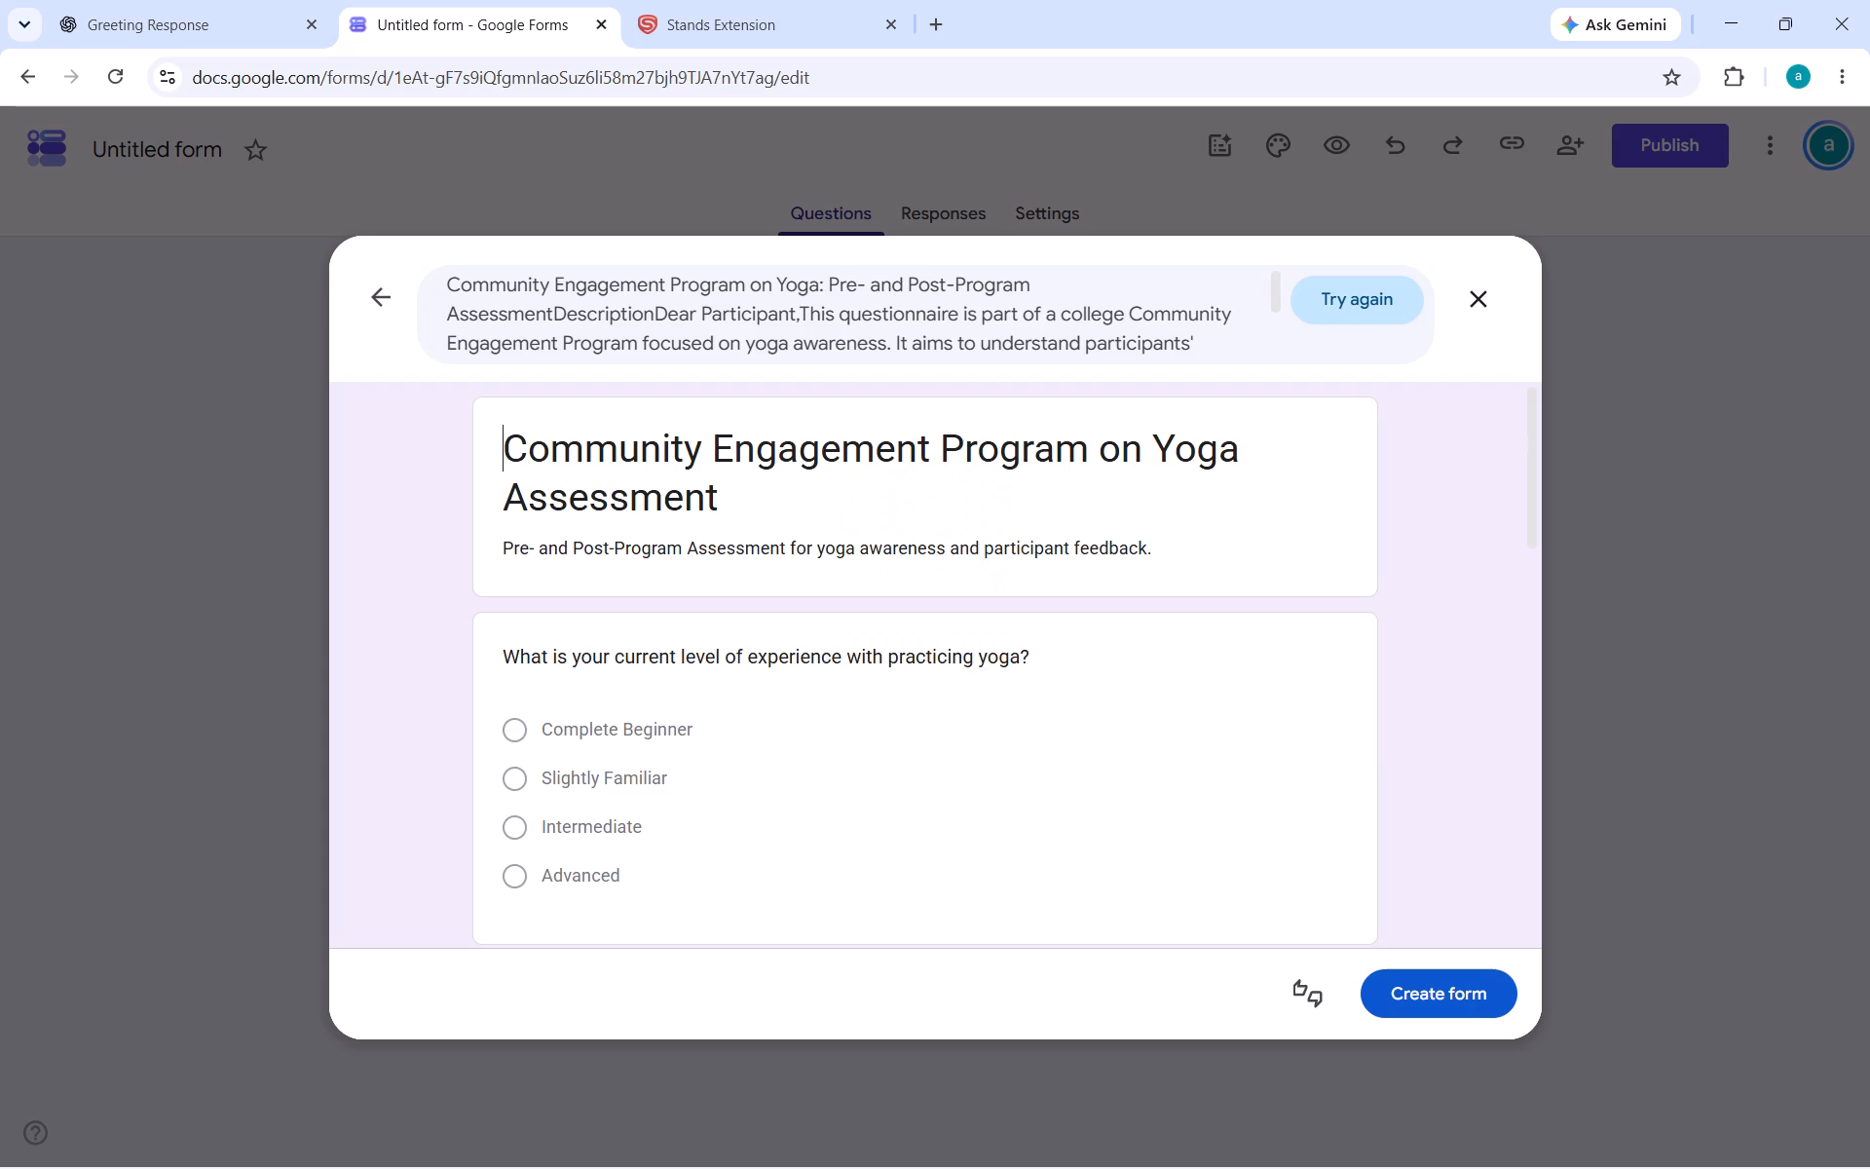
Review the questions and answer options of the Gemini draft through to its last question.
scroll(943, 621, up, 3)
scroll(916, 591, down, 6)
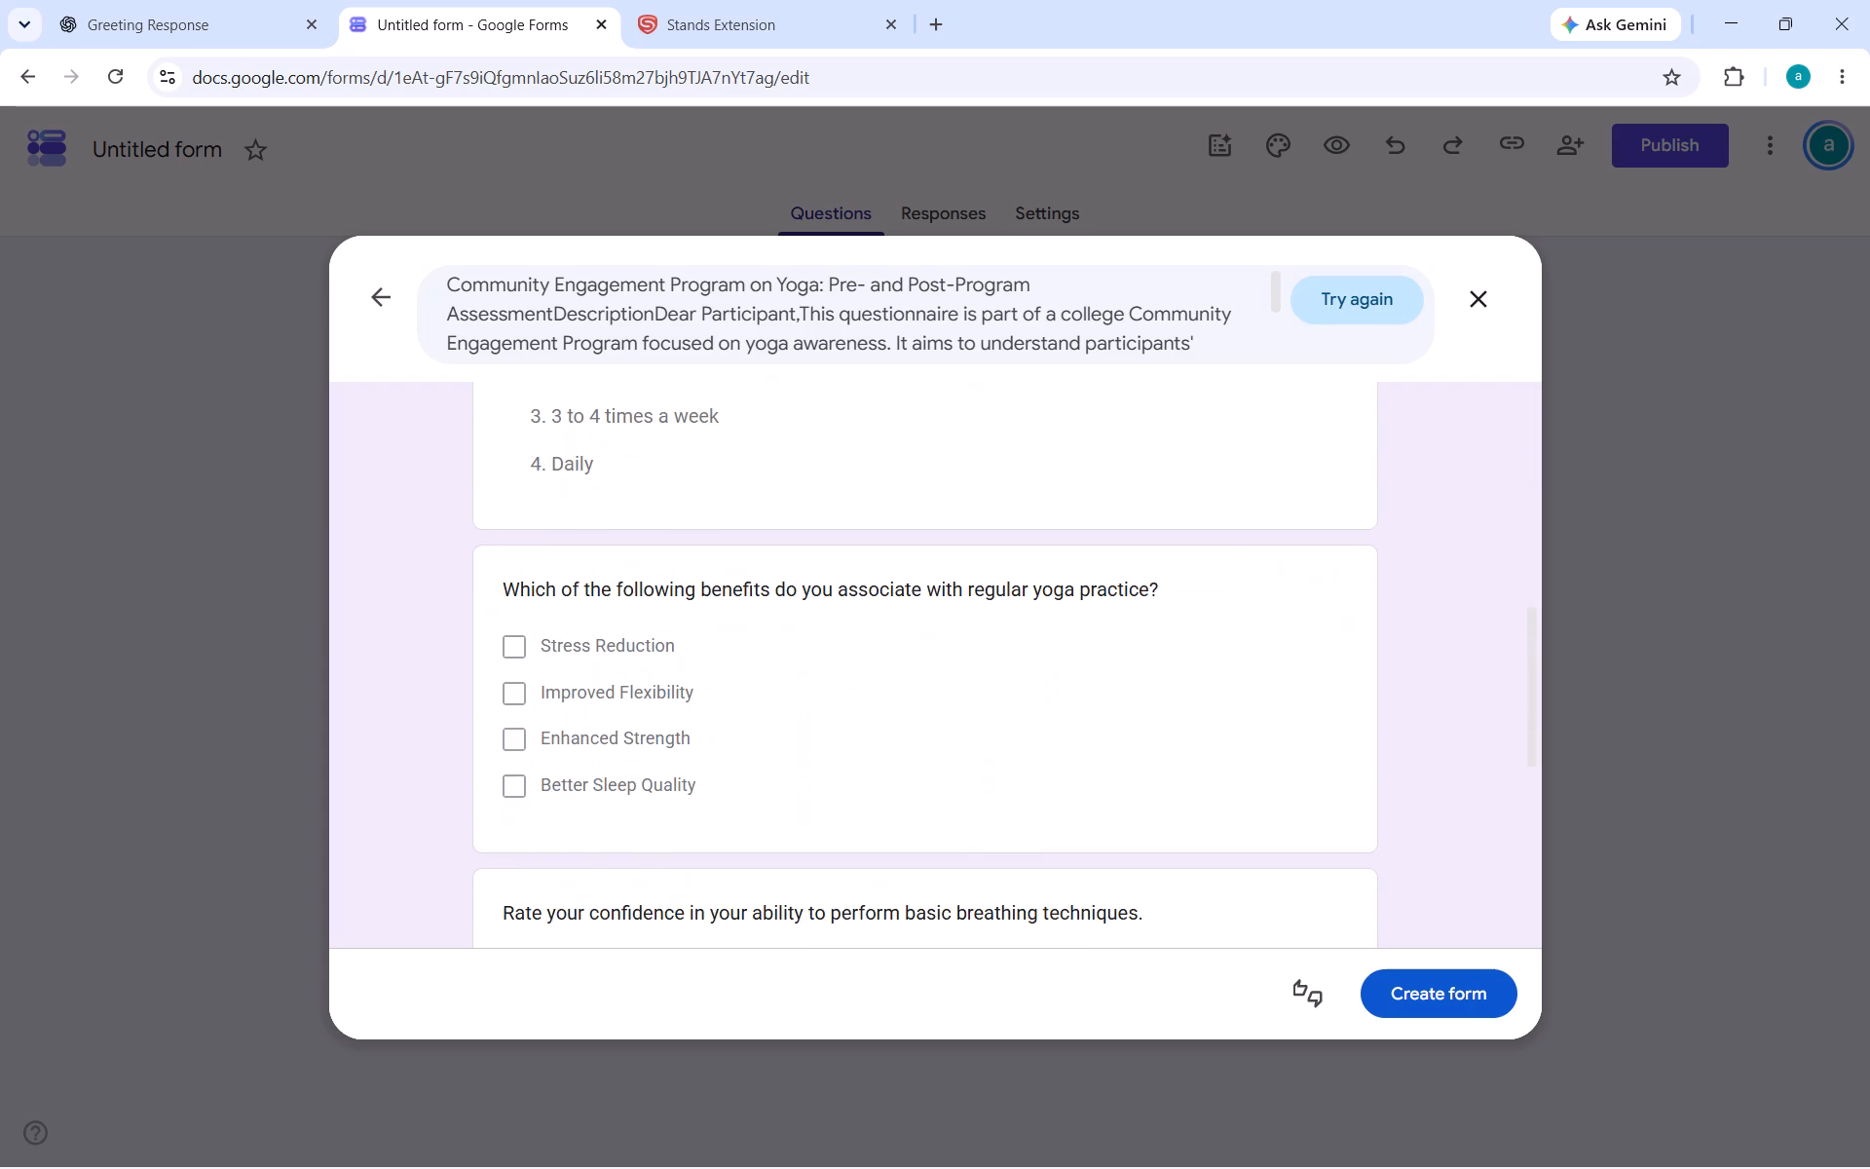
scroll(875, 577, down, 10)
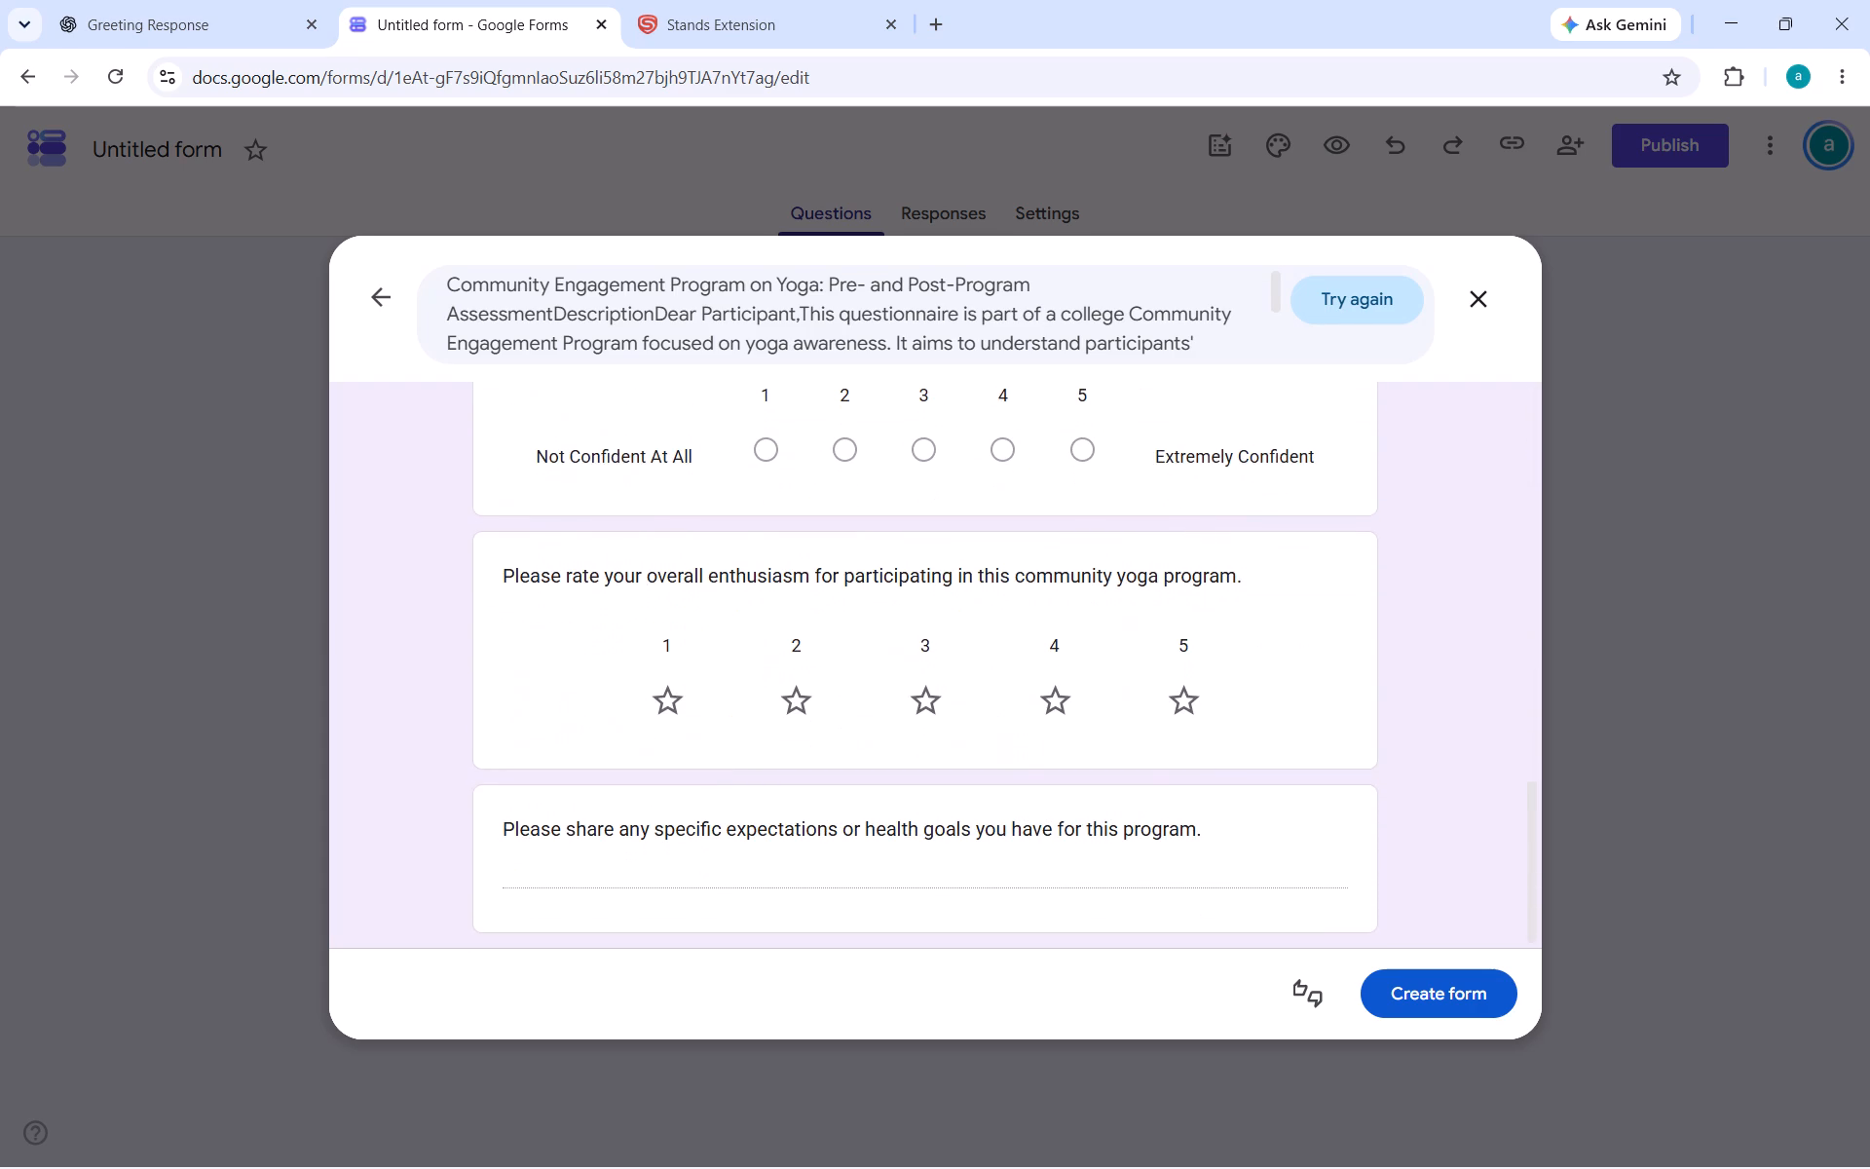
scroll(874, 580, down, 1)
scroll(831, 638, up, 1)
scroll(833, 638, down, 6)
scroll(975, 774, up, 10)
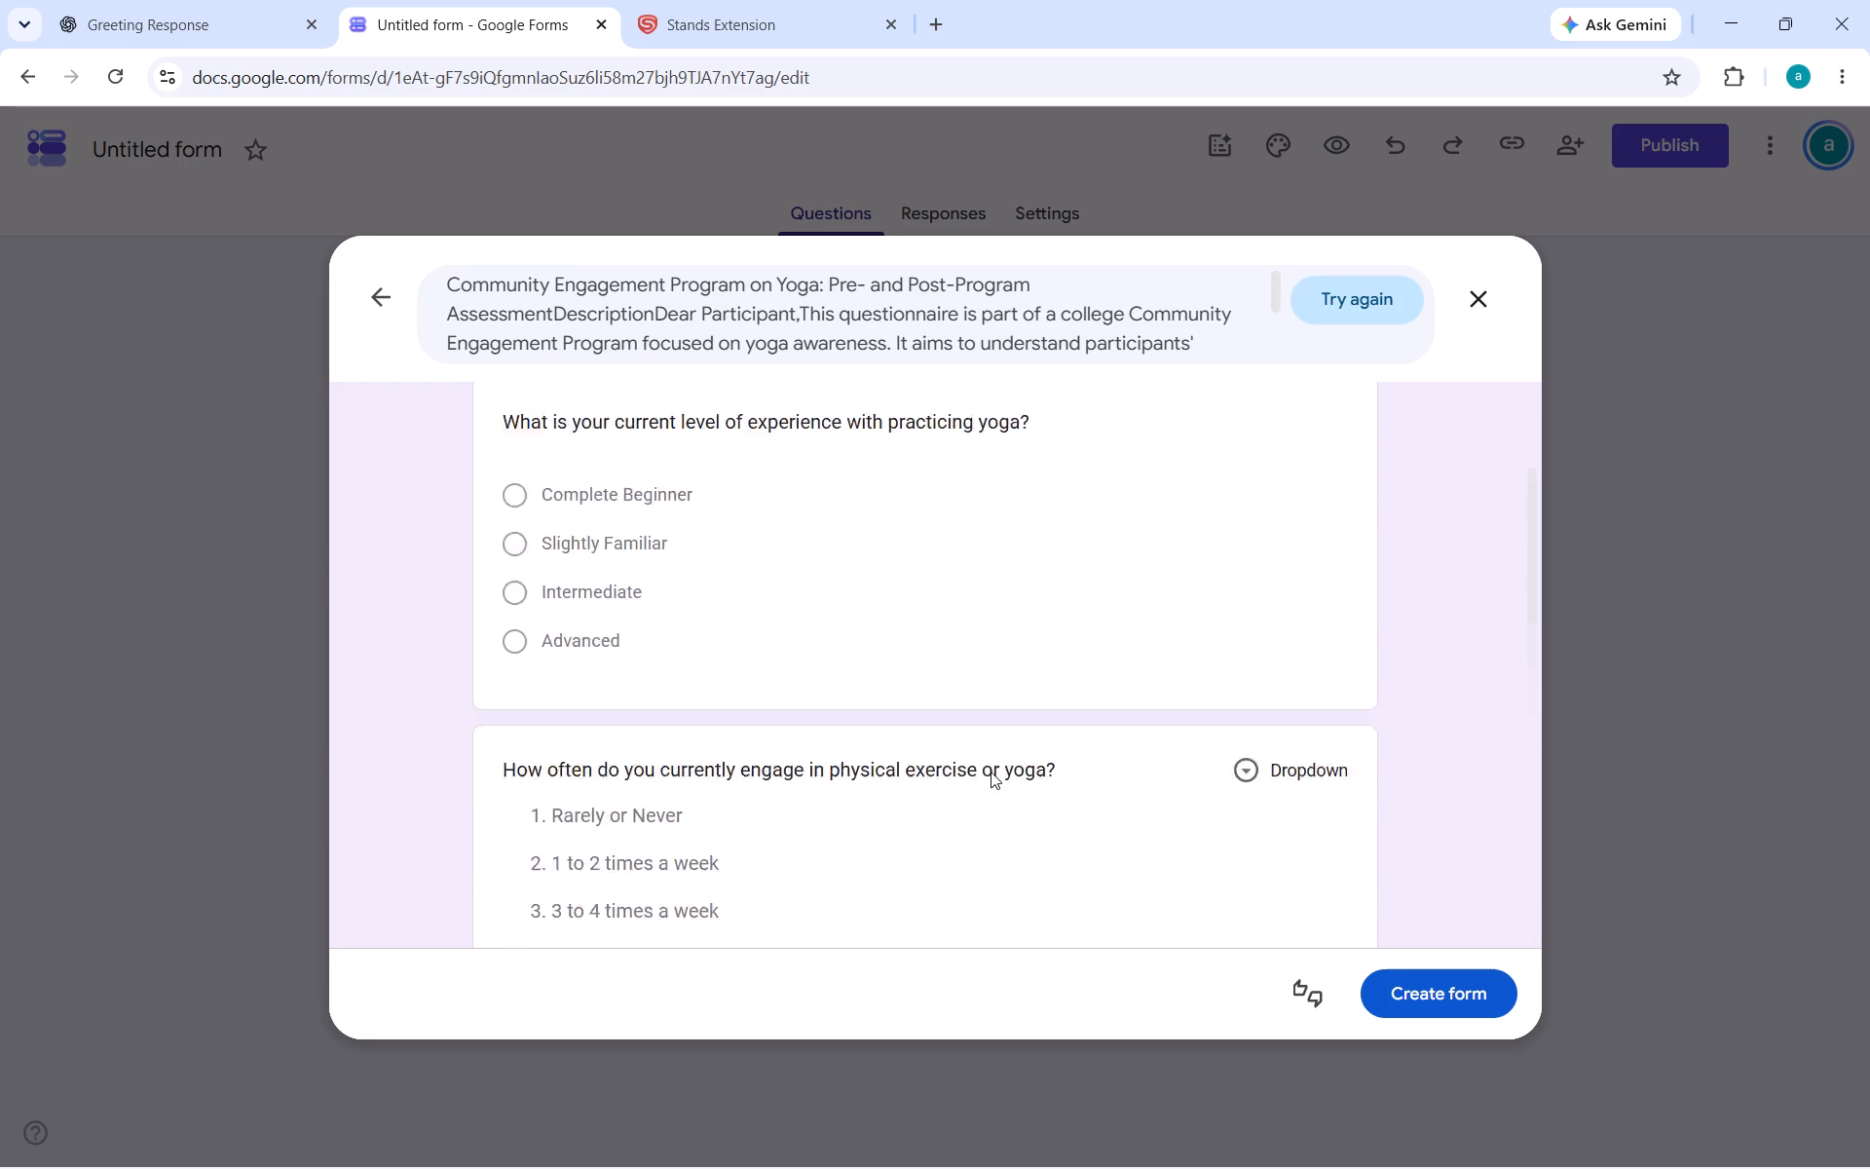
Create the form from the Gemini draft and dismiss the tip about form creation.
click(1406, 977)
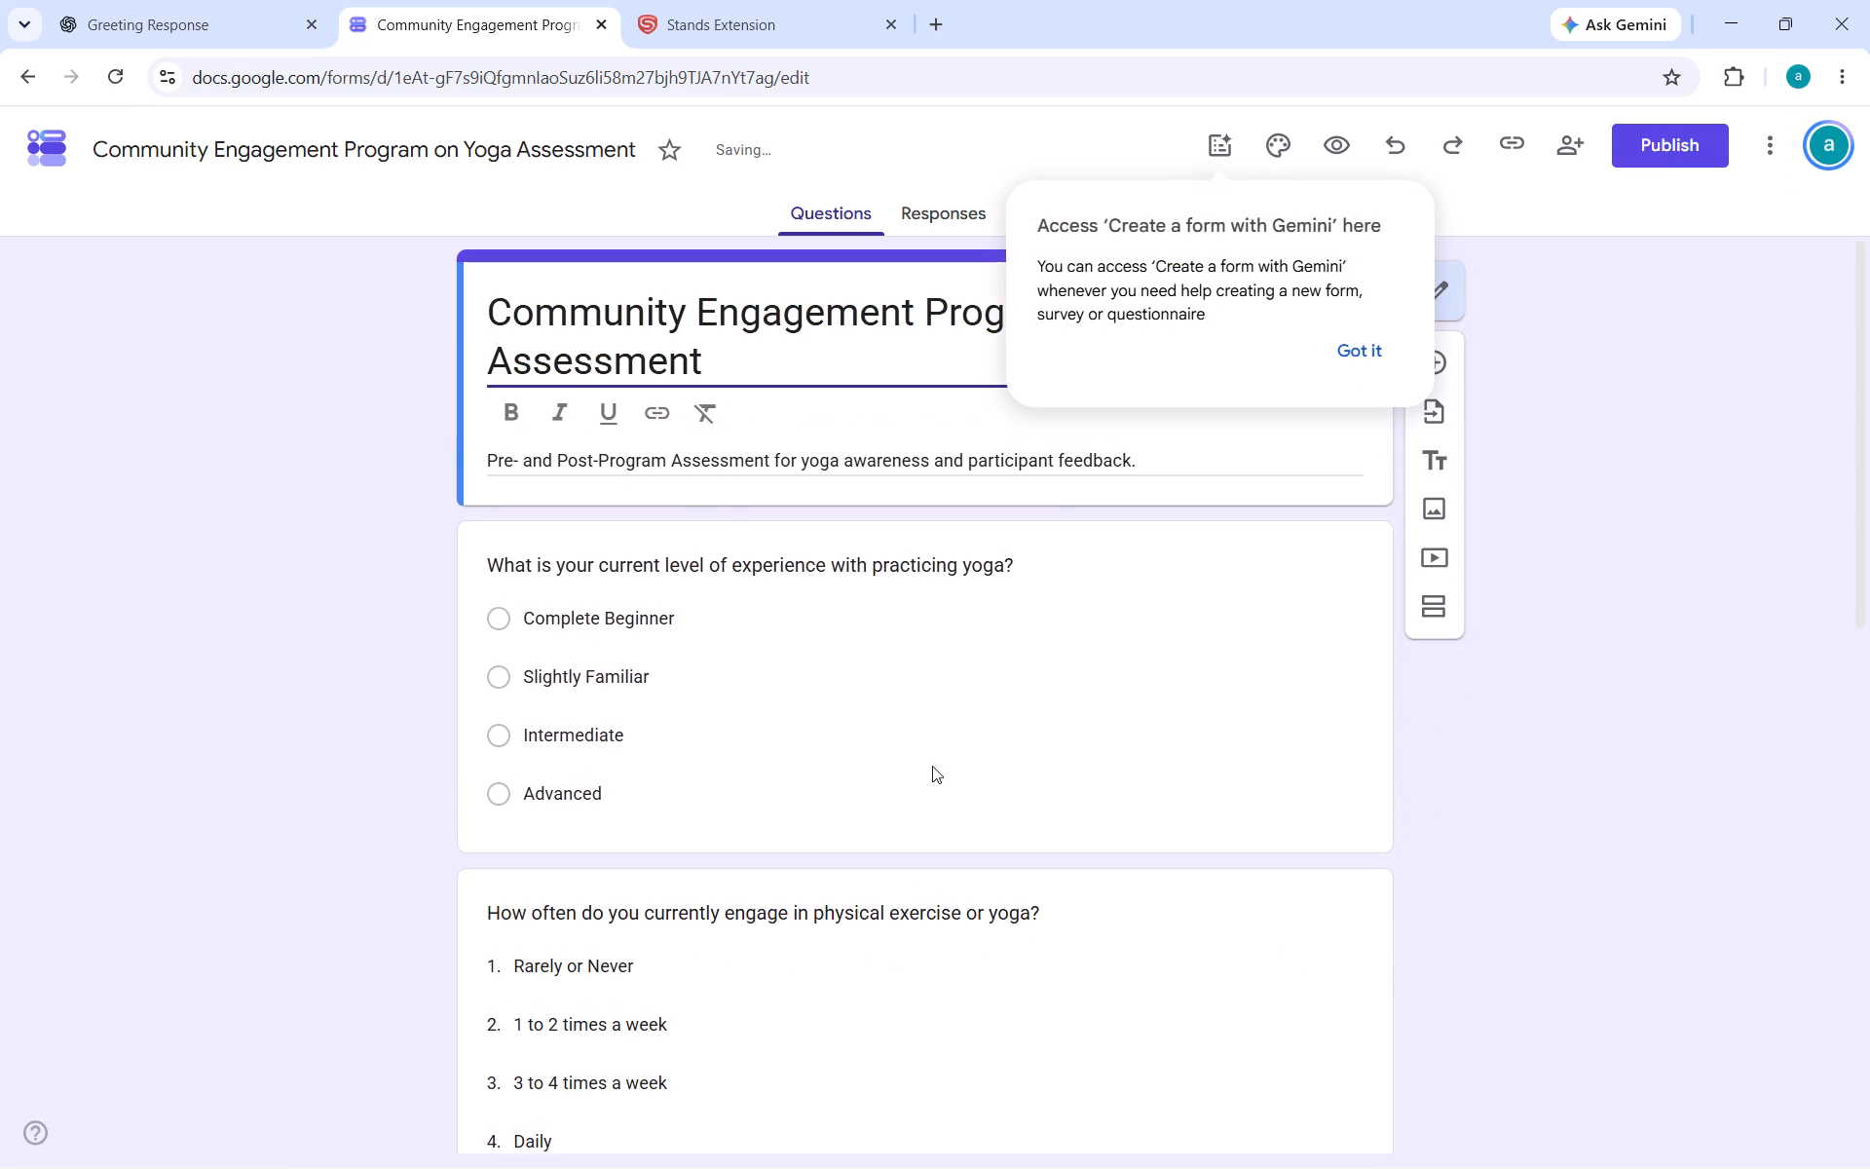
click(1700, 864)
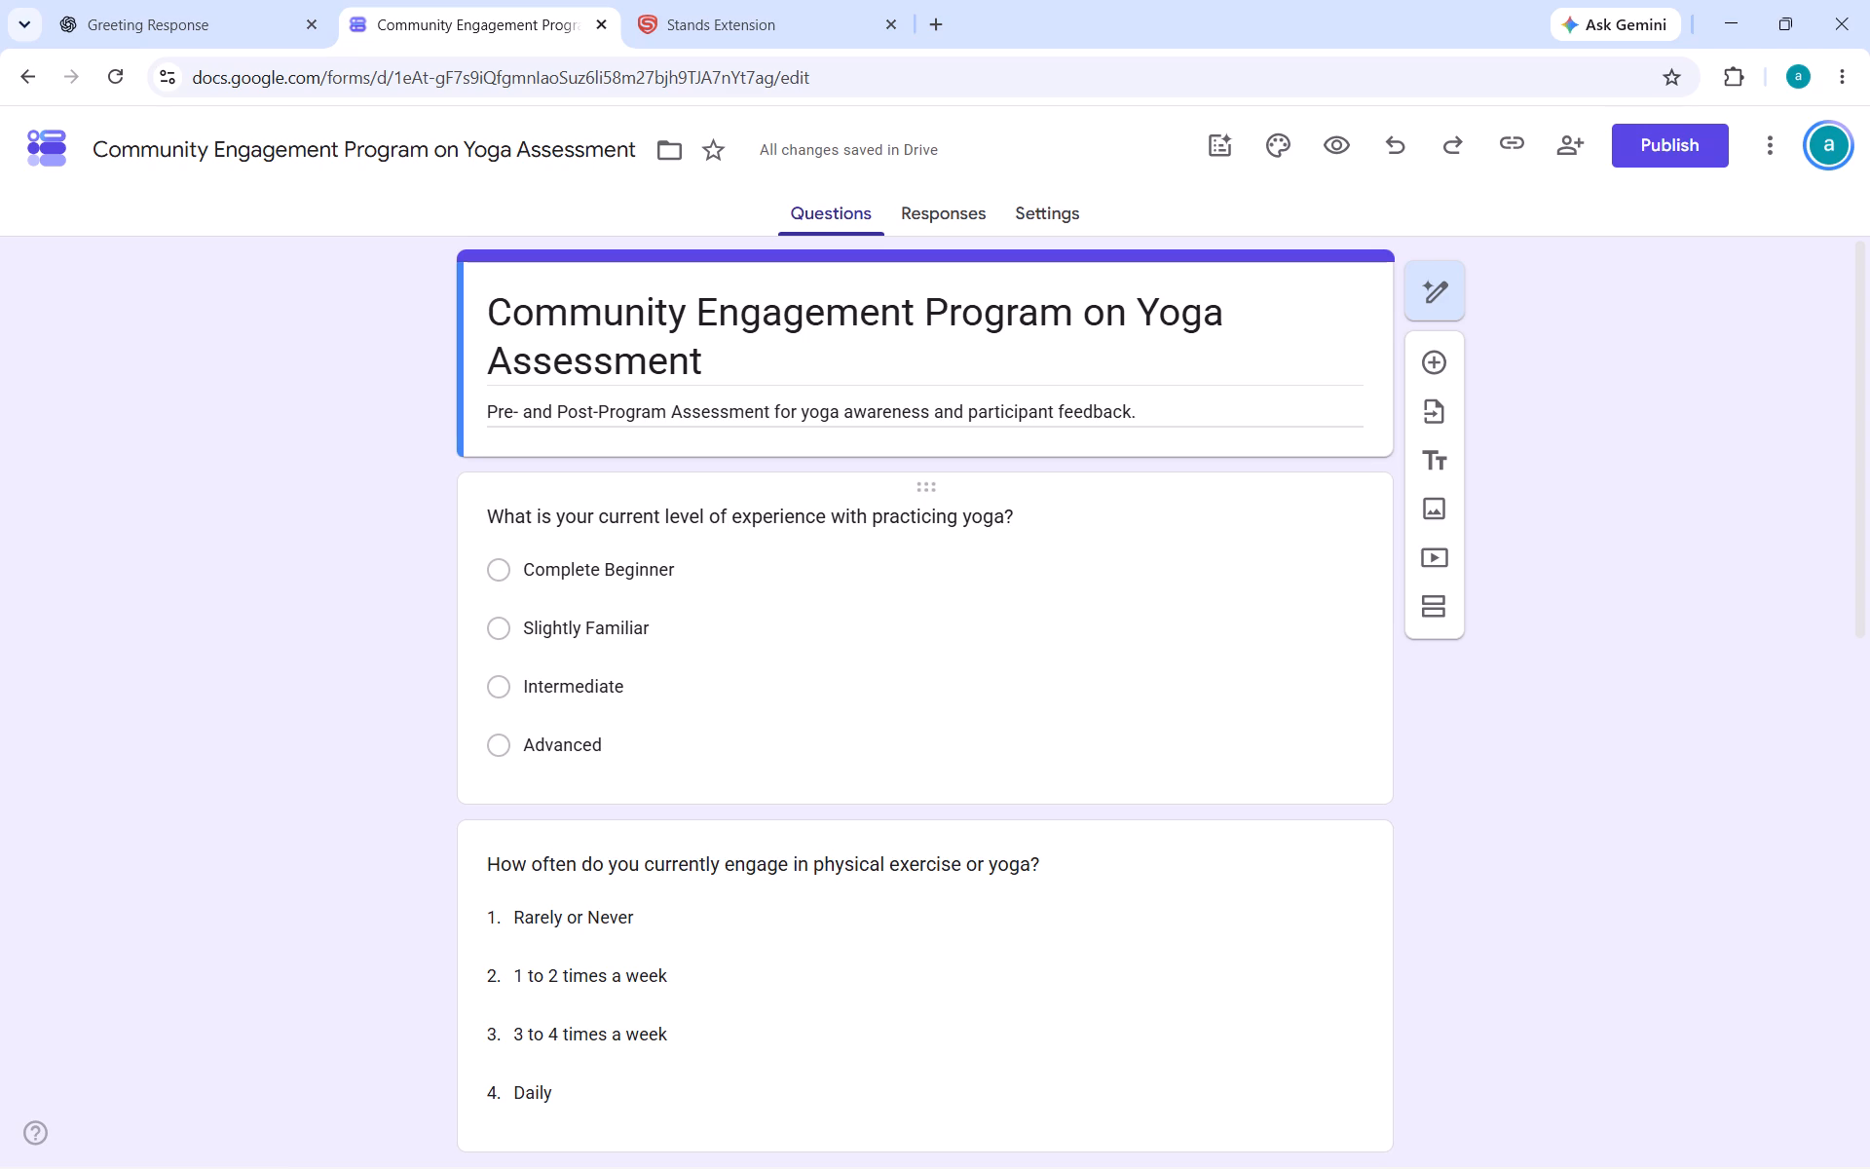
Review the created form from its title and description through to the final long-answer question.
scroll(700, 510, down, 1)
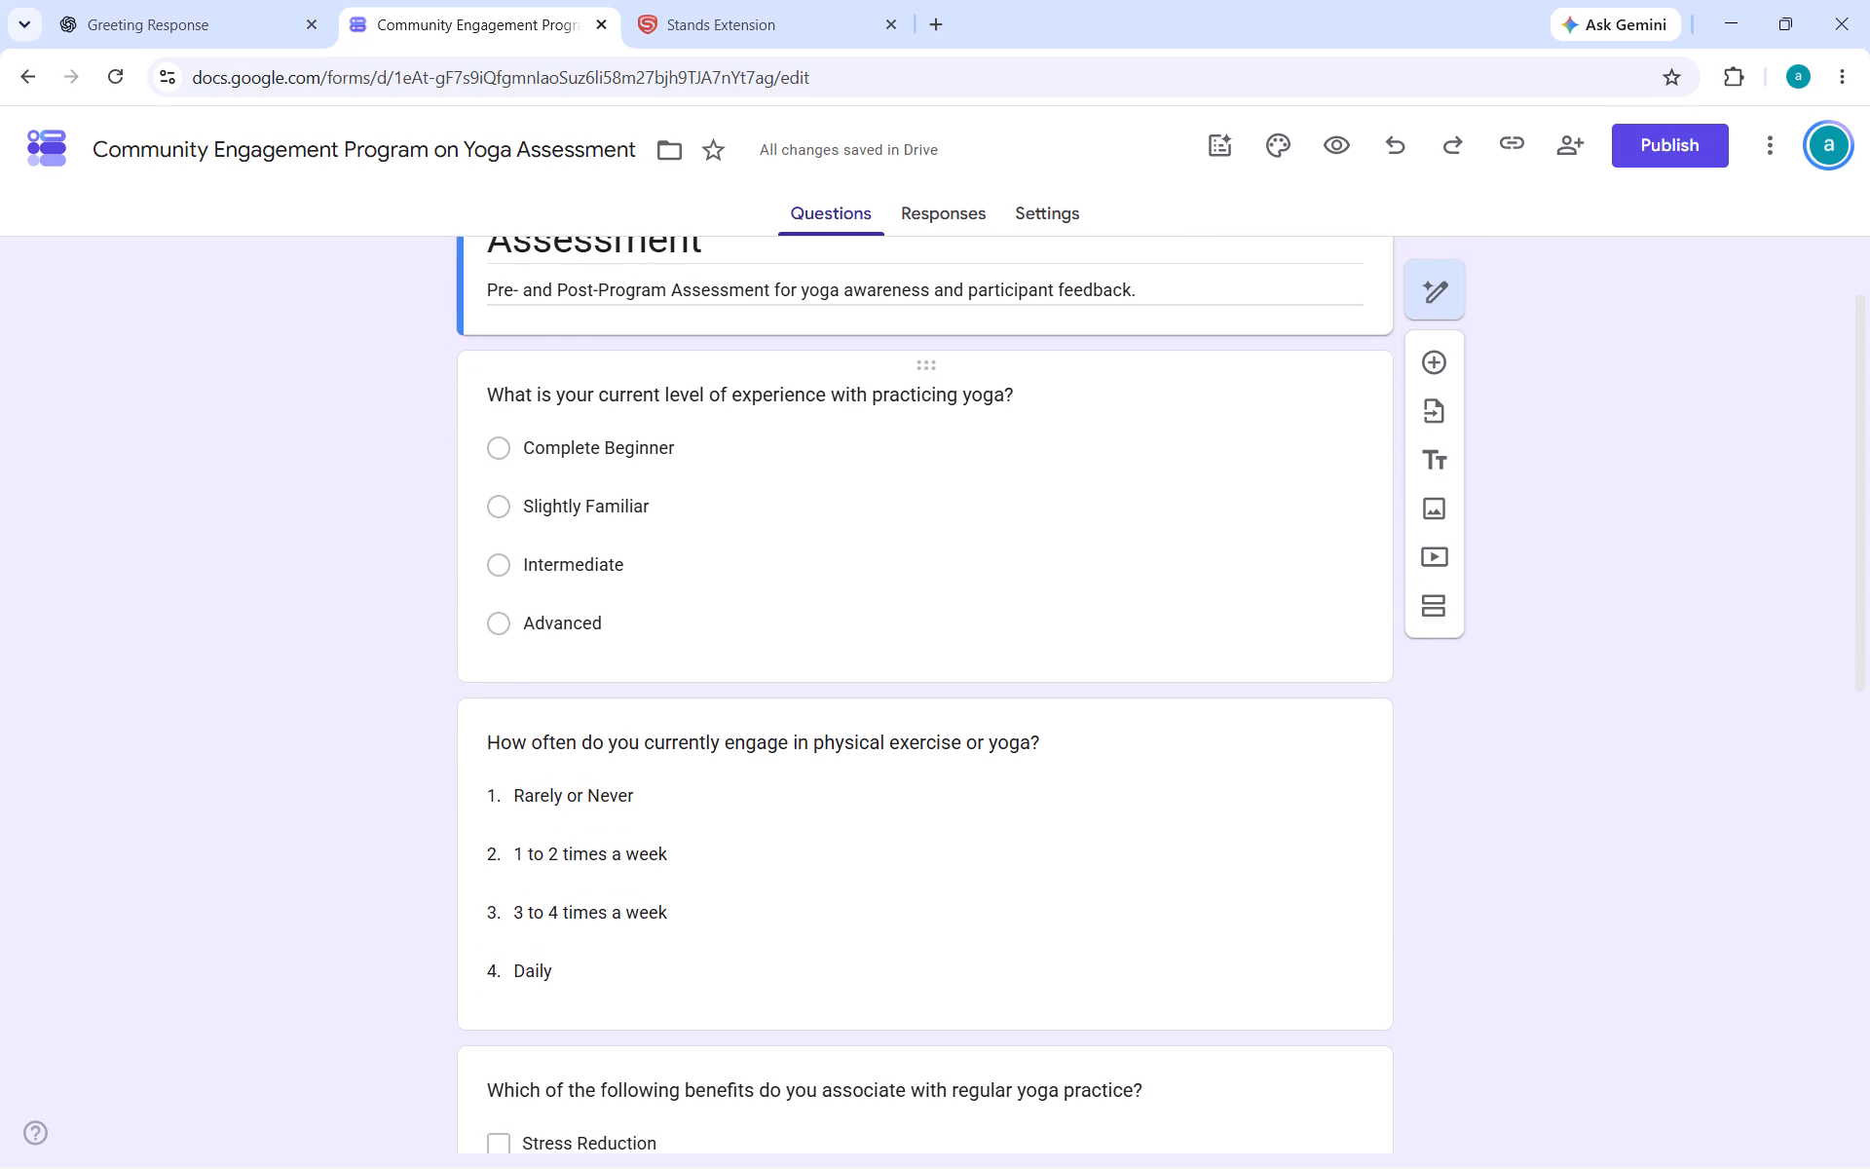
scroll(802, 574, down, 4)
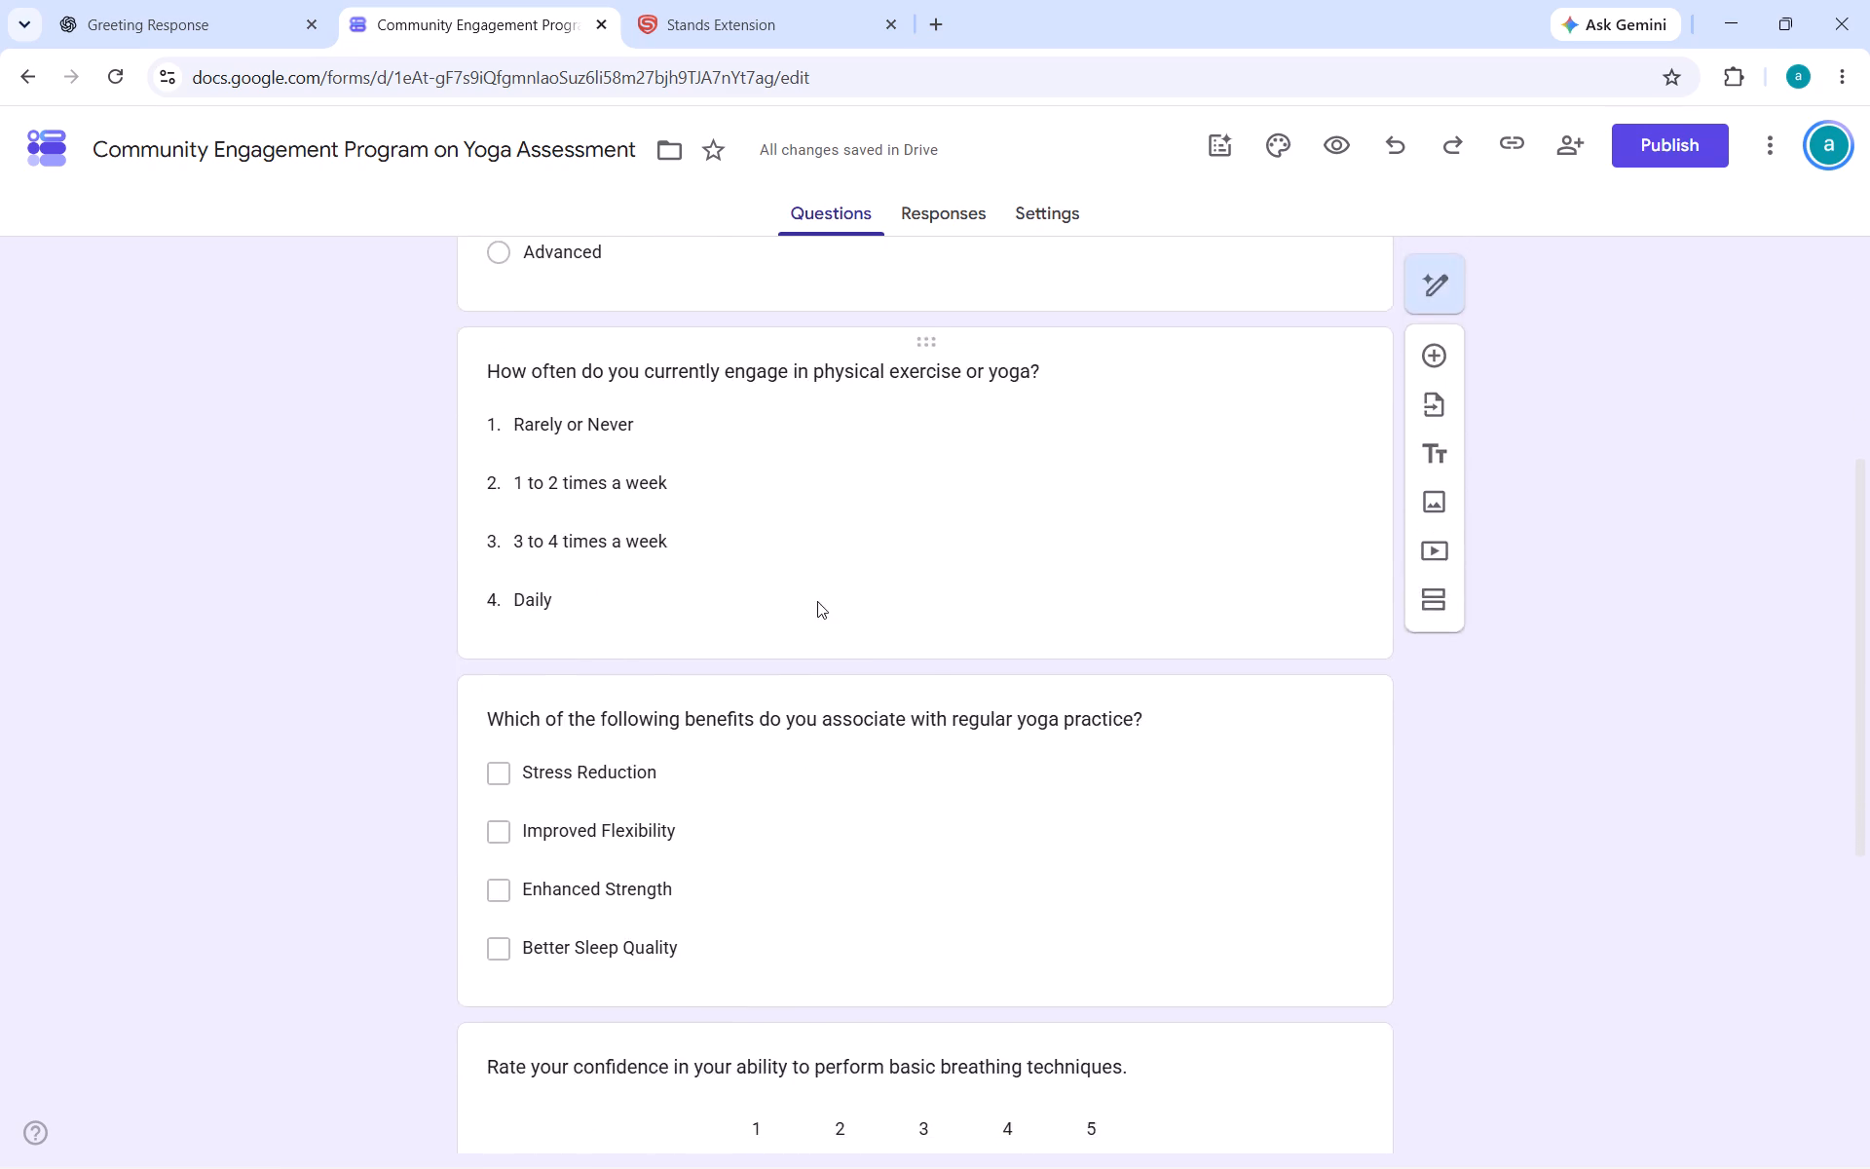
scroll(843, 614, down, 8)
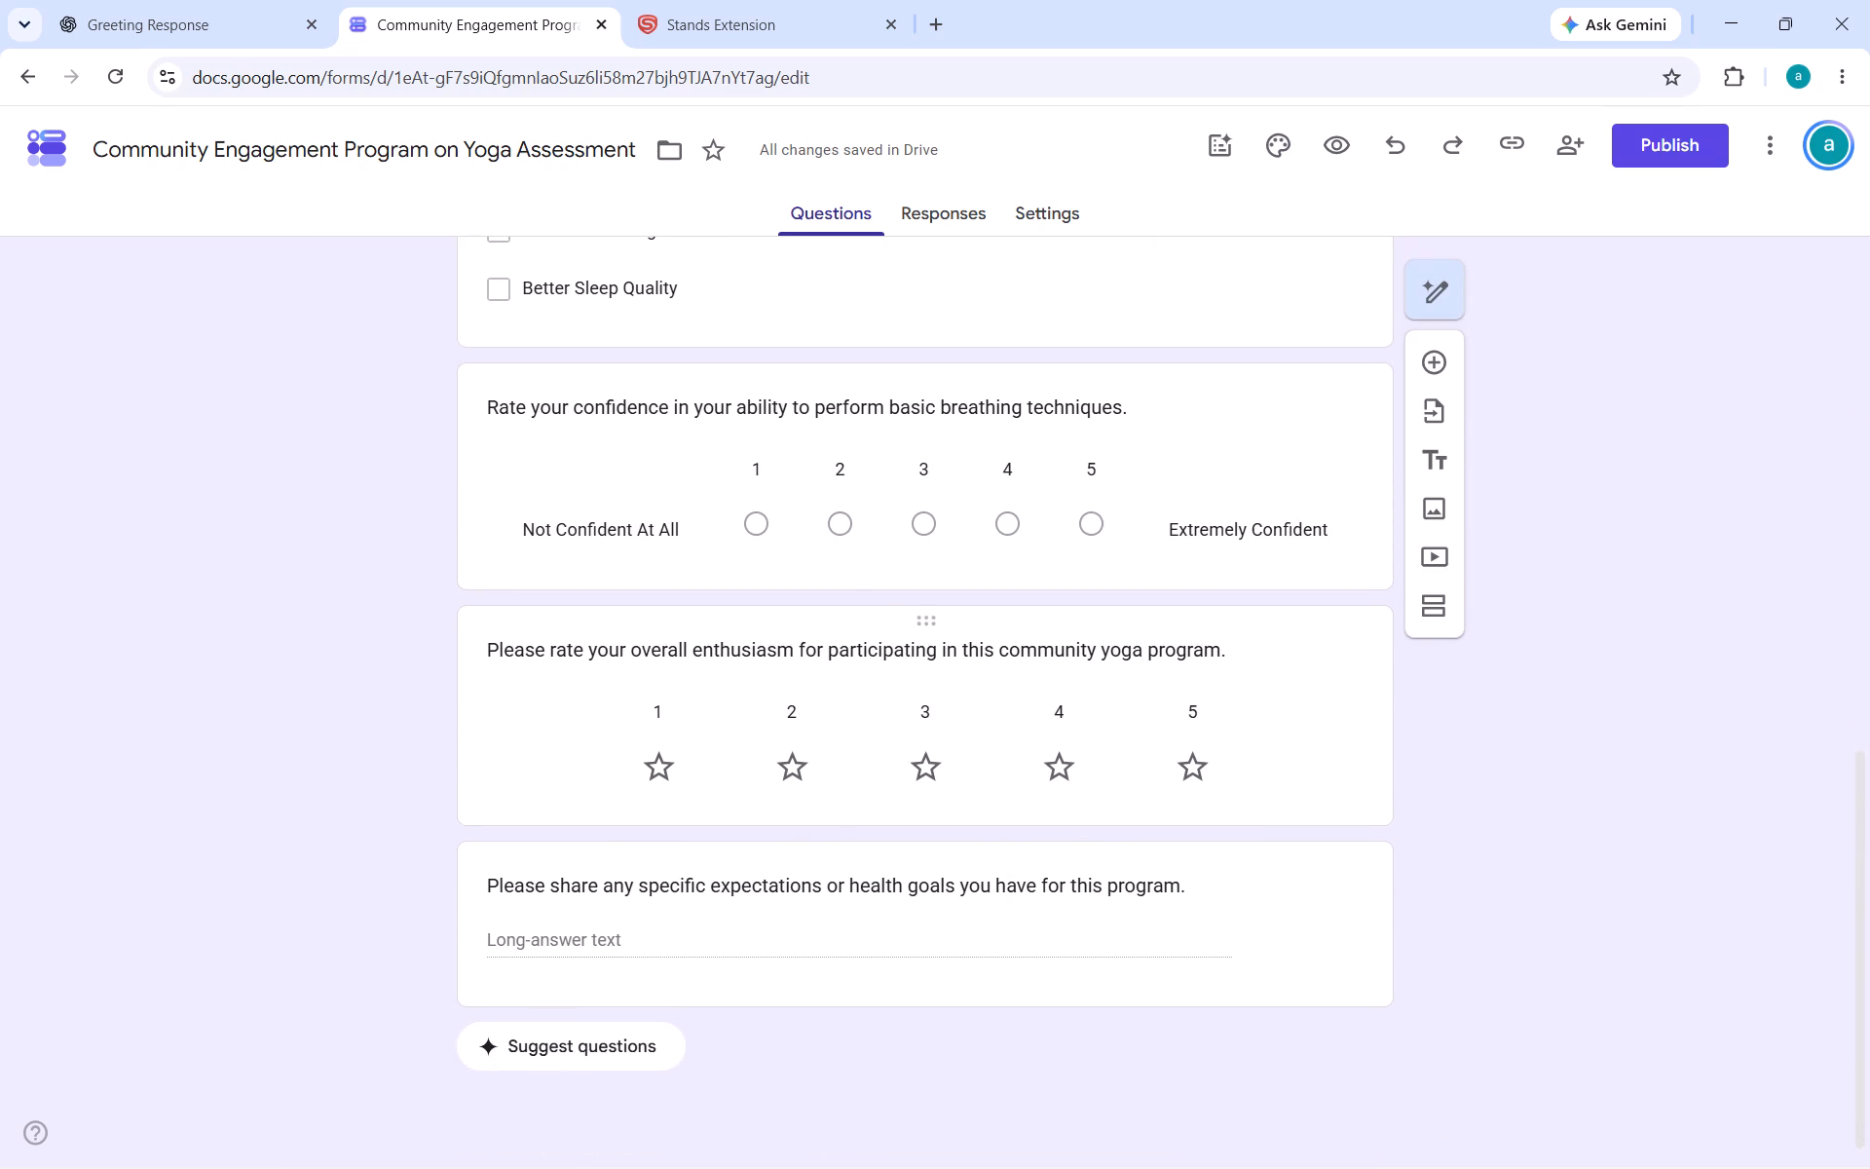
scroll(862, 641, down, 1)
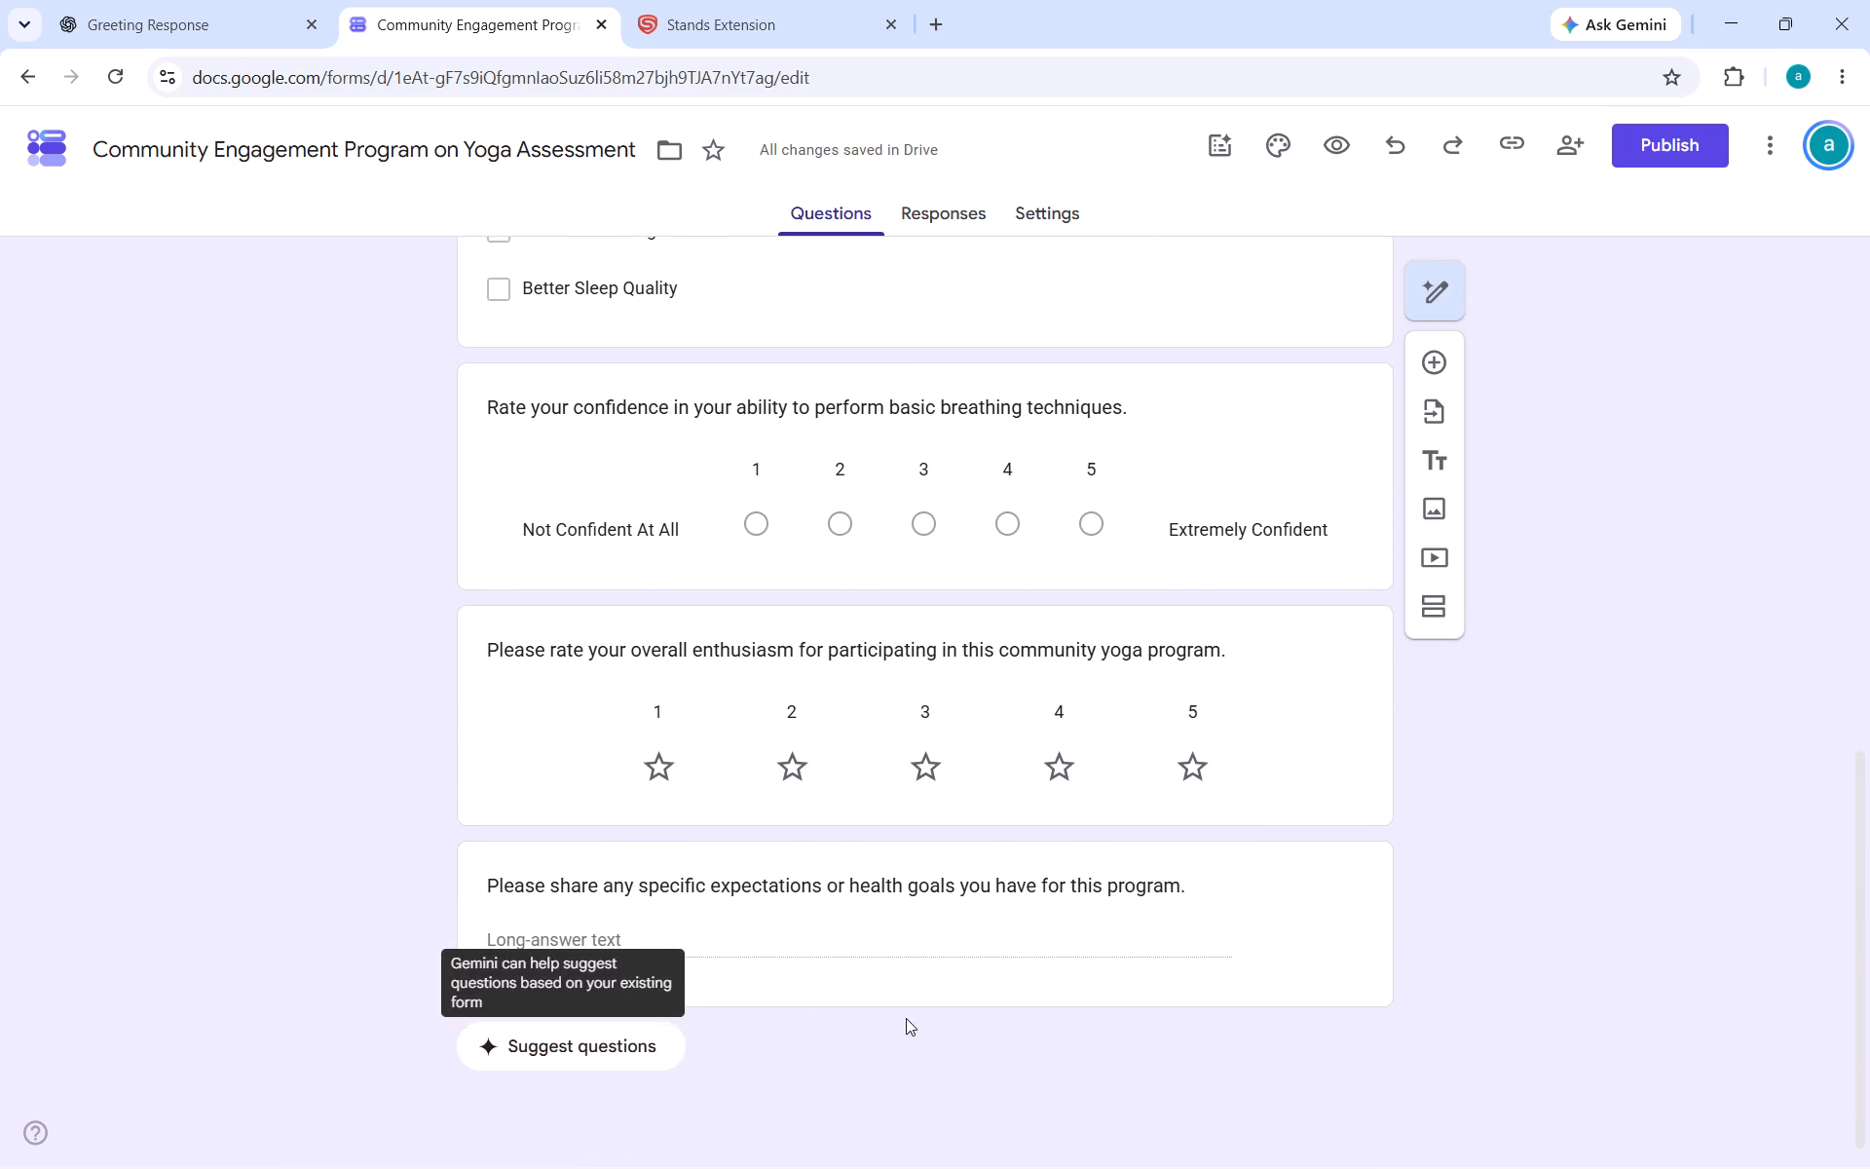
scroll(910, 962, up, 8)
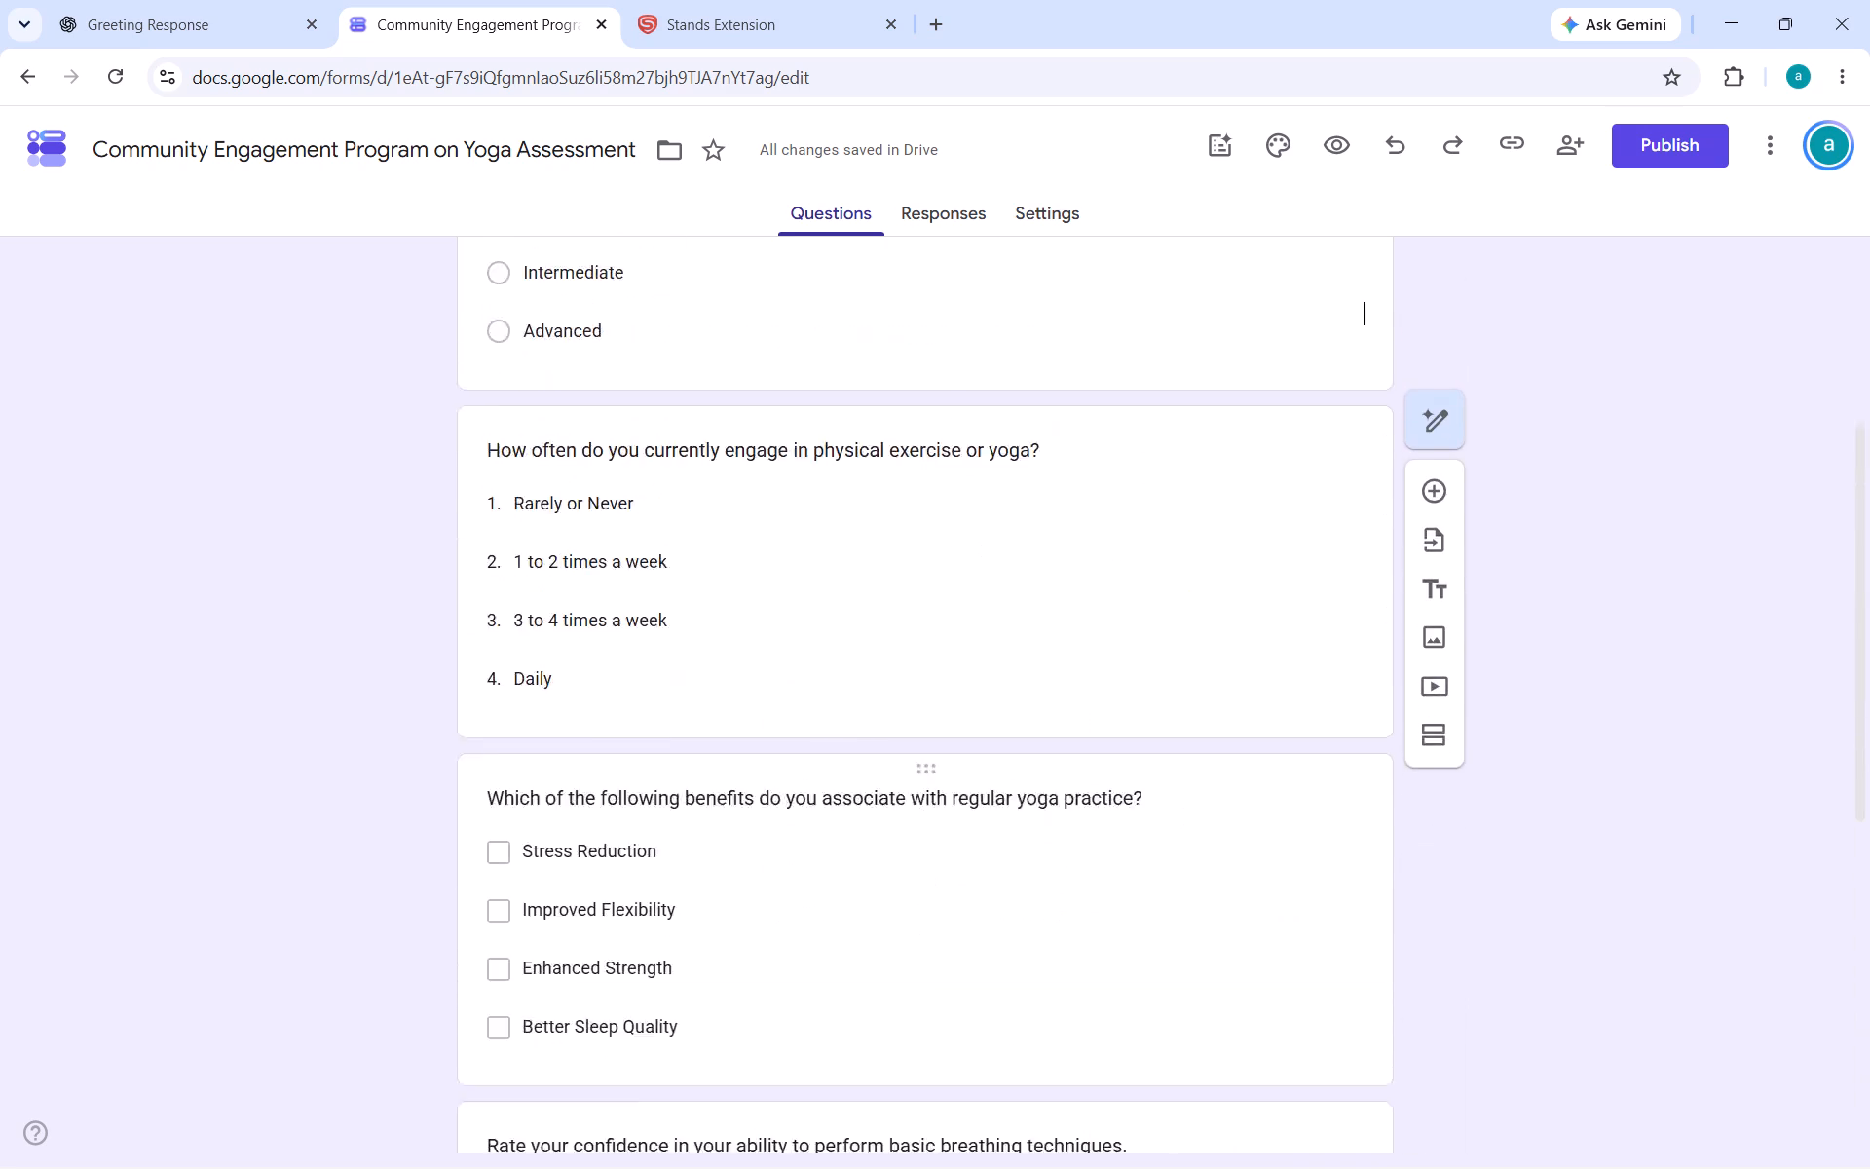
scroll(913, 928, up, 6)
scroll(914, 924, down, 4)
scroll(914, 924, up, 1)
scroll(914, 924, down, 2)
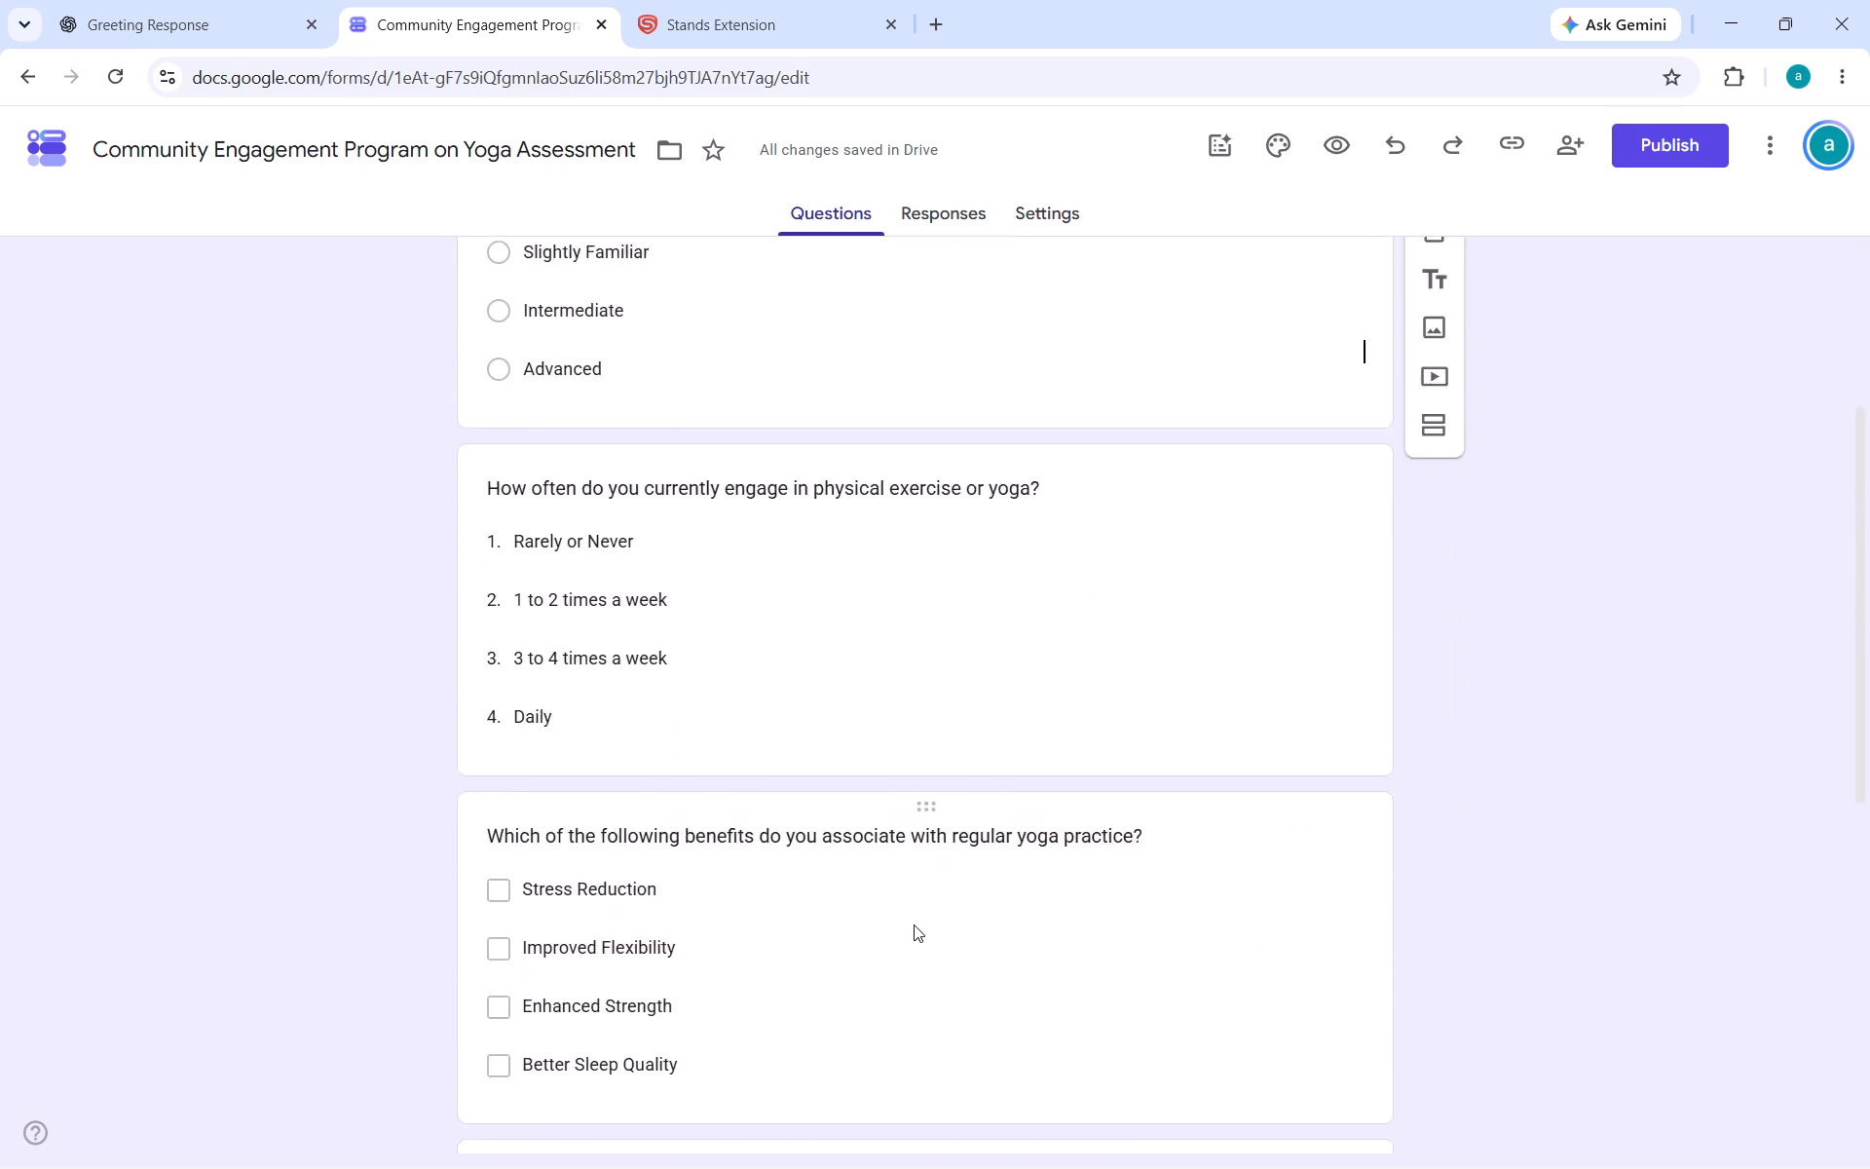
scroll(914, 924, down, 2)
scroll(914, 924, up, 1)
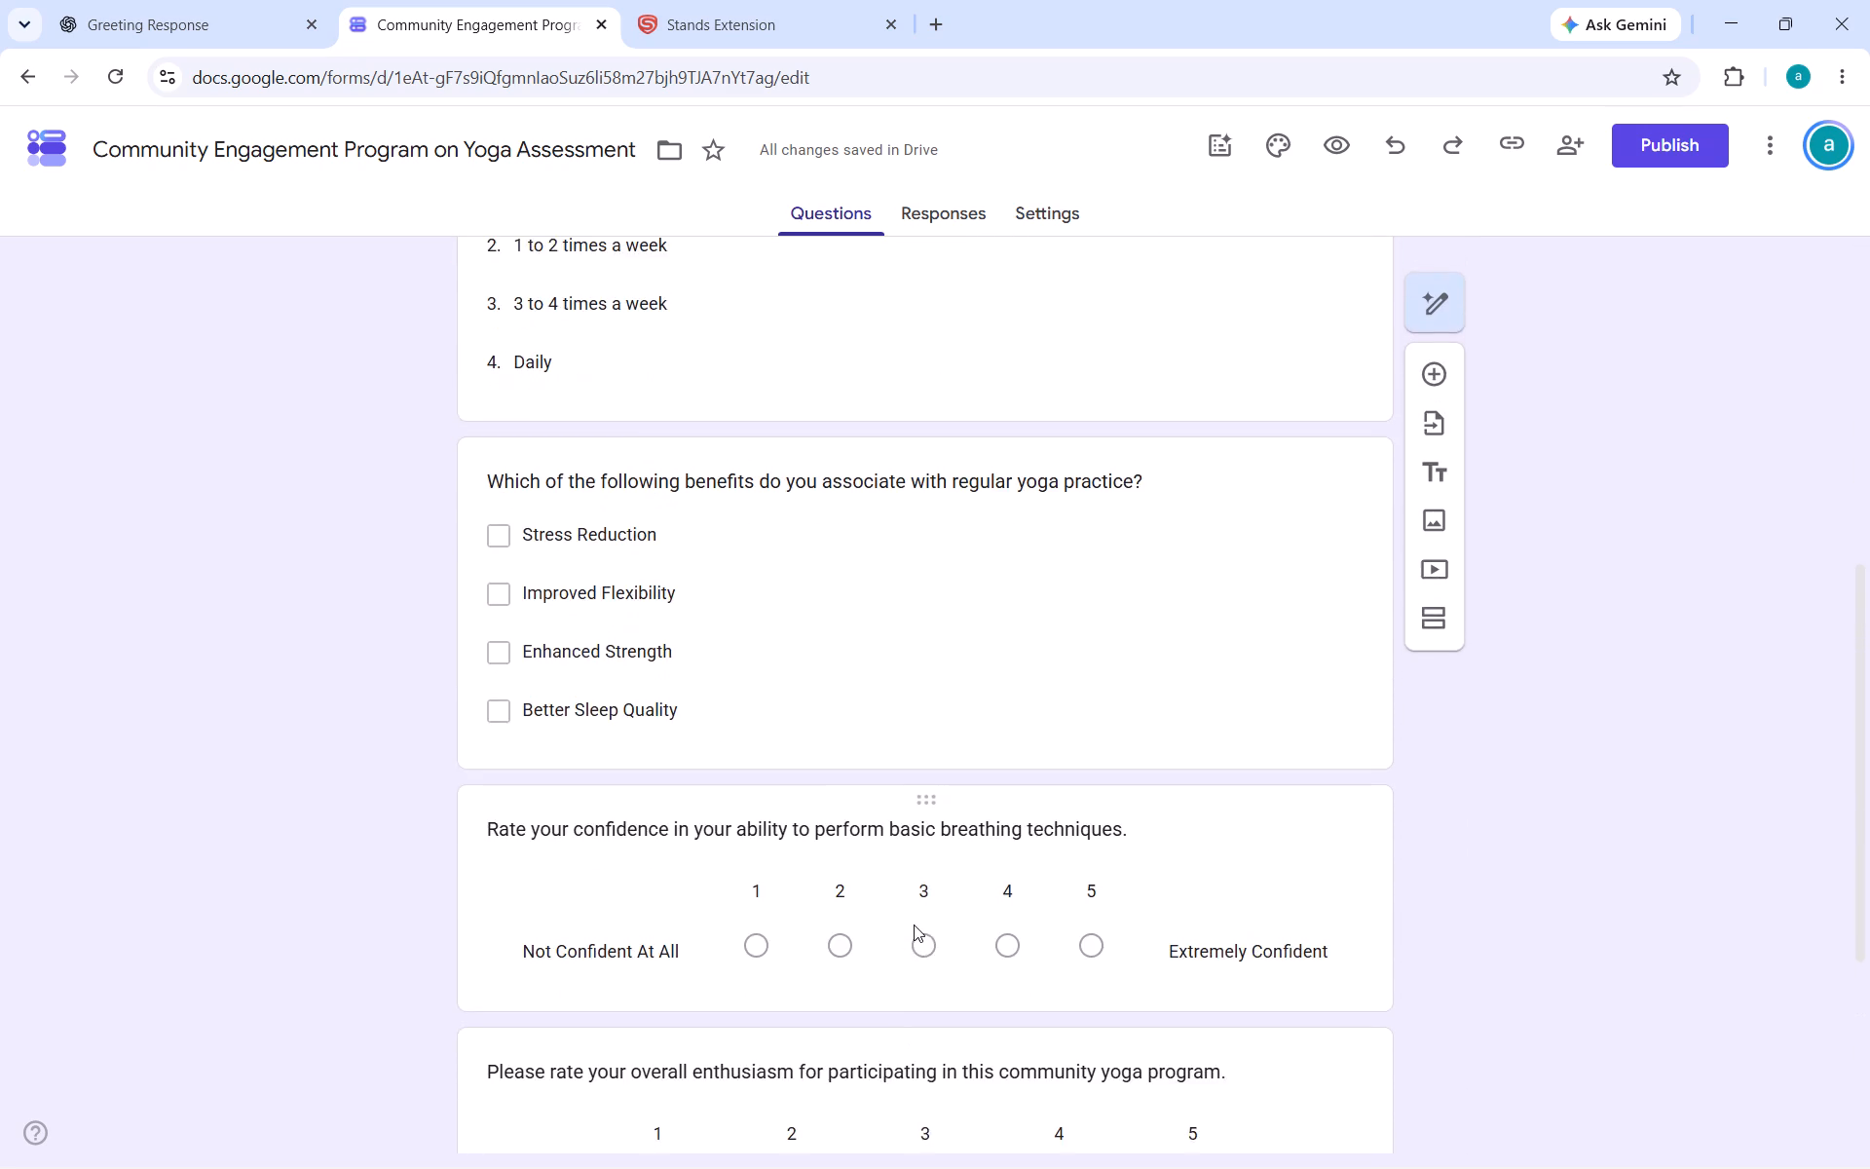
scroll(914, 924, down, 1)
scroll(914, 925, up, 7)
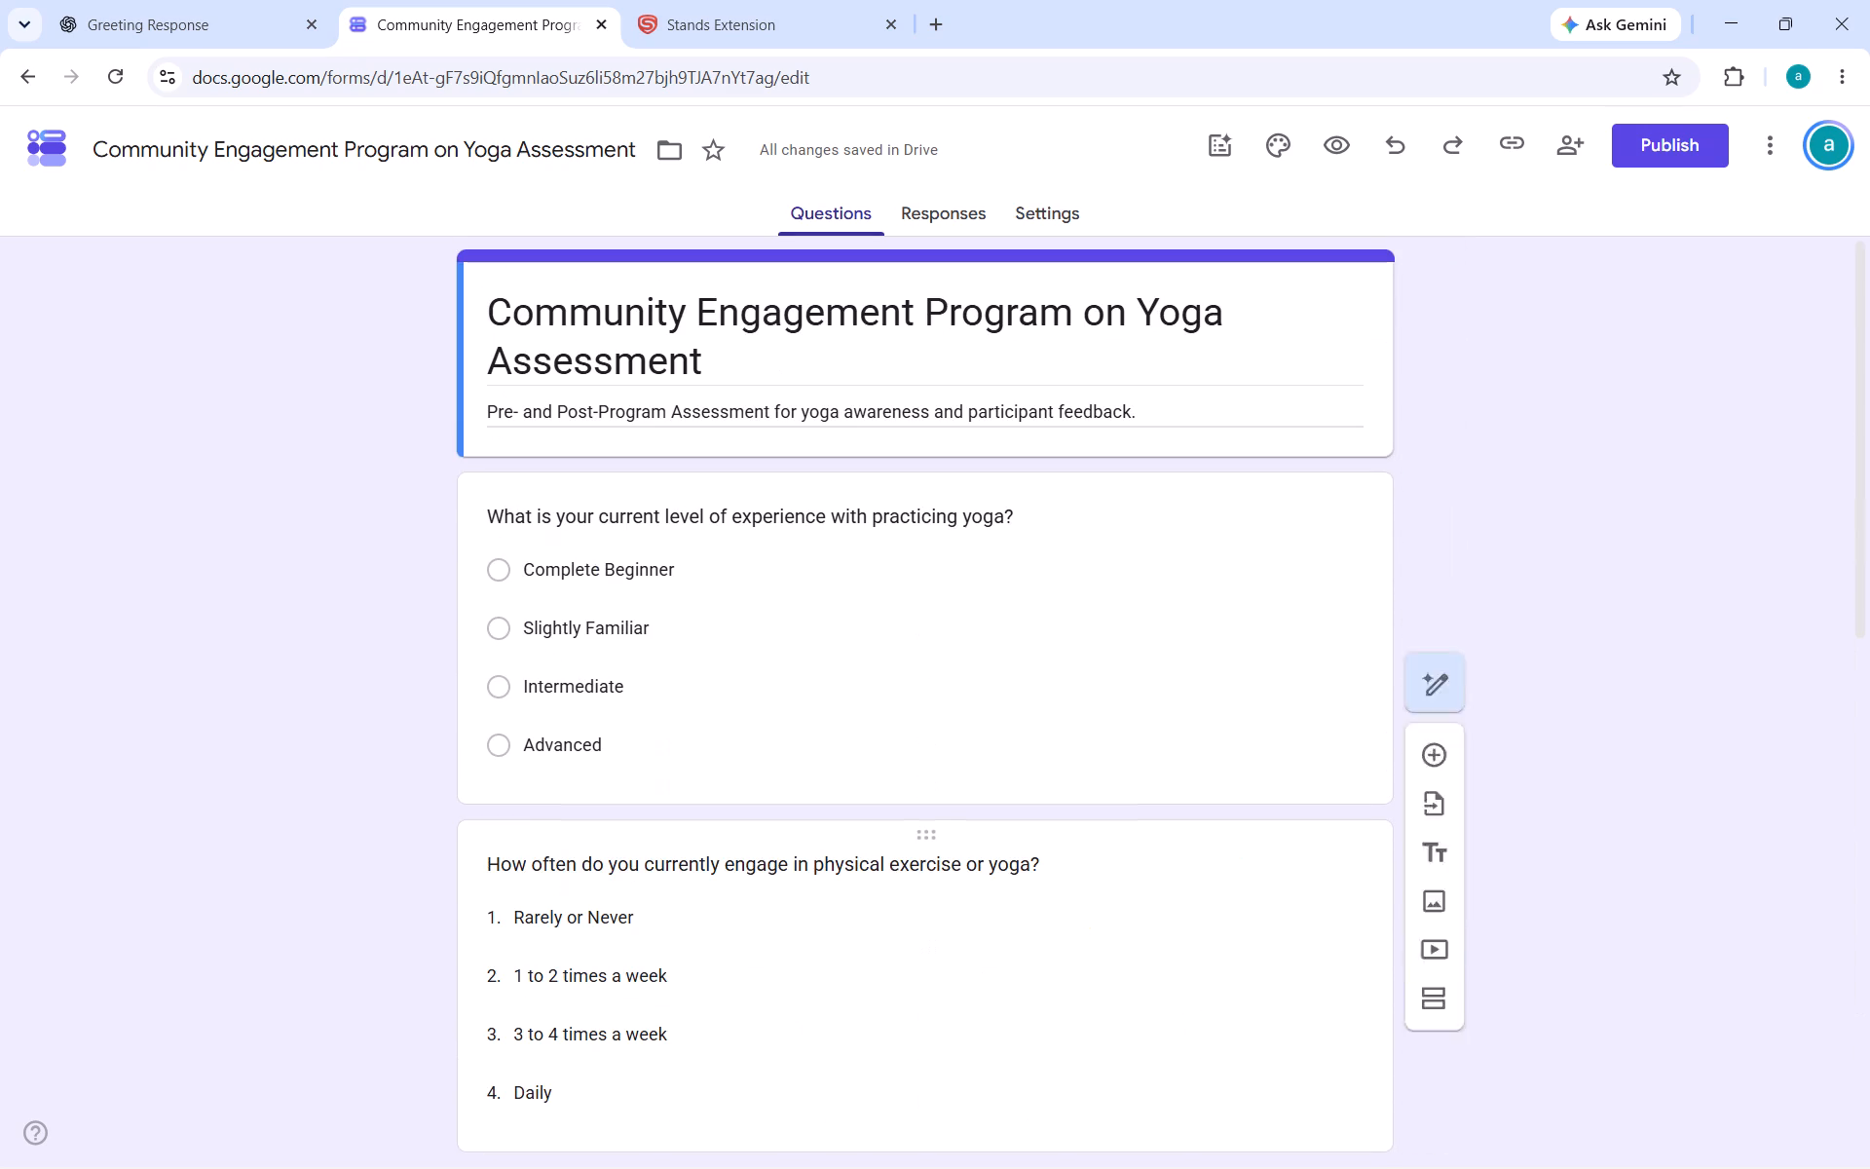
scroll(914, 925, up, 5)
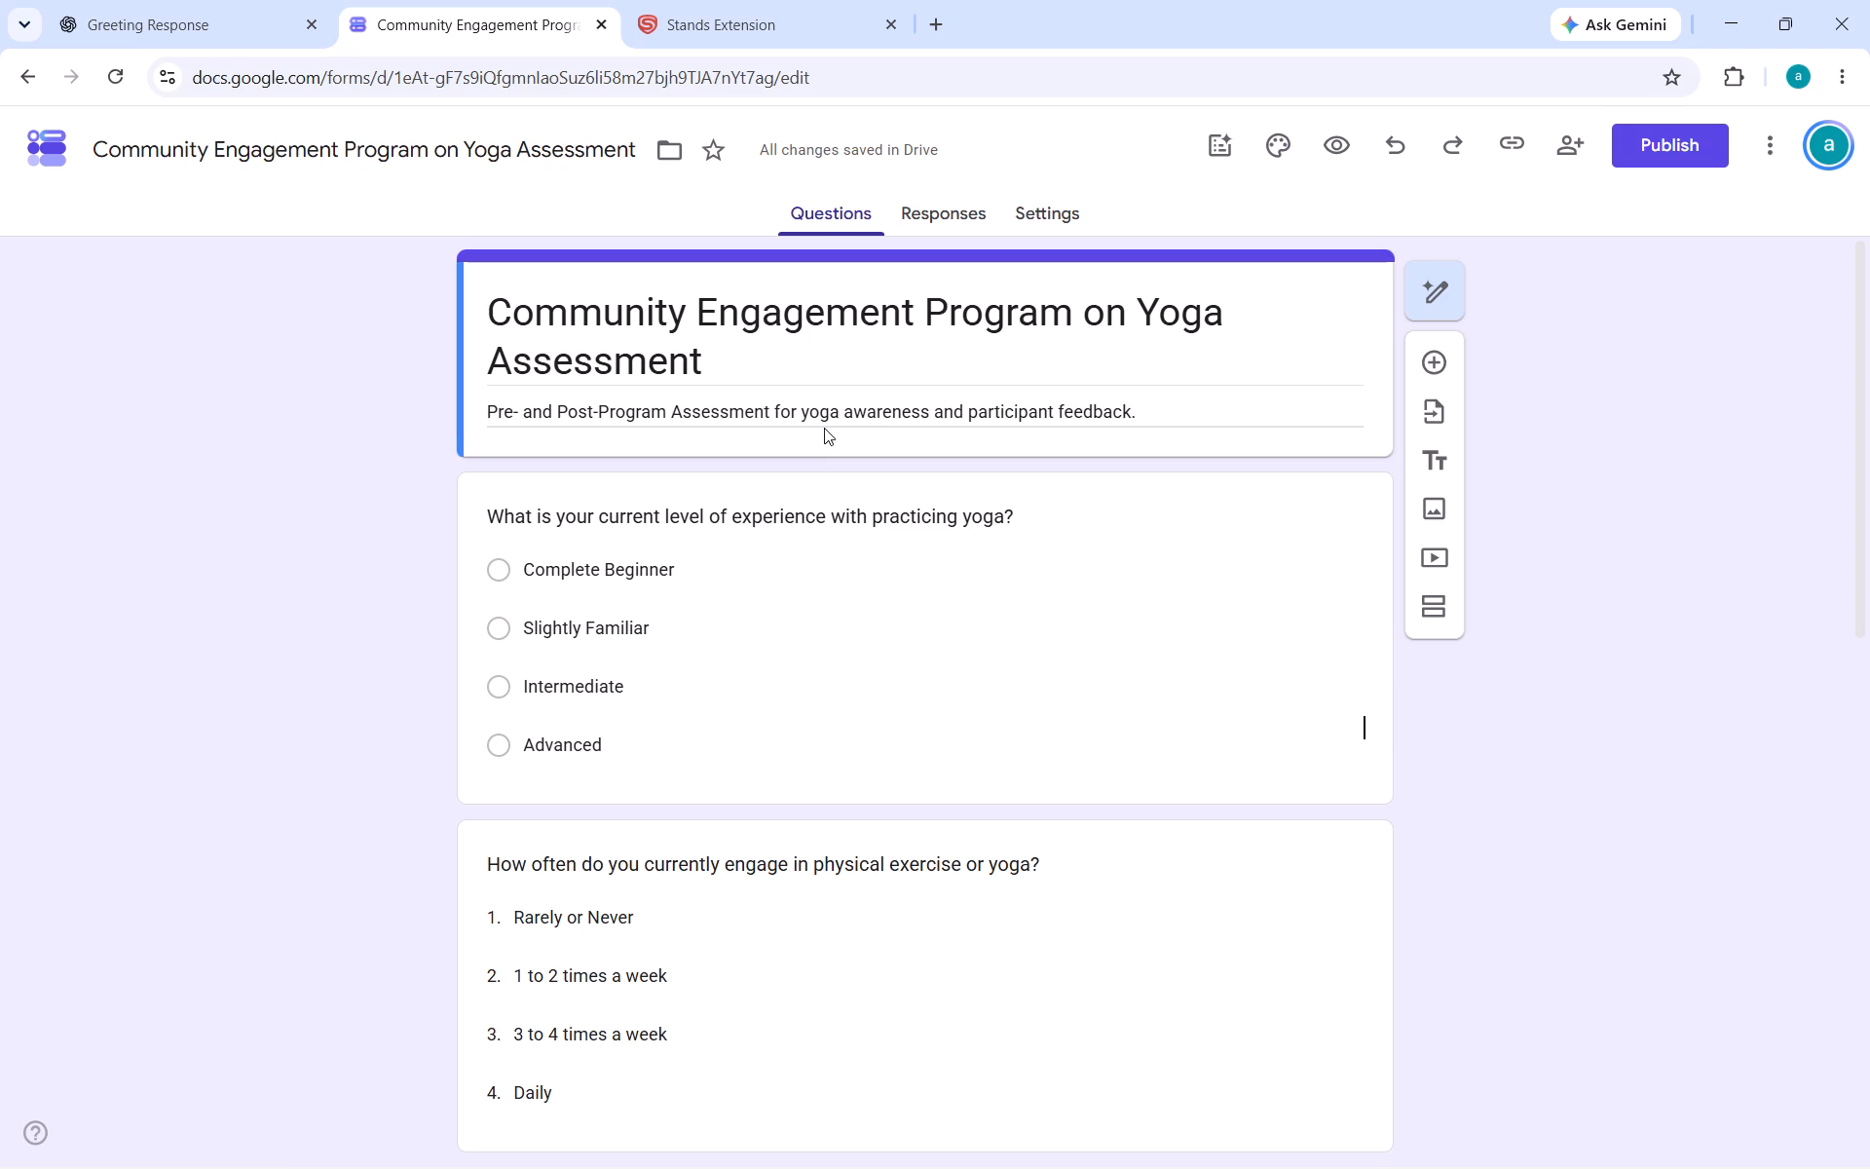
scroll(848, 445, up, 3)
Have Gemini suggest additional questions based on the existing yoga form.
scroll(861, 445, down, 5)
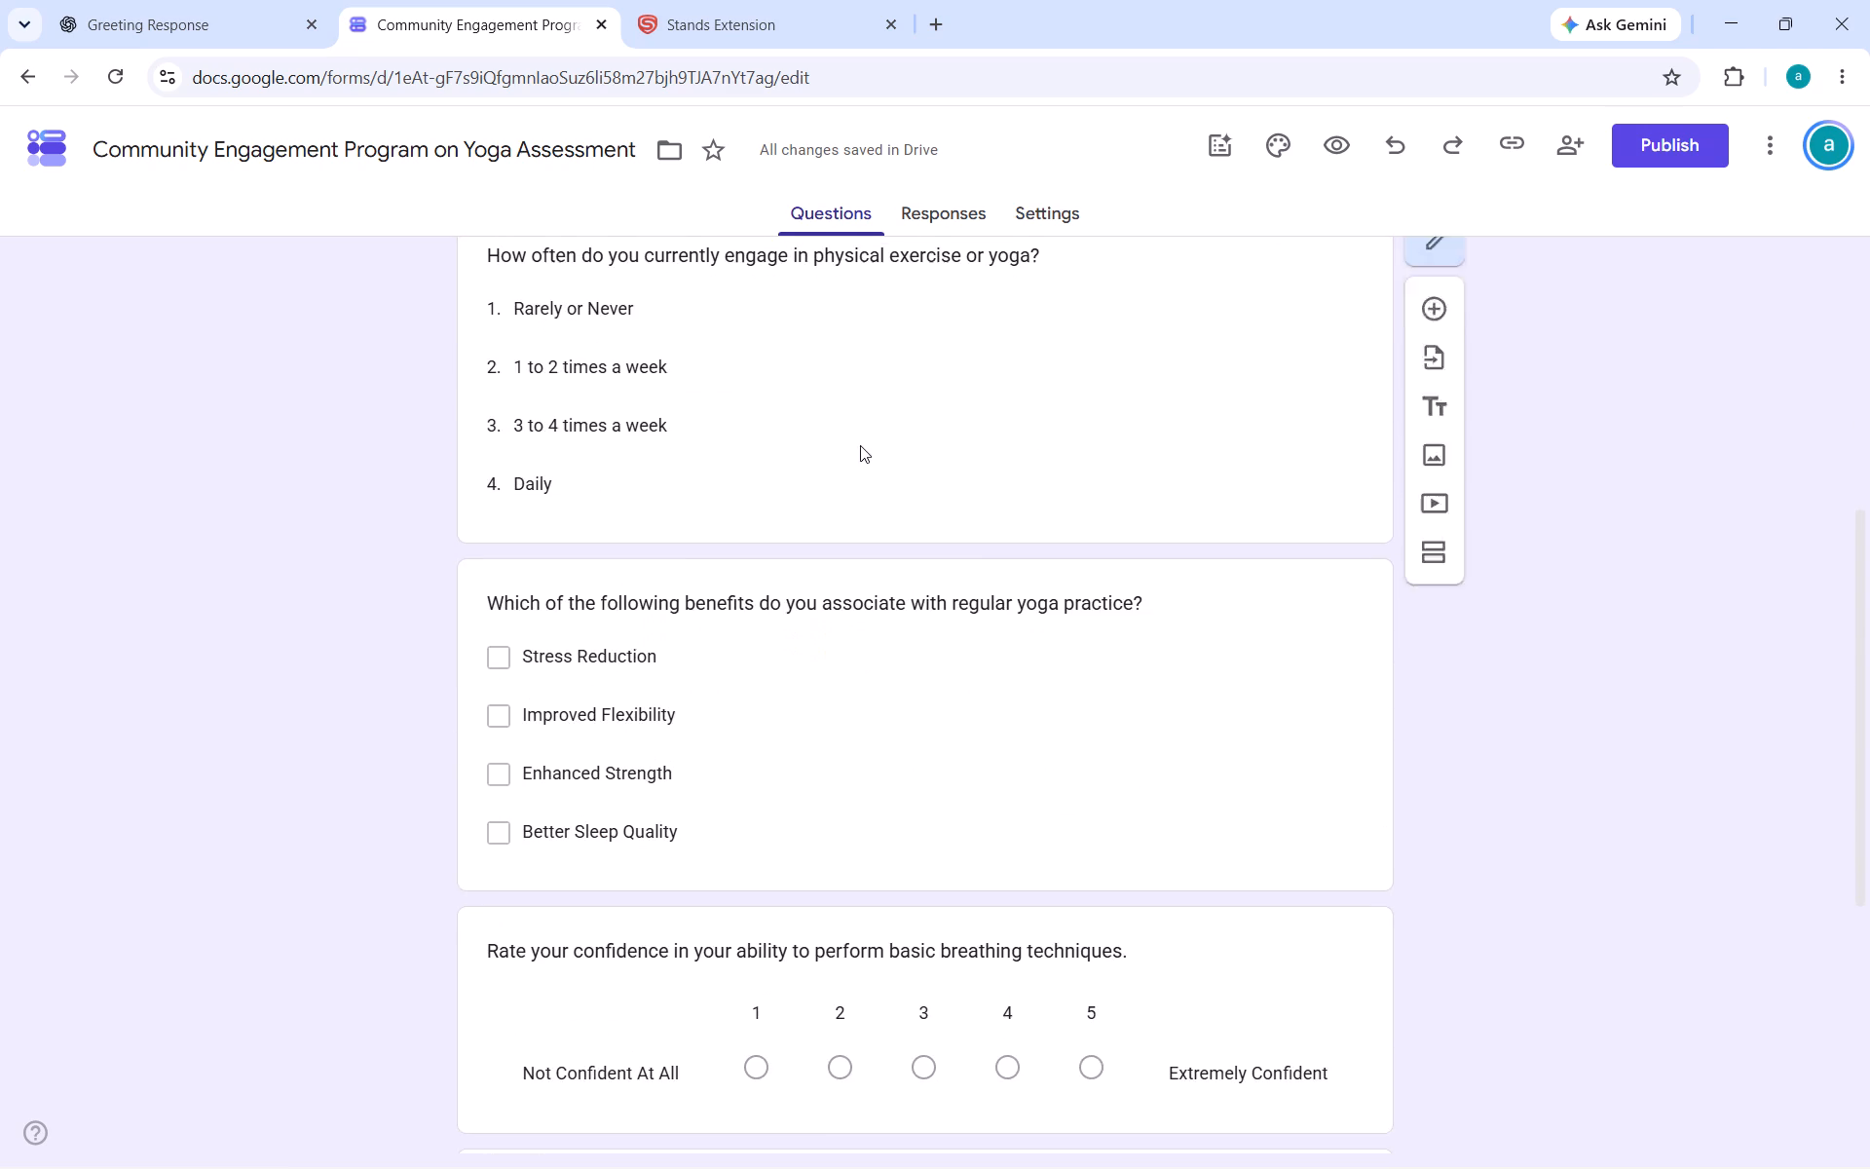
scroll(858, 447, down, 7)
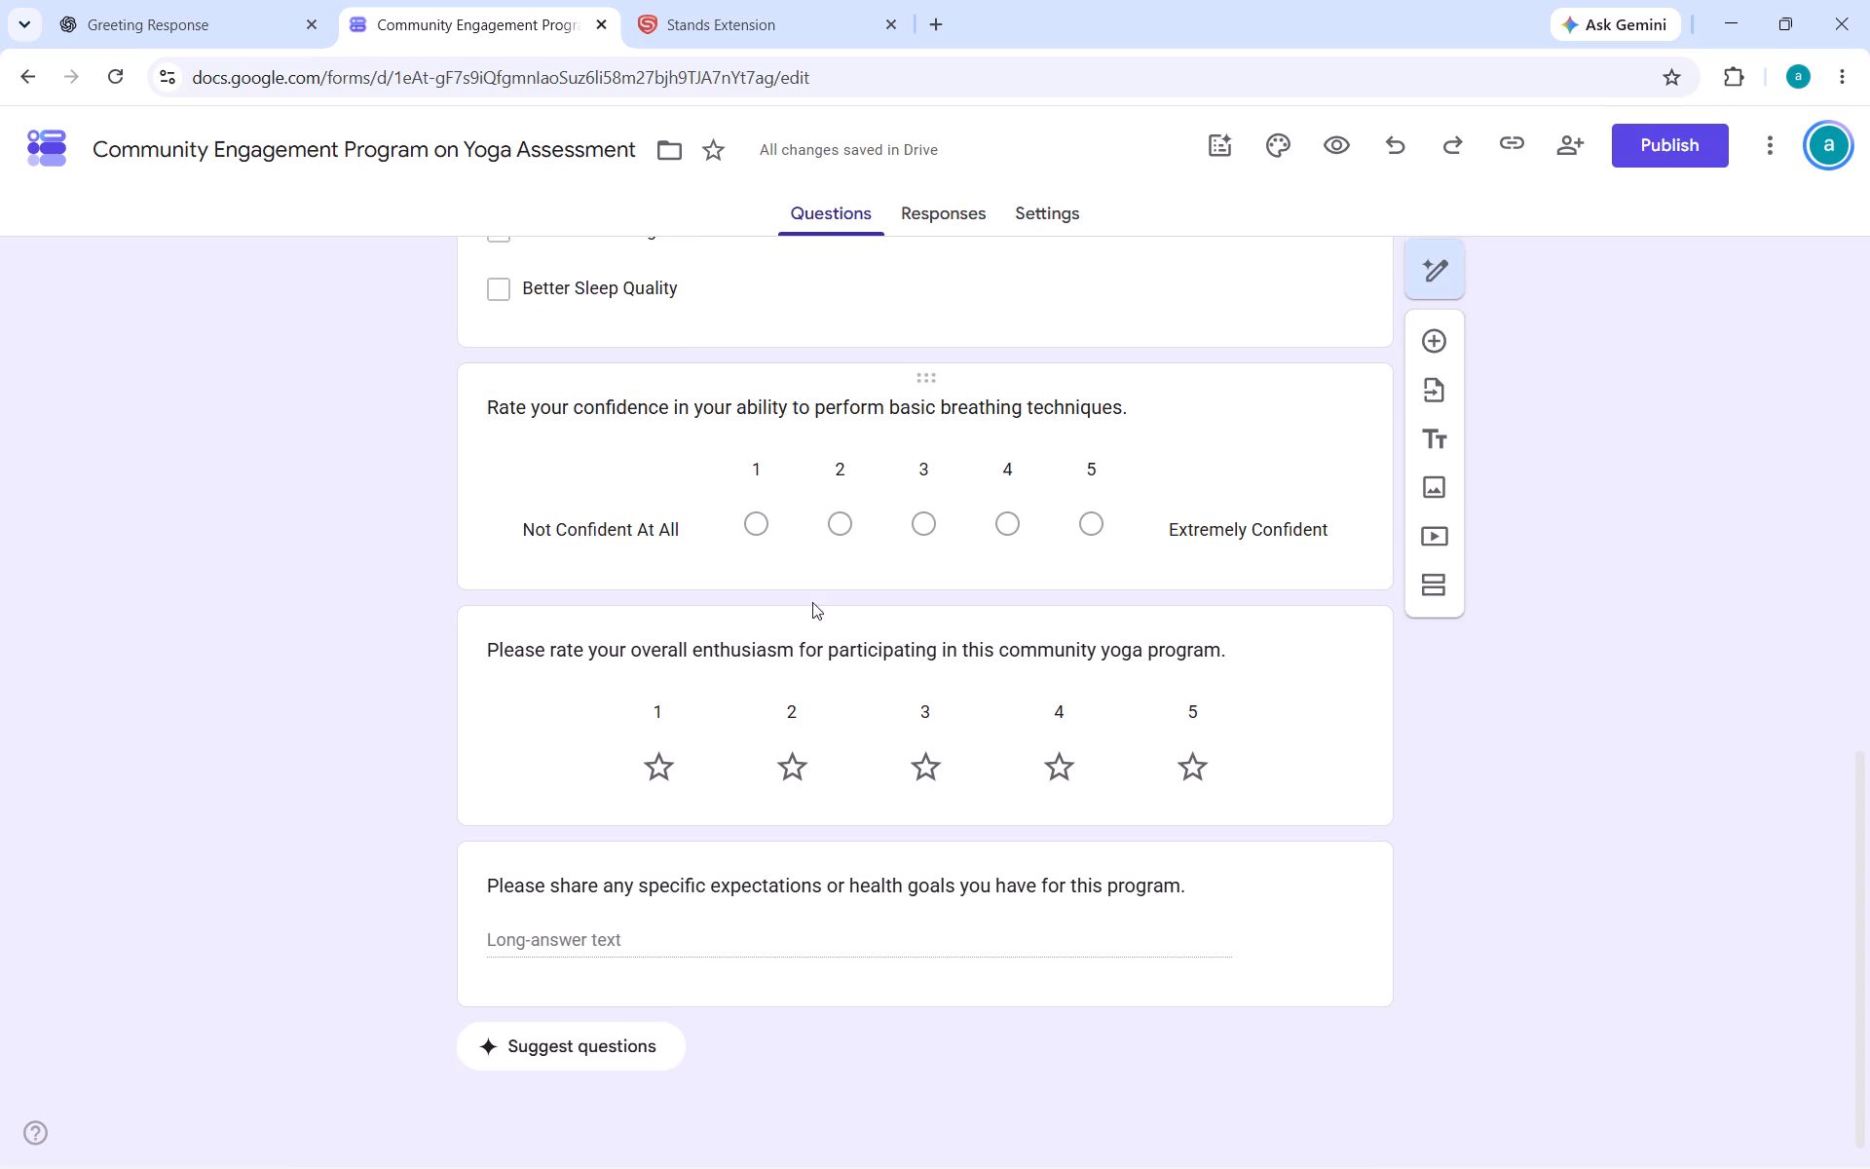
click(590, 1047)
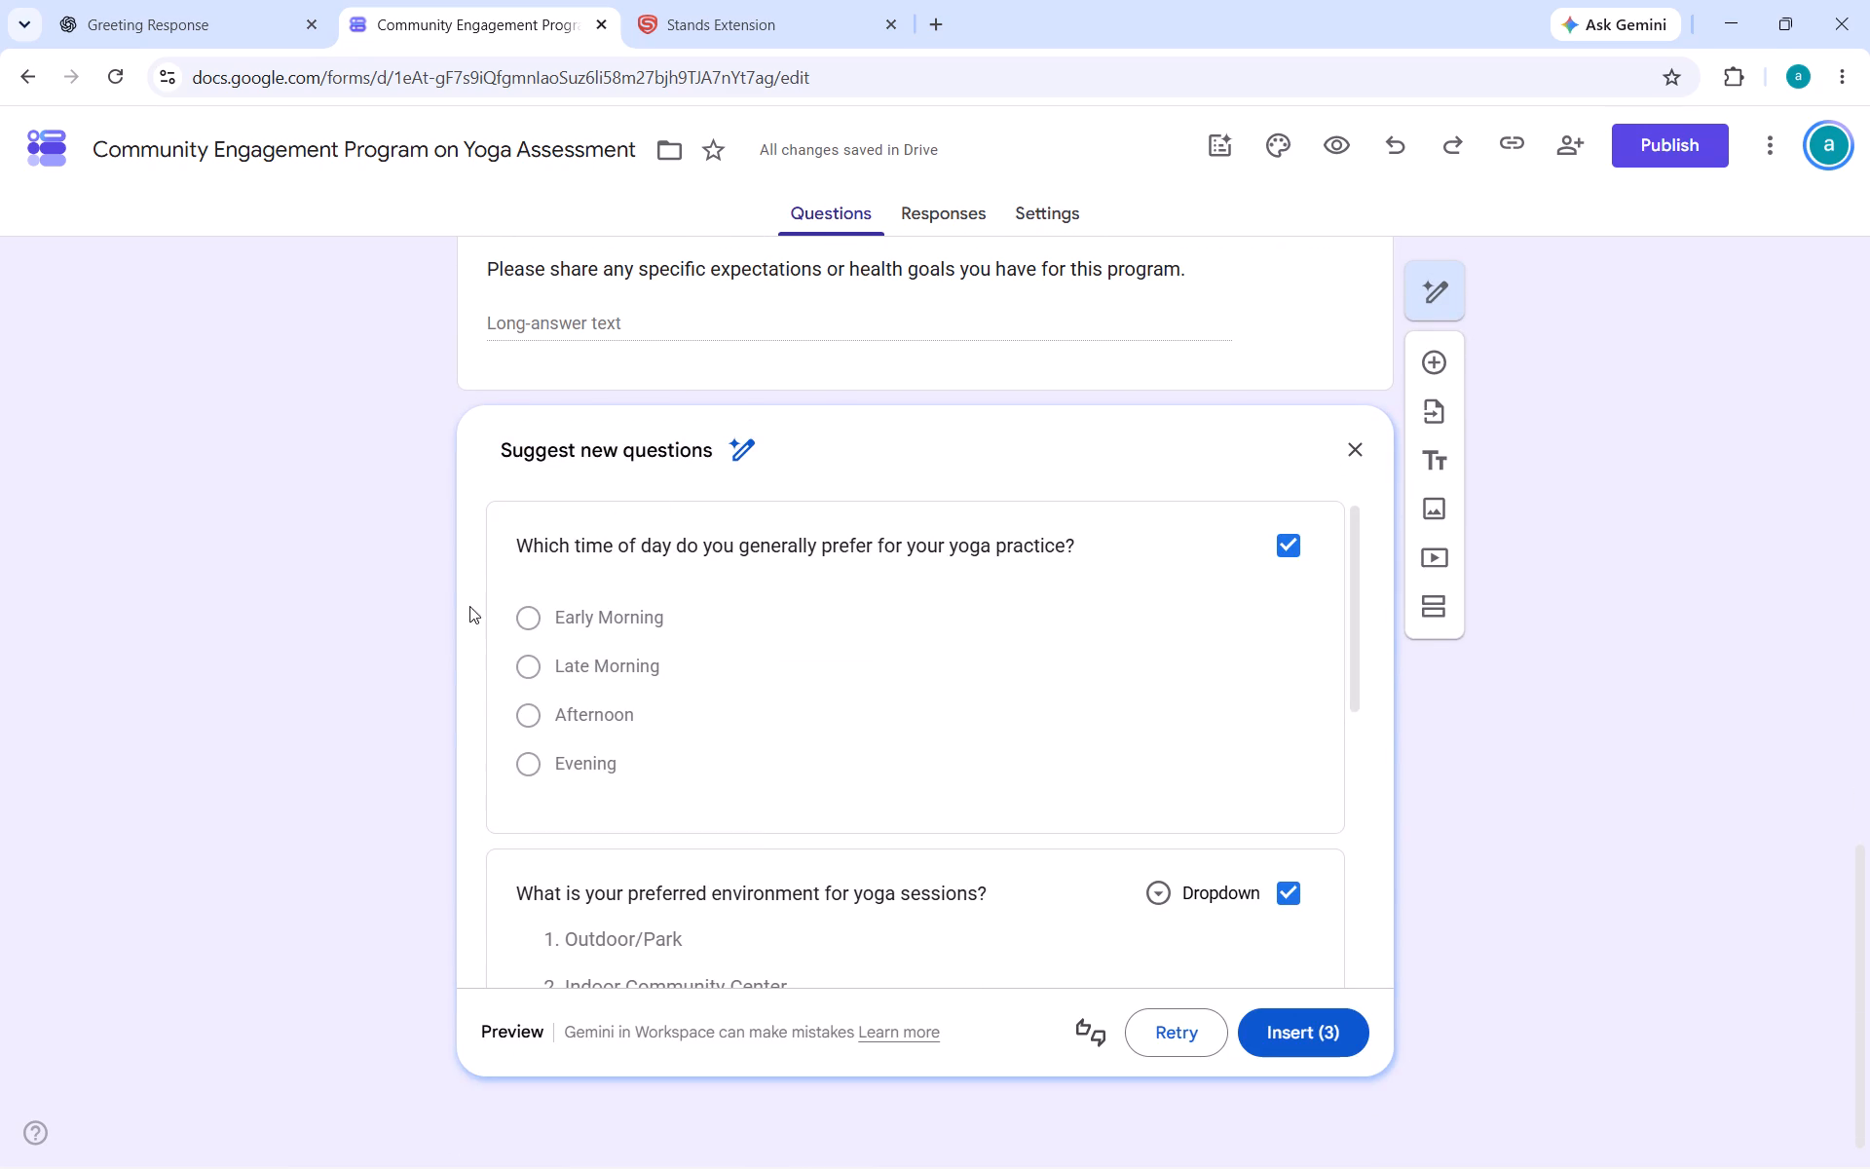
Examine the suggested new questions and their answer options through to the last one.
scroll(1177, 637, down, 1)
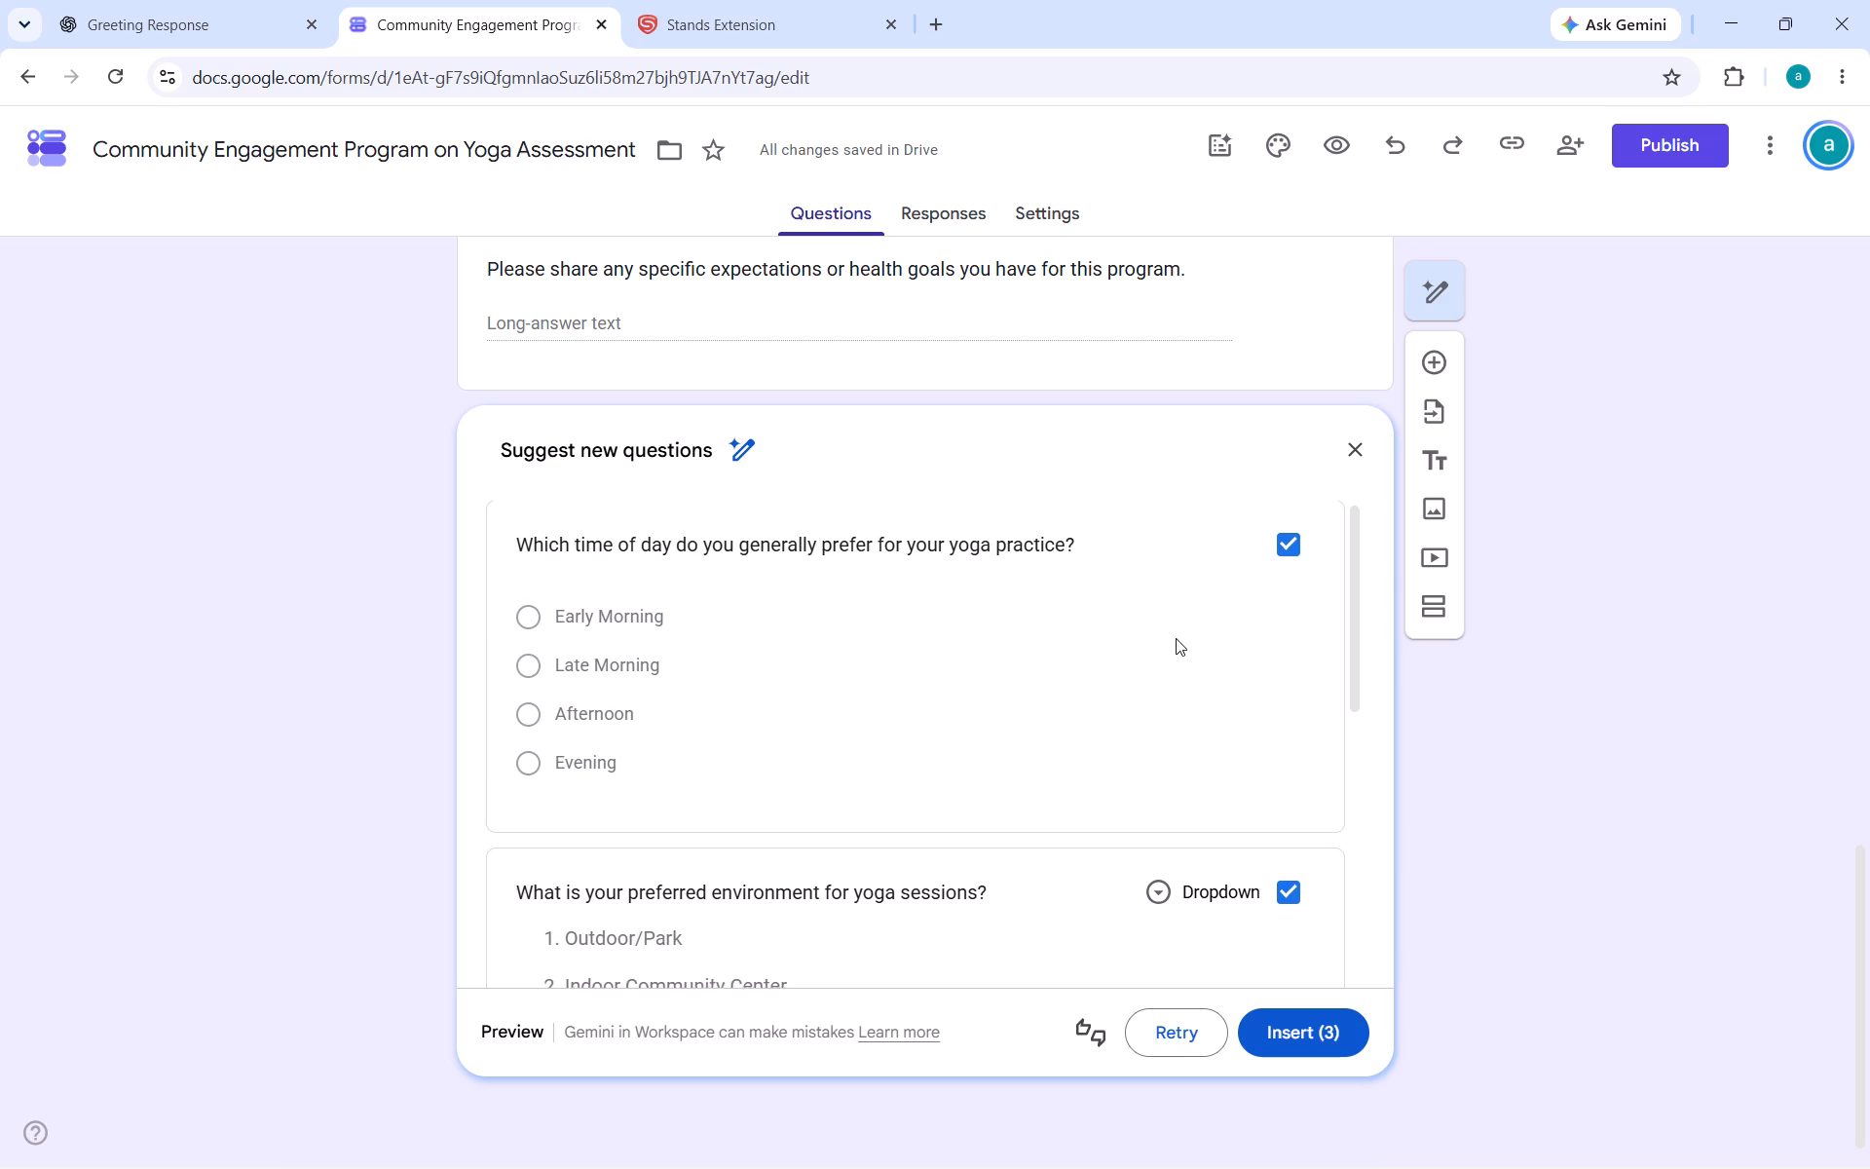
scroll(1176, 638, down, 3)
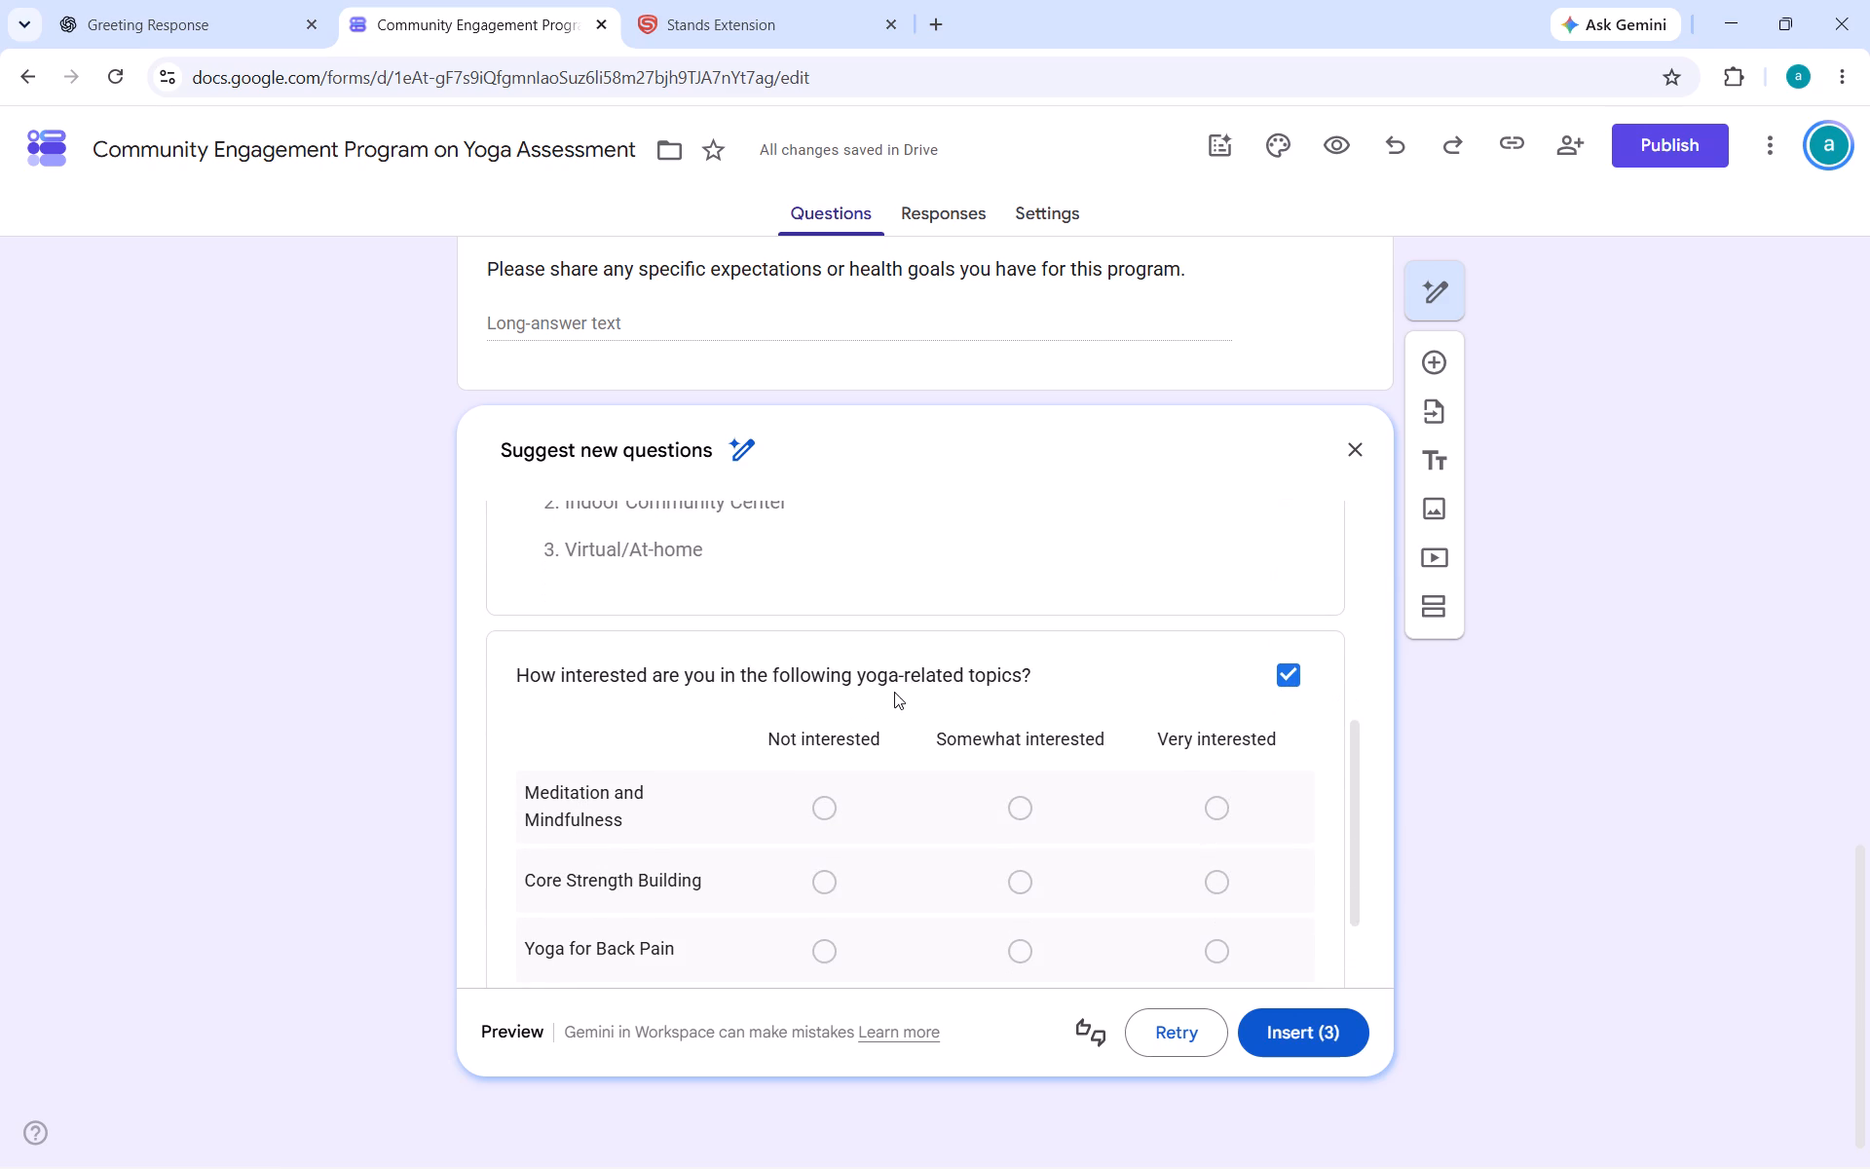
scroll(895, 687, down, 6)
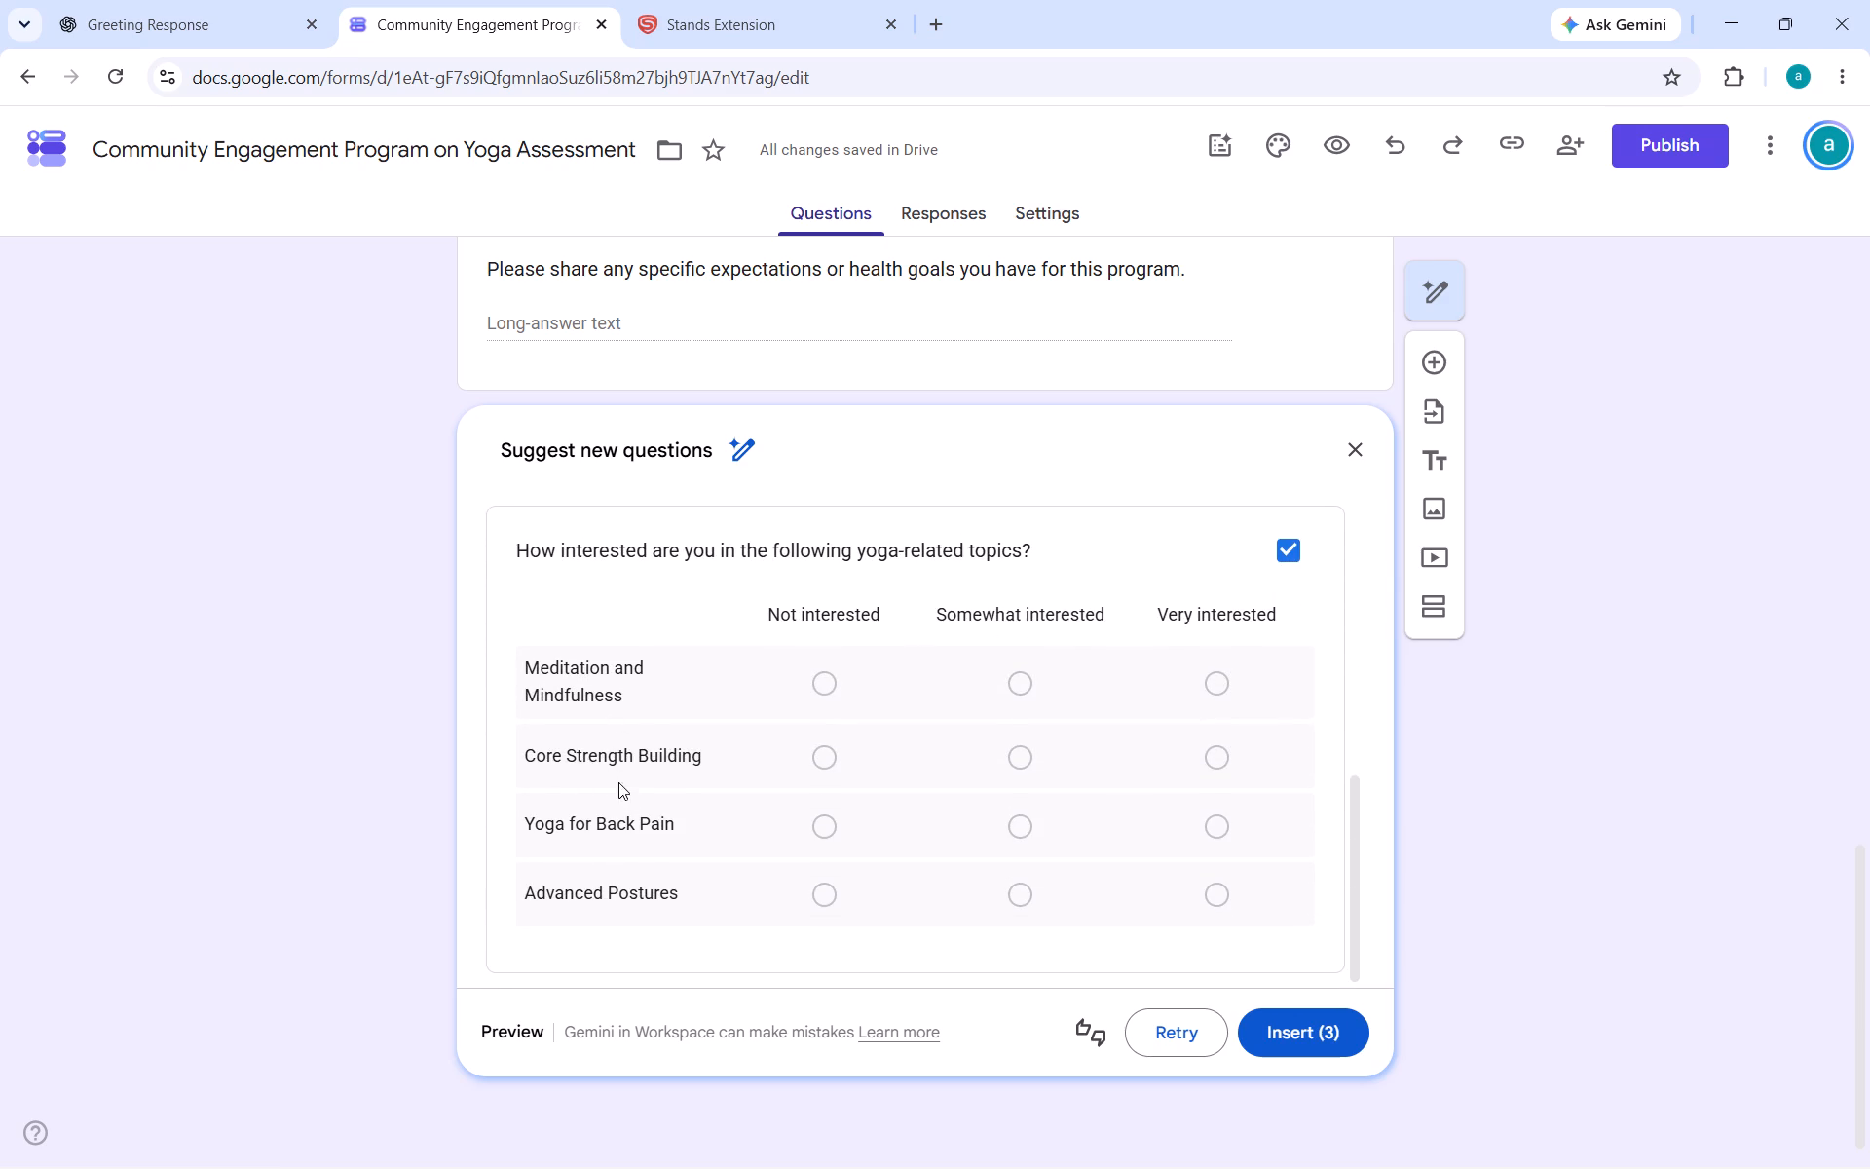
scroll(774, 834, down, 6)
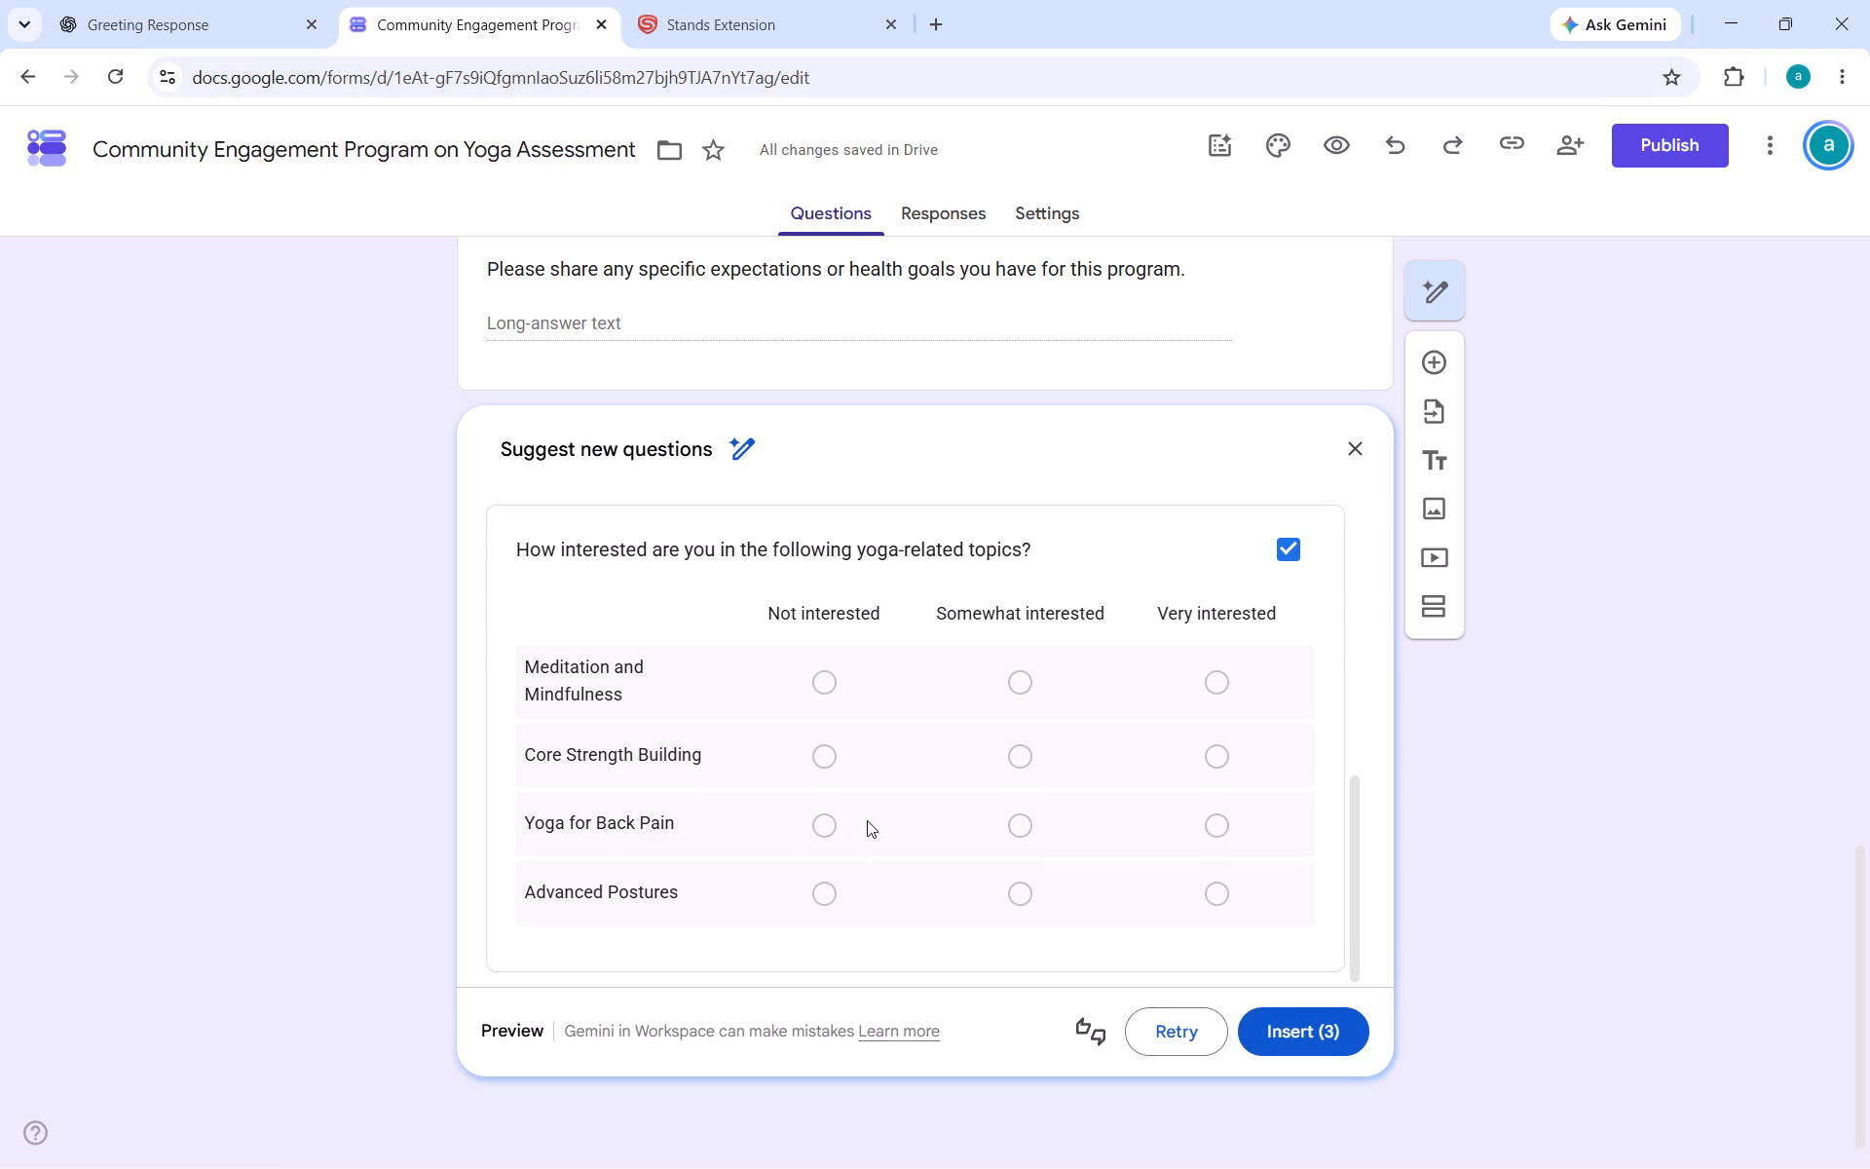
scroll(869, 816, up, 5)
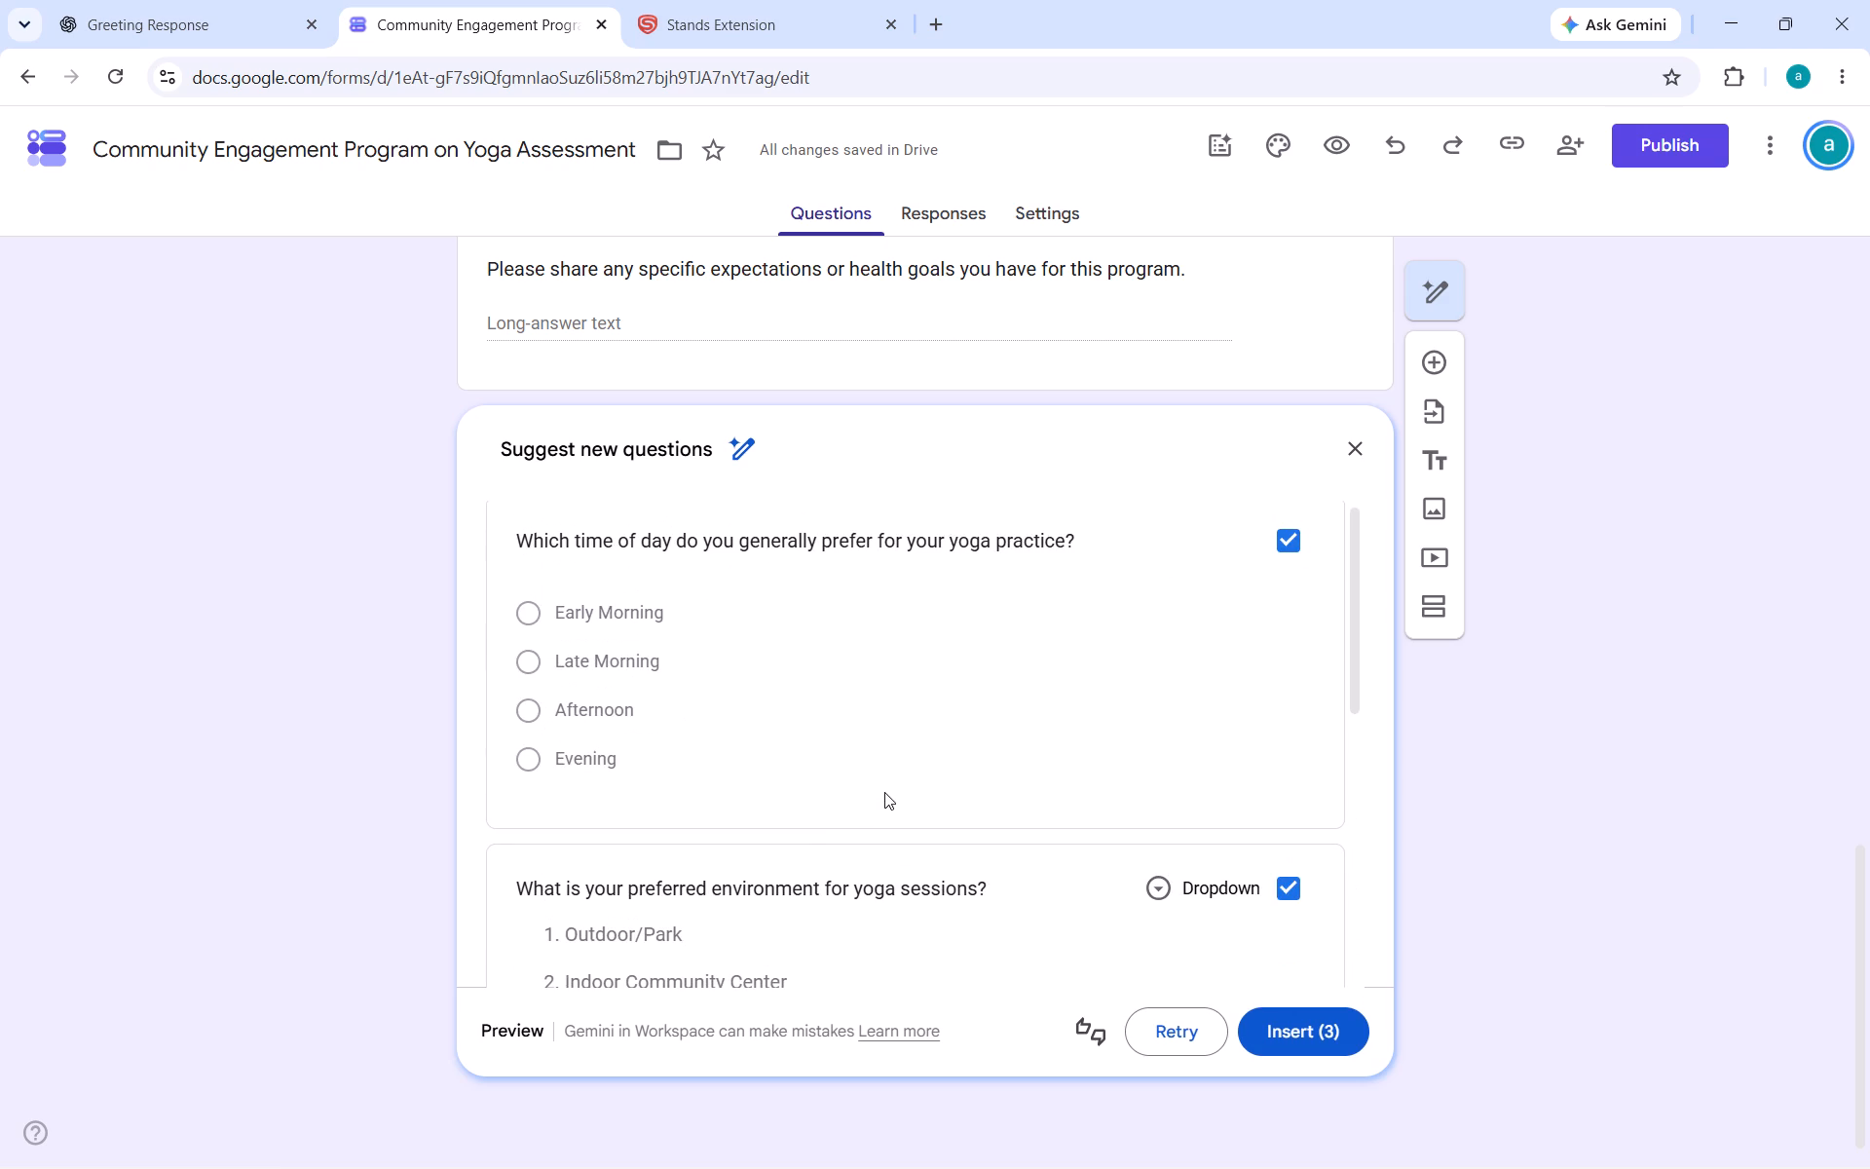
scroll(884, 792, up, 6)
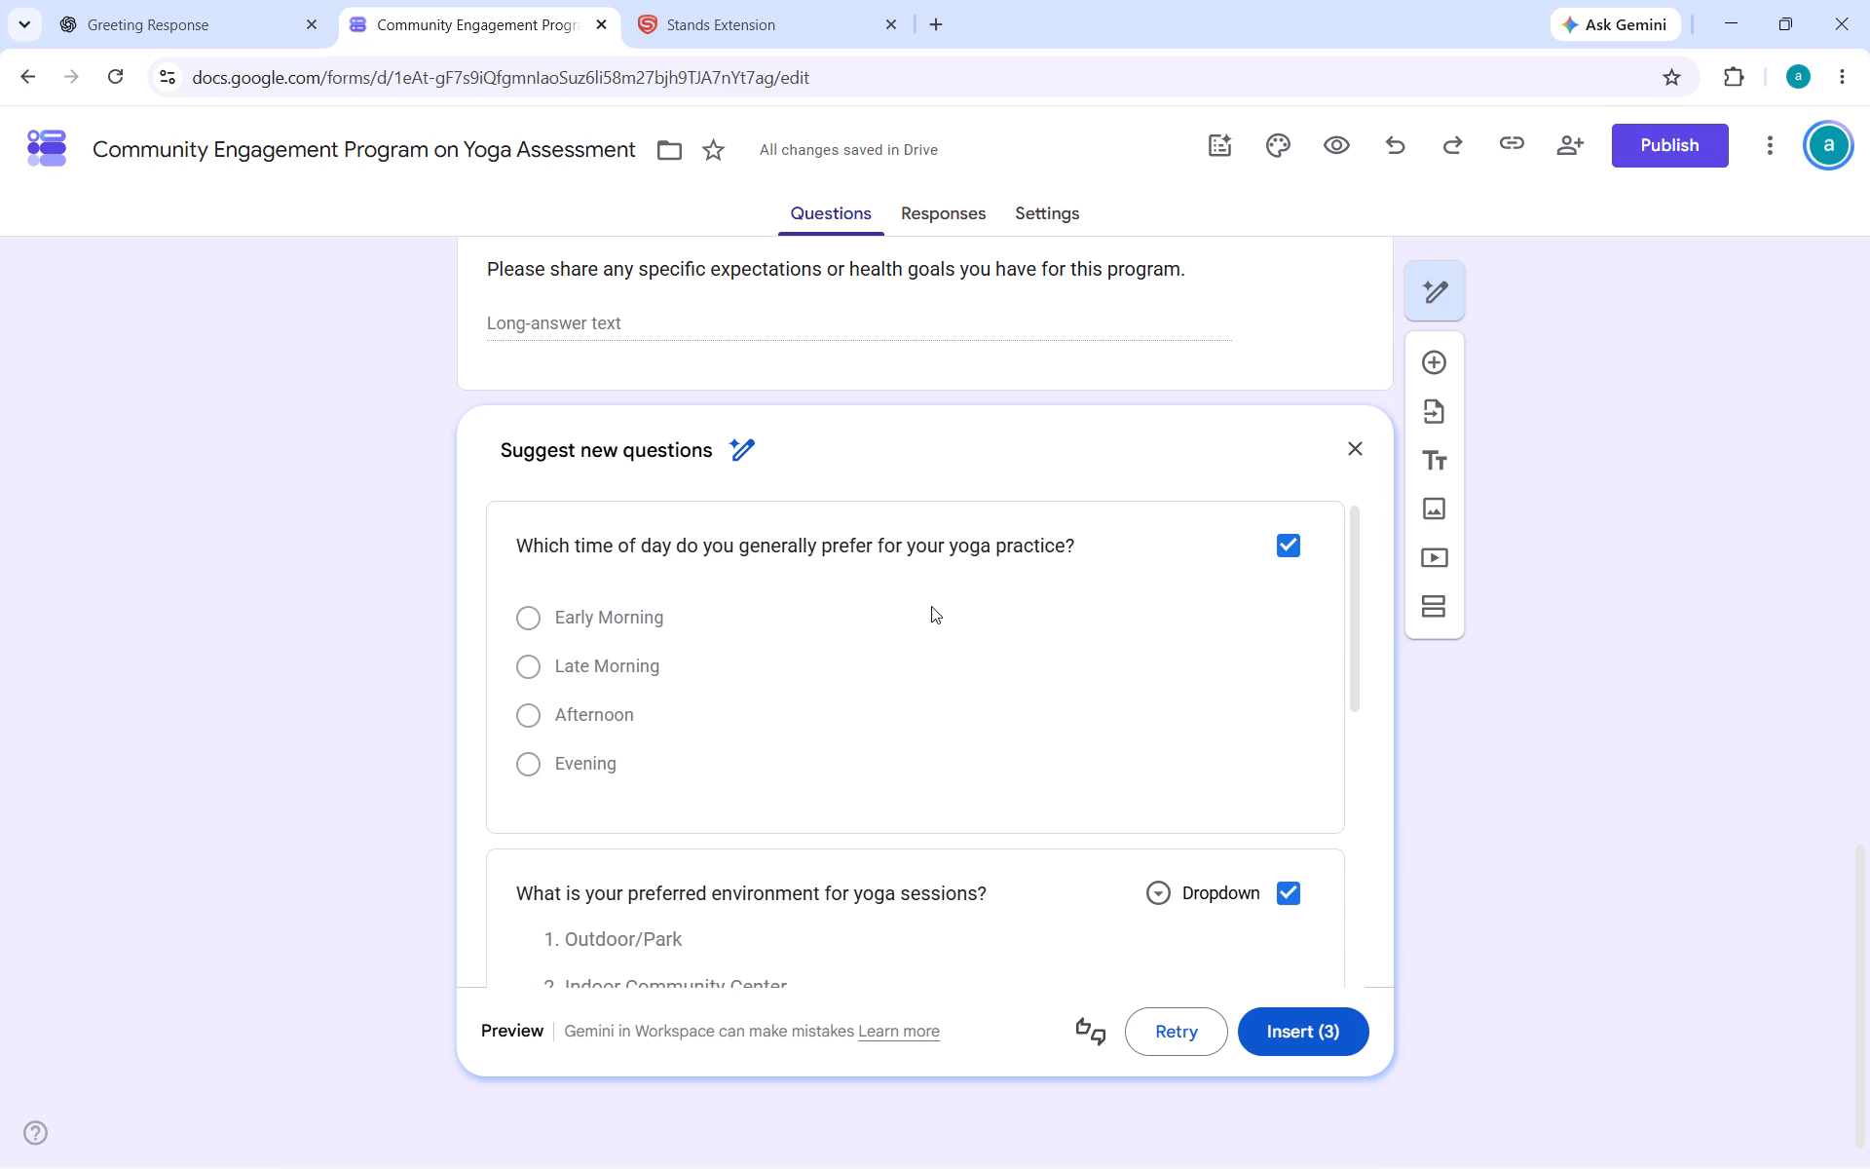
Reread the form's existing questions and compare them with Gemini's suggested ones.
scroll(1004, 611, up, 3)
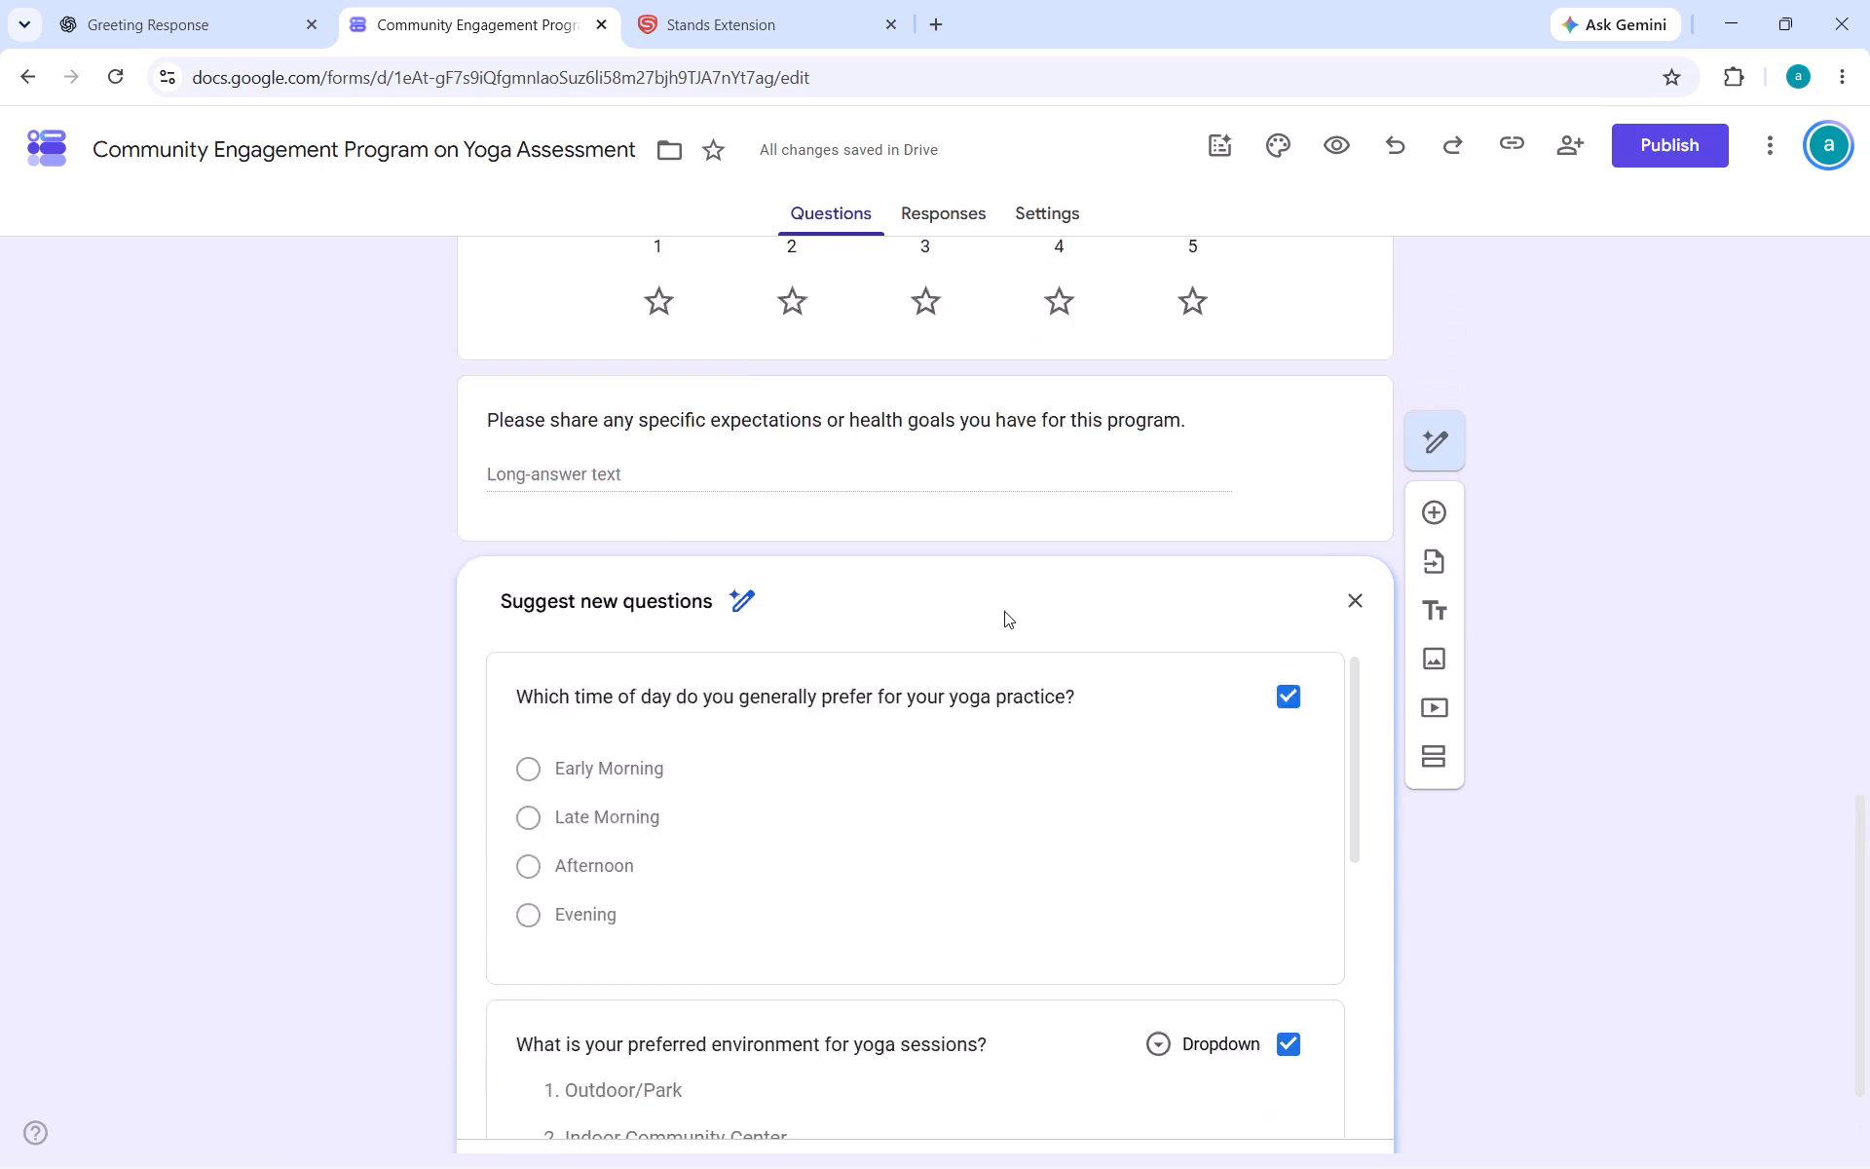
scroll(1004, 611, up, 2)
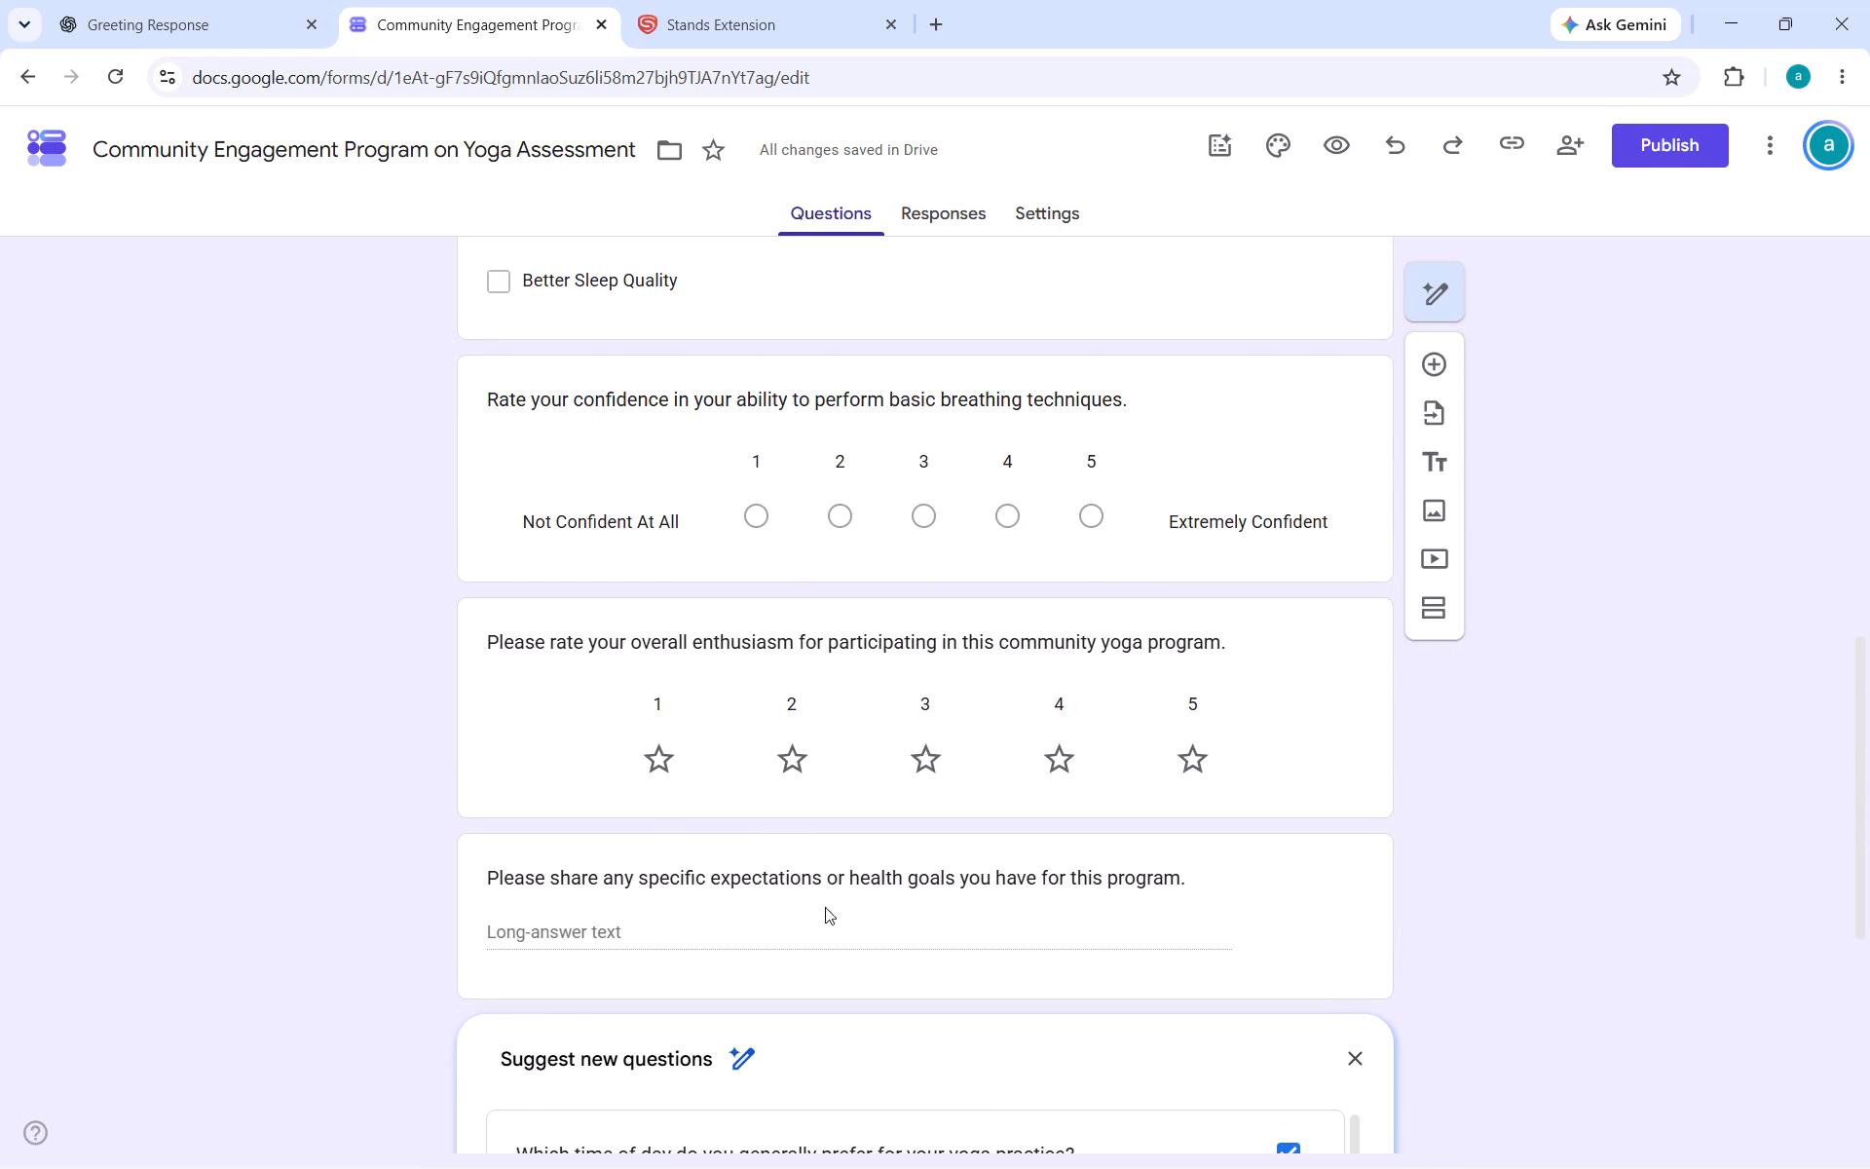
scroll(1122, 803, up, 2)
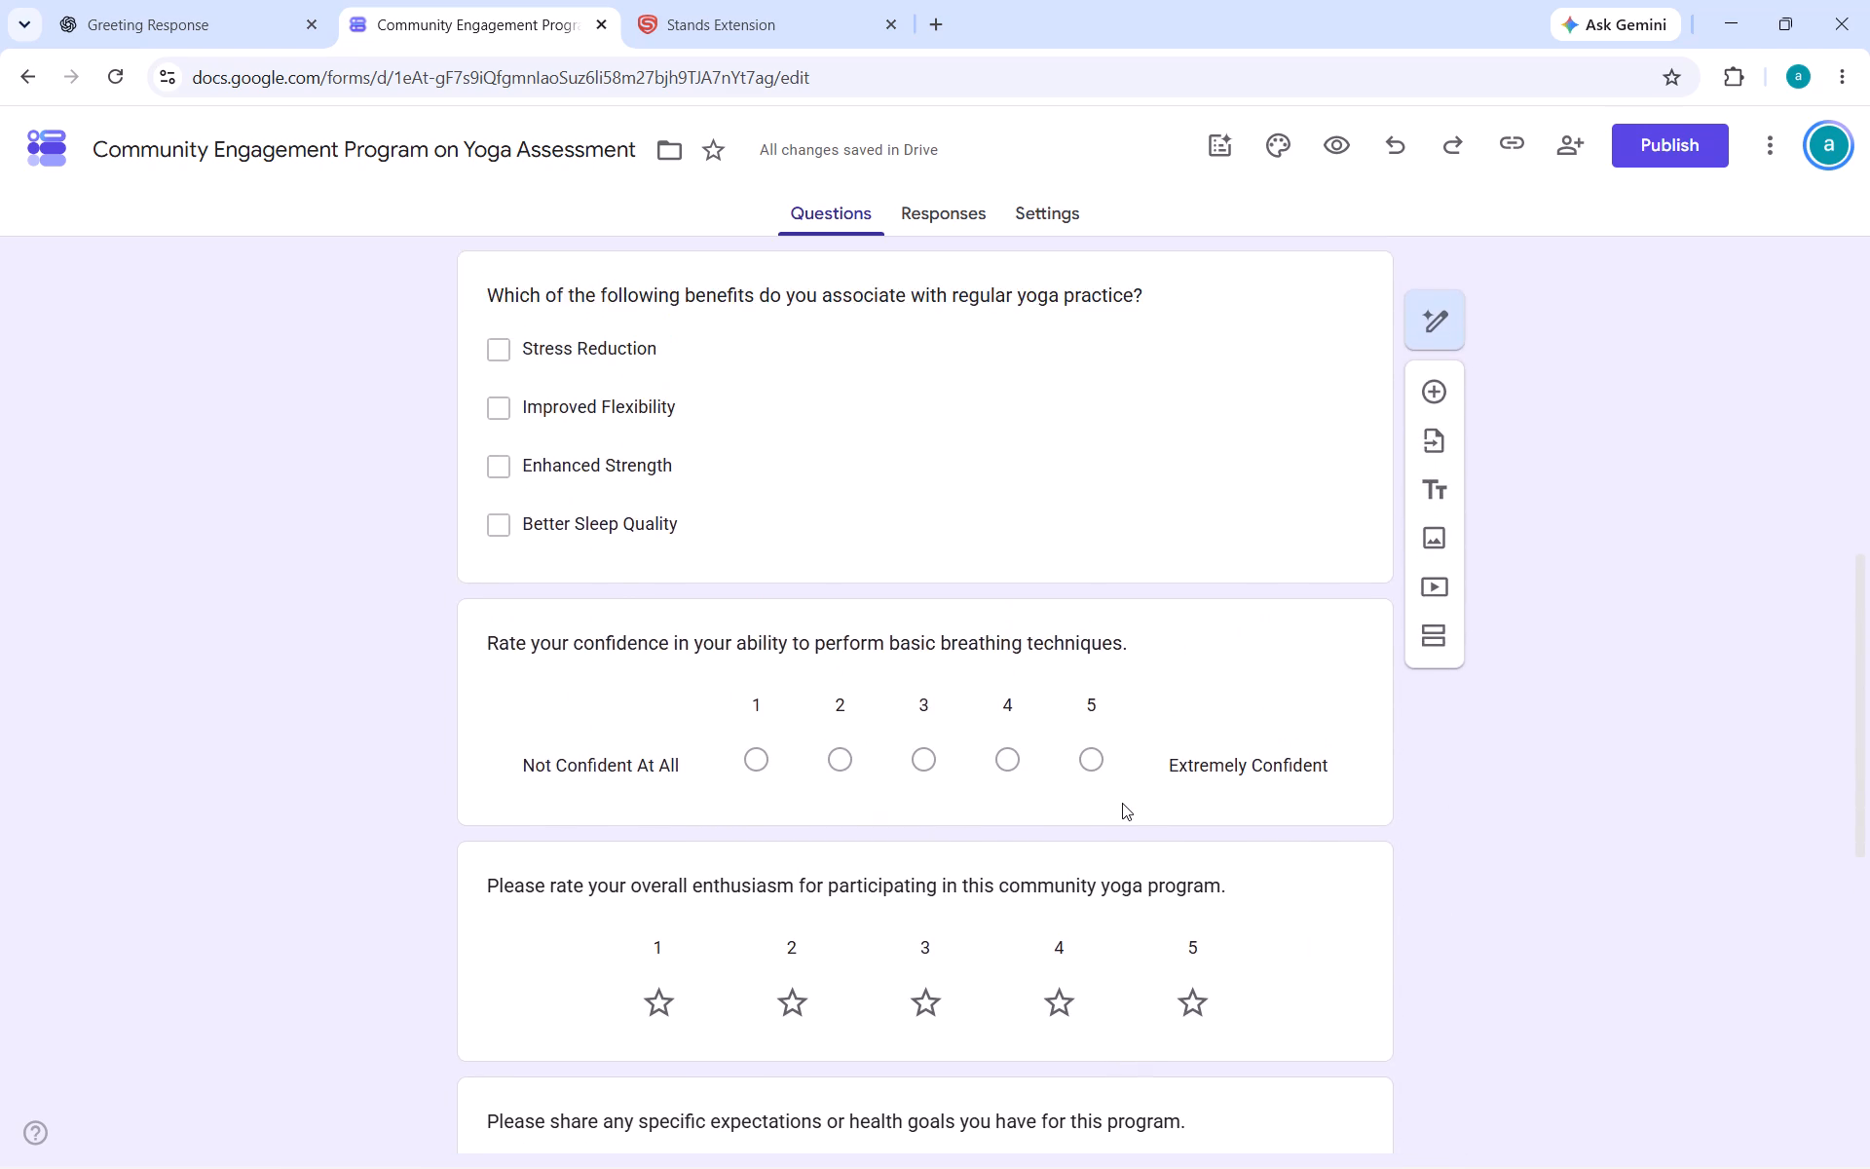
scroll(1122, 803, up, 10)
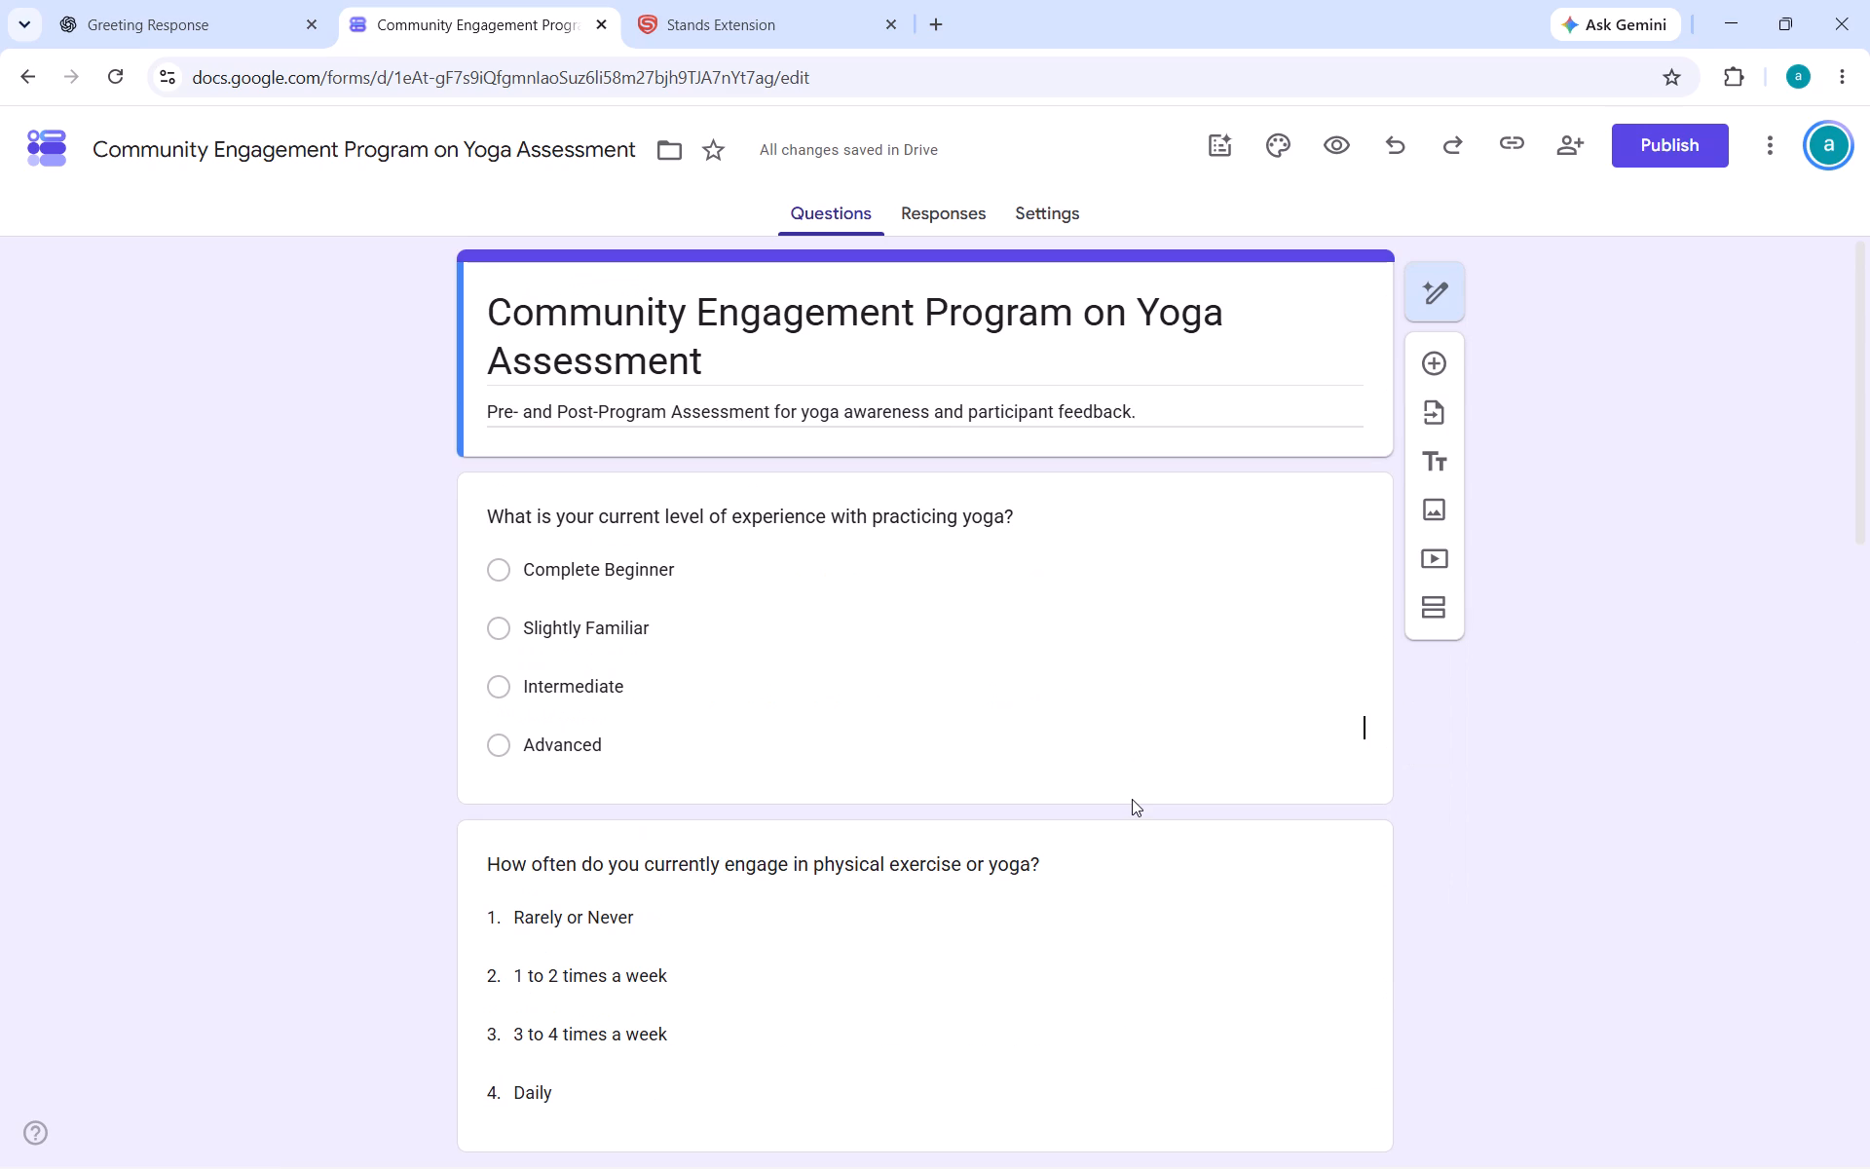
scroll(1132, 799, down, 7)
scroll(1132, 799, up, 1)
scroll(1128, 802, down, 7)
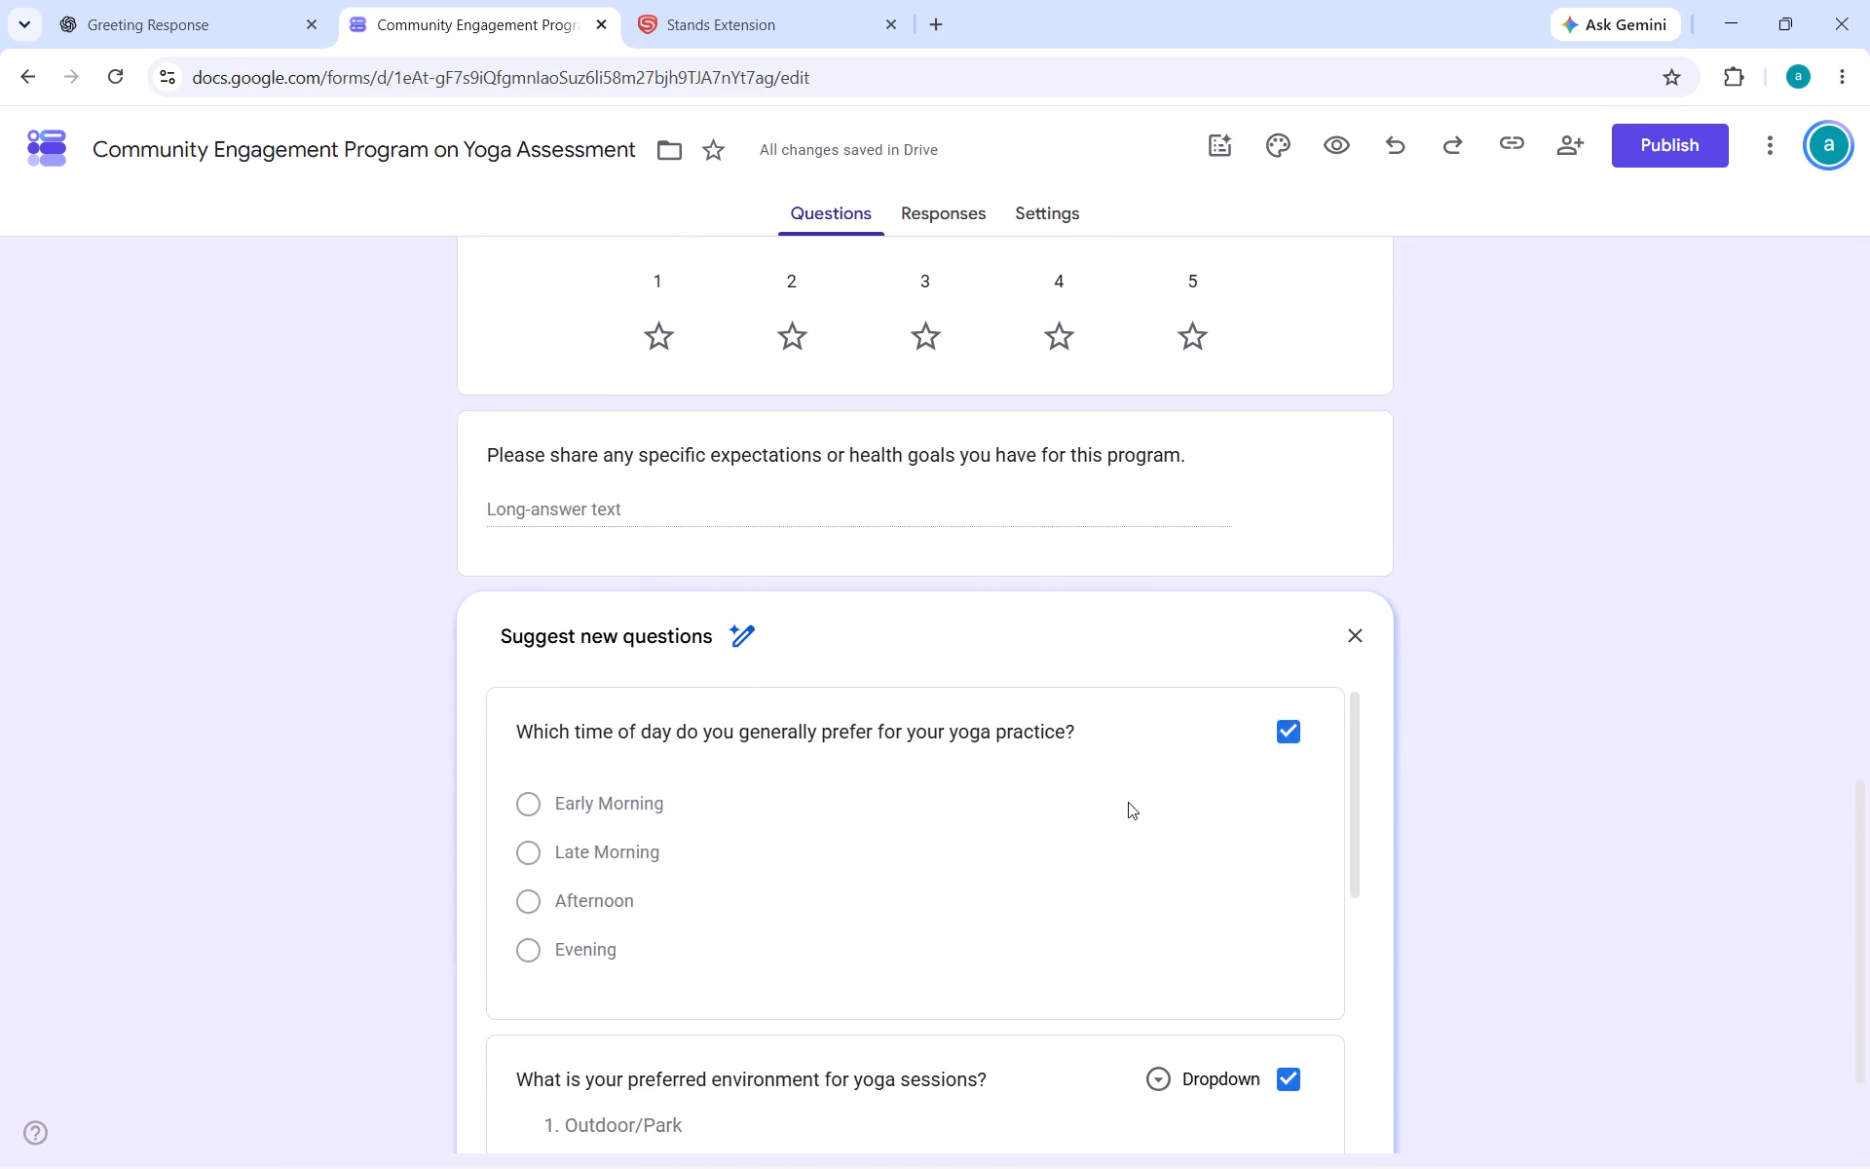
scroll(1128, 802, down, 8)
scroll(1082, 852, up, 3)
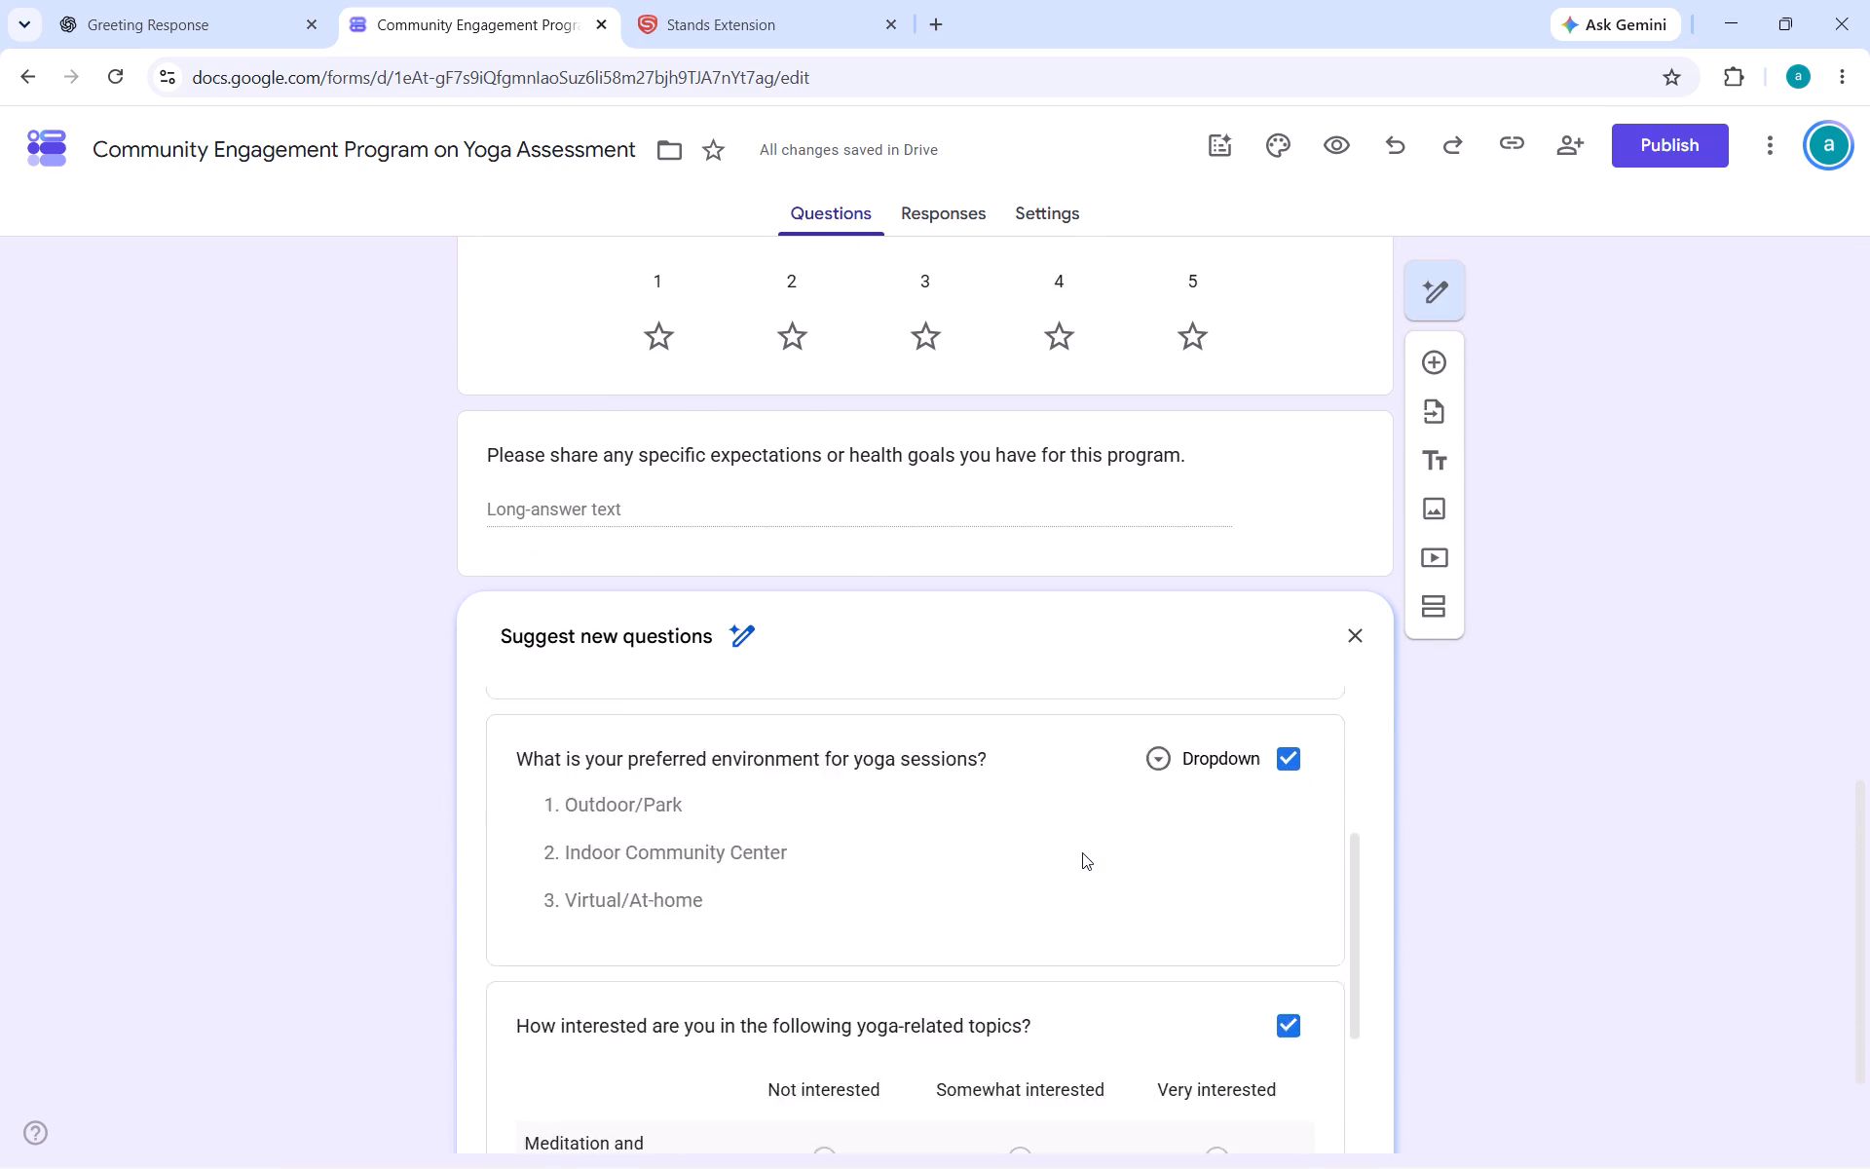
scroll(1082, 852, up, 2)
scroll(1082, 857, down, 4)
scroll(1082, 868, up, 2)
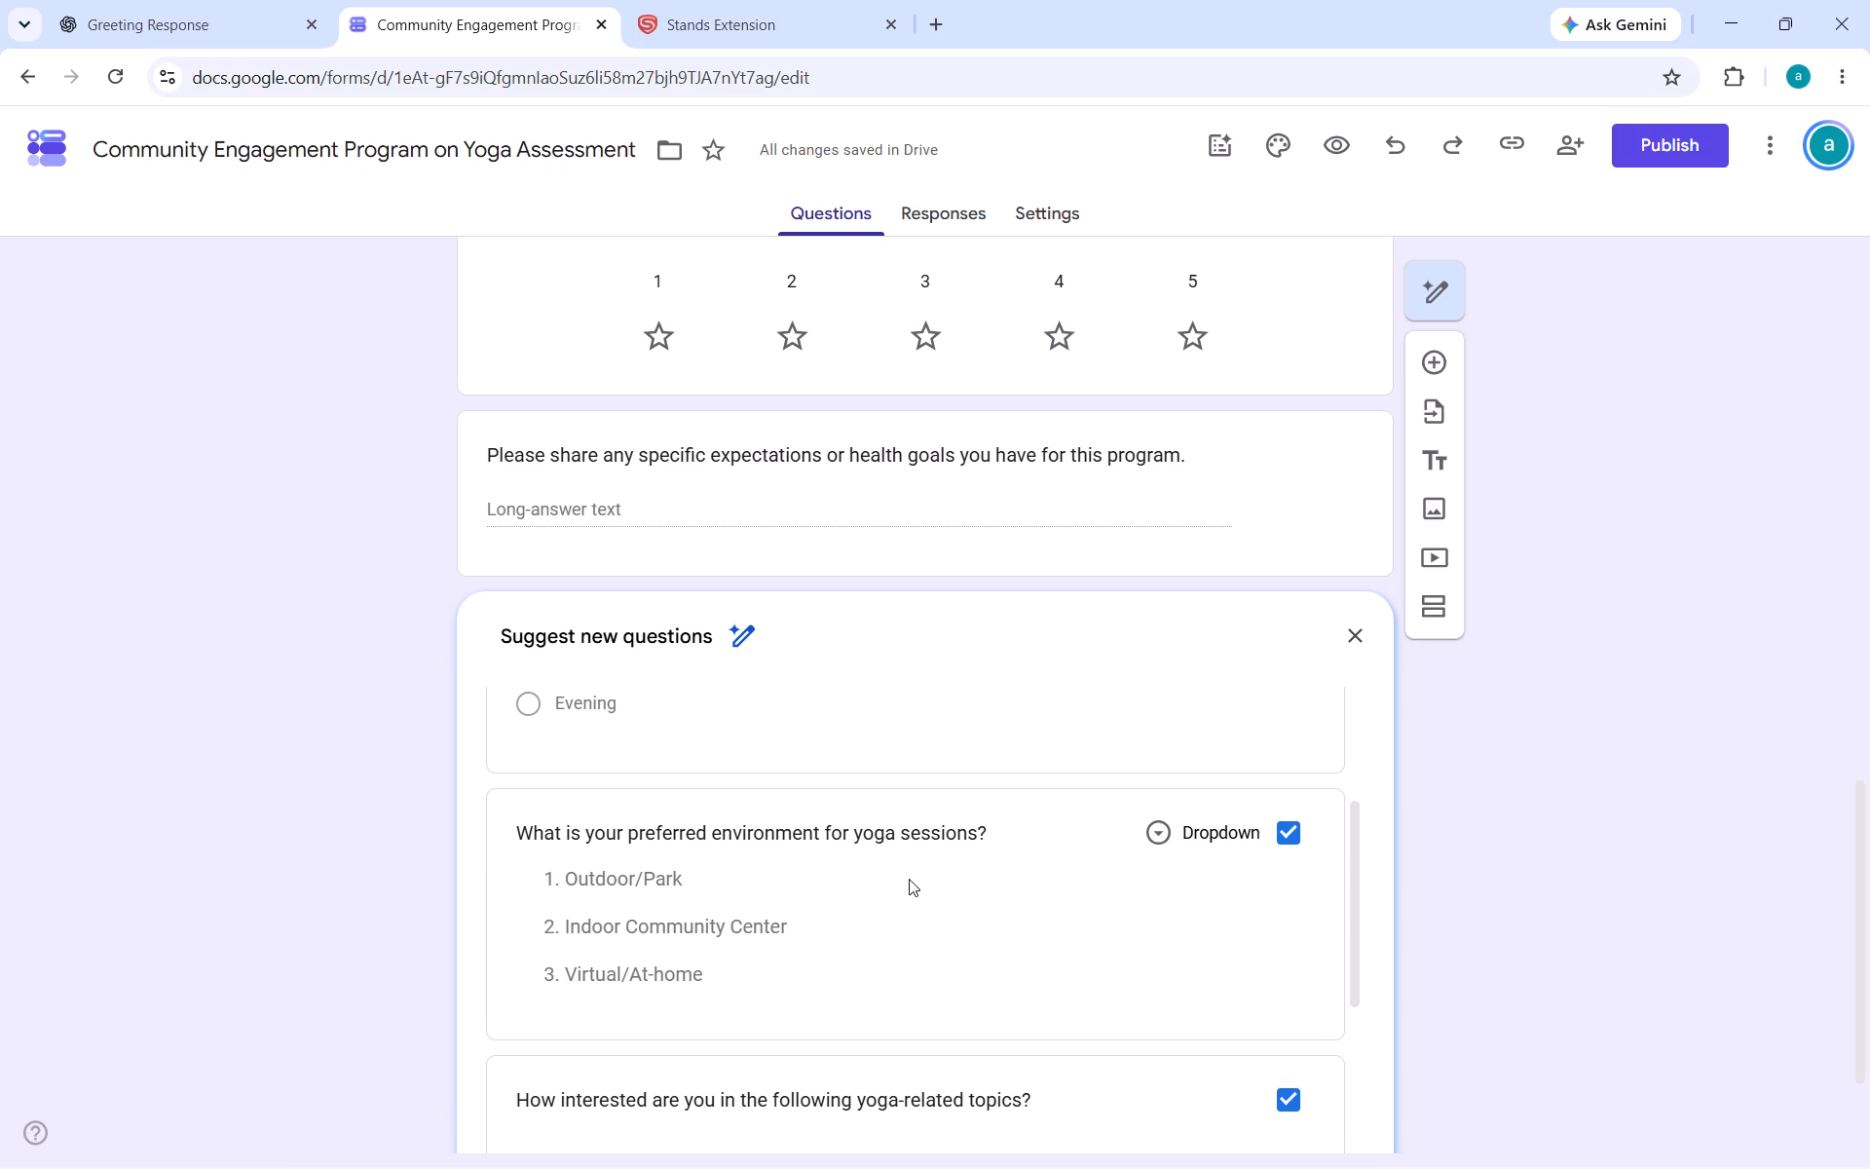
Check the whole form again from the title down to the suggested questions on practice time and environment.
scroll(936, 870, up, 18)
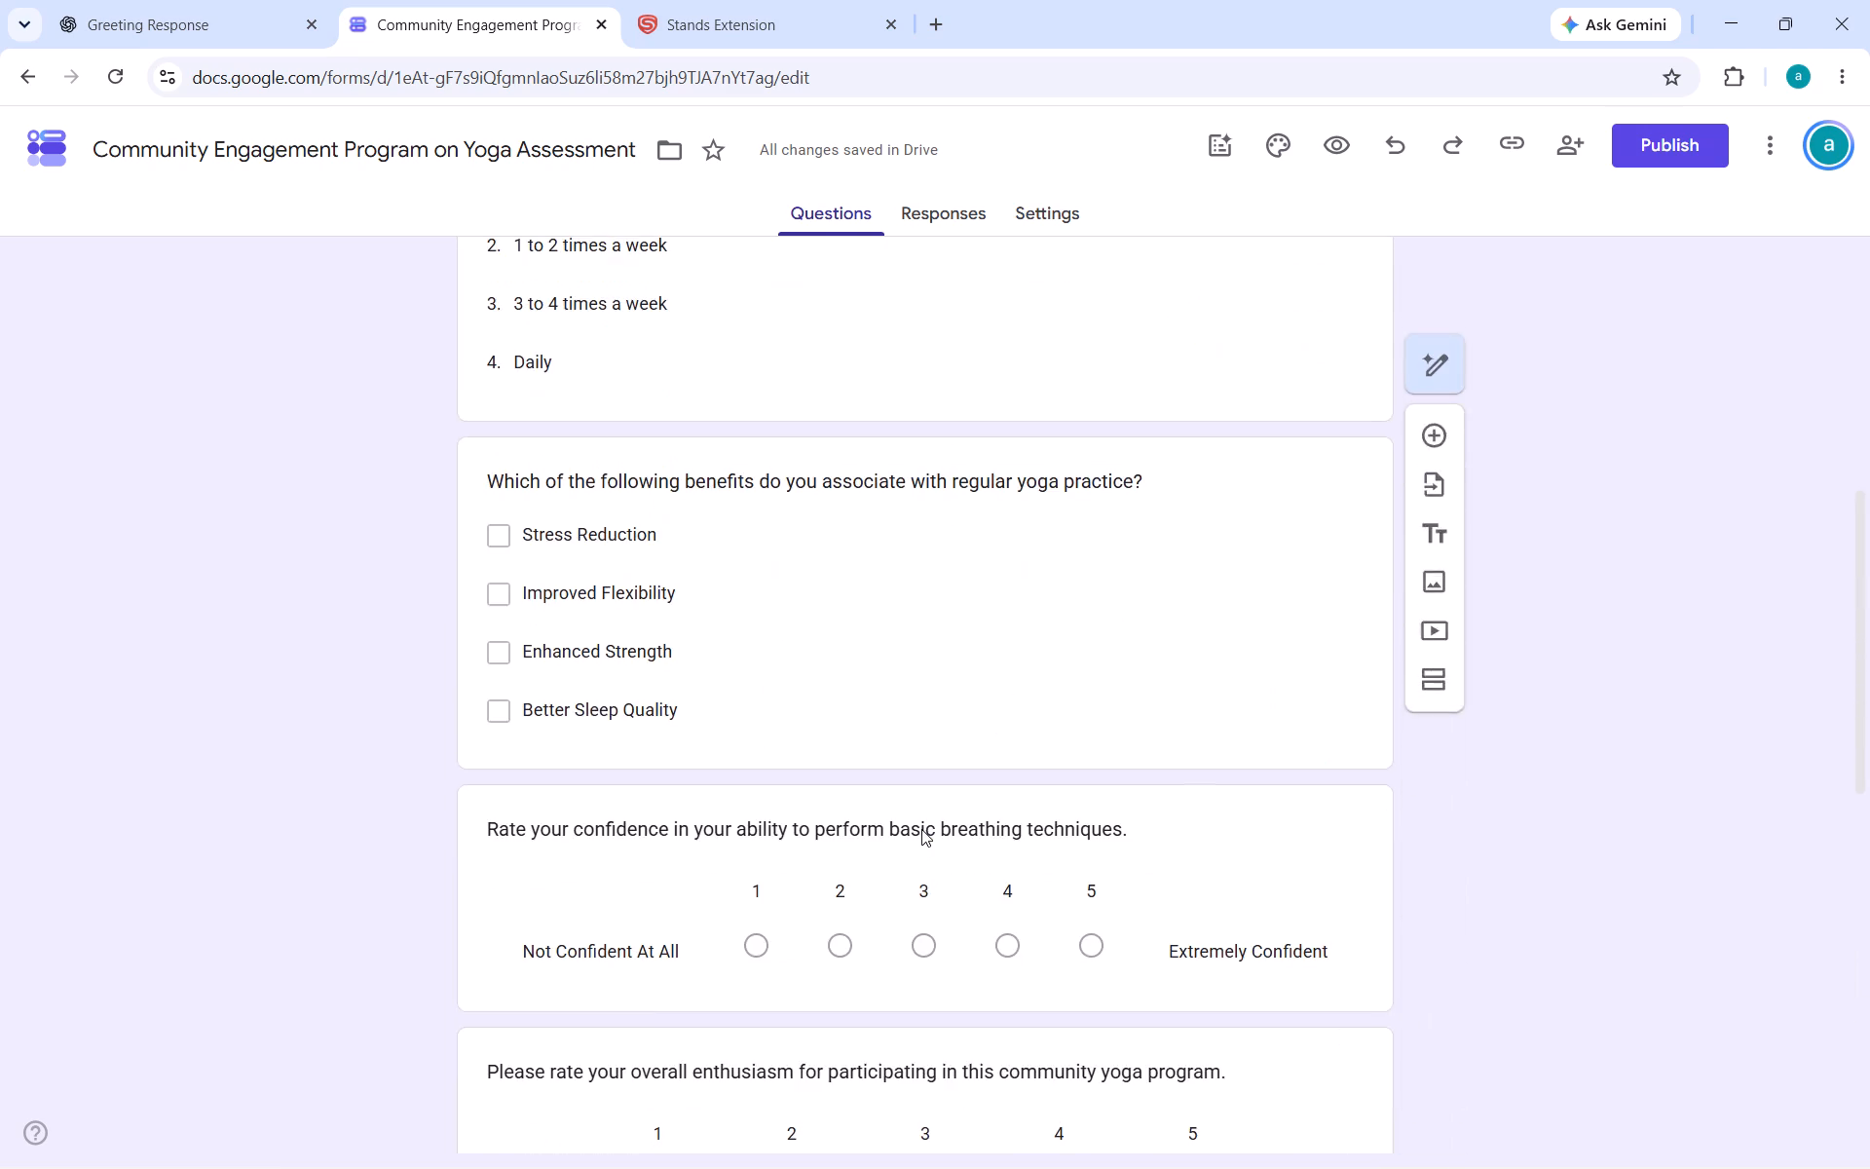
scroll(921, 829, up, 13)
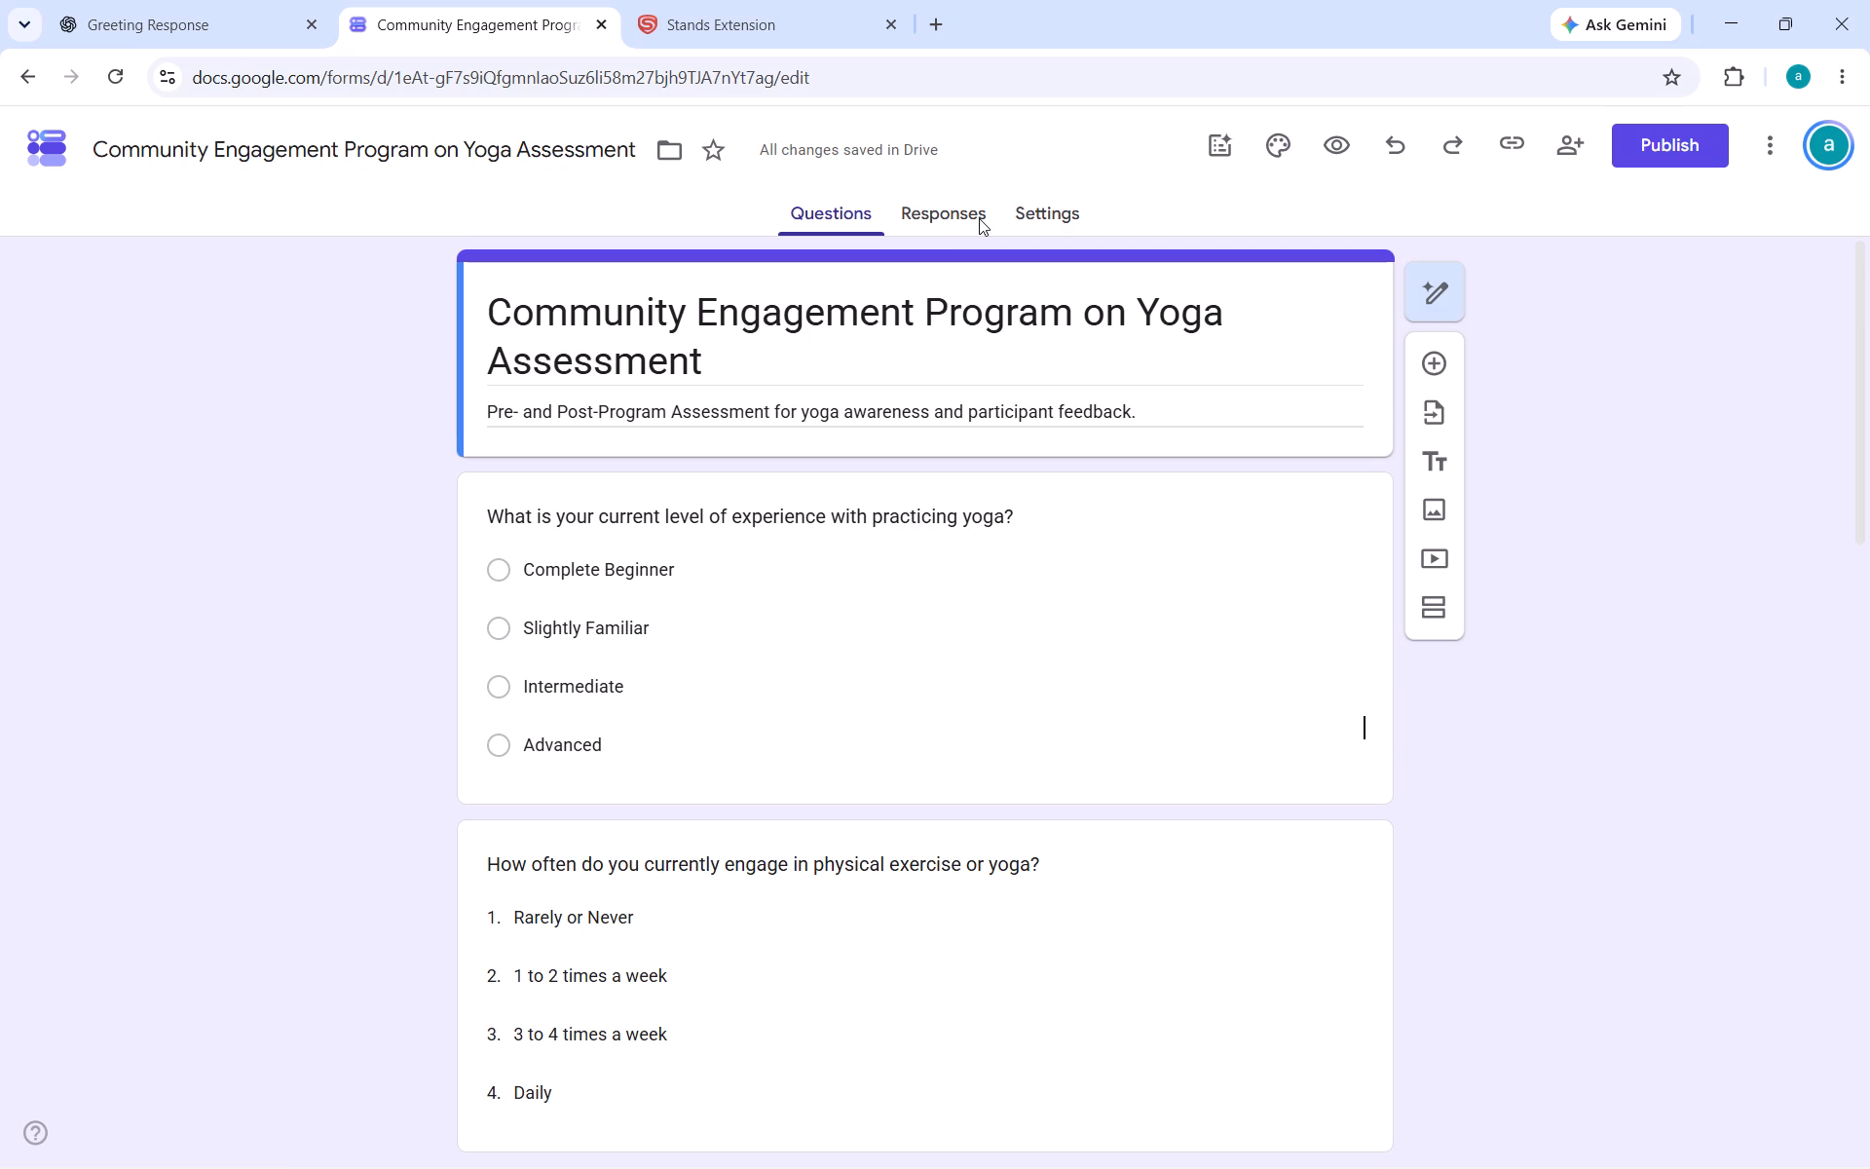
scroll(981, 218, down, 1)
scroll(936, 370, down, 2)
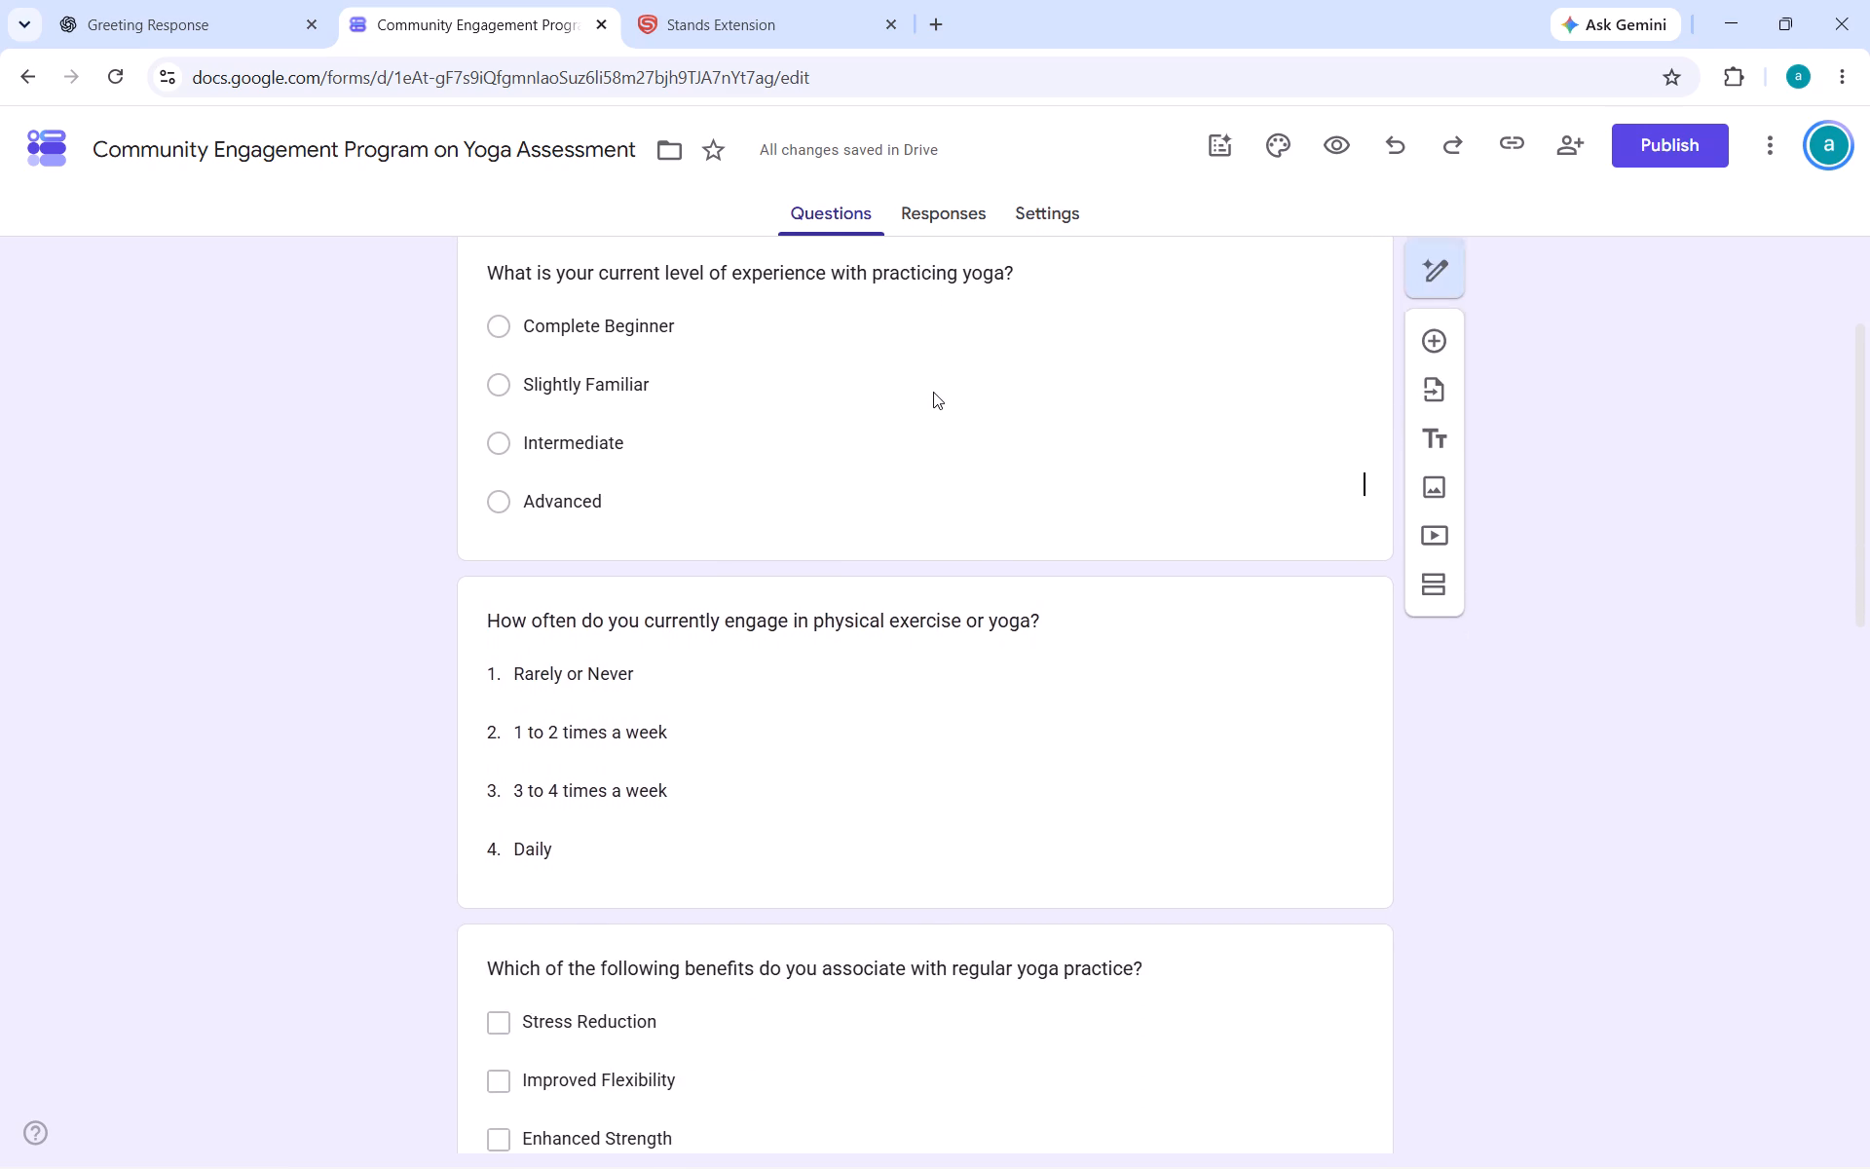
scroll(933, 392, down, 17)
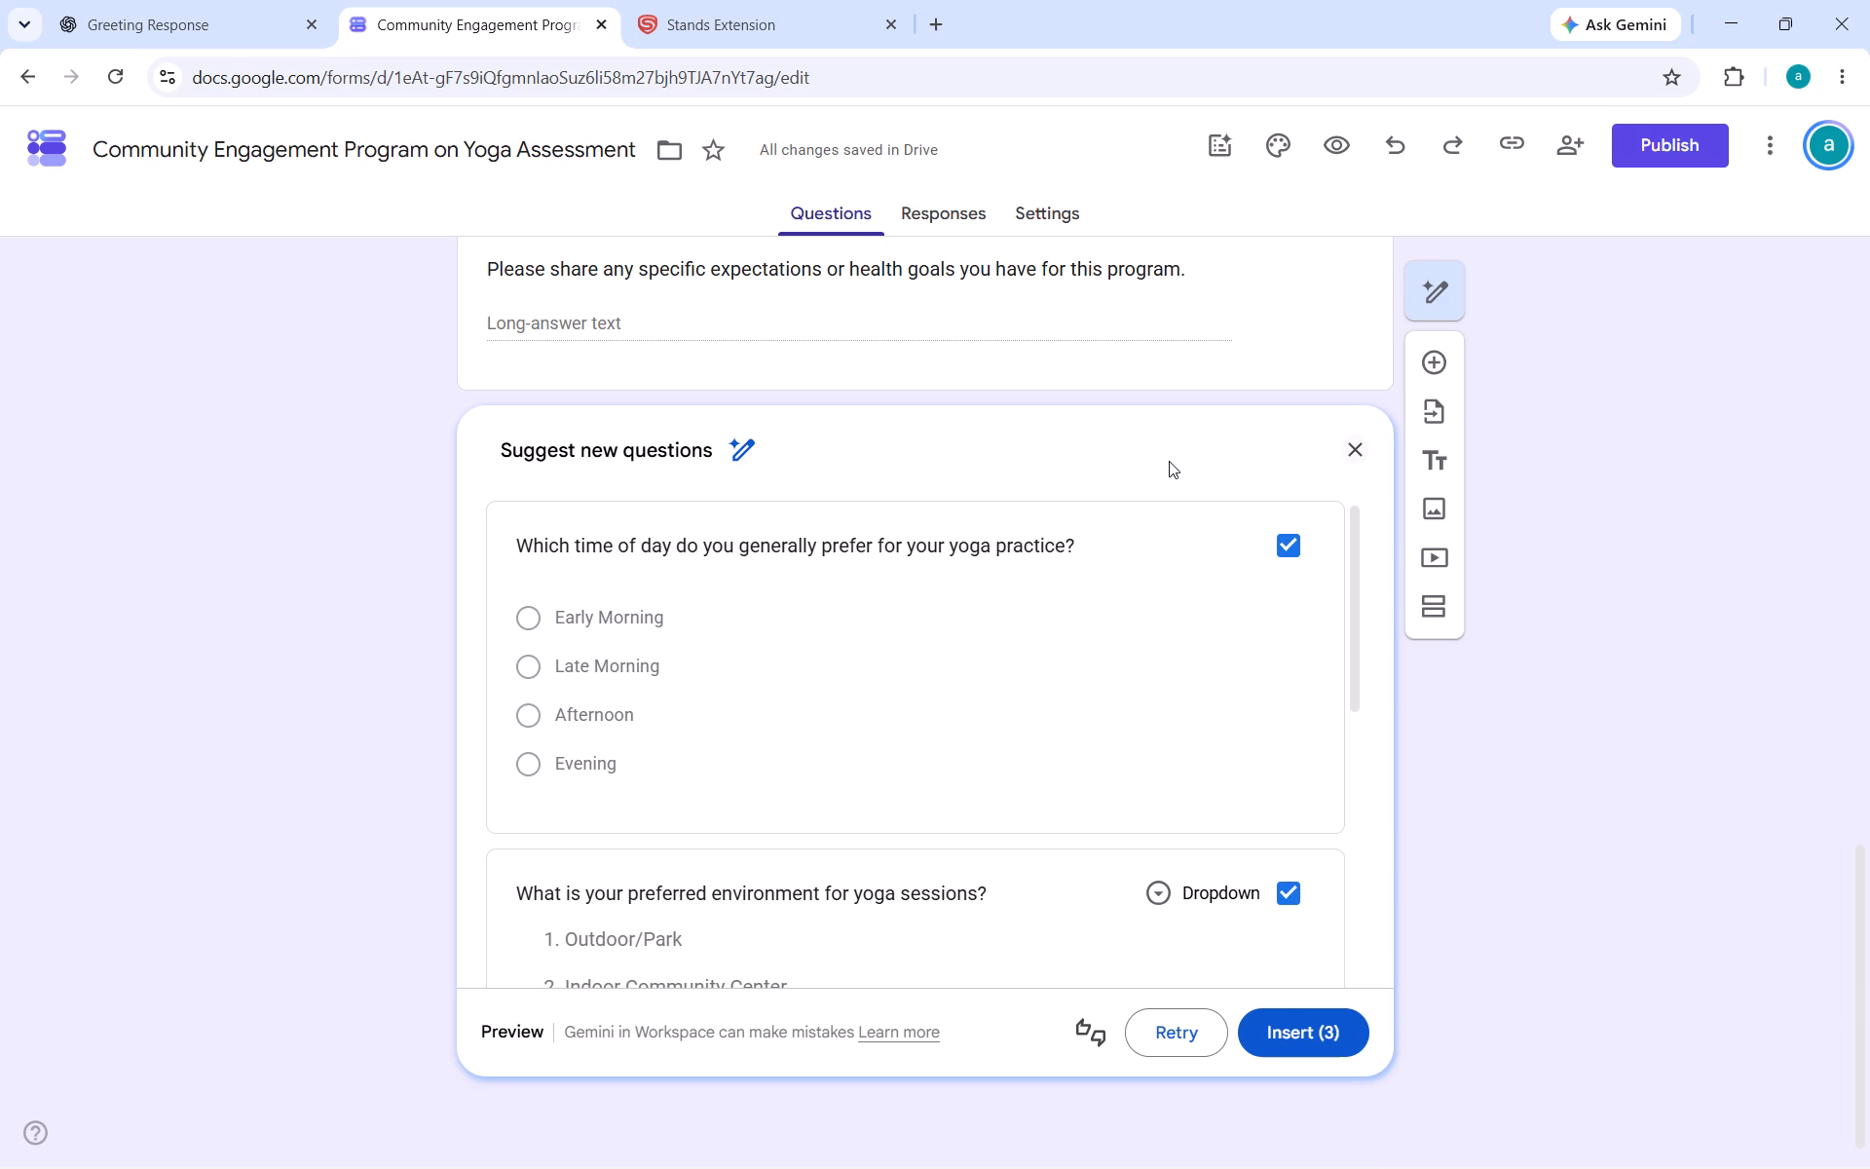
scroll(540, 646, down, 1)
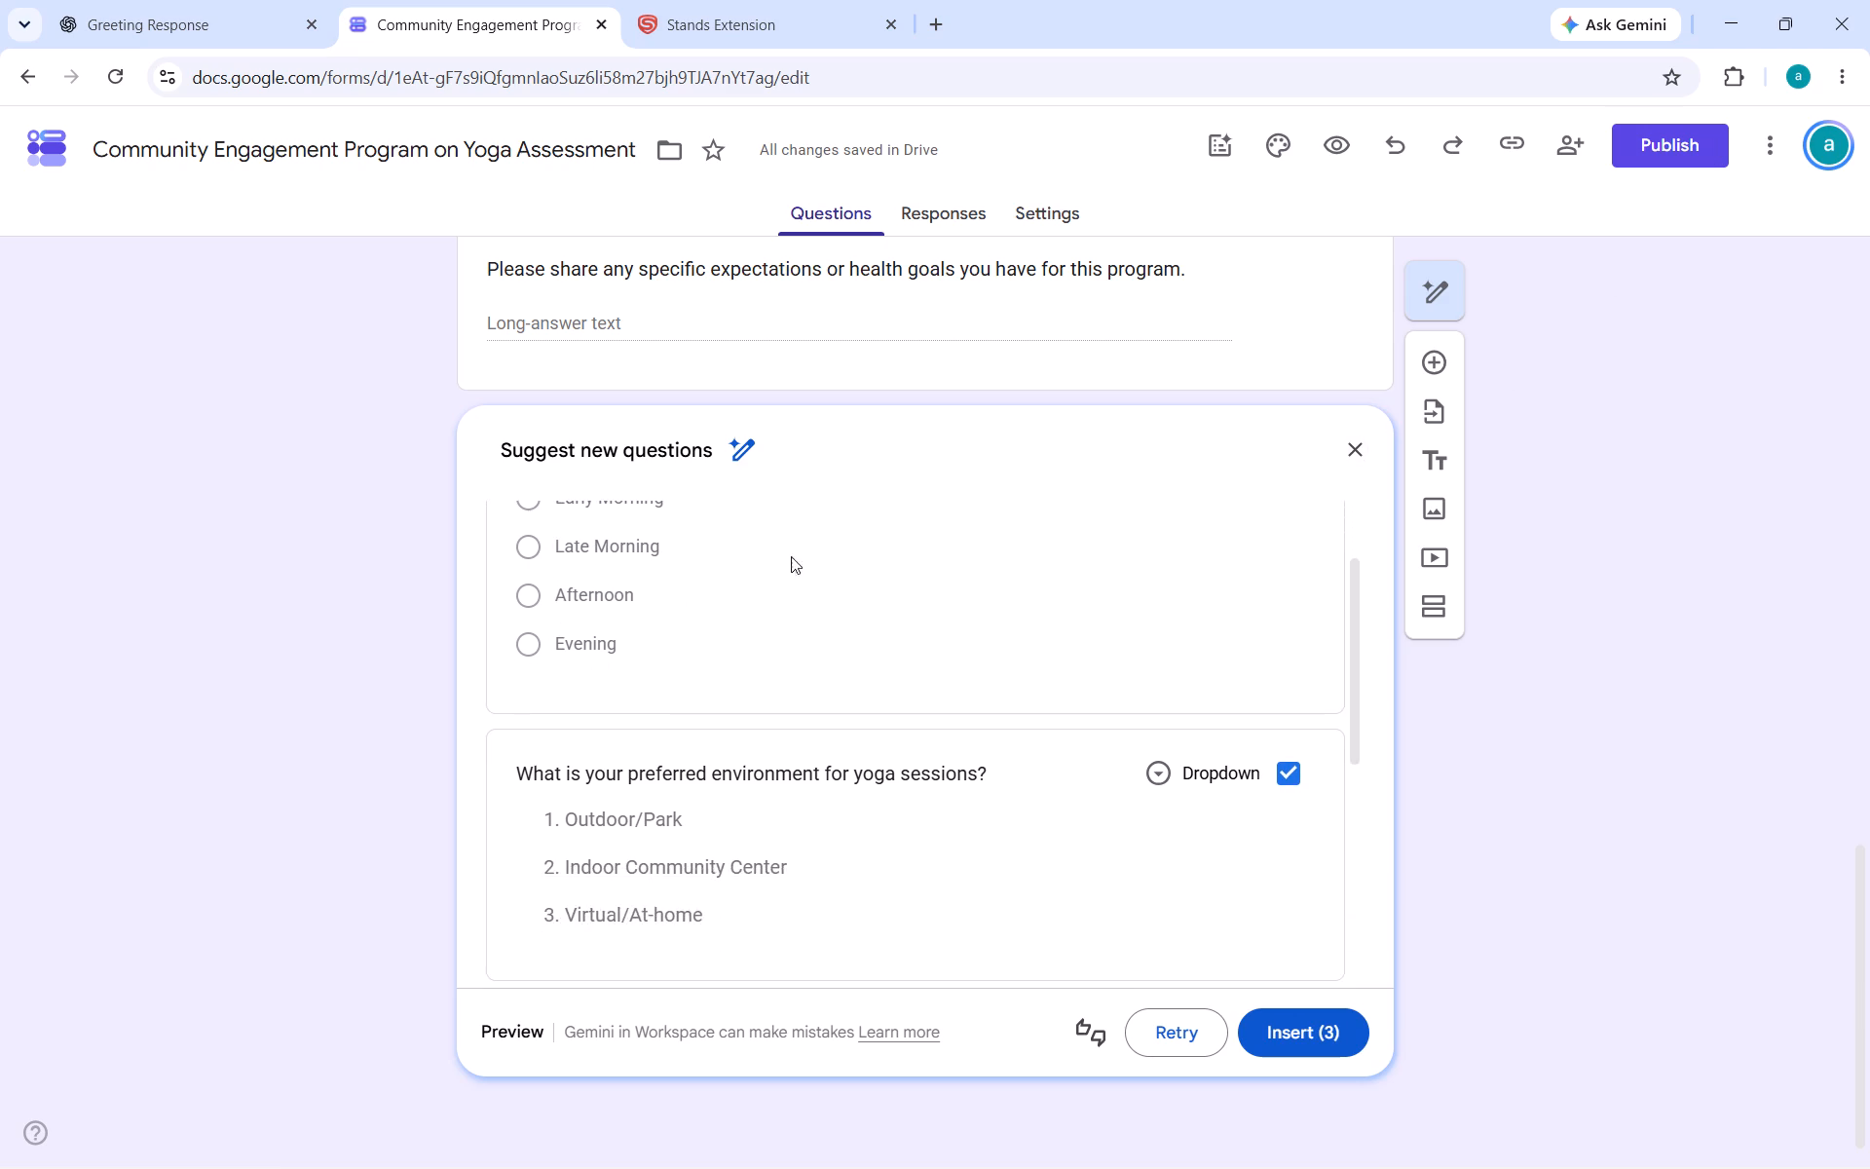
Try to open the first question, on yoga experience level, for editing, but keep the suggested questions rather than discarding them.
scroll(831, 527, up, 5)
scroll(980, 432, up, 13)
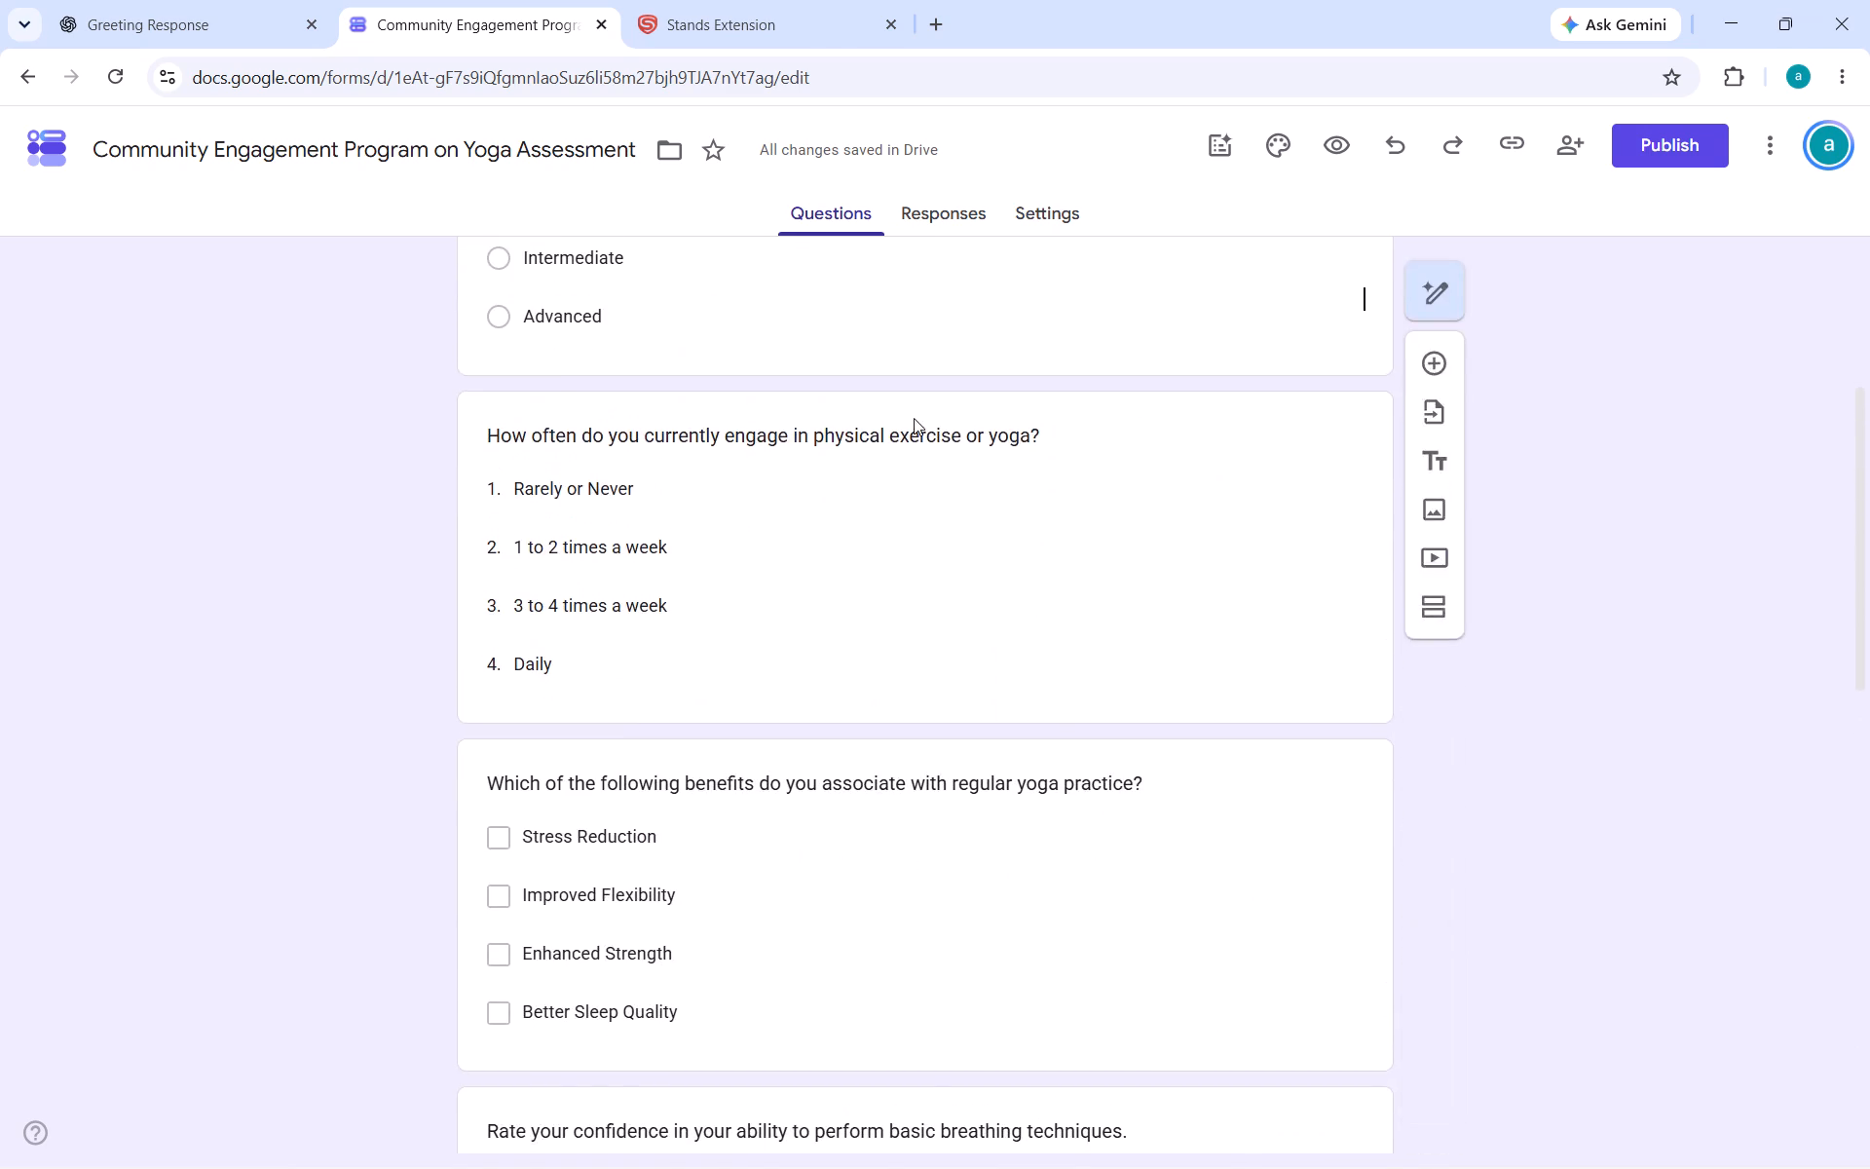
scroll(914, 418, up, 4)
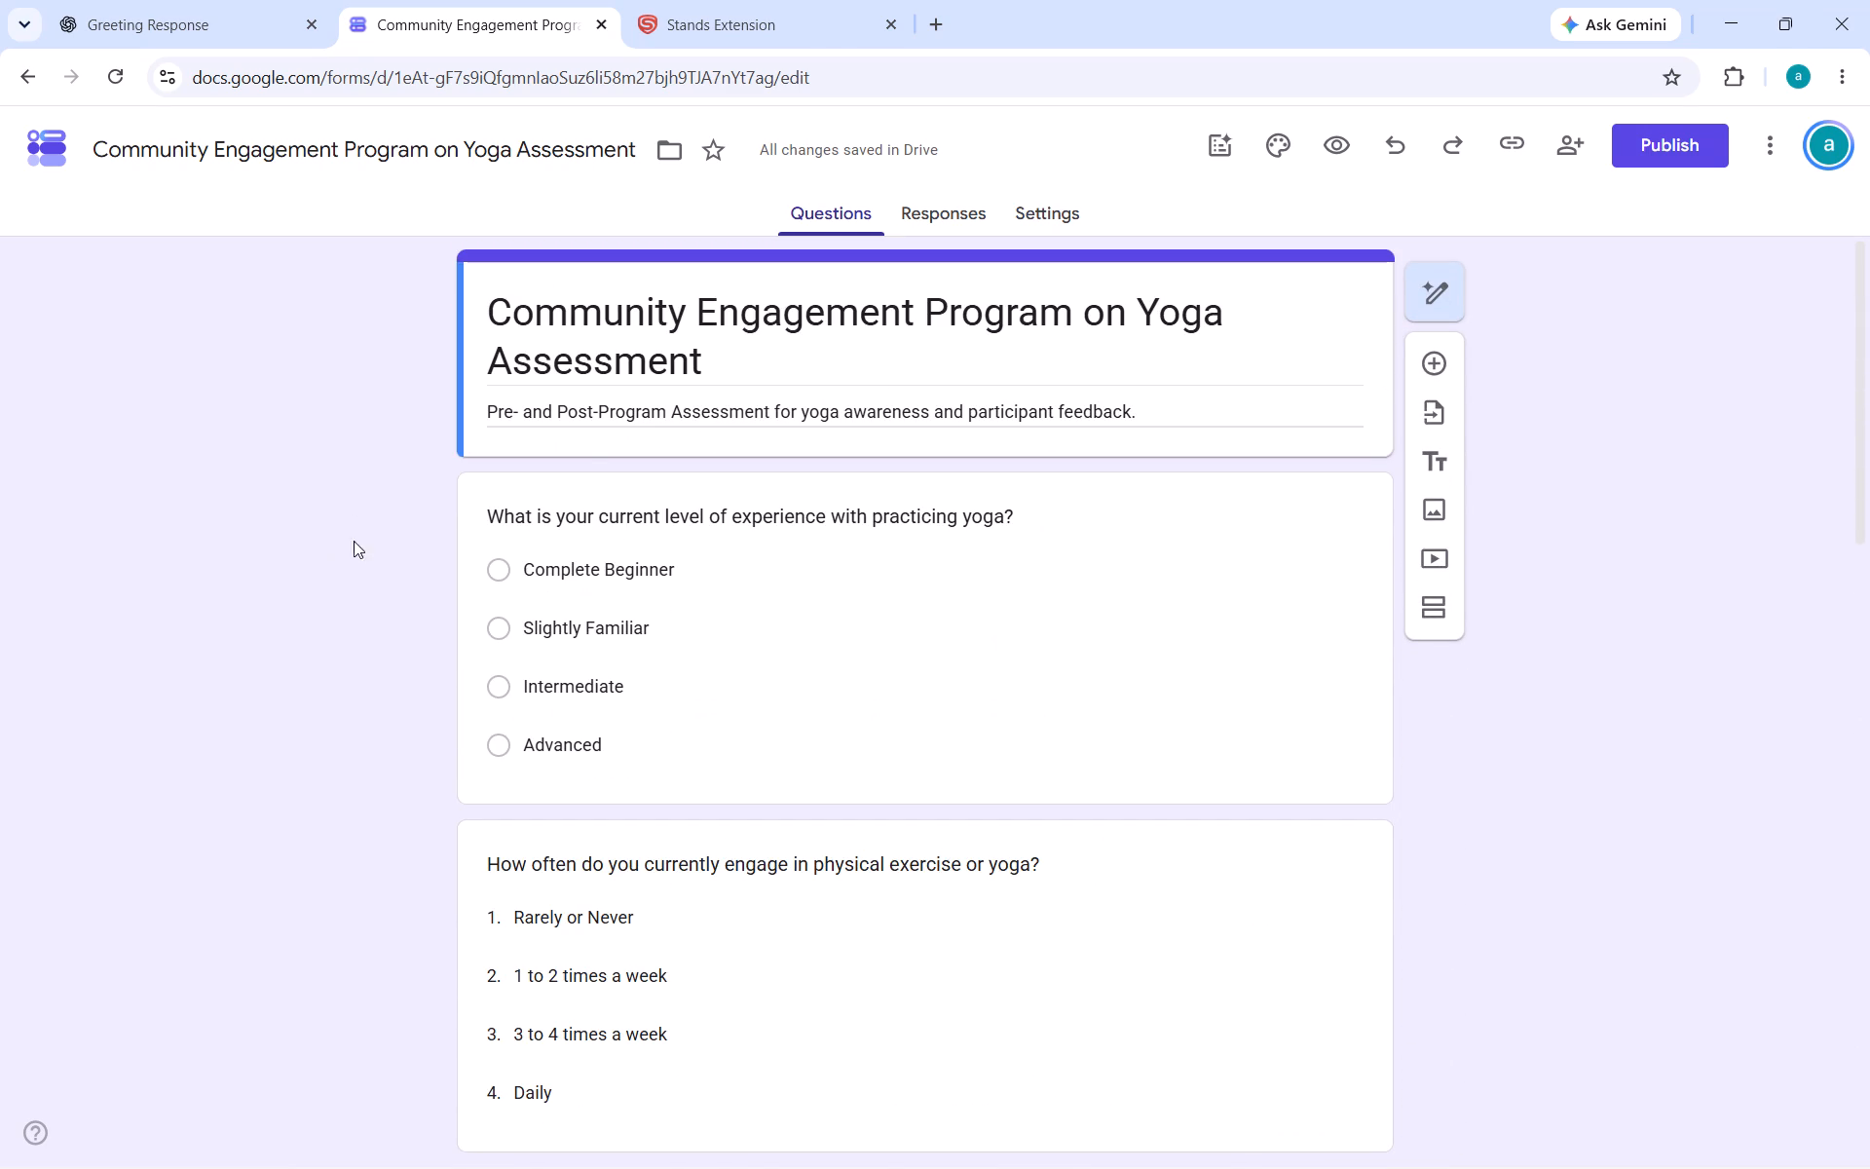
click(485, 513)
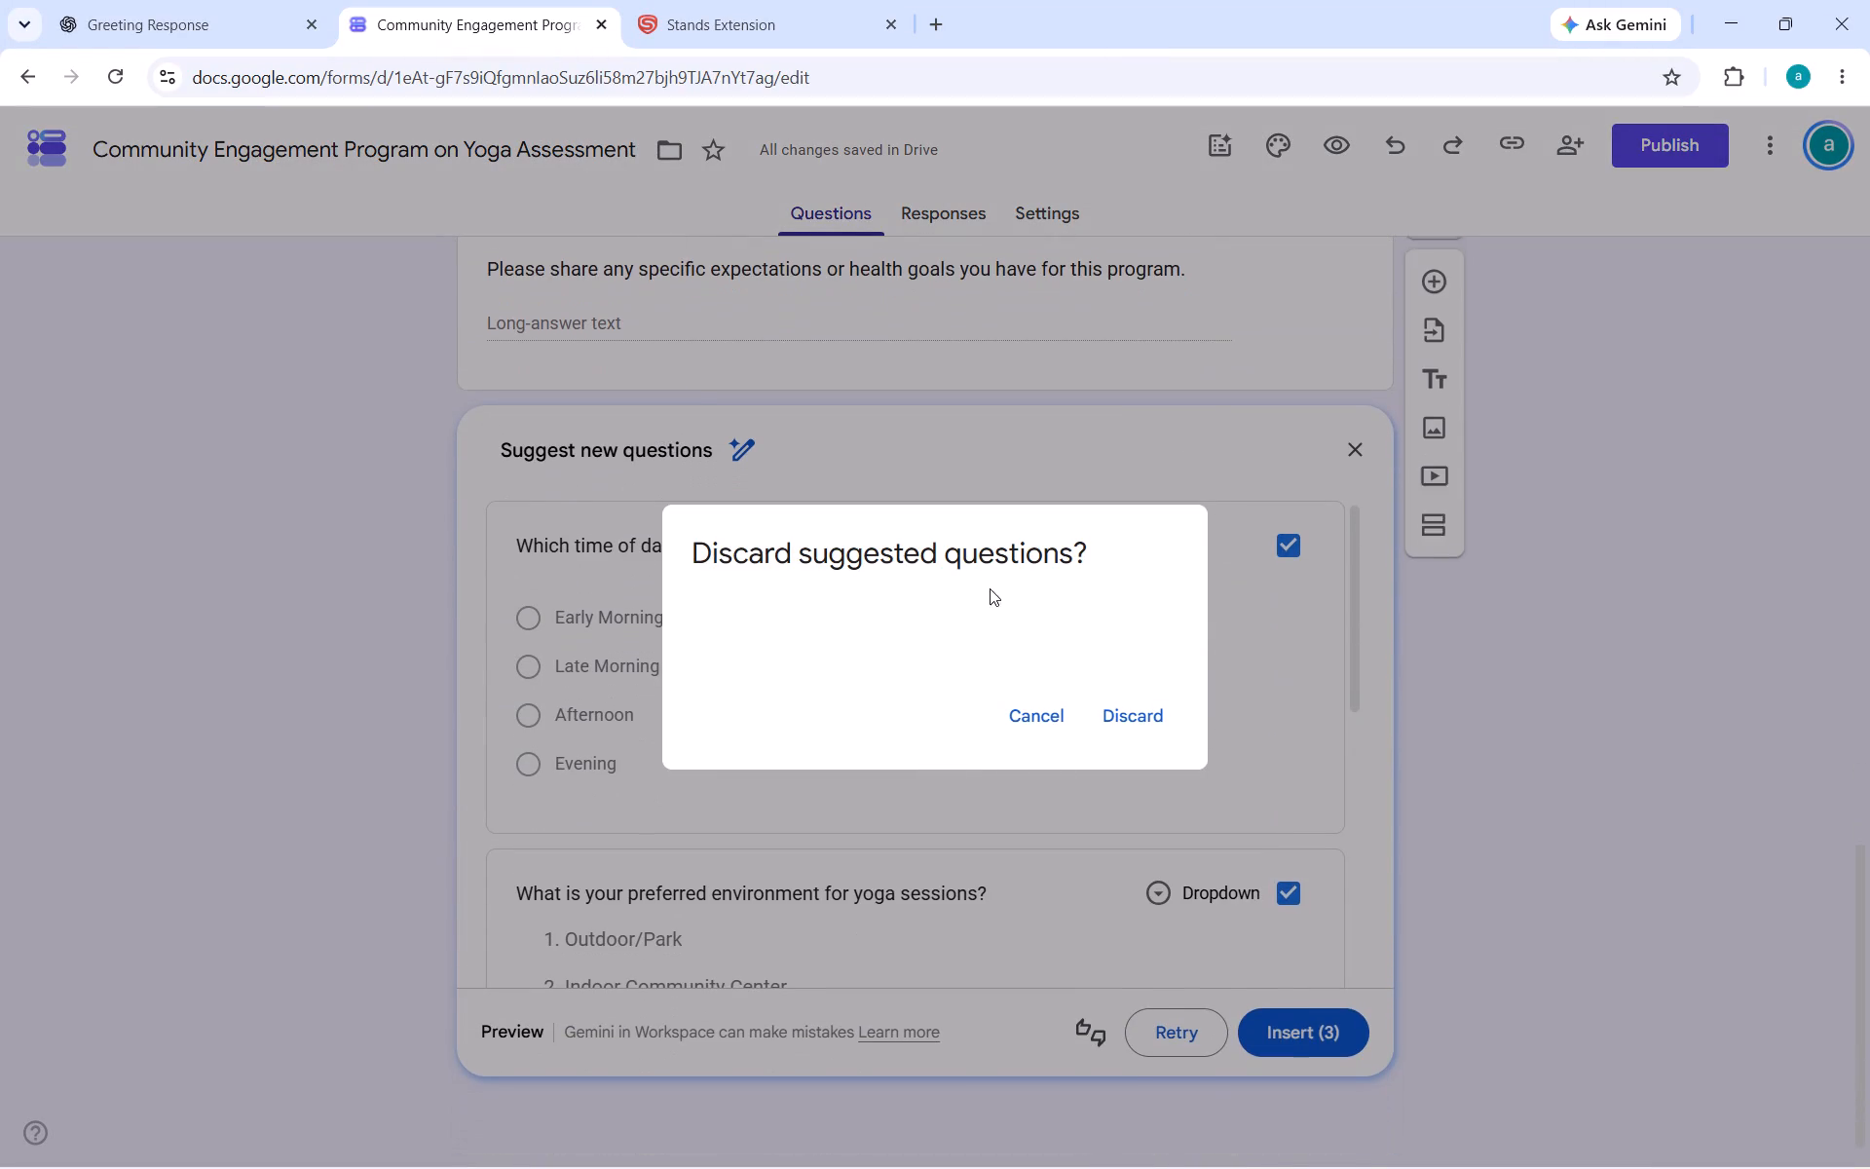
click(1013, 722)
Try again to open the first question, on yoga experience level, for editing.
scroll(893, 689, up, 8)
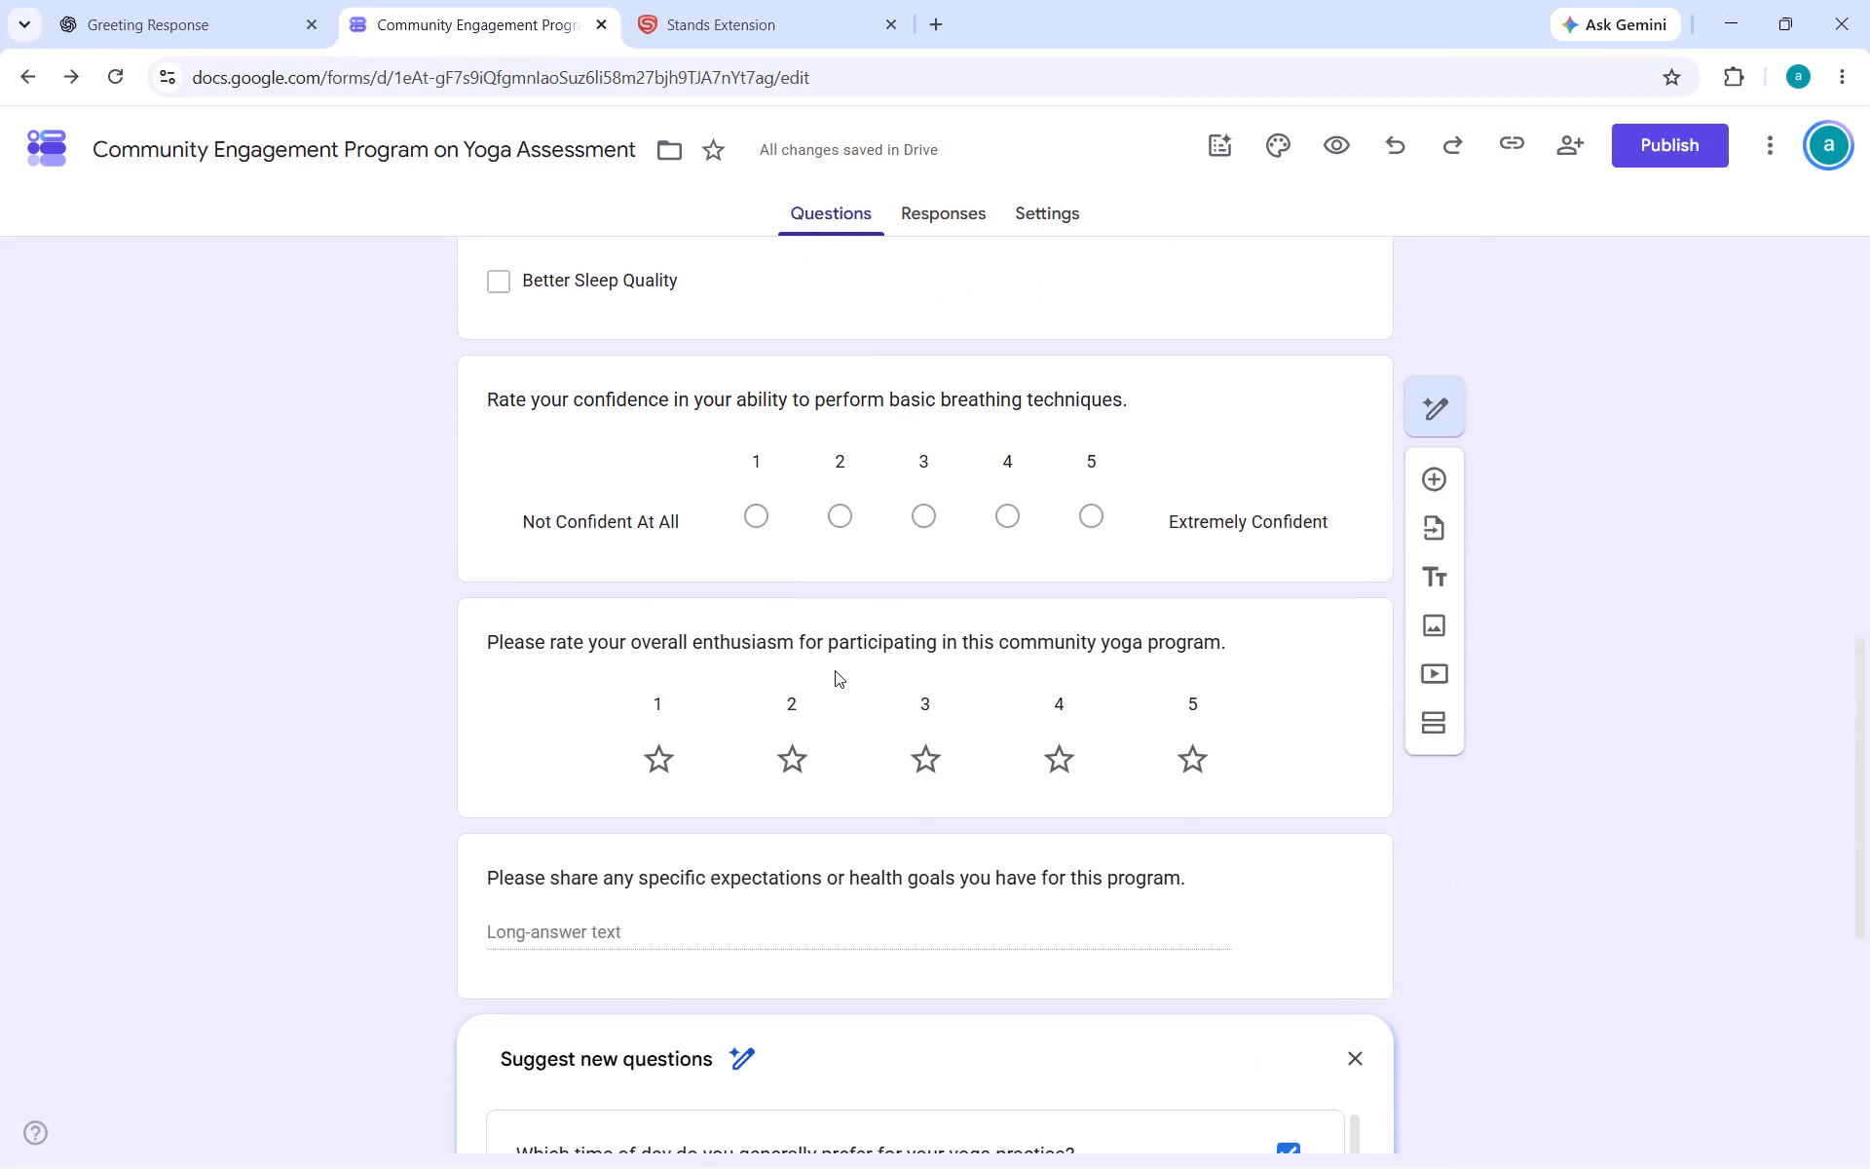
scroll(835, 670, up, 2)
scroll(716, 509, up, 6)
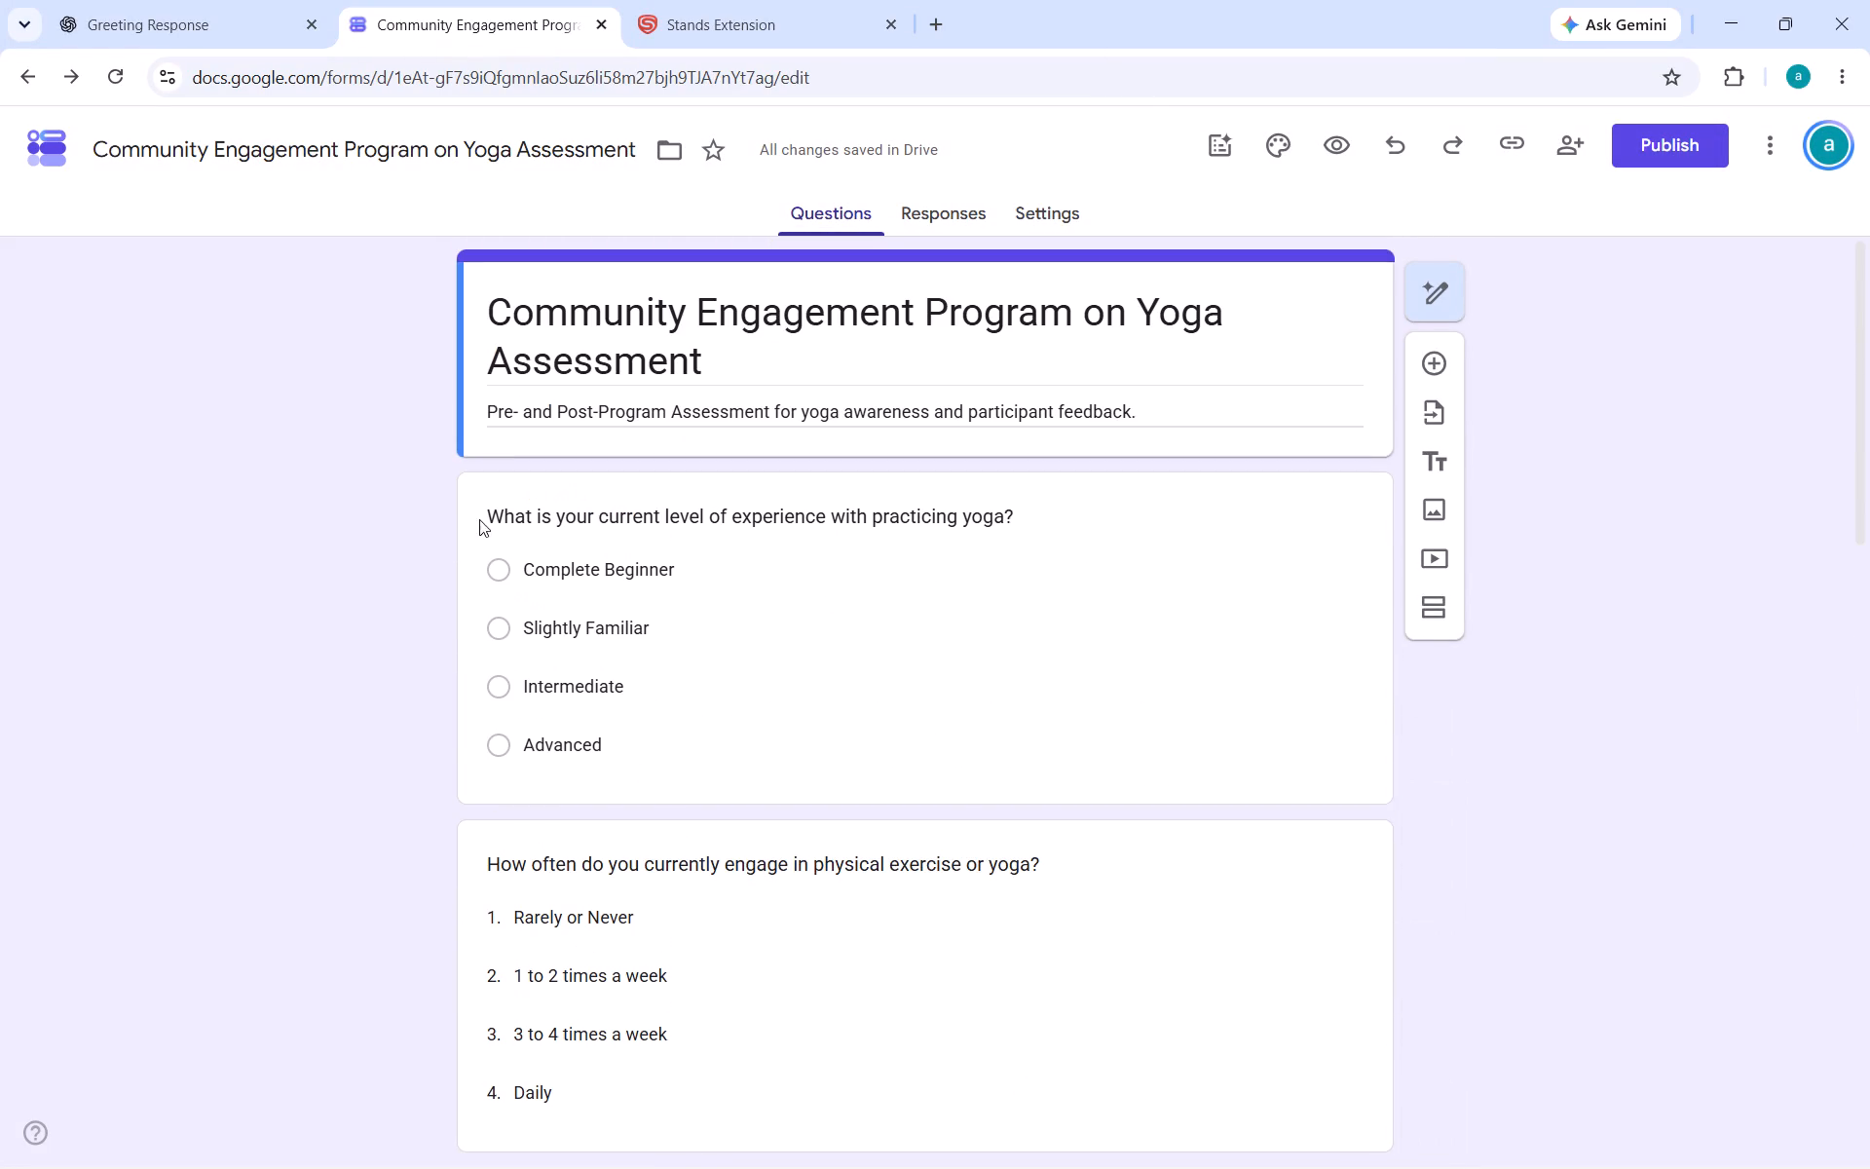
click(499, 509)
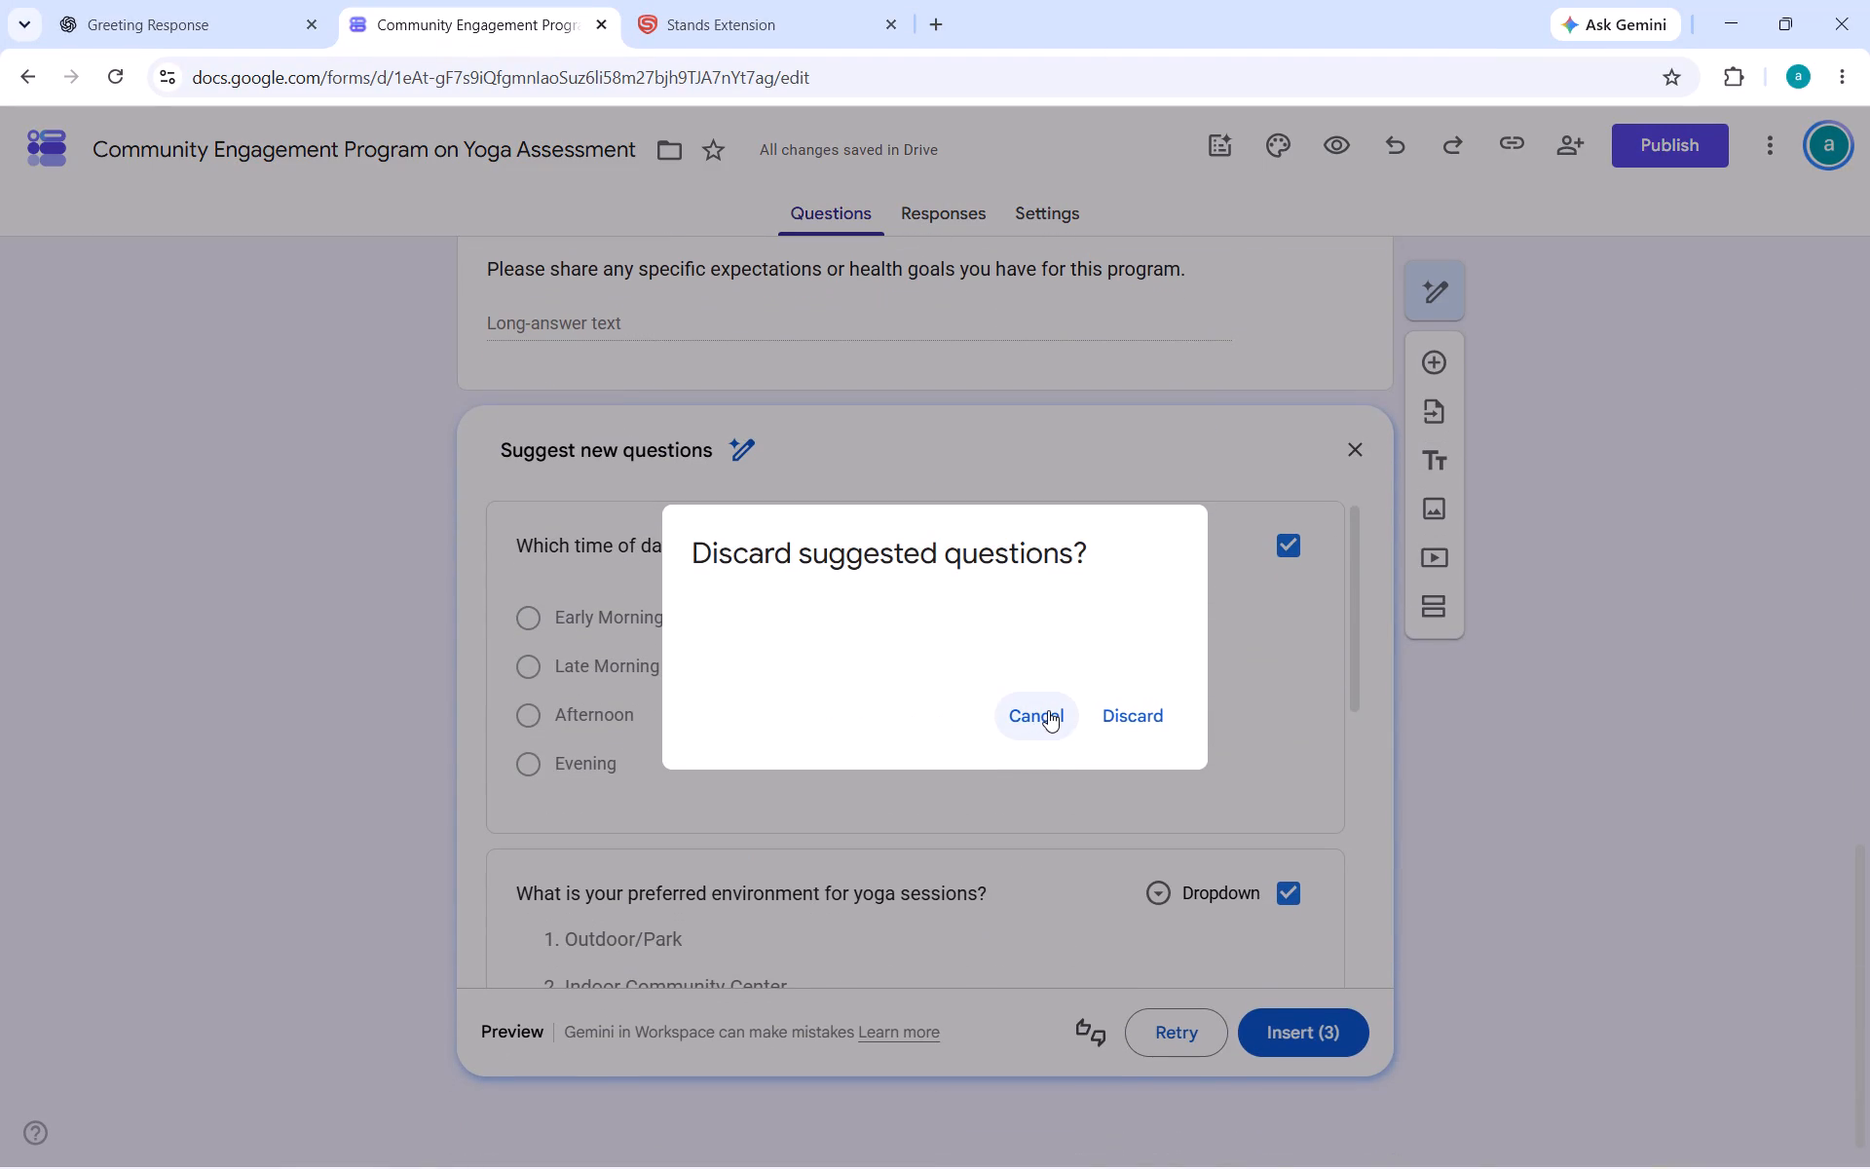
Keep Gemini's suggested questions instead of discarding them and insert all three selected ones into the form.
click(1046, 706)
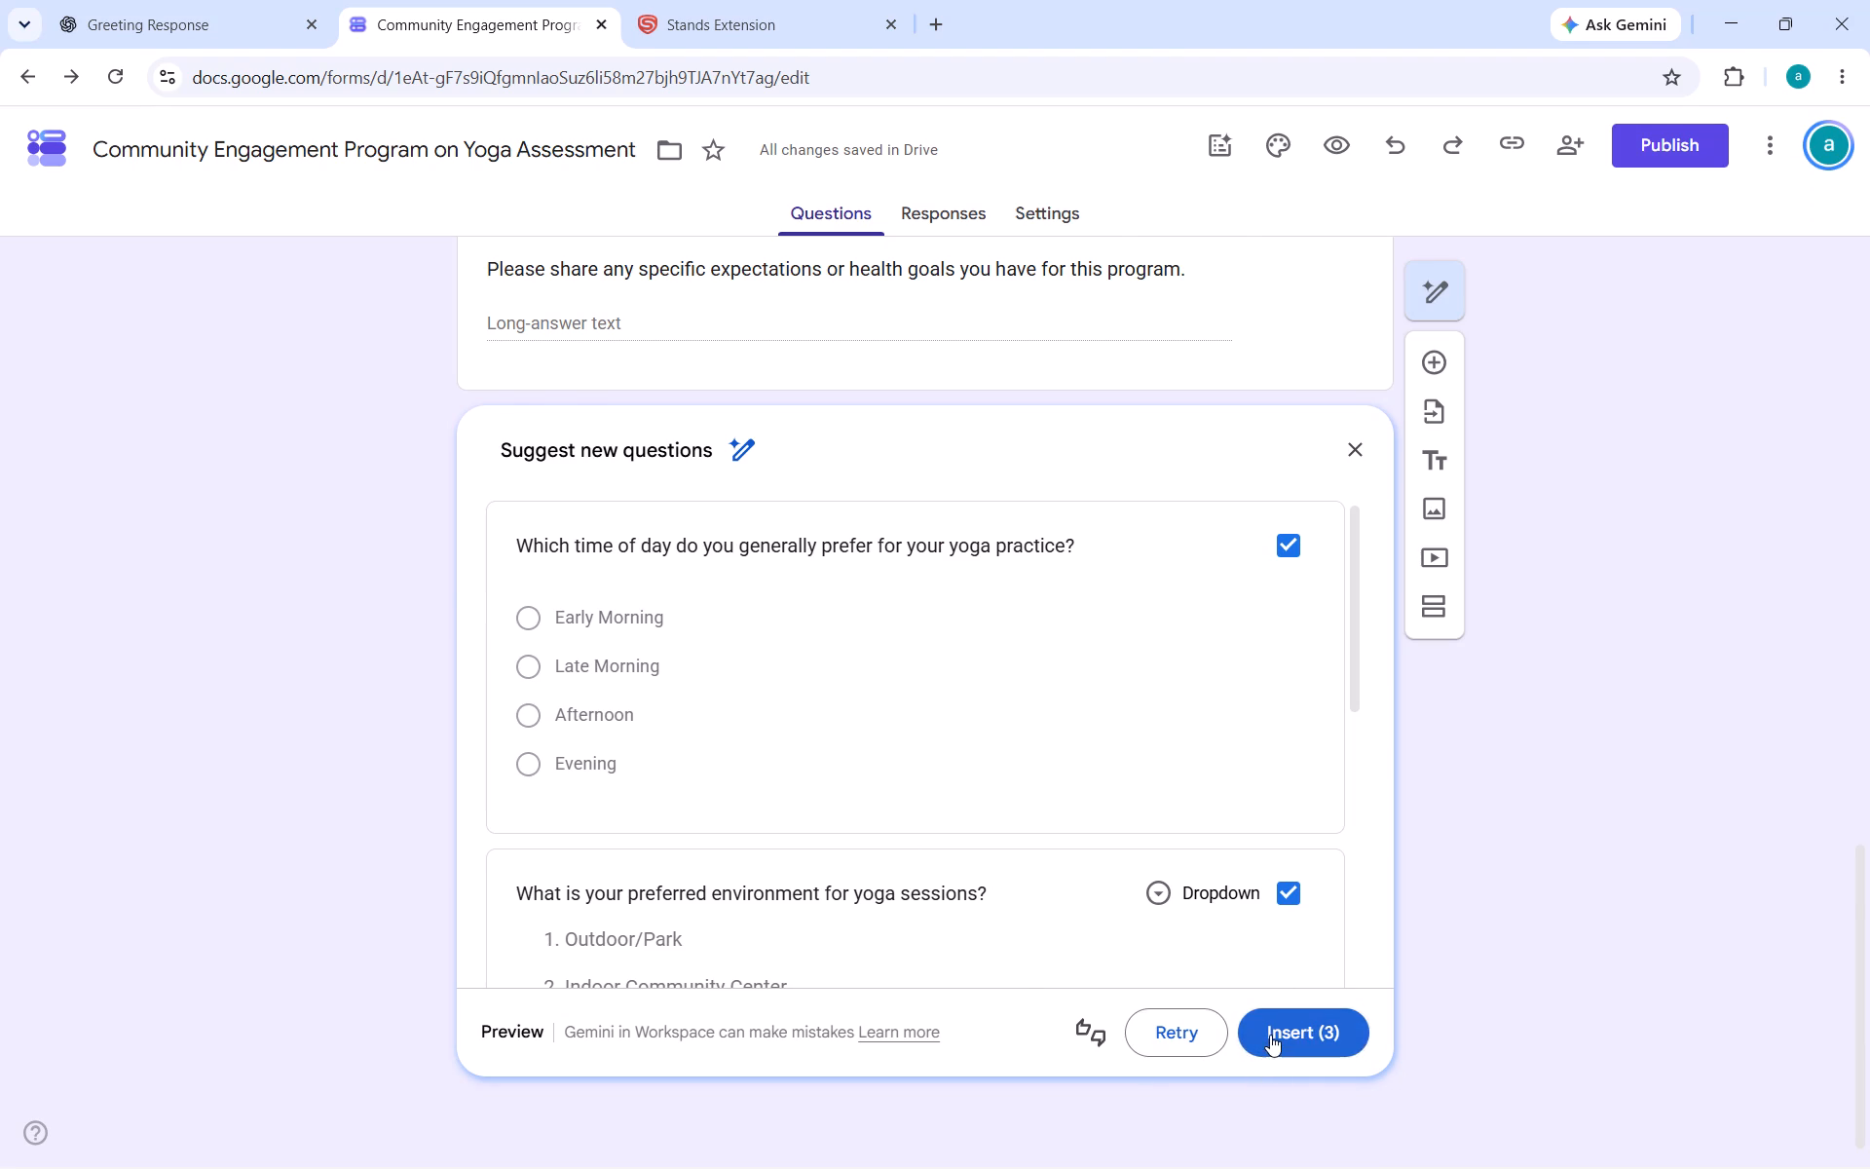
click(1270, 1035)
Add the number "1." in front of the first question, on the current level of yoga experience.
scroll(953, 885, up, 7)
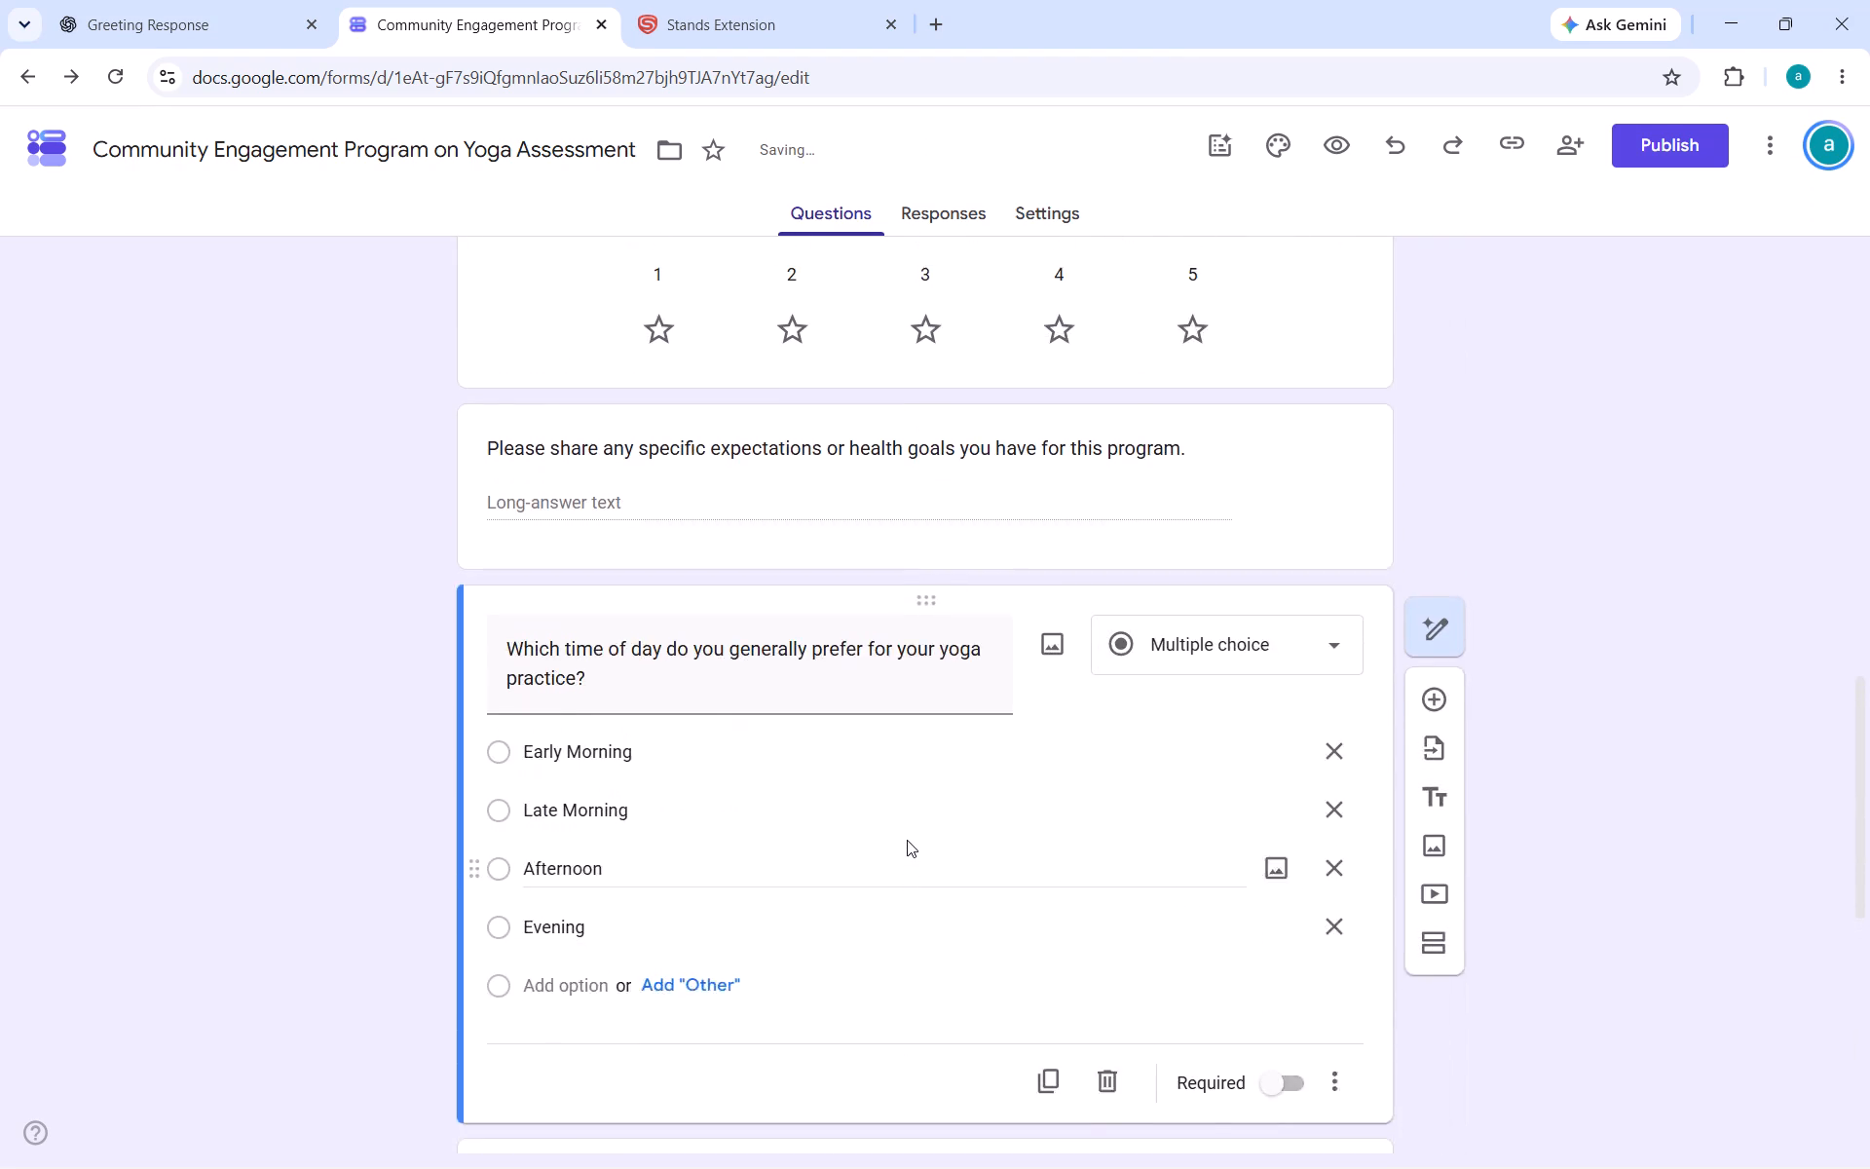
scroll(907, 840, up, 19)
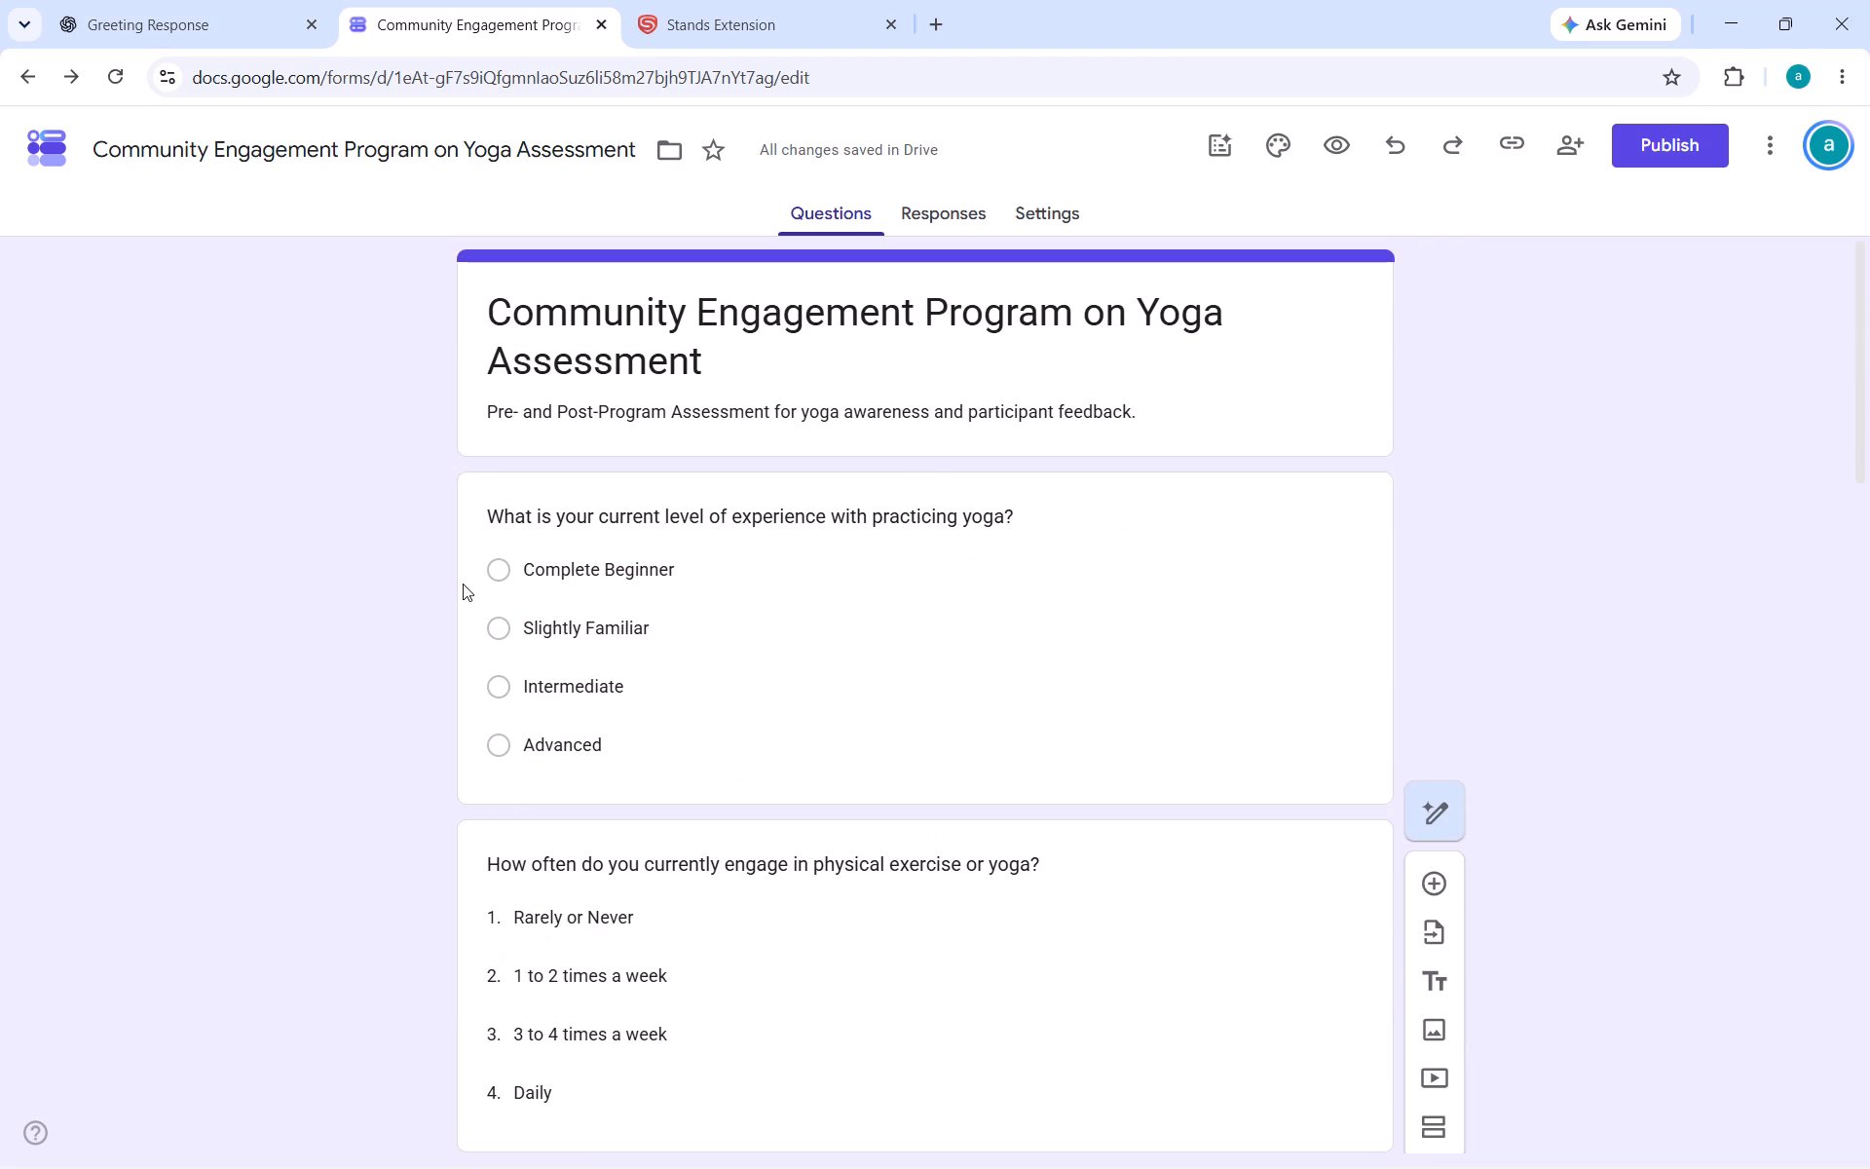
click(505, 527)
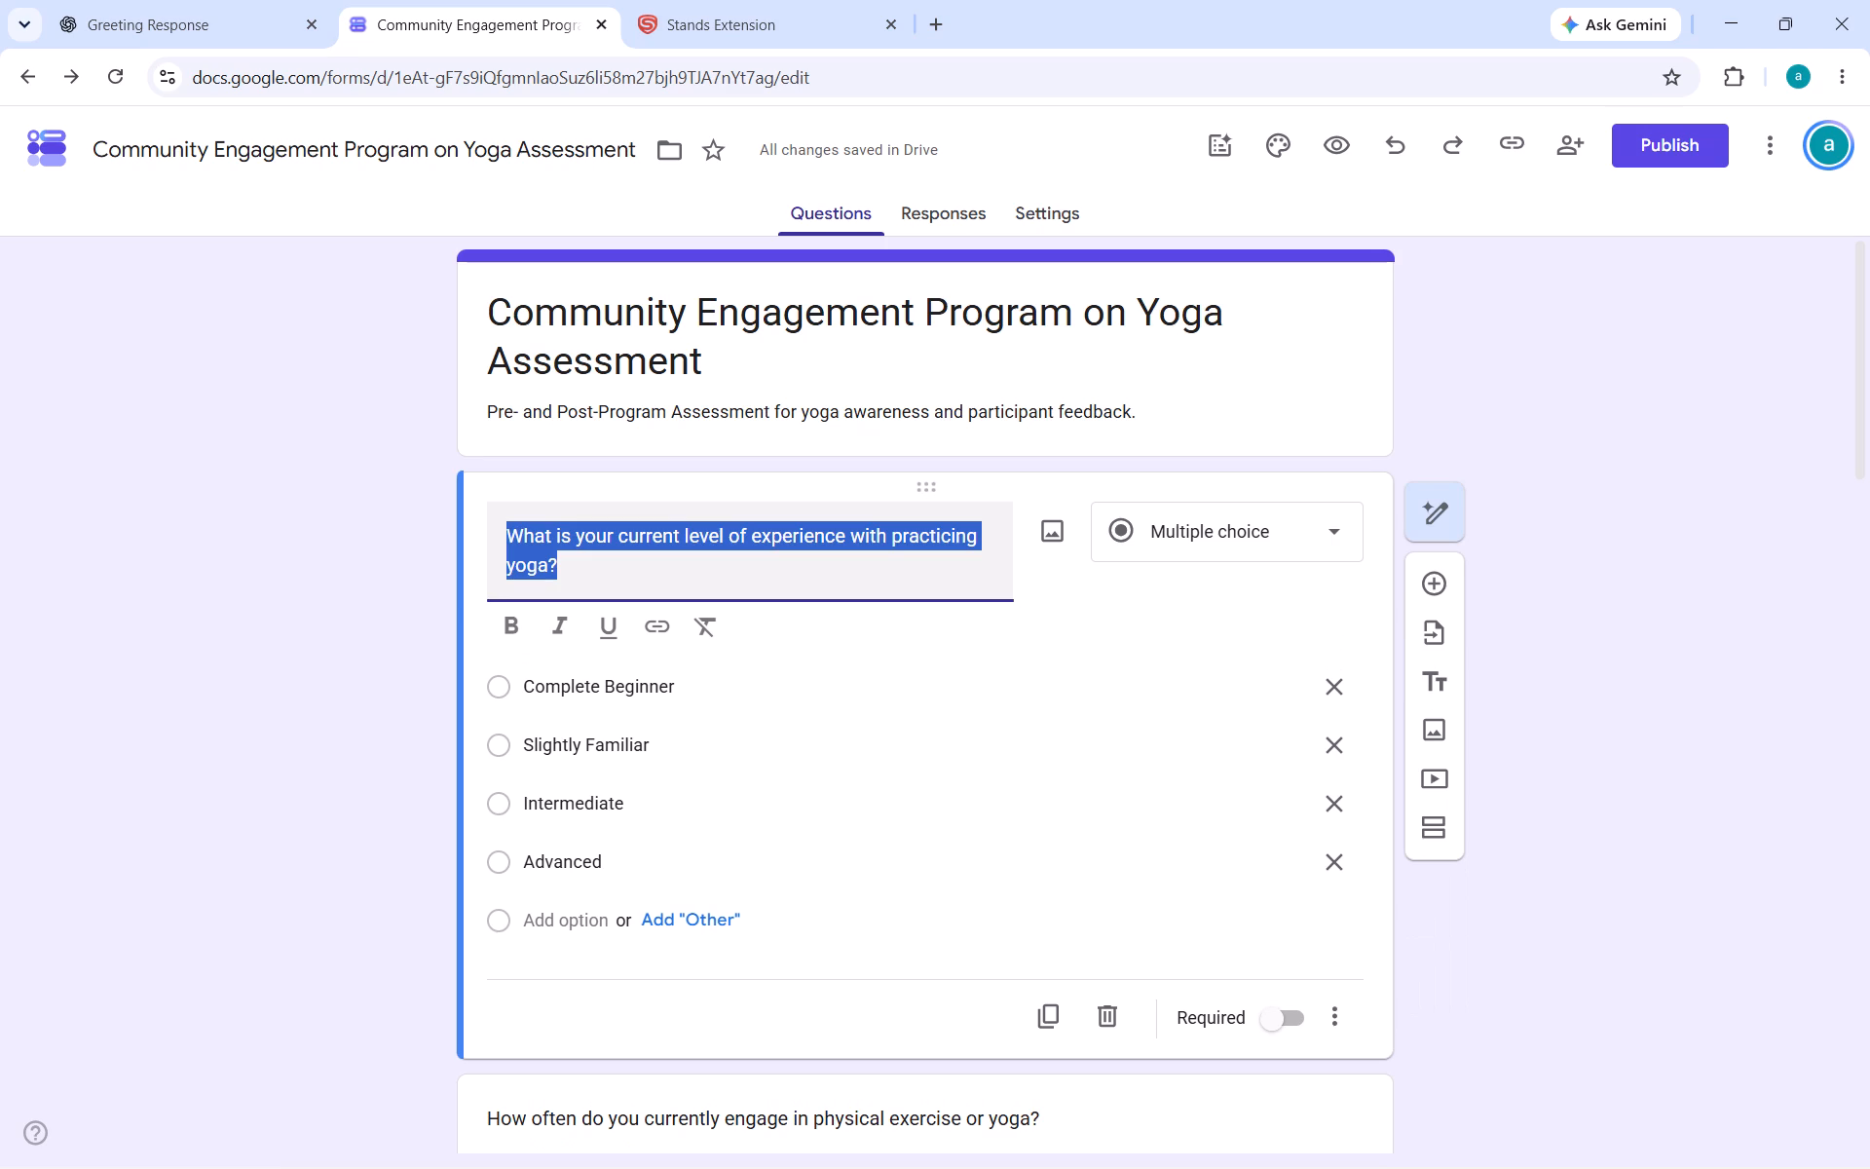
key(Left)
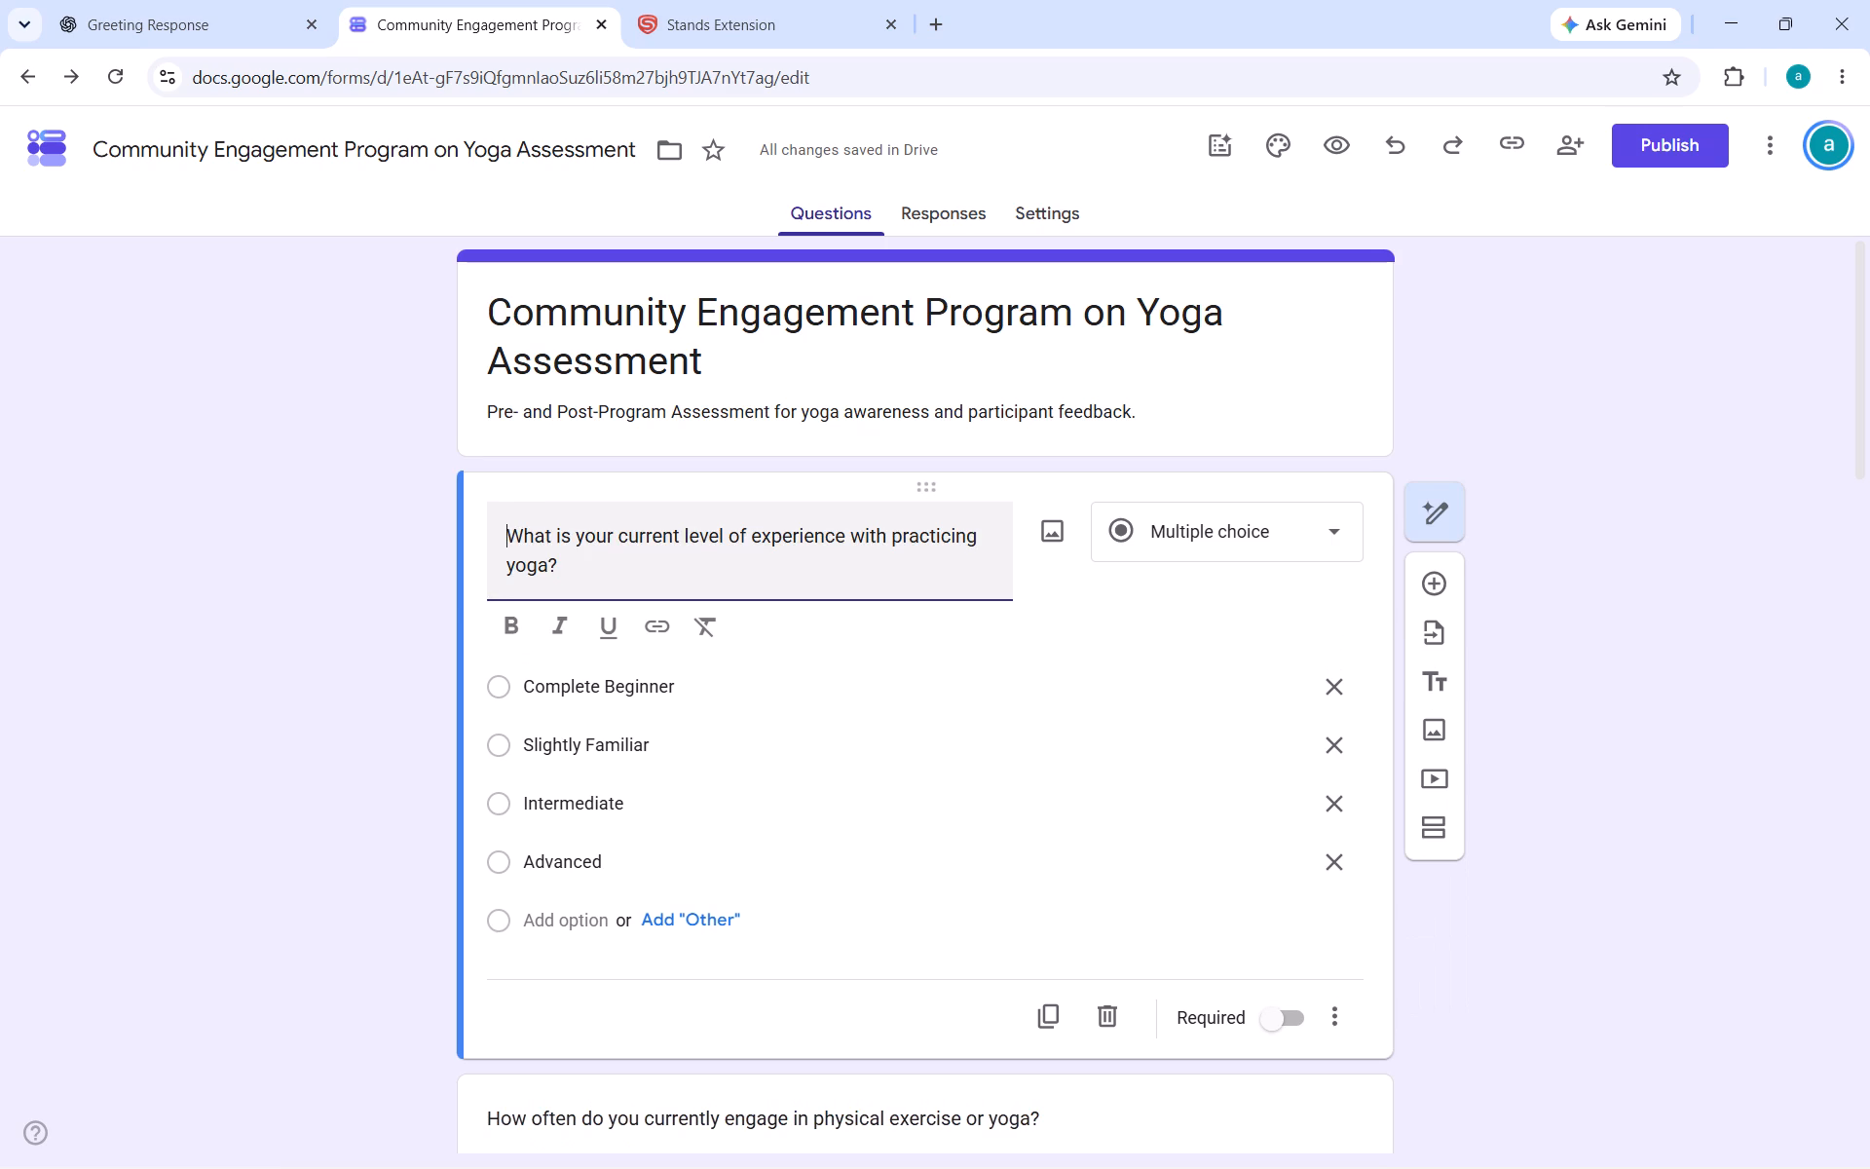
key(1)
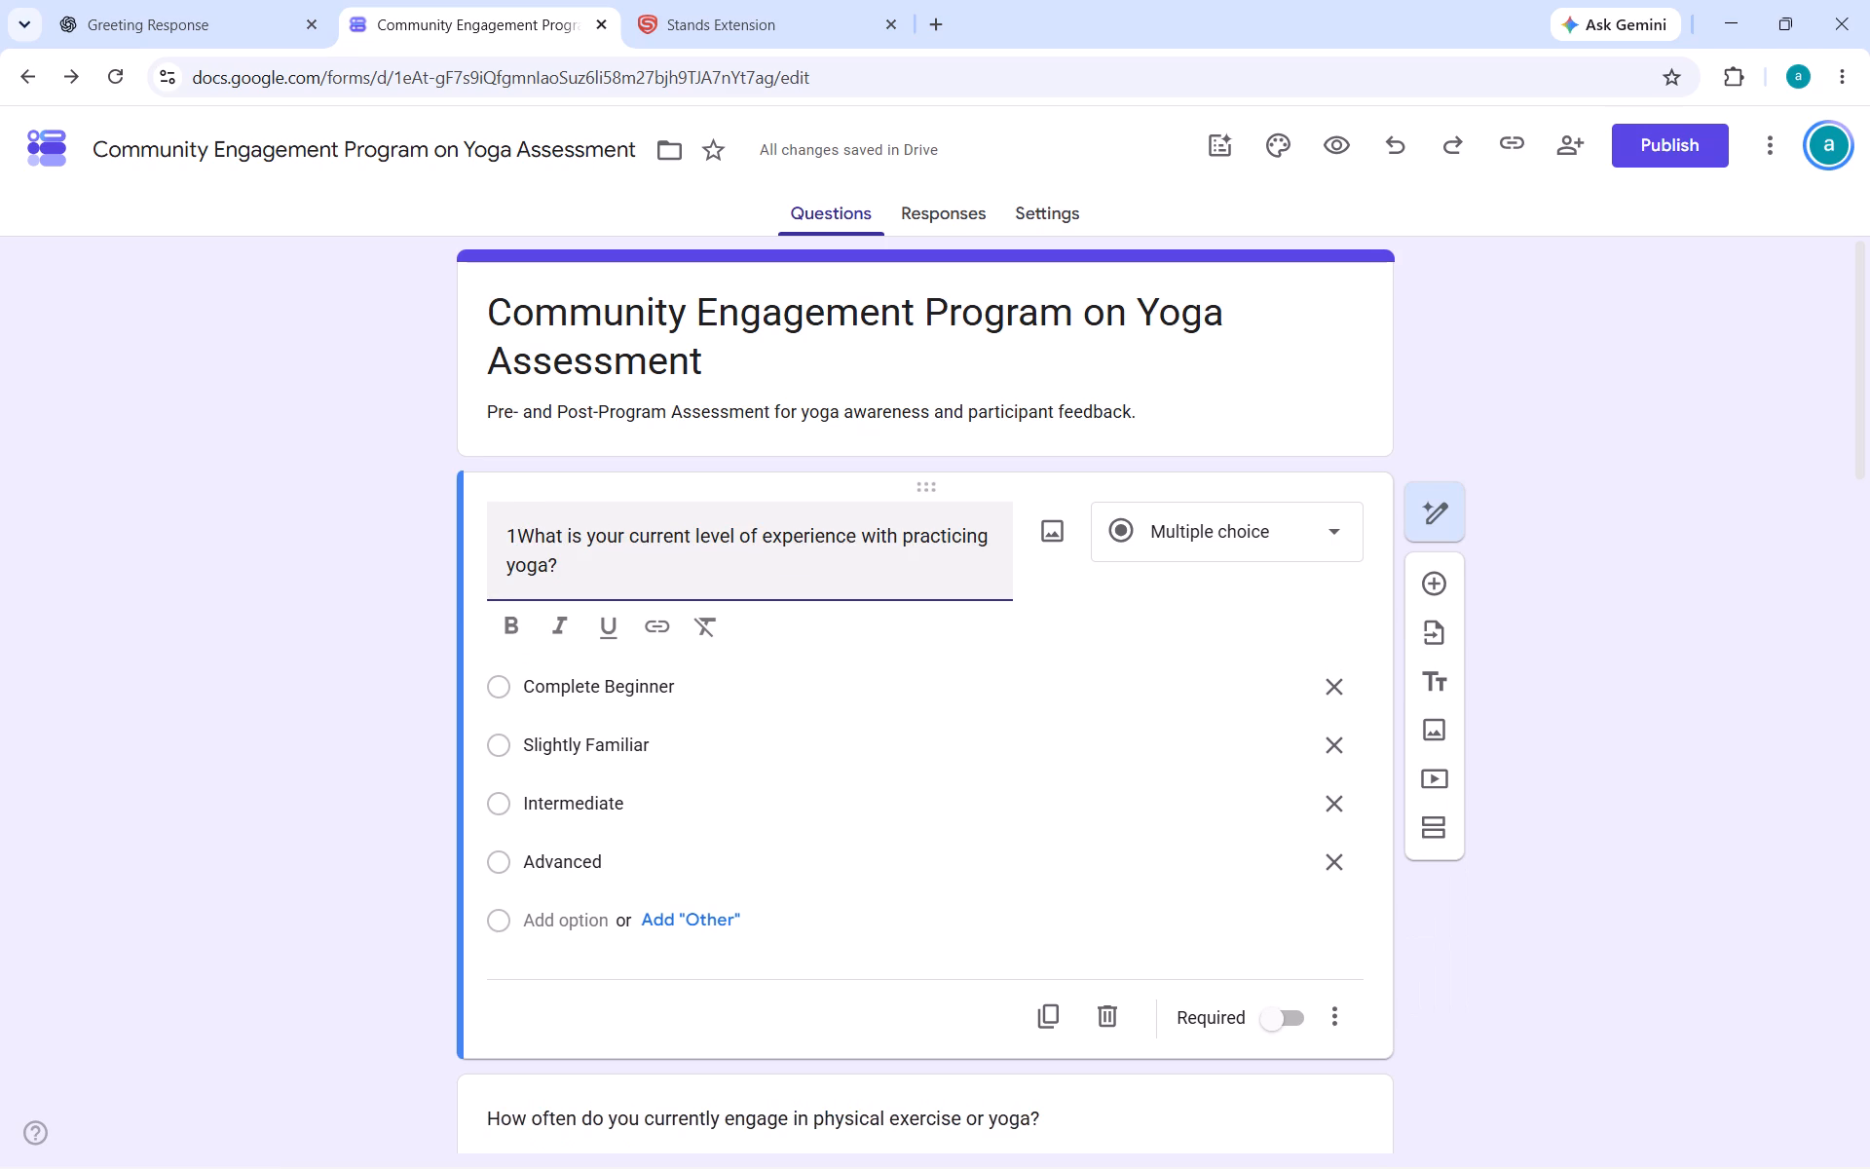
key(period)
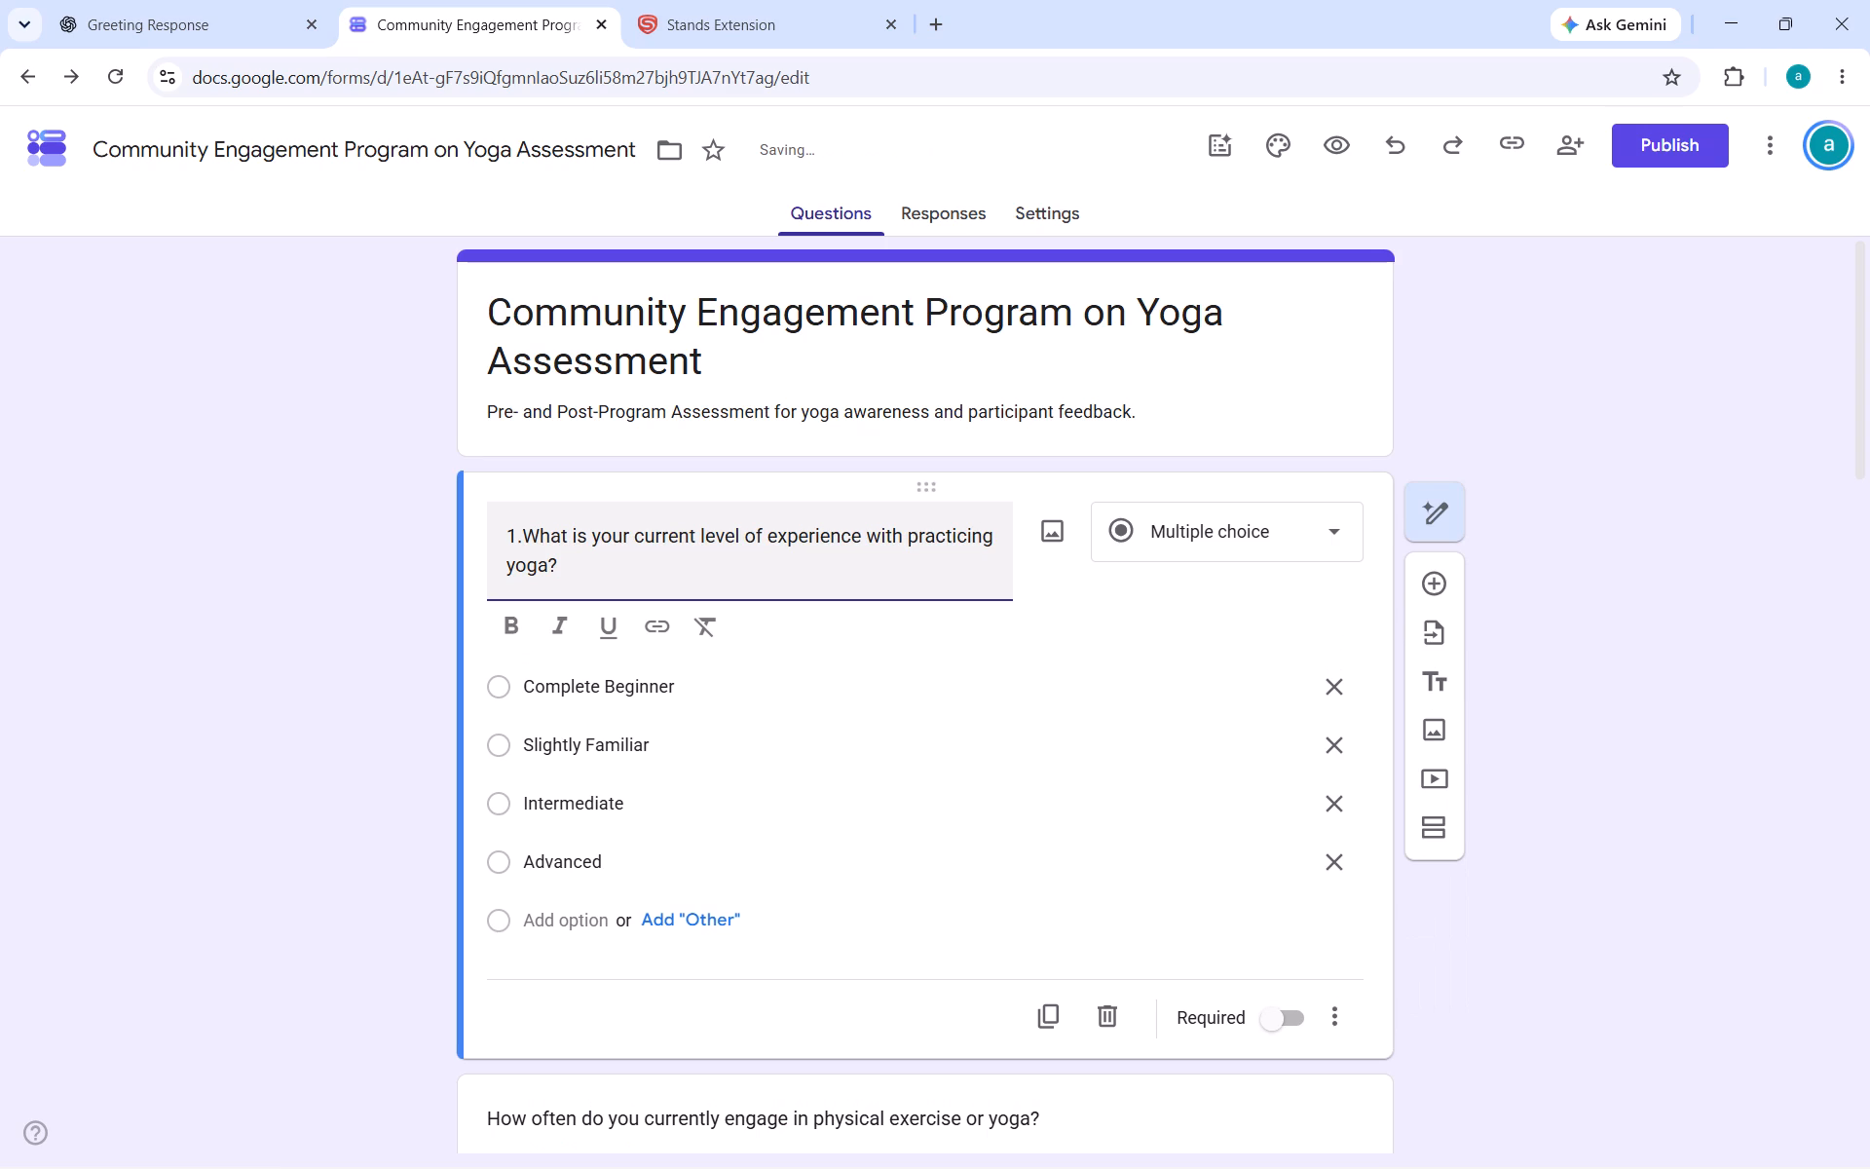
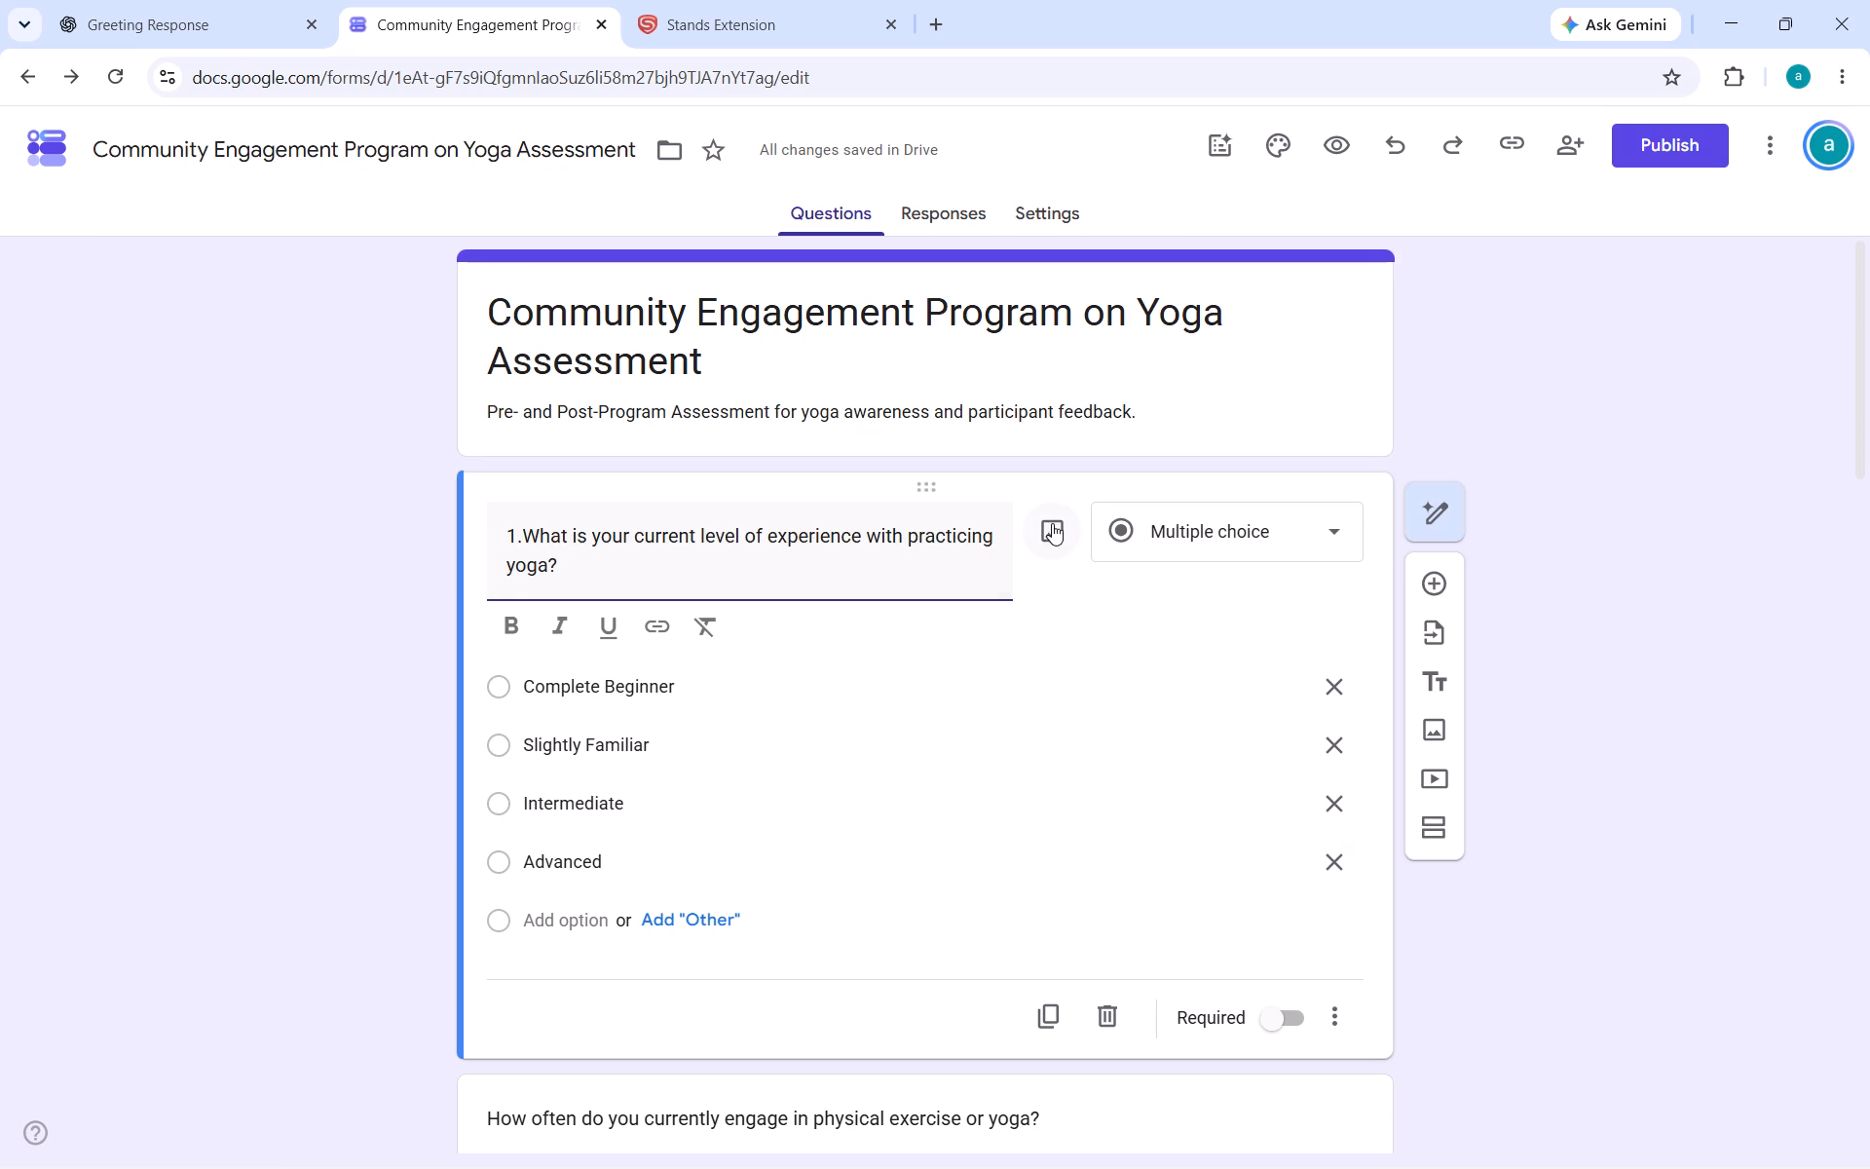
Prefix the question on how often respondents engage in physical exercise or yoga with the number "2.".
scroll(1015, 596, down, 5)
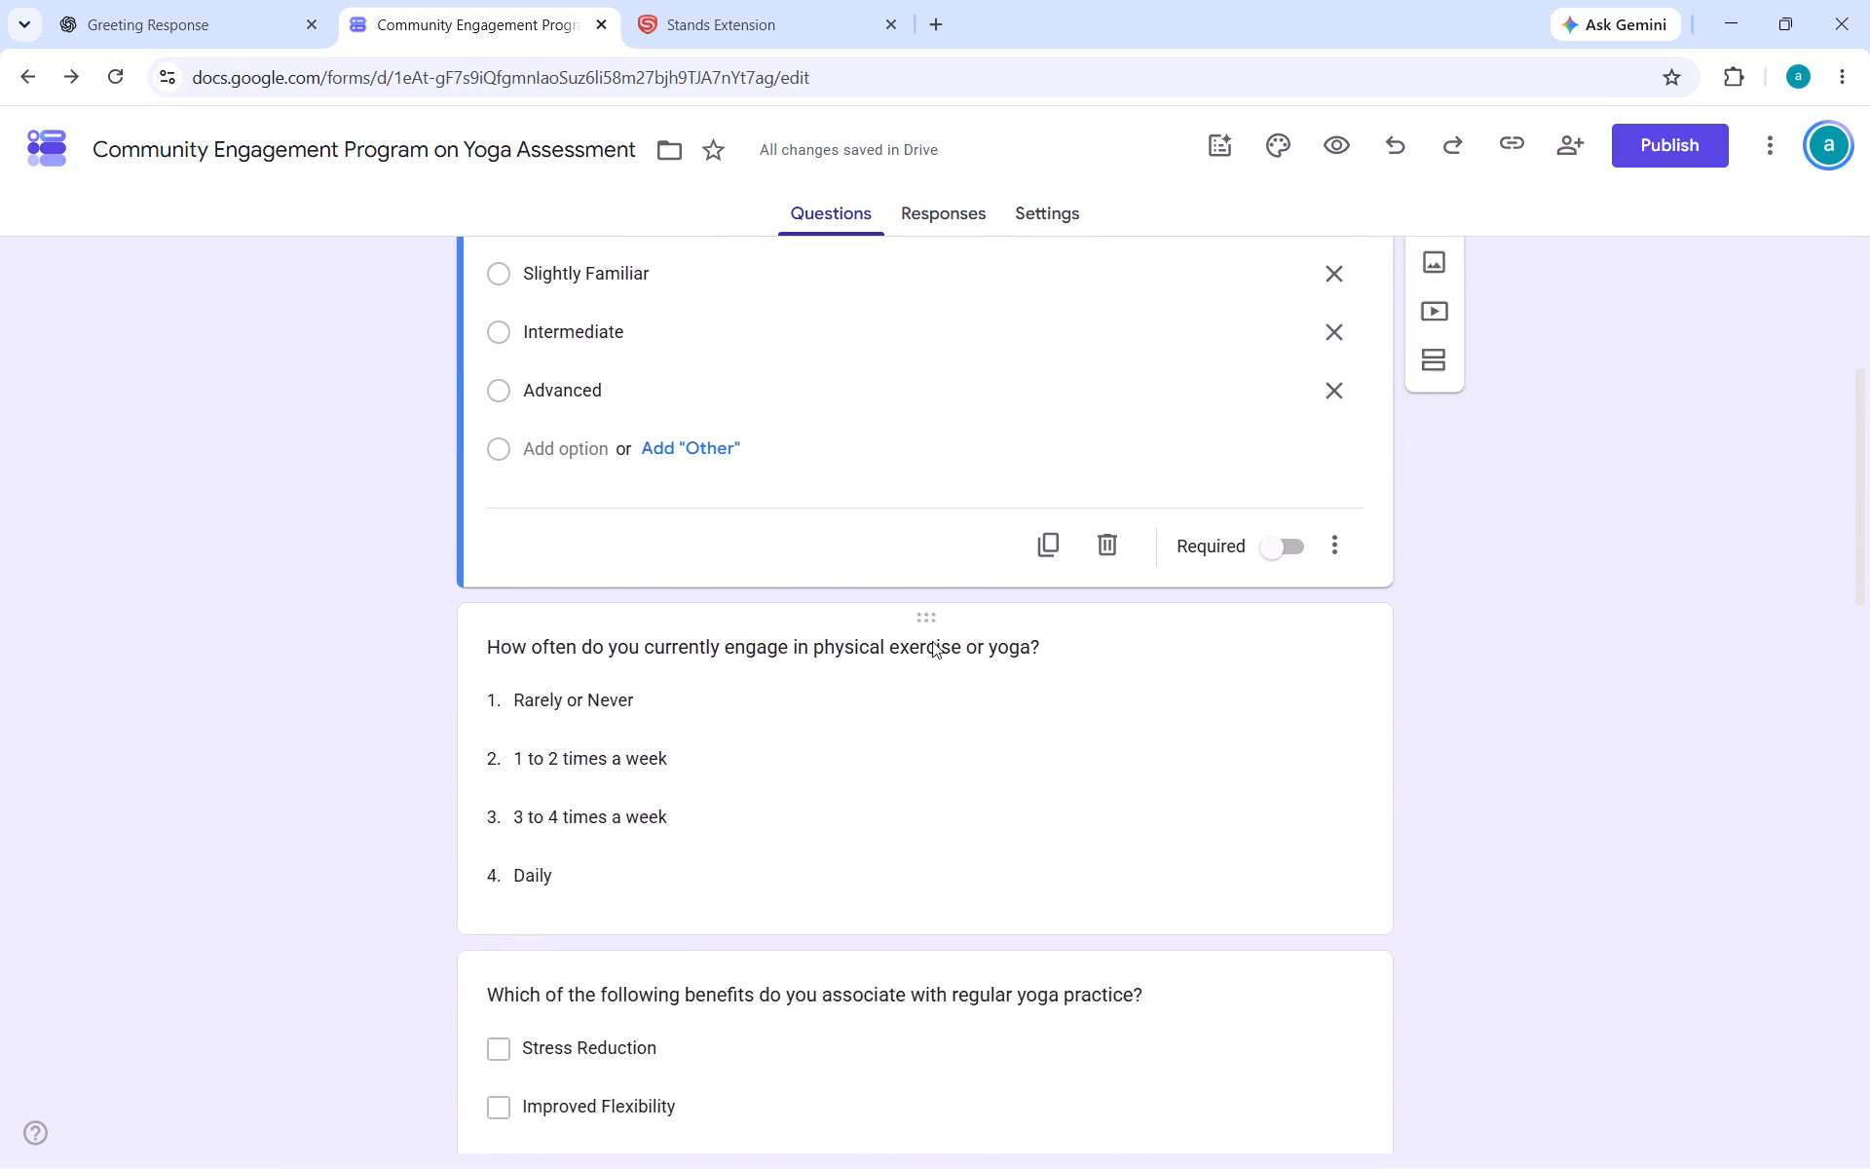
click(492, 509)
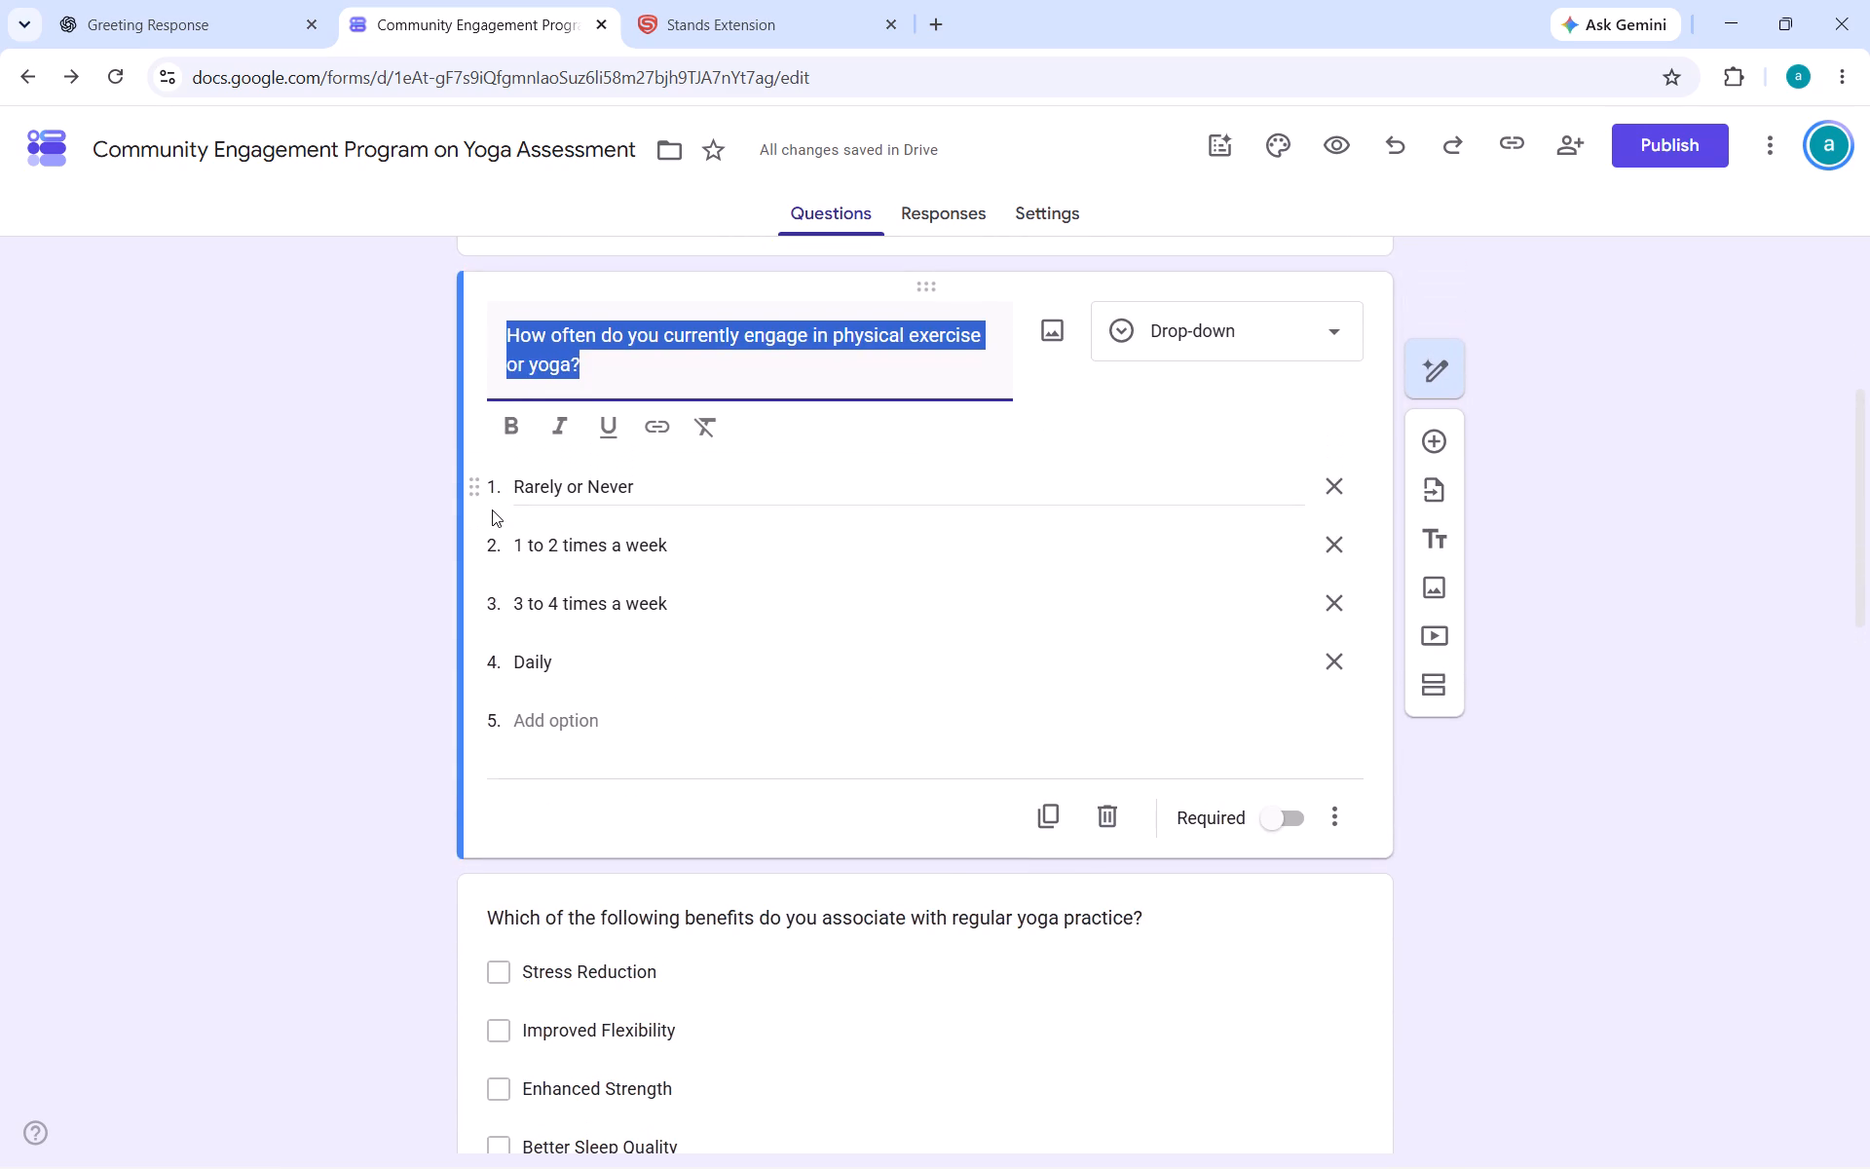
click(504, 324)
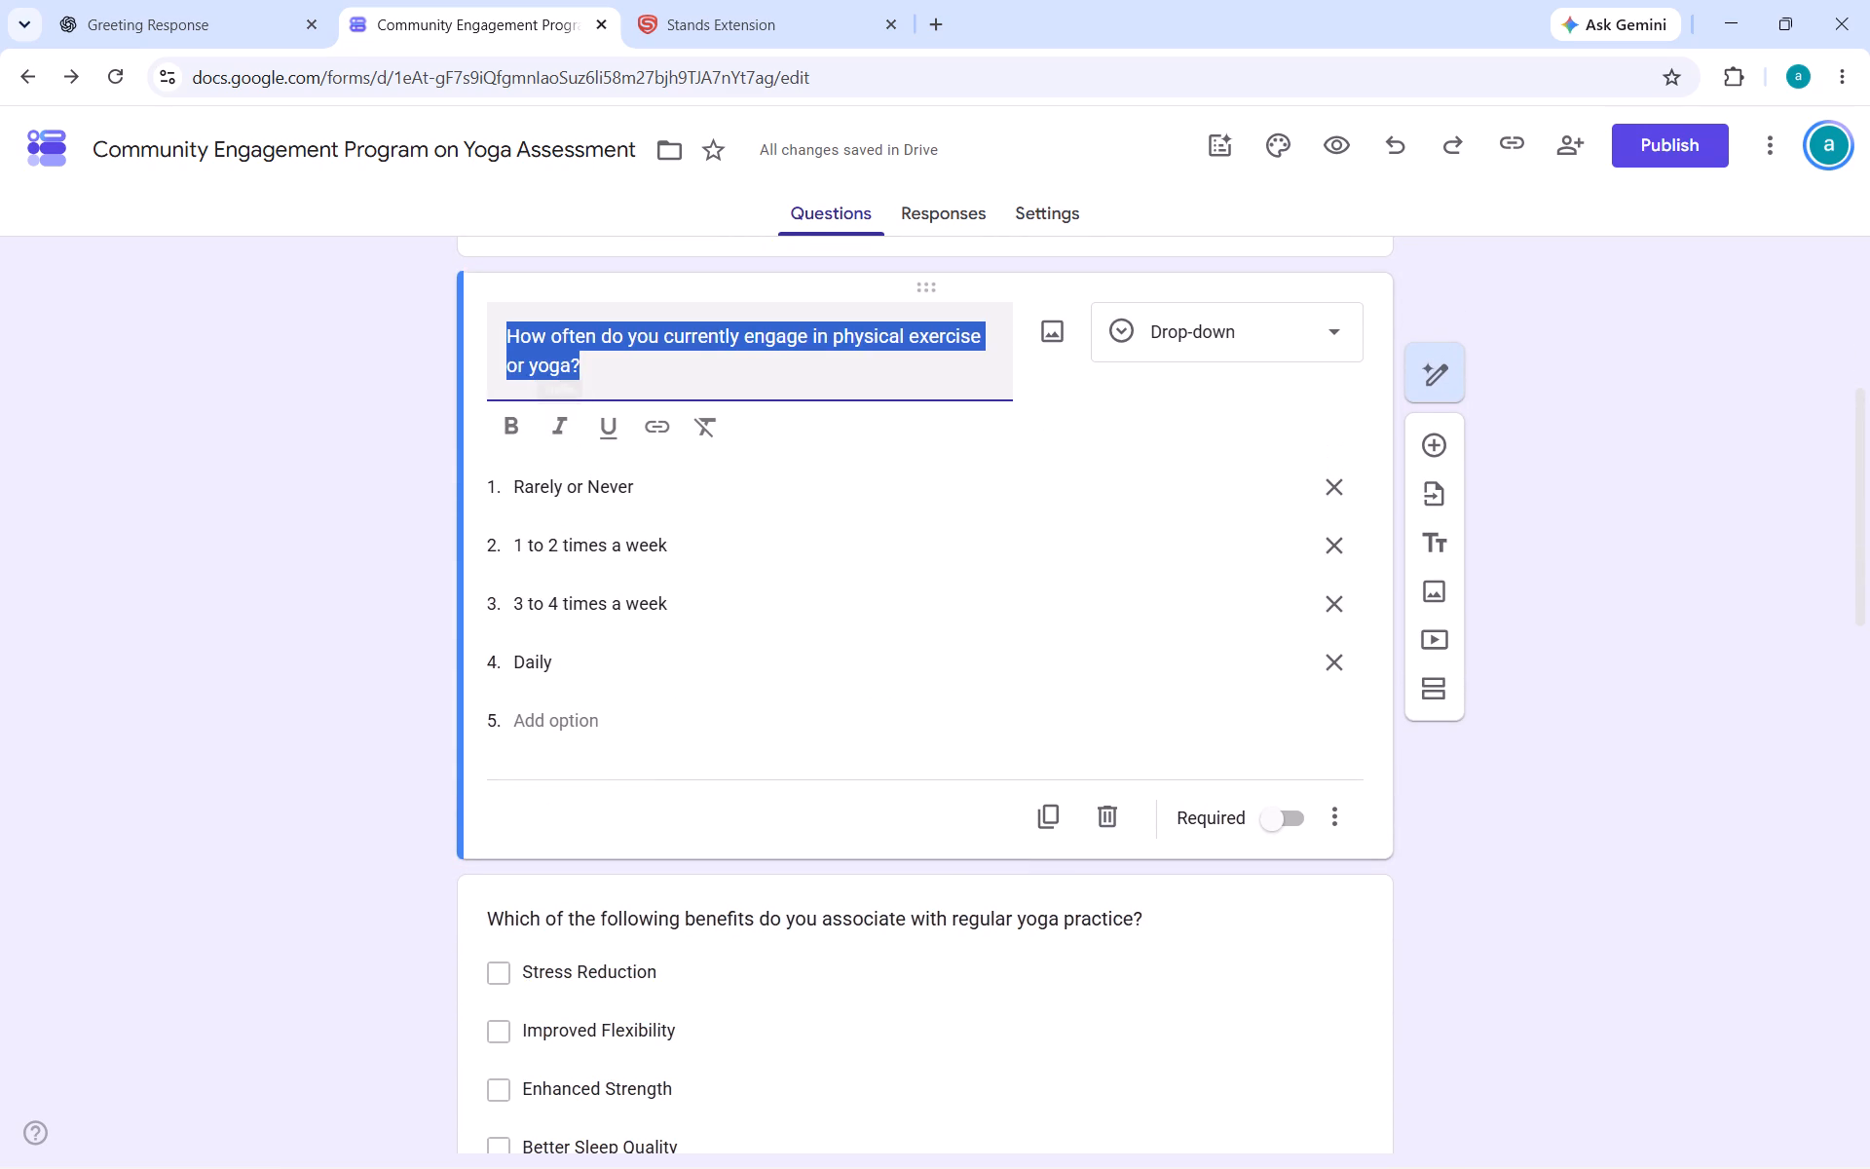
text(1.)
key(BackSpace)
text(2.)
key(BackSpace)
key(BackSpace)
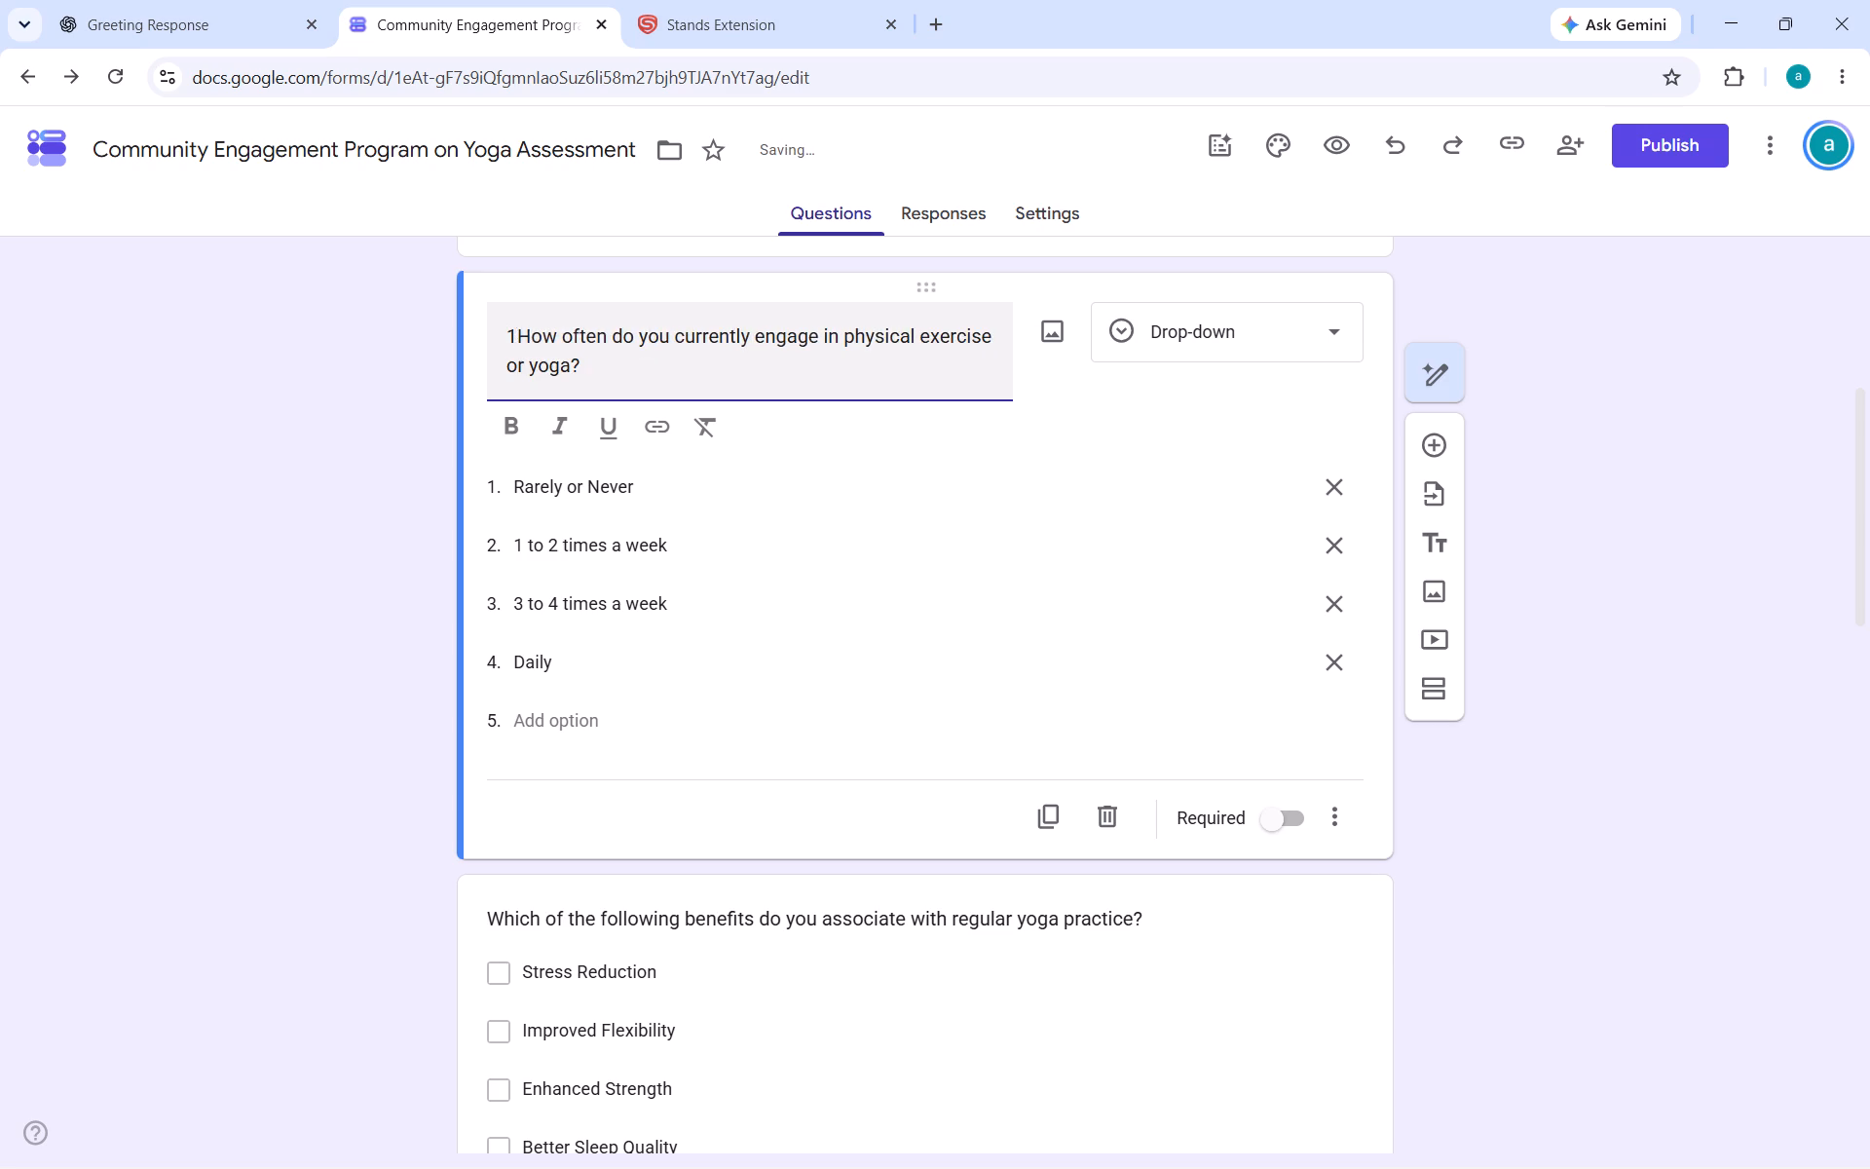
key(BackSpace)
text(2.)
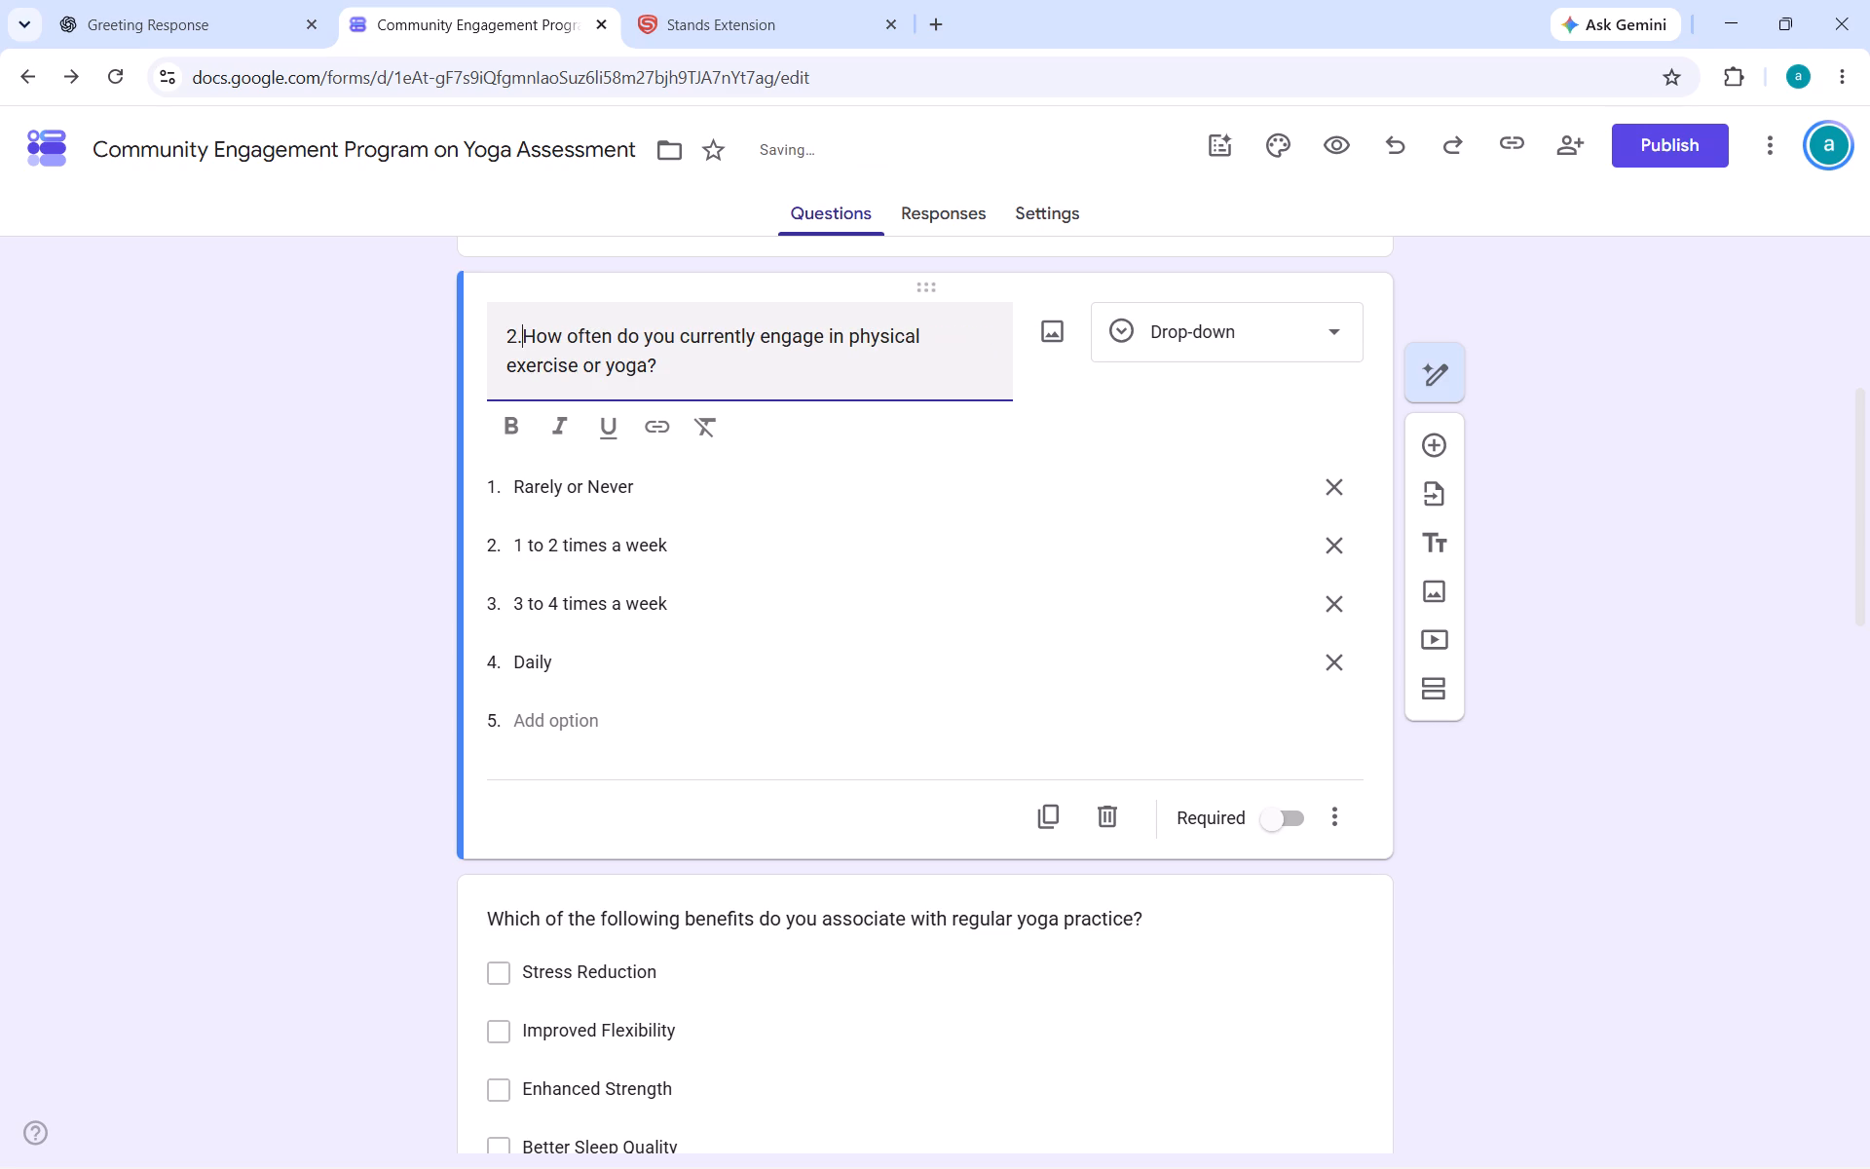
Prefix the question on benefits associated with regular yoga practice with the number "3.".
scroll(588, 836, down, 1)
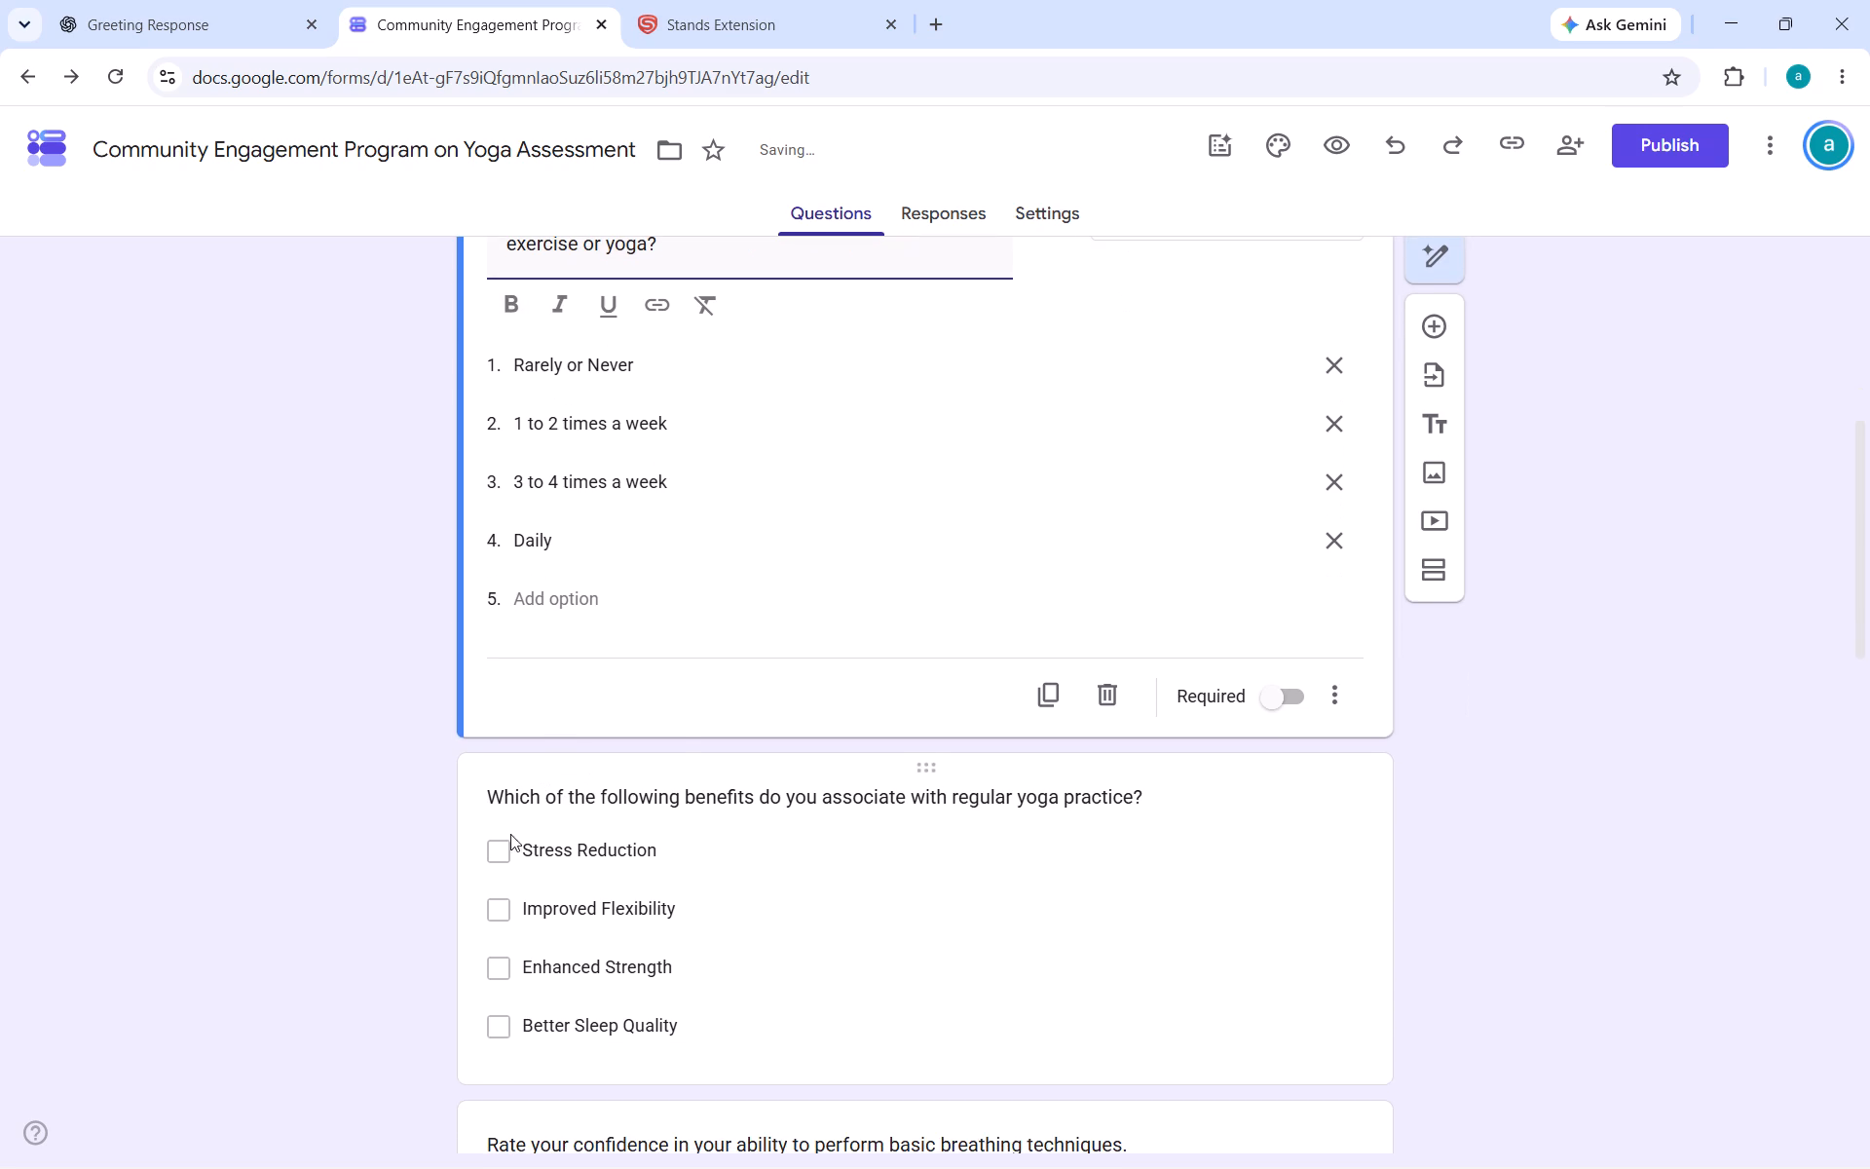
click(489, 787)
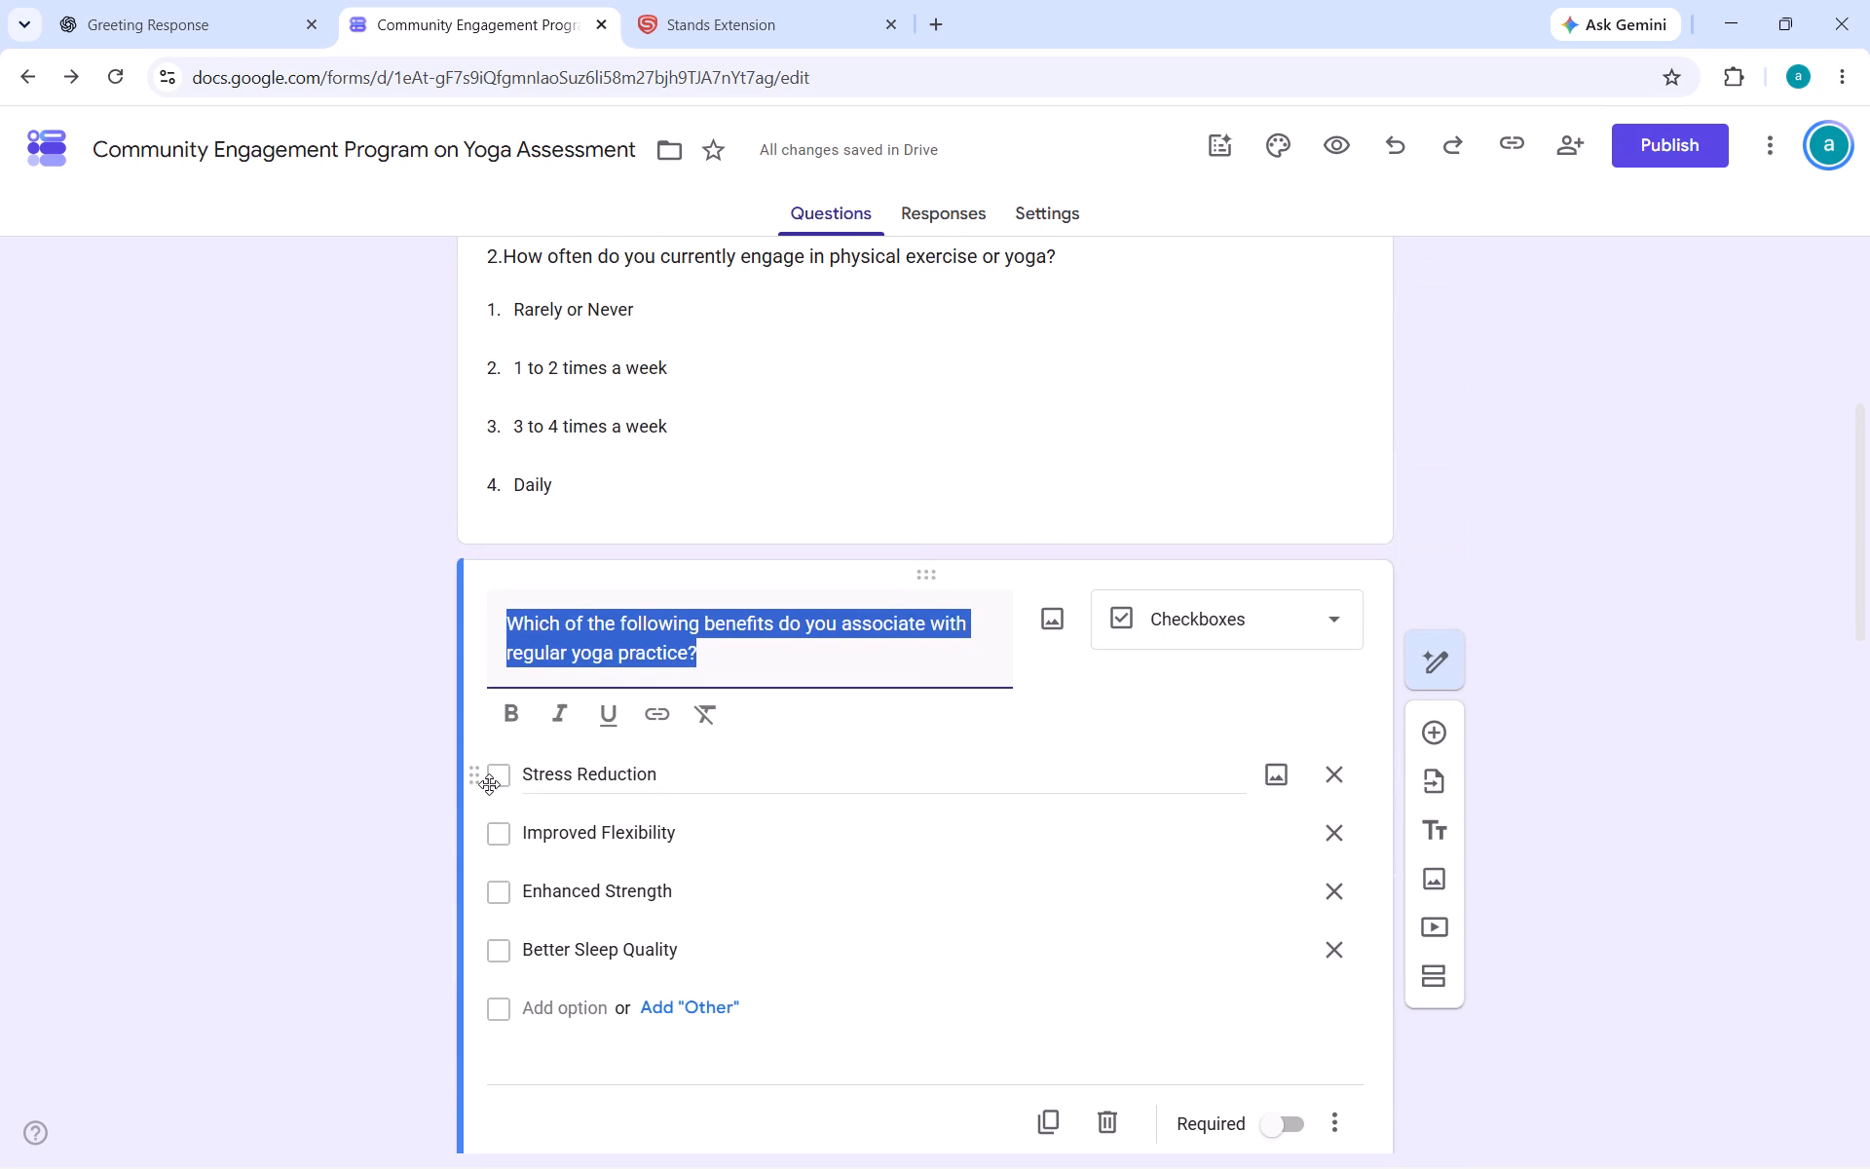
click(509, 625)
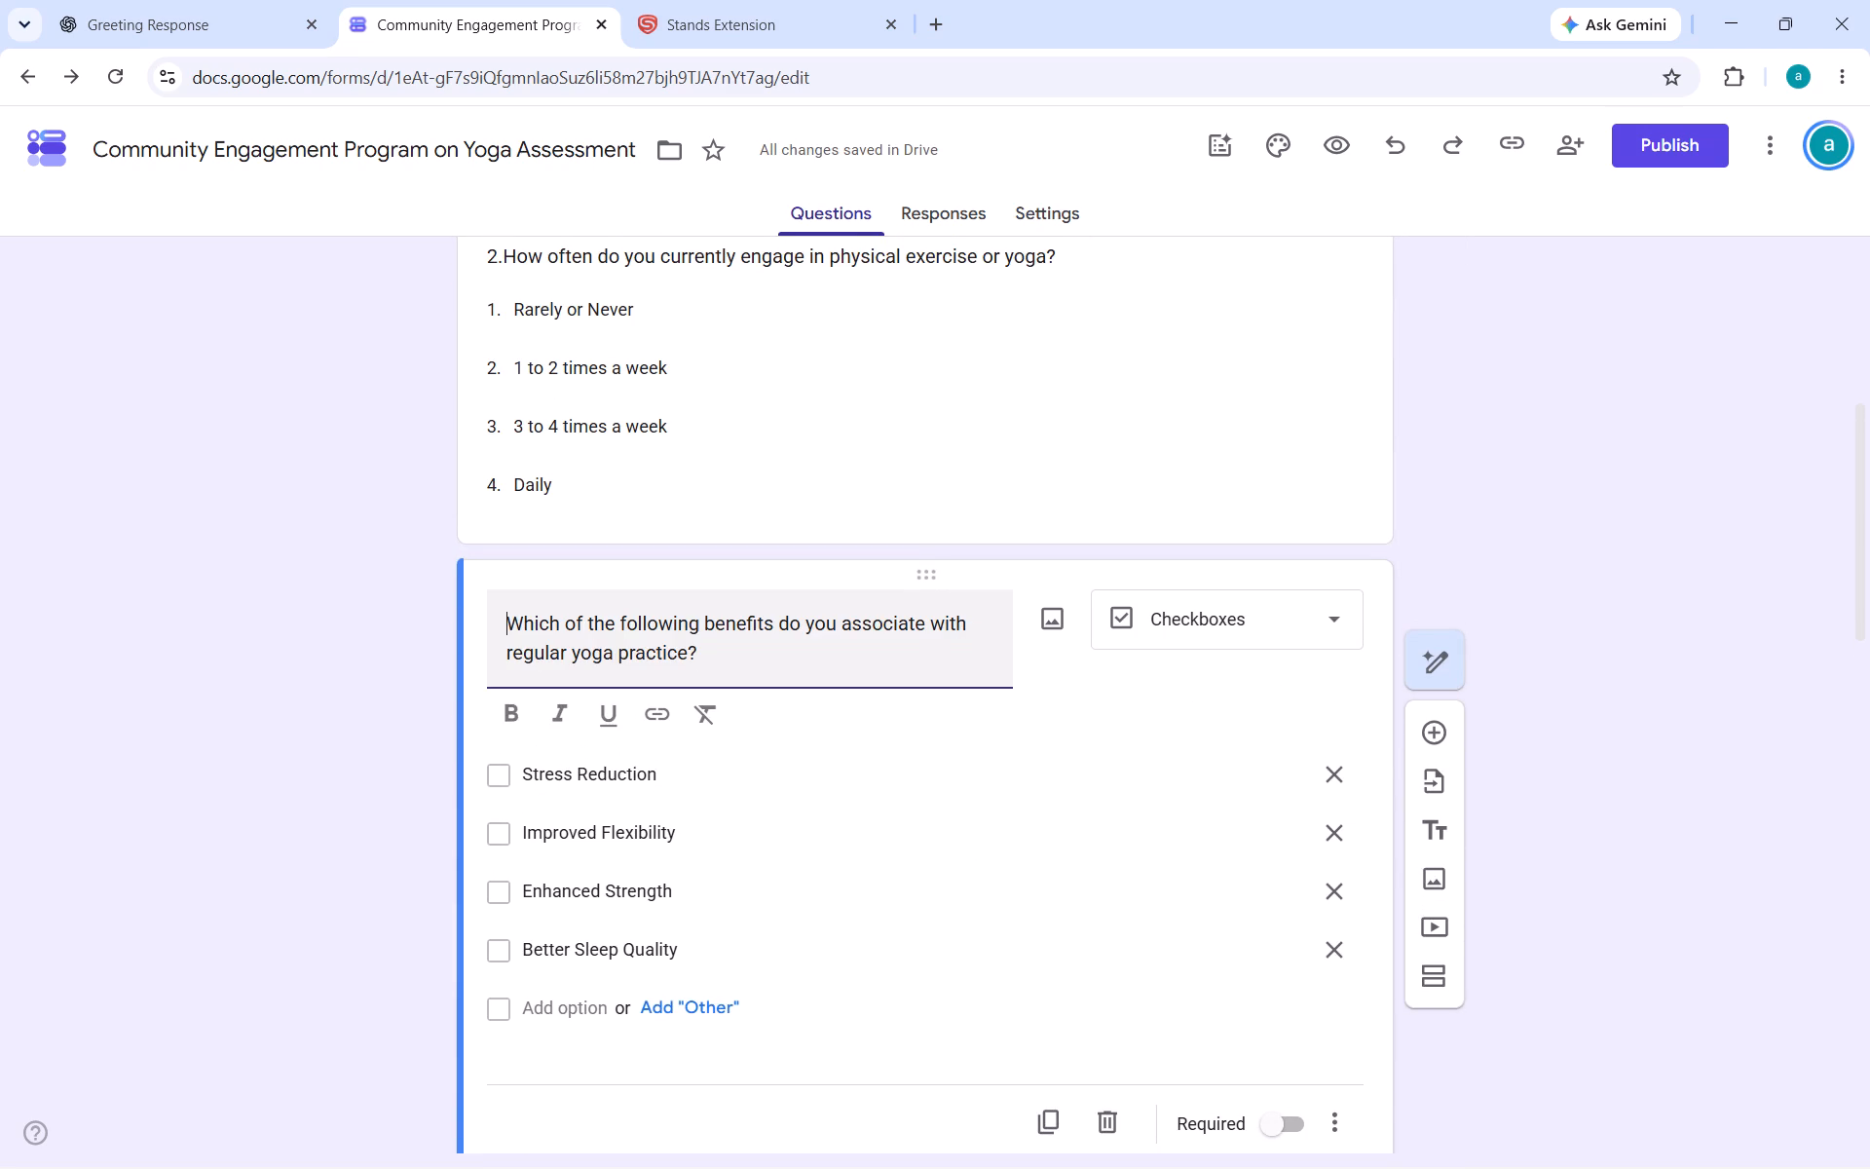
text(3.)
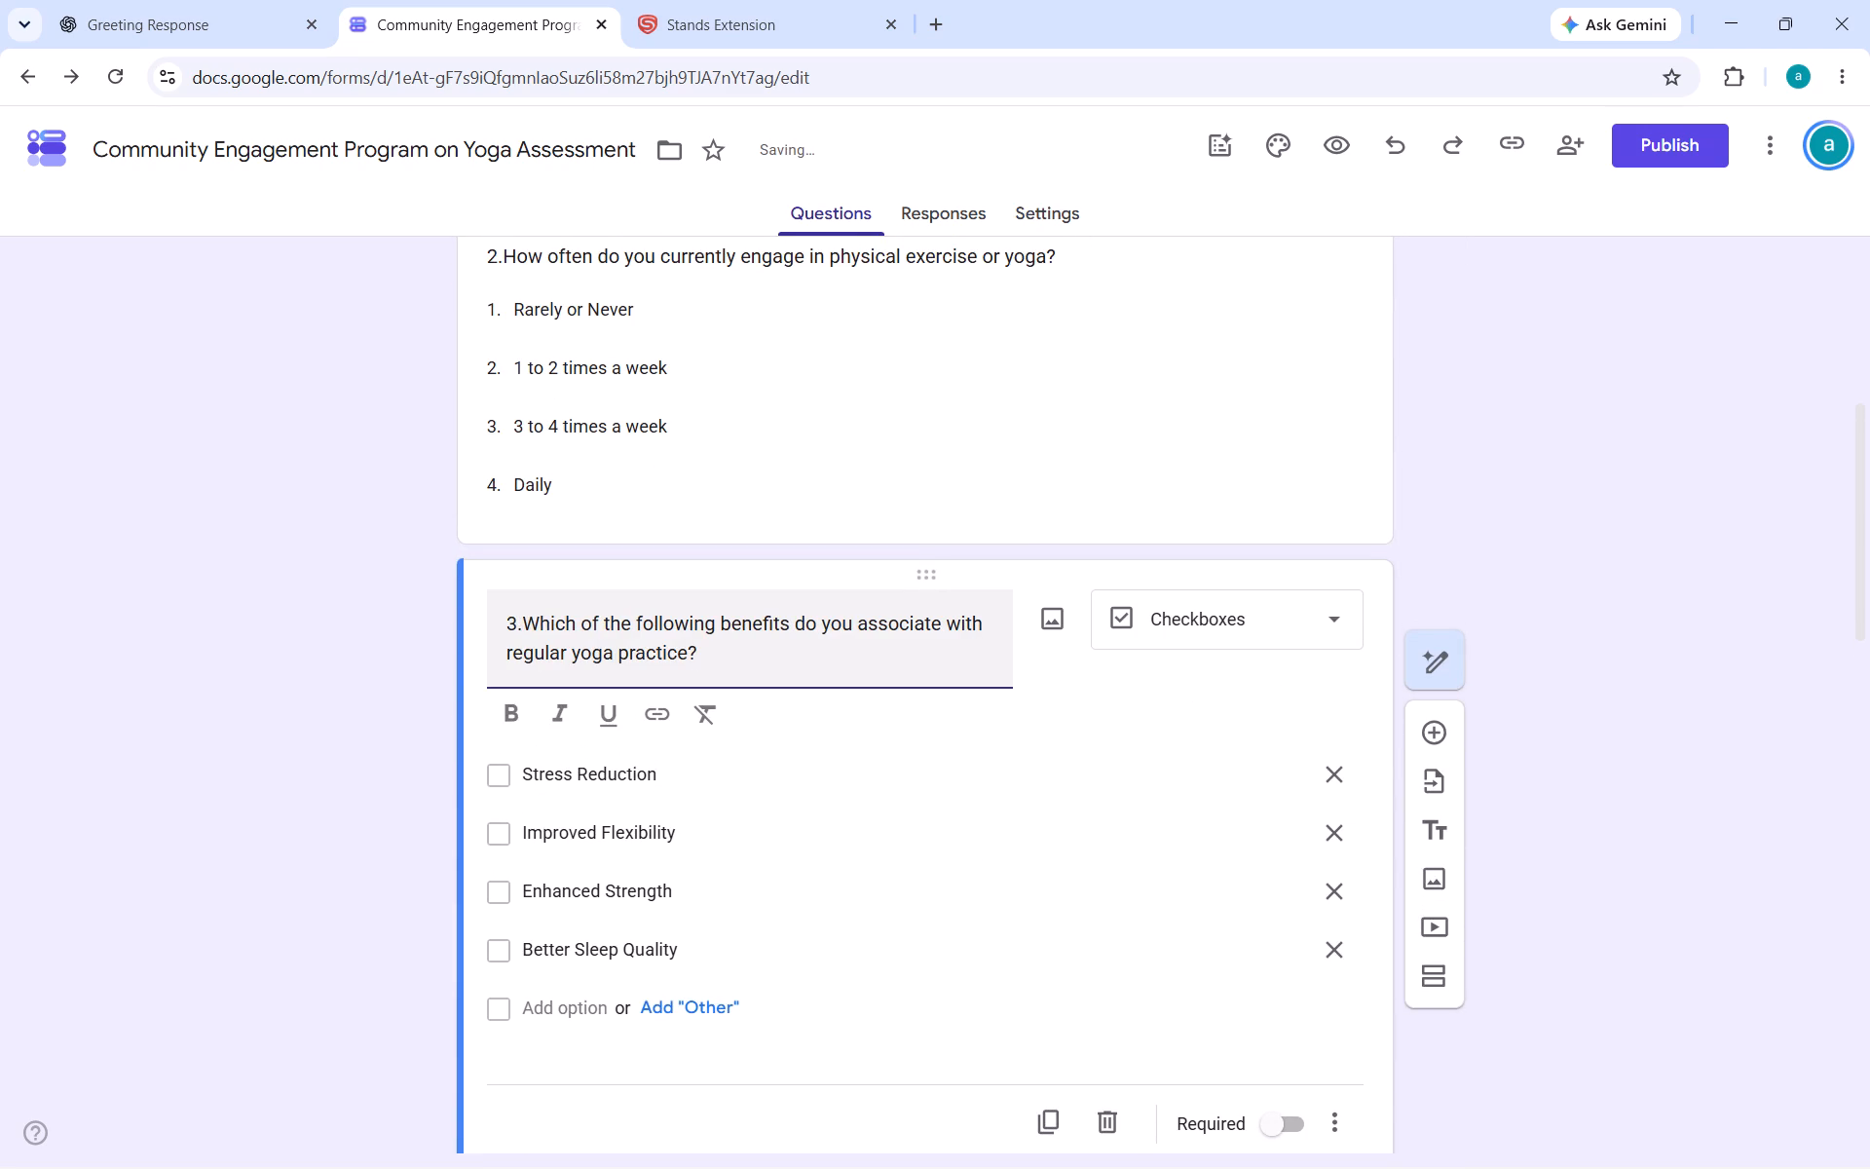
Check the breathing-techniques confidence question's extra options and its linear scale range choices.
scroll(507, 626, down, 4)
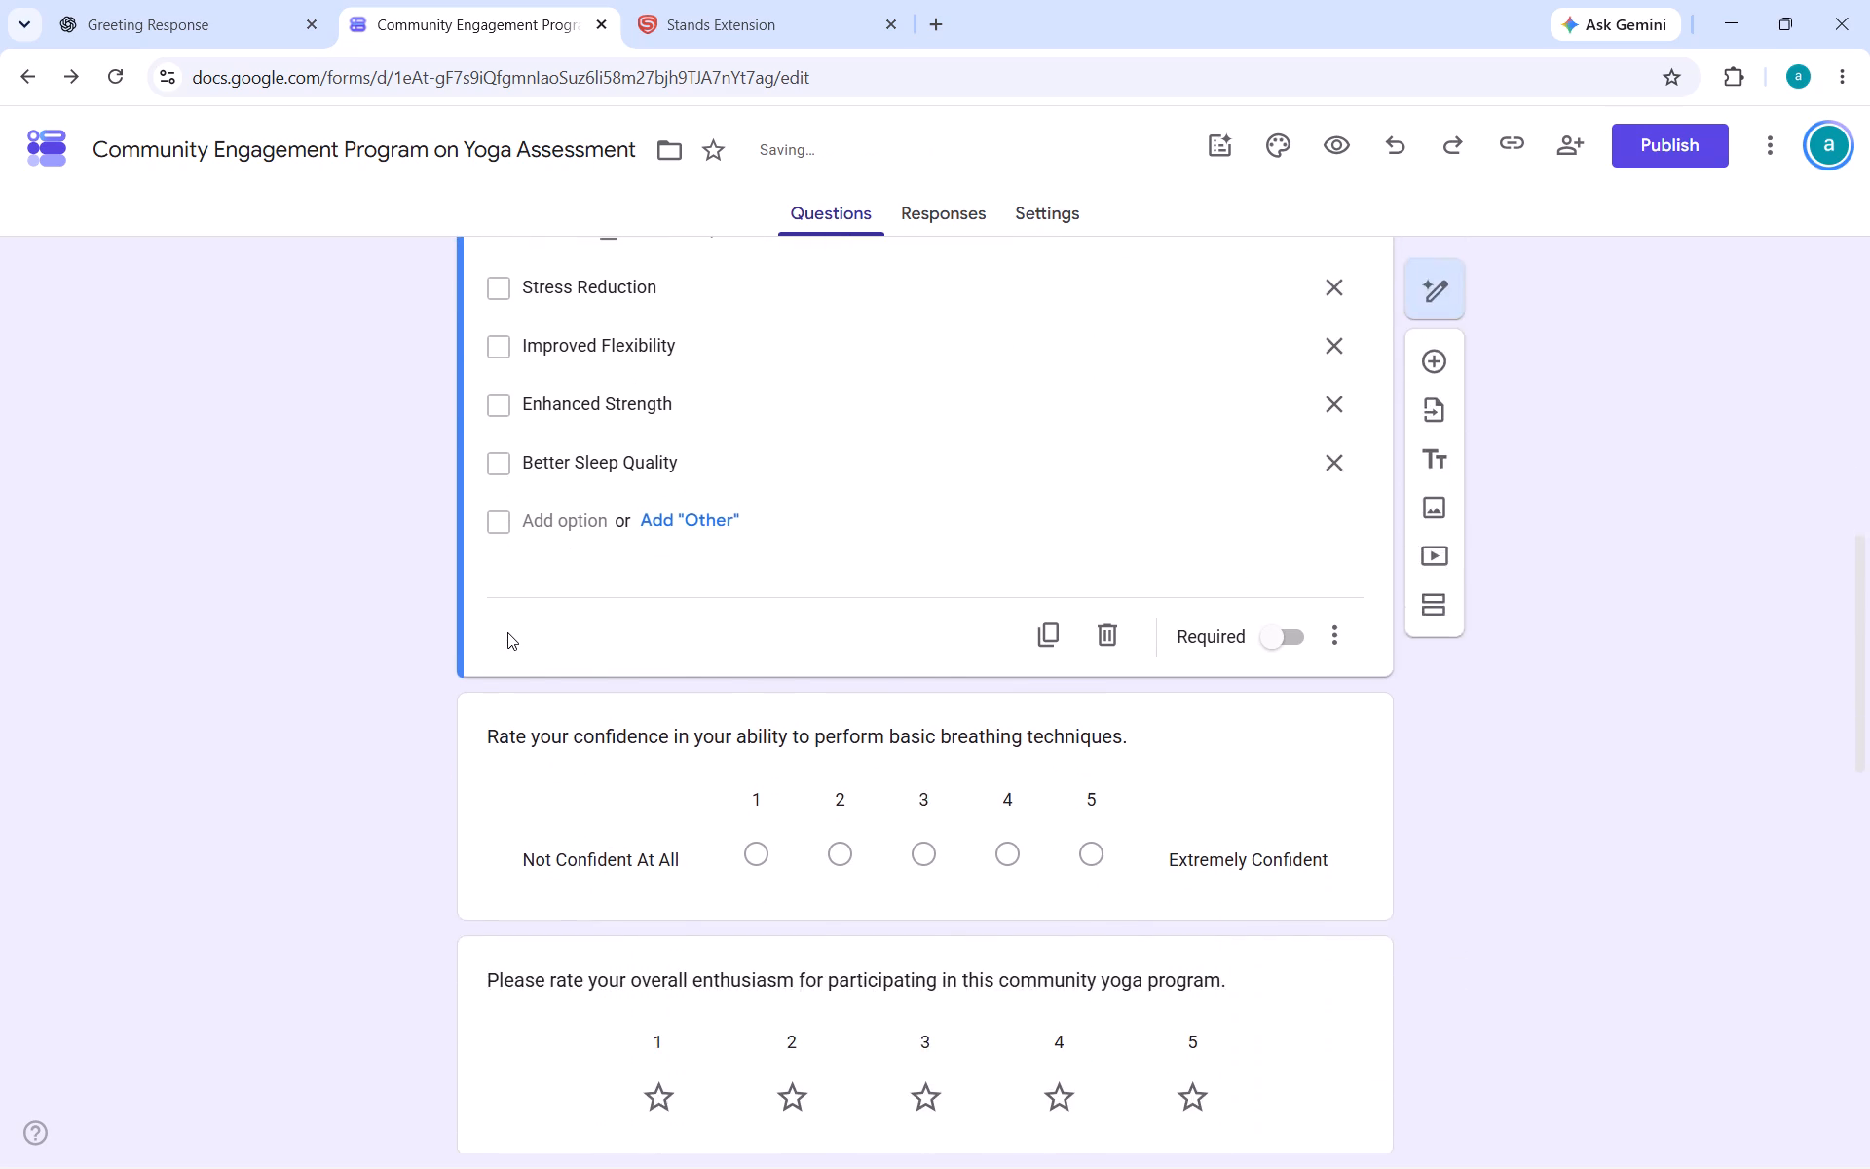
scroll(507, 632, down, 2)
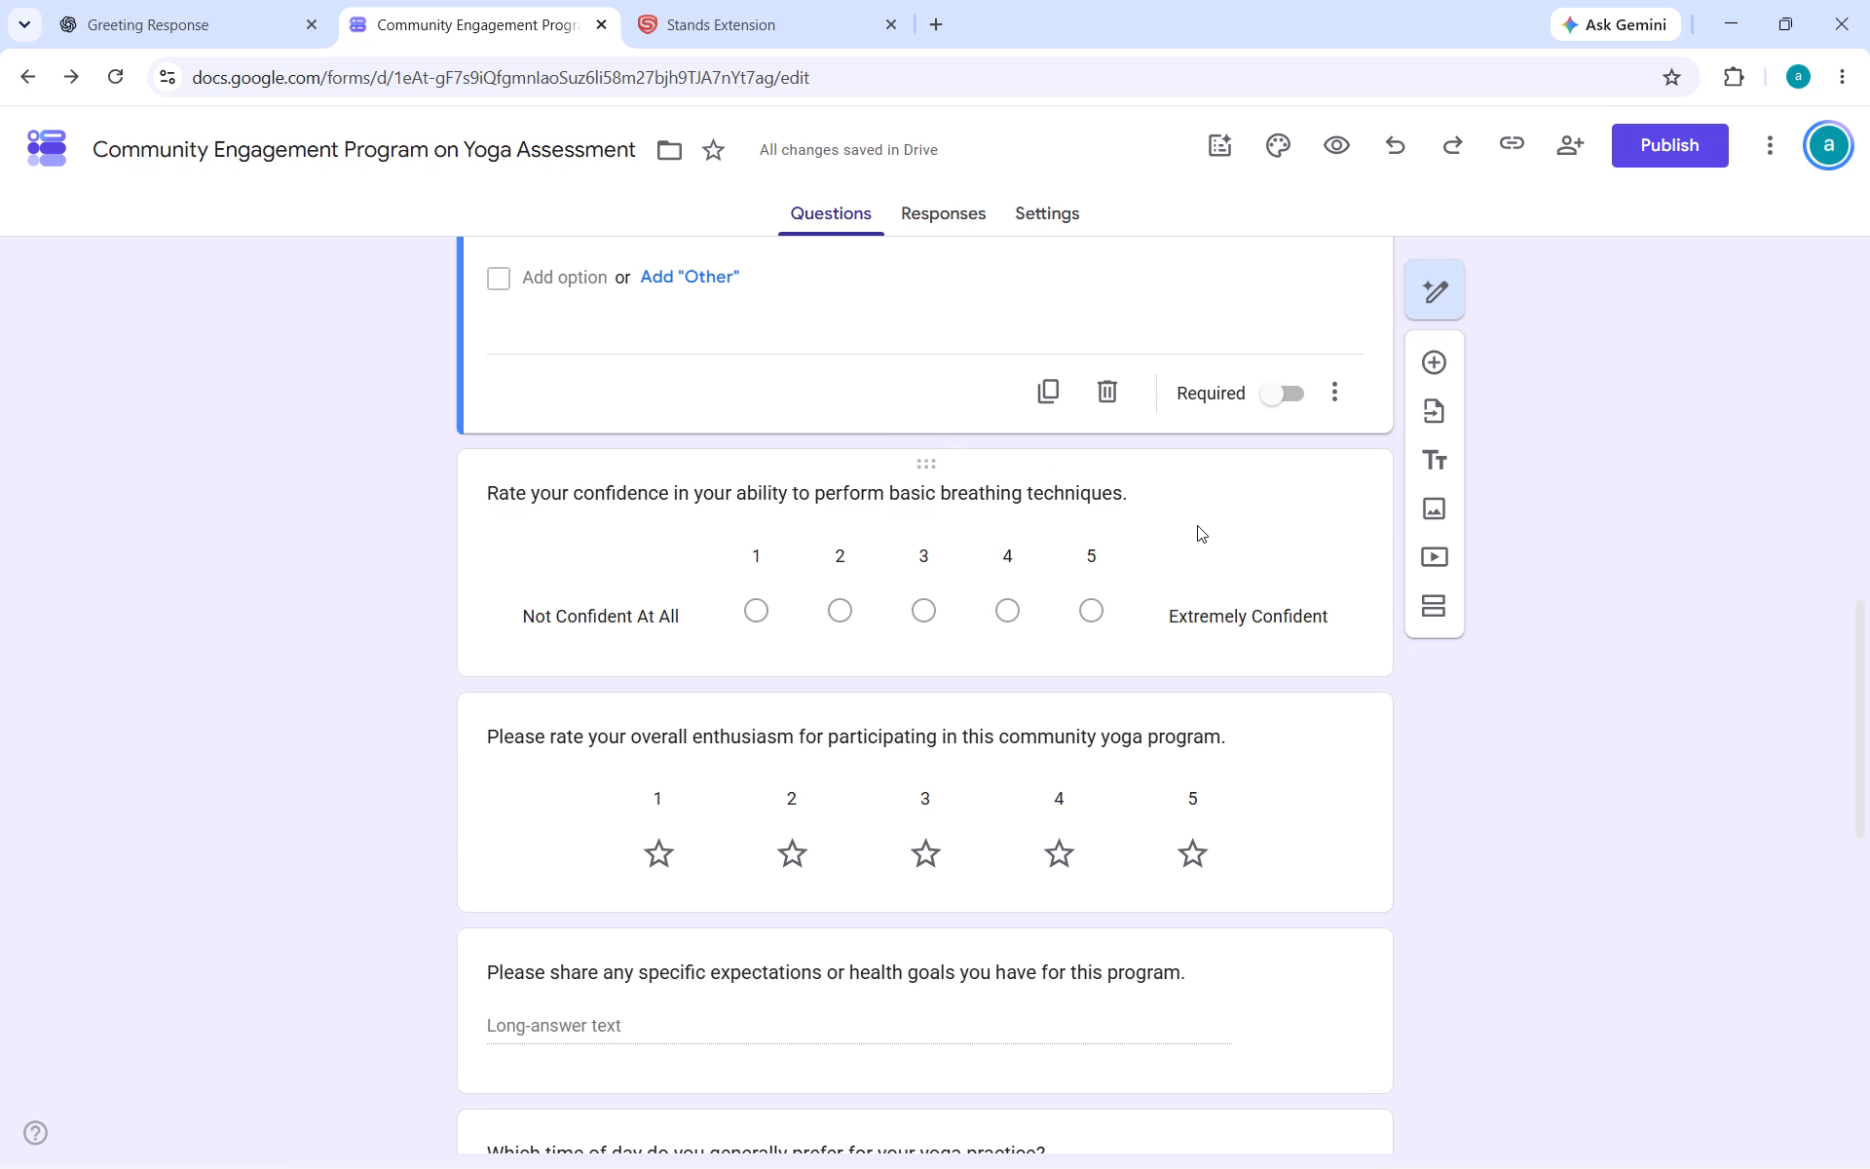
scroll(1178, 603, down, 2)
scroll(1149, 583, up, 1)
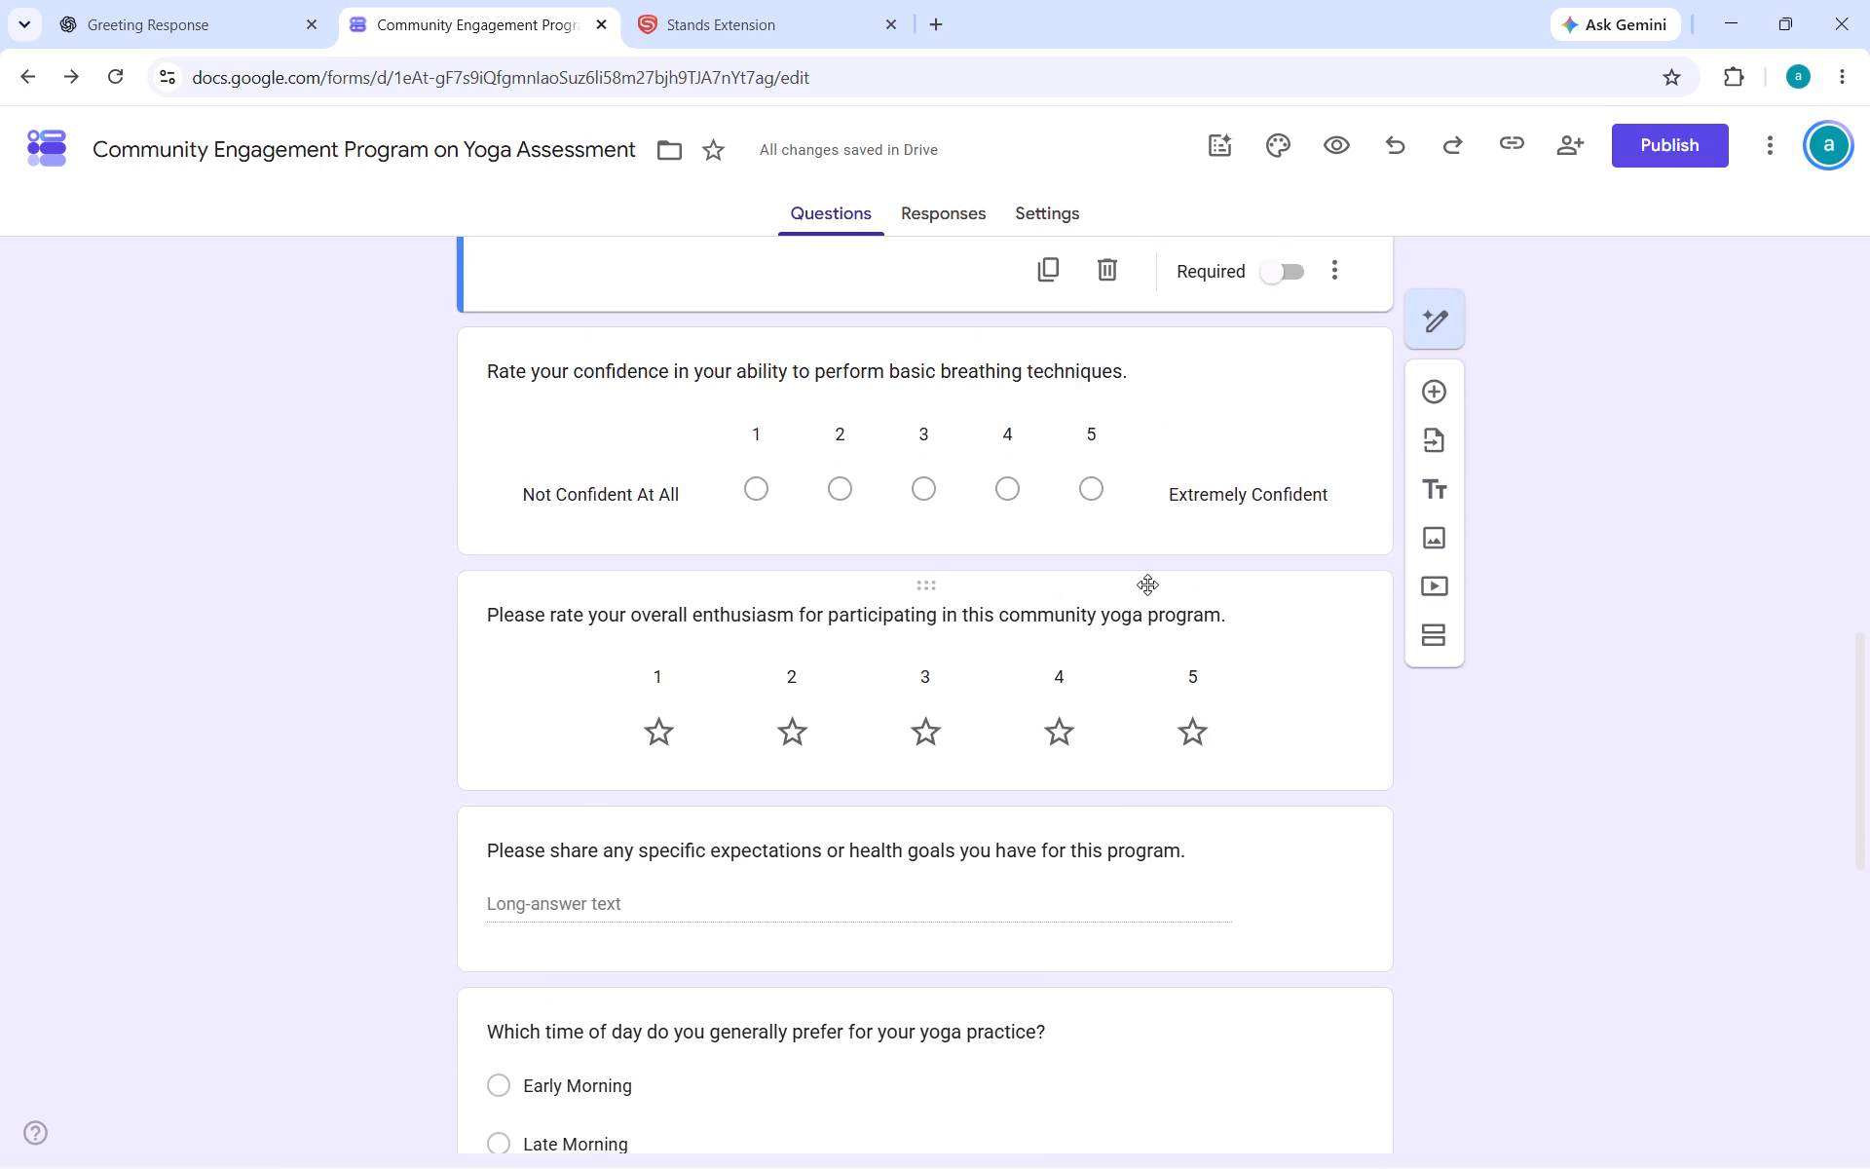
scroll(1140, 509, up, 3)
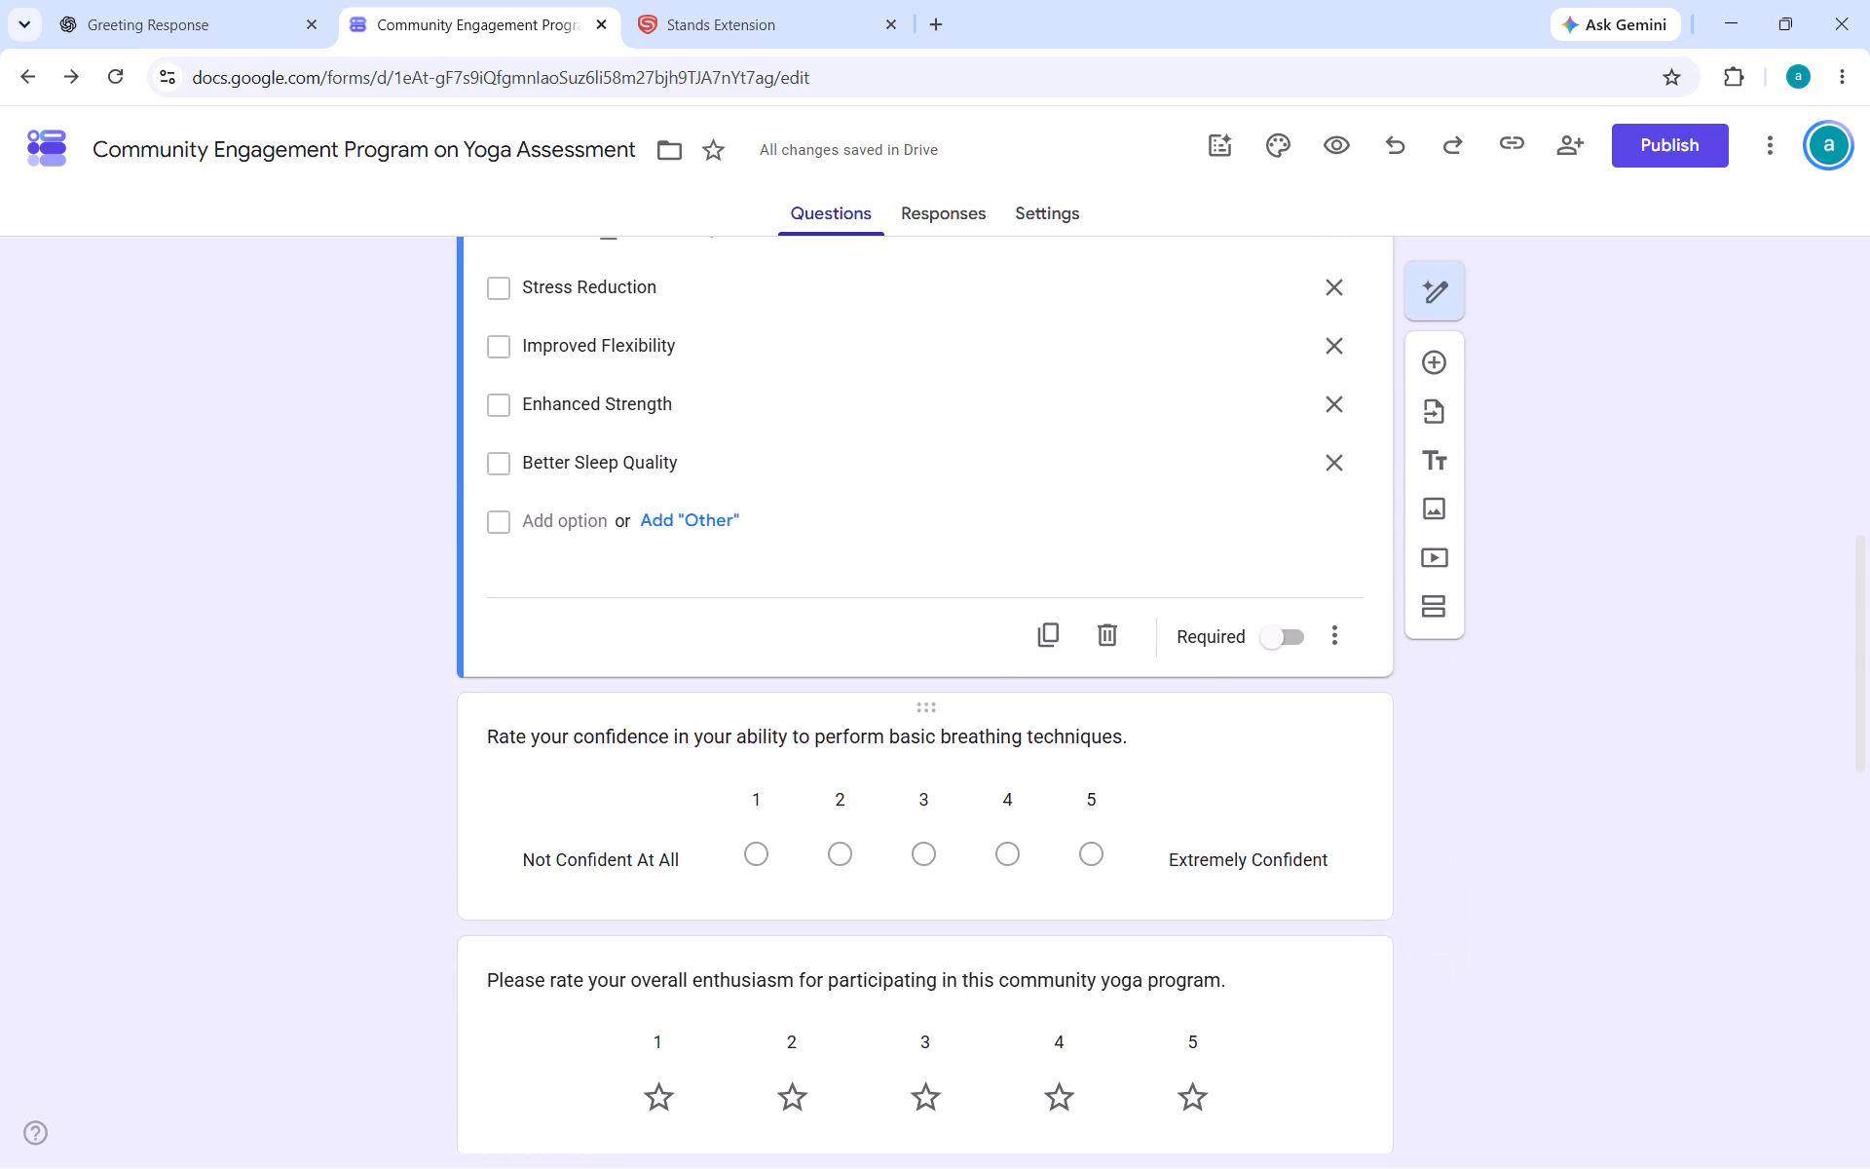
click(1257, 743)
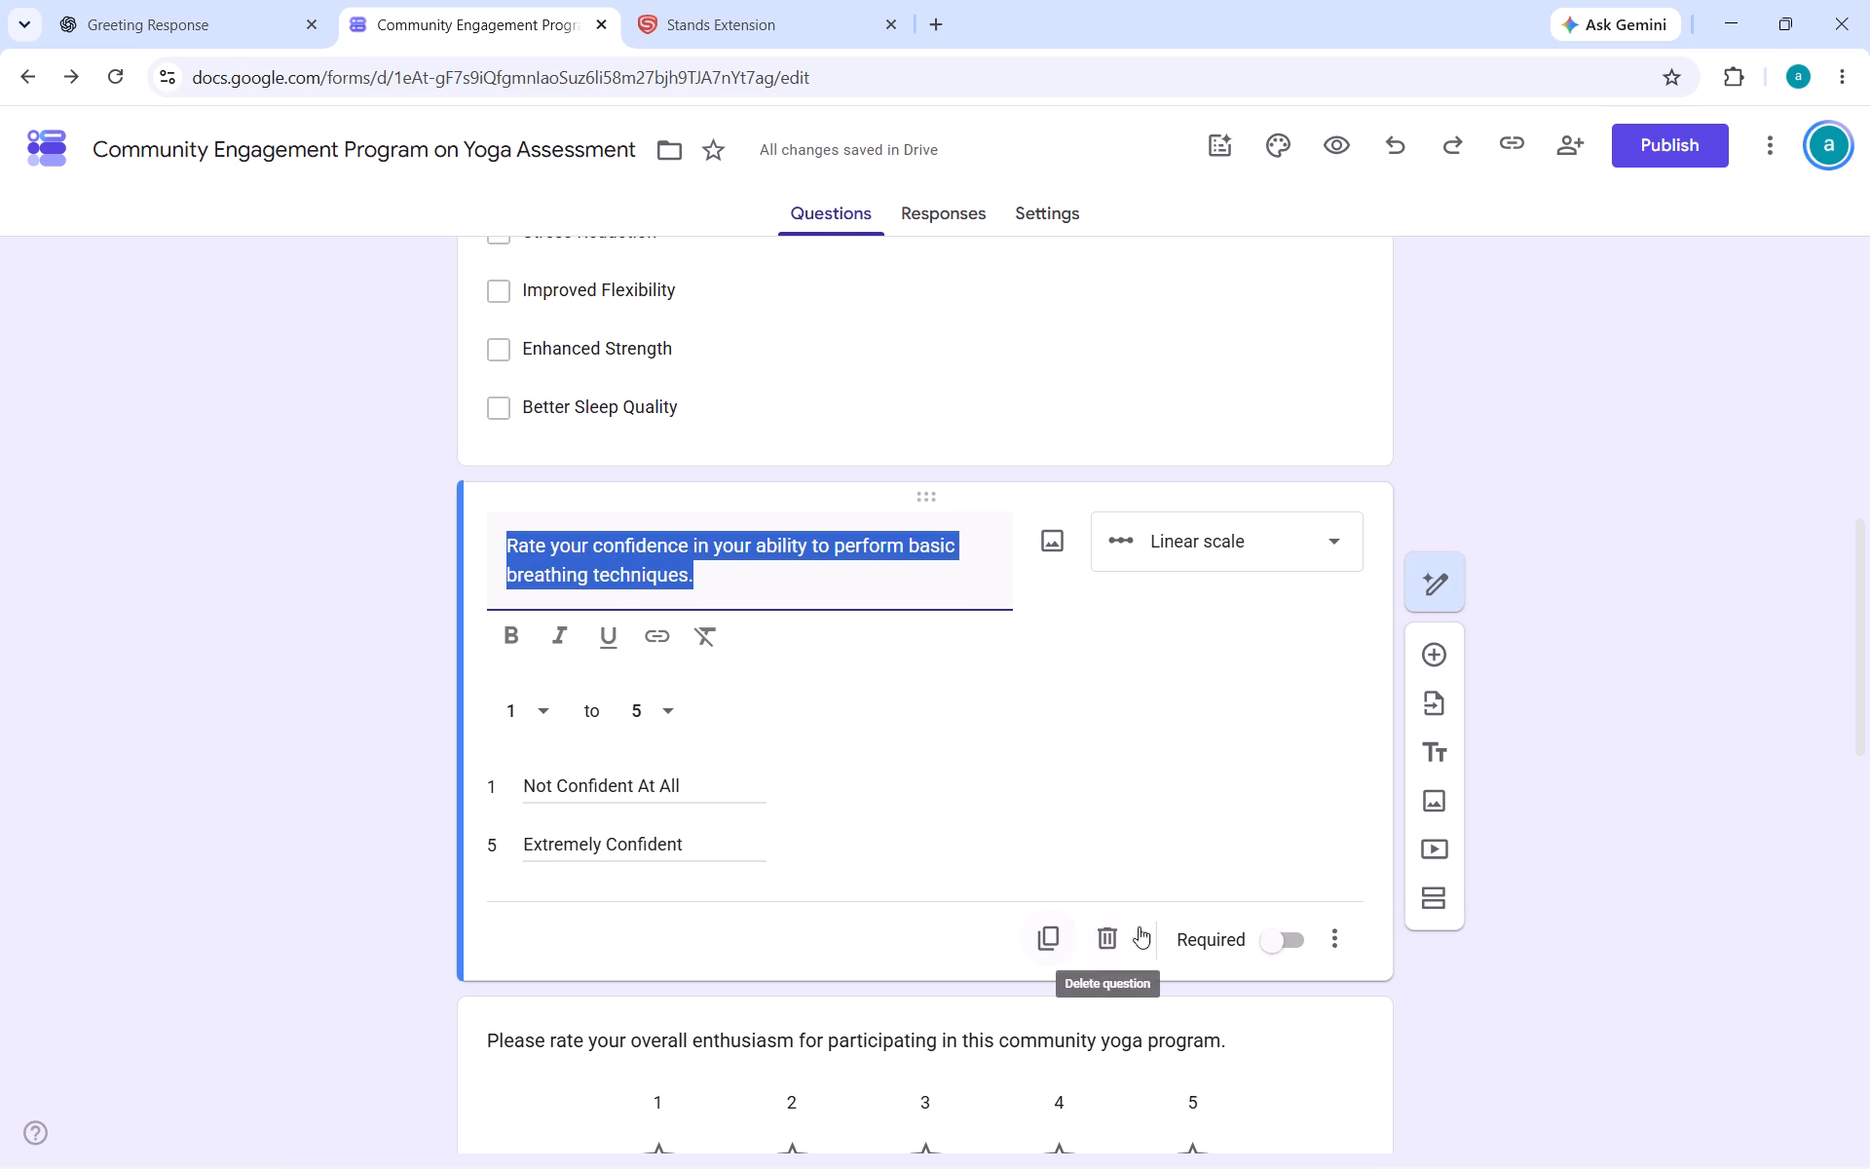
click(1323, 933)
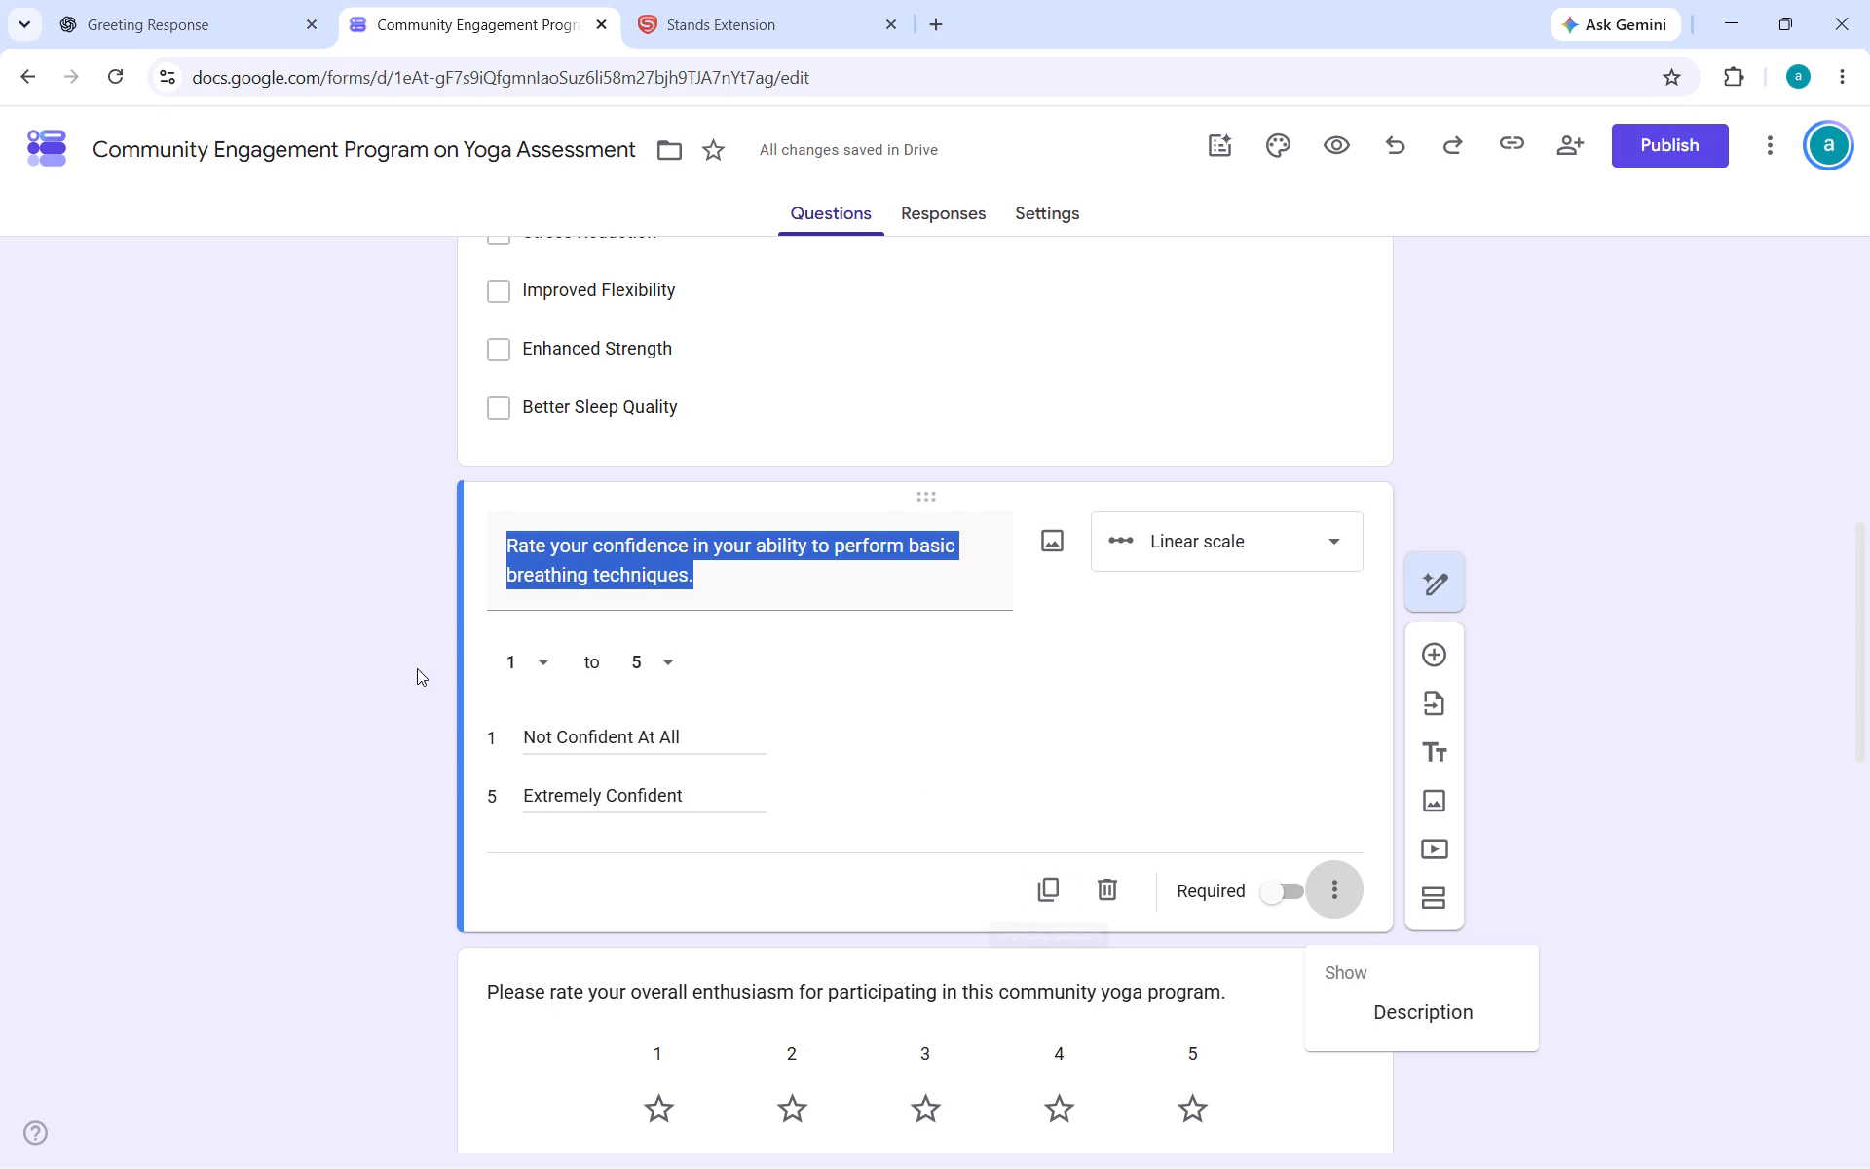
click(665, 656)
click(521, 661)
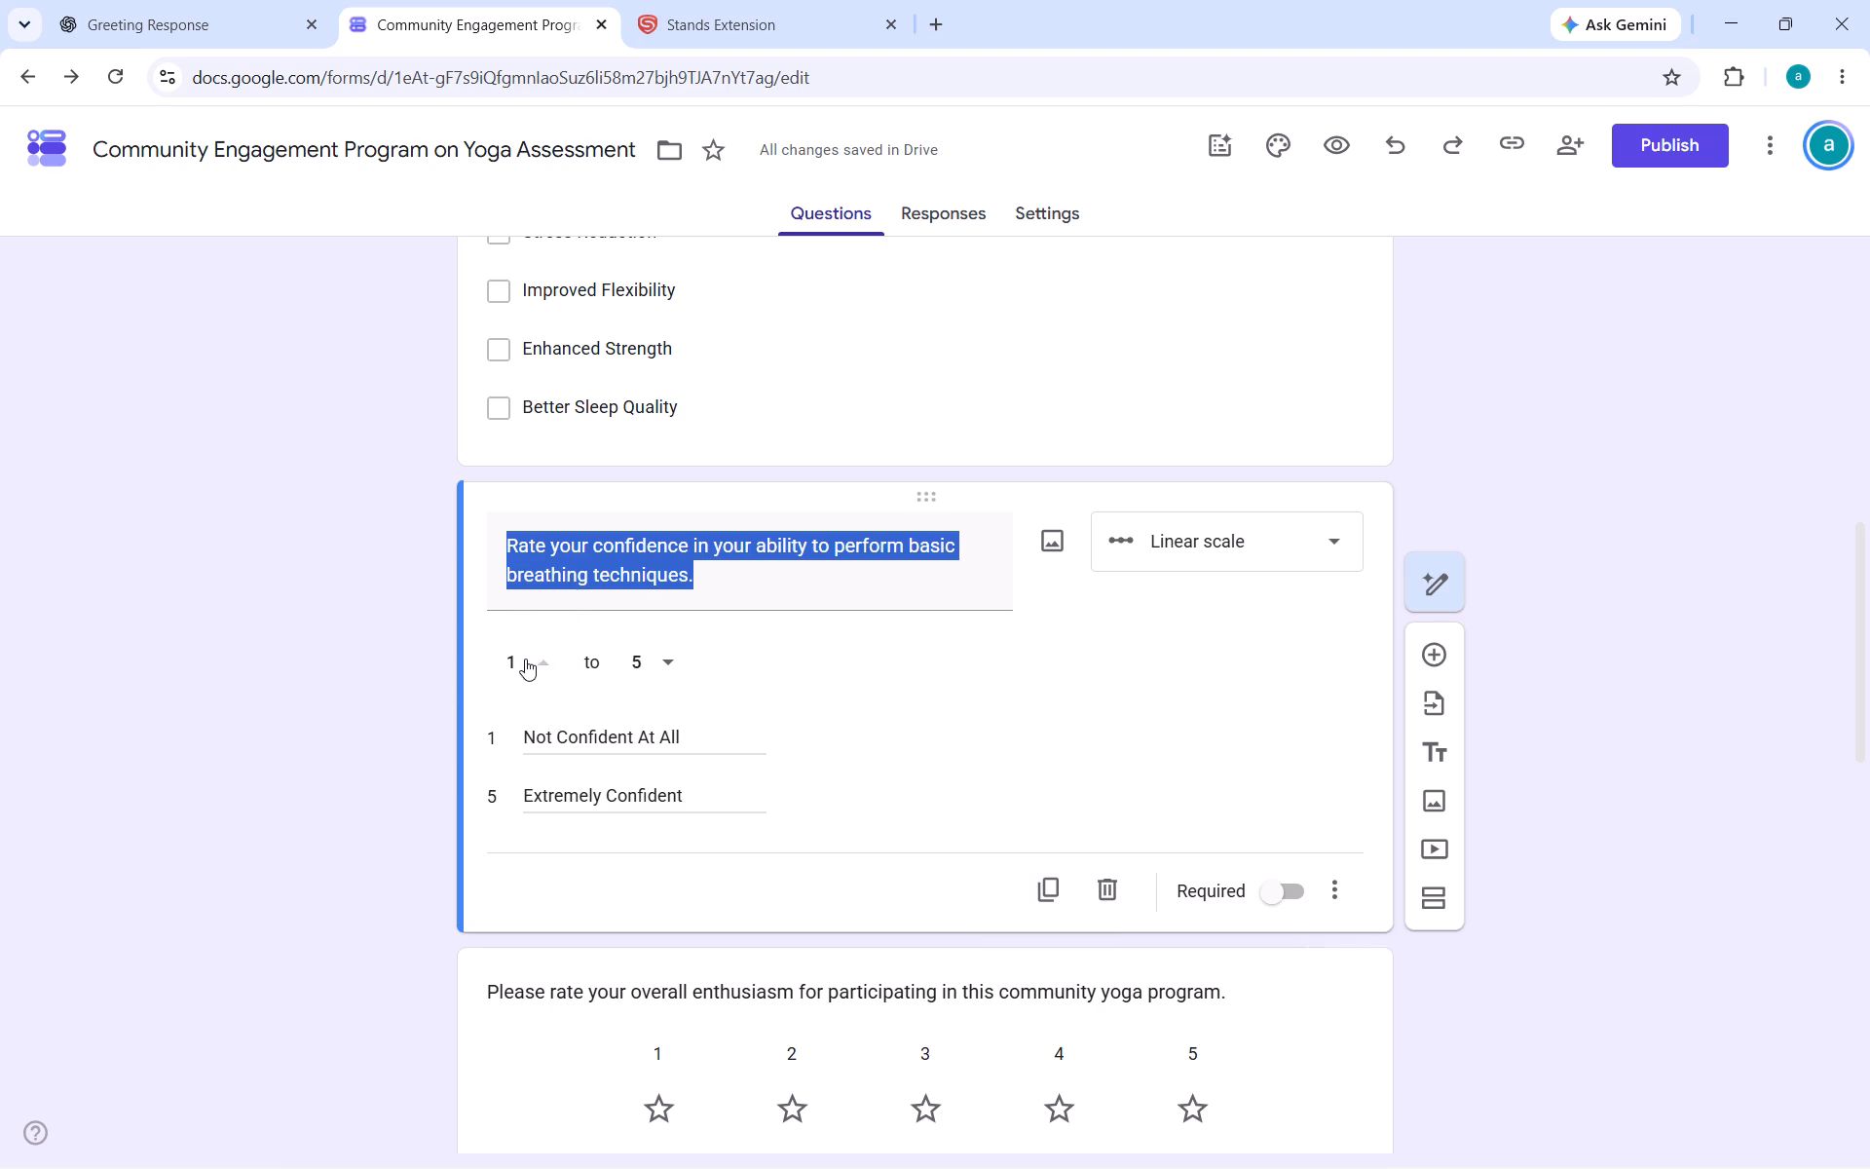
click(540, 654)
click(964, 692)
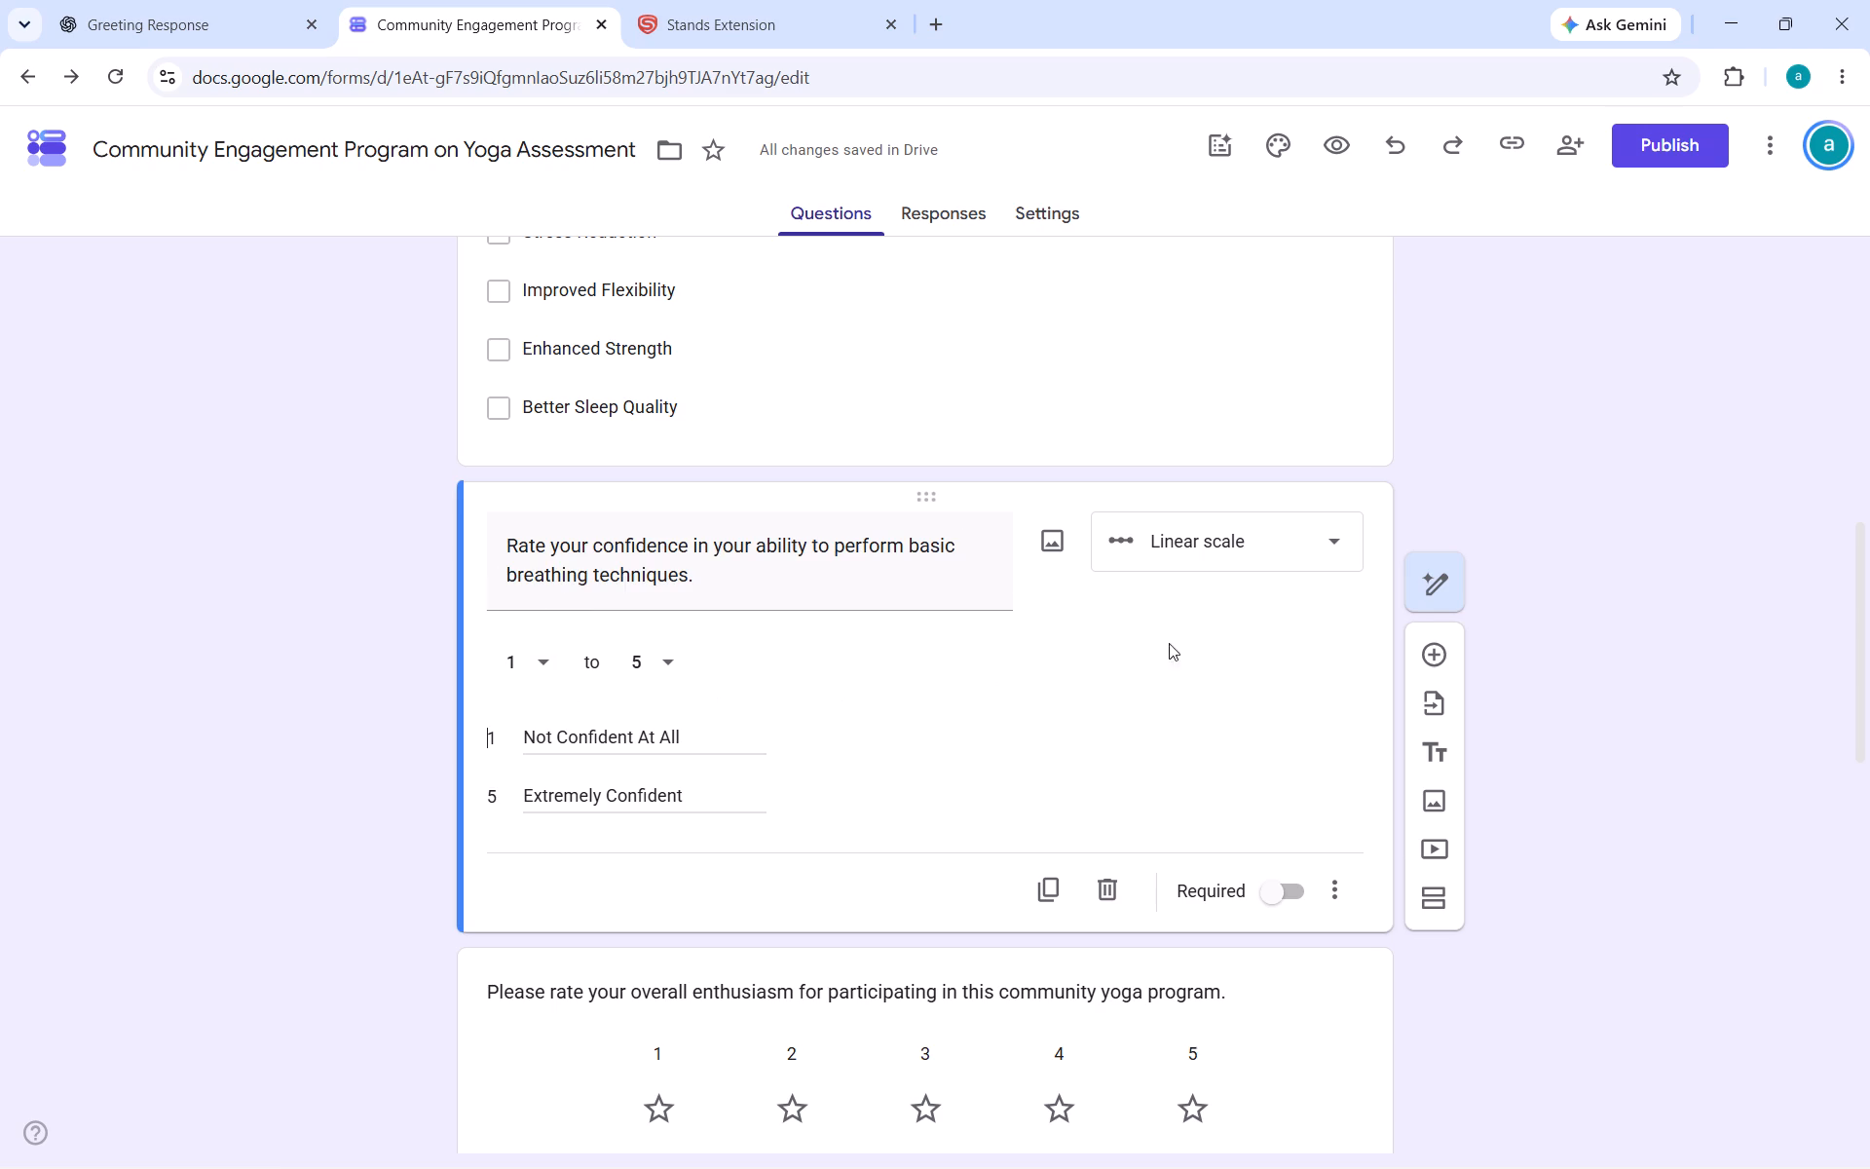
Review the remaining questions from breathing confidence down to the yoga-related topics grid, and compare them with the benefits question.
scroll(1241, 624, down, 1)
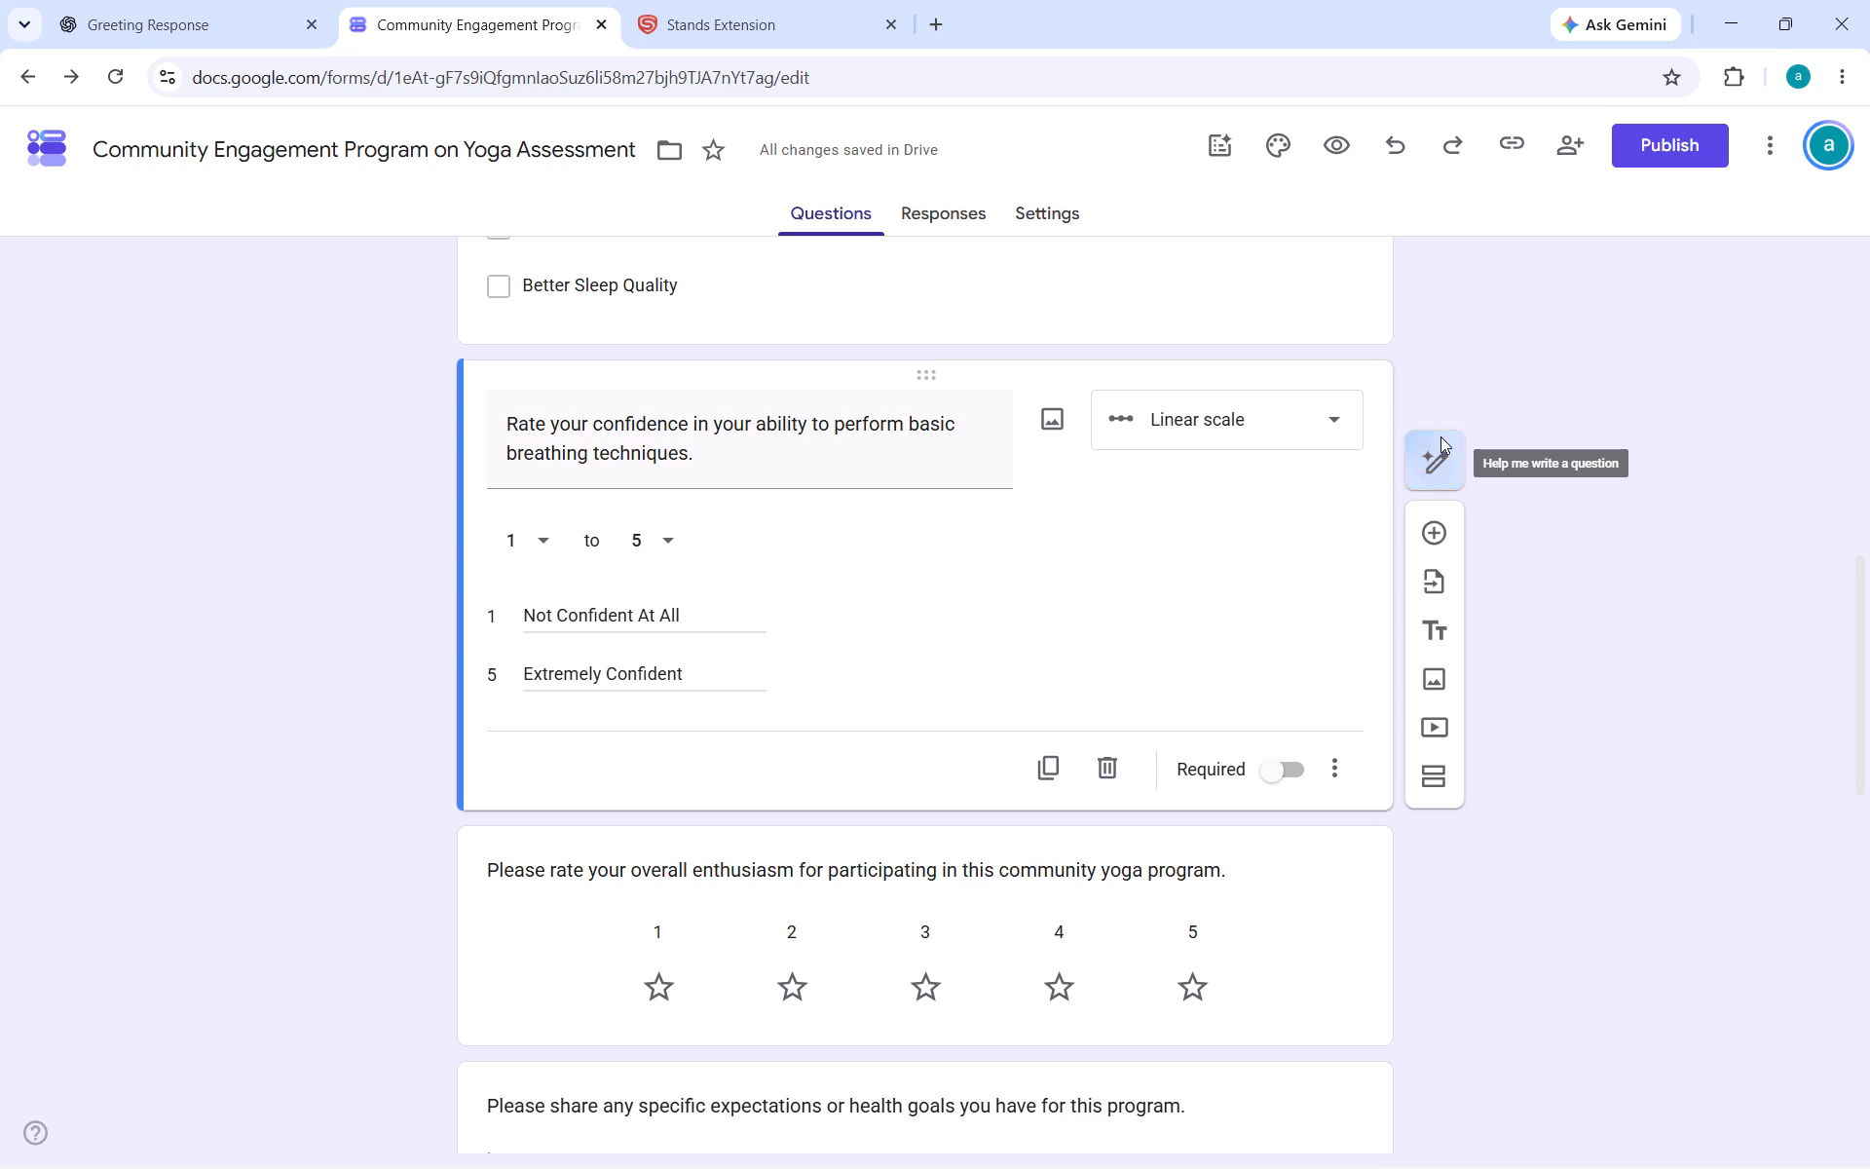
scroll(1416, 463, down, 7)
scroll(1177, 722, down, 8)
scroll(1228, 788, up, 1)
scroll(1244, 786, down, 1)
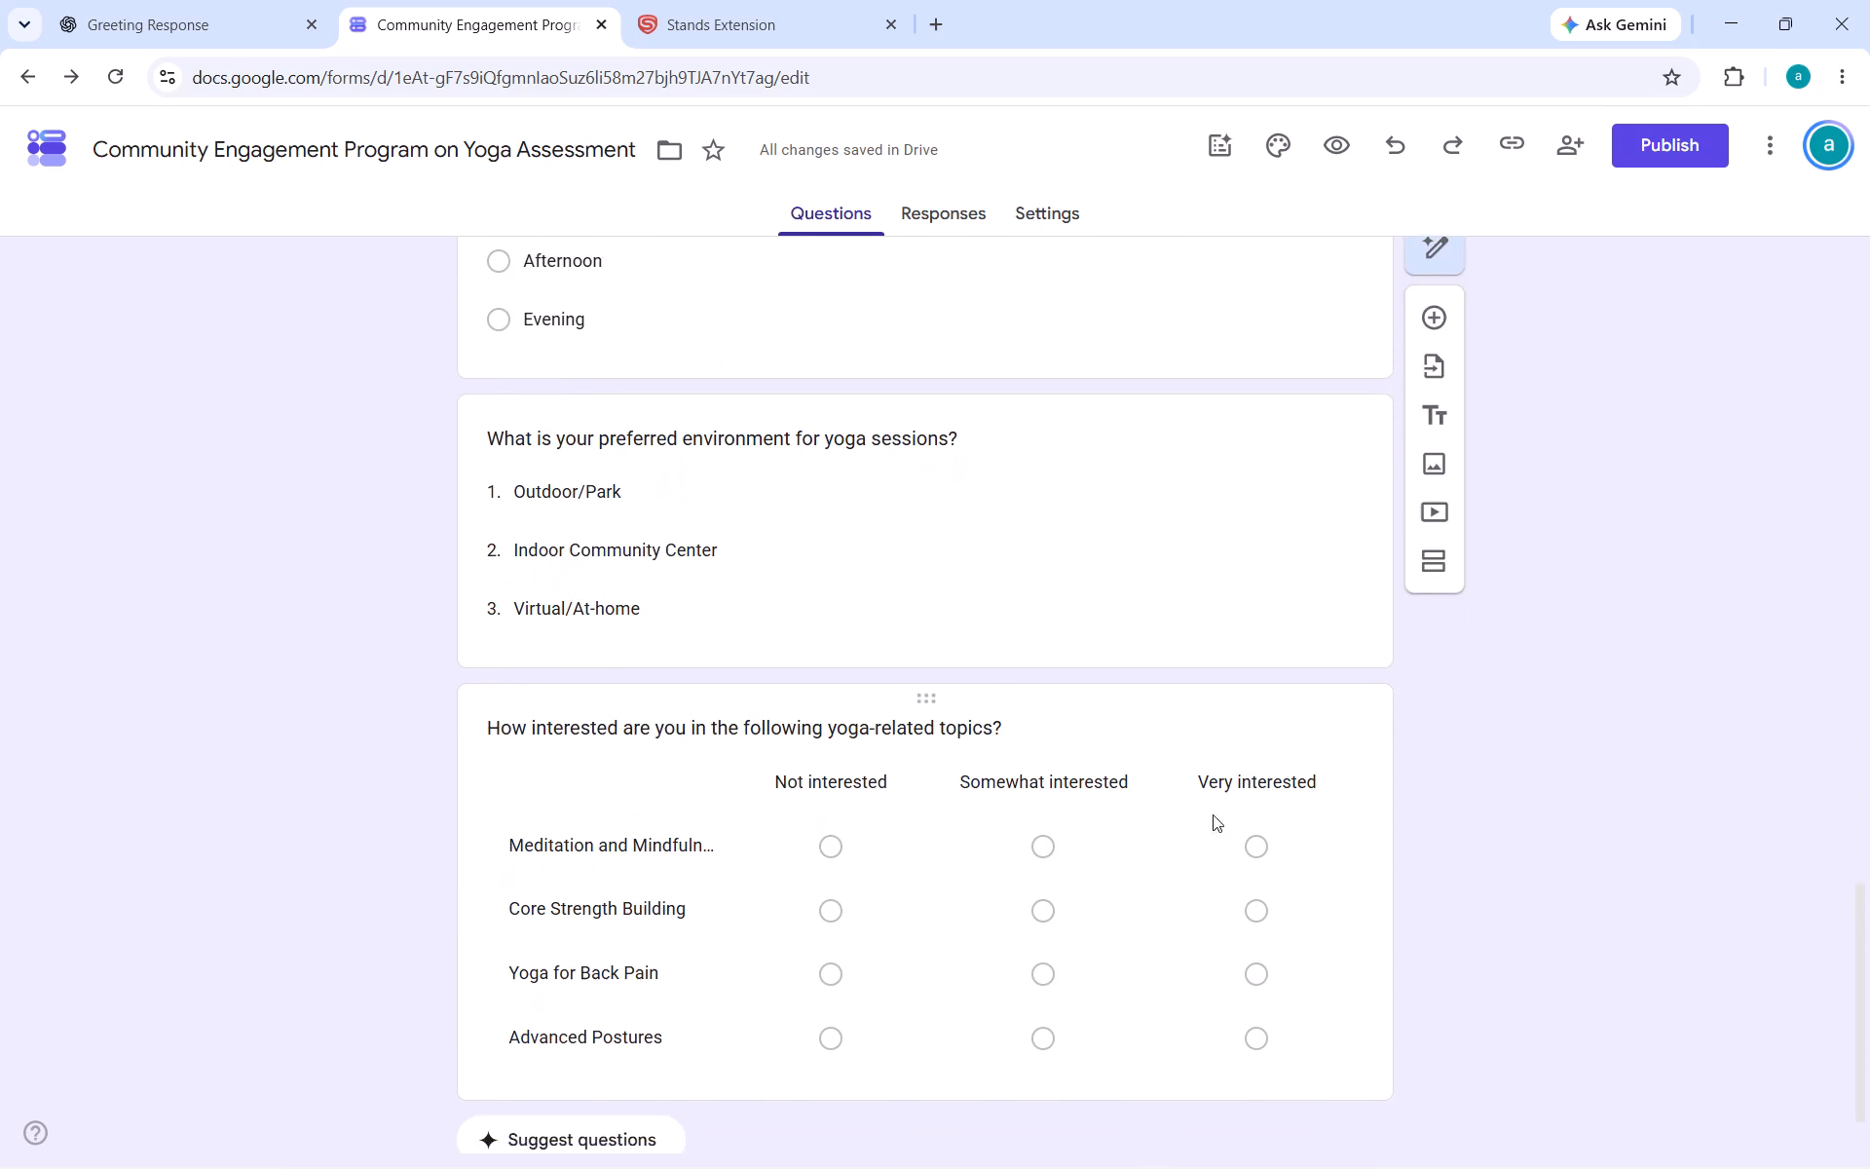
scroll(1213, 814, down, 3)
scroll(1364, 694, up, 8)
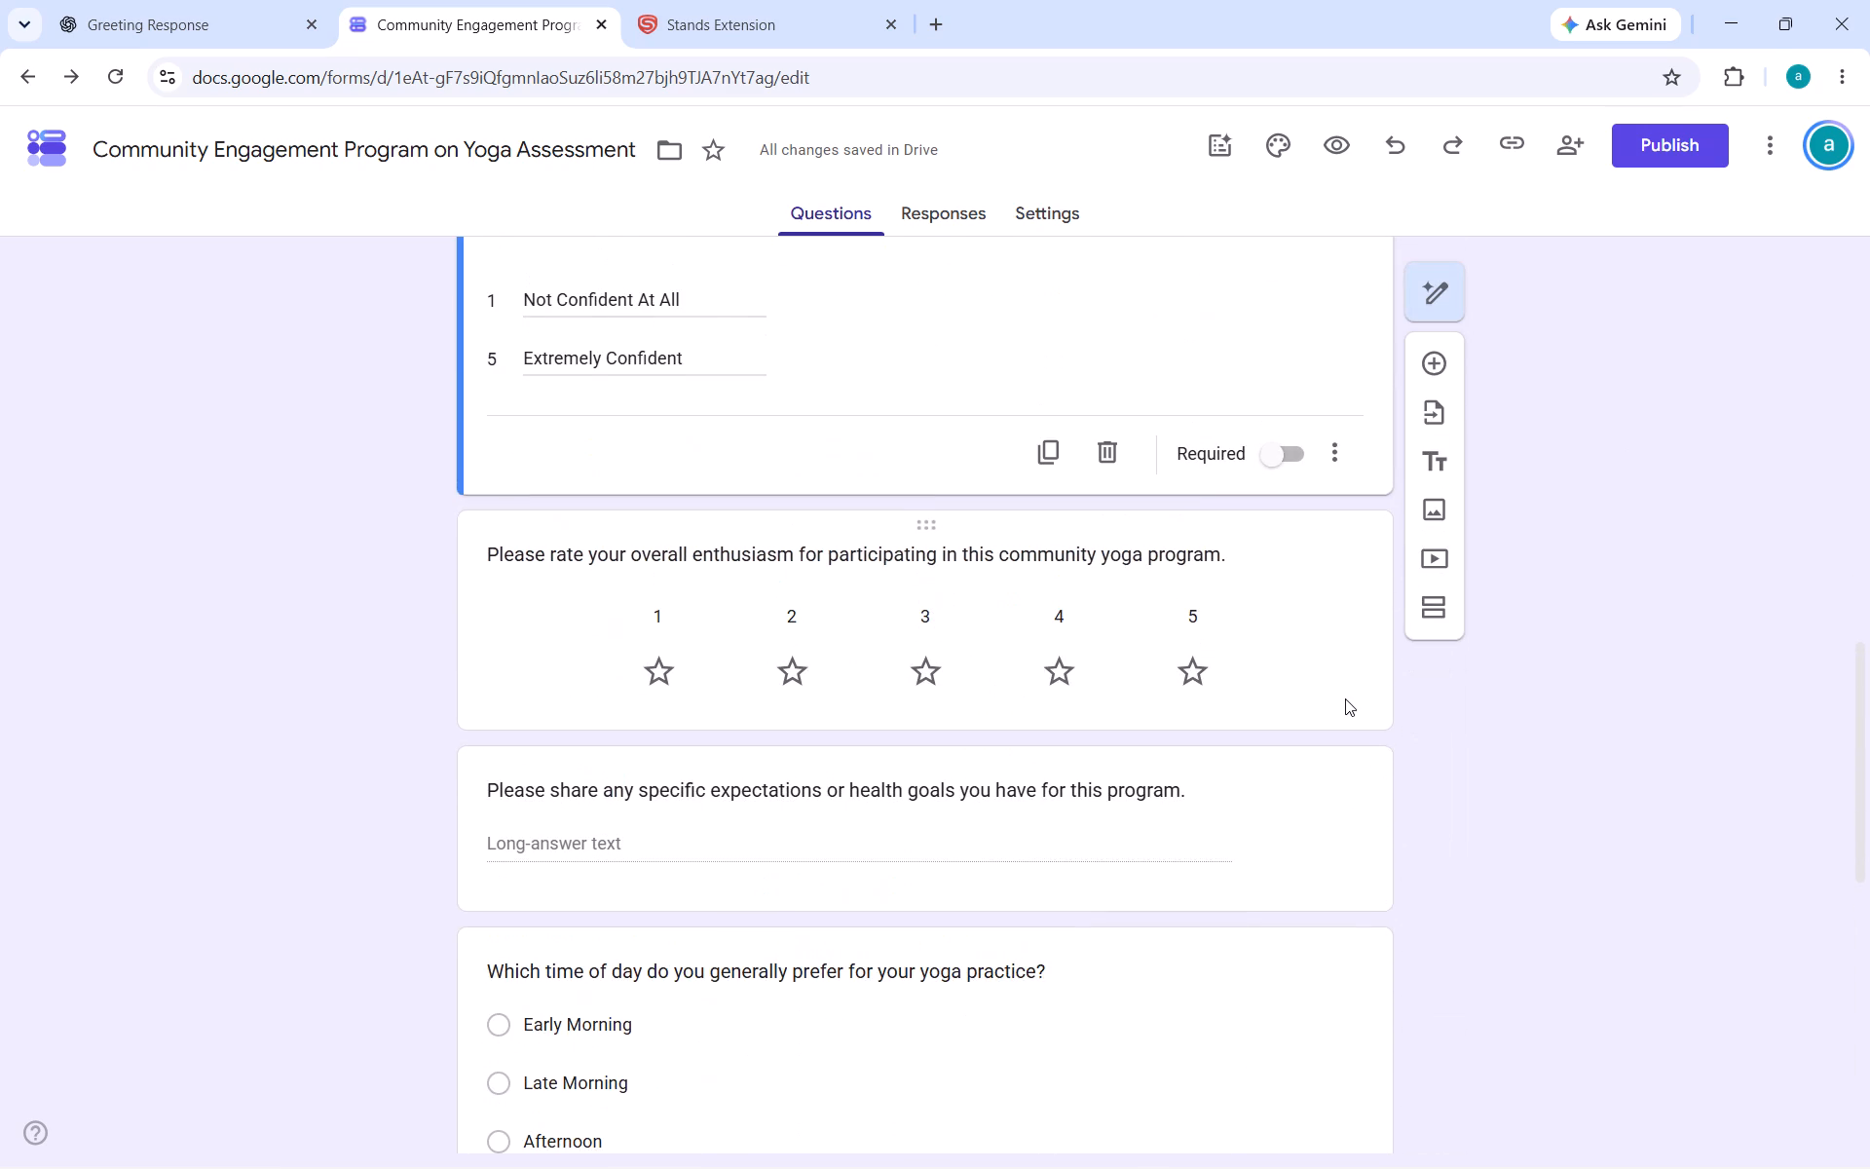
scroll(1345, 698, up, 6)
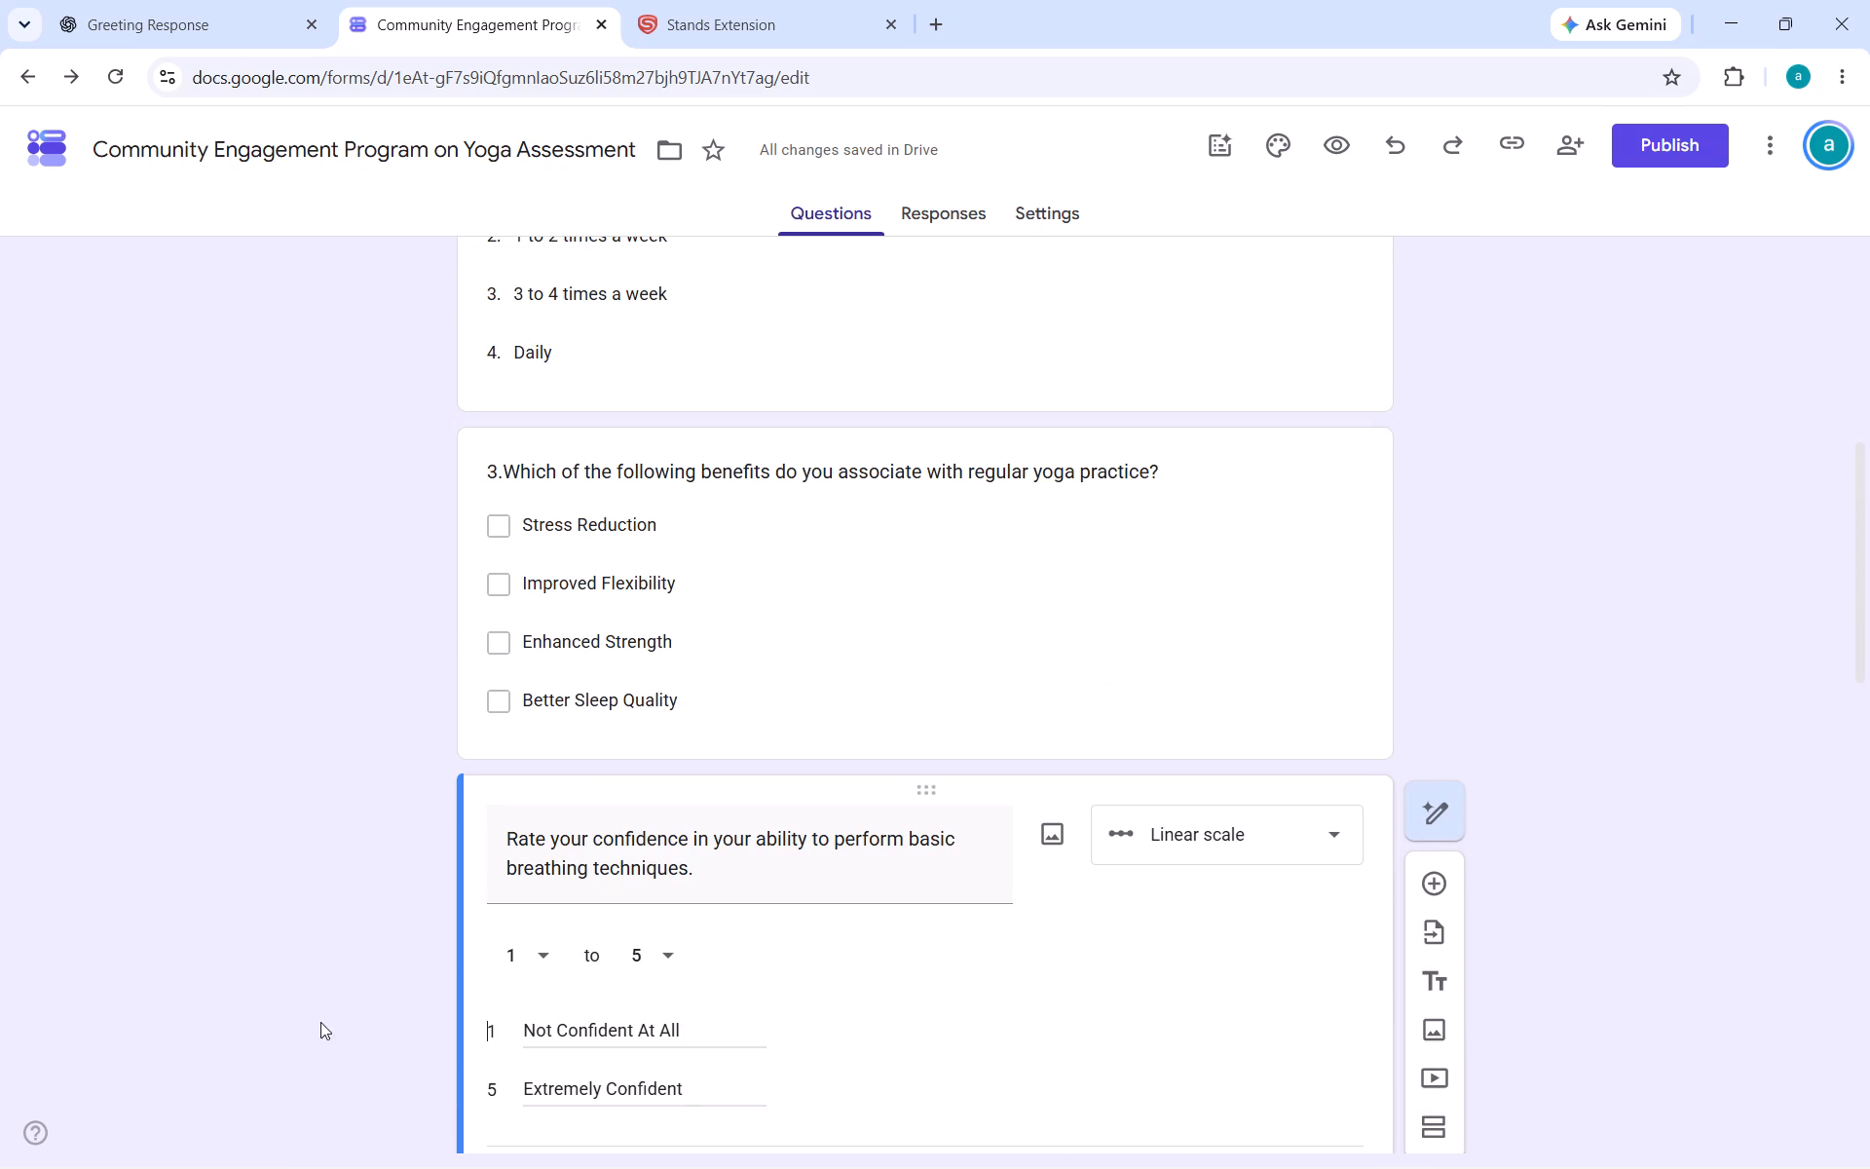
click(496, 850)
click(1279, 607)
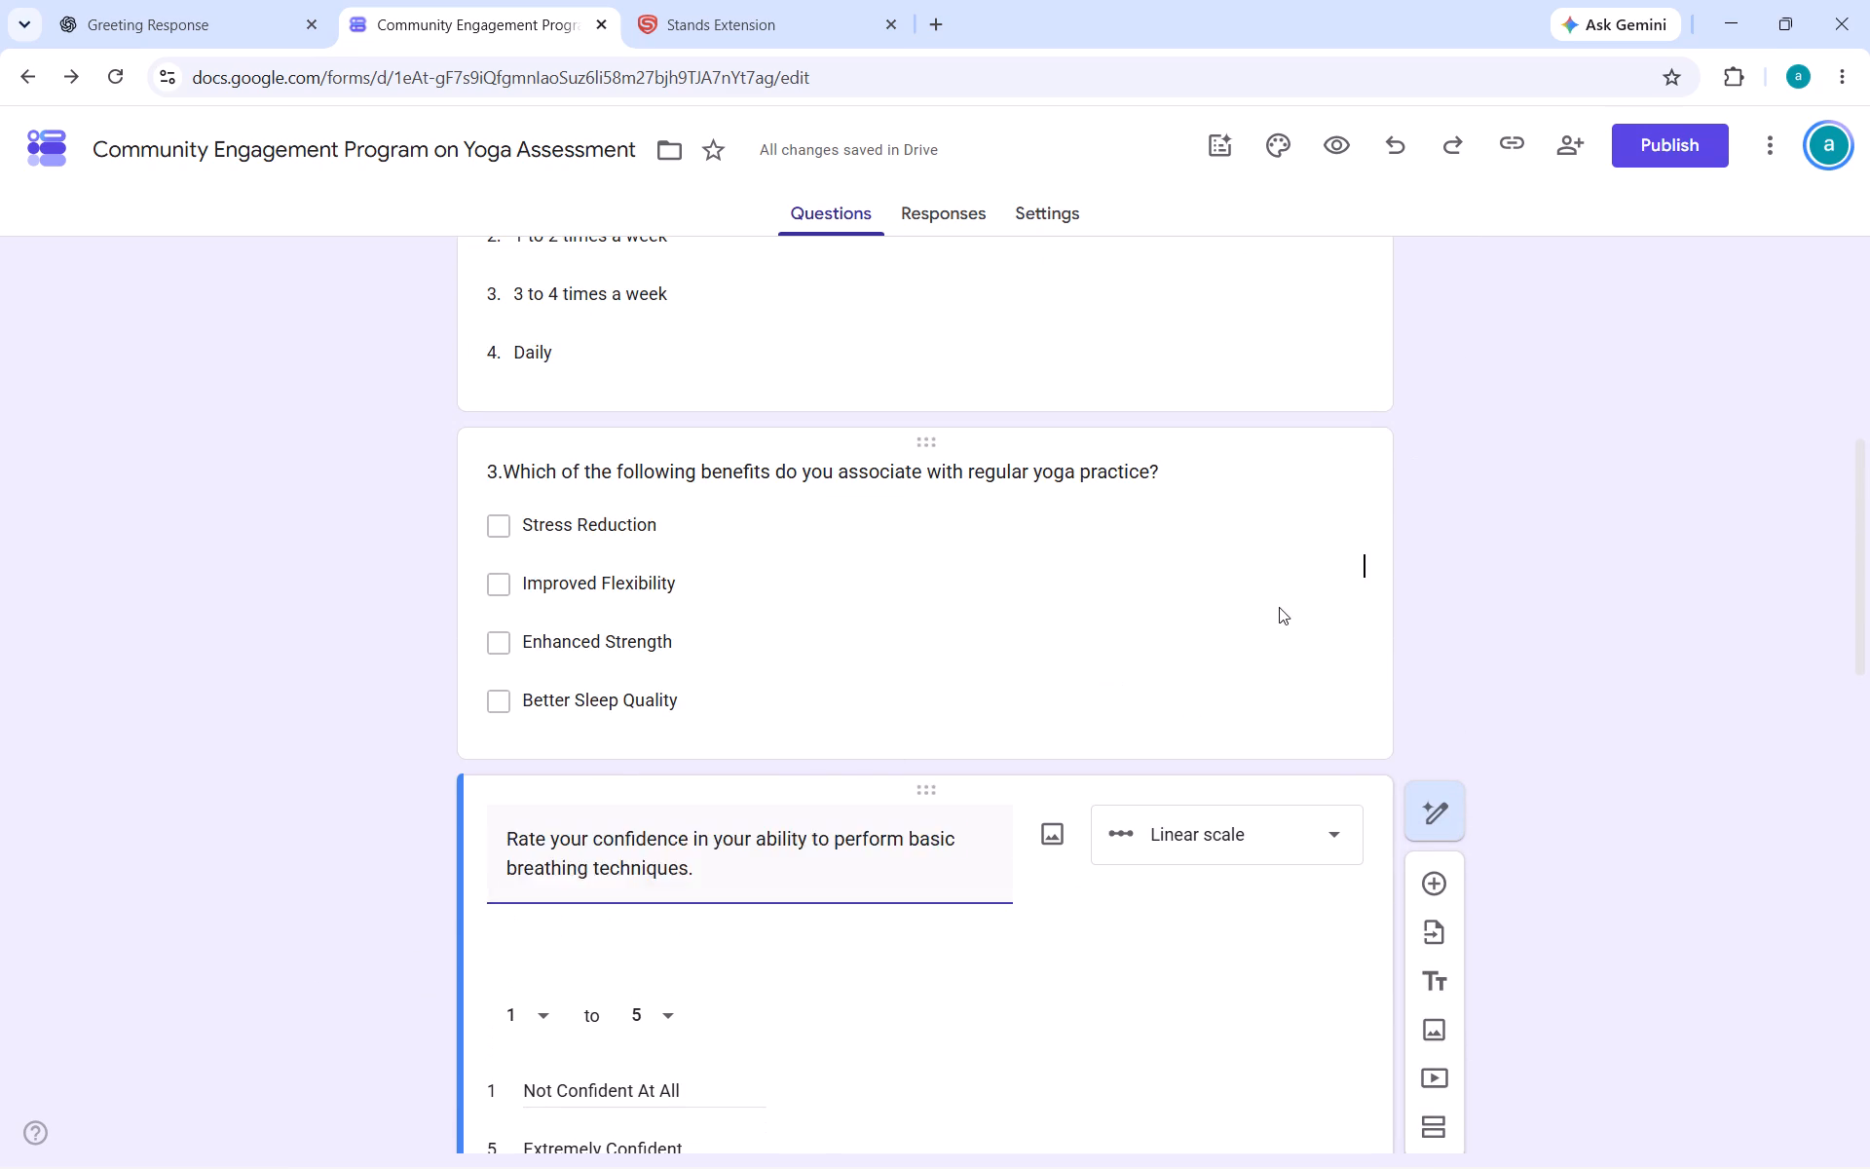
scroll(1247, 621, down, 2)
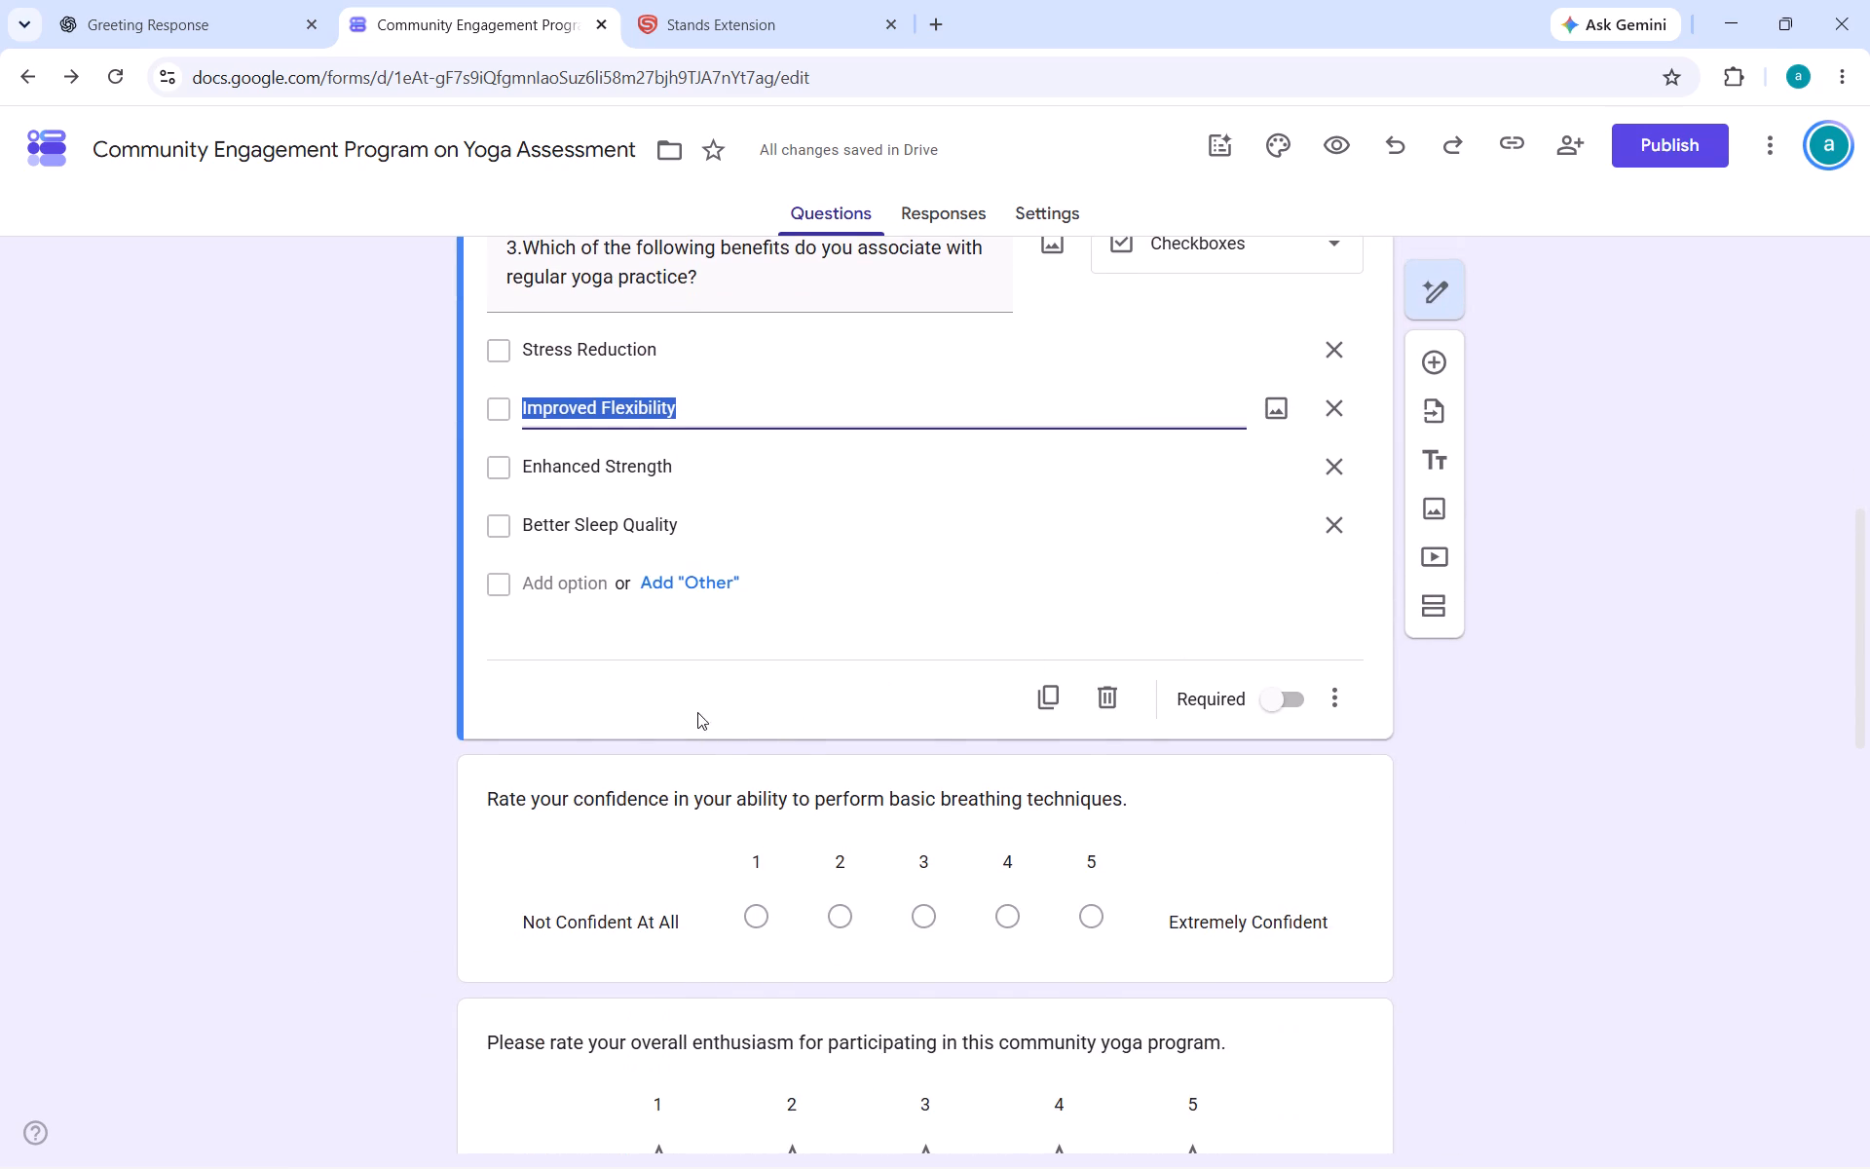
scroll(697, 712, down, 2)
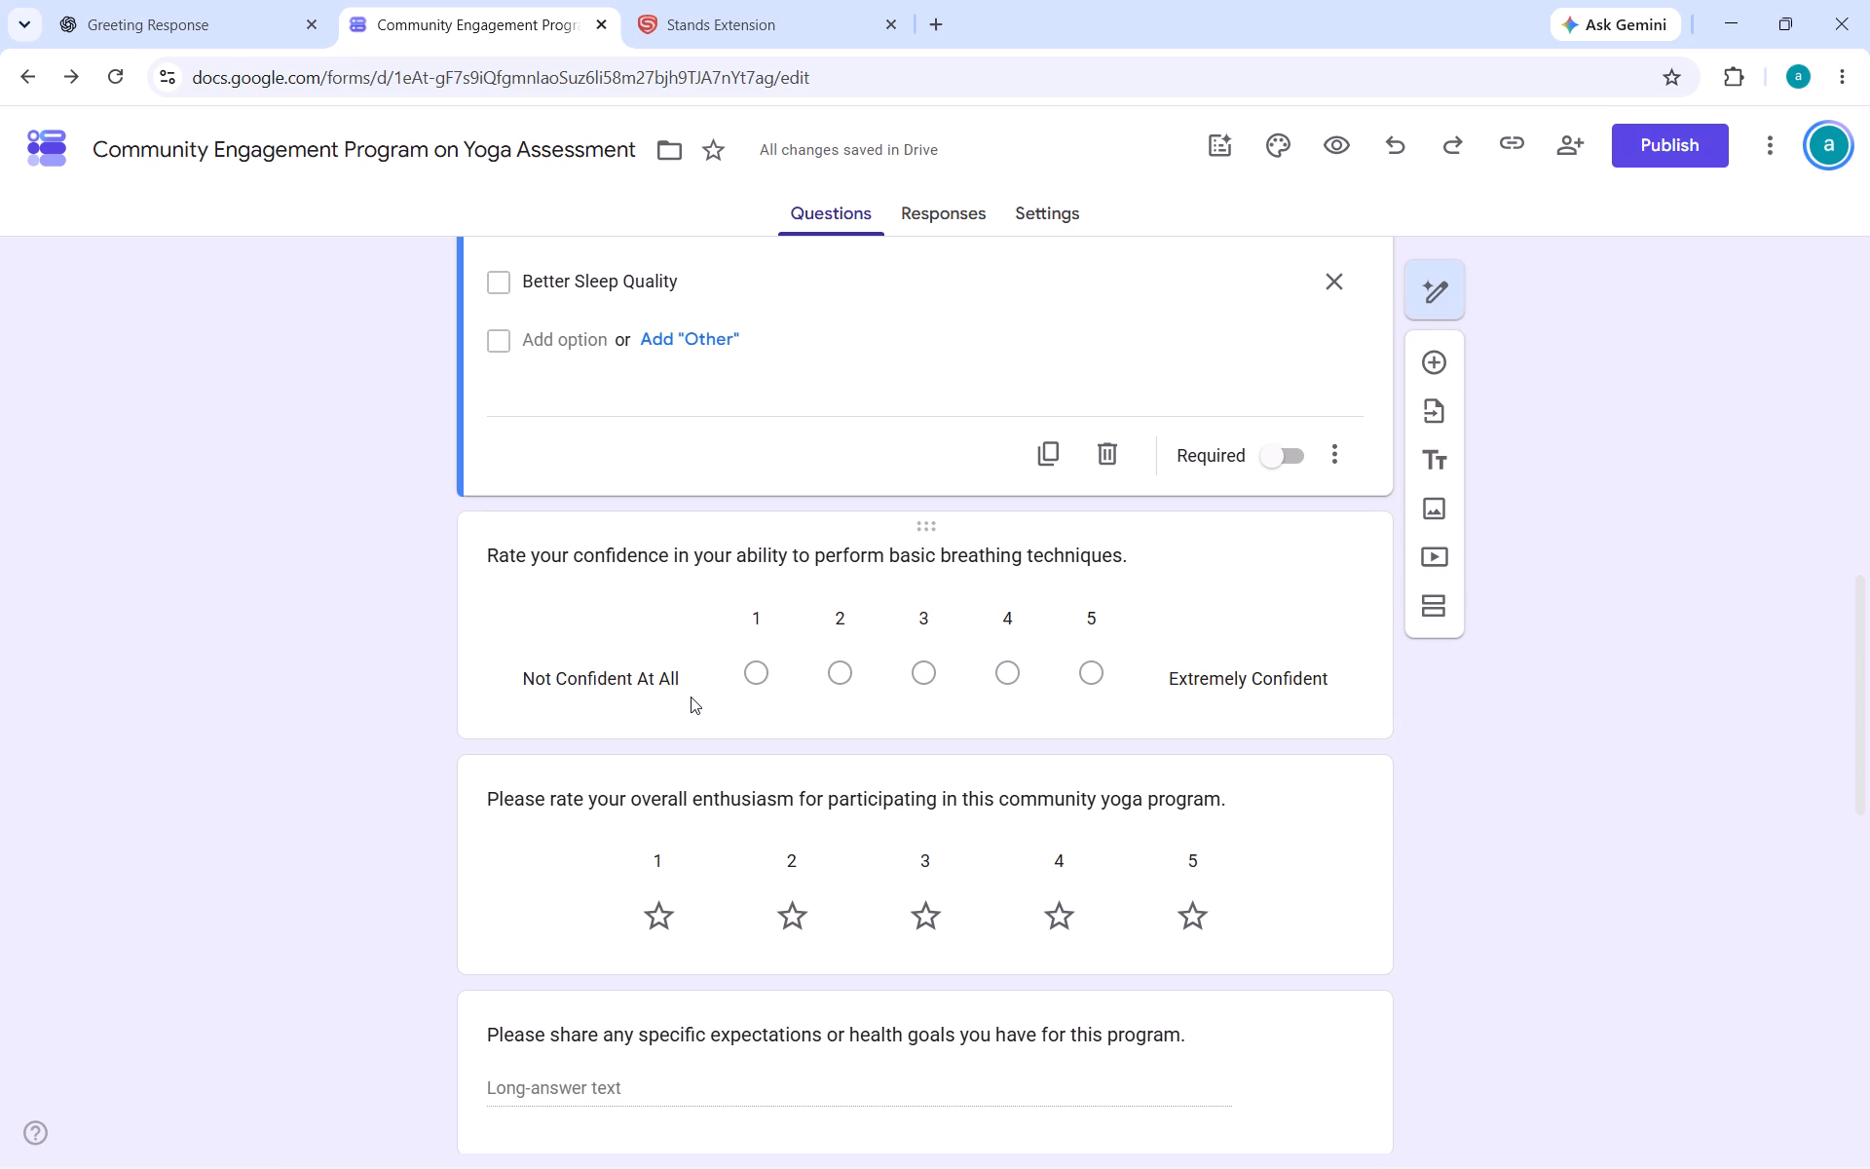
scroll(654, 761, down, 1)
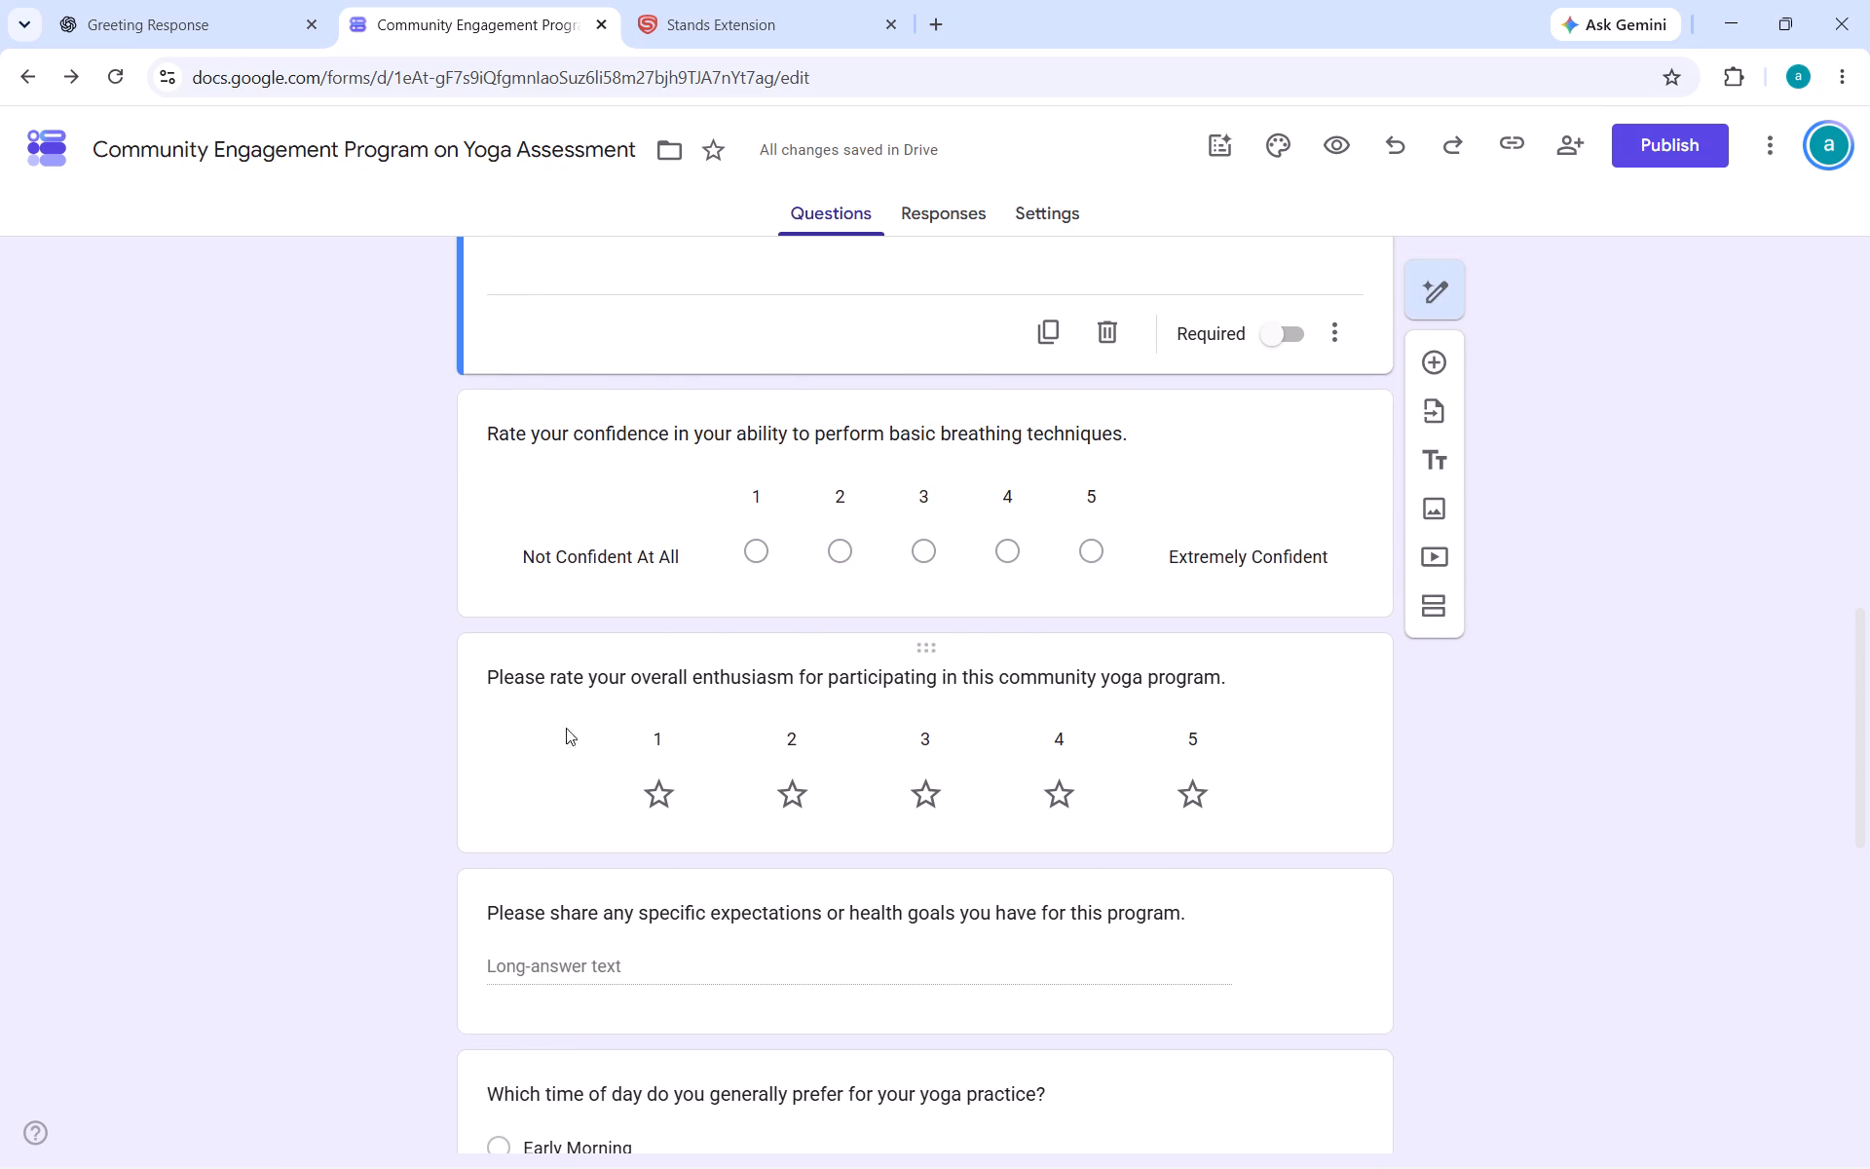
Open the question rating overall enthusiasm for the program and examine its rating layout and extra options.
click(939, 786)
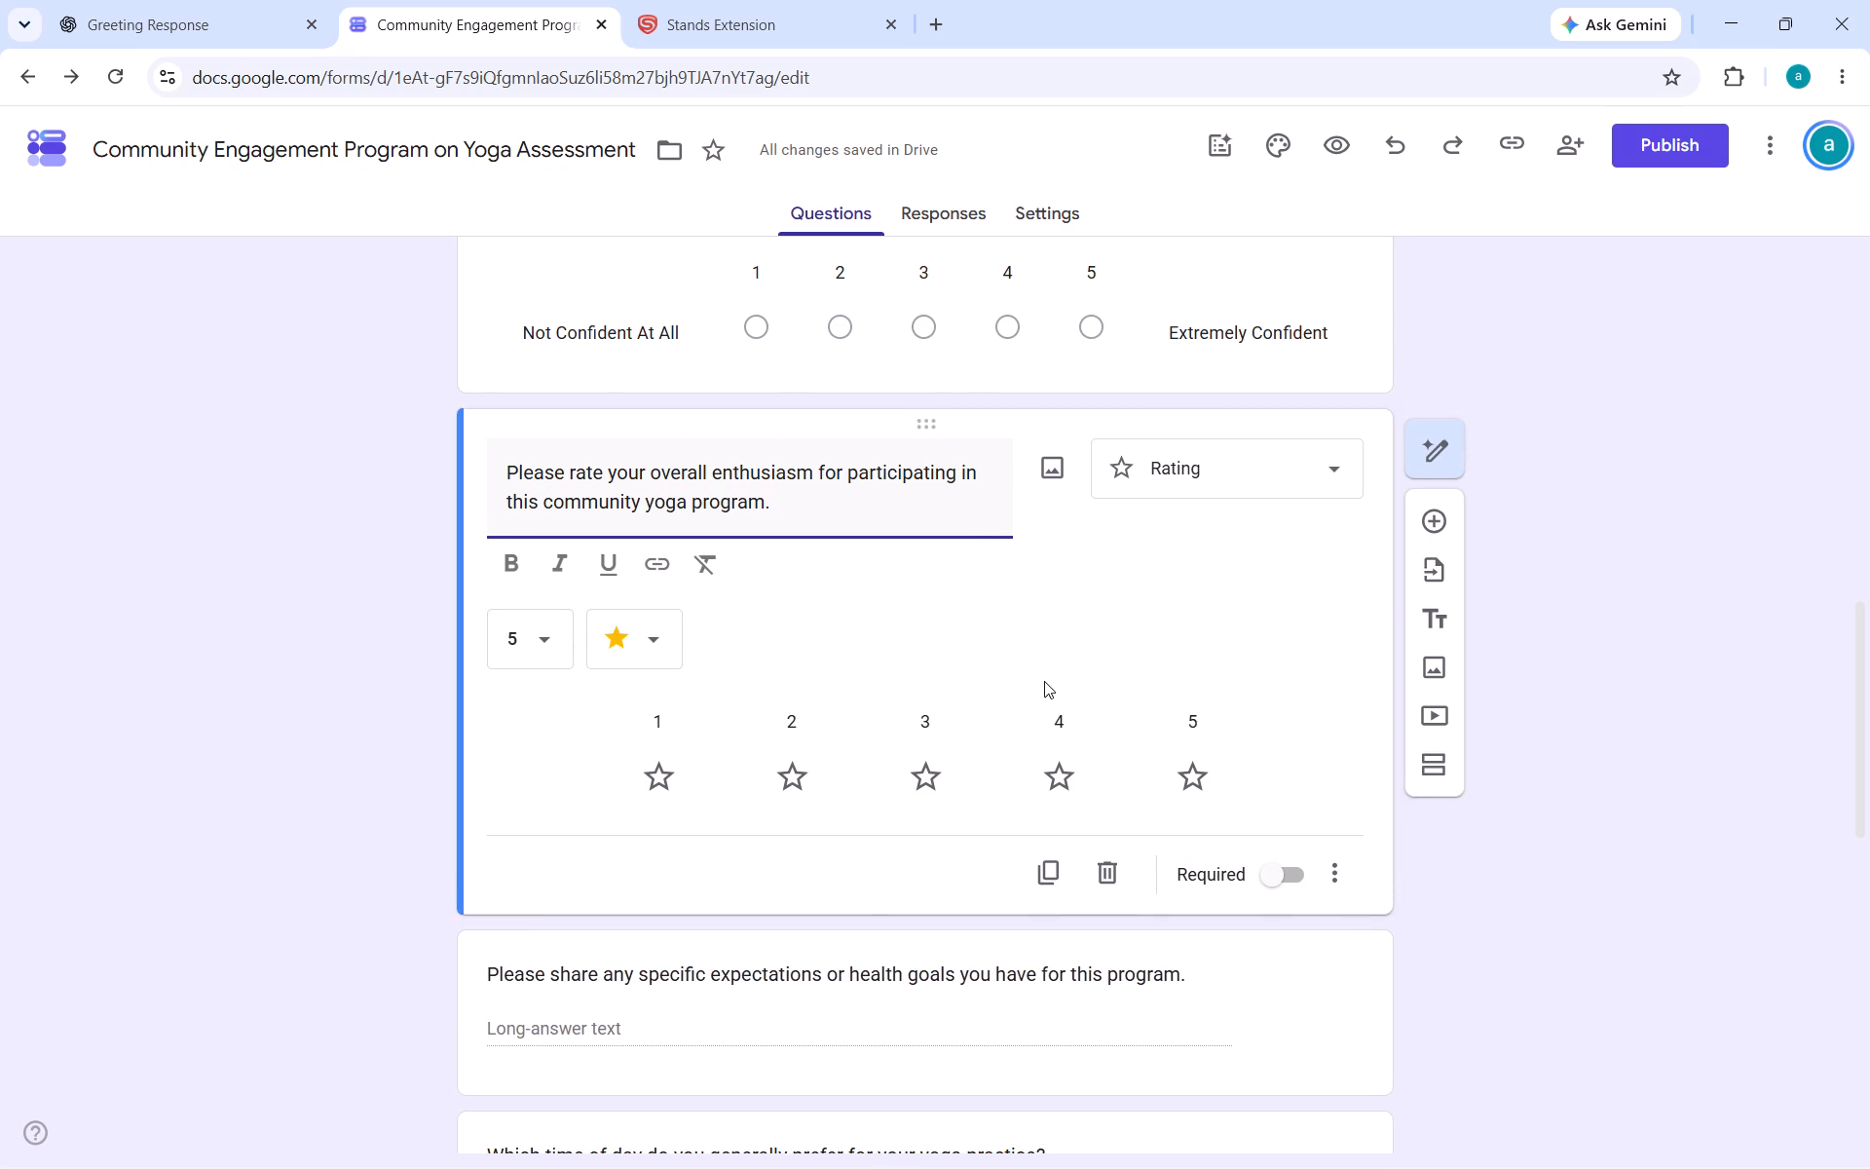
click(1330, 874)
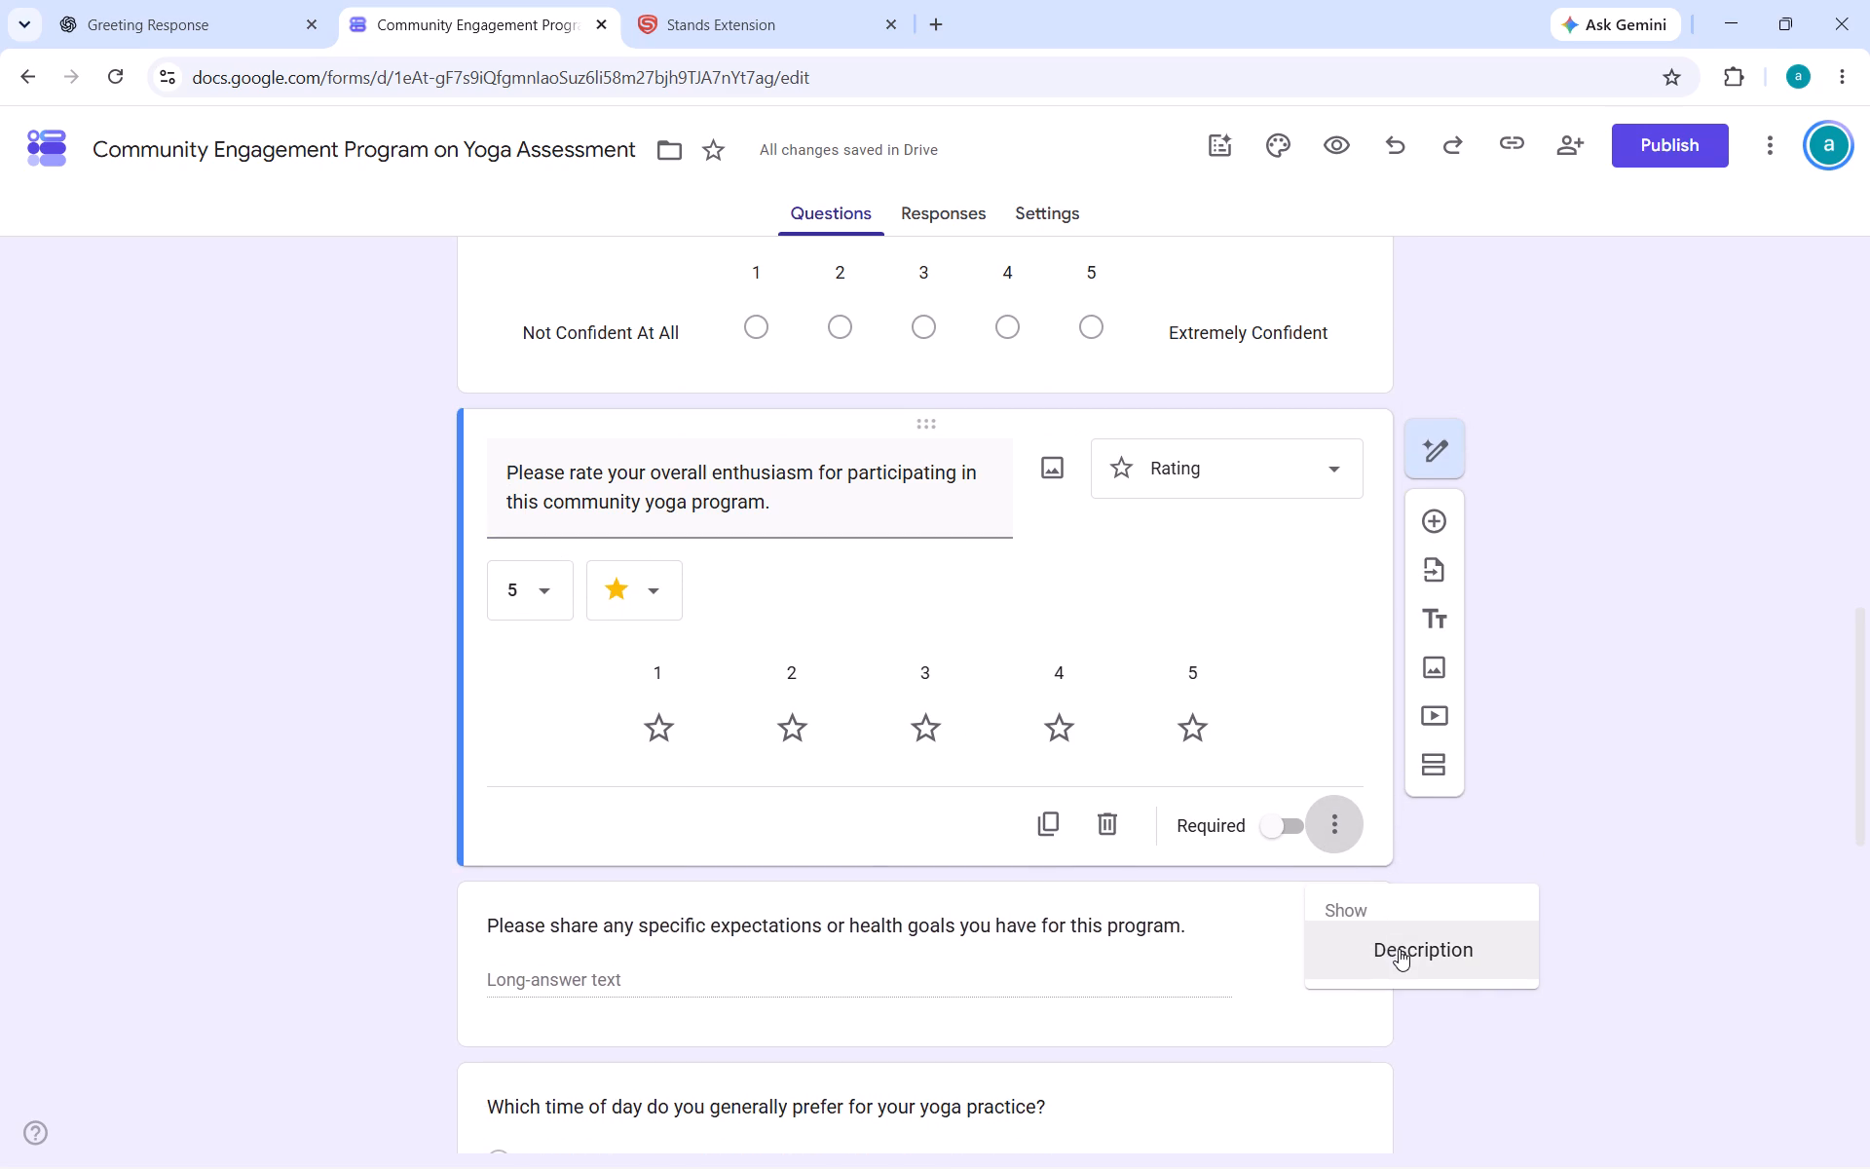
drag(770, 844, 791, 922)
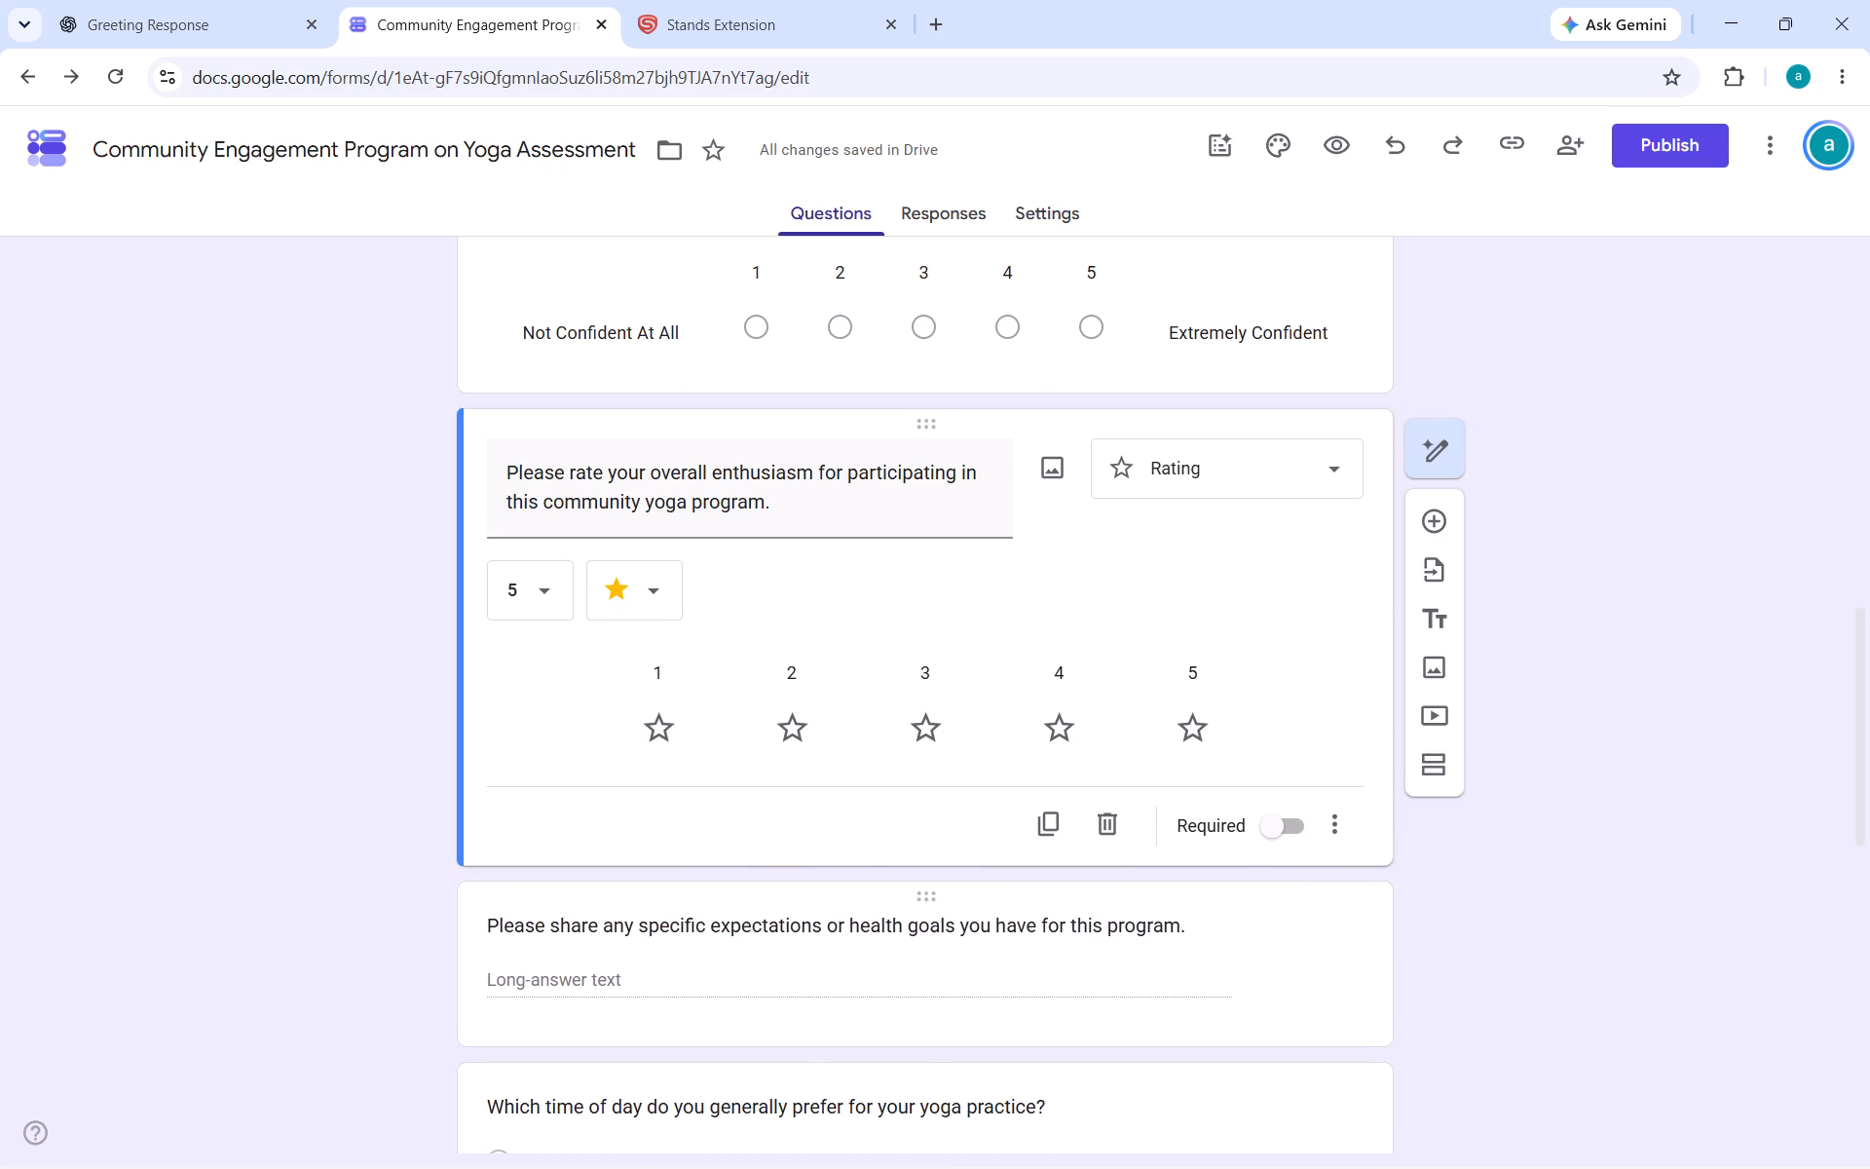
drag(791, 922, 1195, 617)
drag(1215, 558, 1360, 796)
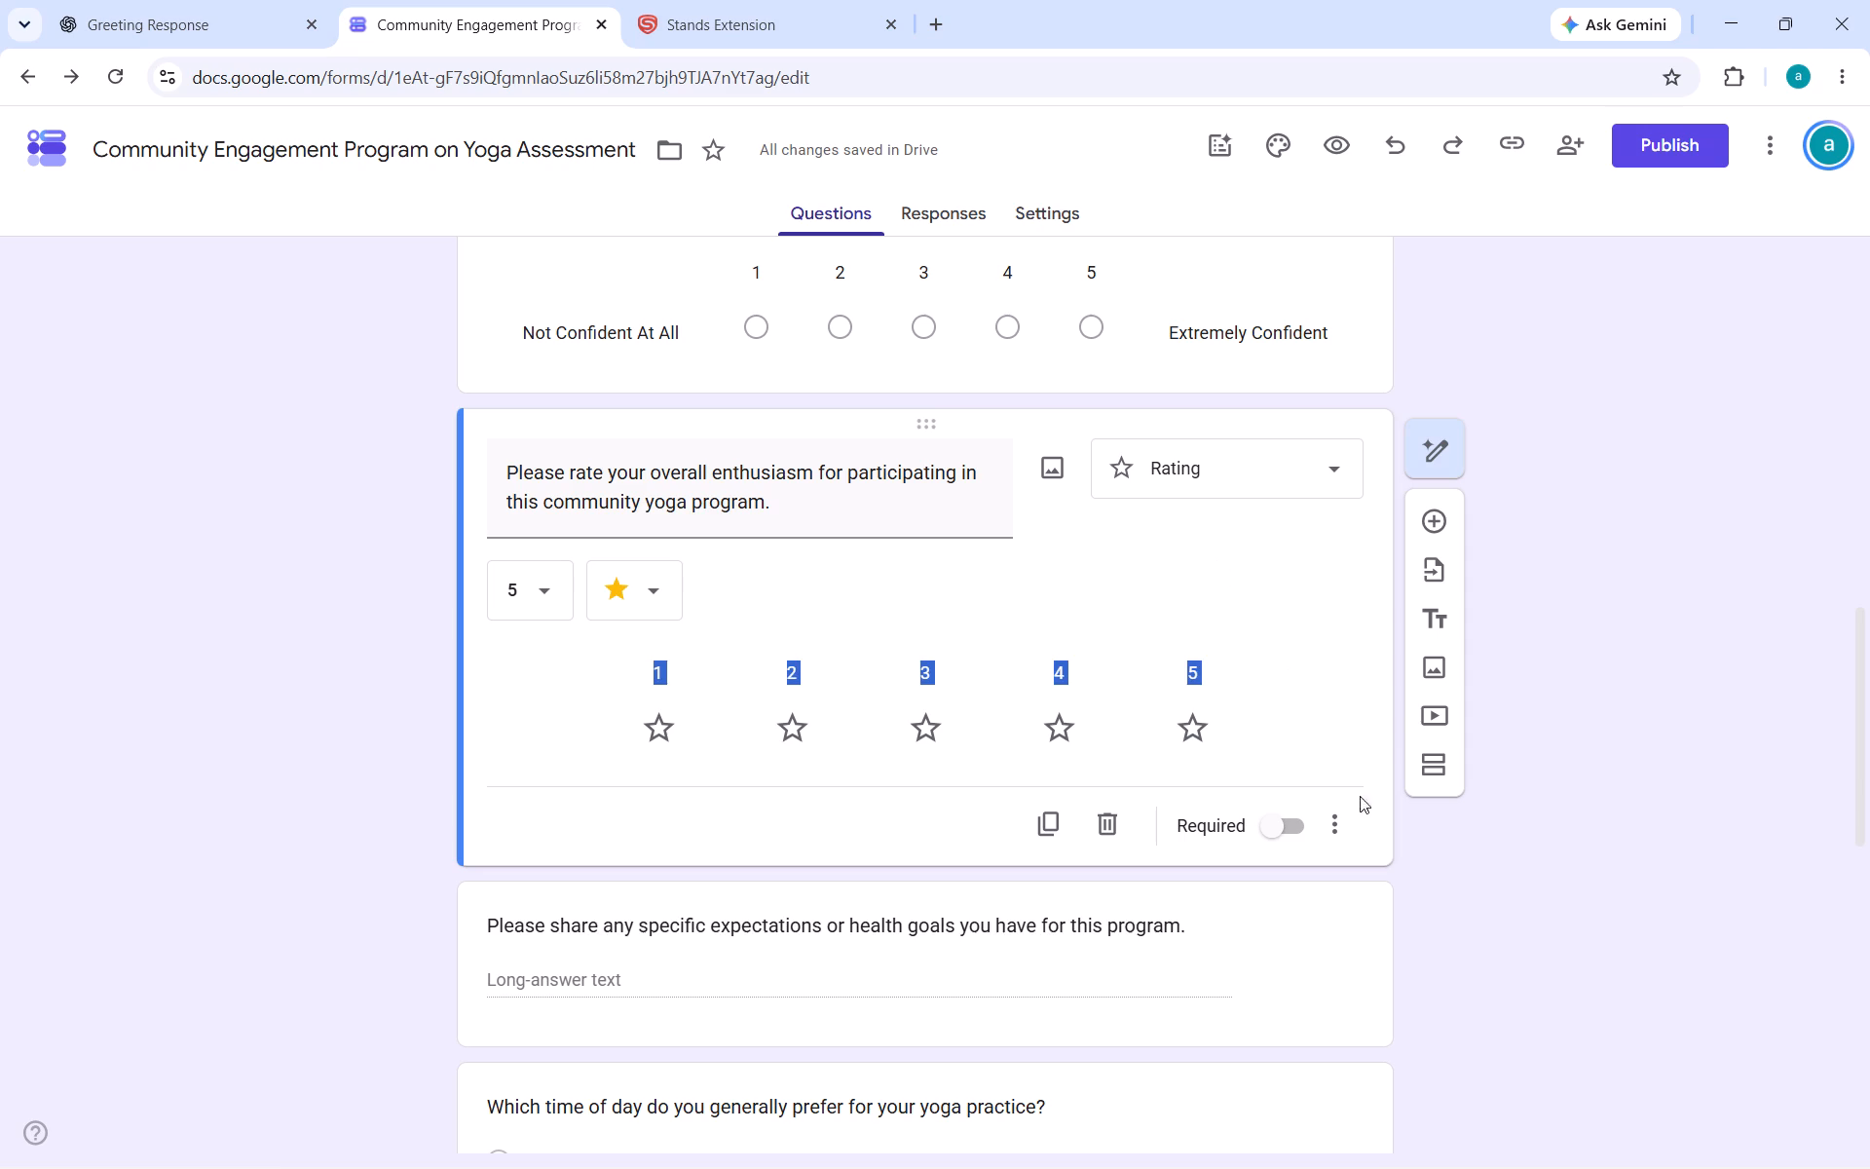
drag(1360, 796, 1342, 677)
click(1321, 644)
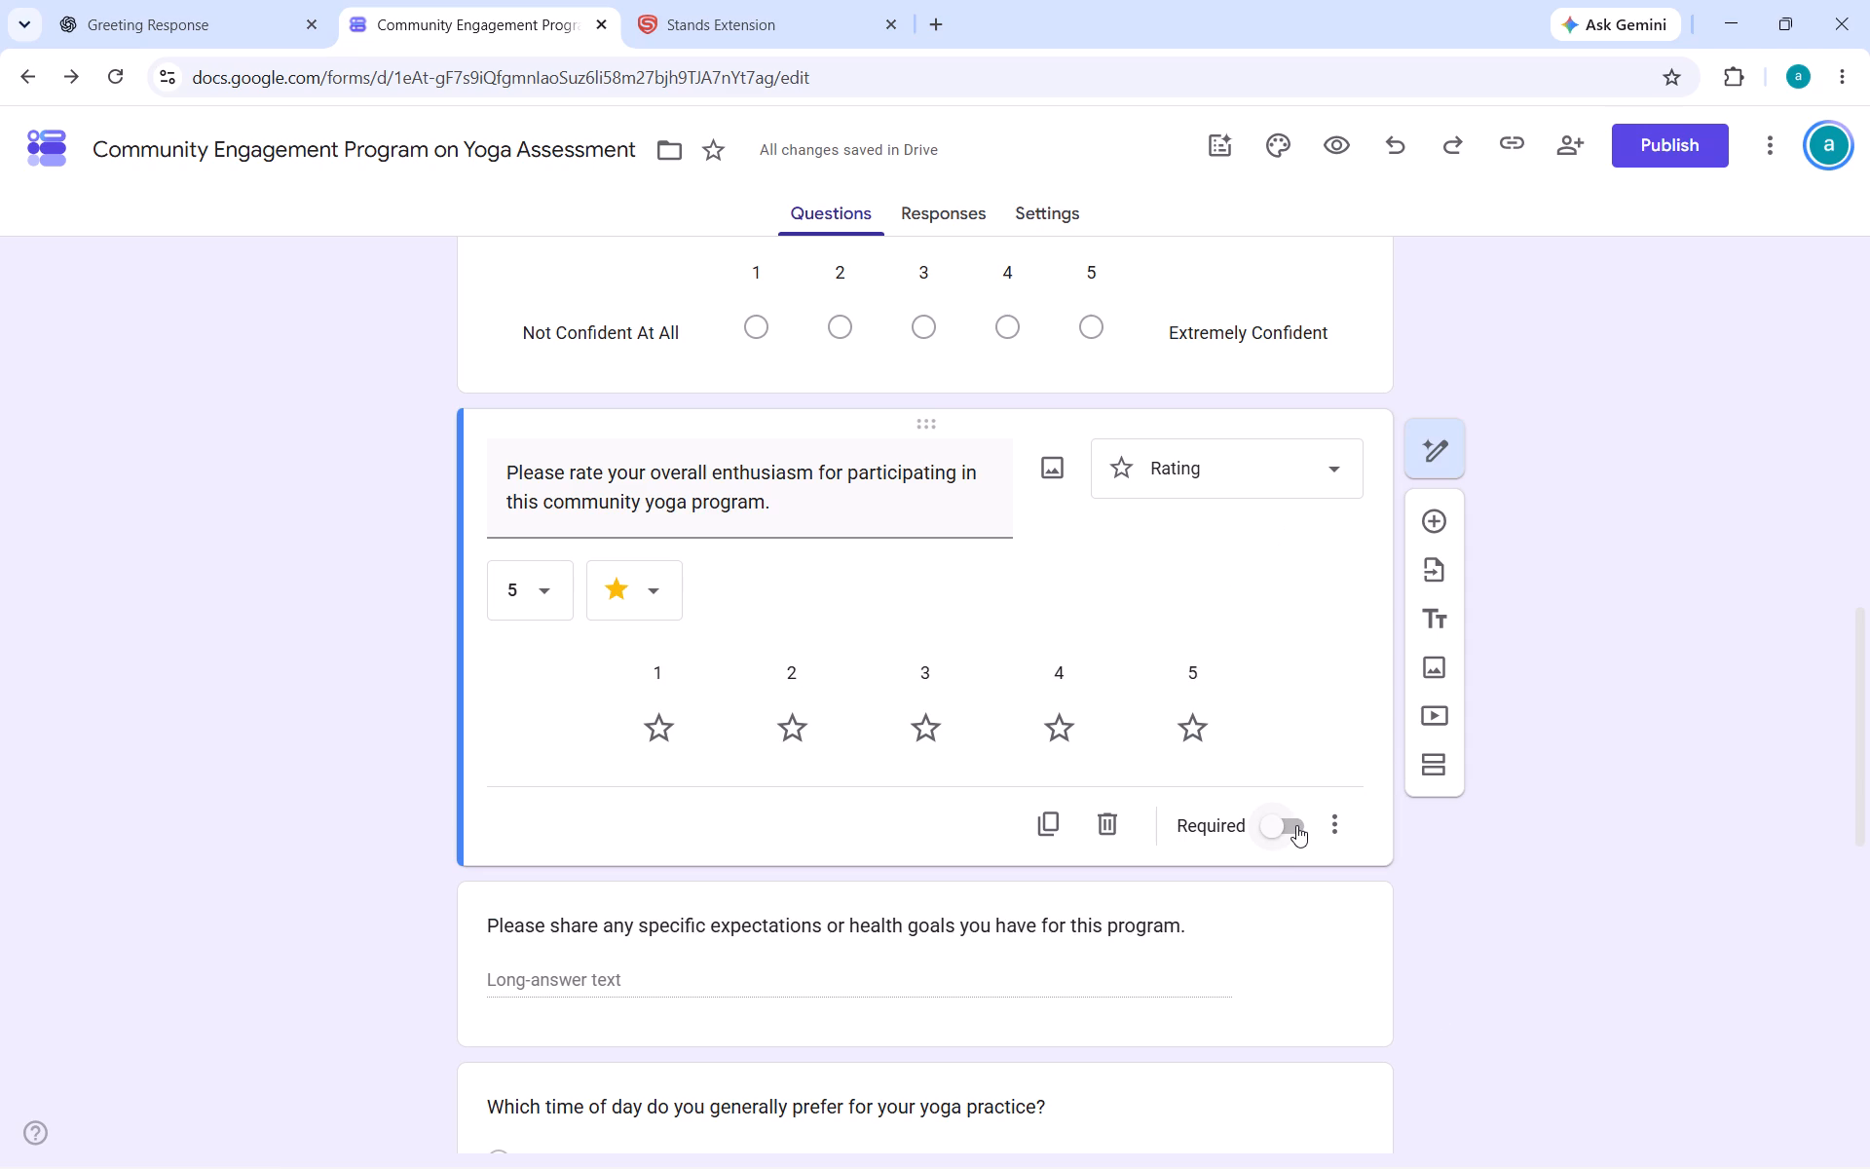
click(1345, 818)
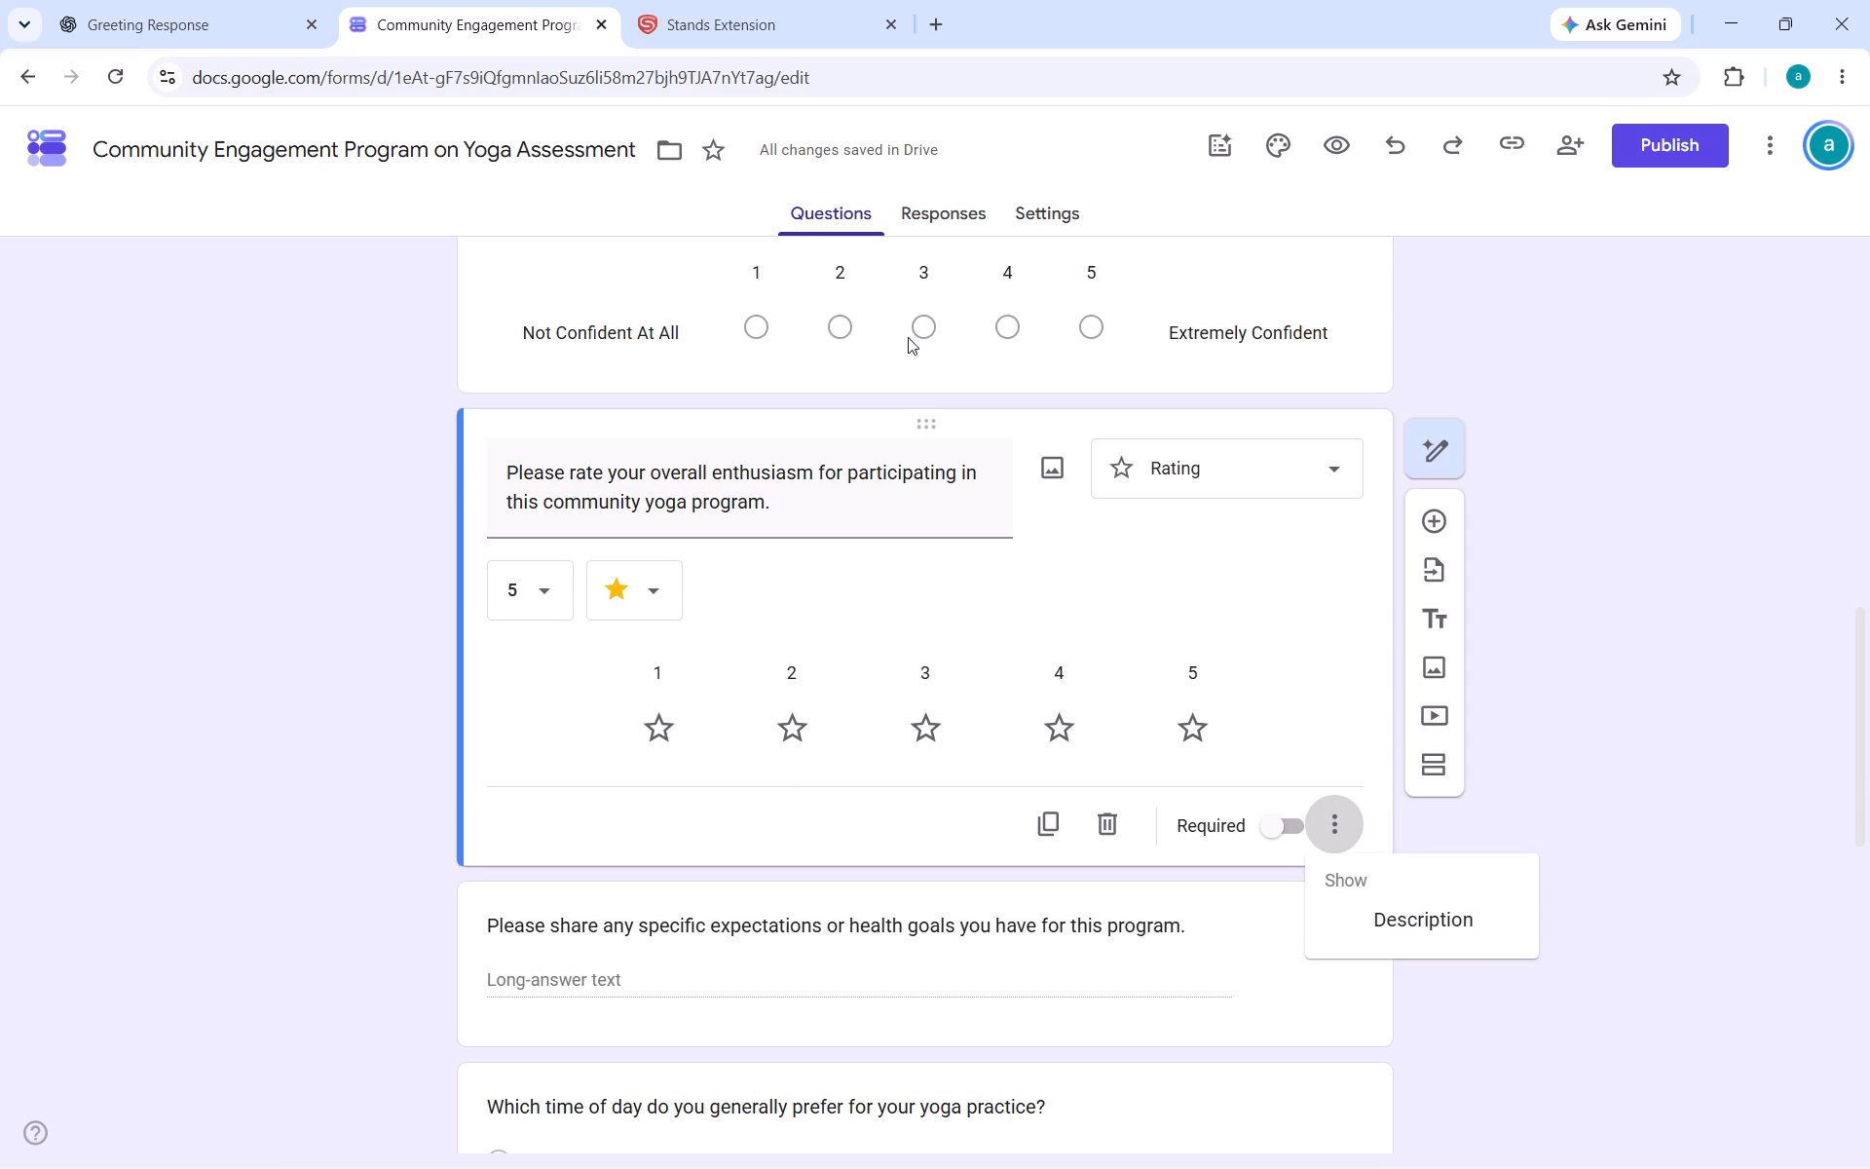
Move the overall enthusiasm rating question to the end of the form, below the yoga-related topics grid.
click(921, 426)
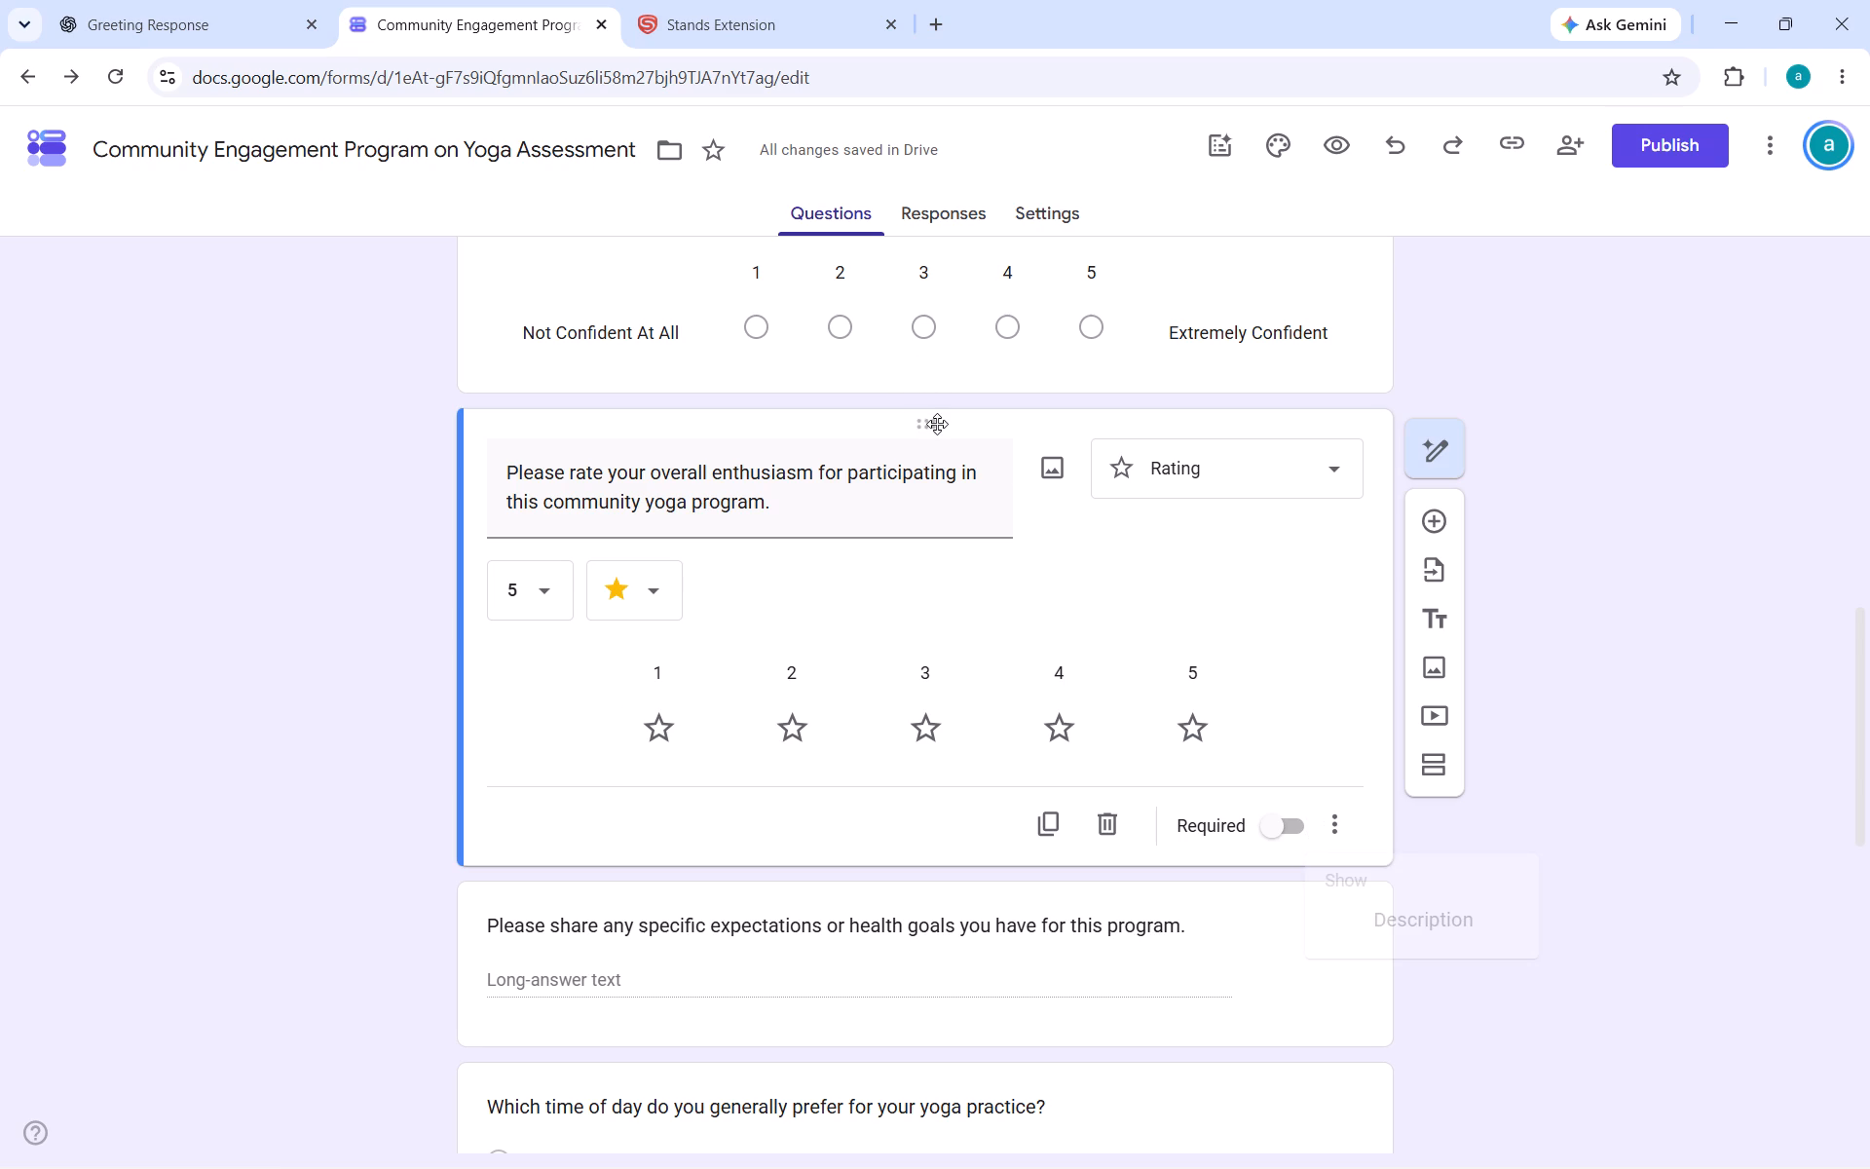
click(937, 424)
drag(928, 425, 1039, 547)
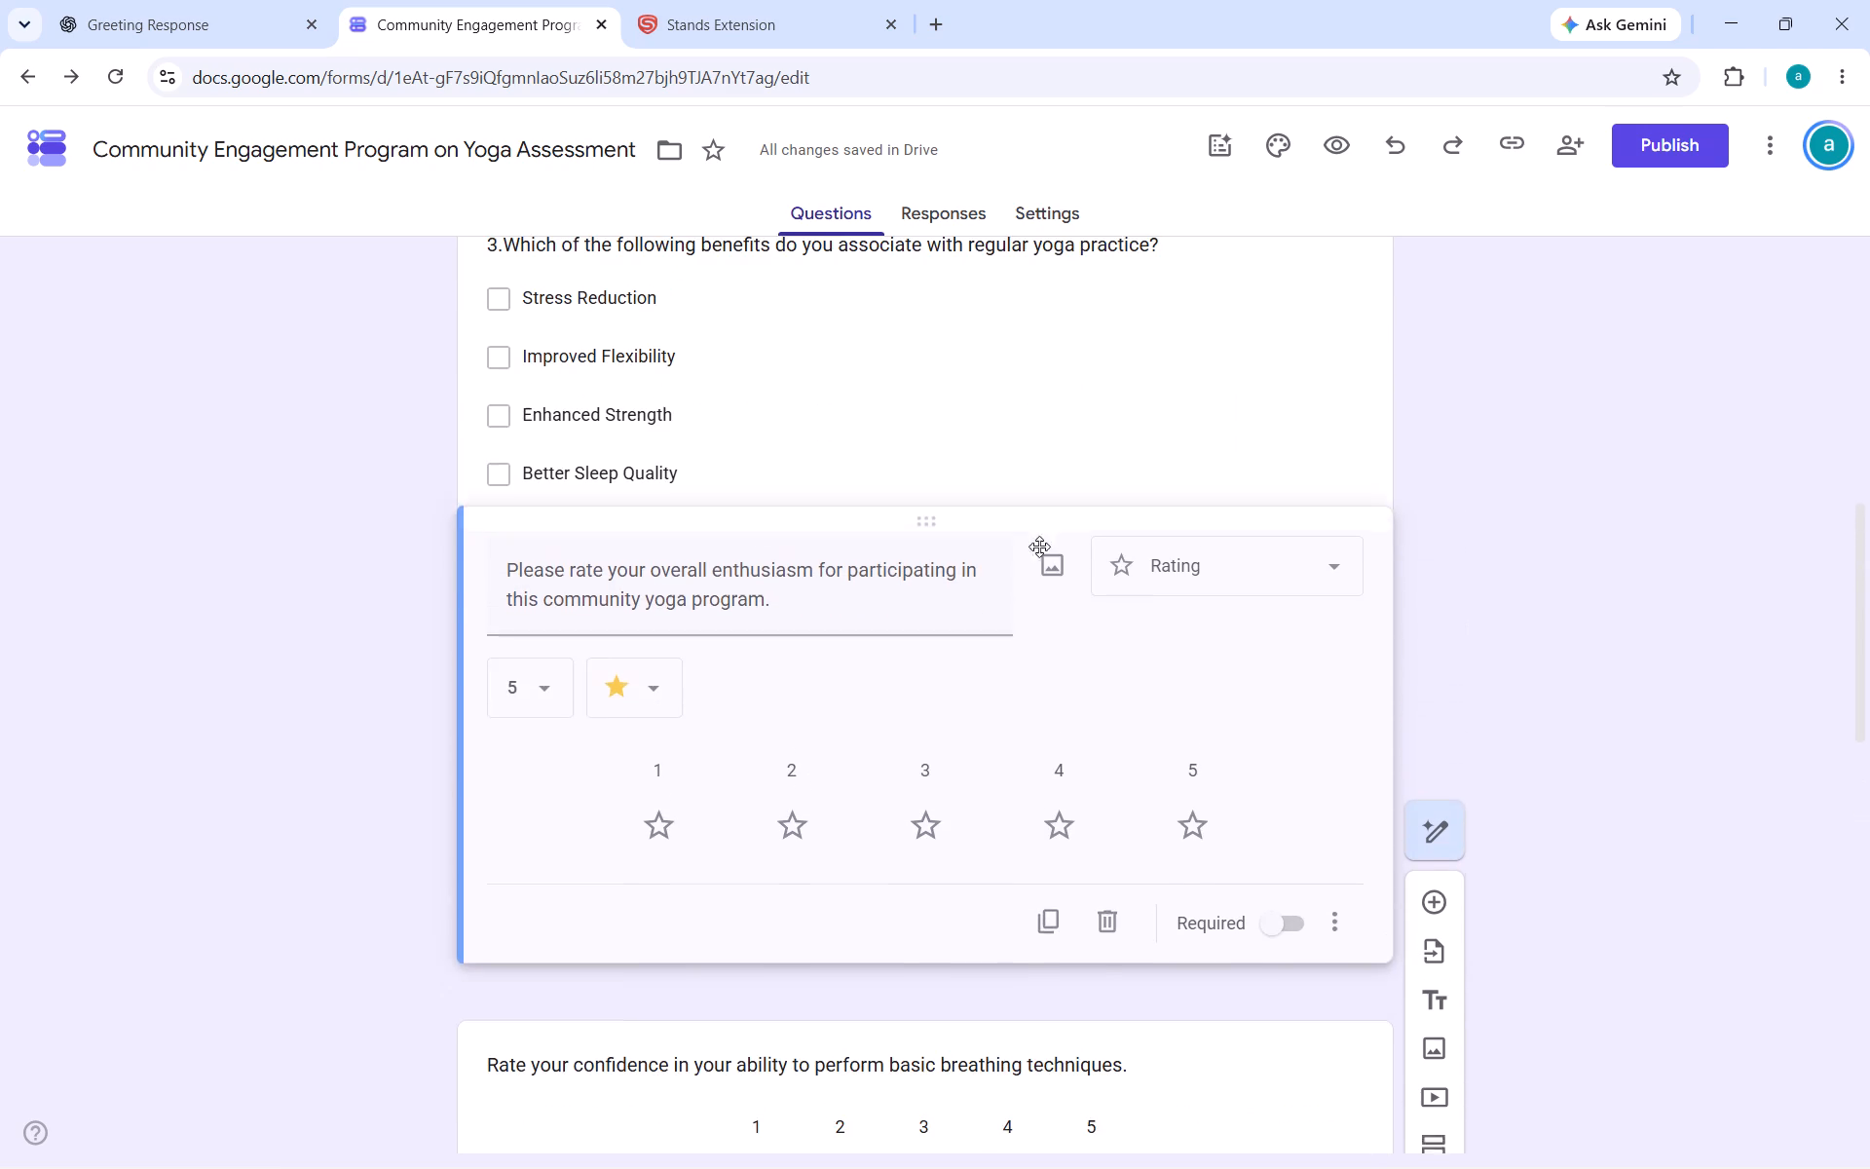
drag(1039, 547, 979, 903)
scroll(1048, 579, down, 7)
scroll(976, 872, down, 2)
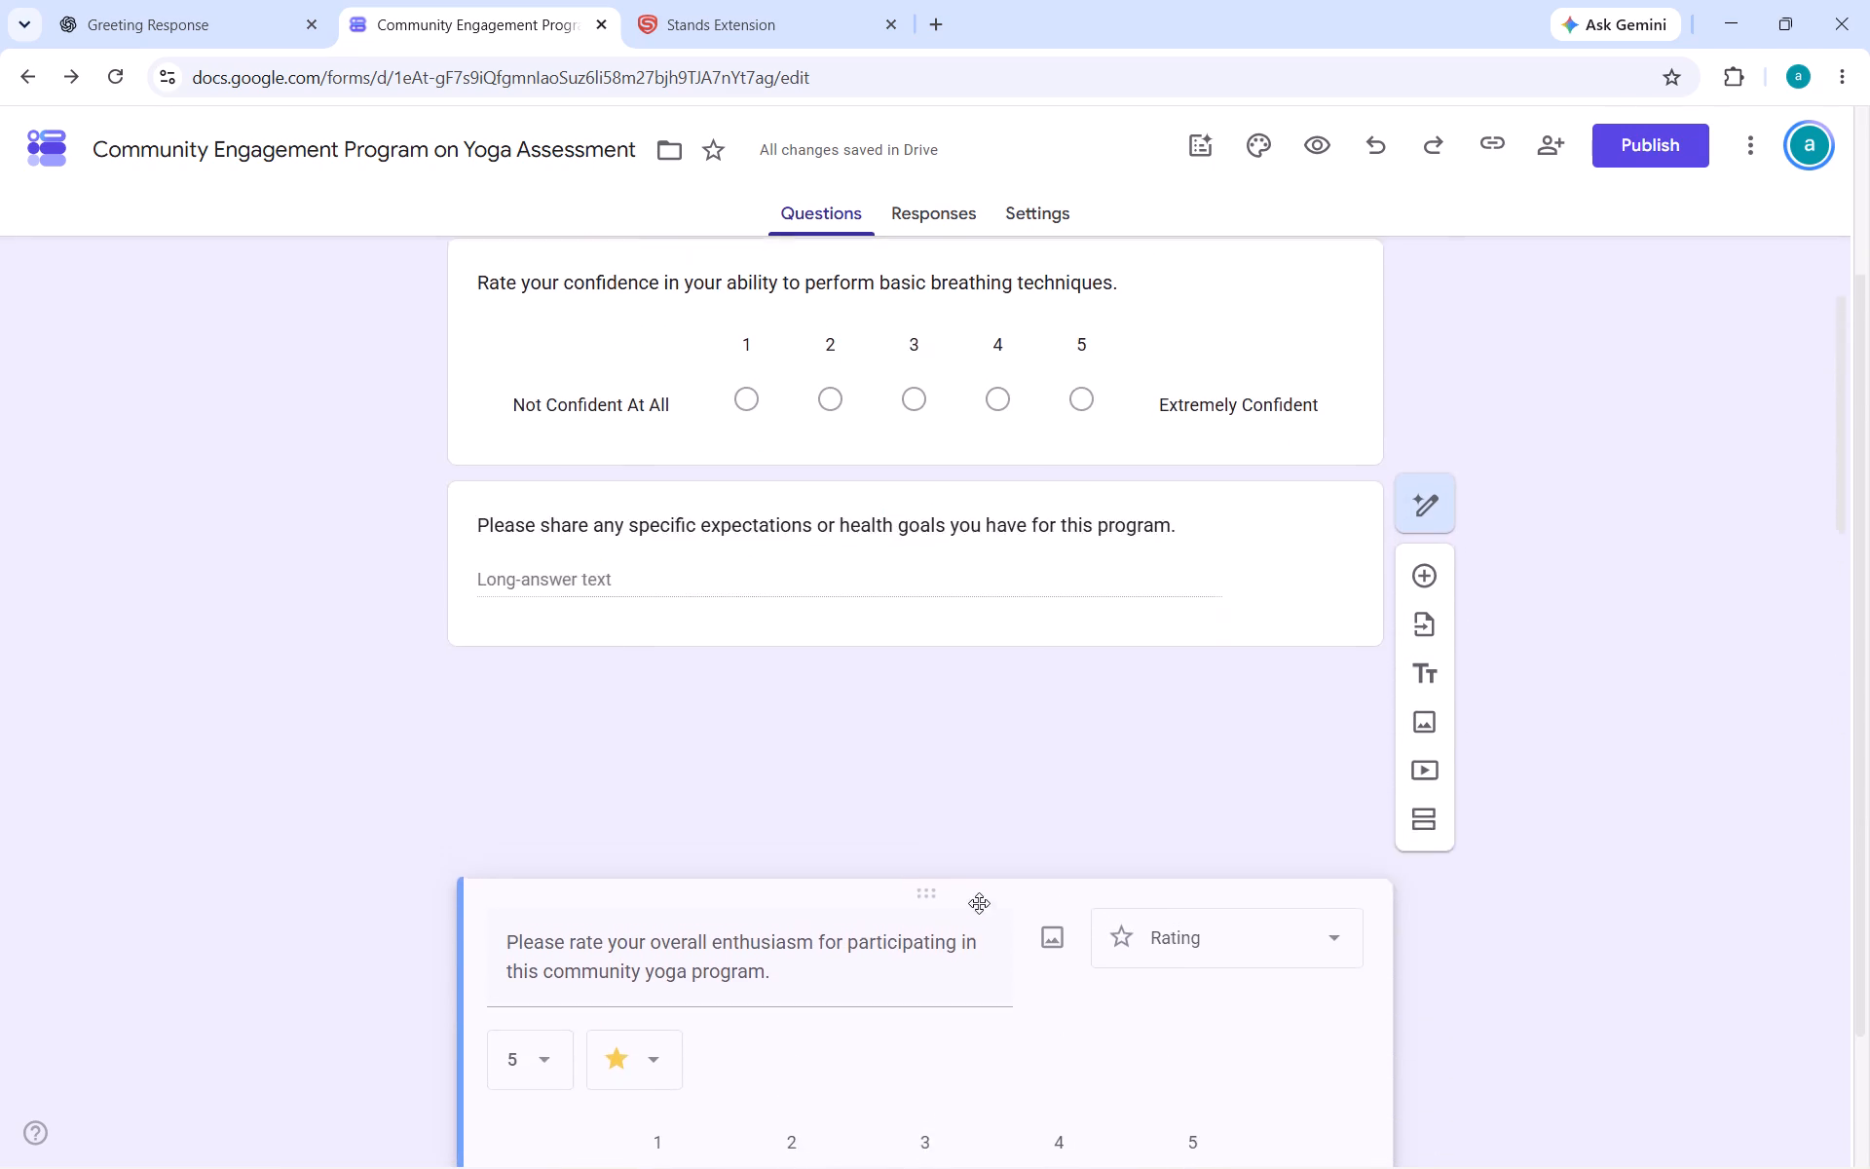
scroll(979, 903, down, 2)
drag(979, 903, 956, 534)
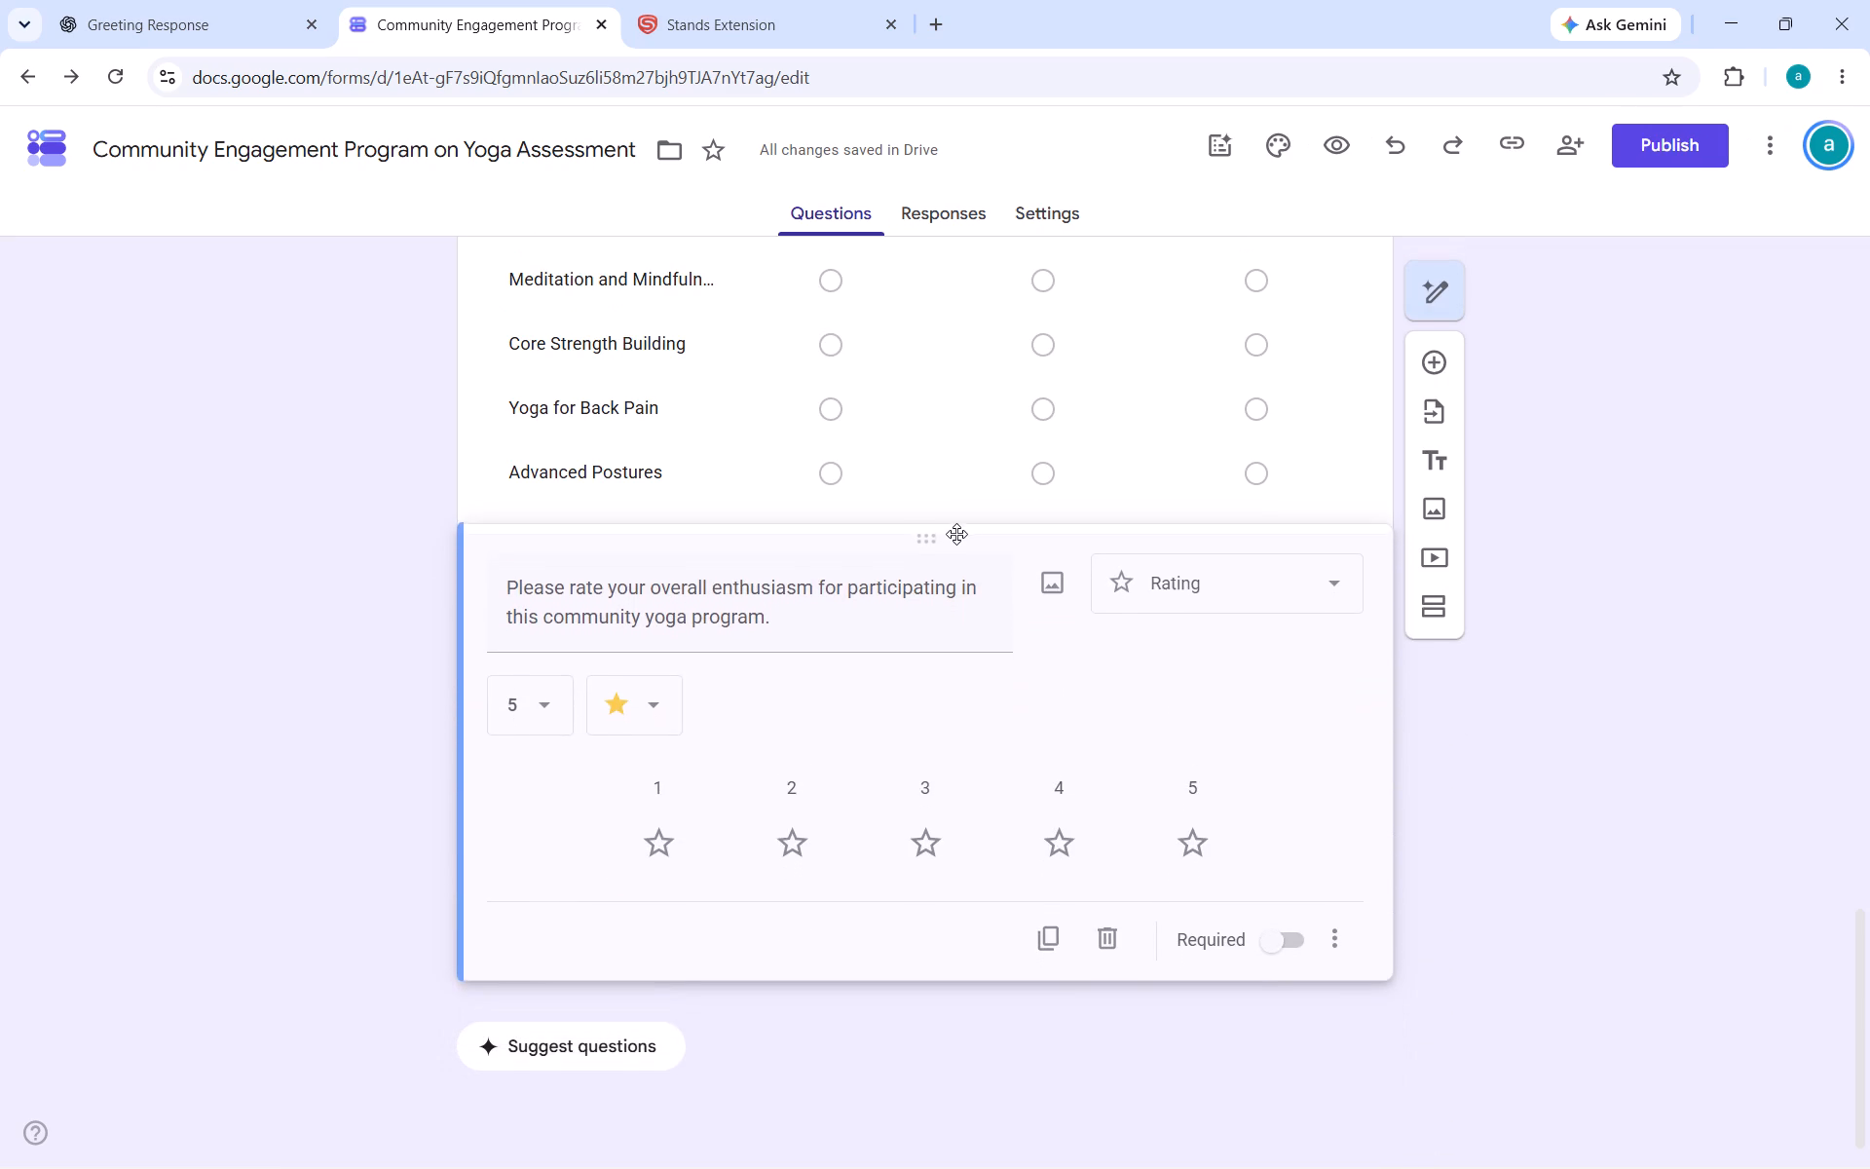
drag(956, 534, 964, 570)
click(964, 569)
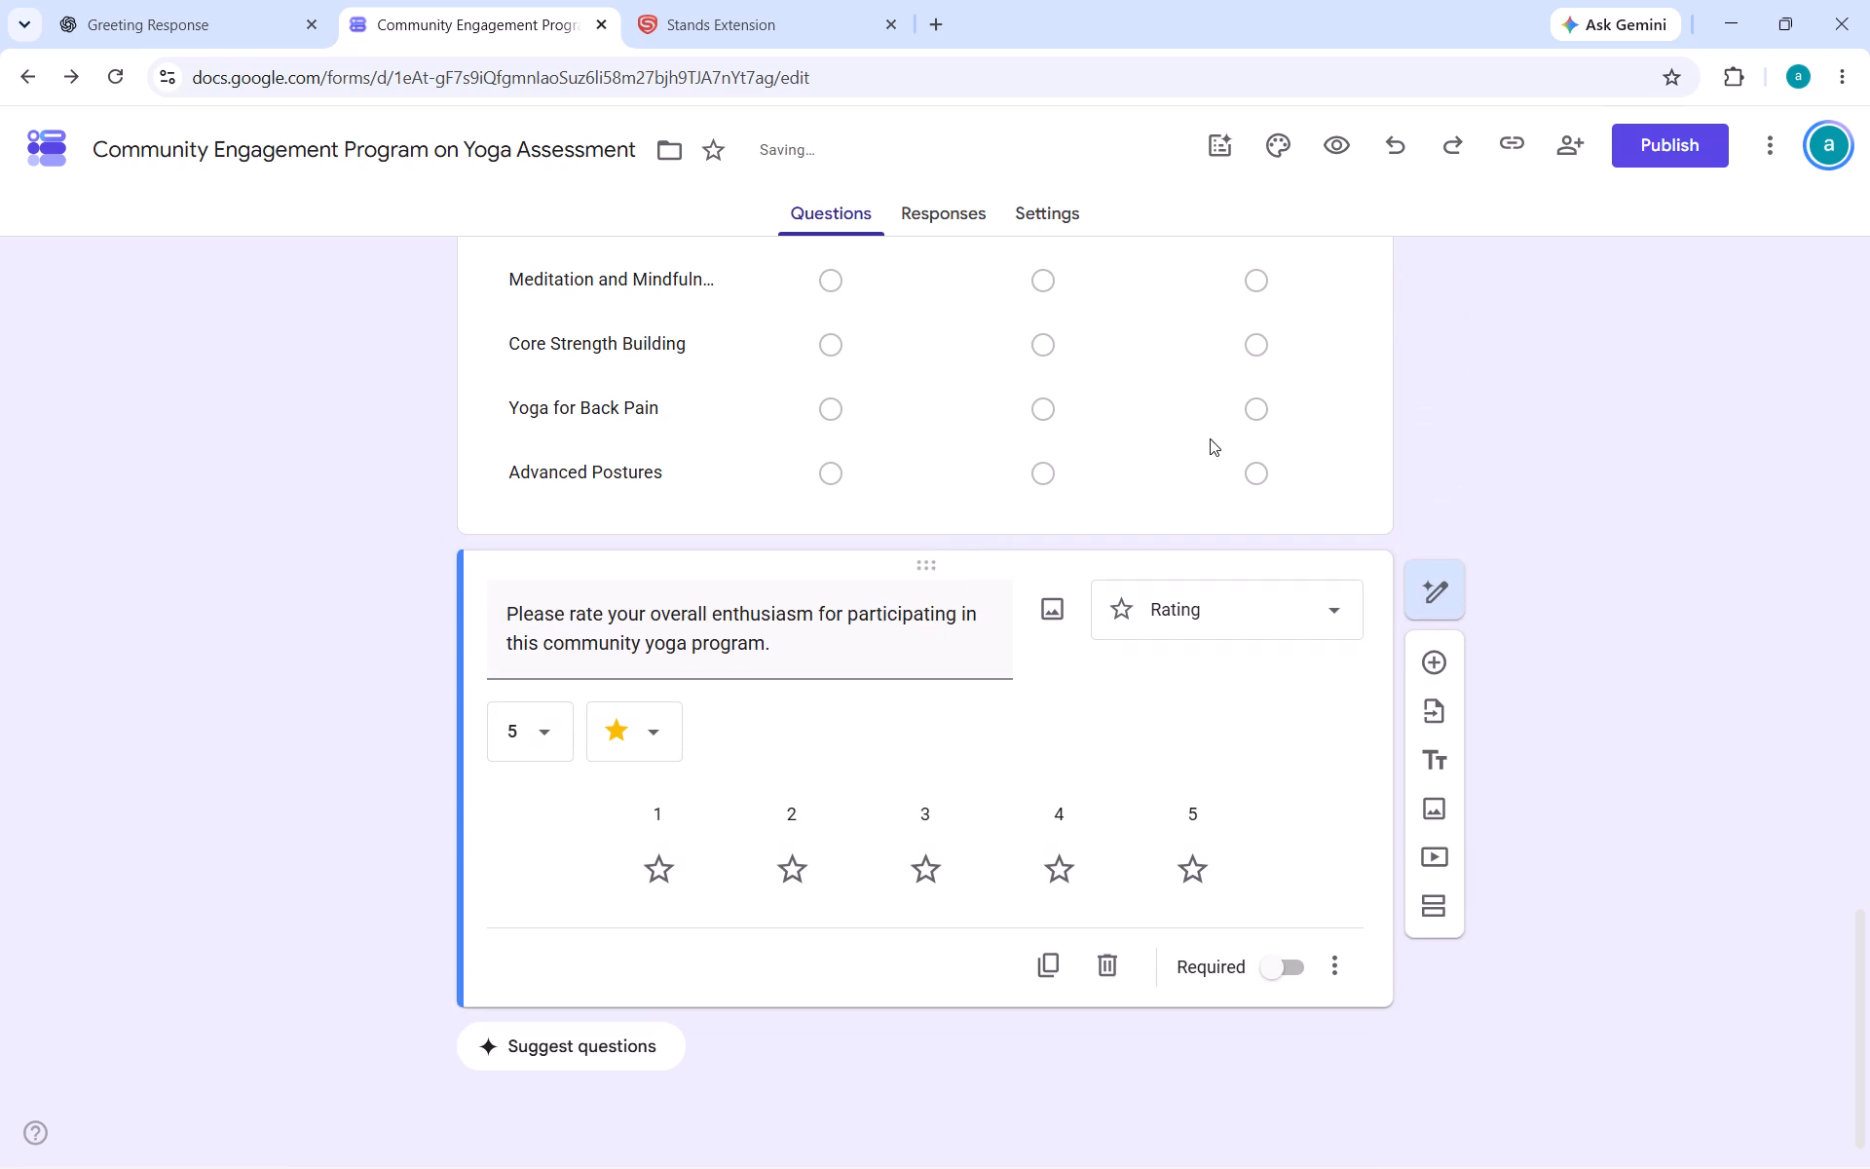
Check the rating symbol choices available for the overall enthusiasm question.
scroll(1026, 607, up, 1)
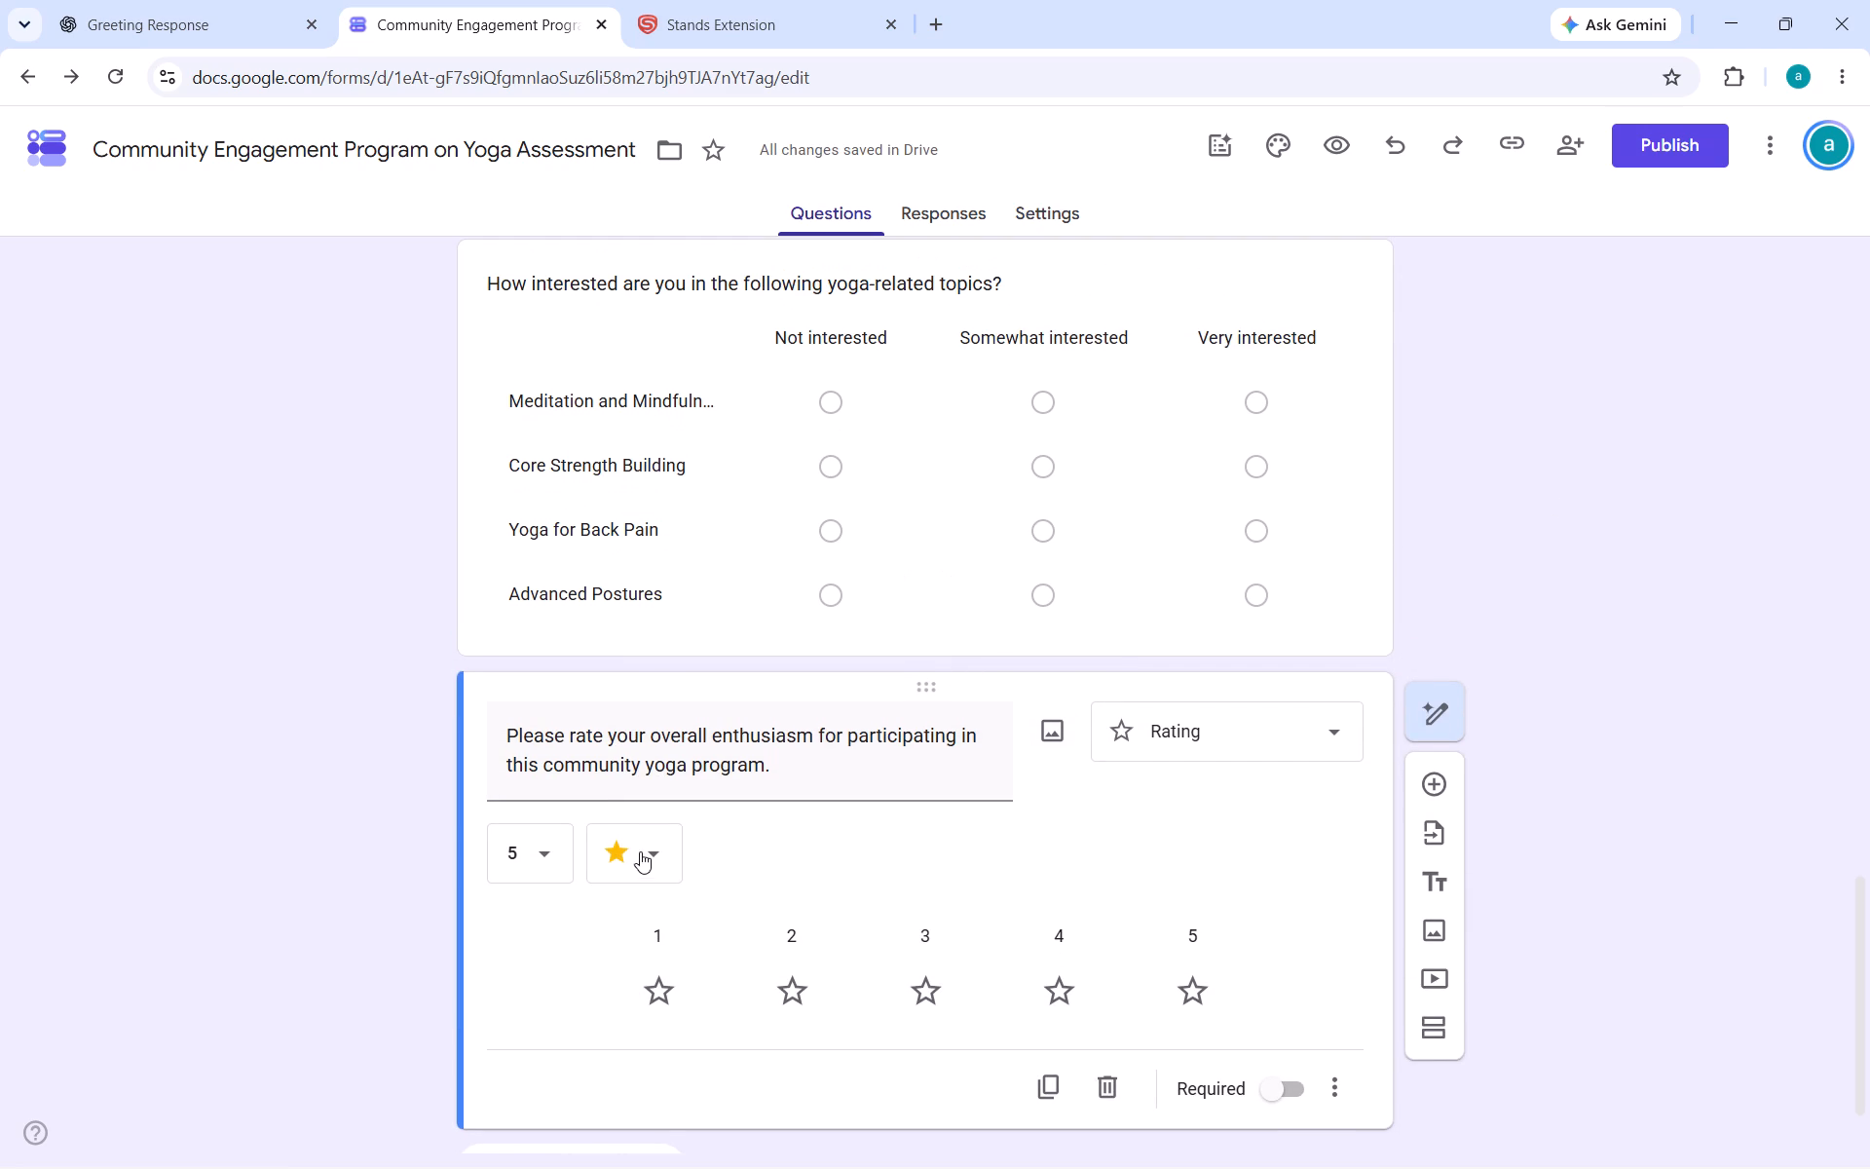
click(648, 856)
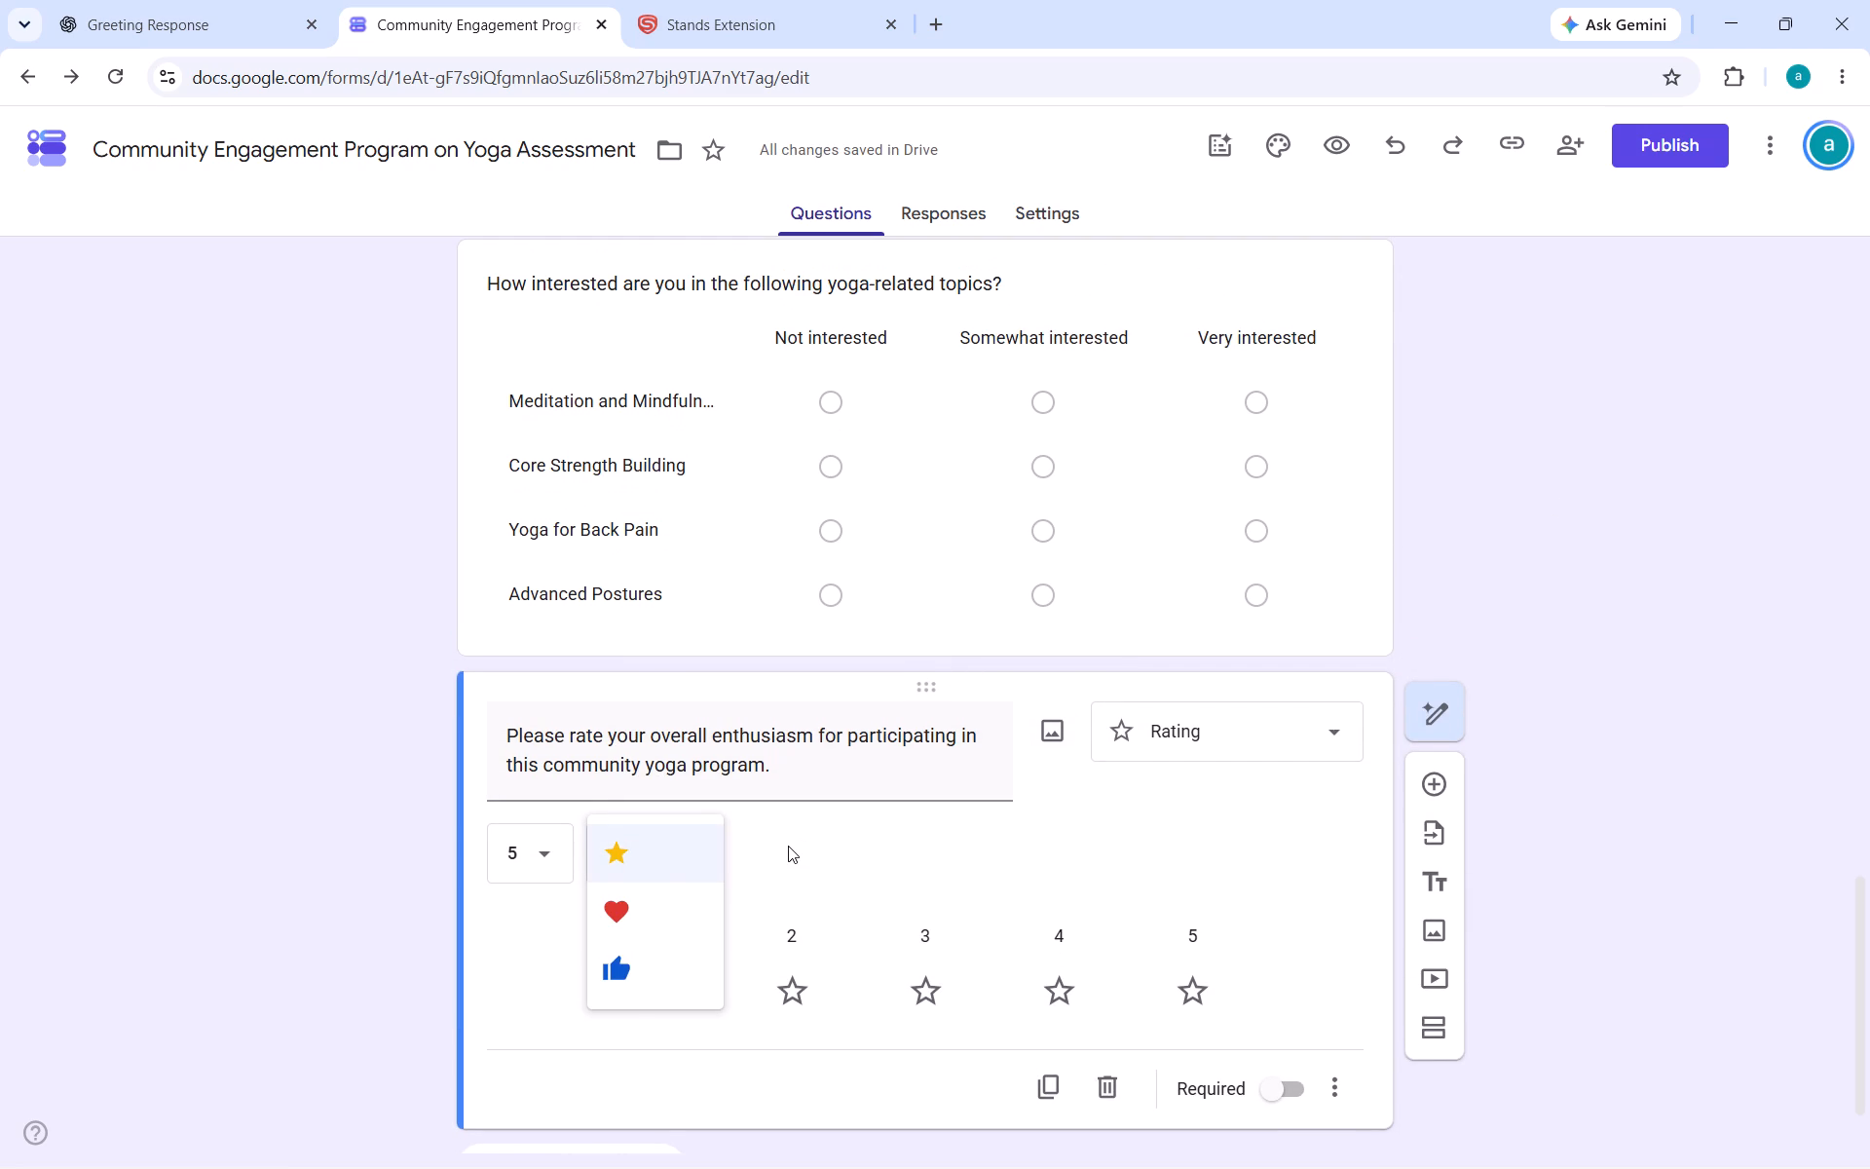
click(788, 846)
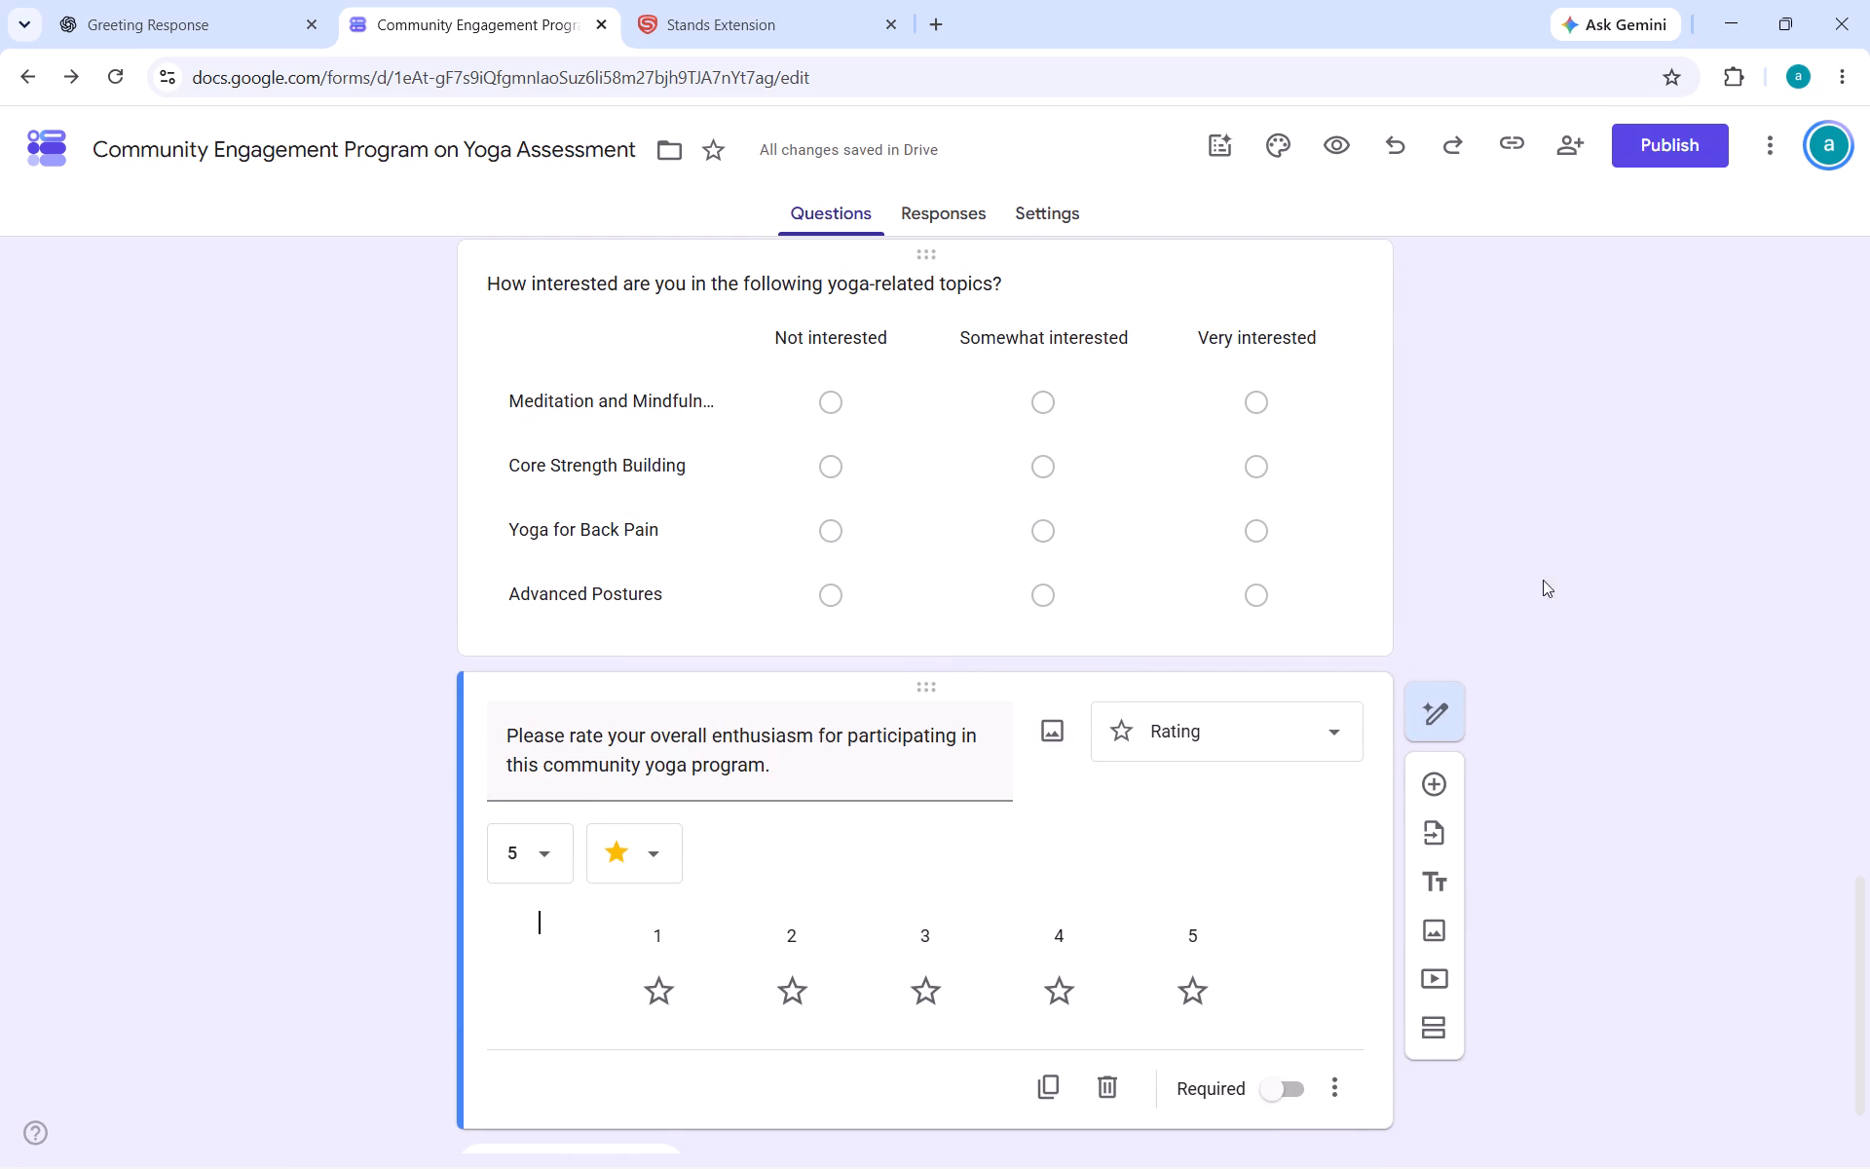
scroll(1378, 463, up, 1)
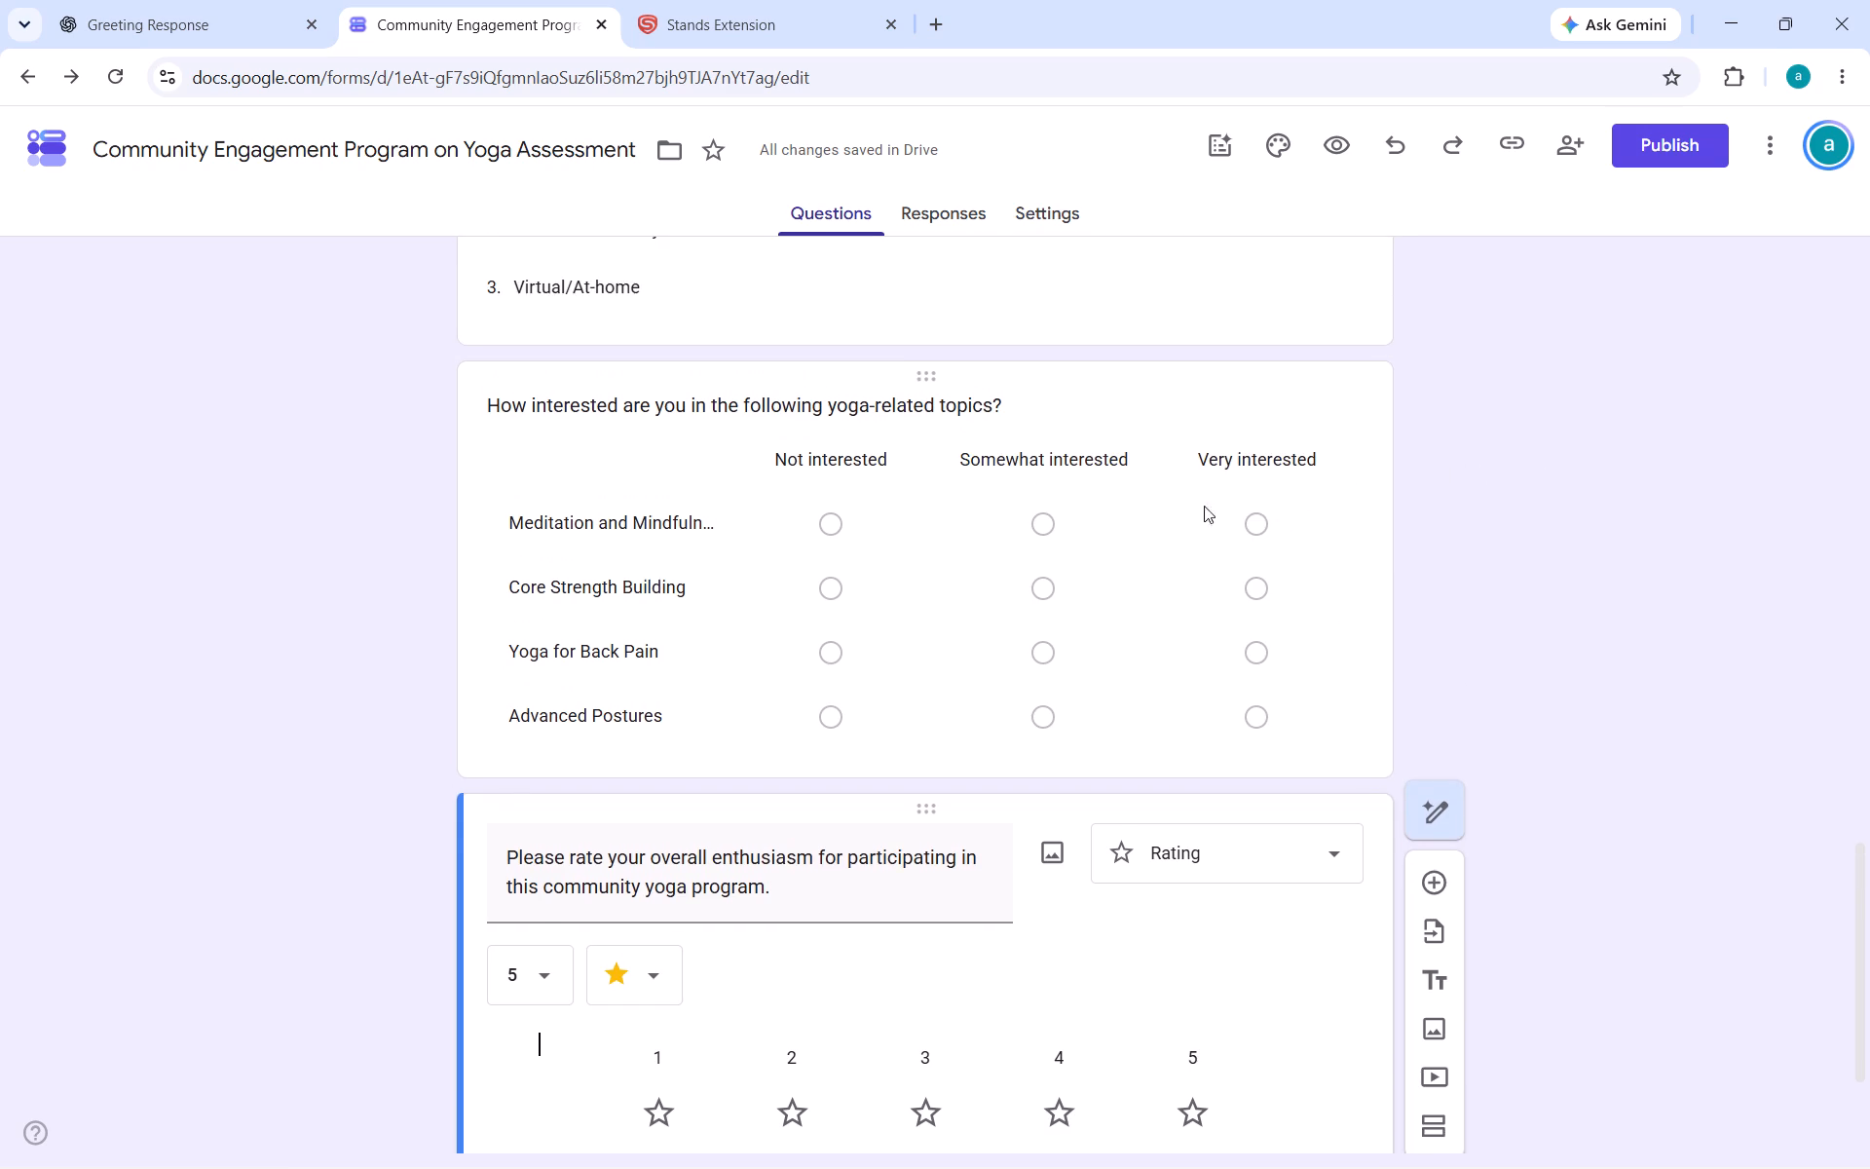
scroll(1192, 515, down, 2)
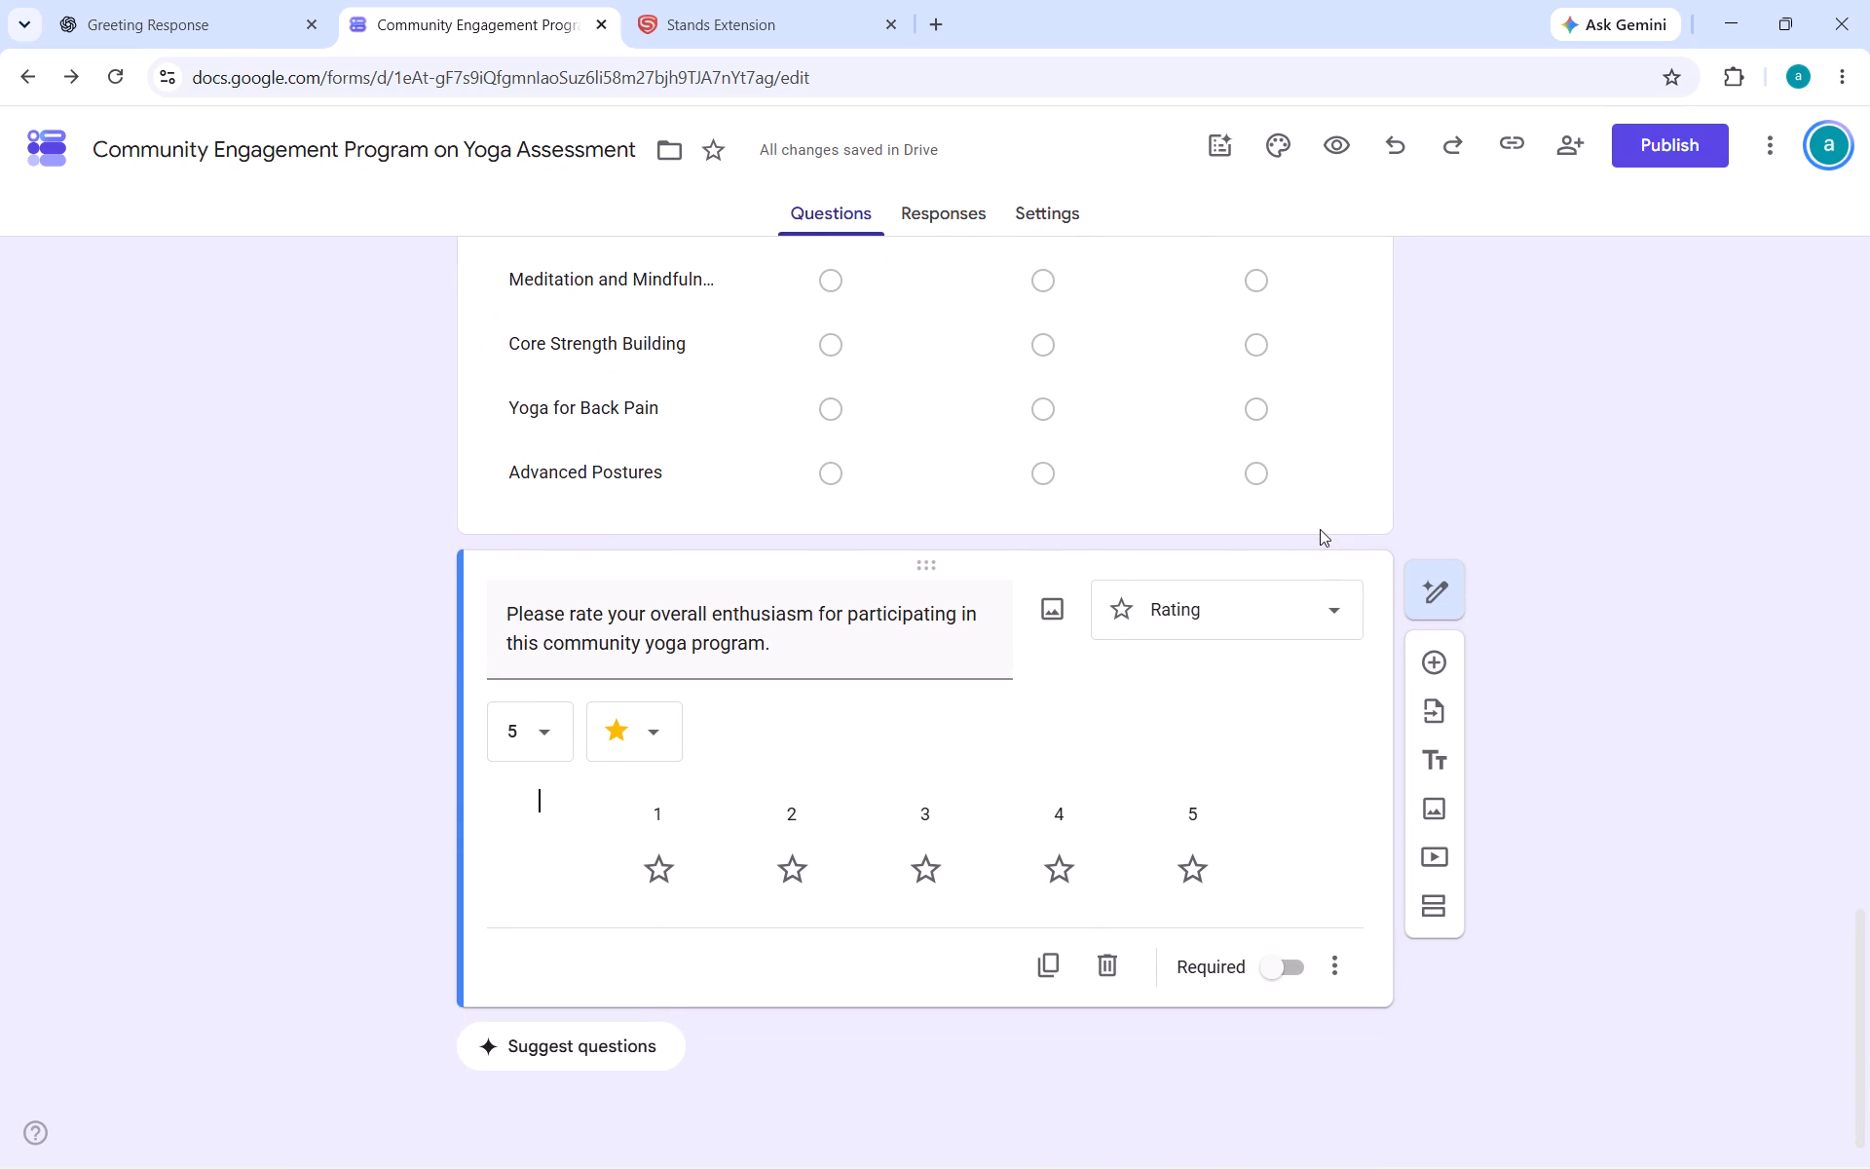
Open the breathing-techniques confidence question and check its linear scale layout and extra options.
scroll(1320, 529, up, 4)
scroll(1049, 566, up, 7)
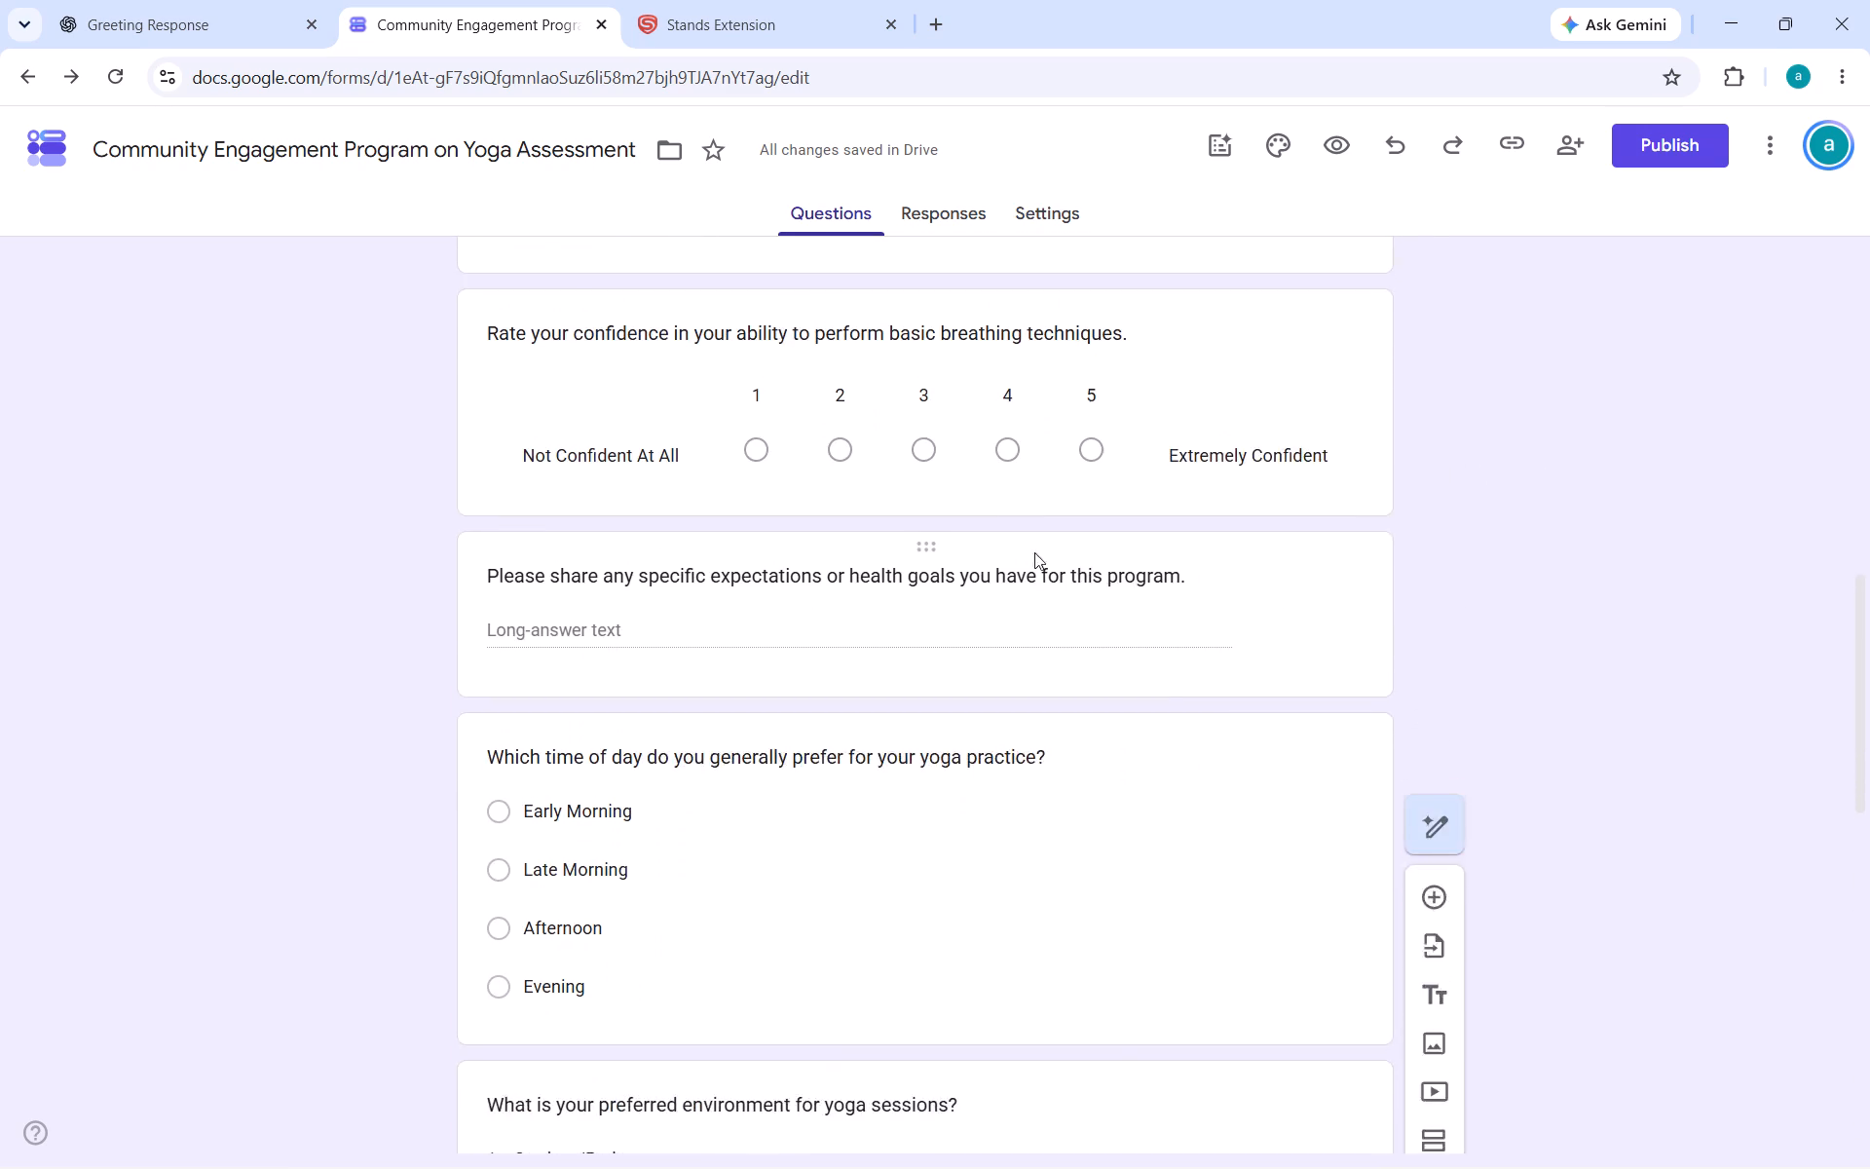
scroll(1034, 552, up, 3)
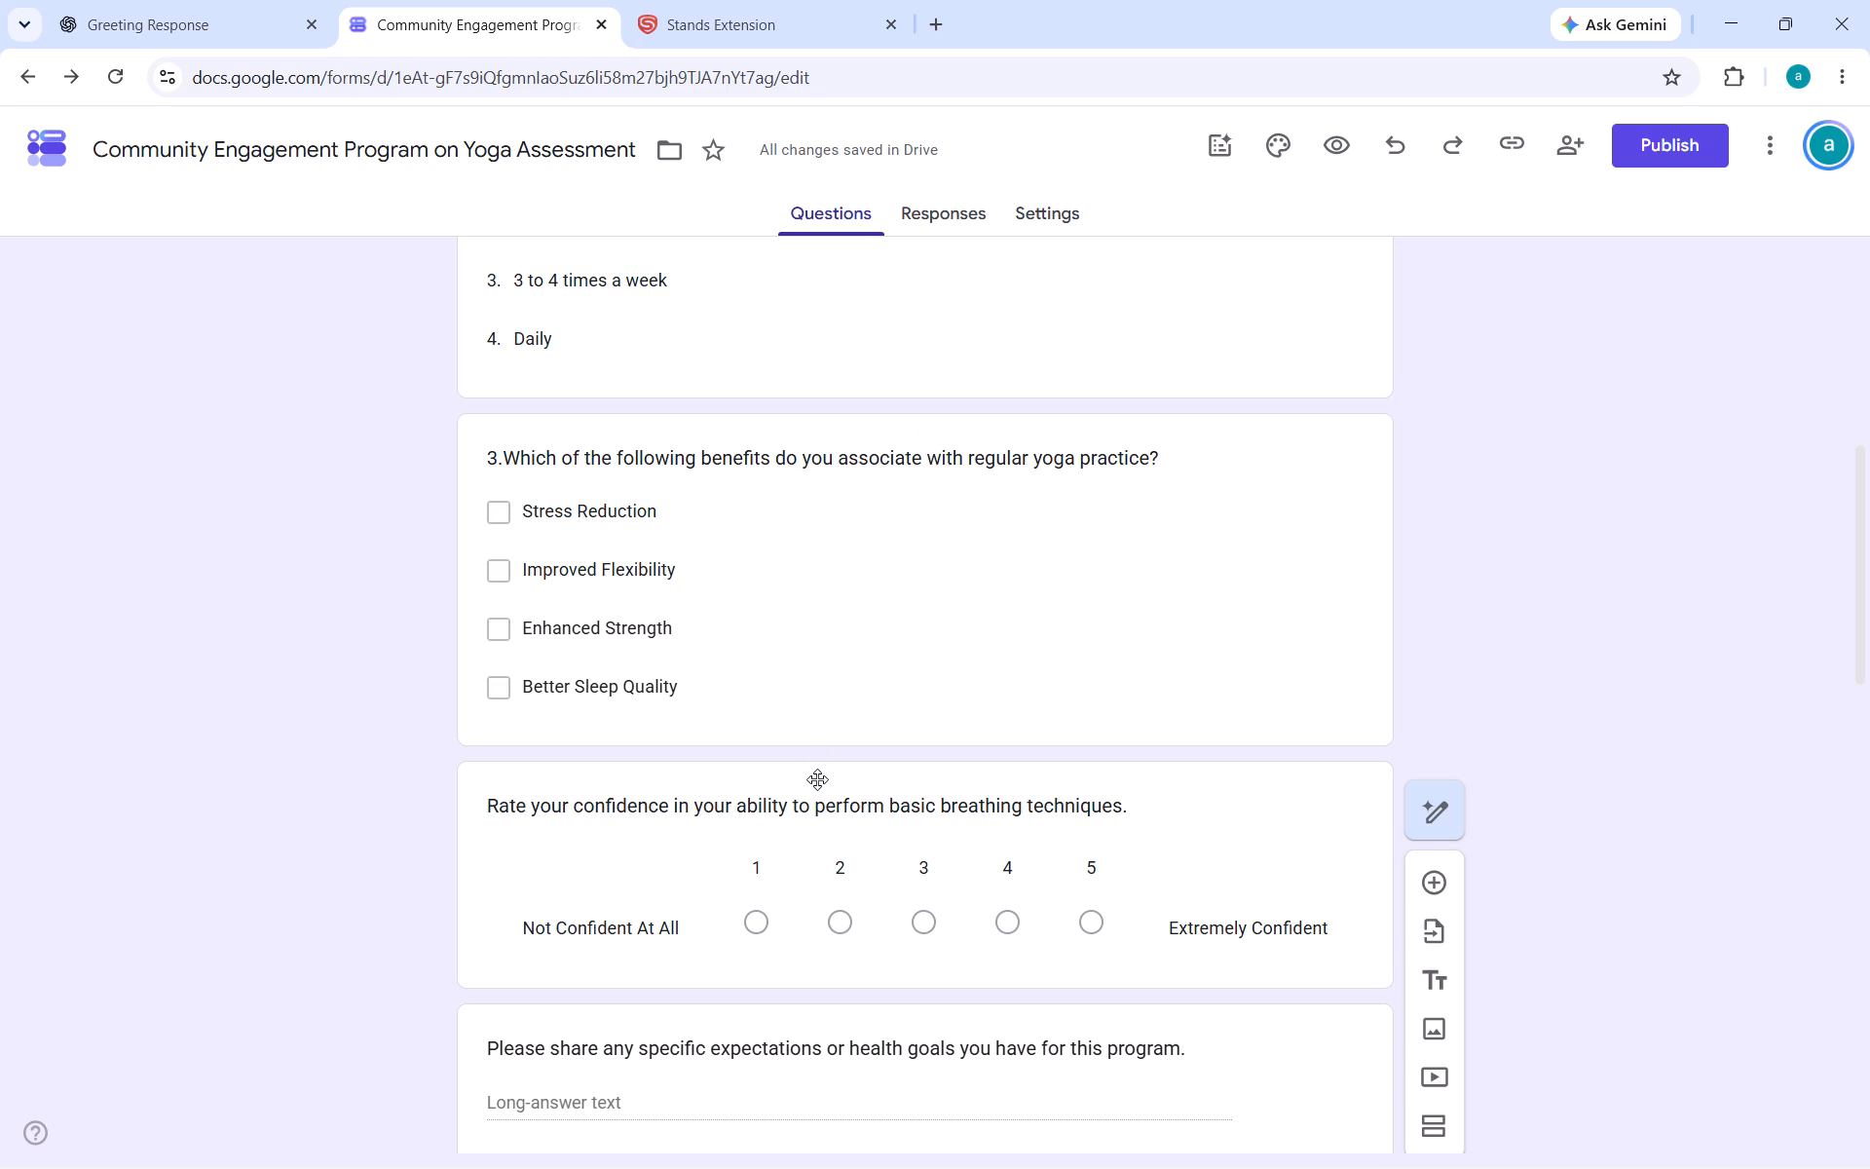
drag(513, 862, 525, 871)
scroll(1079, 777, down, 2)
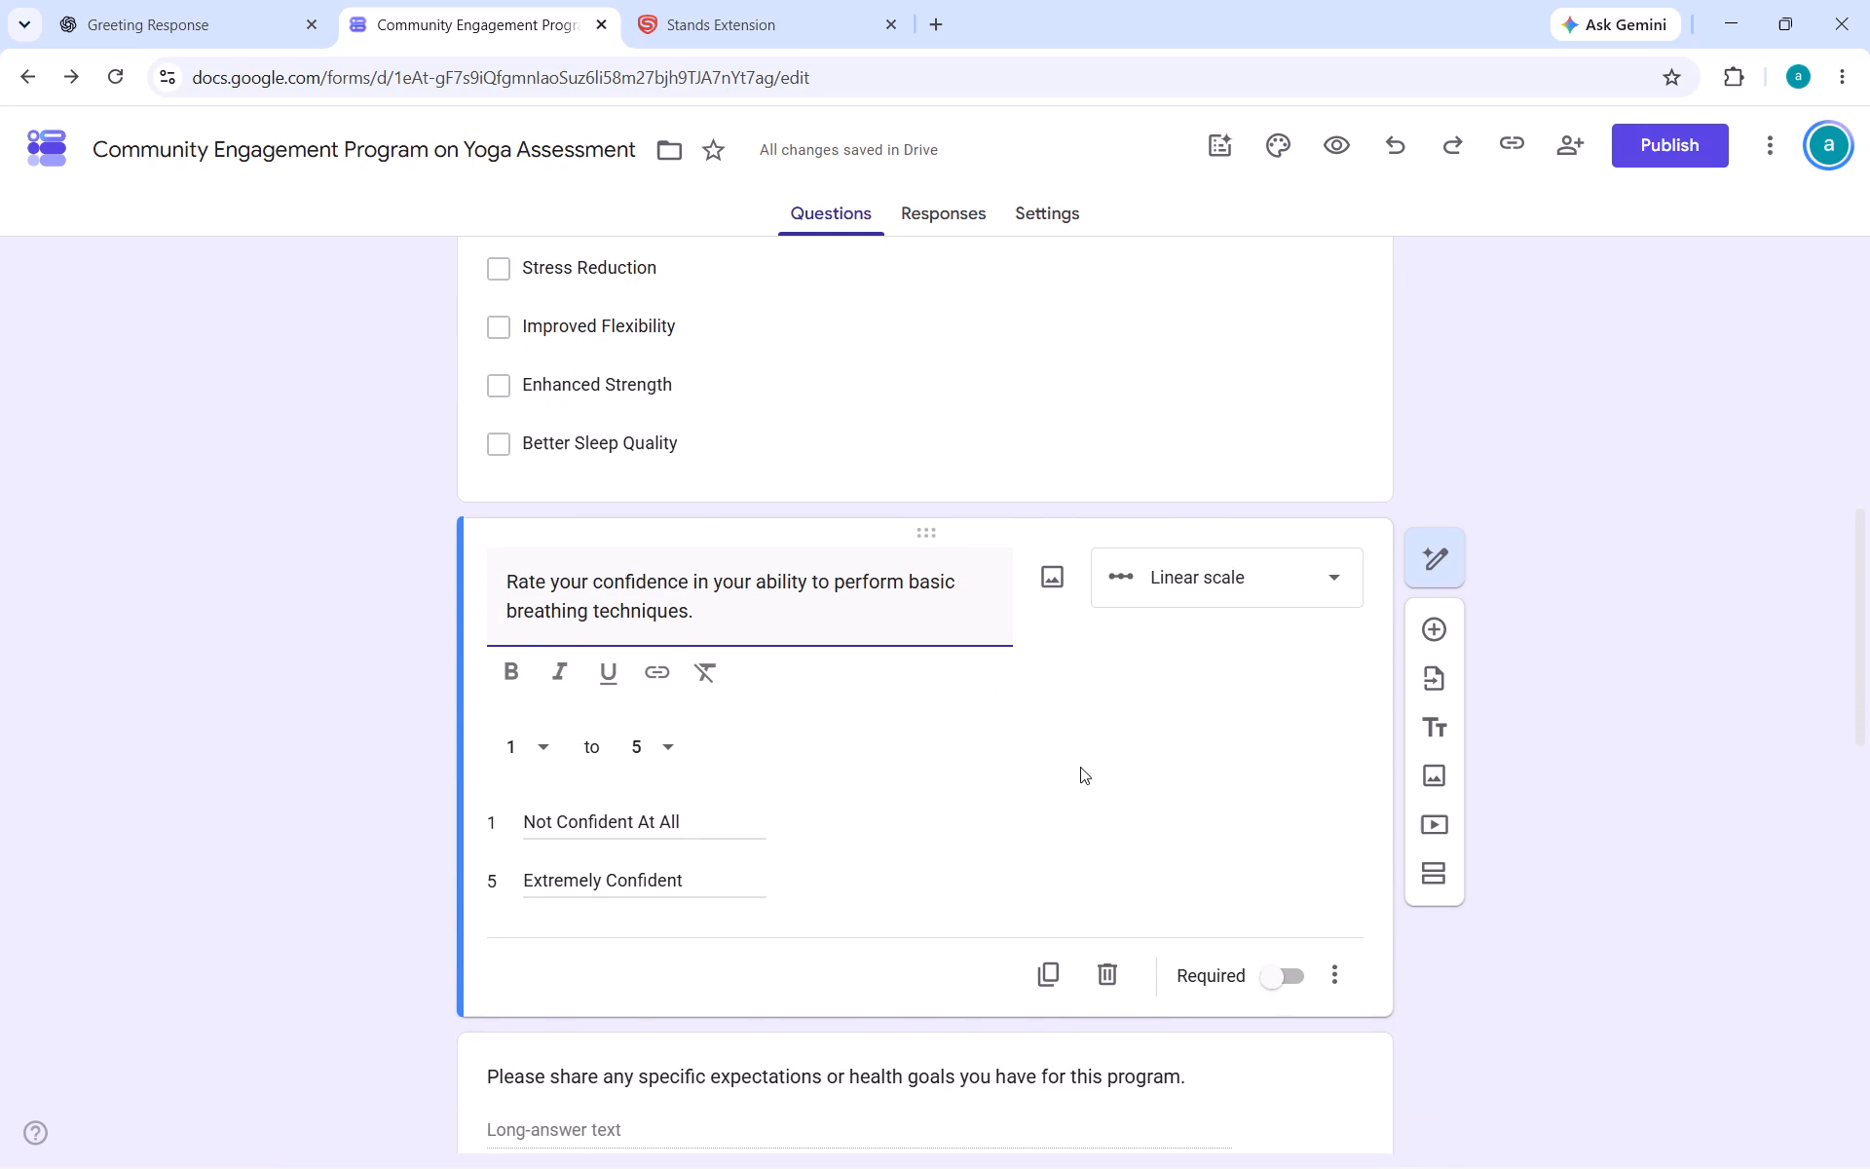
click(1012, 454)
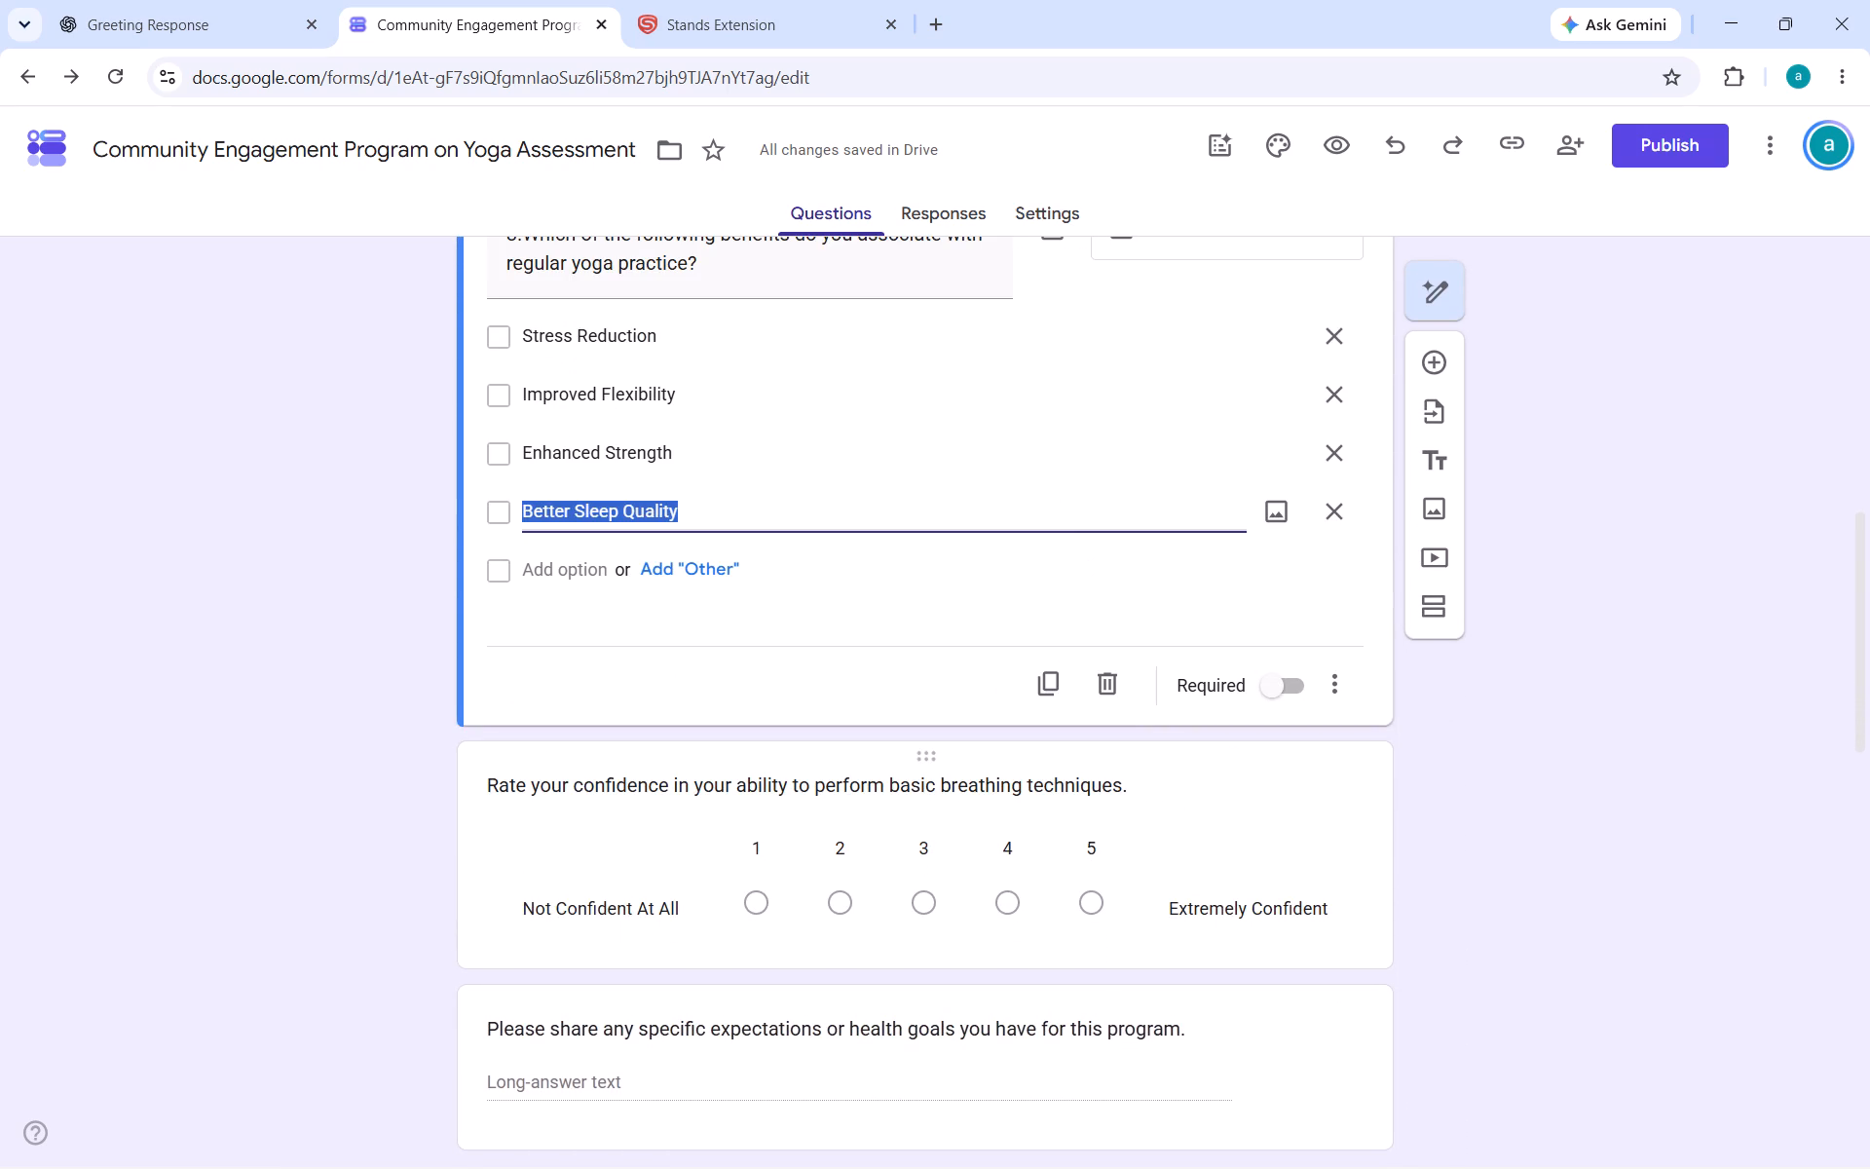
click(1258, 784)
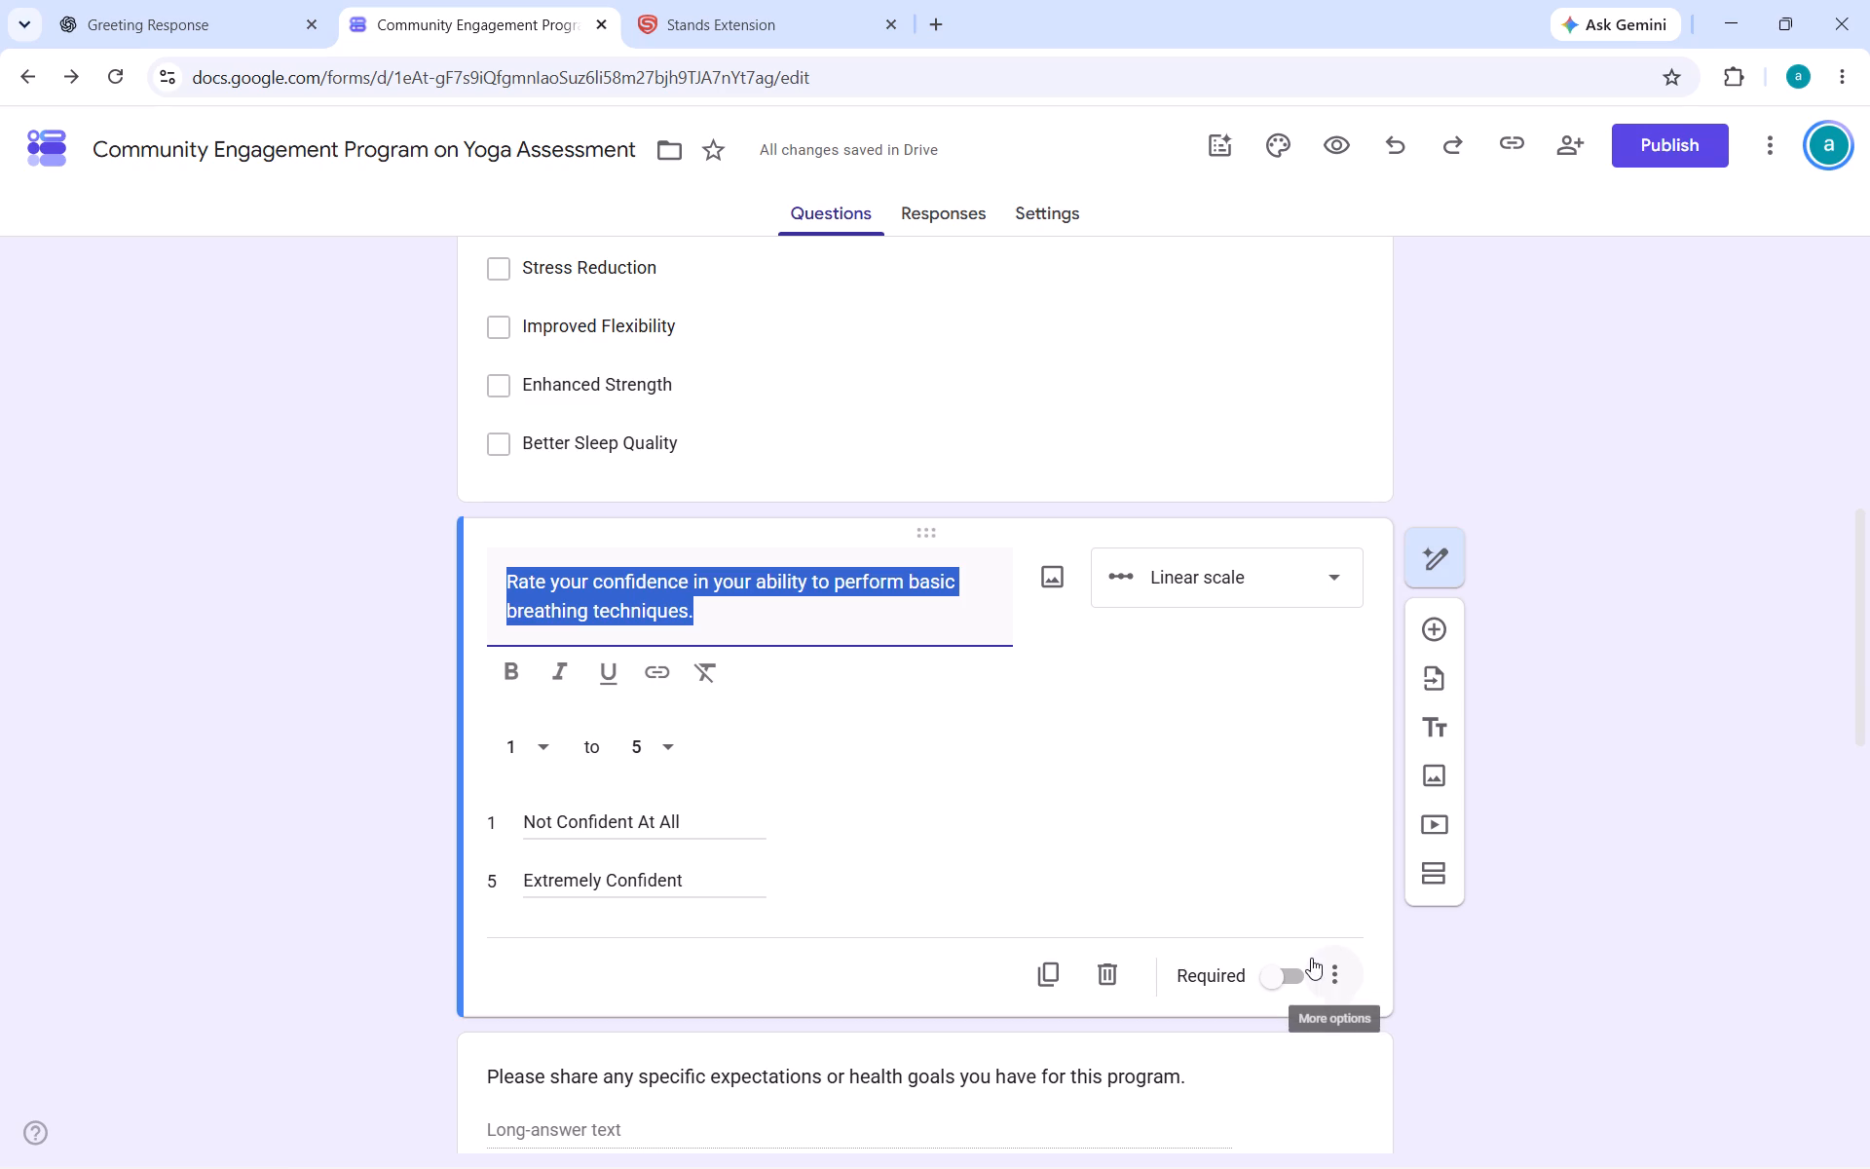
click(1319, 962)
click(885, 737)
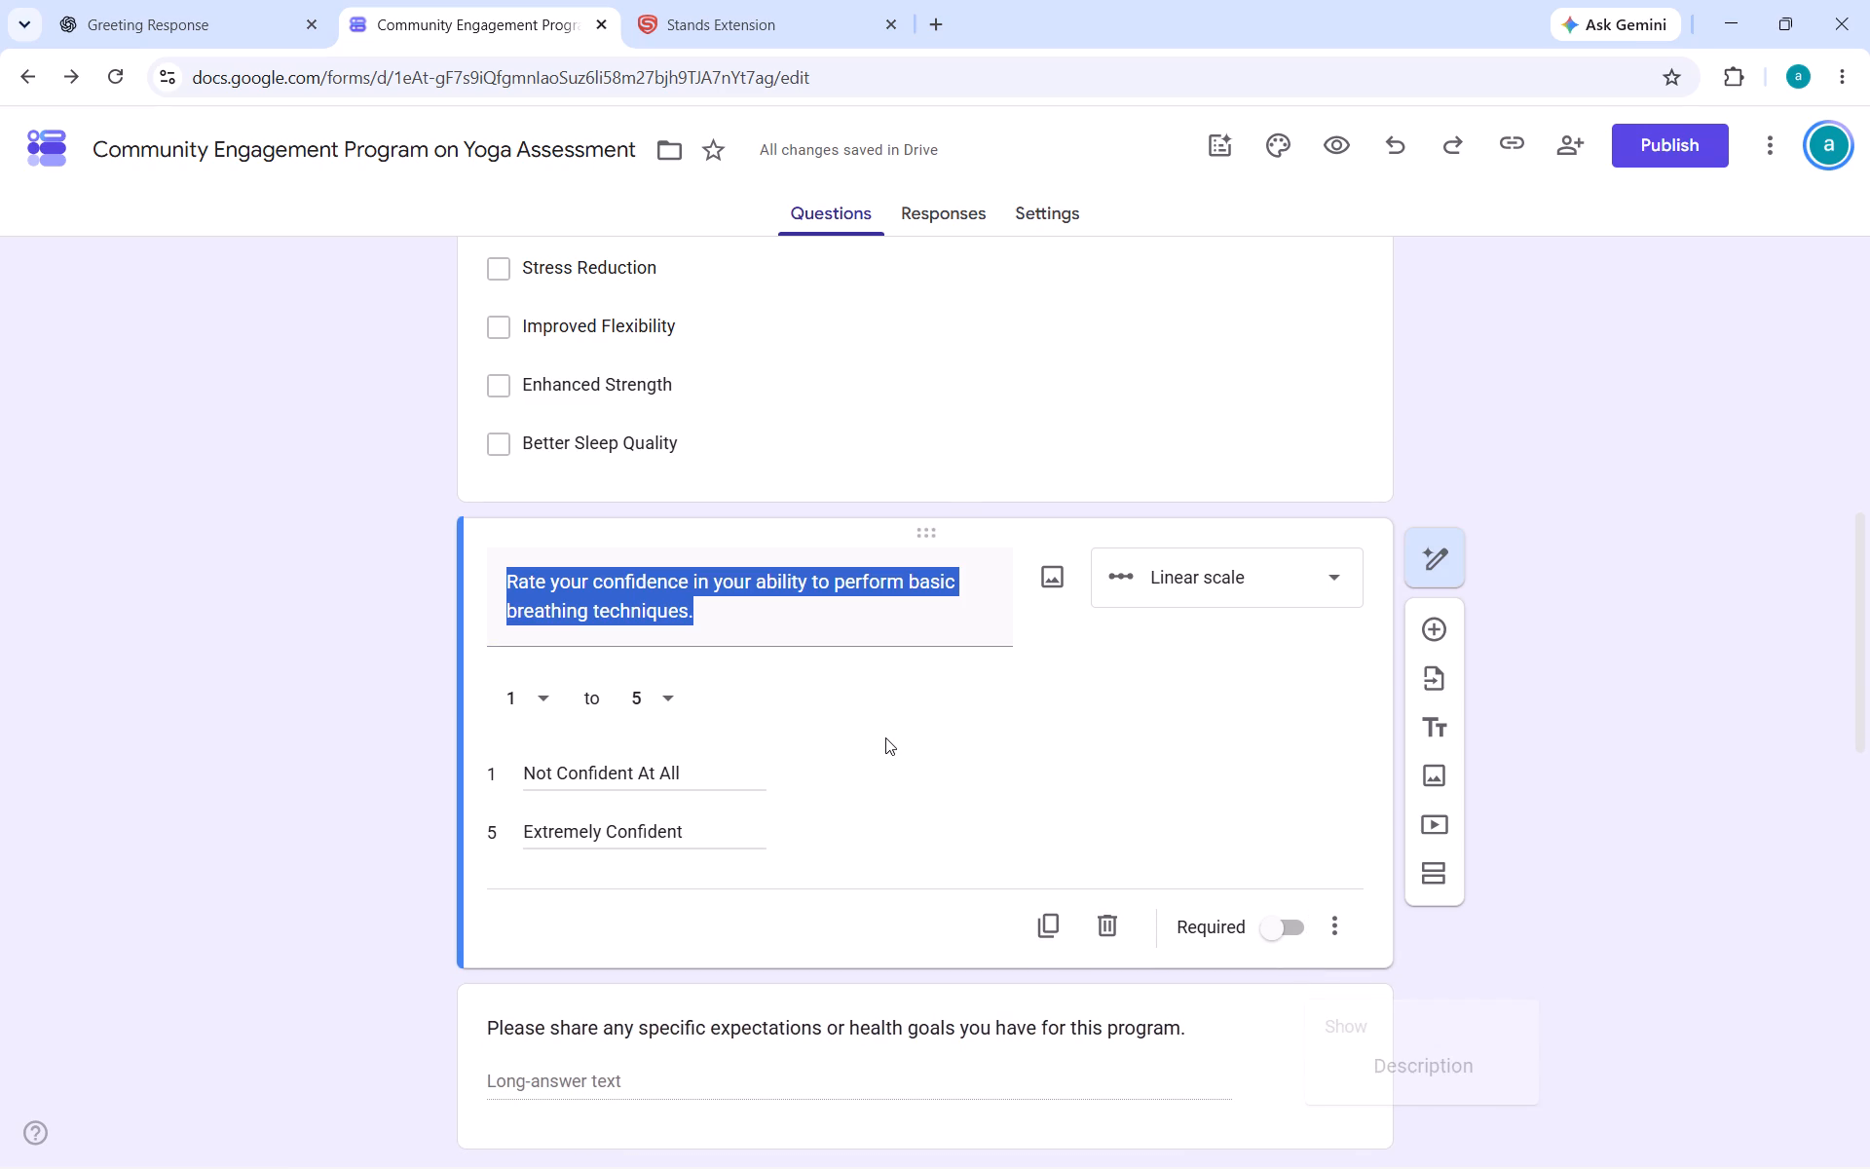
Move the breathing-techniques confidence question between the yoga-related topics grid and the overall enthusiasm rating question.
drag(931, 530, 970, 677)
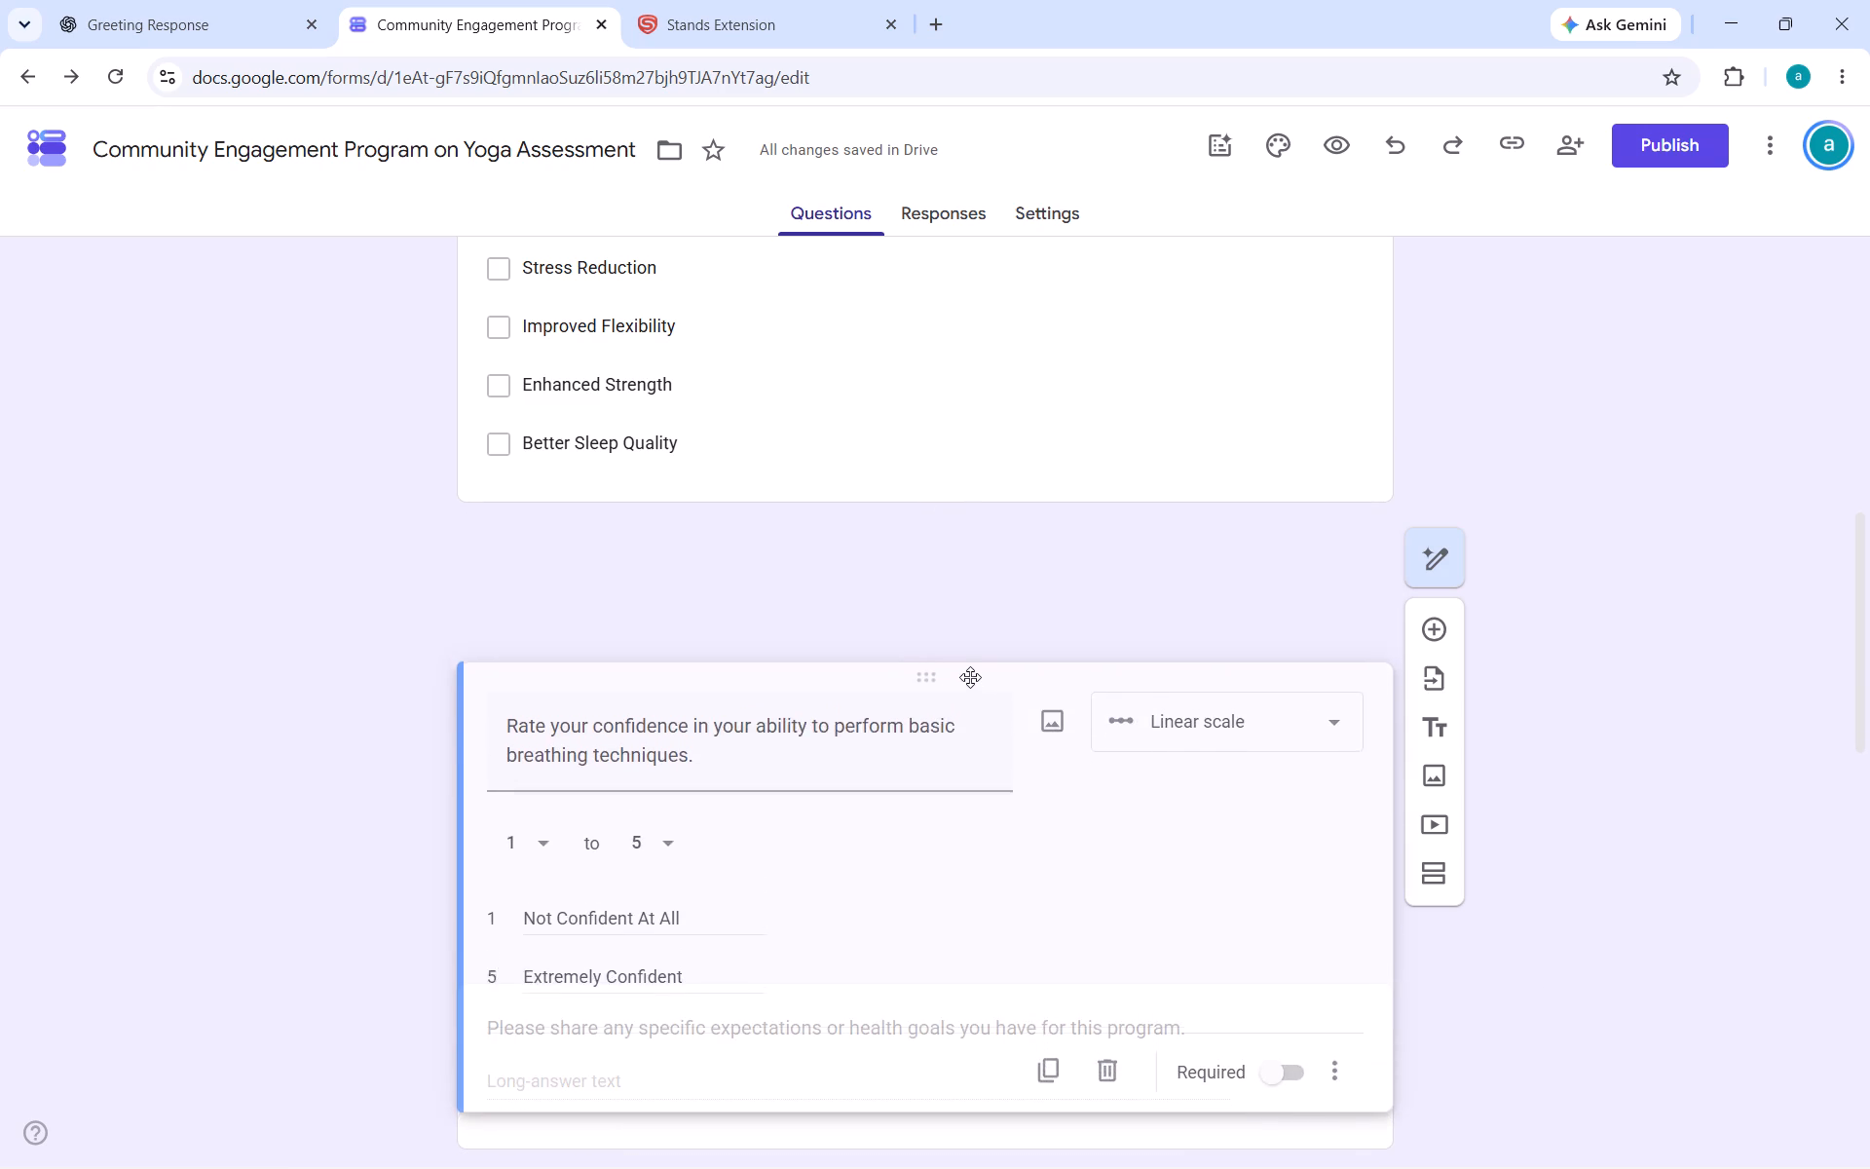
drag(970, 677, 990, 906)
scroll(990, 717, down, 9)
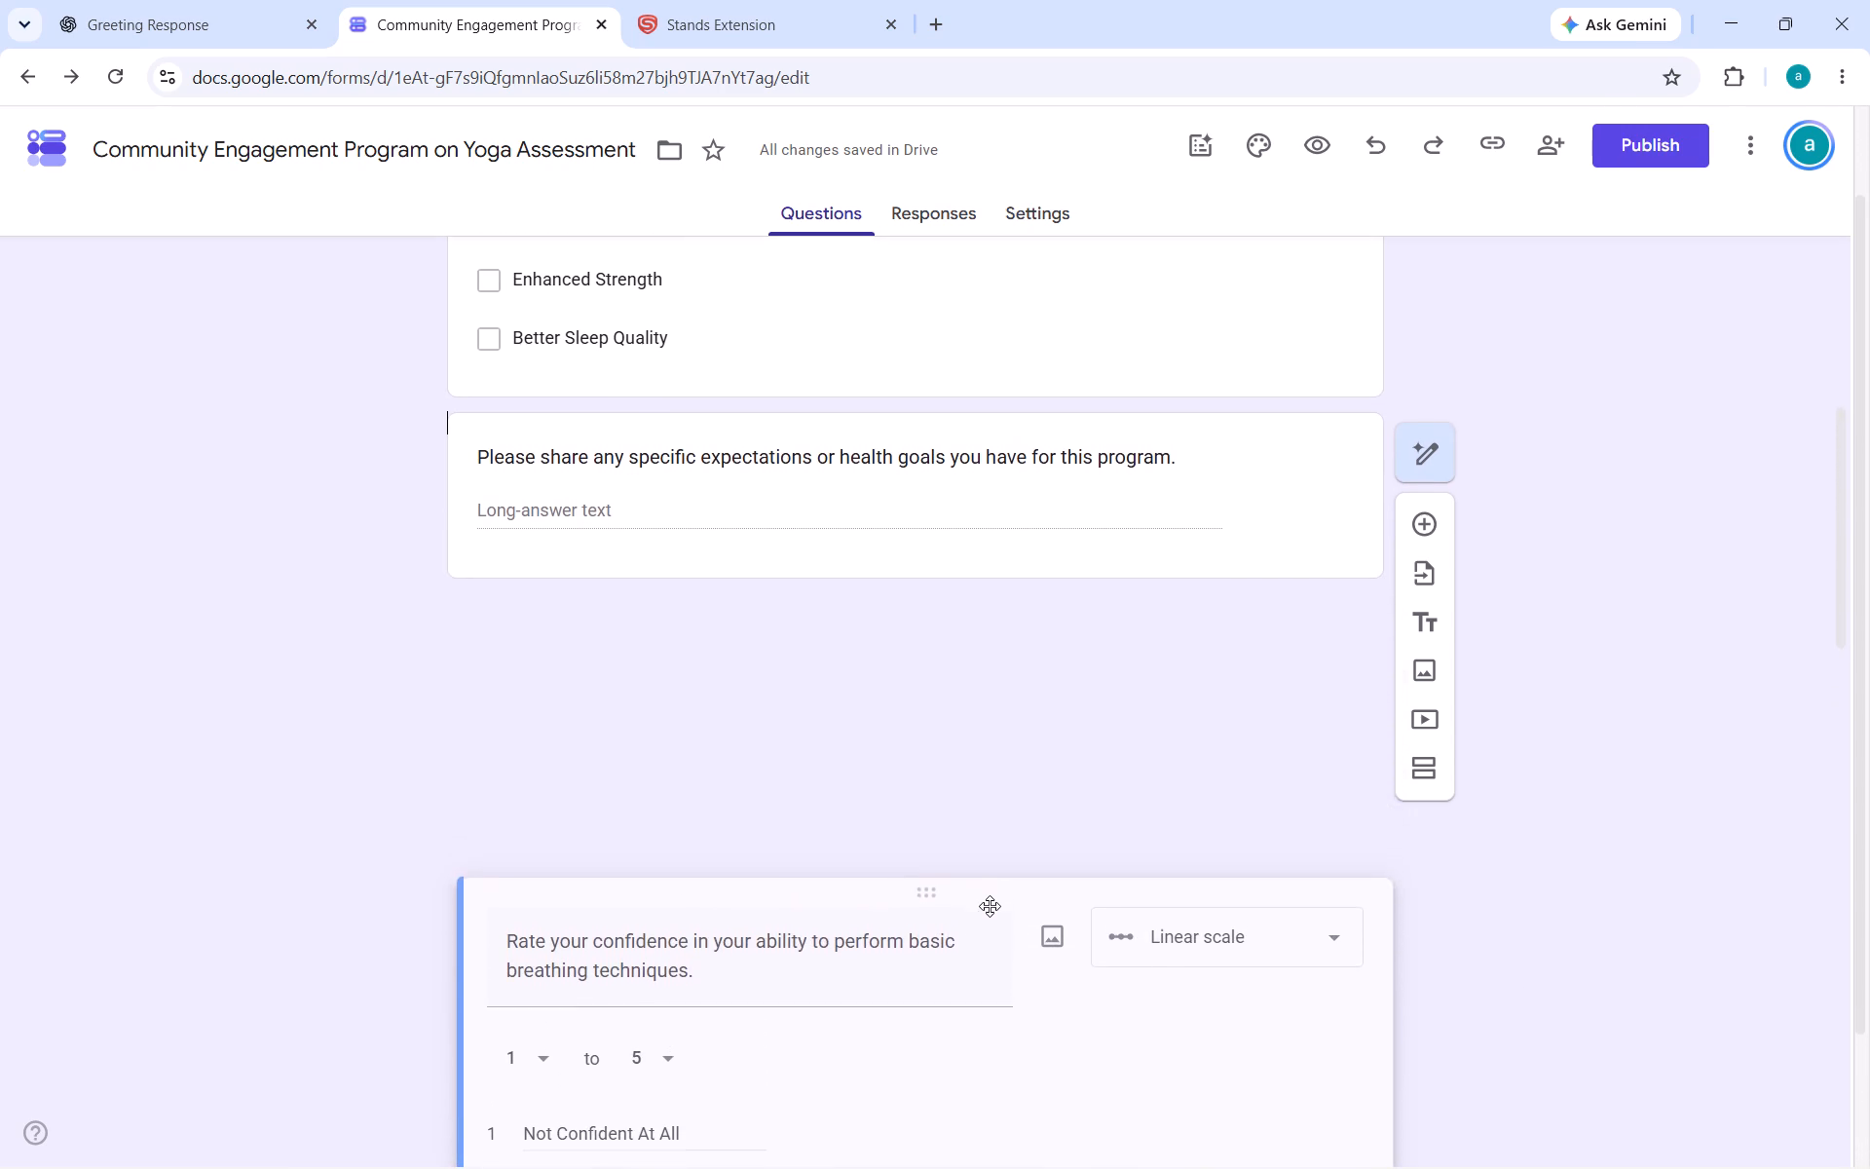
drag(990, 906, 867, 368)
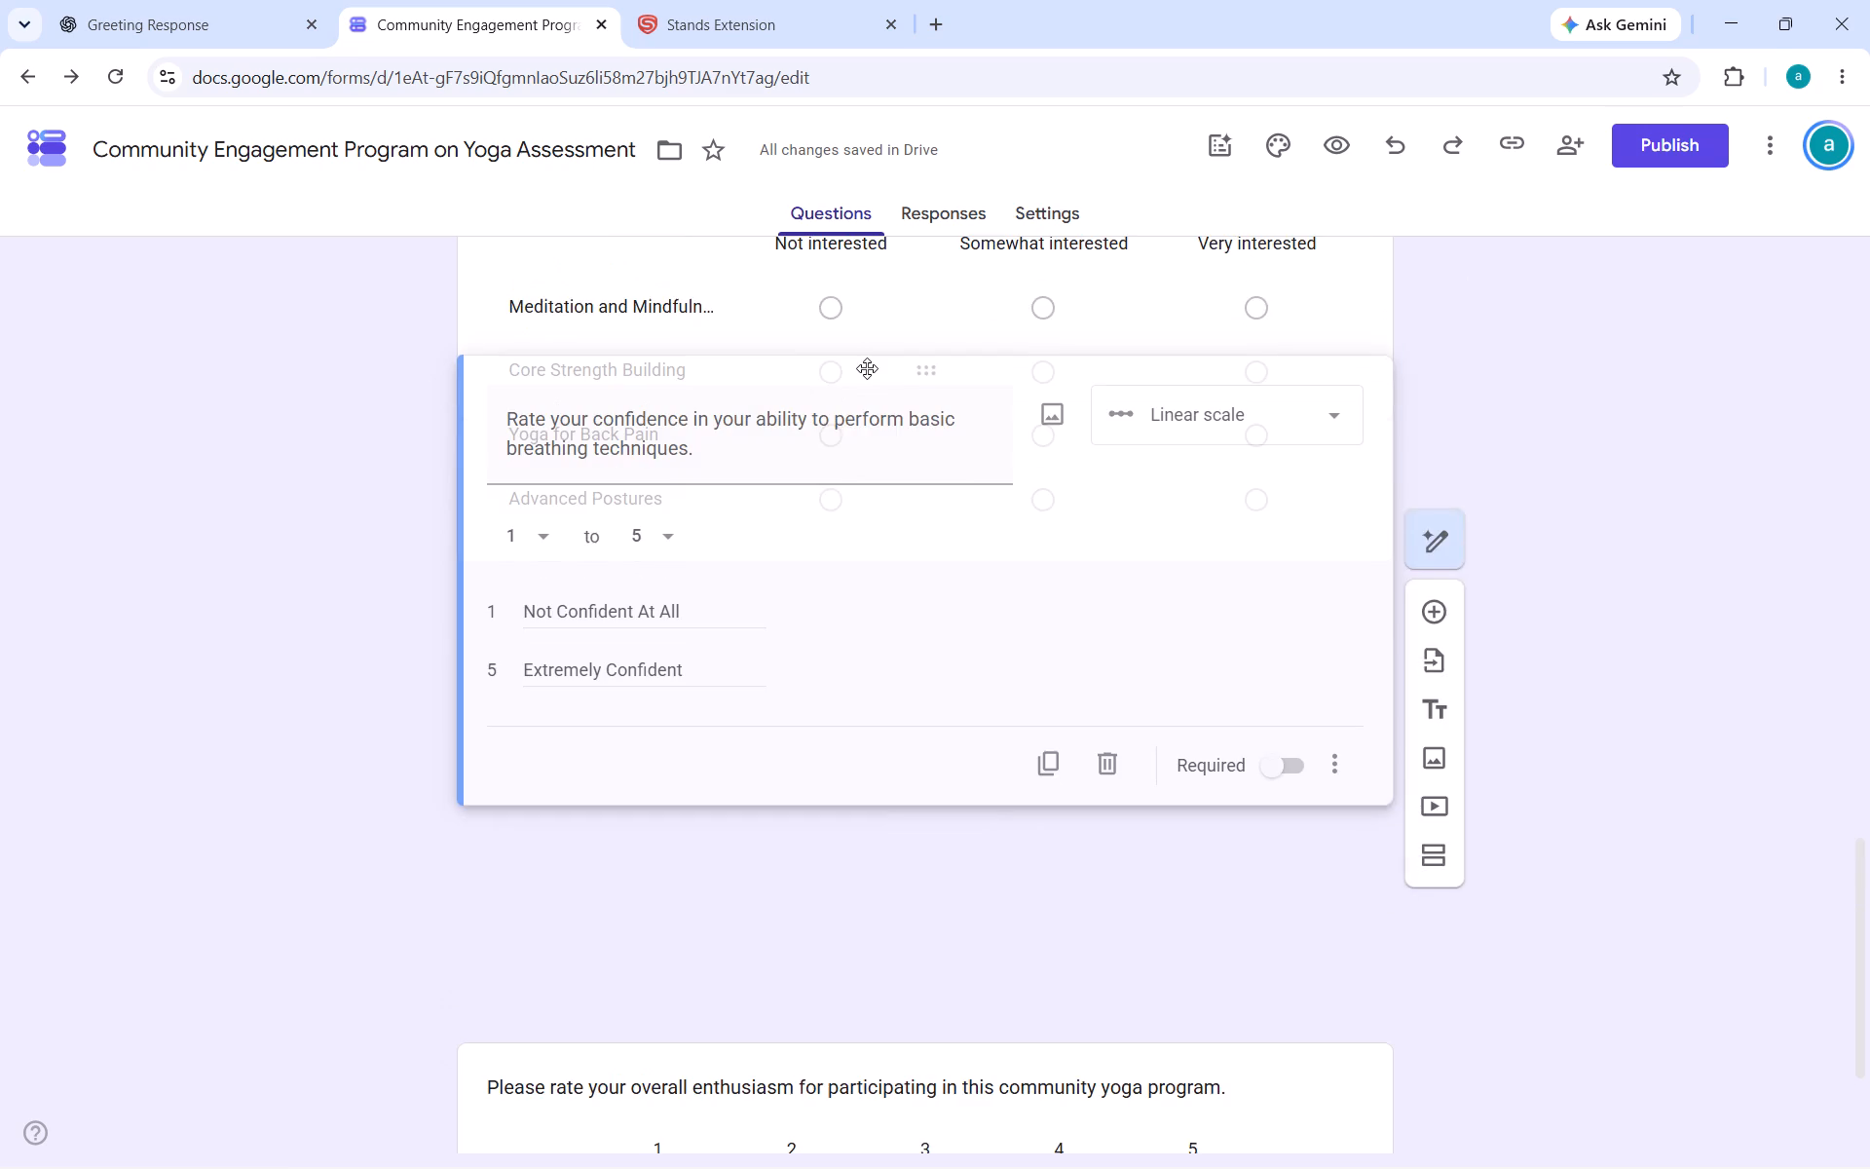
drag(867, 368, 786, 762)
scroll(786, 762, down, 2)
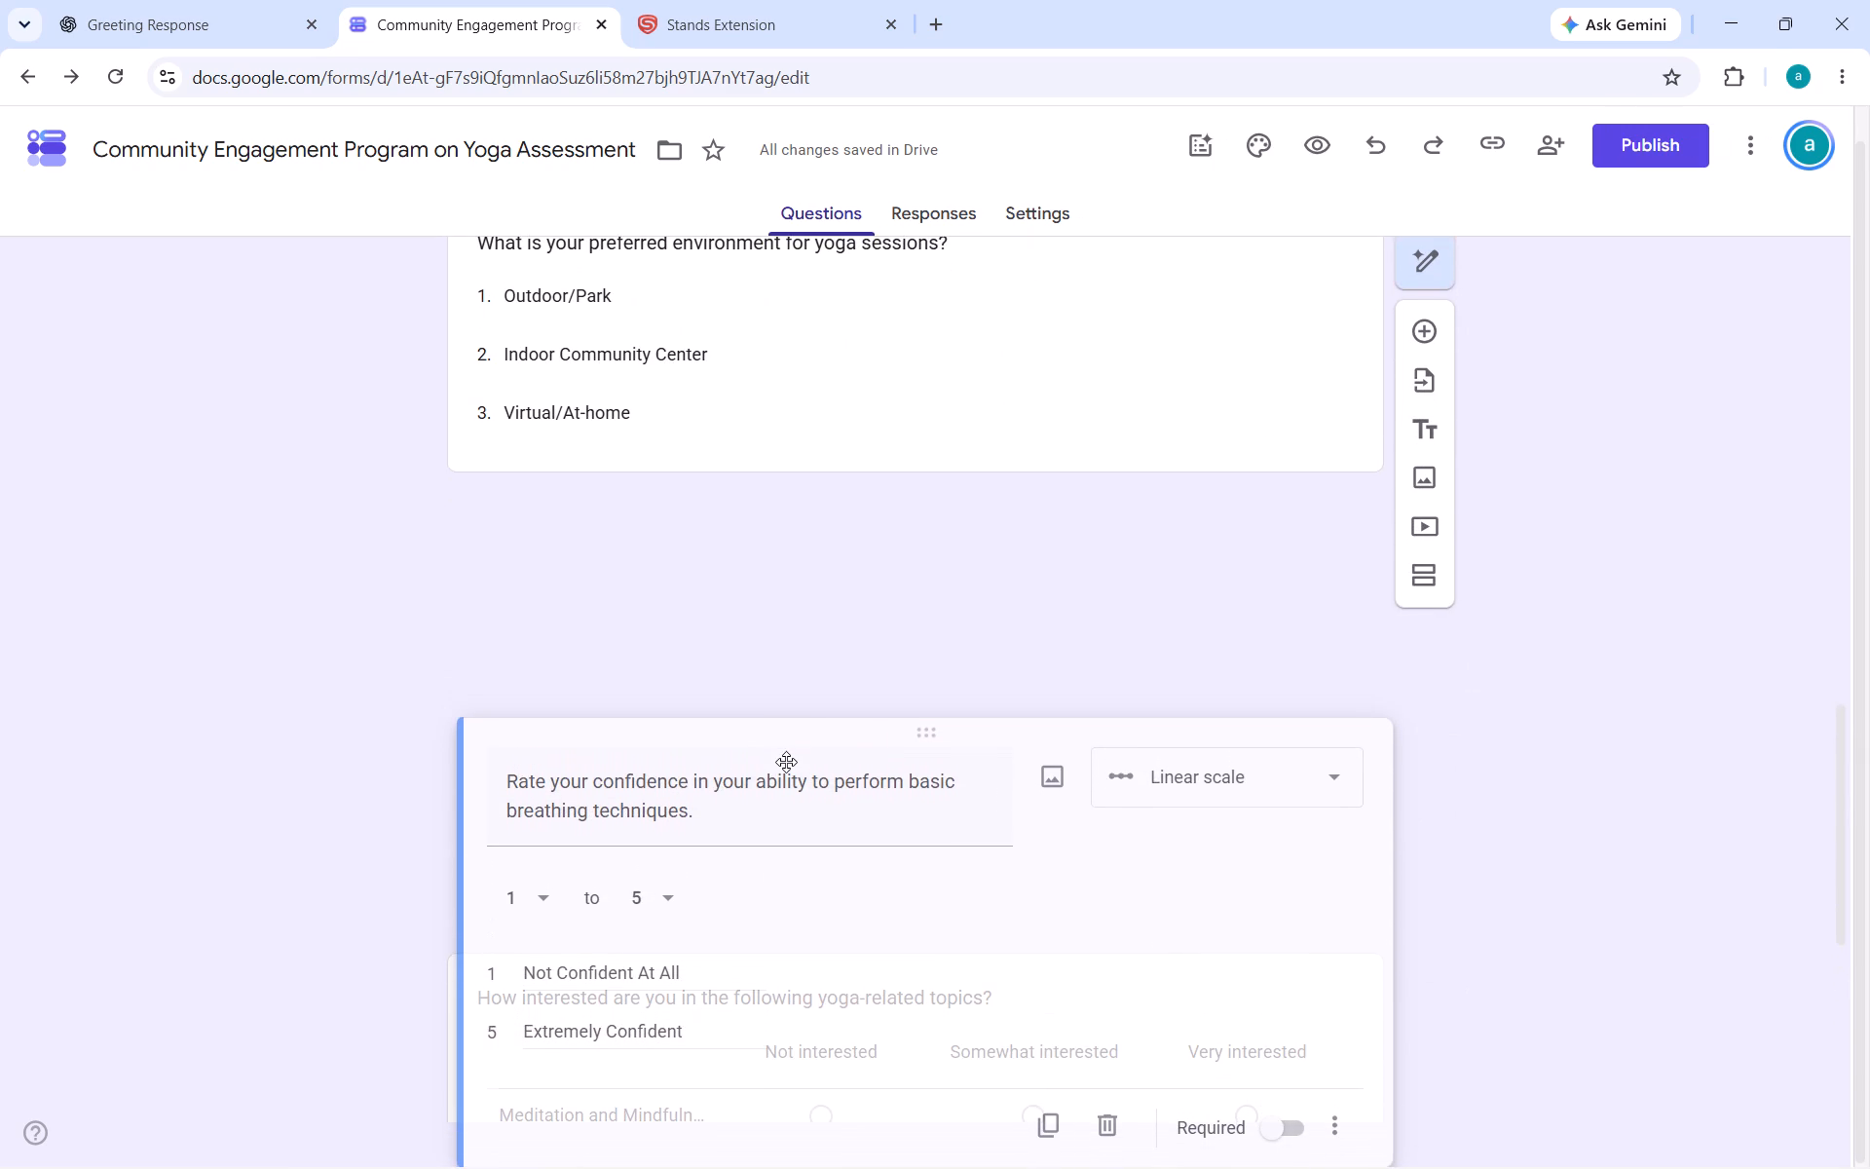
scroll(786, 762, down, 2)
drag(786, 762, 788, 787)
scroll(784, 748, down, 5)
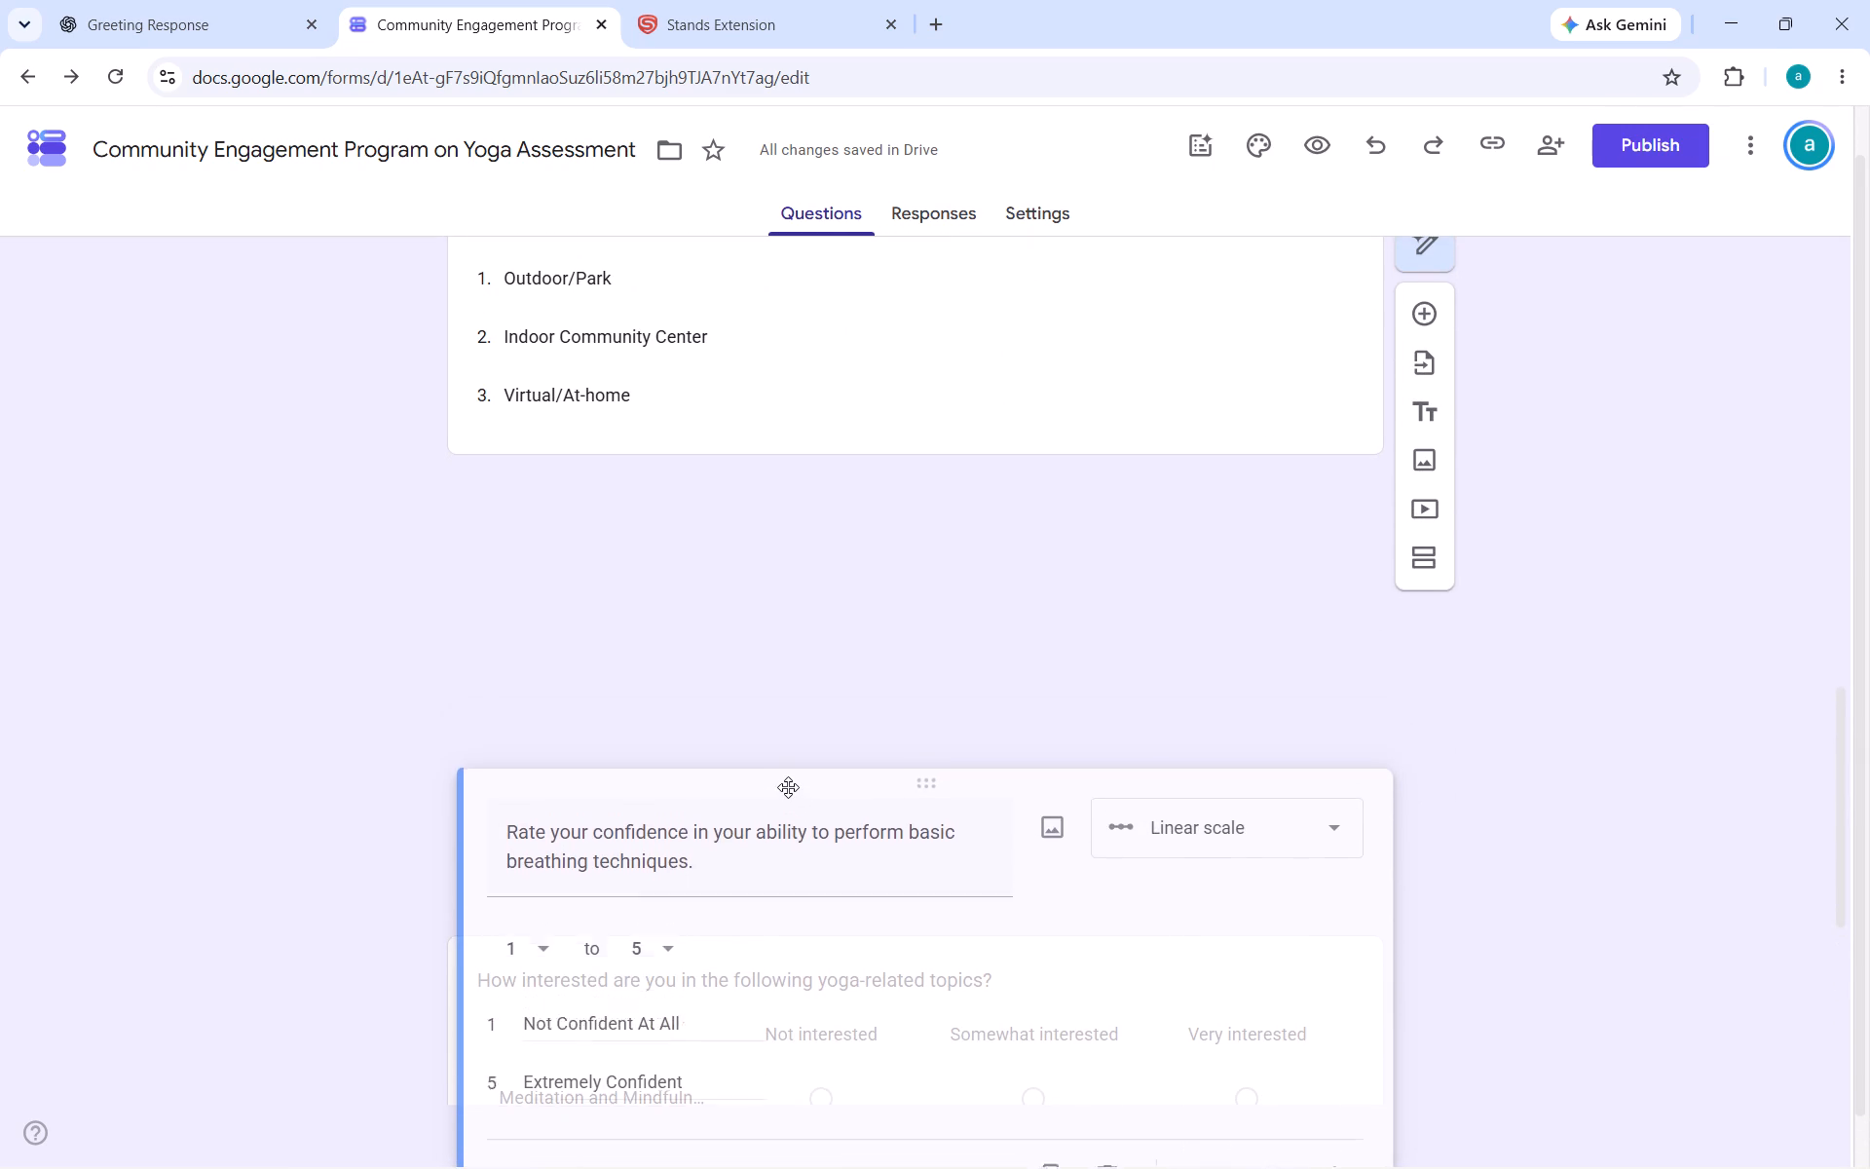
drag(788, 787, 862, 1100)
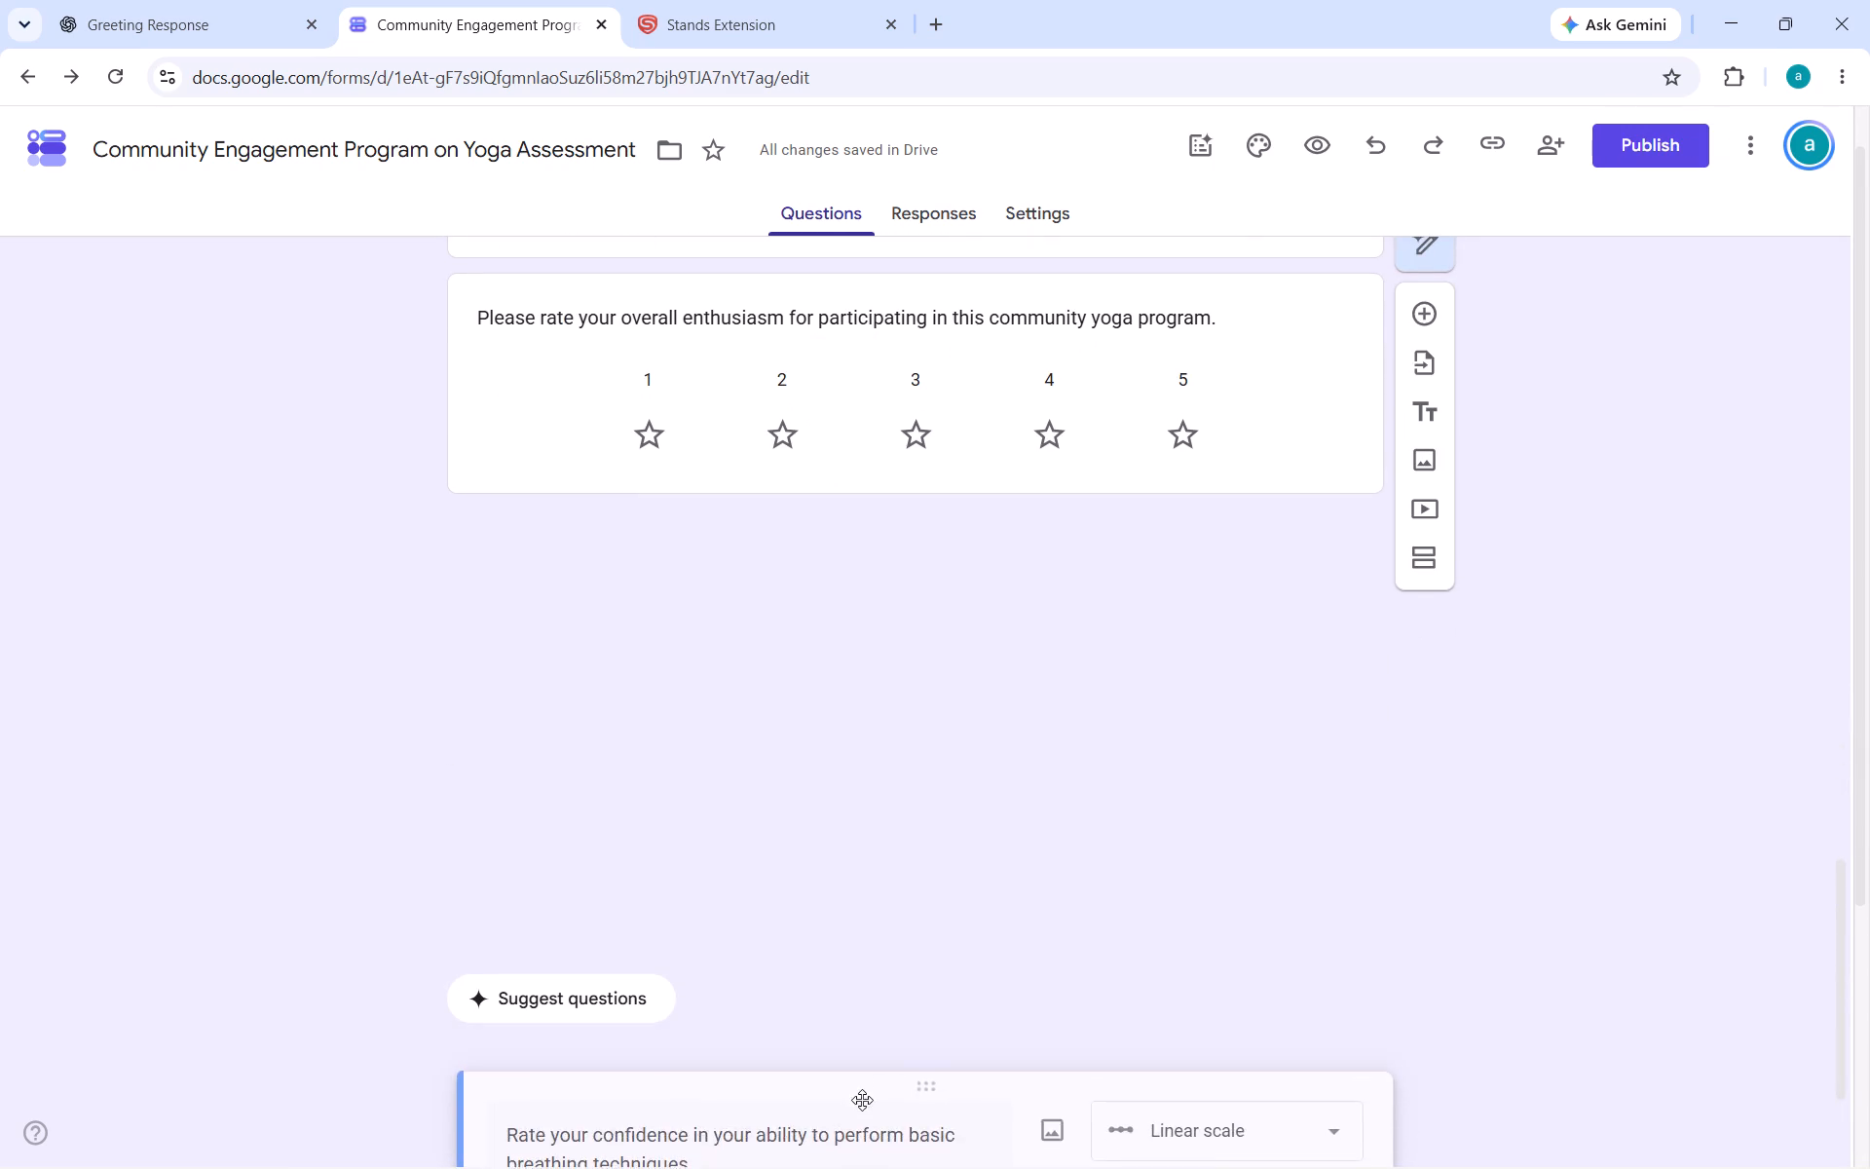
drag(862, 1100, 693, 703)
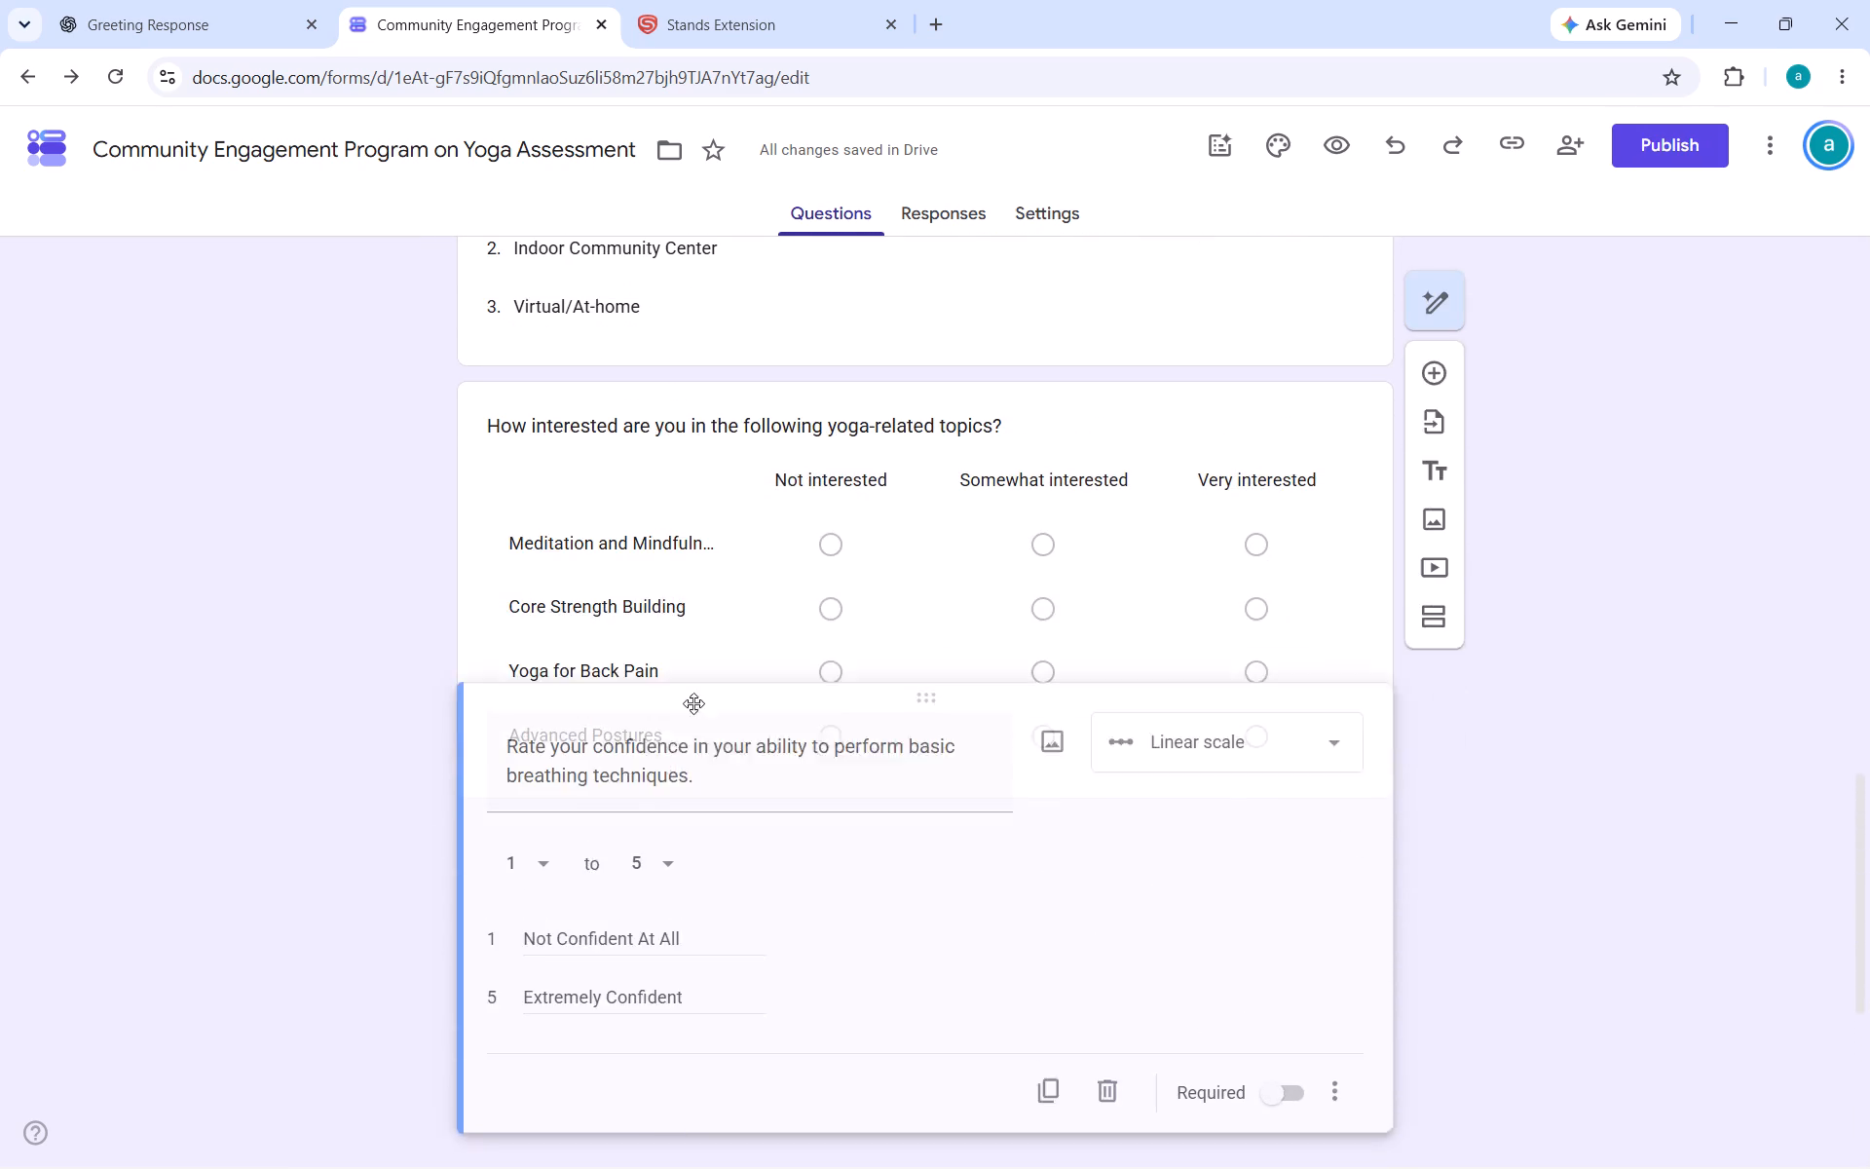
drag(693, 703, 684, 753)
scroll(719, 606, down, 7)
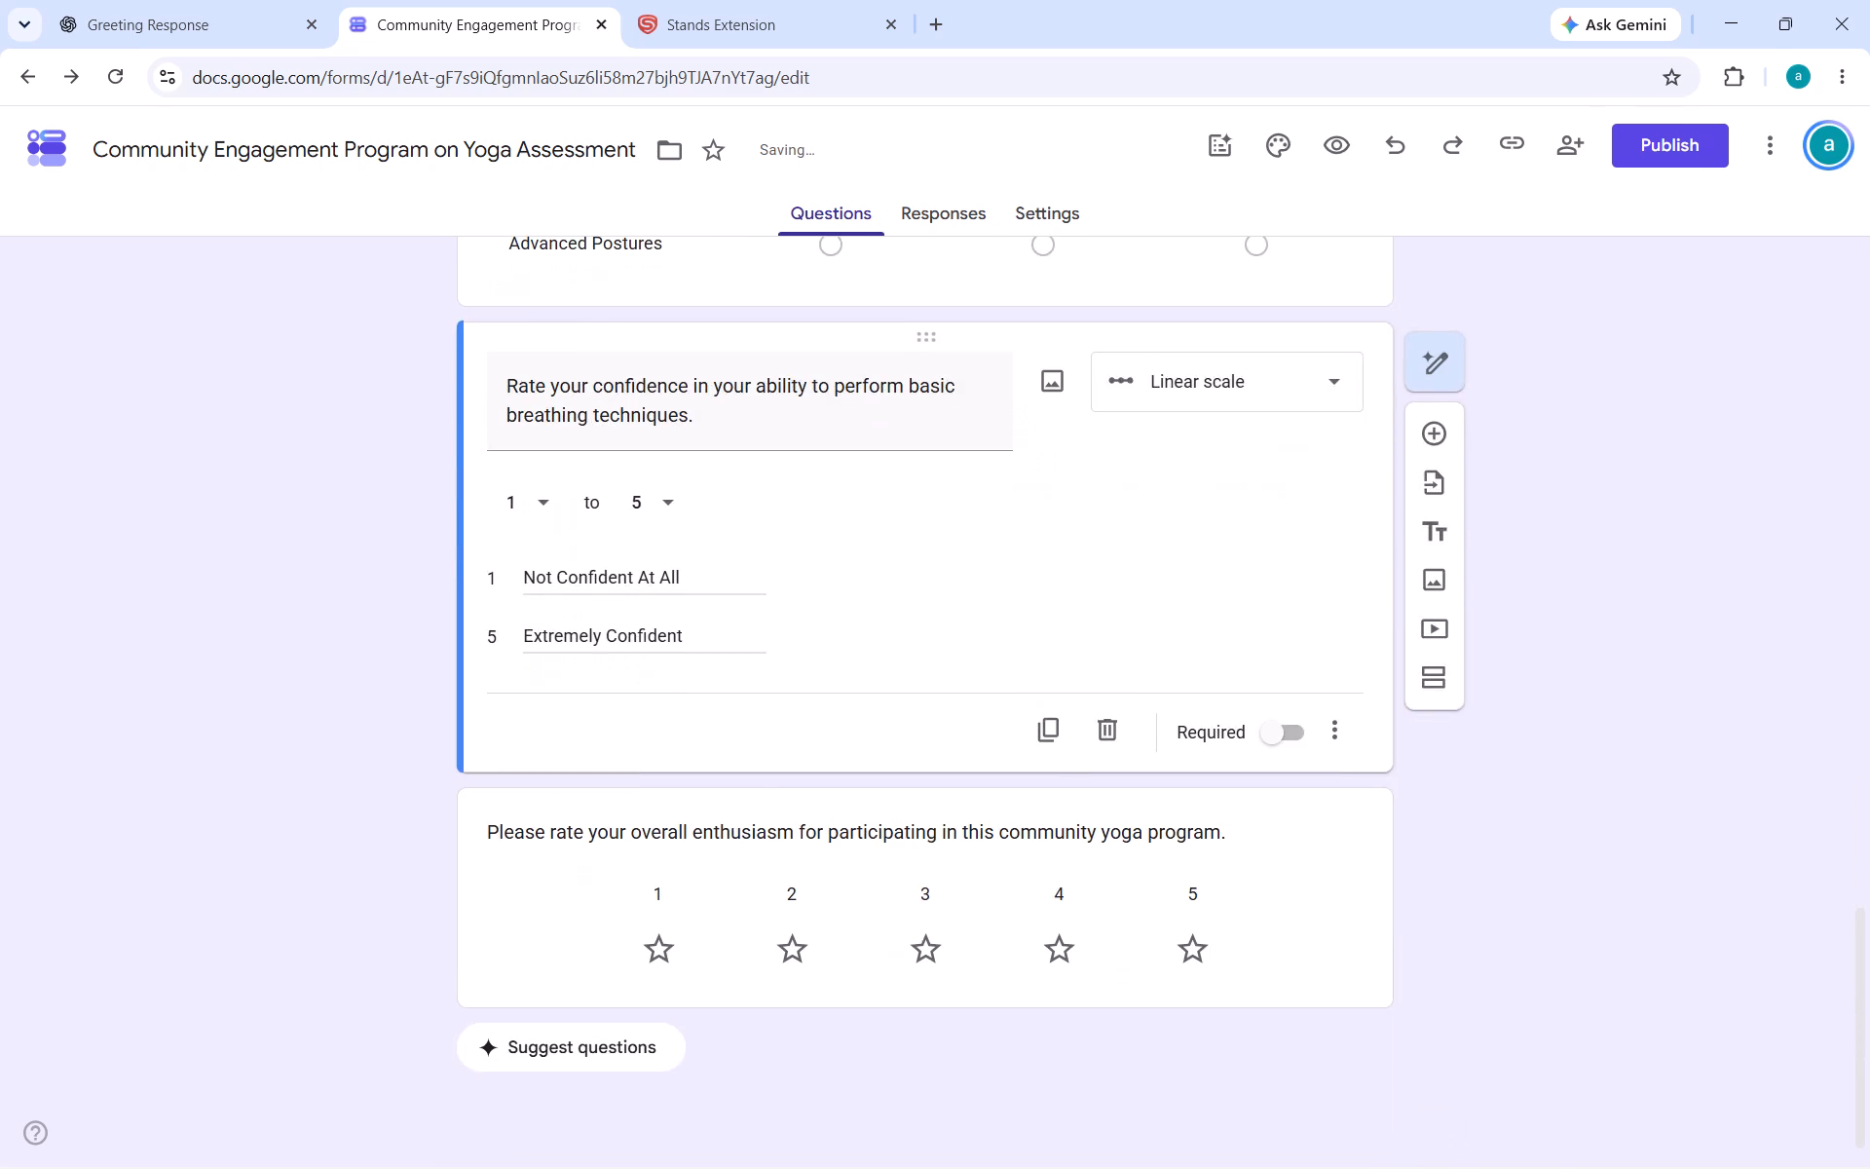
Move the expectations or health goals question between the breathing-techniques confidence question and the overall enthusiasm rating.
scroll(720, 588, up, 8)
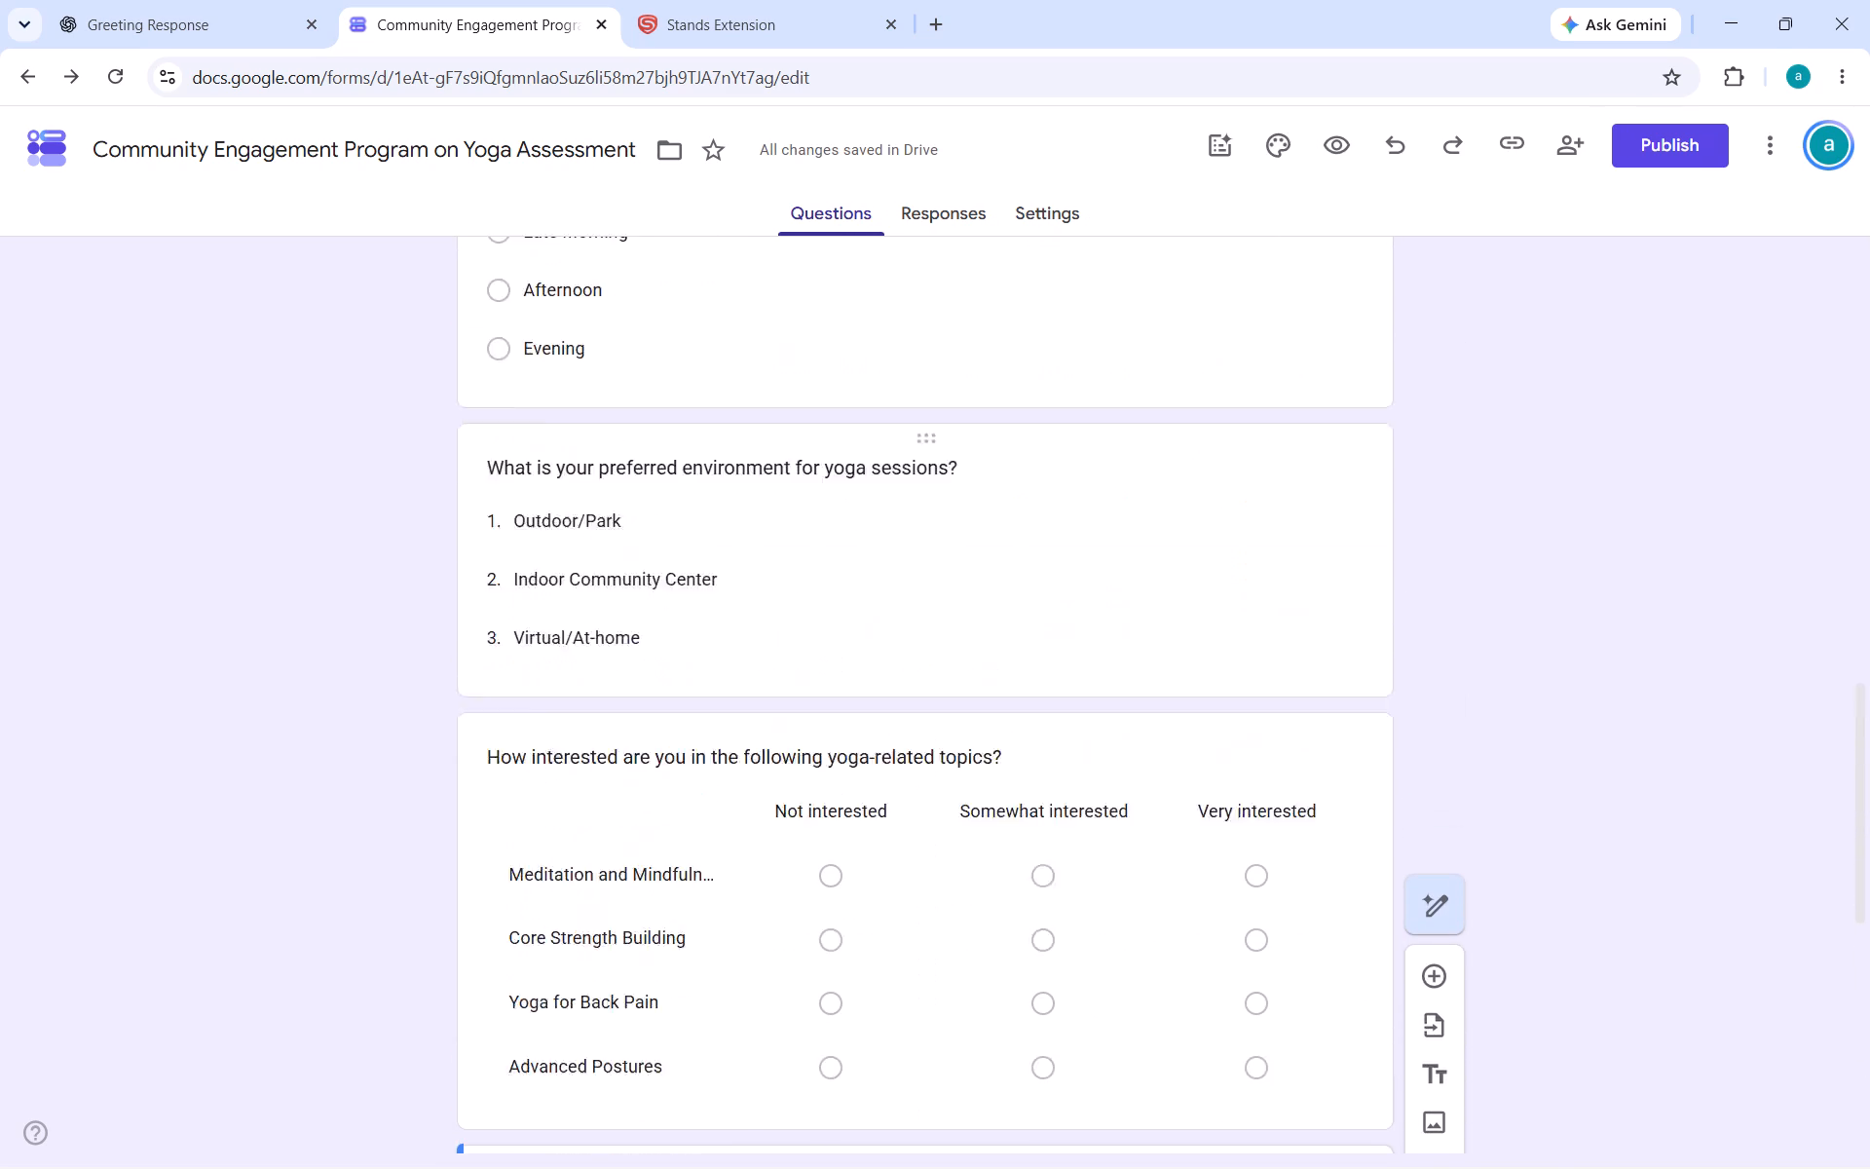
scroll(702, 523, up, 3)
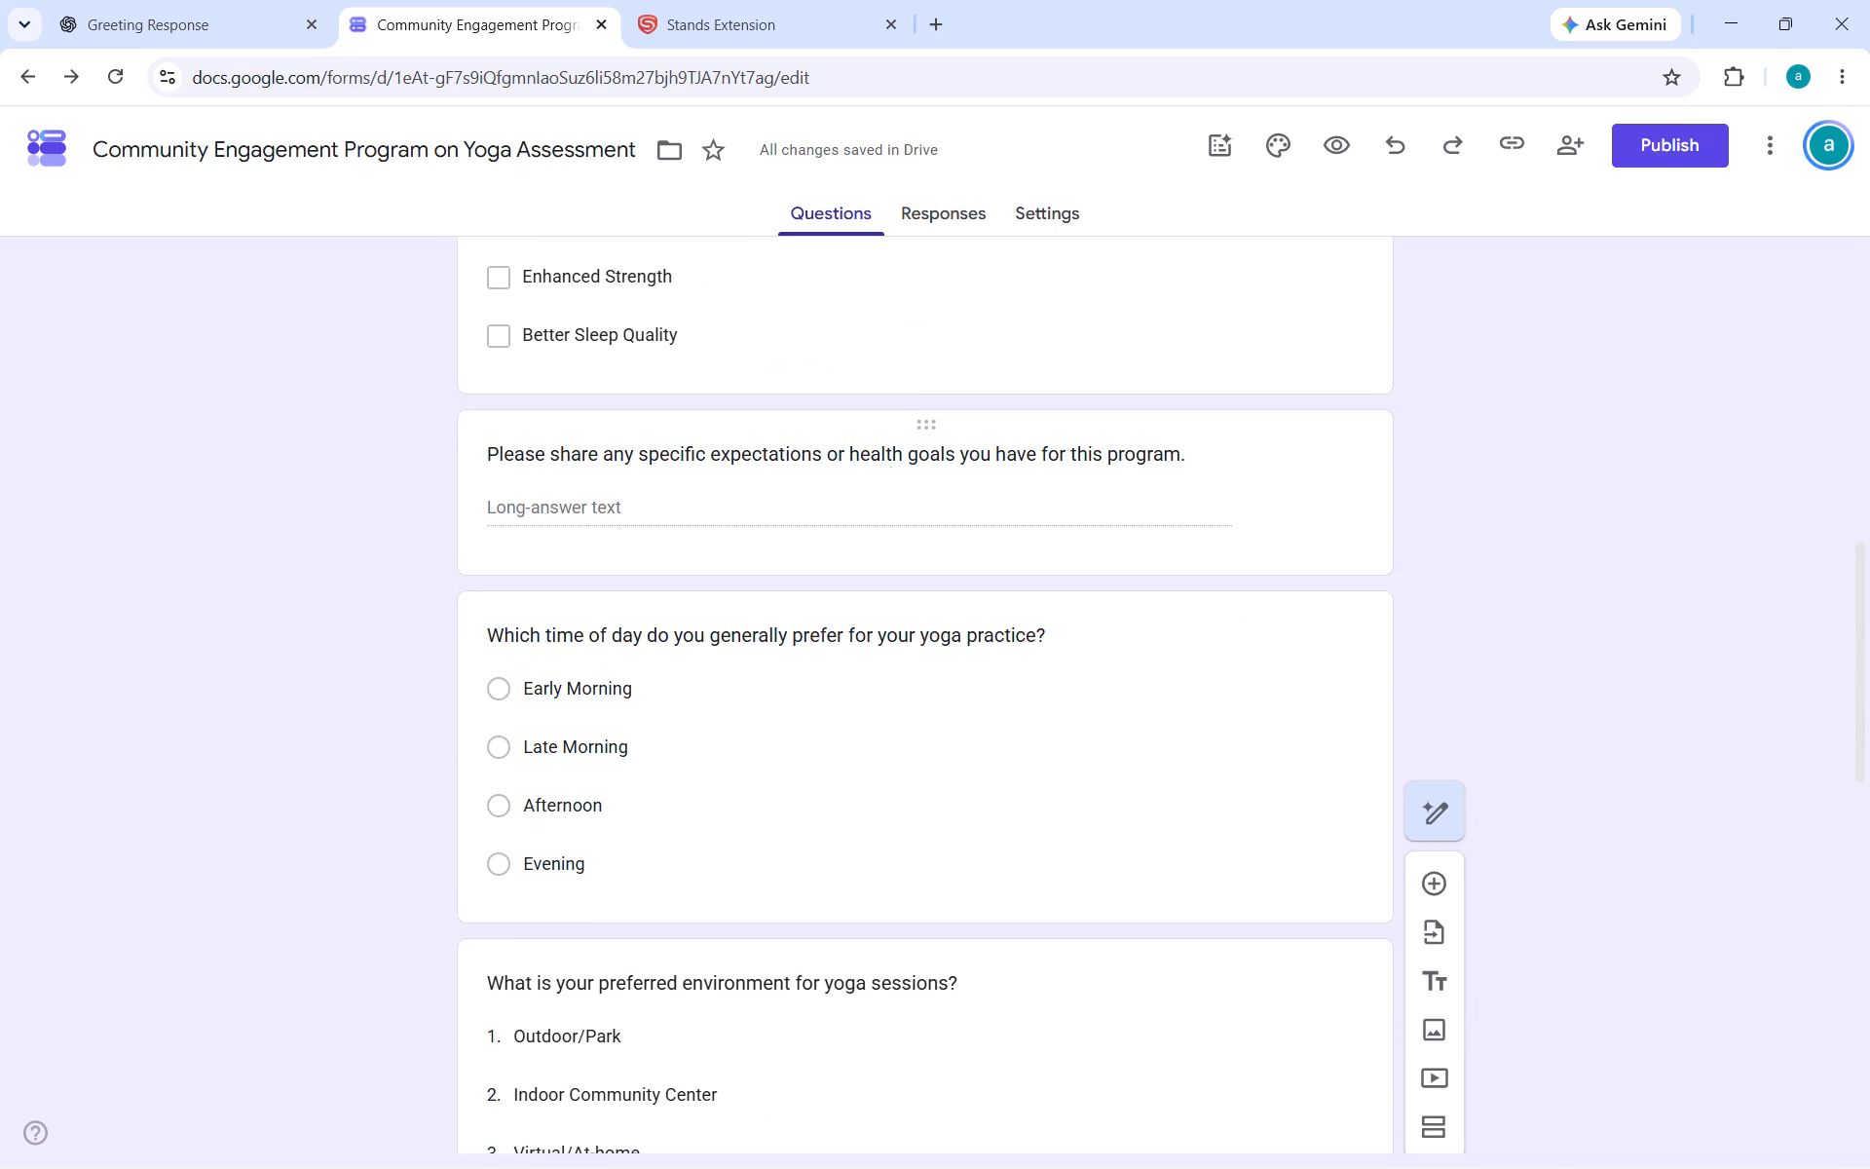
drag(916, 429, 935, 510)
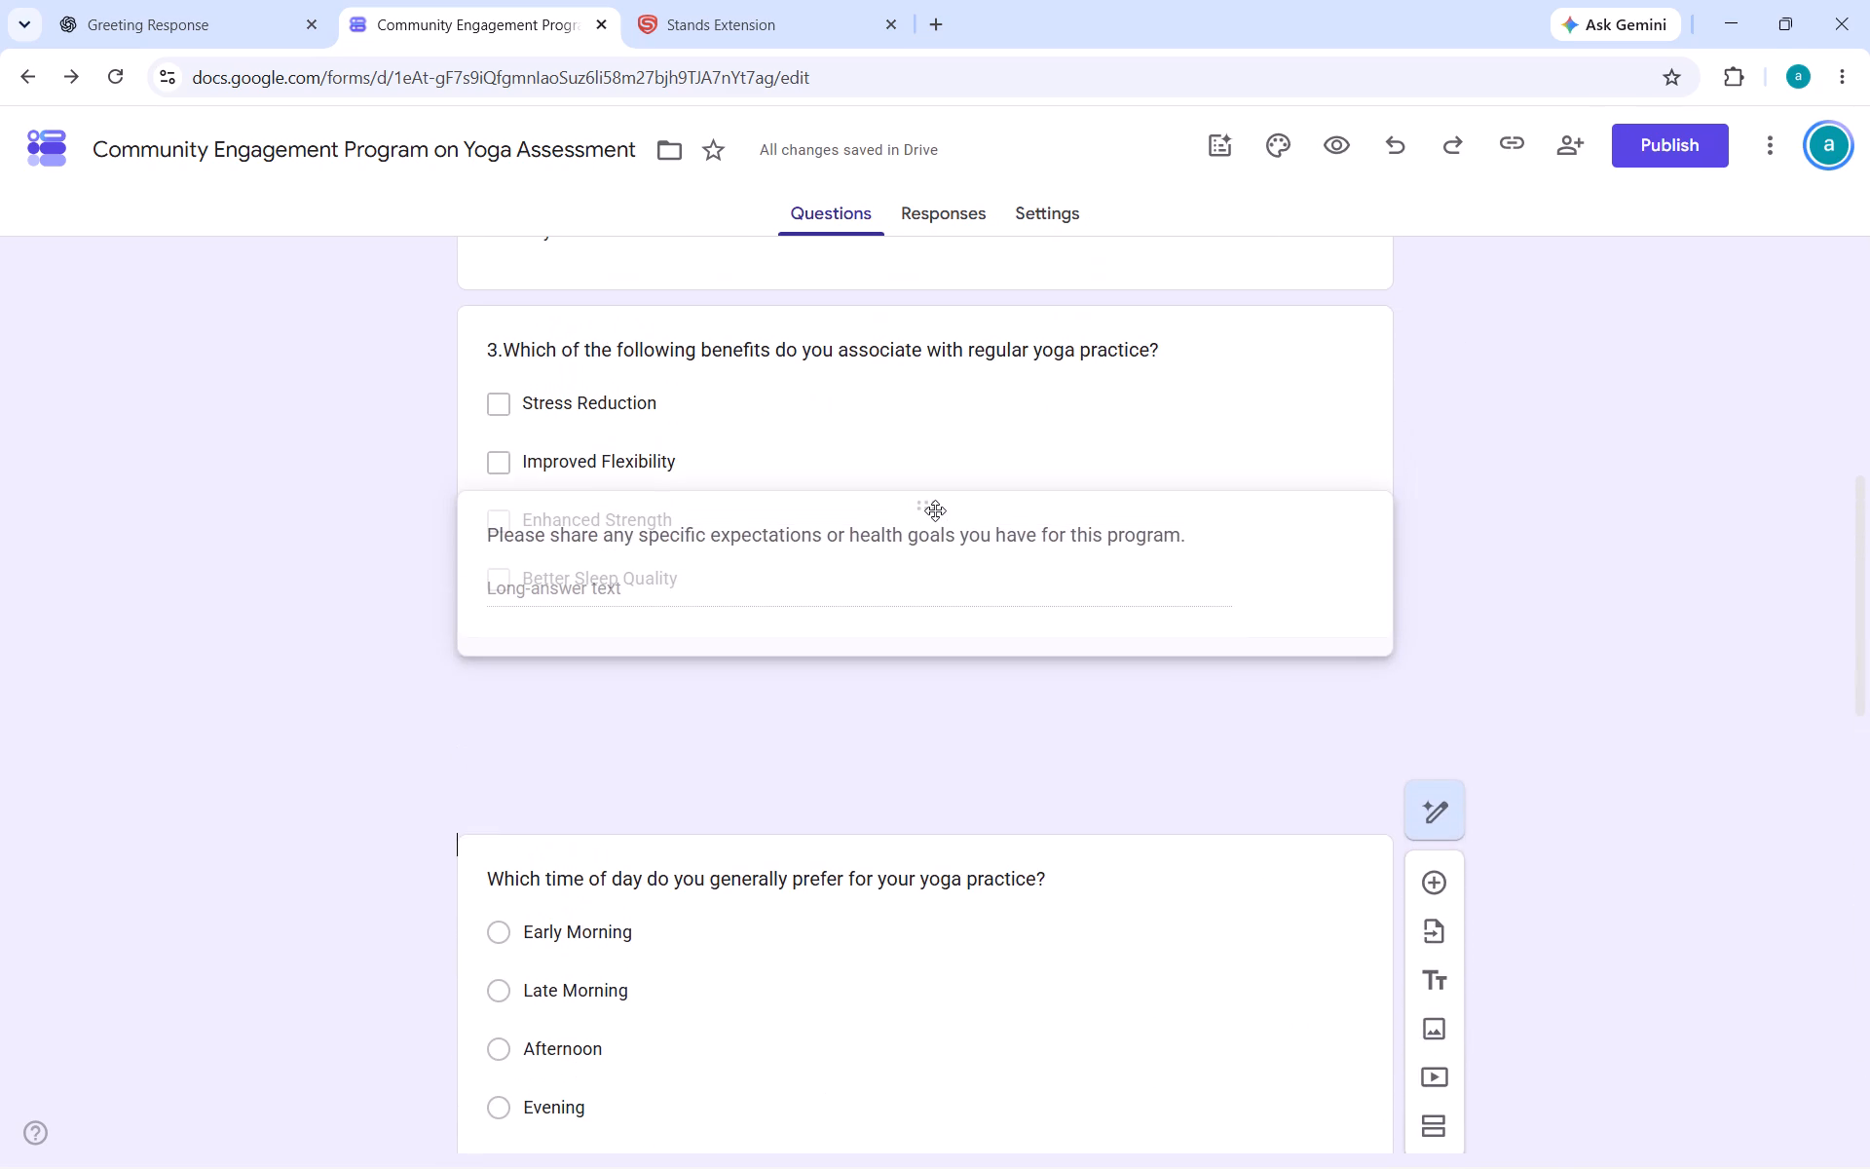
drag(935, 510, 983, 1168)
scroll(935, 510, down, 7)
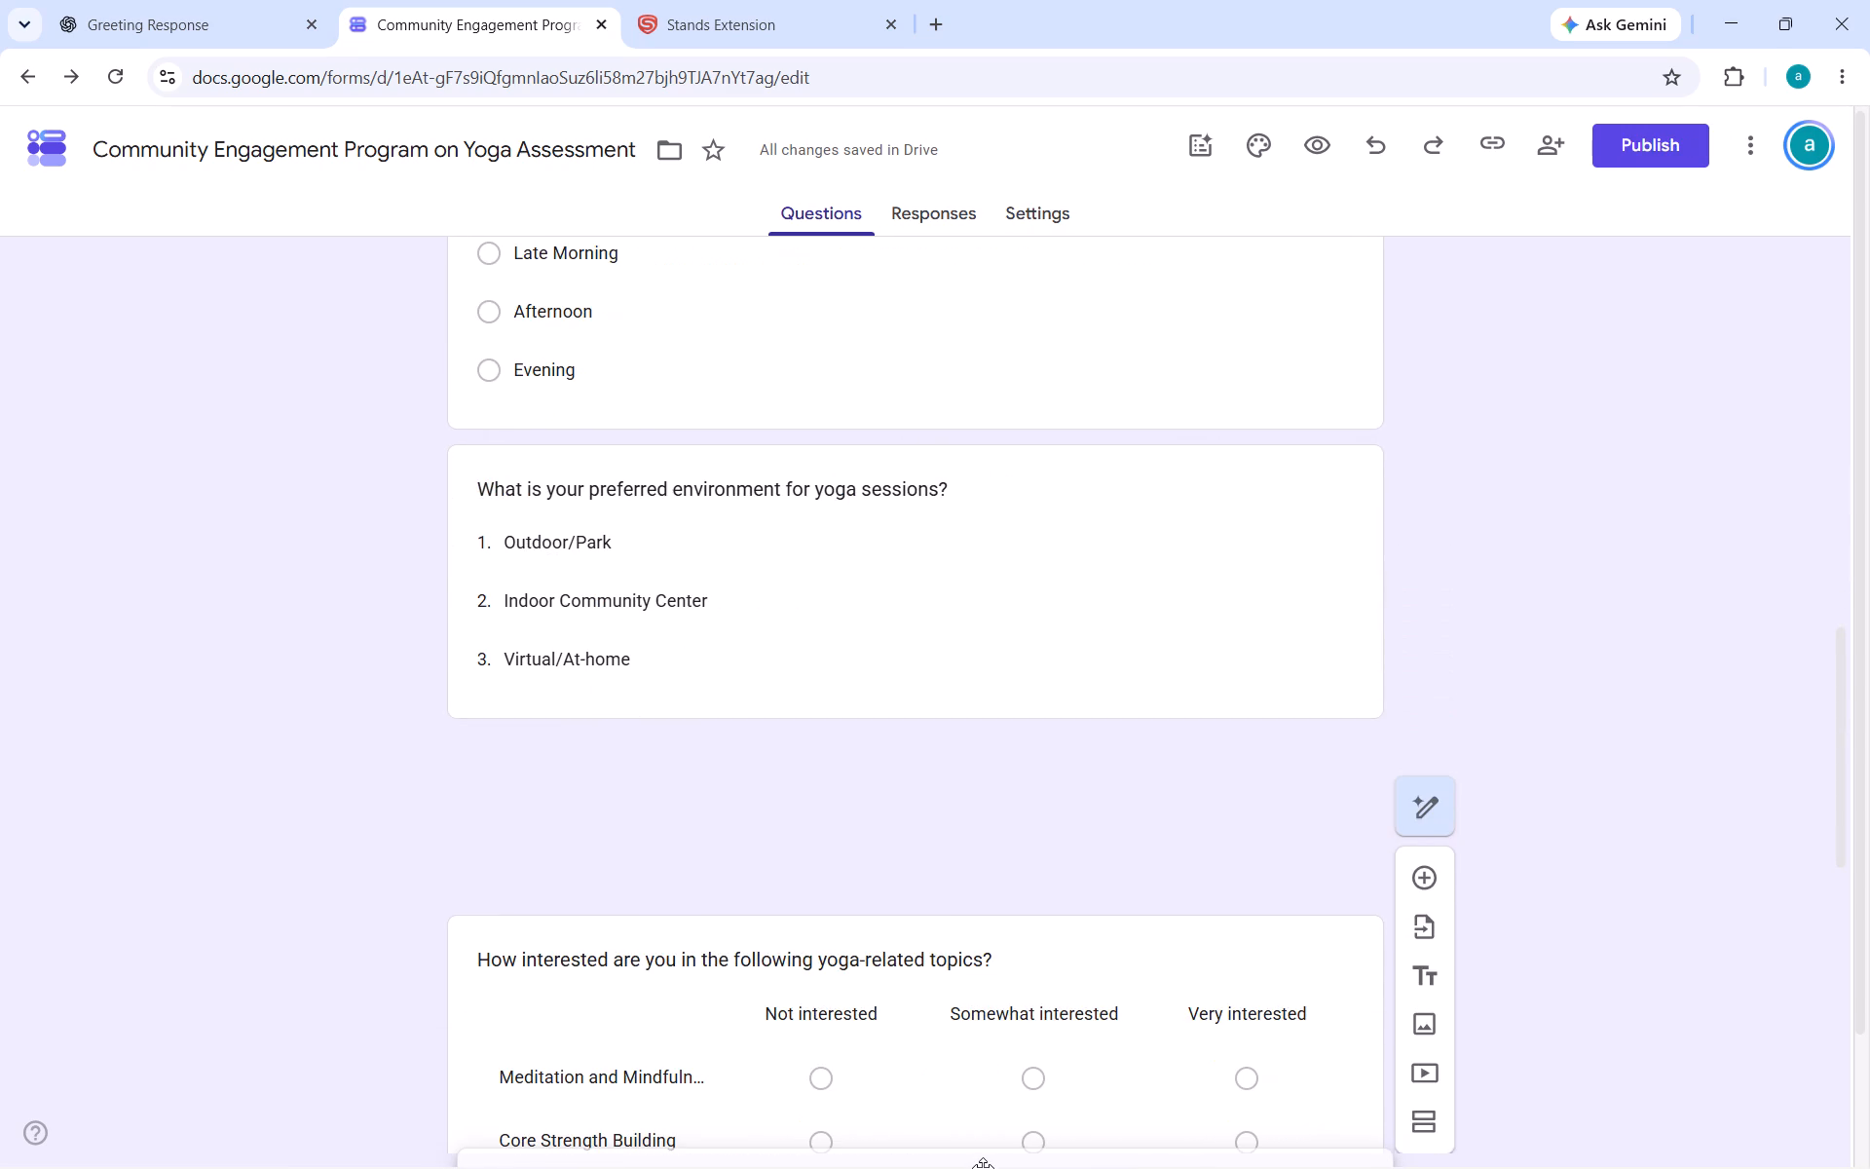
drag(983, 1168, 991, 1168)
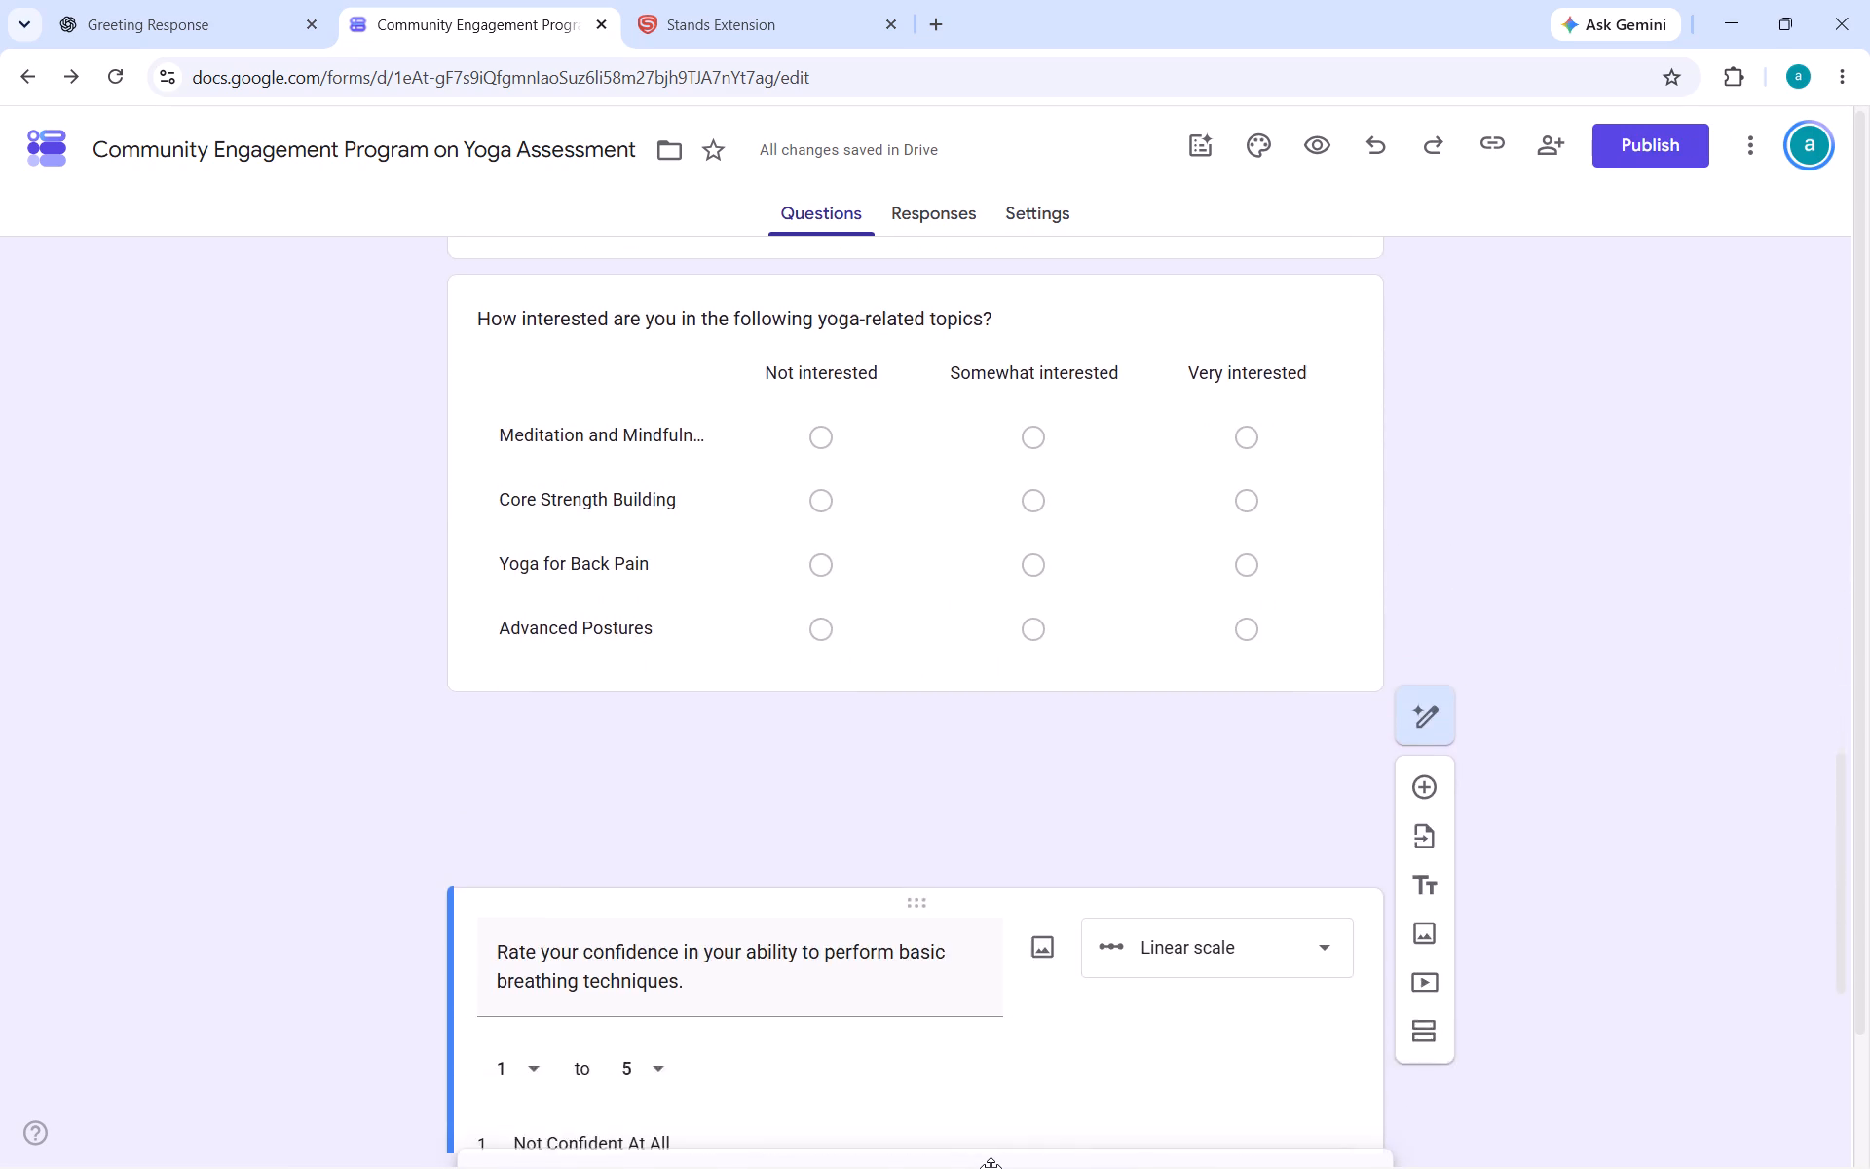
drag(991, 1168, 970, 584)
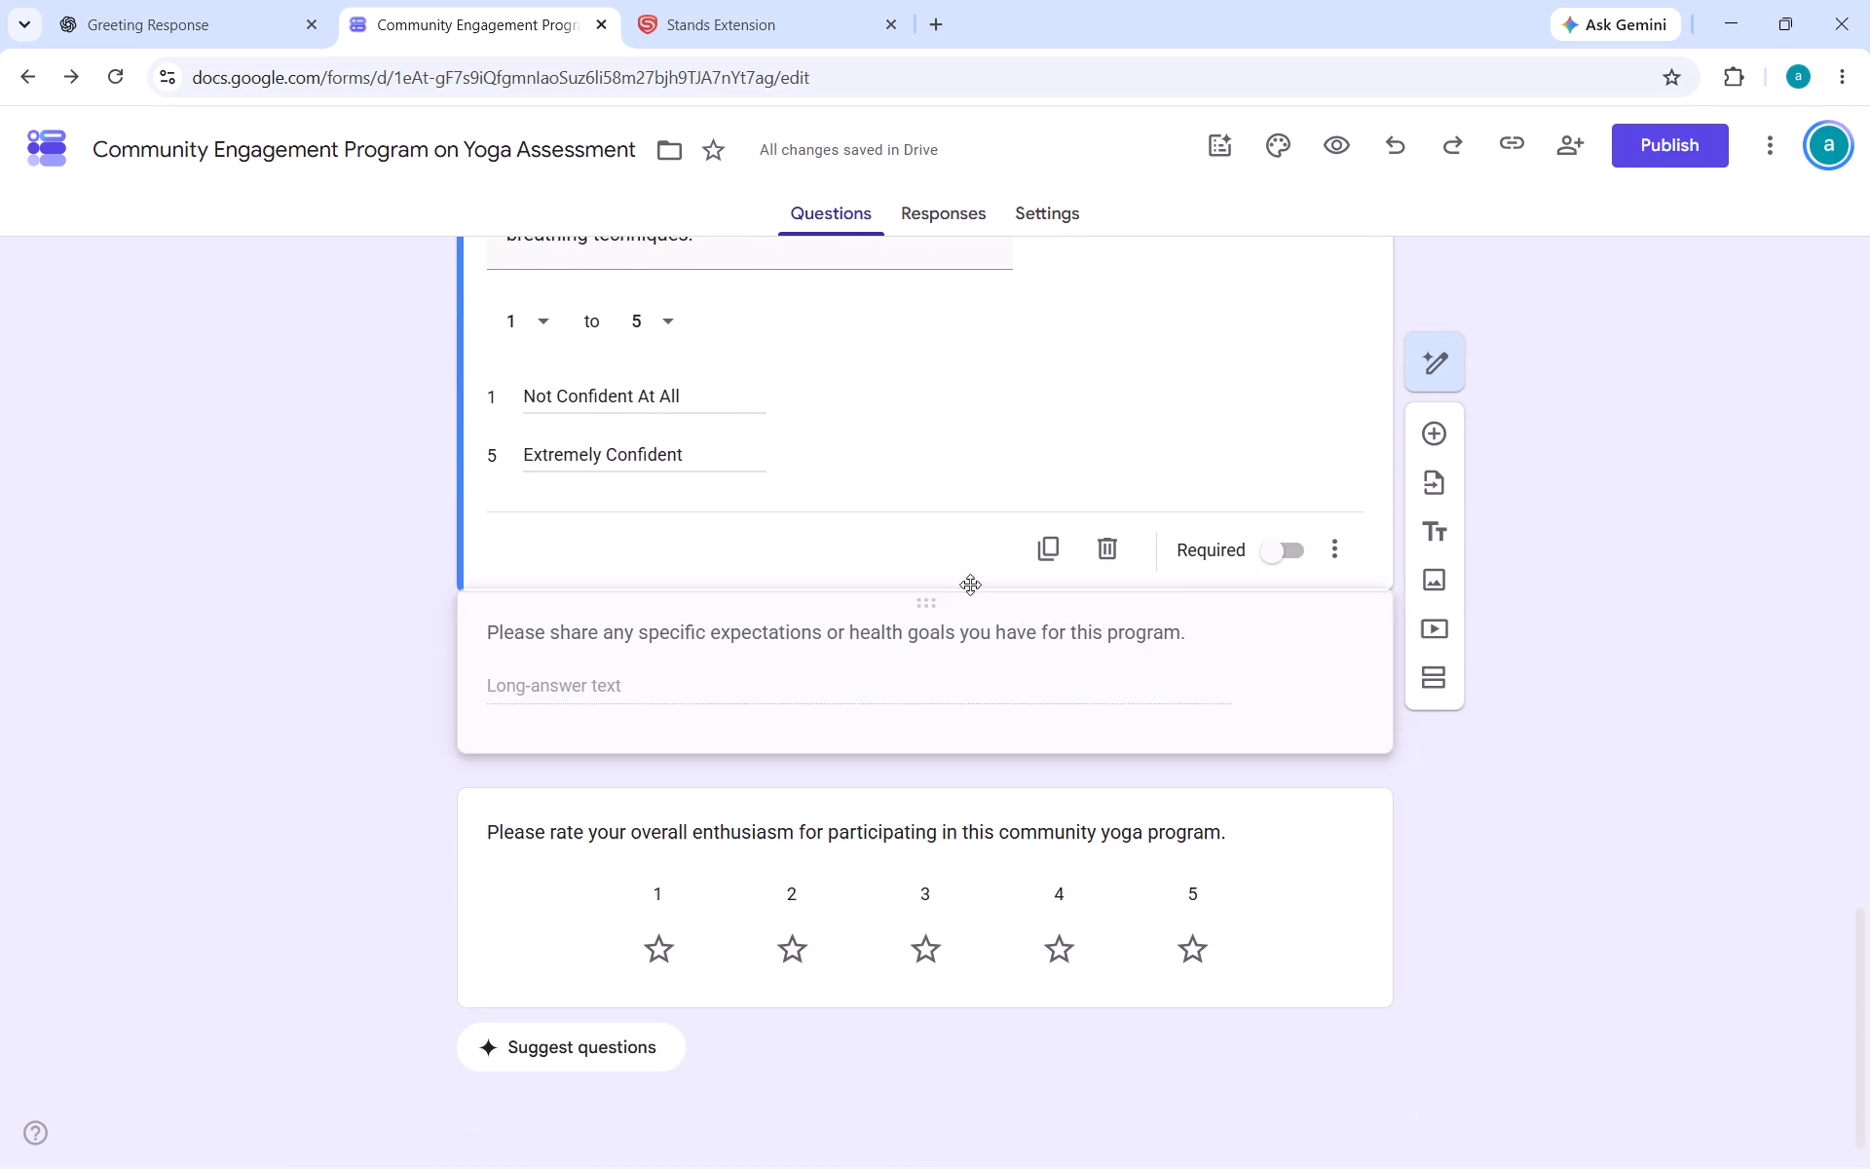
drag(970, 584, 966, 620)
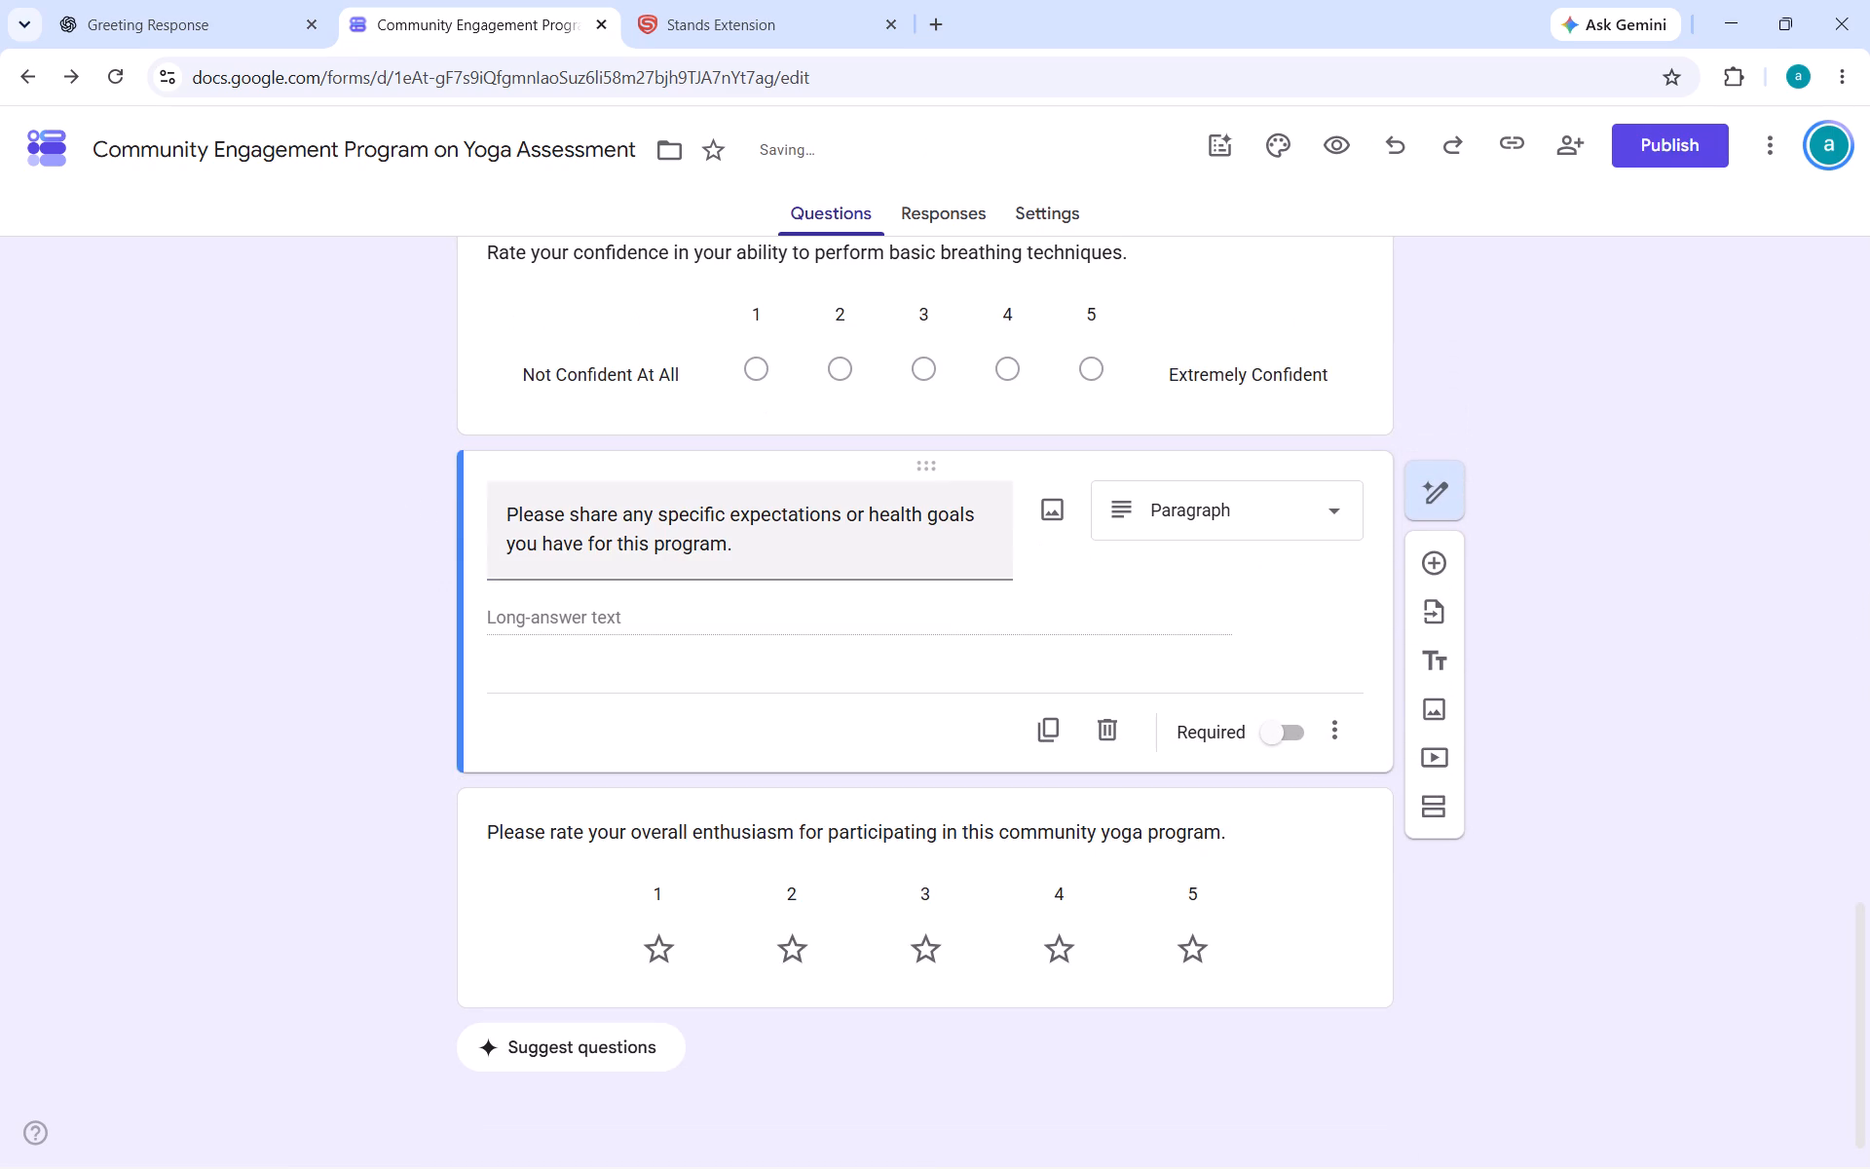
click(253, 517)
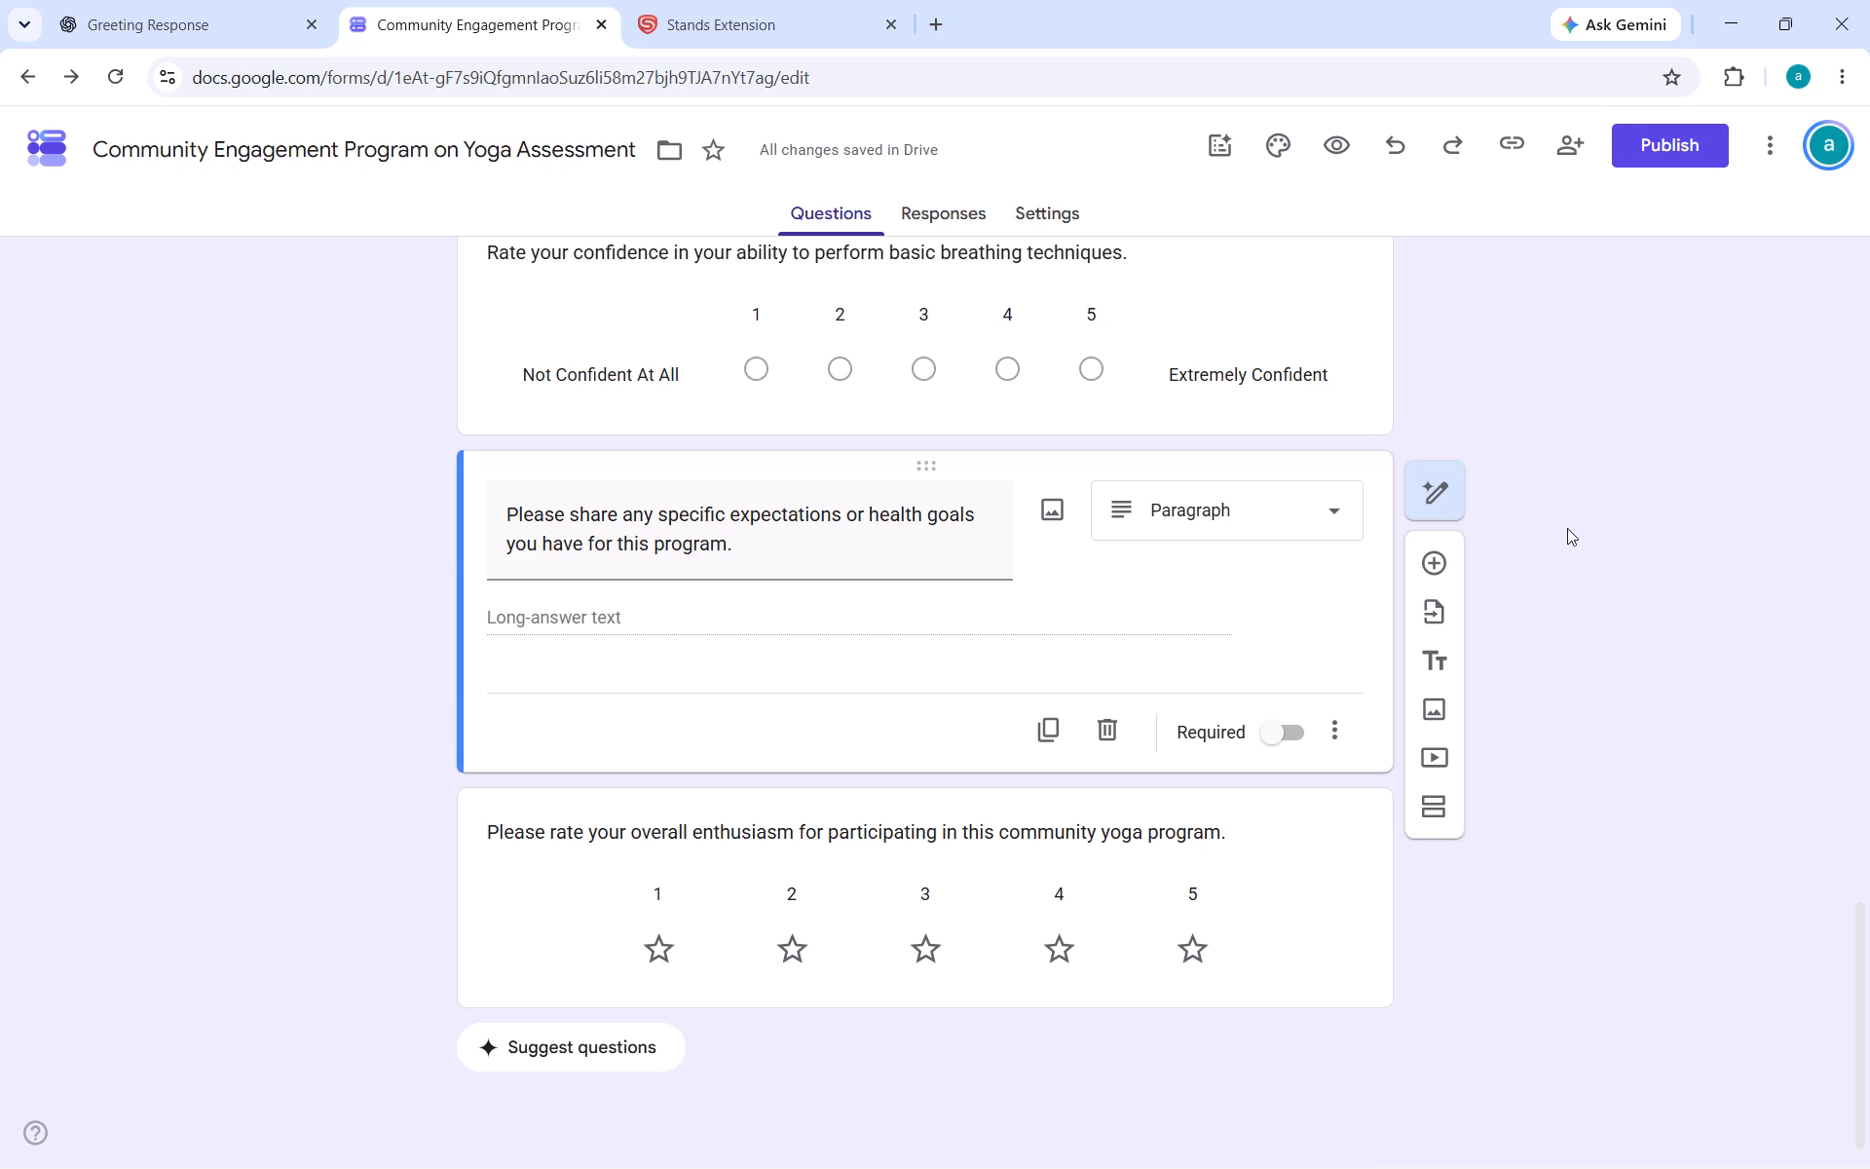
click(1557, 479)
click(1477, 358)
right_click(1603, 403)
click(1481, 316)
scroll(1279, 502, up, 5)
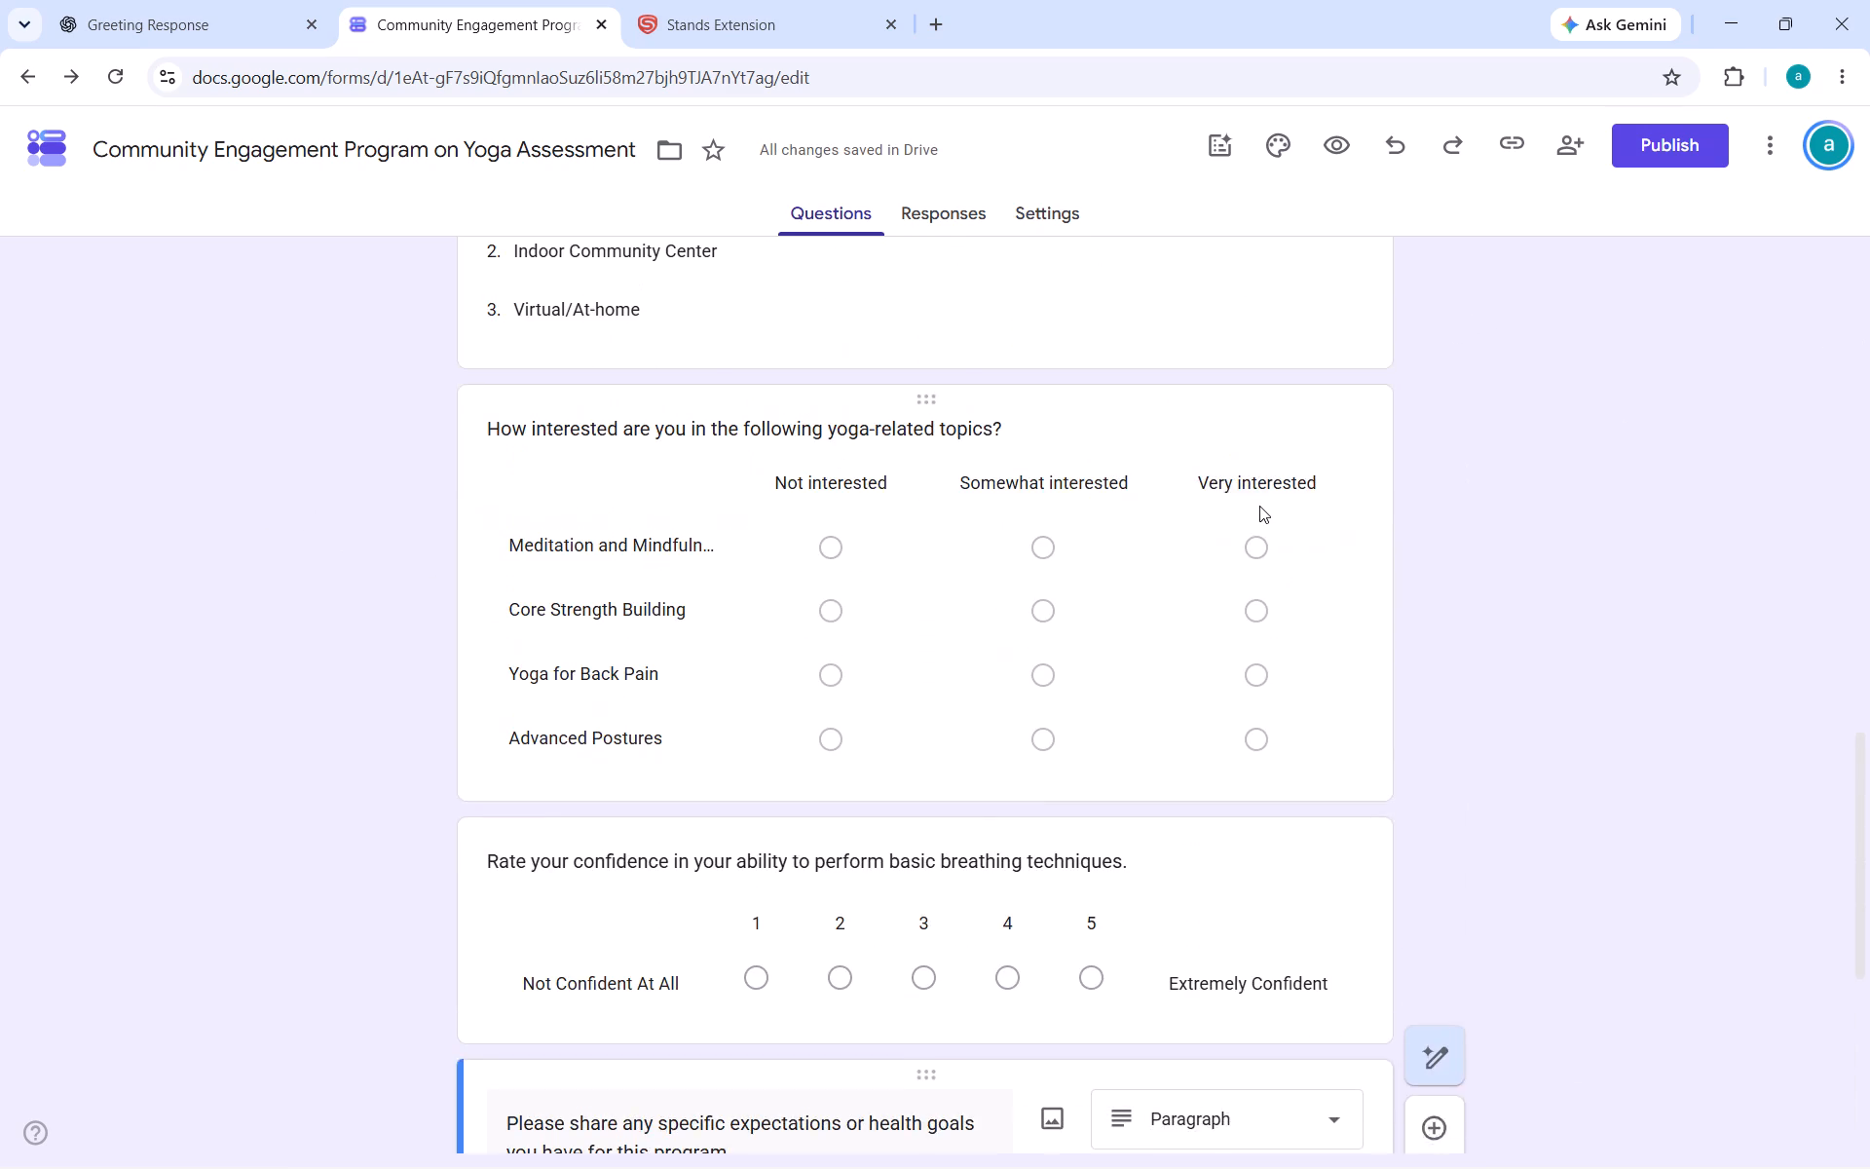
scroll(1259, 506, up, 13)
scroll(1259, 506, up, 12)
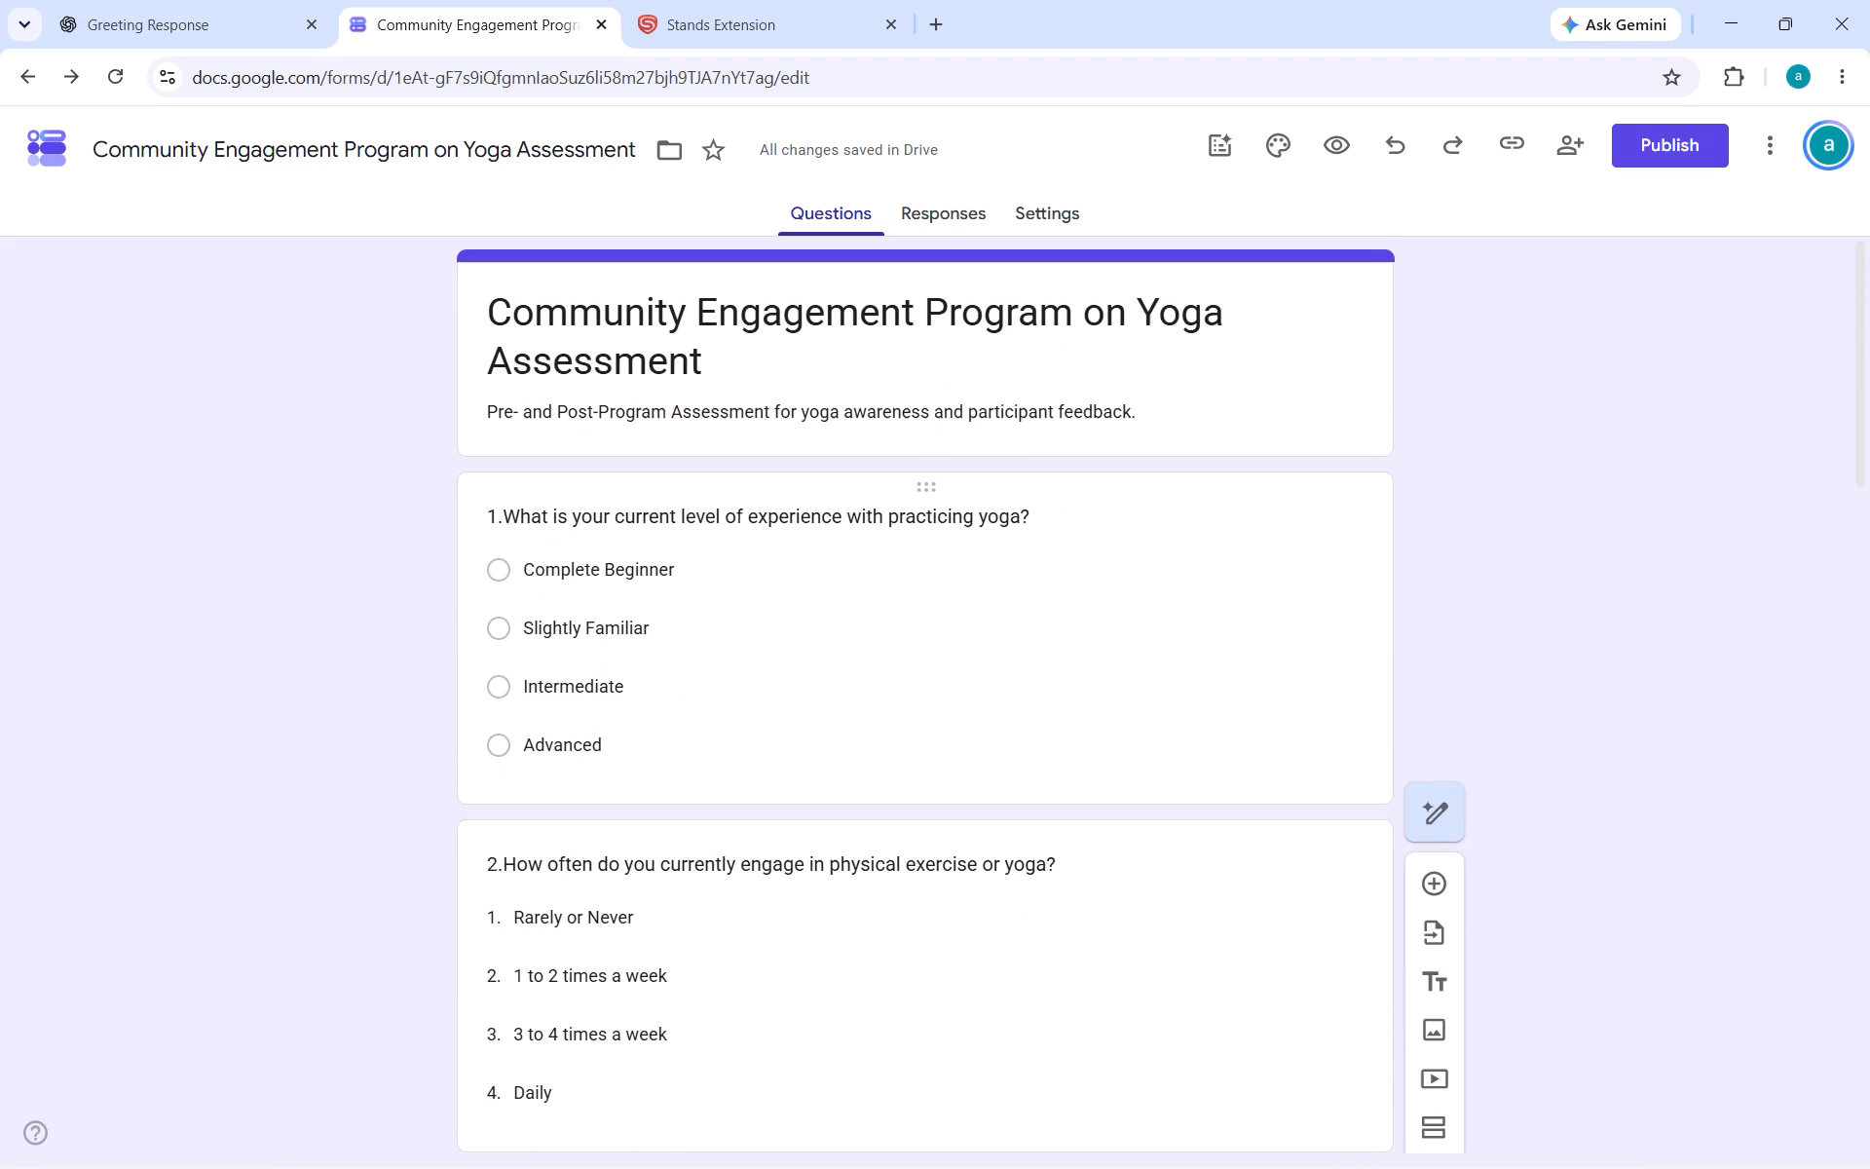
Number the preferred time of day question by adding "4." in front of its existing text.
scroll(1259, 506, down, 4)
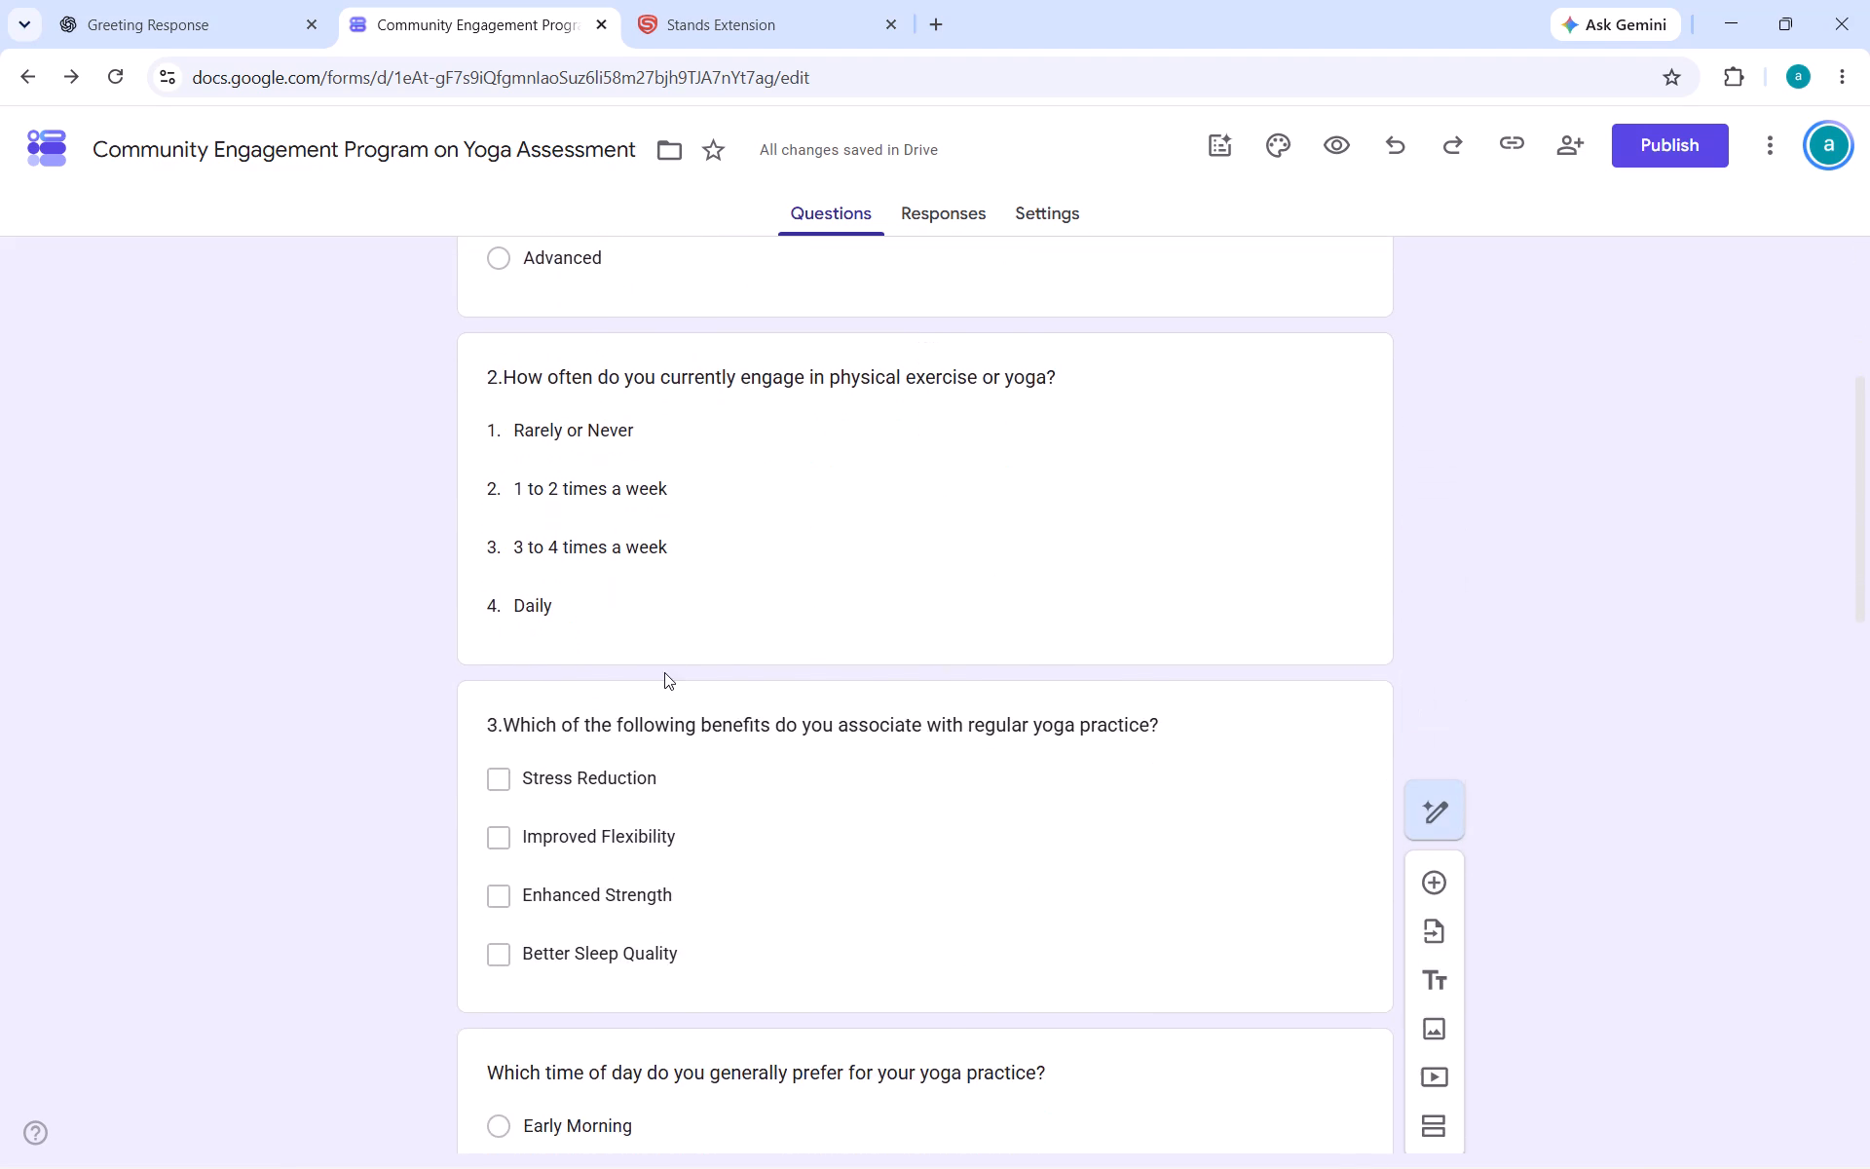
scroll(664, 672, down, 3)
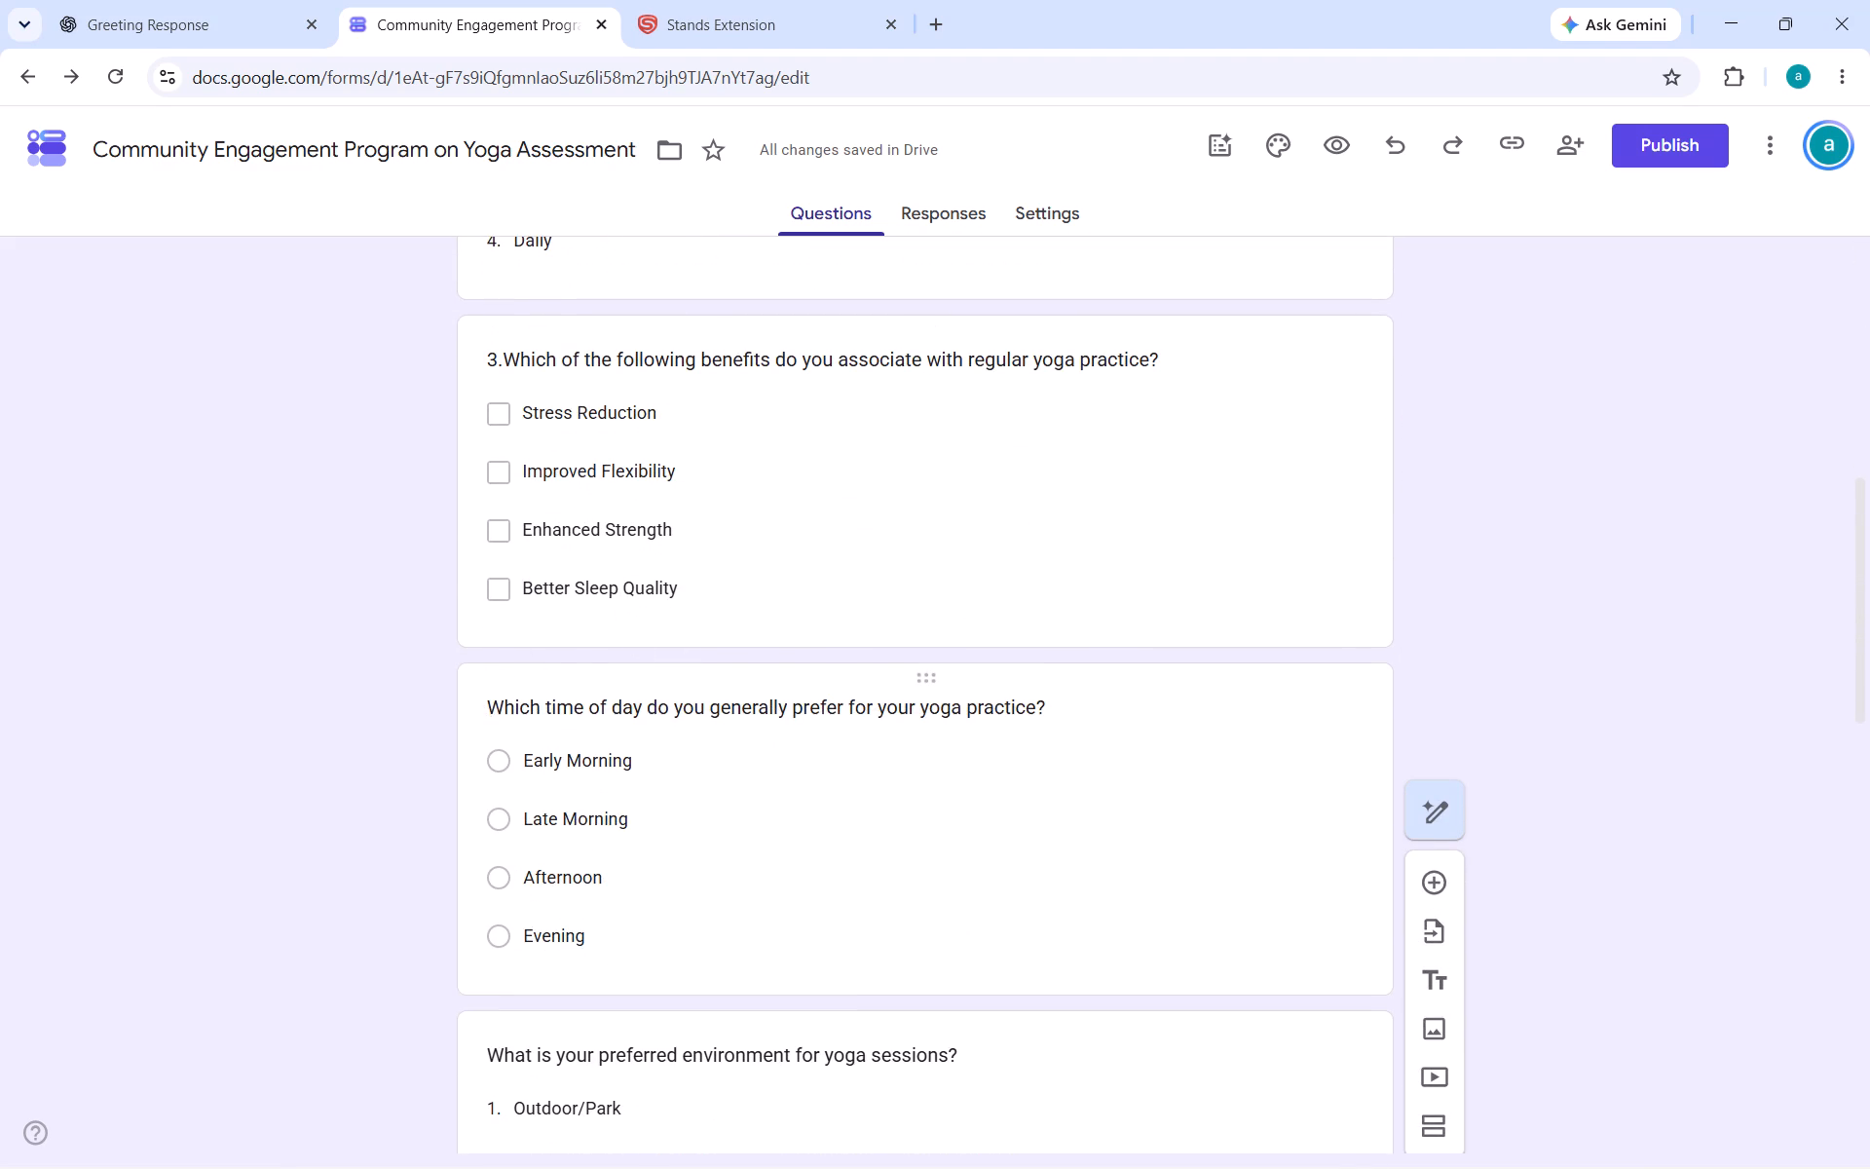
click(486, 702)
key(3)
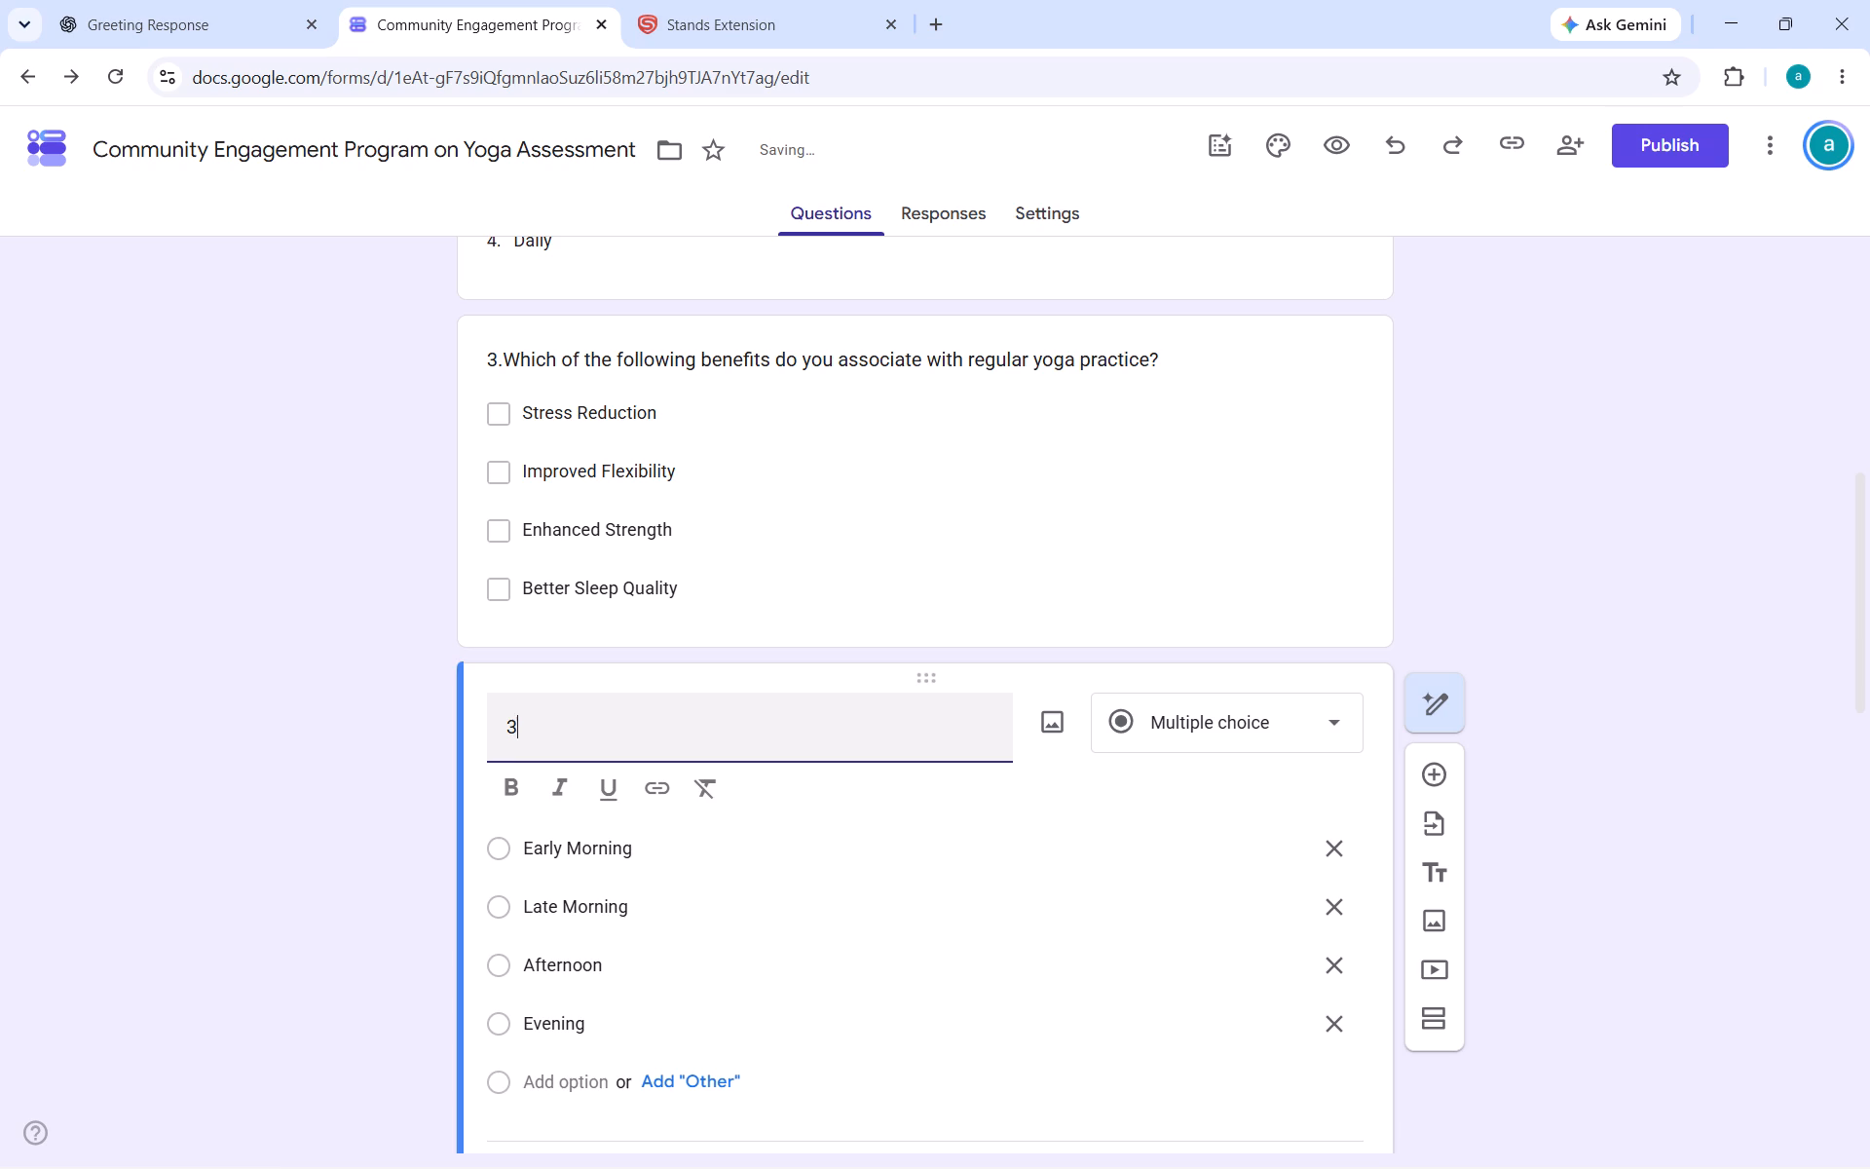
key(ctrl+z)
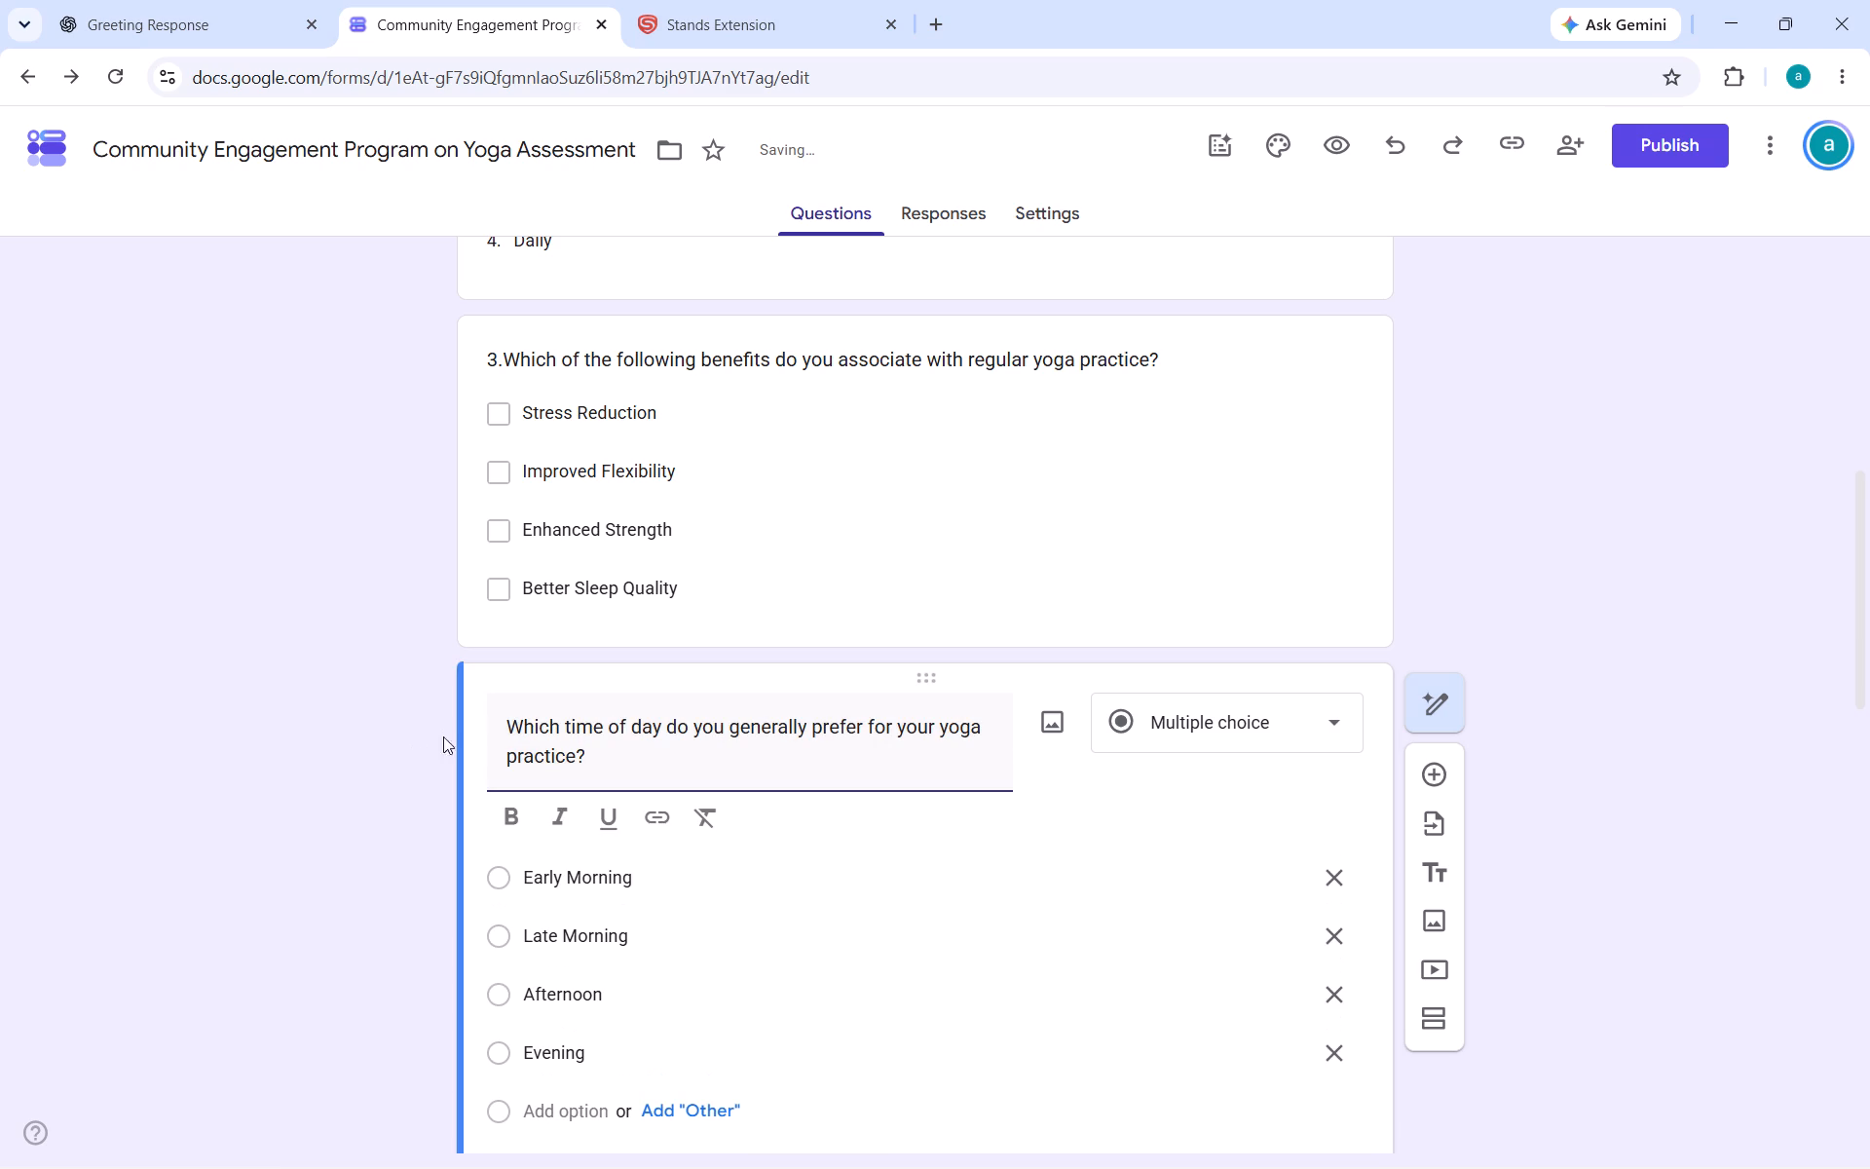
click(507, 733)
key(4)
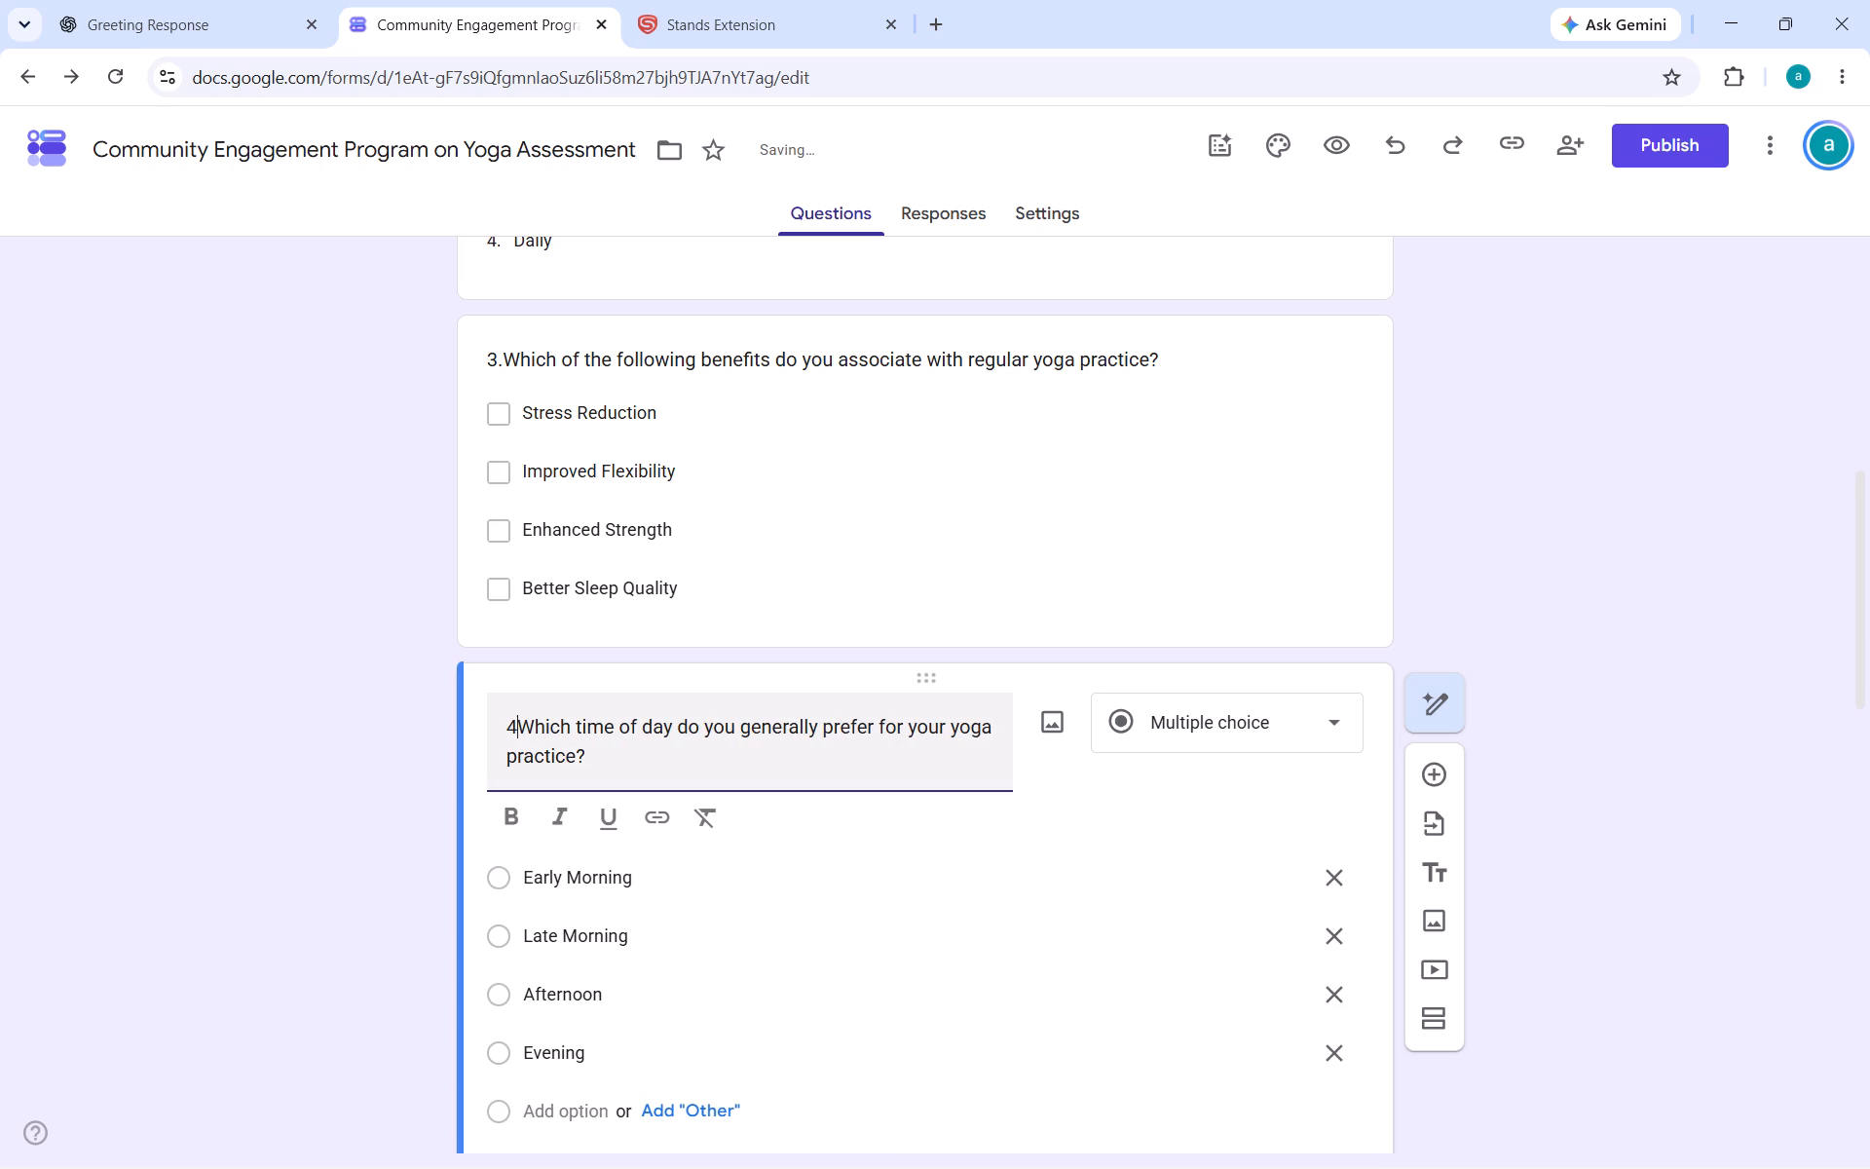
key(period)
Add "5." at the start of the preferred environment for yoga sessions question.
scroll(507, 731, down, 5)
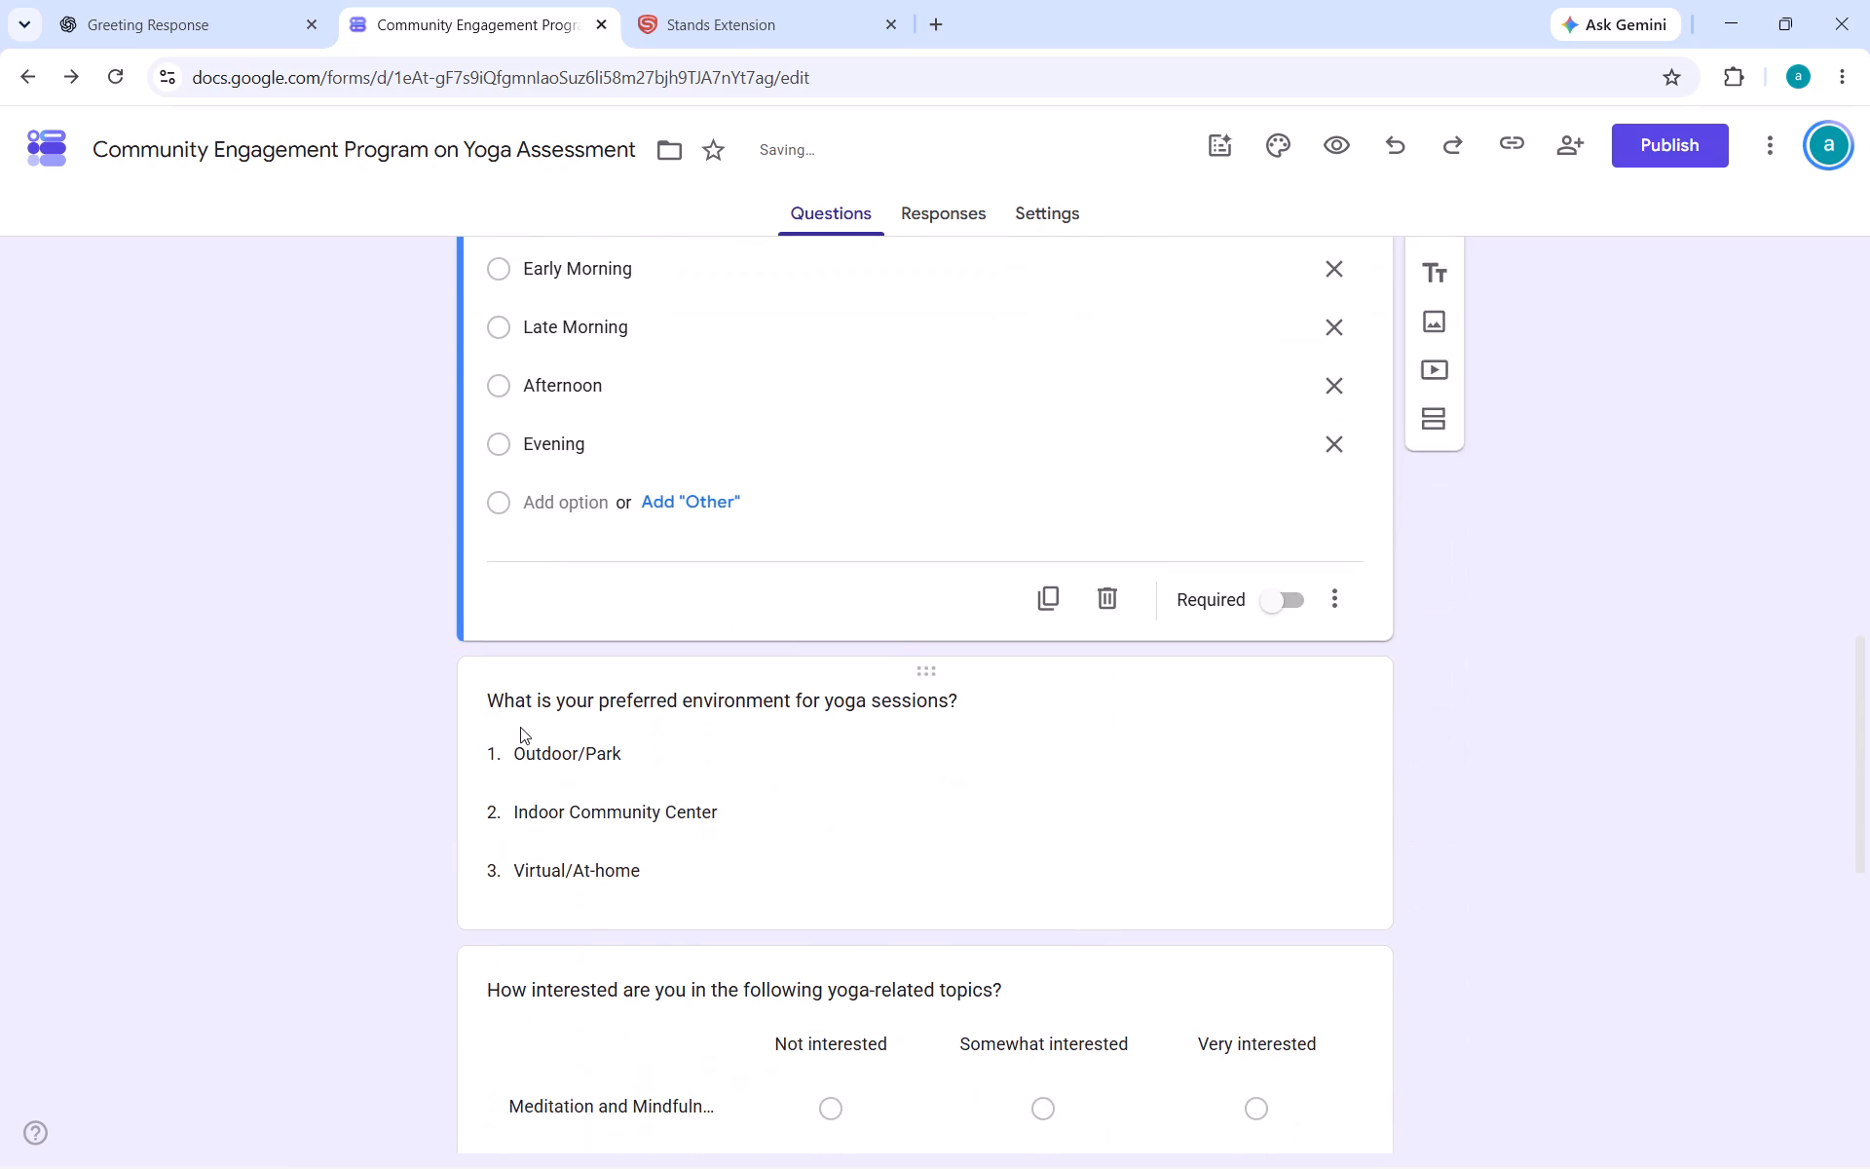
click(492, 707)
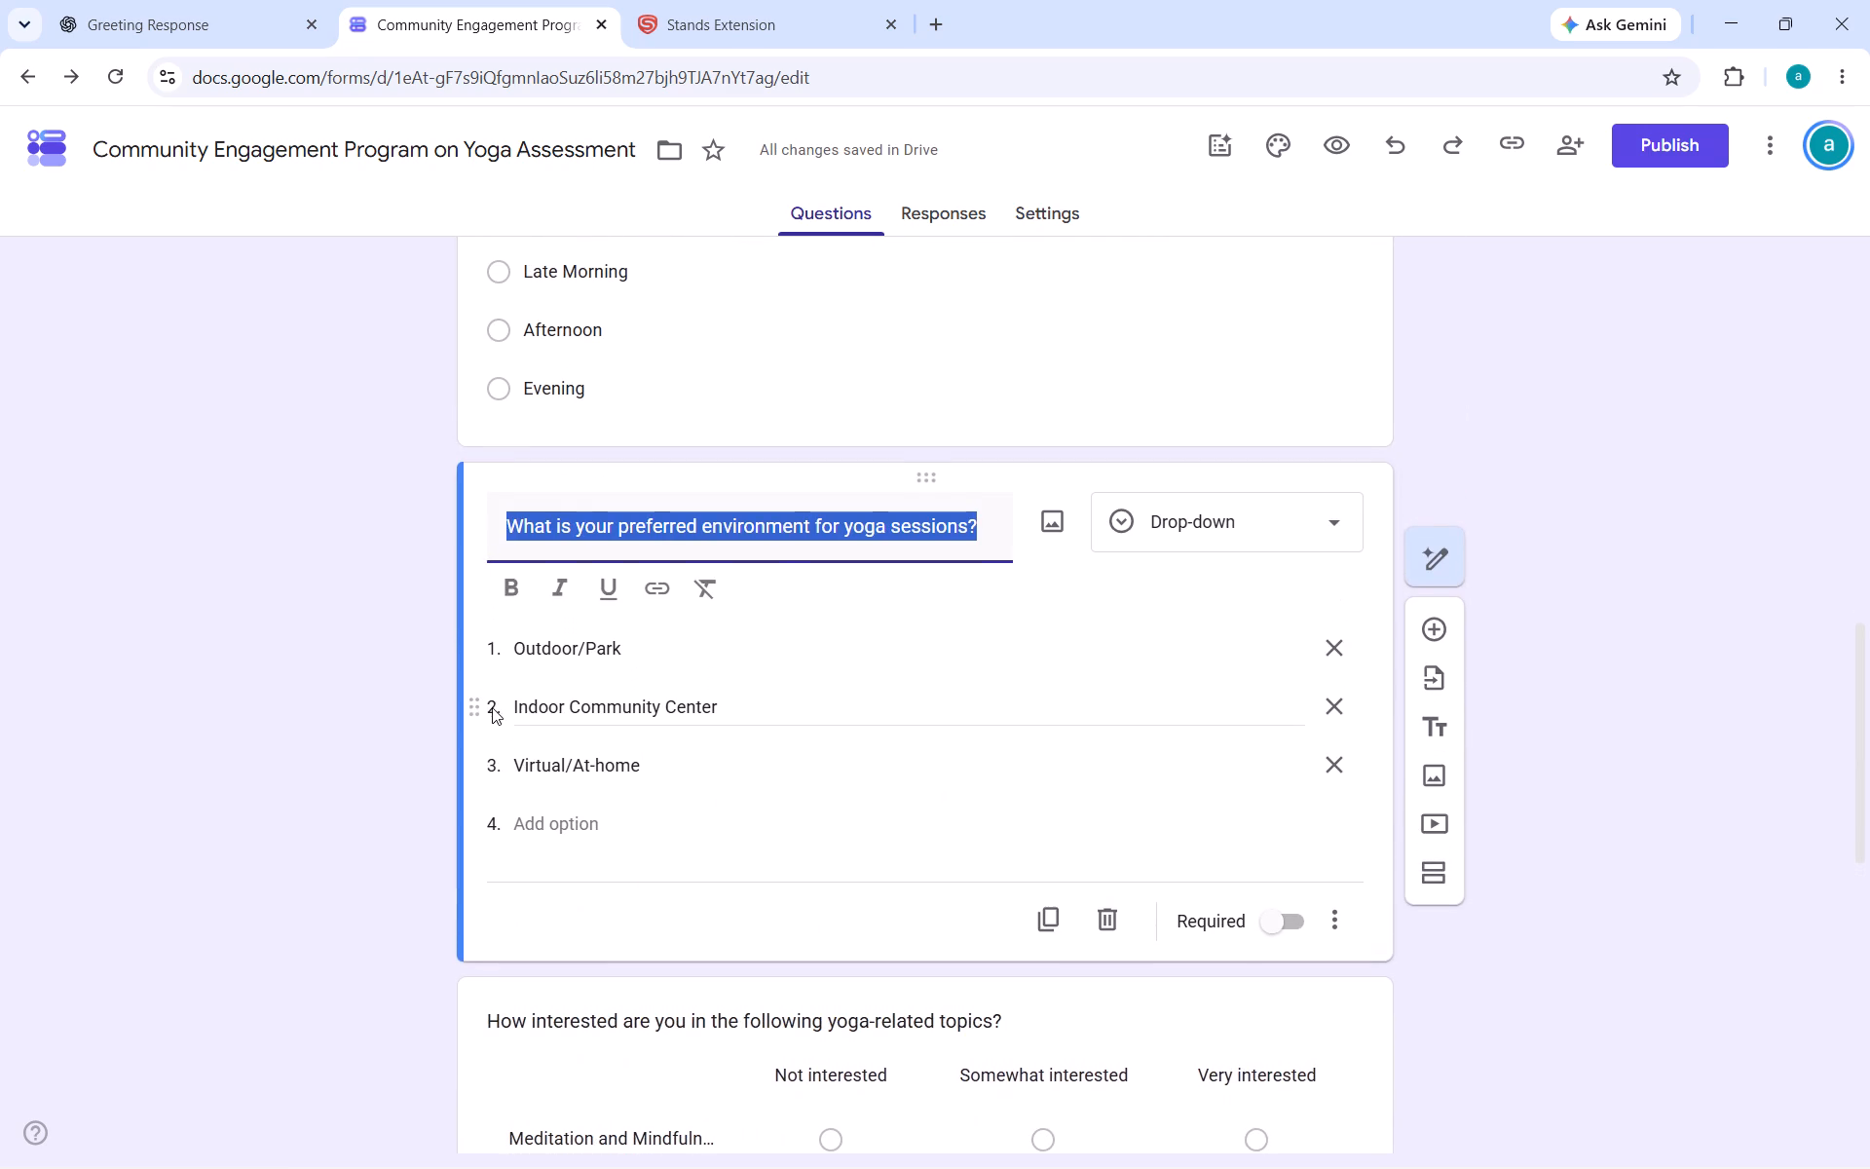
click(505, 527)
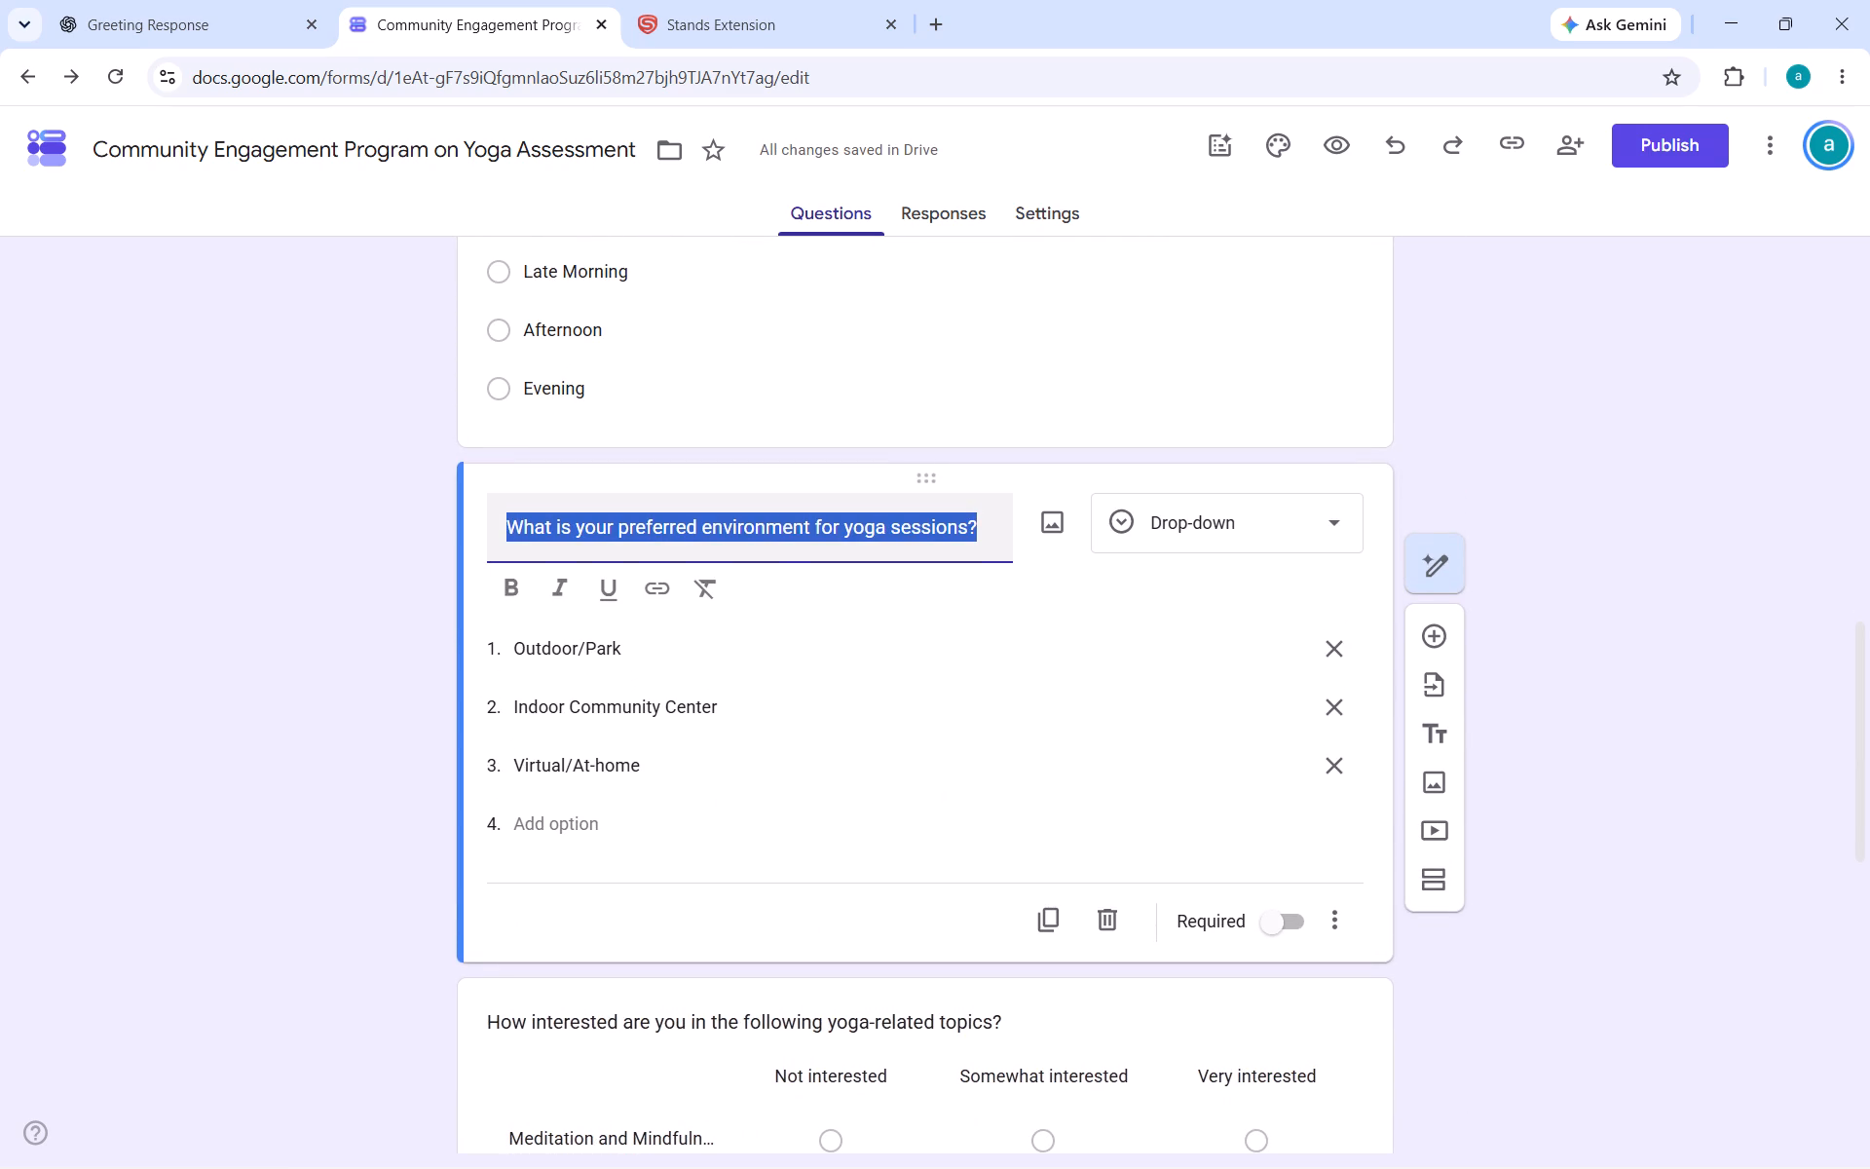
text(5.)
Add "6." at the start of the yoga-related topics interest grid question.
scroll(505, 527, down, 4)
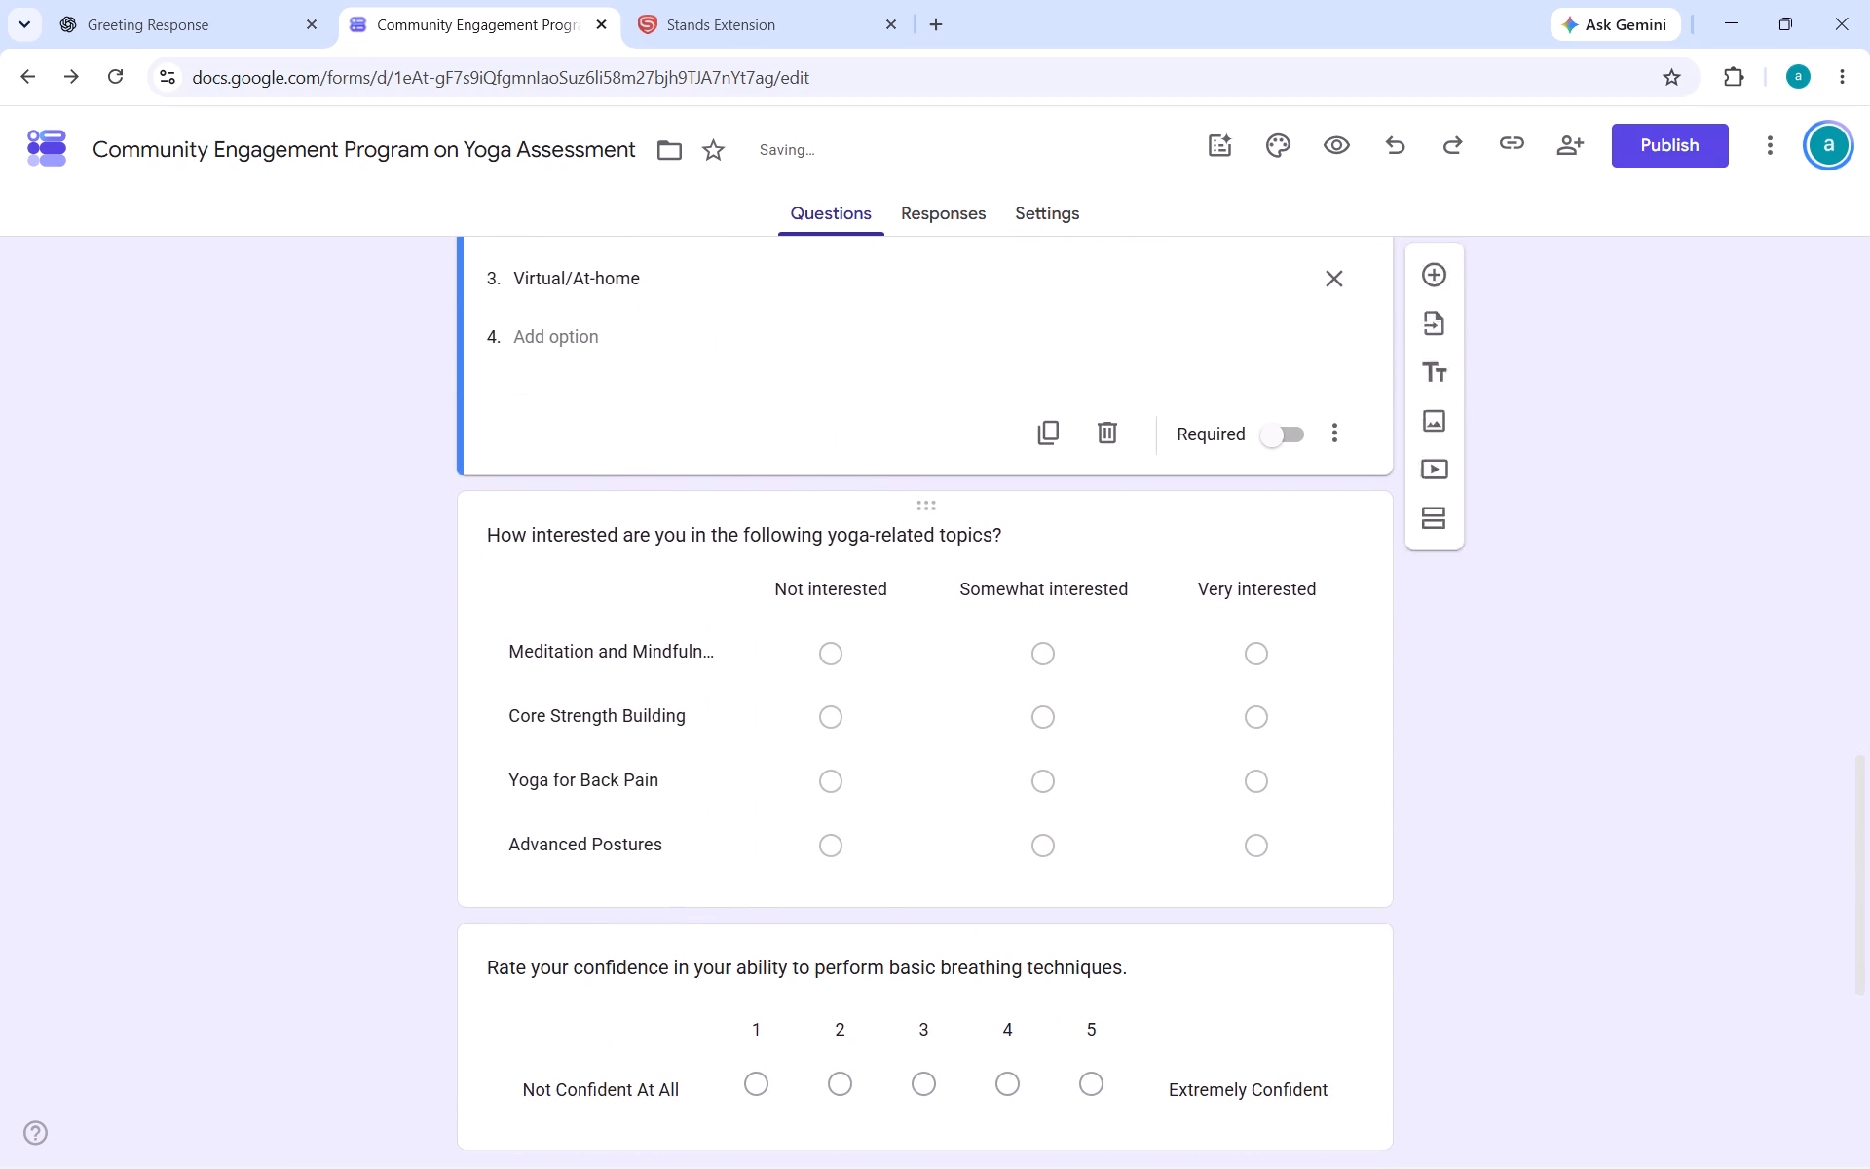
click(483, 531)
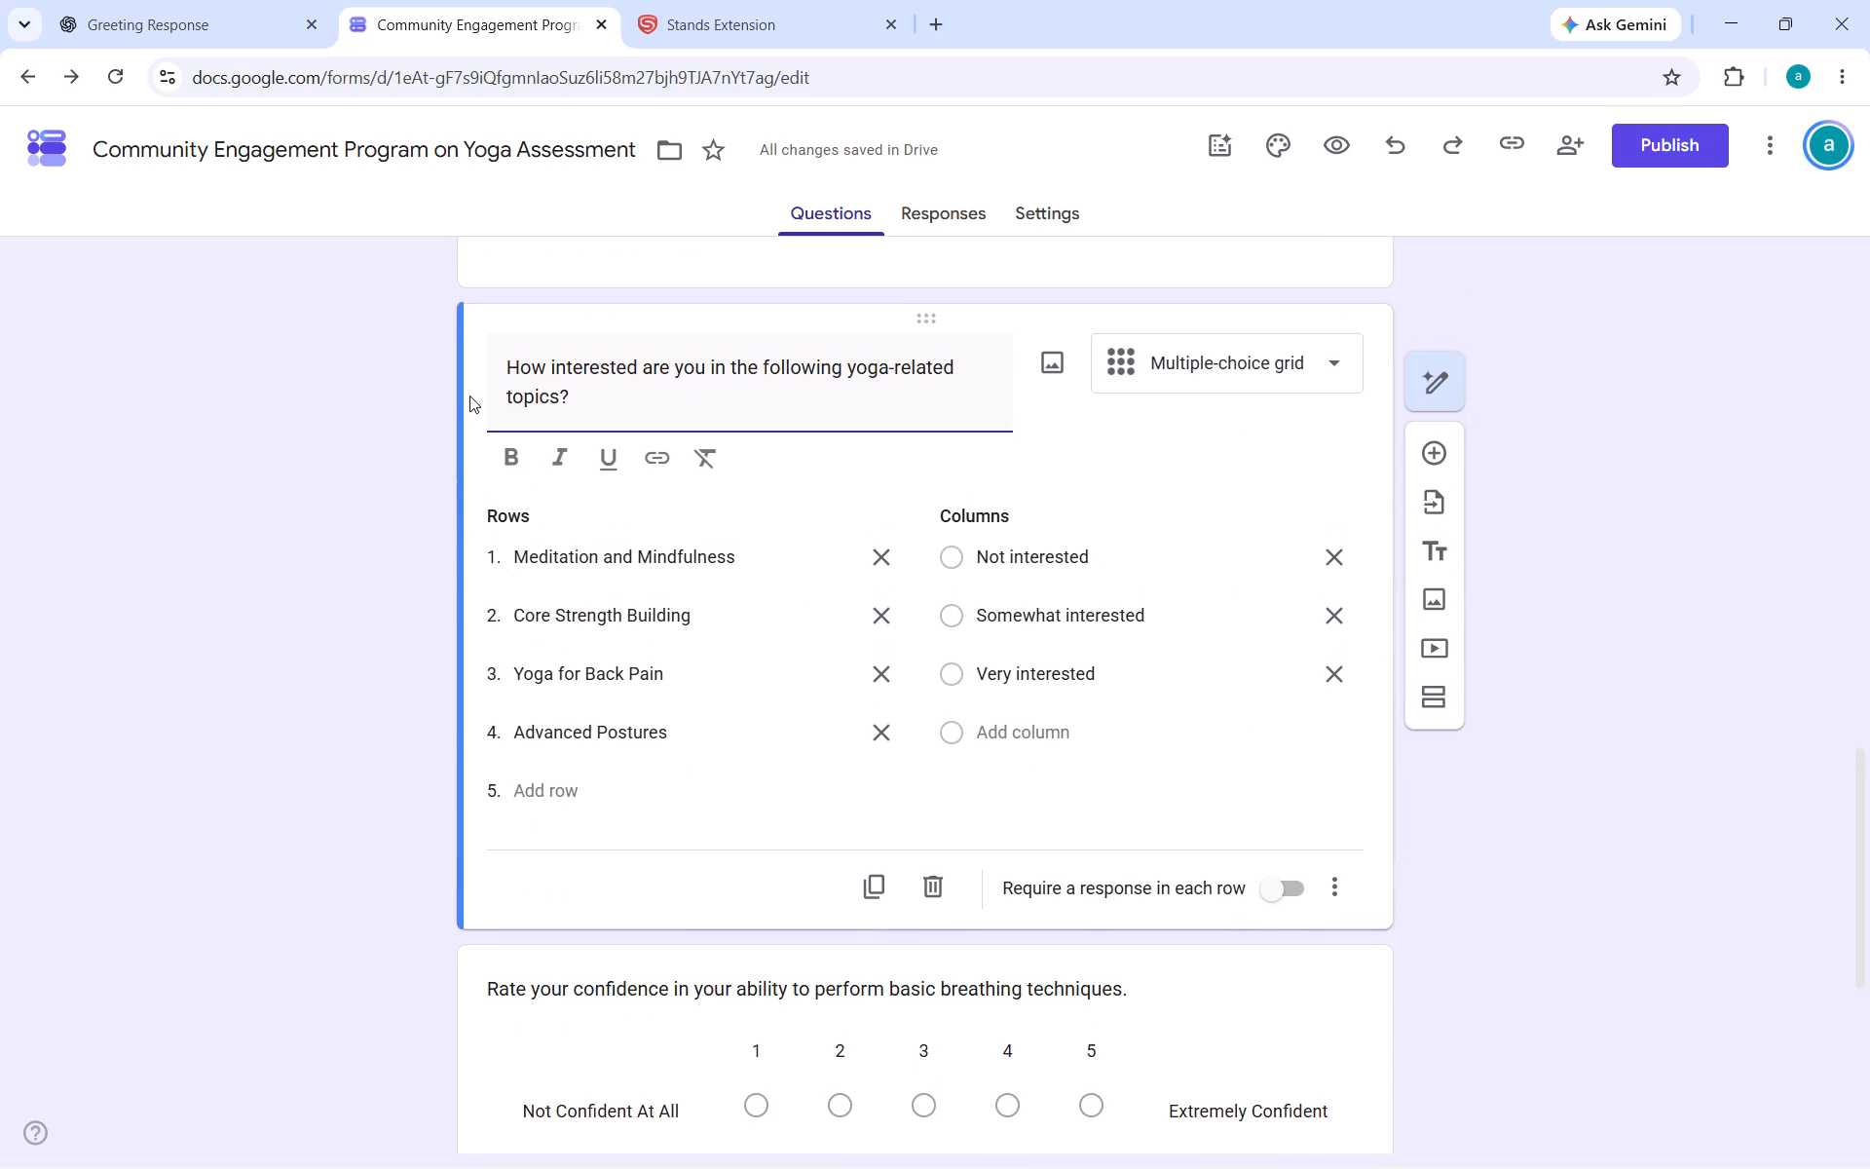
key(6)
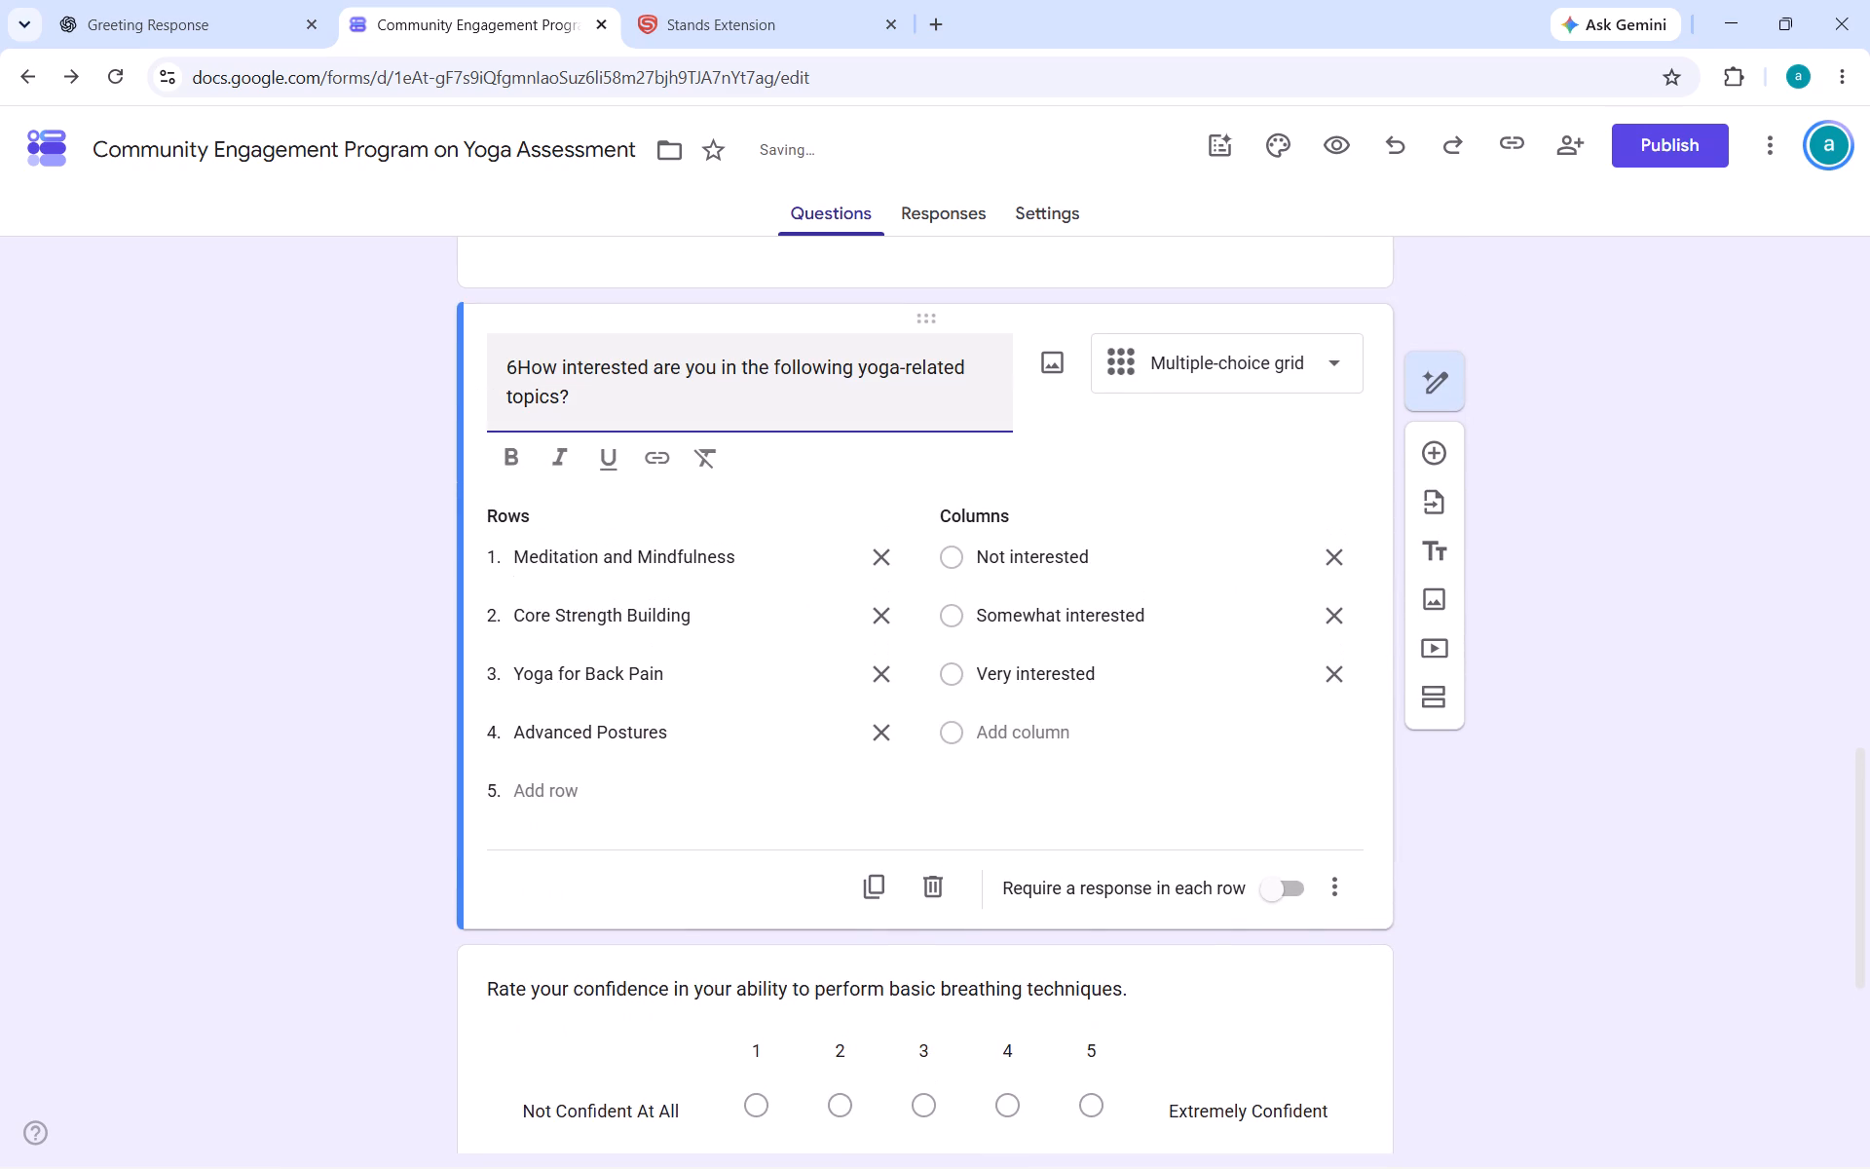
key(period)
Add "7." at the start of the breathing-techniques confidence question.
scroll(493, 379, down, 2)
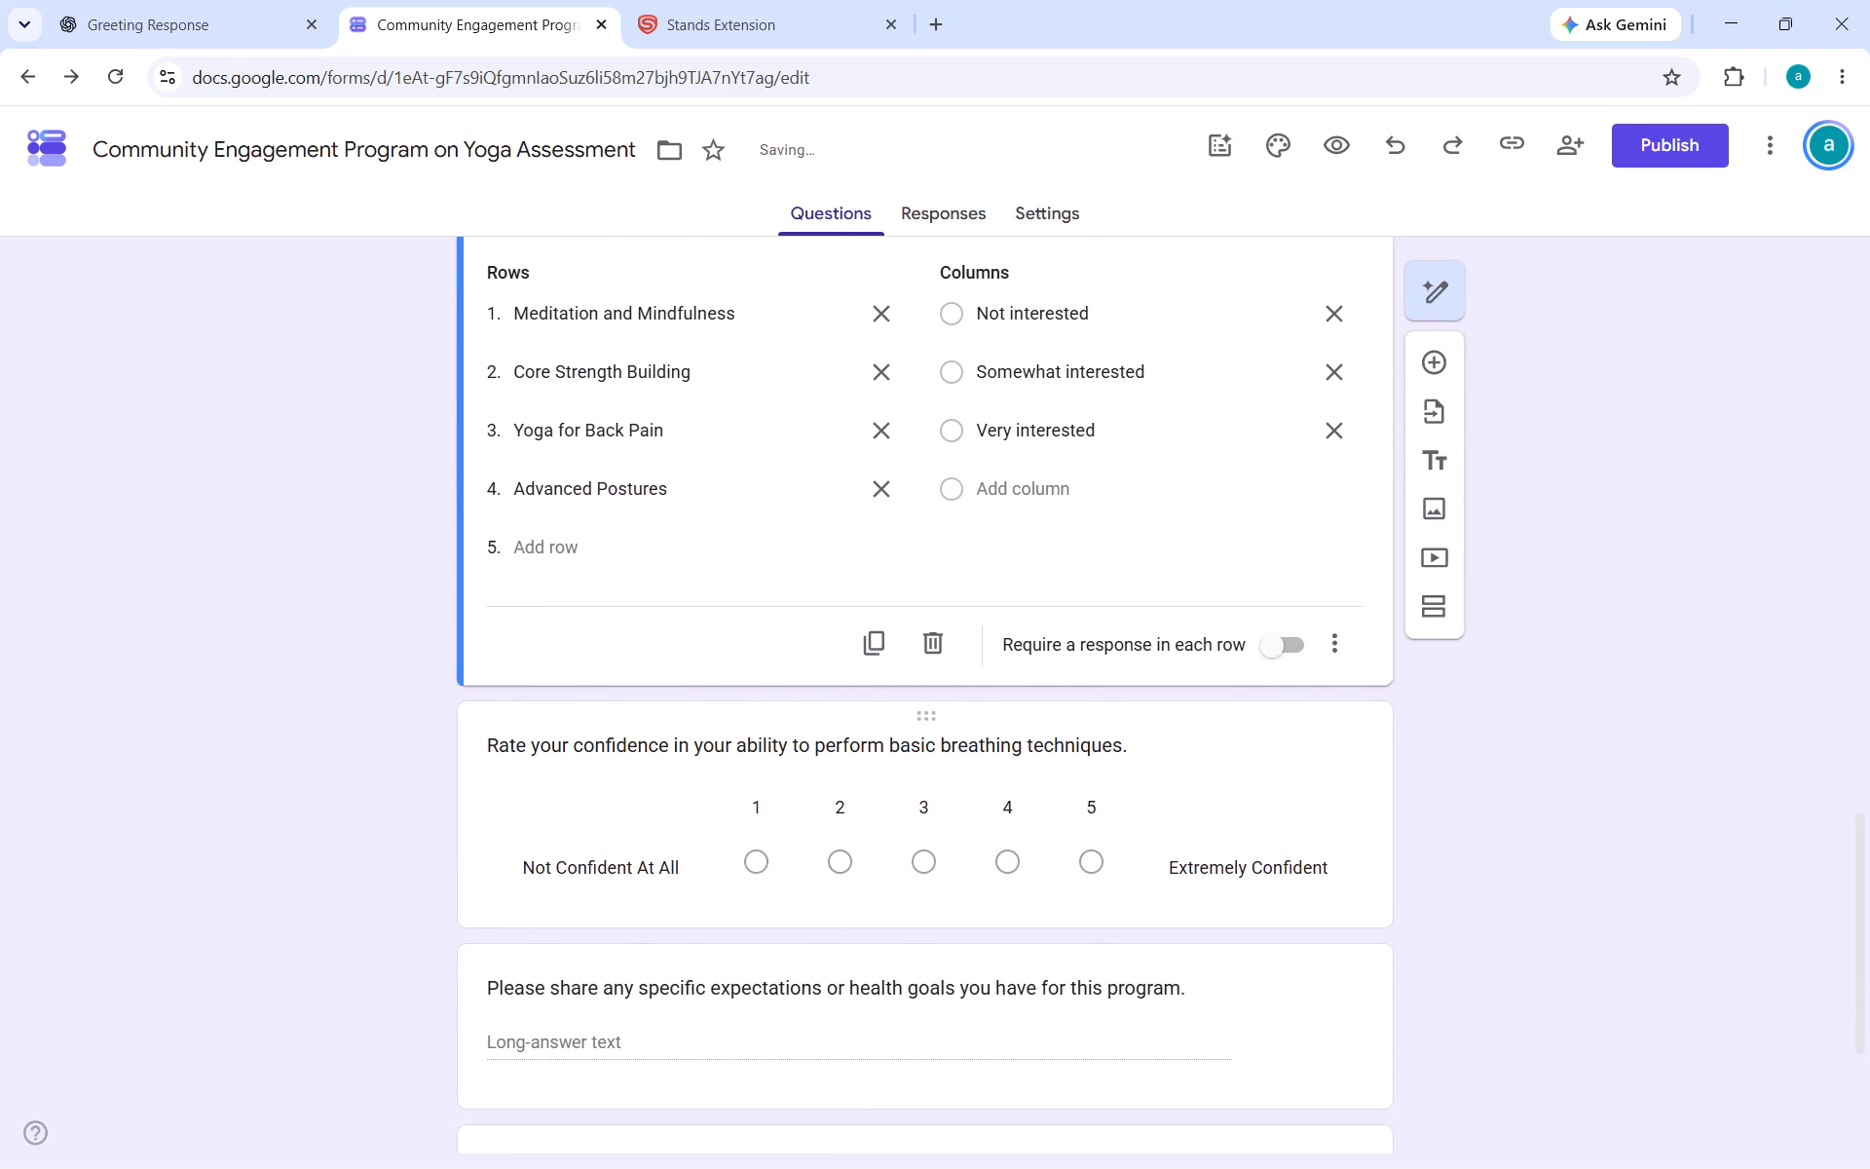
click(495, 740)
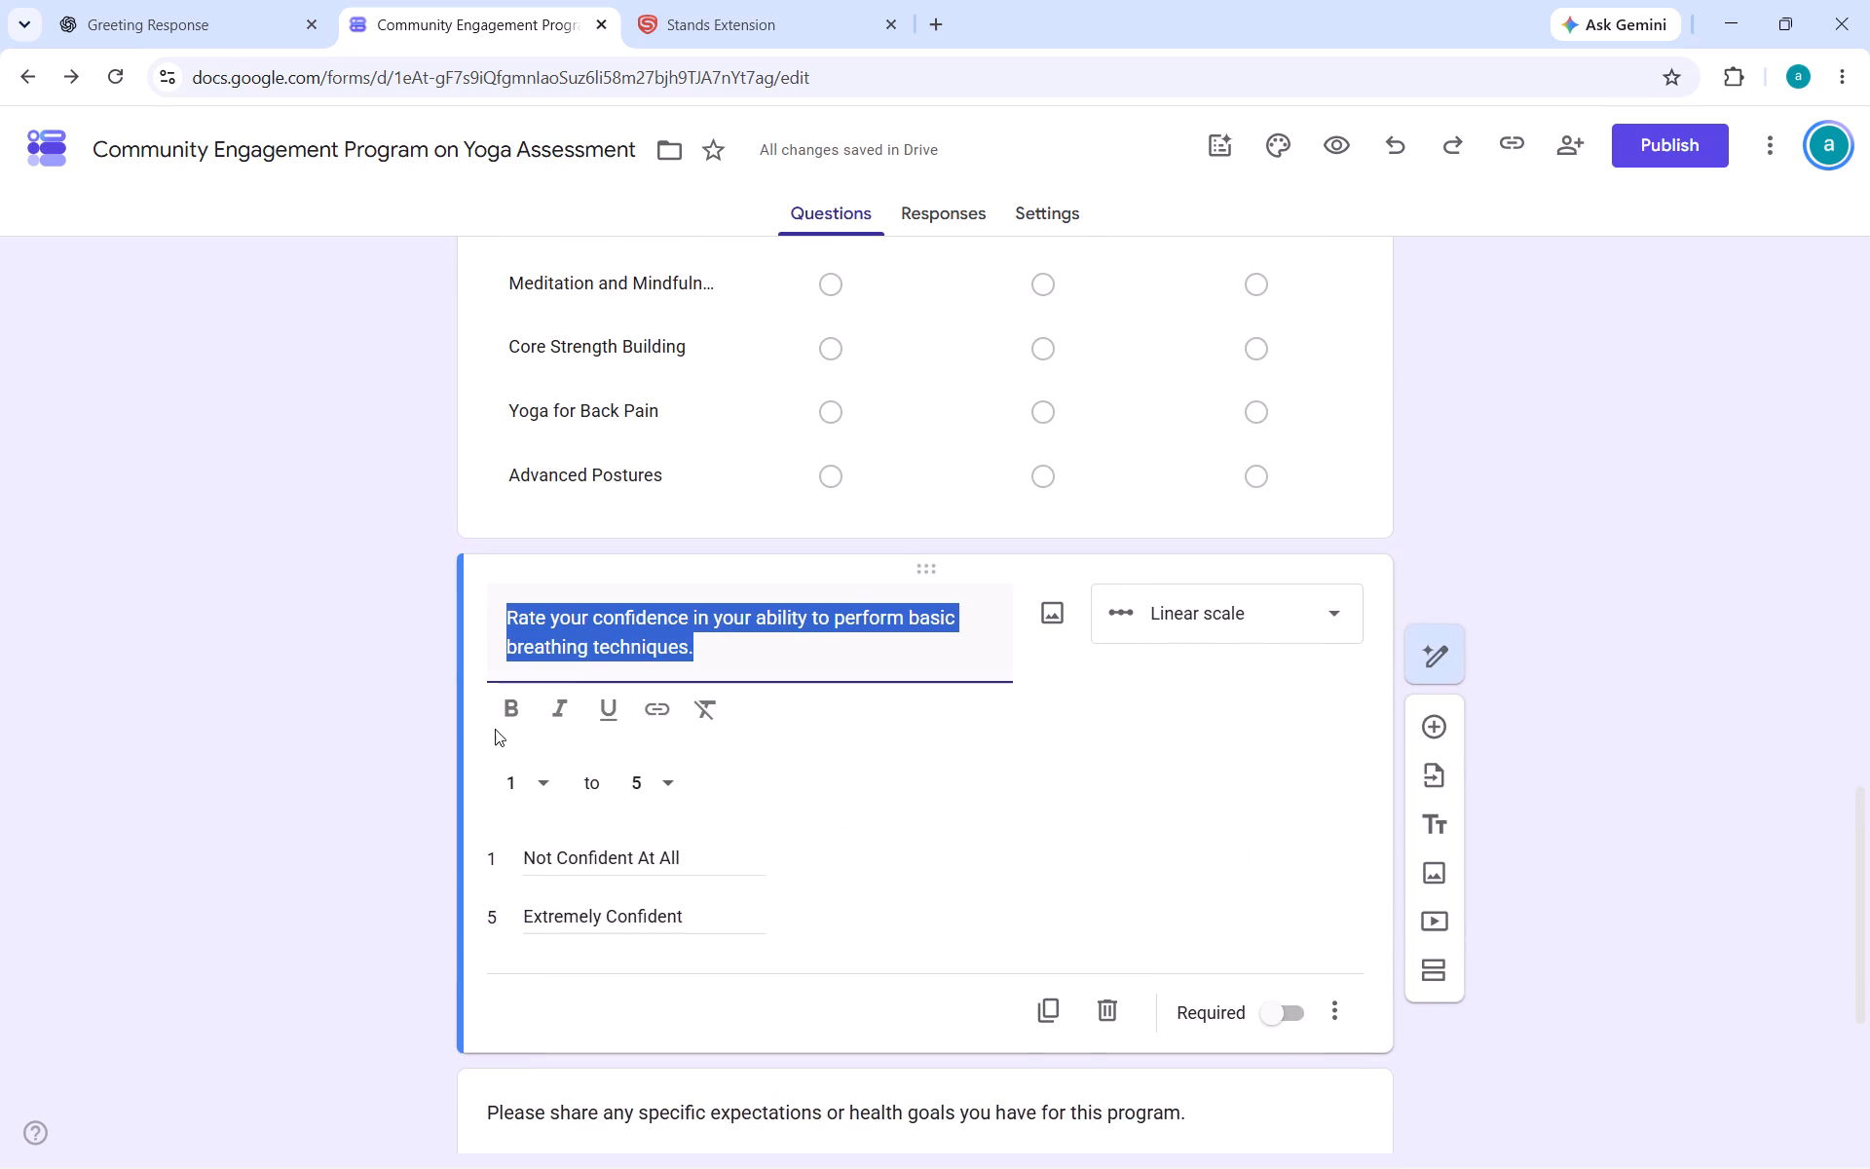
click(507, 616)
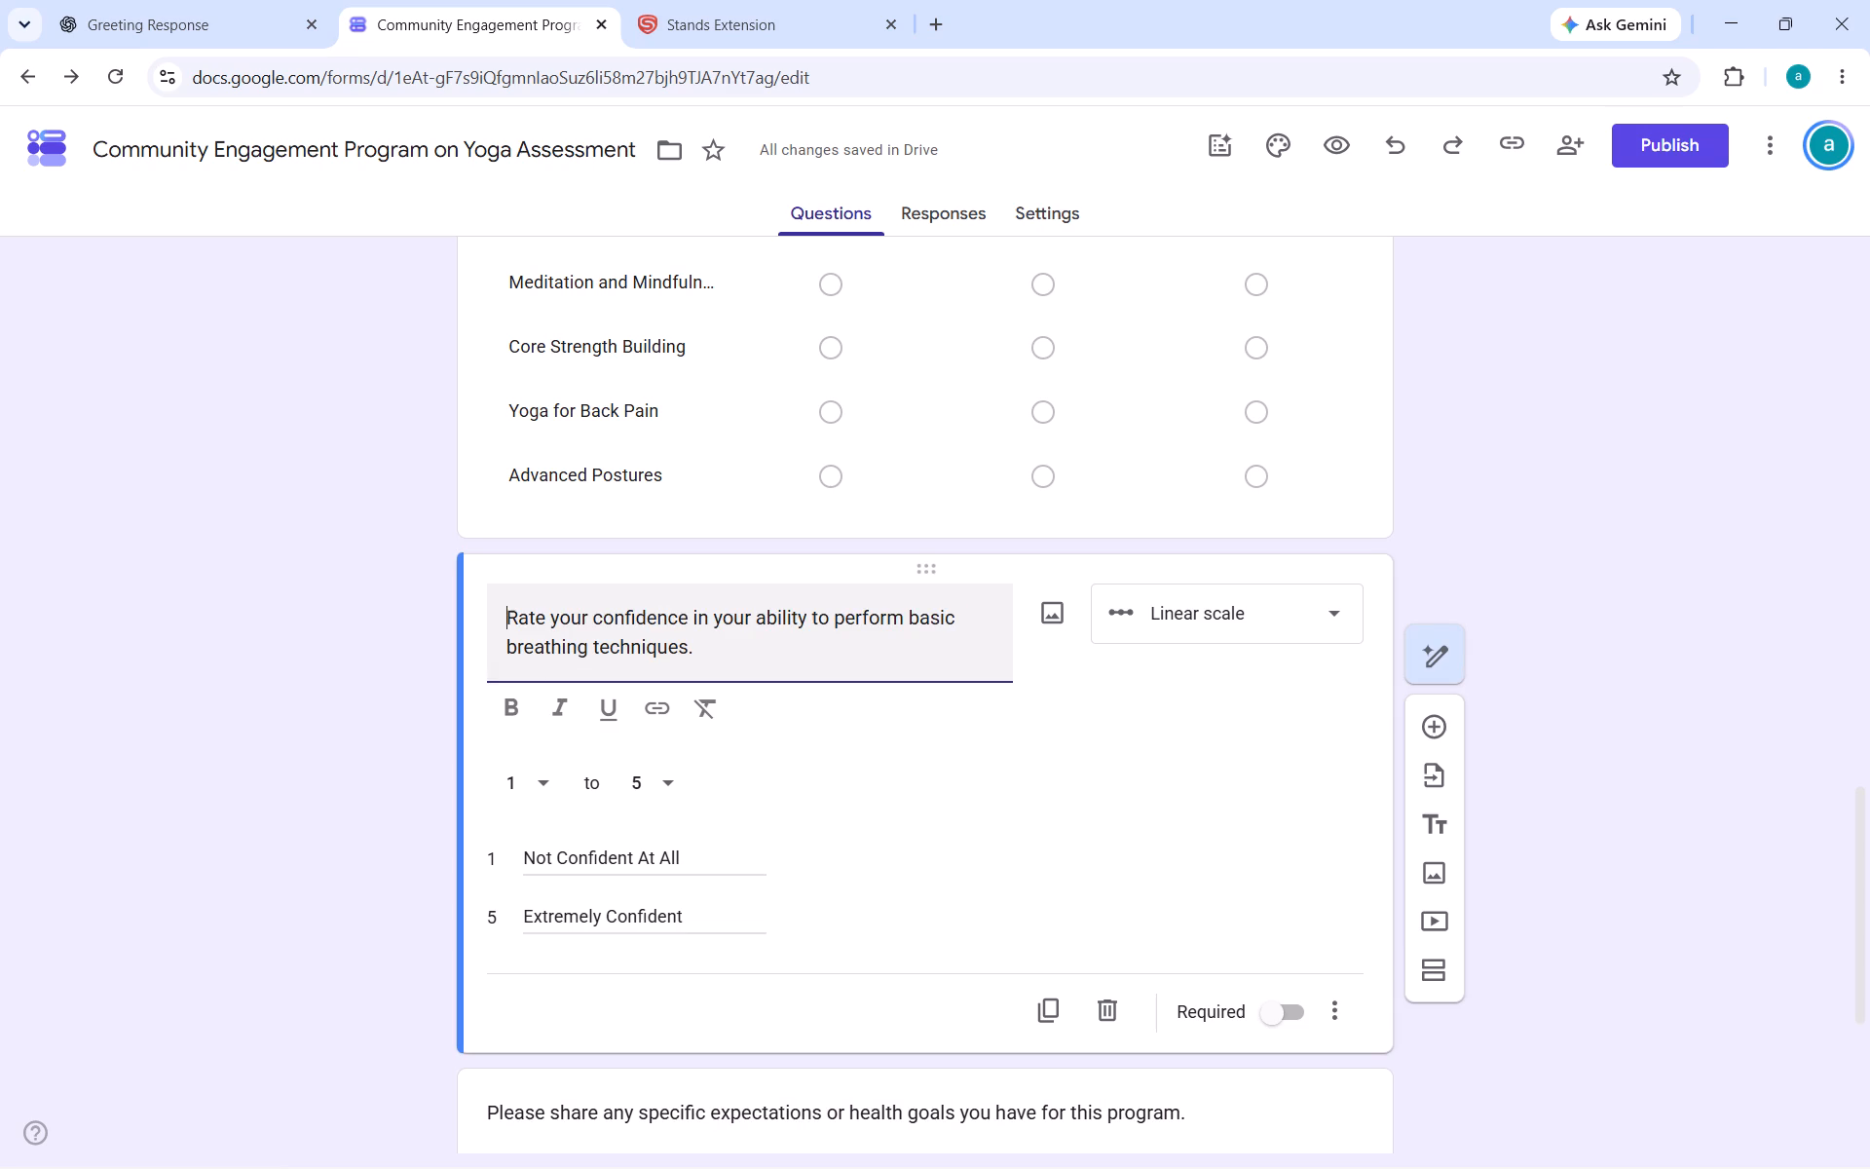
text(7.)
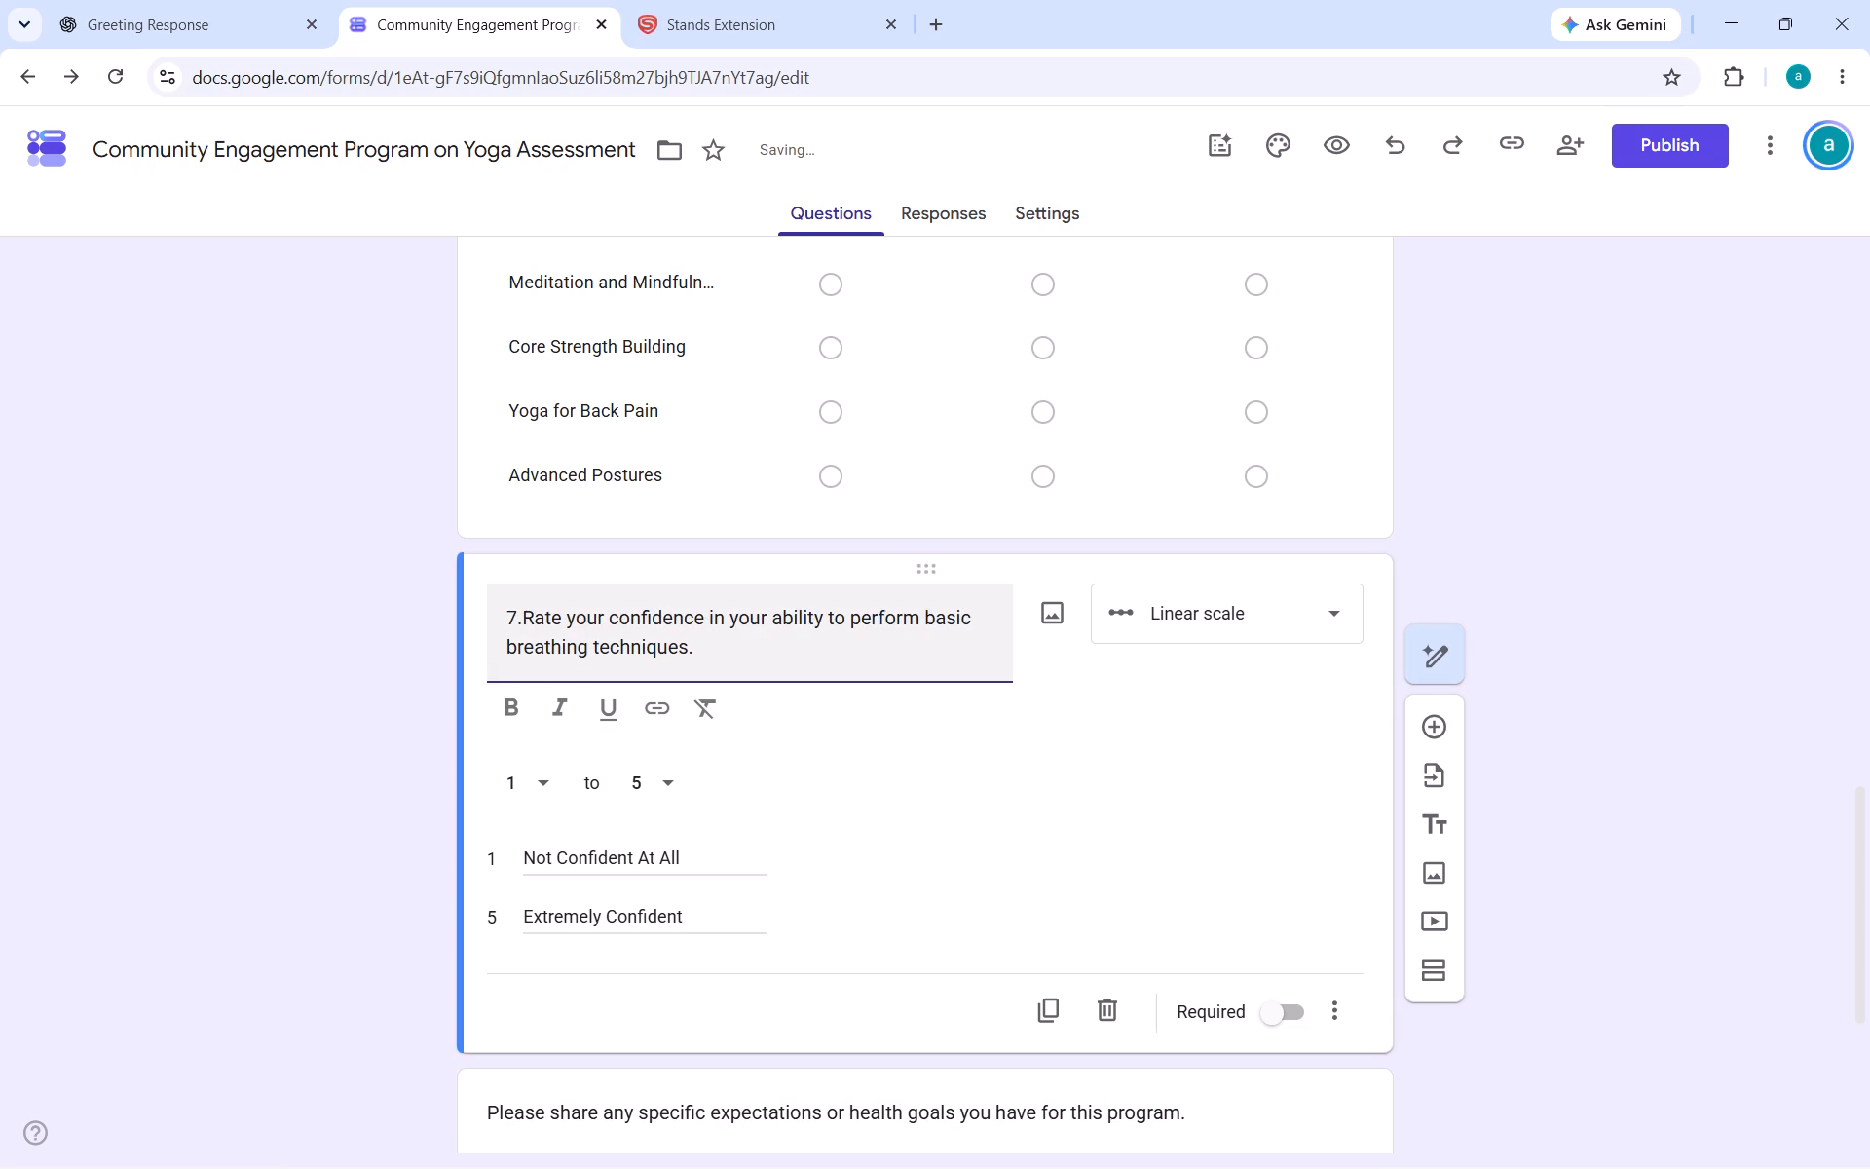
Add "8." at the start of the specific expectations or health goals question.
scroll(503, 625, down, 2)
click(487, 865)
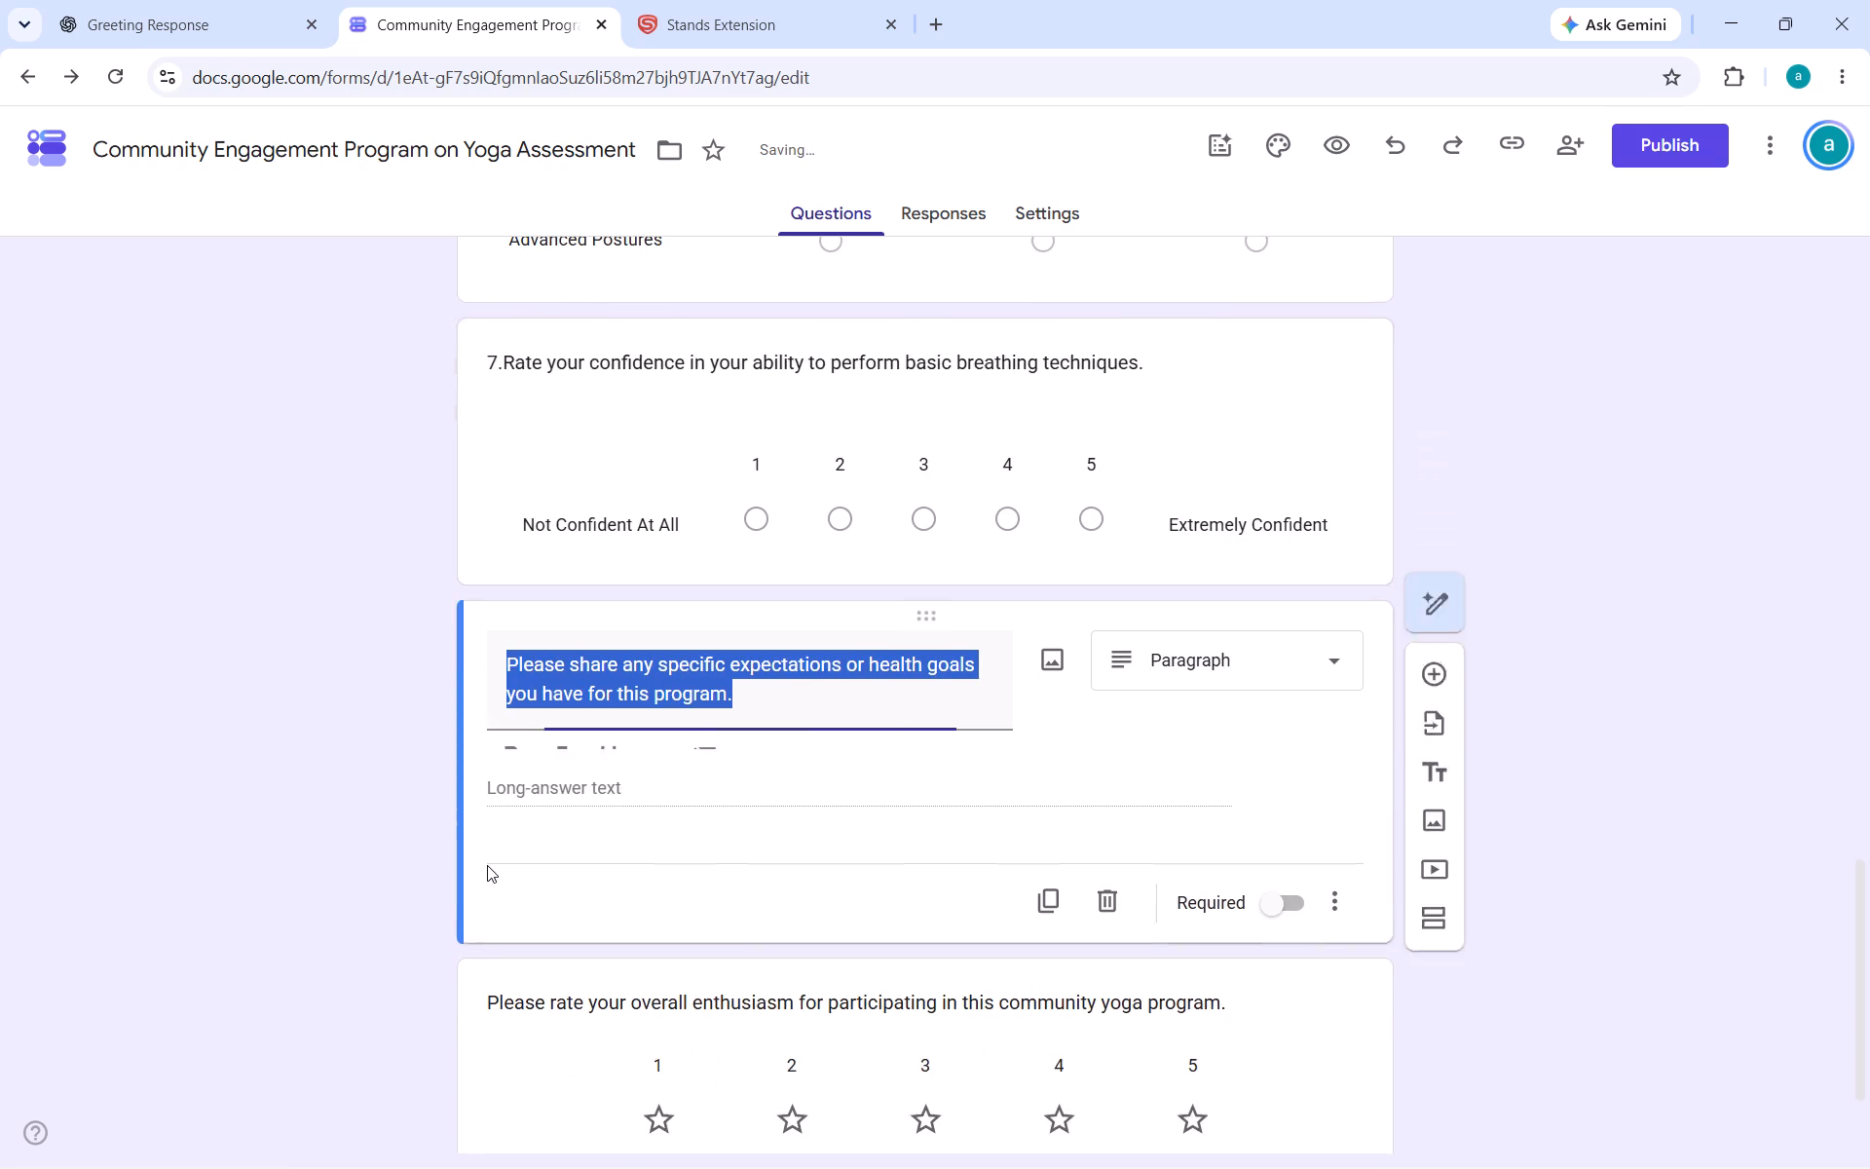
click(507, 657)
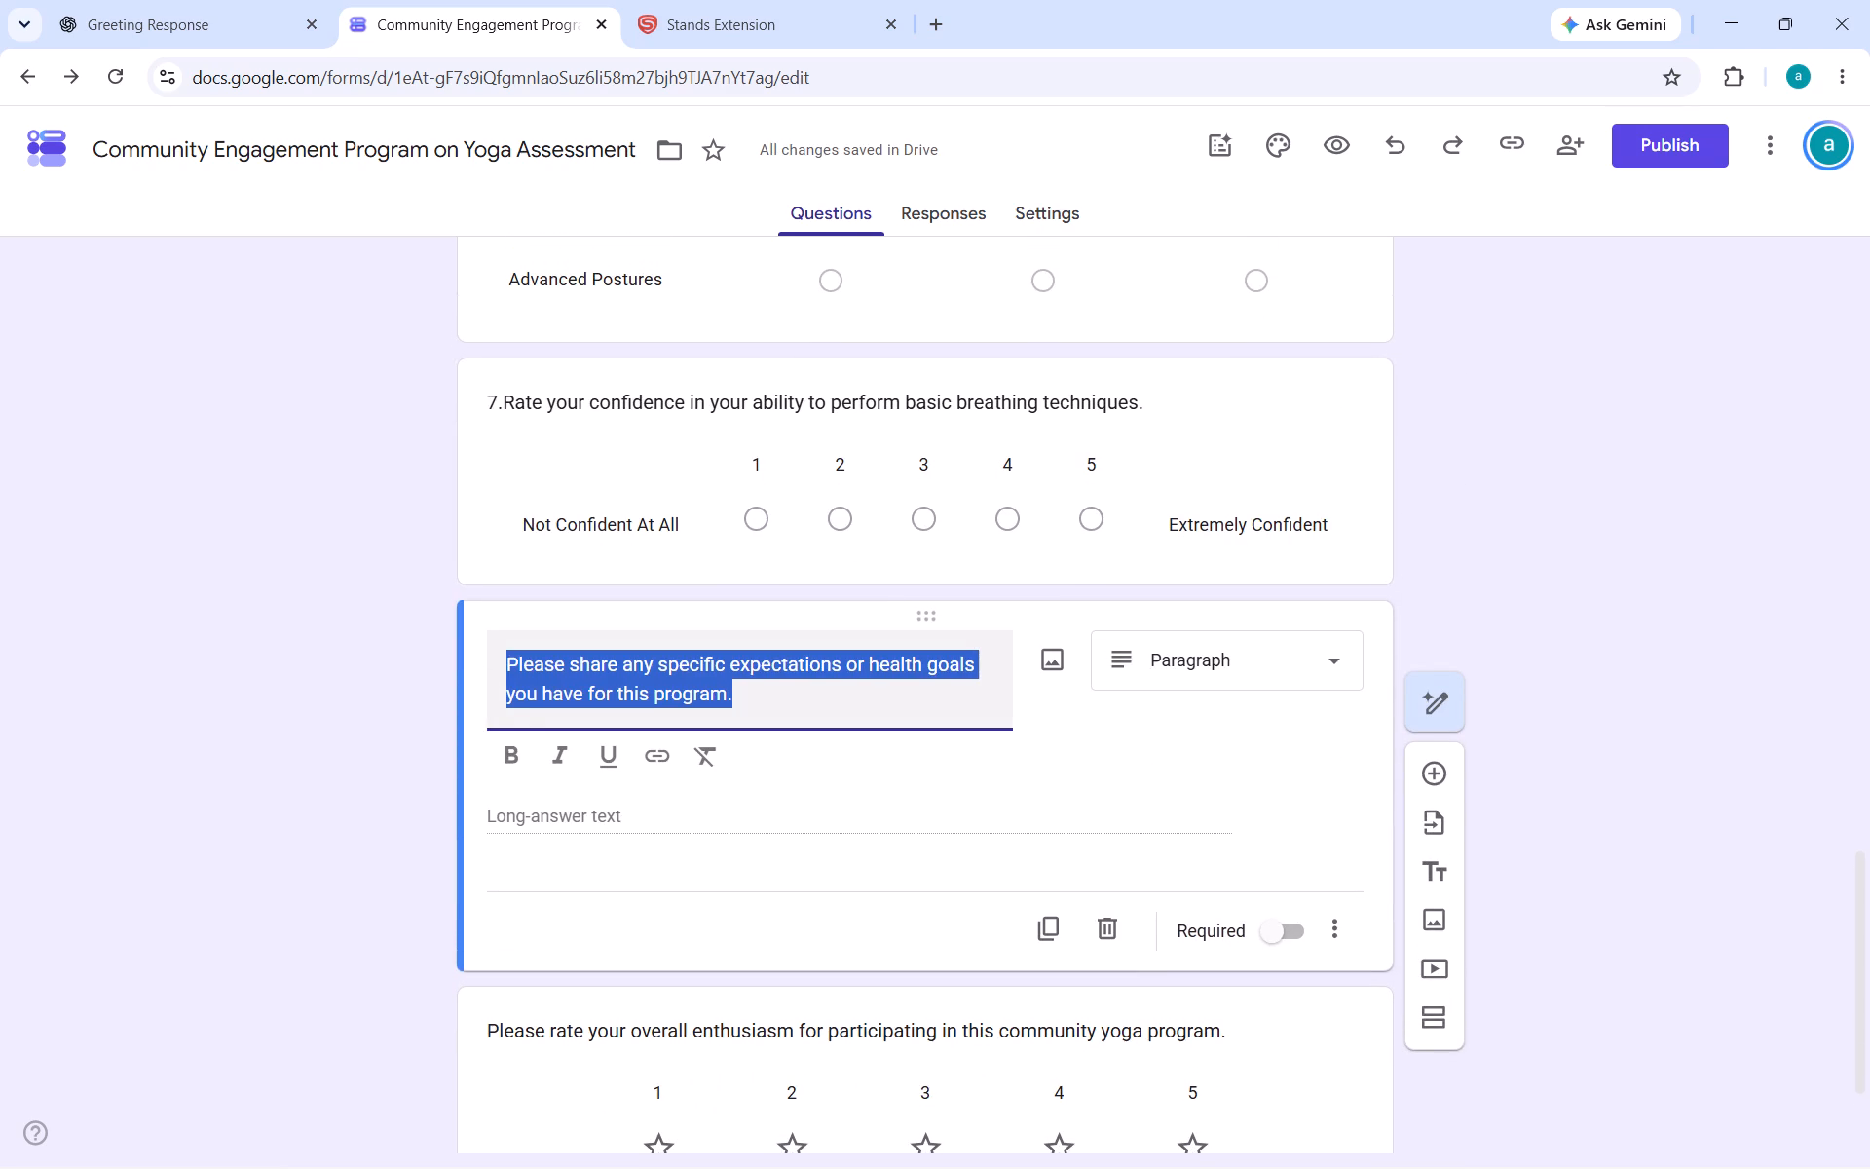
key(8)
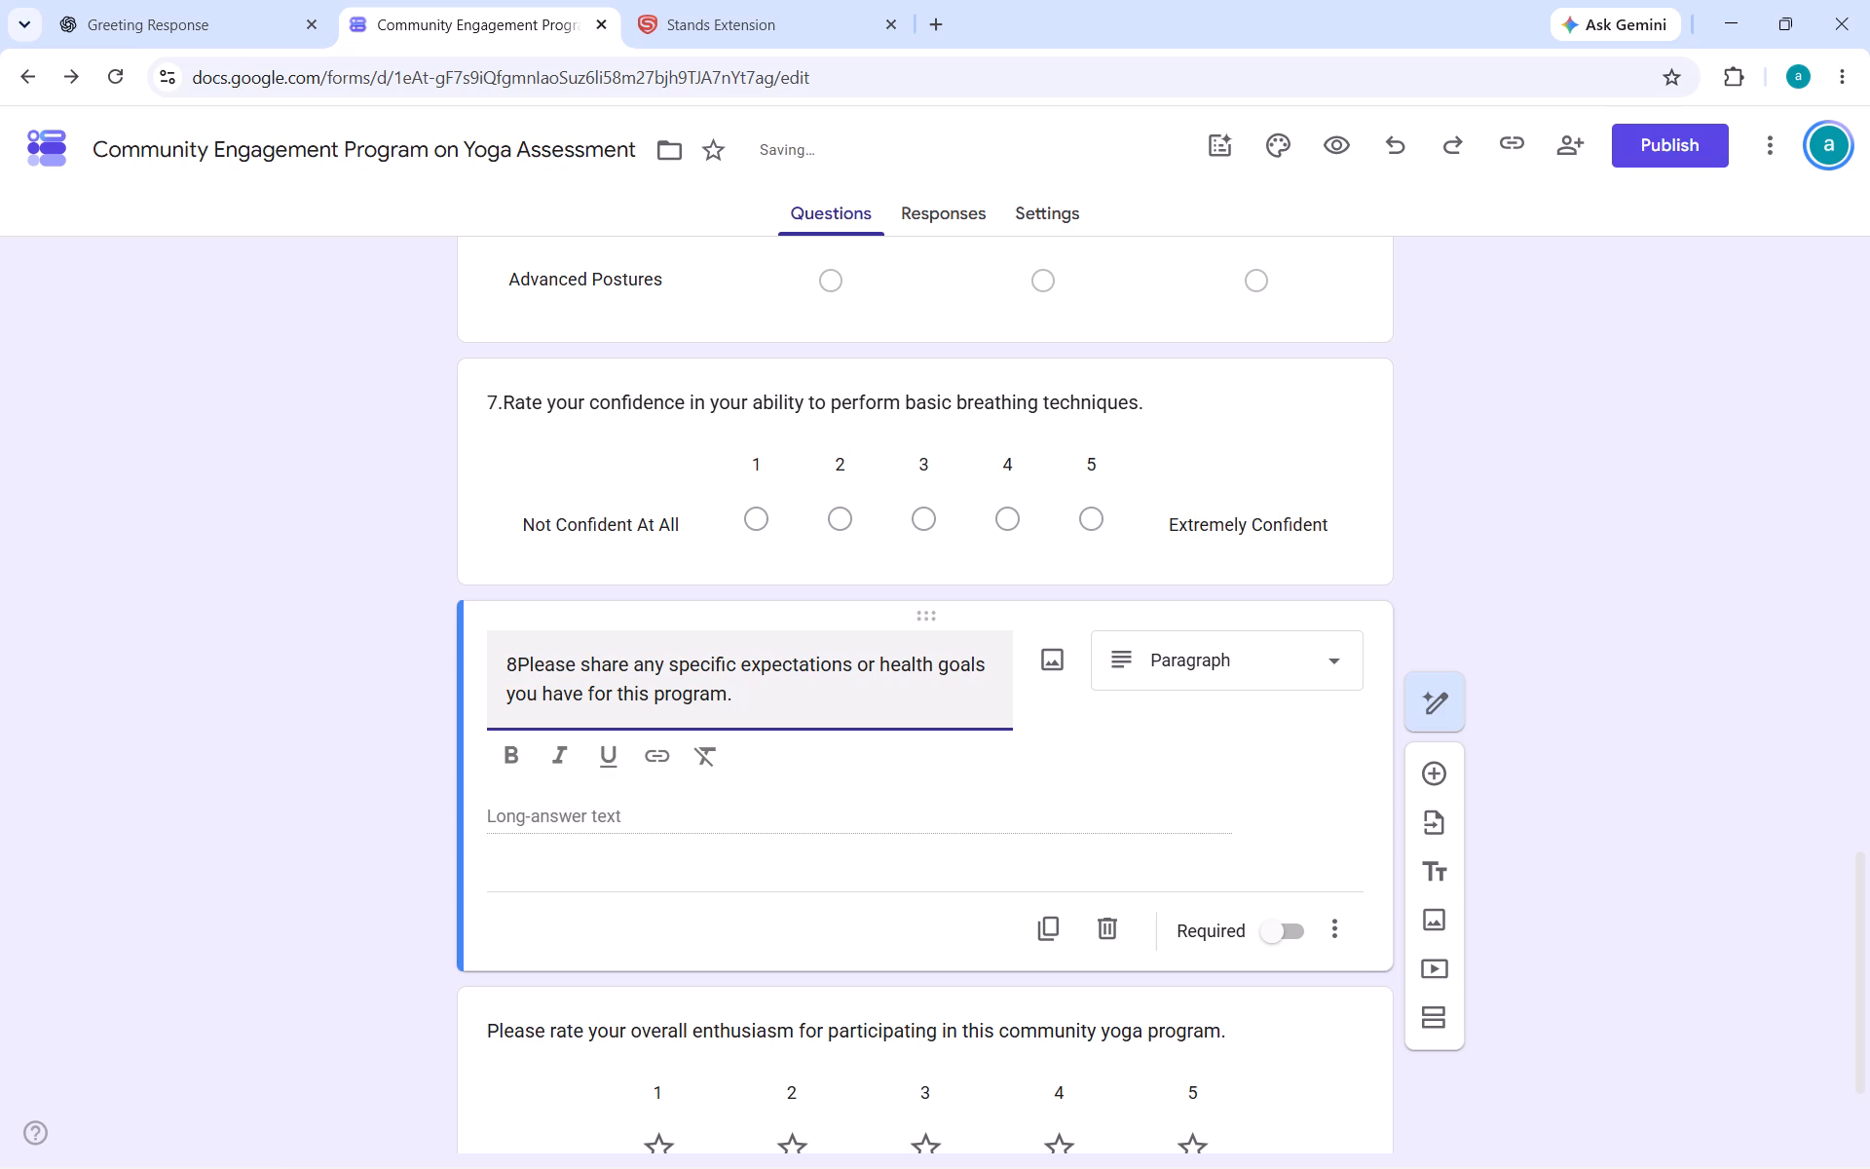
key(period)
Add "9." at the start of the overall enthusiasm rating question and finish editing its text.
scroll(507, 657, down, 4)
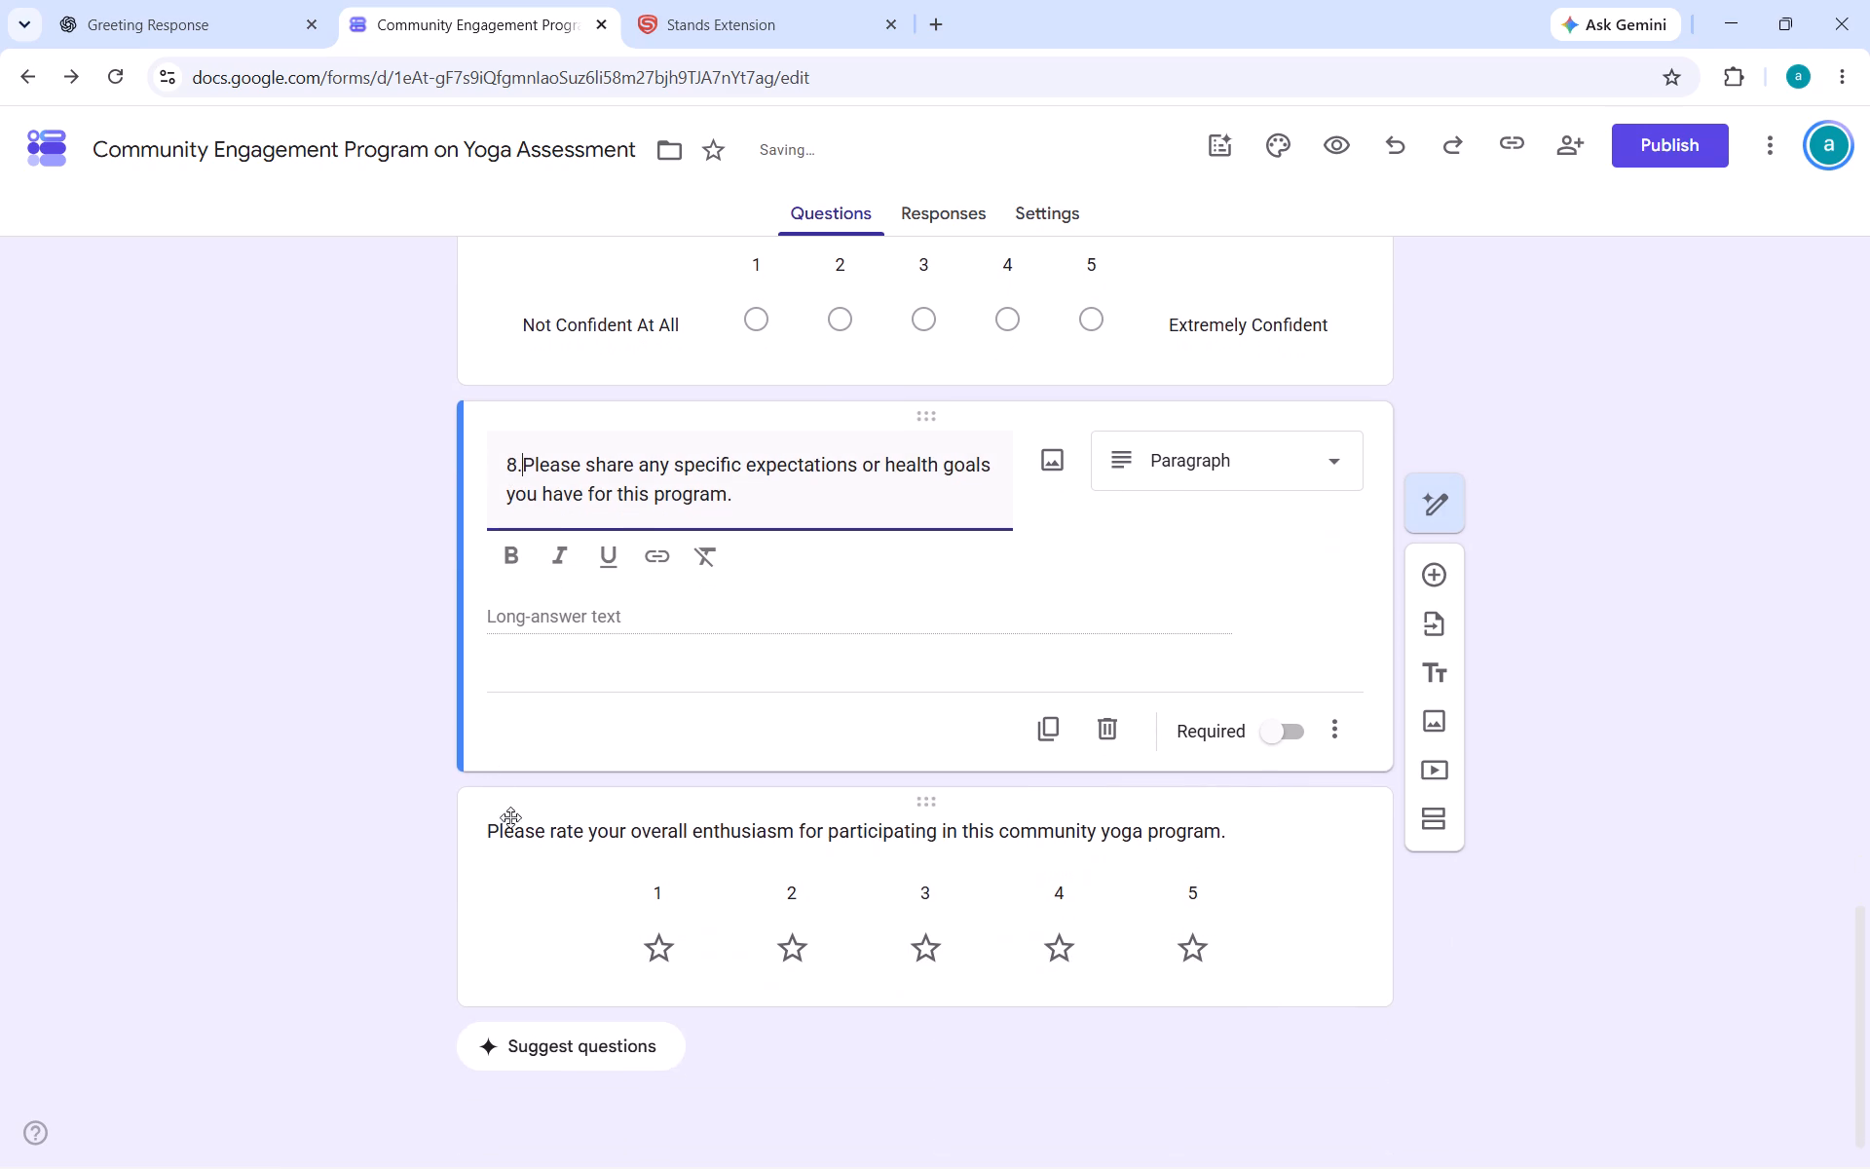
click(486, 830)
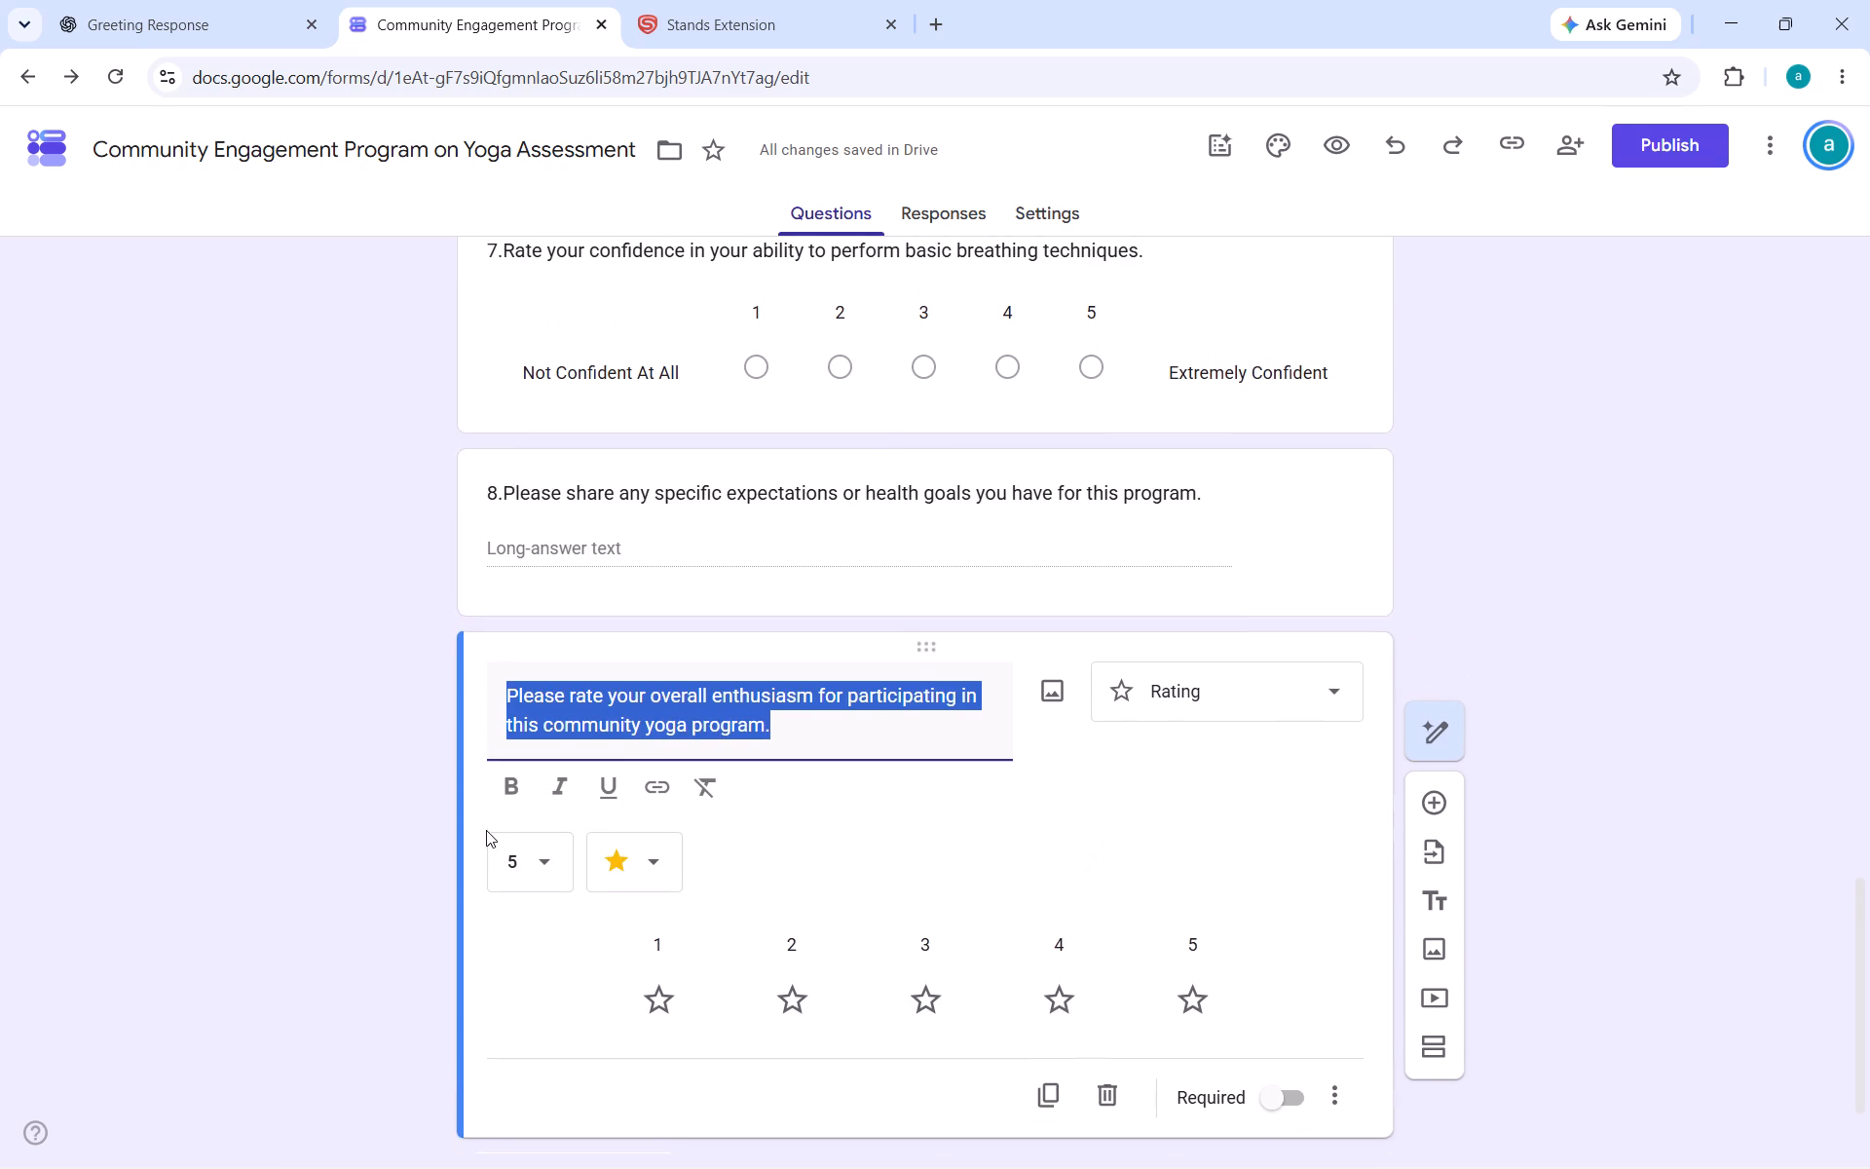
click(501, 691)
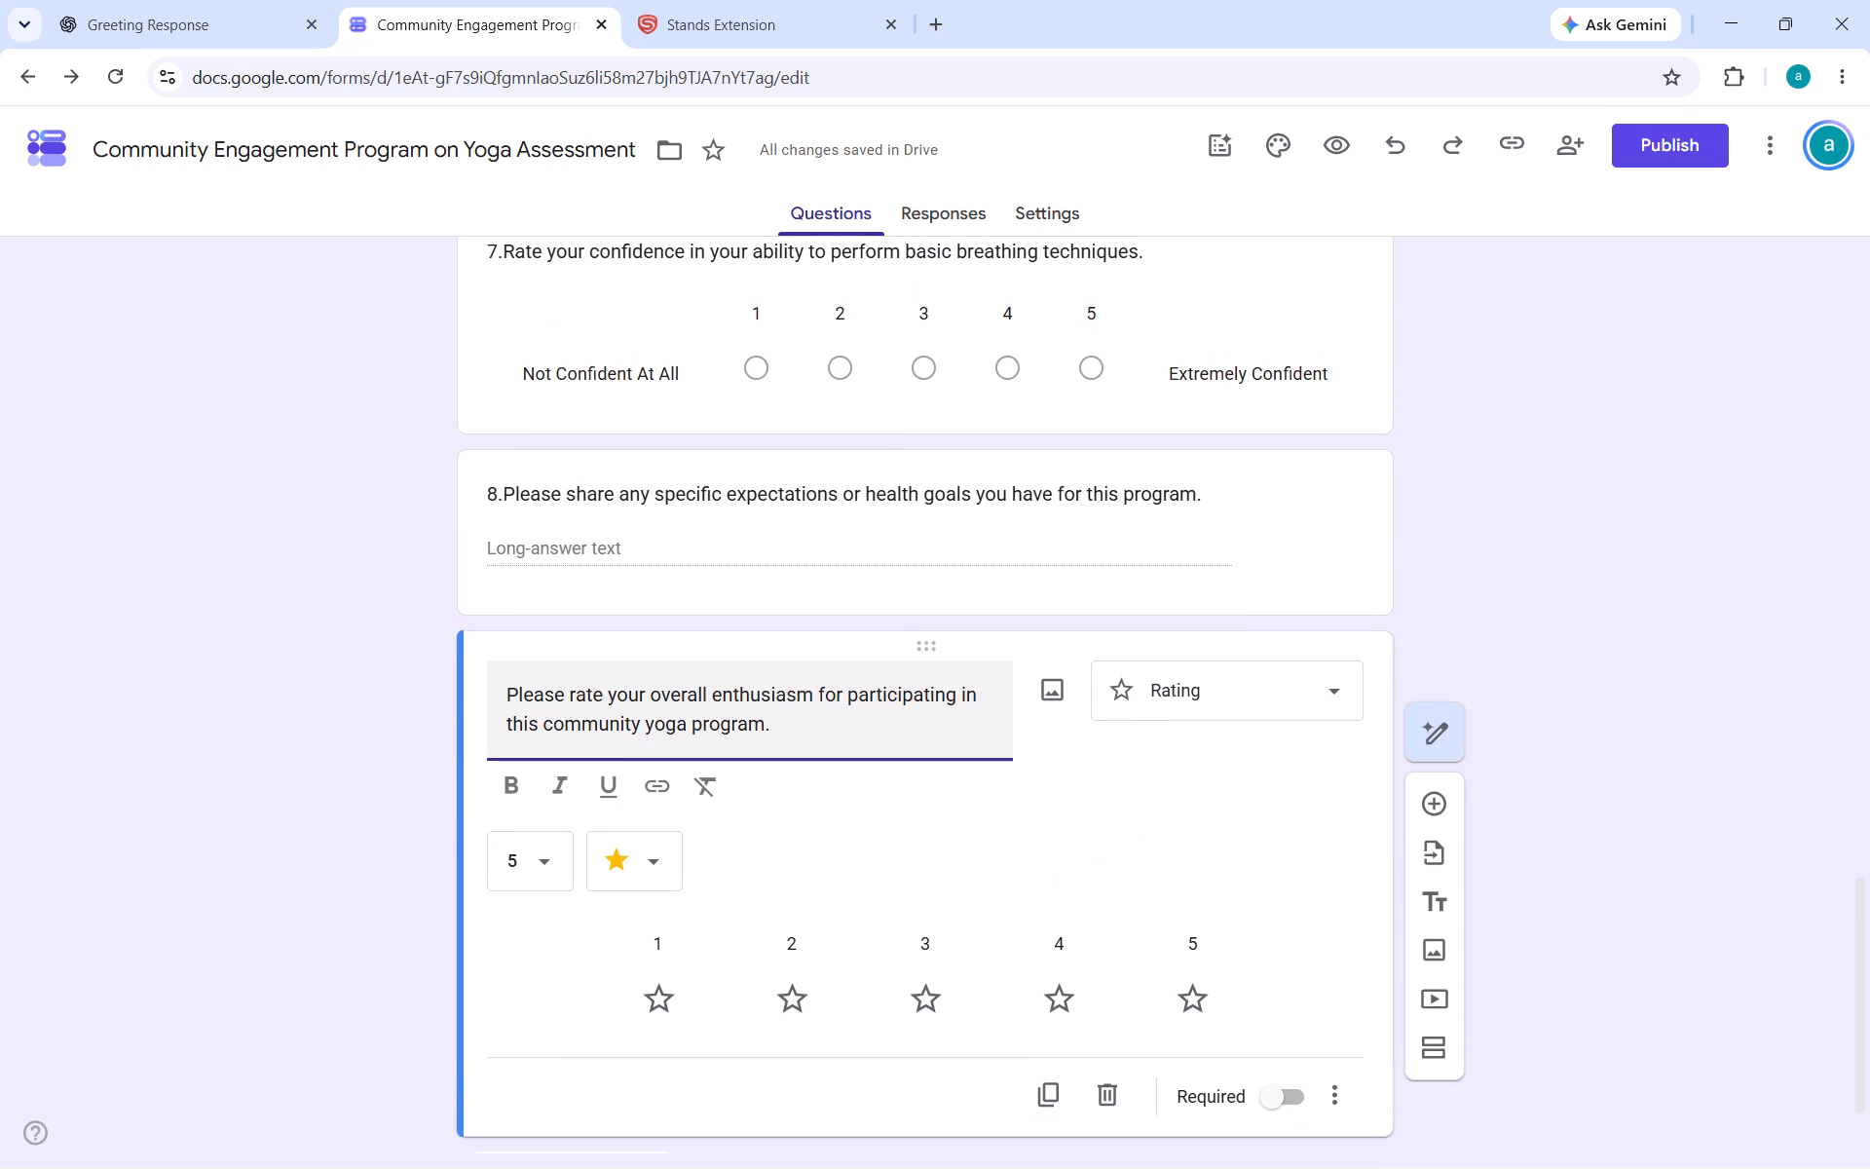
key(9)
key(period)
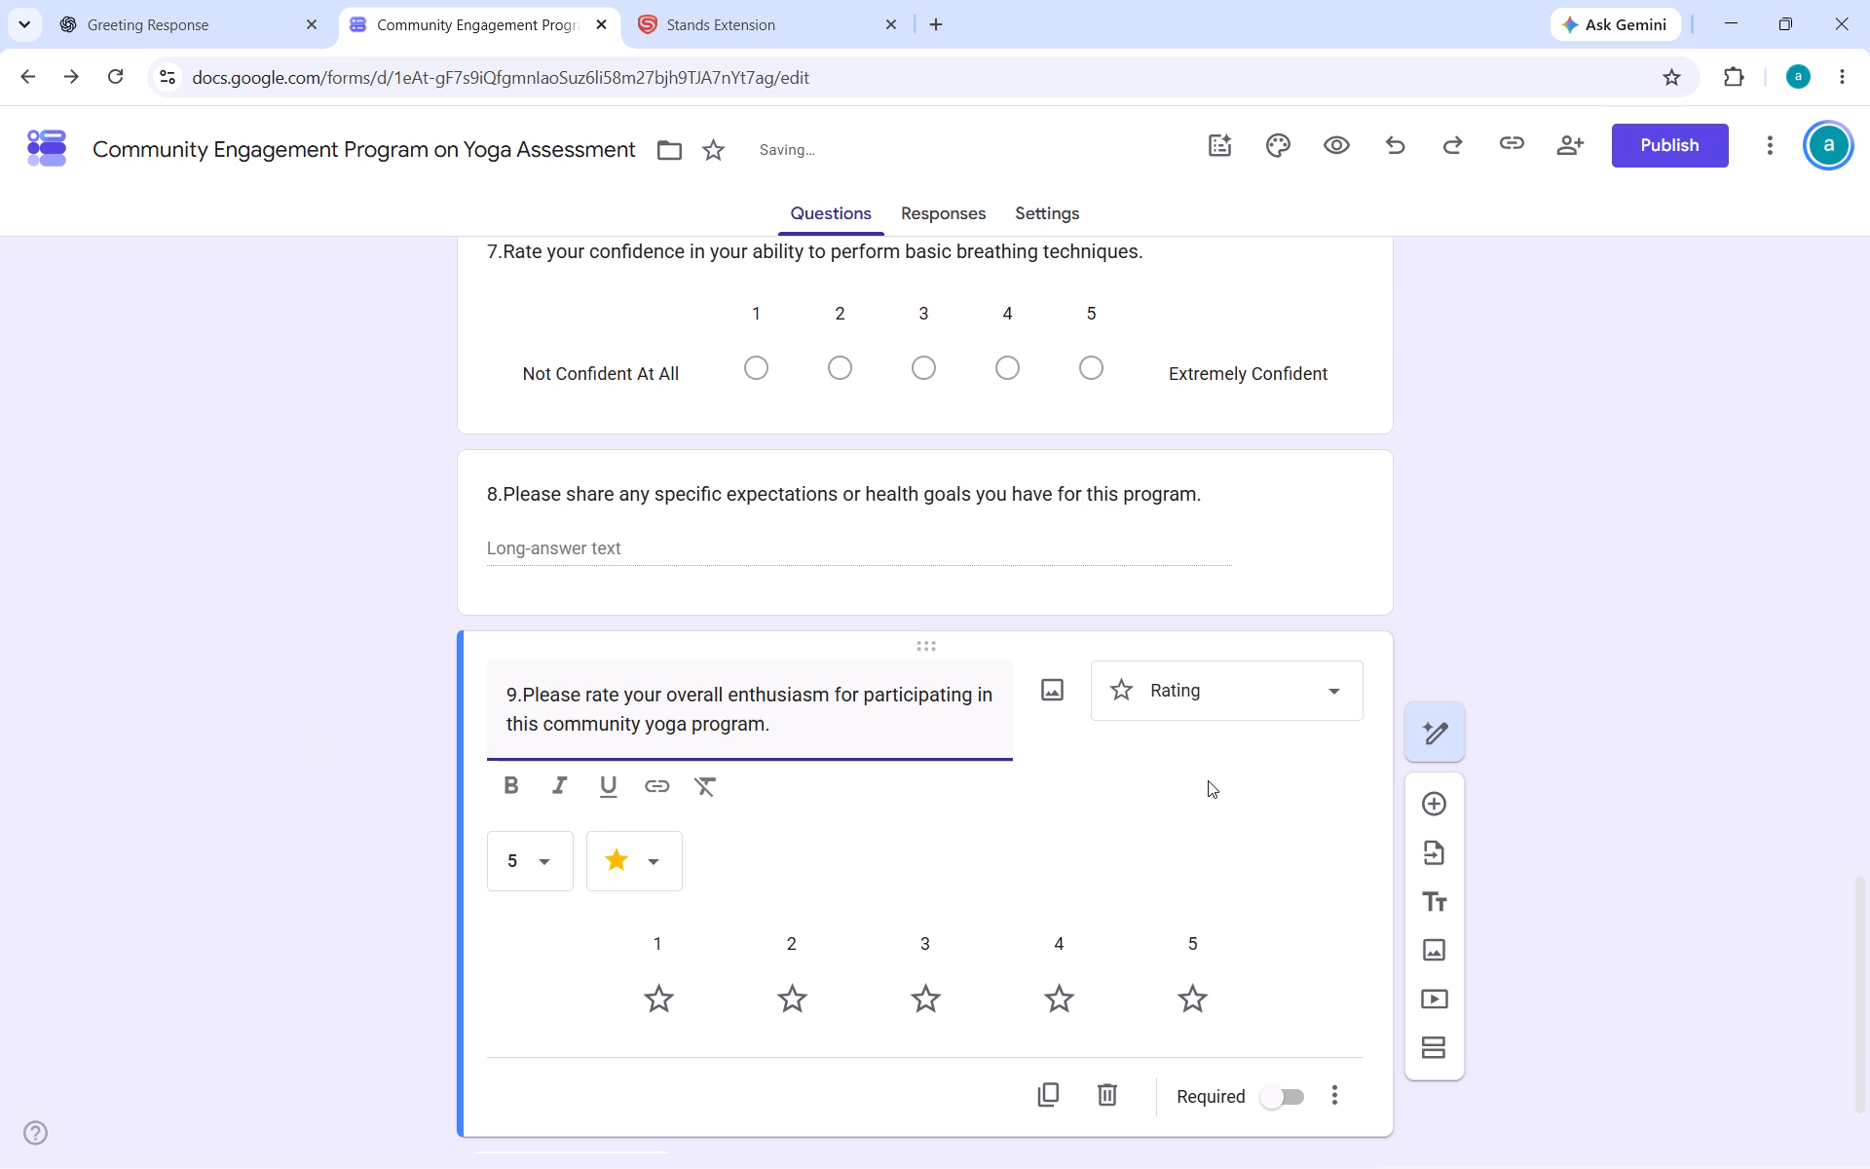
click(1505, 616)
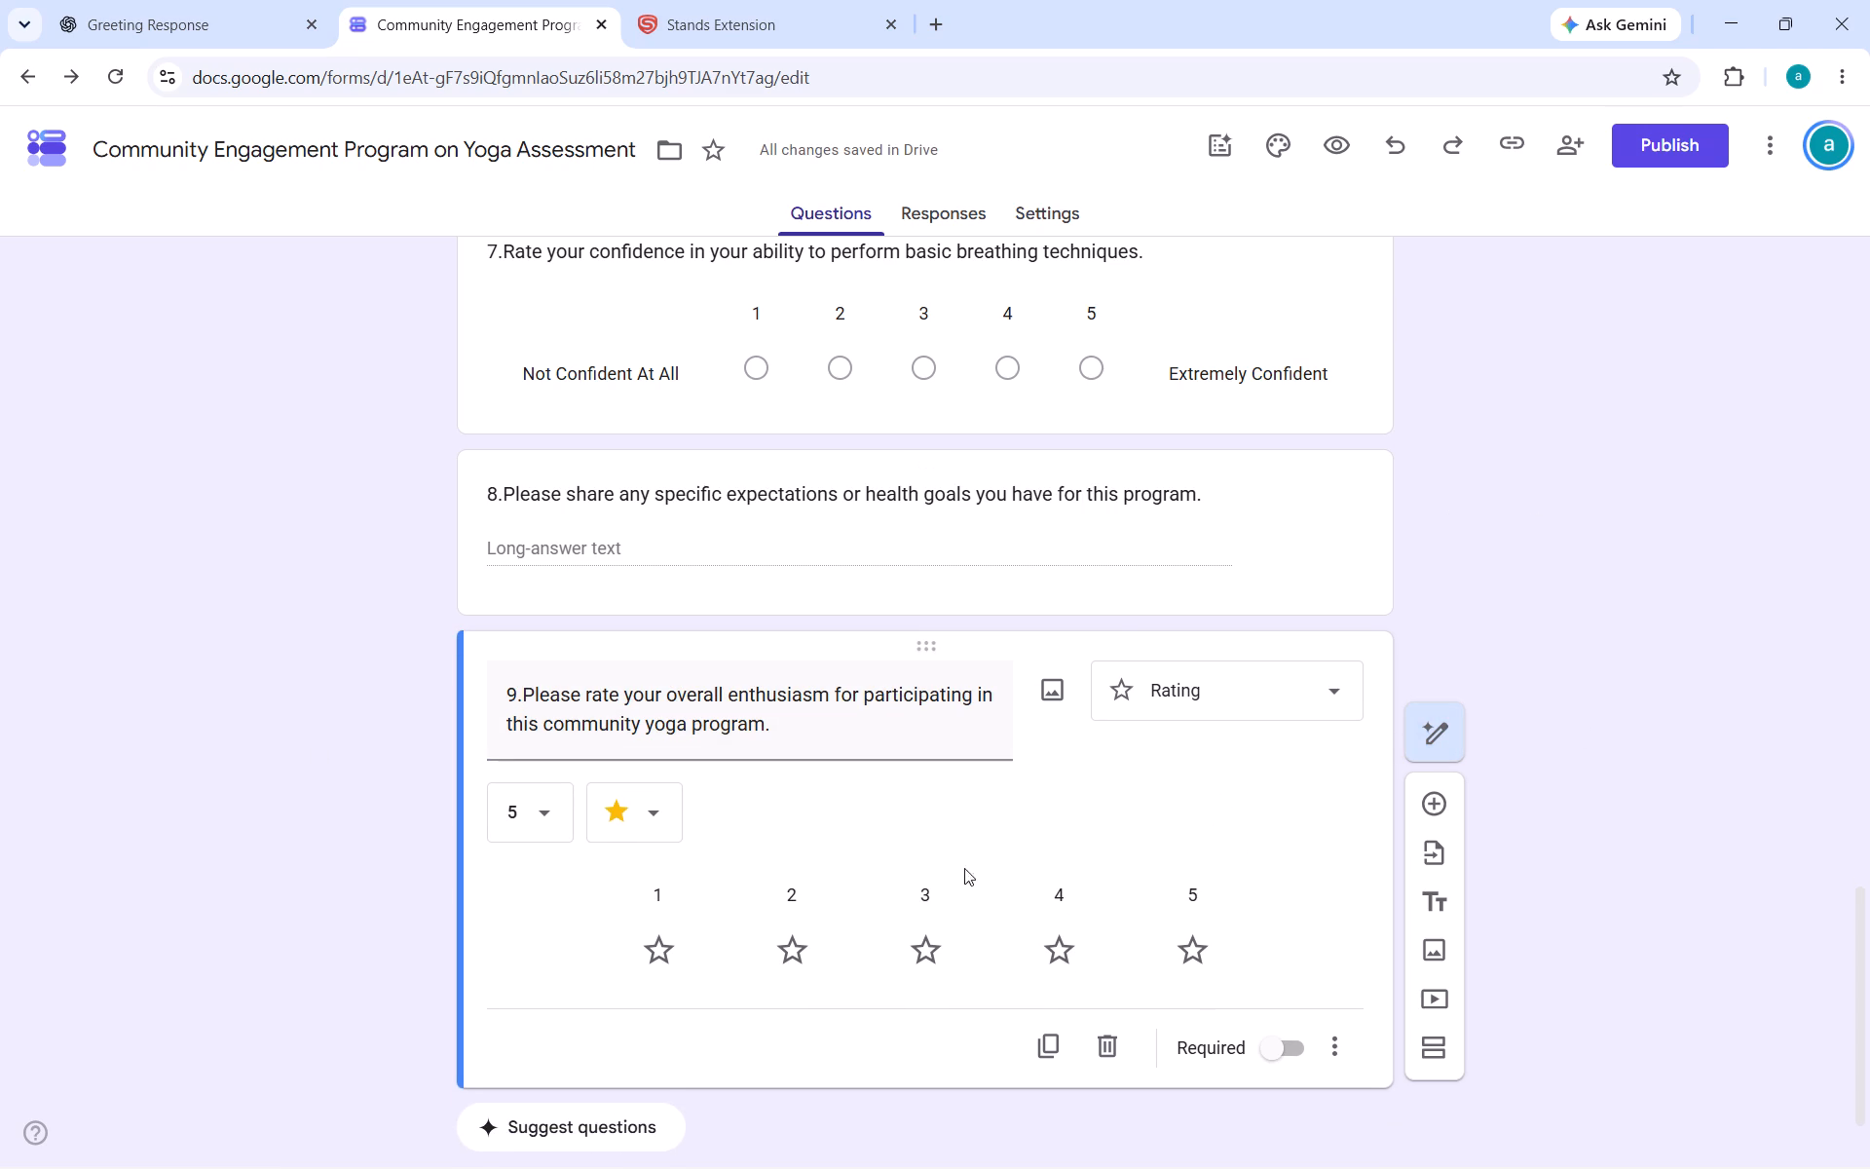
Review the whole form from title to last question, checking the numbering and order of the questions.
scroll(795, 861, up, 9)
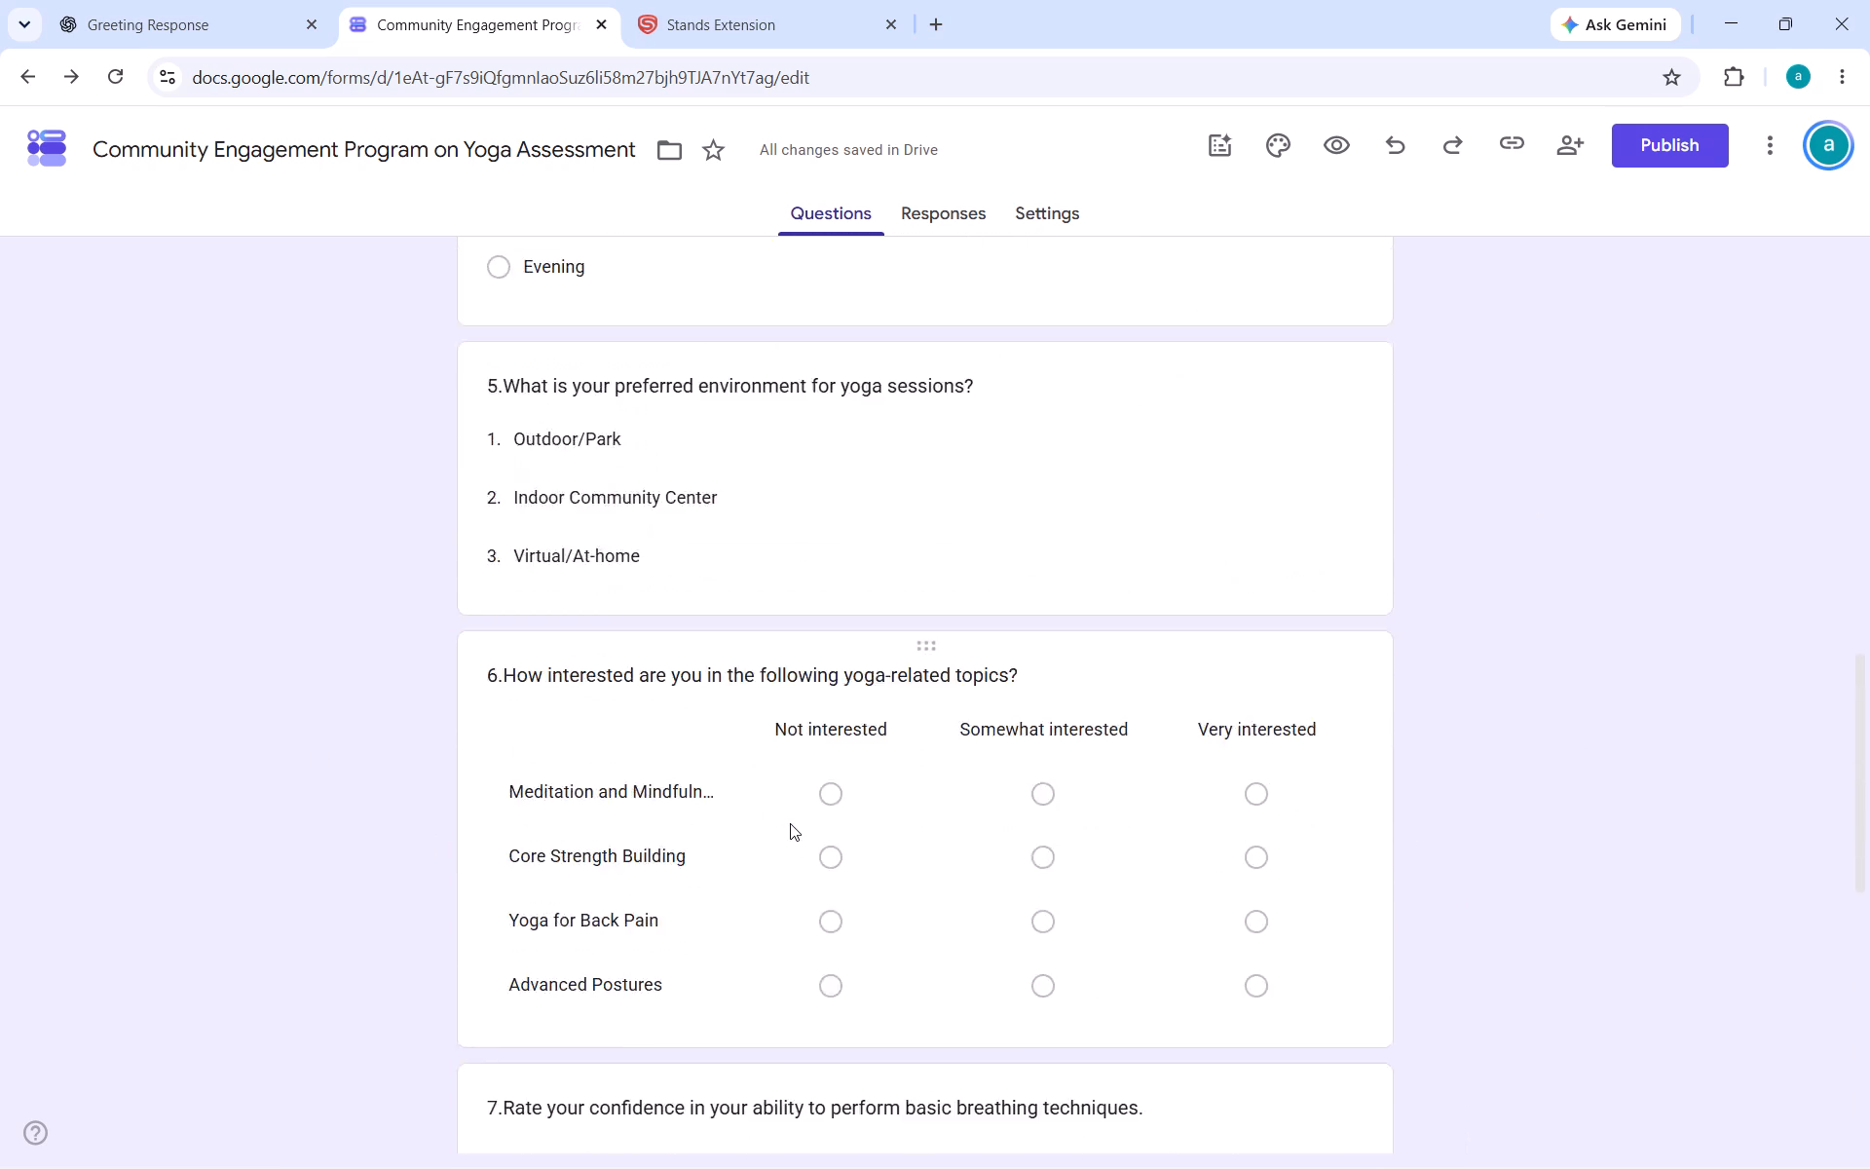
scroll(790, 823, up, 16)
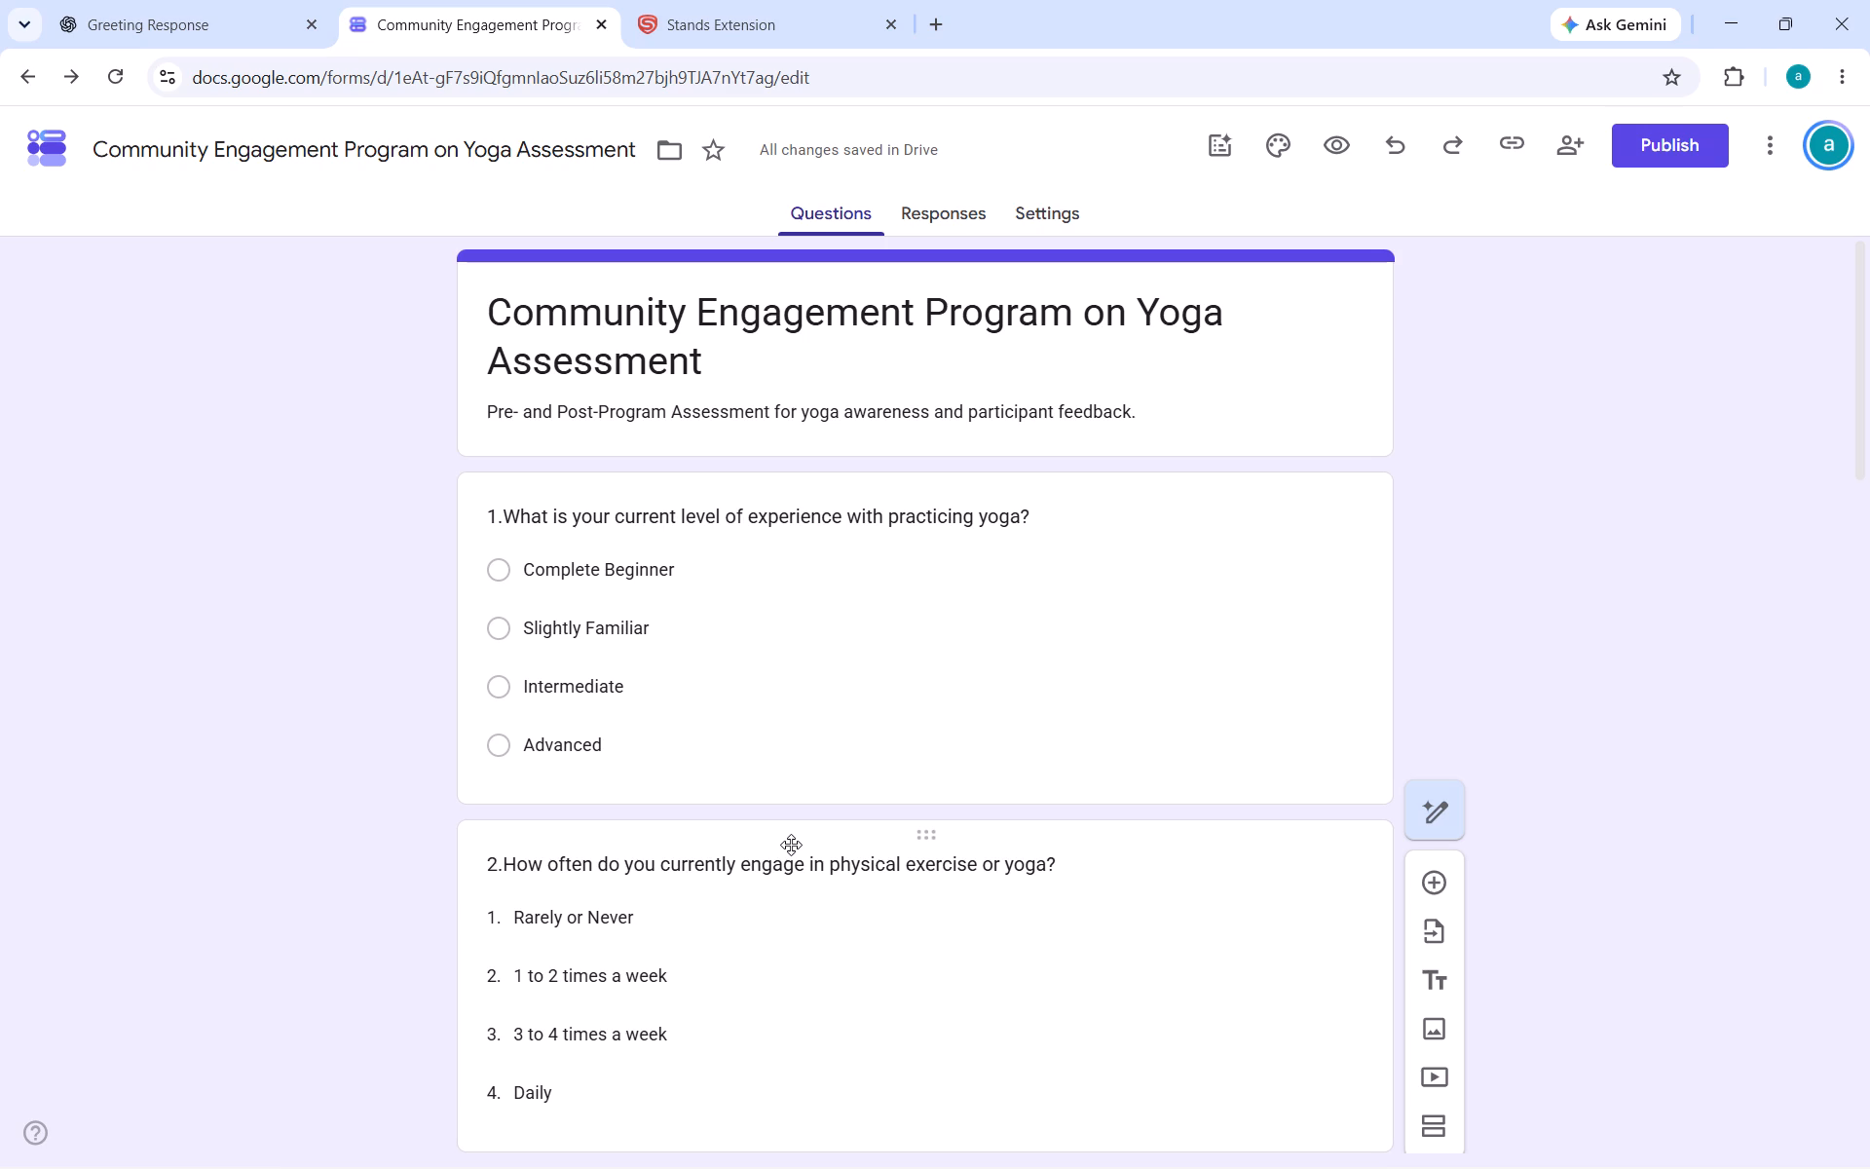
scroll(792, 842, down, 1)
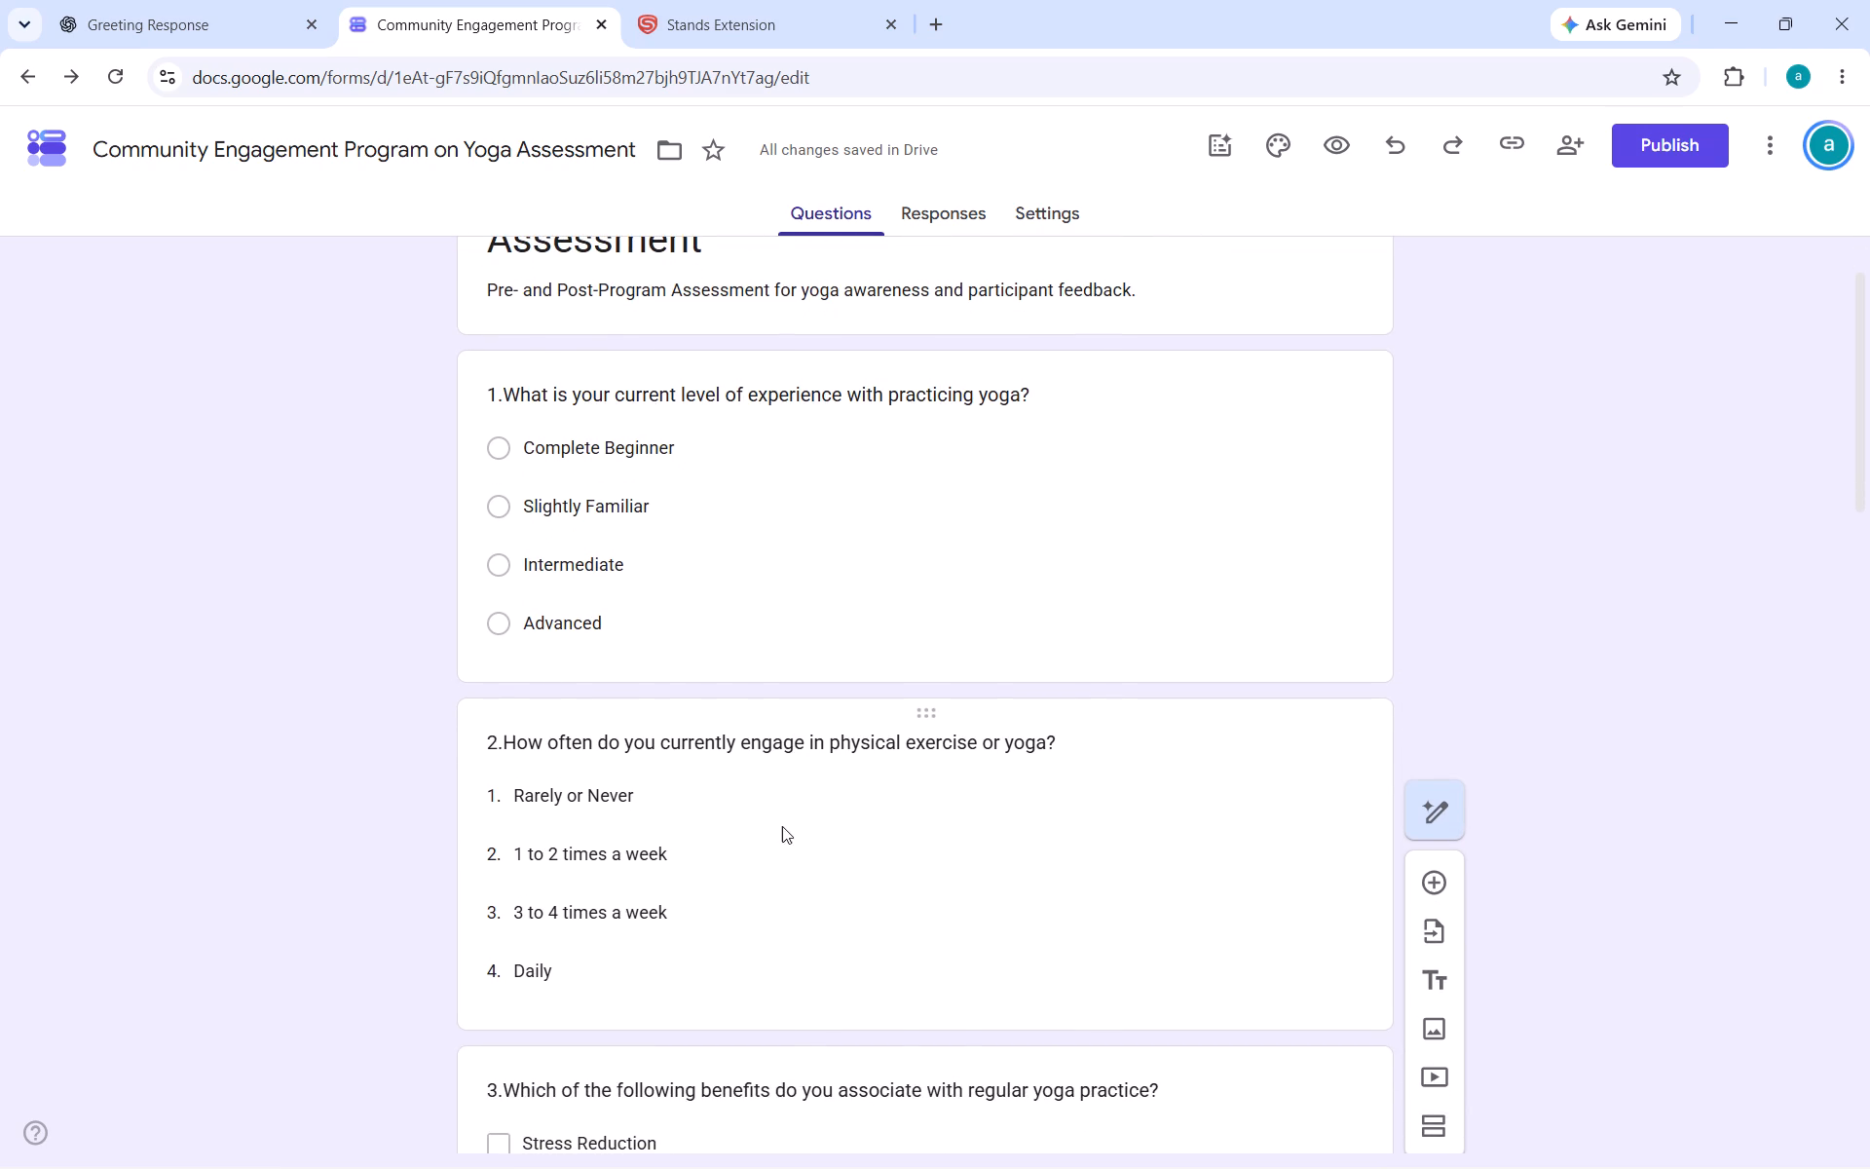
scroll(781, 823, down, 16)
scroll(833, 886, down, 6)
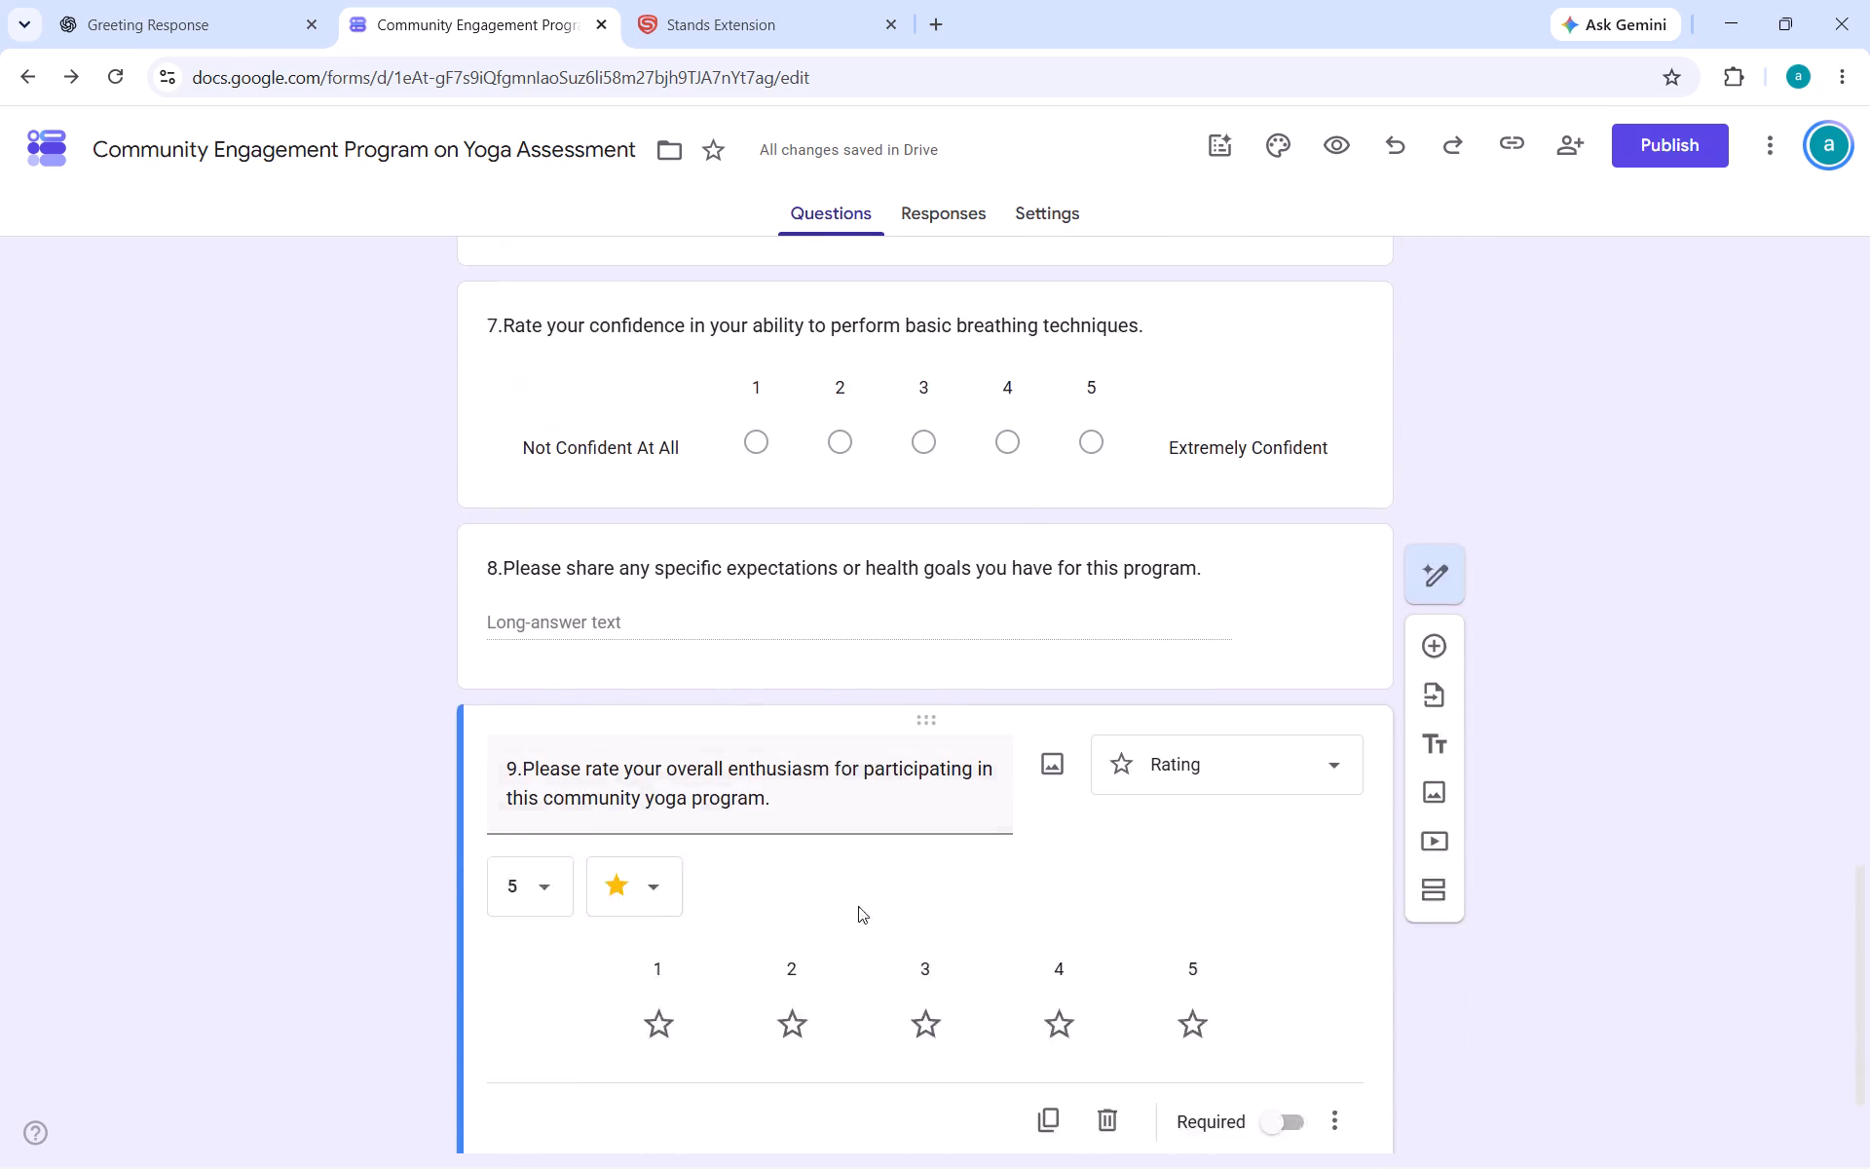
scroll(858, 906, down, 8)
scroll(857, 901, up, 20)
scroll(857, 901, up, 2)
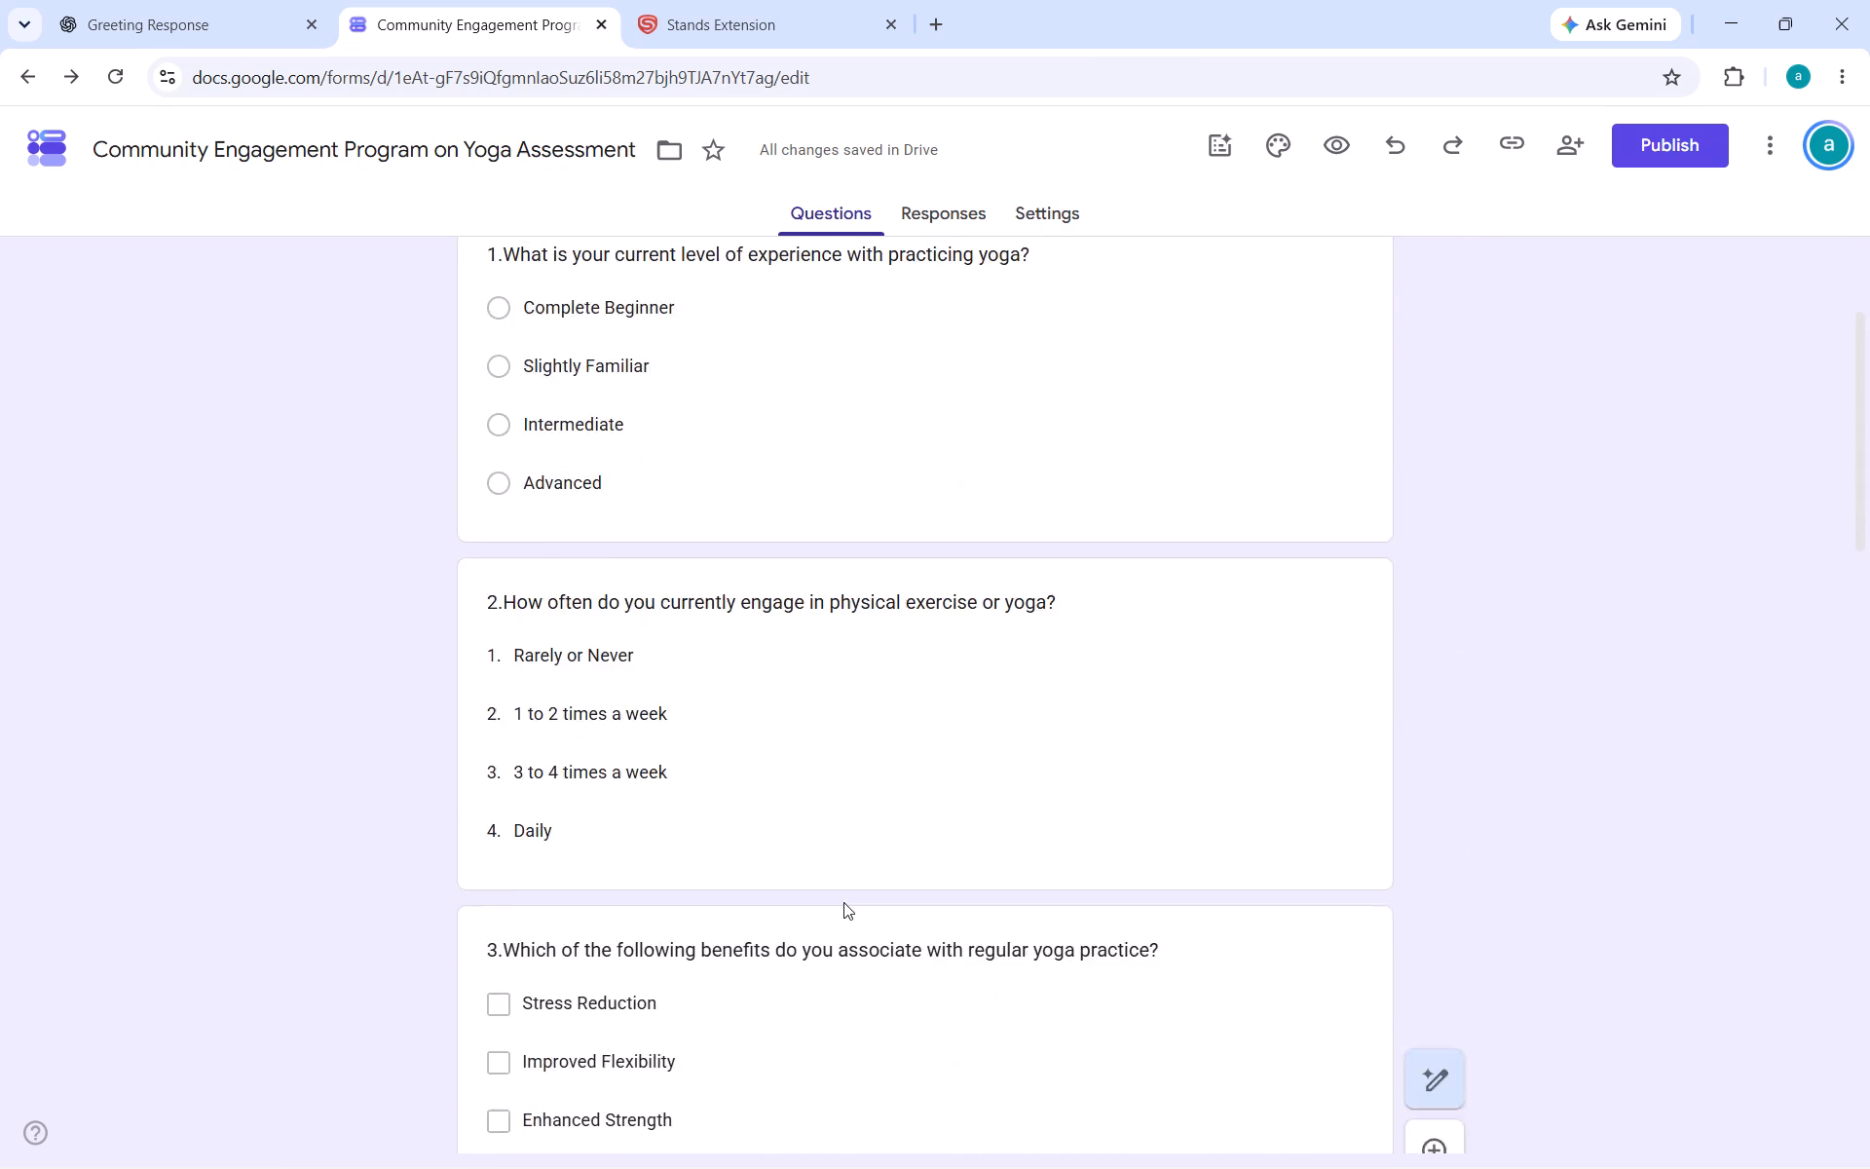
scroll(843, 902, up, 8)
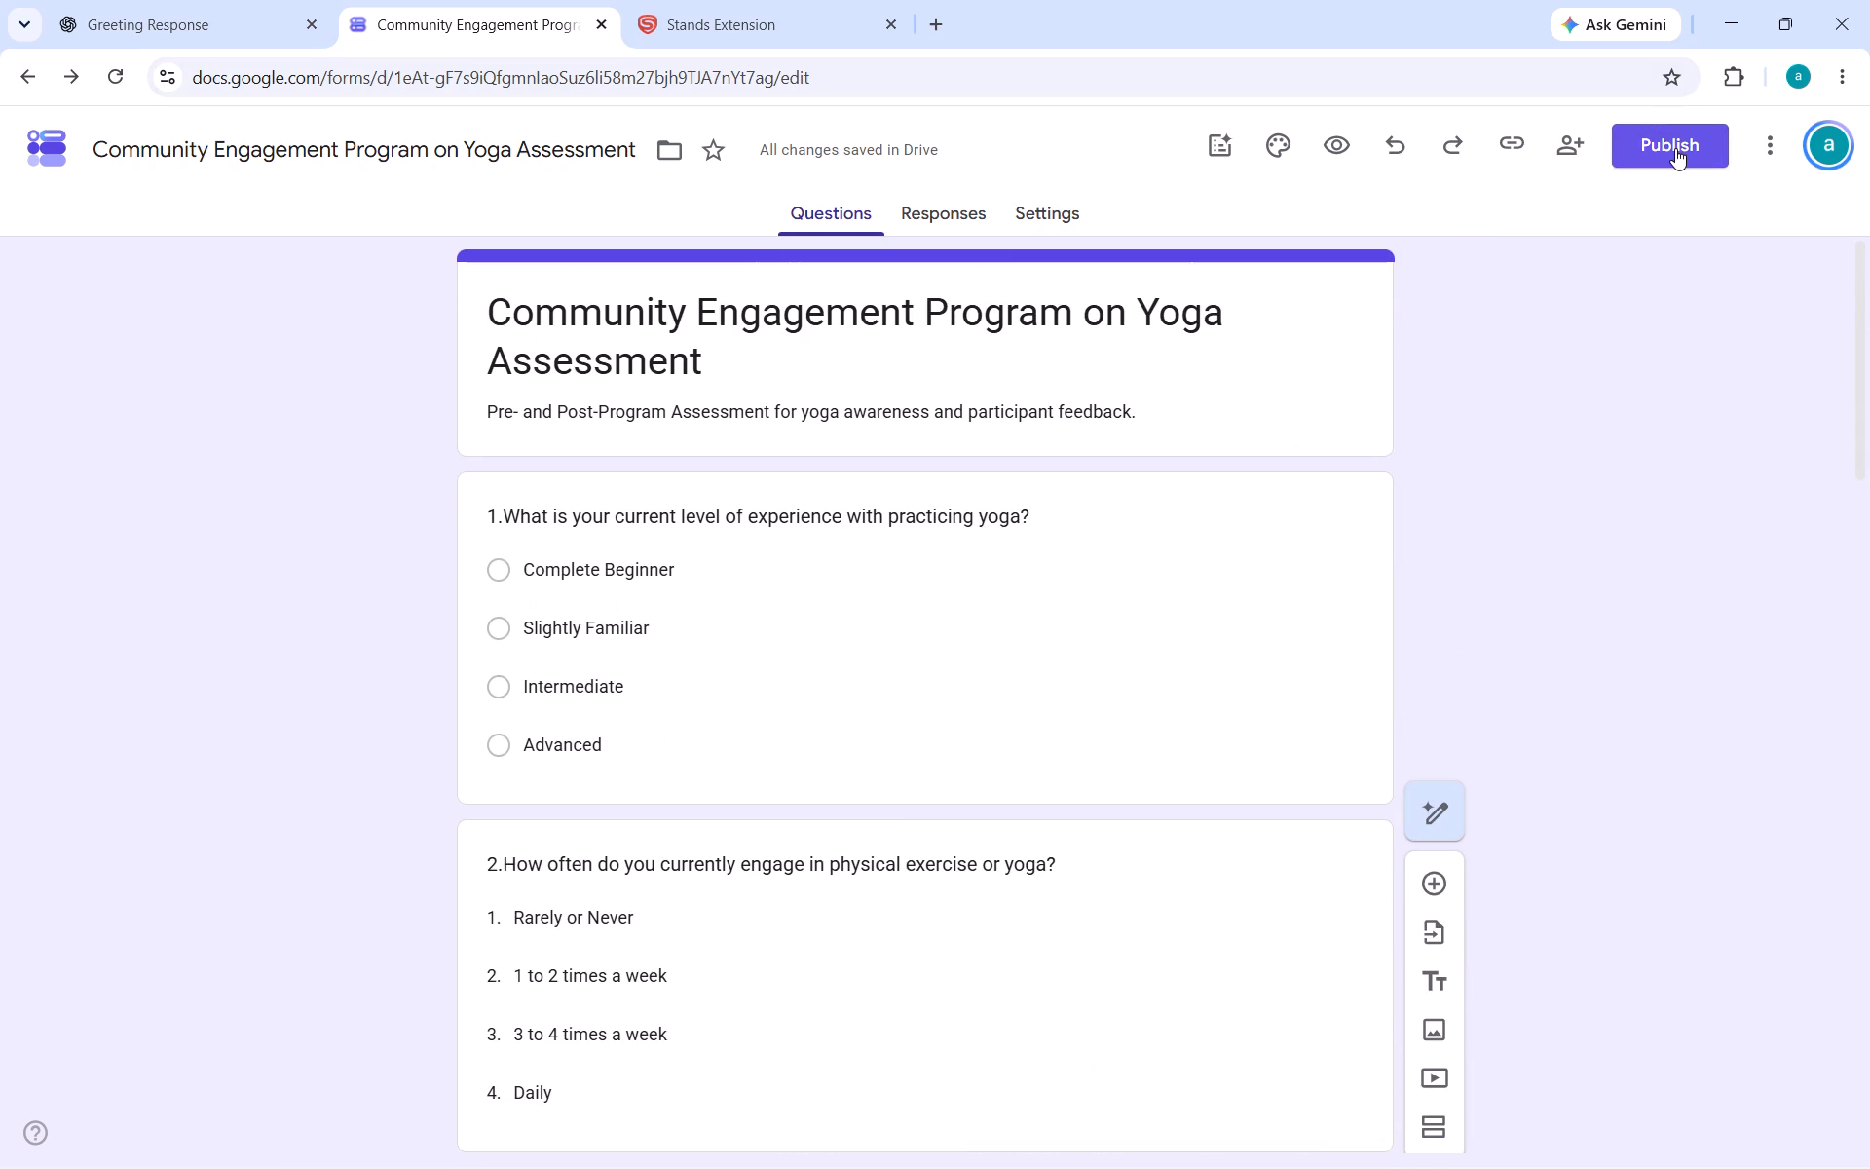
Publish the form with responders set to anyone with the link.
click(1675, 148)
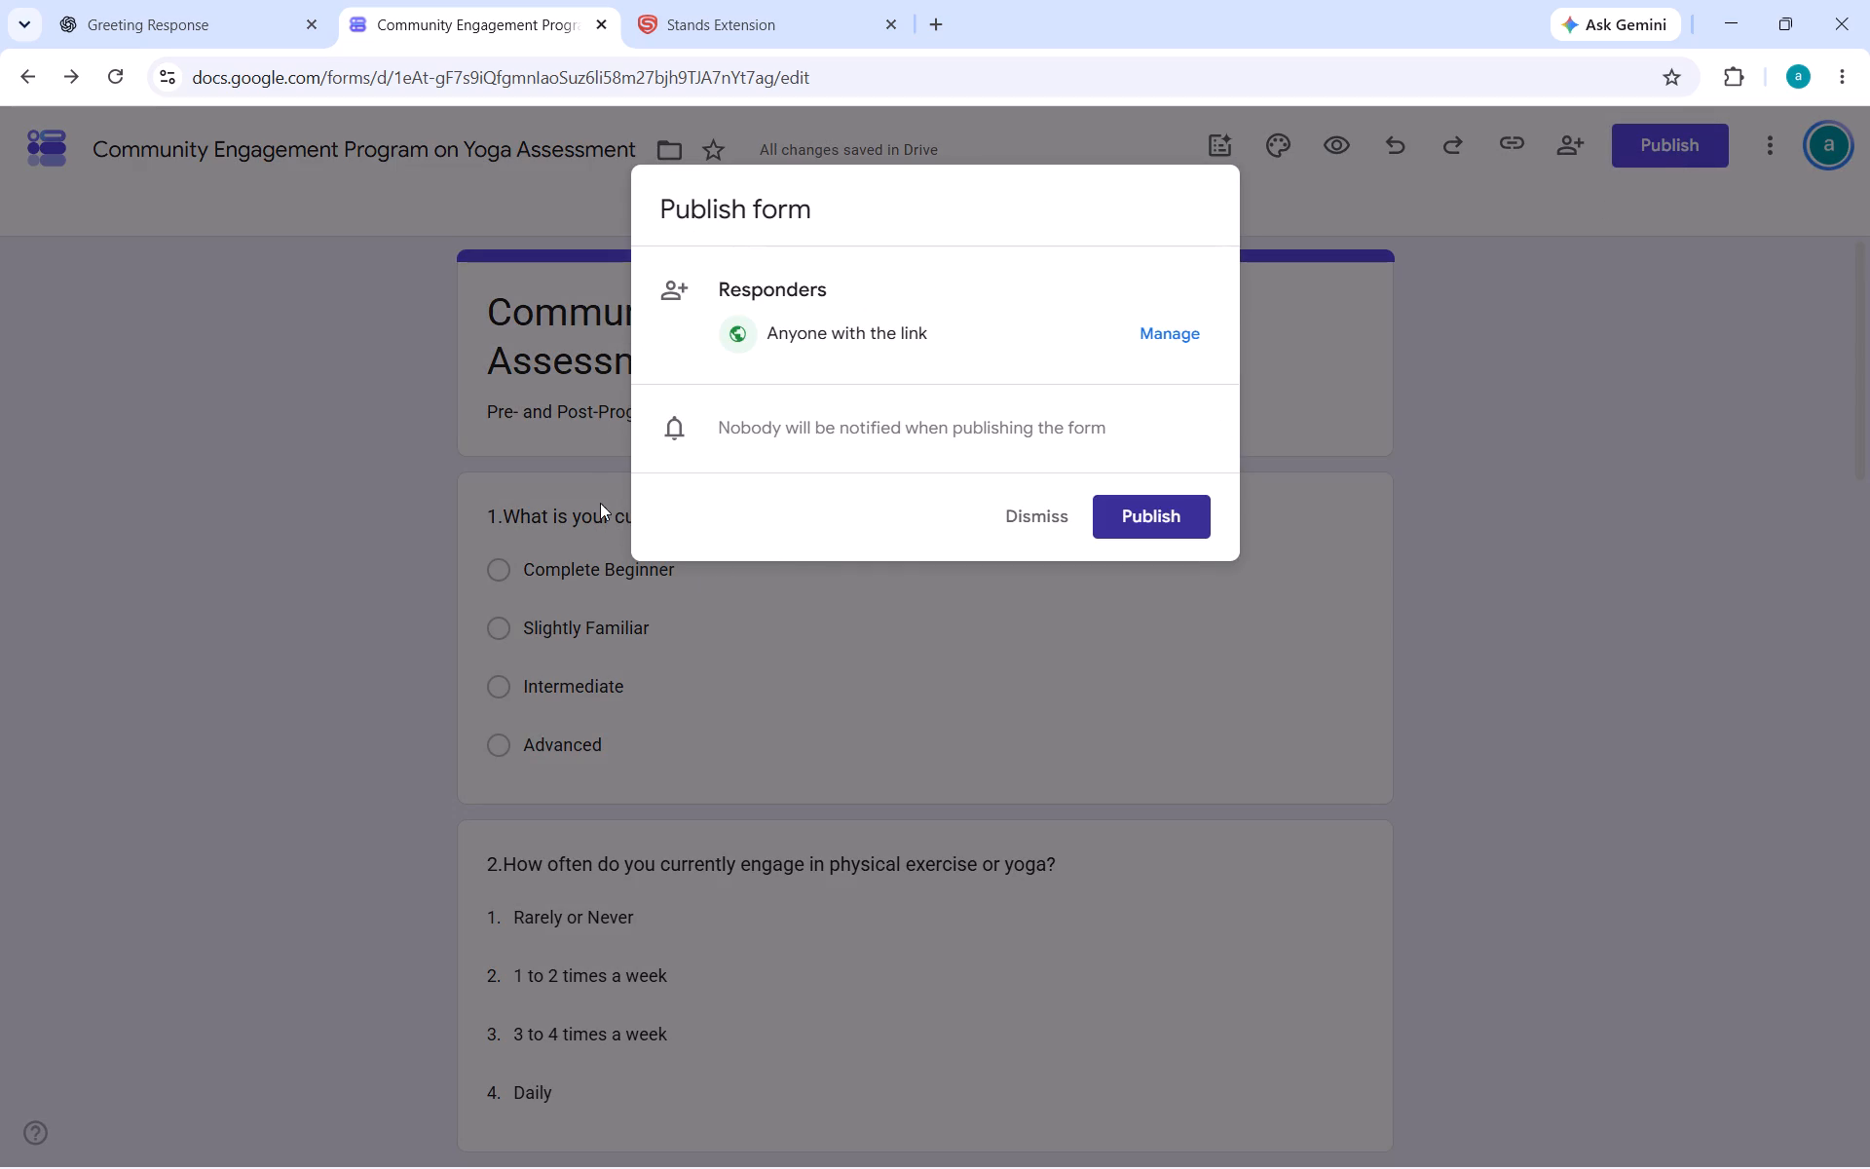
click(1148, 515)
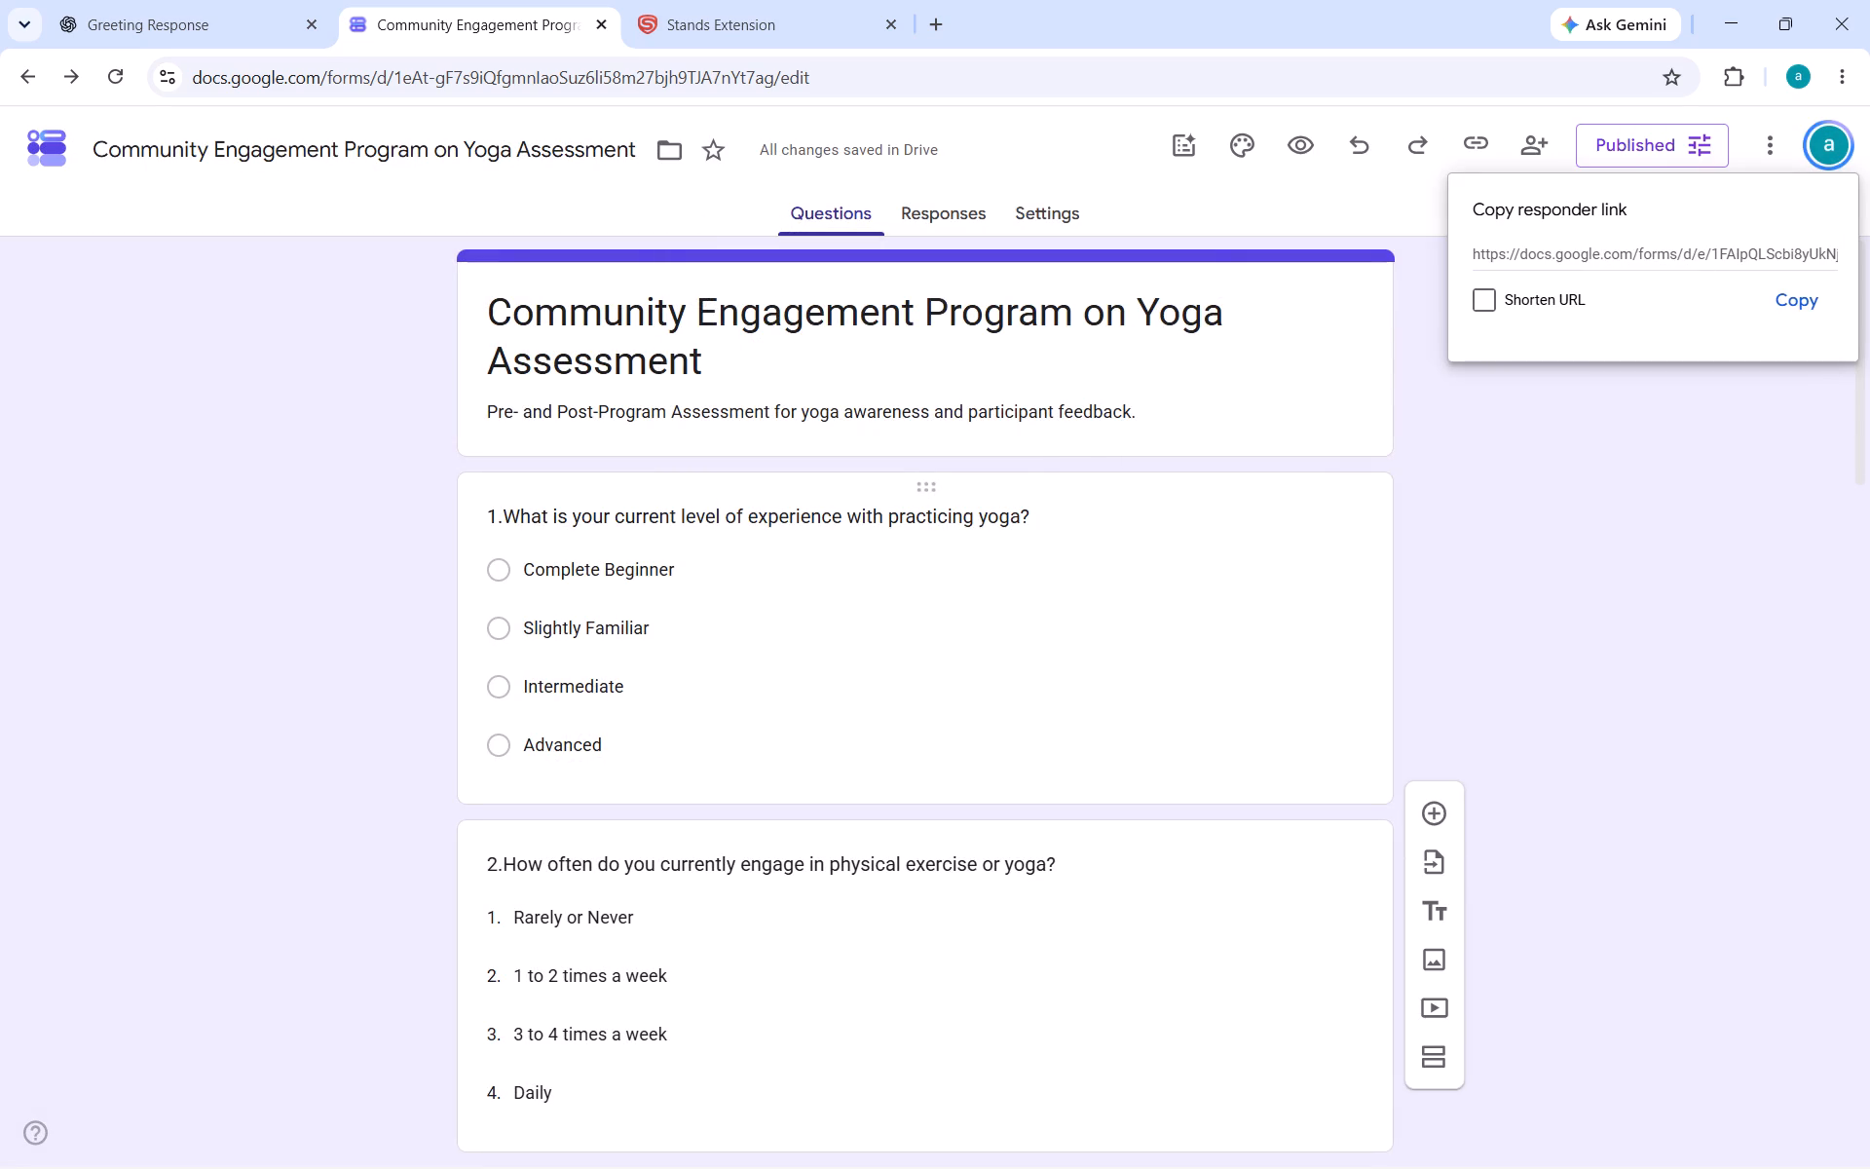
Copy the published form's full responder link without shortening it.
click(1816, 299)
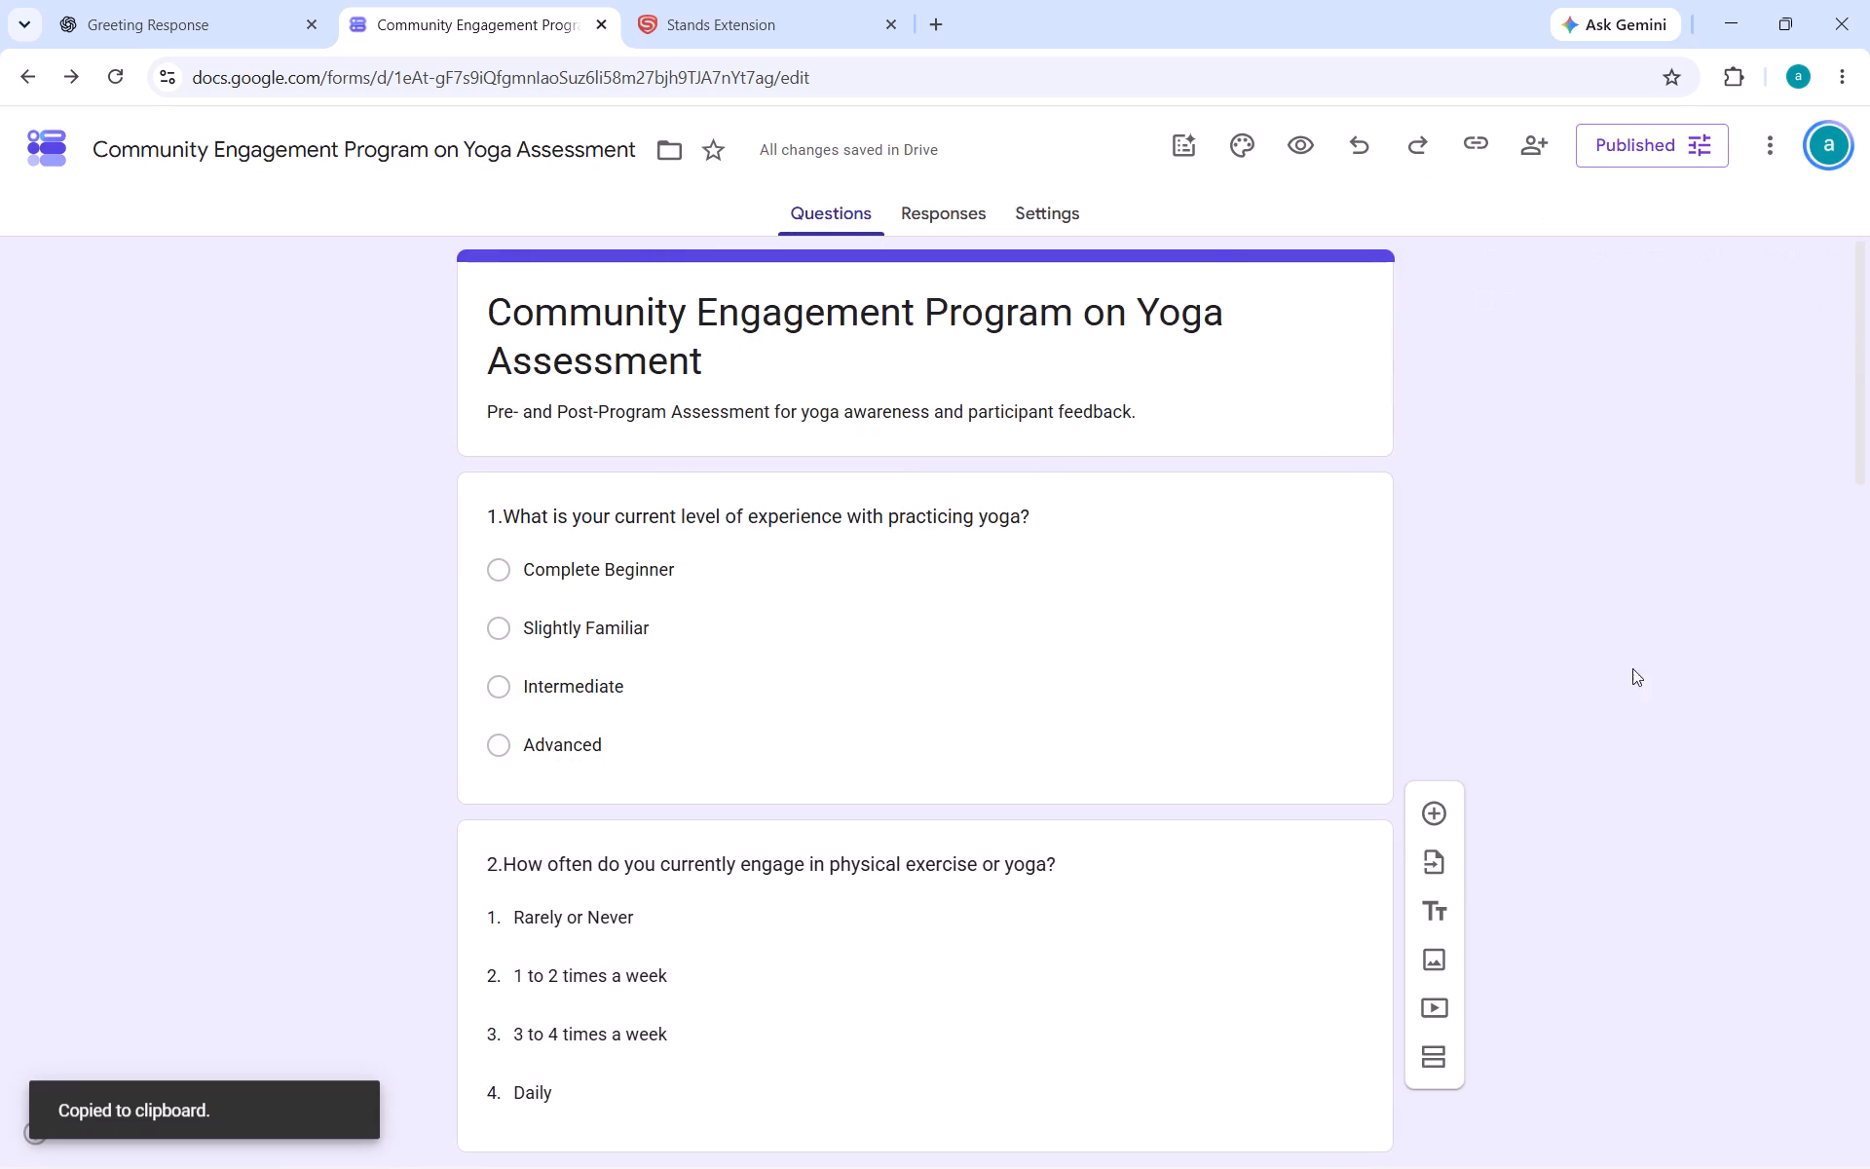
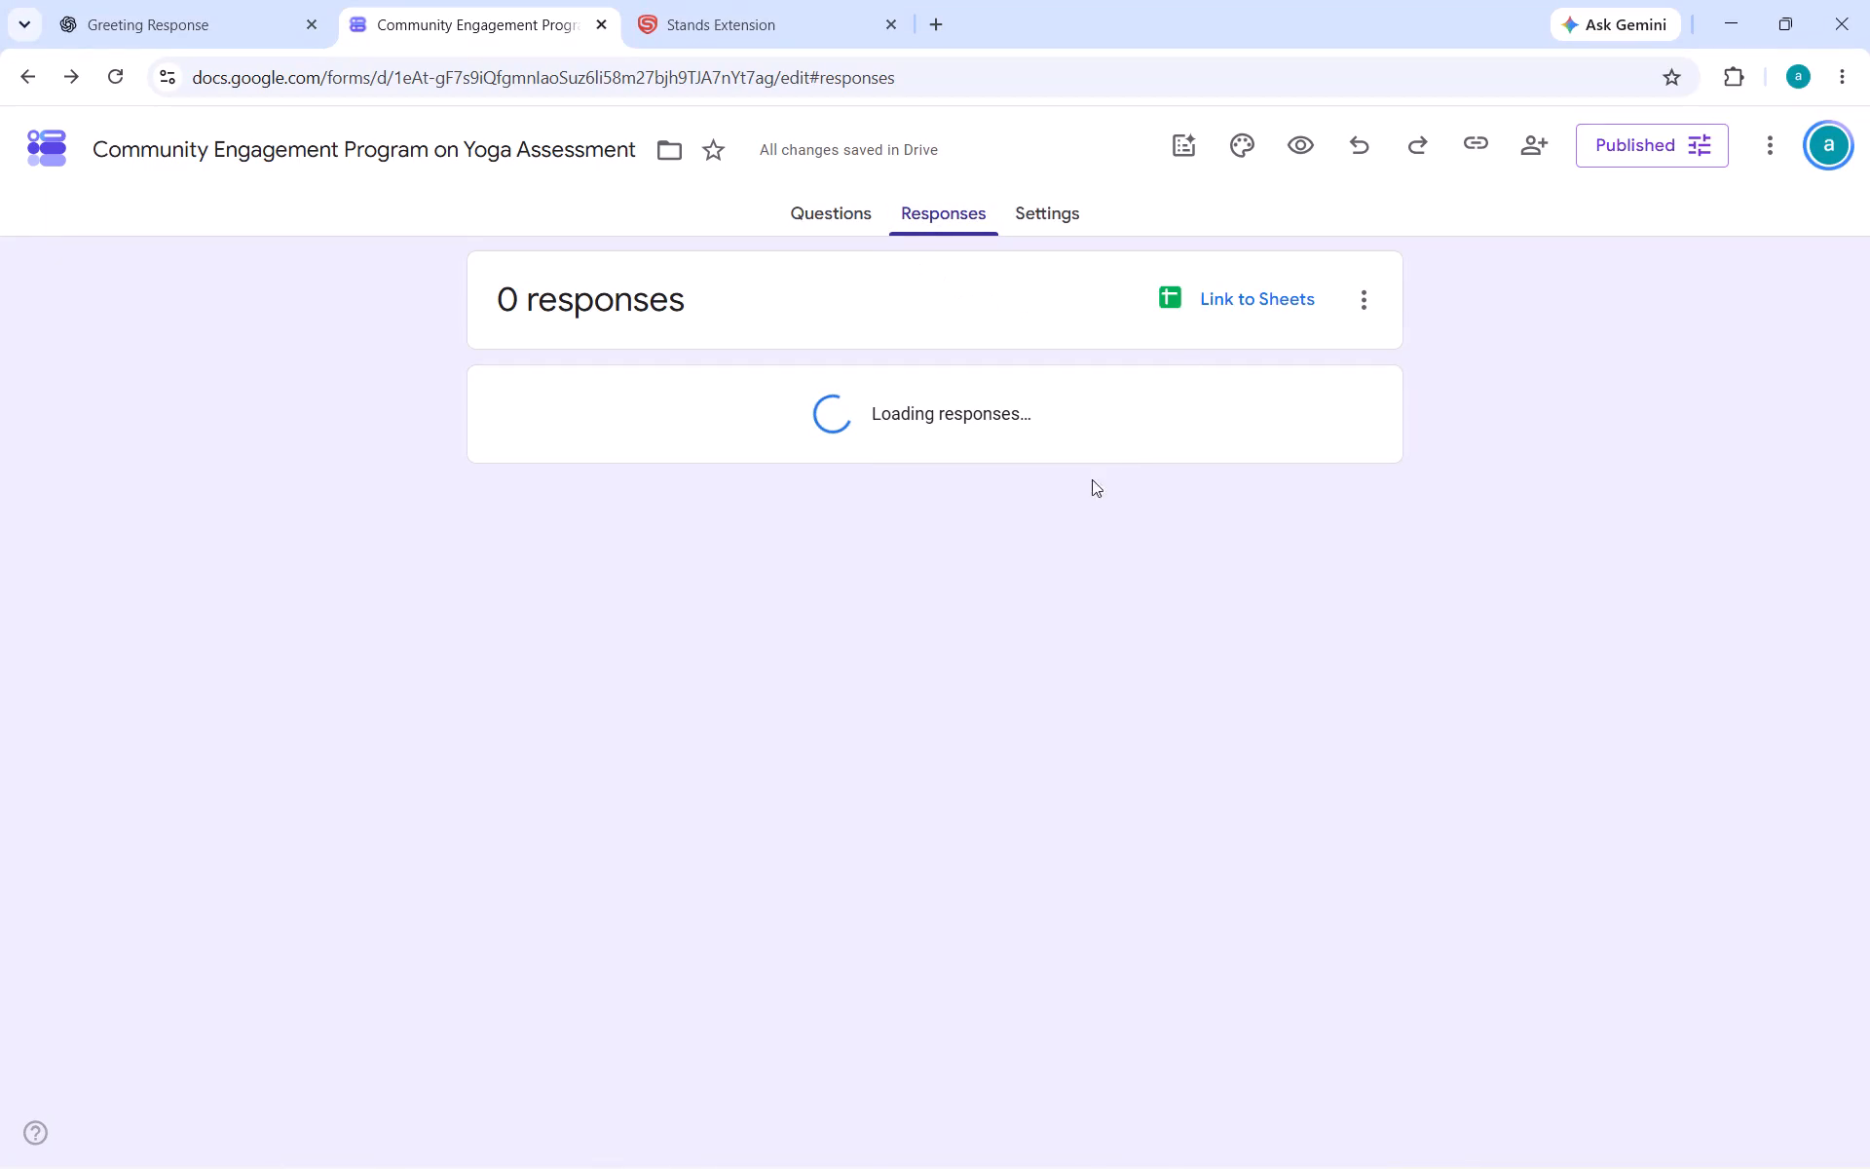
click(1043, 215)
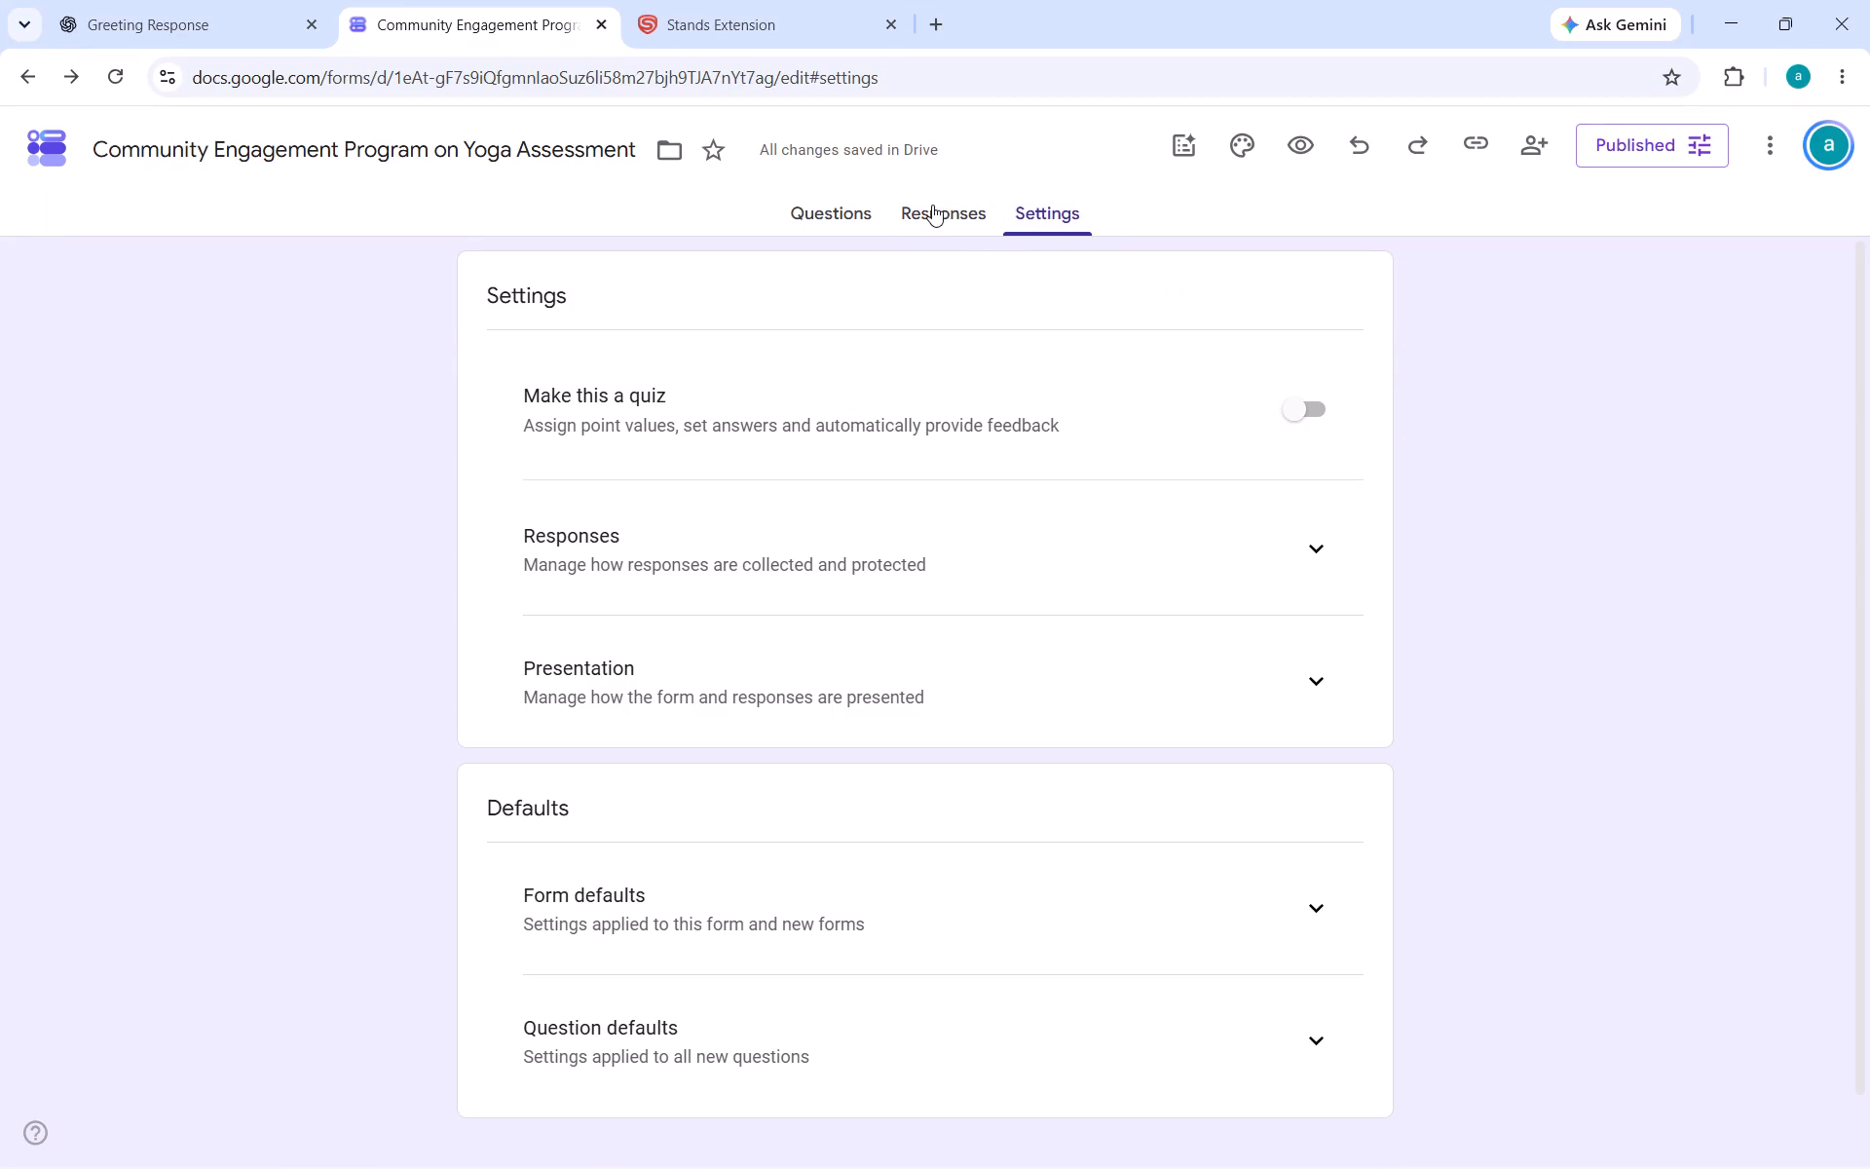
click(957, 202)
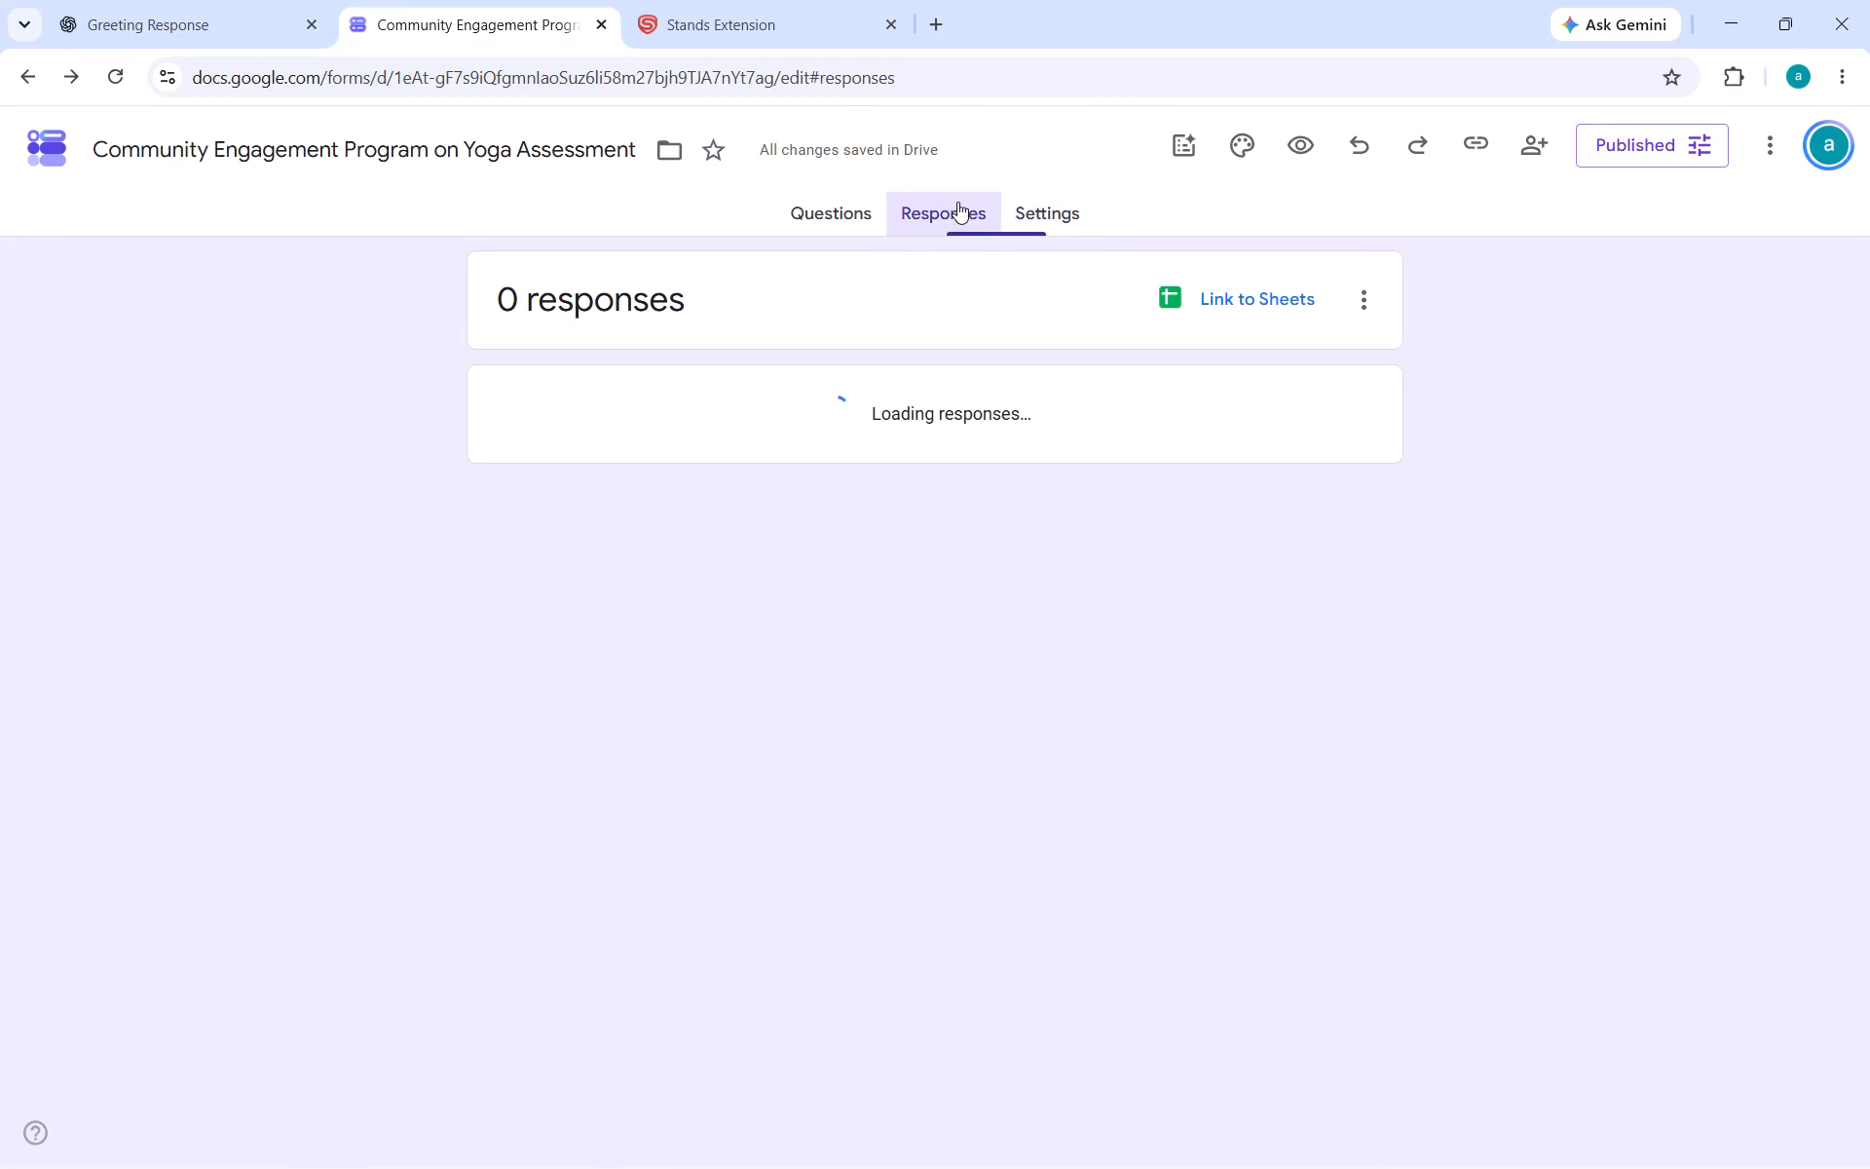
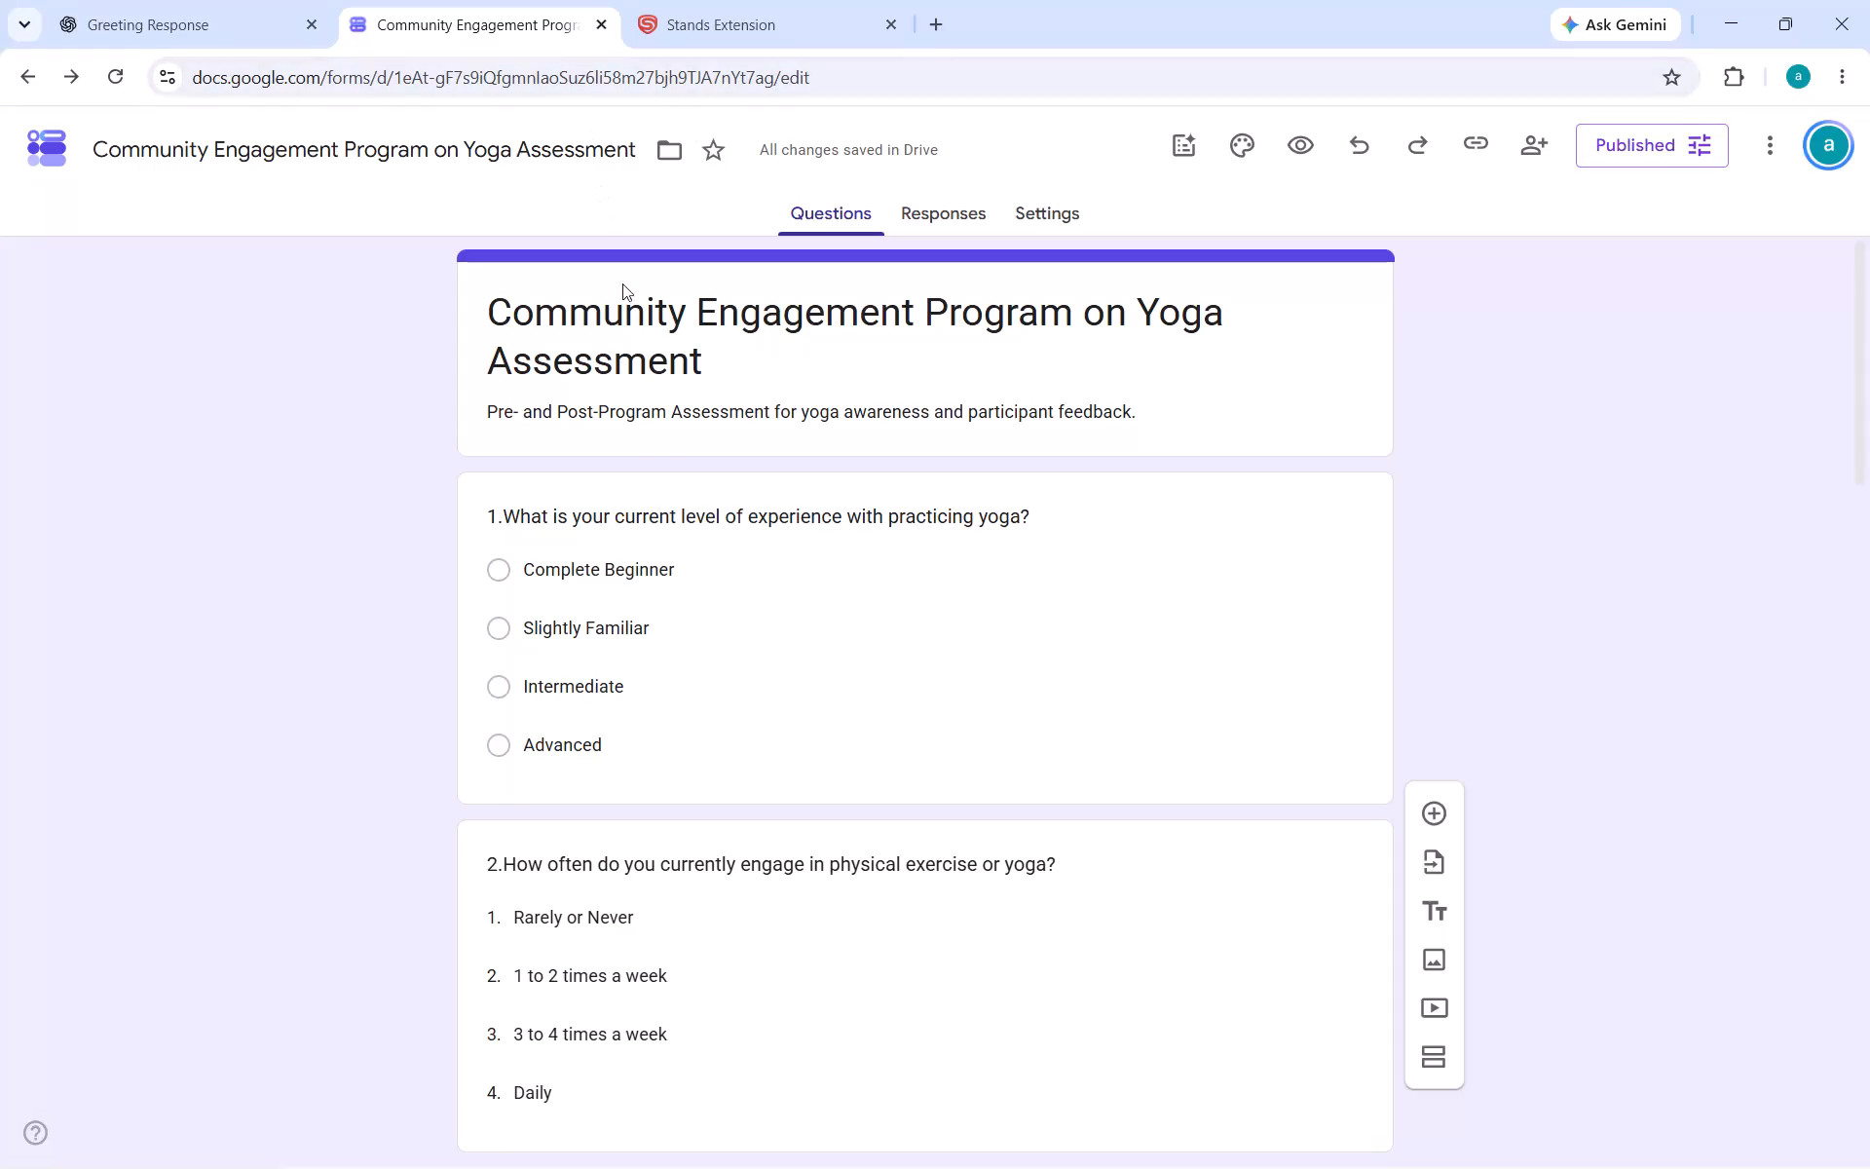
Review the form's questions and their answer formats from question 1 through question 9.
scroll(647, 448, down, 7)
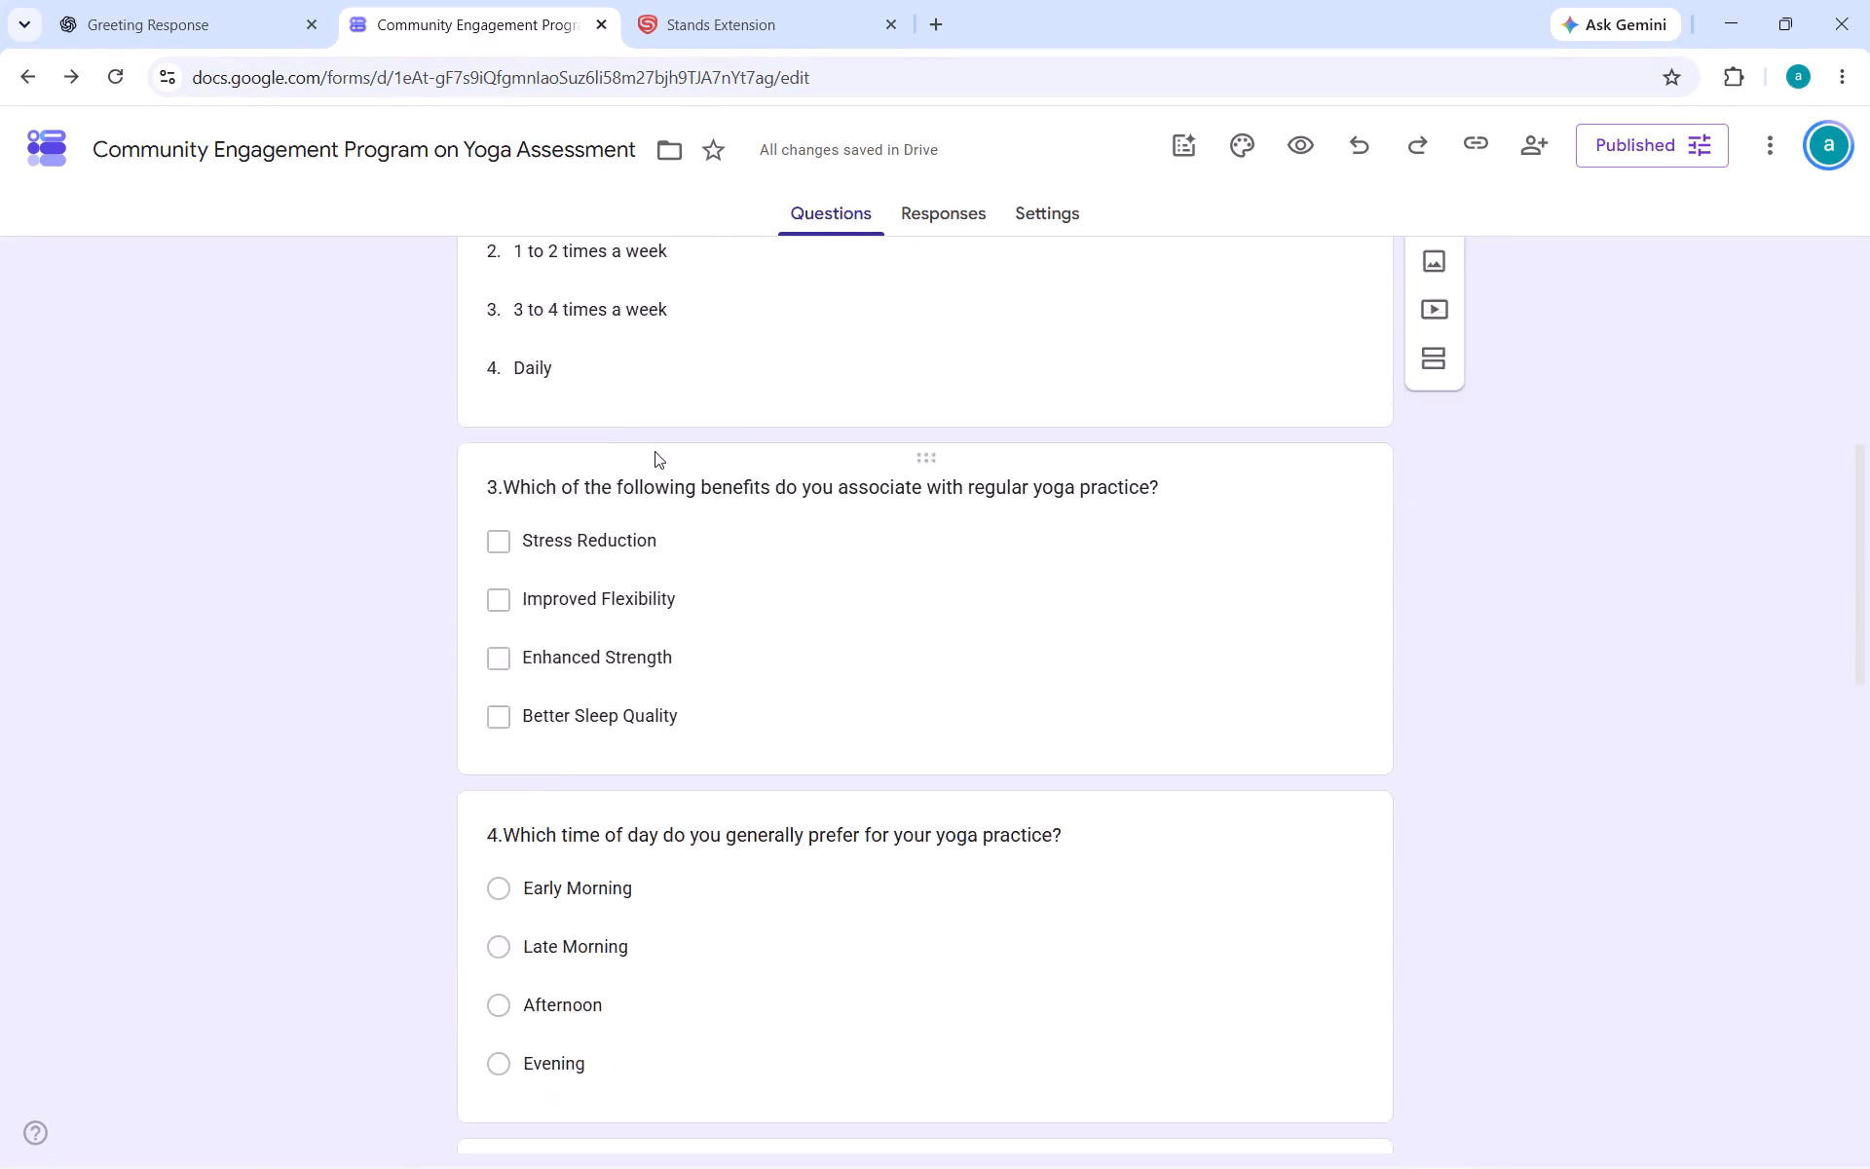
scroll(655, 445, down, 12)
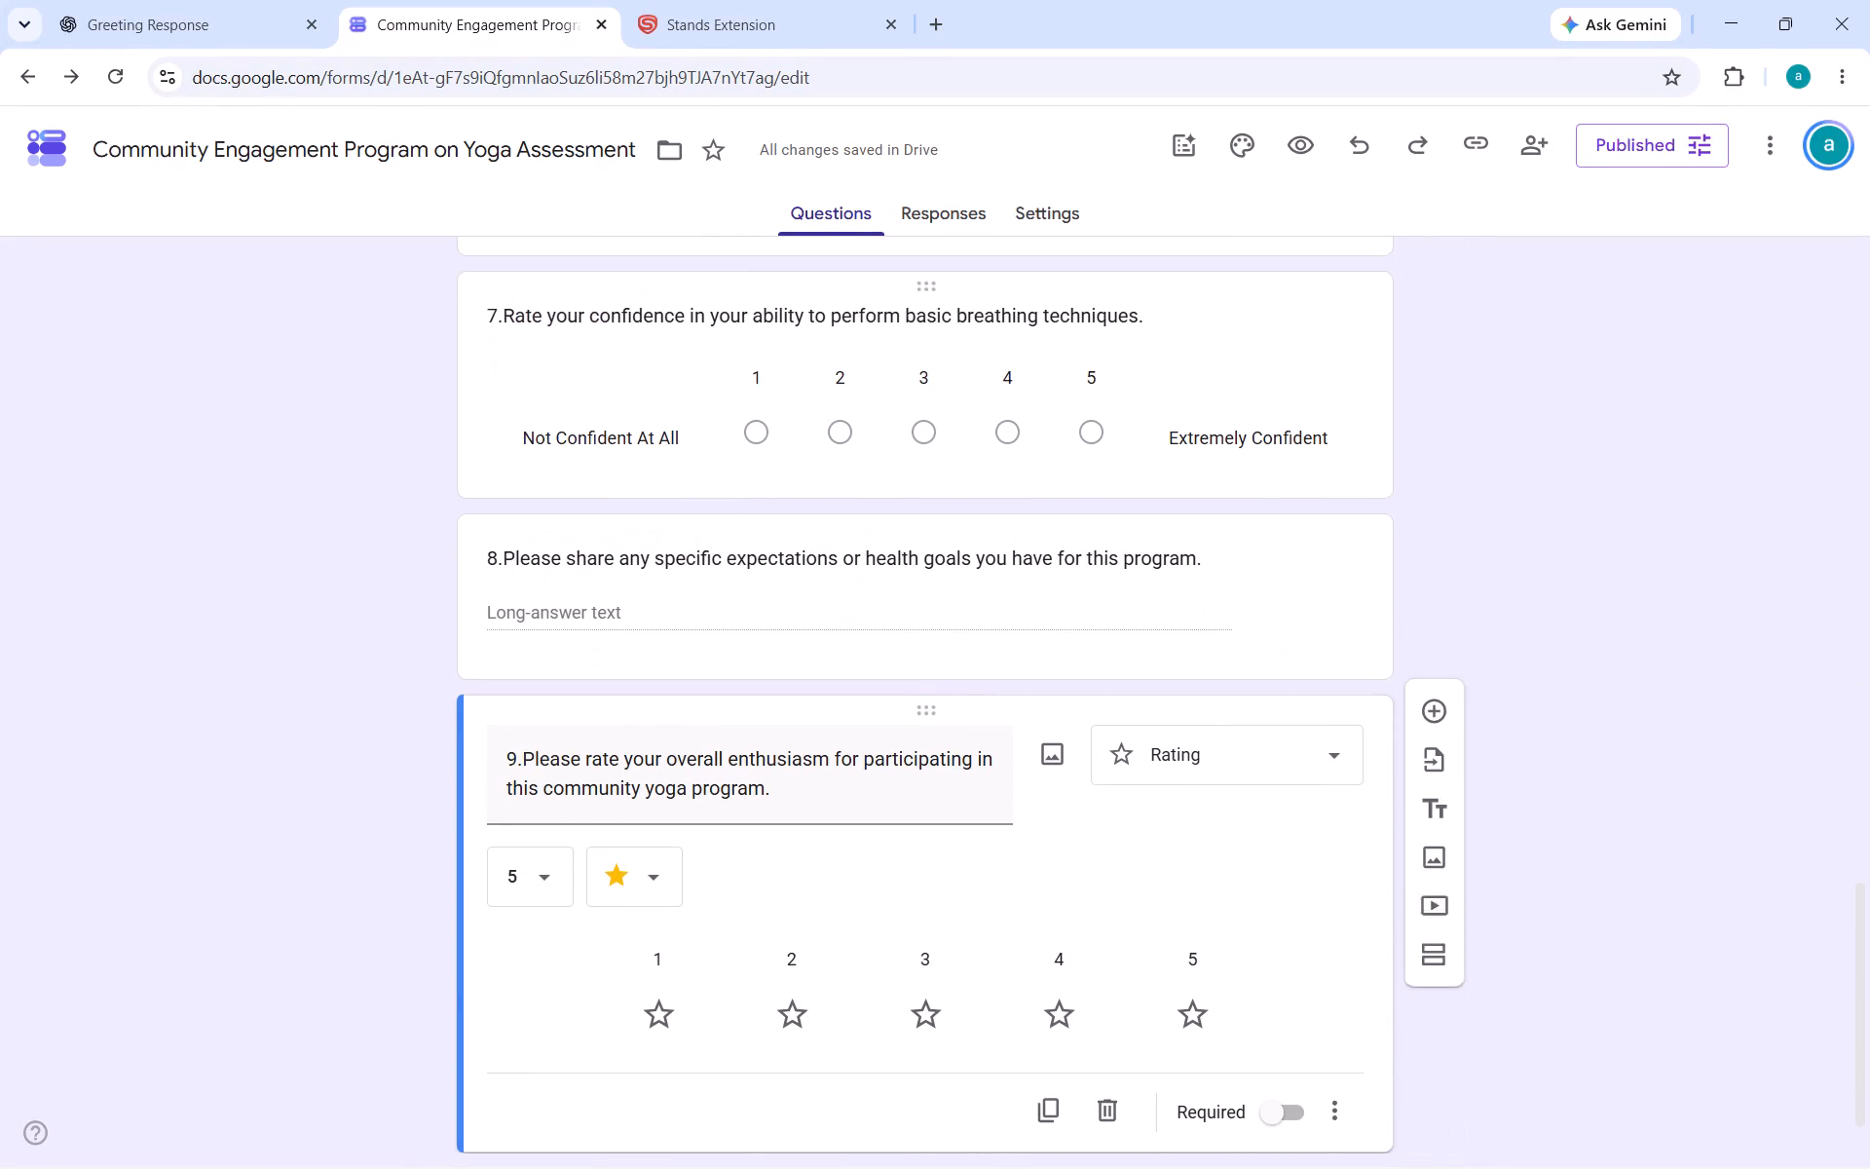
scroll(649, 442, down, 6)
scroll(648, 443, up, 5)
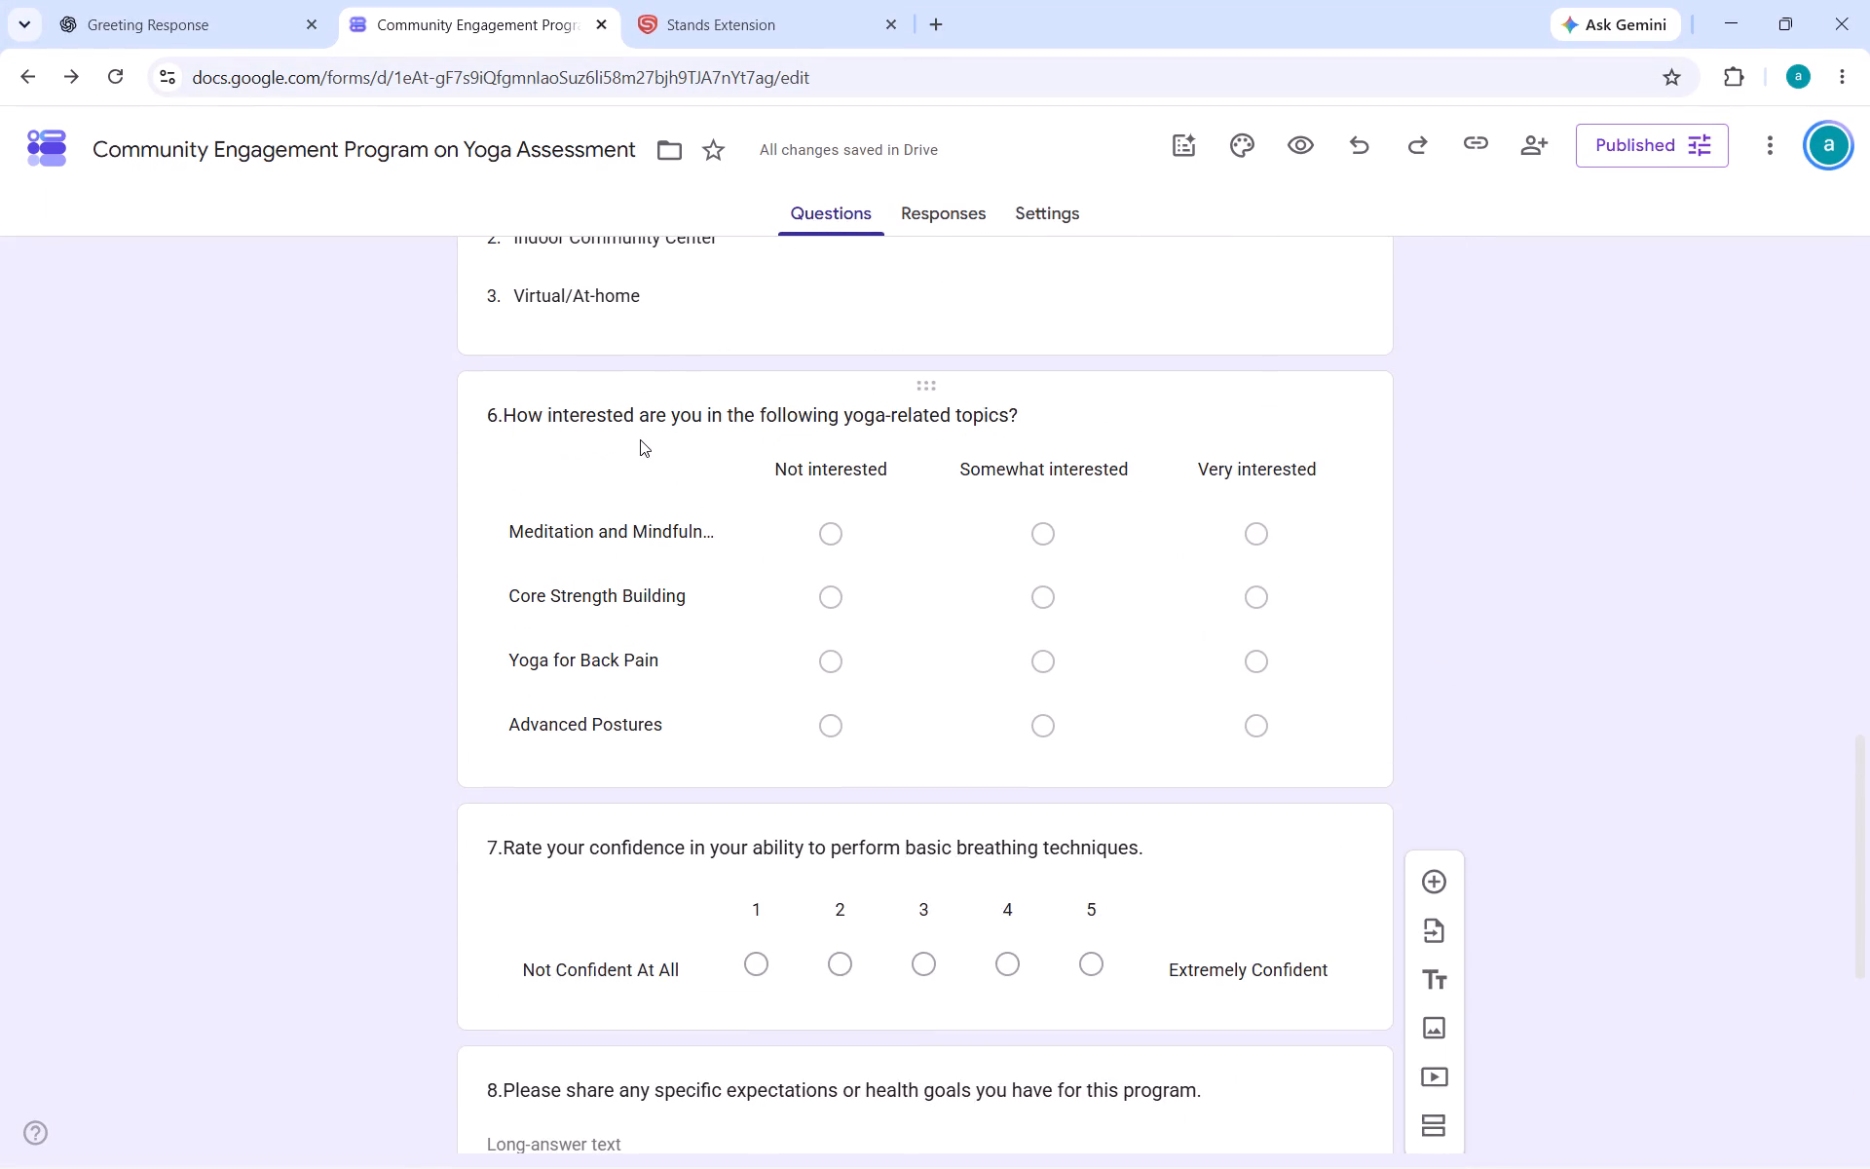
scroll(617, 436, up, 1)
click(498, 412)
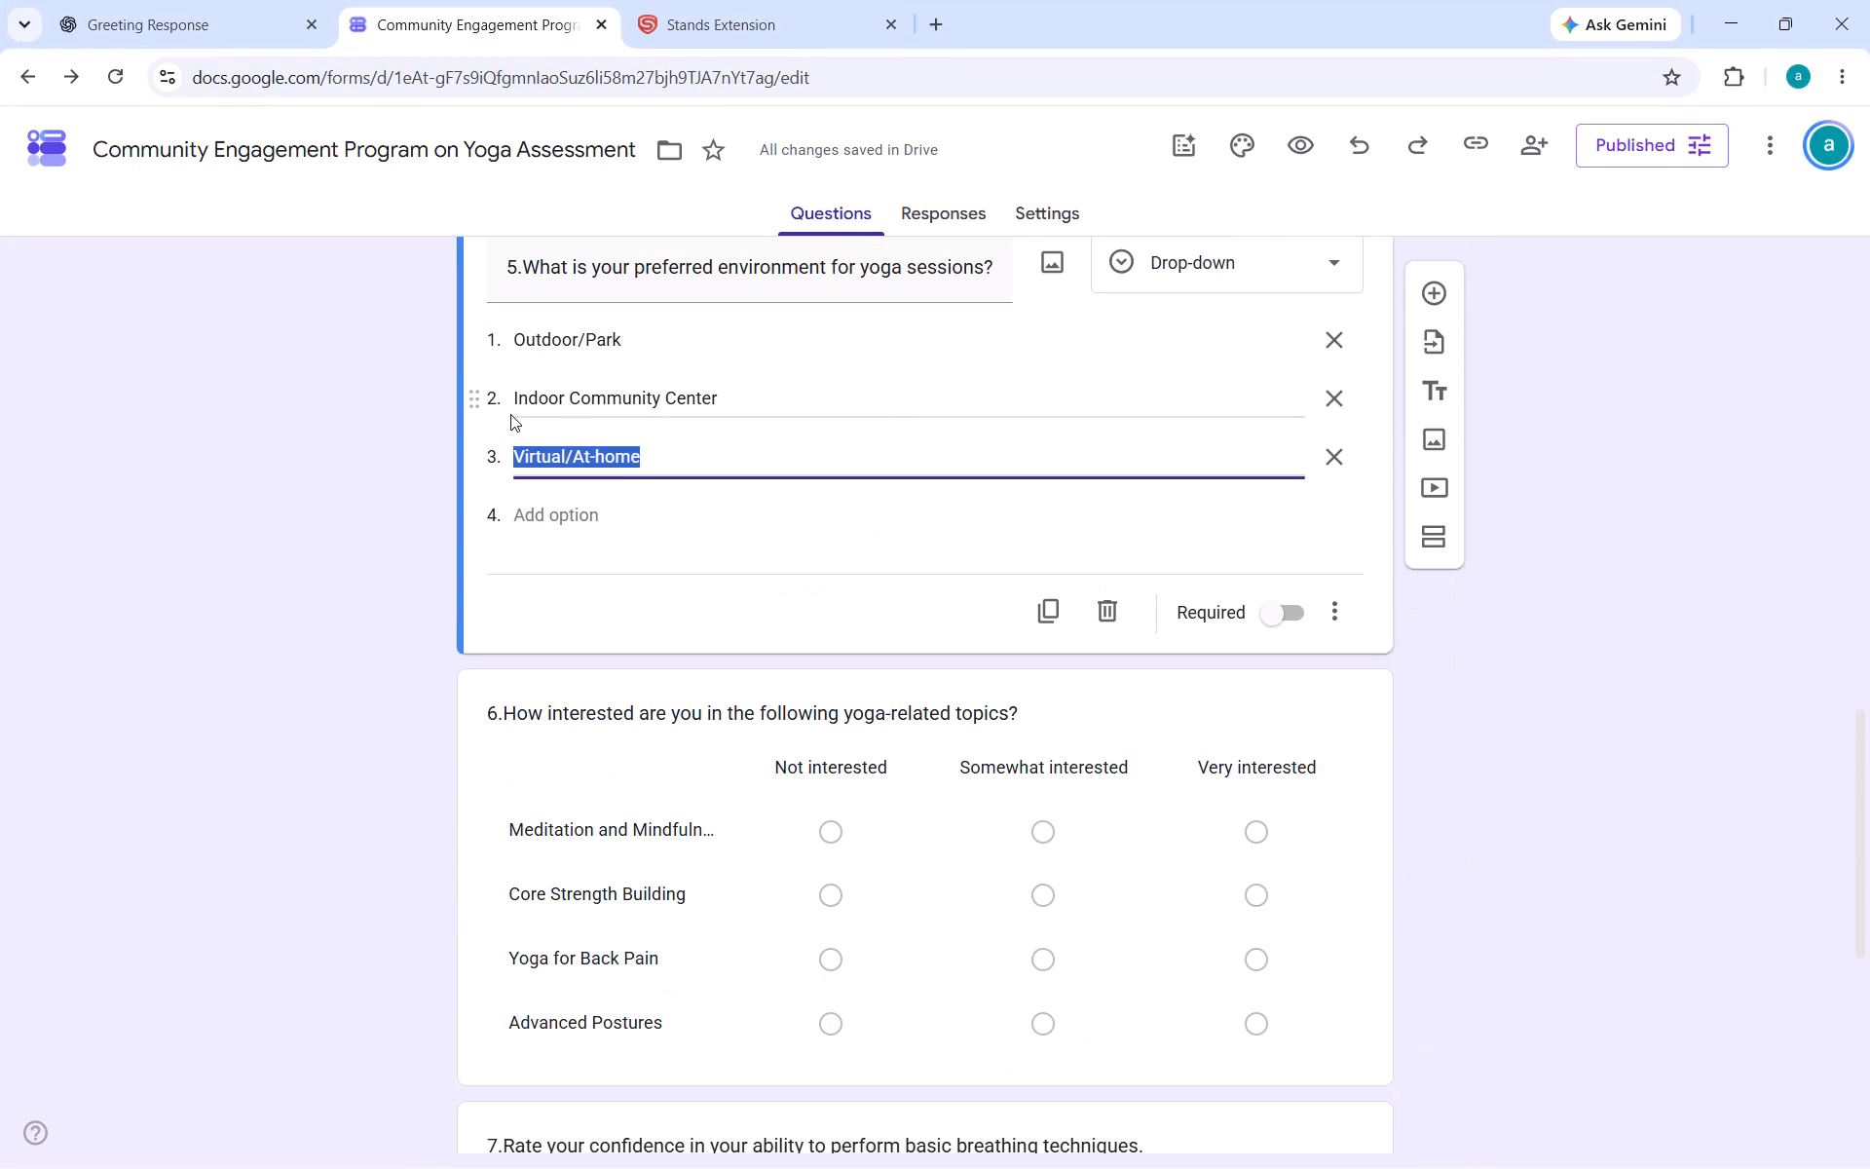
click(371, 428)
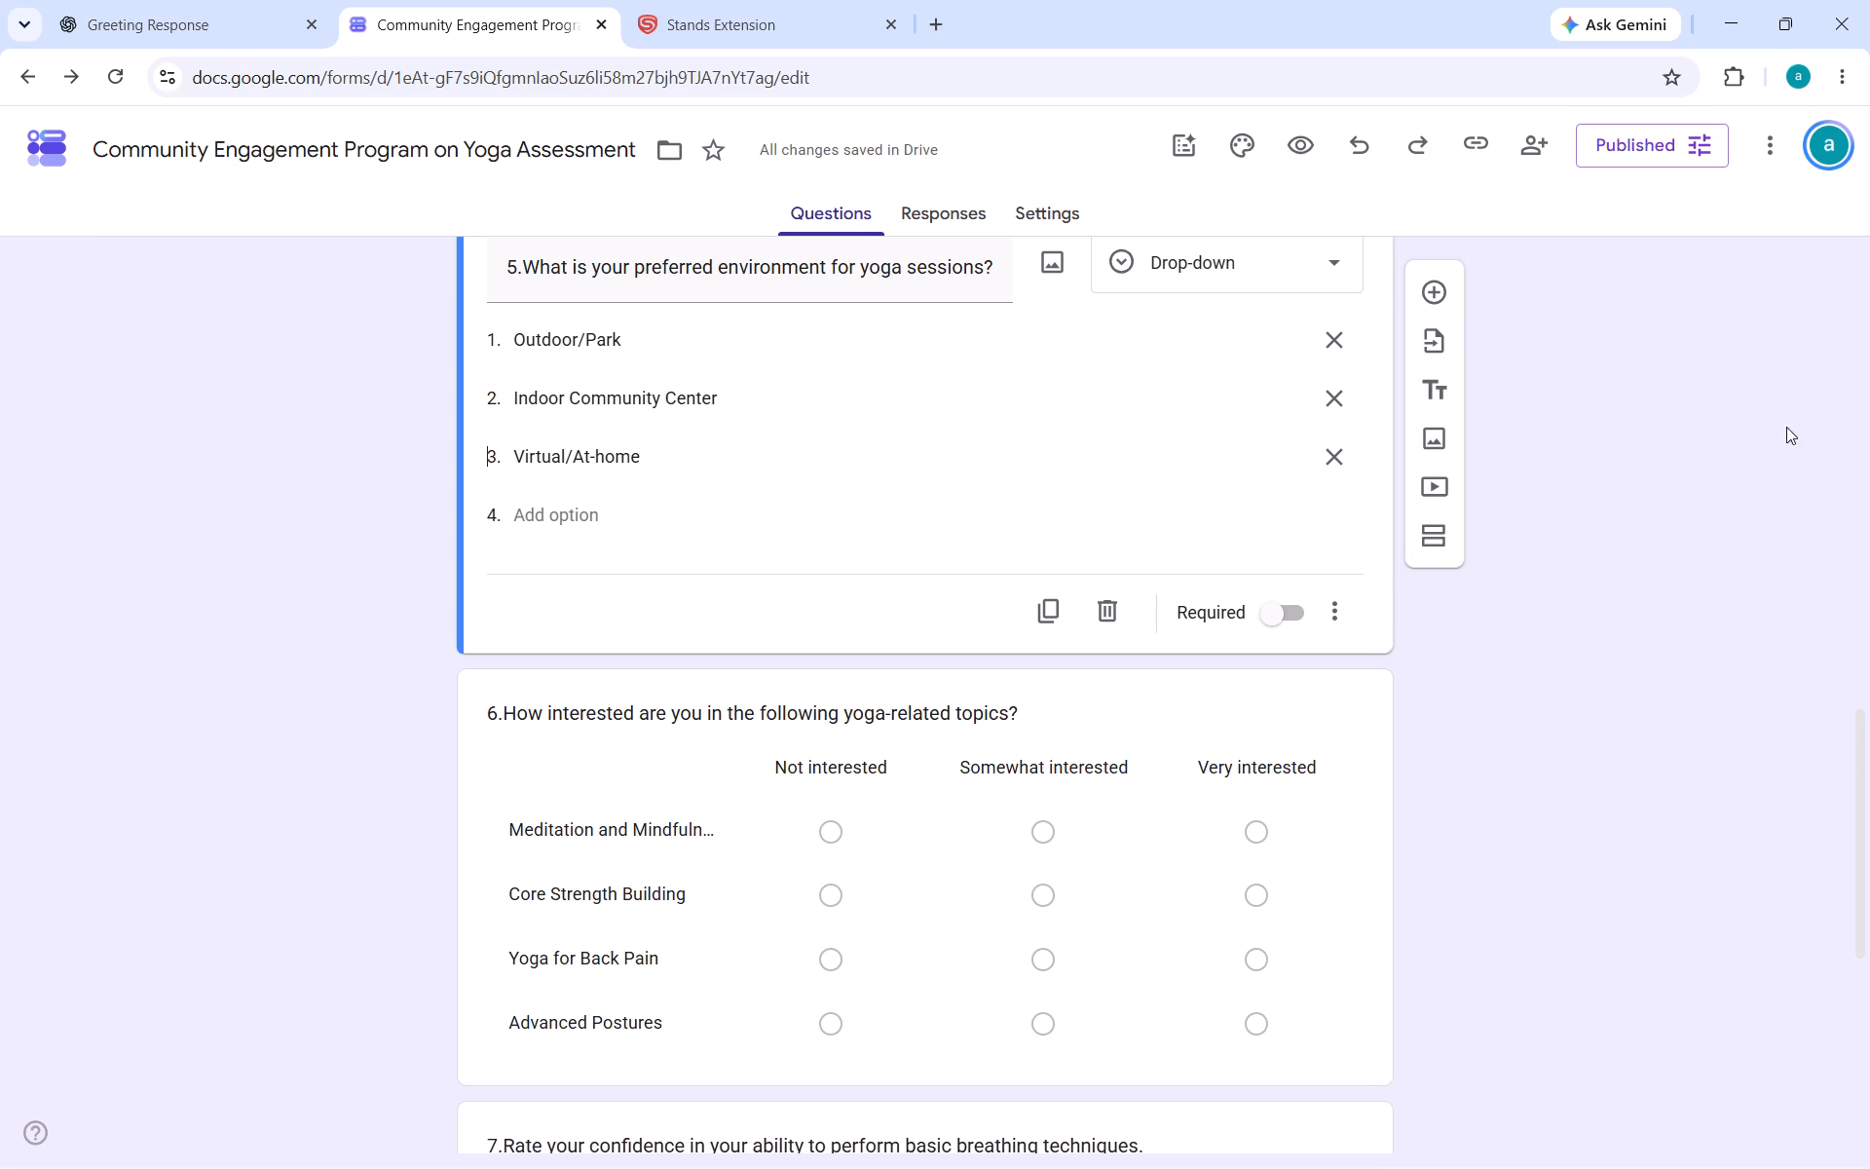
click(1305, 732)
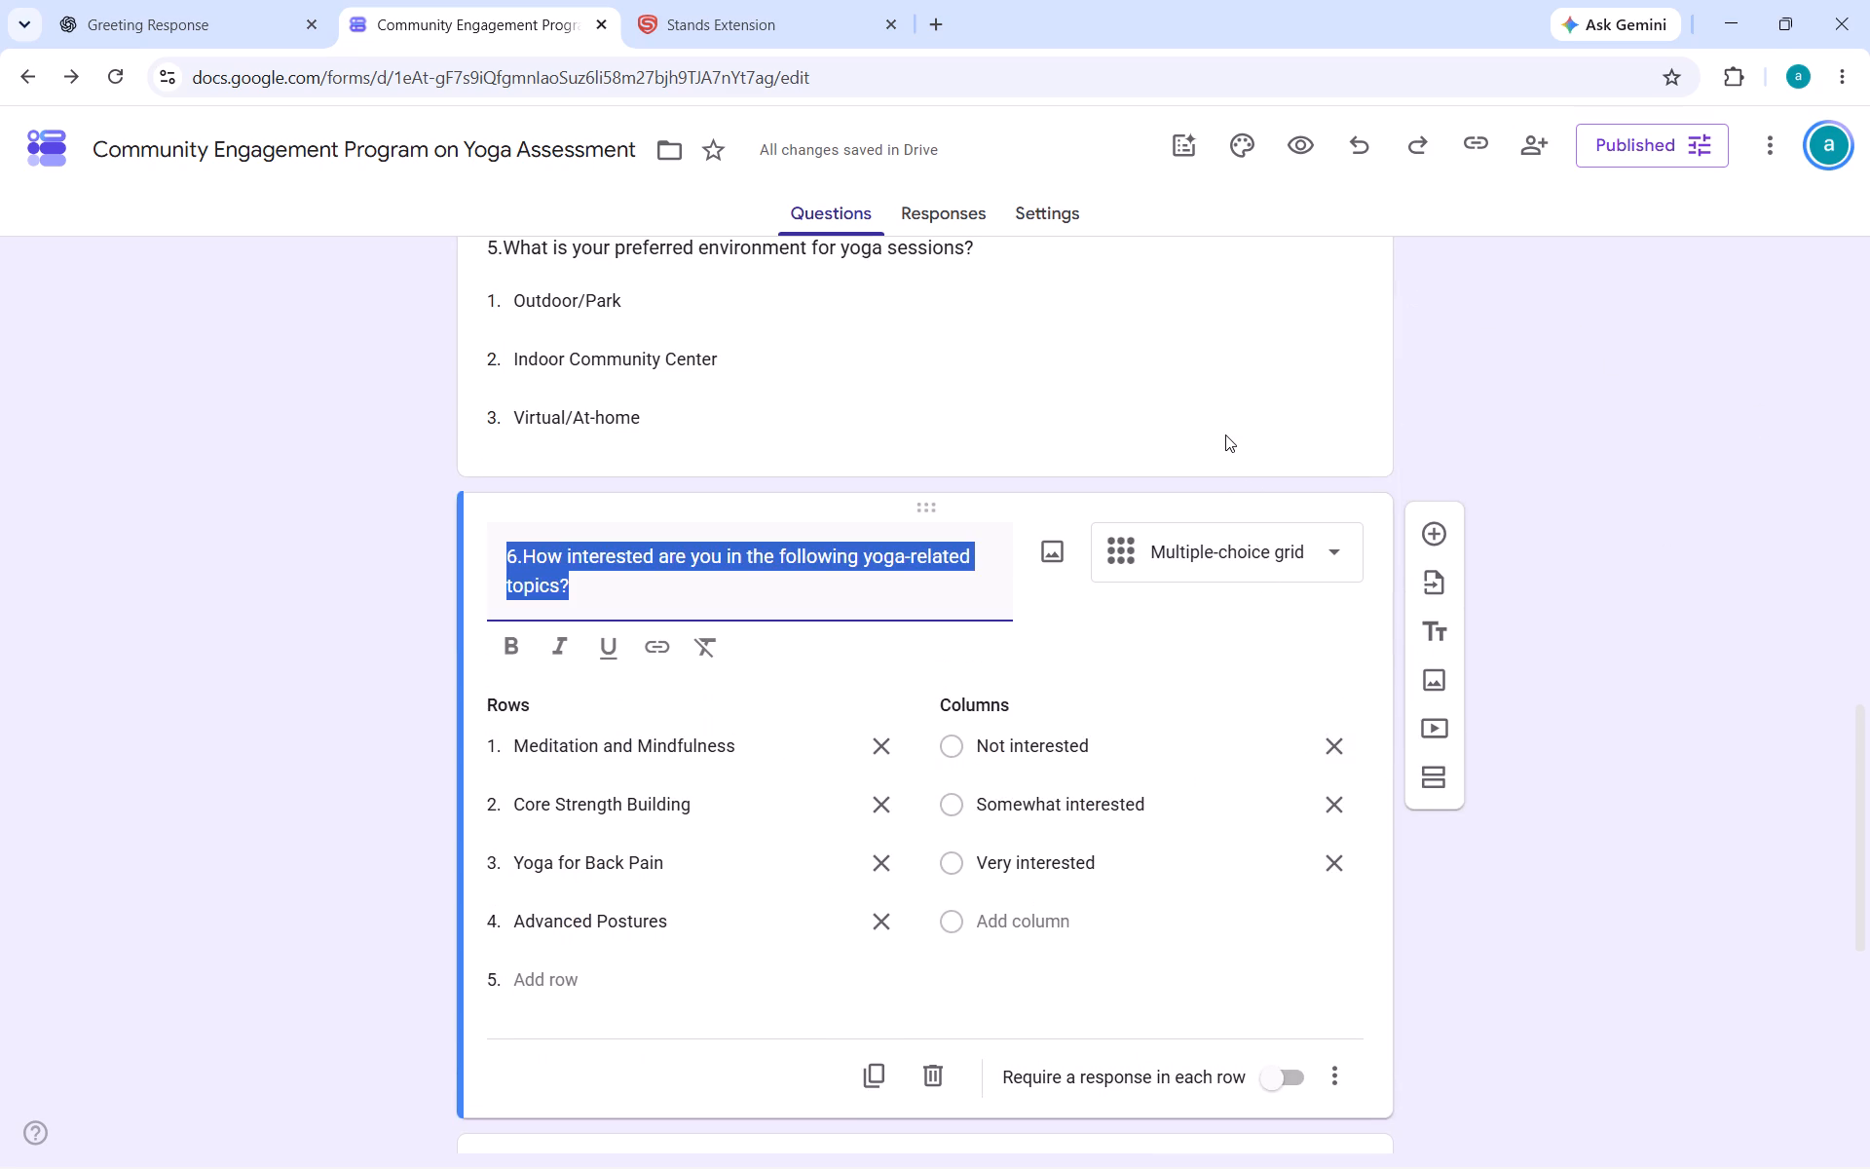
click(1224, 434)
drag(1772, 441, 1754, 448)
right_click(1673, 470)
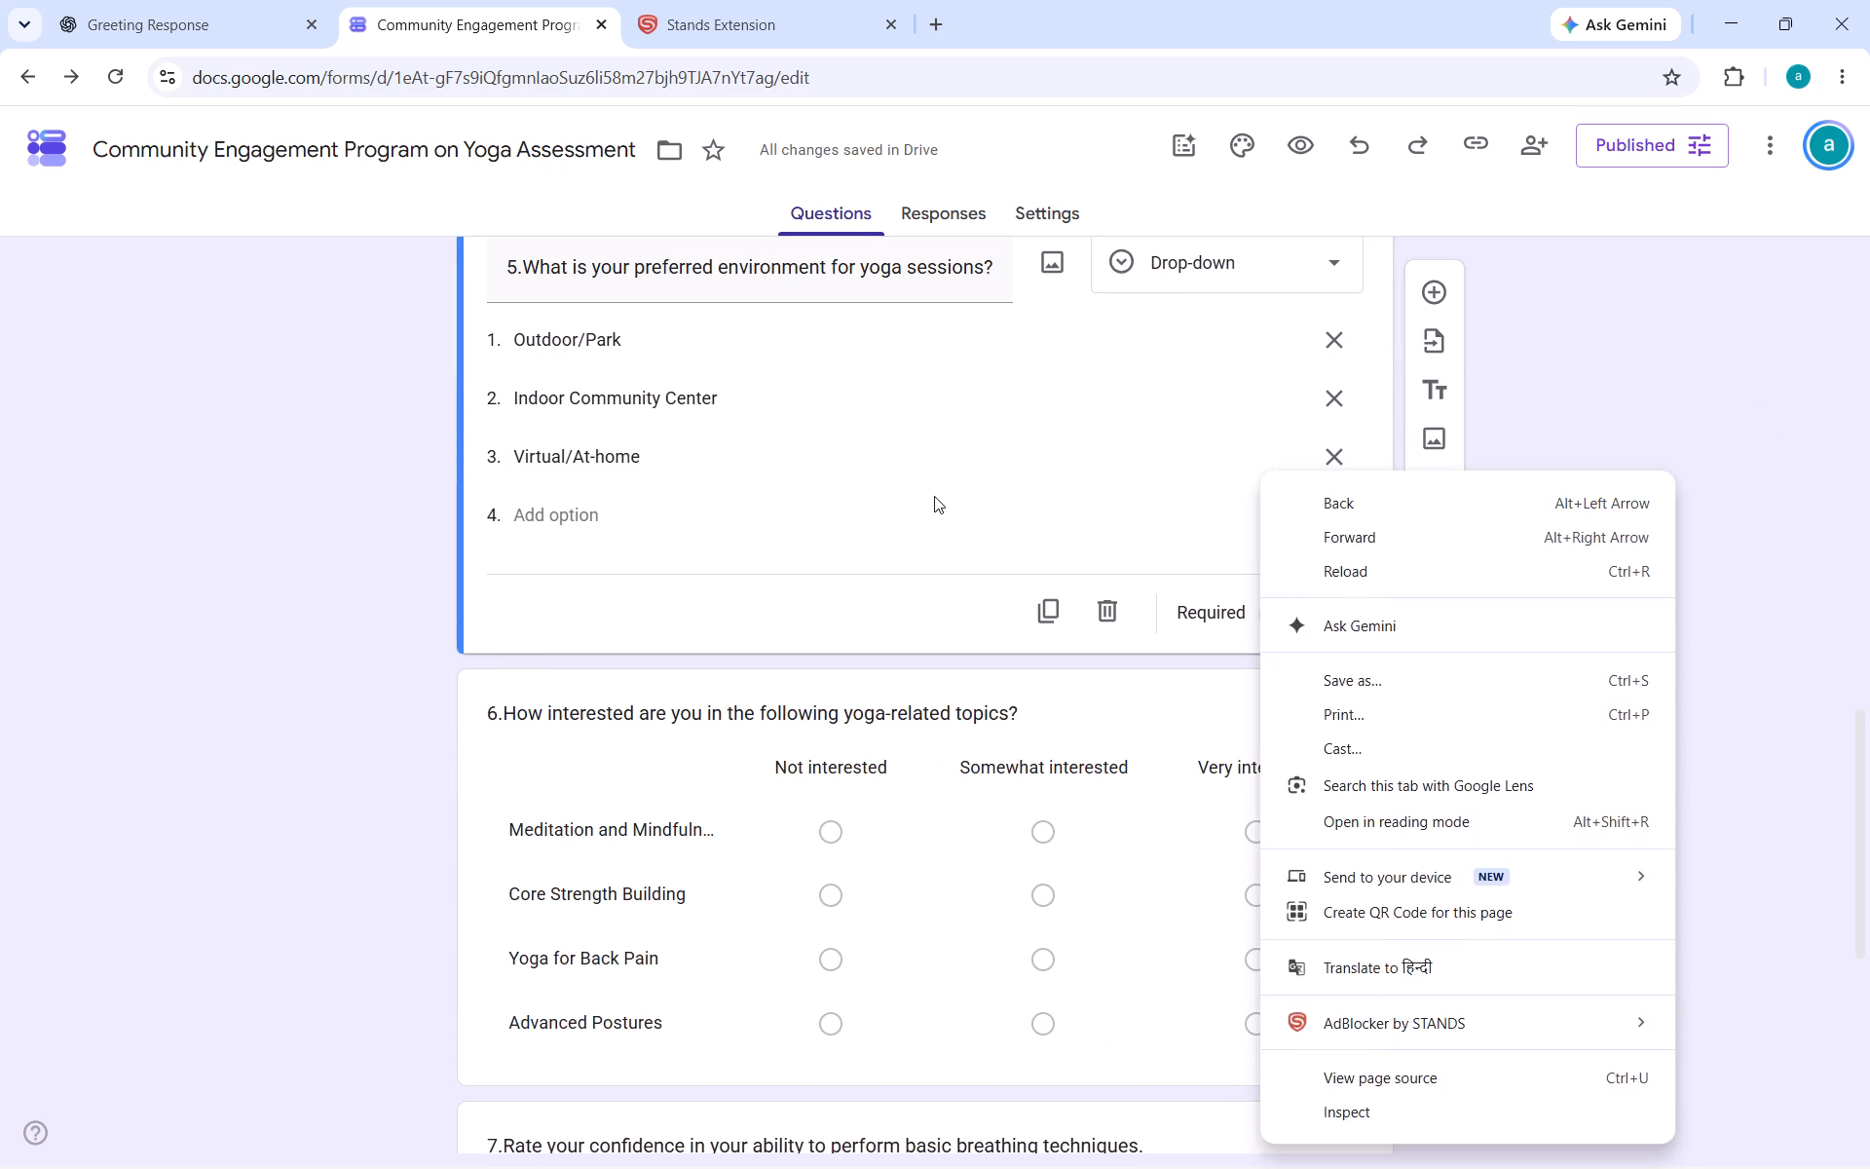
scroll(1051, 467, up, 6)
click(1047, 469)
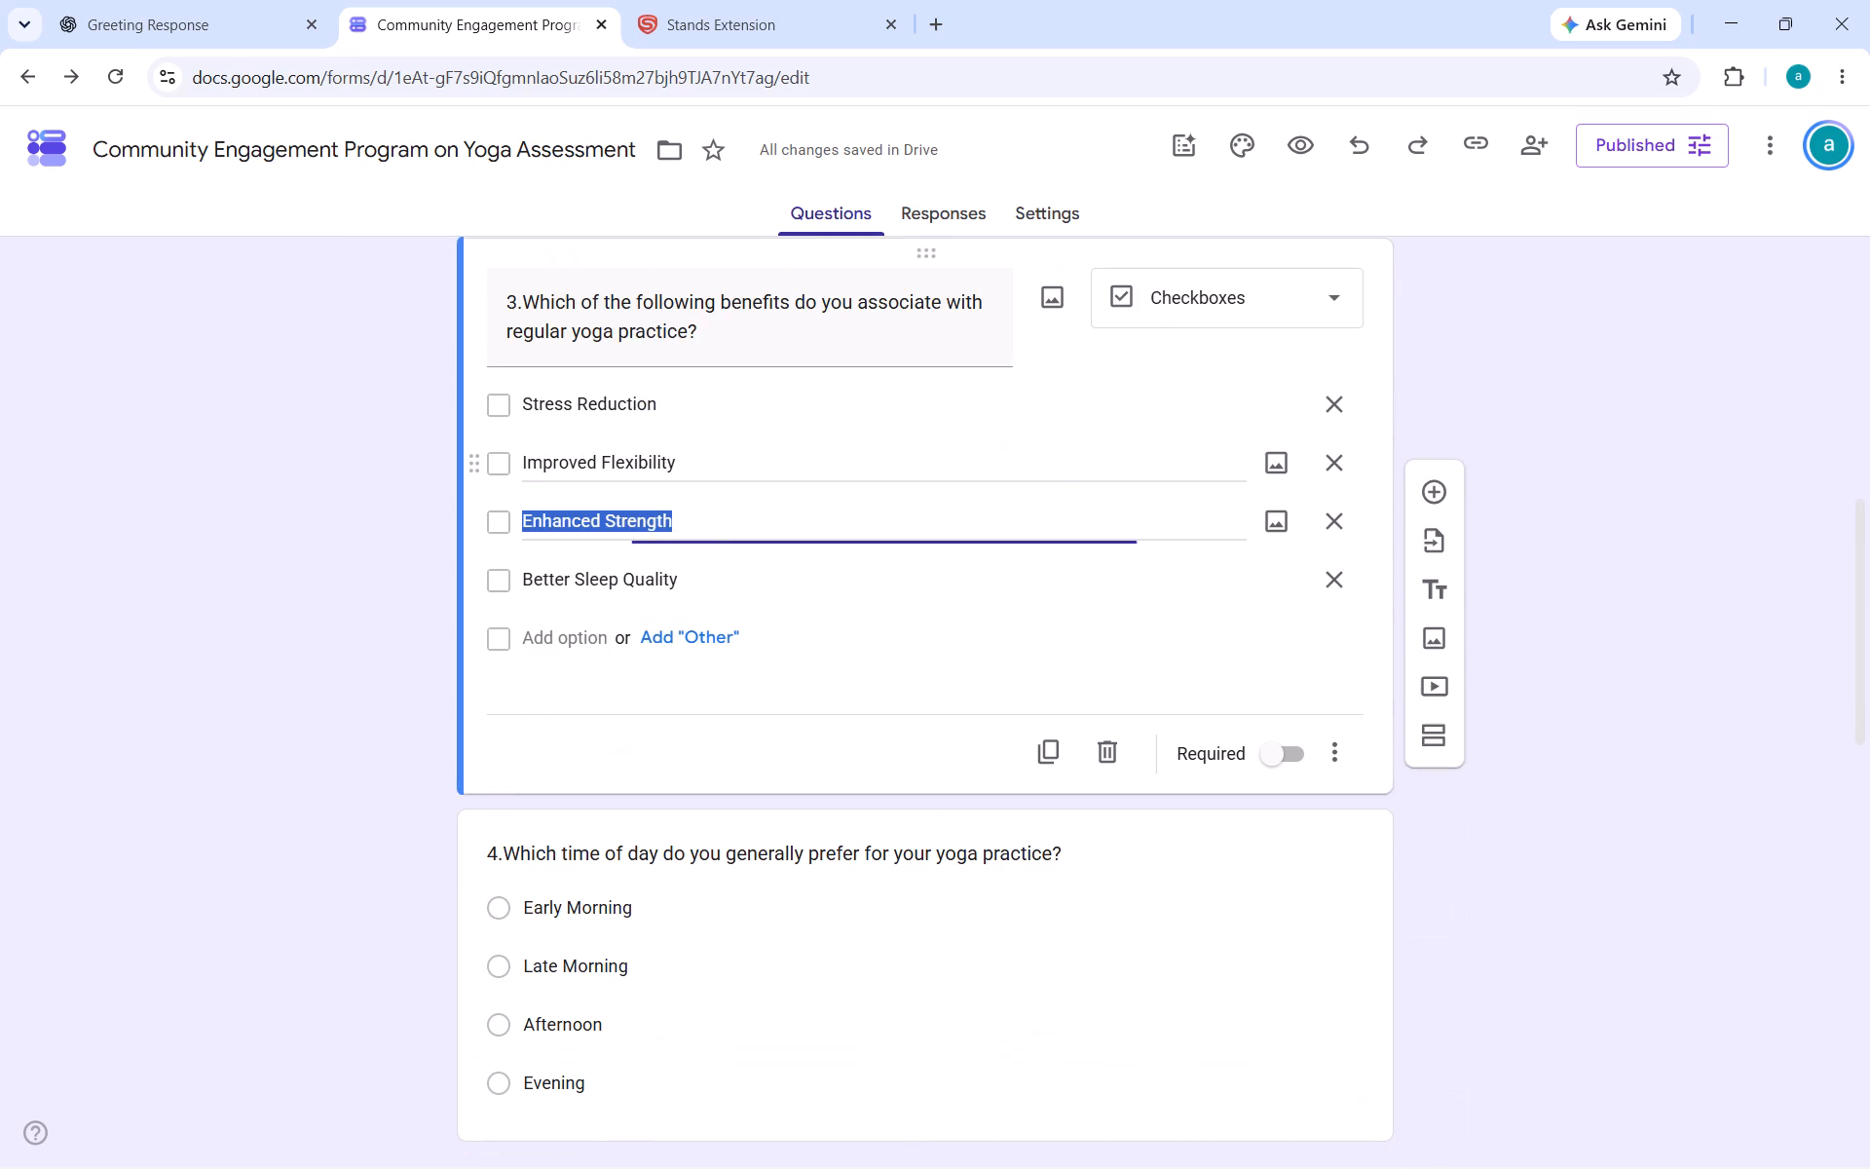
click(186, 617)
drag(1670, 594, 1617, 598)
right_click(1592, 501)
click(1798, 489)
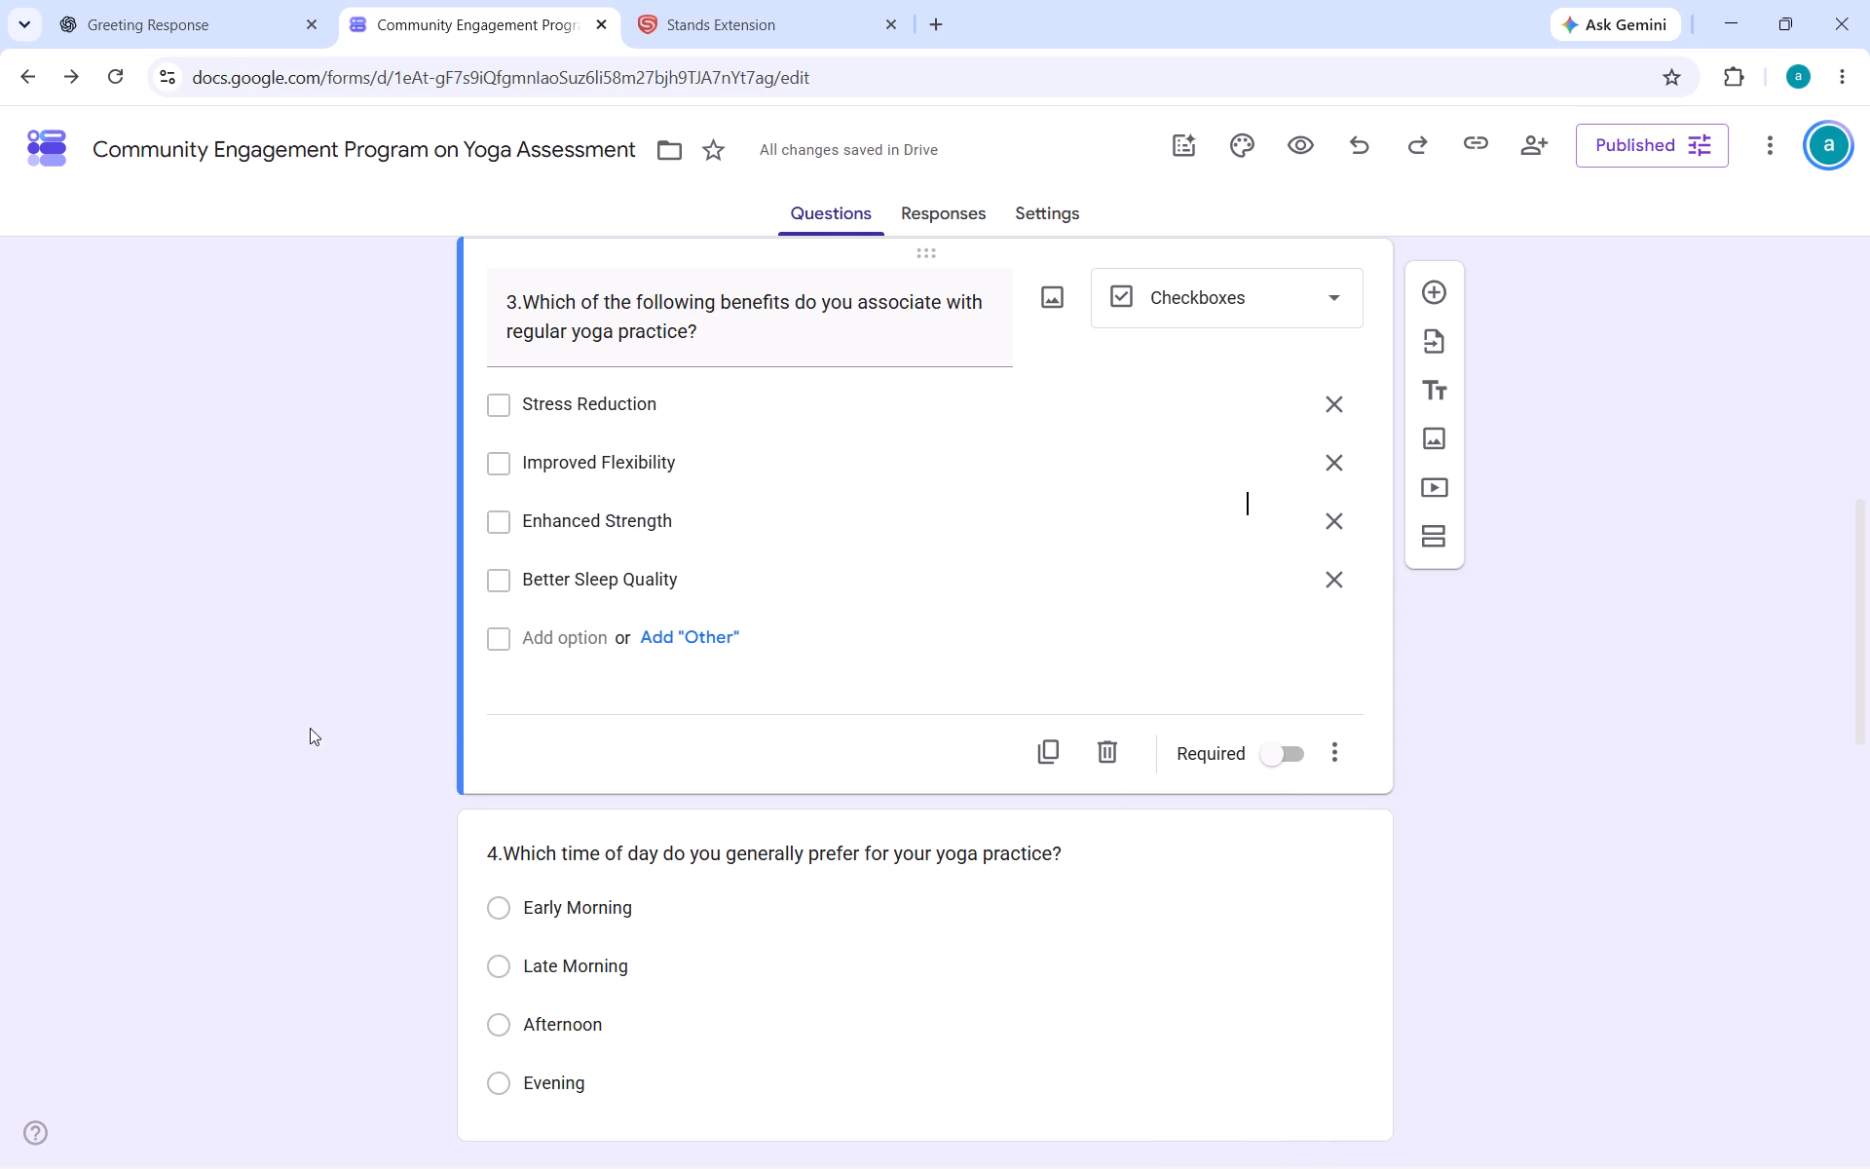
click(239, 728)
Change question 2, about how often respondents exercise or do yoga, from a drop-down to a multiple choice question.
scroll(1222, 545, up, 5)
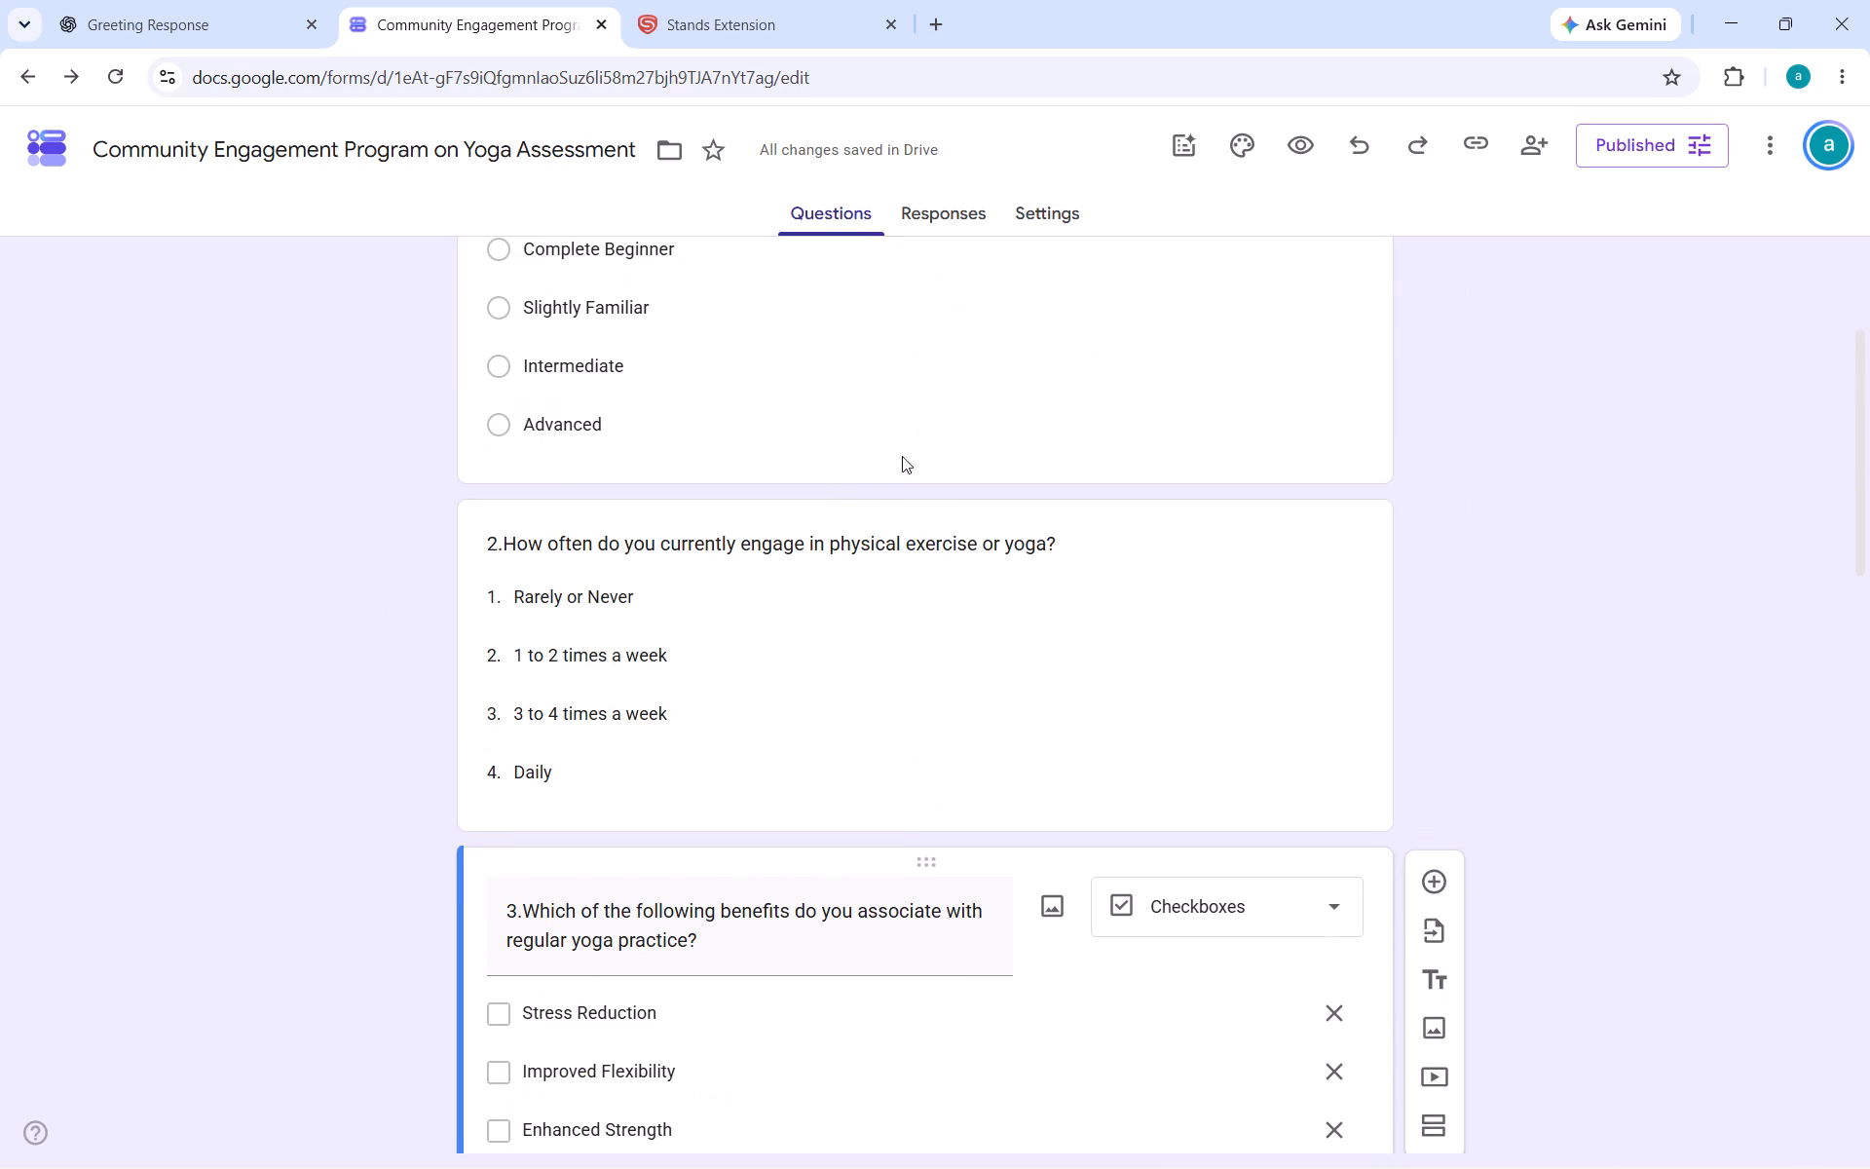
click(910, 421)
click(0, 564)
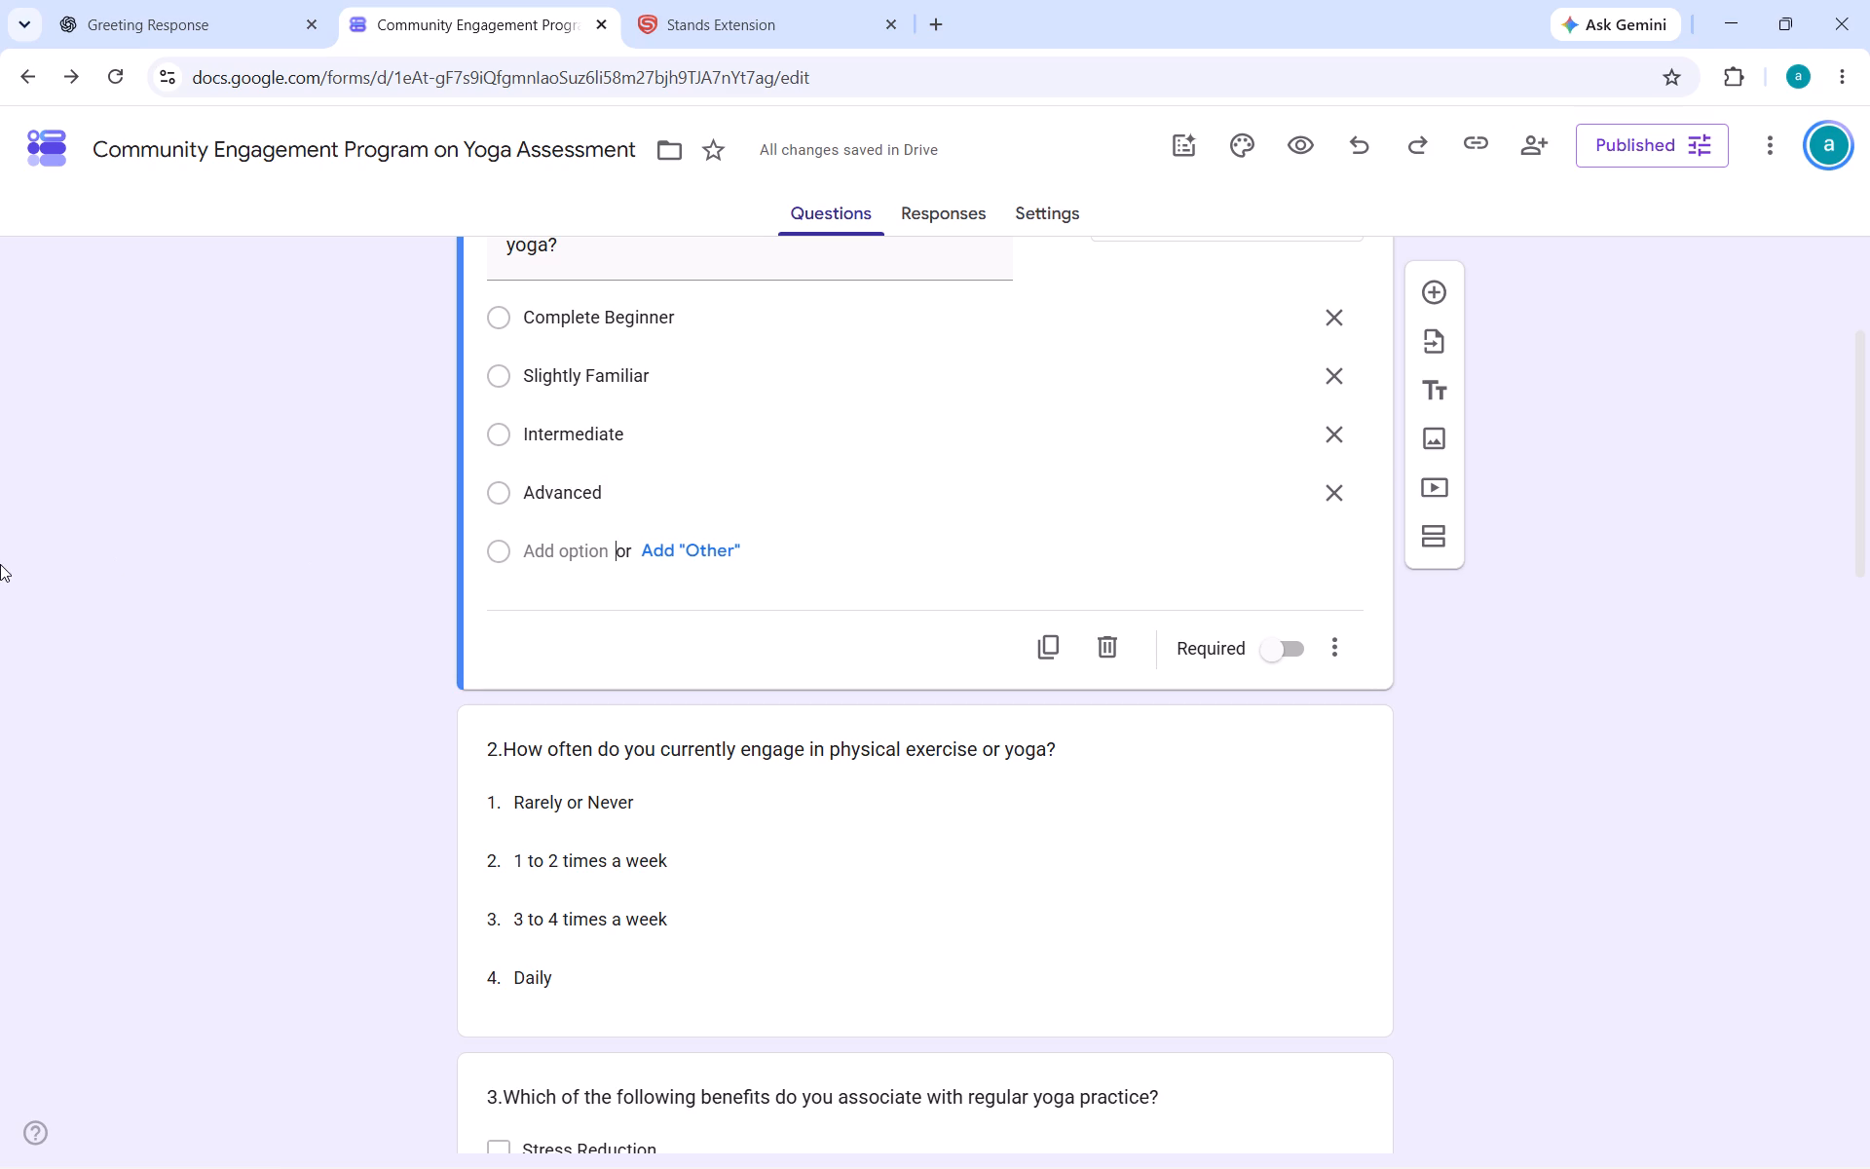
click(513, 802)
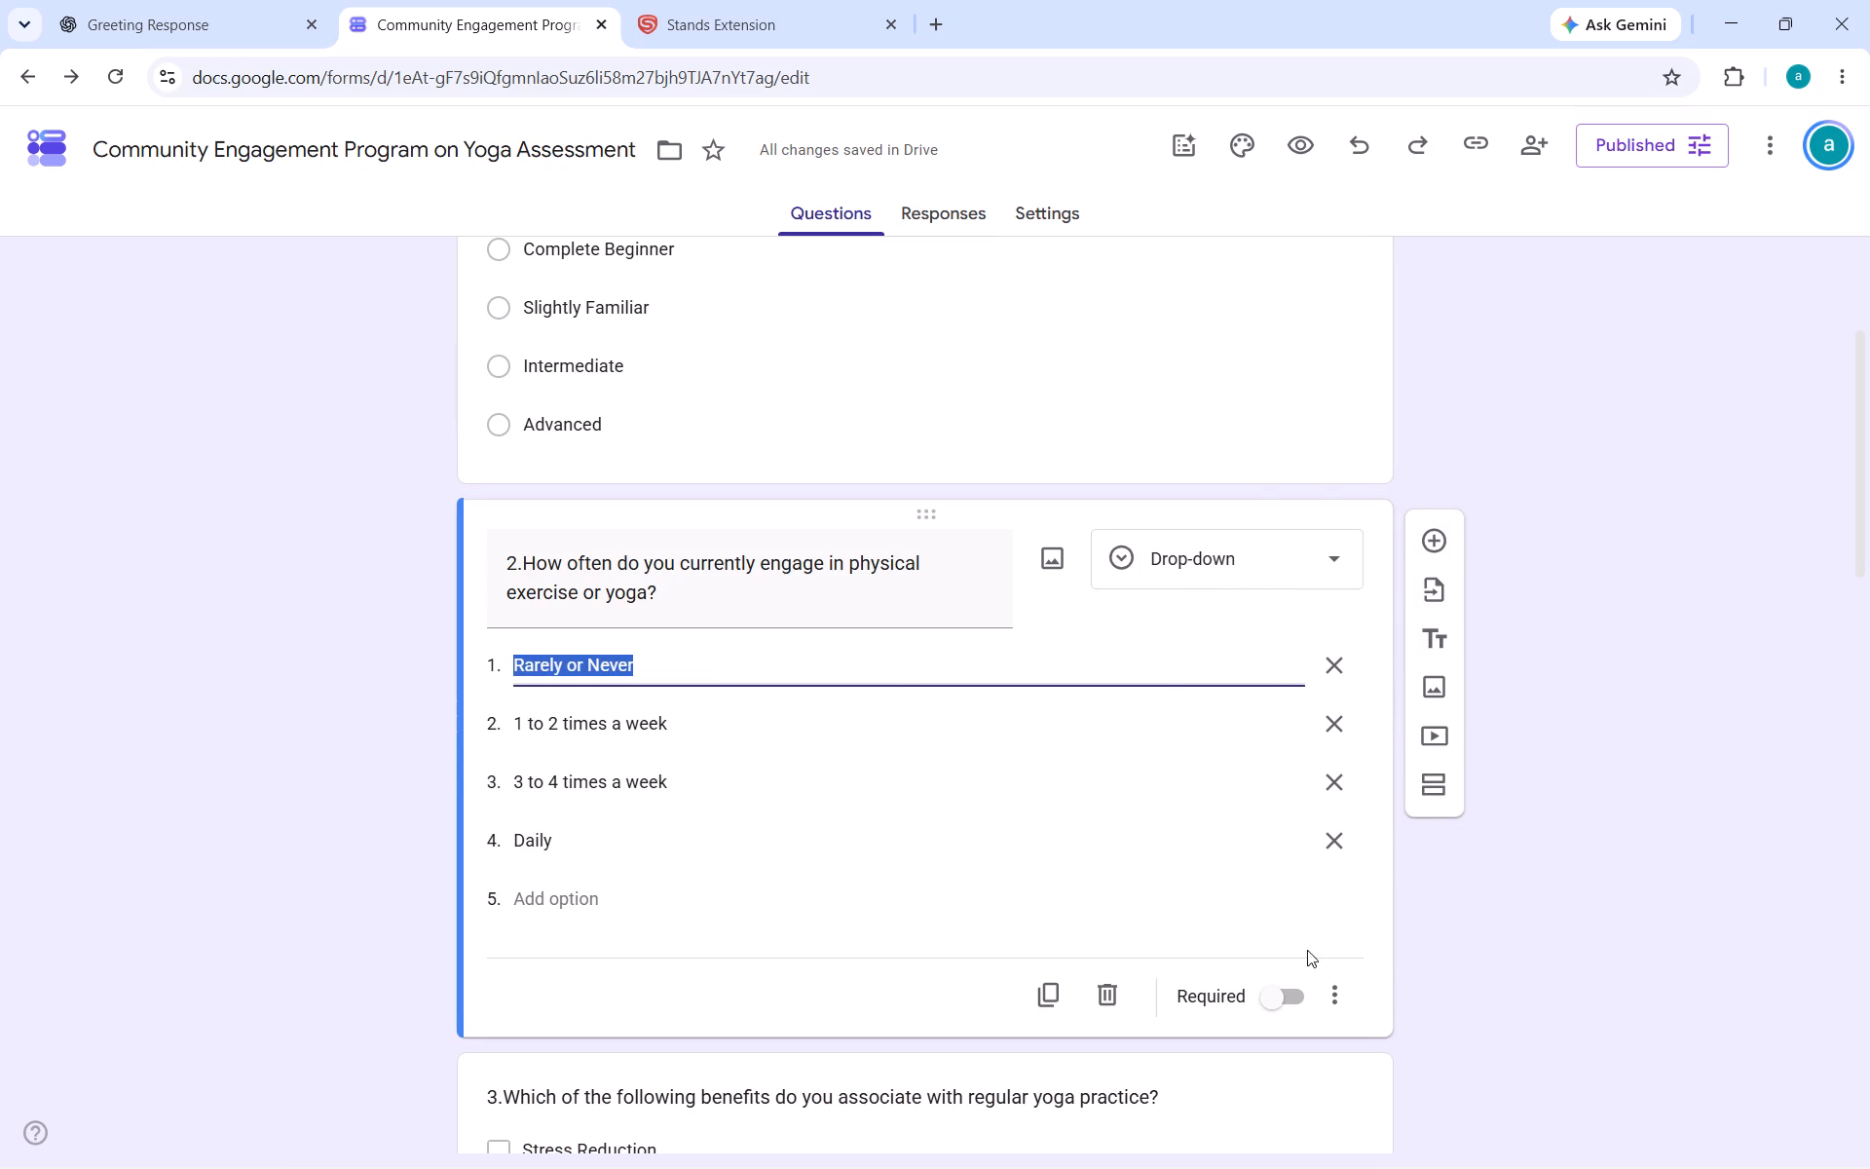
click(1214, 376)
click(1190, 968)
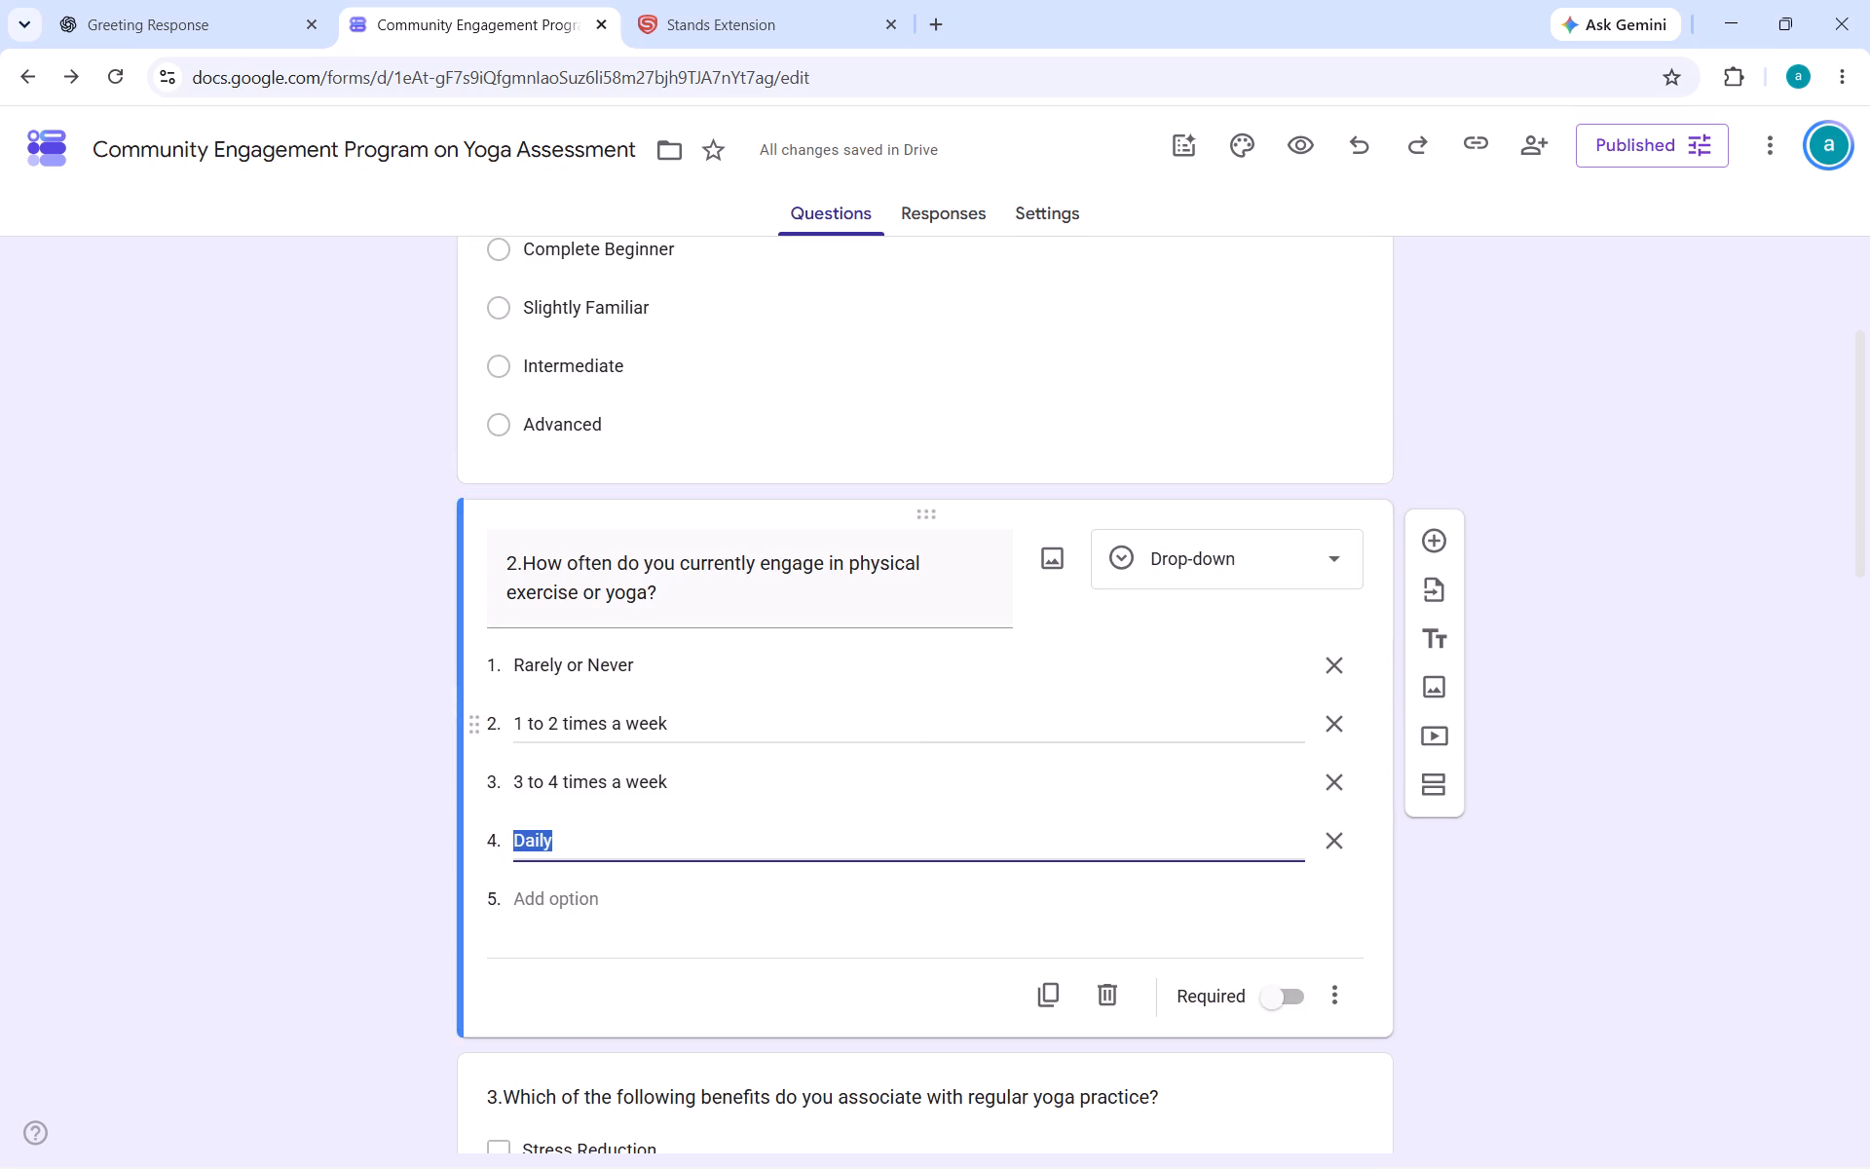
click(1324, 557)
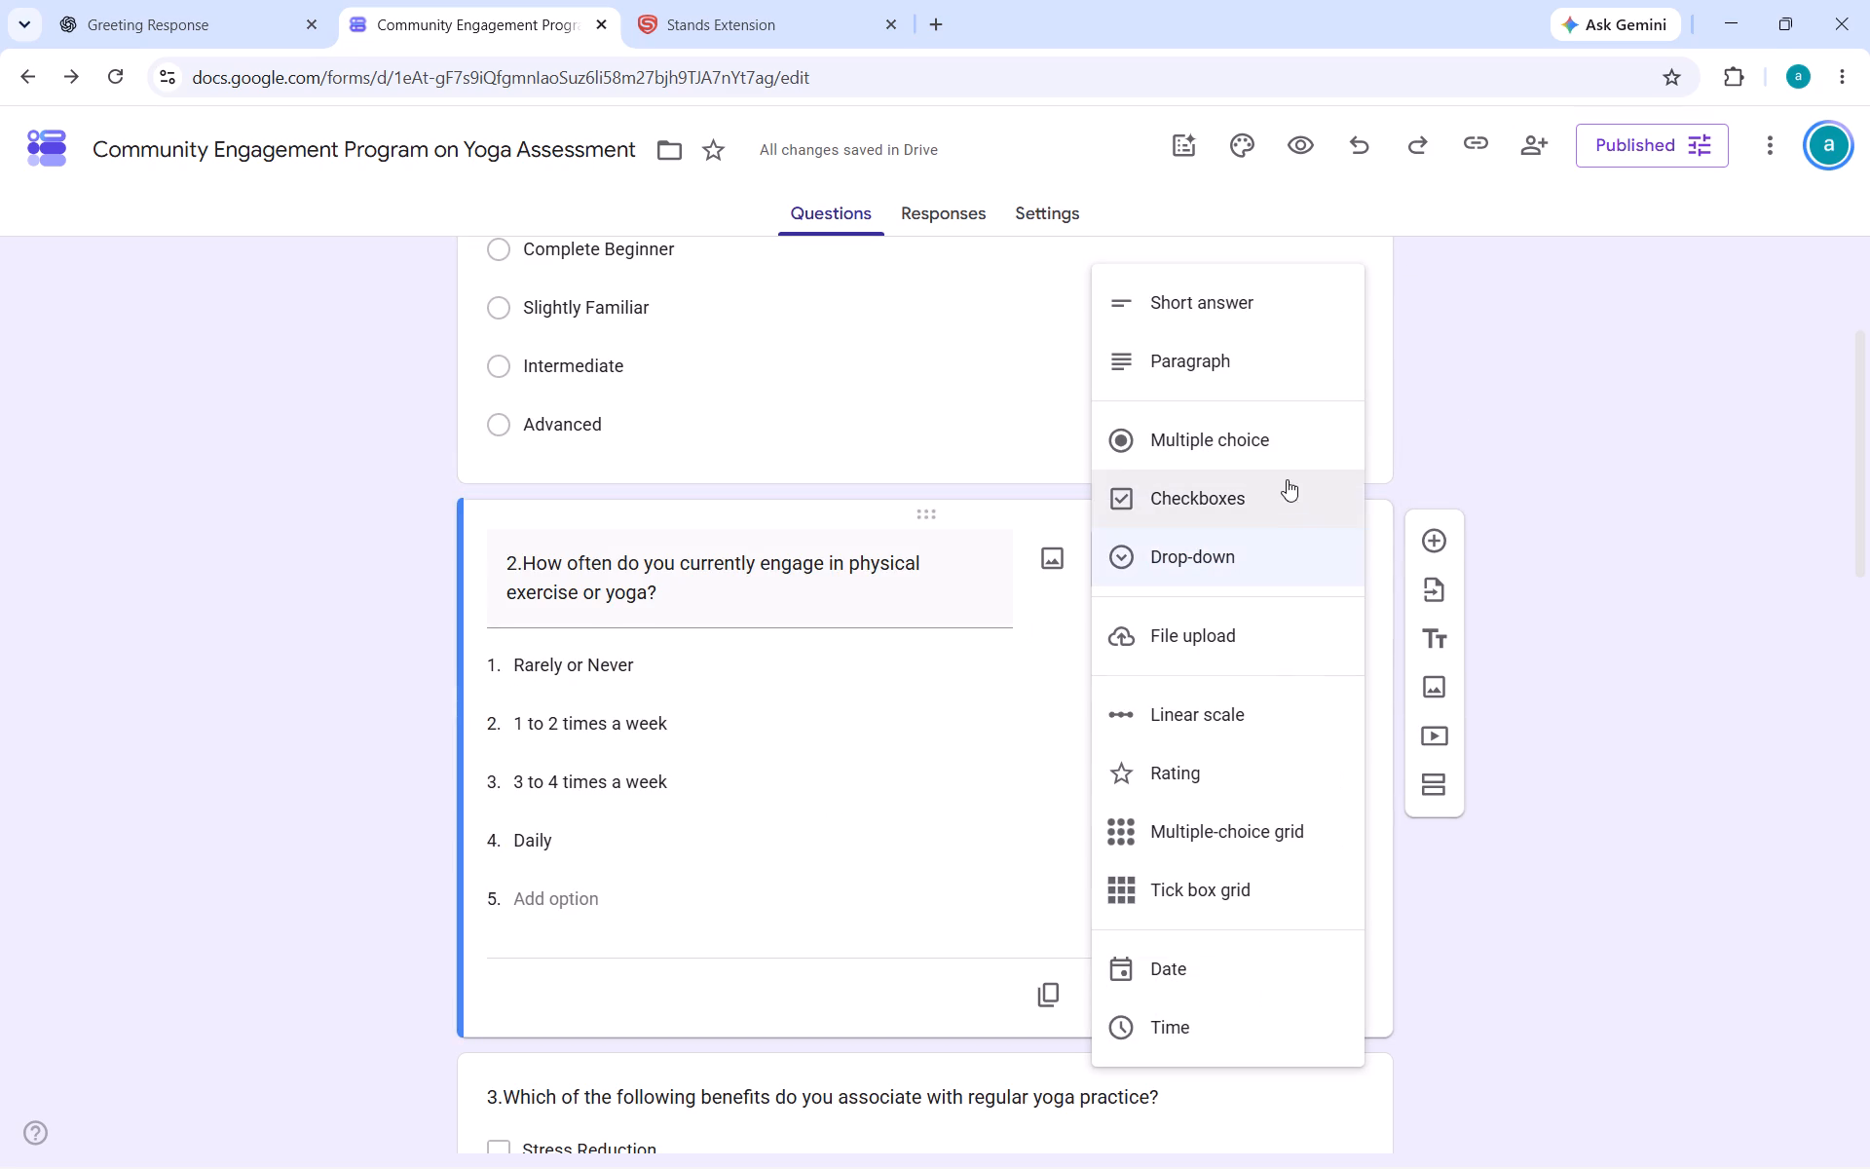
click(1257, 432)
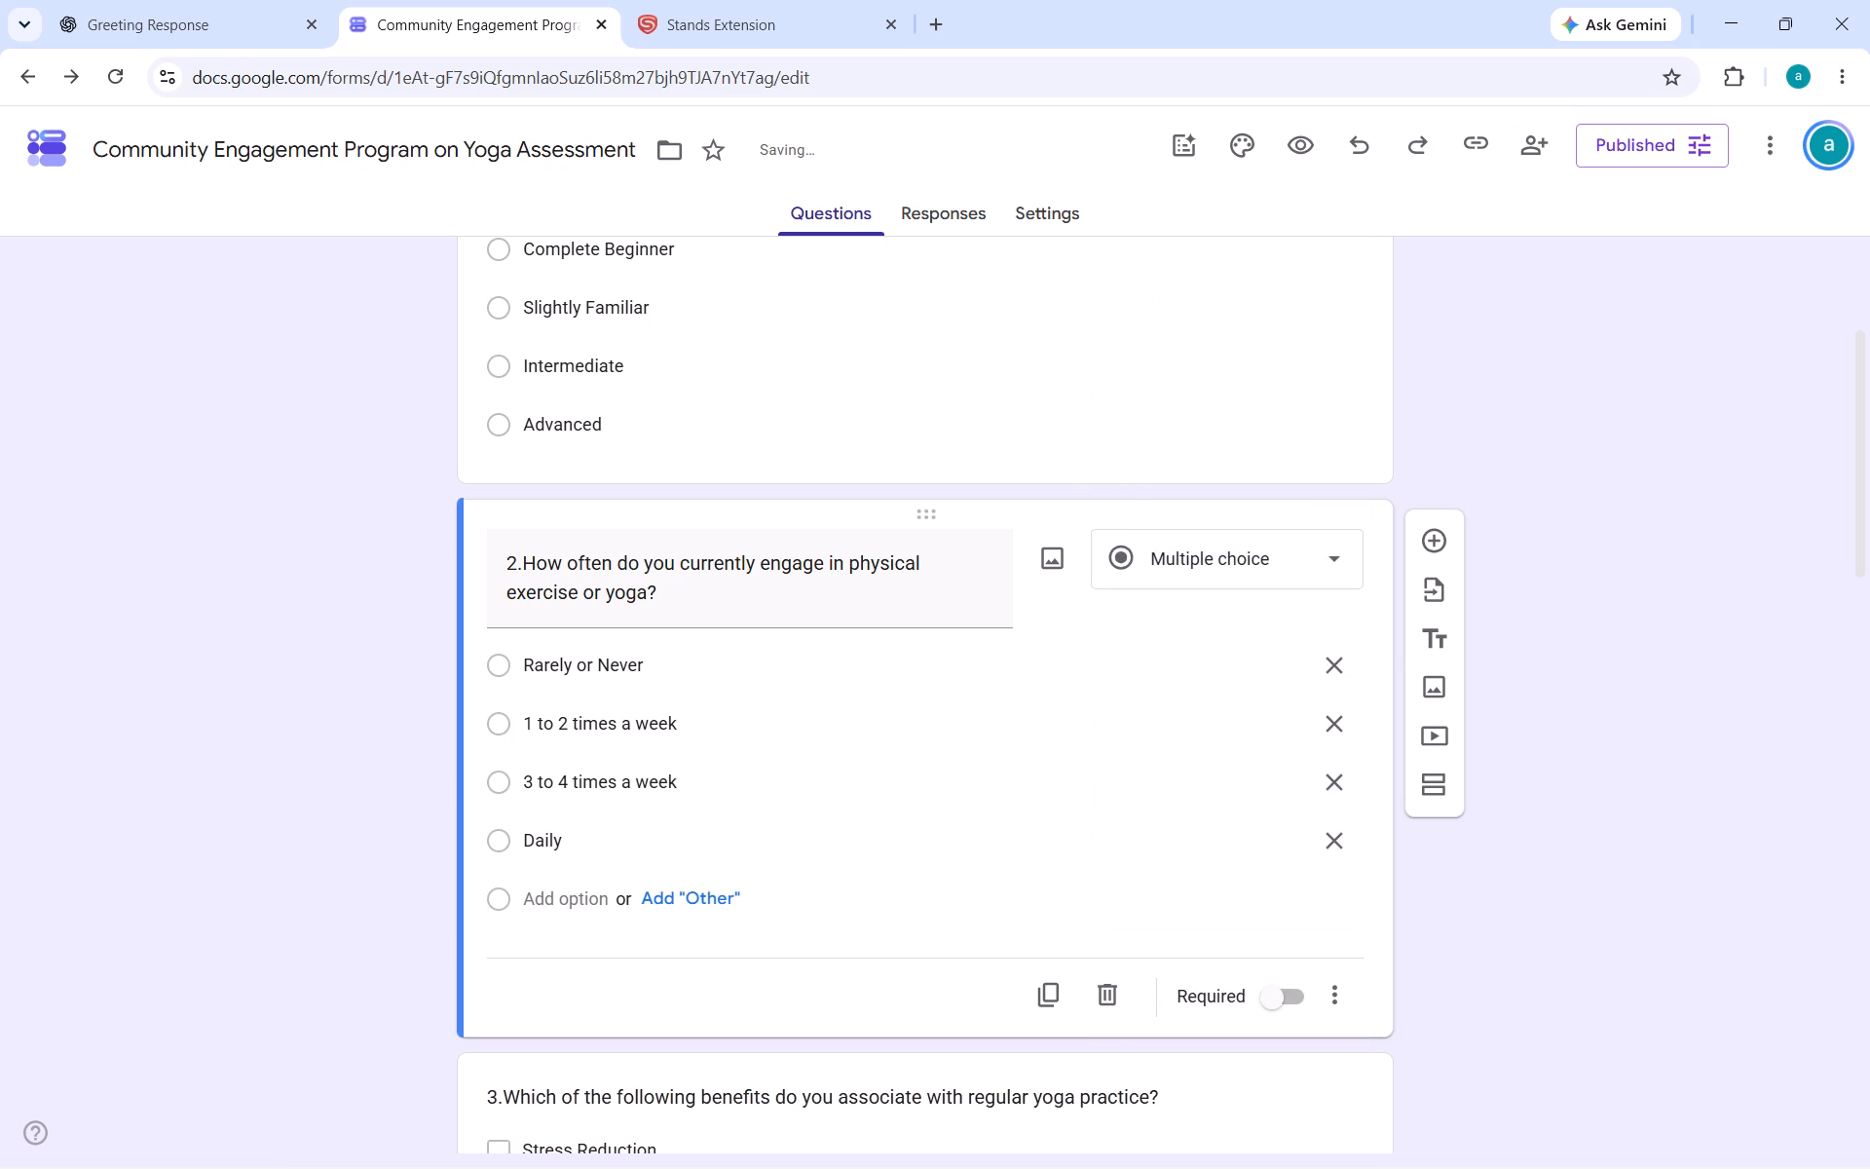
Open the question type choices for question 3, about the benefits associated with regular yoga practice.
scroll(1054, 488, down, 3)
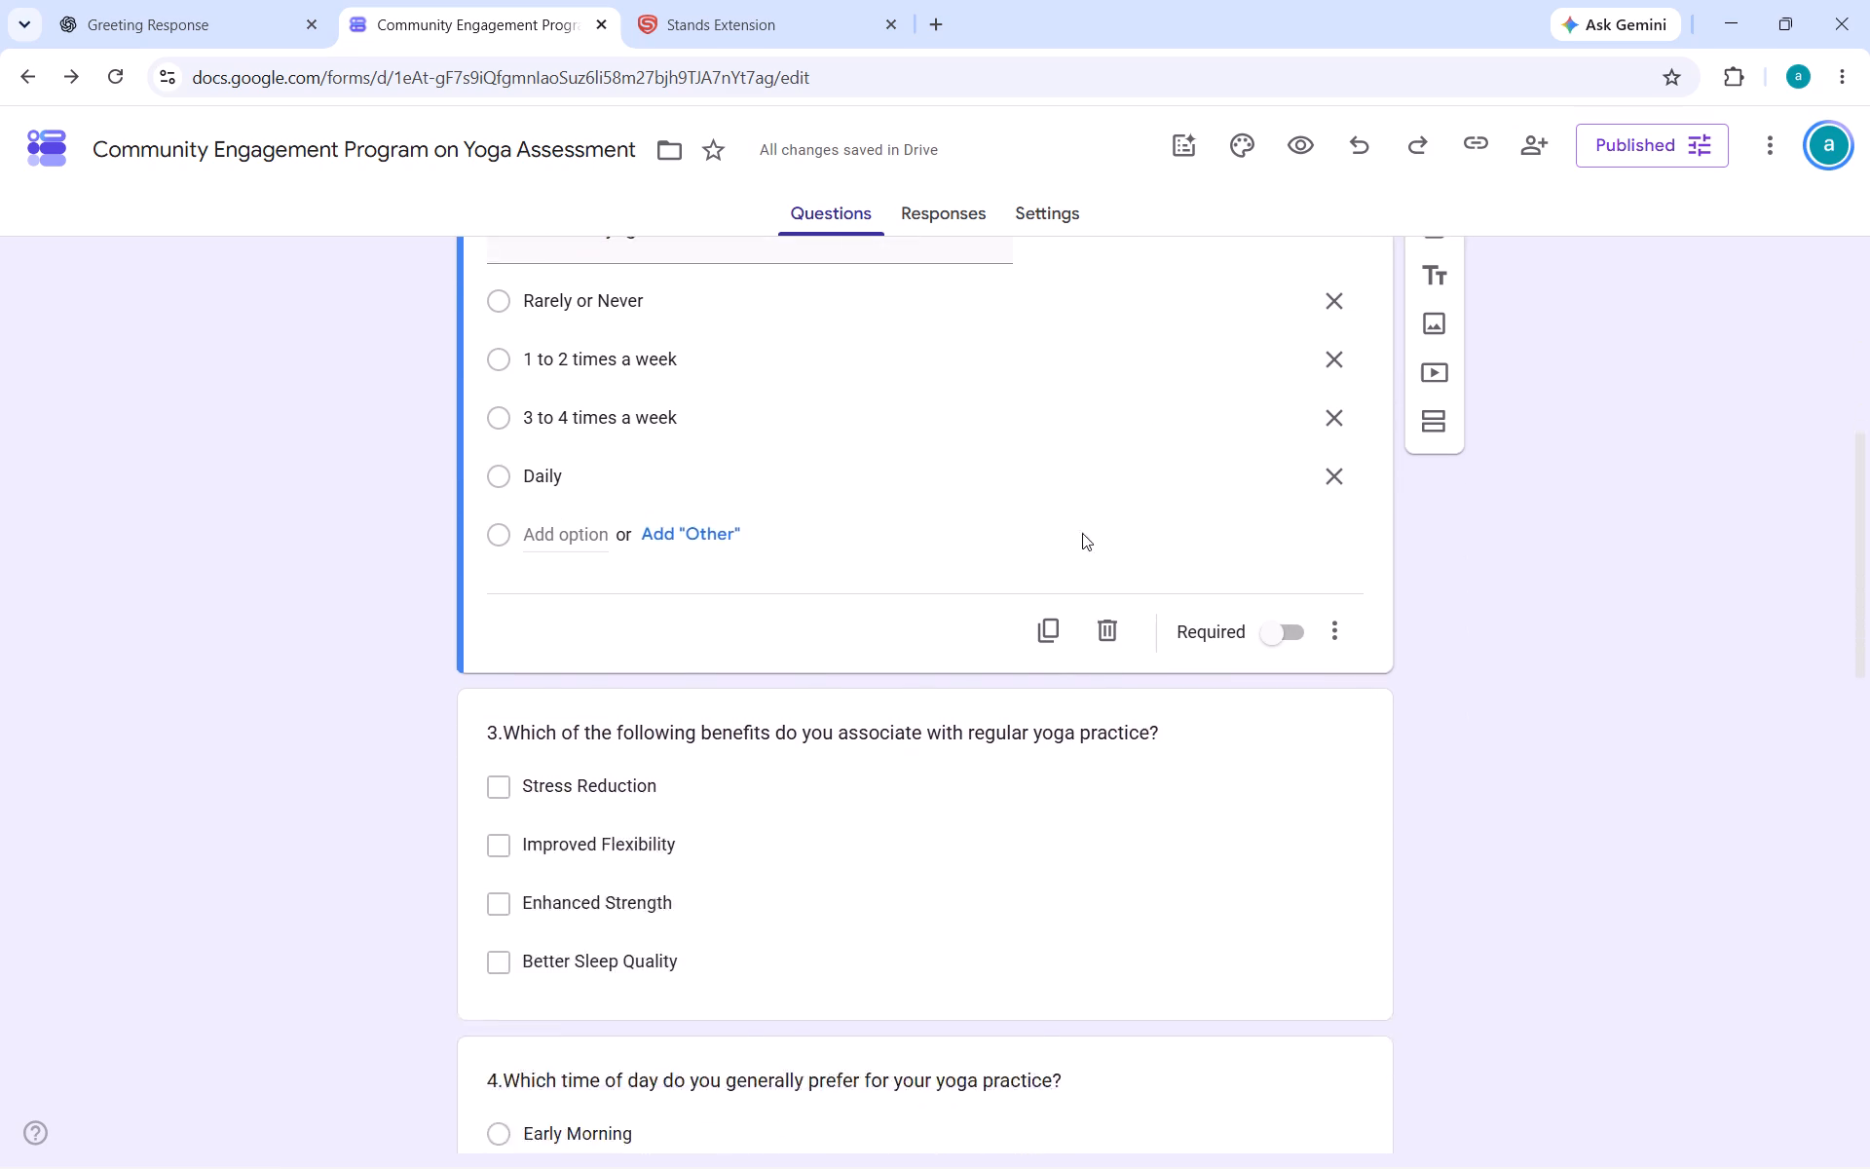
scroll(1082, 533, down, 2)
click(1226, 580)
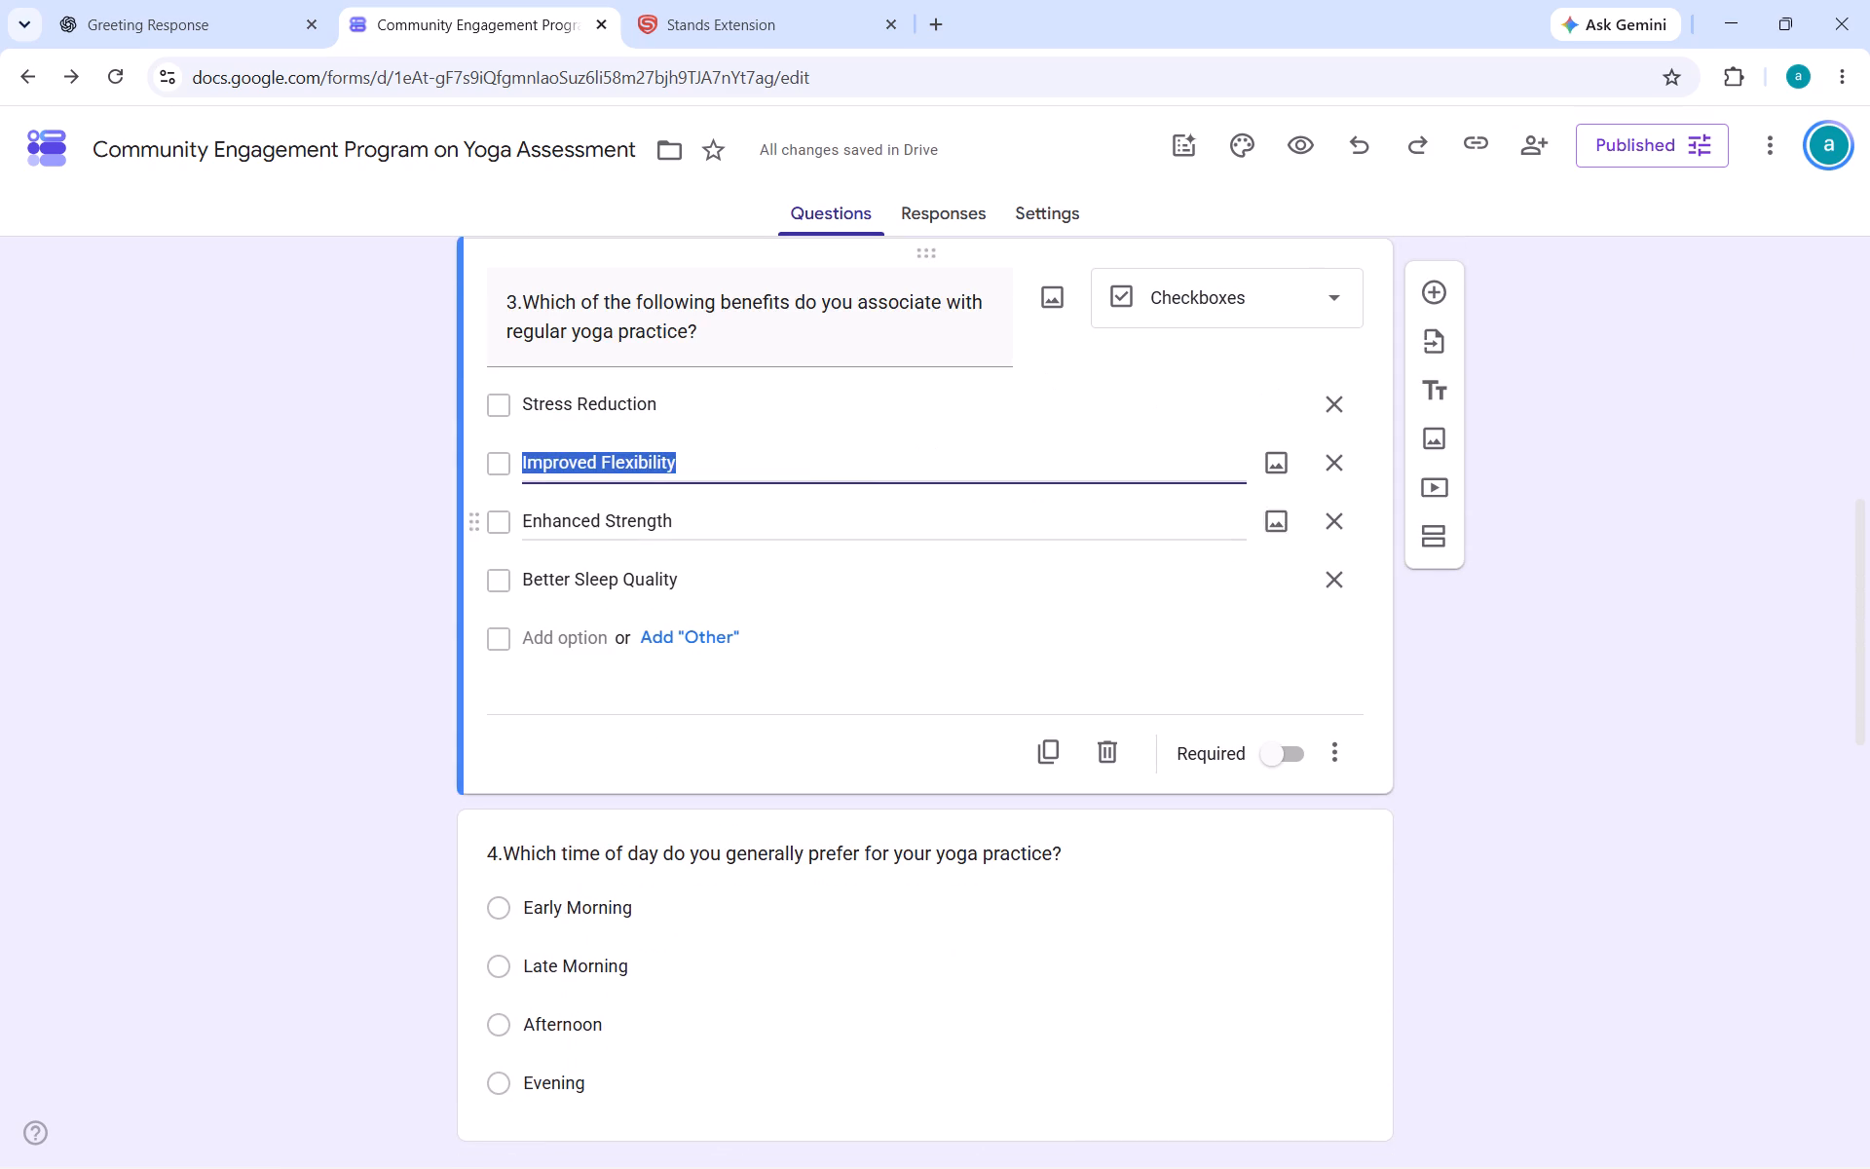
click(1339, 292)
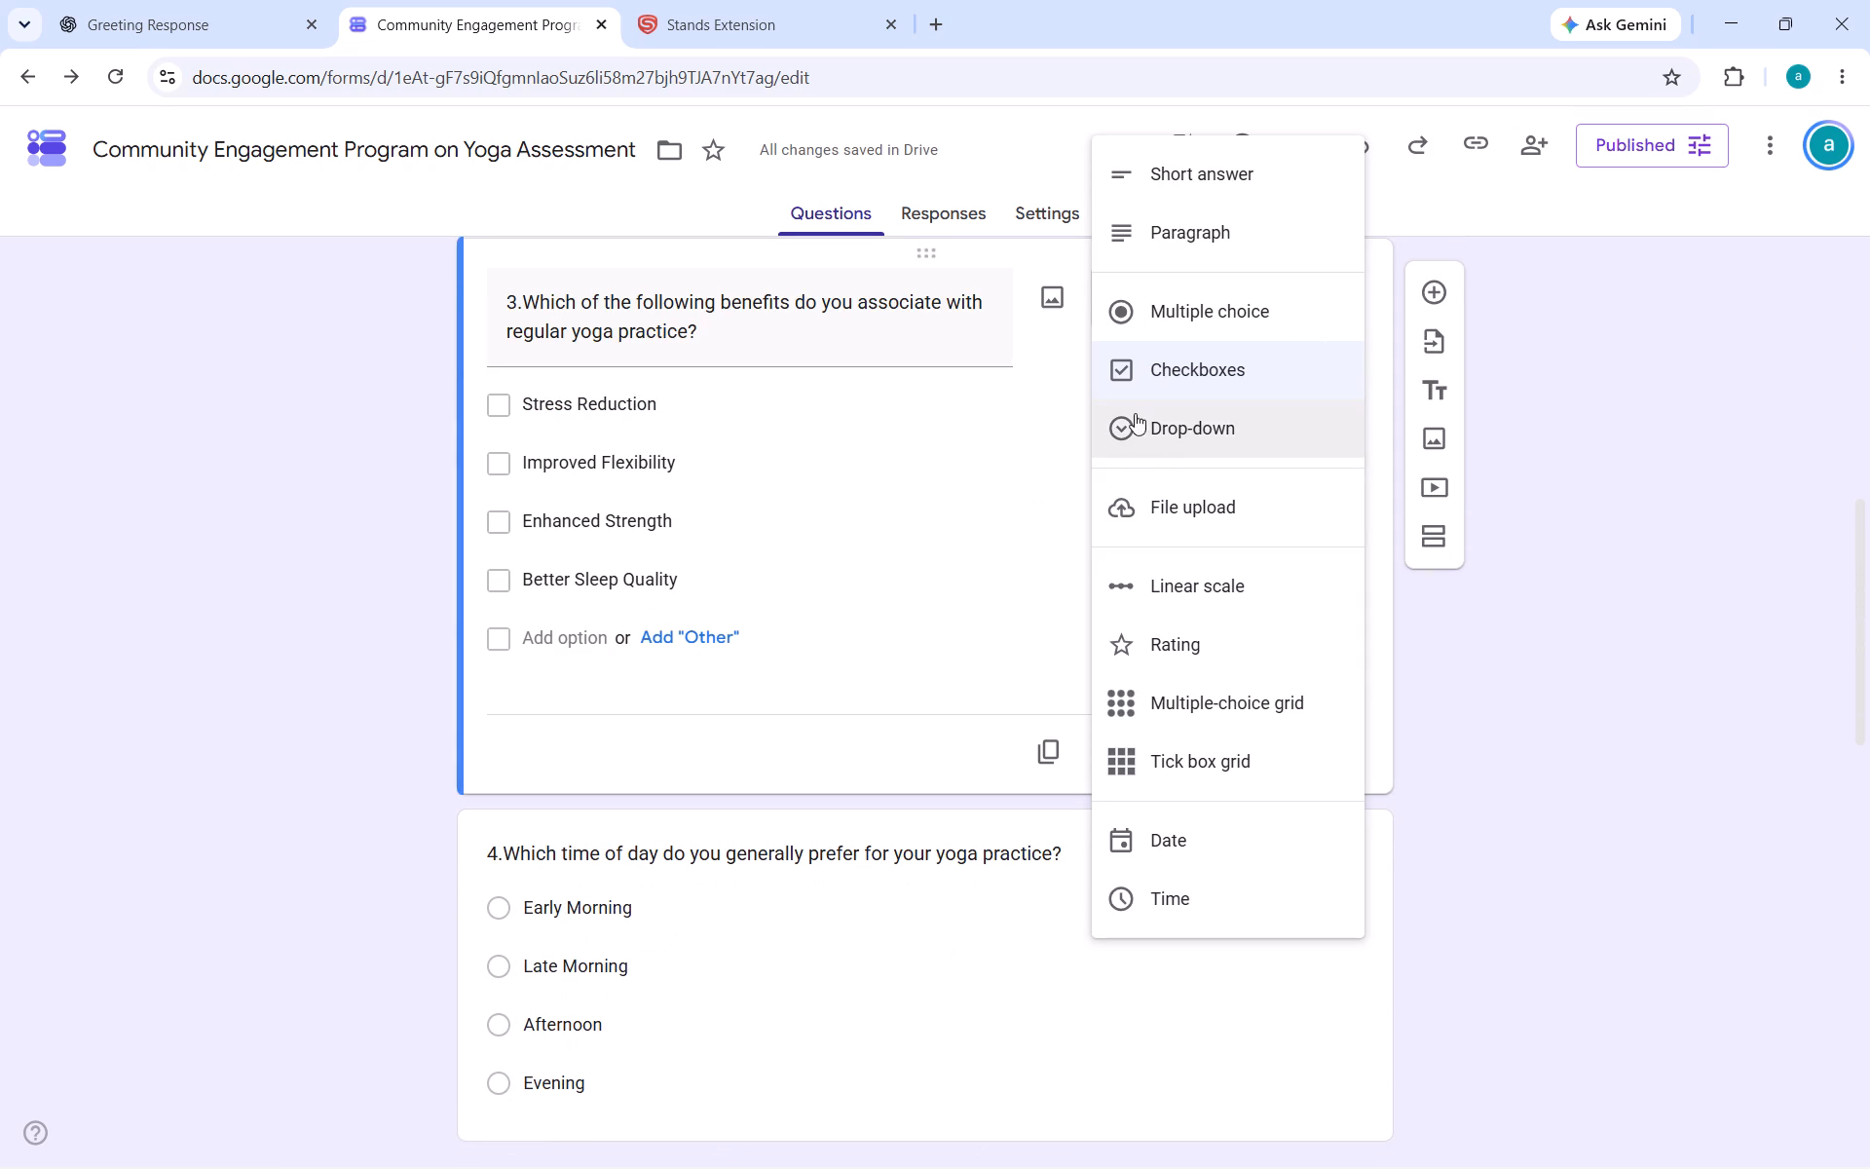
Set question 3, about the benefits associated with regular yoga practice, to the multiple choice type.
click(1151, 308)
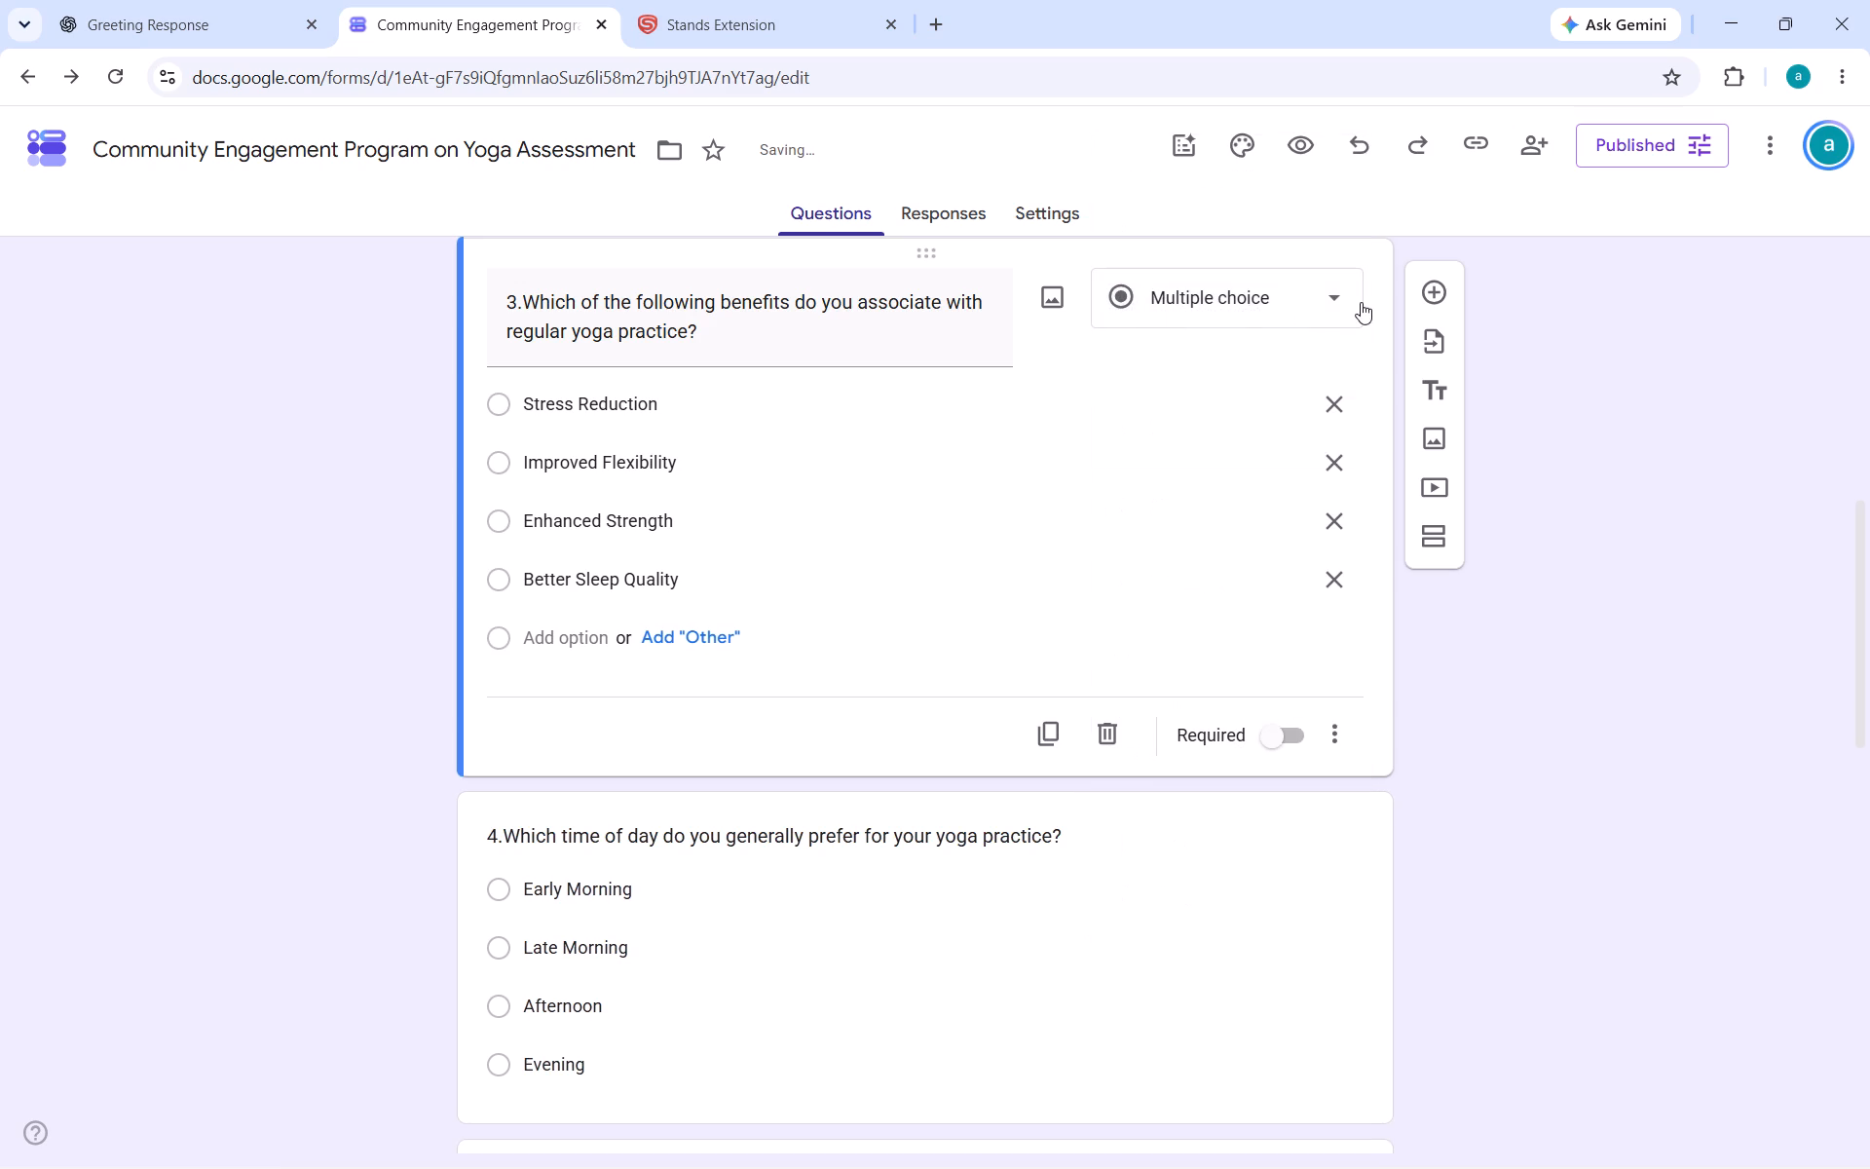
Change question 5, about the preferred environment for yoga sessions, to a multiple choice question.
scroll(1295, 341, down, 5)
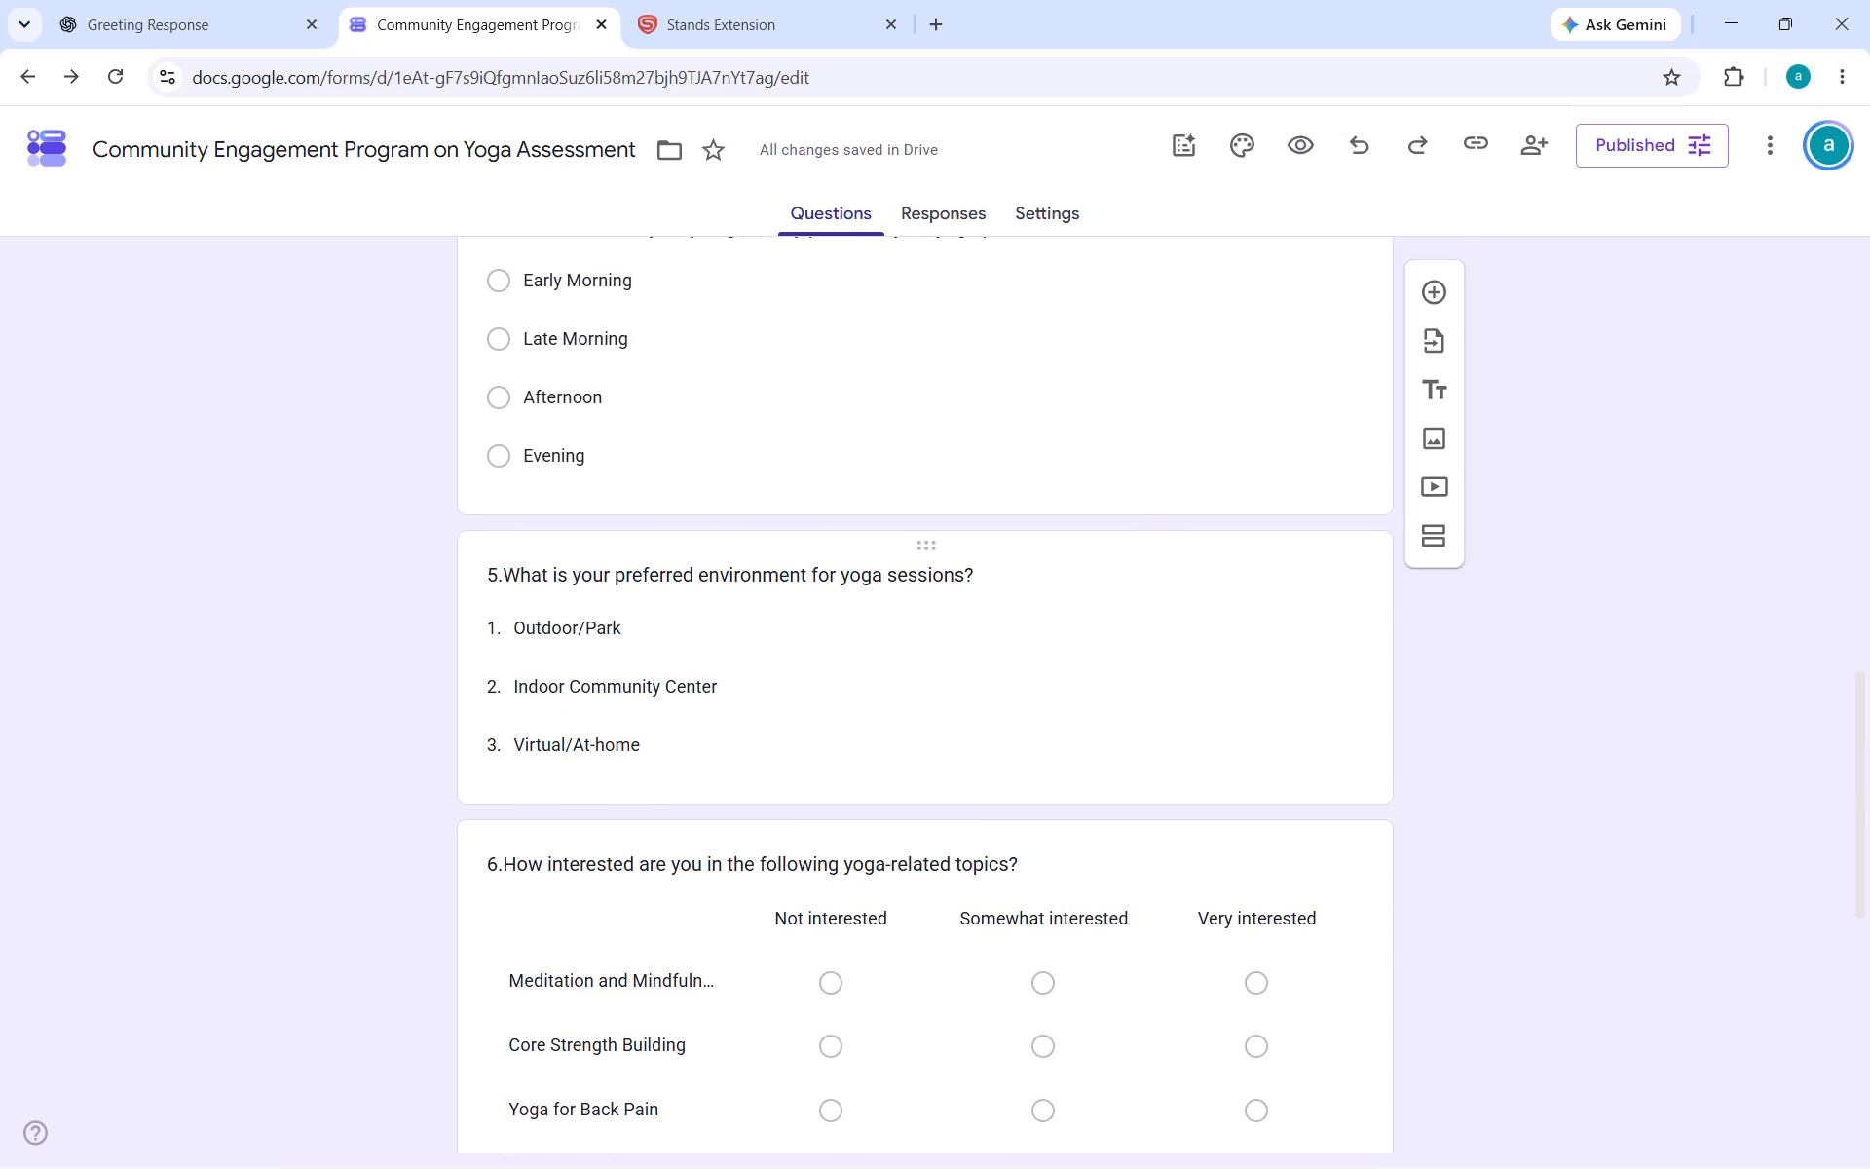
click(1237, 624)
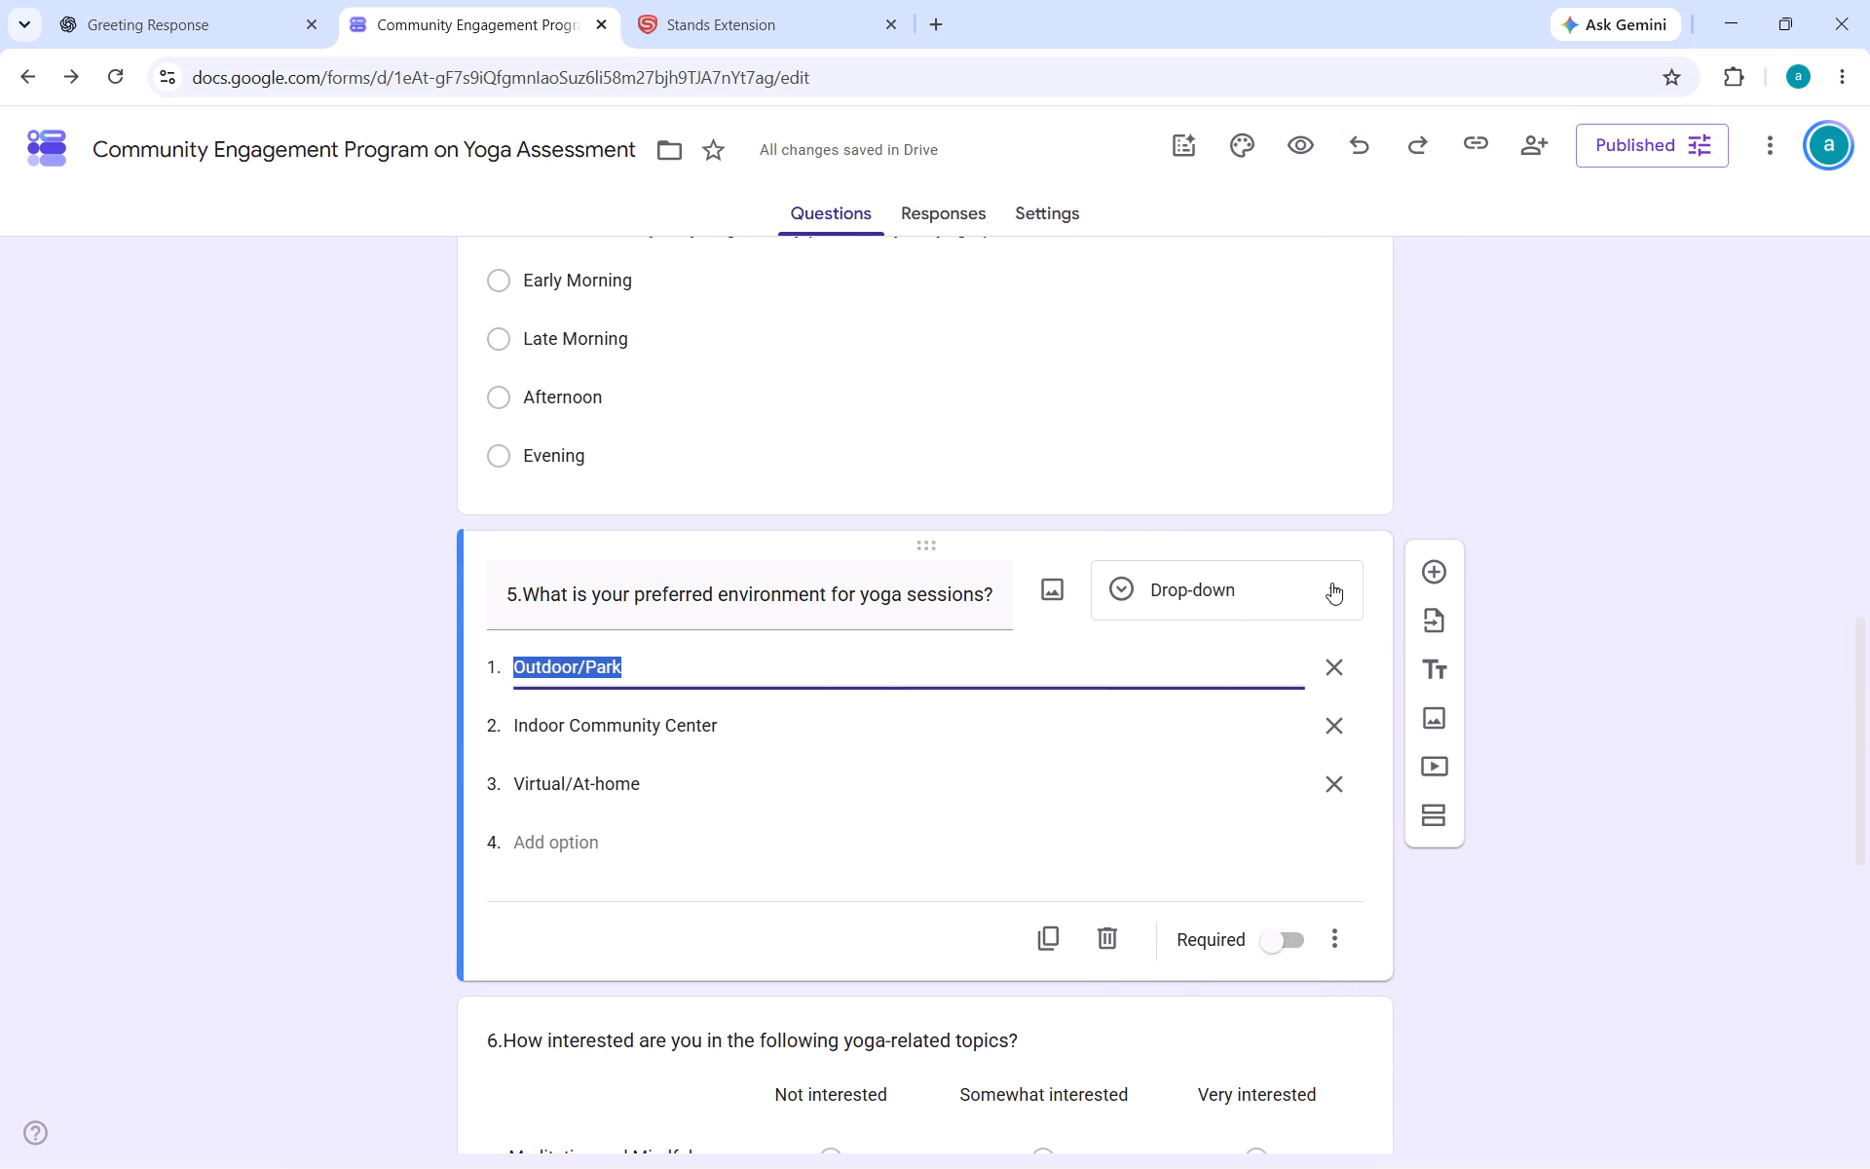
click(1331, 583)
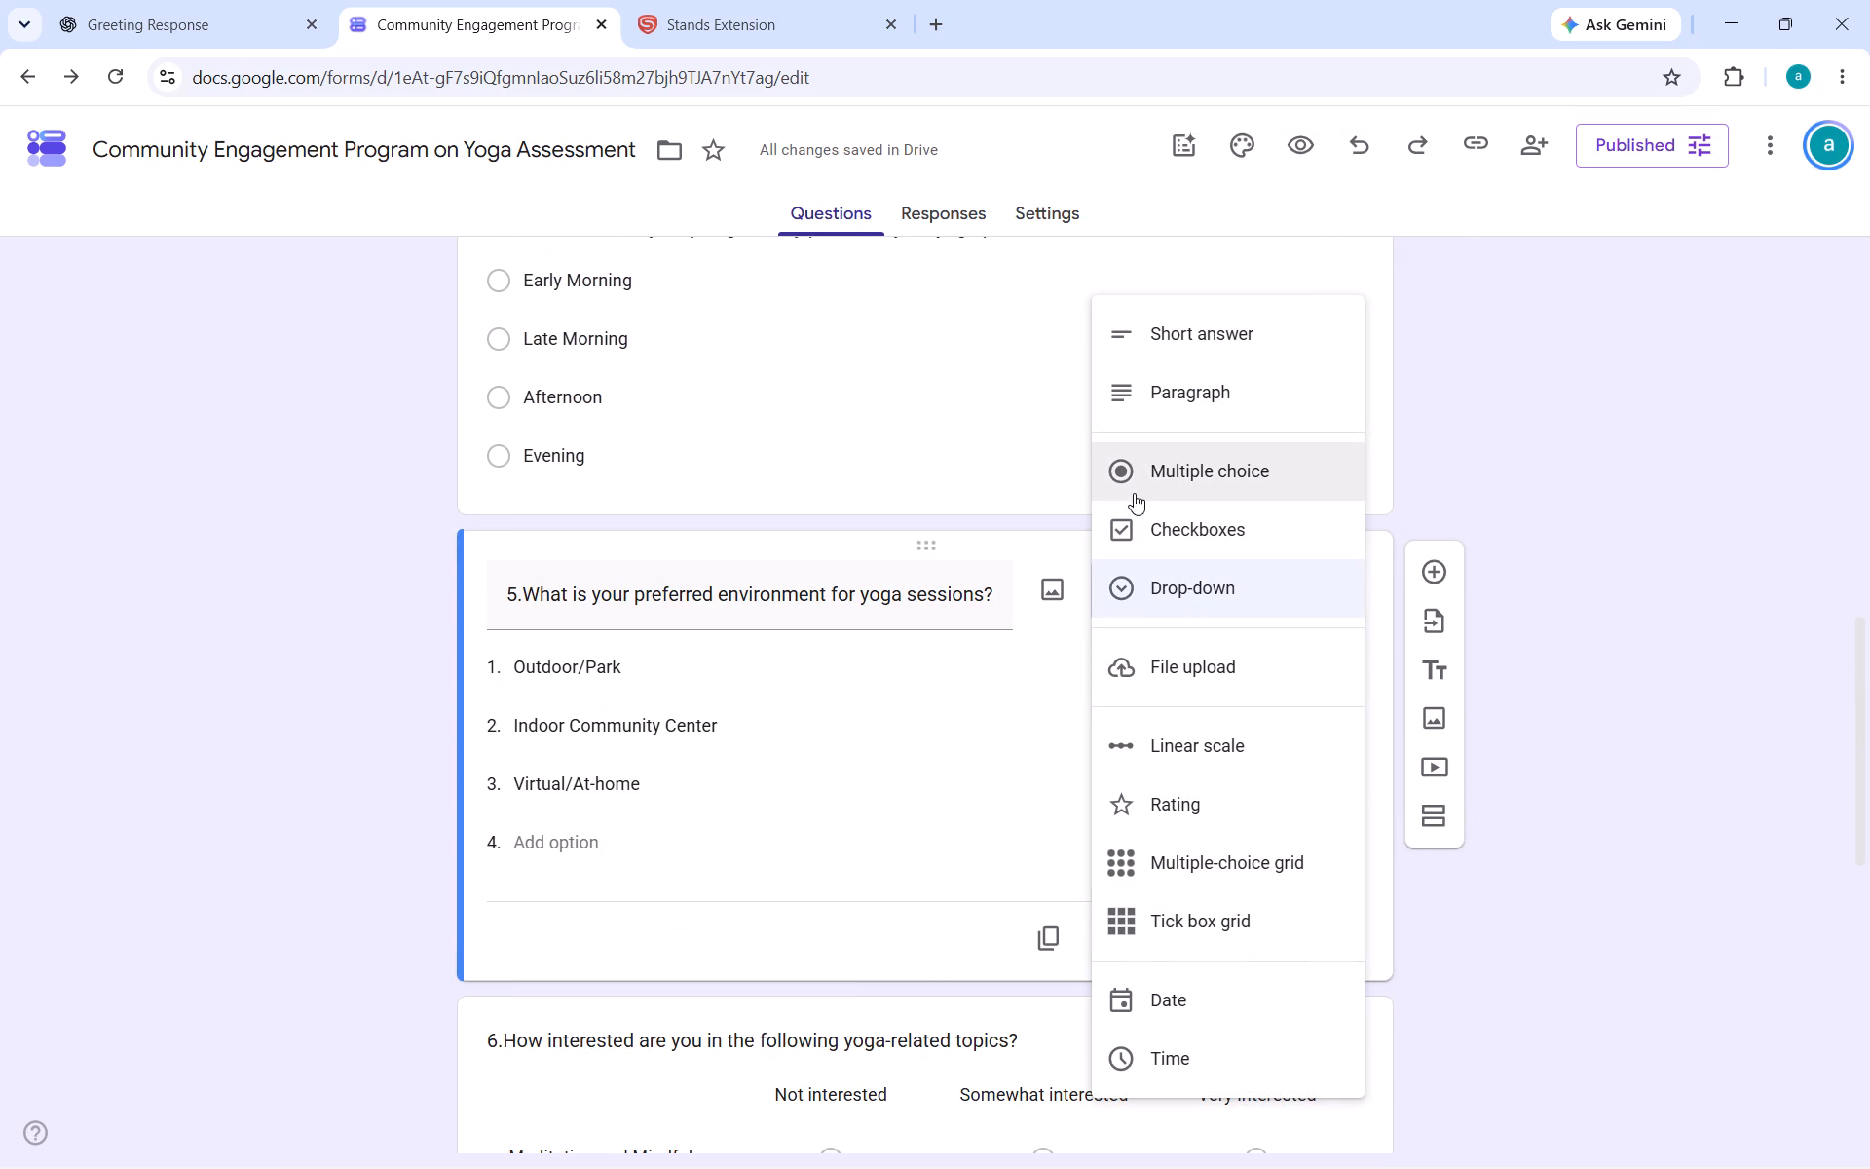
click(1134, 476)
Check the answer formats of questions 6 through 9, and look back over the earlier questions up to the form title.
scroll(1140, 501, down, 2)
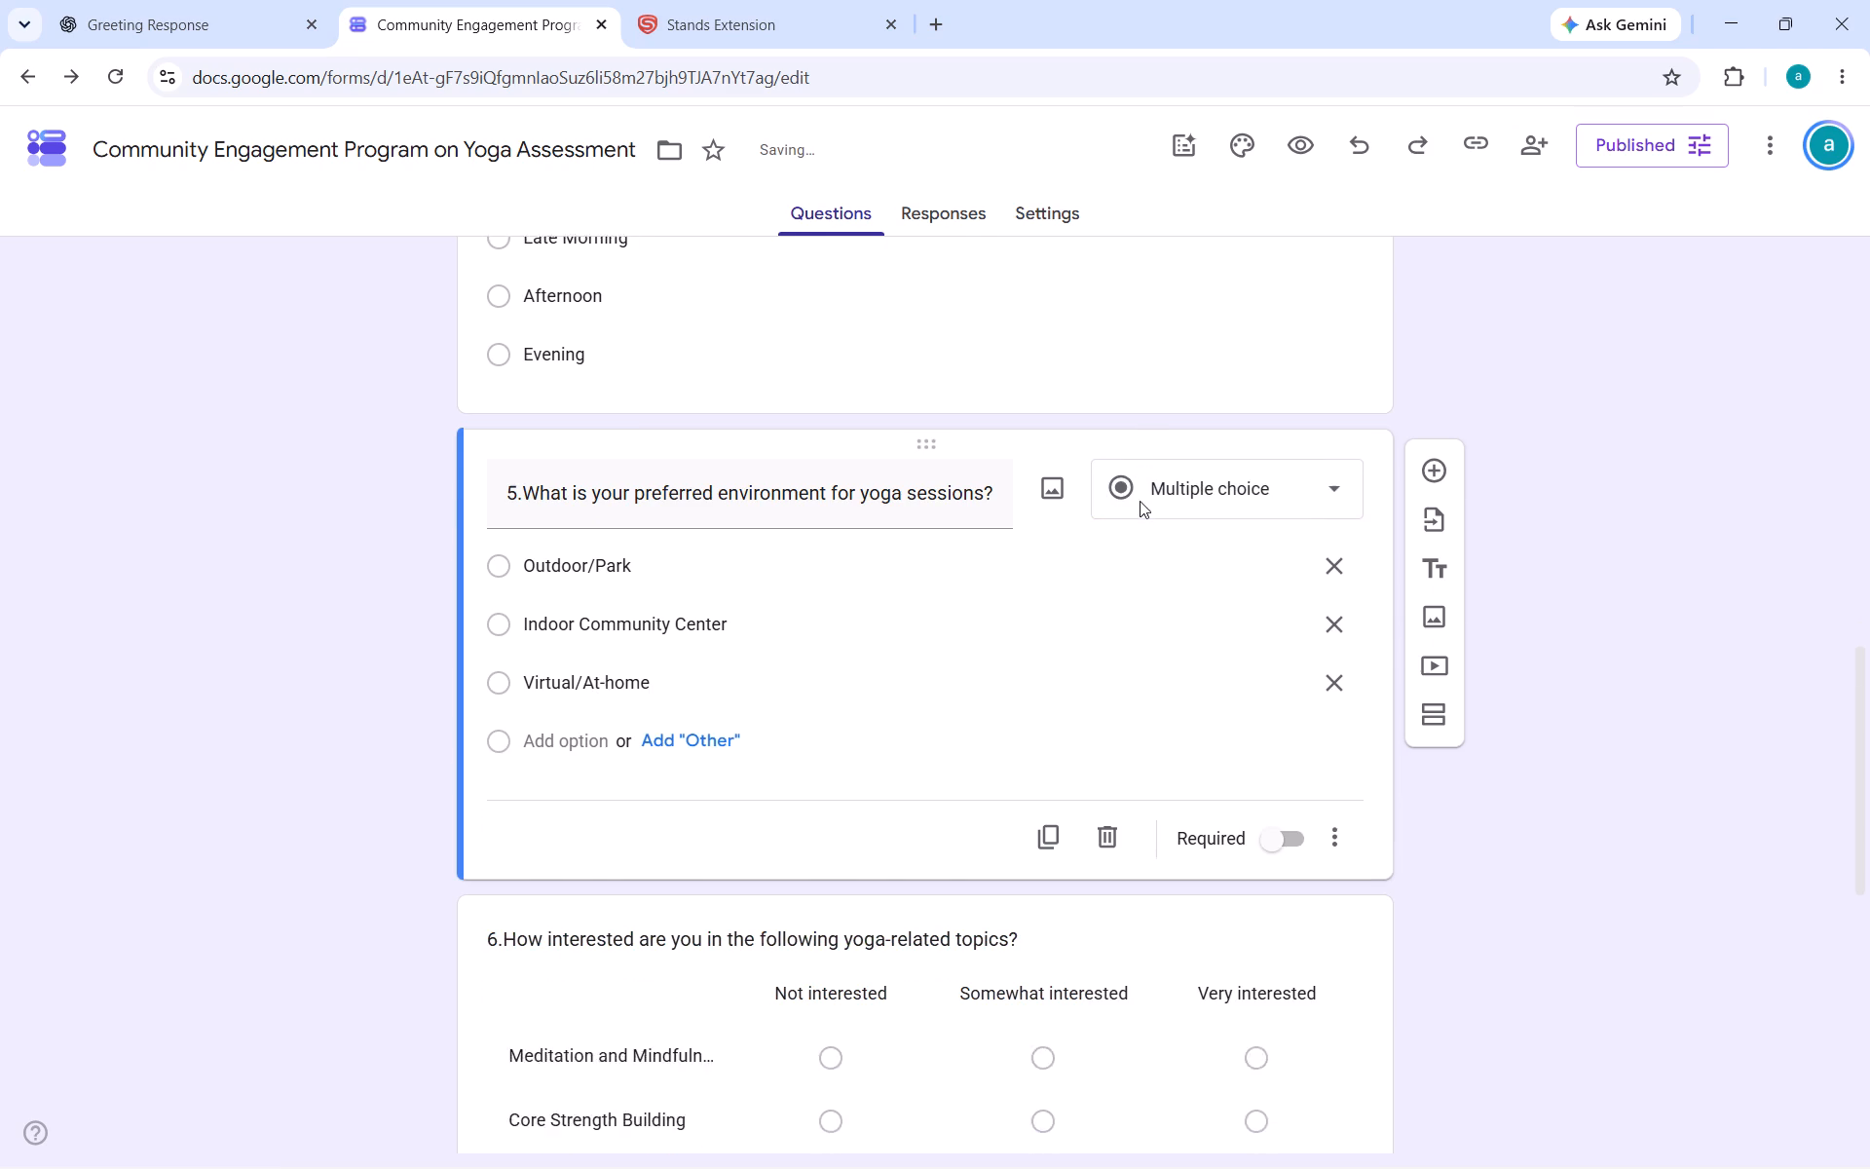
scroll(1140, 501, down, 6)
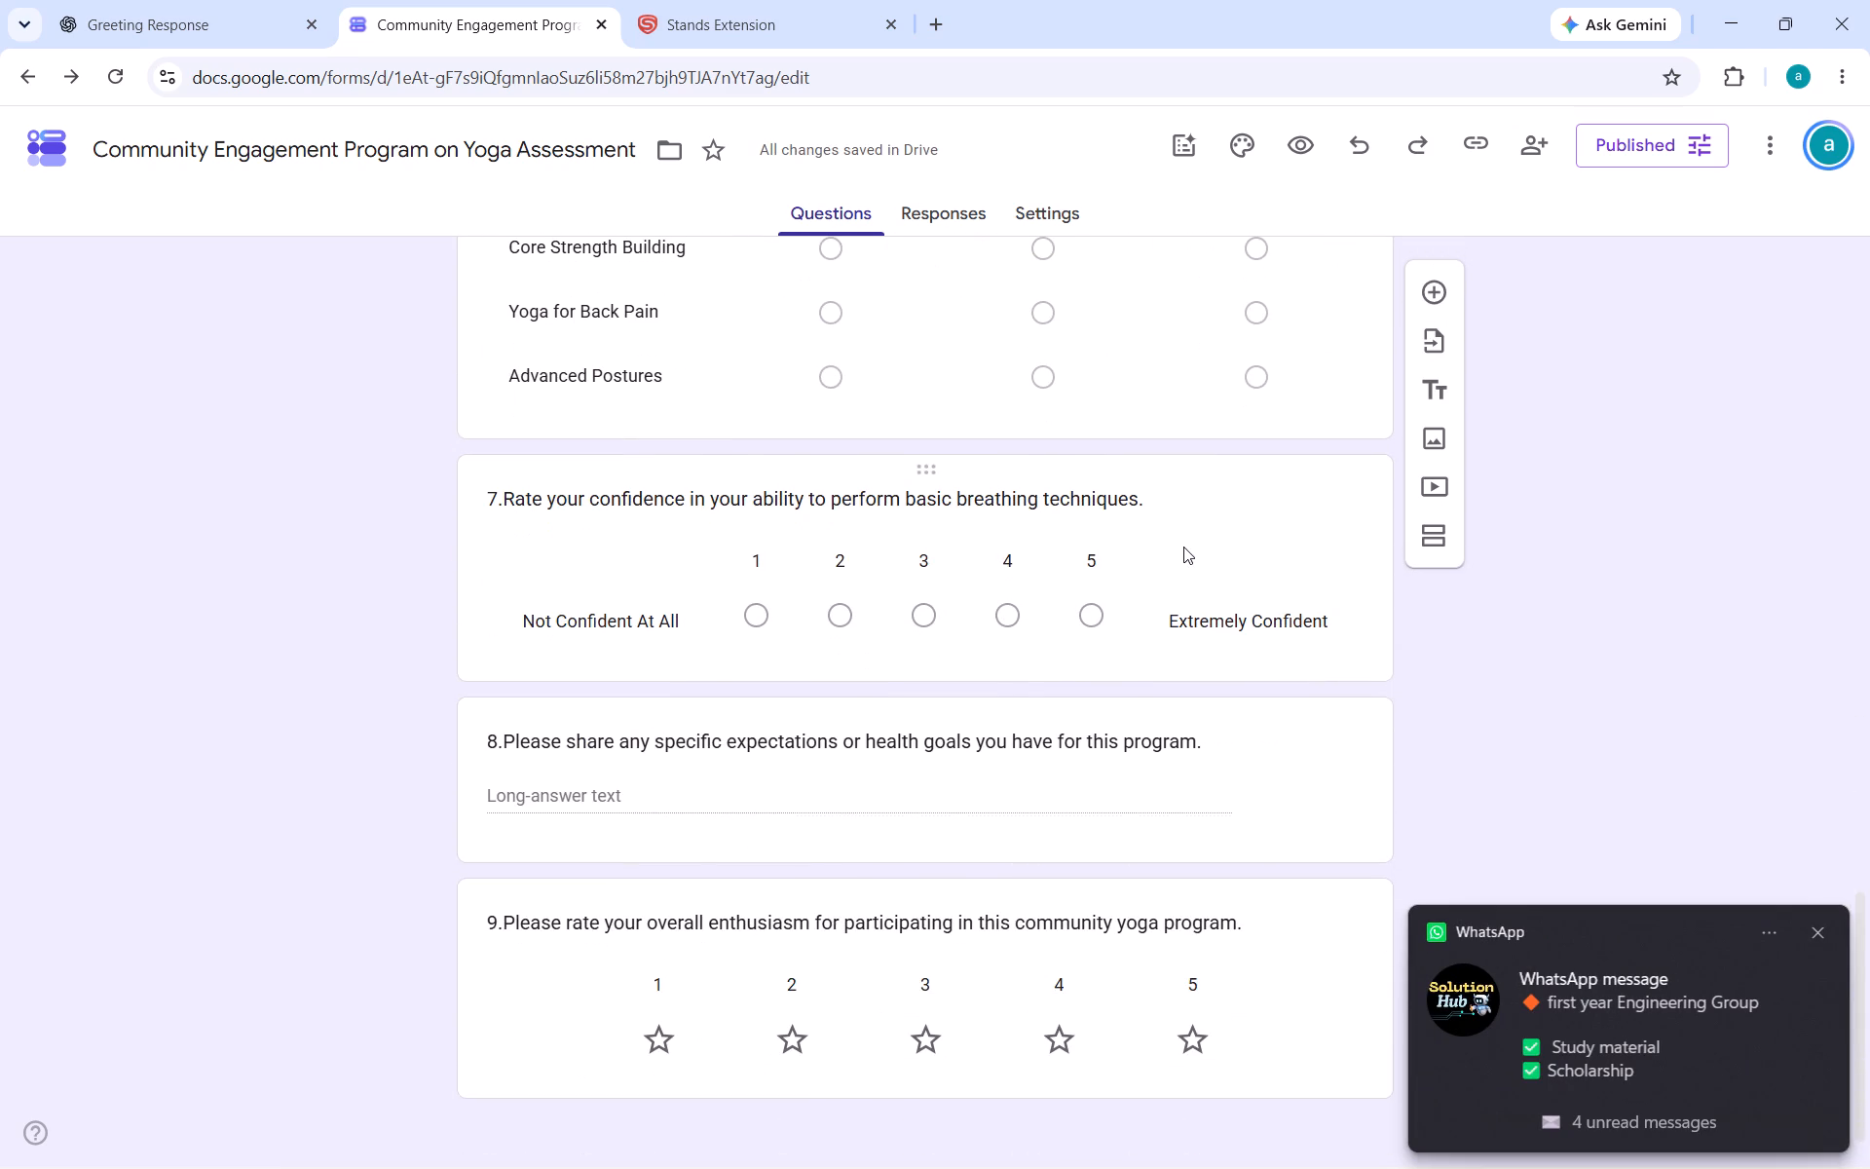
scroll(1028, 502, down, 1)
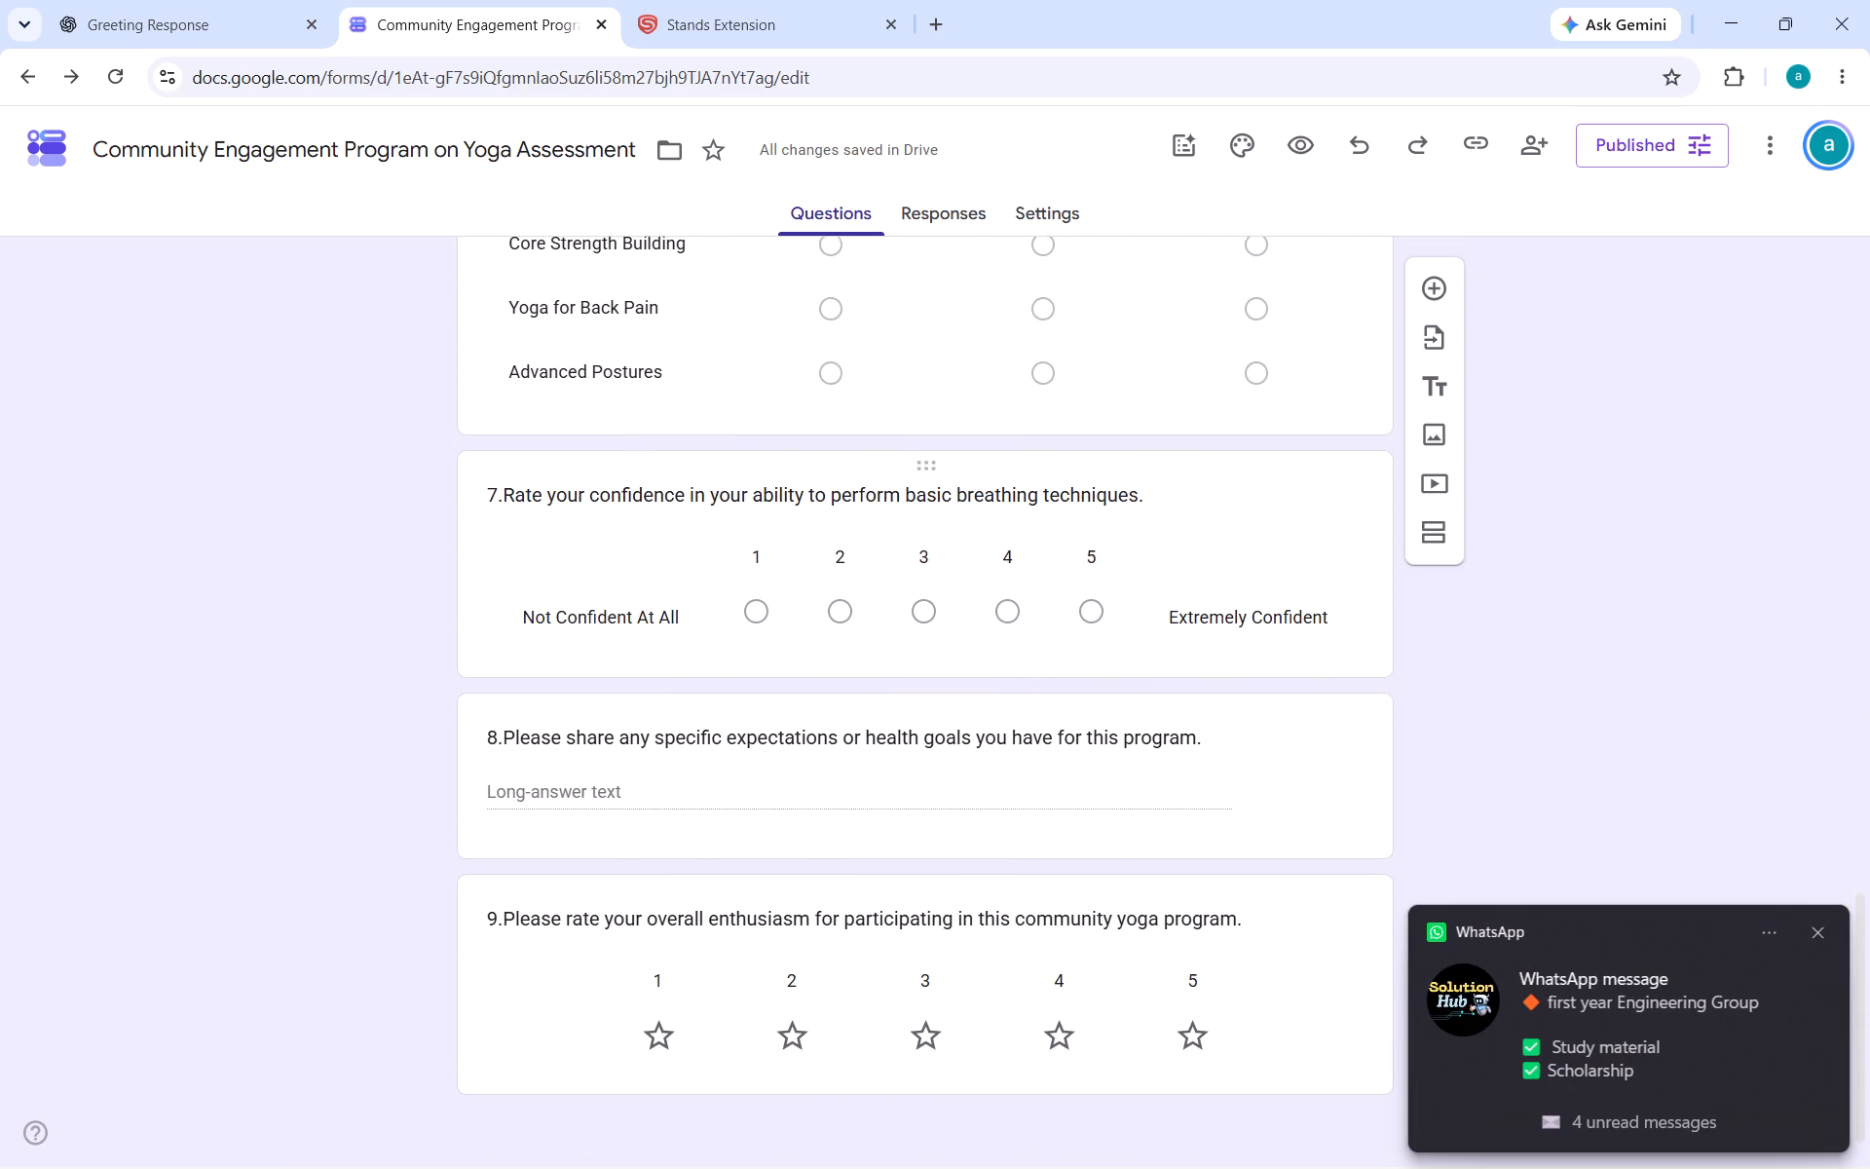
scroll(1028, 502, down, 3)
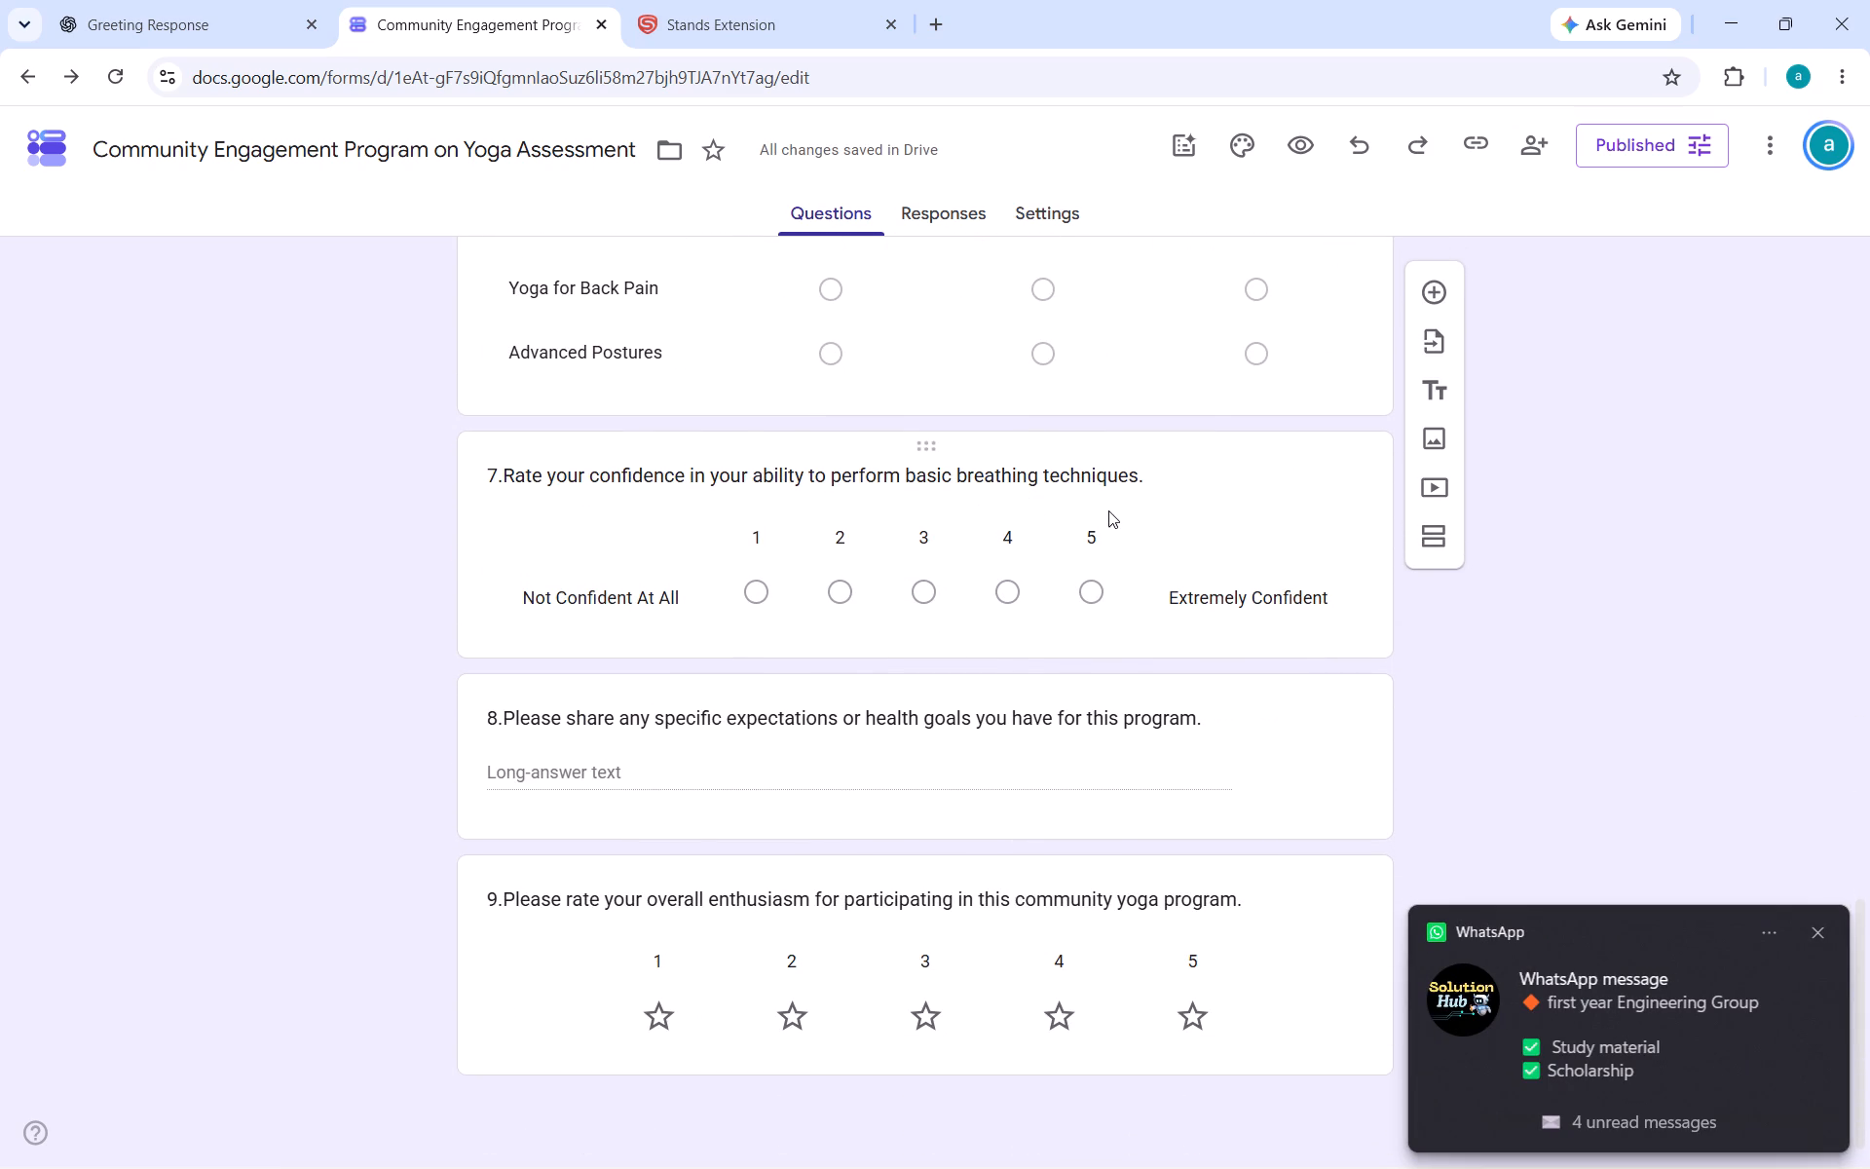
scroll(1104, 507, up, 10)
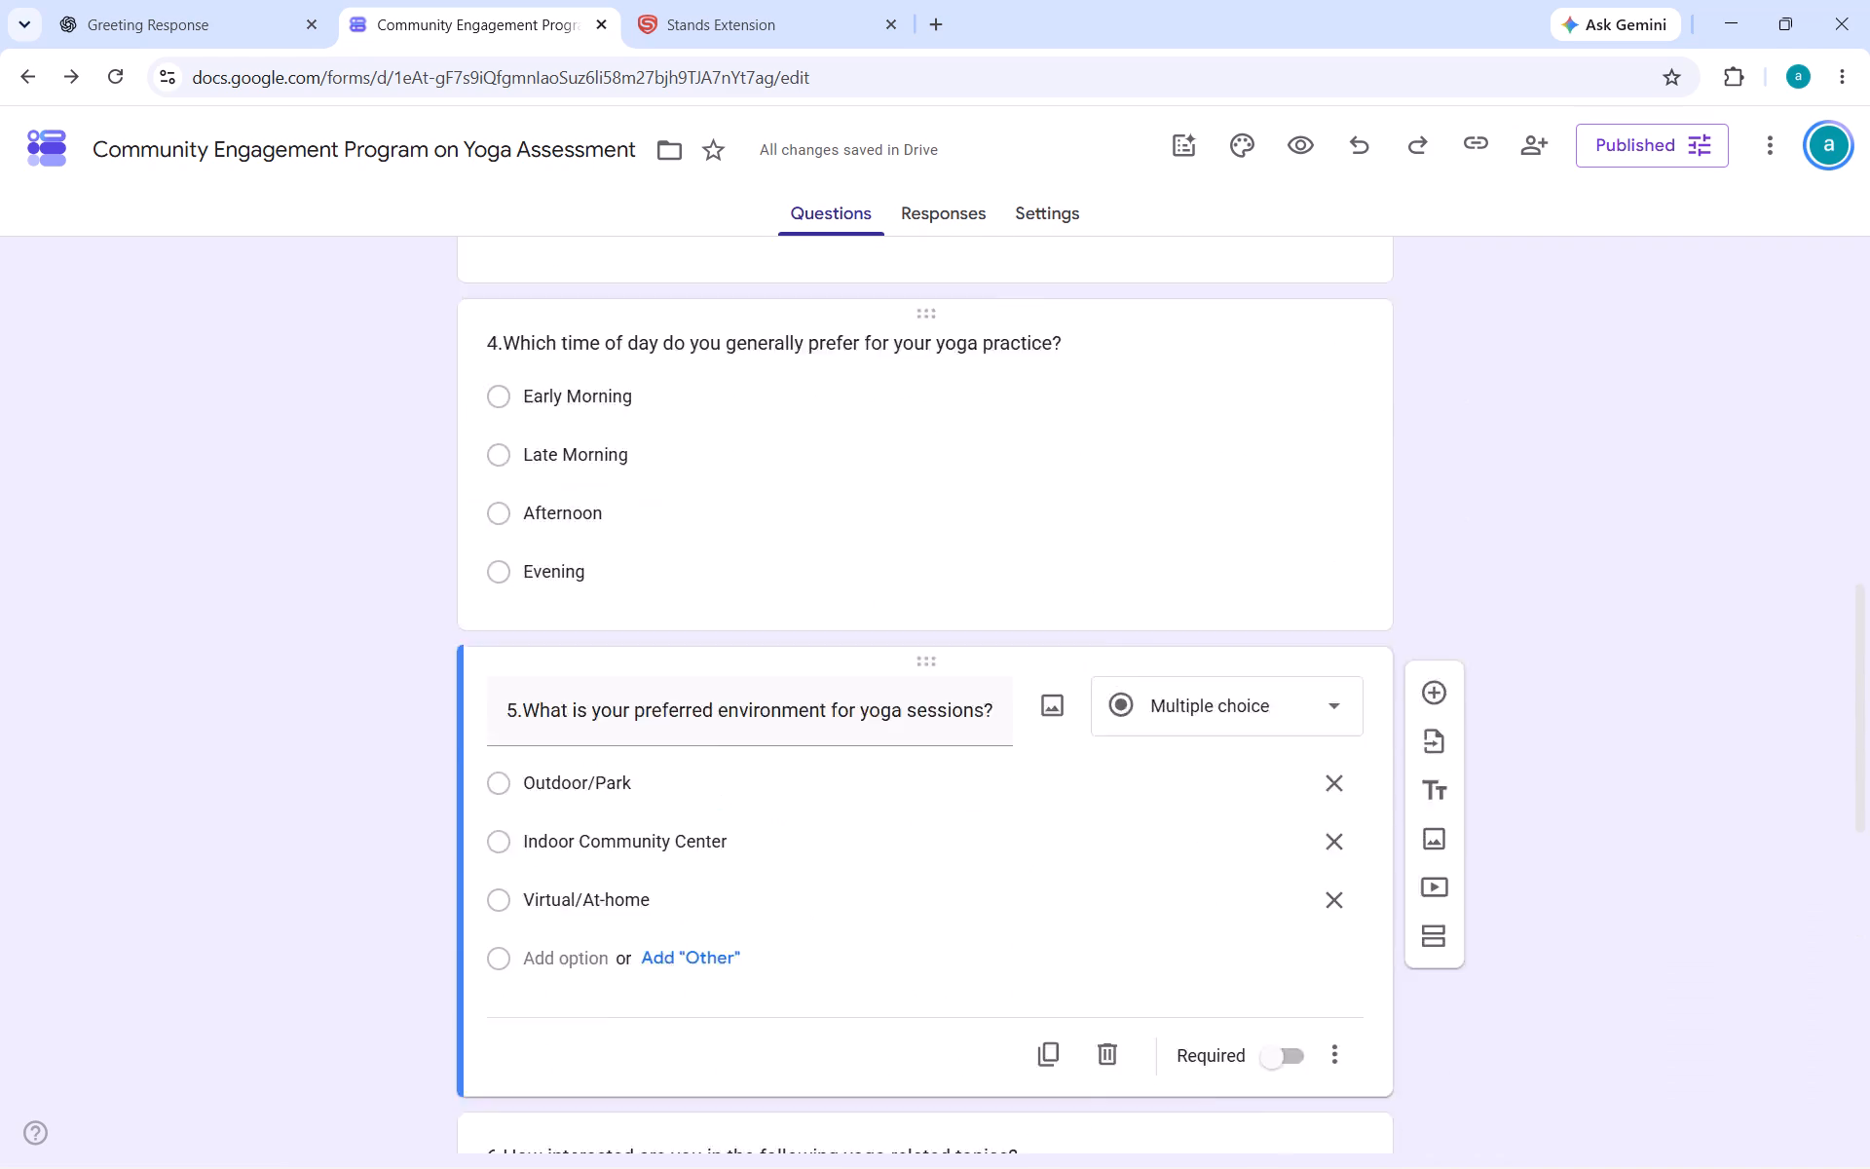
scroll(1104, 507, up, 14)
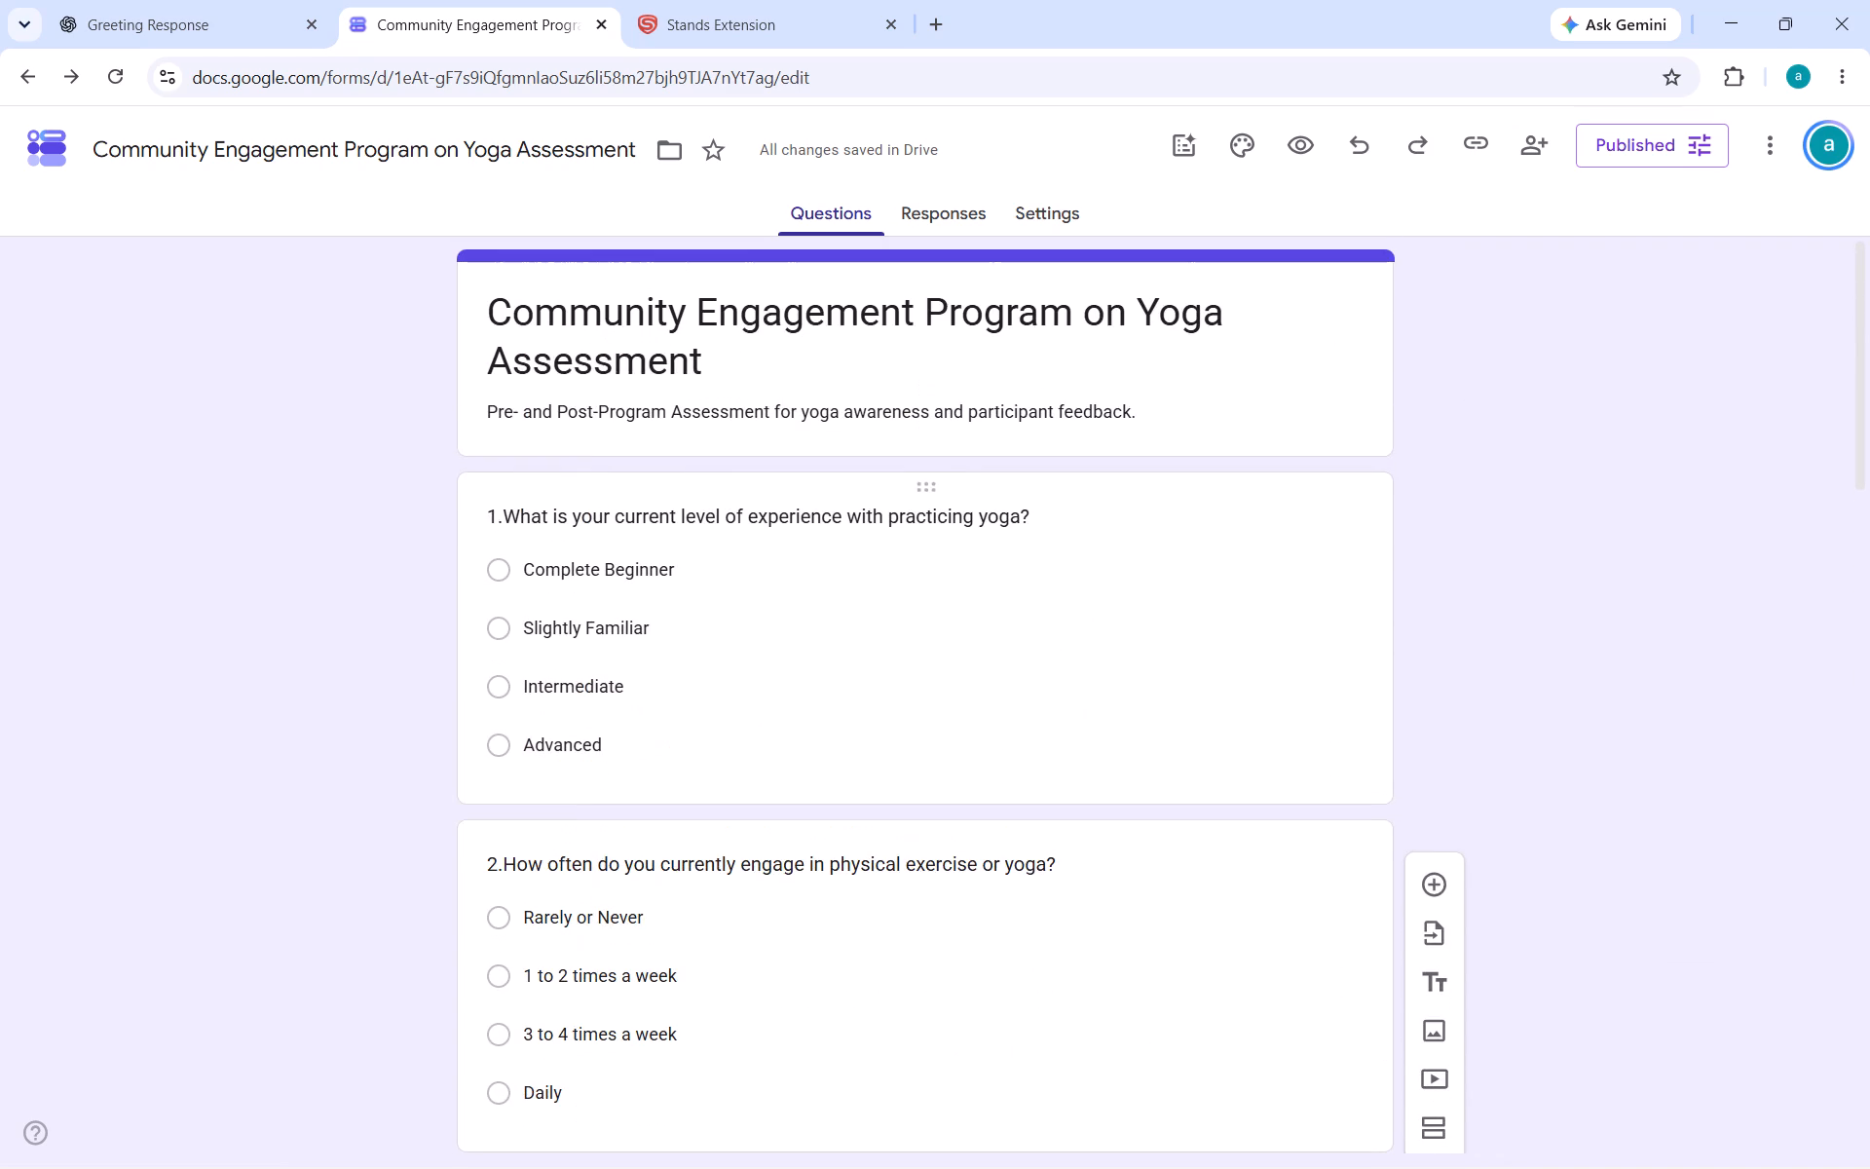
scroll(1104, 507, up, 1)
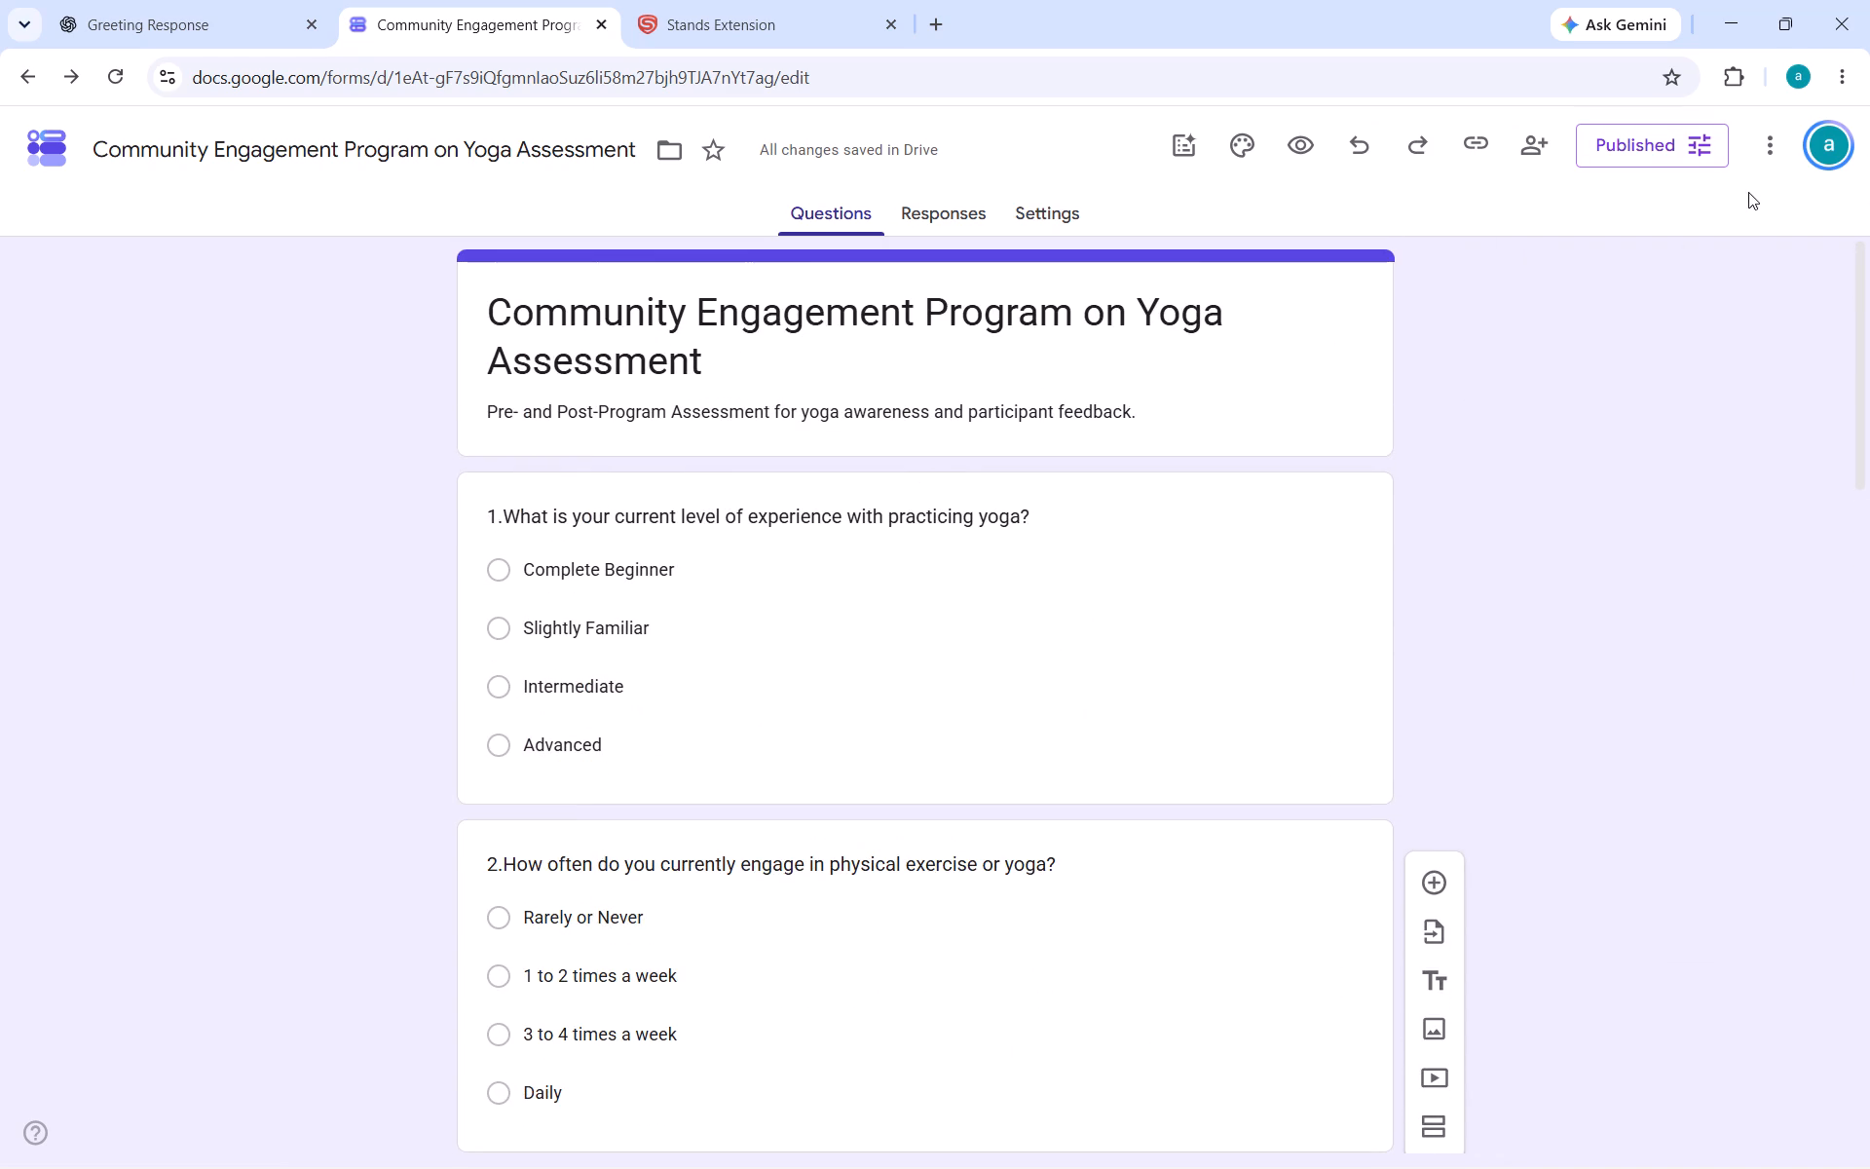
Save the Community Engagement Program on Yoga Assessment form.
click(1466, 584)
key(ctrl+s)
click(1539, 373)
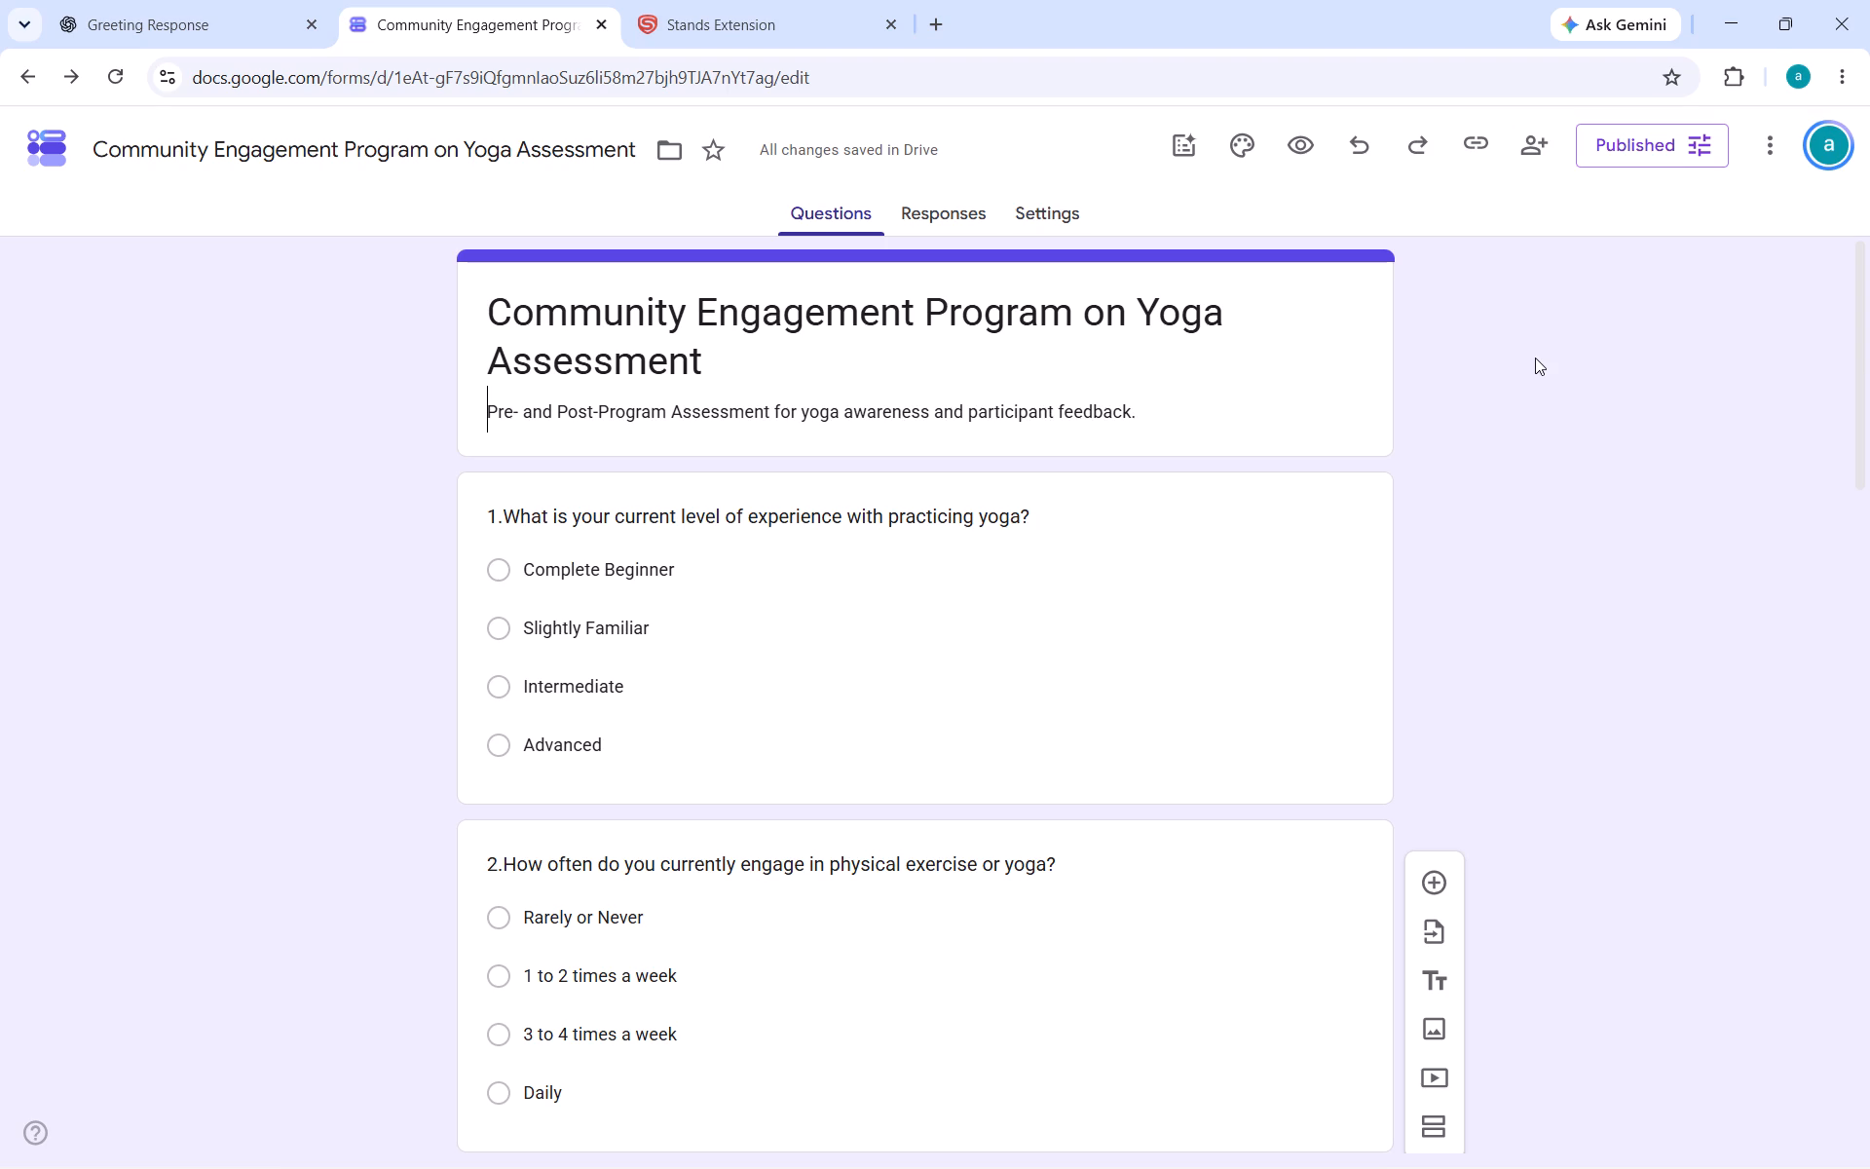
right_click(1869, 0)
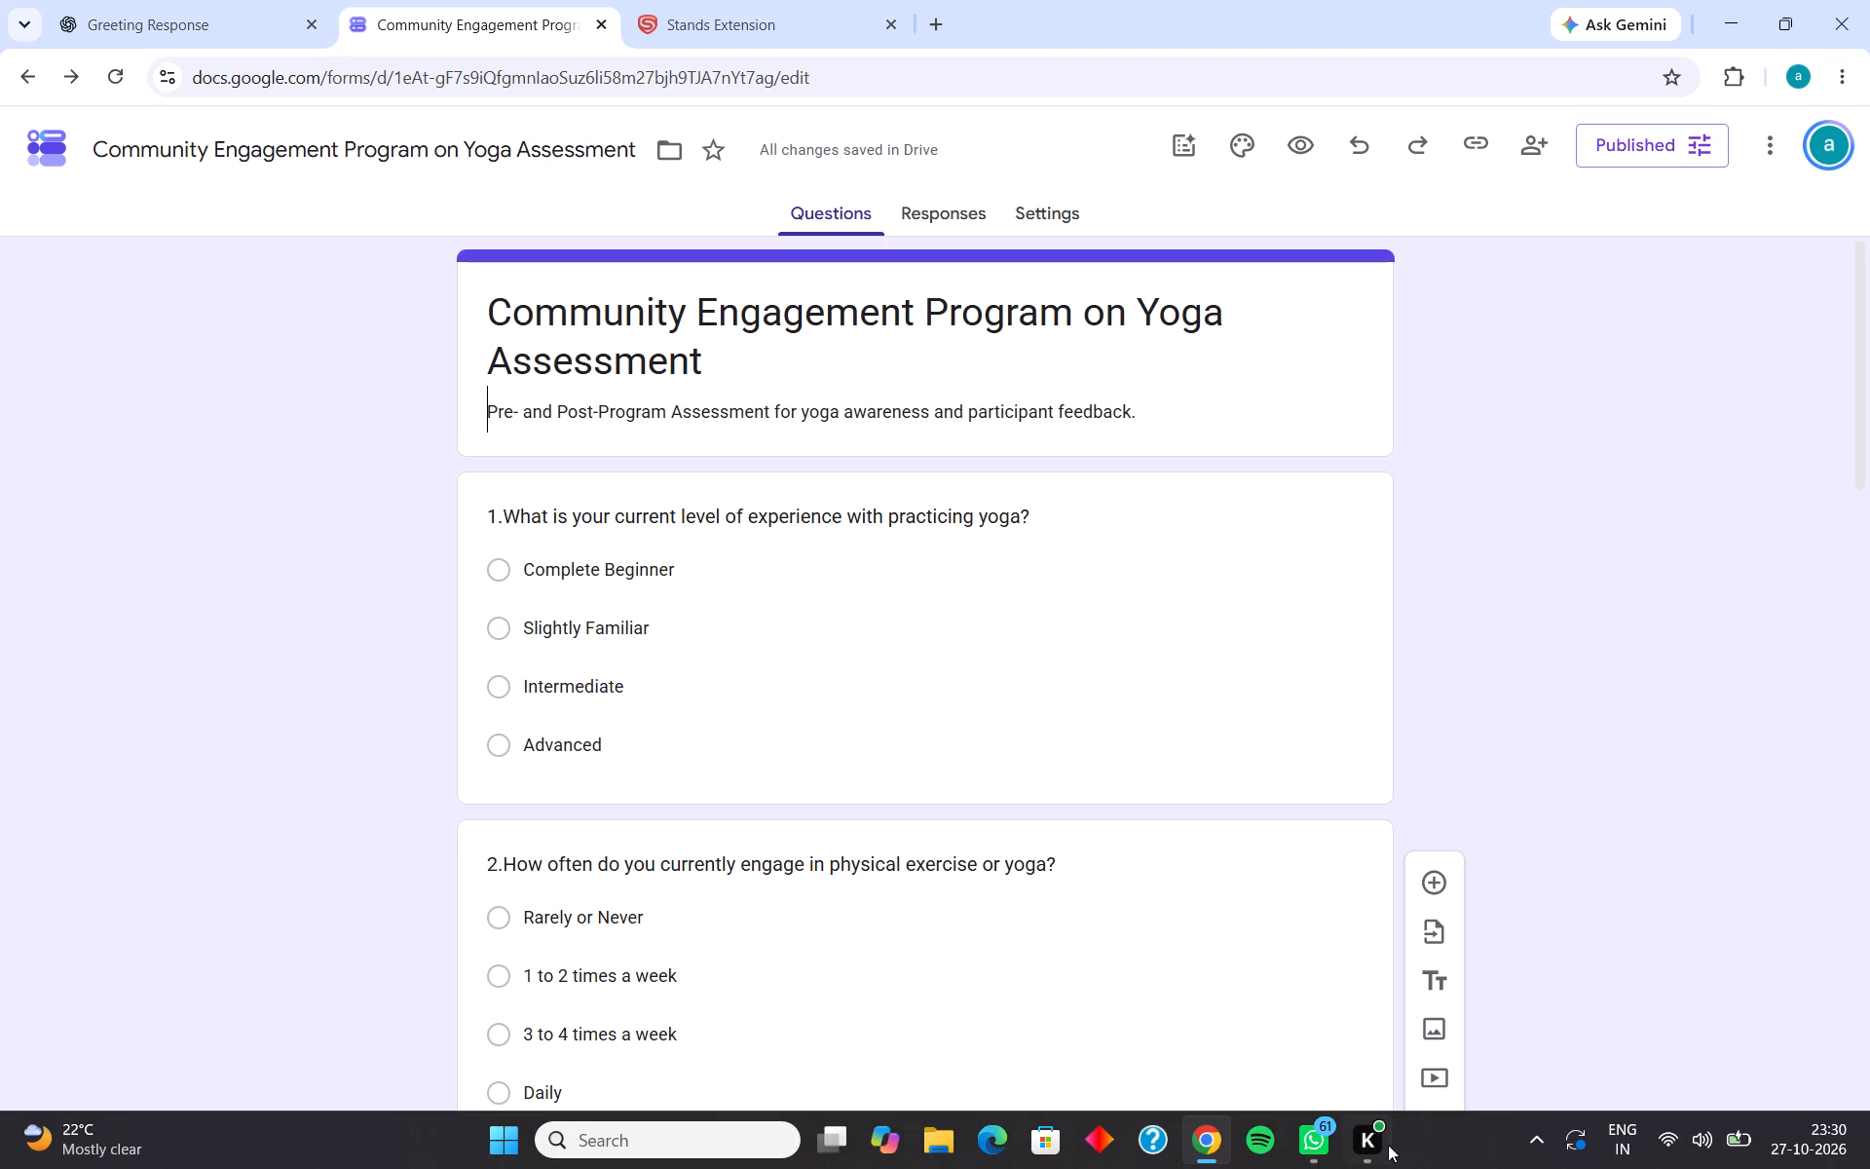
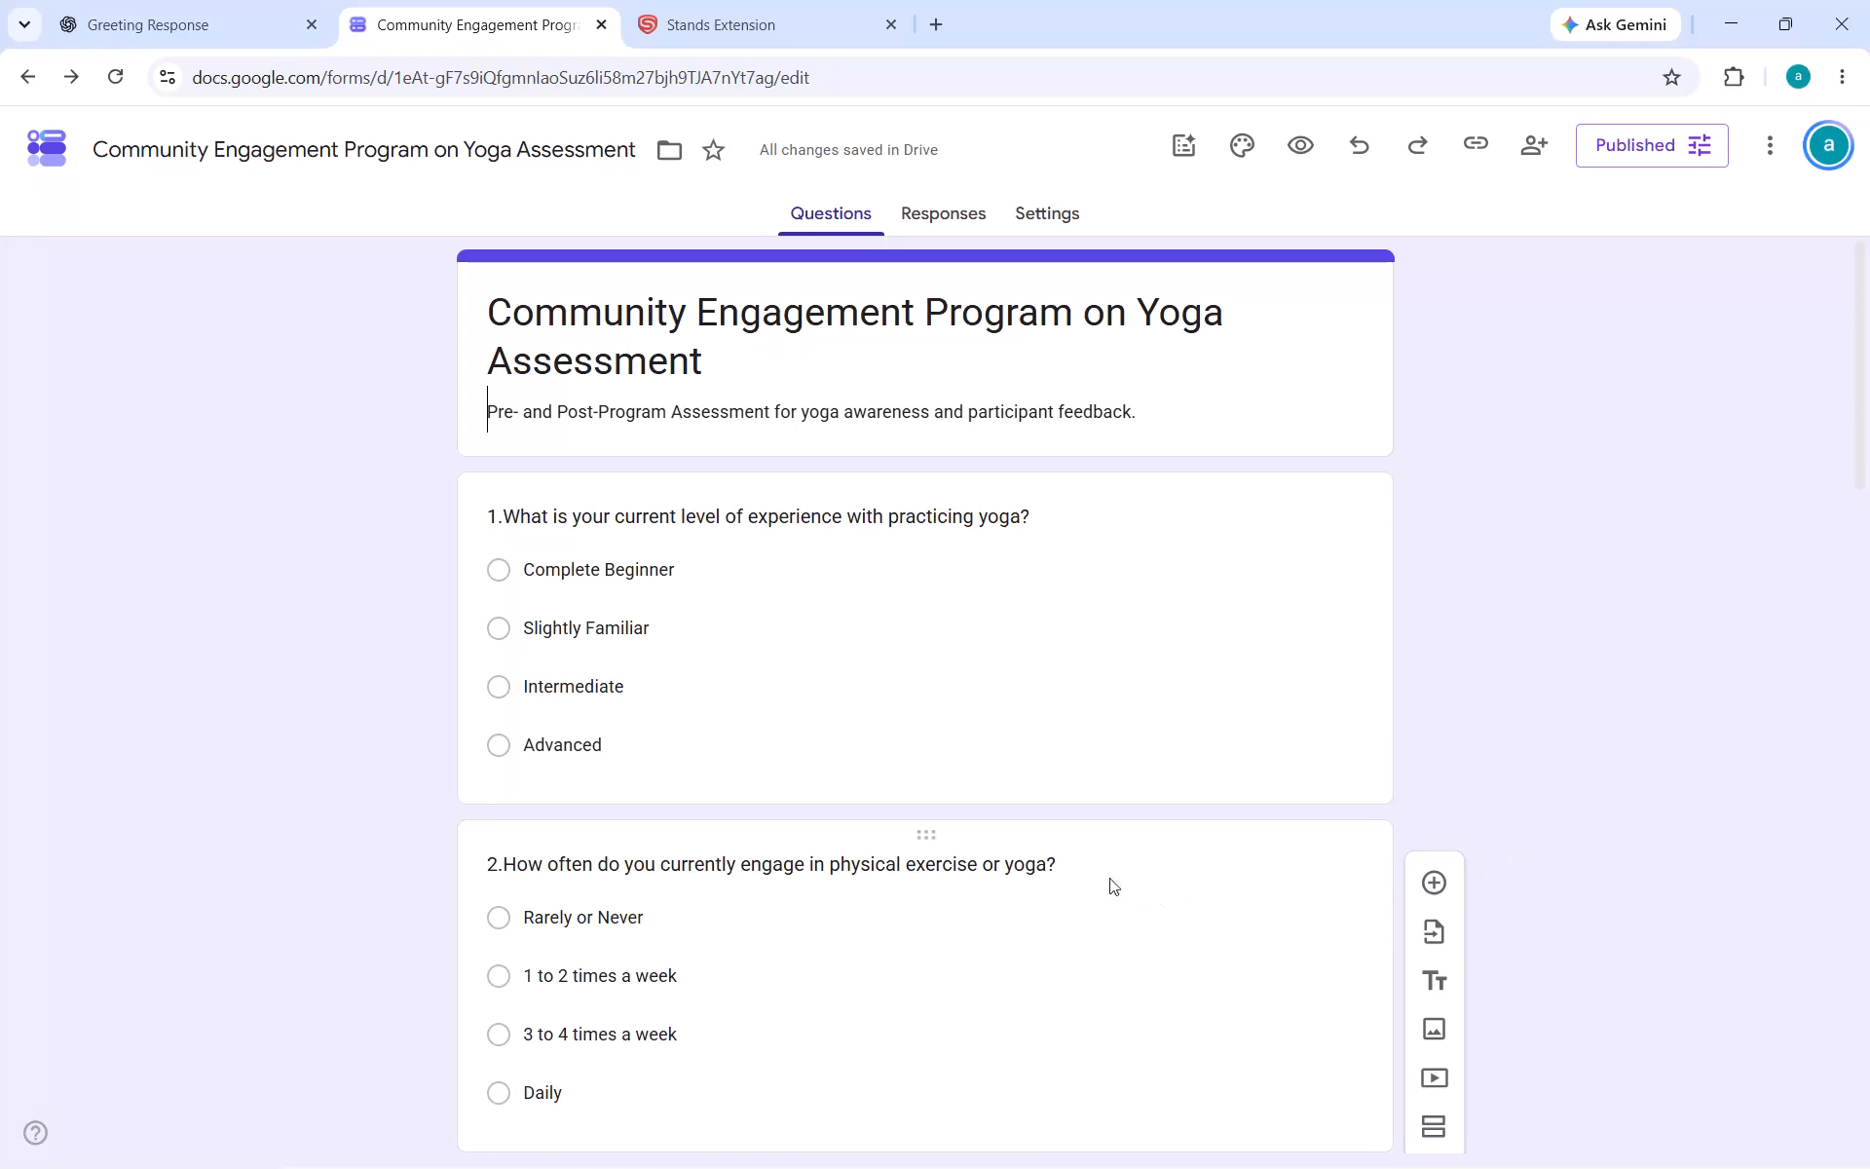
Review the questions from question 1 down to question 8, on expectations or health goals, and check their answer formats.
scroll(992, 835, down, 2)
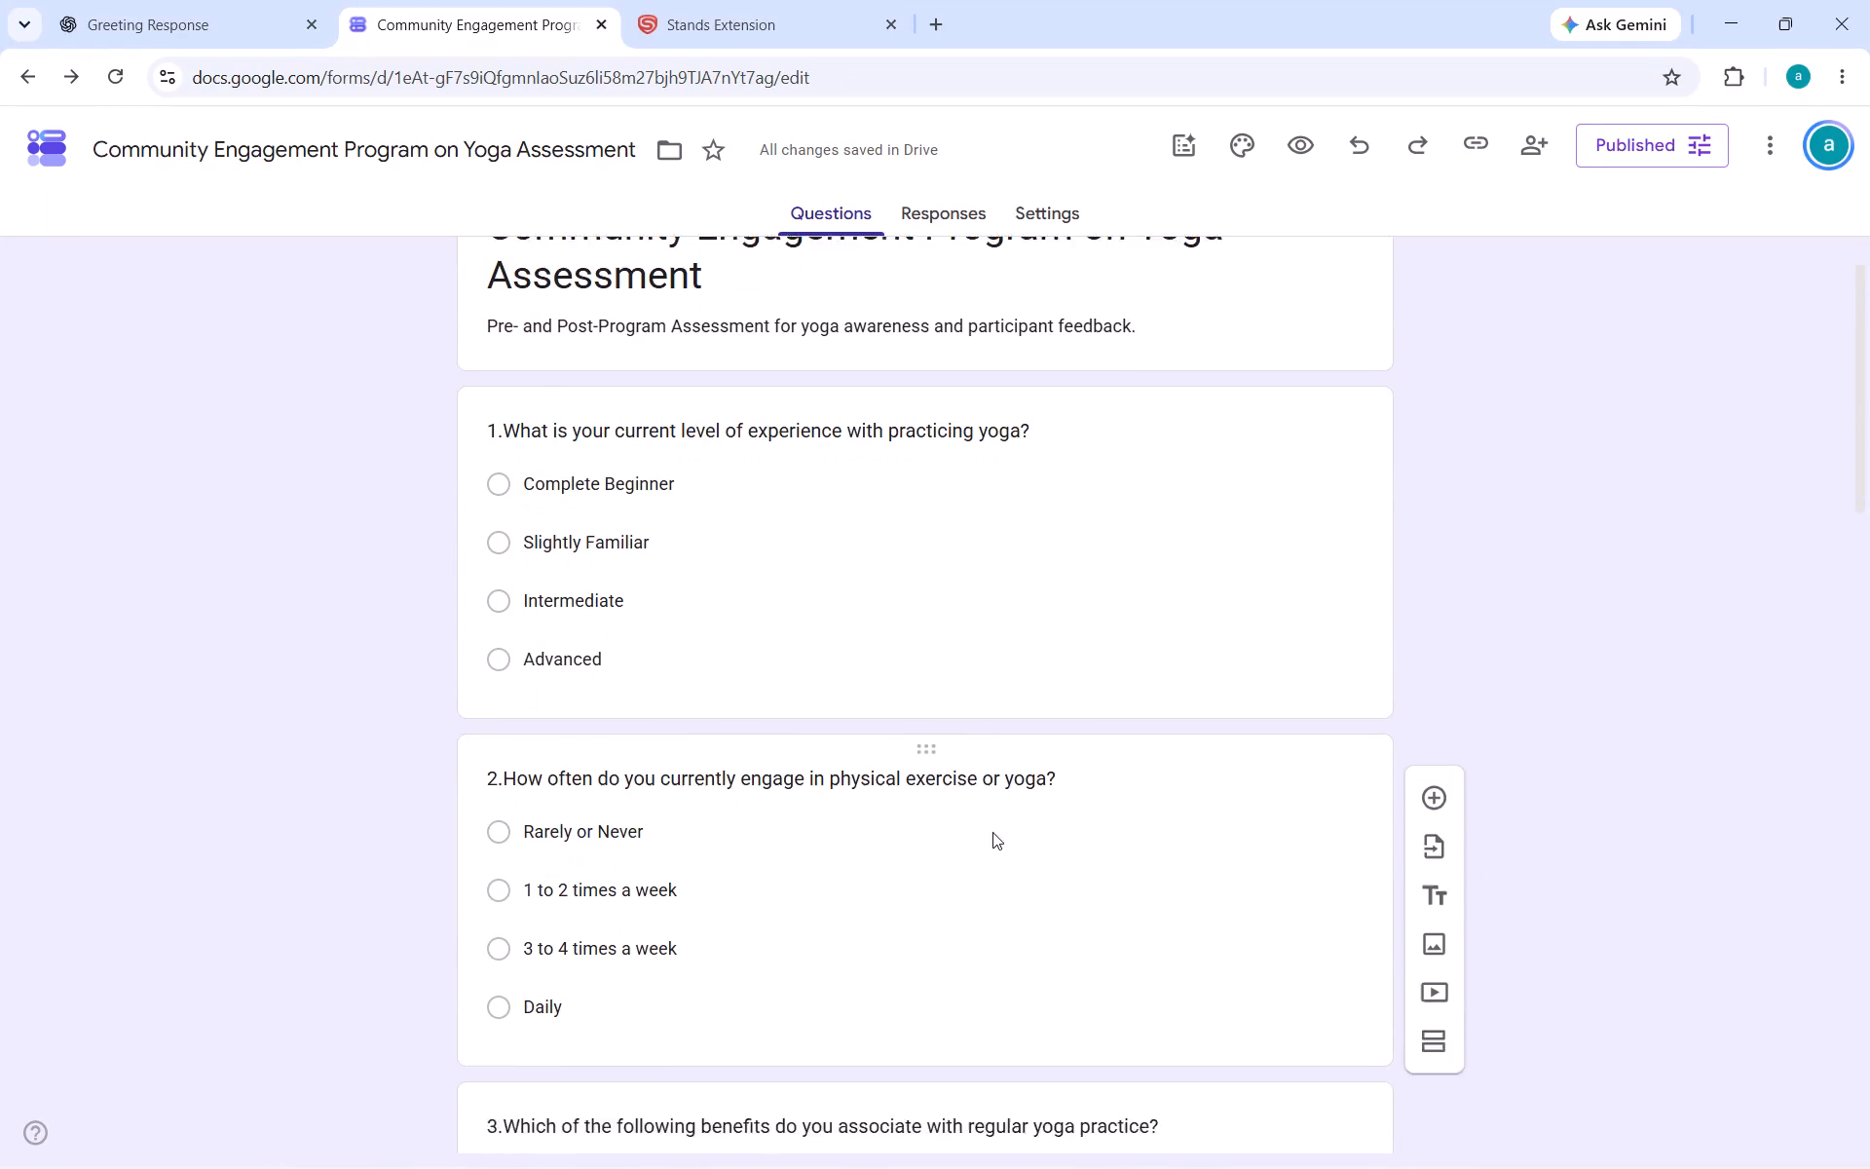
scroll(993, 819, down, 3)
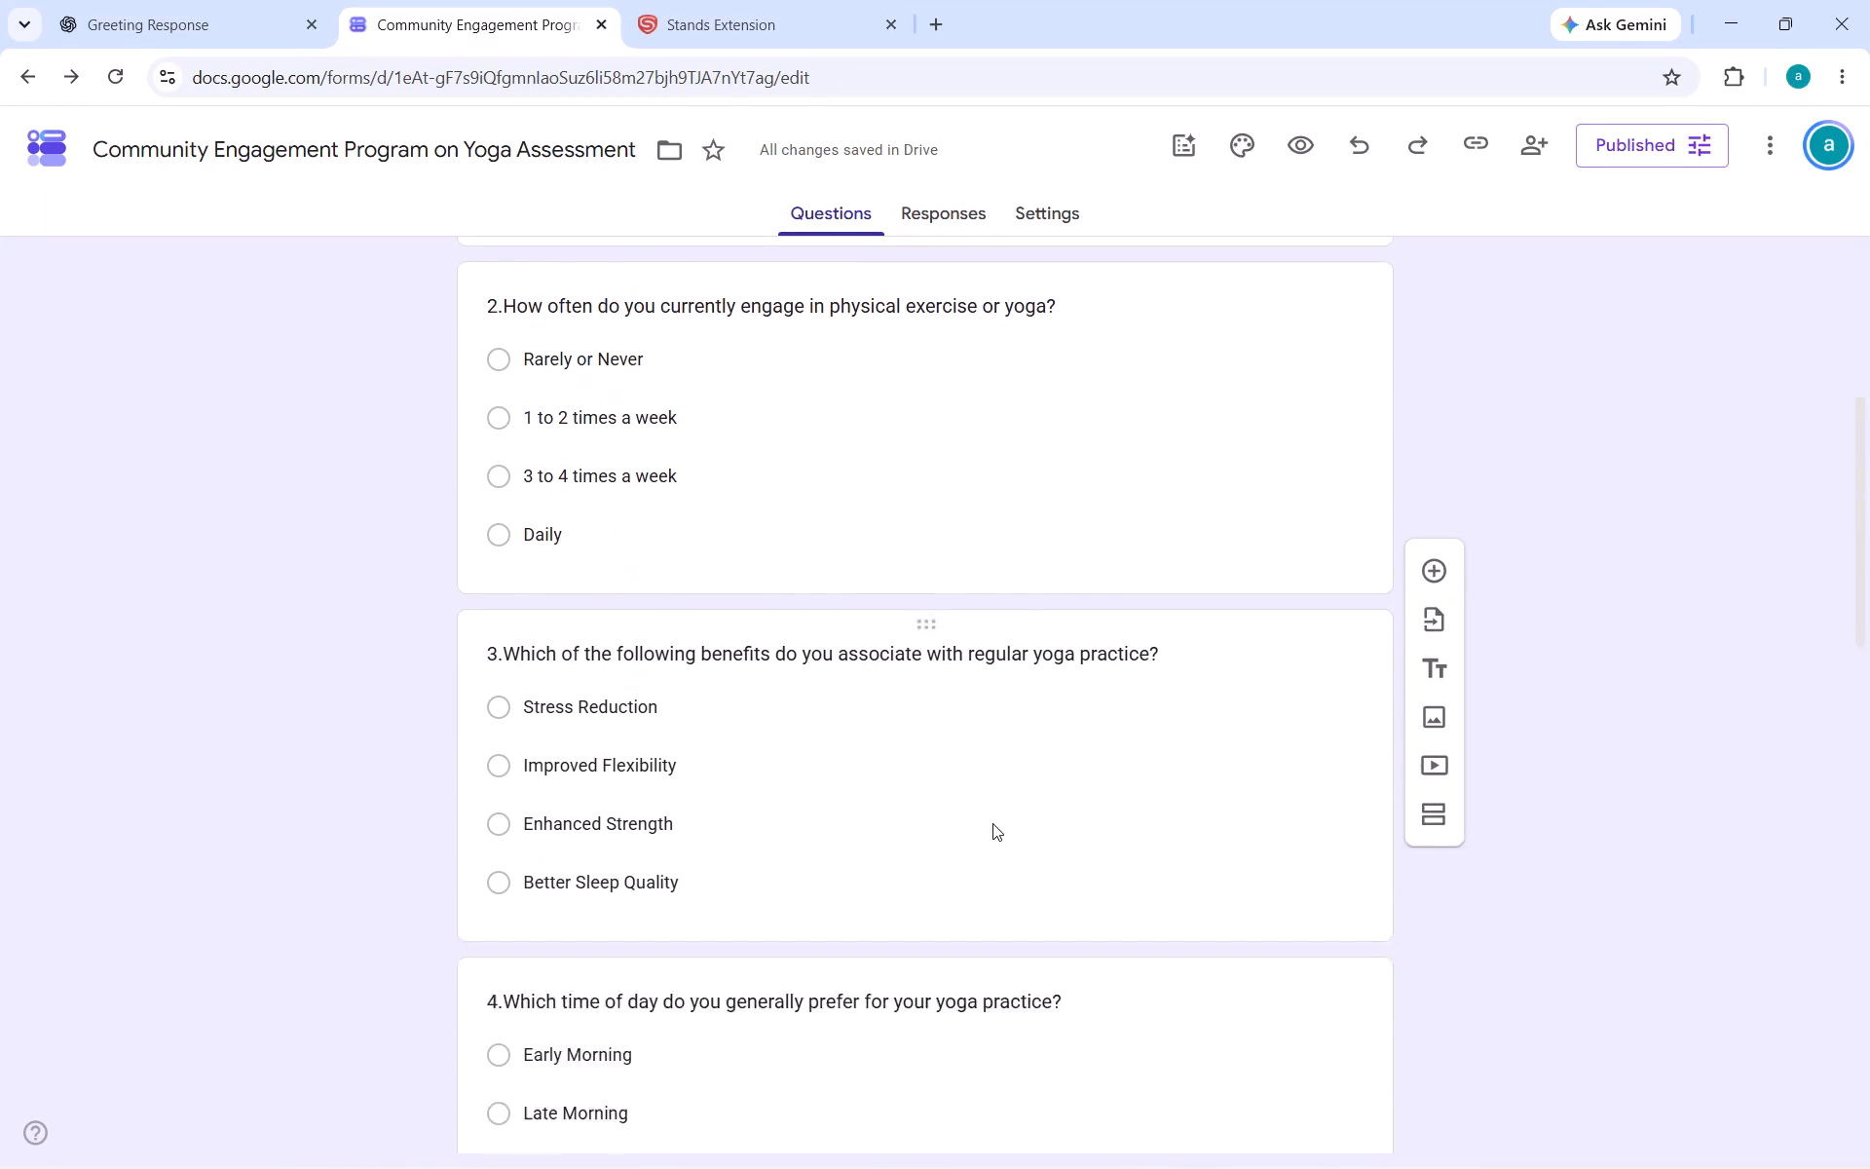
scroll(992, 823, down, 7)
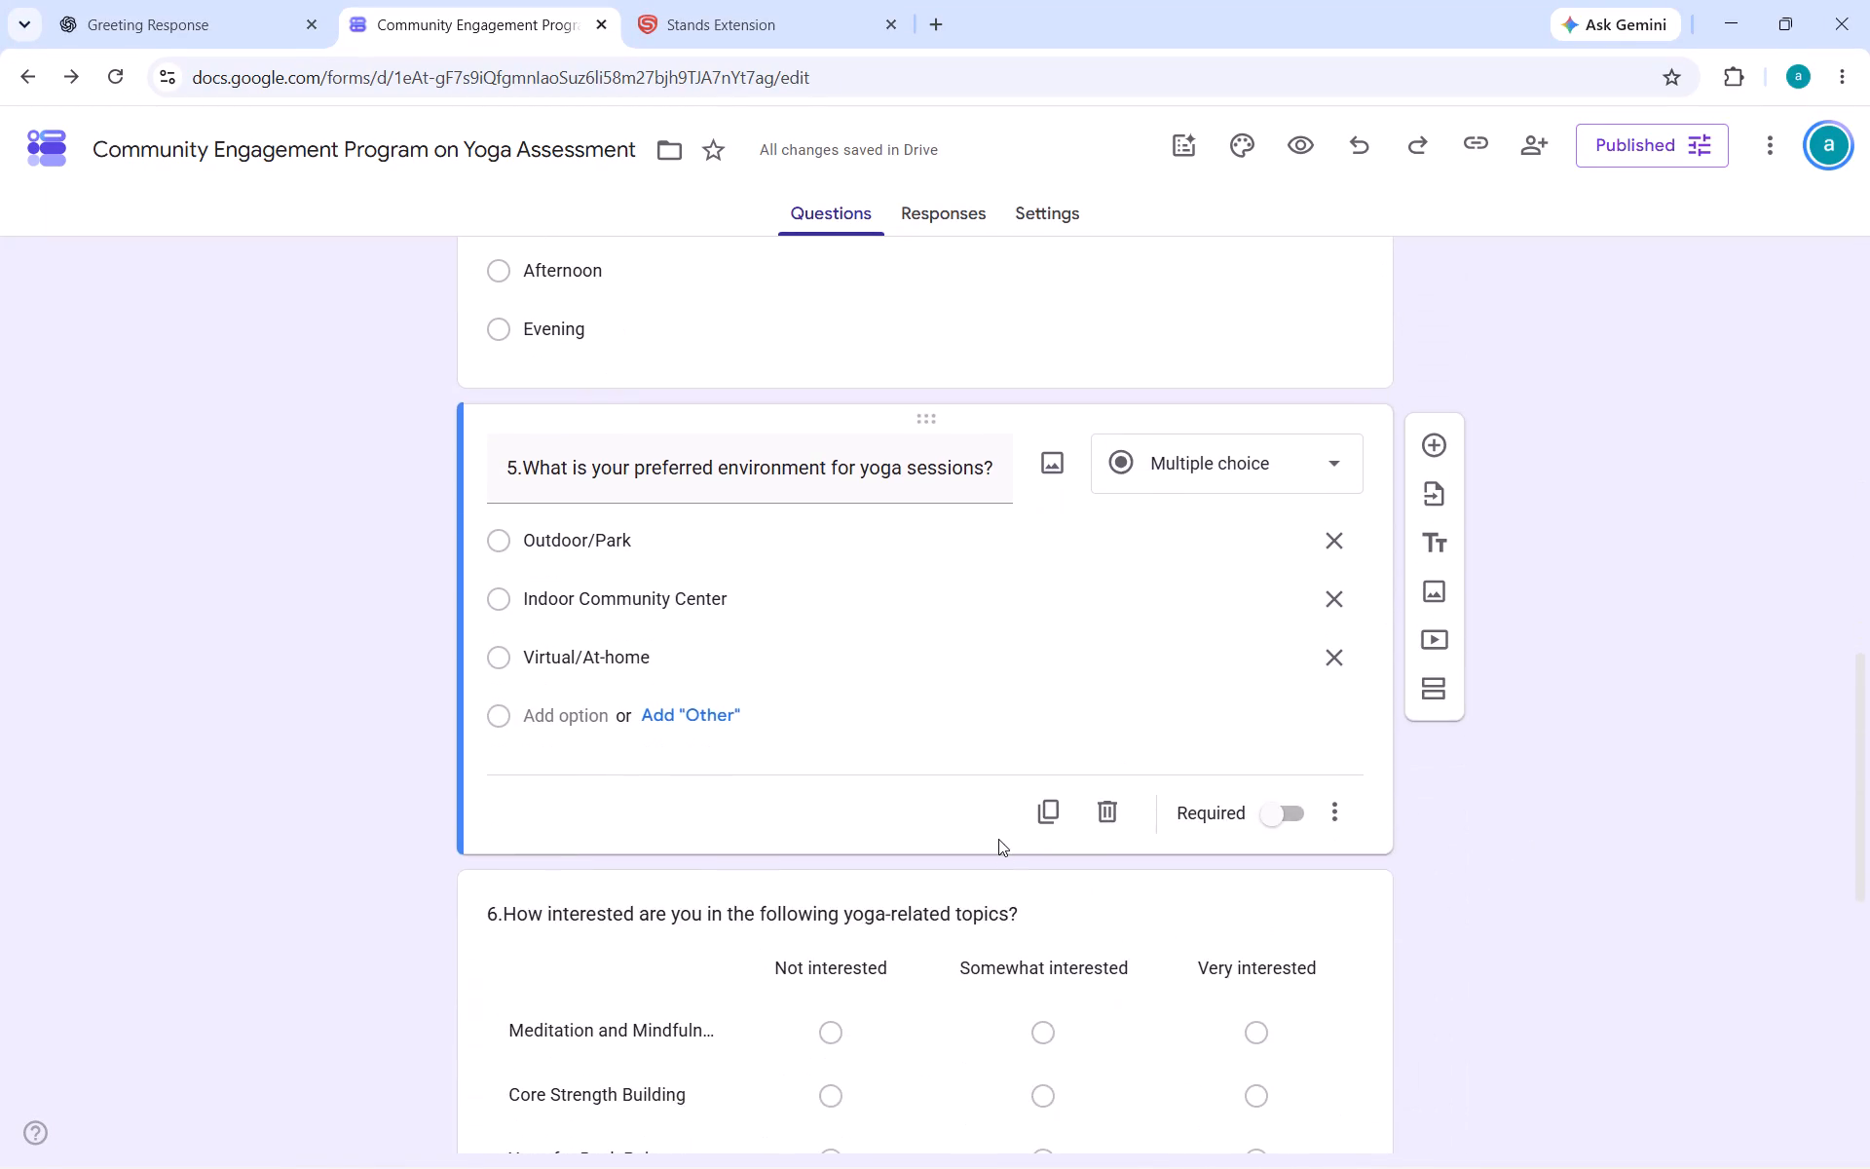
scroll(999, 842, down, 6)
click(1342, 914)
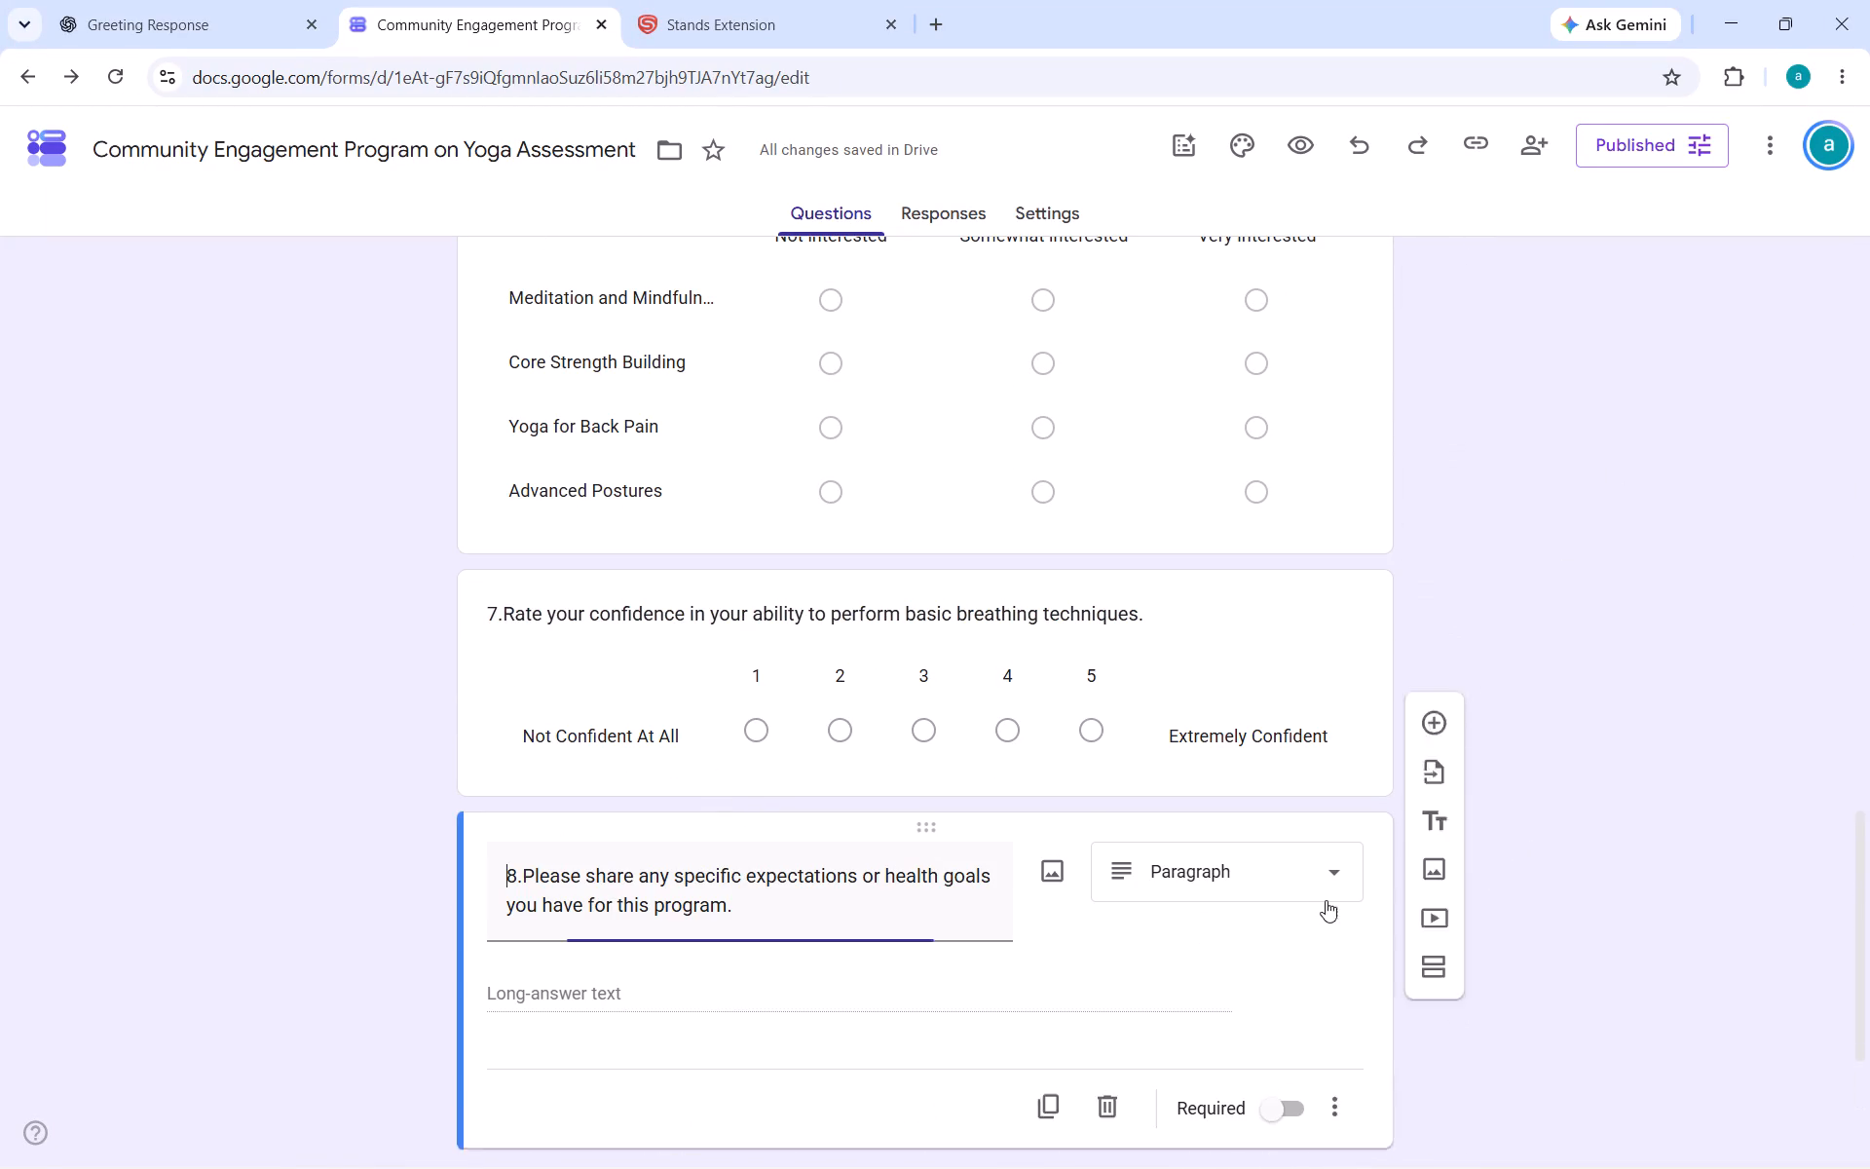
click(1580, 708)
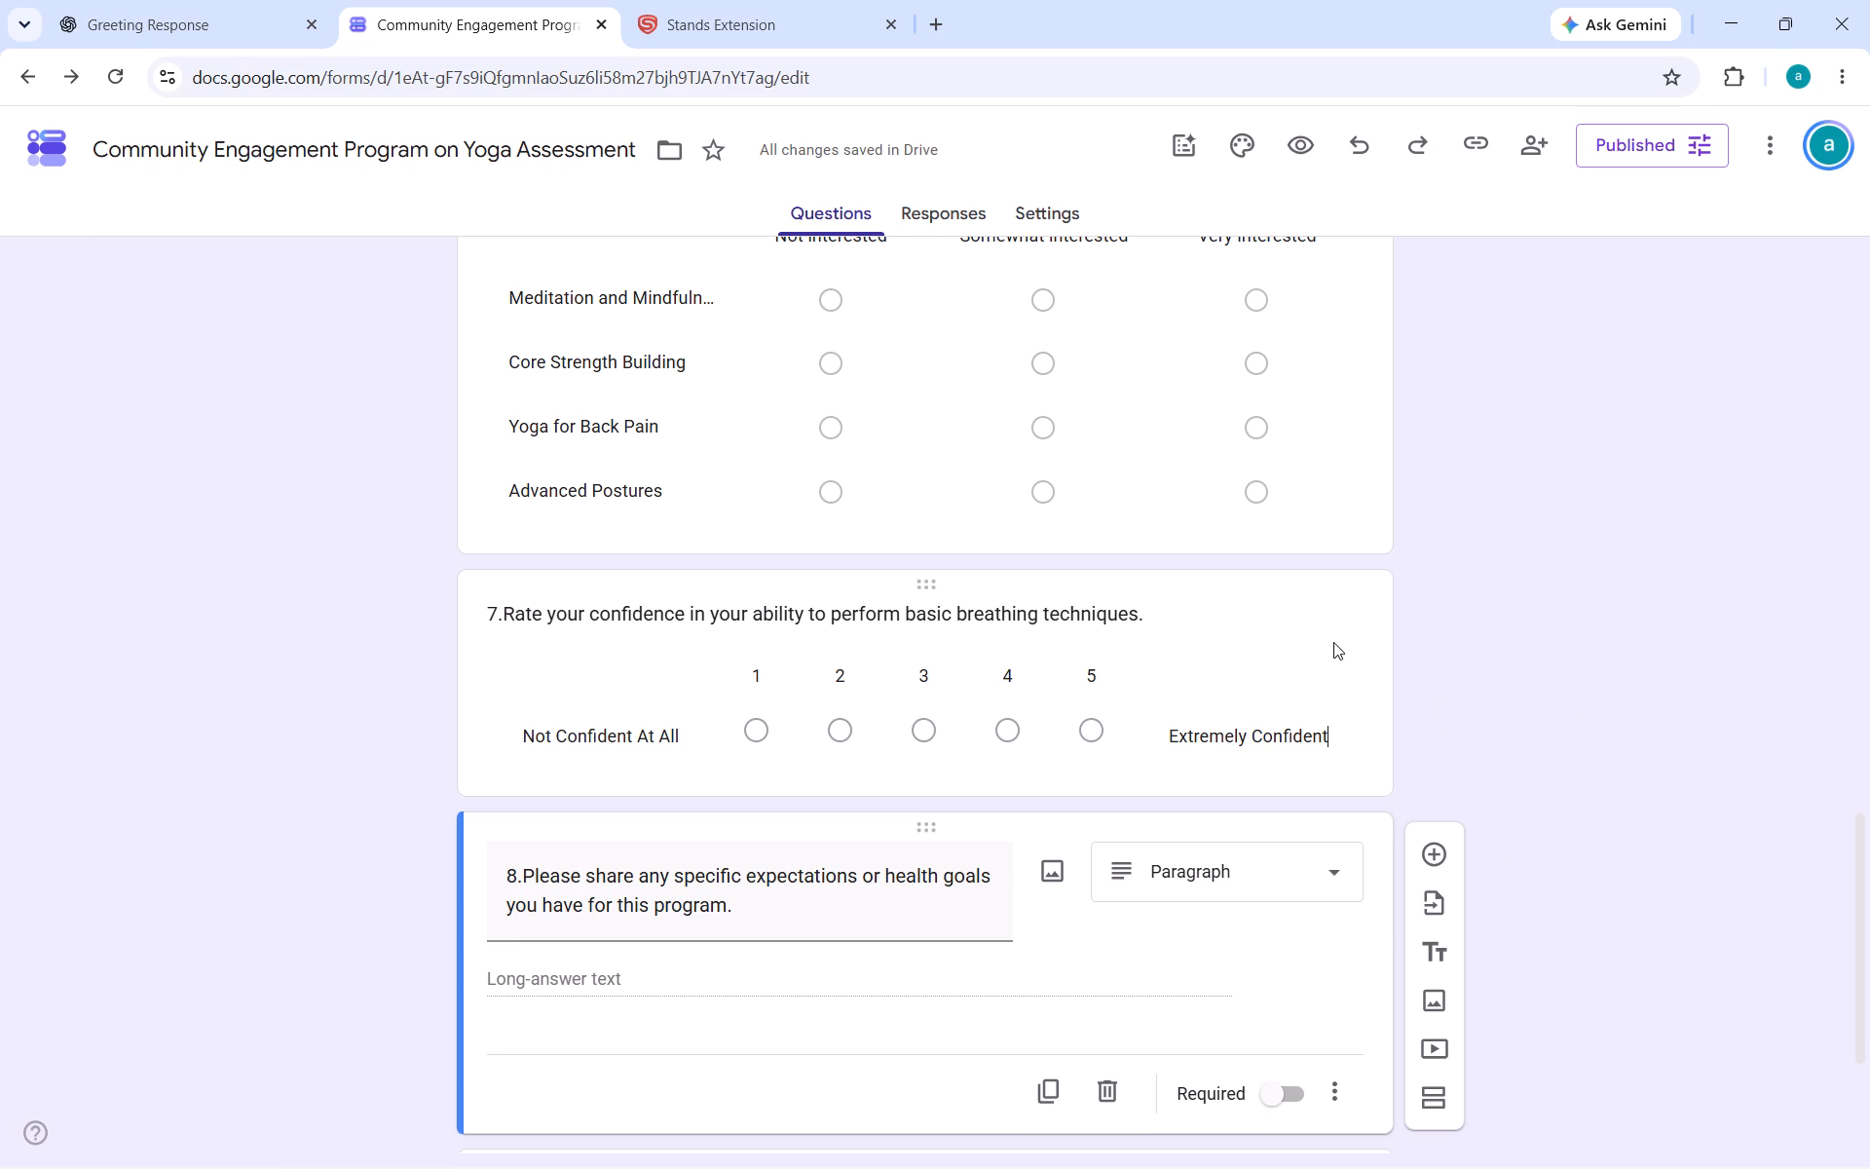
Check questions 7 to 9 of the form, return to its beginning and look at the form's responses.
click(1333, 642)
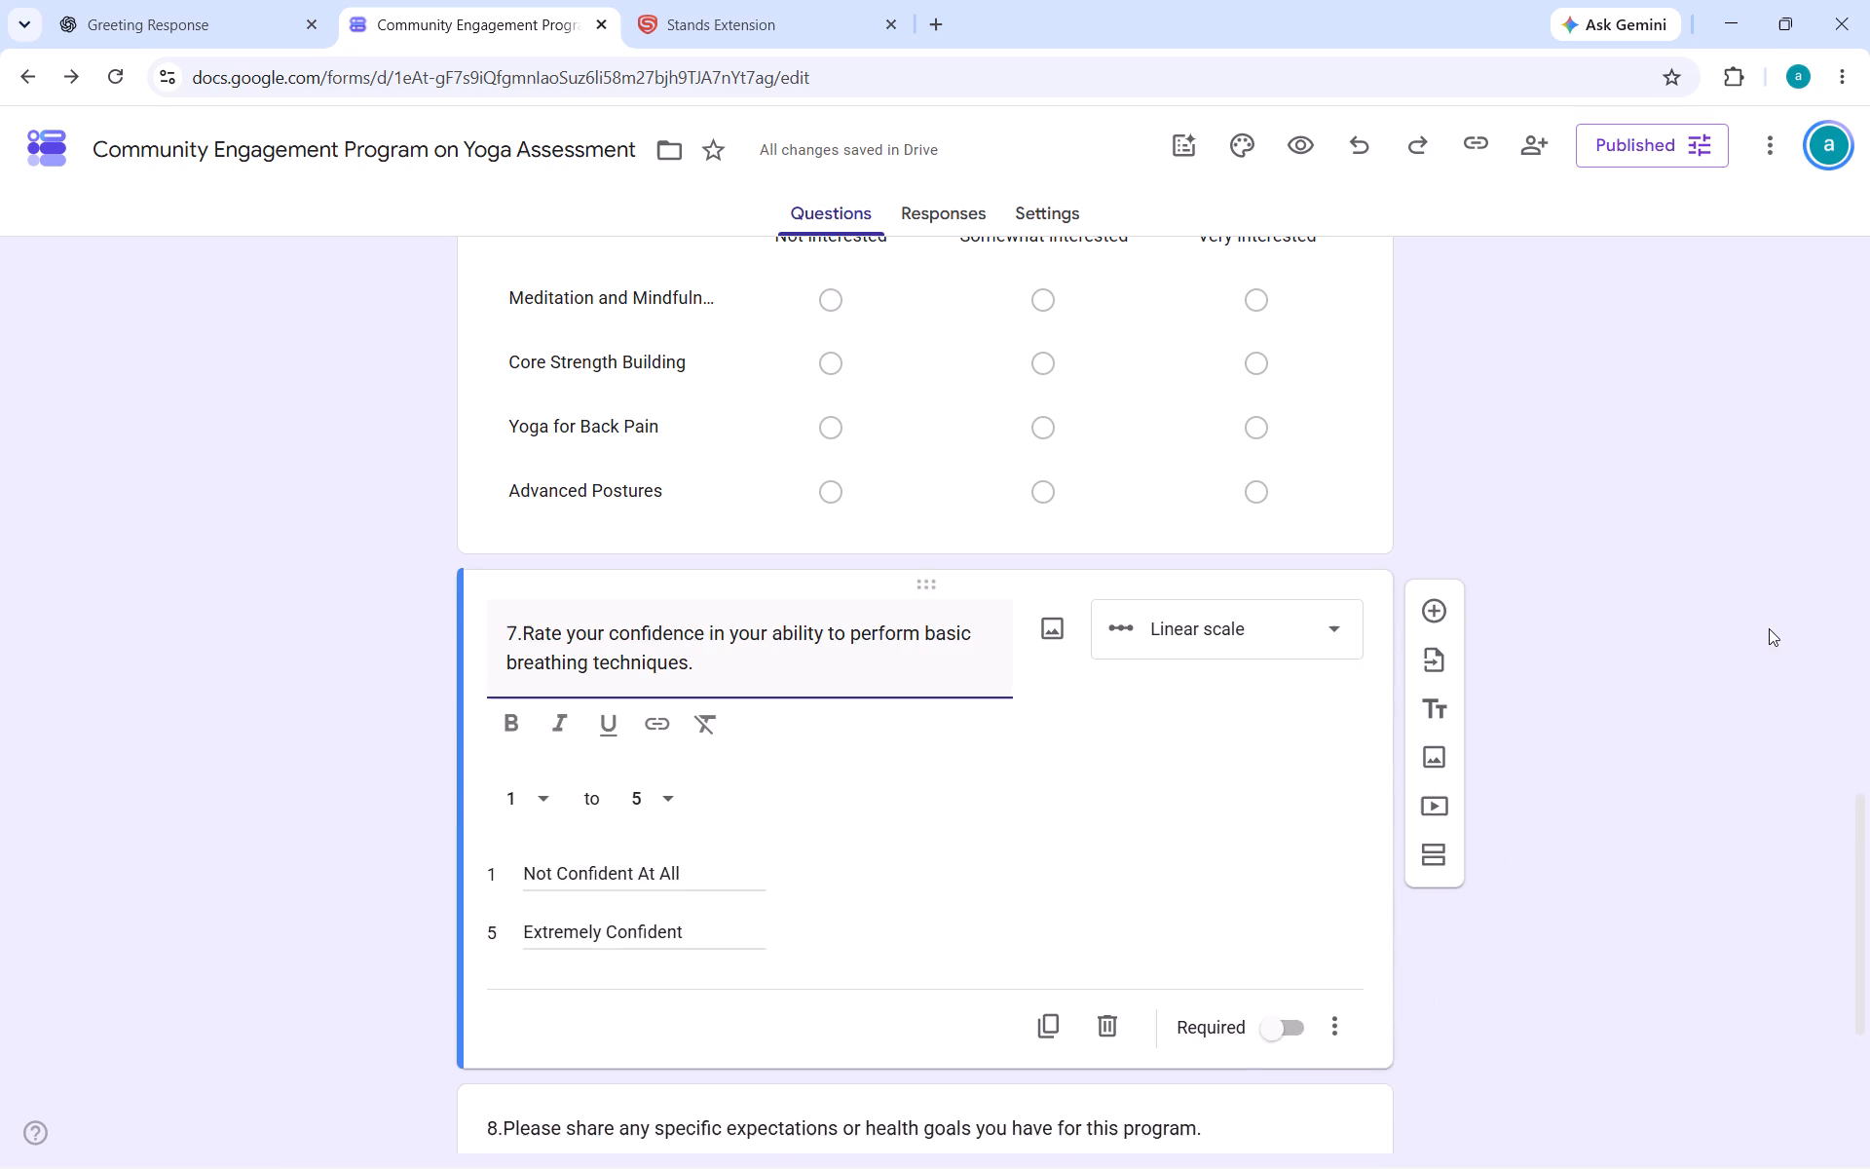
click(1774, 633)
scroll(1691, 982, down, 6)
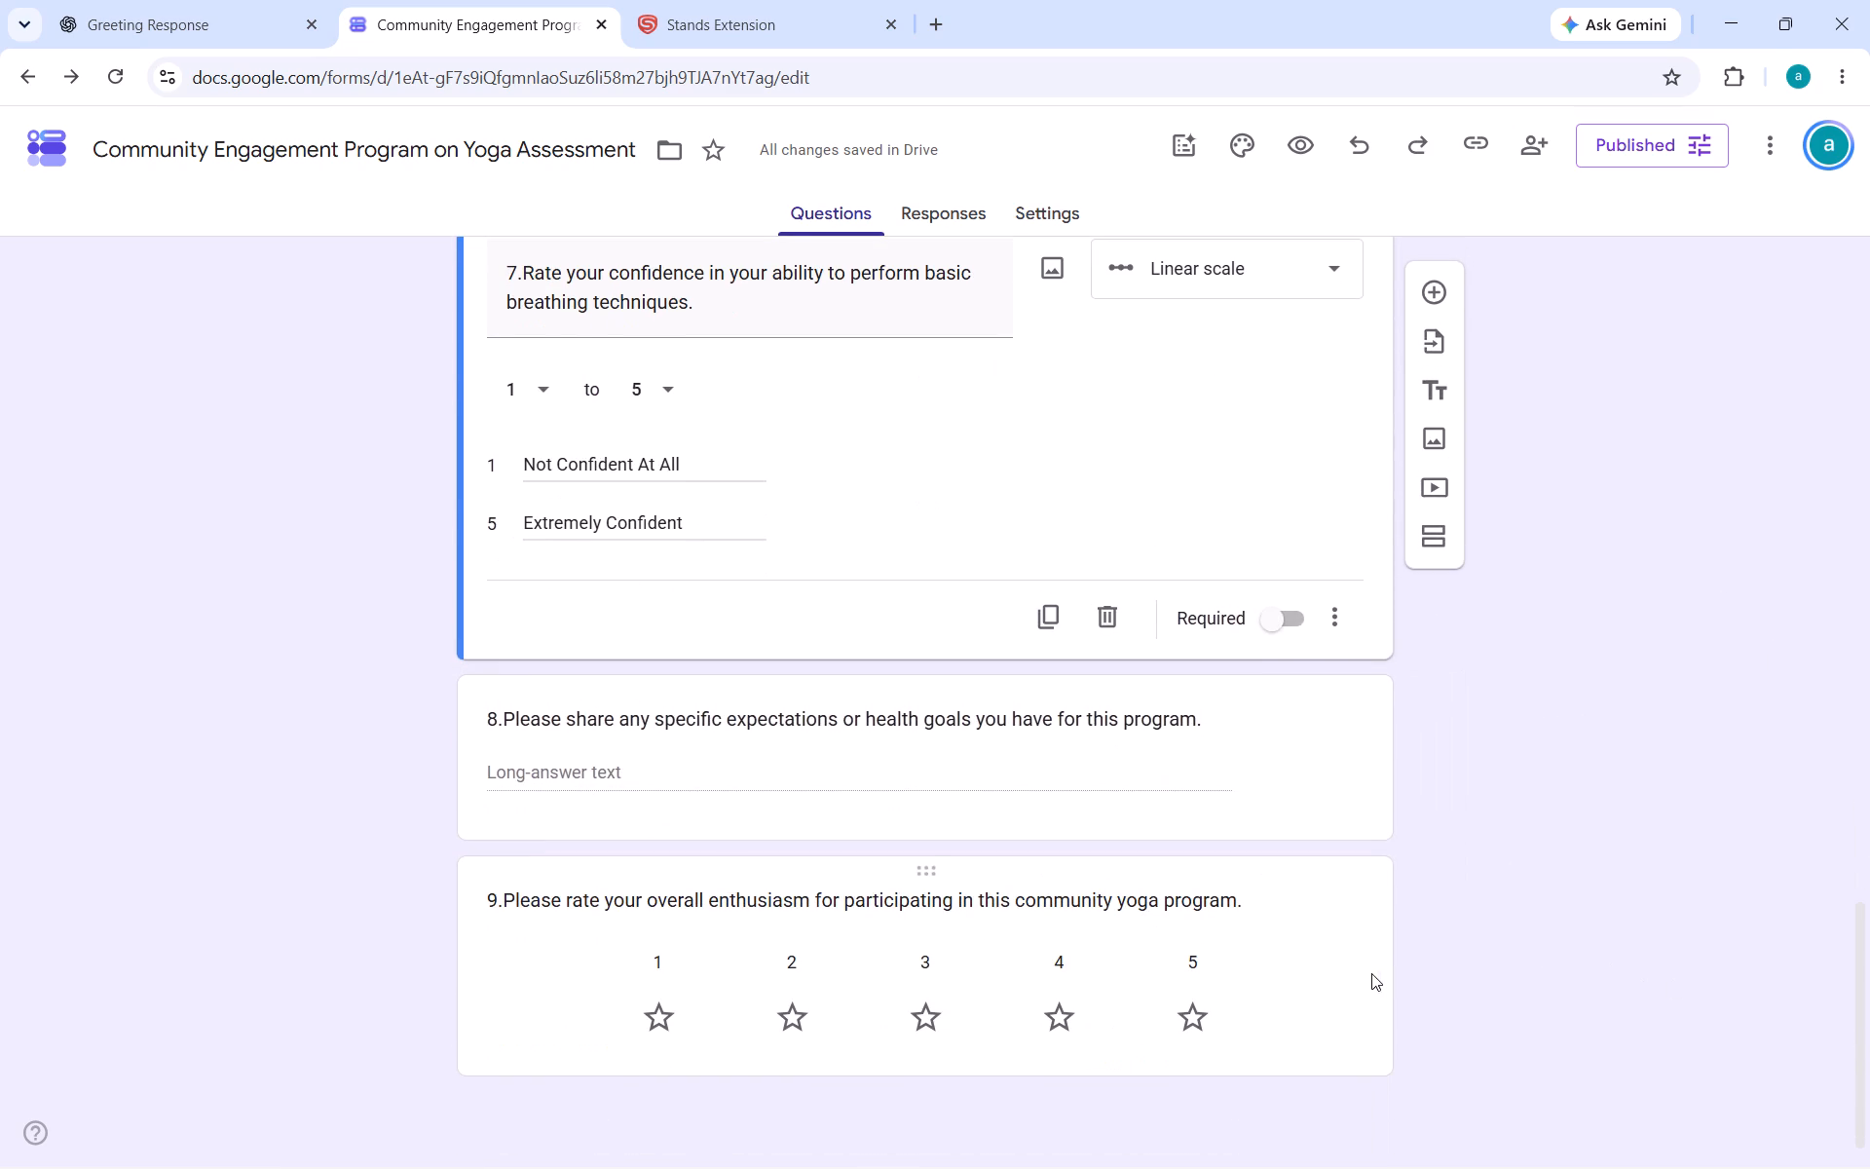
click(1370, 973)
scroll(1580, 466, up, 18)
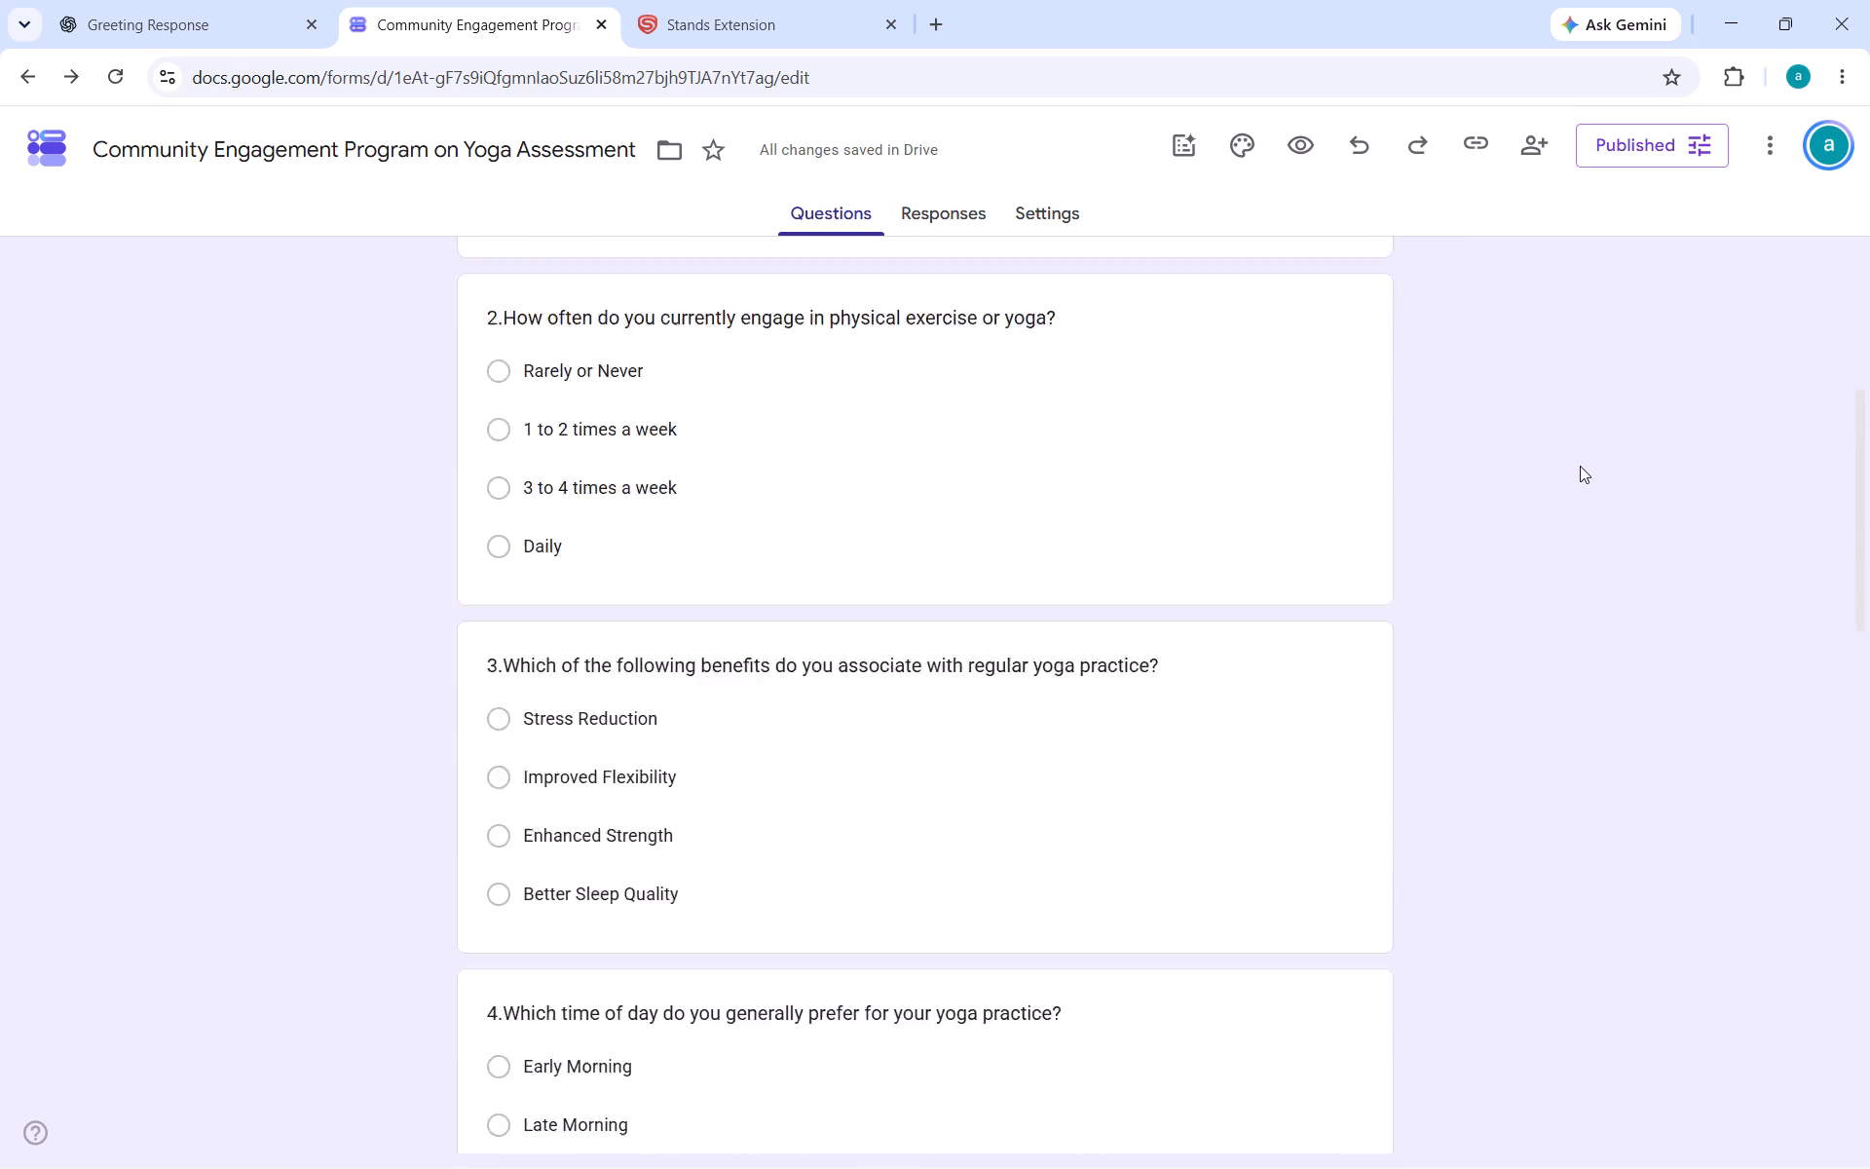
scroll(1580, 466, up, 8)
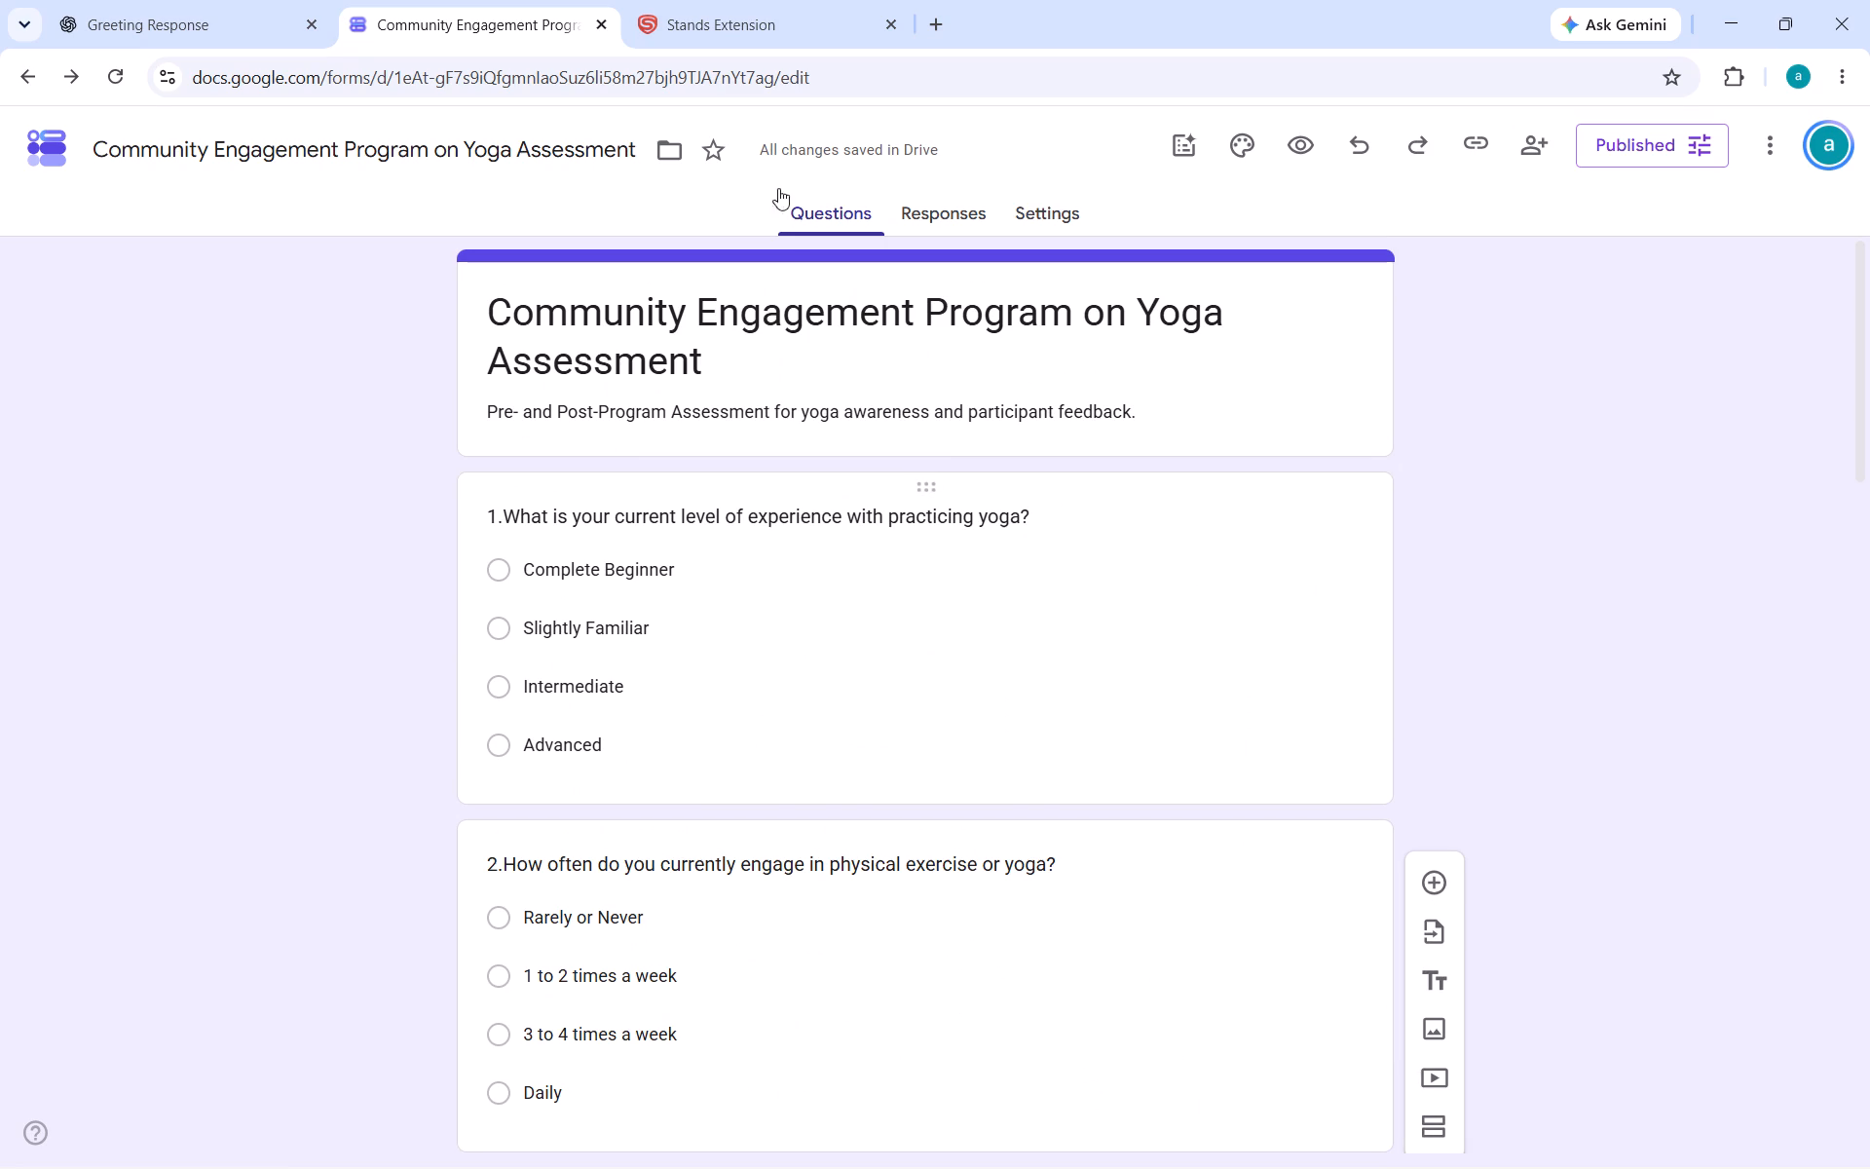
click(920, 217)
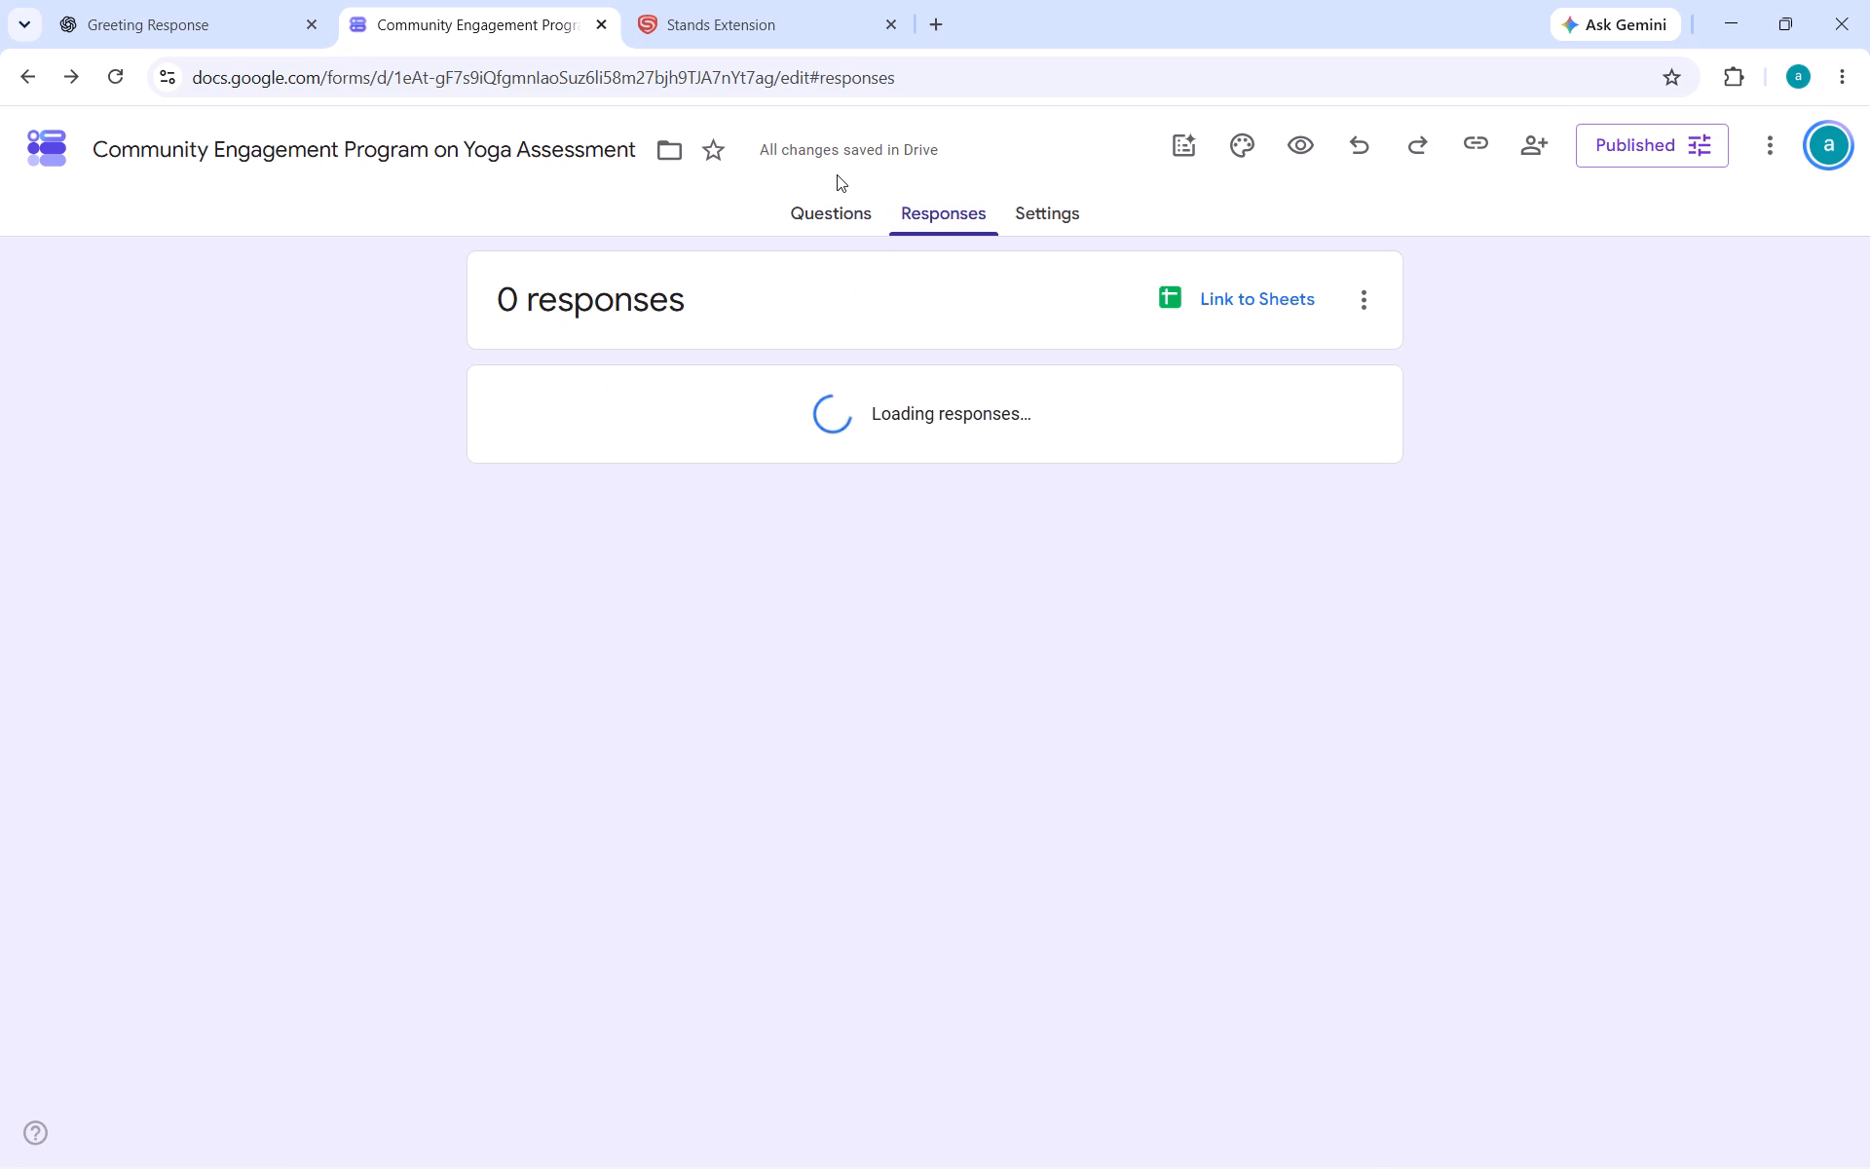
click(826, 207)
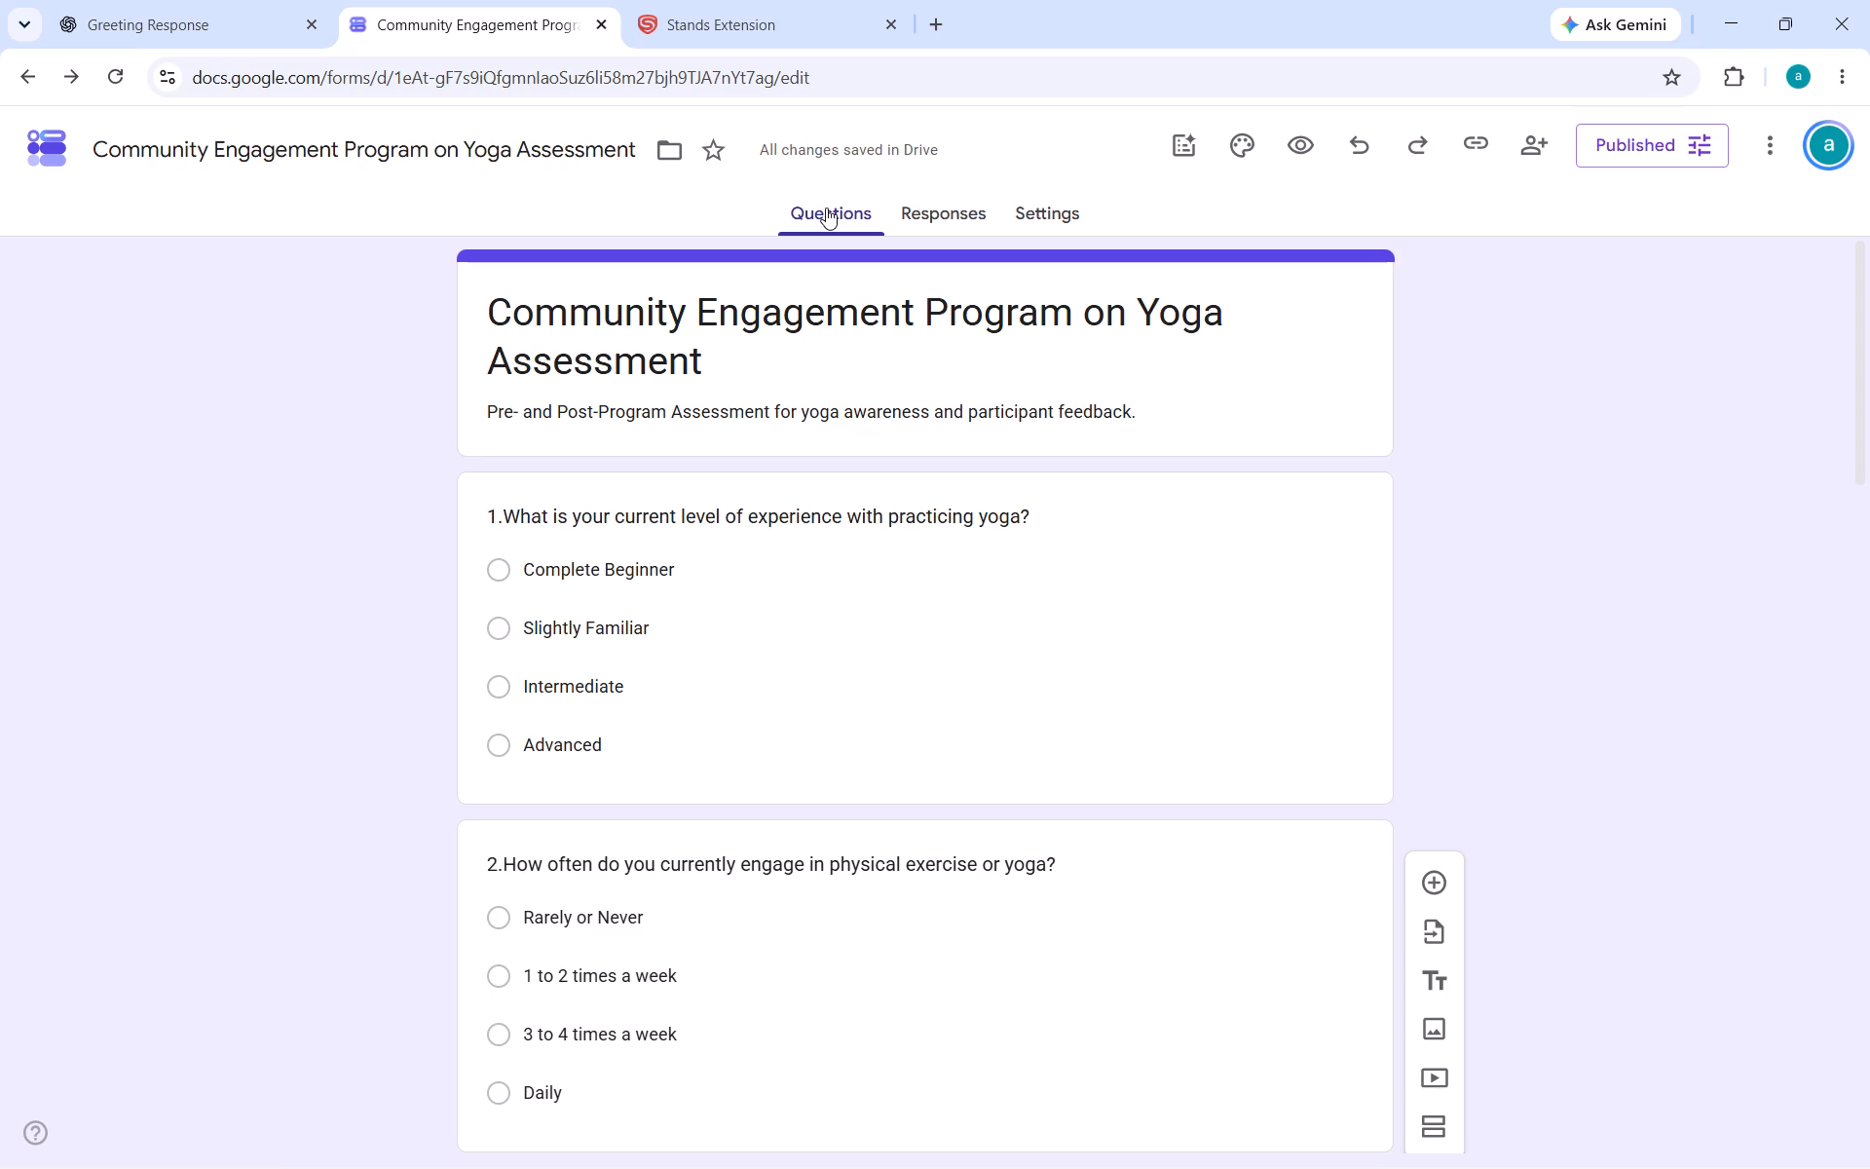
Review all the form's questions and answer options from question 1 onward, then its title and description.
scroll(819, 203, down, 1)
scroll(313, 311, down, 4)
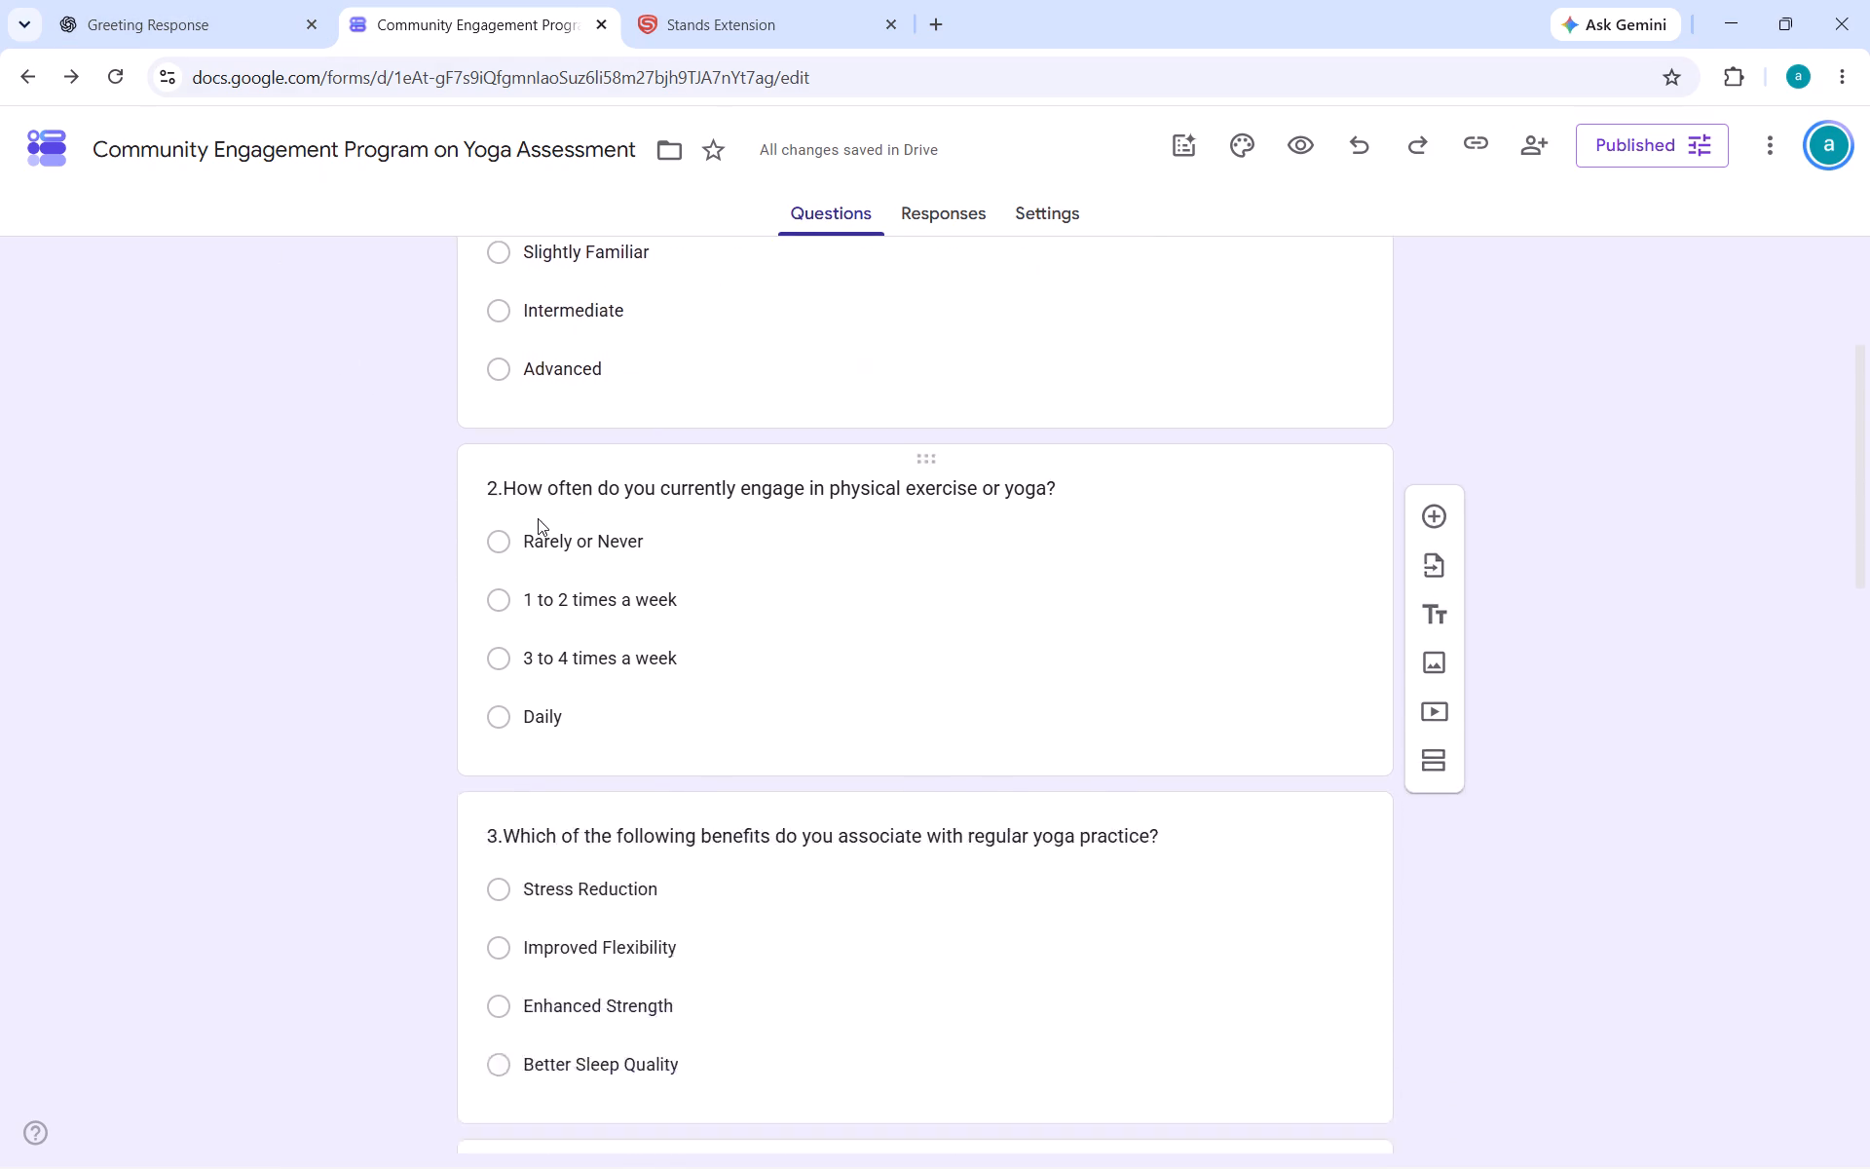
scroll(538, 518, down, 7)
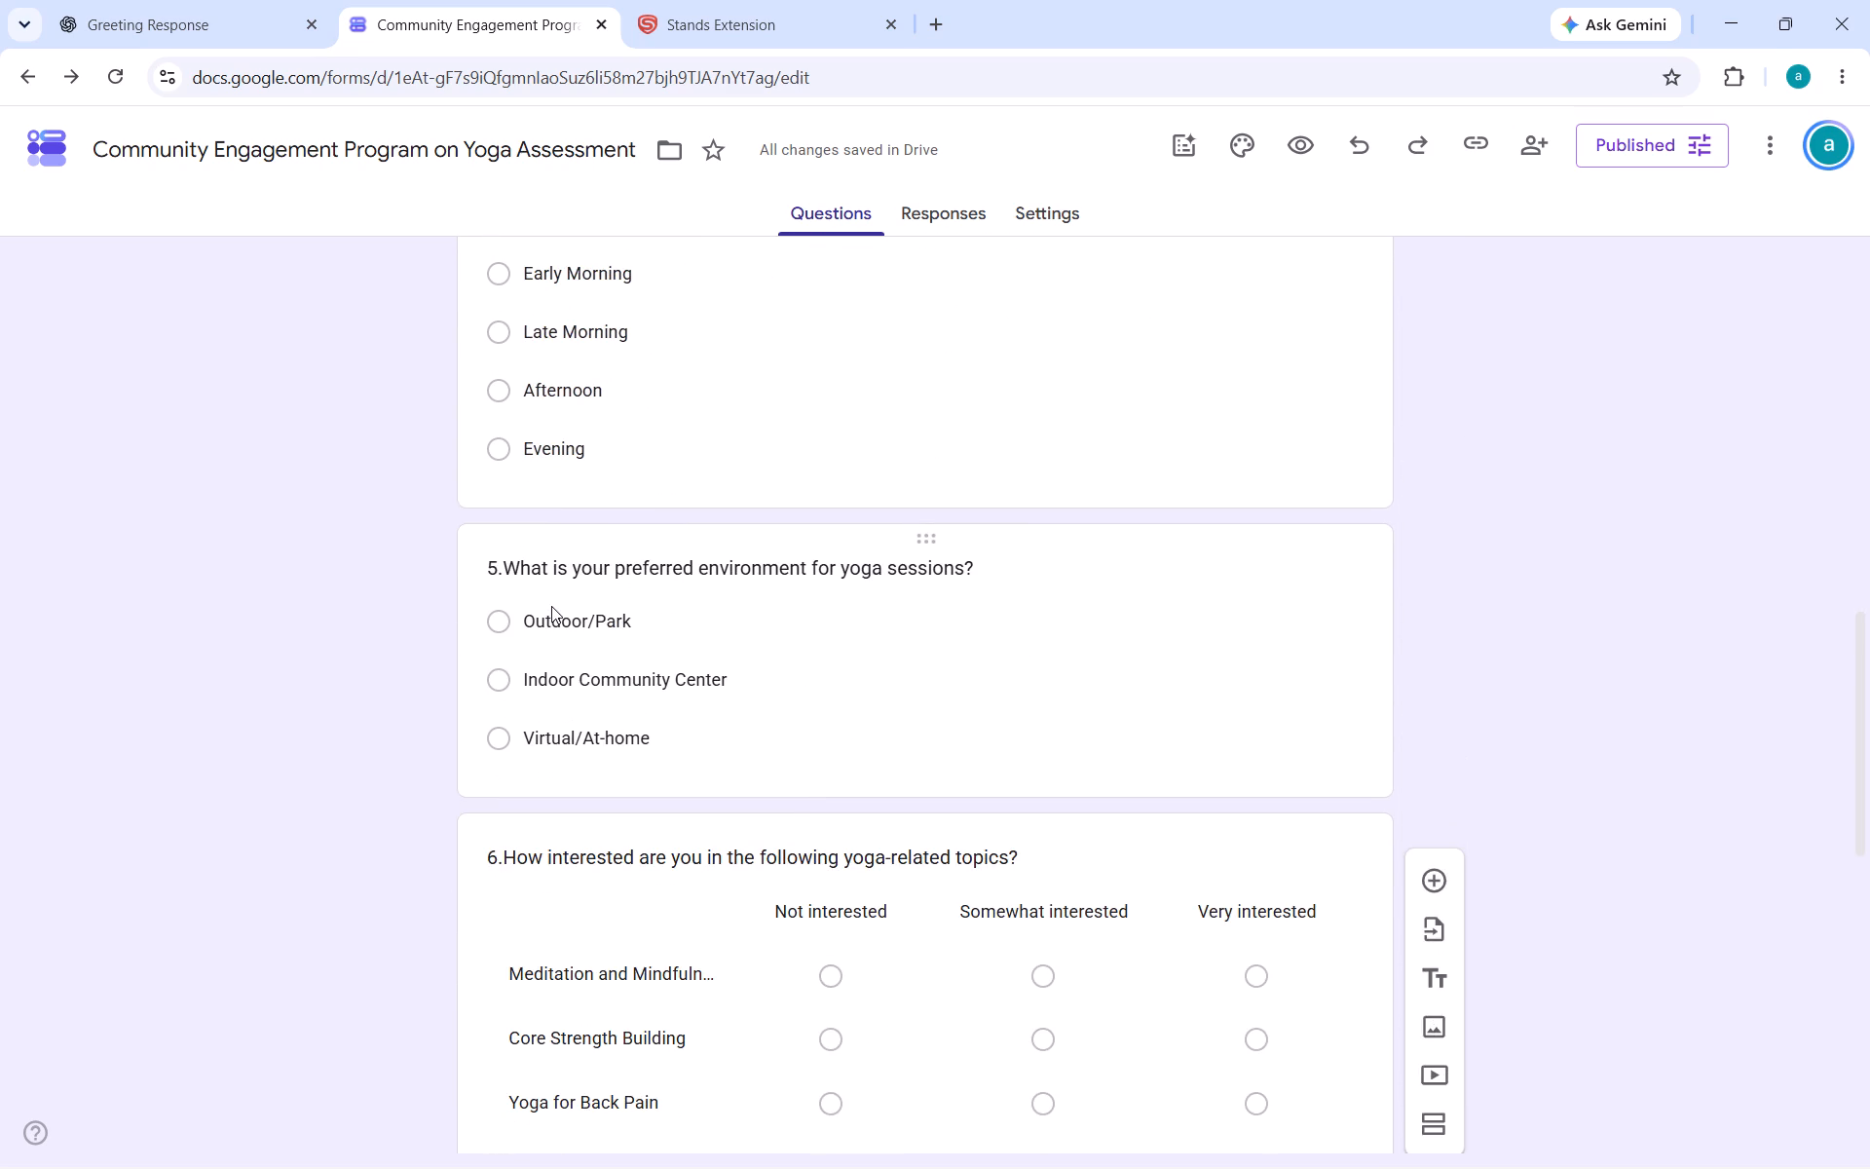
scroll(551, 606, down, 14)
scroll(564, 594, down, 8)
scroll(569, 580, up, 7)
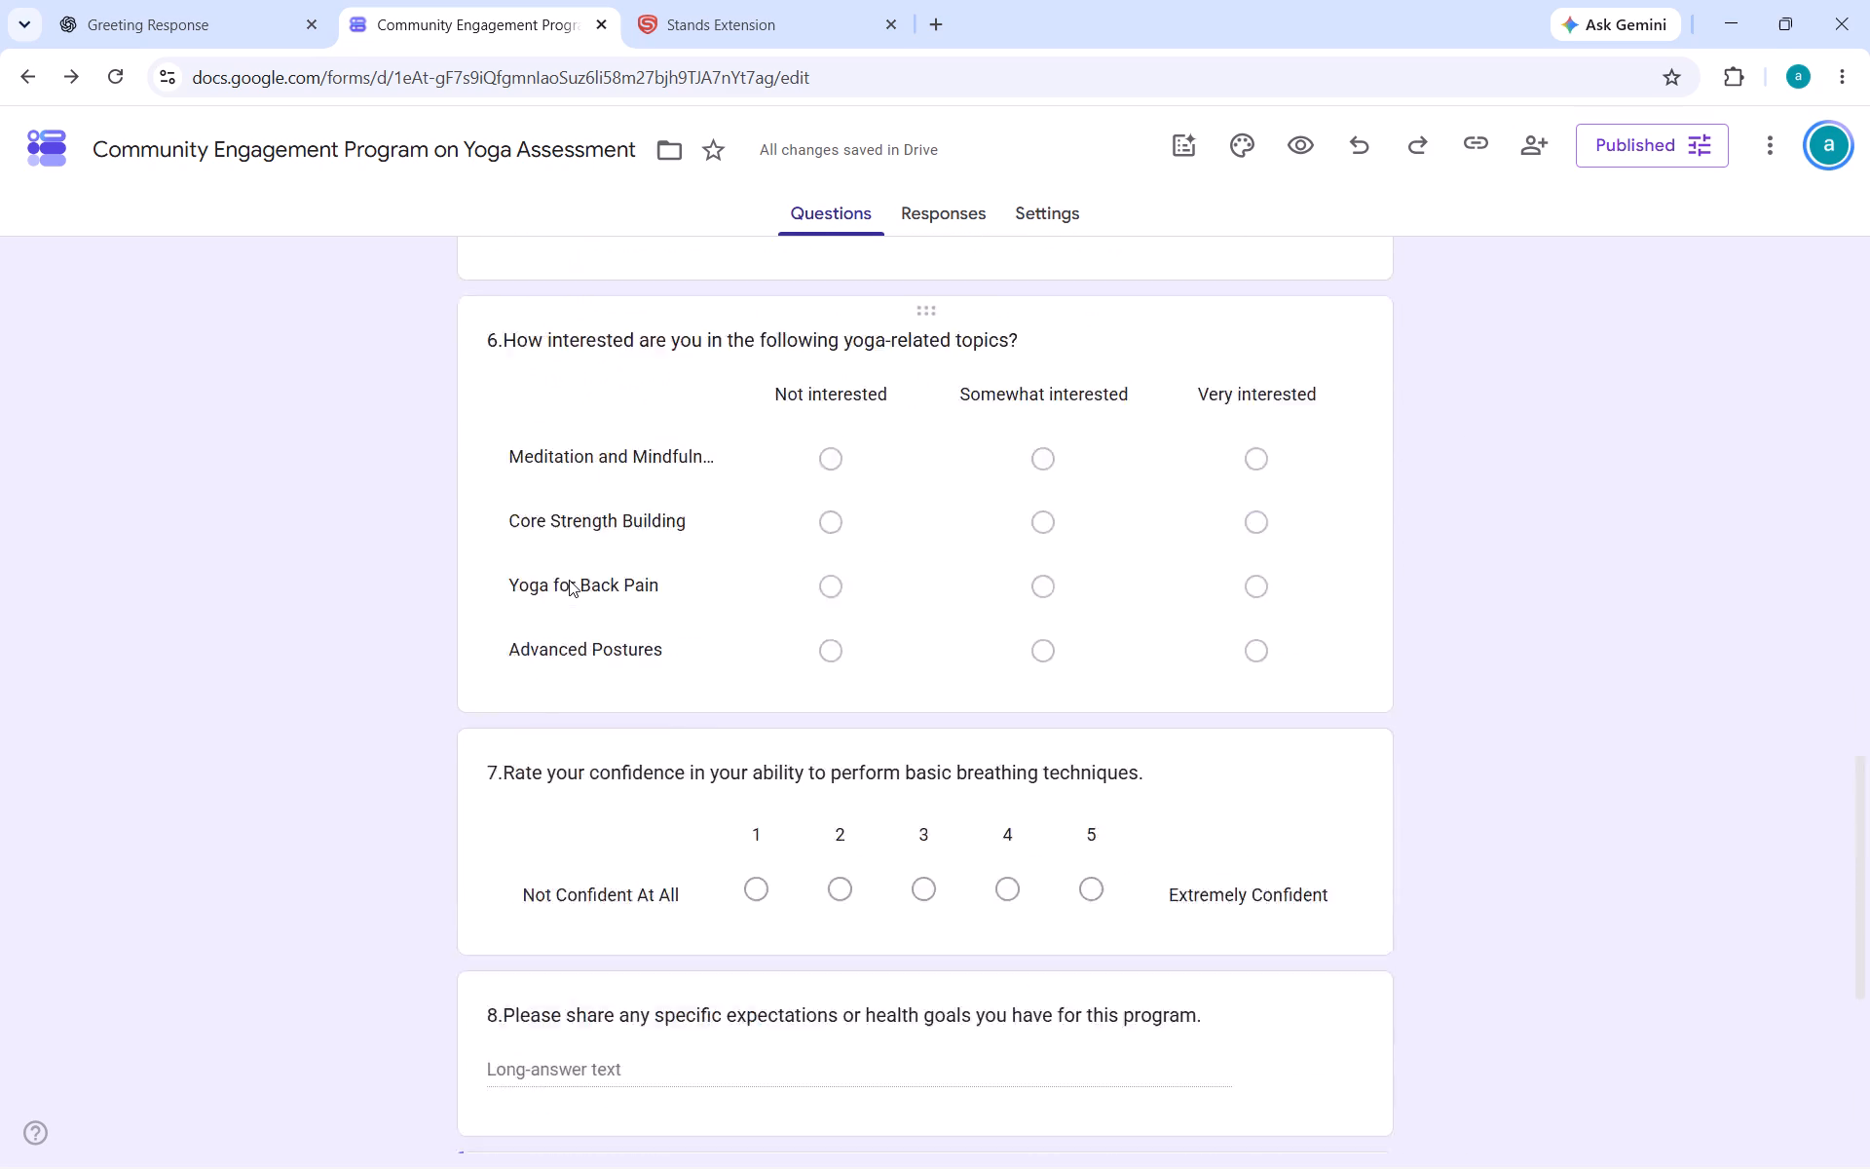
scroll(569, 580, up, 19)
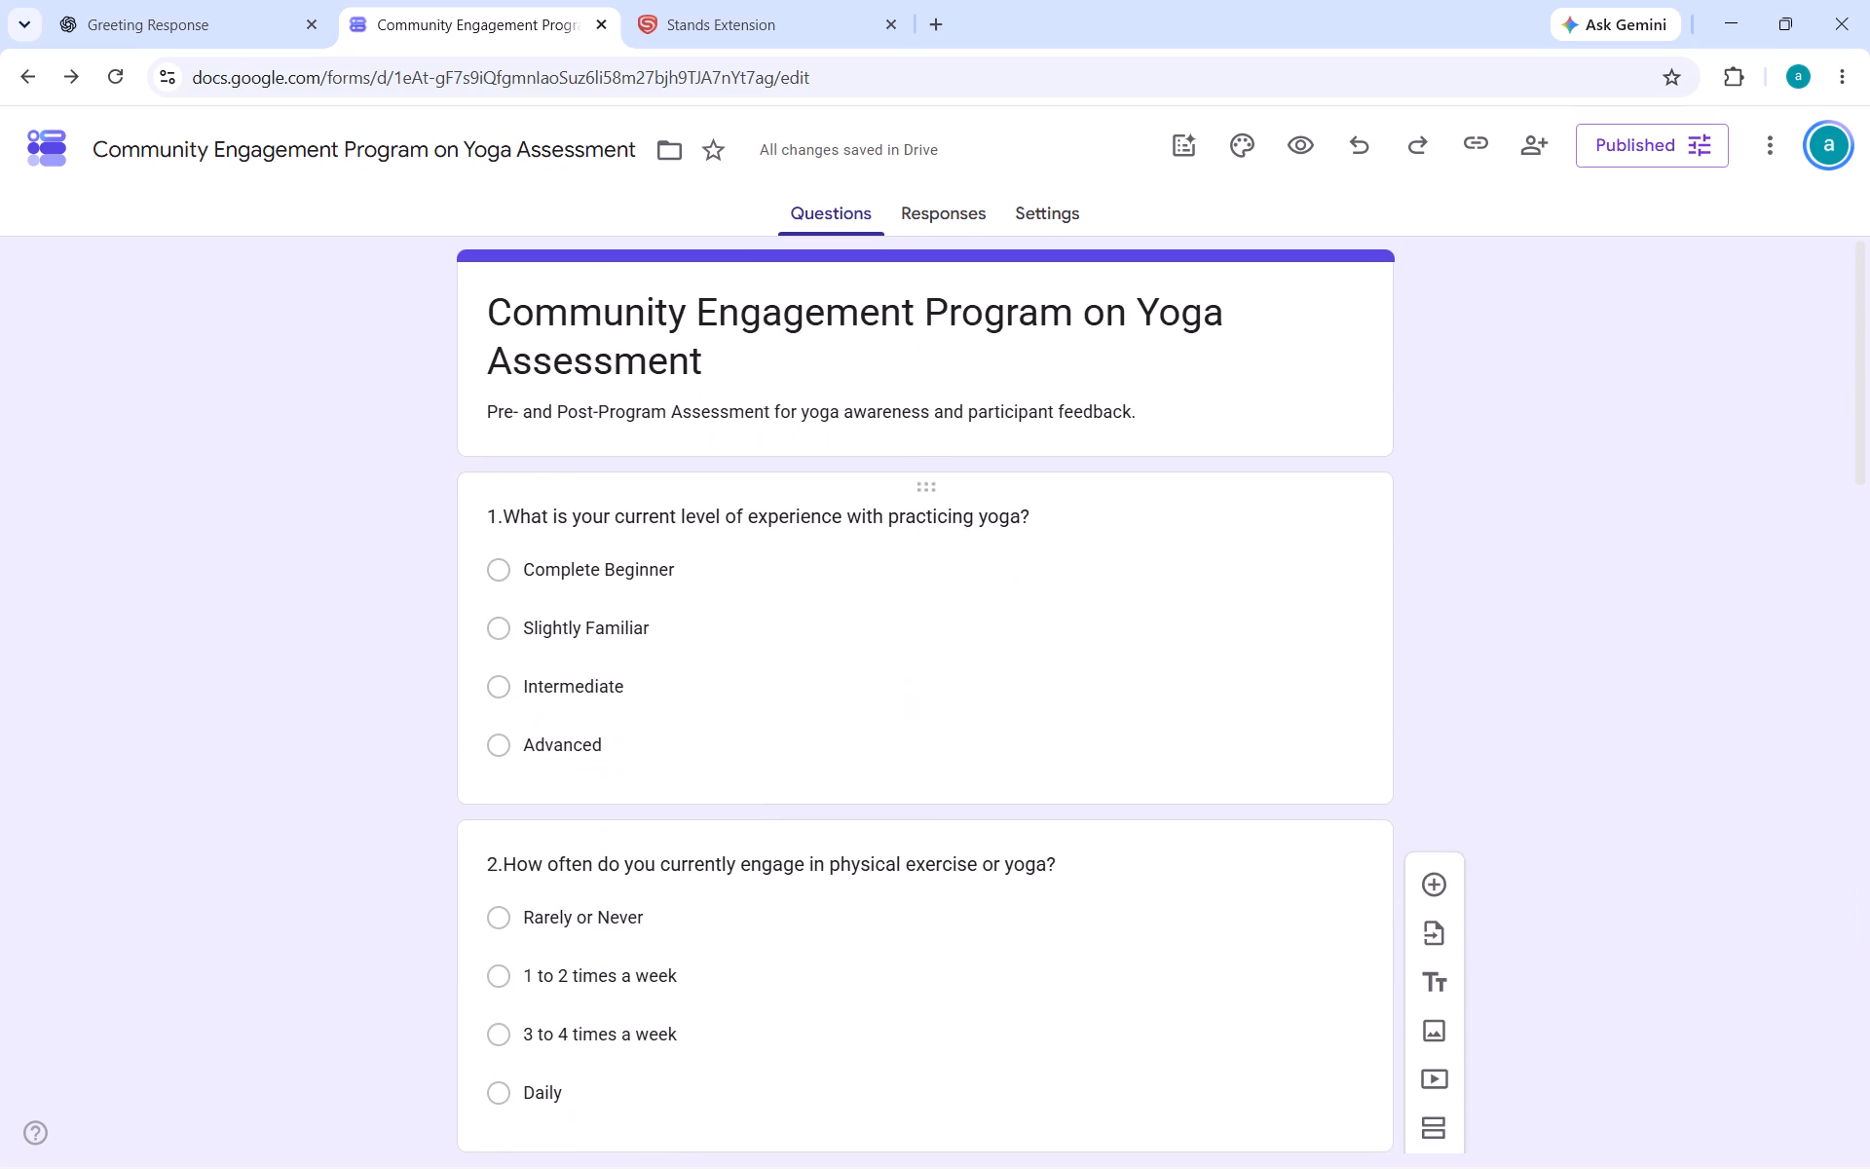
scroll(570, 580, up, 6)
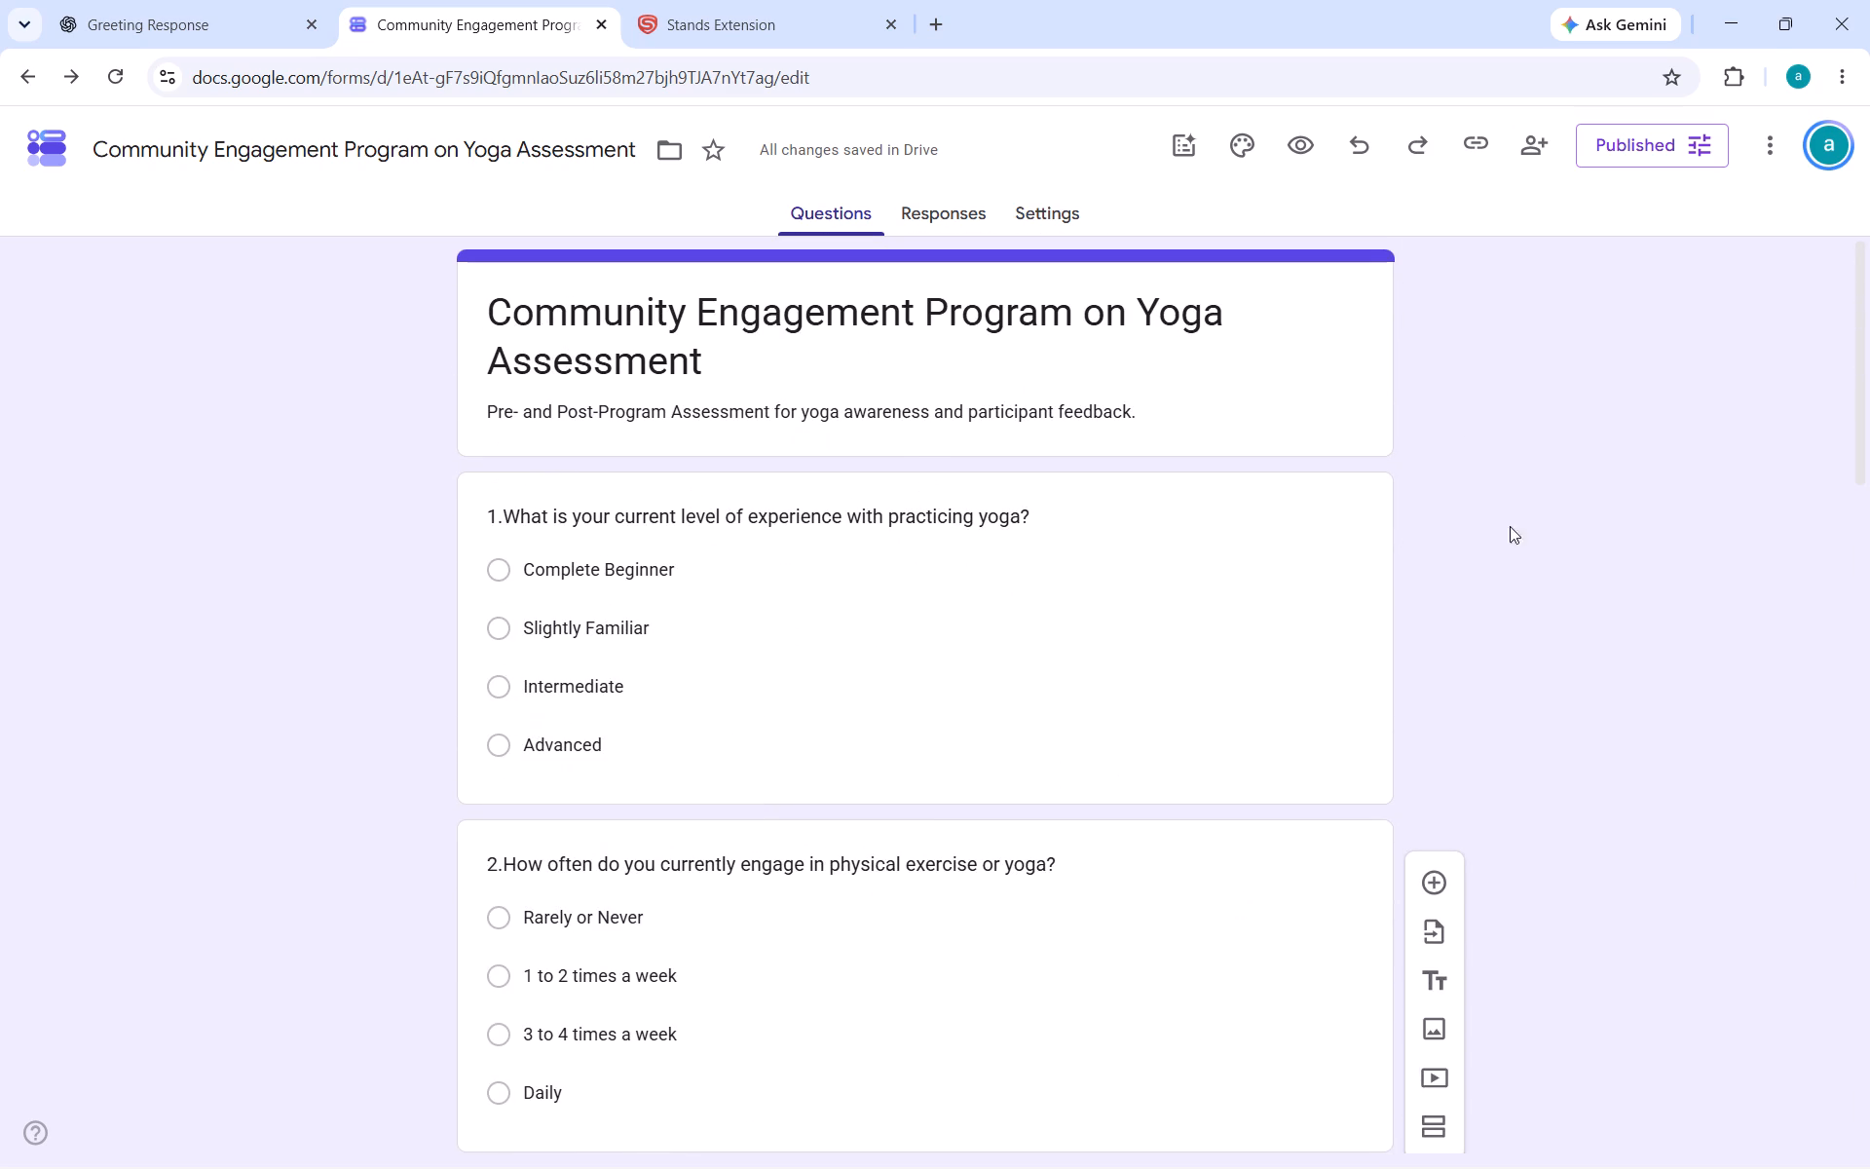
click(1283, 409)
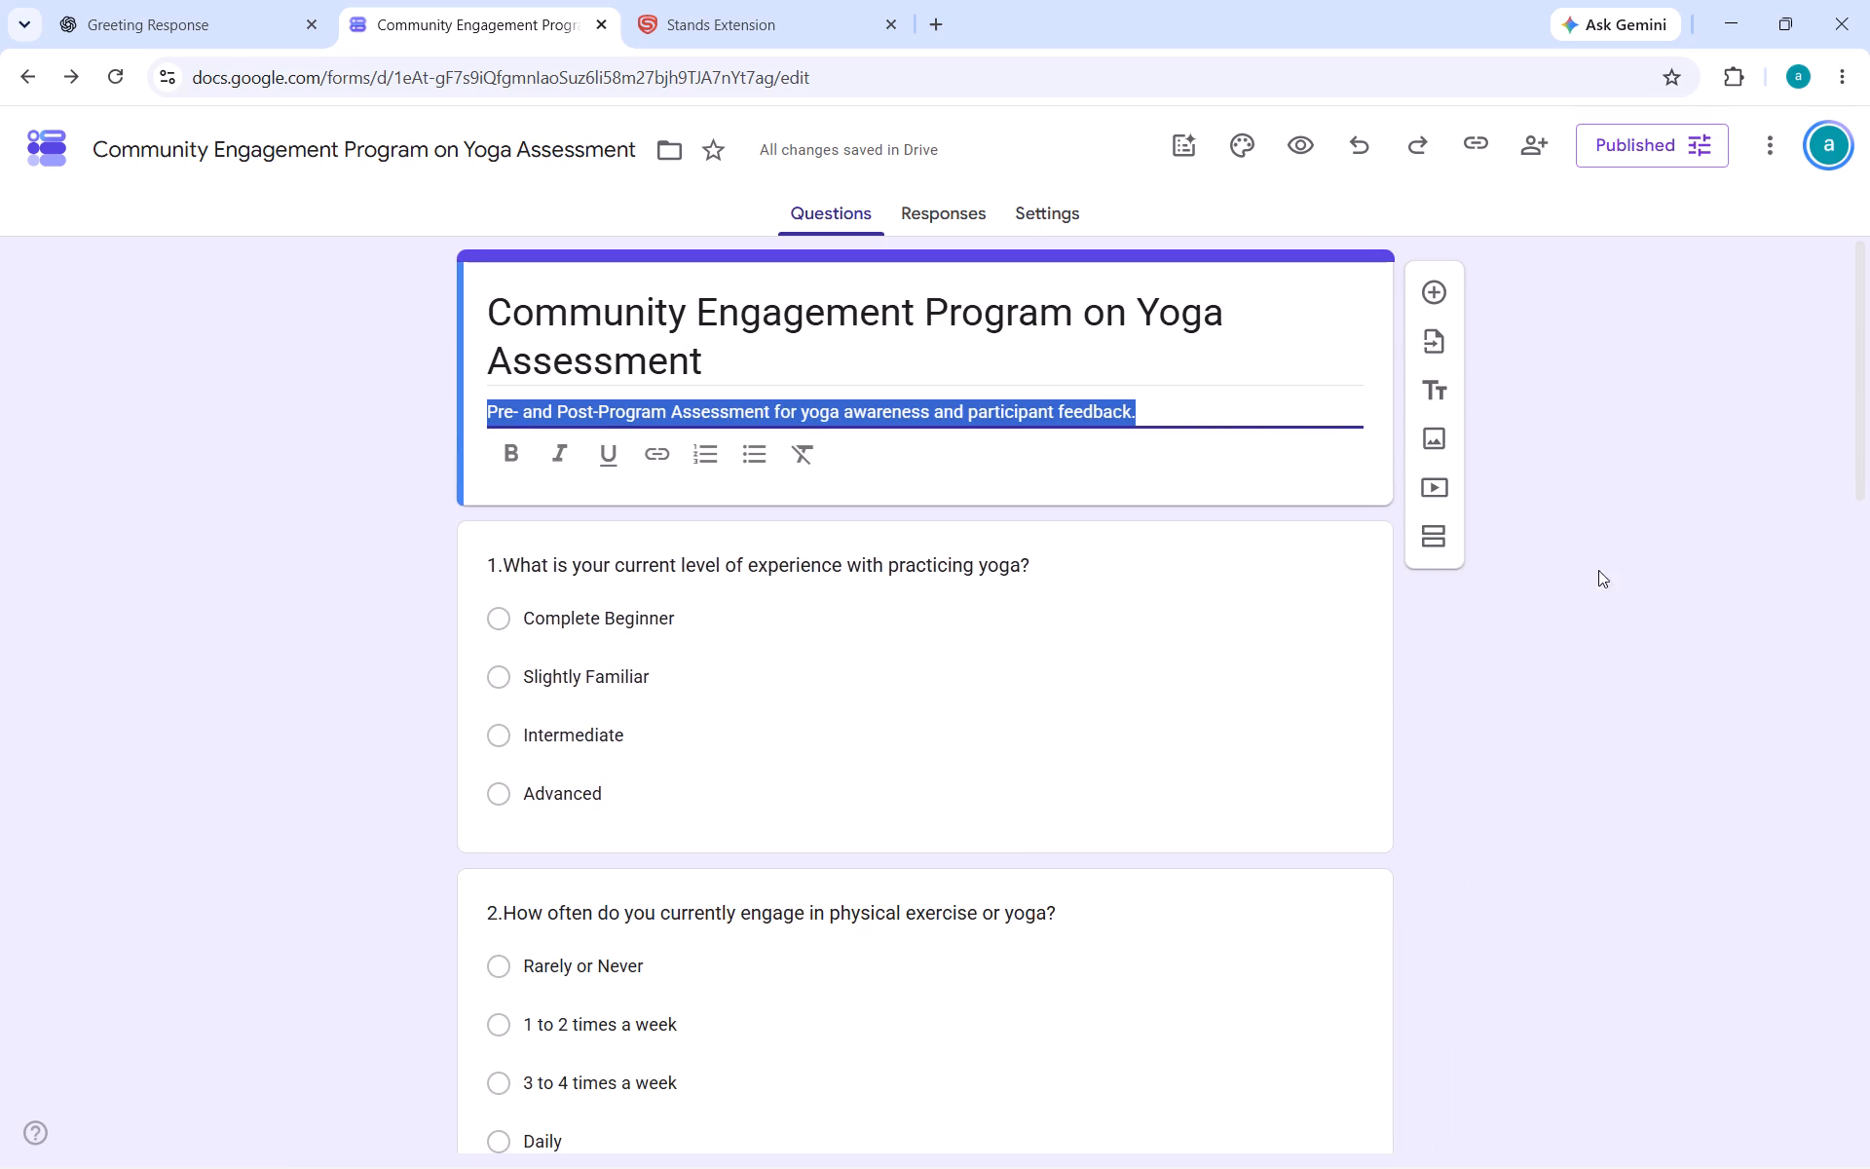
click(1598, 582)
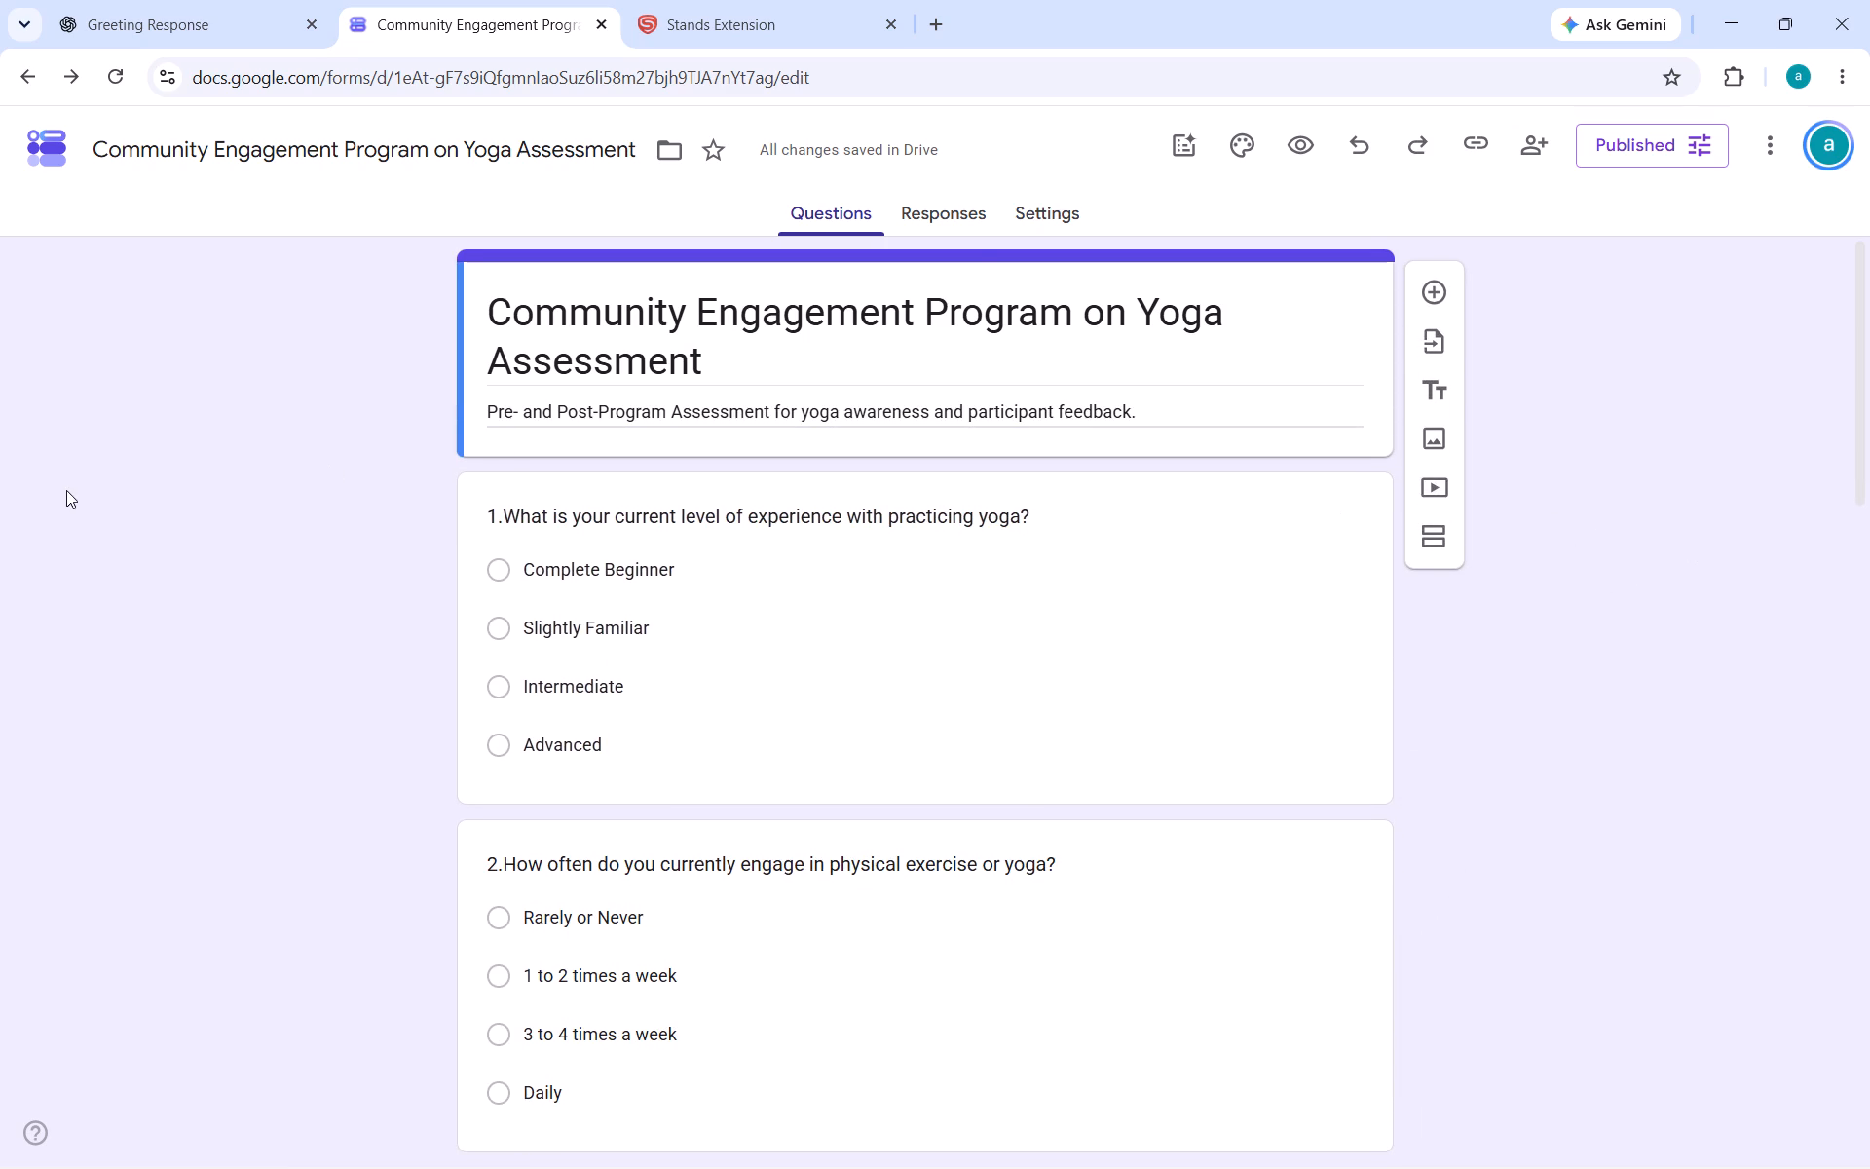
Start inserting an image below the form's title header and search Google Images for "Yoga".
click(1328, 320)
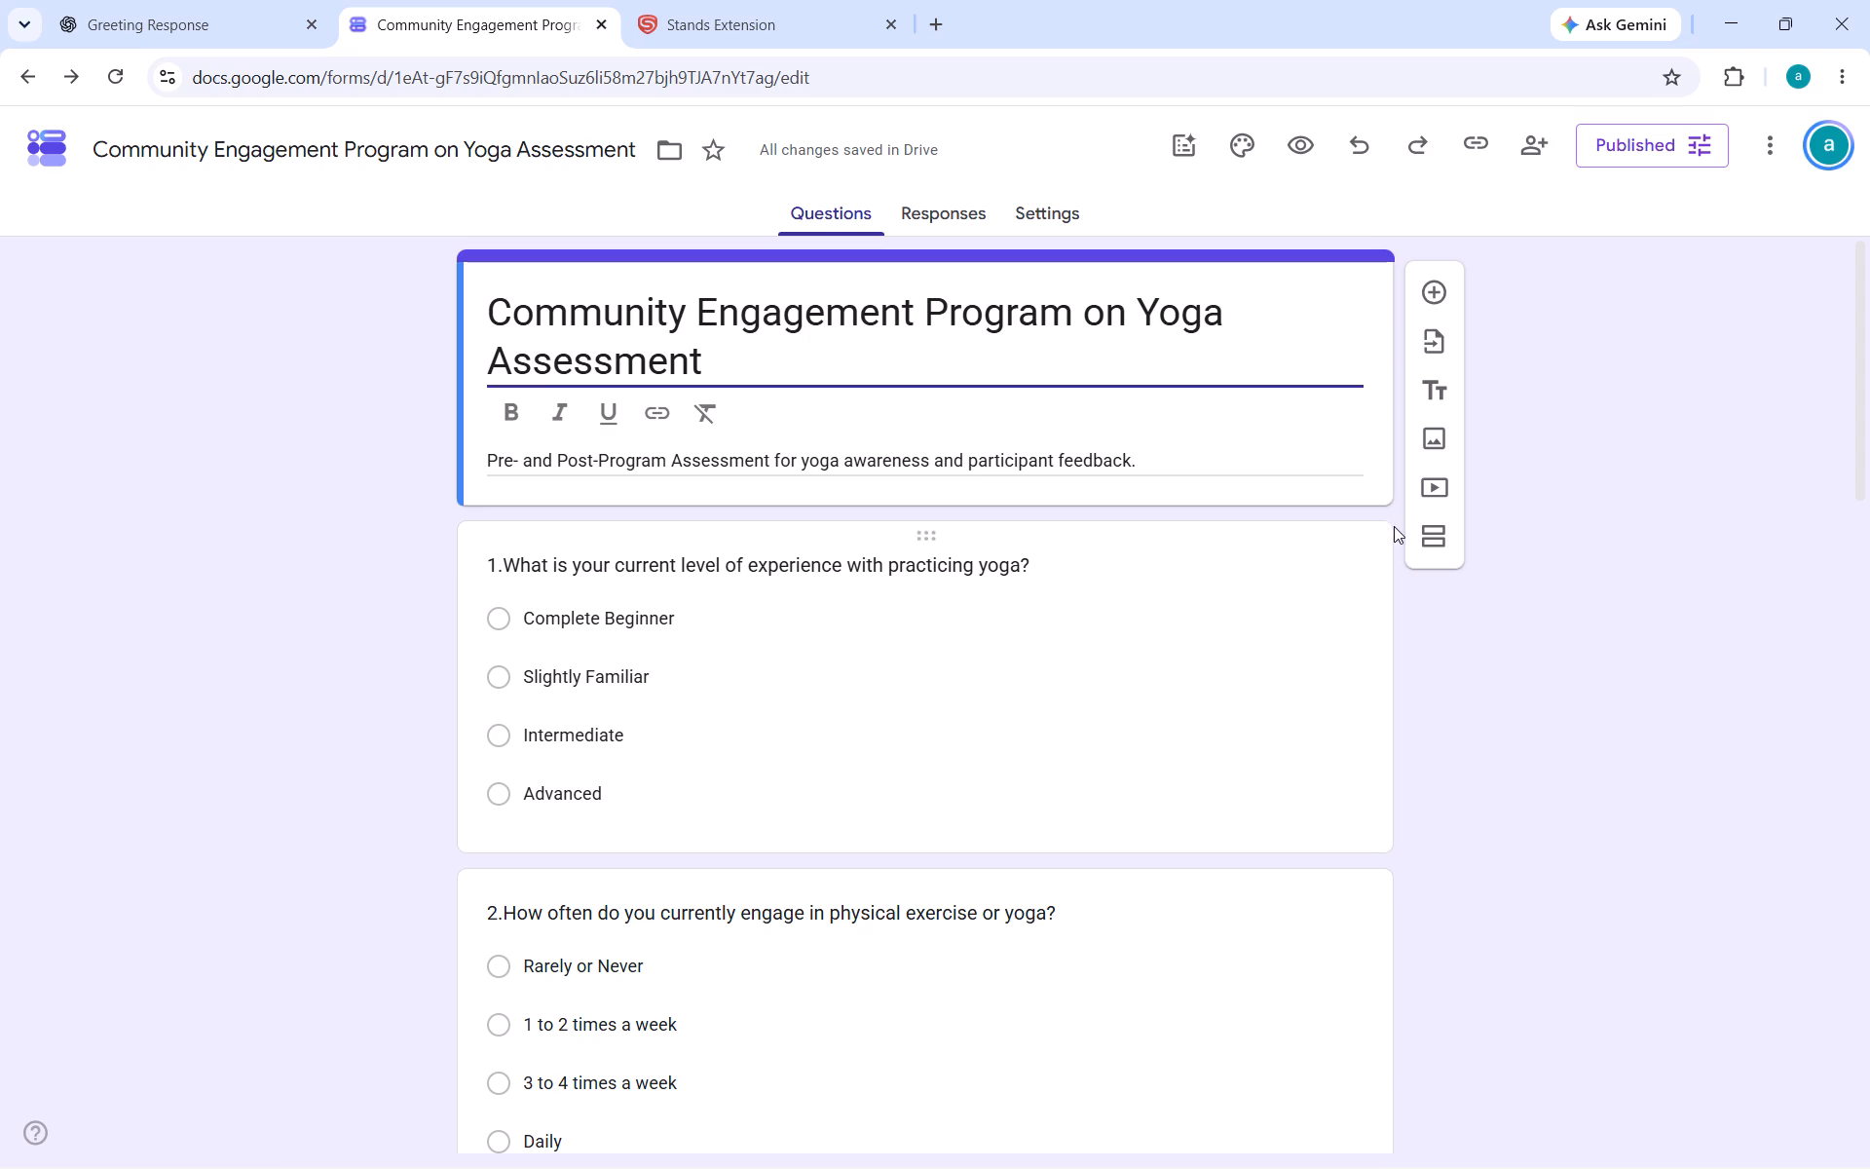
click(1422, 436)
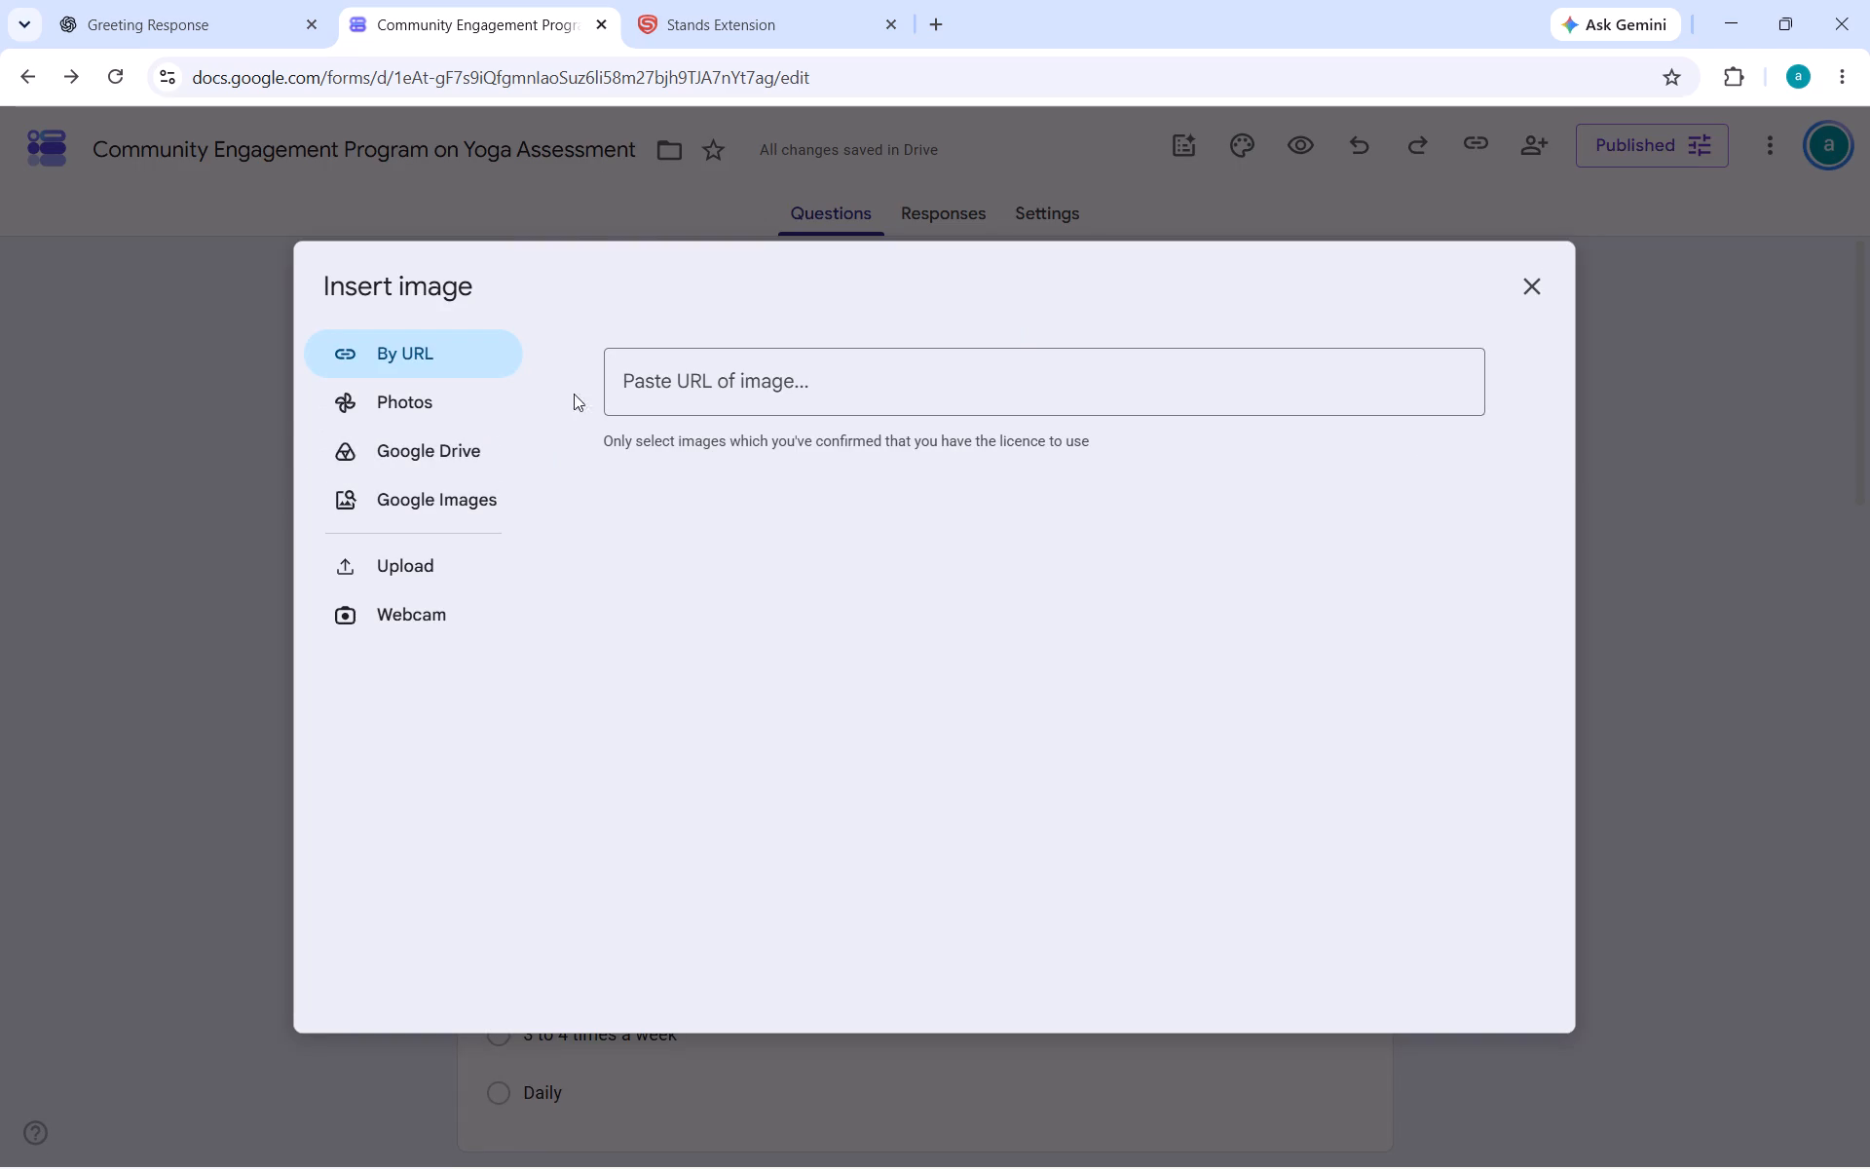
click(367, 496)
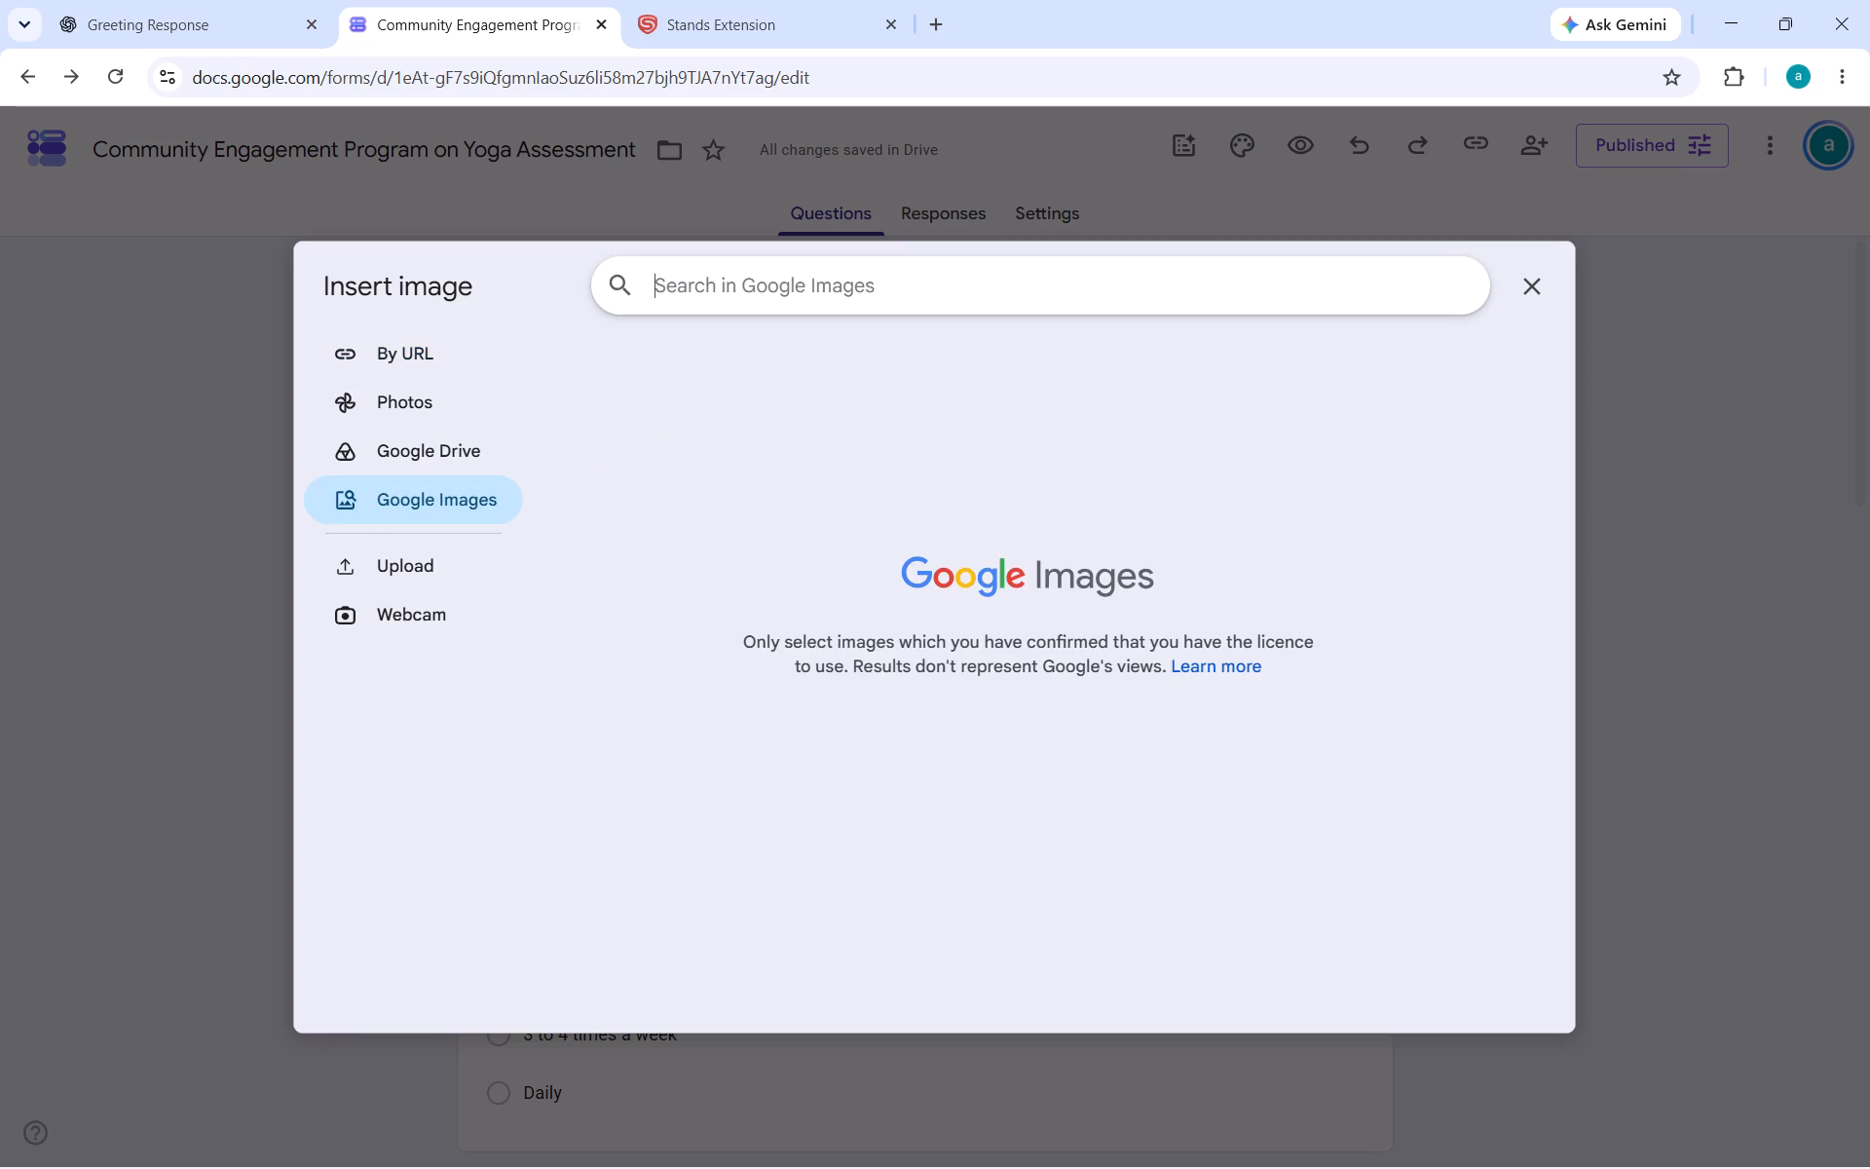
text(Yoga)
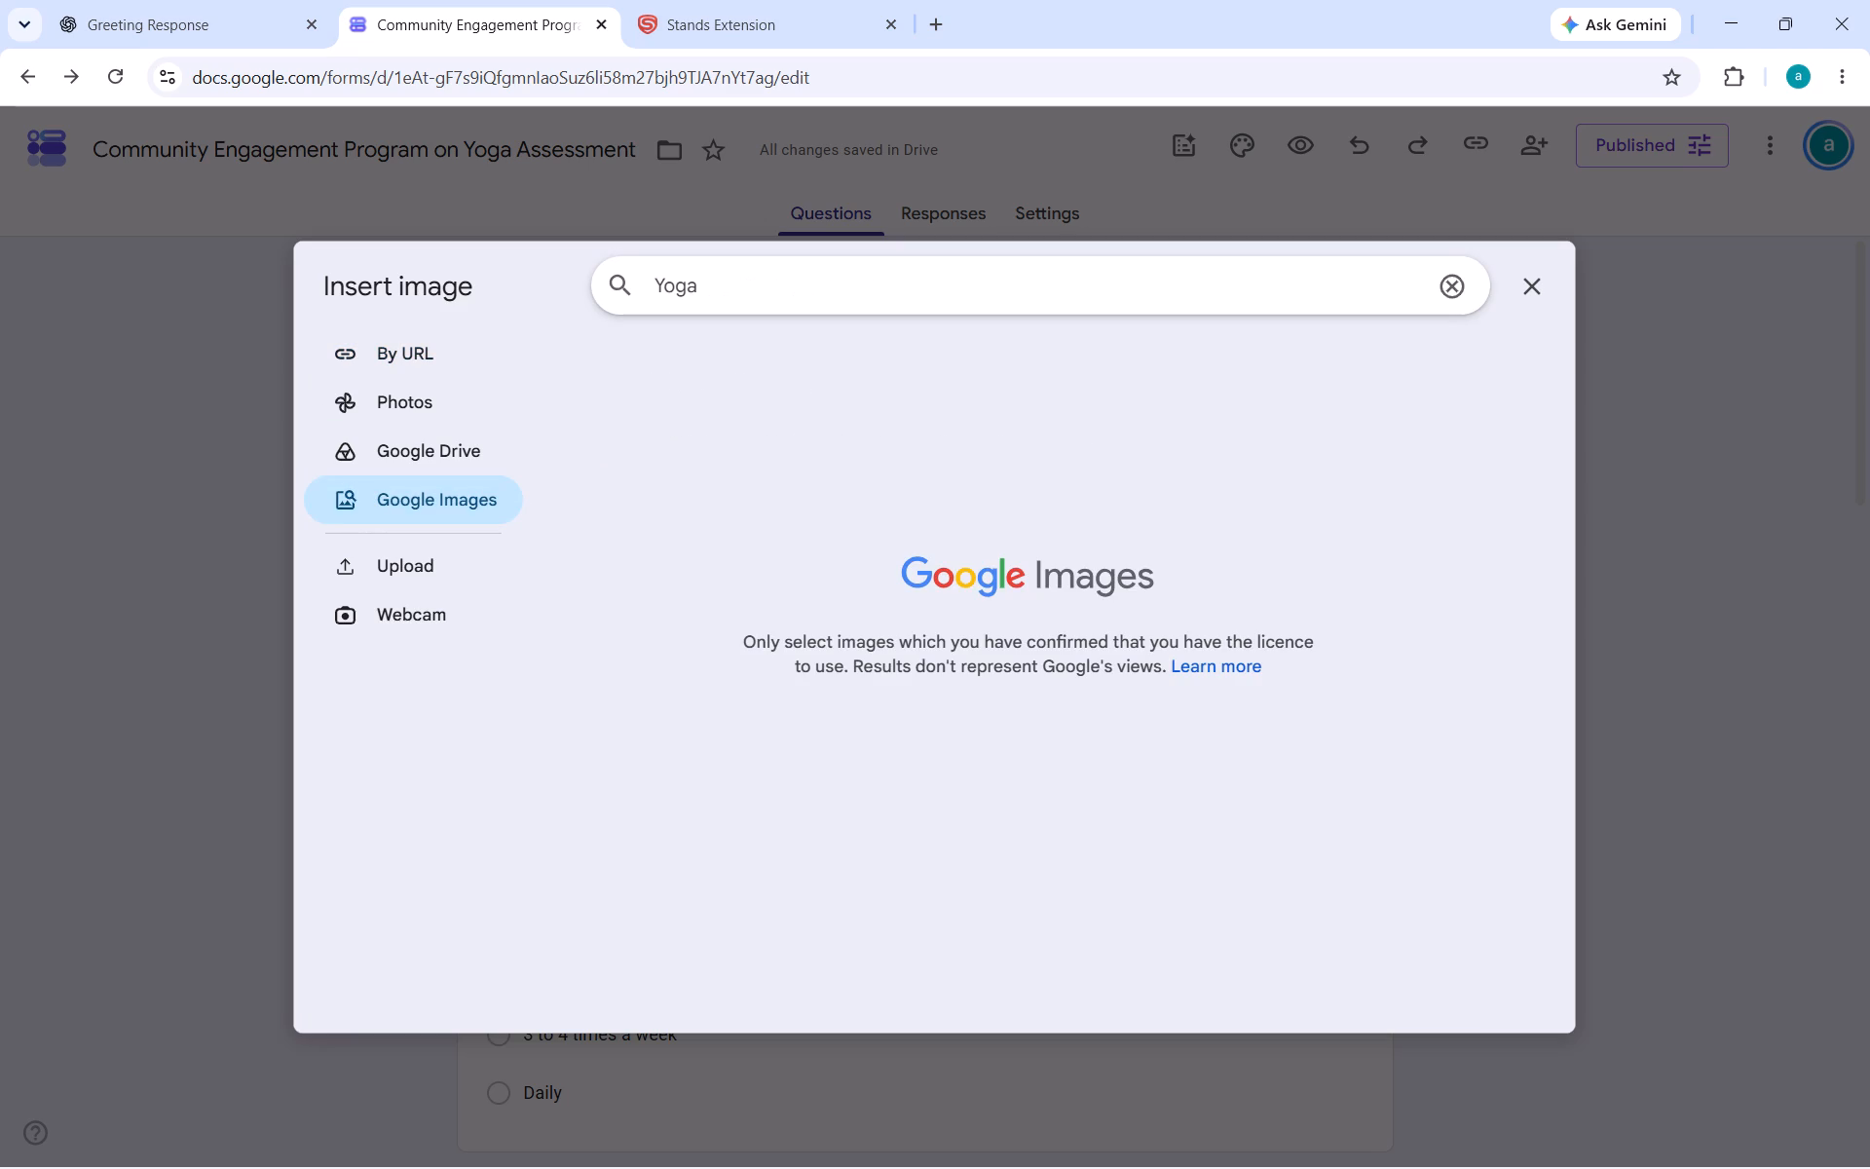
key(Return)
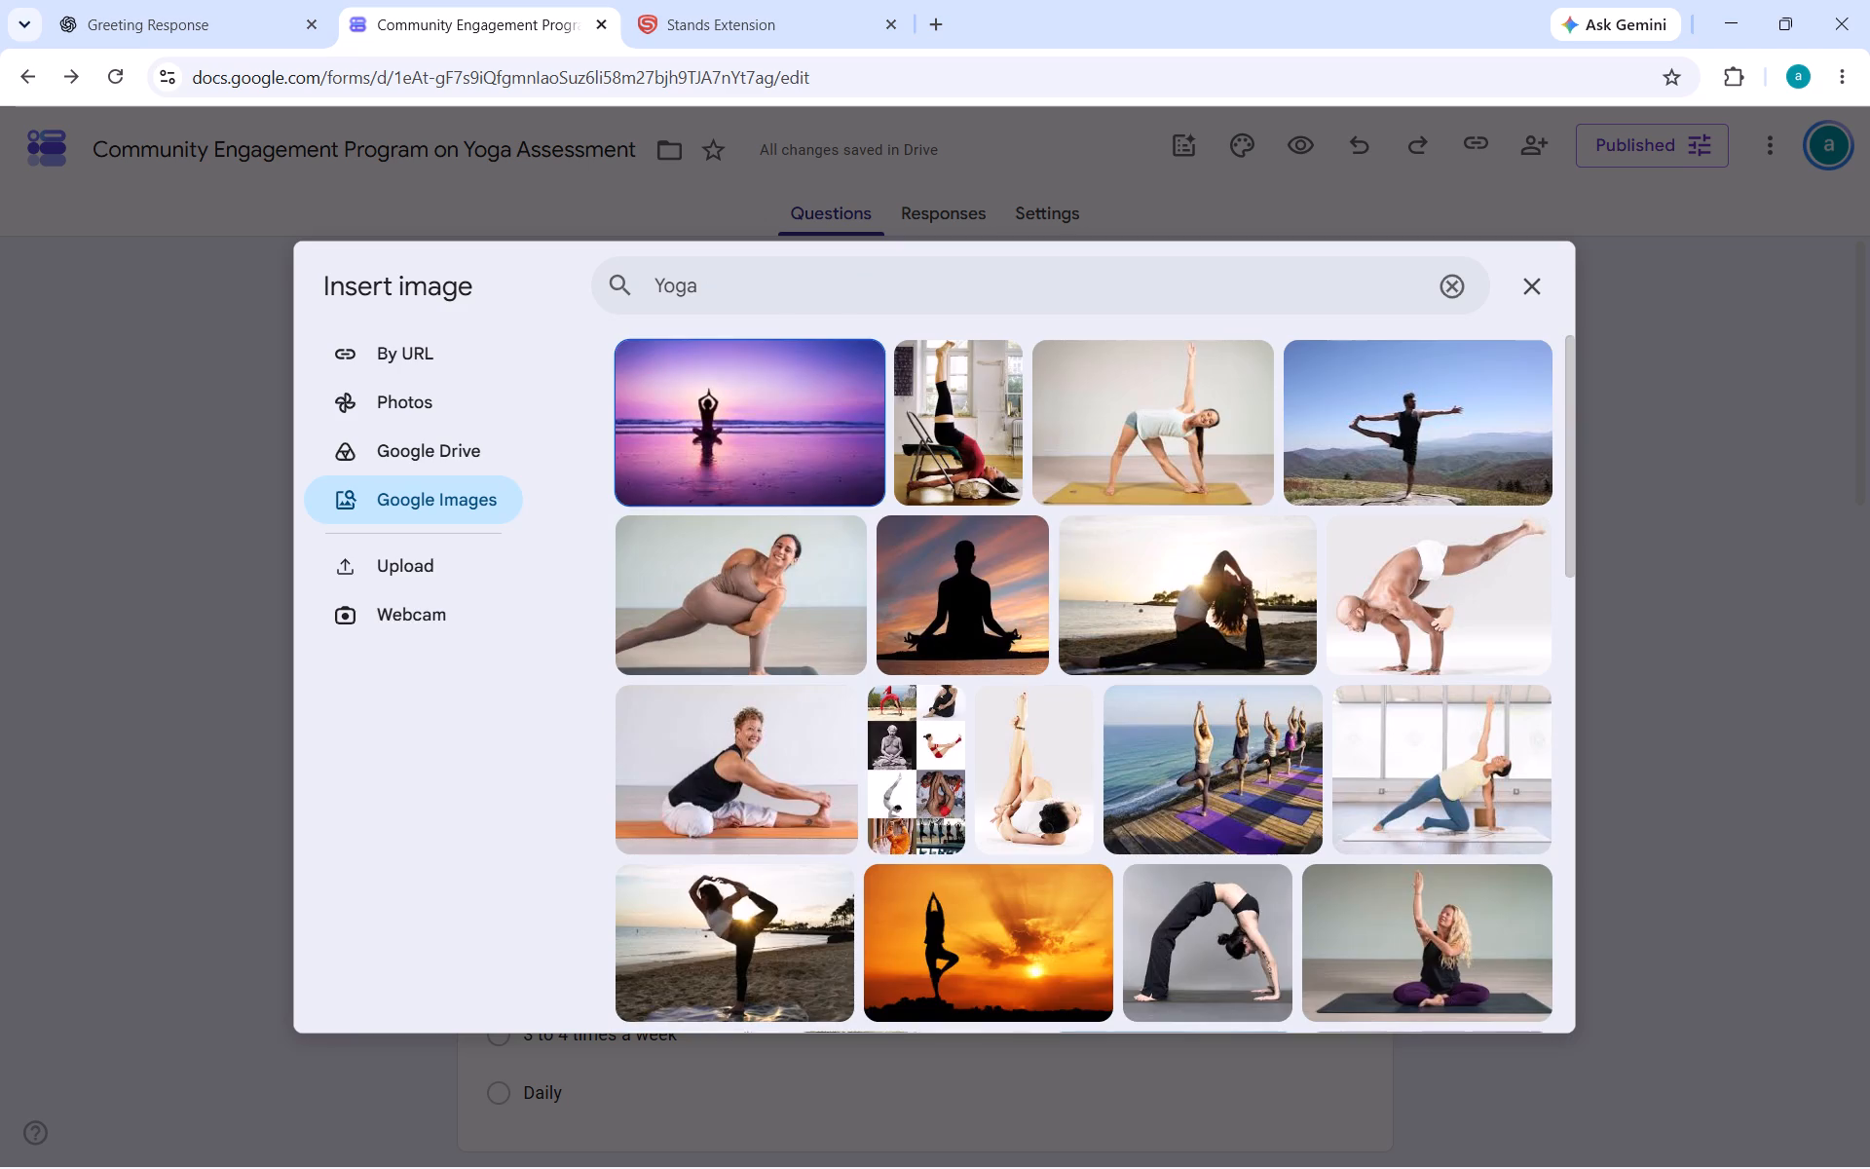
Look through the Google Images results for "Yoga" to find a picture suited to the form, returning to the first results.
scroll(952, 547, down, 2)
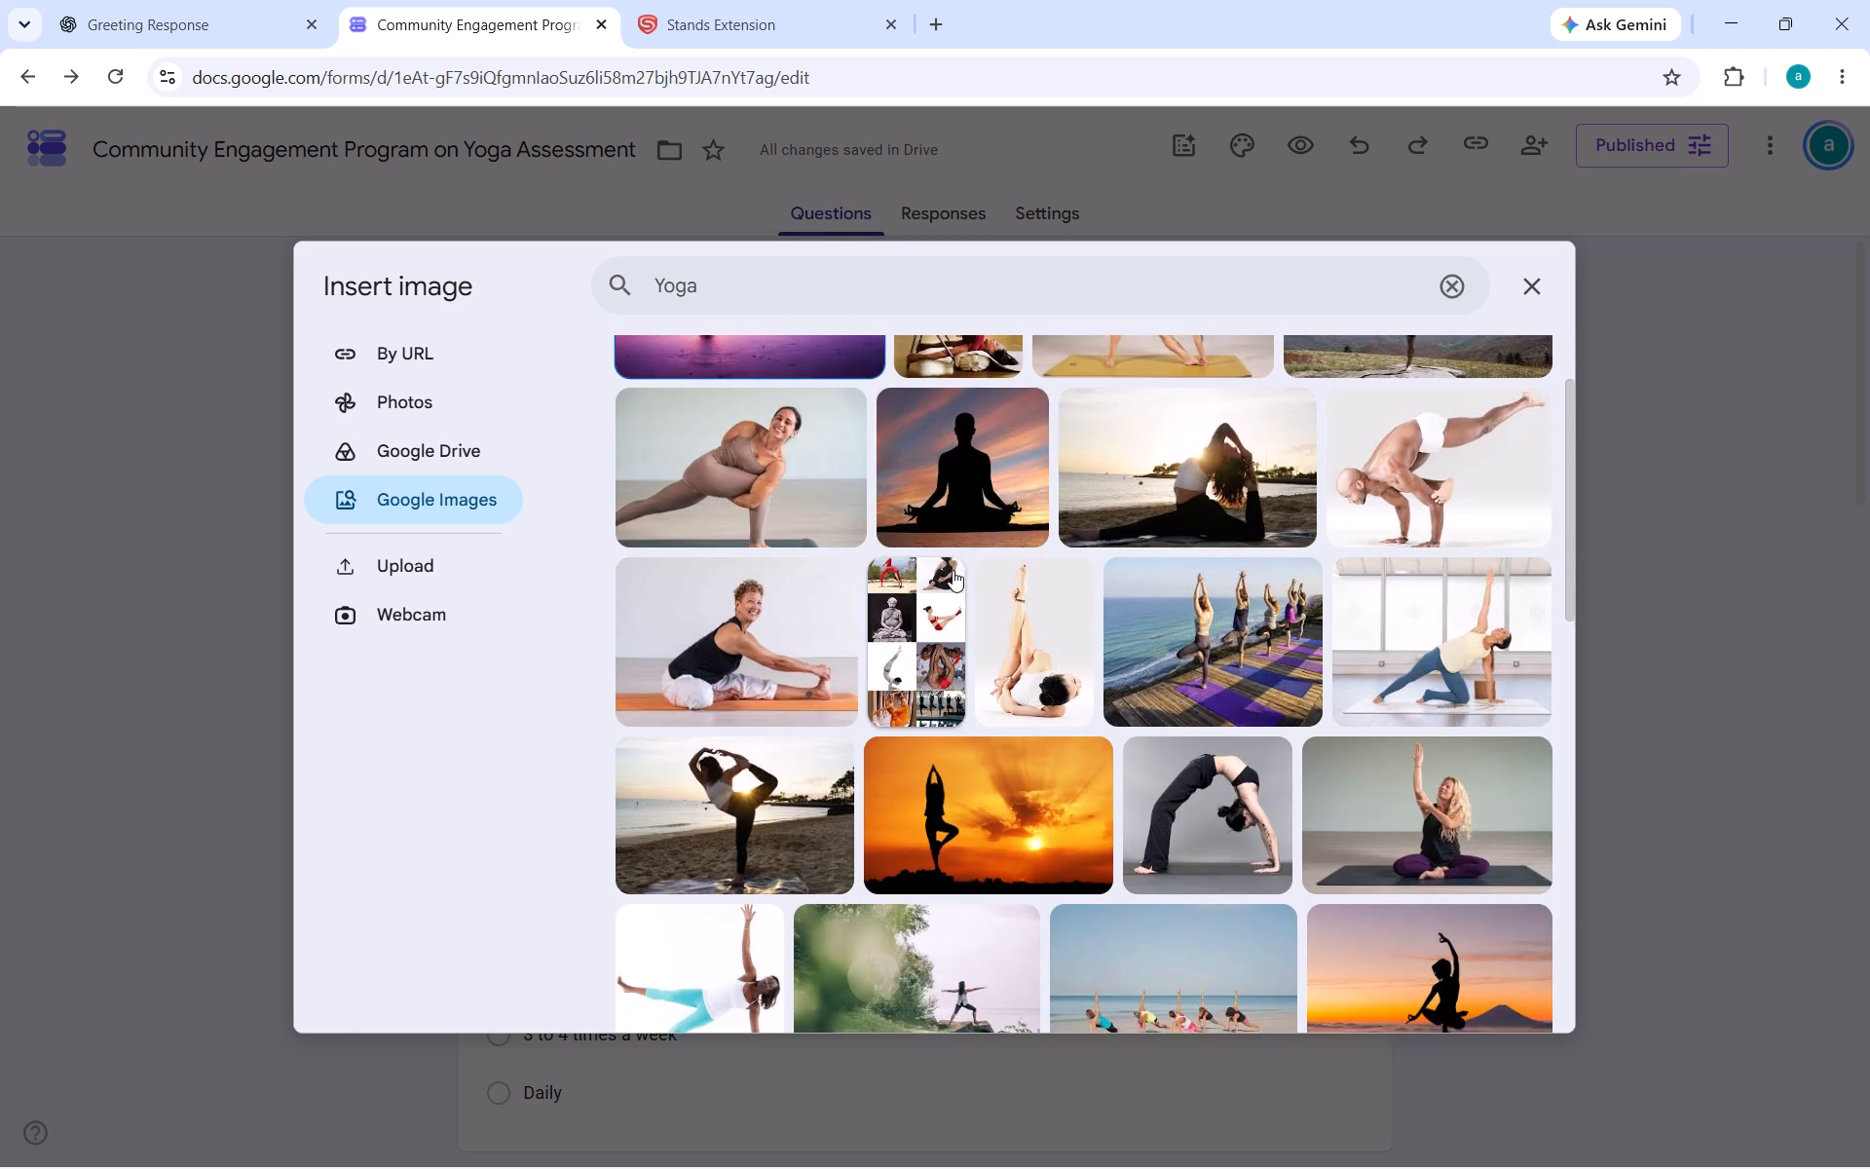
scroll(953, 570, down, 3)
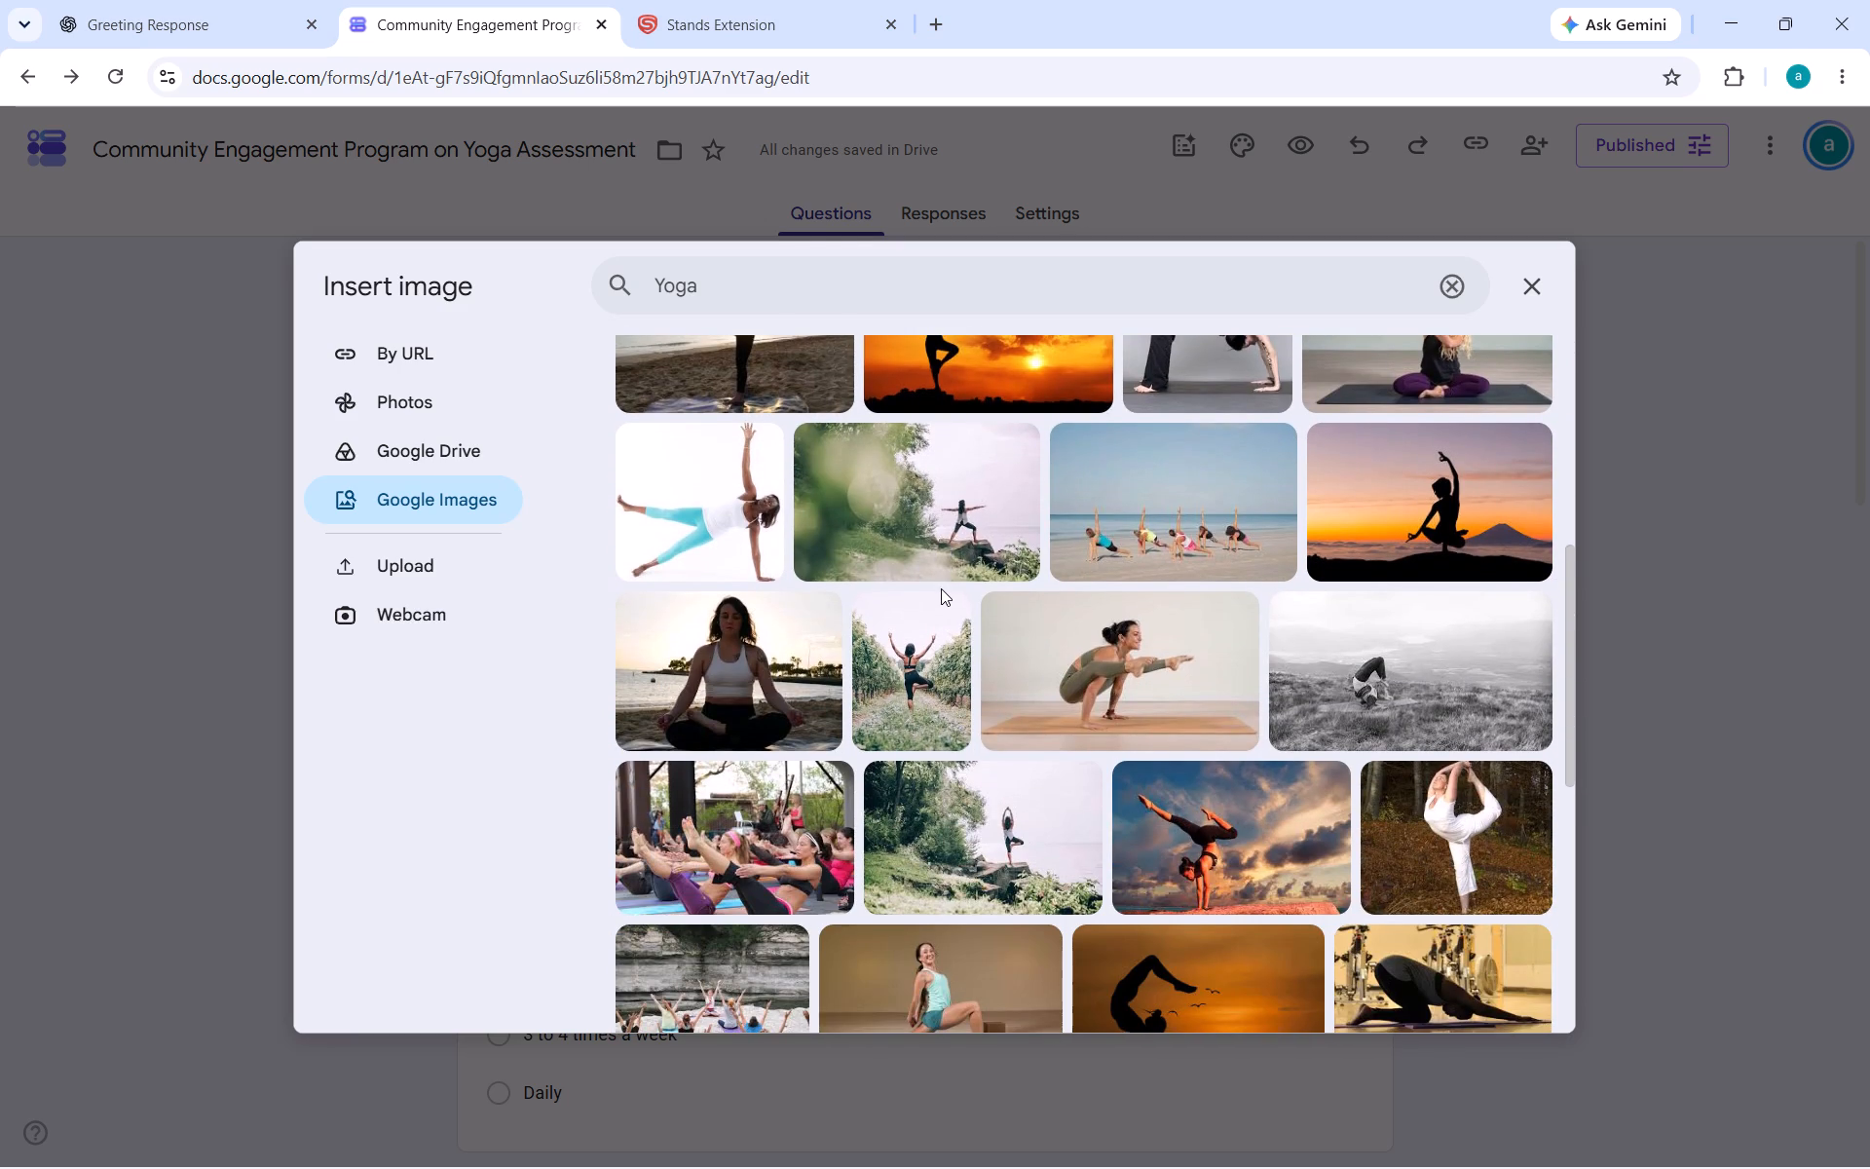
scroll(951, 618, down, 5)
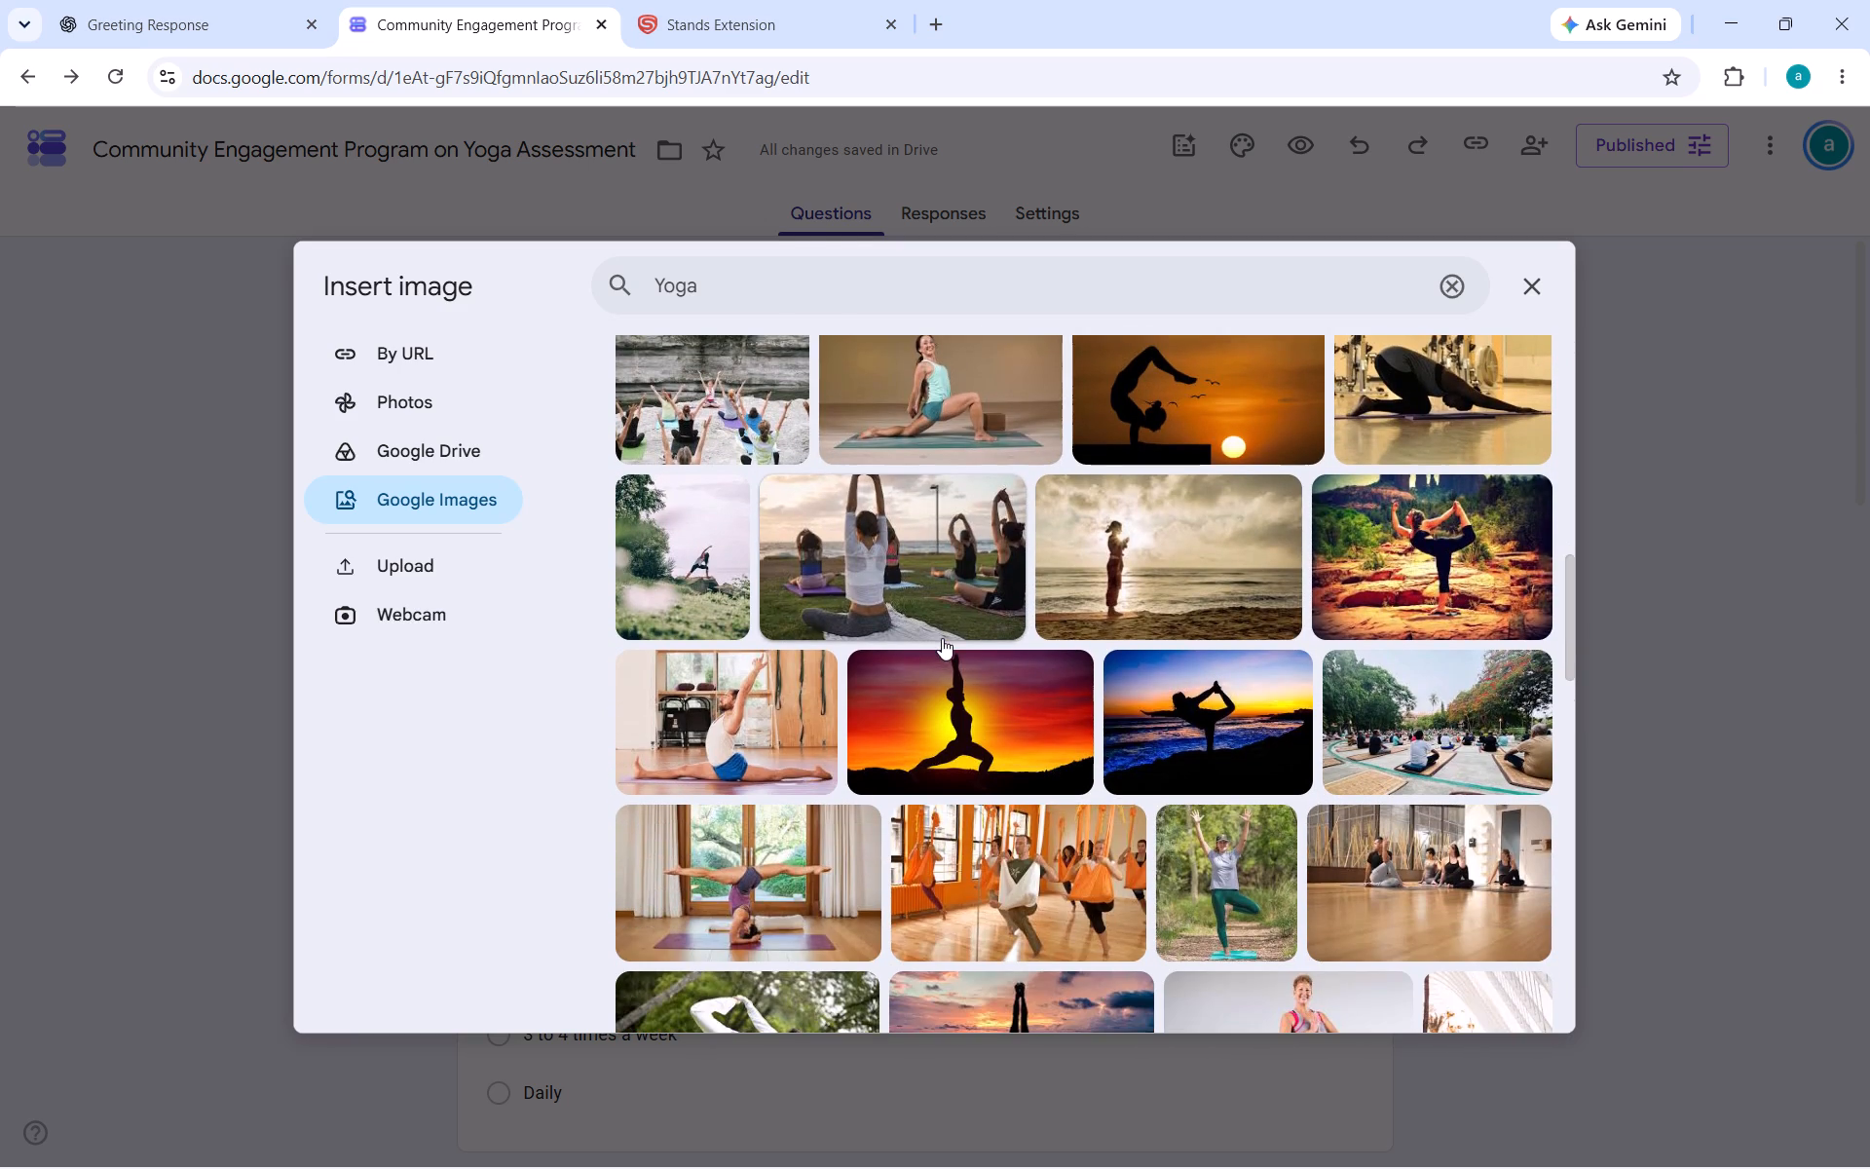
scroll(1271, 616, down, 2)
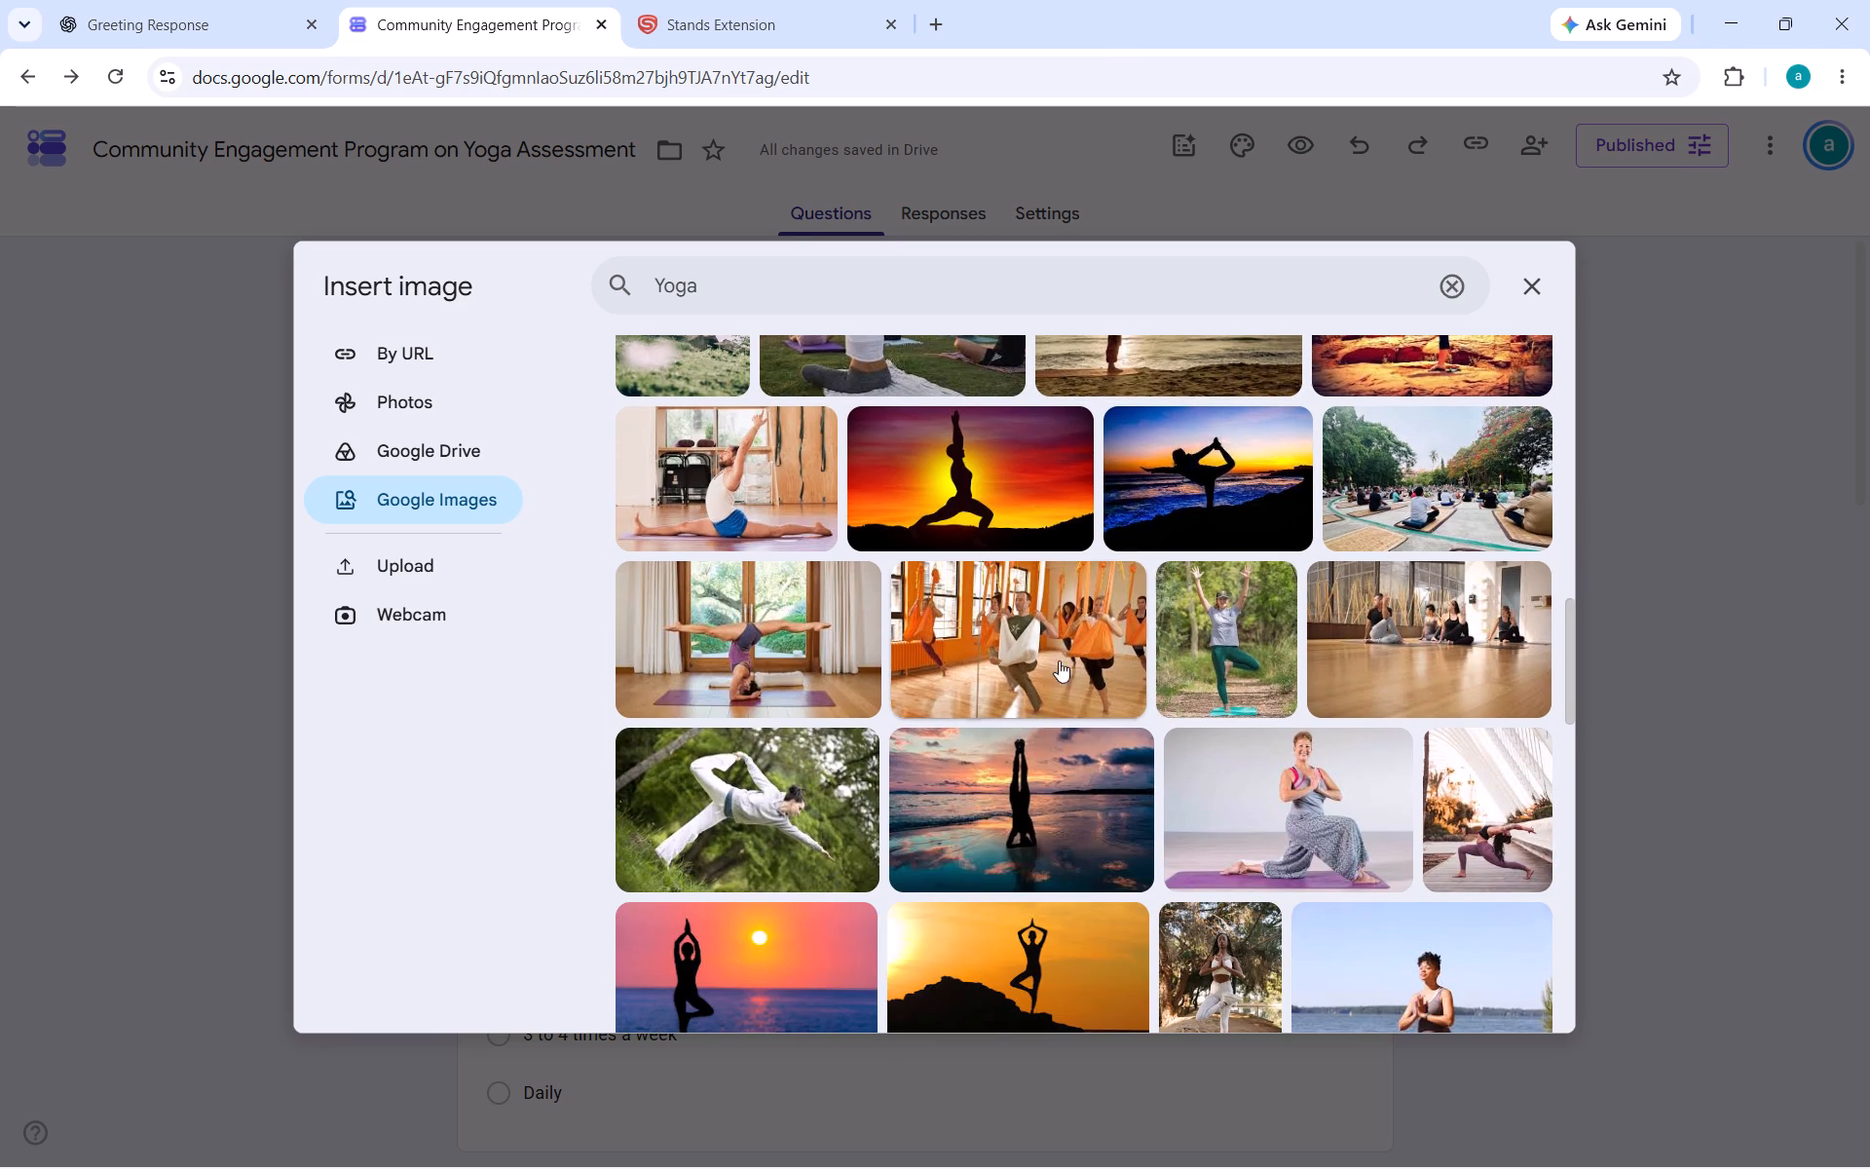
scroll(1016, 675, down, 4)
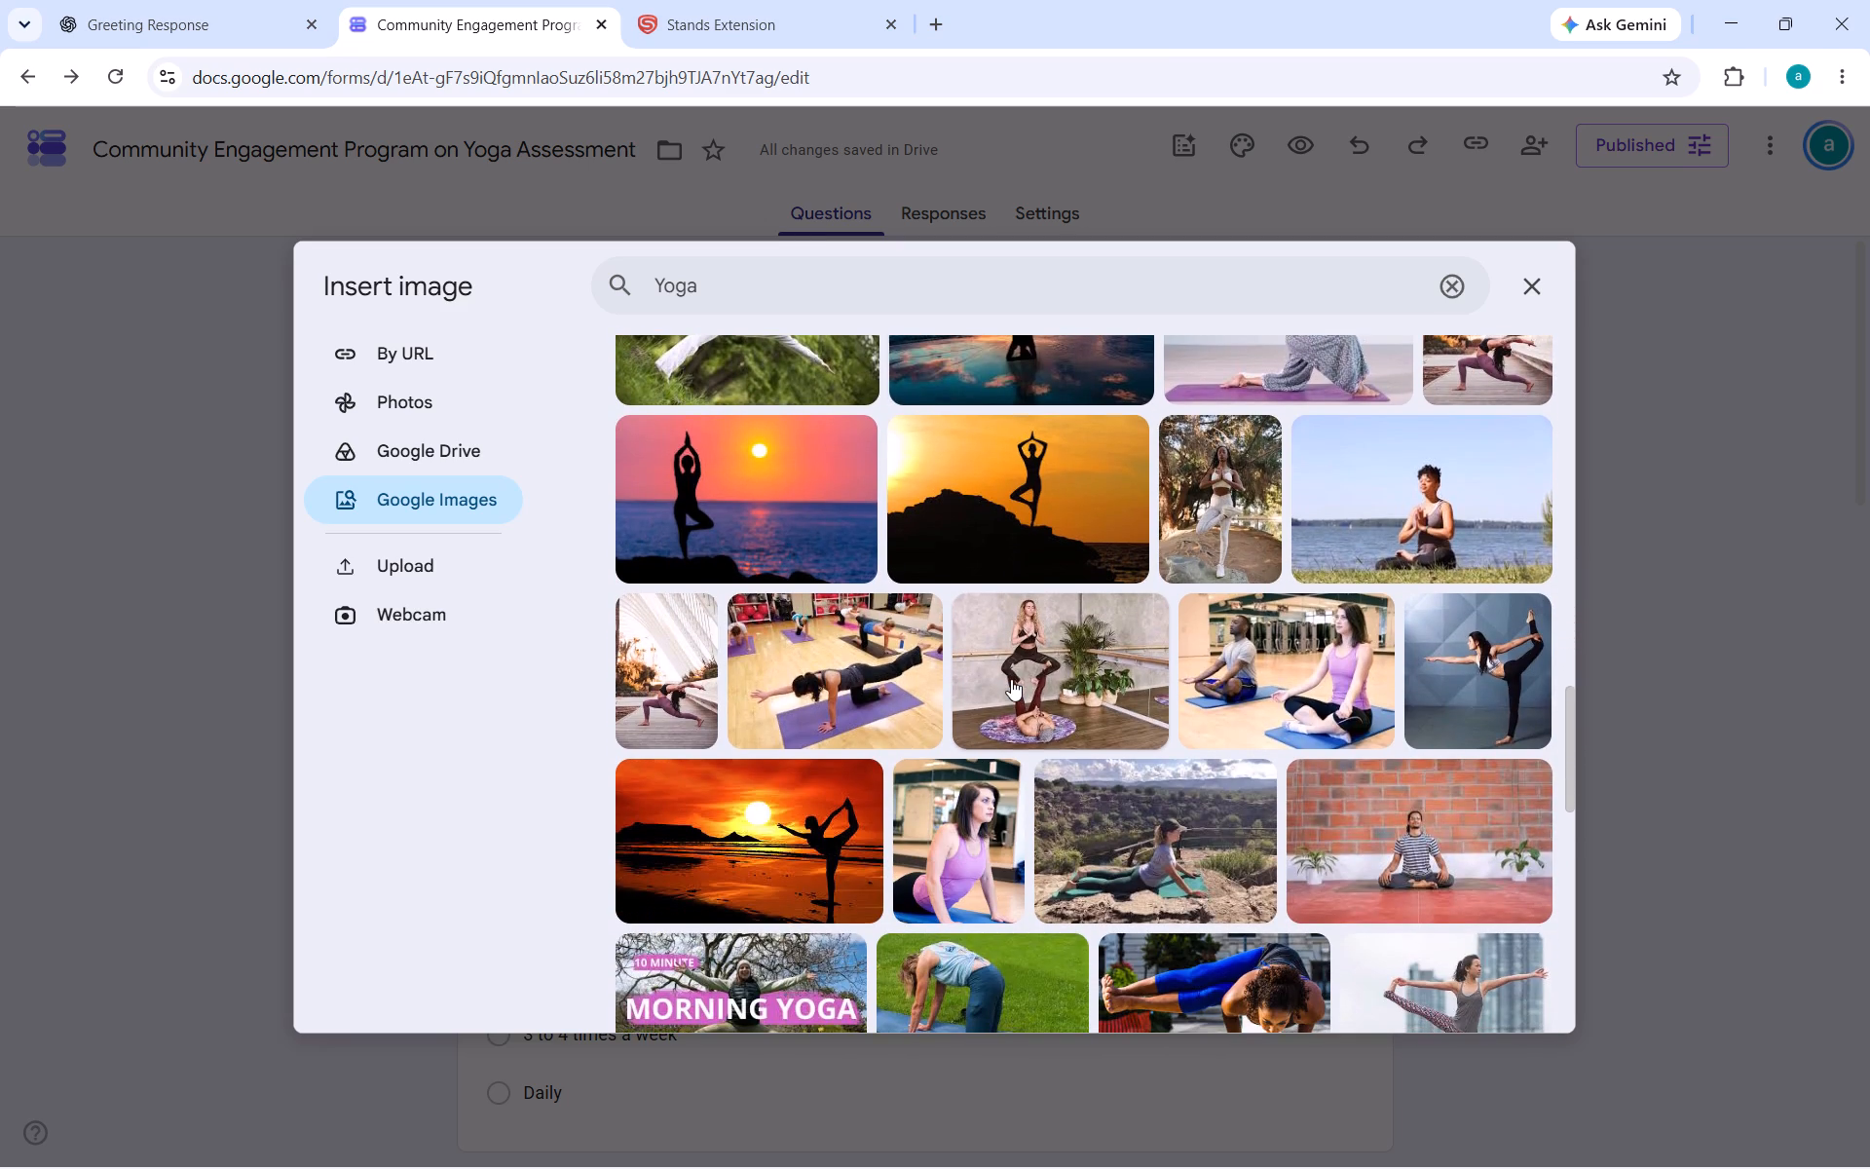
scroll(1010, 680, down, 1)
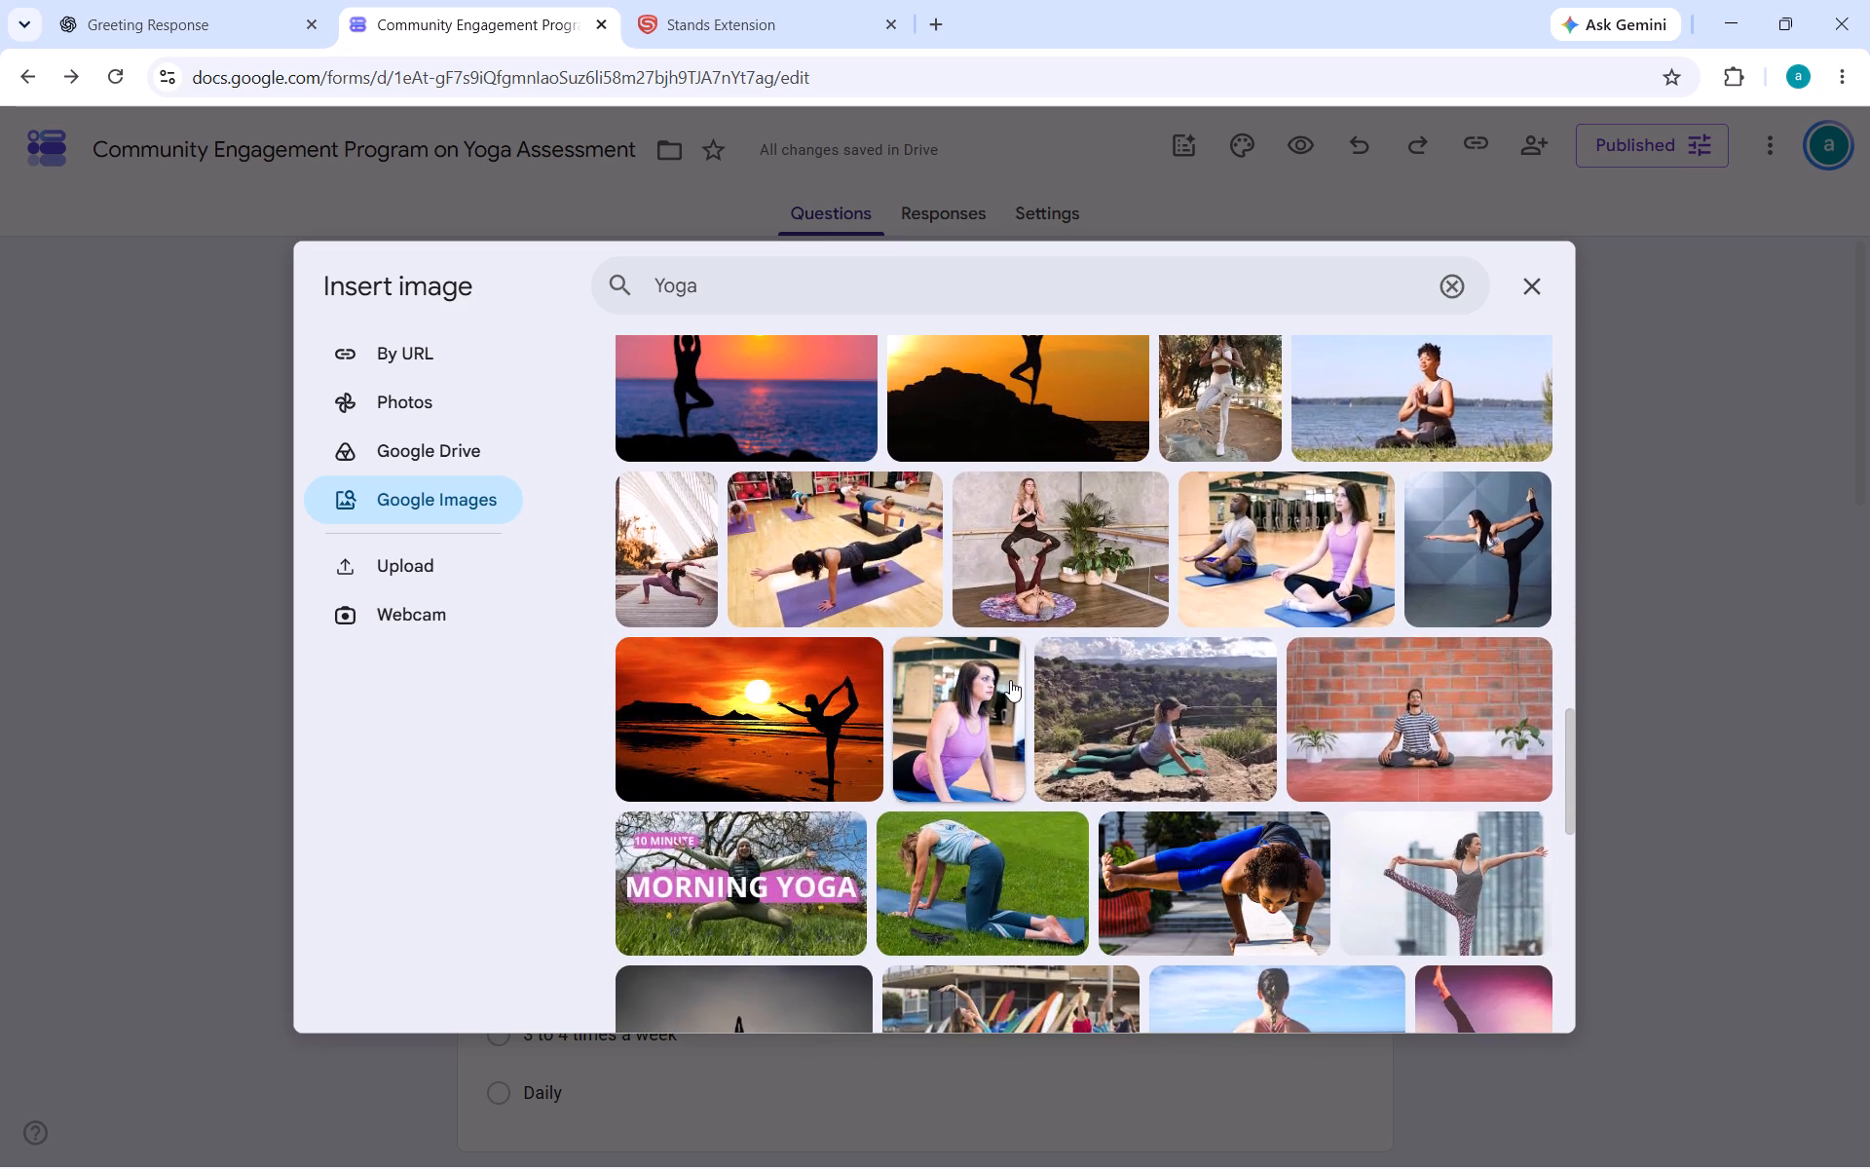
scroll(1010, 680, down, 3)
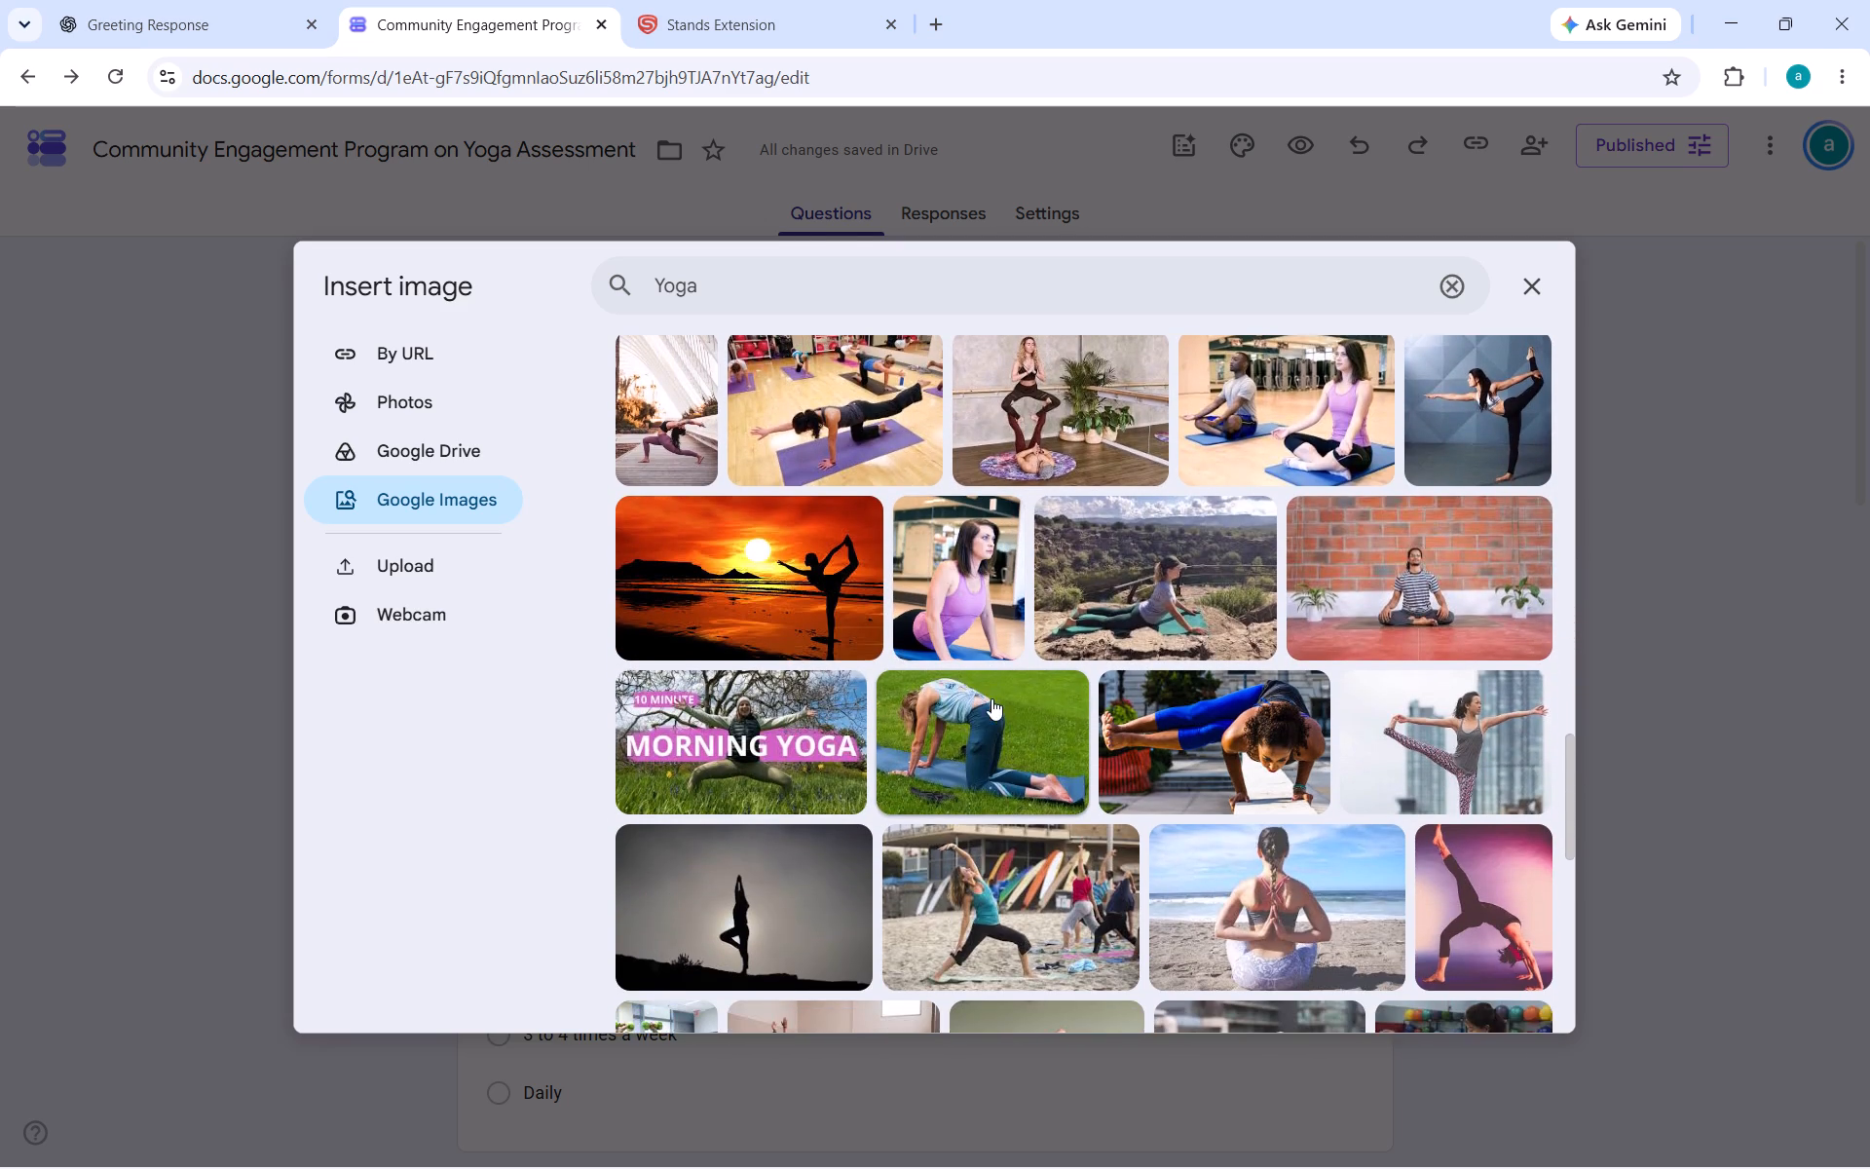
scroll(990, 709, down, 3)
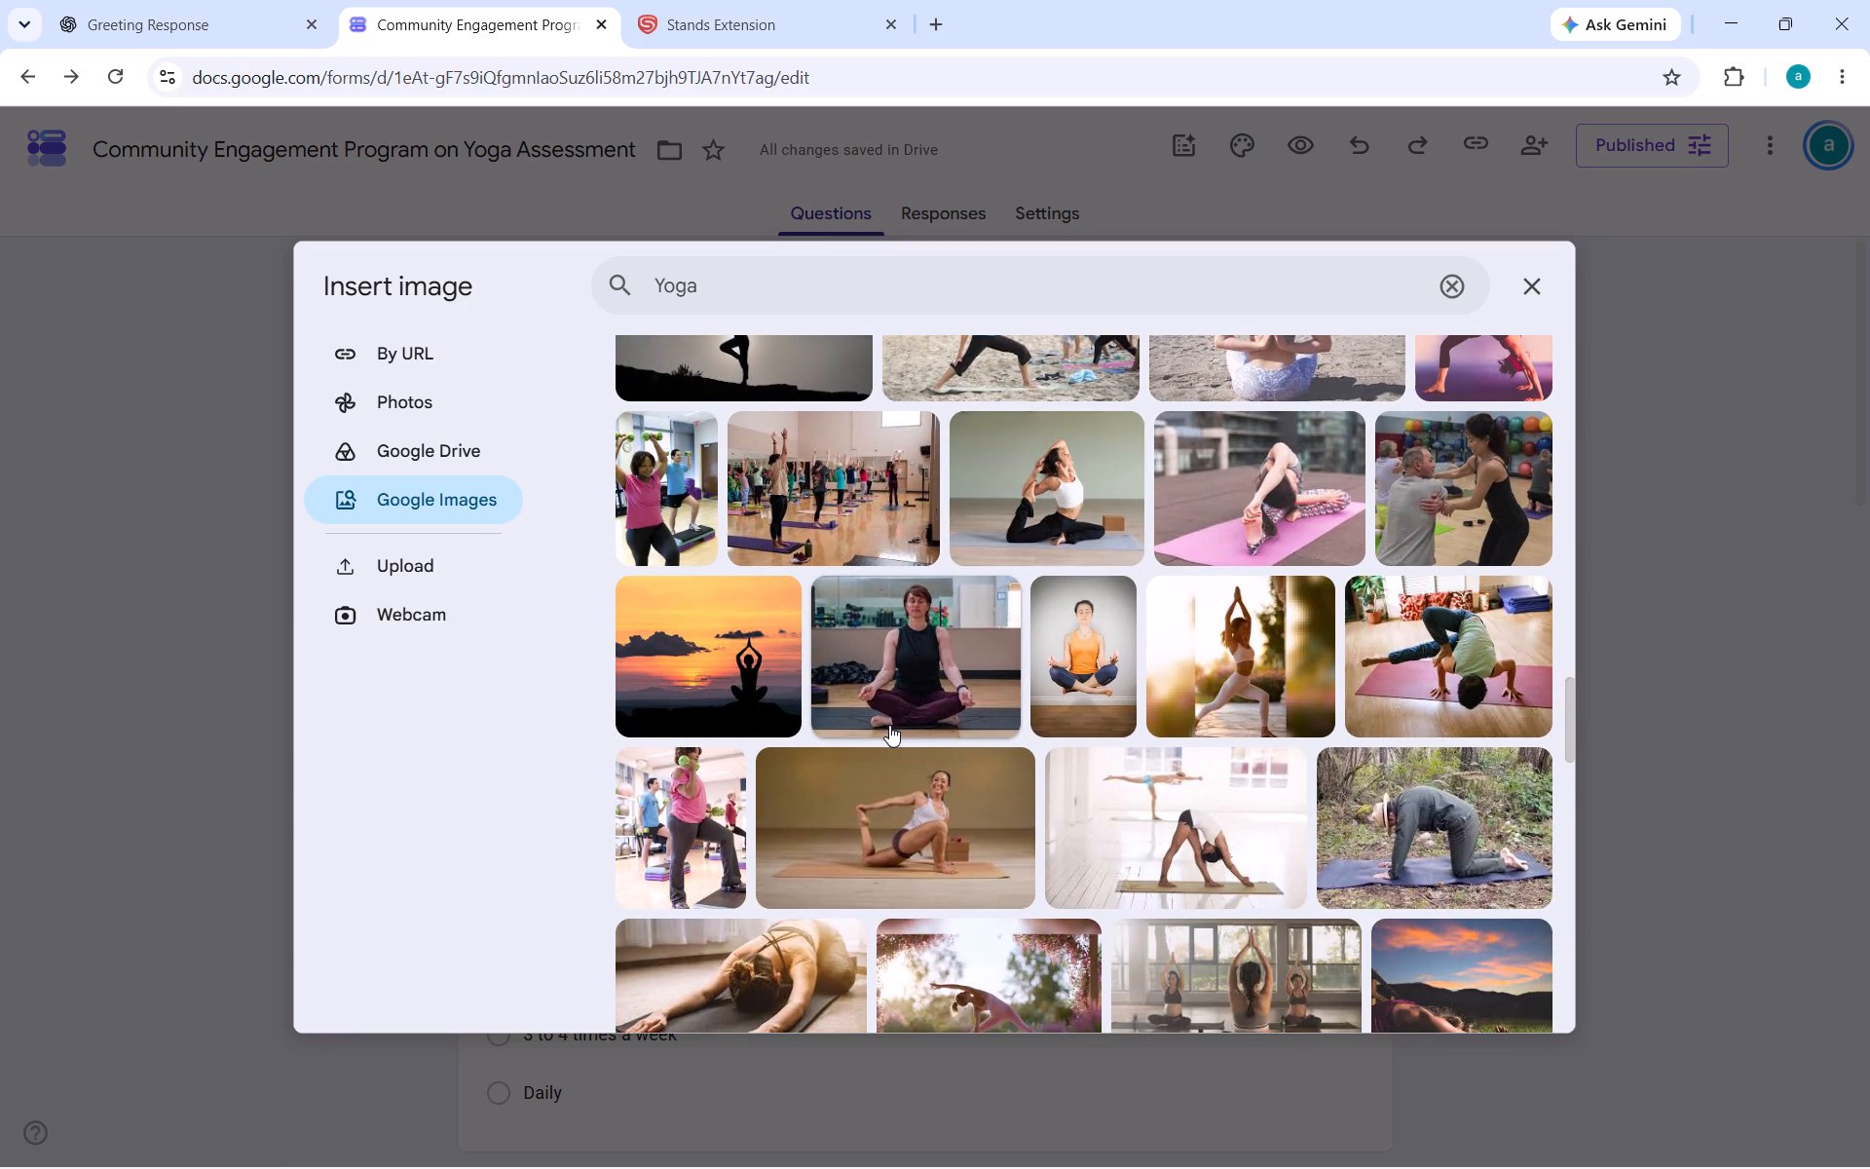
scroll(855, 728, down, 8)
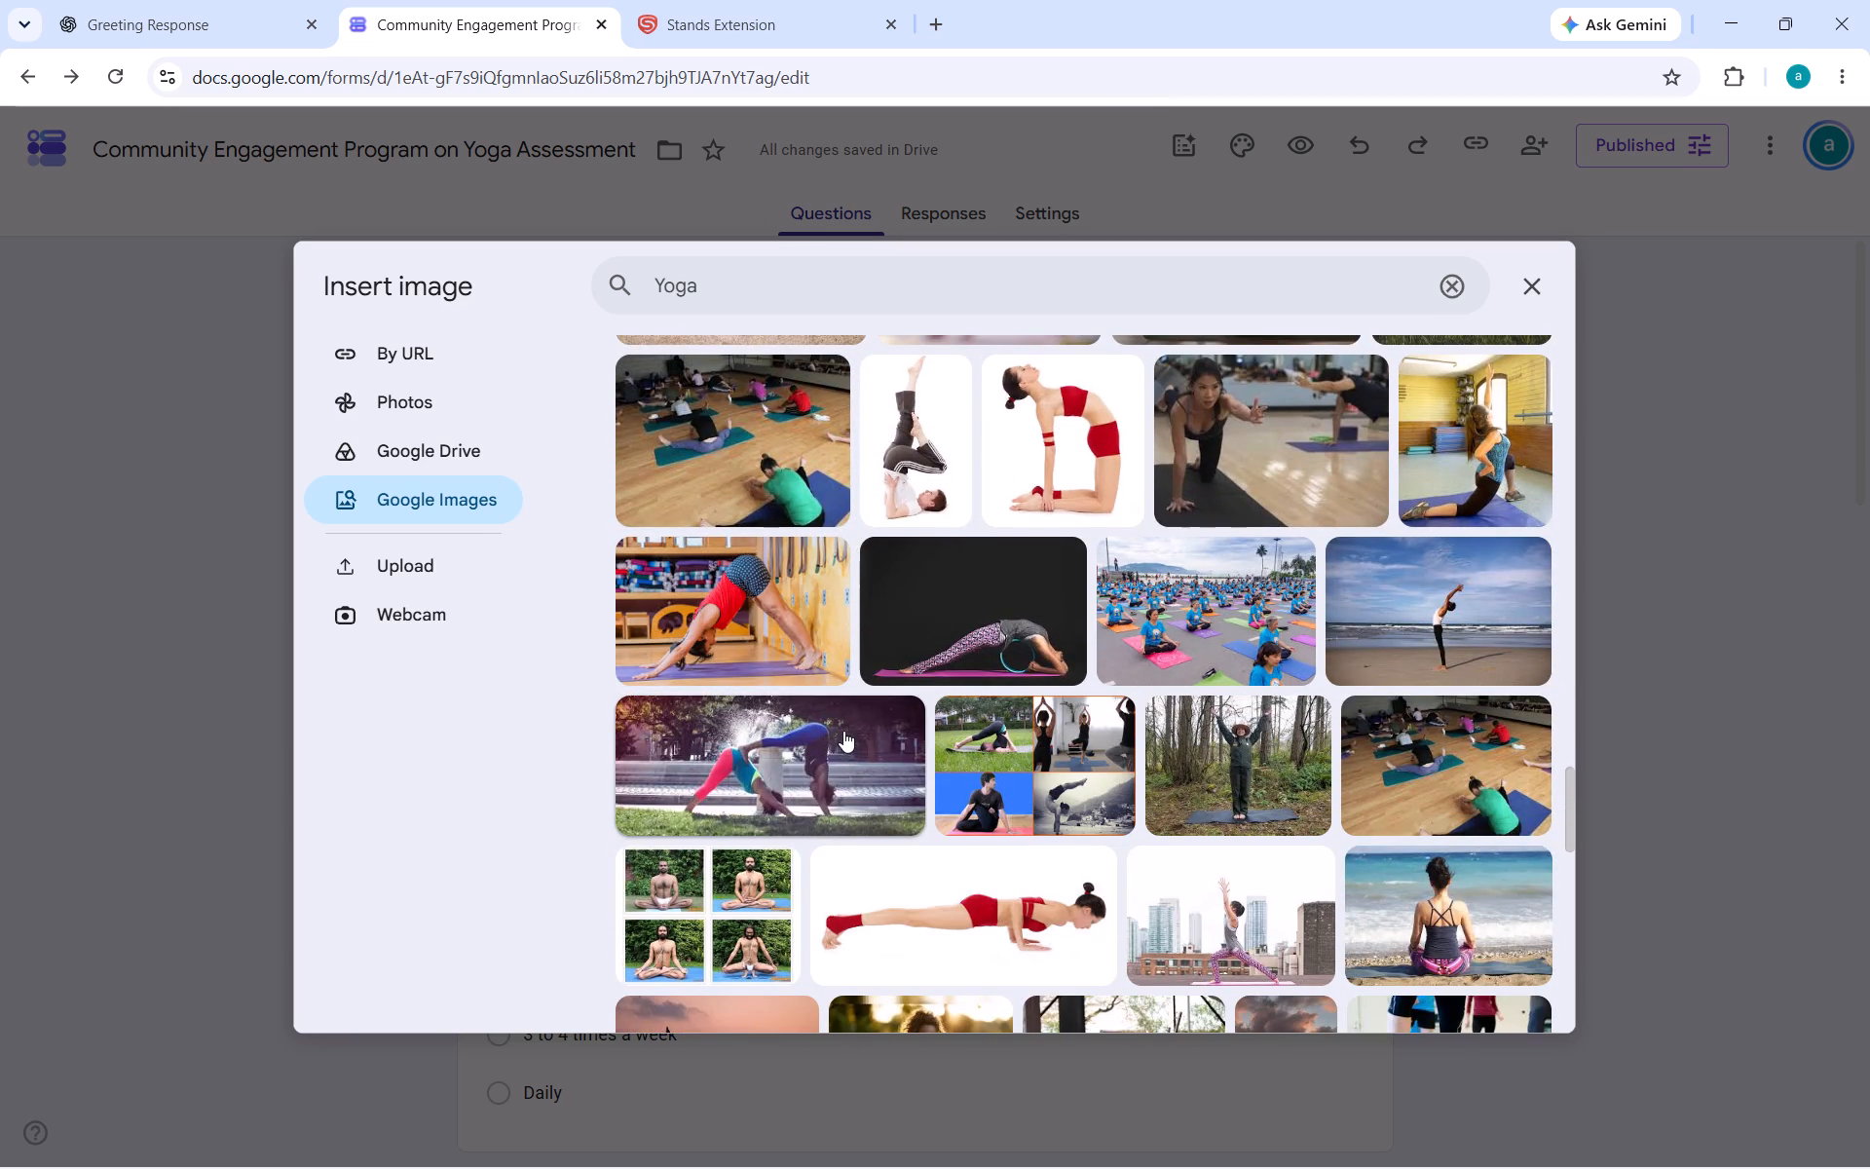
scroll(843, 731, down, 3)
scroll(843, 731, up, 2)
scroll(843, 731, down, 1)
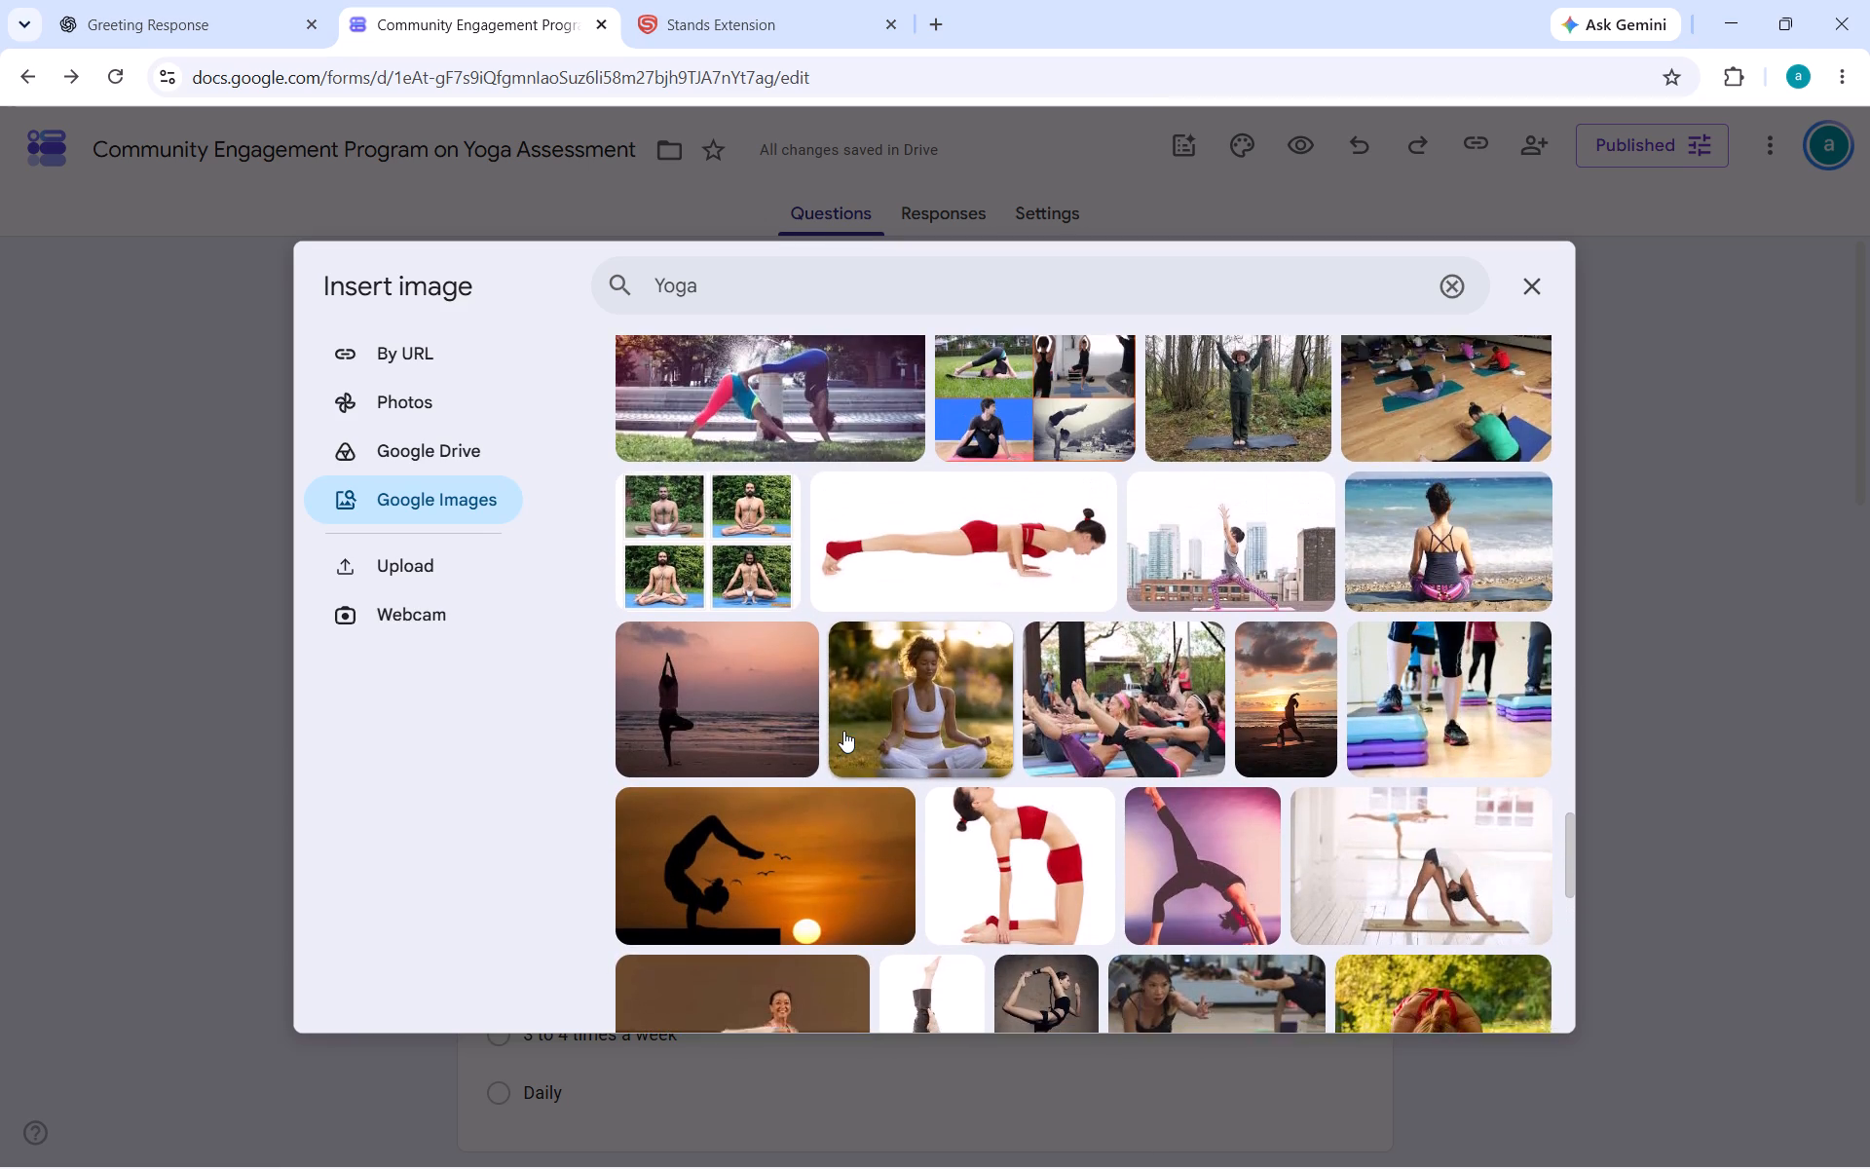
scroll(843, 727, down, 6)
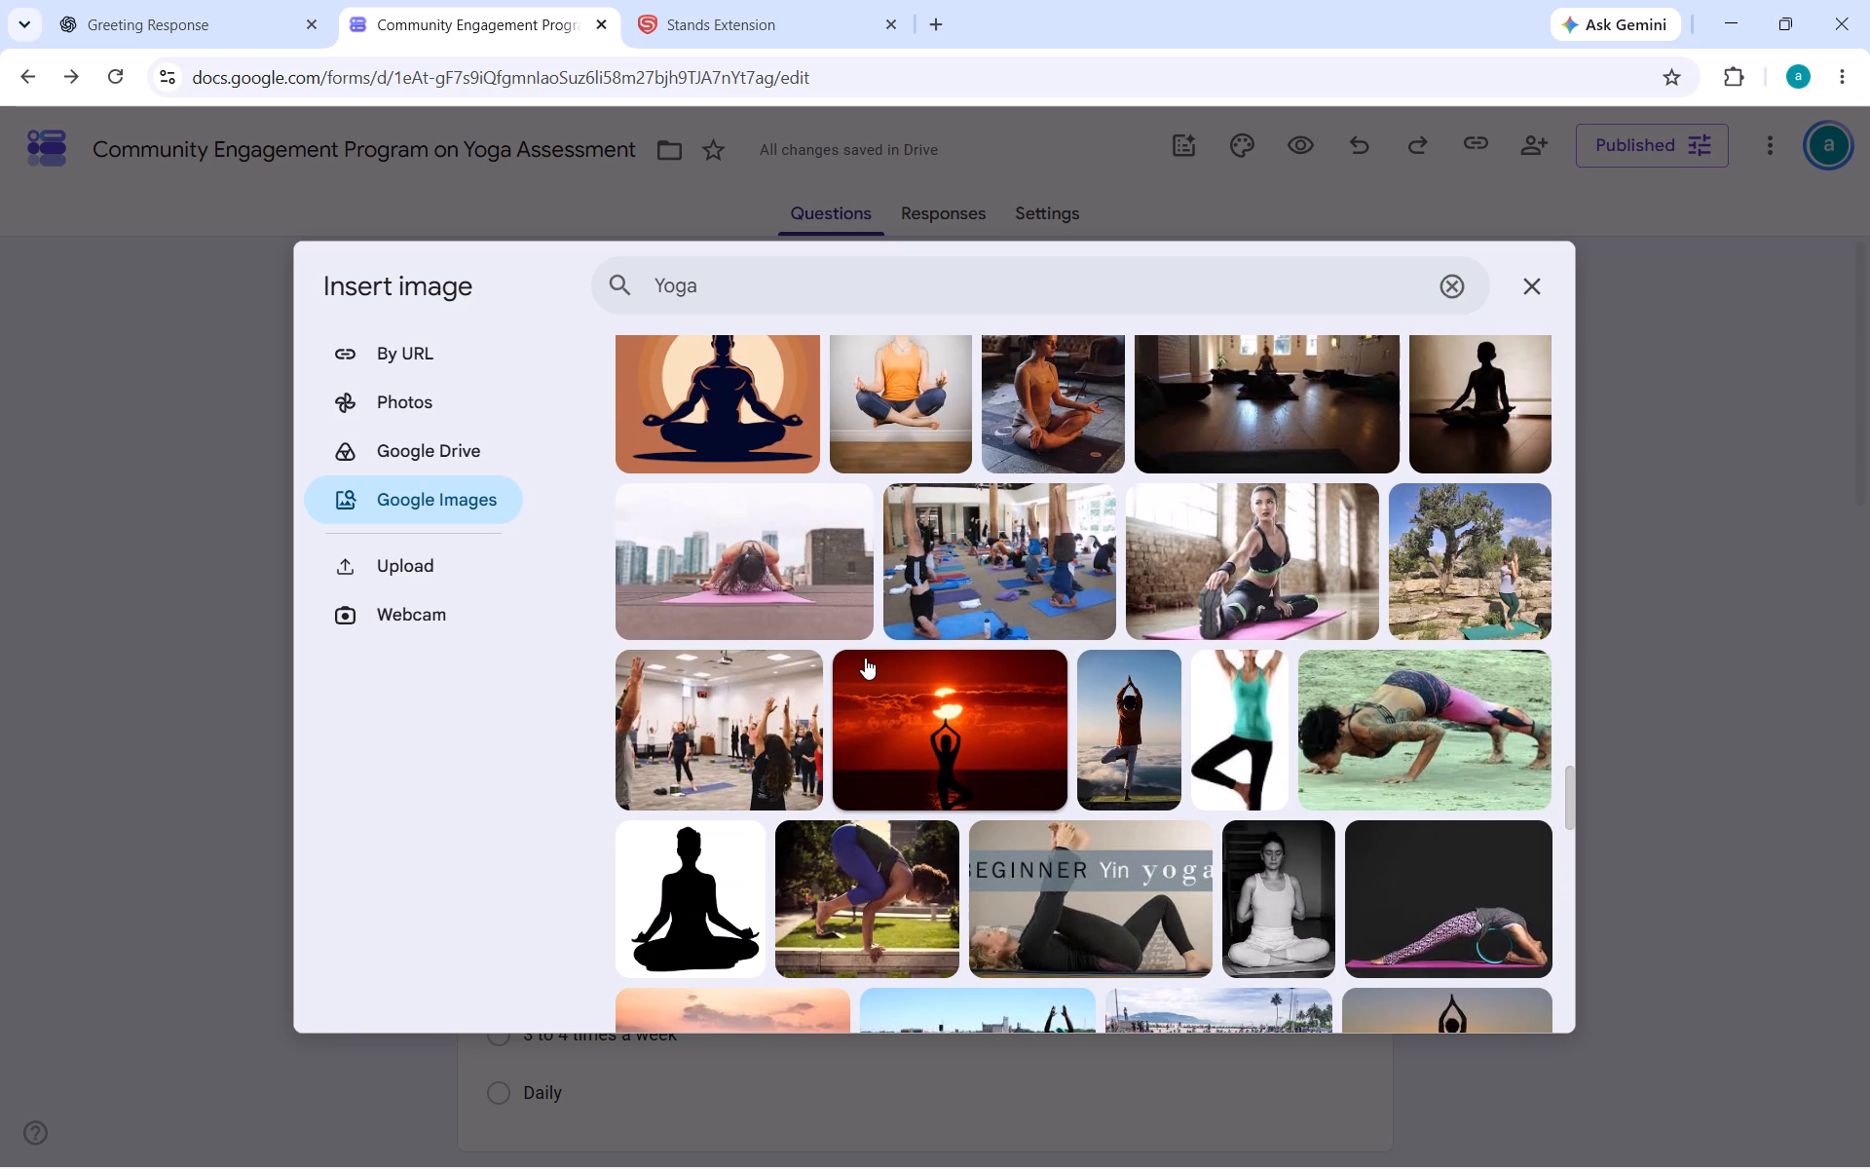
scroll(866, 657, down, 6)
scroll(1068, 690, down, 1)
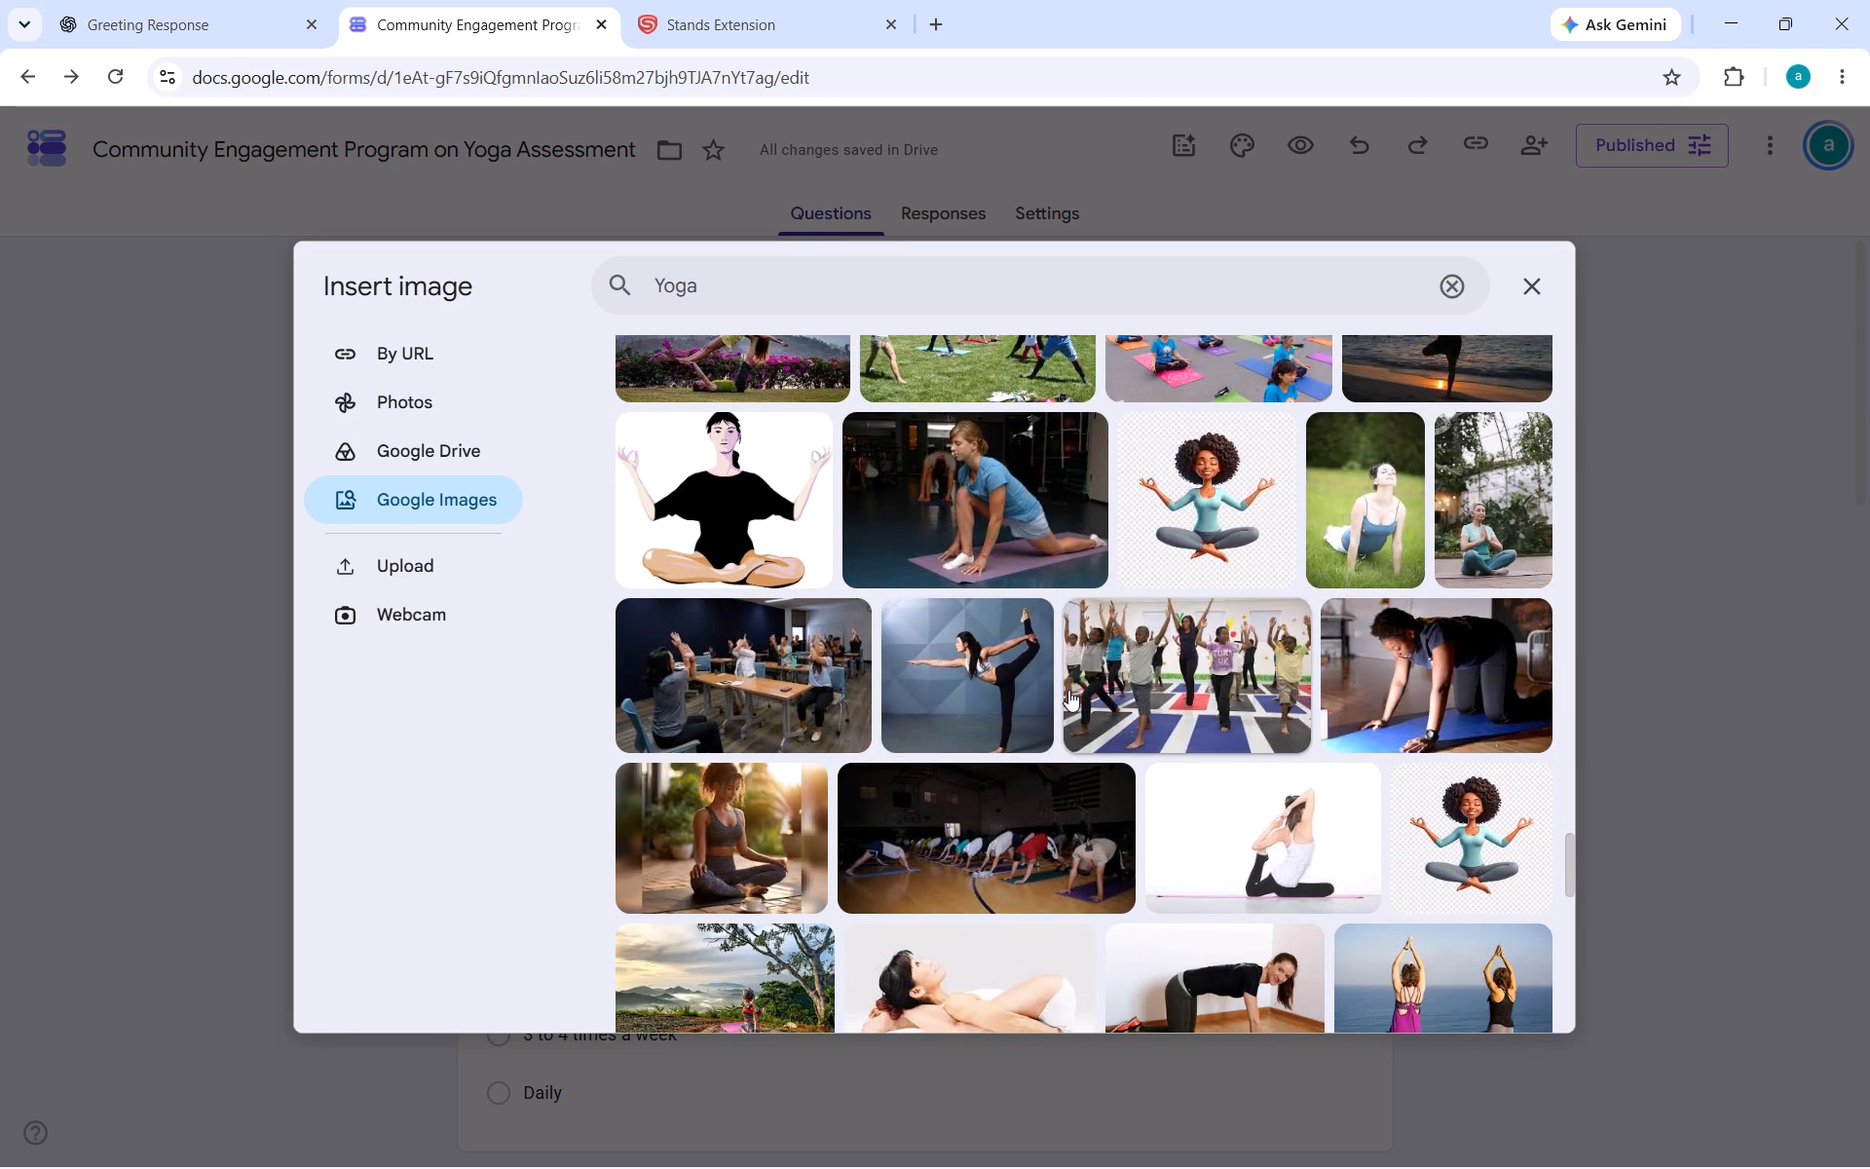
scroll(1068, 690, down, 6)
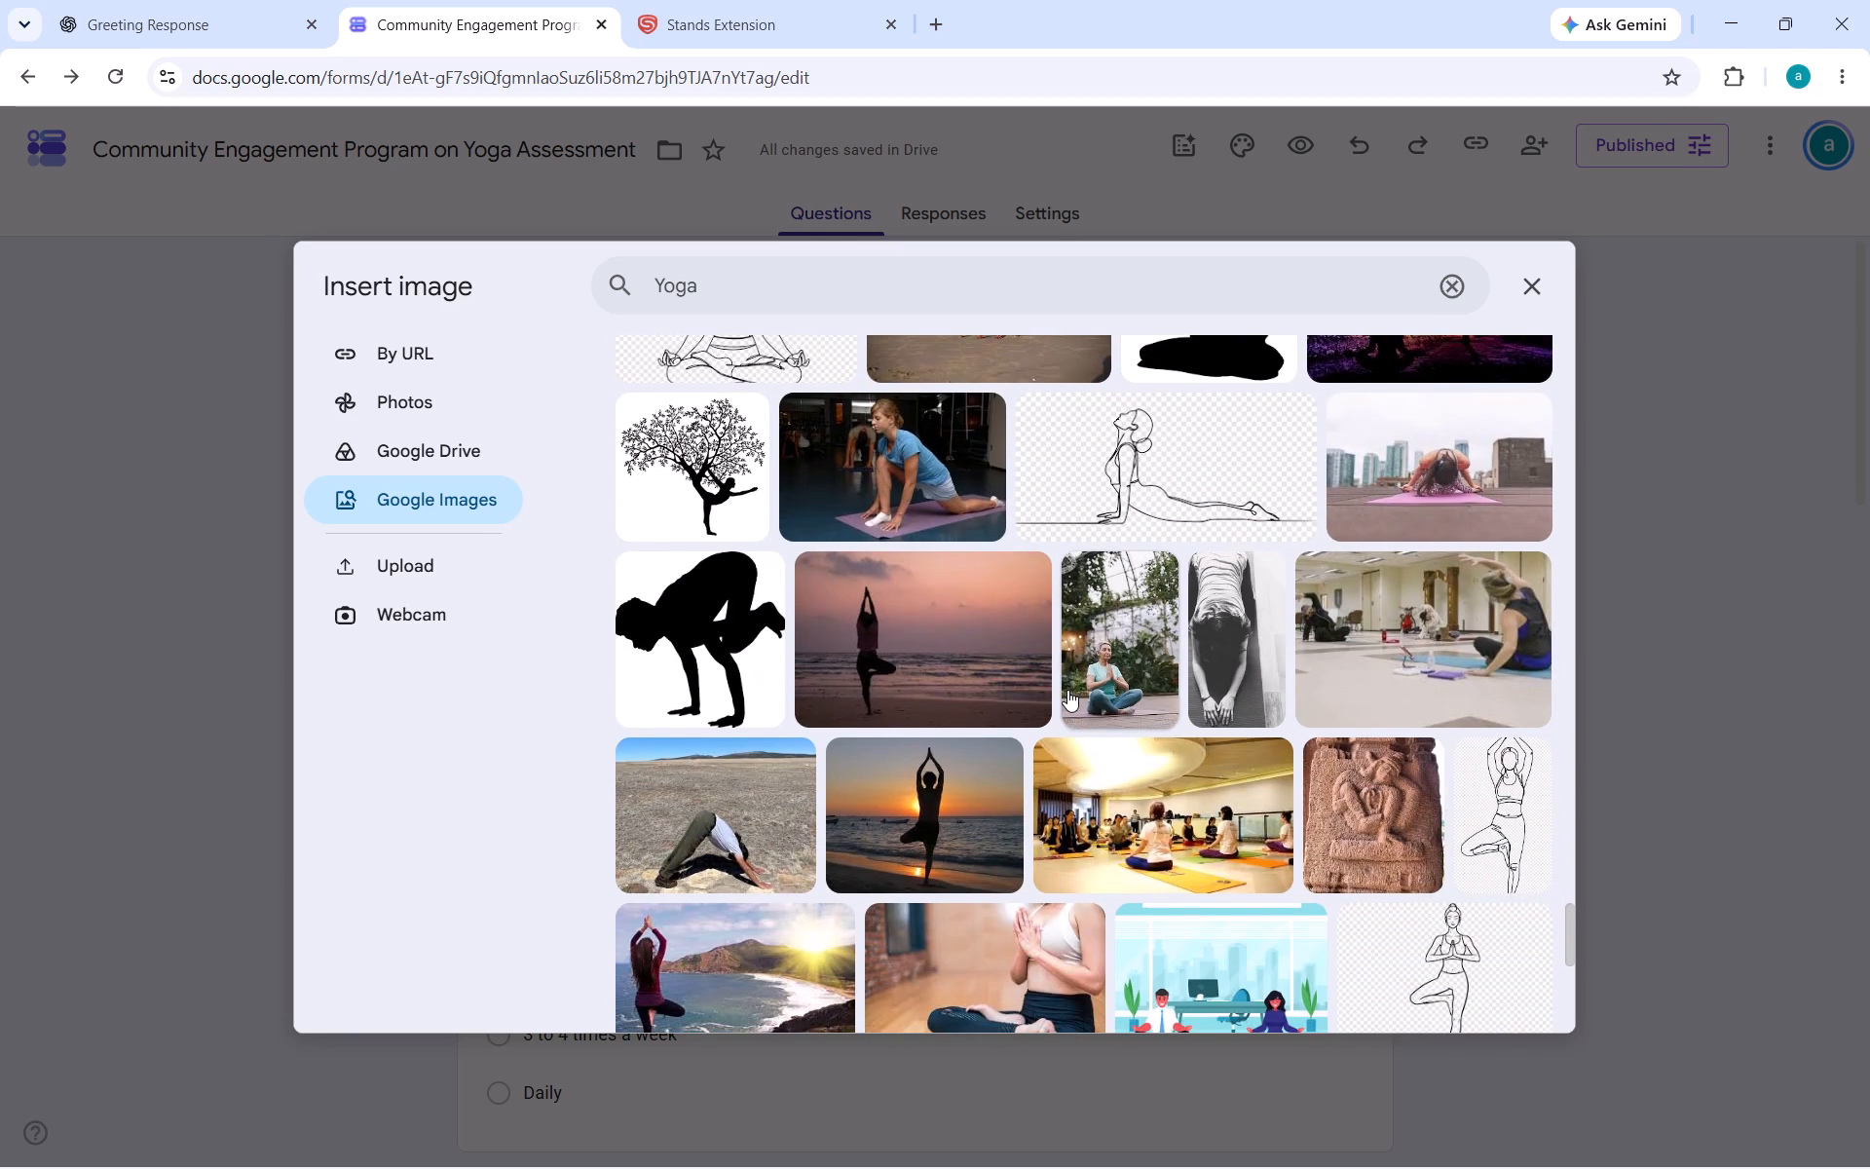
scroll(1067, 690, down, 12)
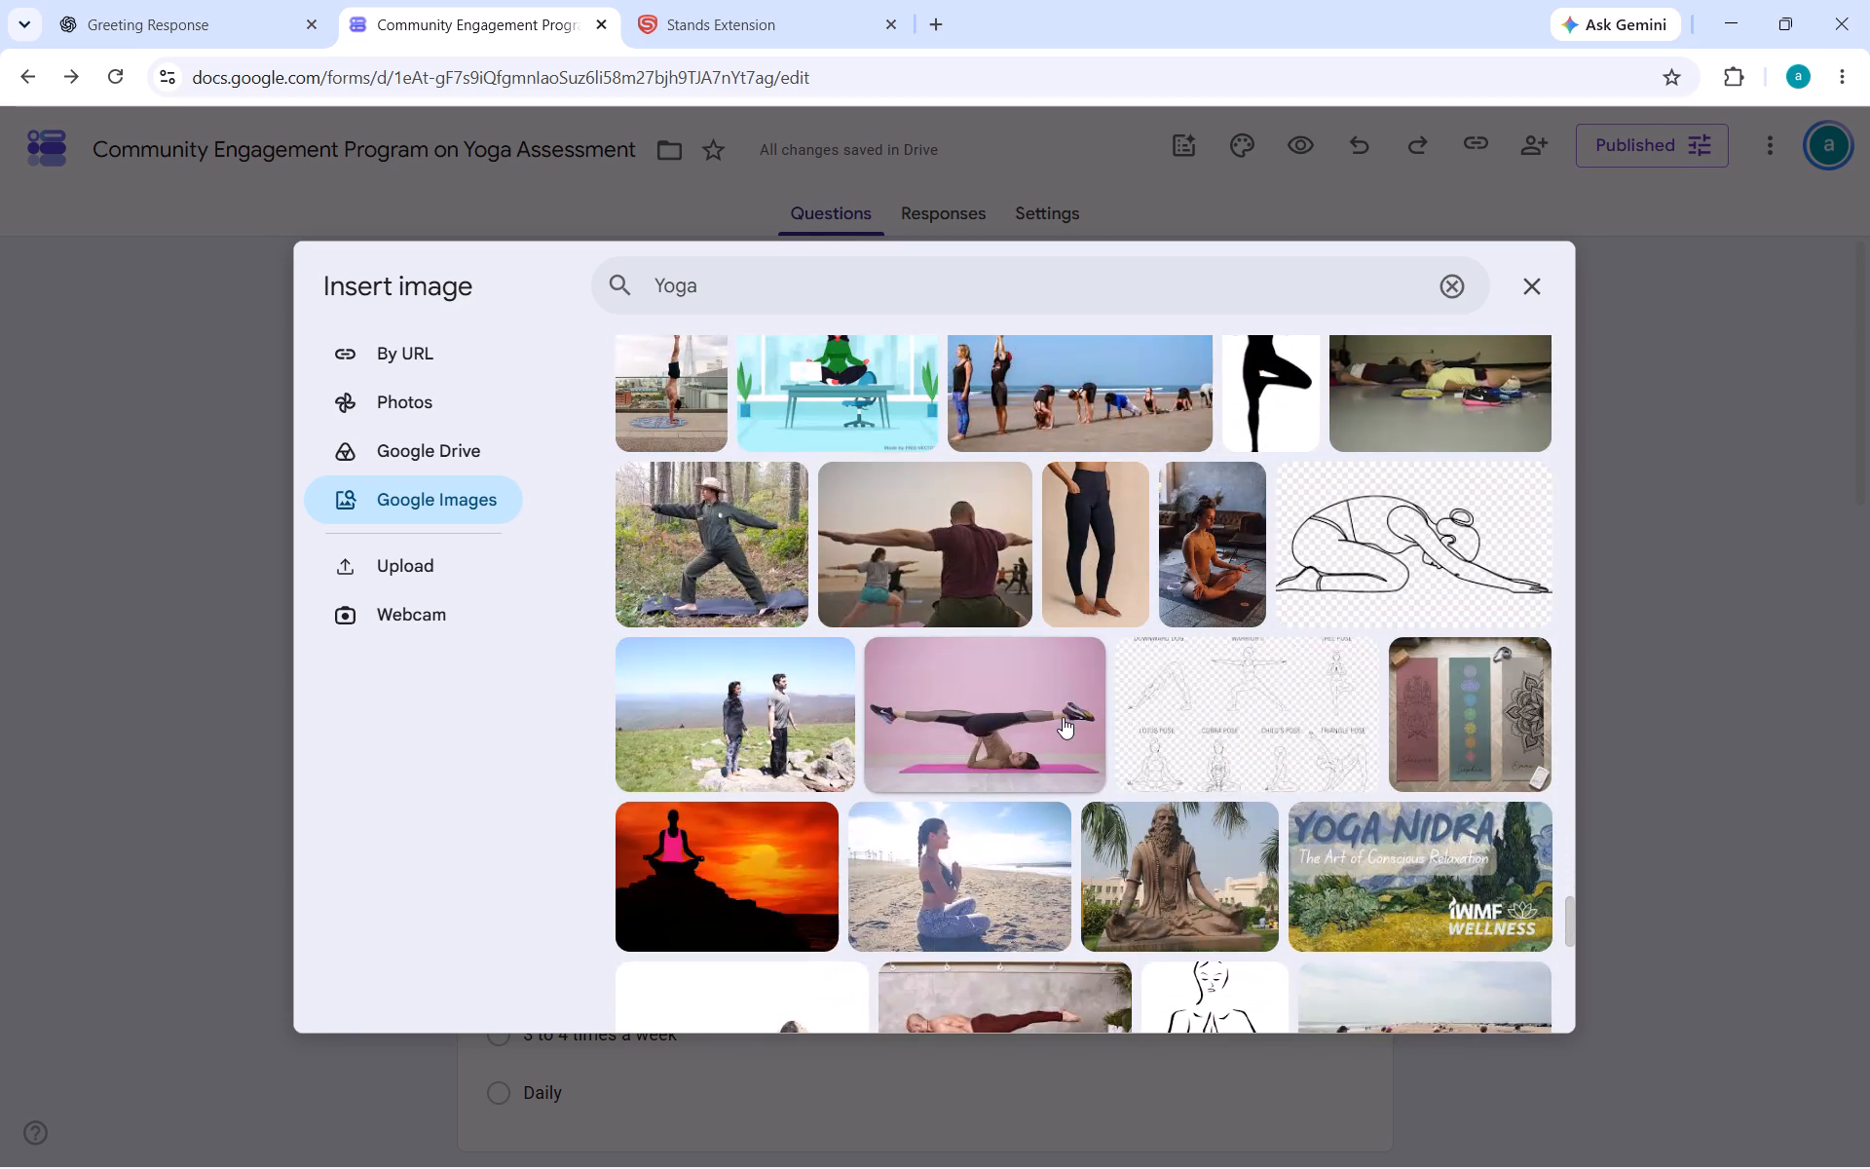
scroll(1065, 736, down, 5)
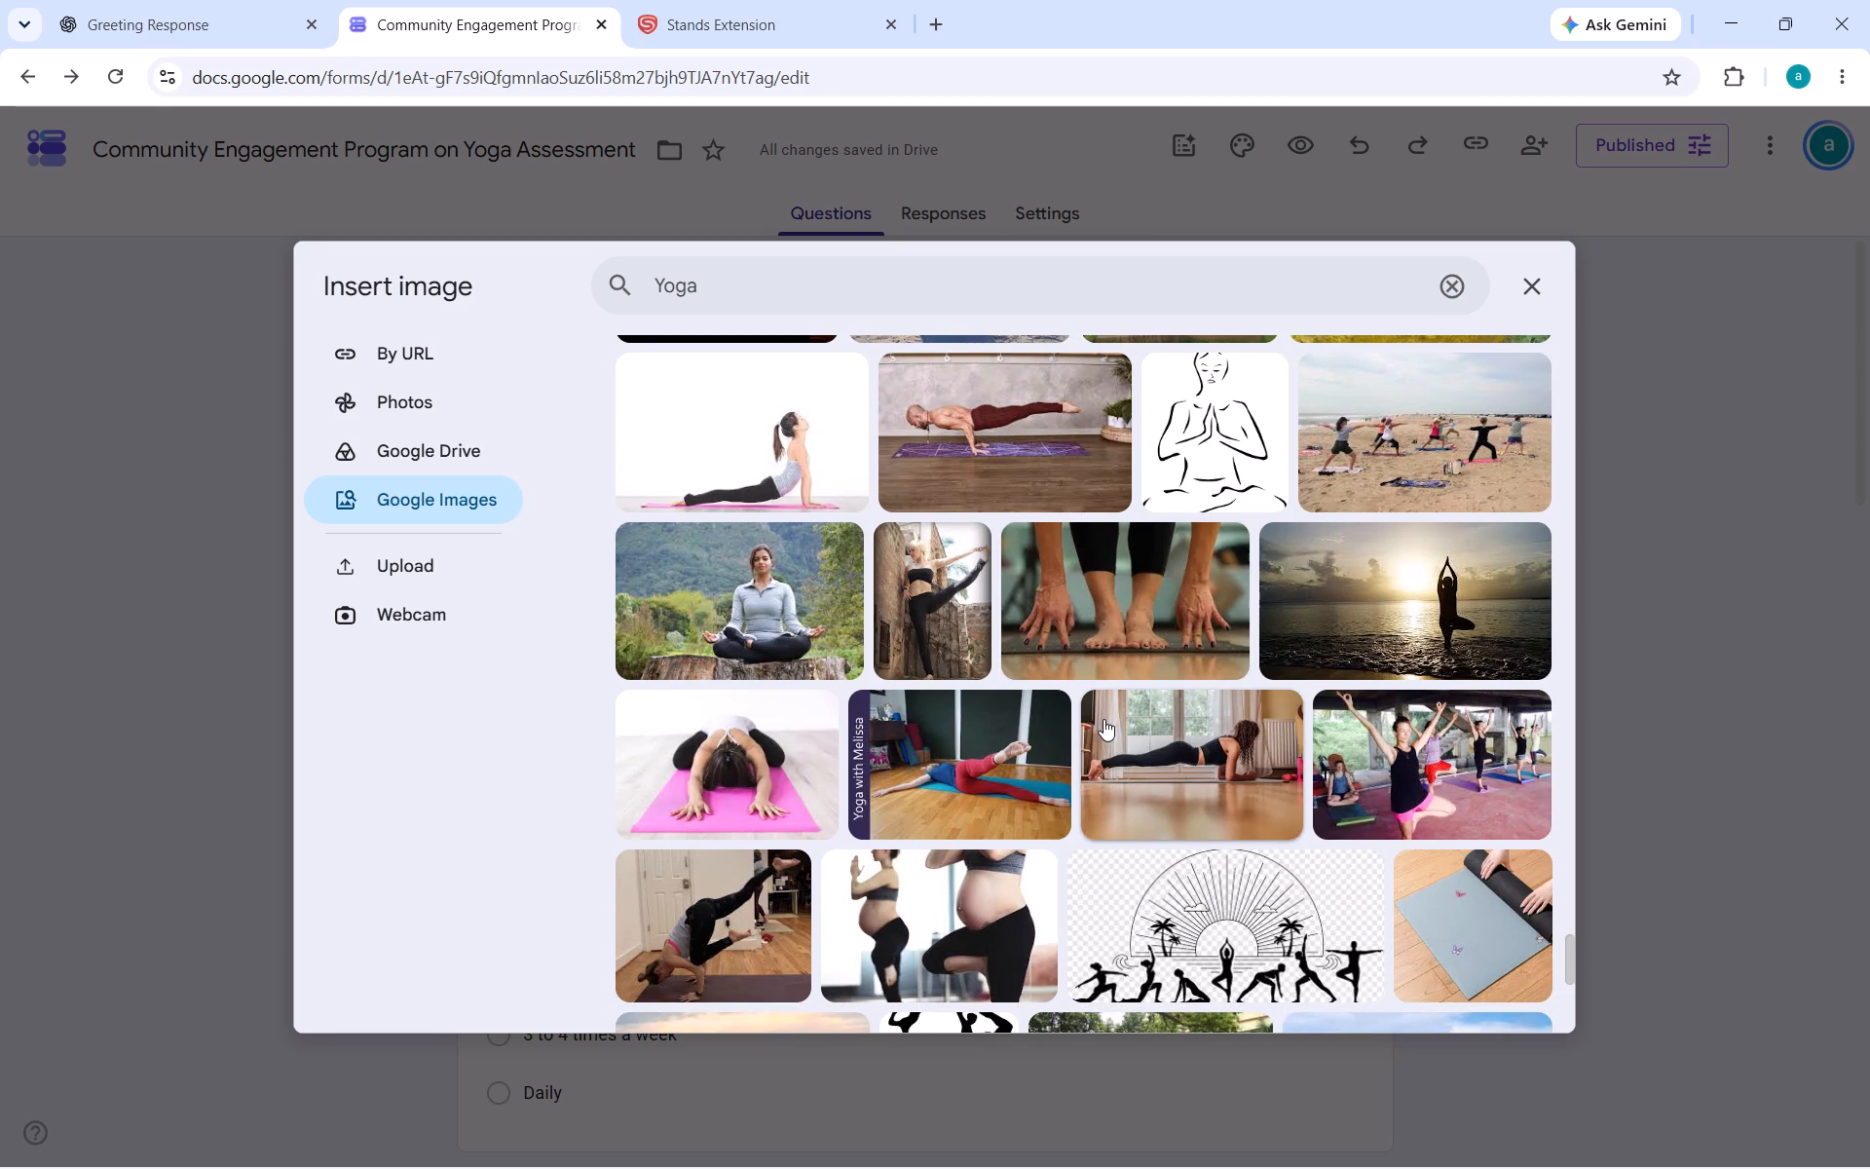
scroll(1103, 719, down, 9)
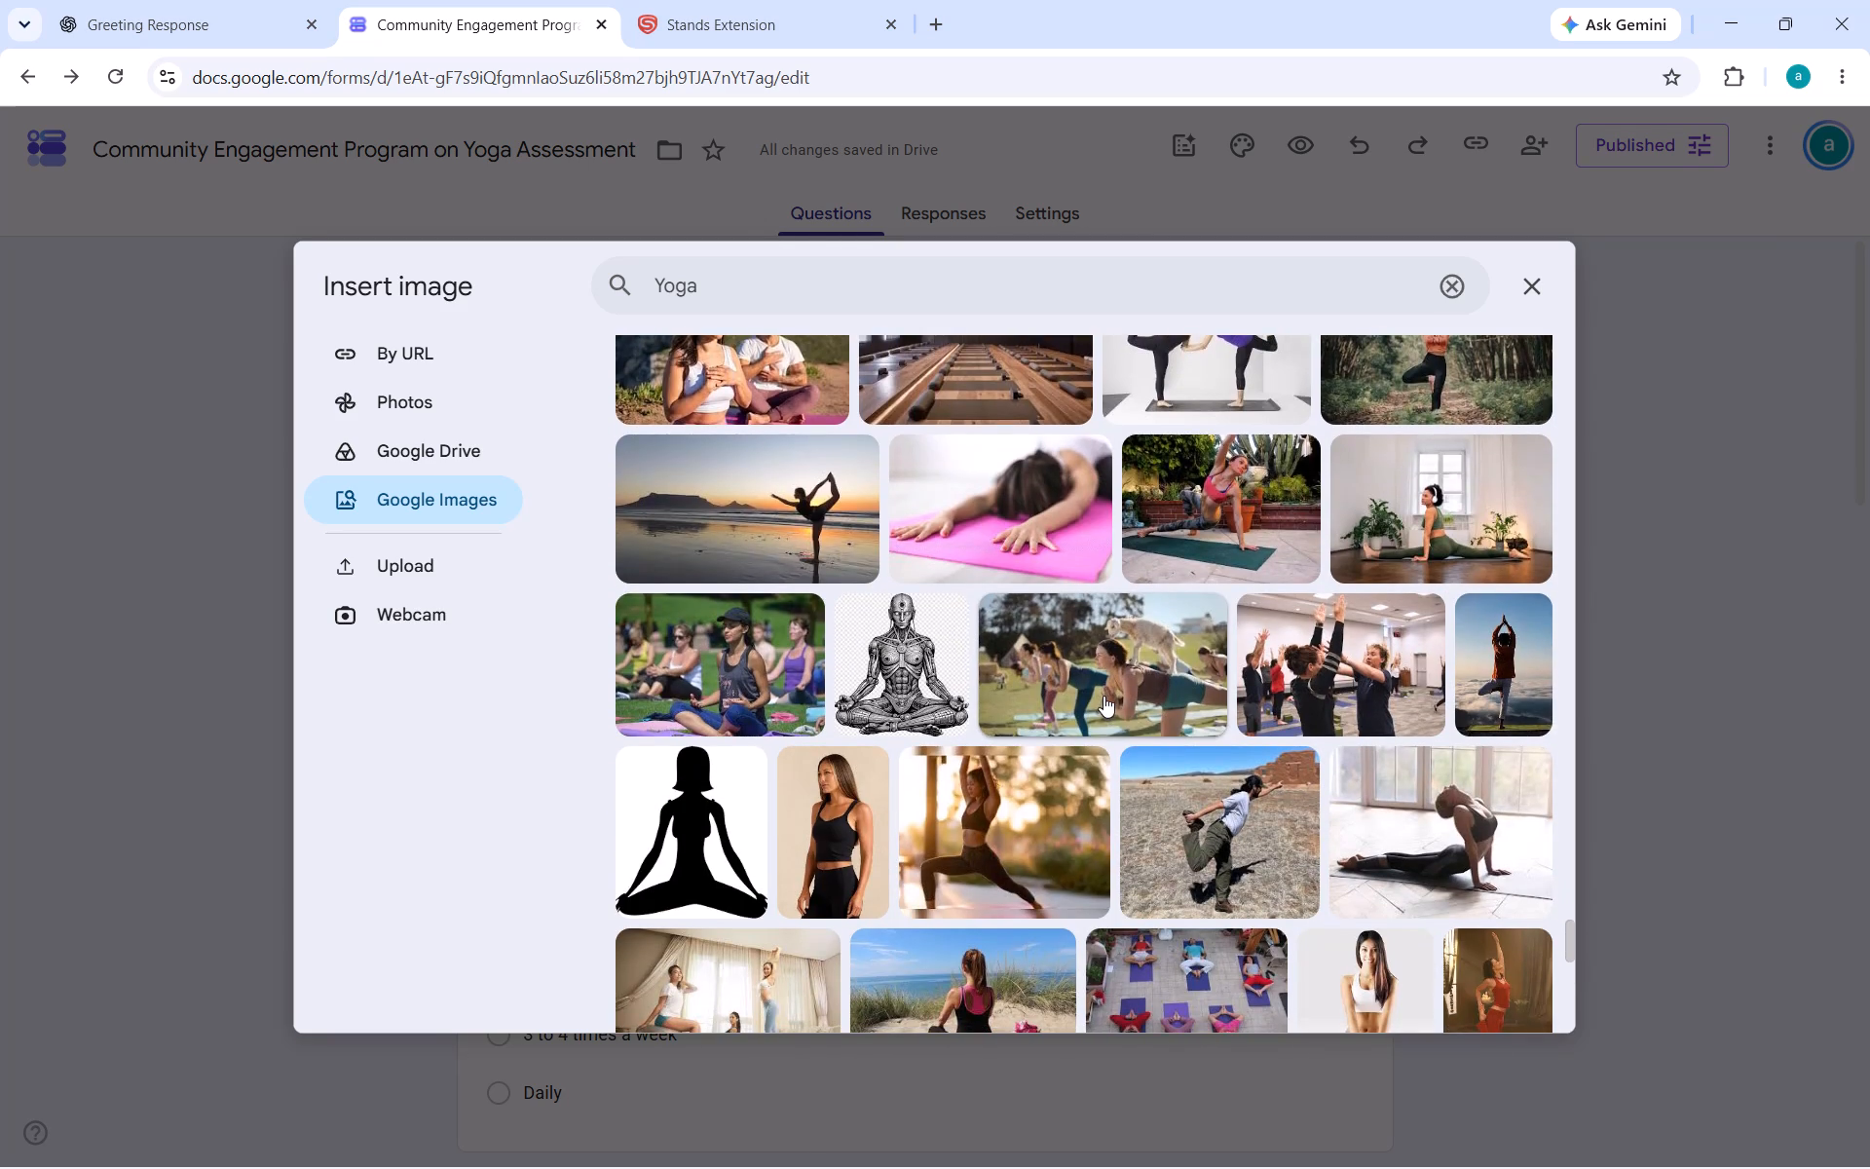
scroll(1103, 696, down, 7)
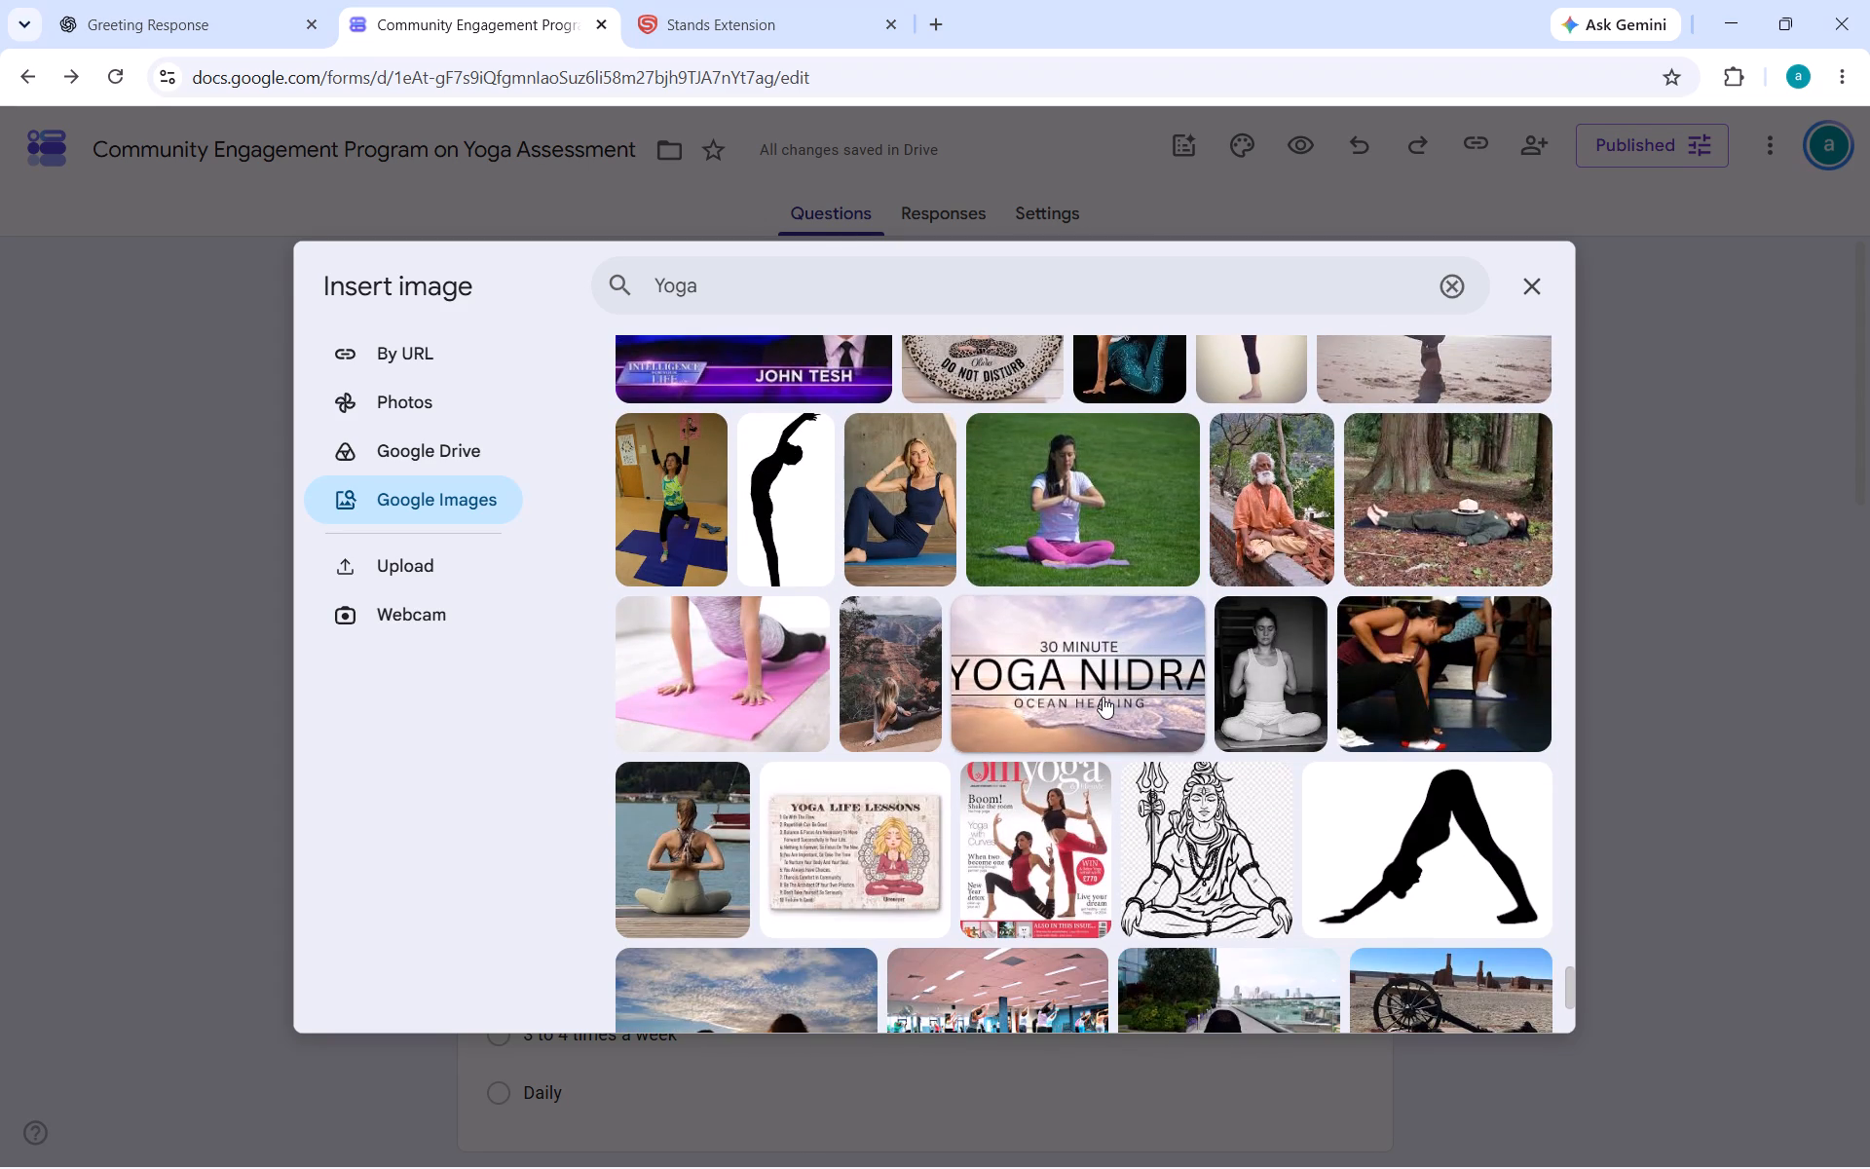
scroll(1018, 733, down, 3)
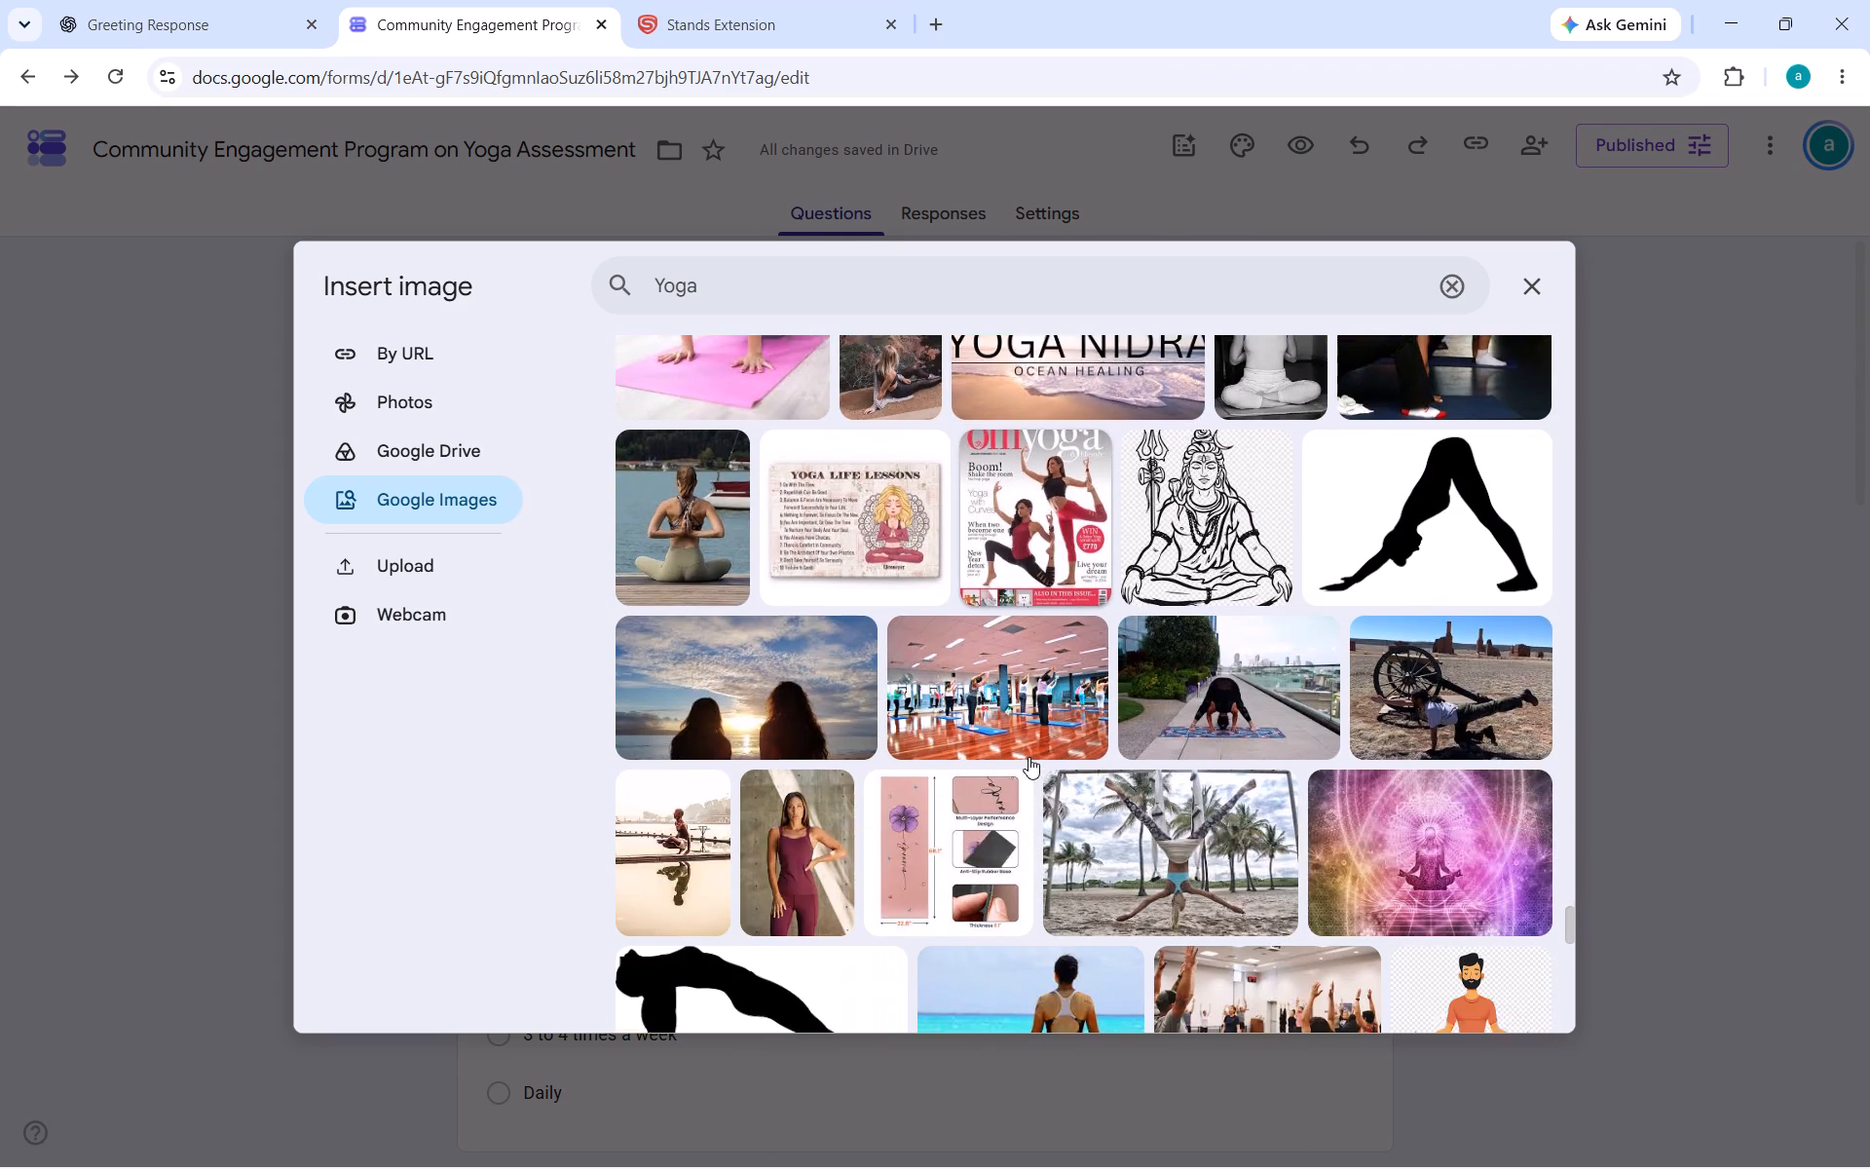
scroll(1028, 759, down, 1)
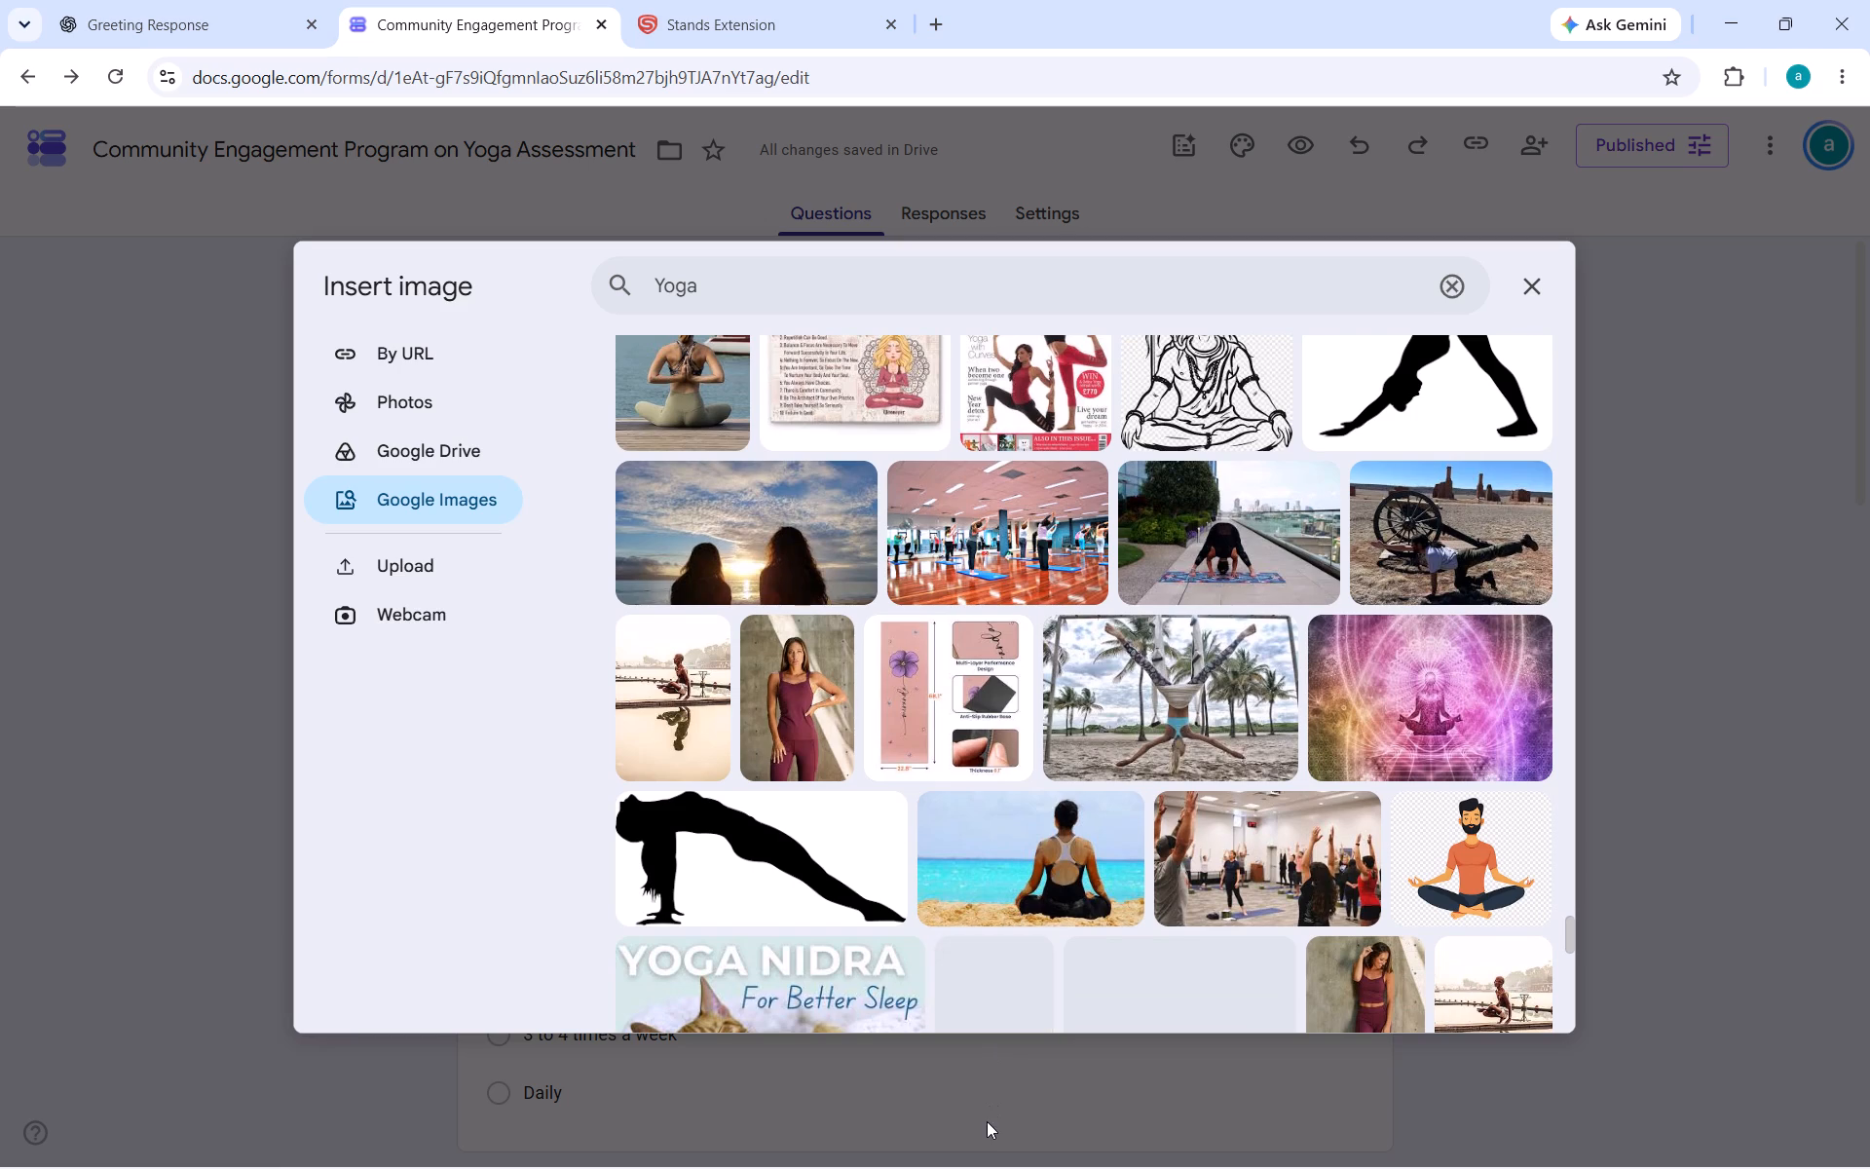
scroll(1059, 832, down, 7)
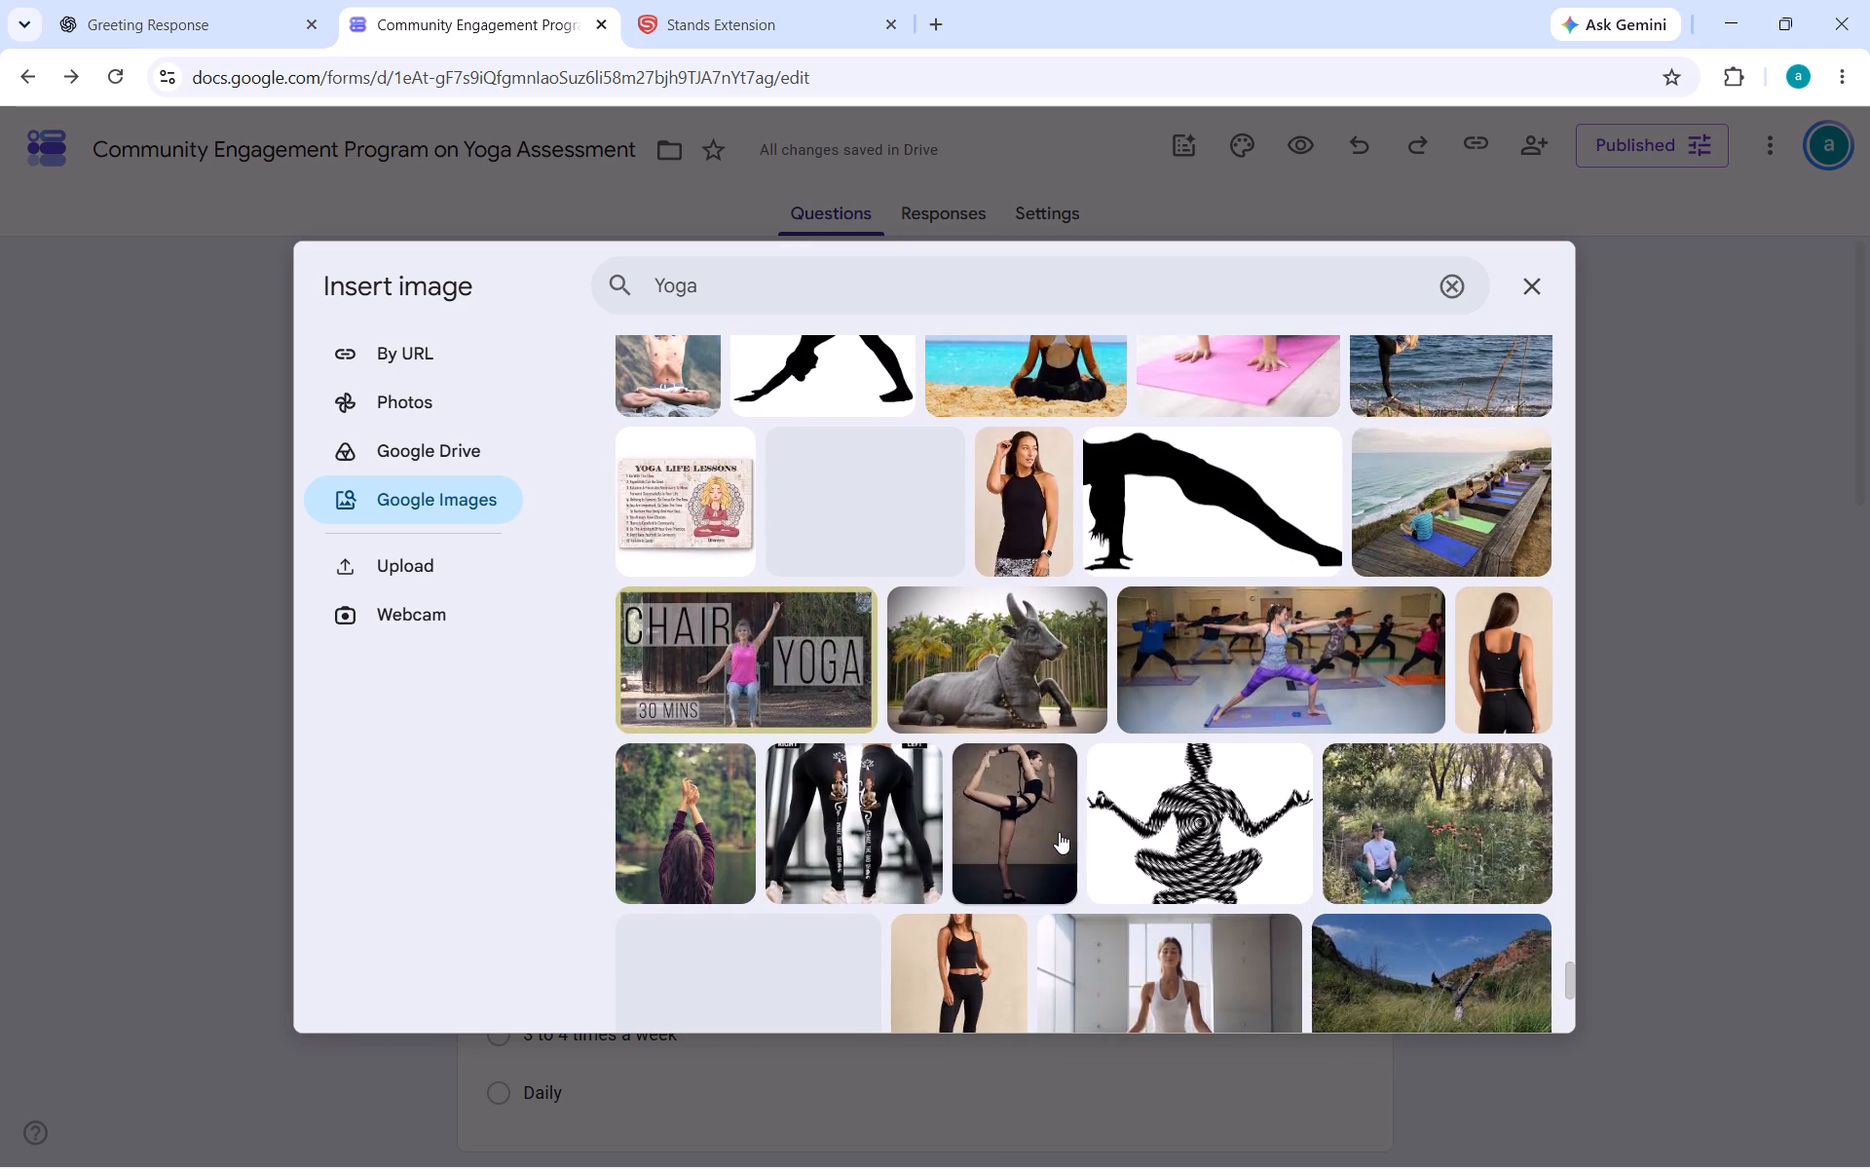
scroll(1059, 832, down, 8)
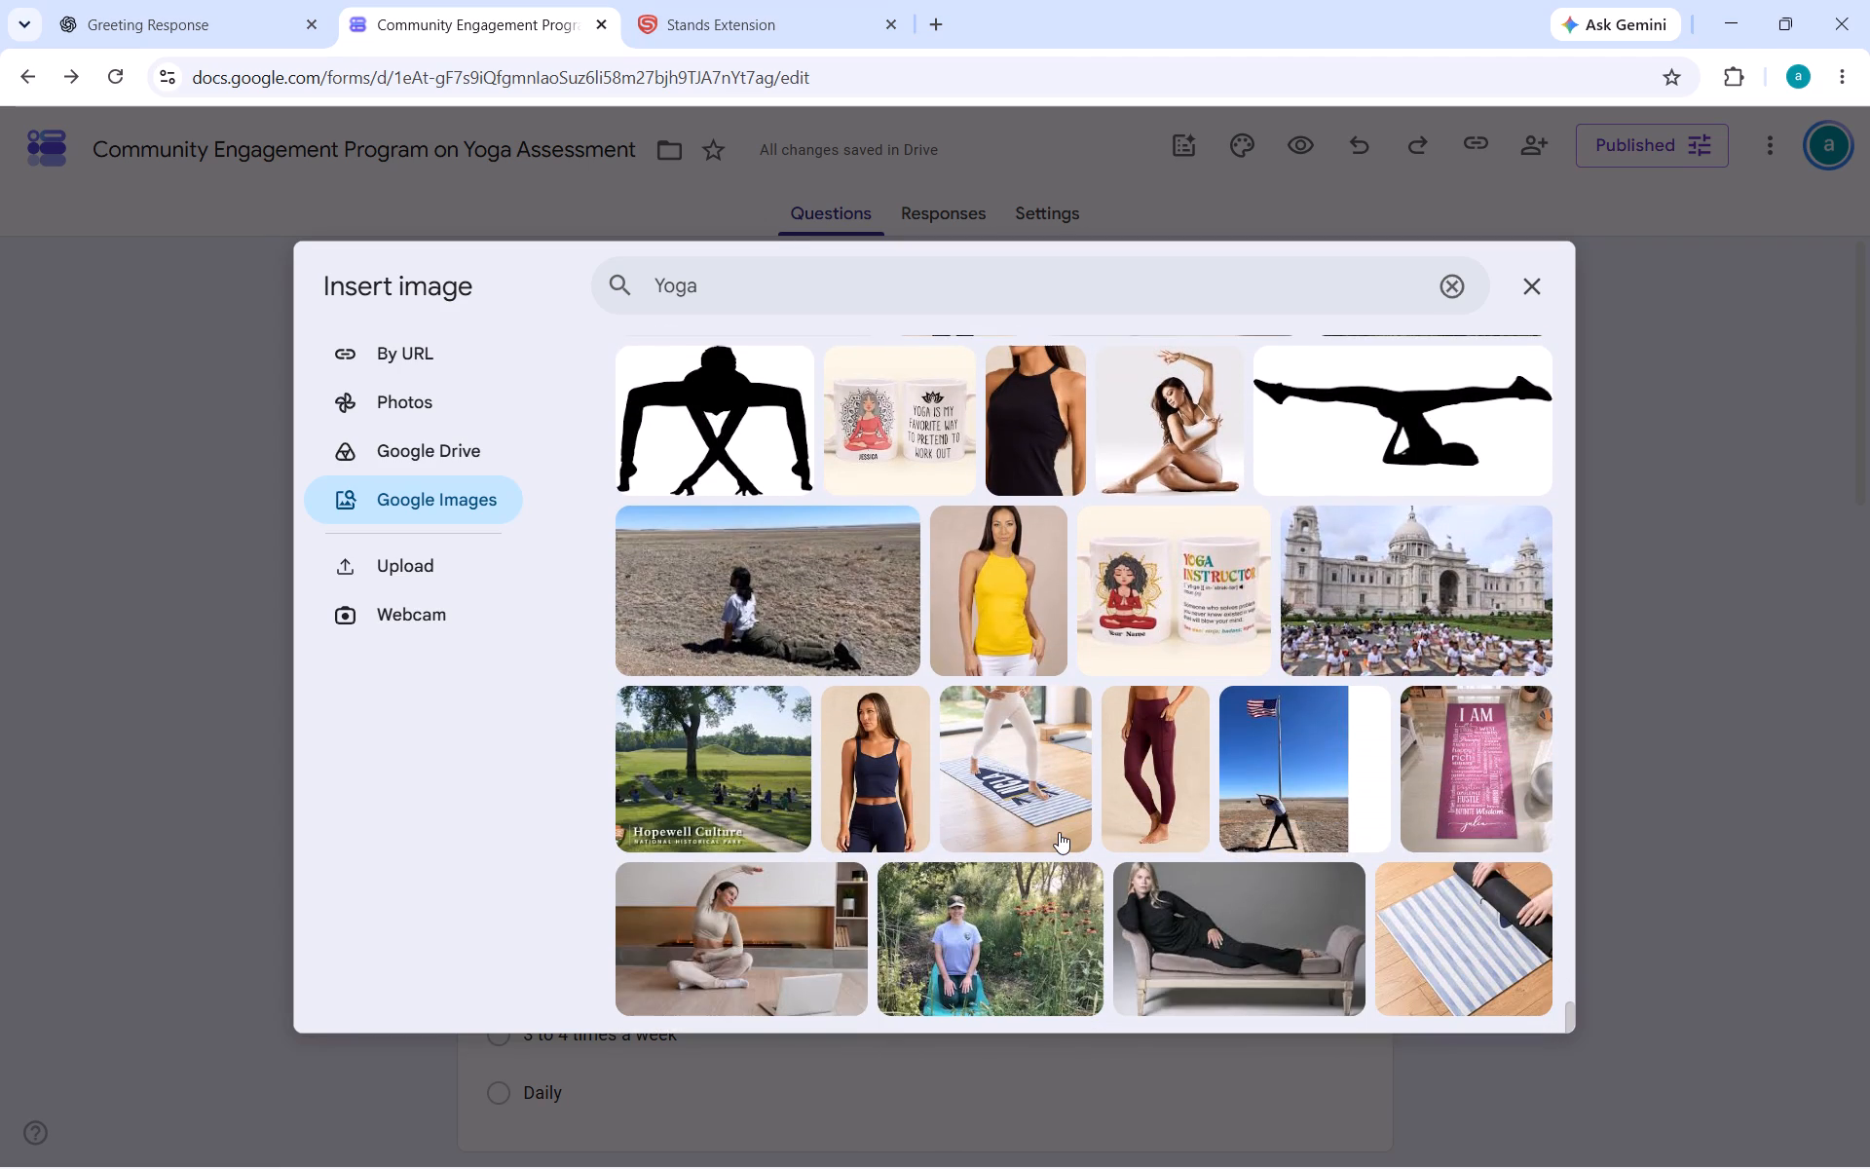
scroll(1059, 832, down, 7)
scroll(1059, 832, up, 9)
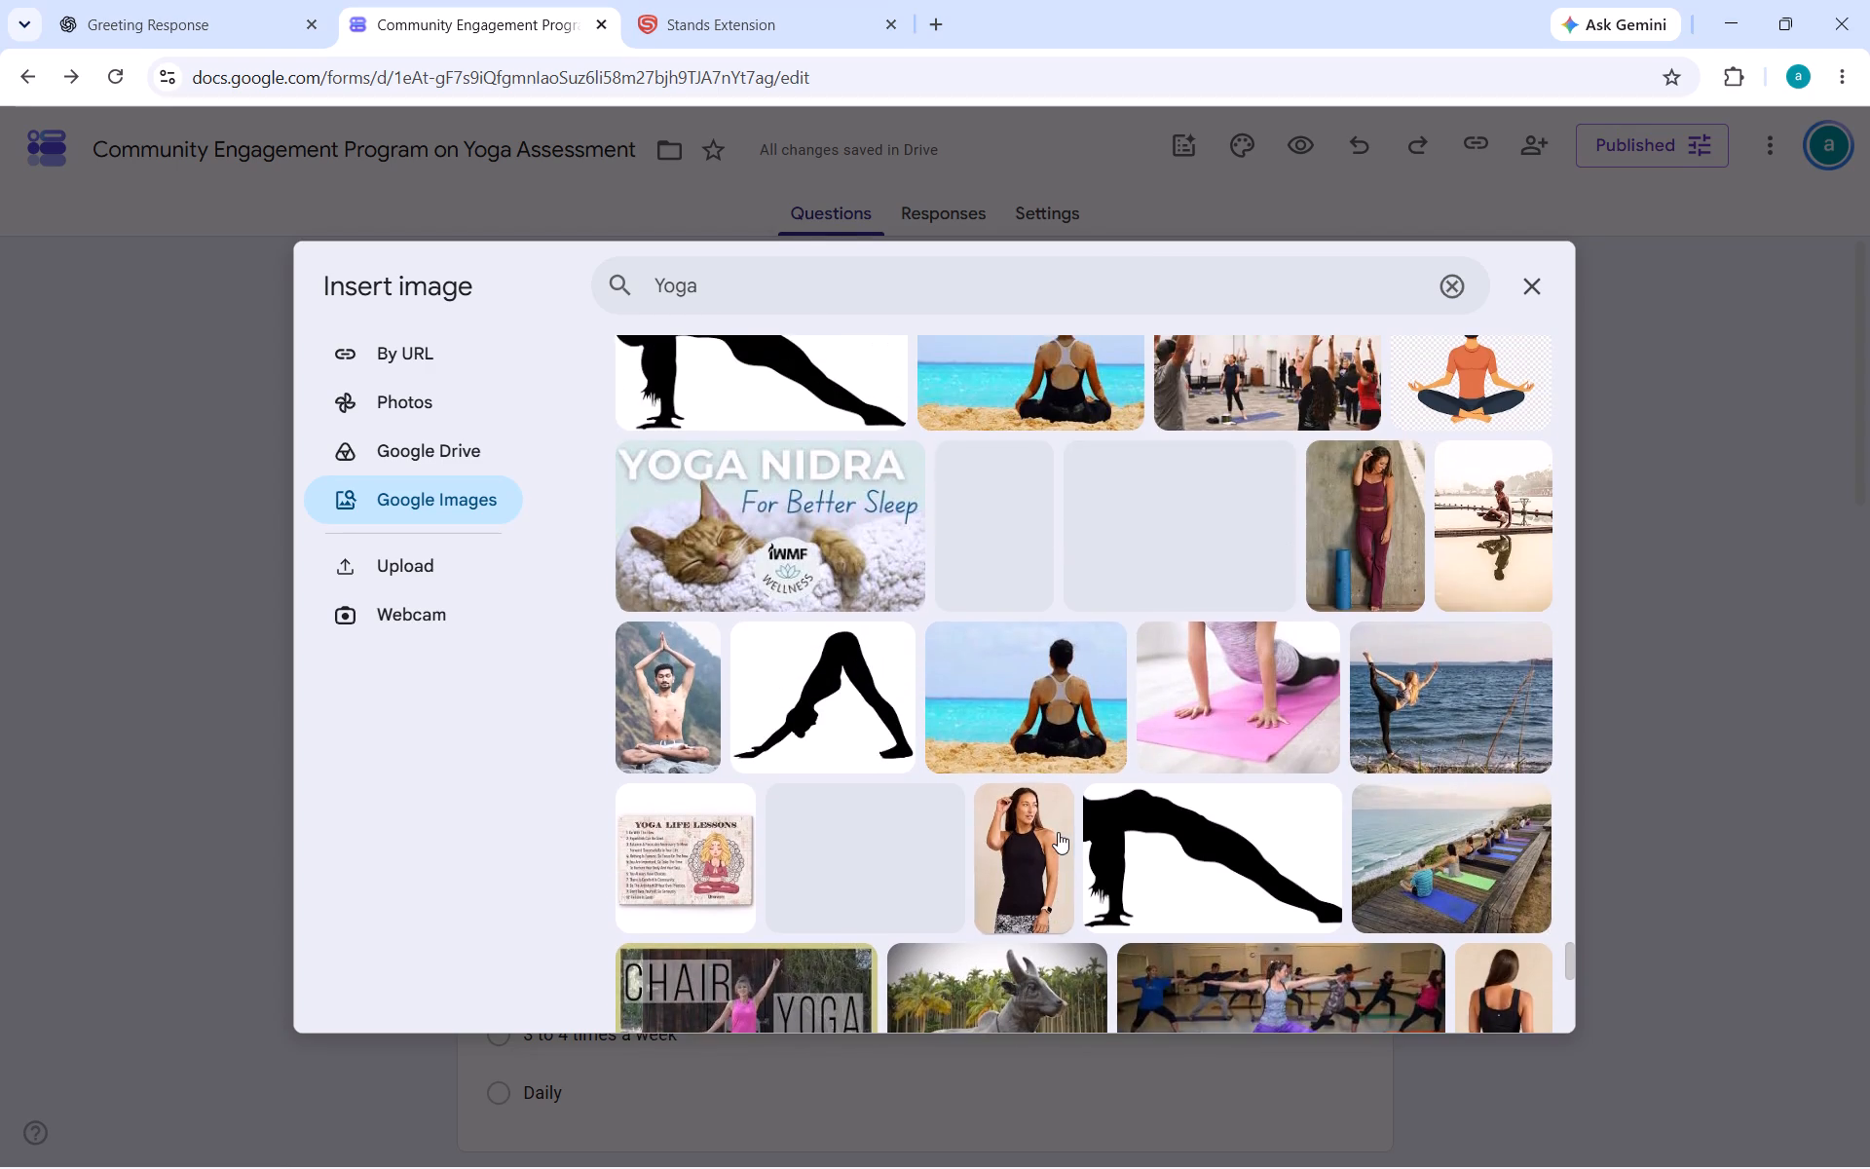
scroll(1058, 832, up, 18)
scroll(1058, 832, up, 9)
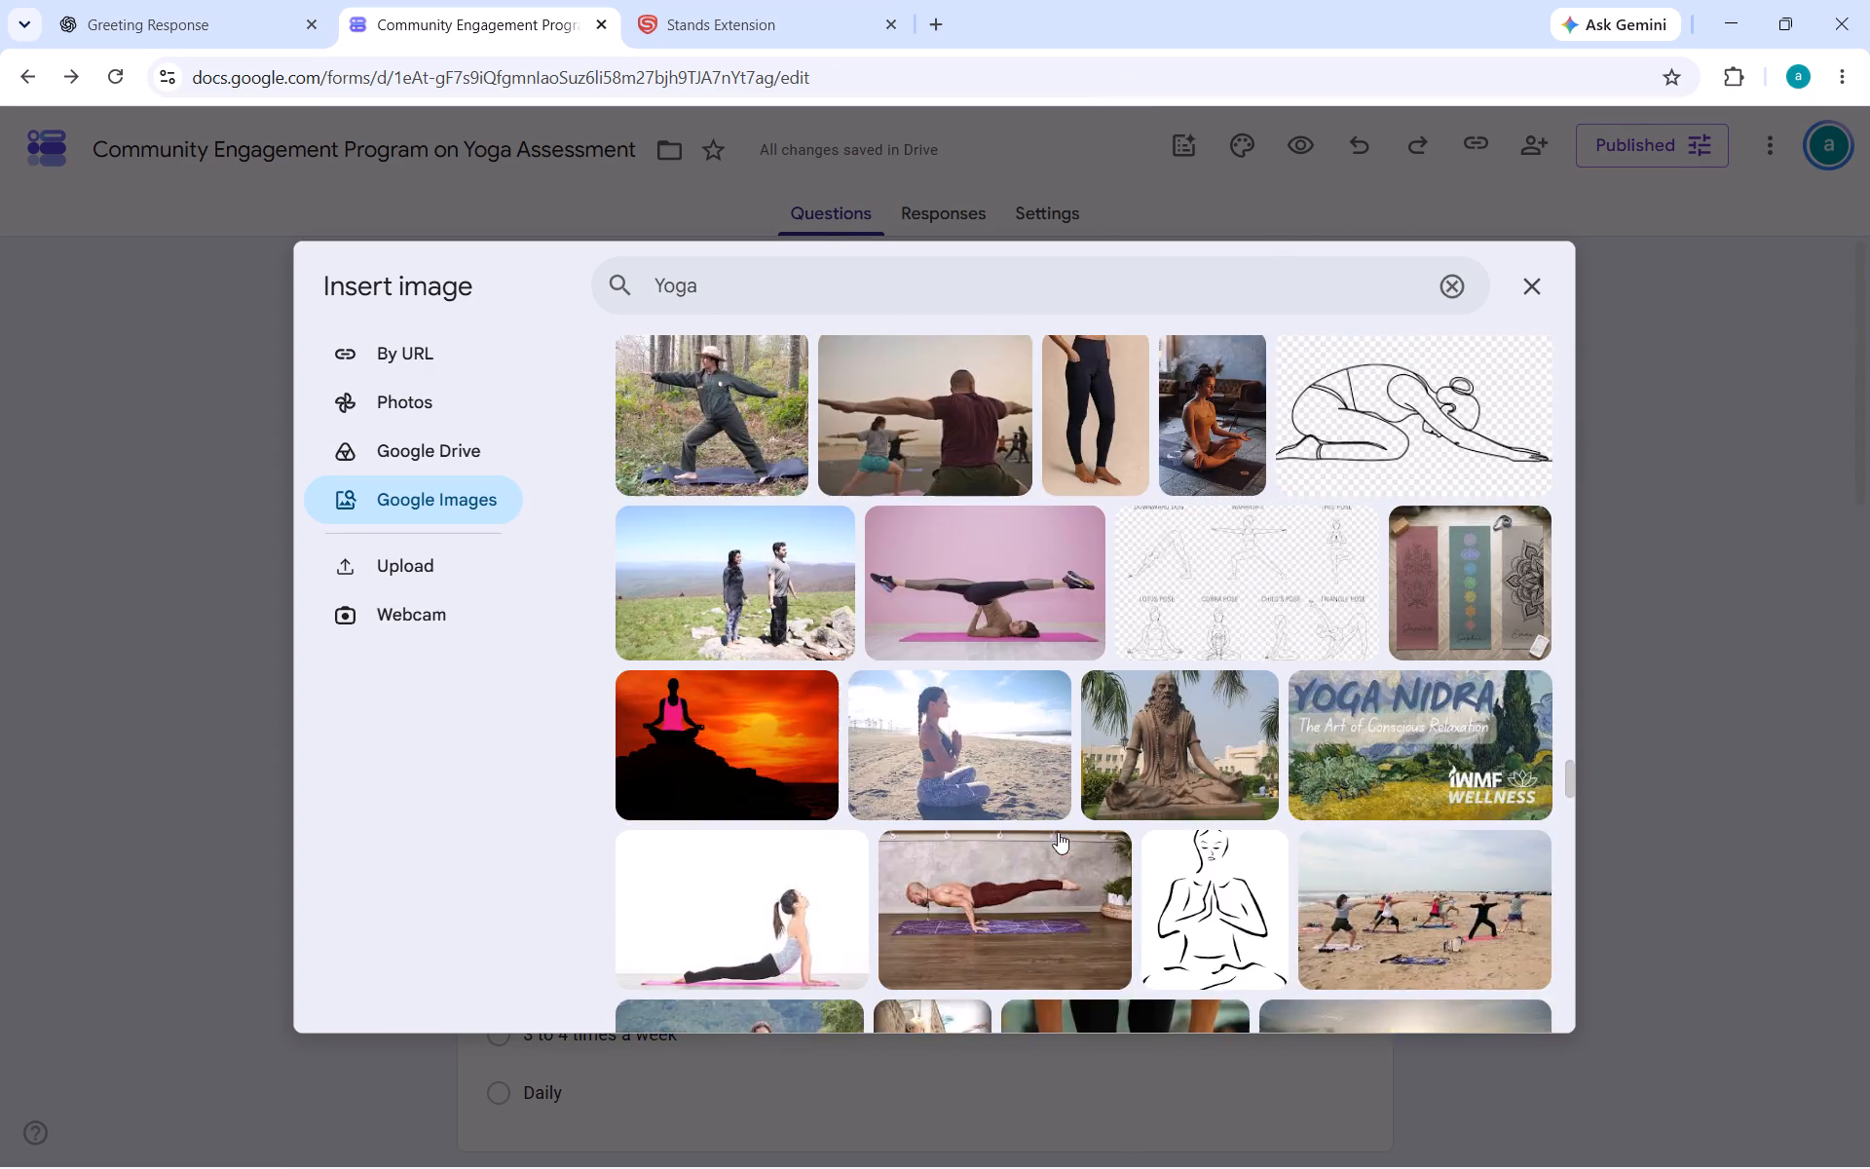
scroll(1058, 832, up, 9)
scroll(1058, 832, up, 20)
scroll(1058, 832, up, 7)
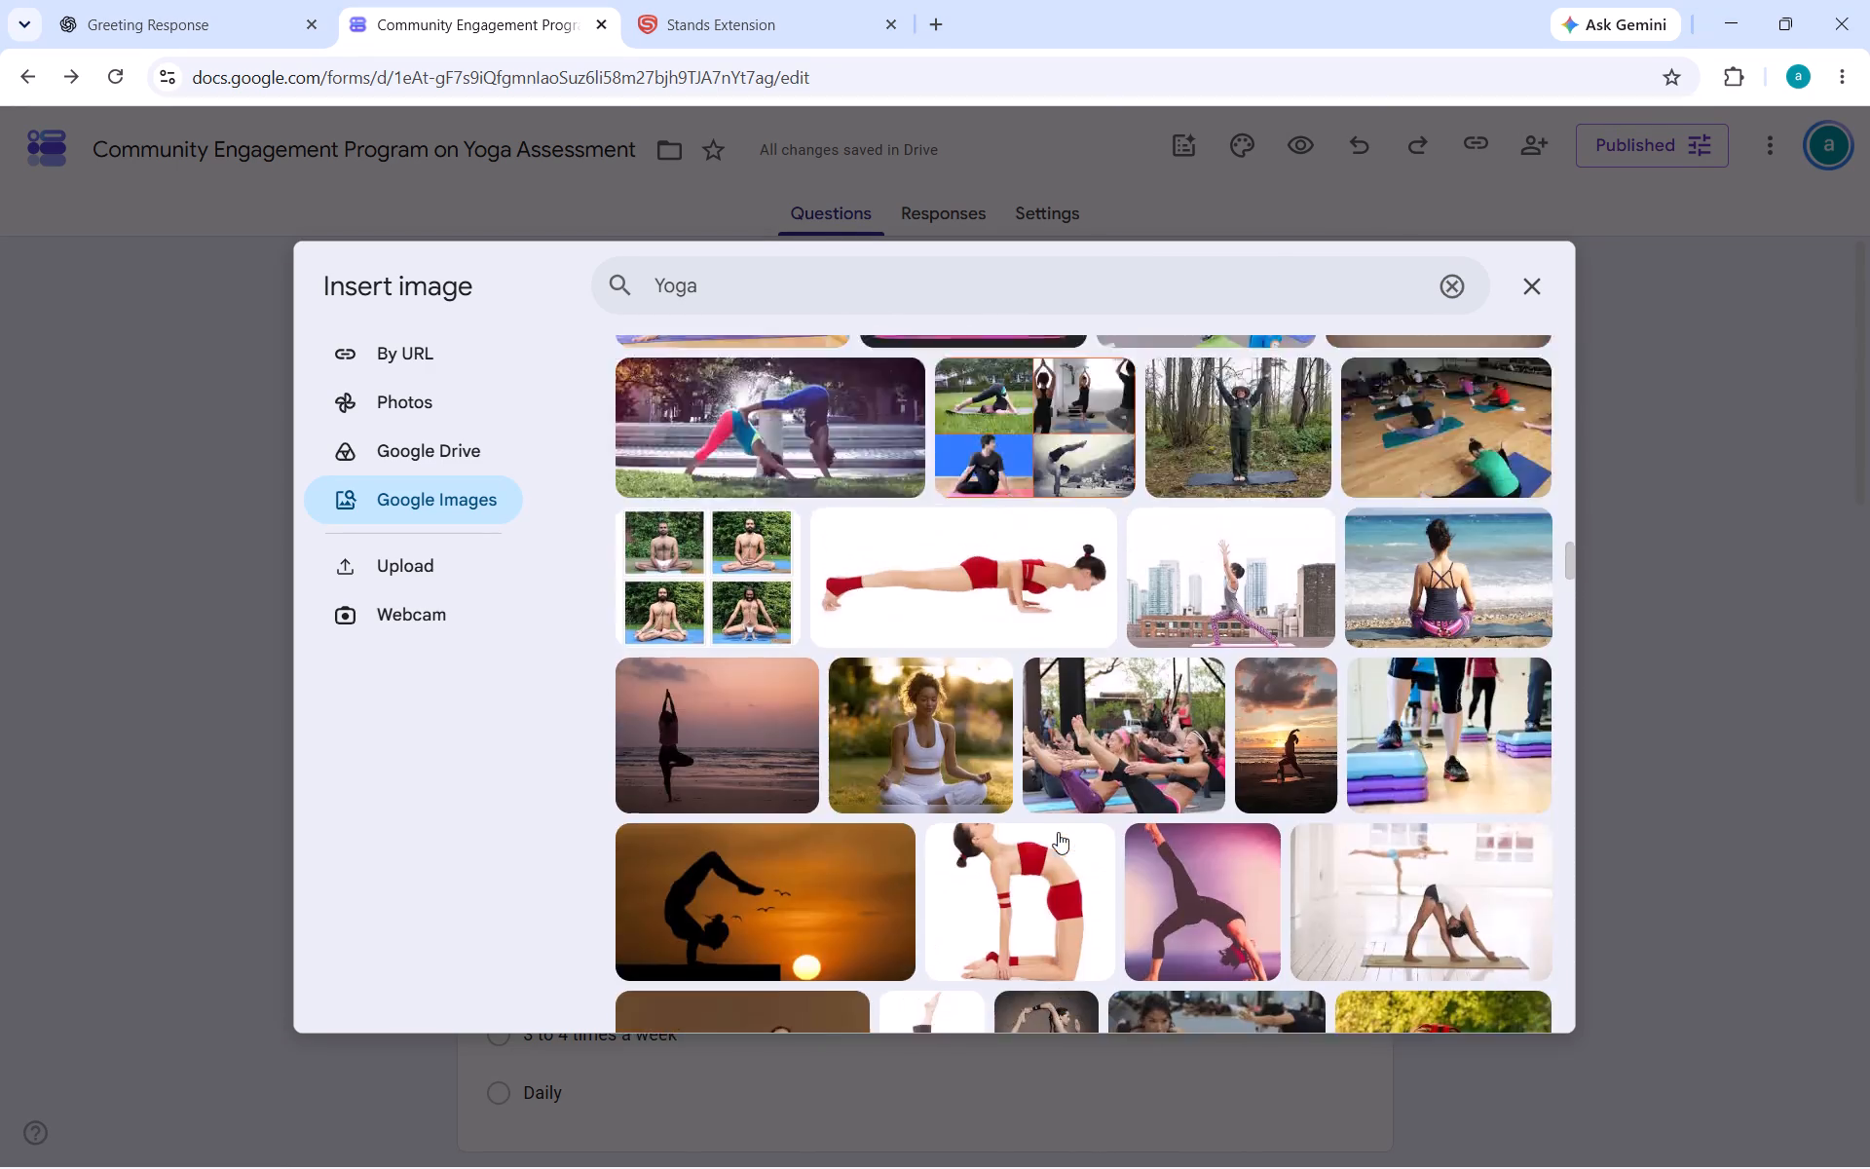
scroll(1058, 832, up, 20)
scroll(1058, 832, up, 19)
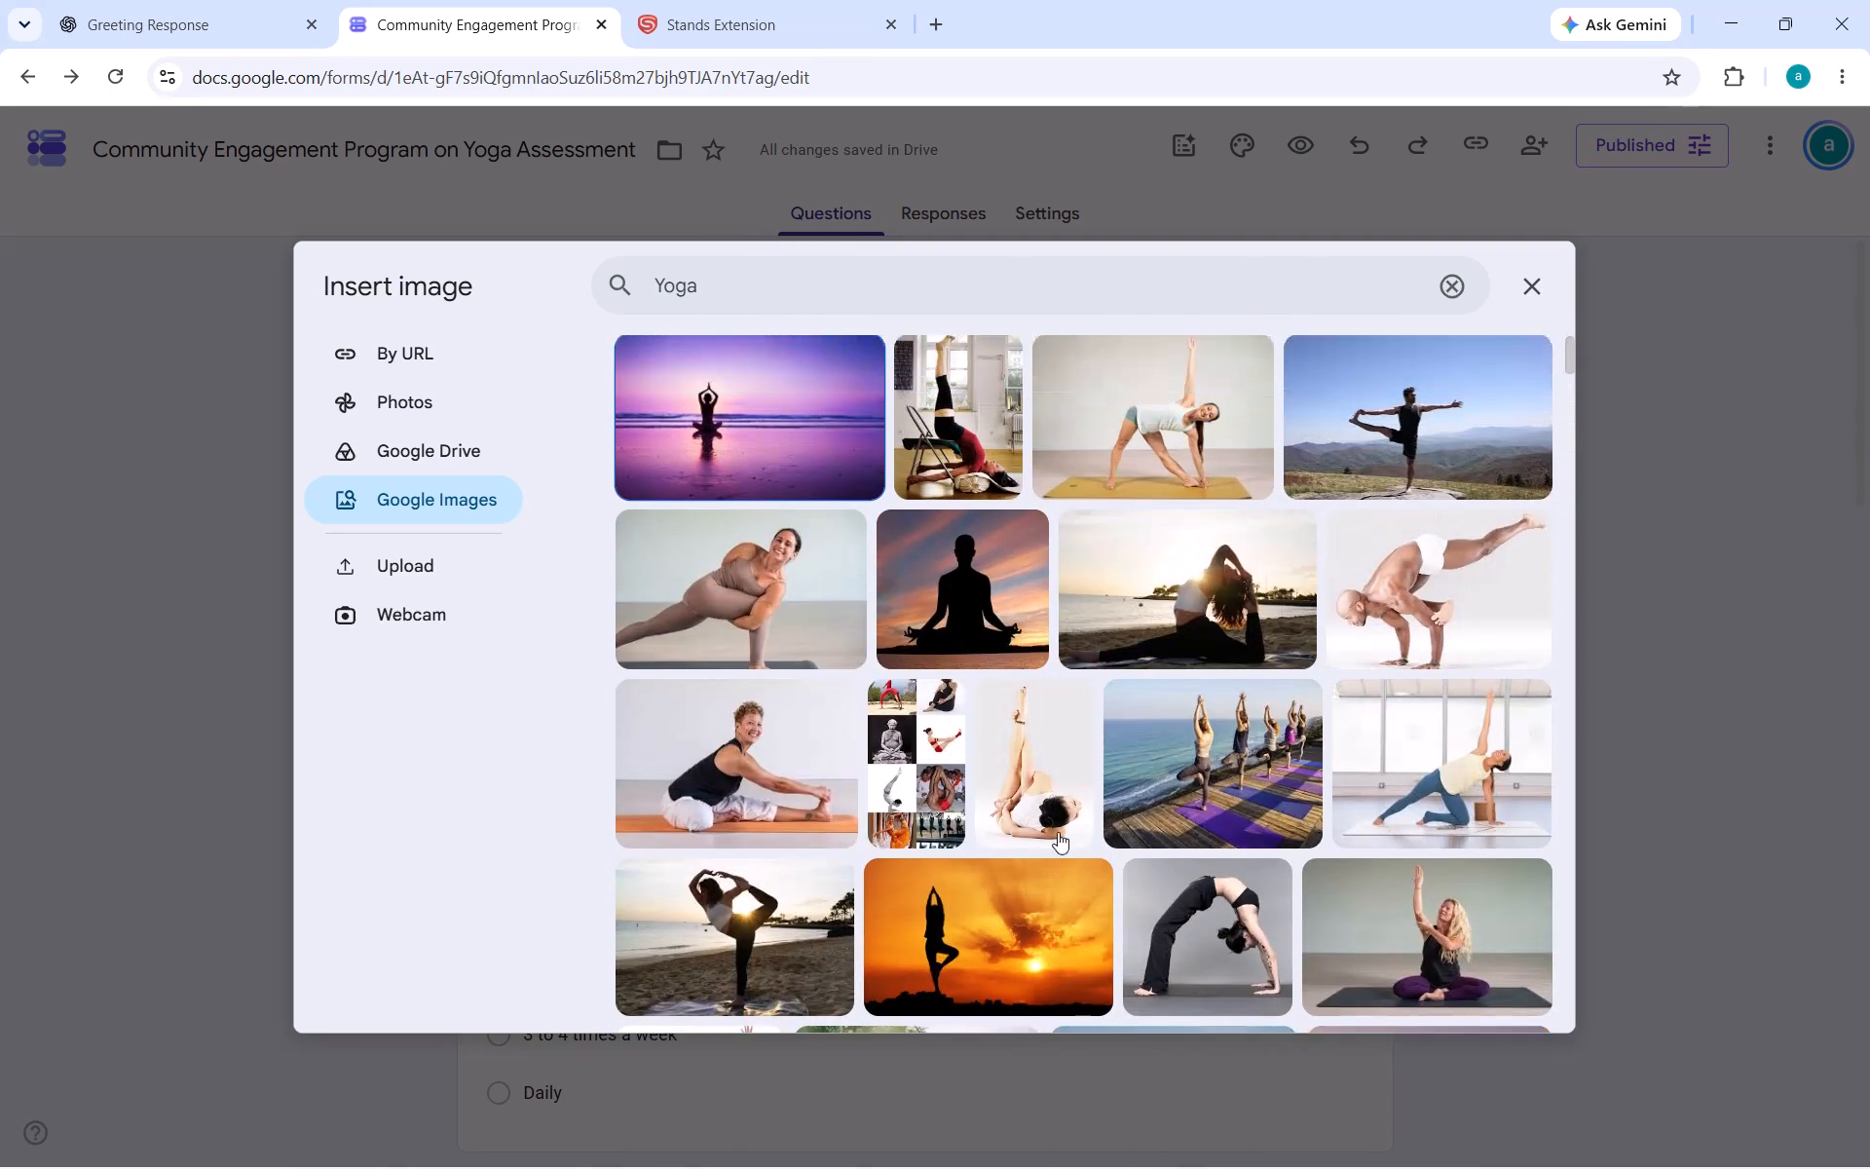
scroll(1058, 832, up, 9)
scroll(1058, 832, down, 4)
scroll(1058, 832, up, 3)
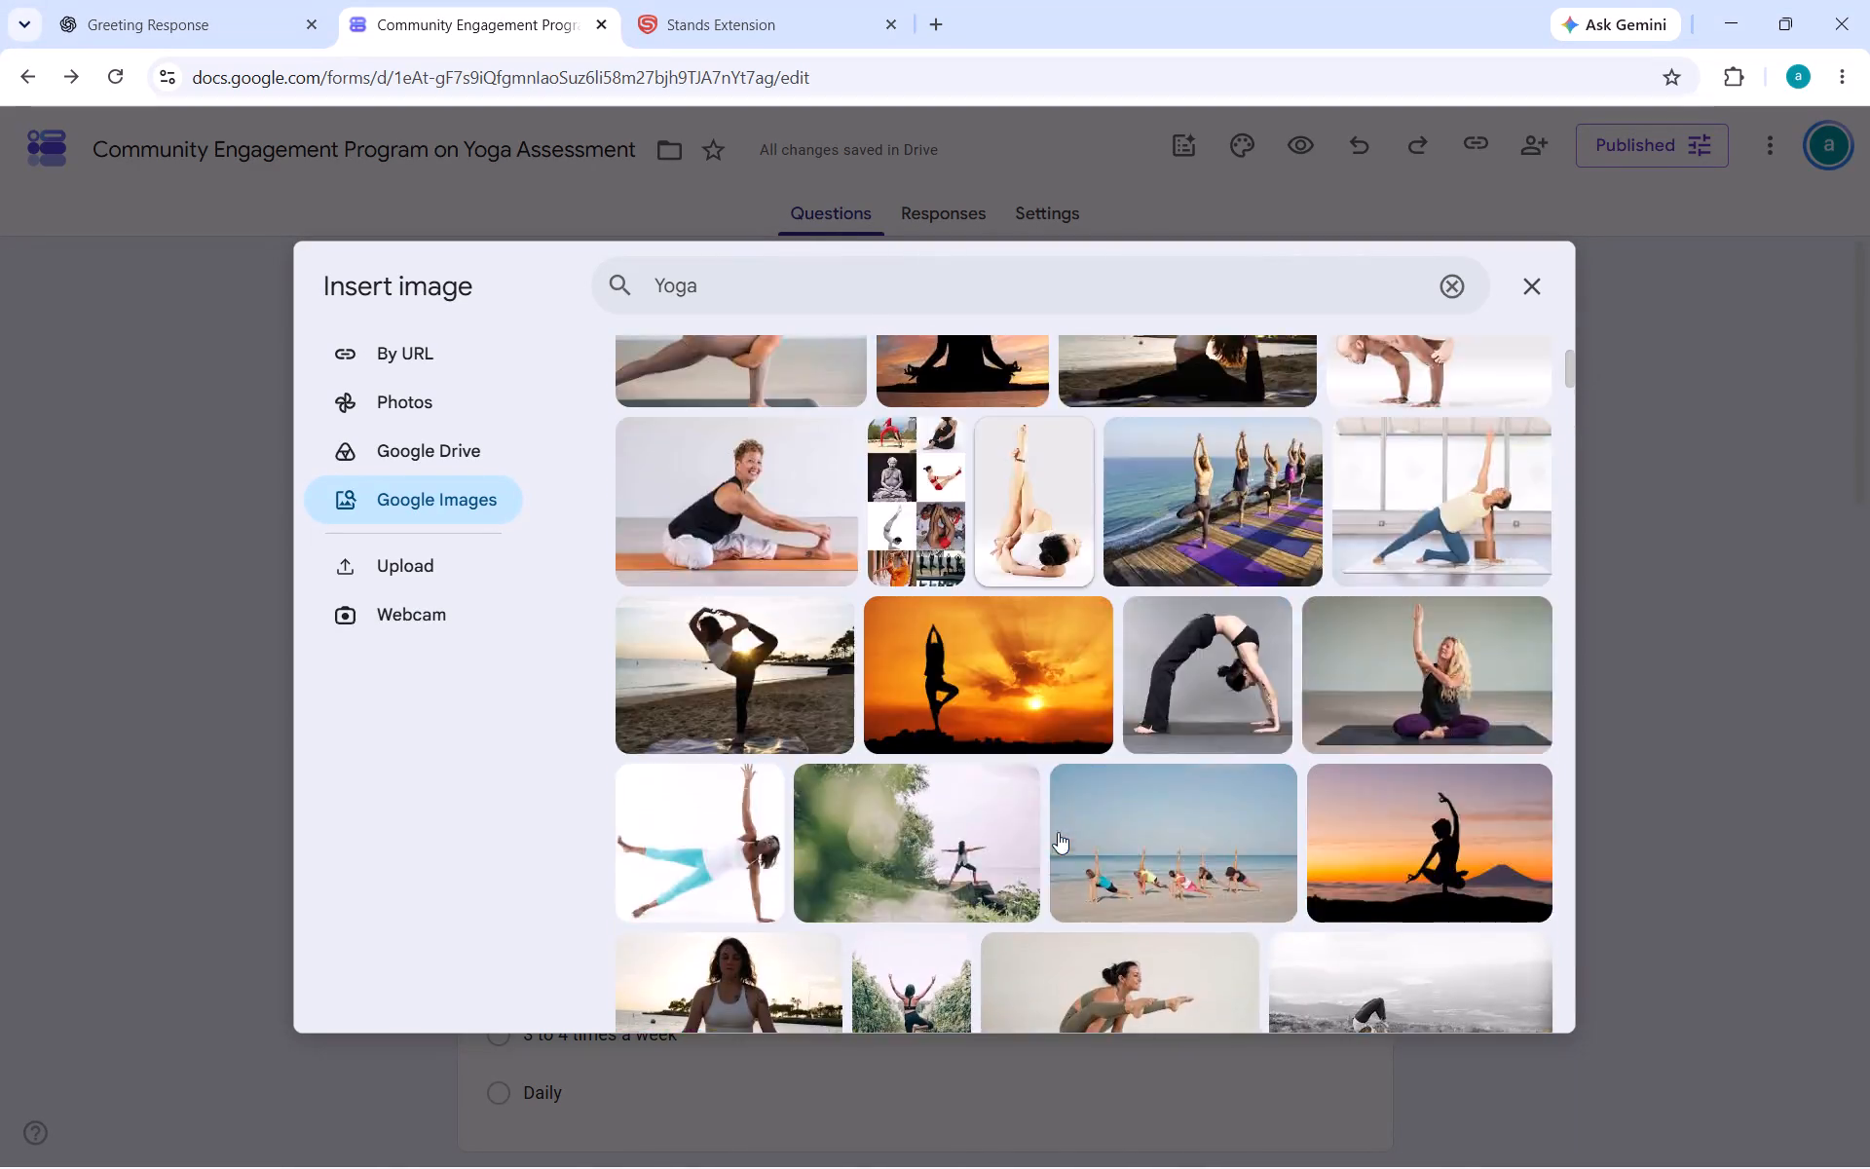
scroll(1058, 832, up, 4)
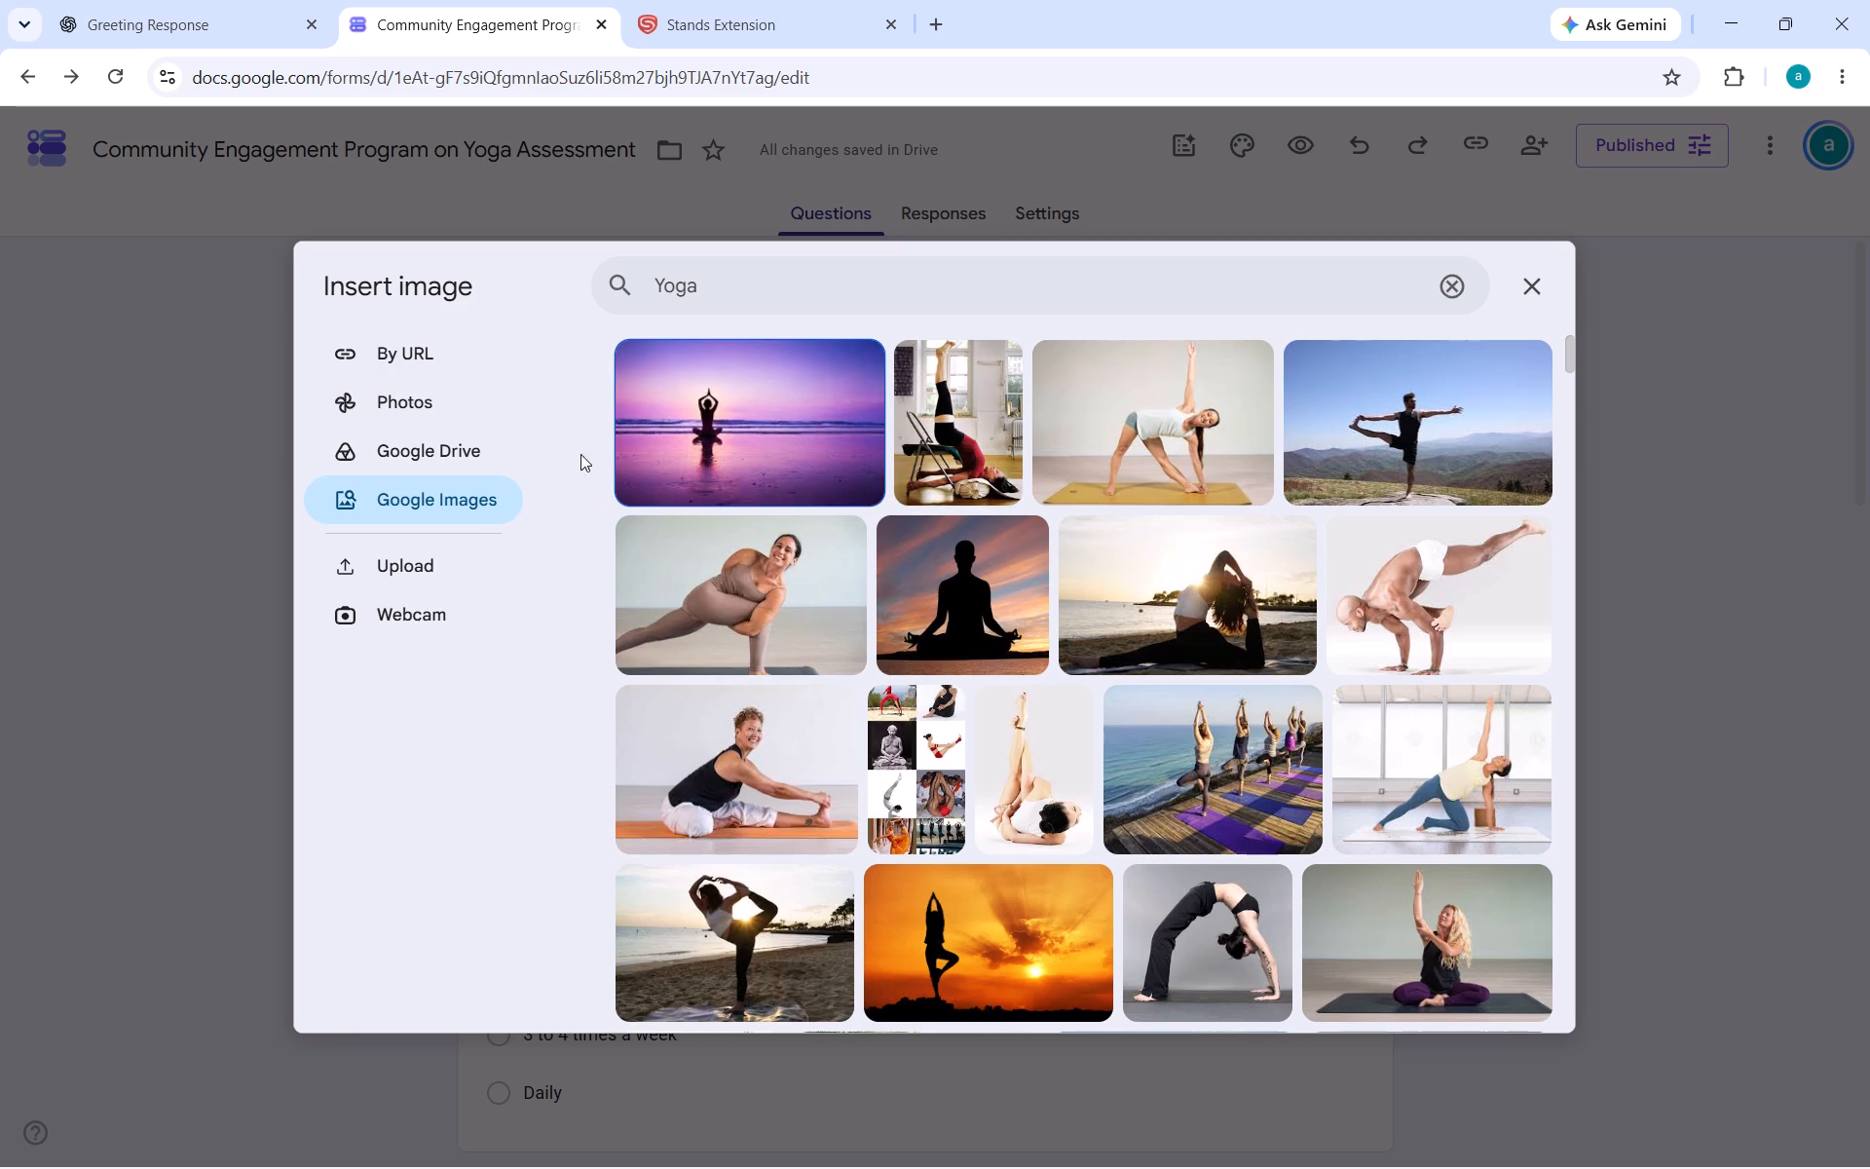
Refine the Google Images search to "Yoga img for project".
click(761, 288)
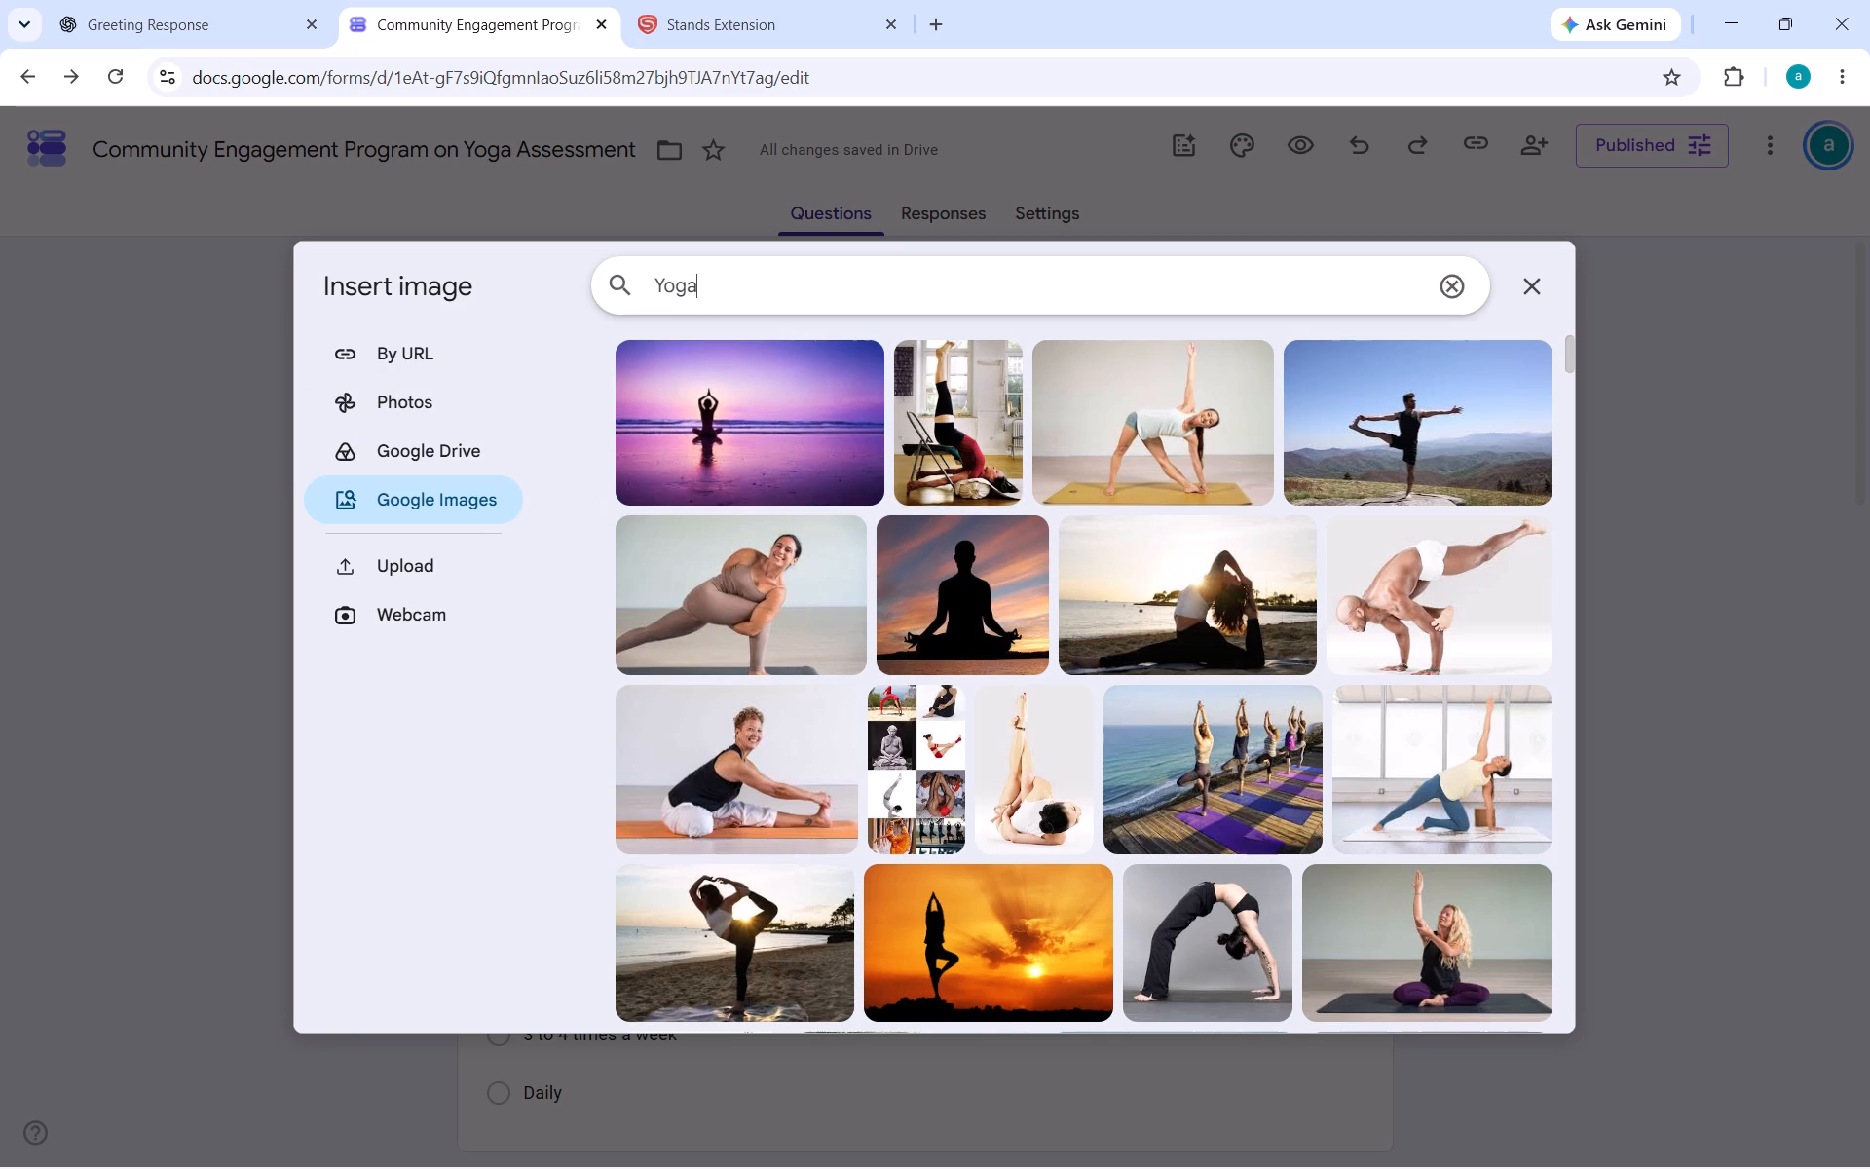
key(space)
text(img)
key(space)
text(for)
key(space)
text(project)
key(Return)
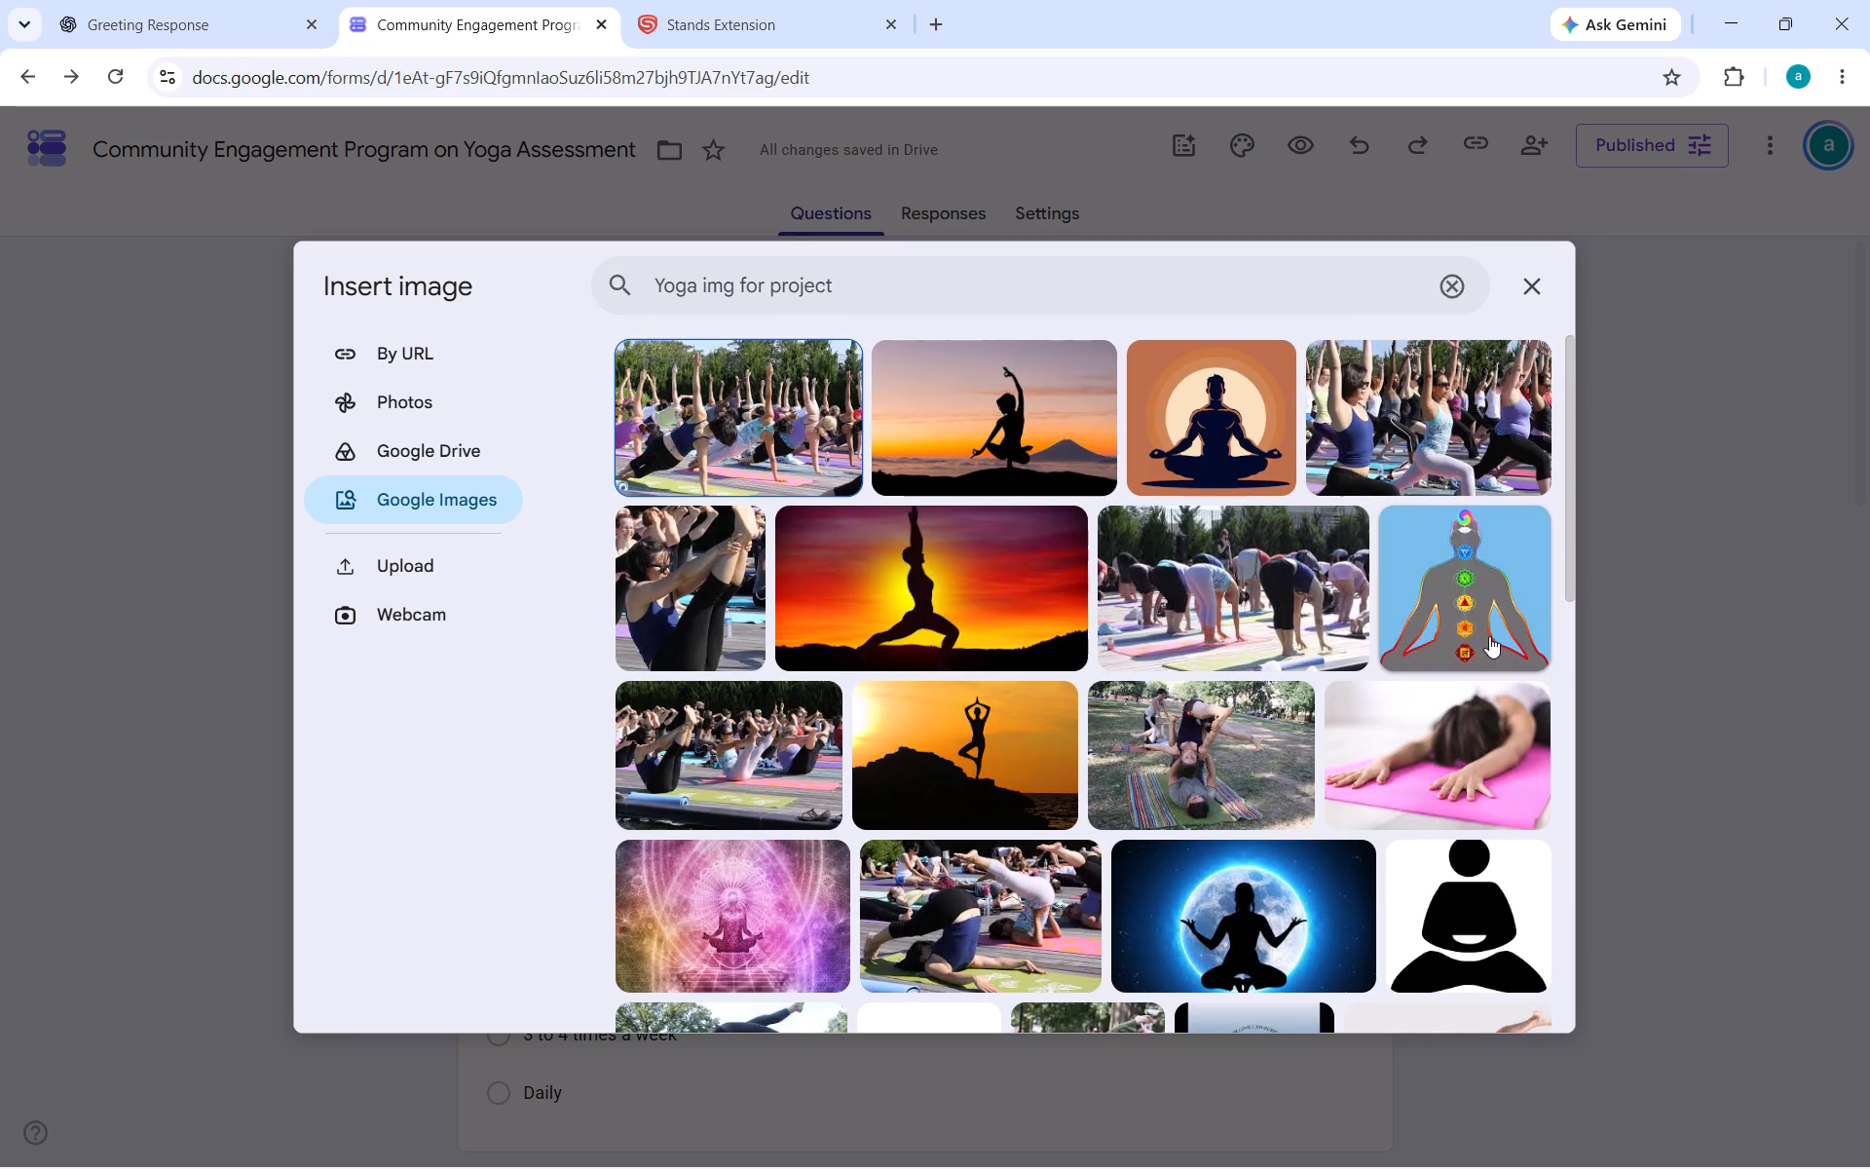
Look through the Google Images results for "Yoga img for project" for a suitable form picture, returning to the first results.
scroll(1369, 618, down, 5)
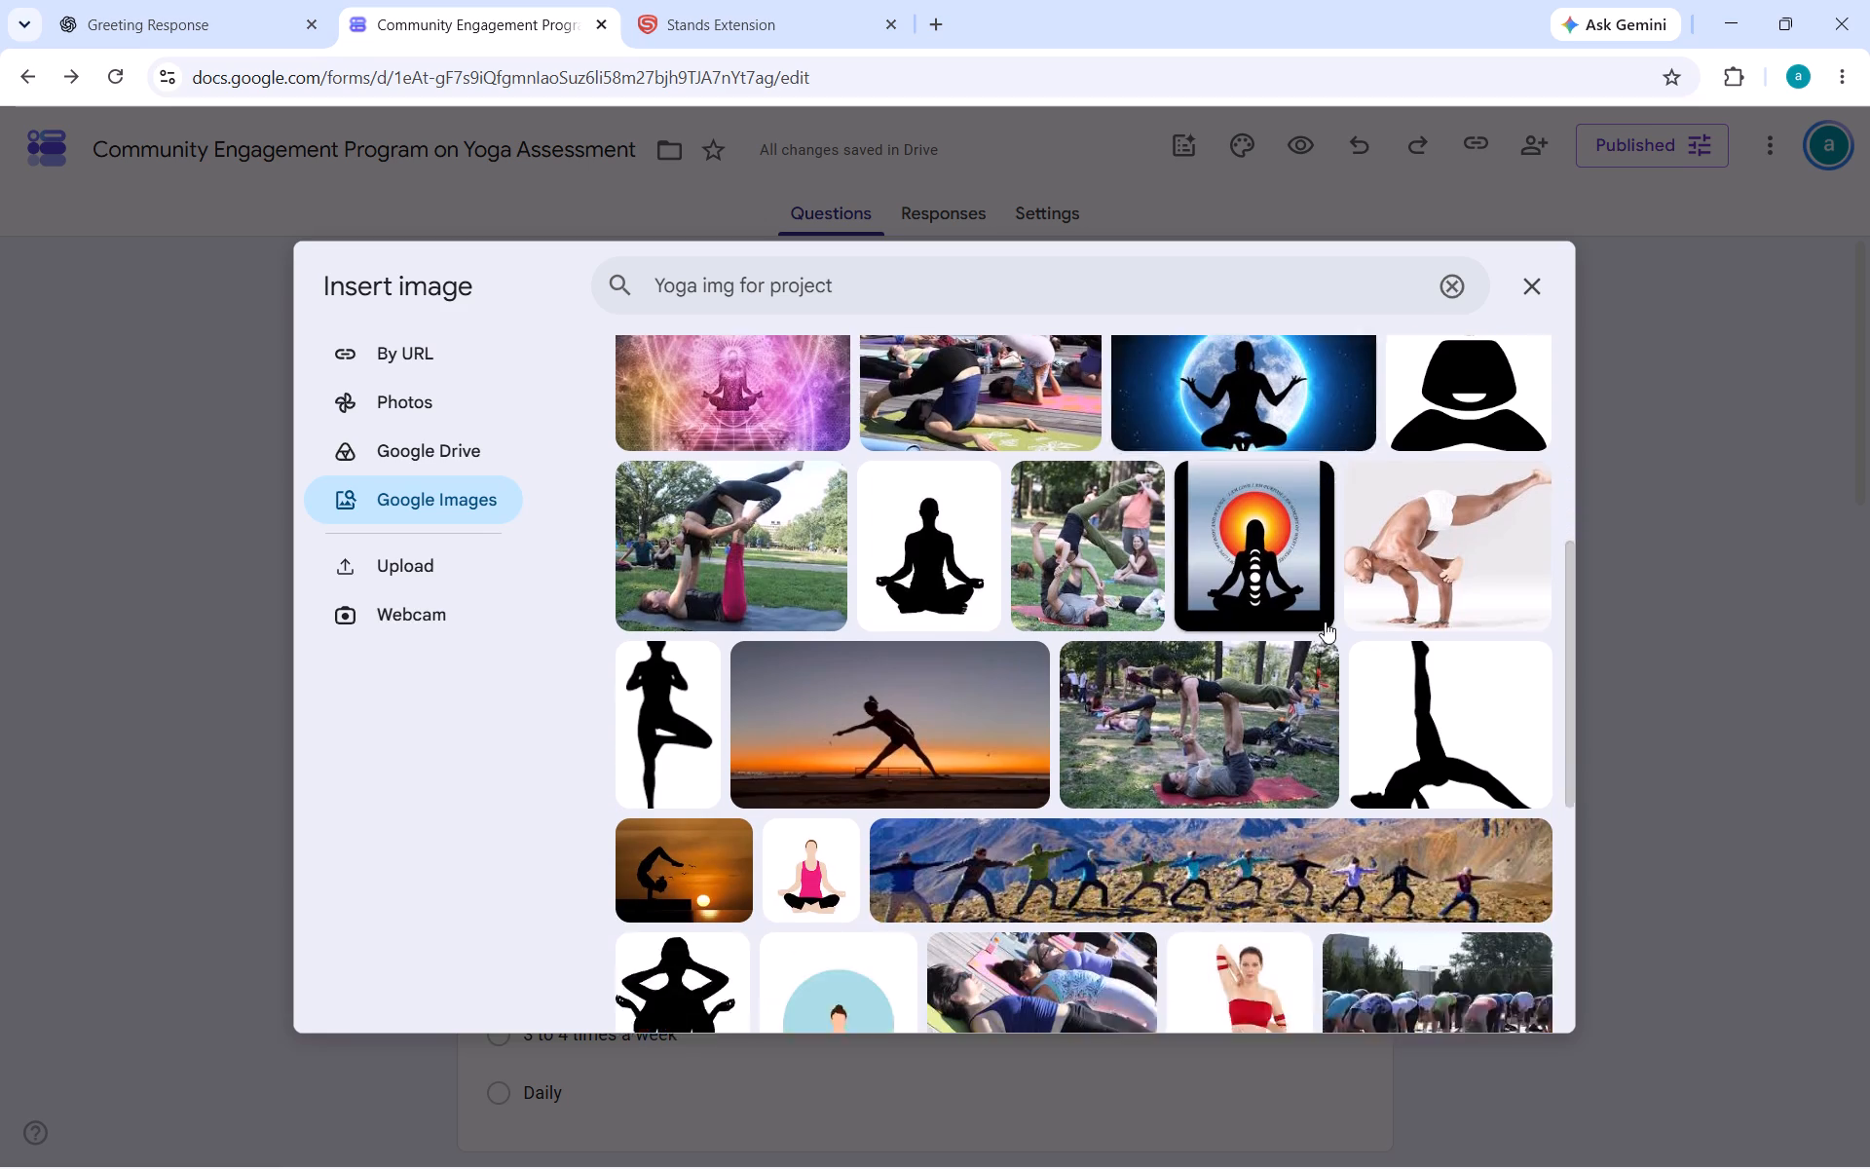
scroll(1325, 622, down, 2)
scroll(993, 698, down, 4)
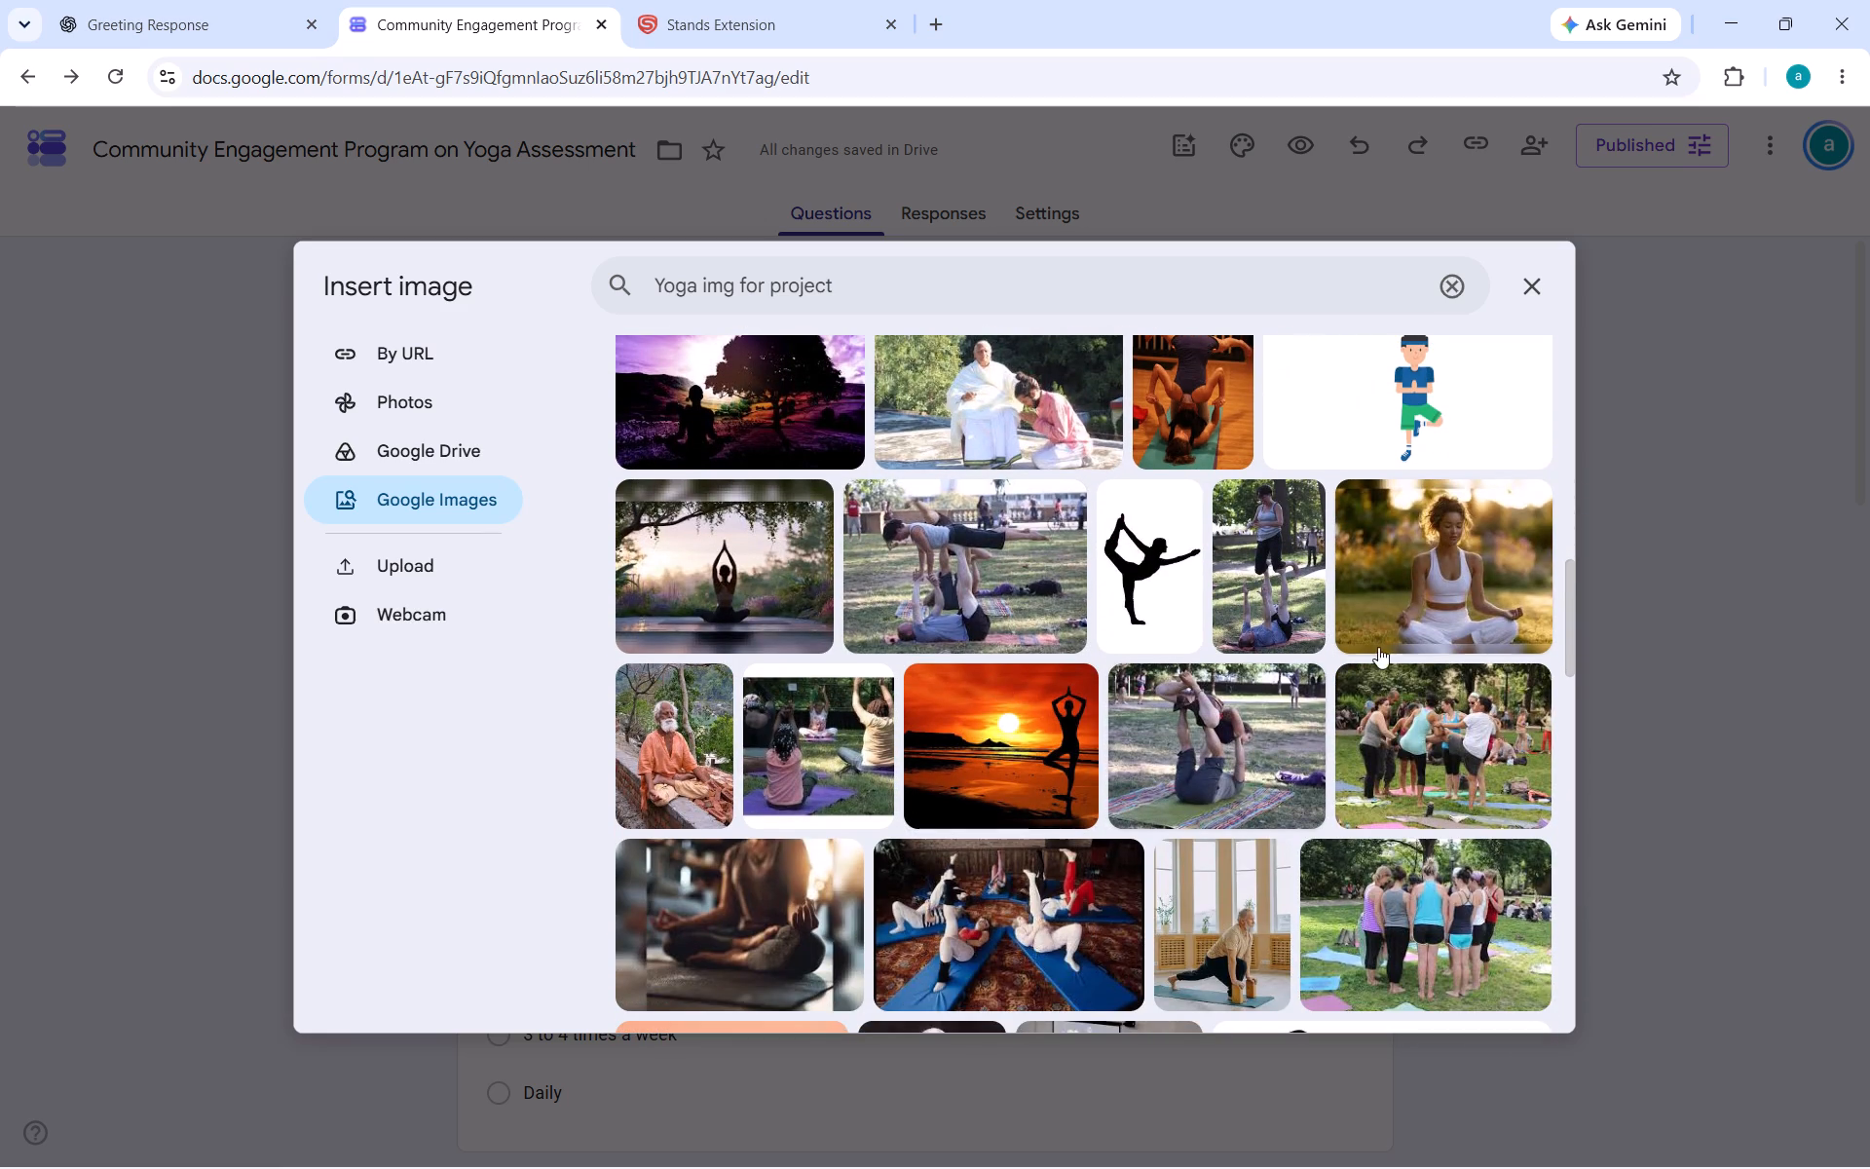
scroll(1380, 646, up, 1)
scroll(1385, 648, down, 1)
scroll(1386, 640, up, 4)
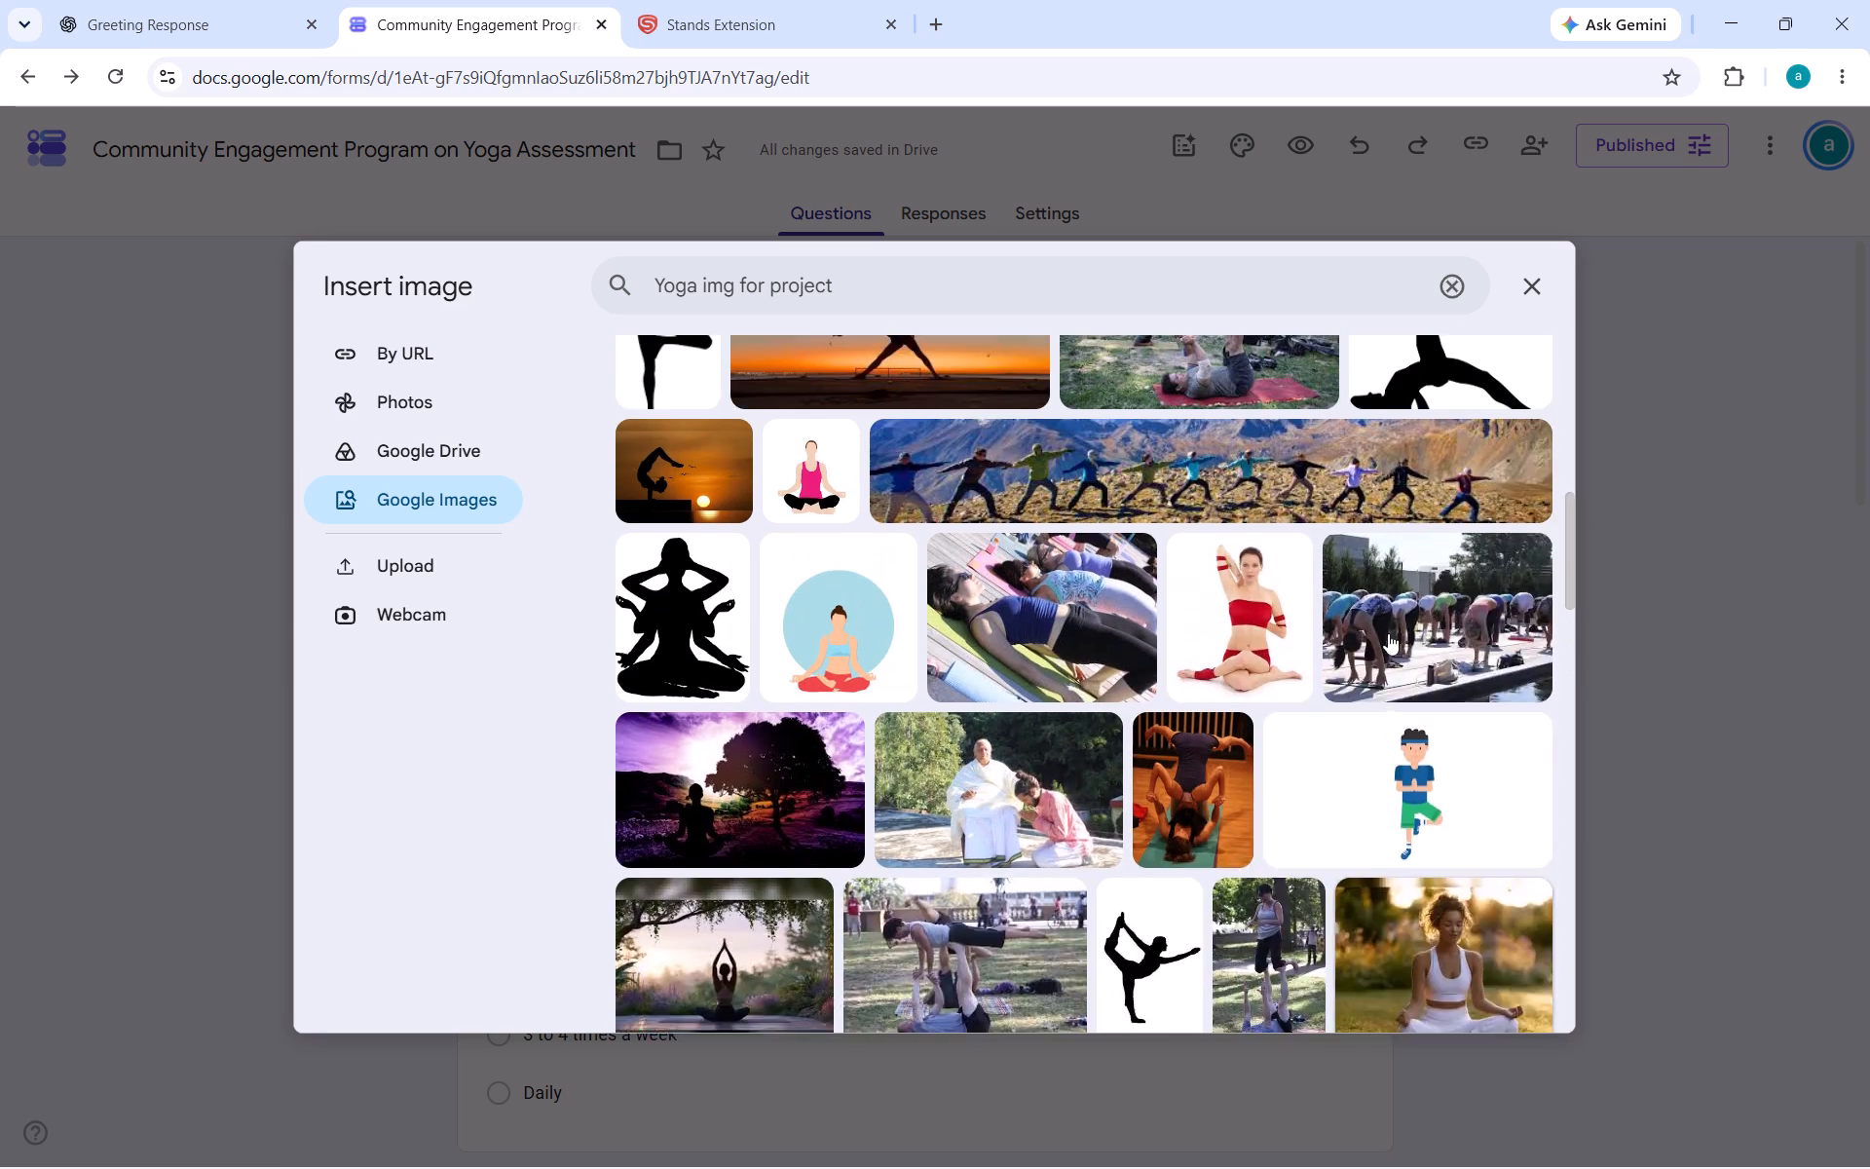
scroll(1271, 596, down, 4)
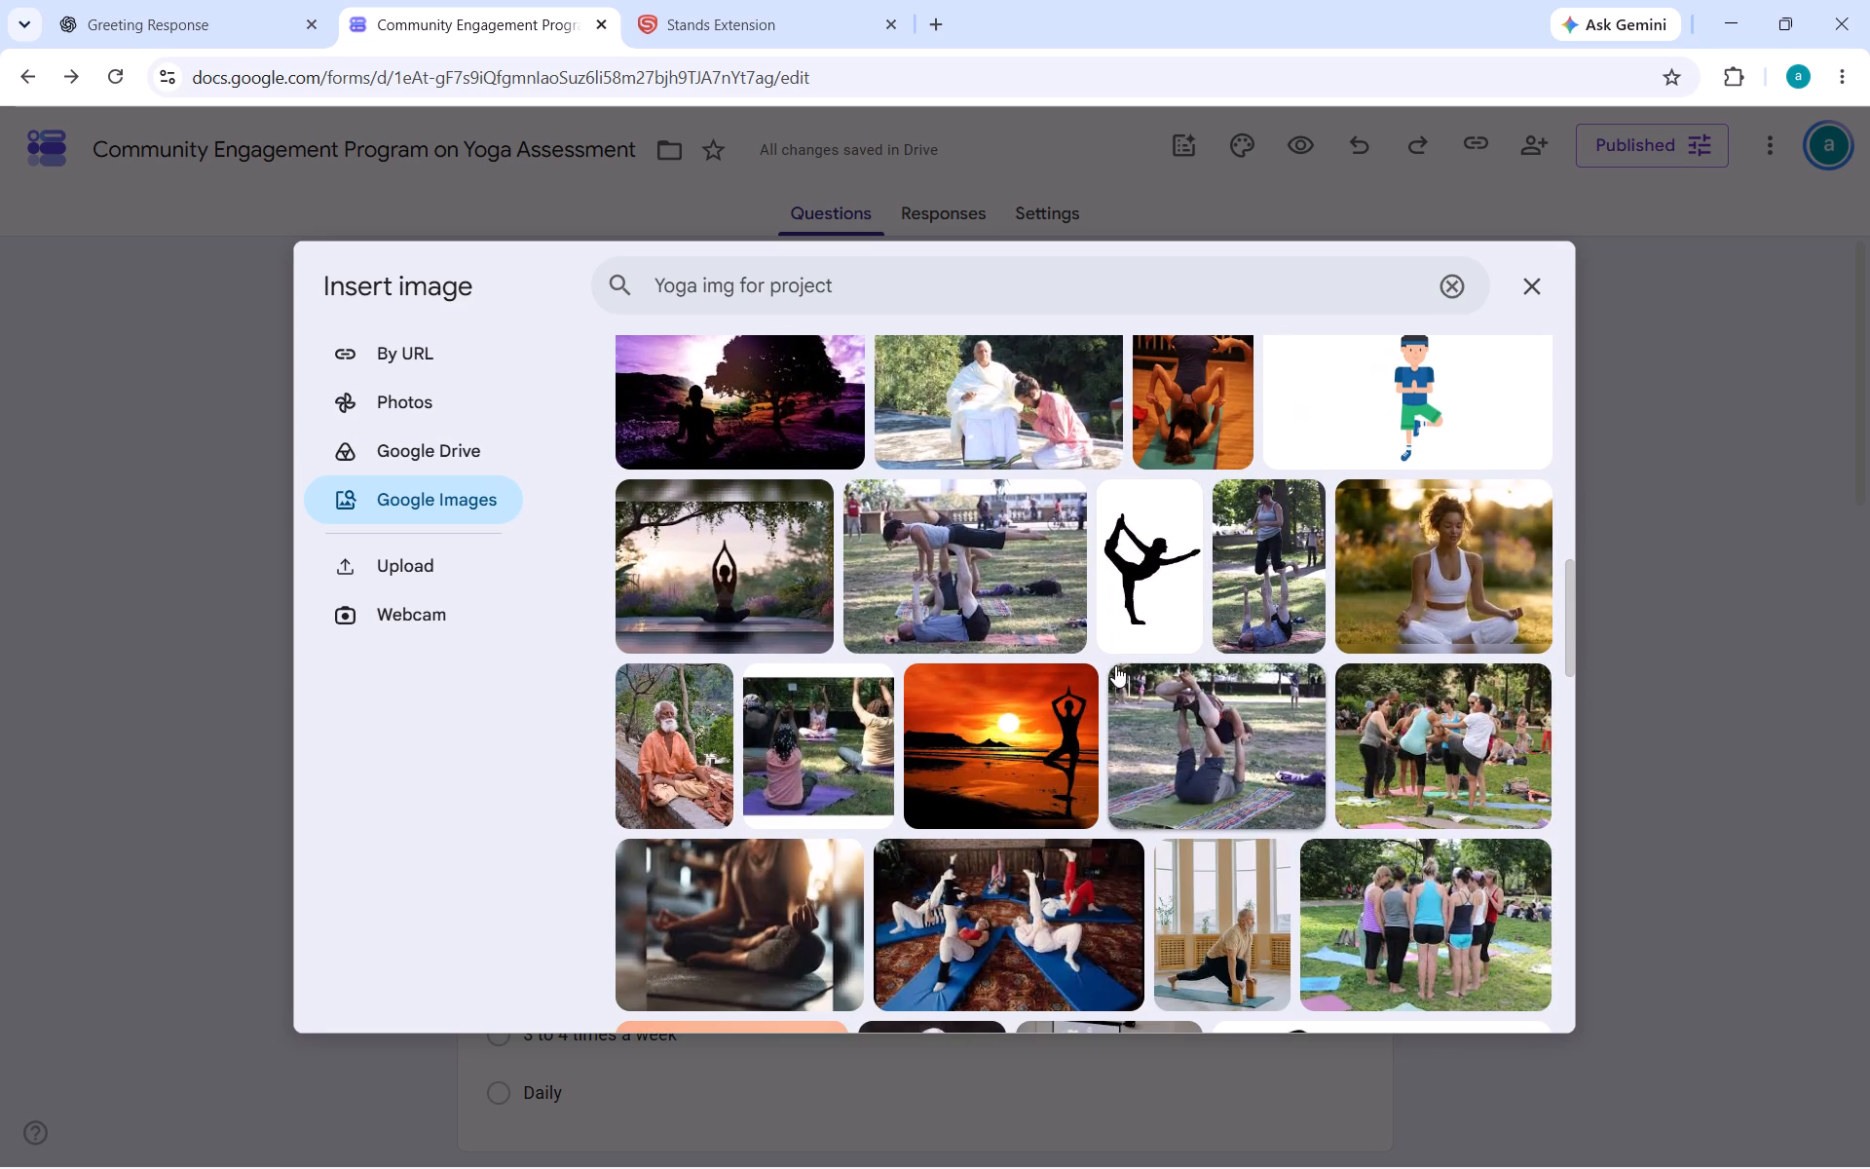
scroll(1109, 669, down, 5)
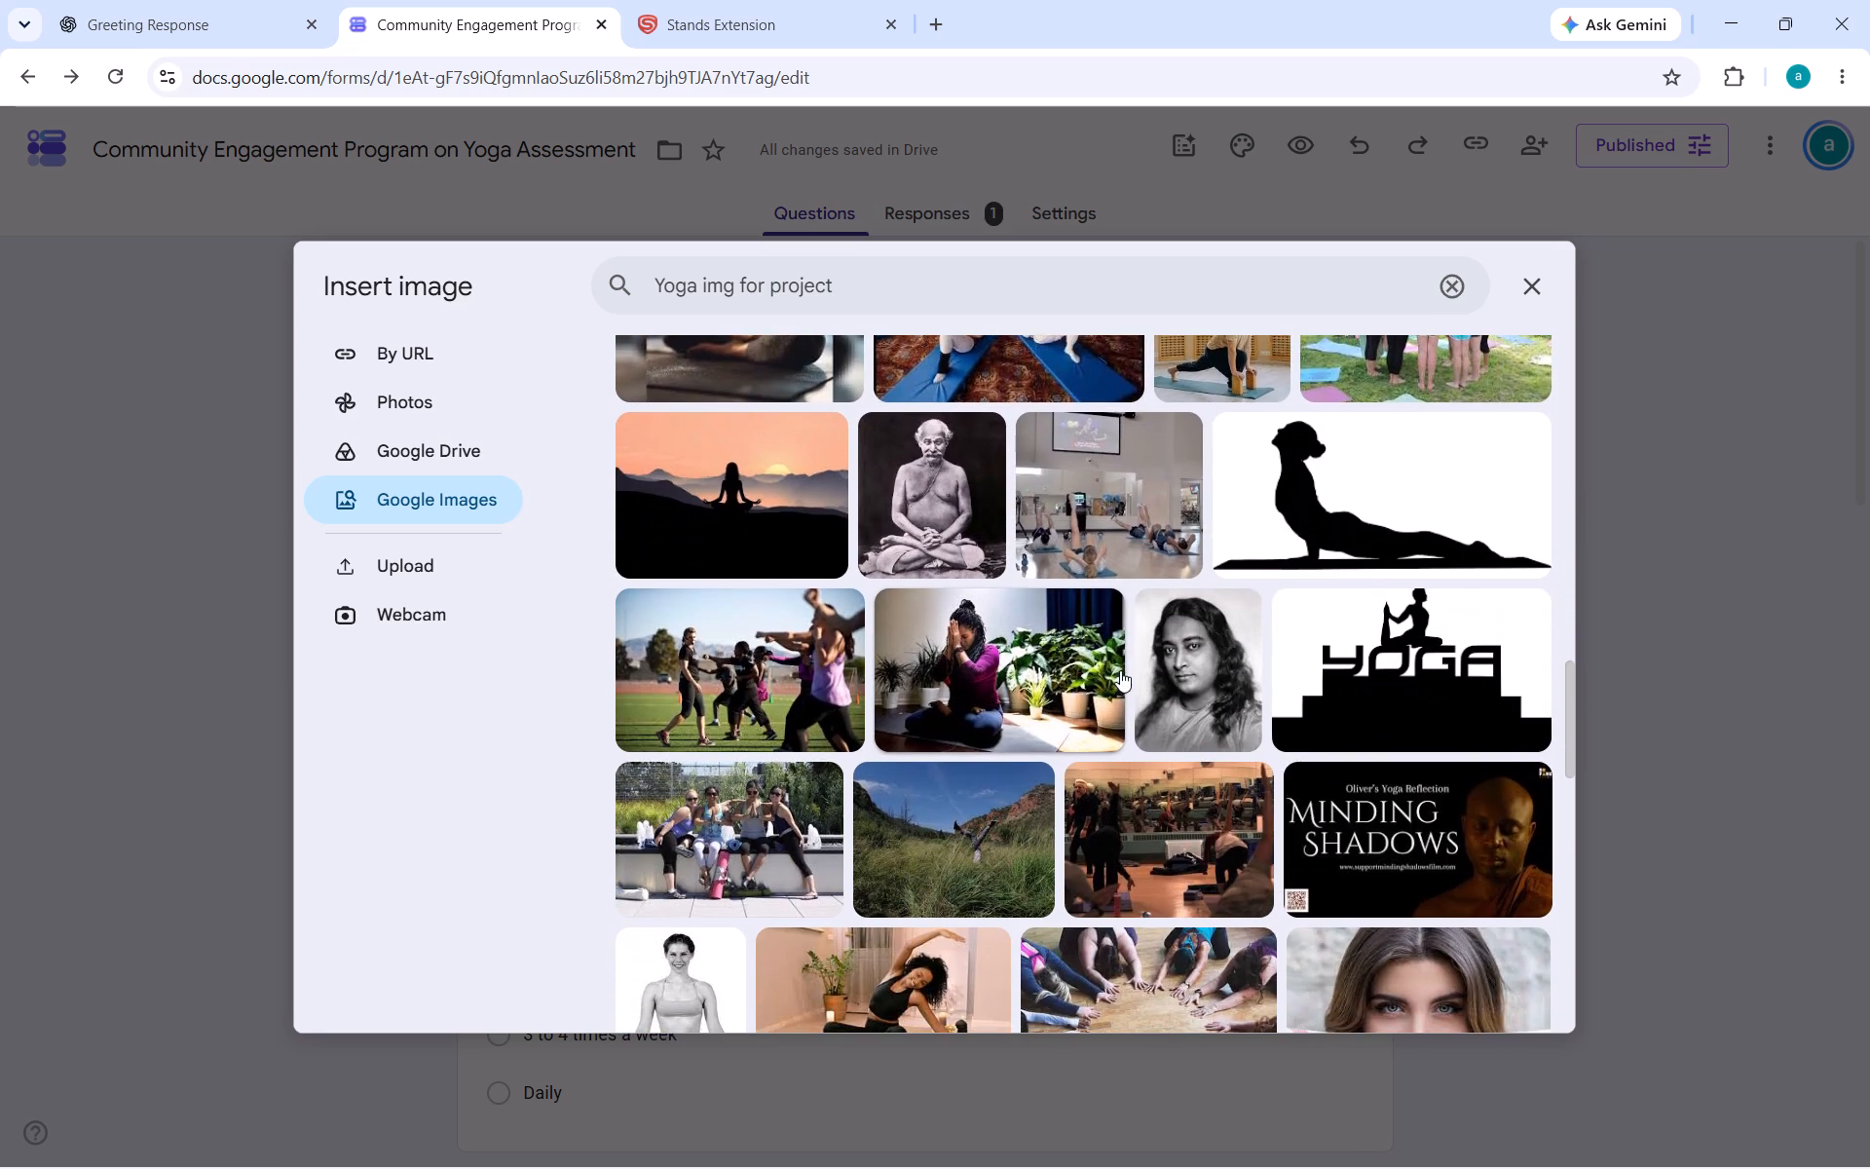
scroll(1120, 670, down, 4)
scroll(1110, 670, up, 3)
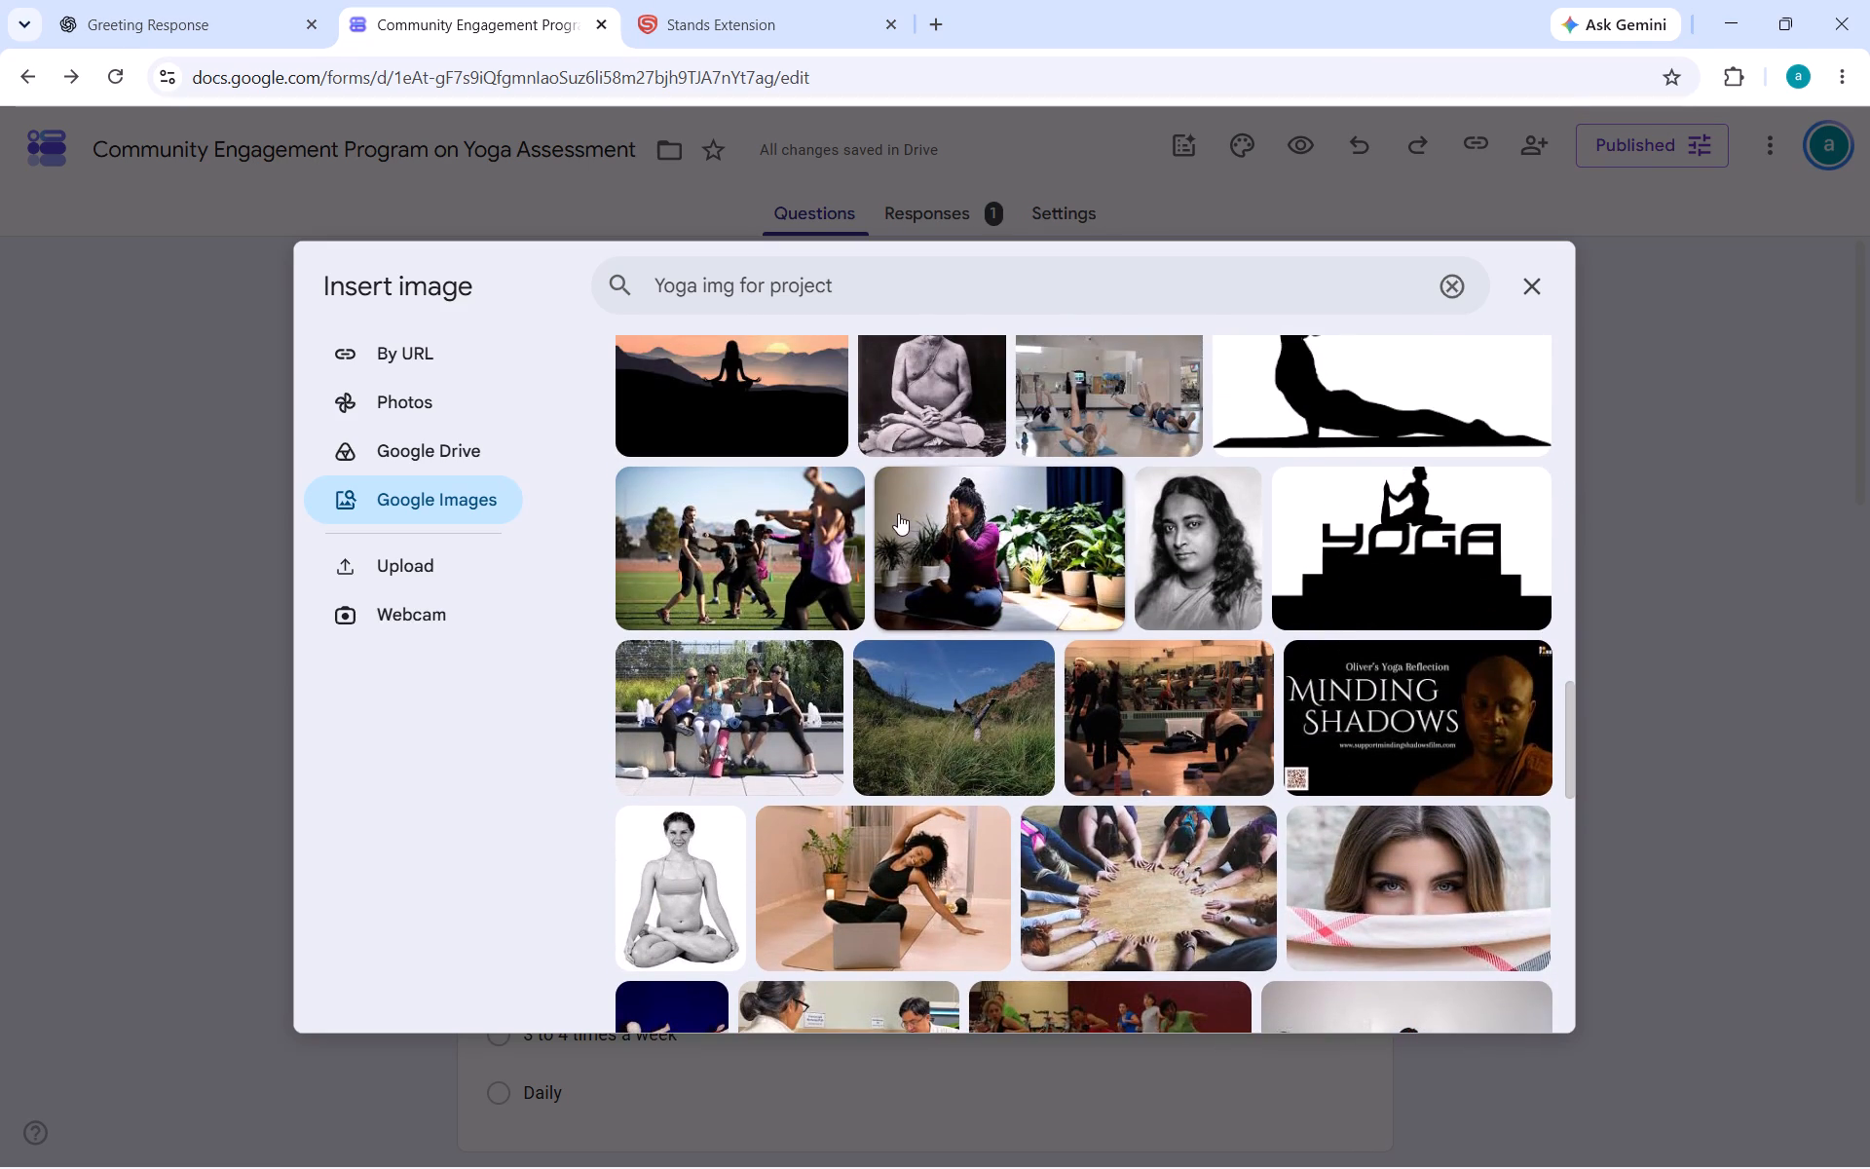
scroll(923, 545, down, 4)
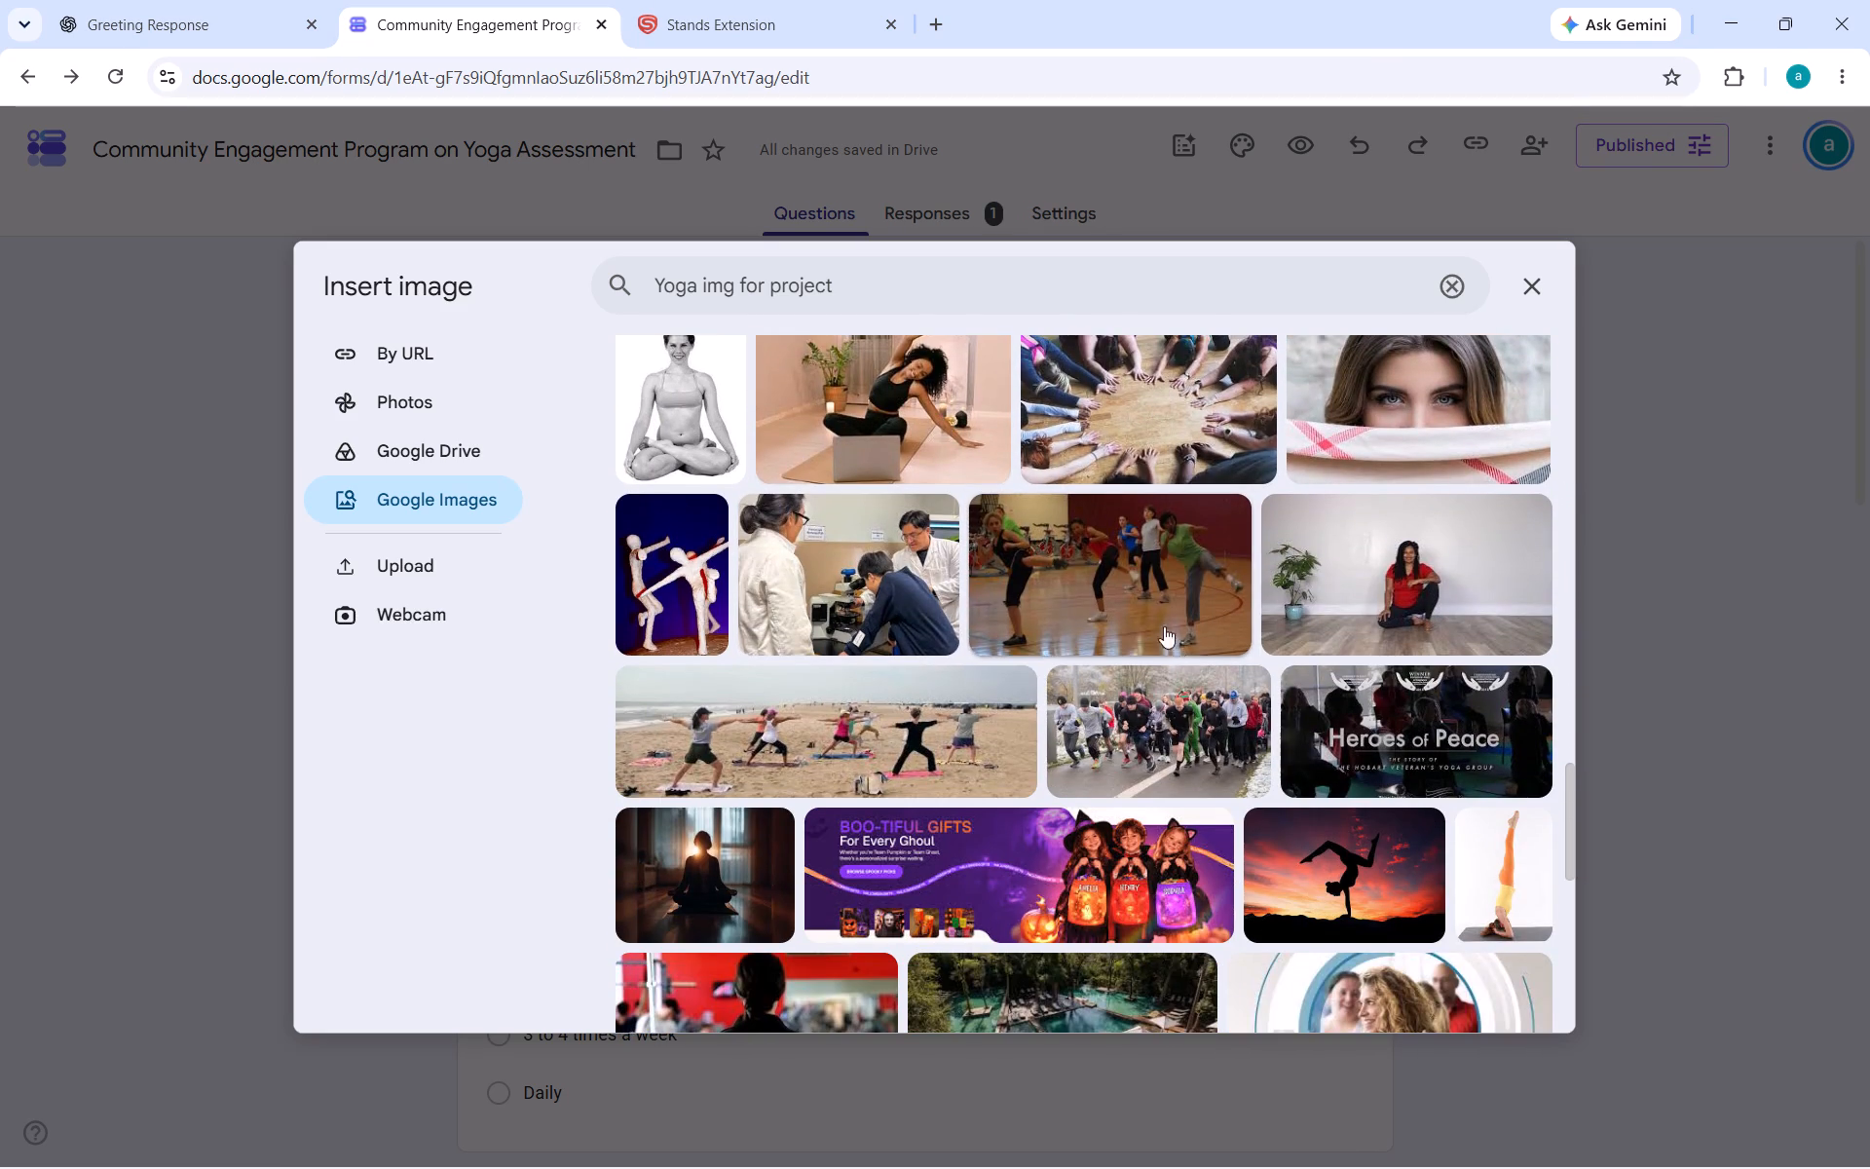
scroll(1190, 650, down, 9)
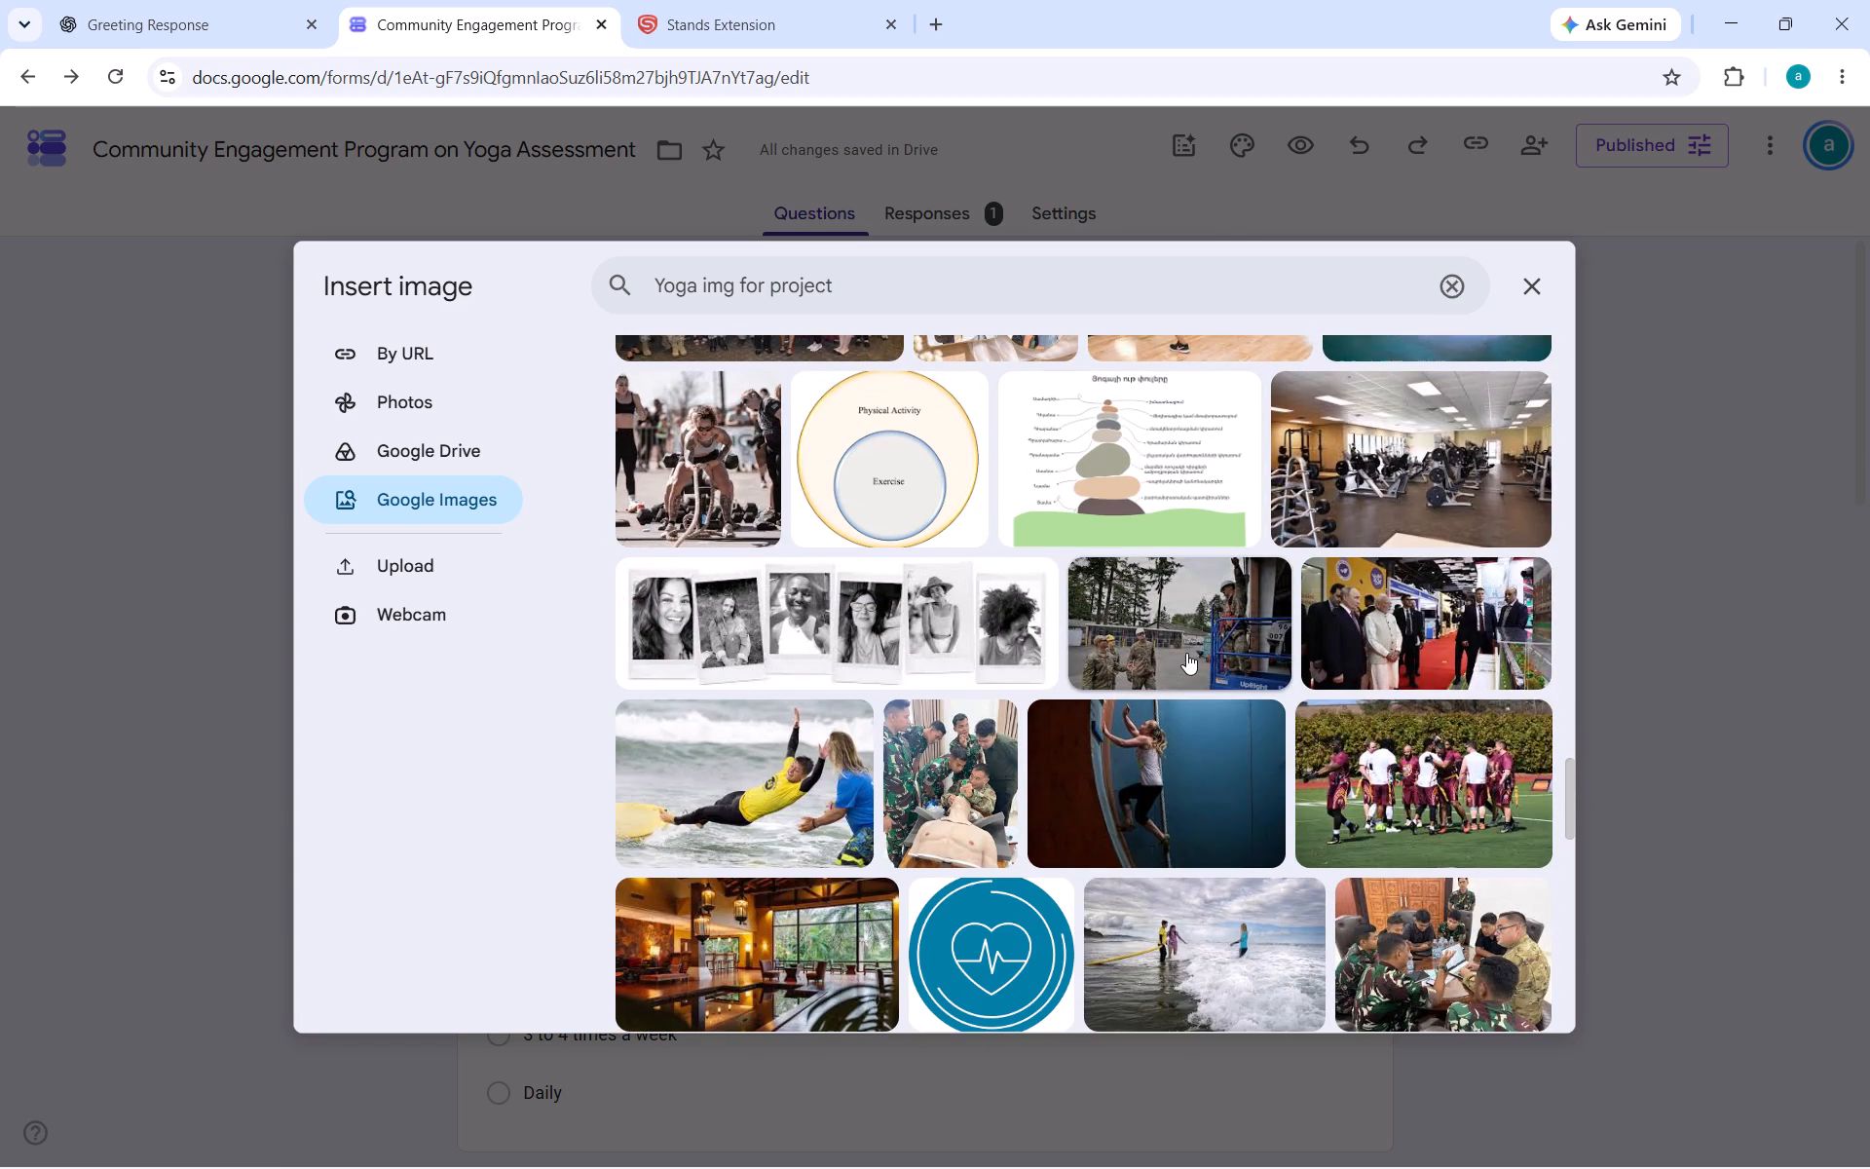
scroll(1188, 655, down, 4)
scroll(1182, 655, up, 4)
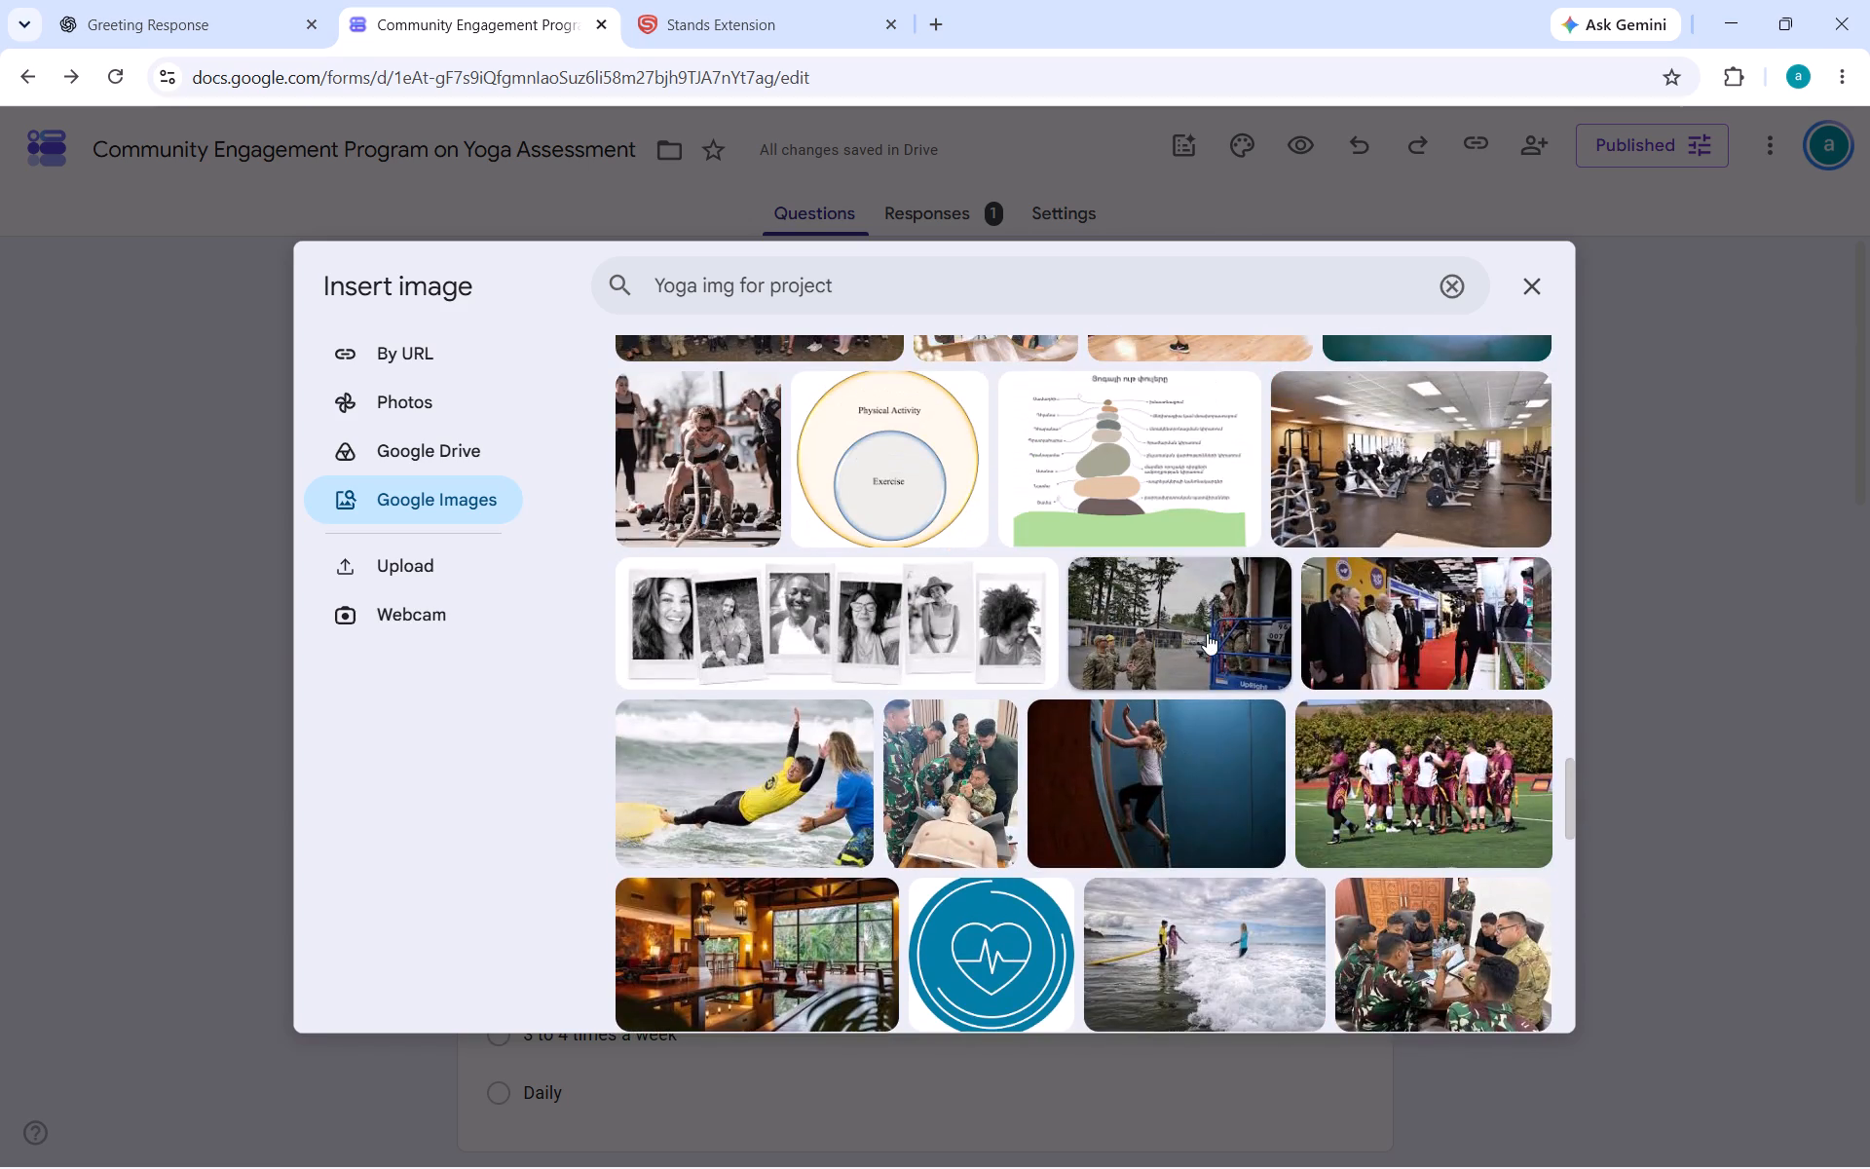
scroll(1207, 633, up, 18)
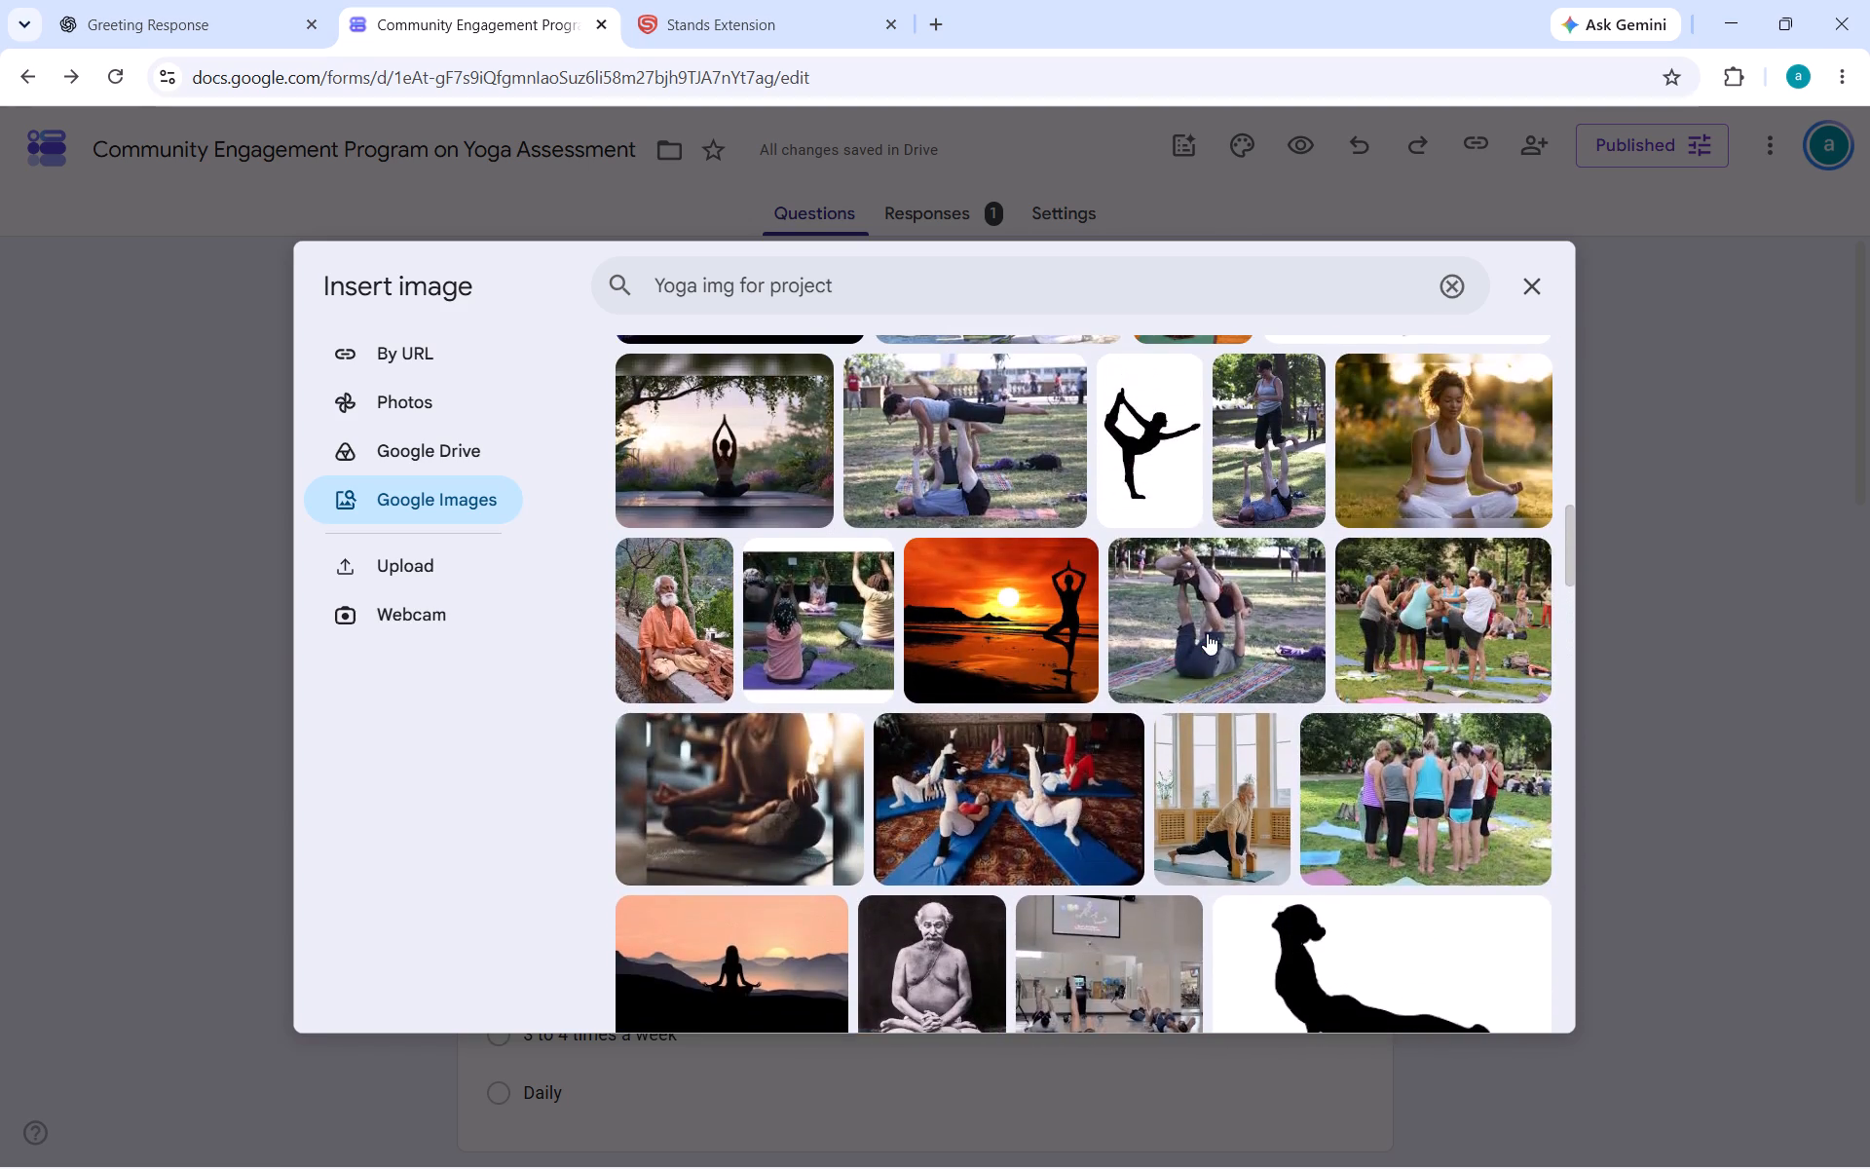
scroll(1207, 633, up, 4)
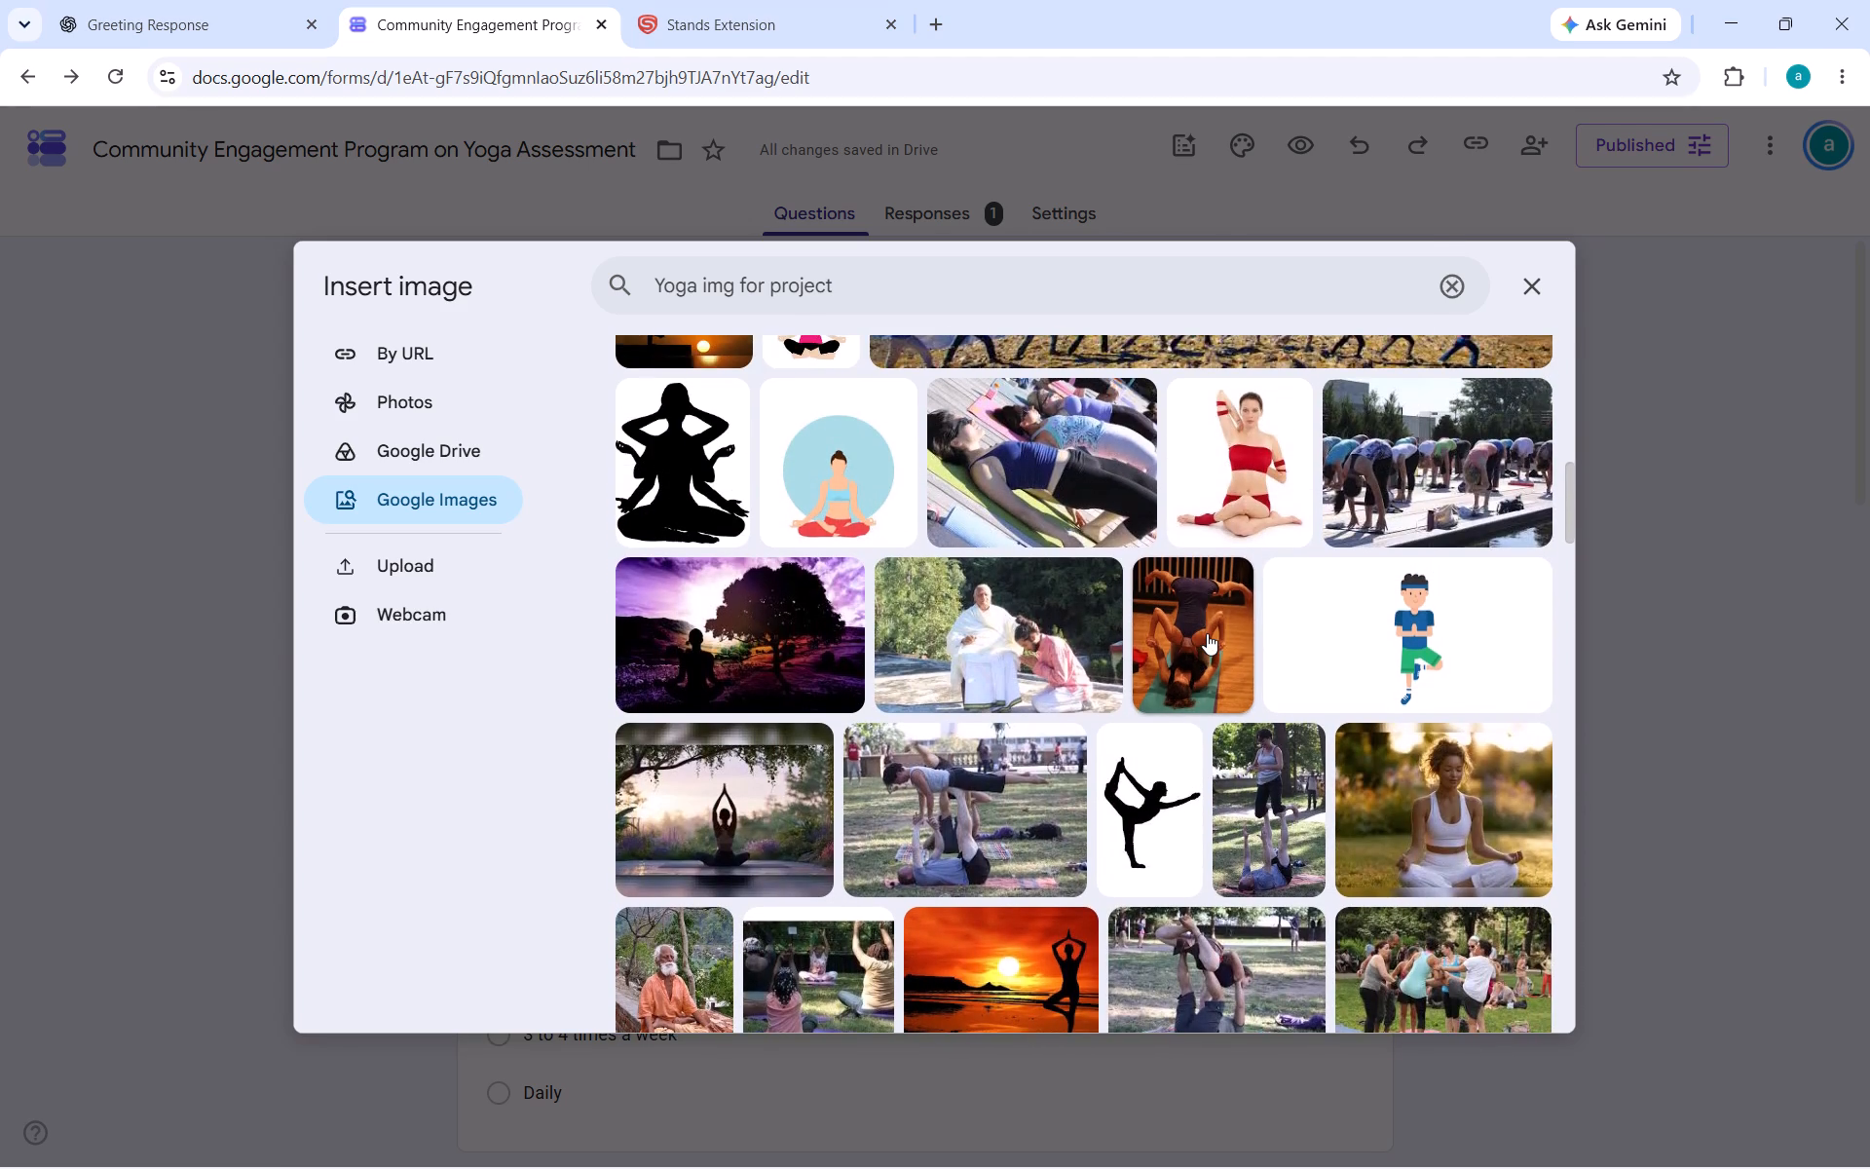
scroll(1207, 633, up, 5)
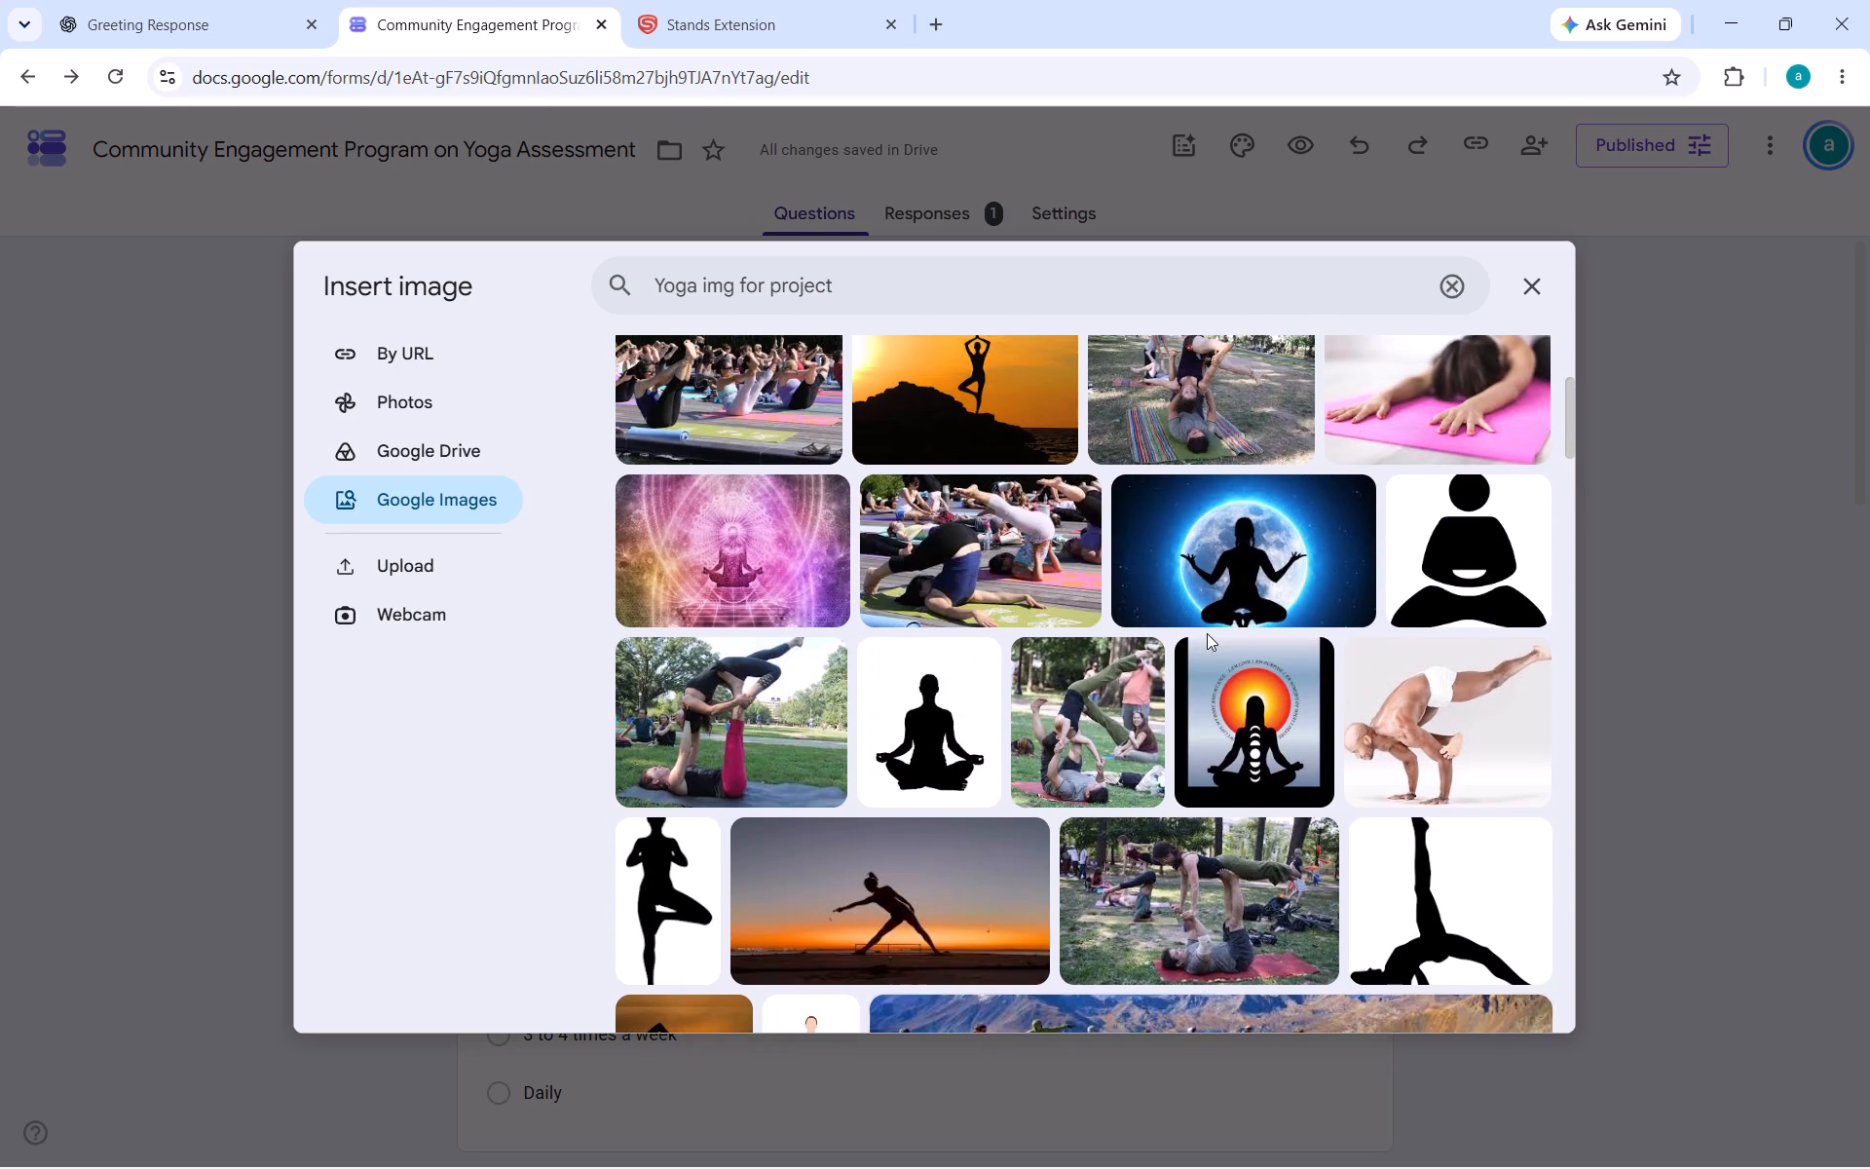
scroll(1207, 633, up, 2)
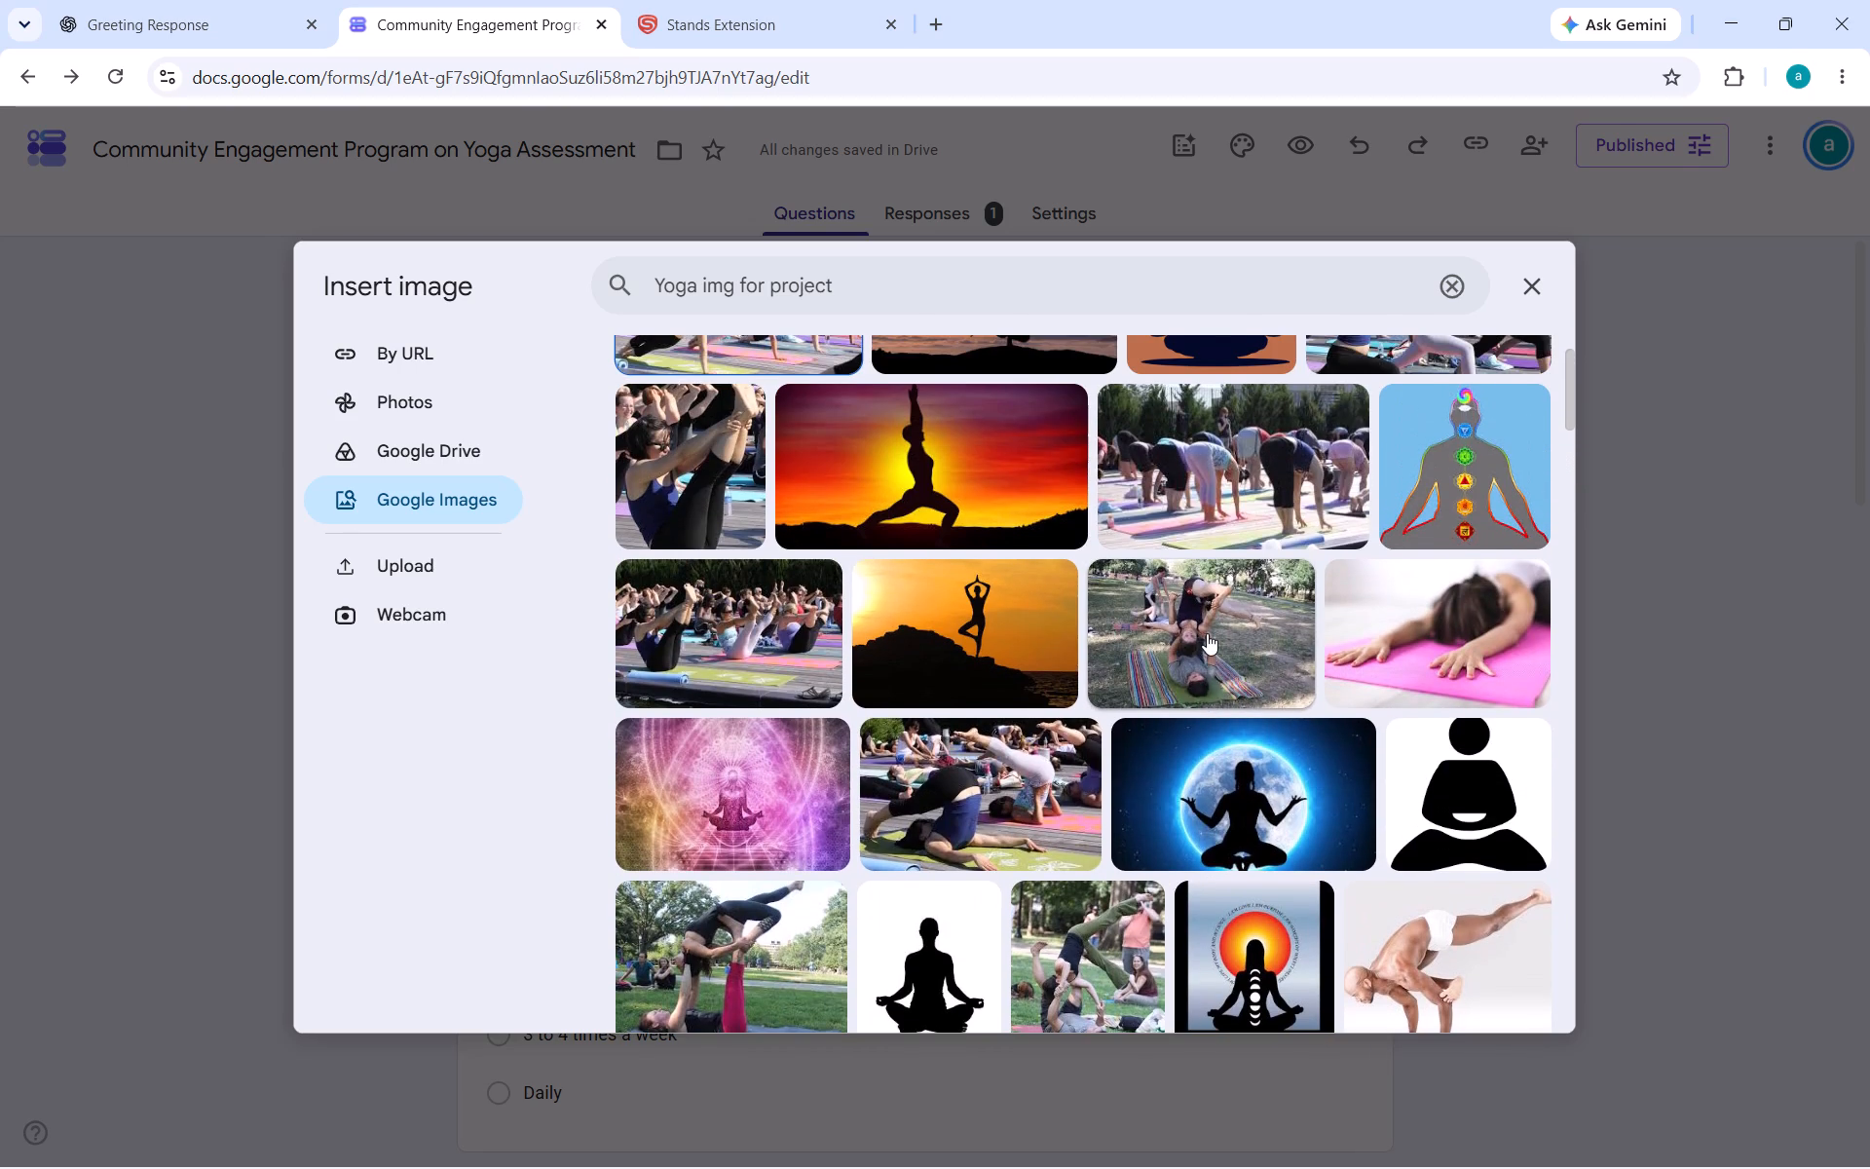
scroll(1207, 633, up, 2)
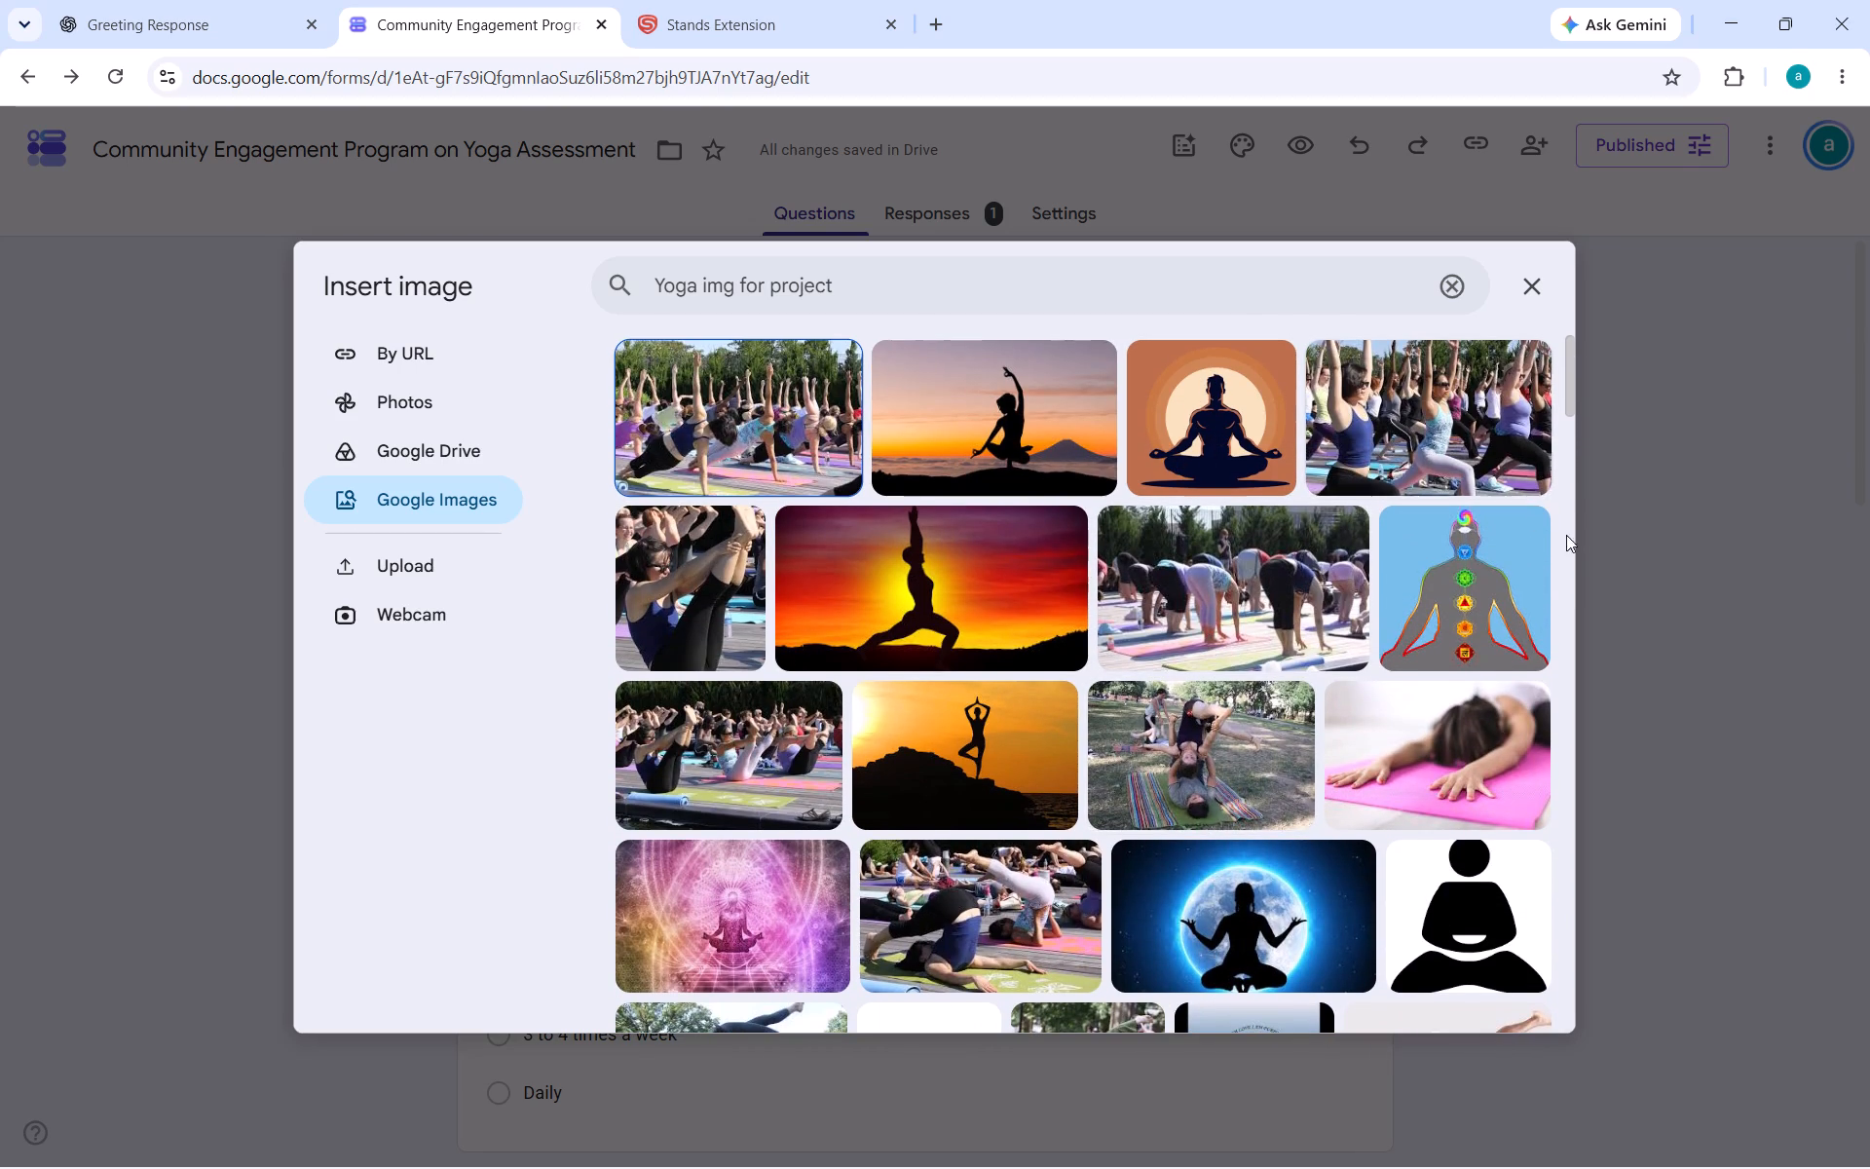
Examine the "Yoga img for project" image results again from the start, continuing much further down the list for a fitting yoga picture.
scroll(1253, 575, down, 3)
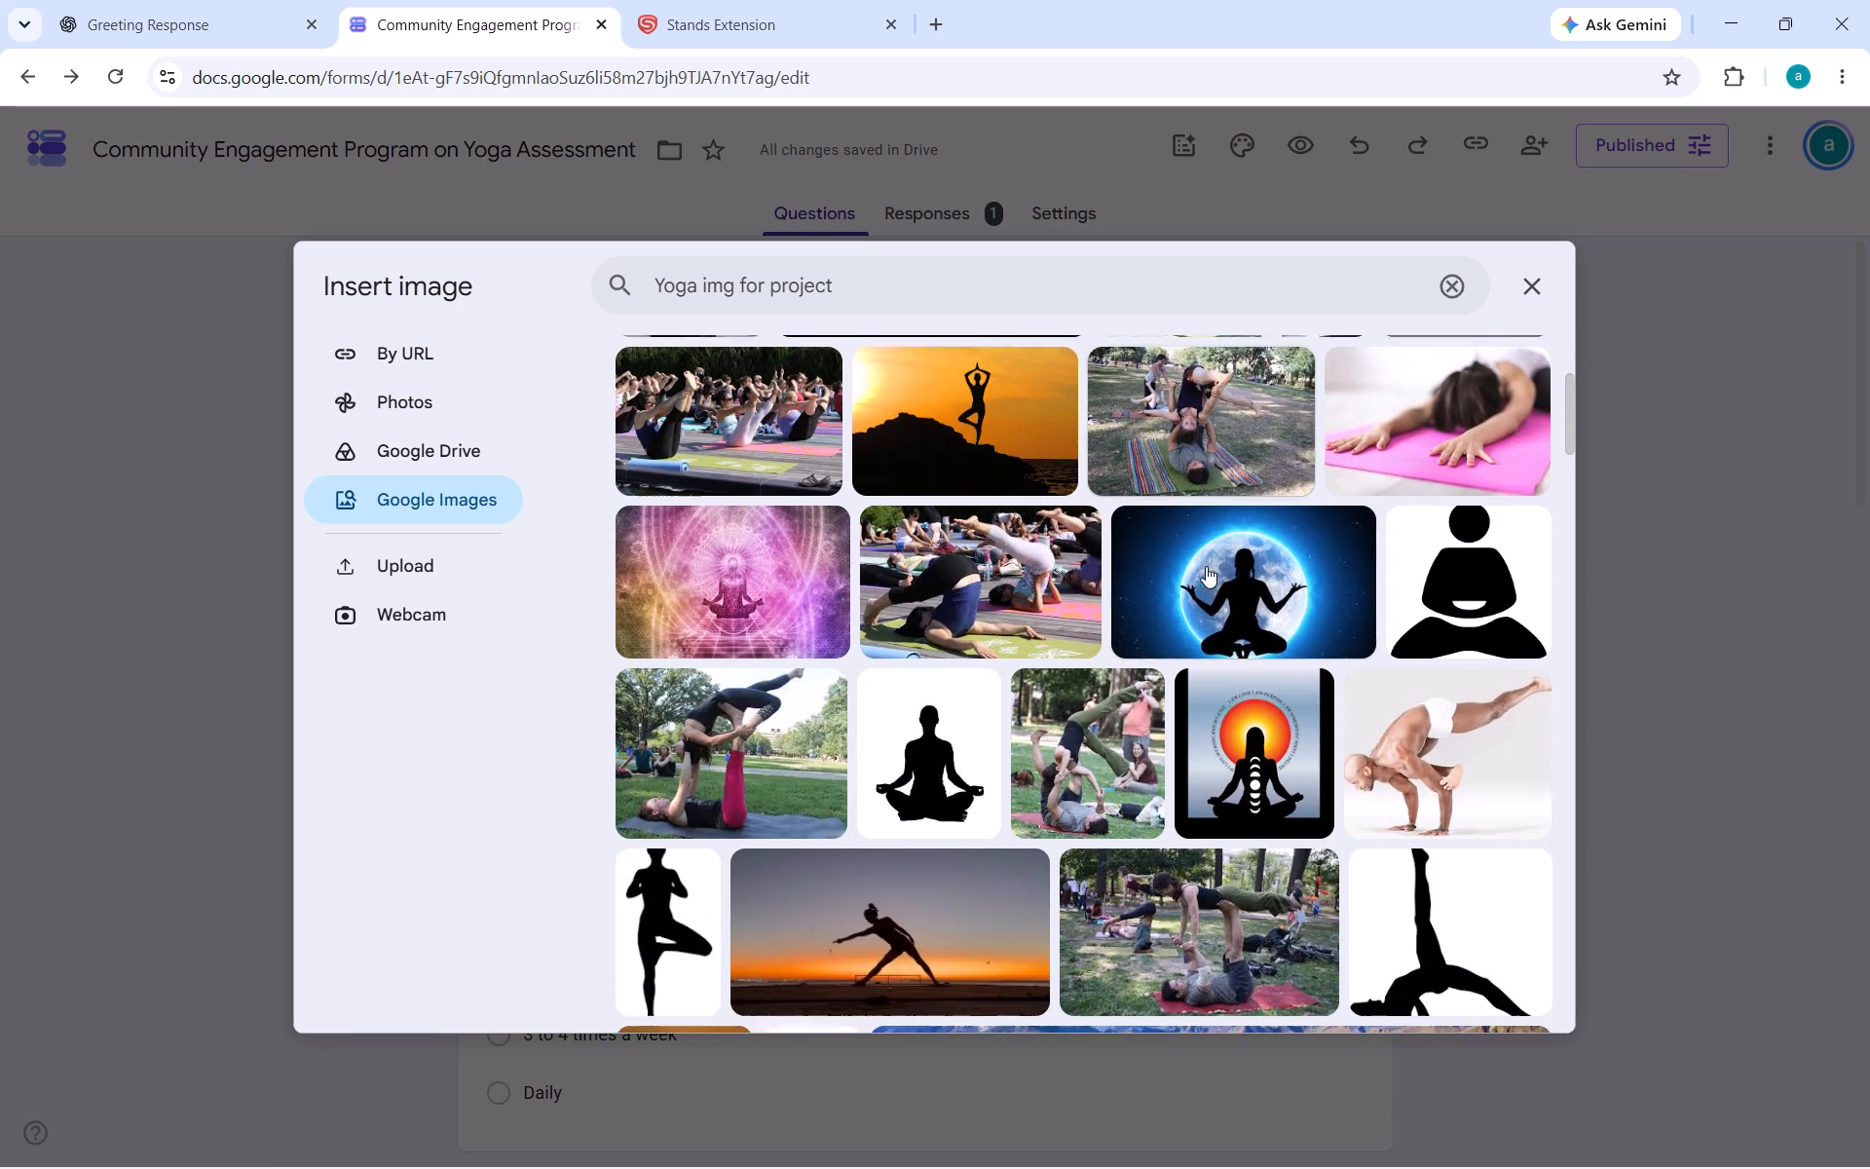
scroll(1214, 822, down, 1)
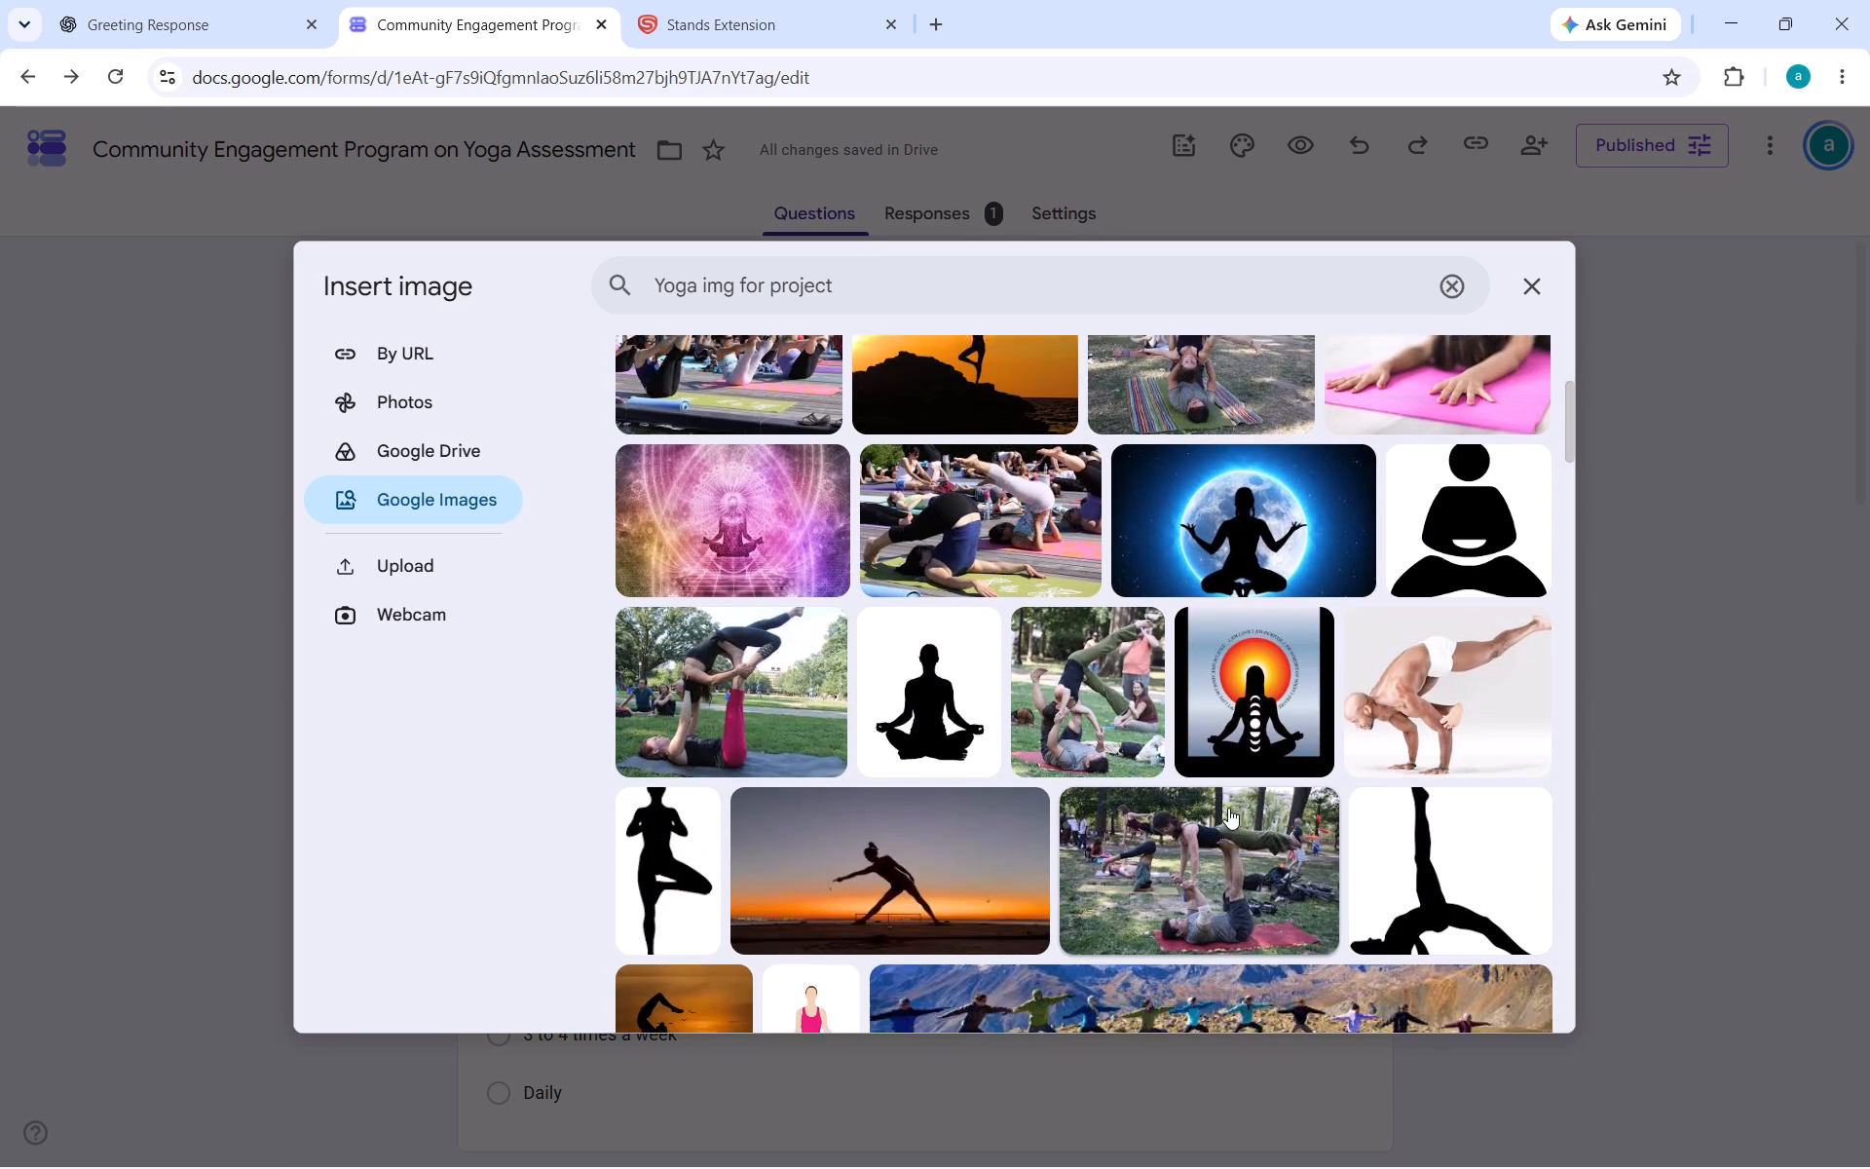
scroll(1228, 808, down, 2)
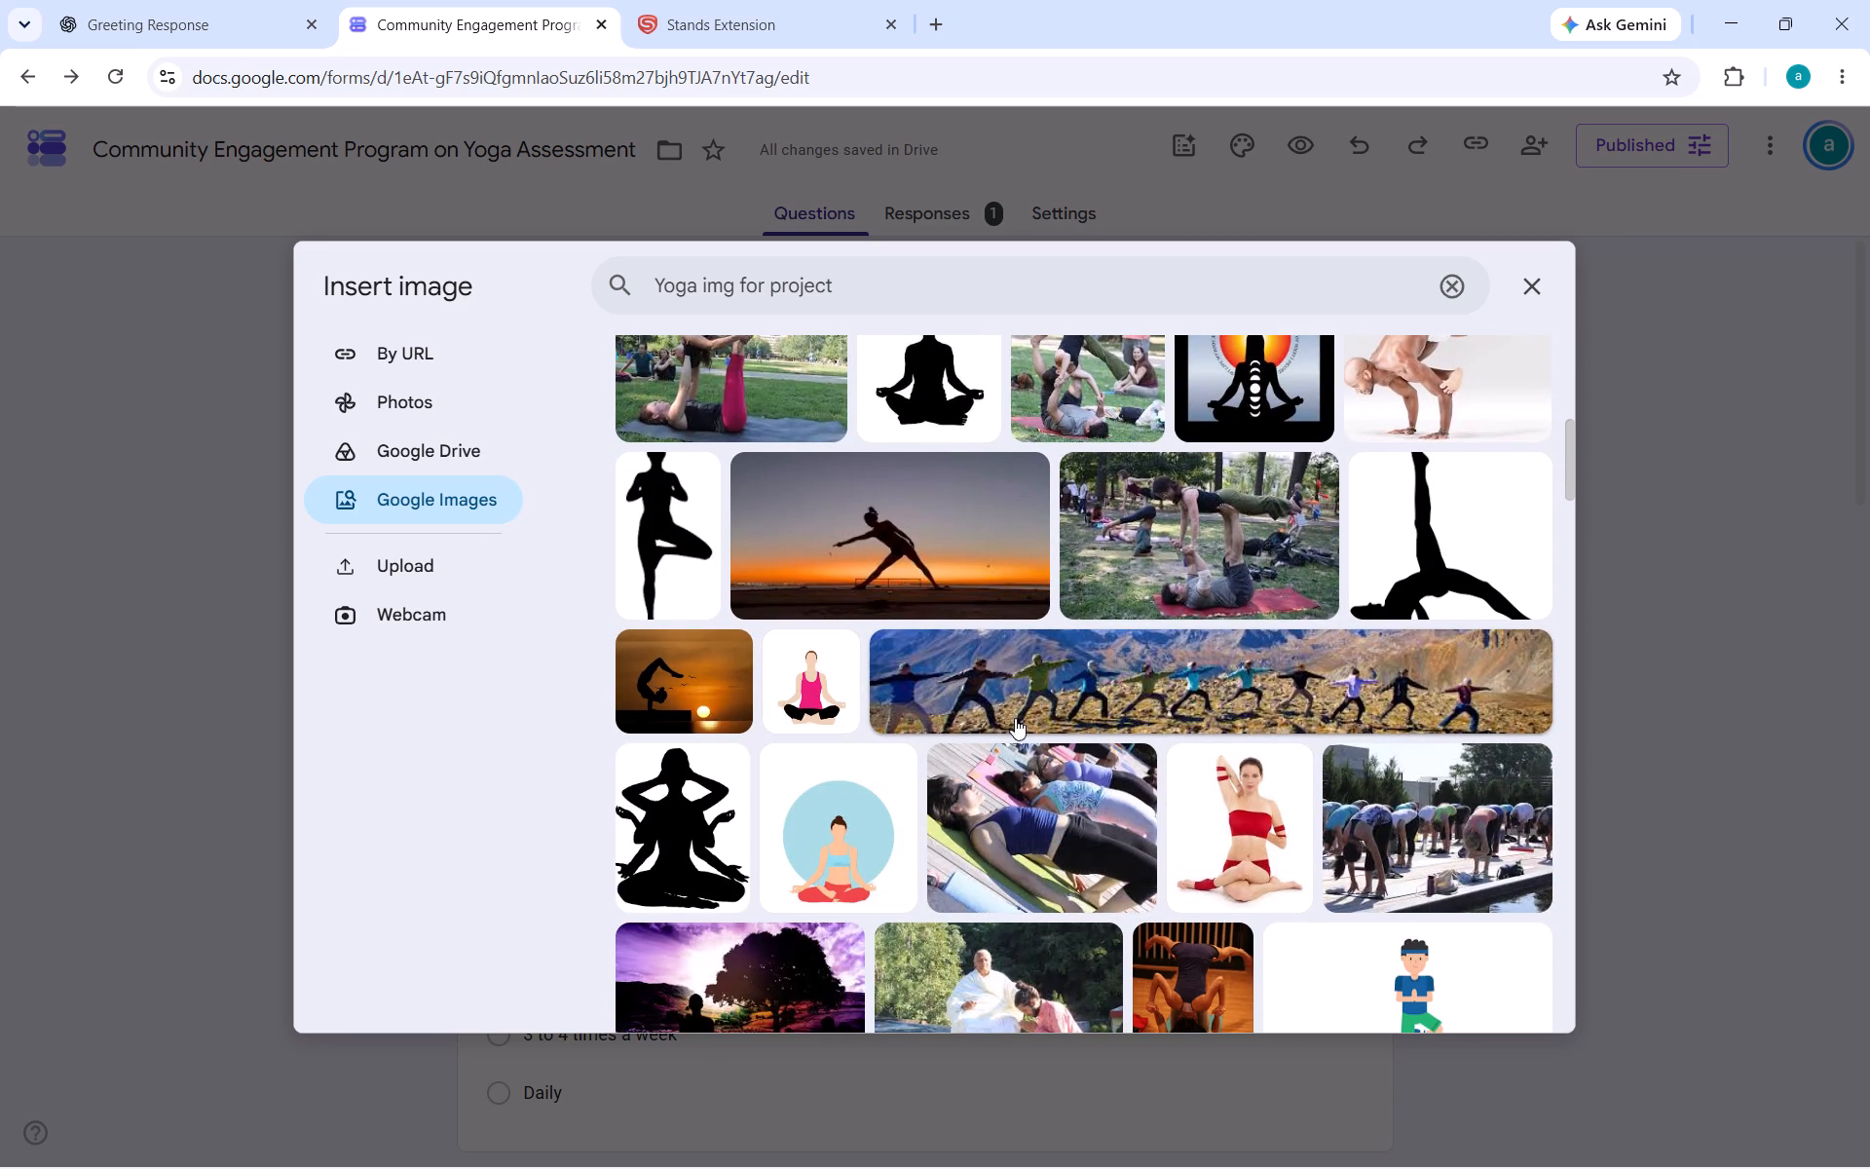
scroll(1080, 751, down, 6)
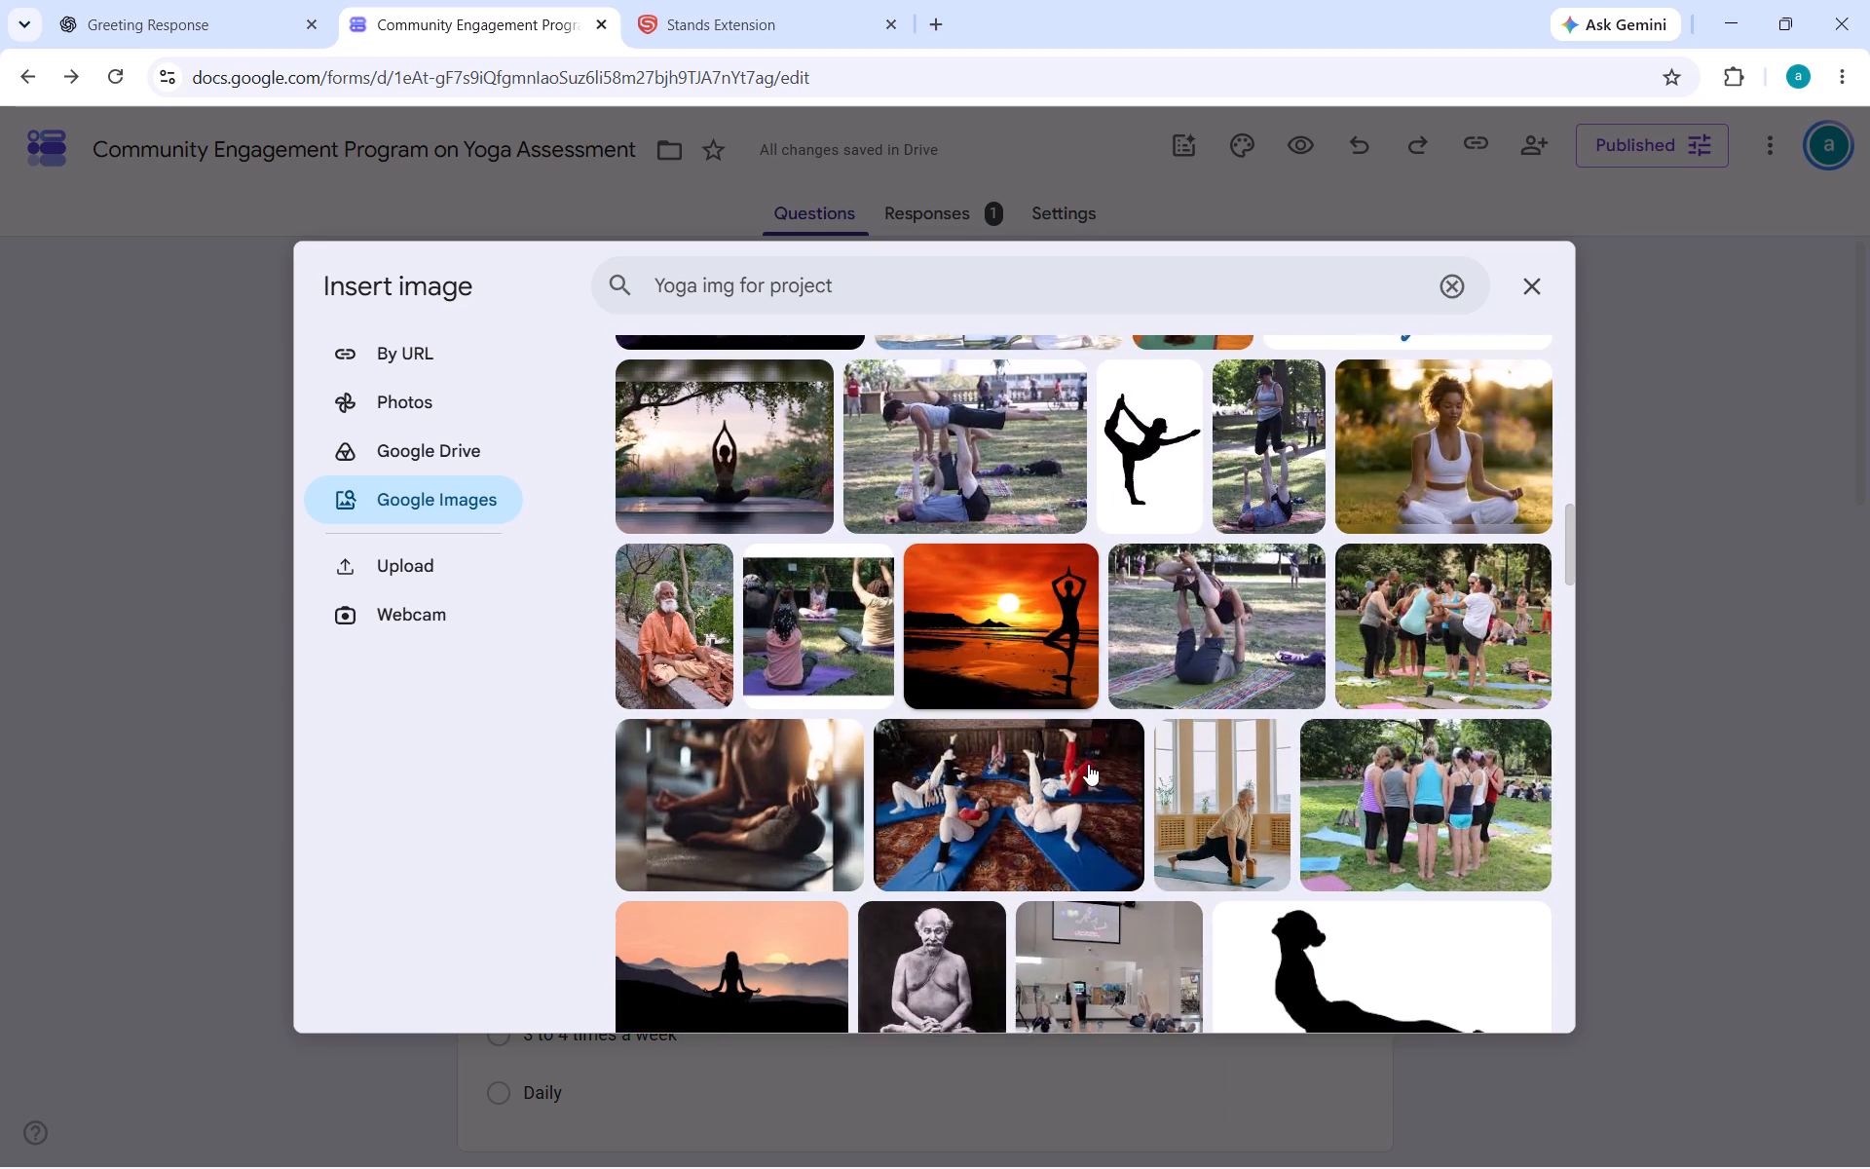
scroll(1096, 764, down, 13)
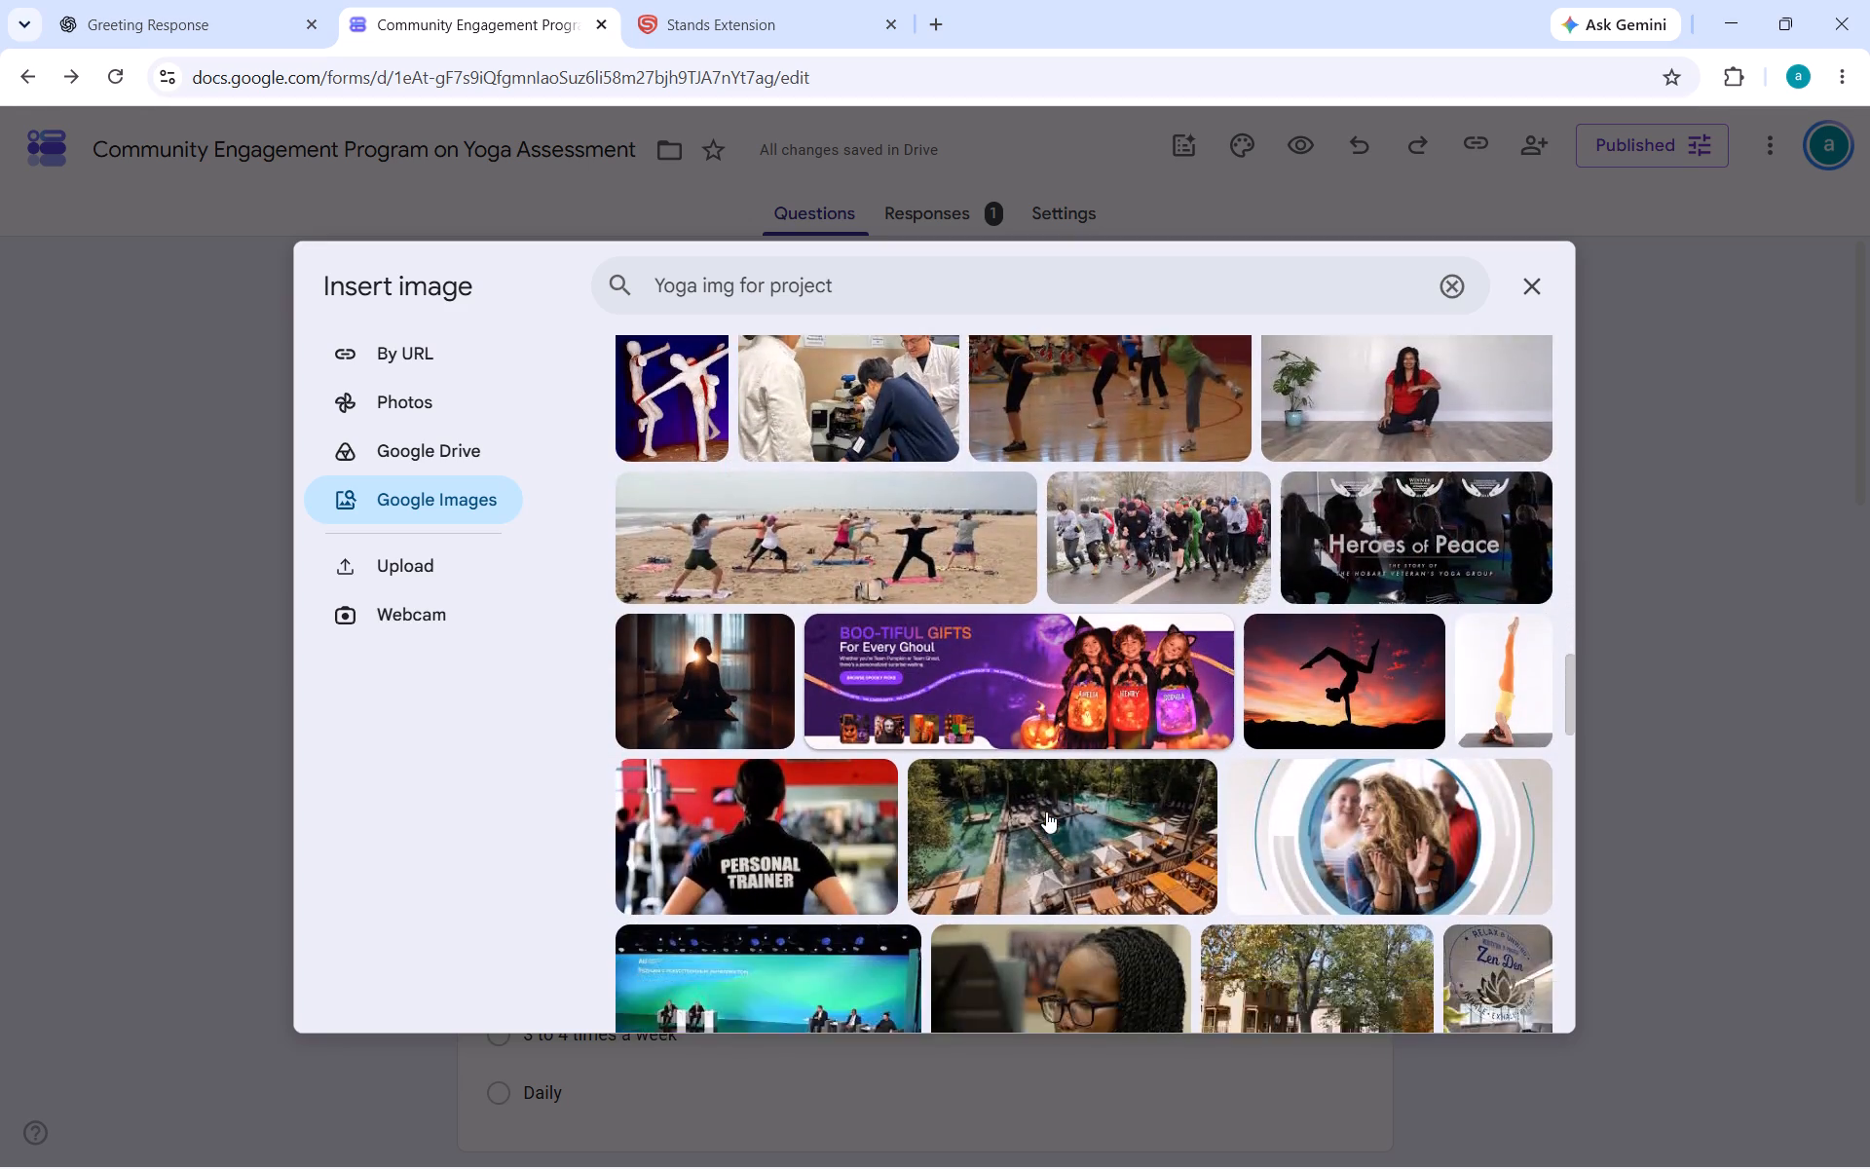
scroll(1046, 811, down, 2)
scroll(1045, 811, up, 4)
scroll(1056, 800, down, 5)
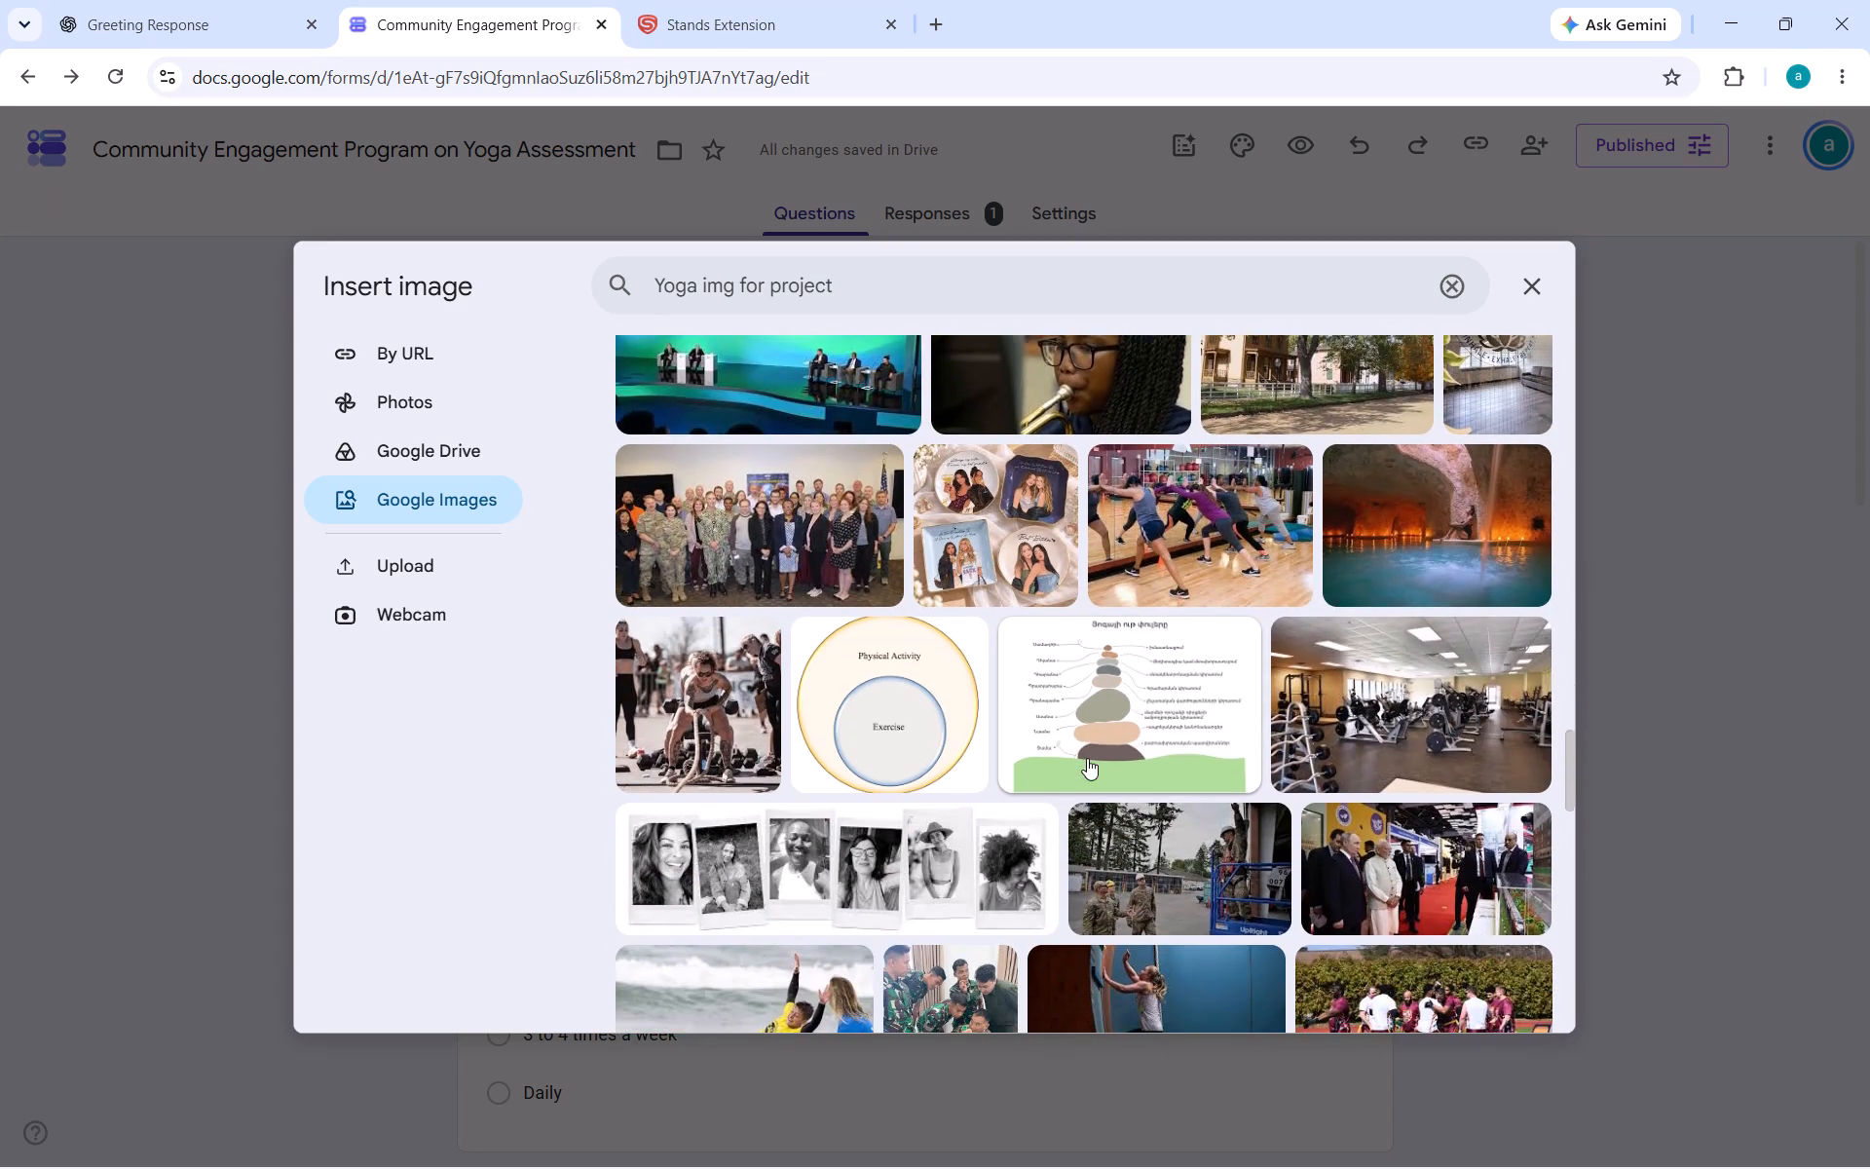
scroll(1087, 758, down, 4)
scroll(1090, 750, up, 1)
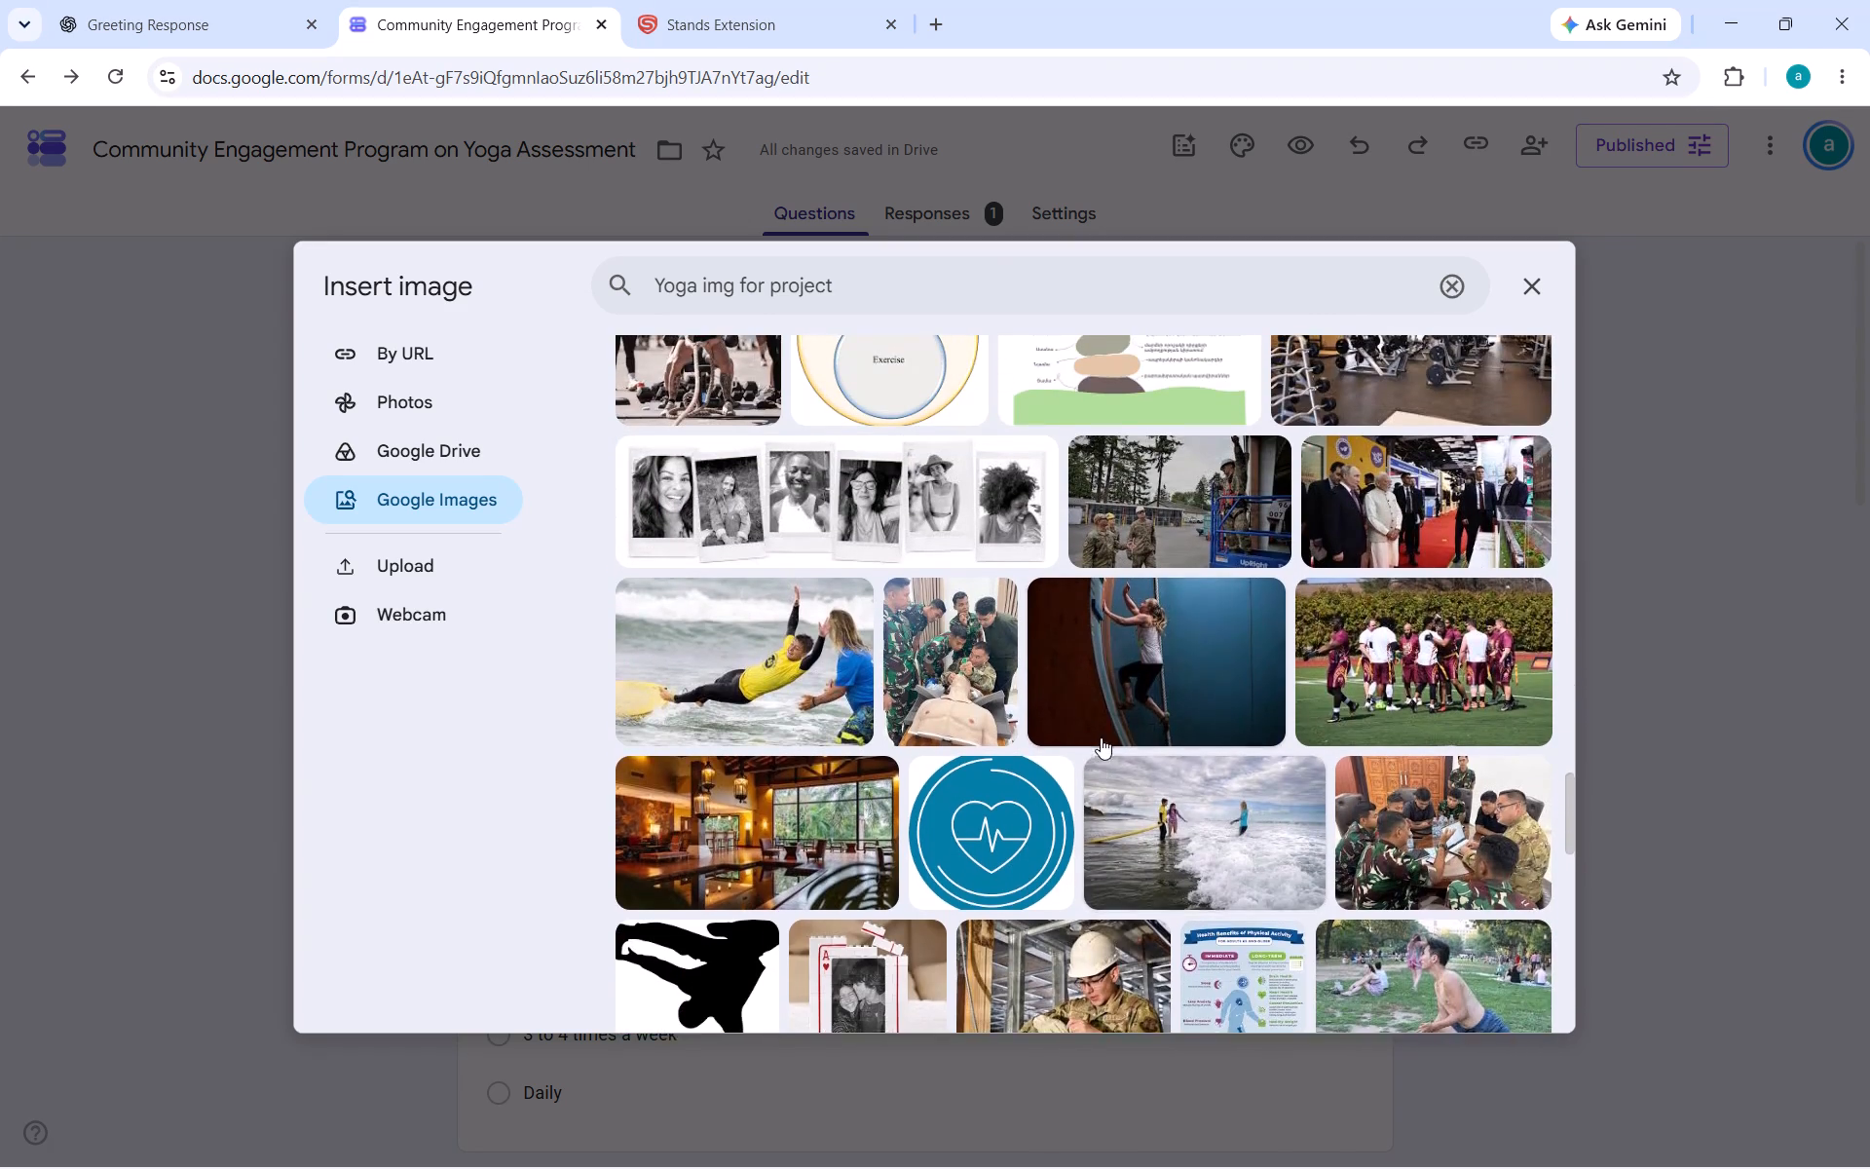
scroll(1102, 736, up, 3)
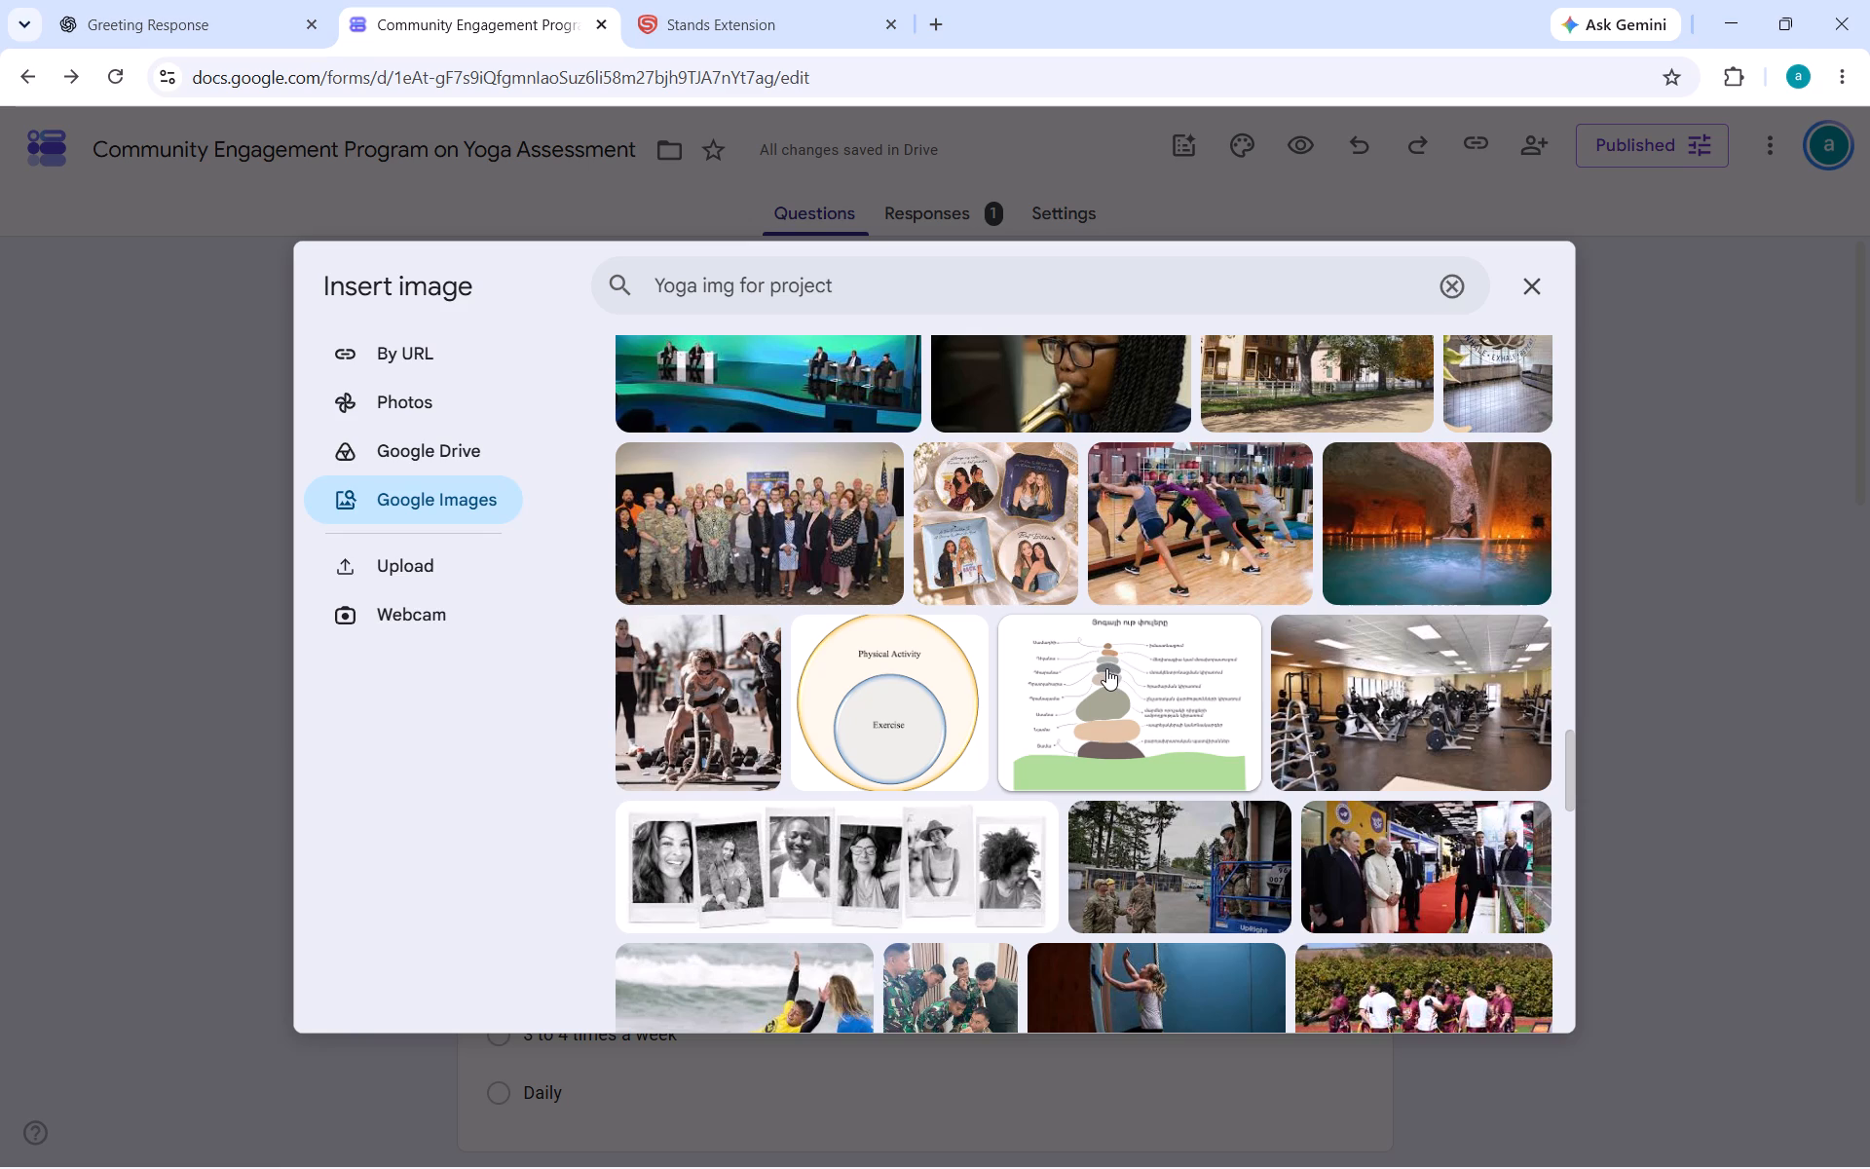
scroll(1101, 681, down, 6)
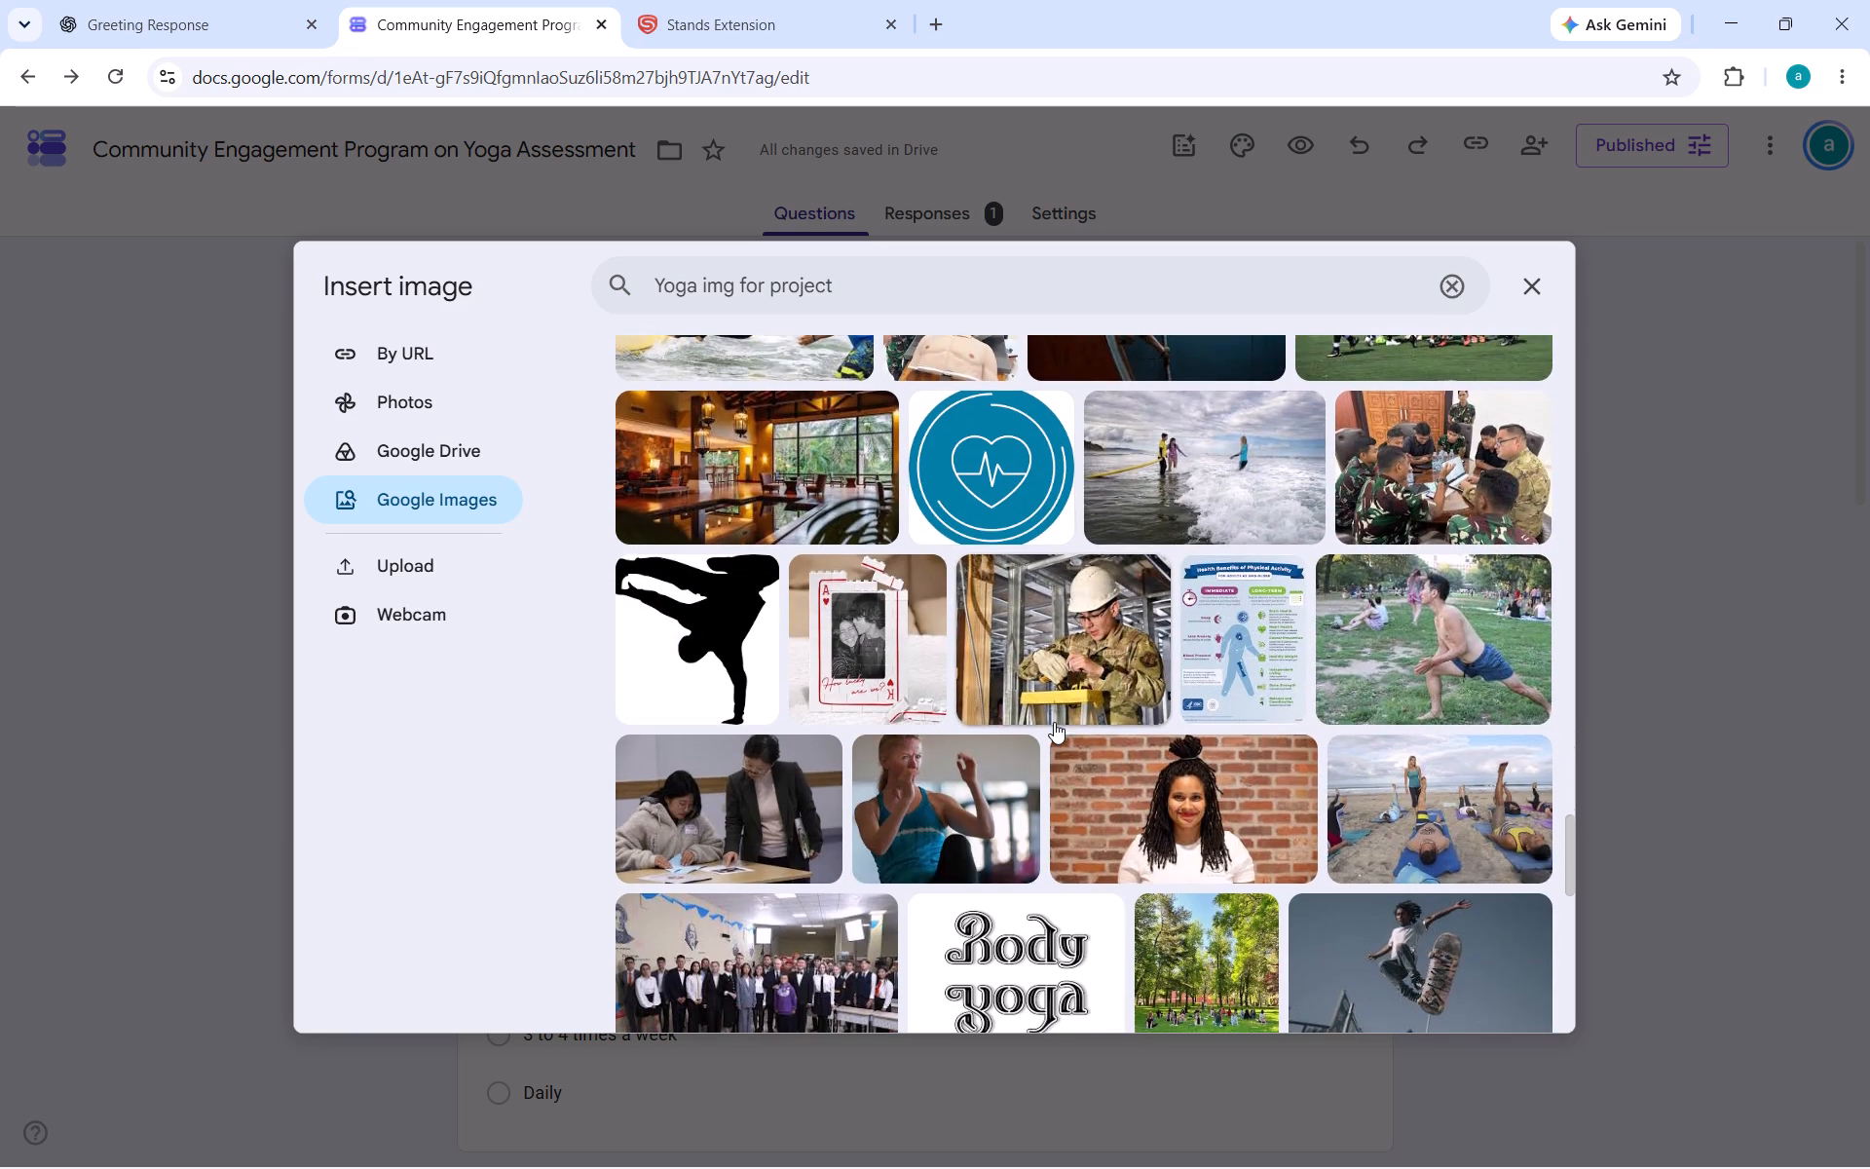
scroll(1034, 780, down, 12)
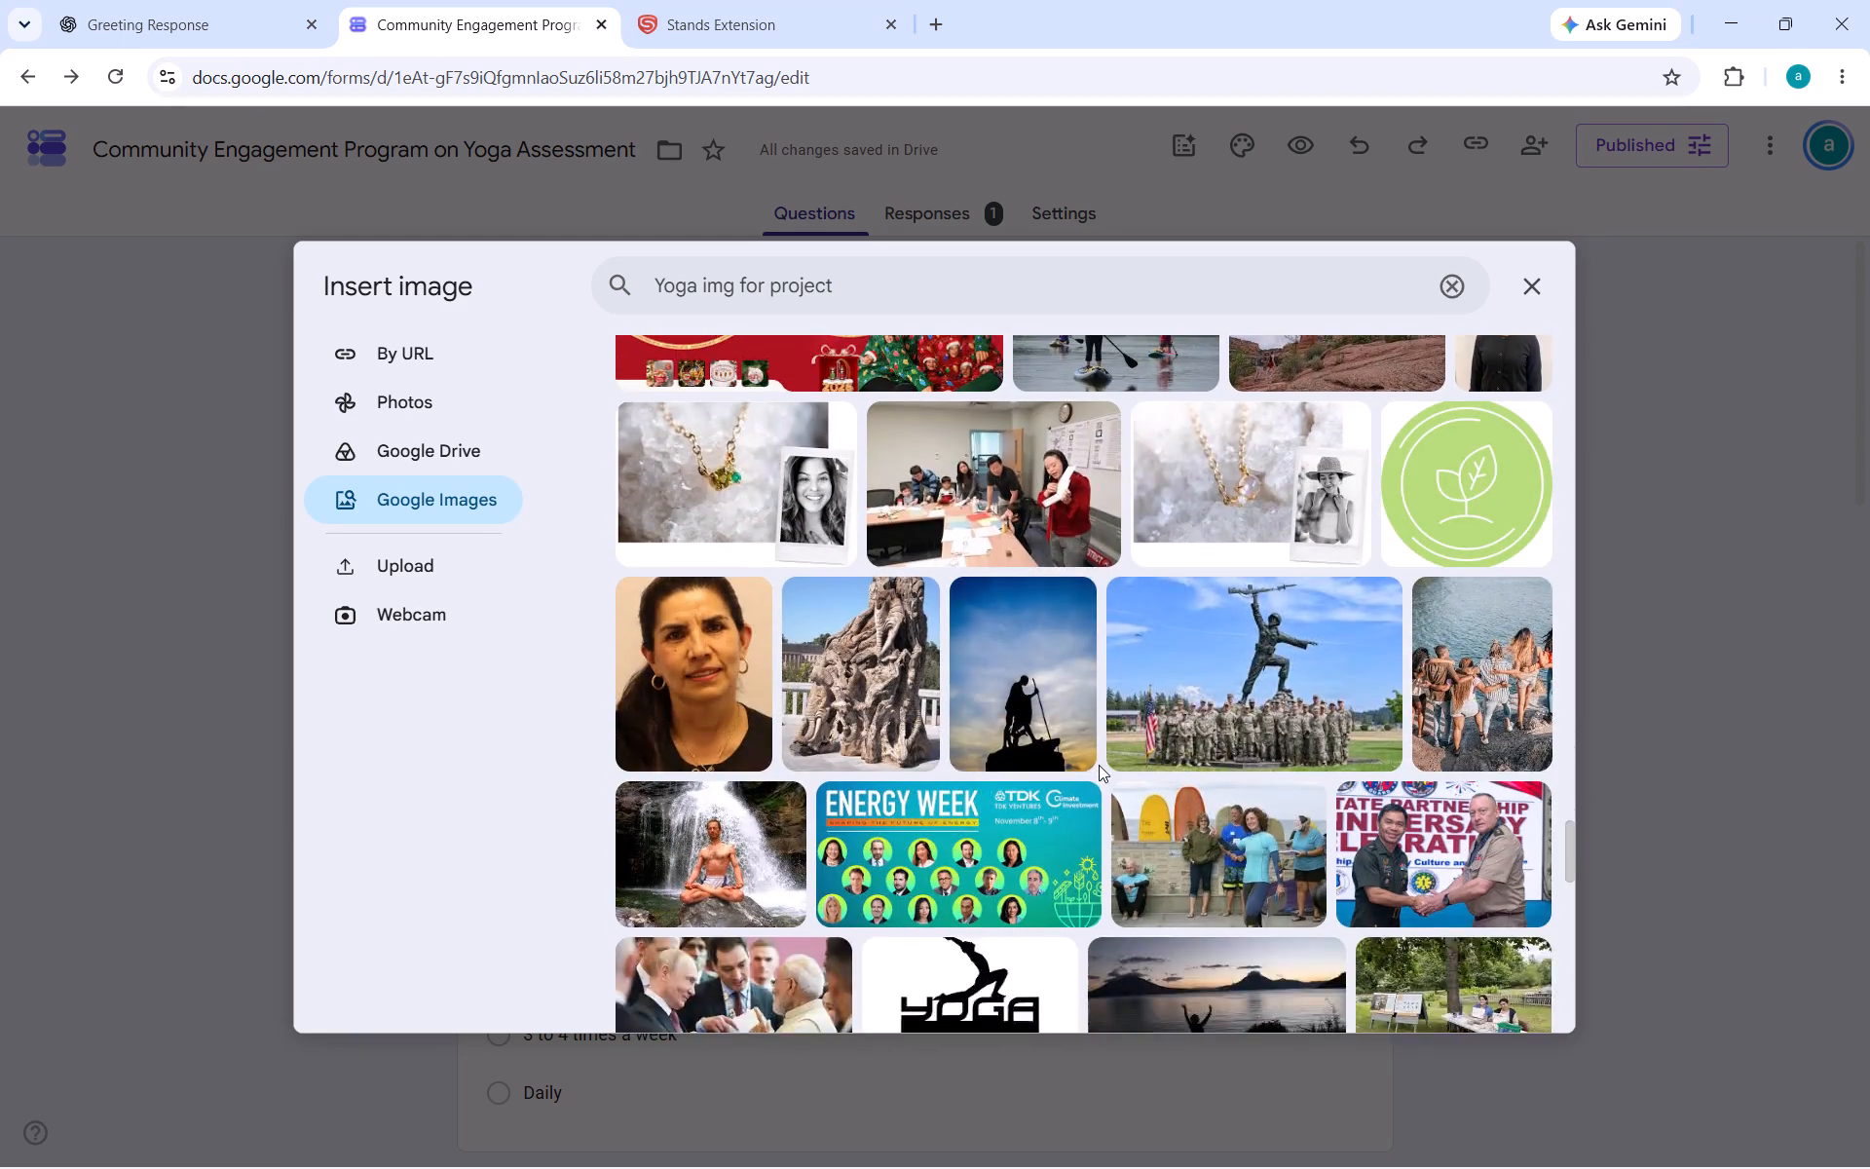
scroll(1099, 765, down, 16)
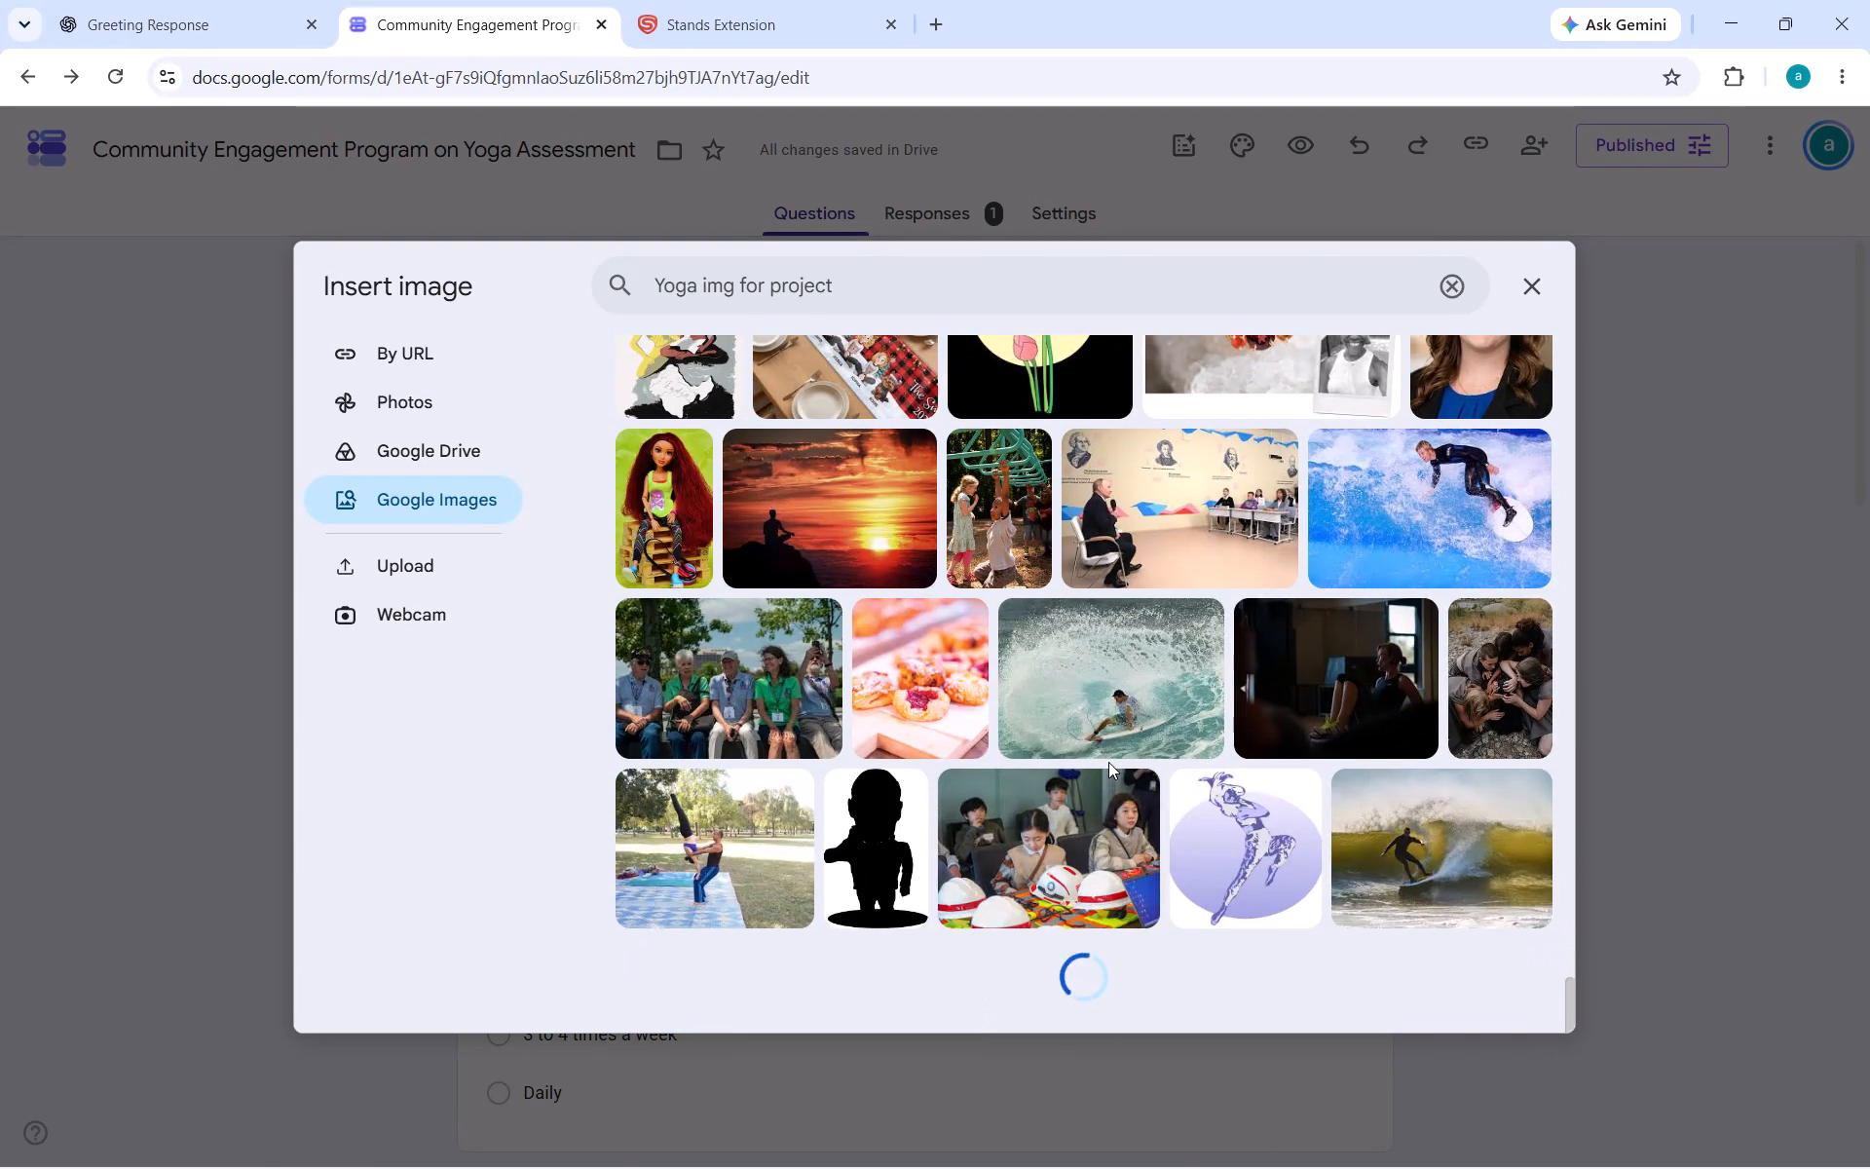
scroll(1120, 760, down, 4)
scroll(1131, 753, up, 3)
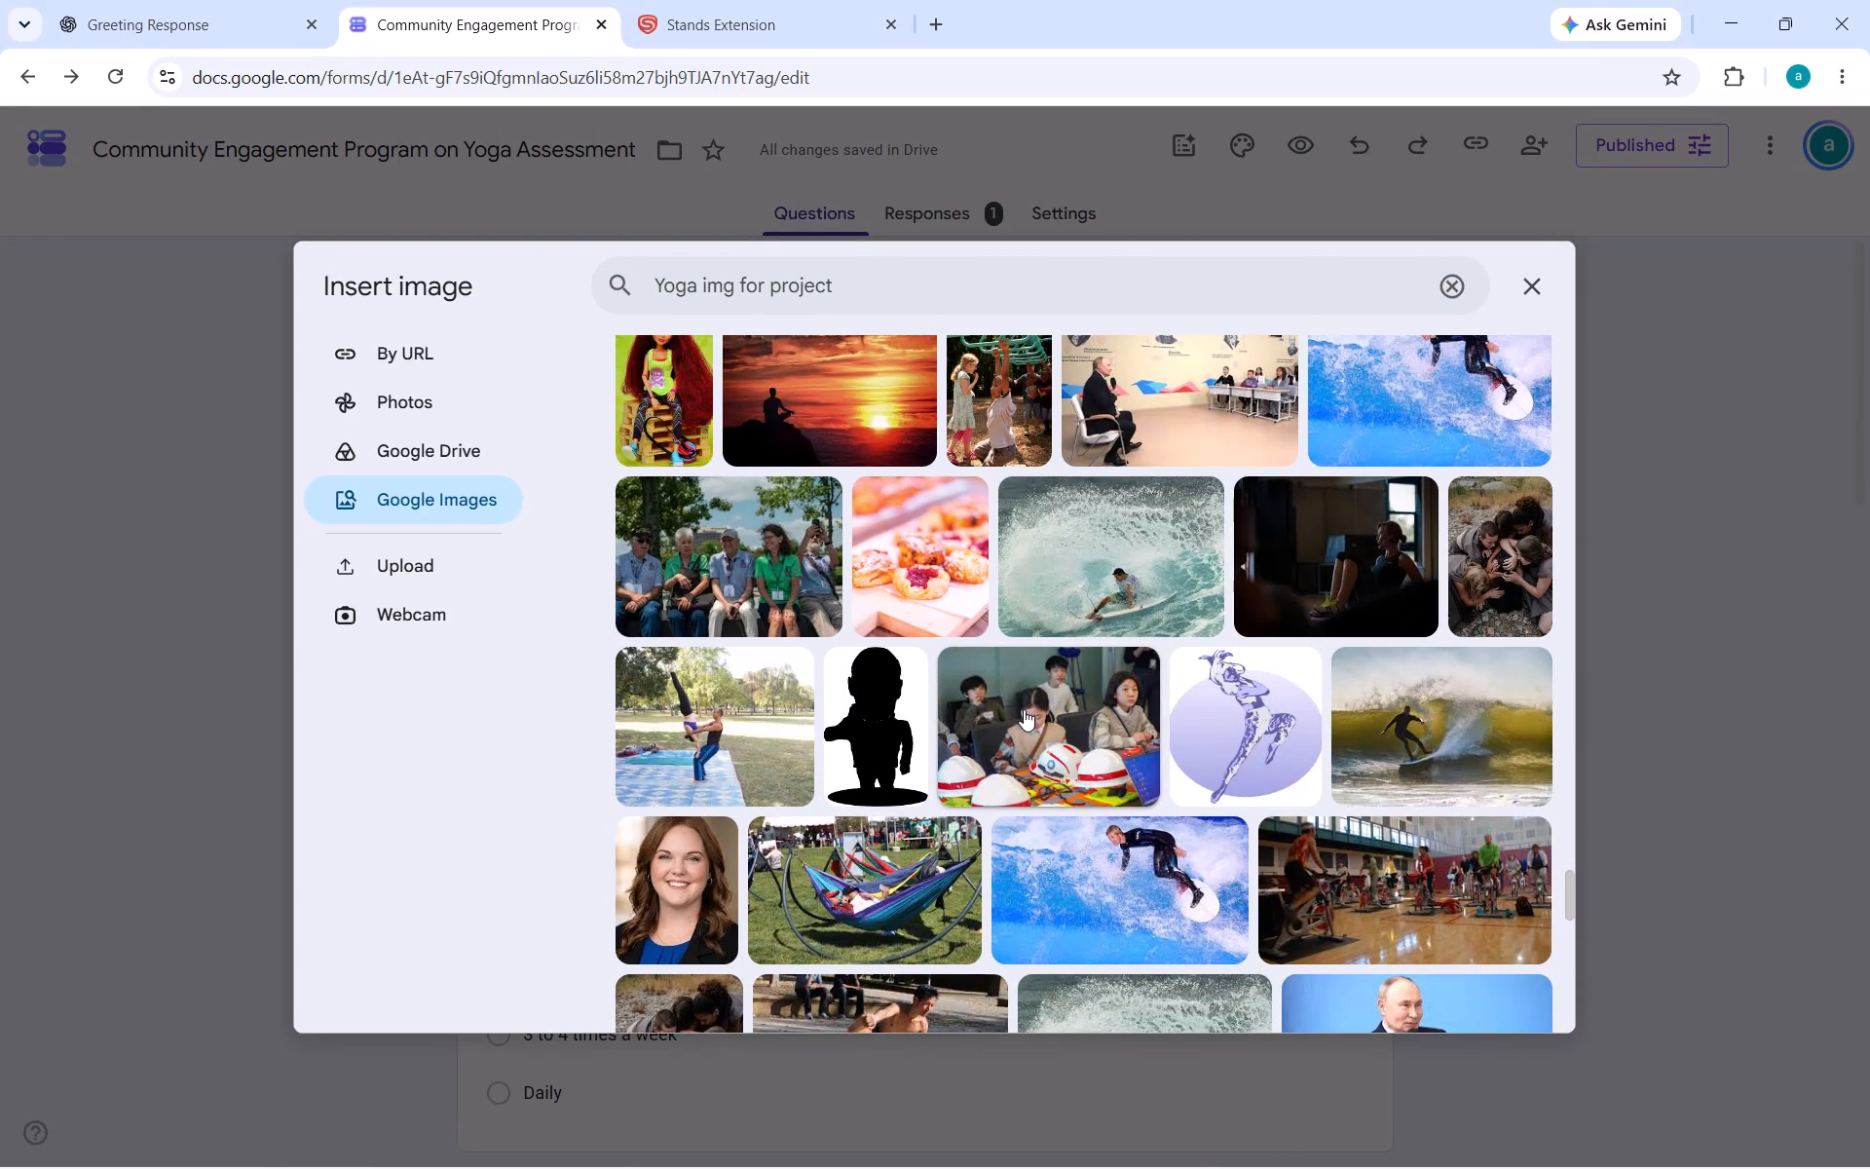
scroll(969, 569, down, 7)
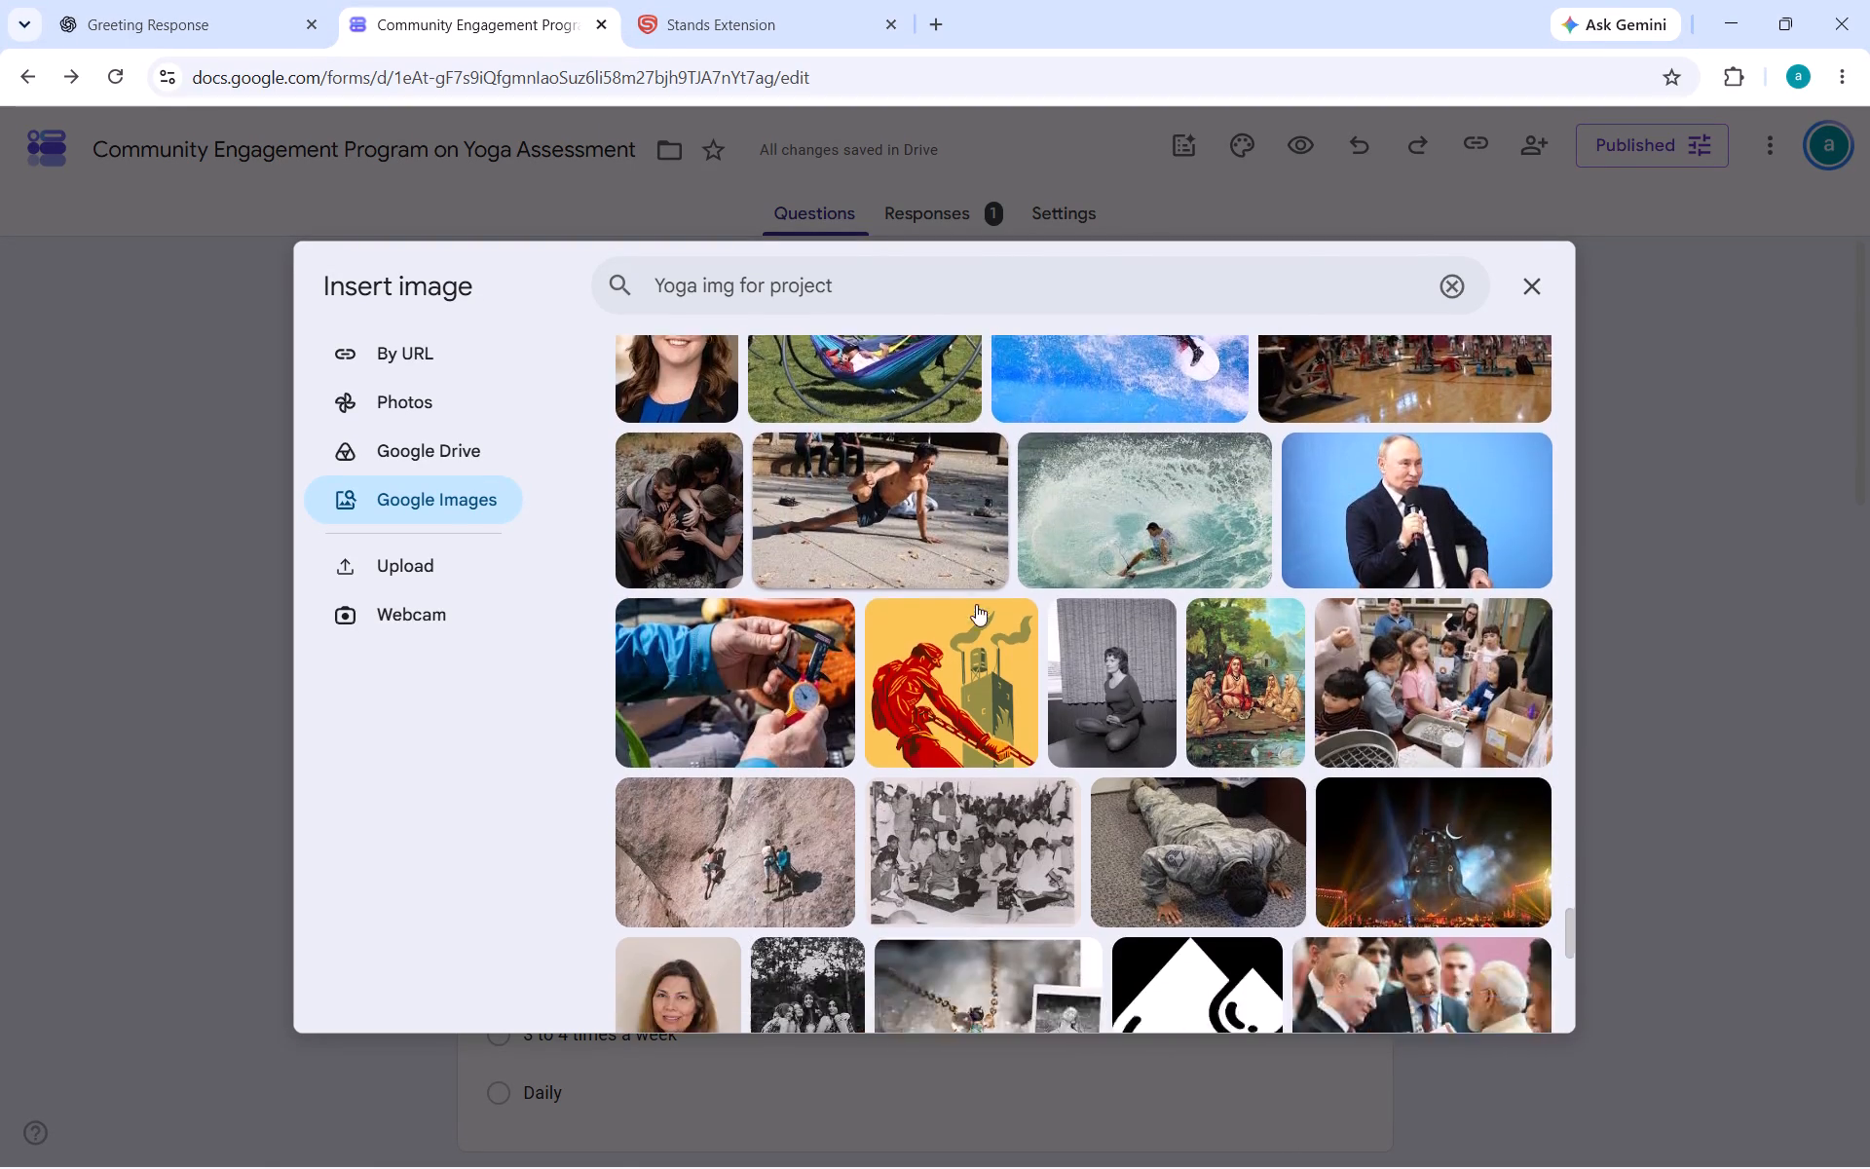
scroll(976, 604, down, 7)
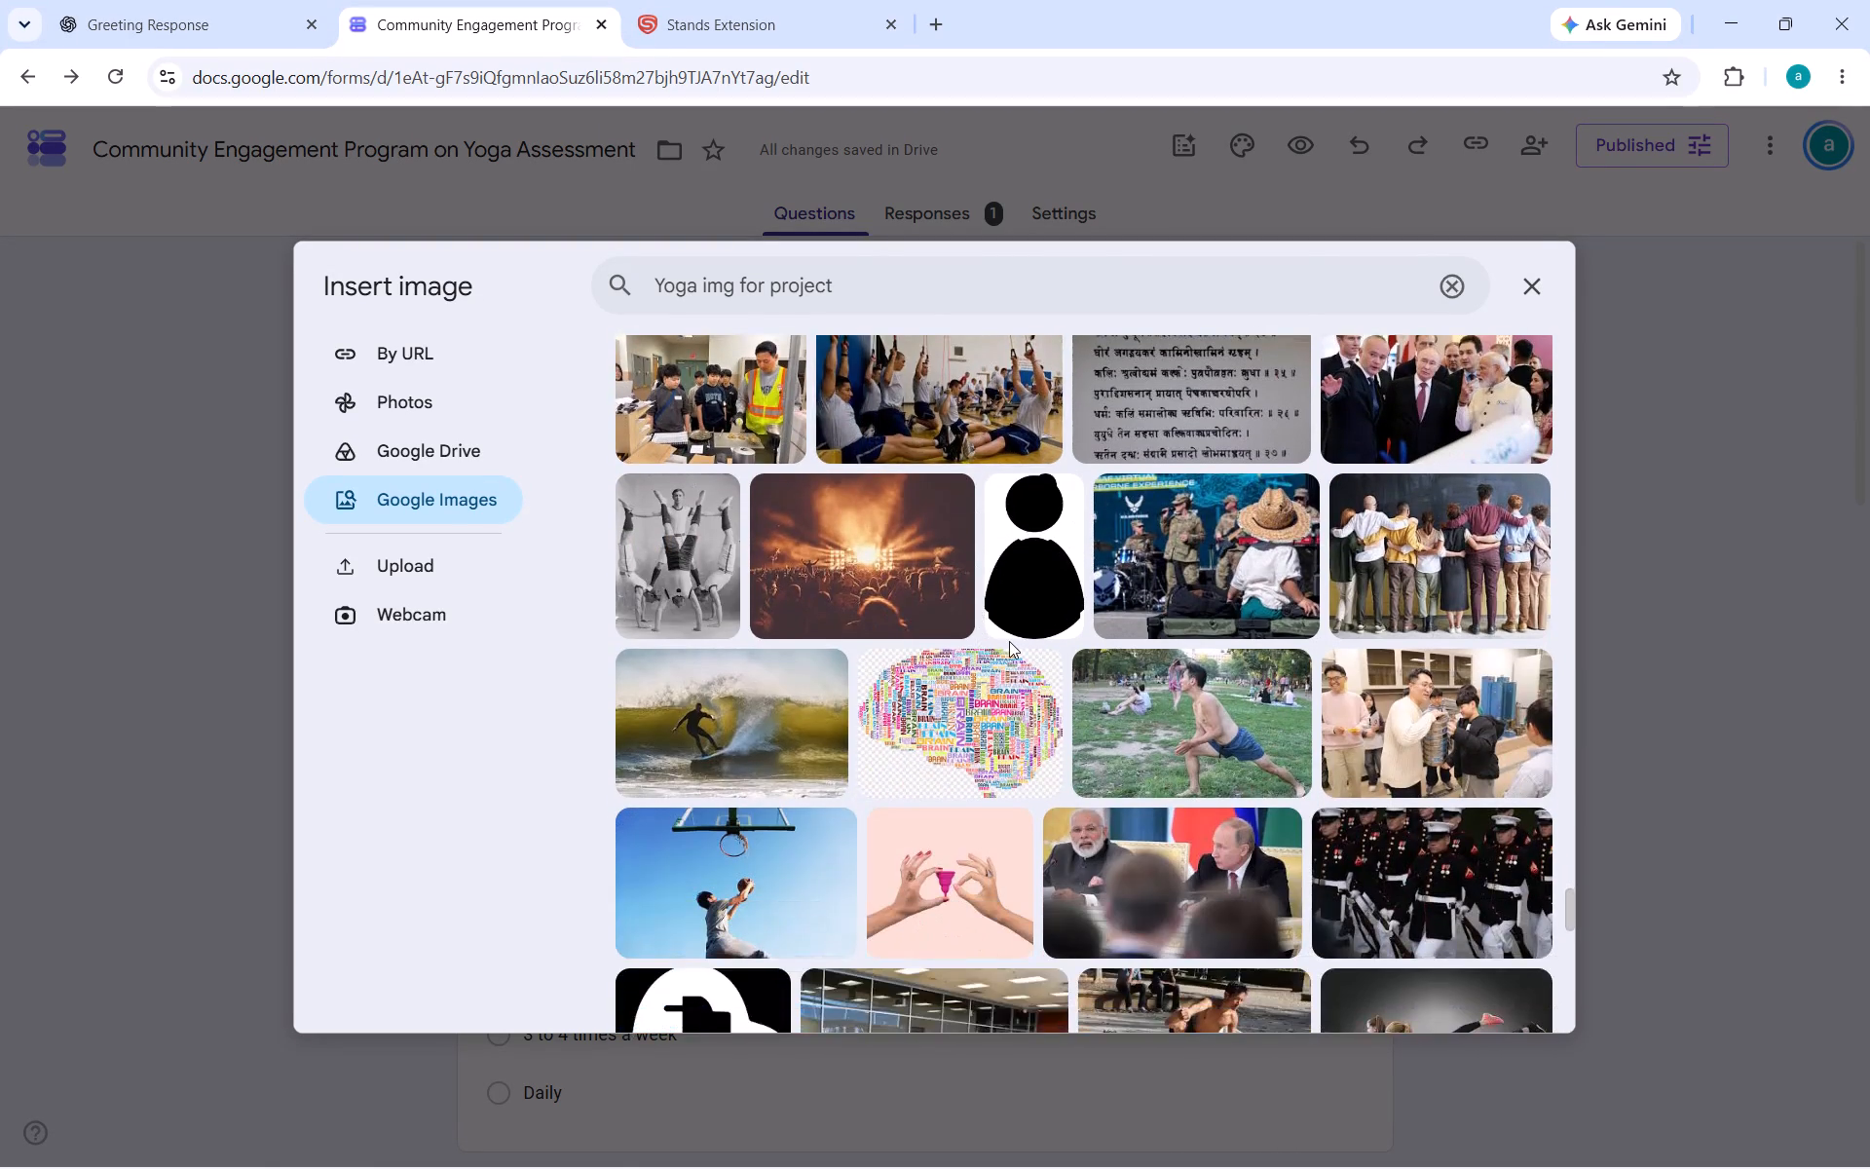
scroll(1009, 641, down, 14)
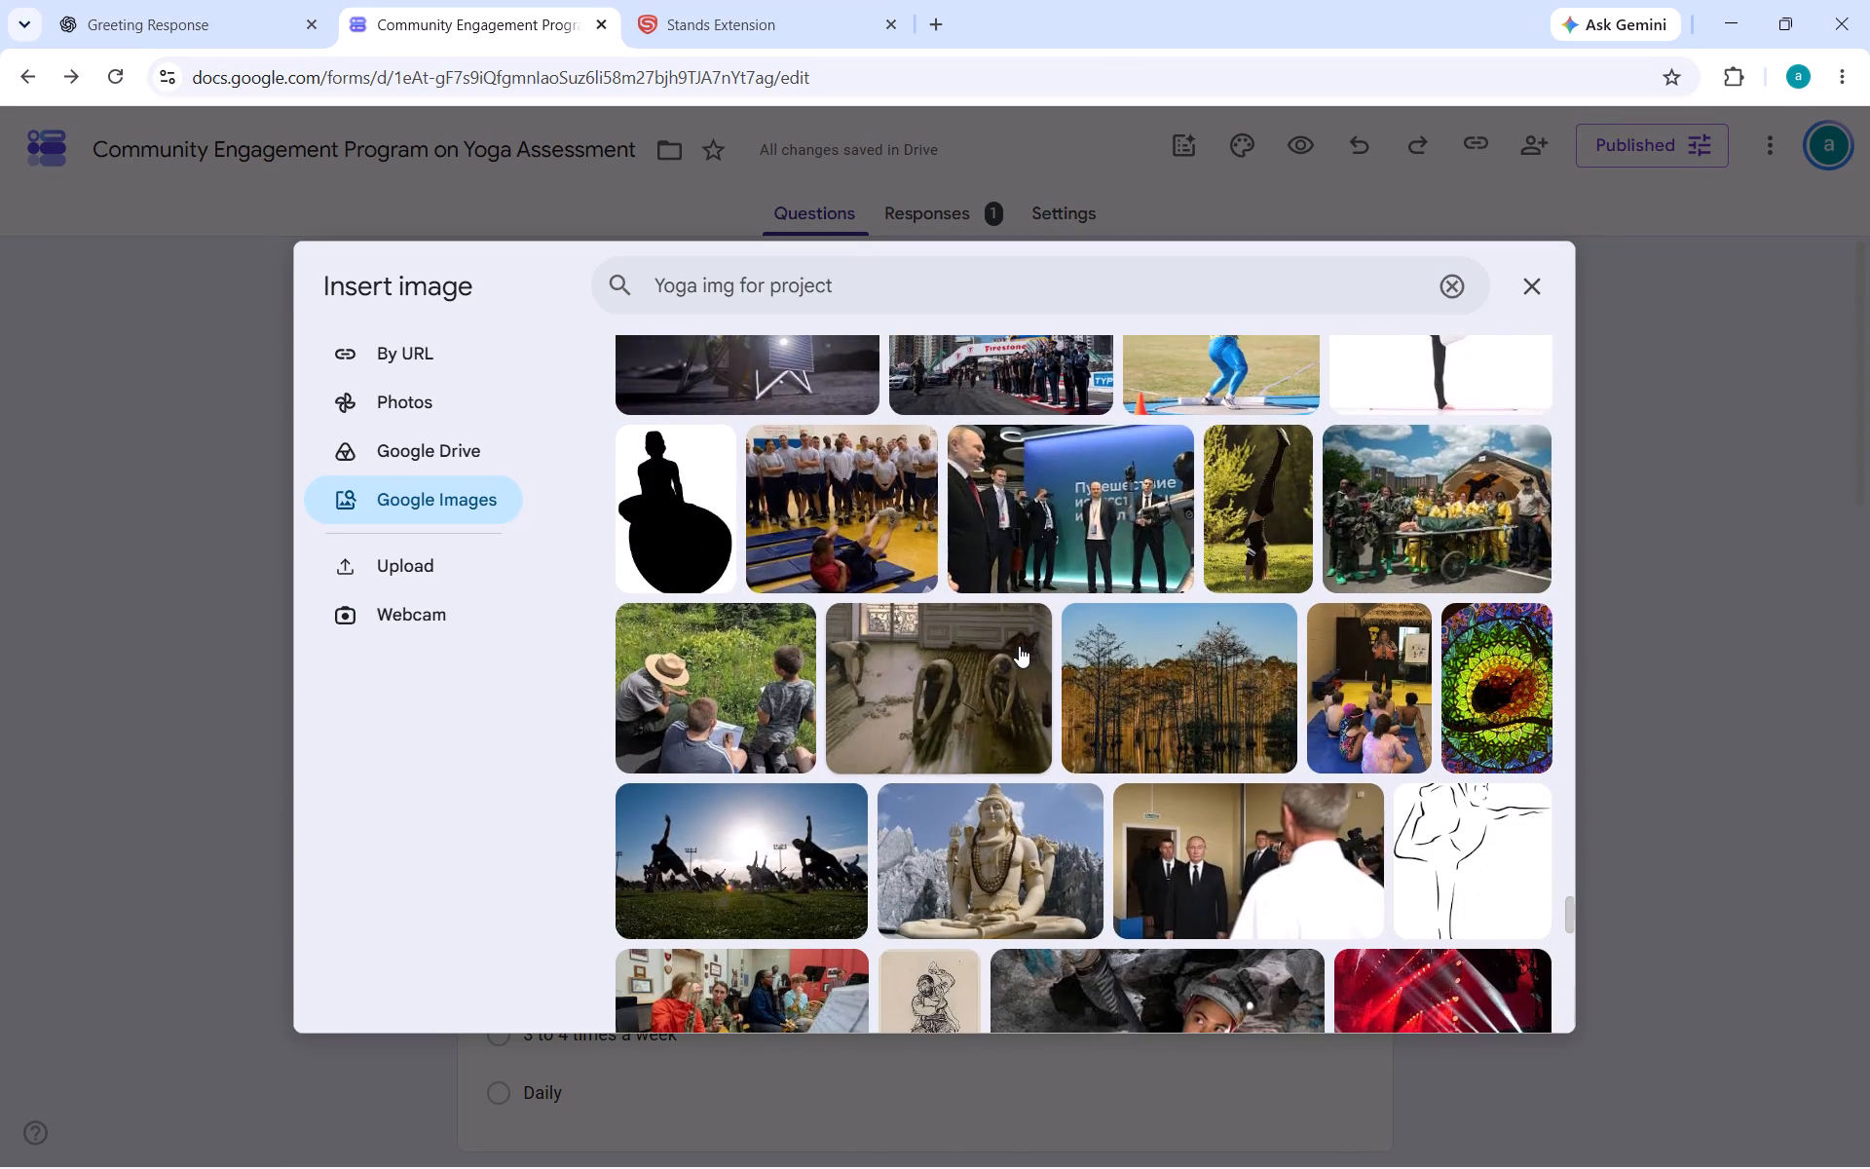
scroll(1019, 646, down, 4)
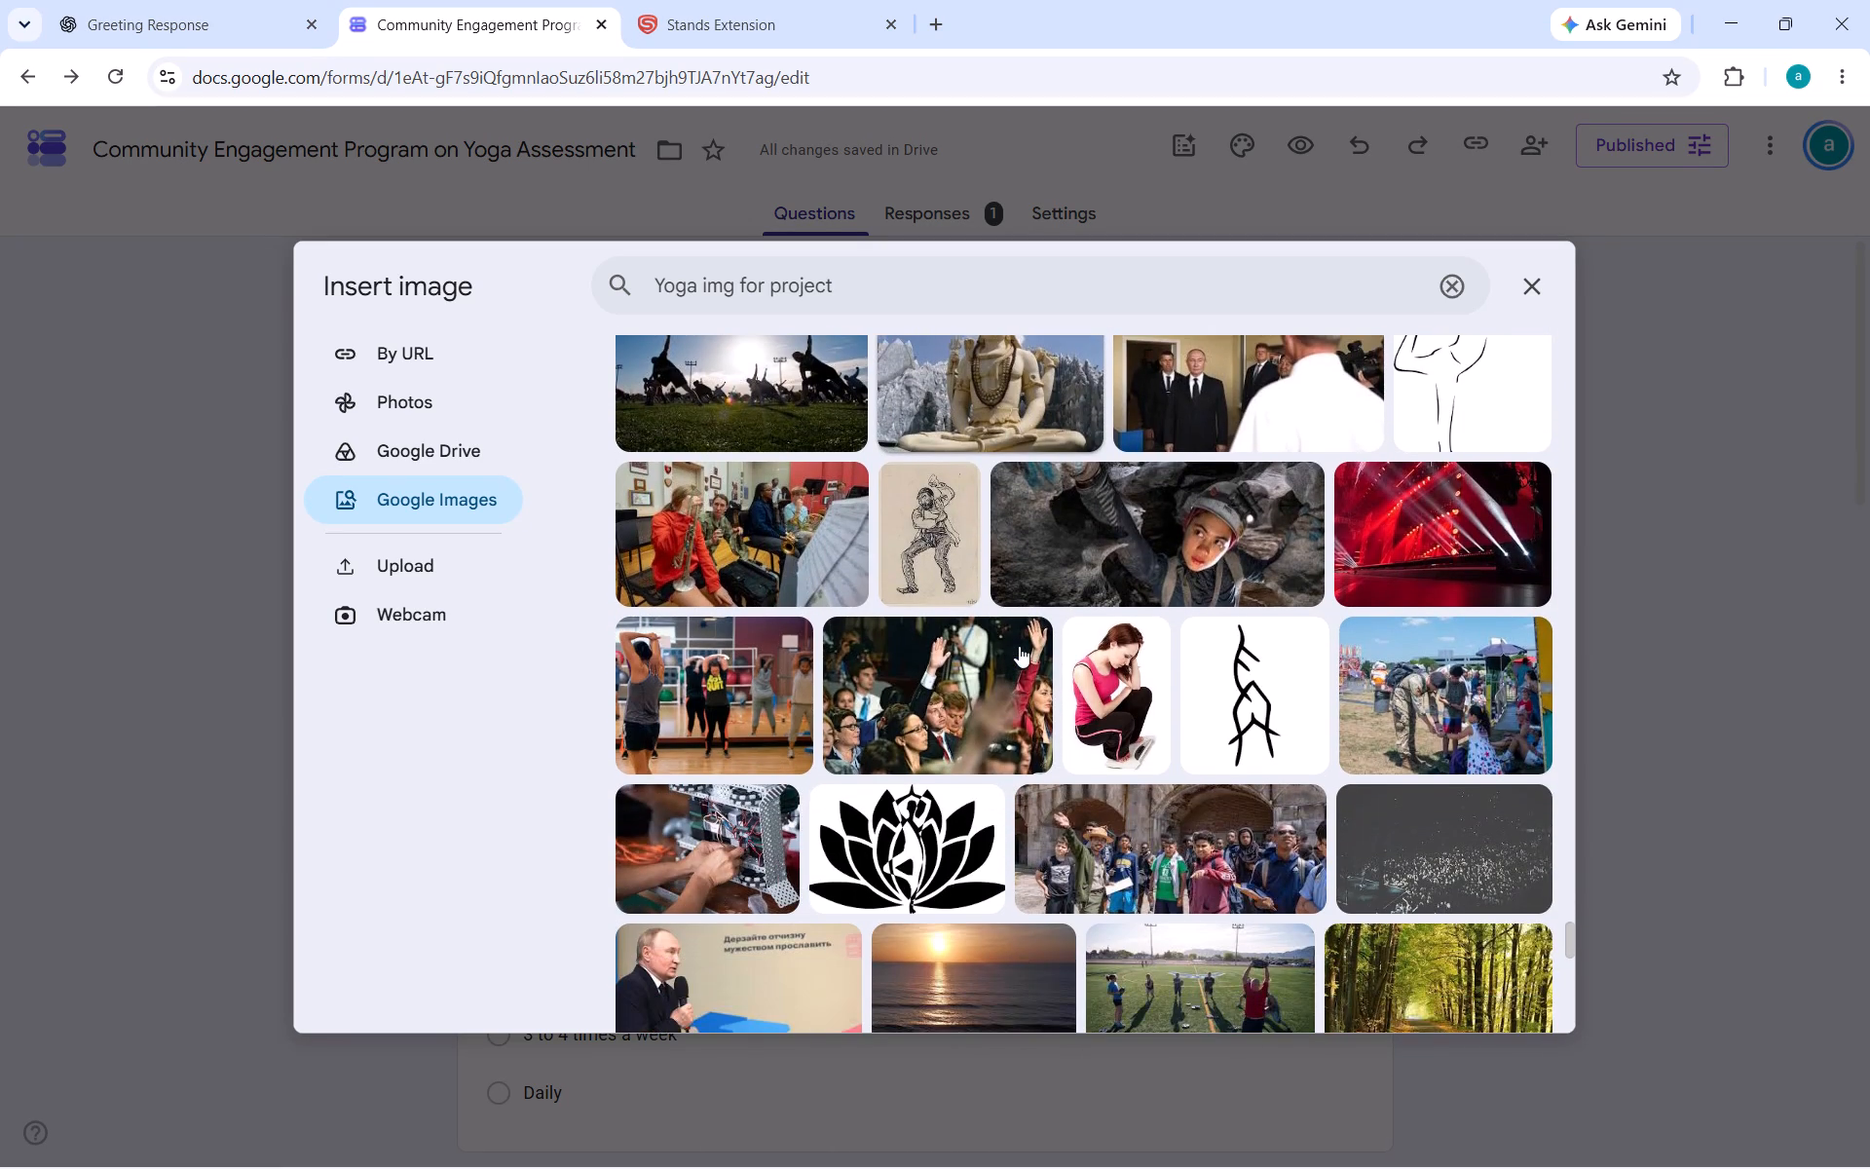
scroll(1018, 627, down, 14)
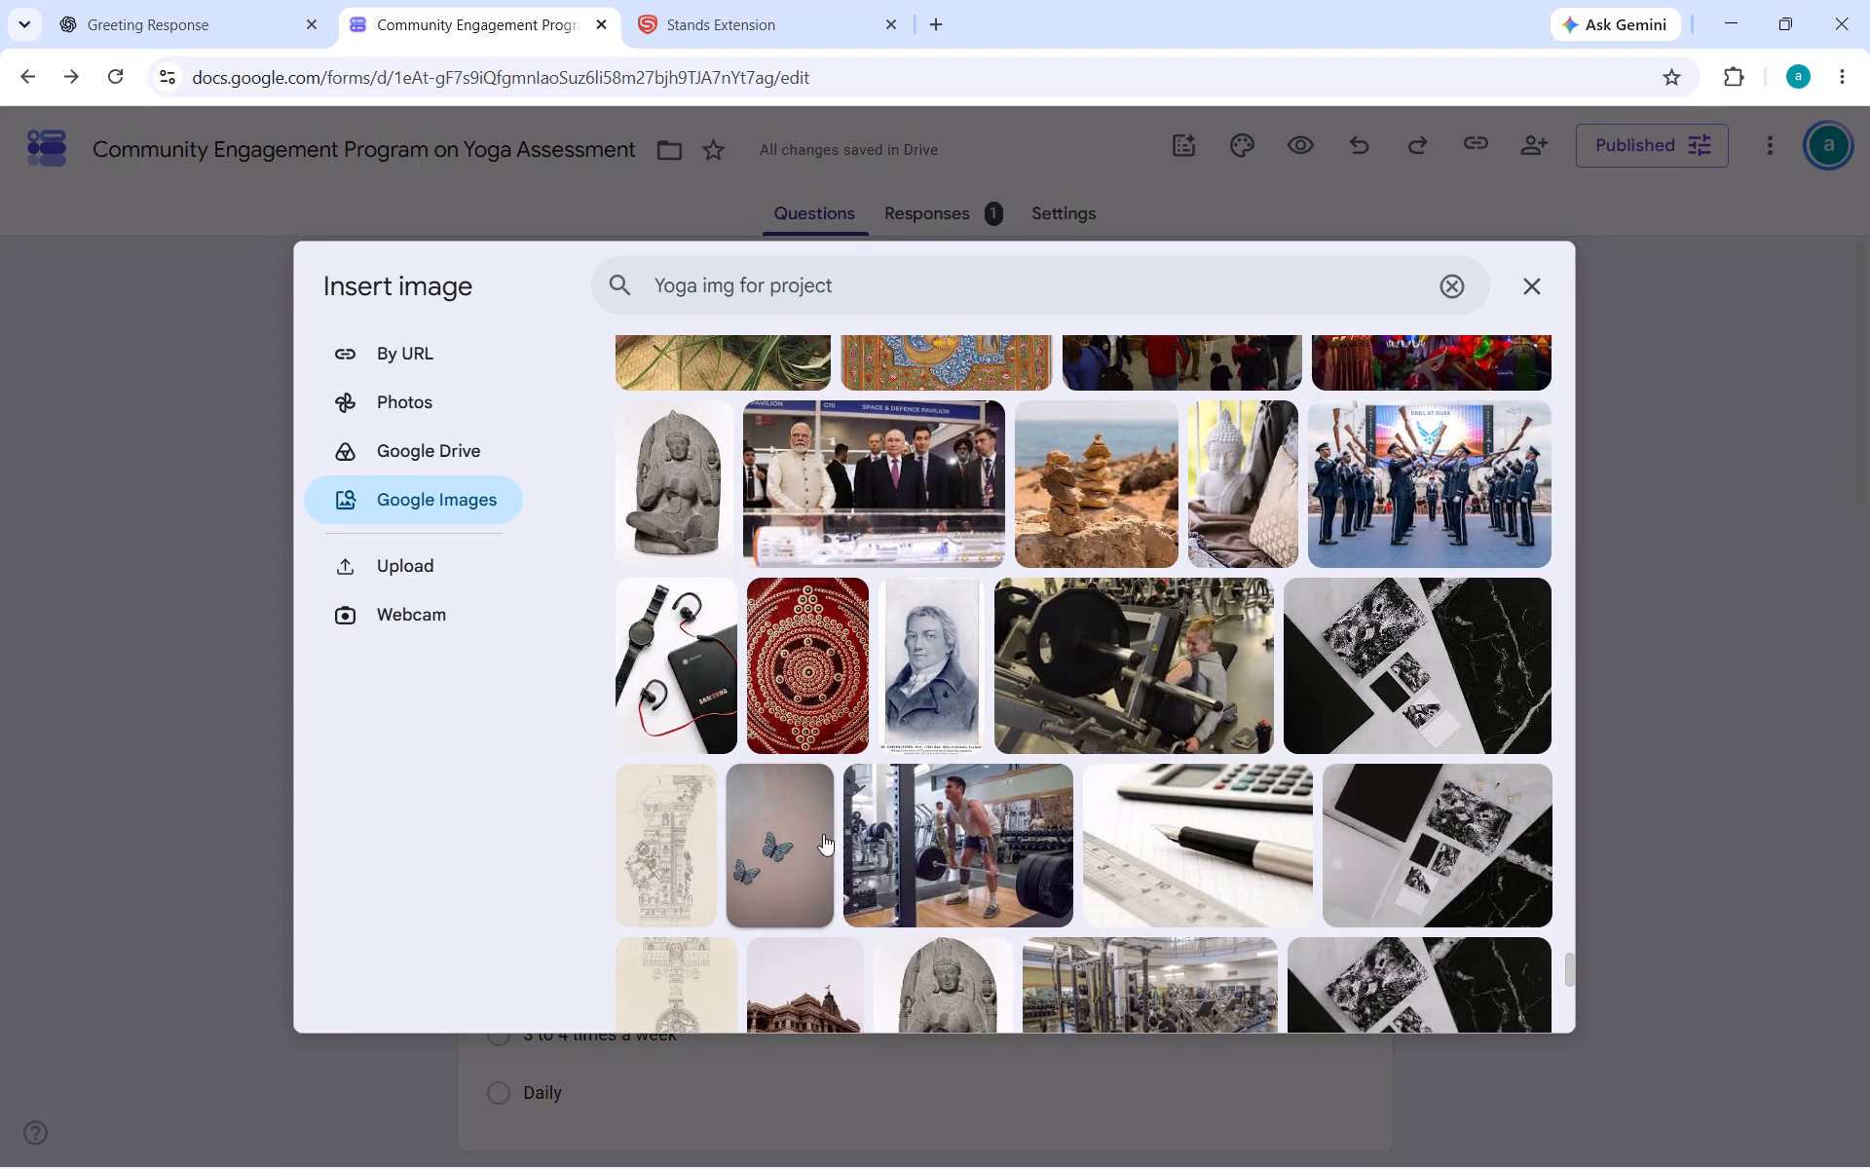
scroll(829, 854, down, 4)
Refine the Google Images search to "Yoga img for project peace".
click(891, 274)
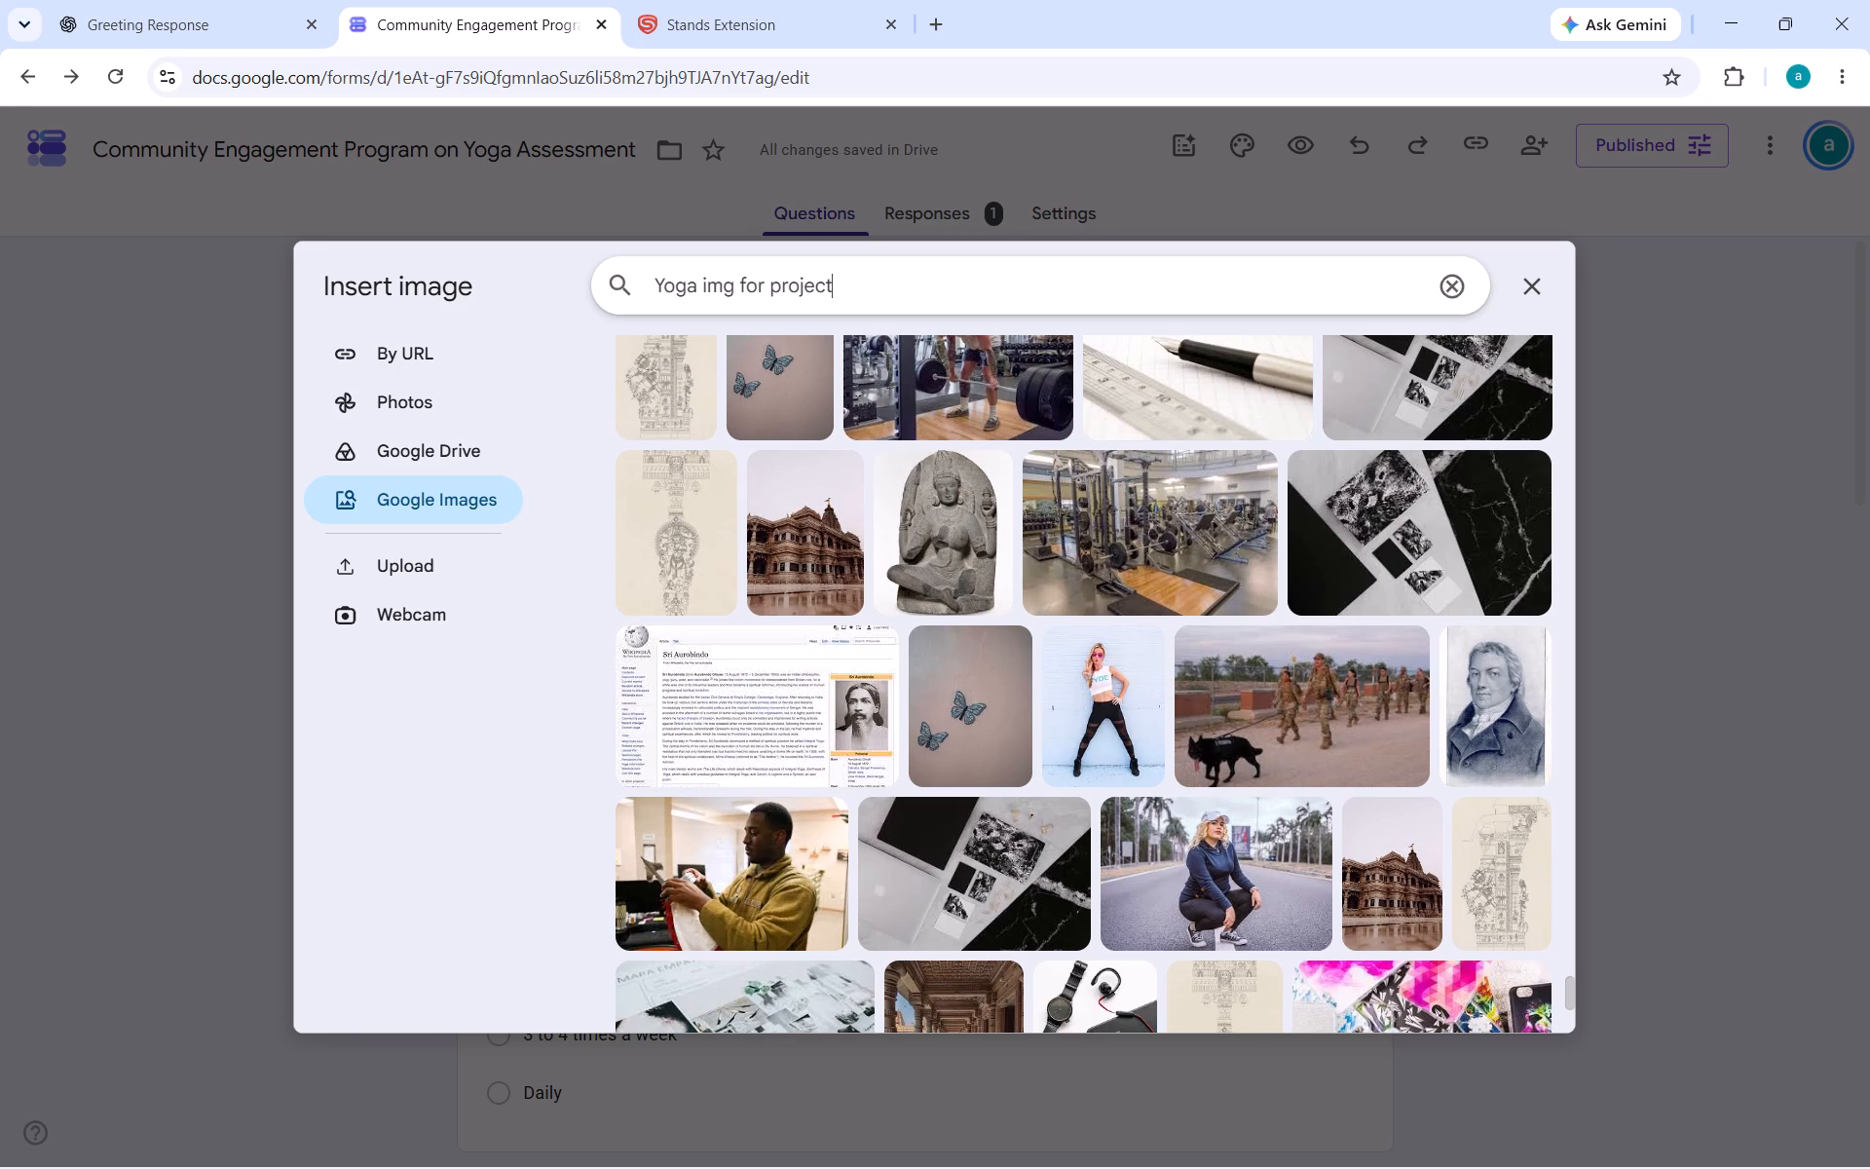
key(space)
text(peace)
key(Return)
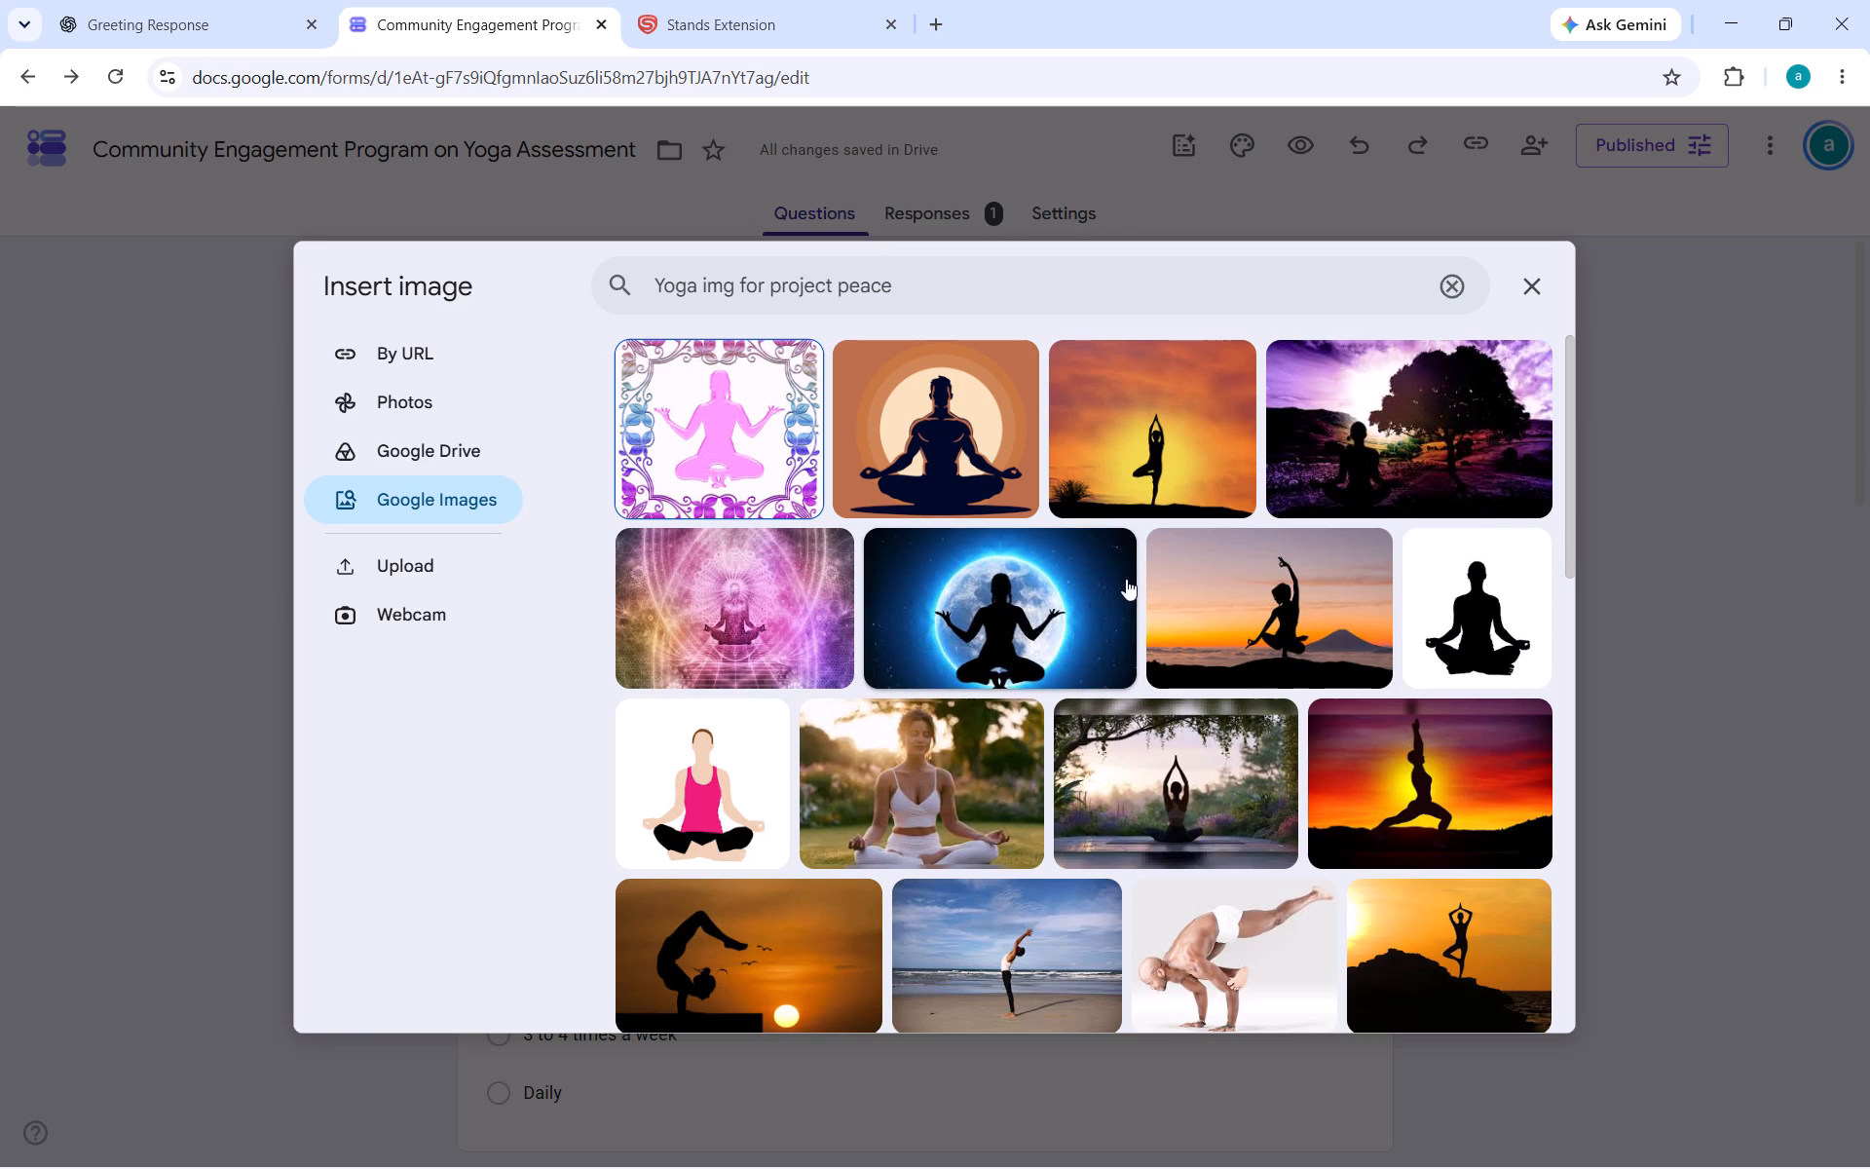
Look through the Google Images results for "Yoga img for project peace" for a suitable form picture, returning to the first results.
scroll(1250, 817, down, 2)
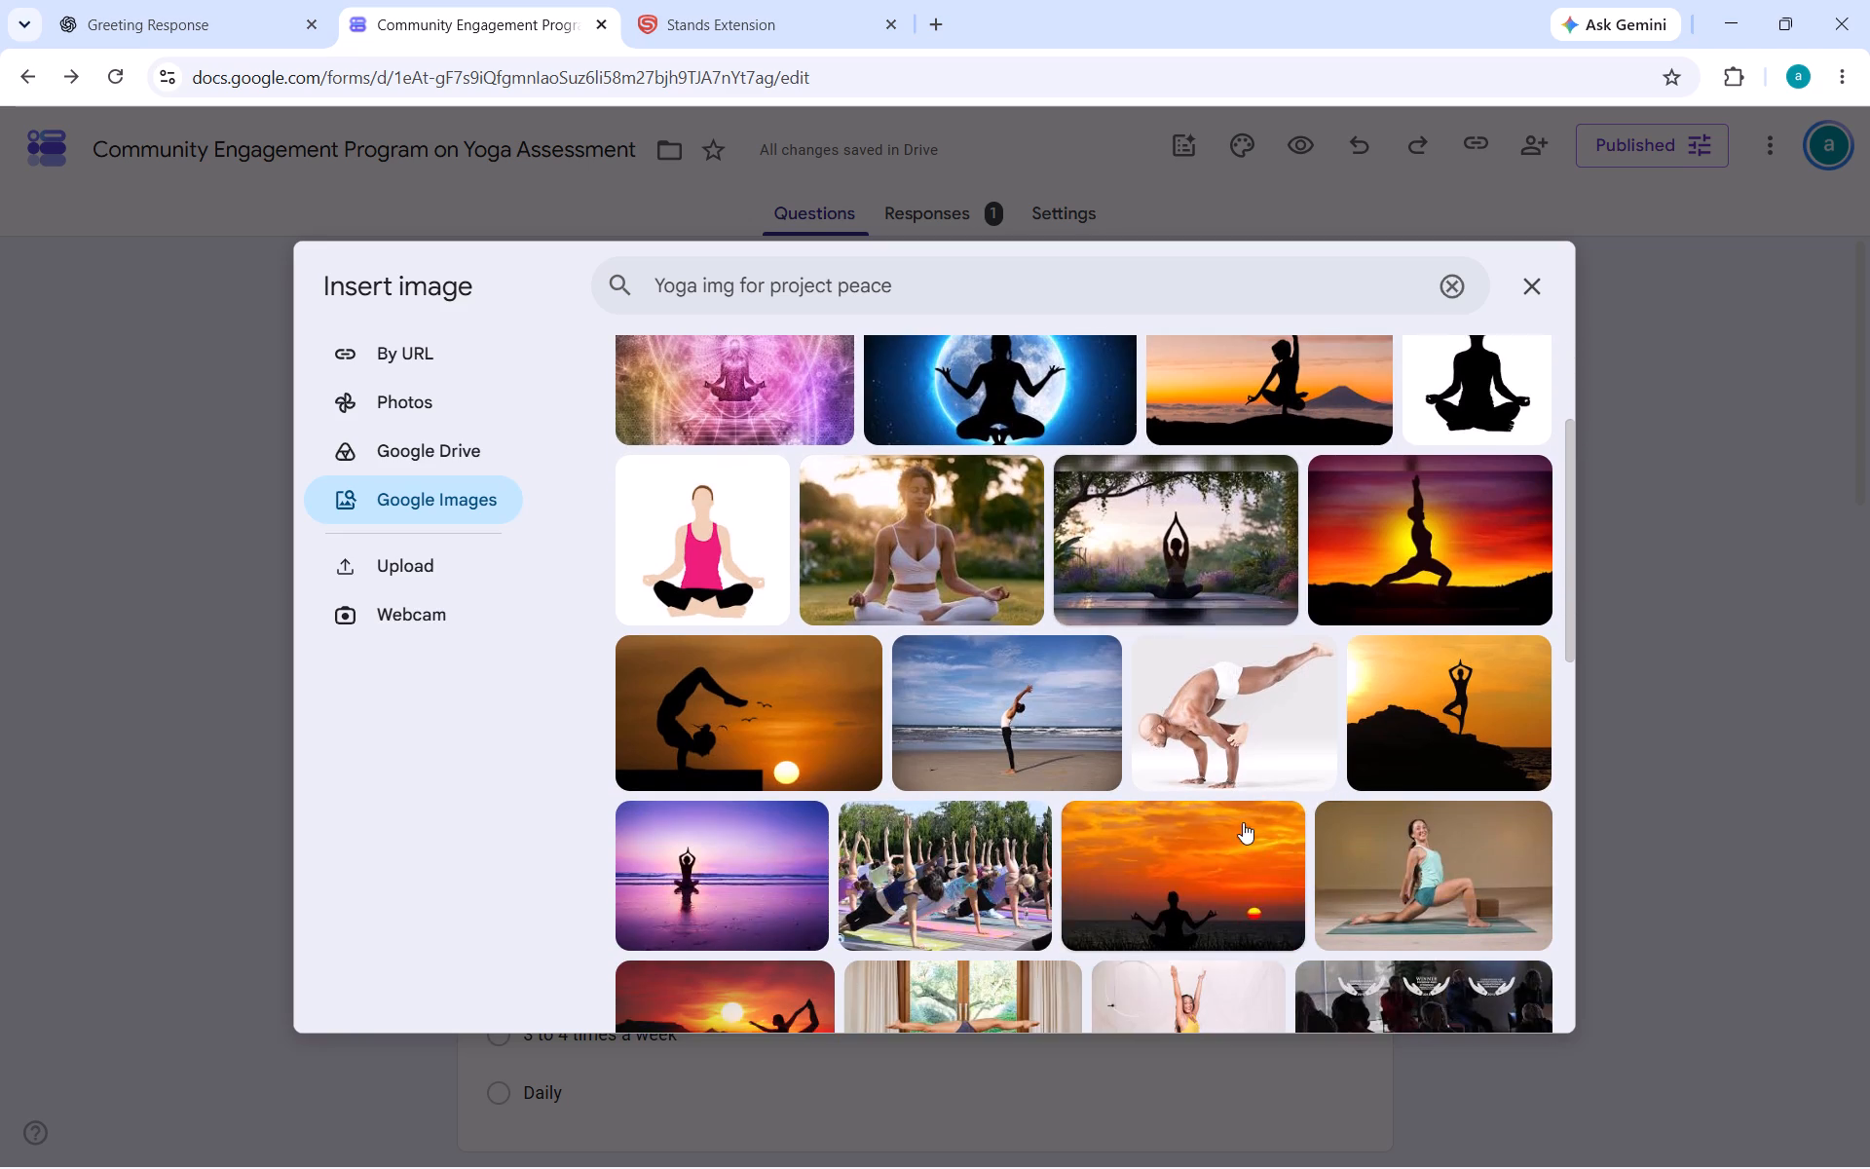
scroll(1182, 794, down, 2)
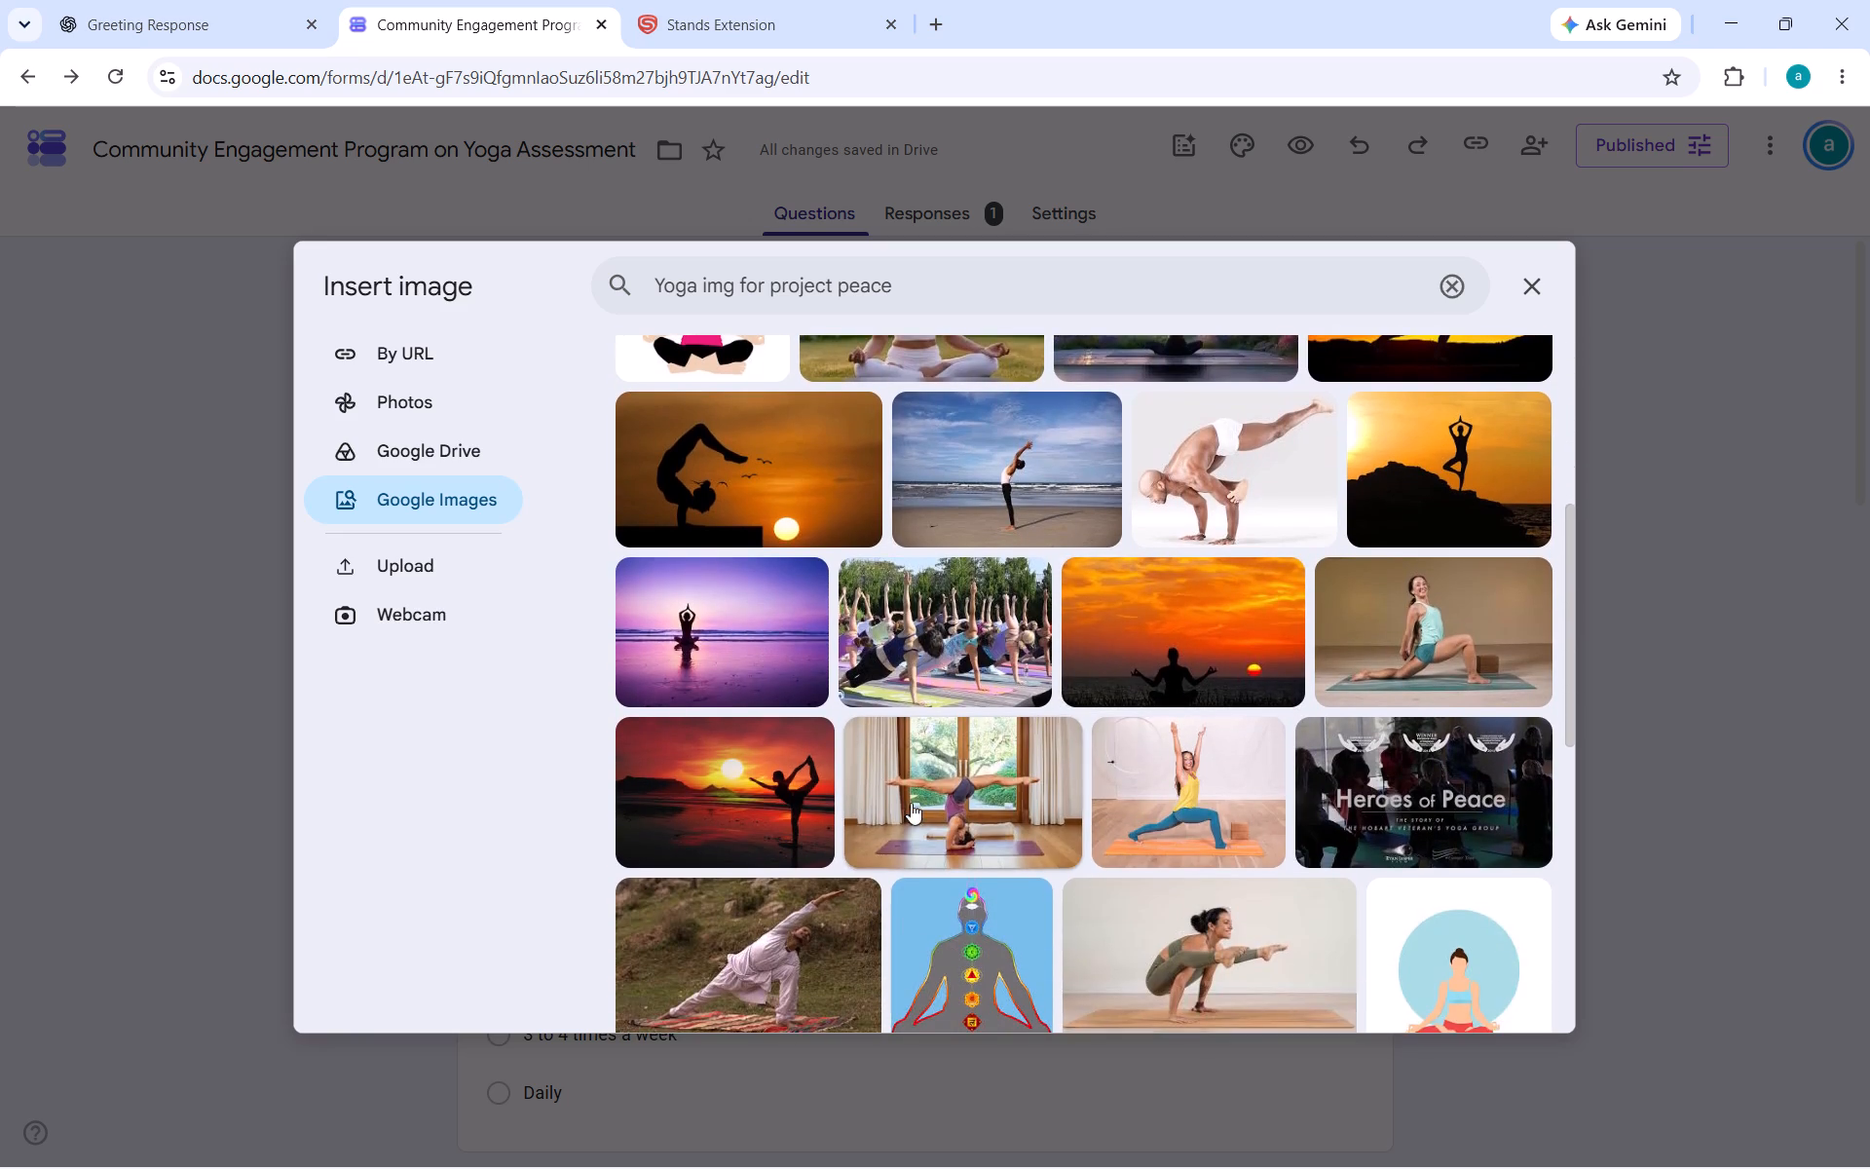
scroll(877, 811, down, 2)
scroll(1184, 750, up, 1)
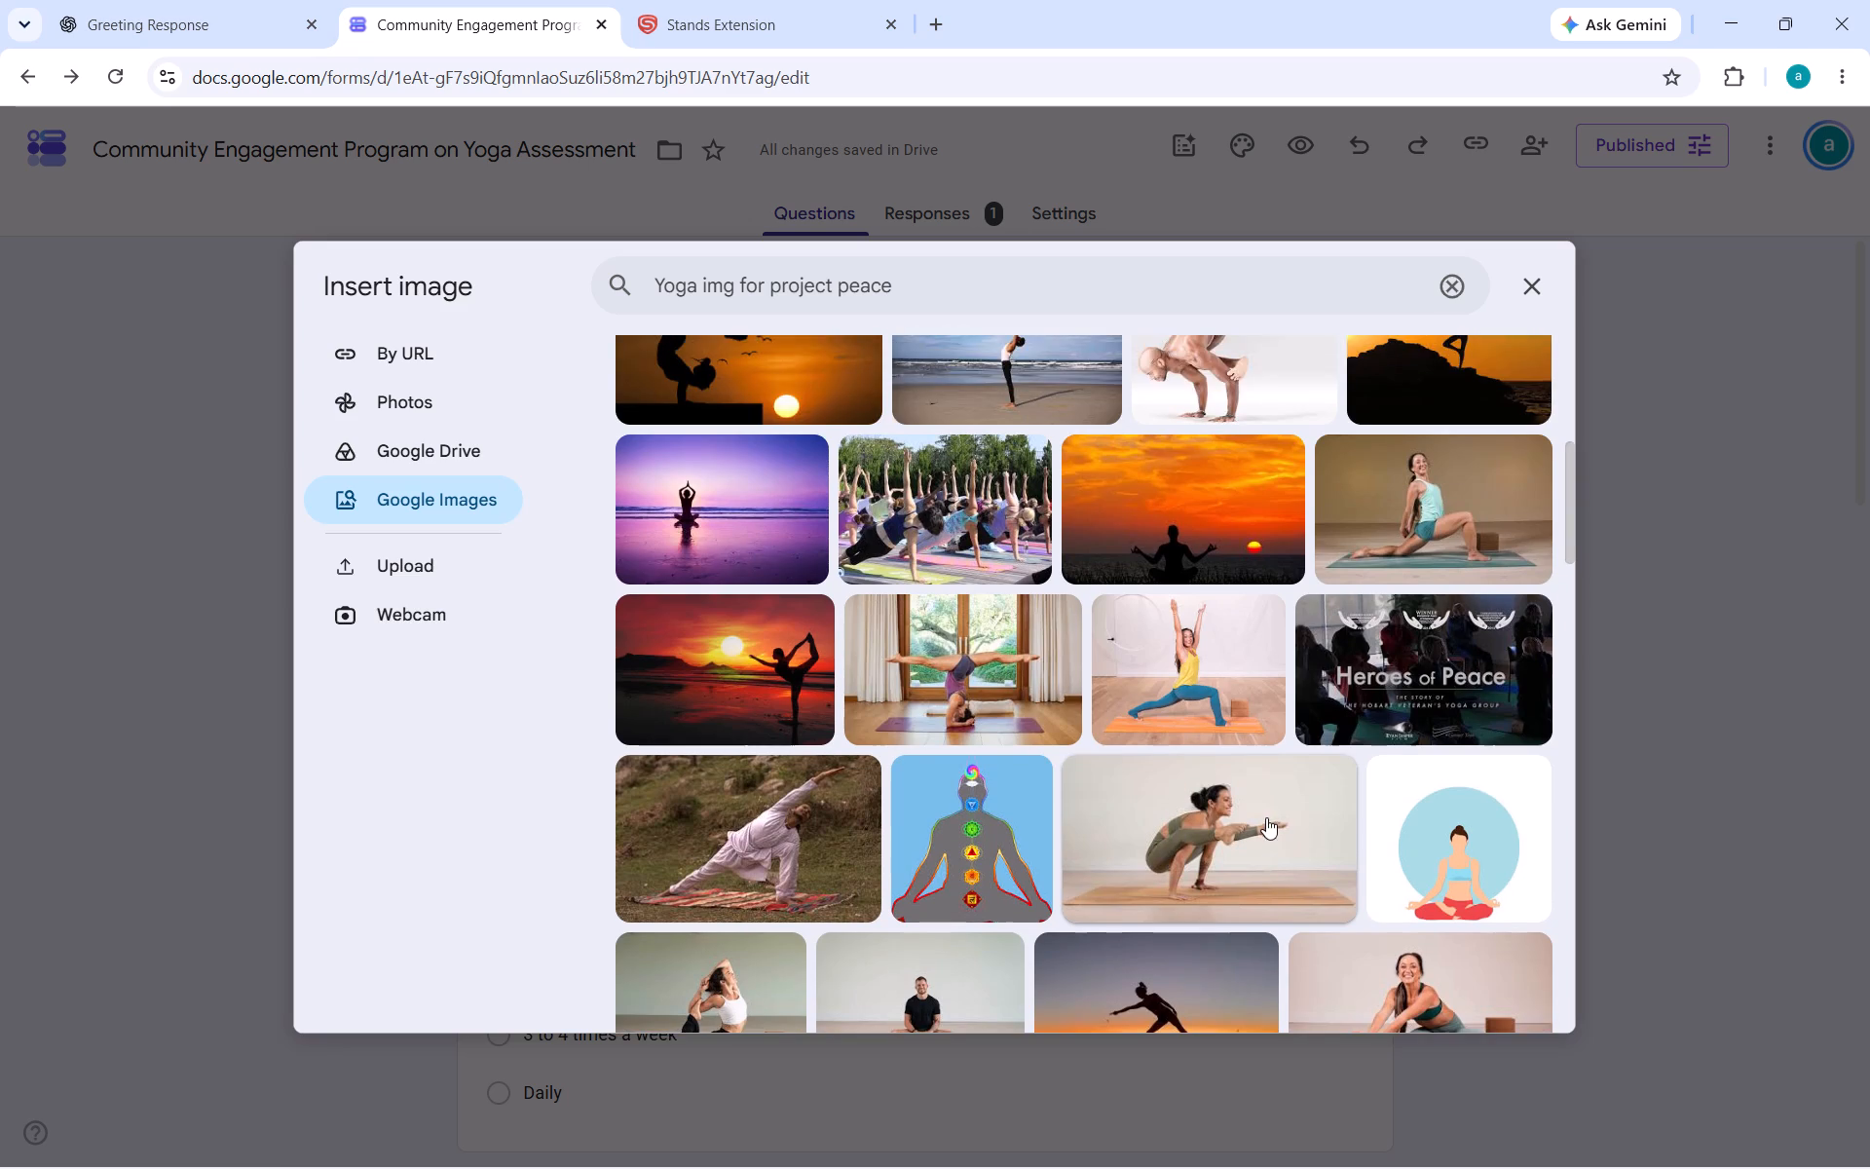
scroll(1230, 811, down, 4)
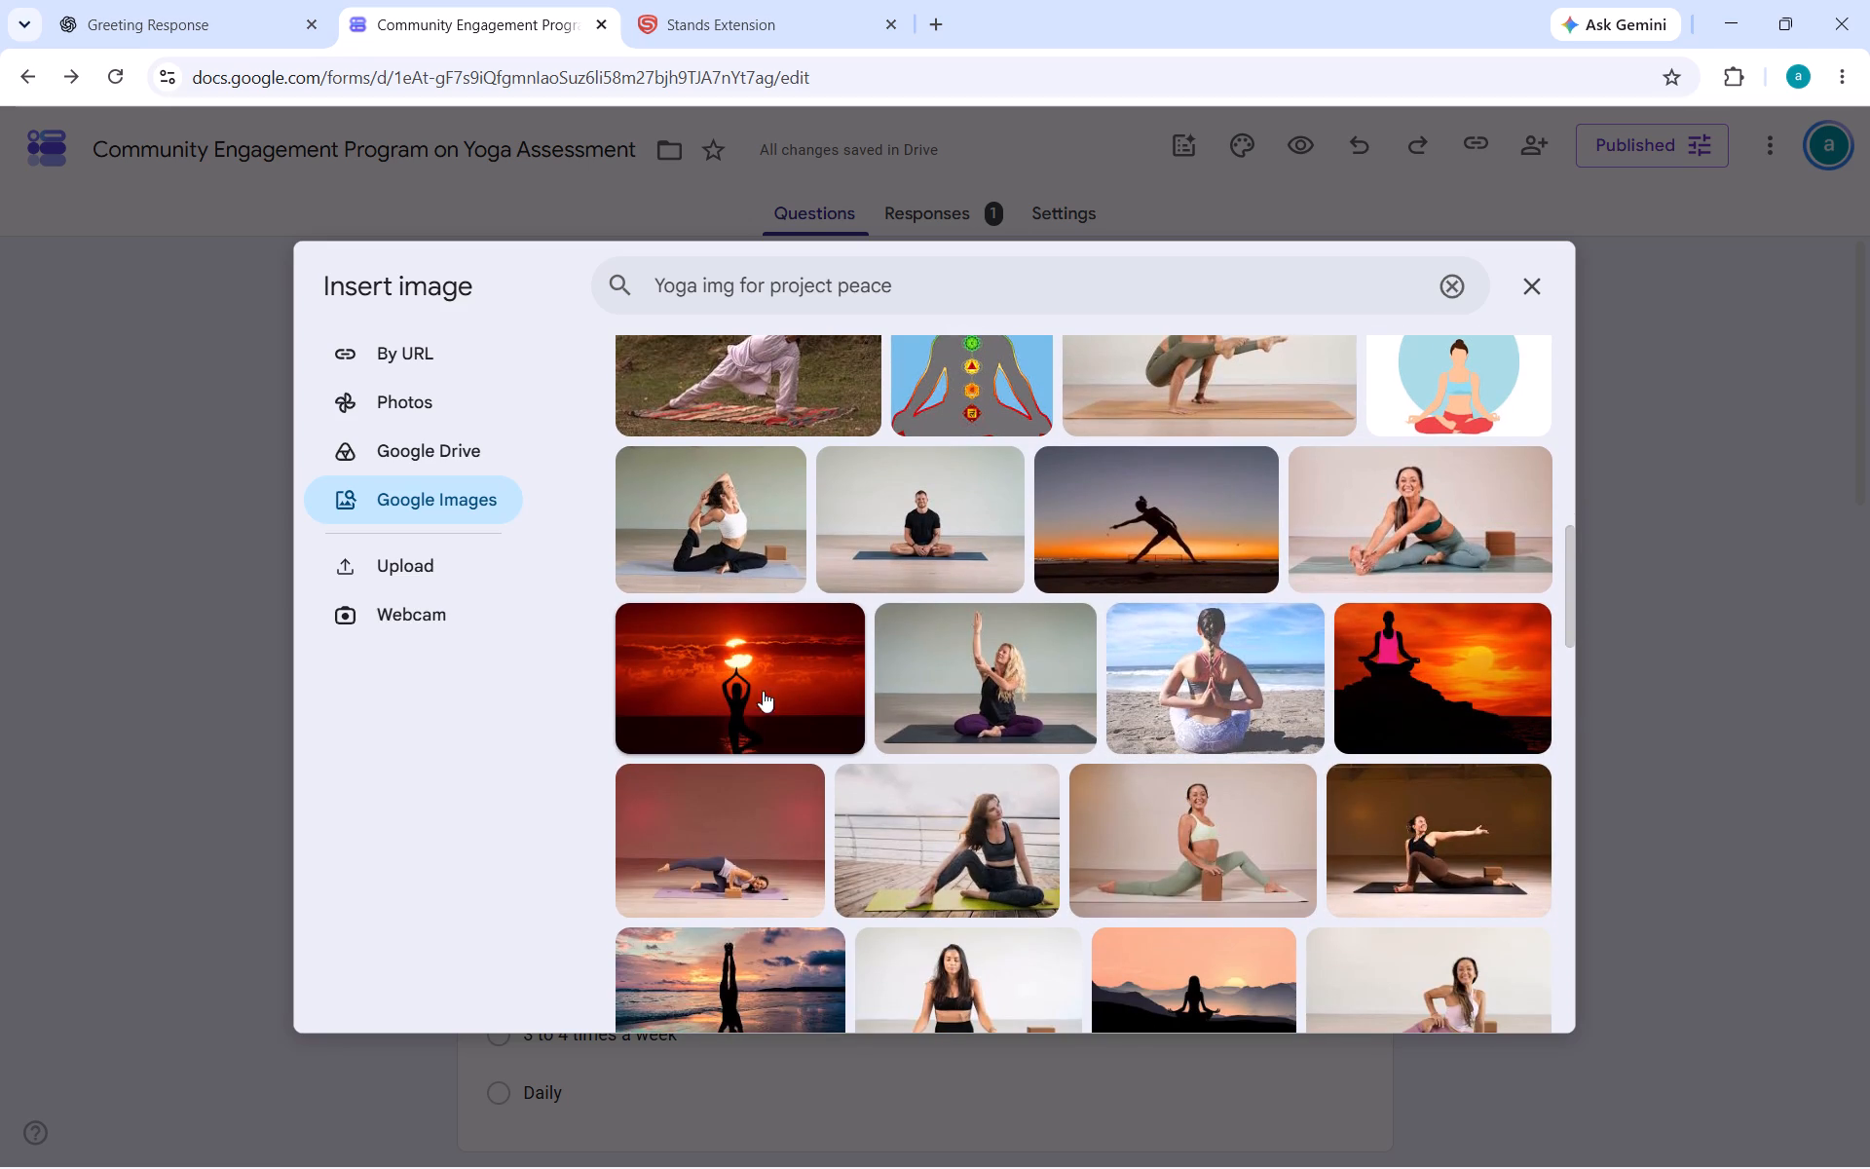
scroll(980, 988, down, 3)
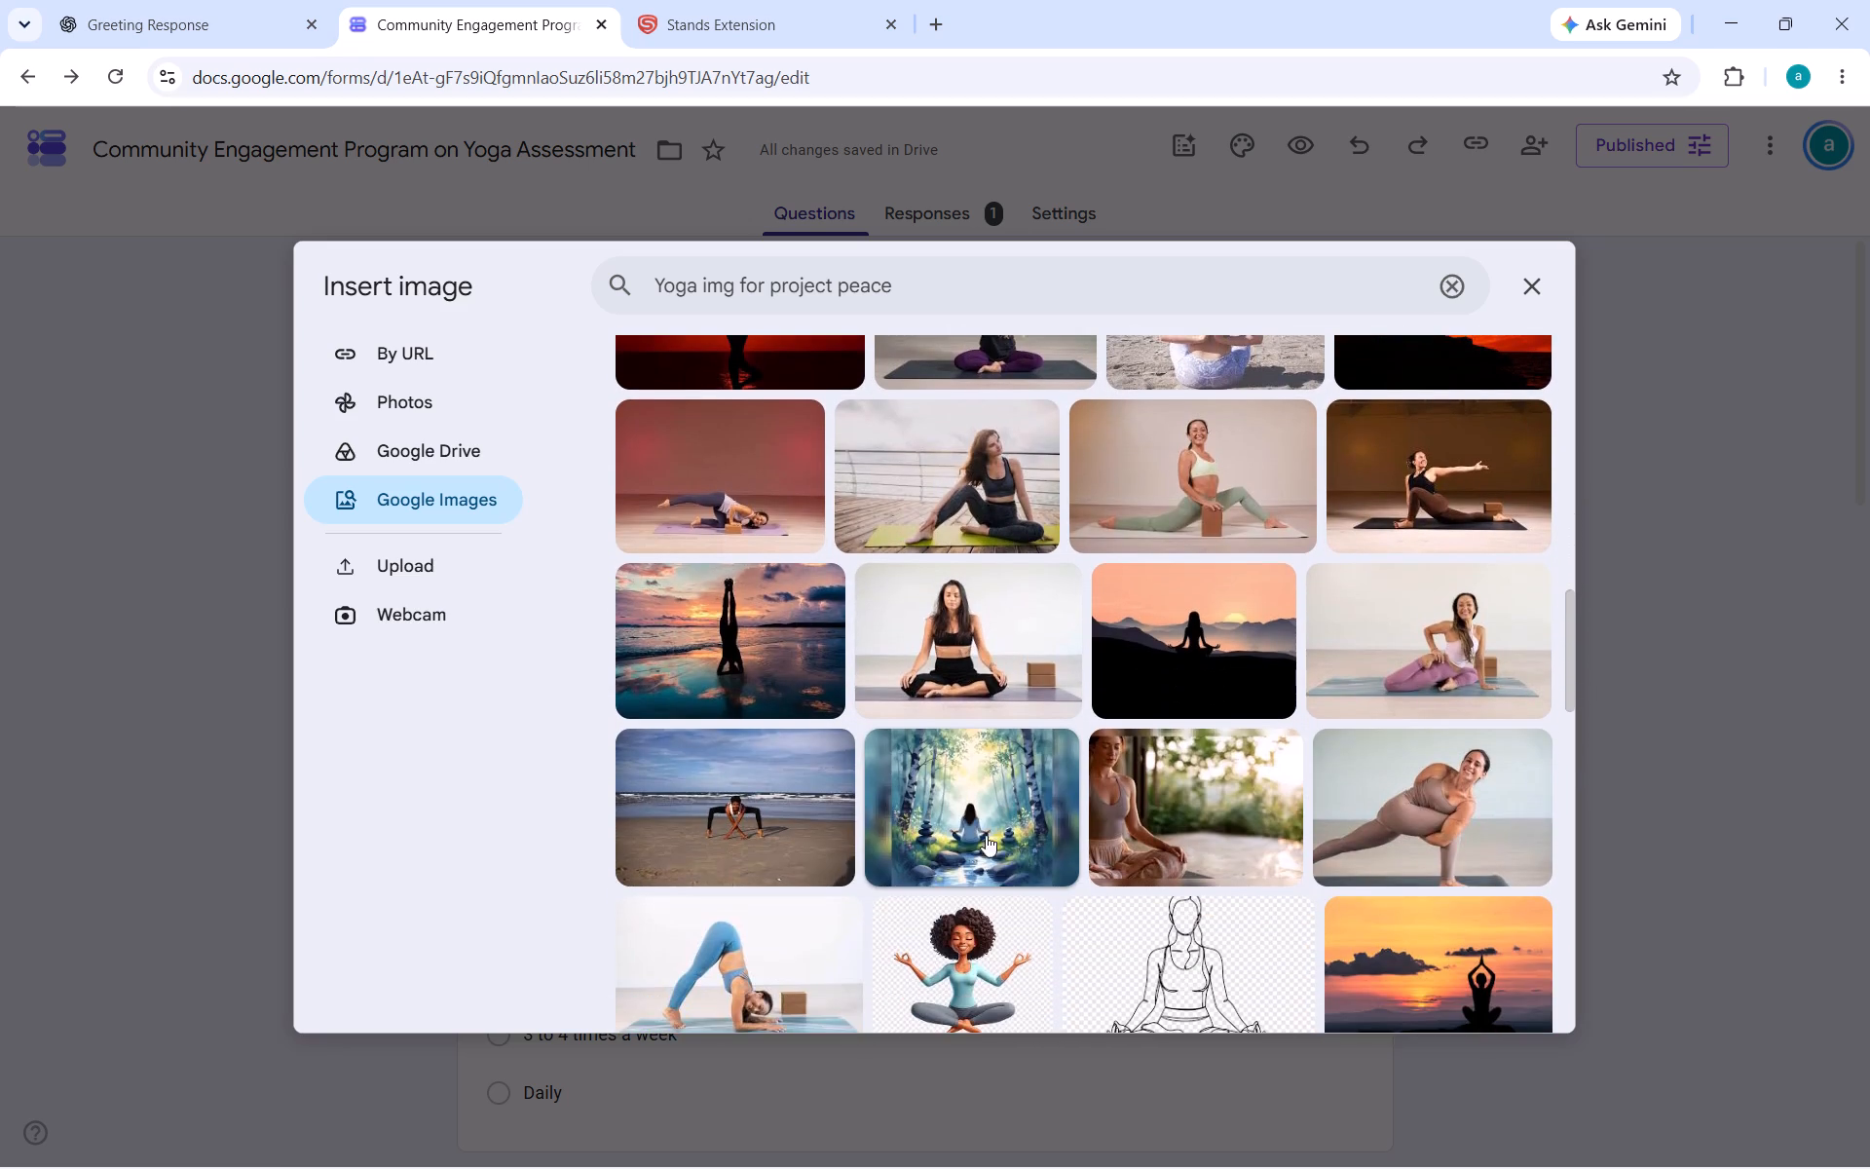
scroll(1029, 885, down, 3)
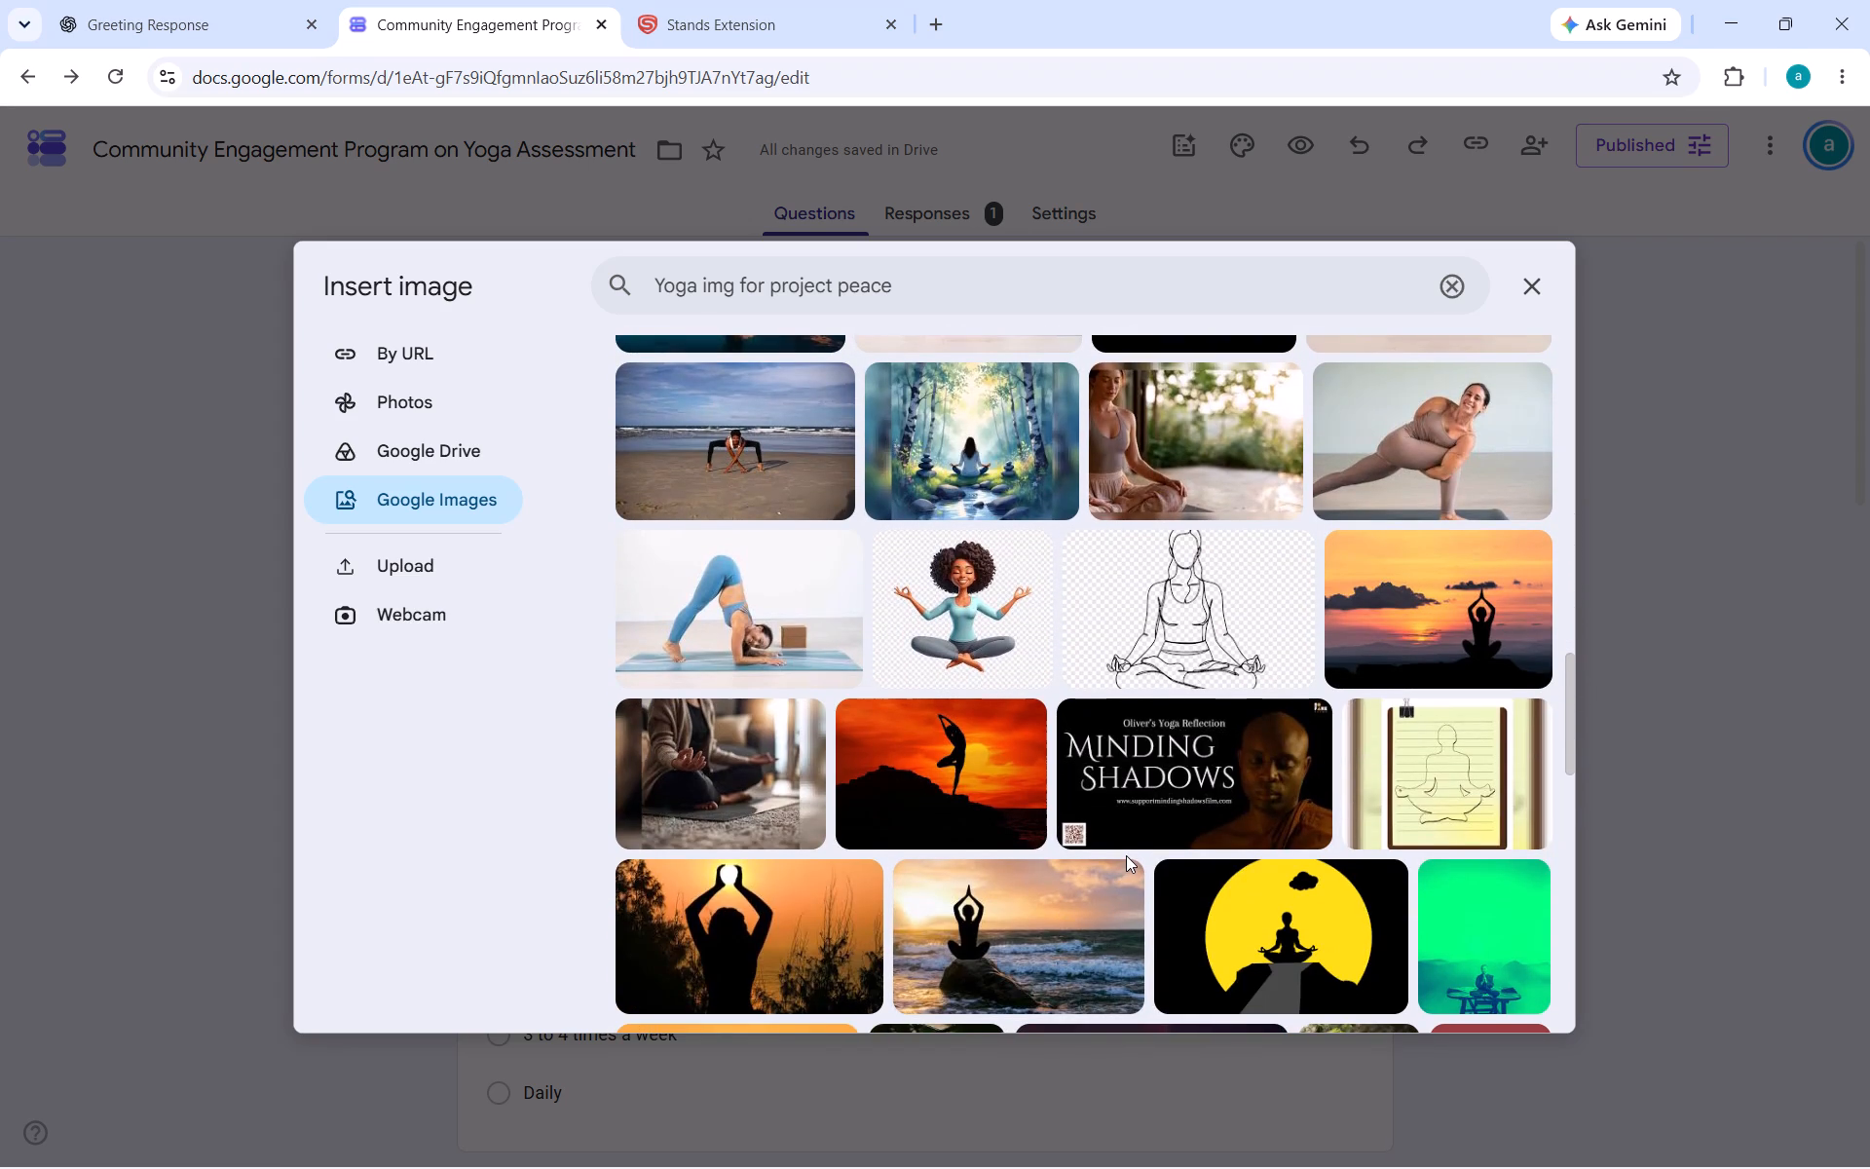
scroll(1108, 864, down, 3)
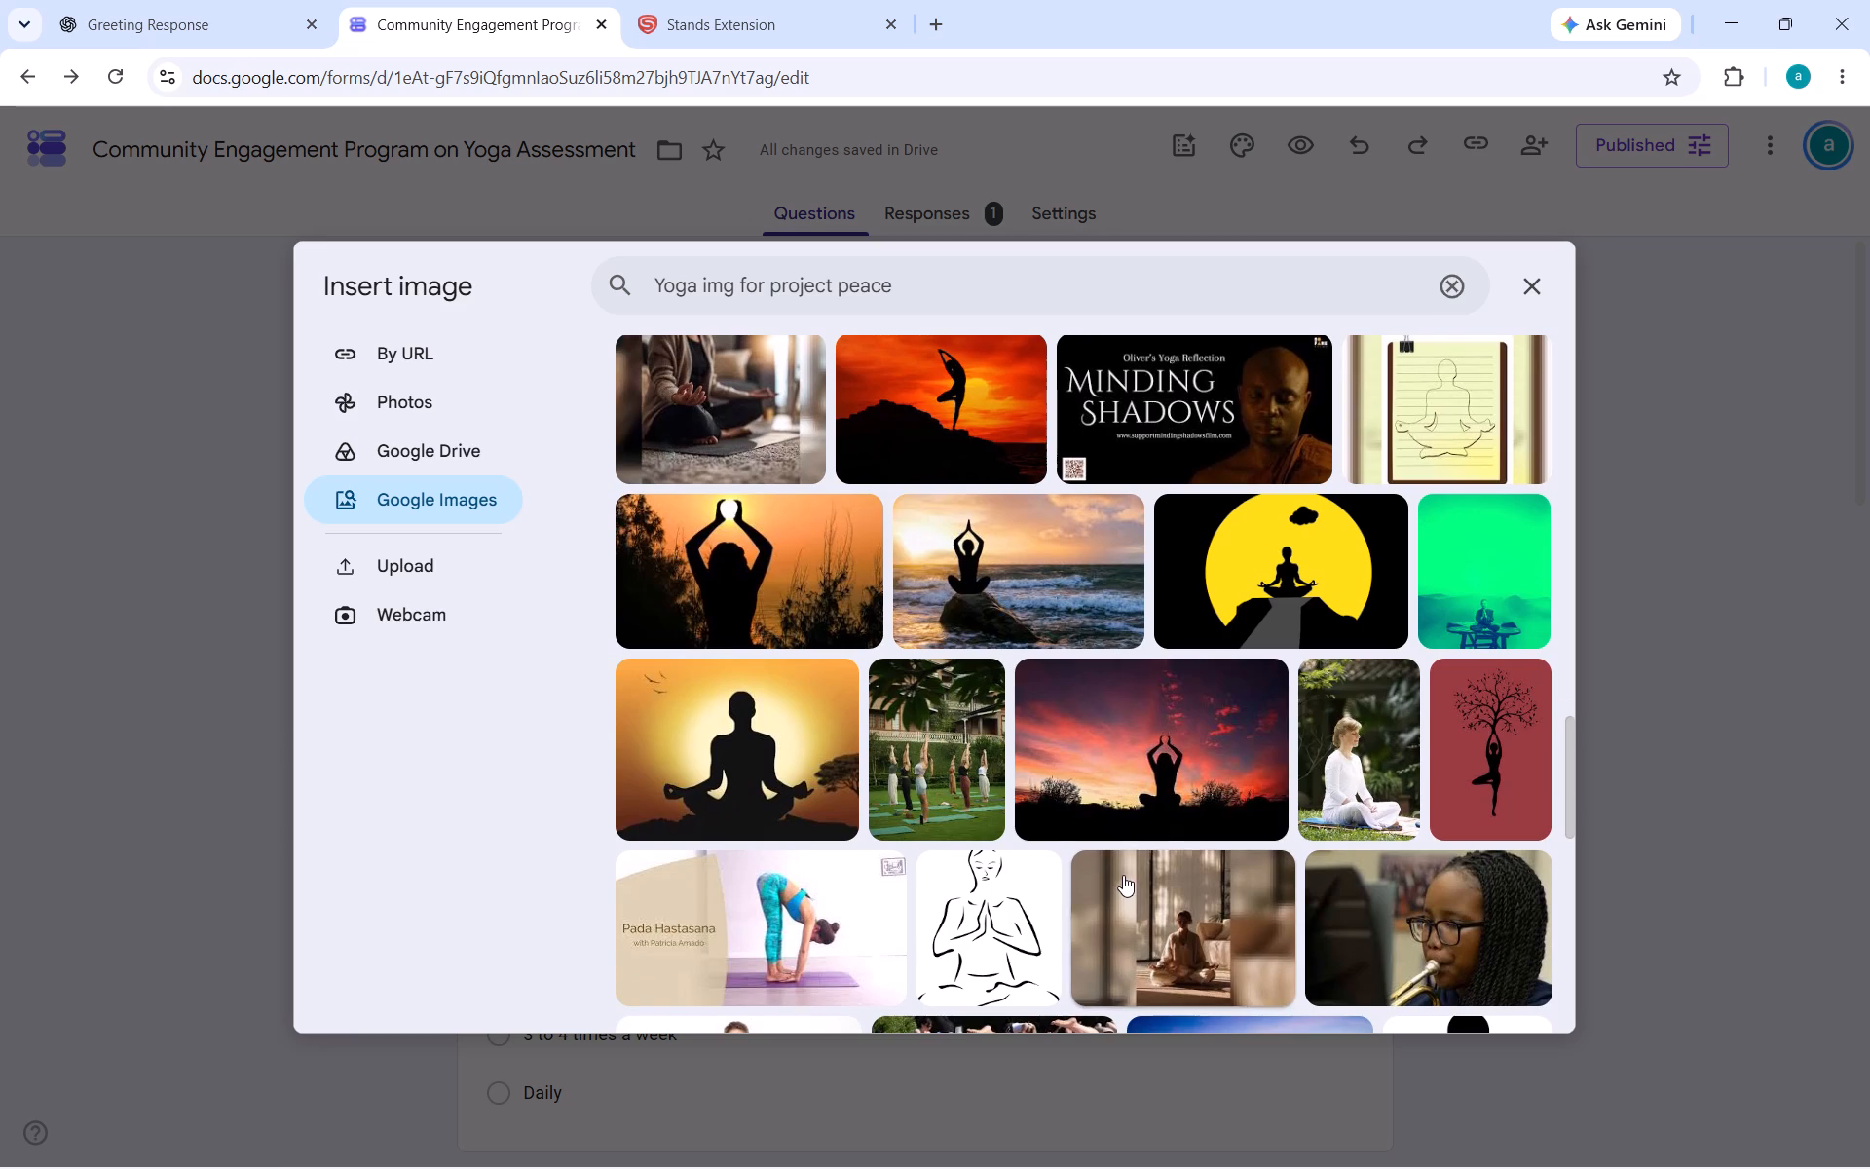
scroll(1180, 784, down, 4)
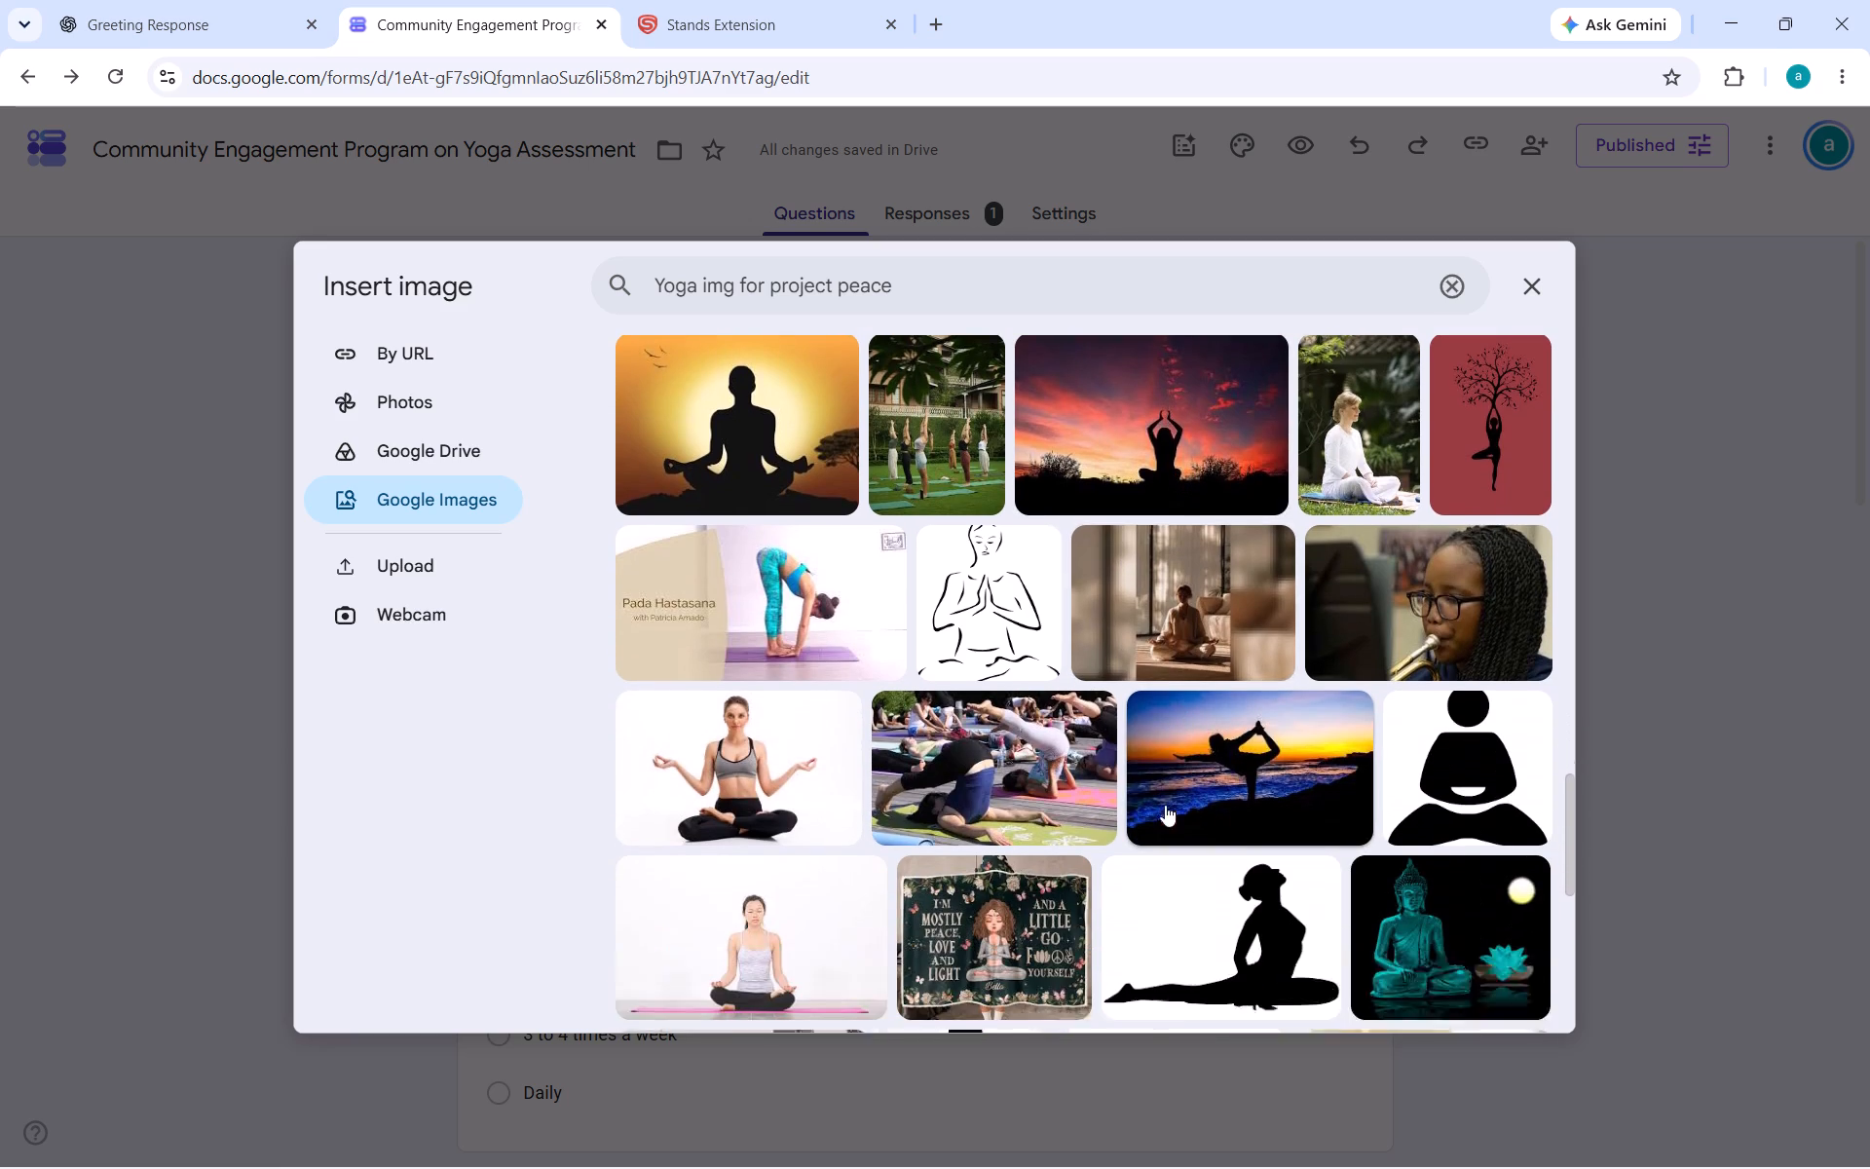
scroll(1165, 805, down, 1)
scroll(1267, 931, down, 8)
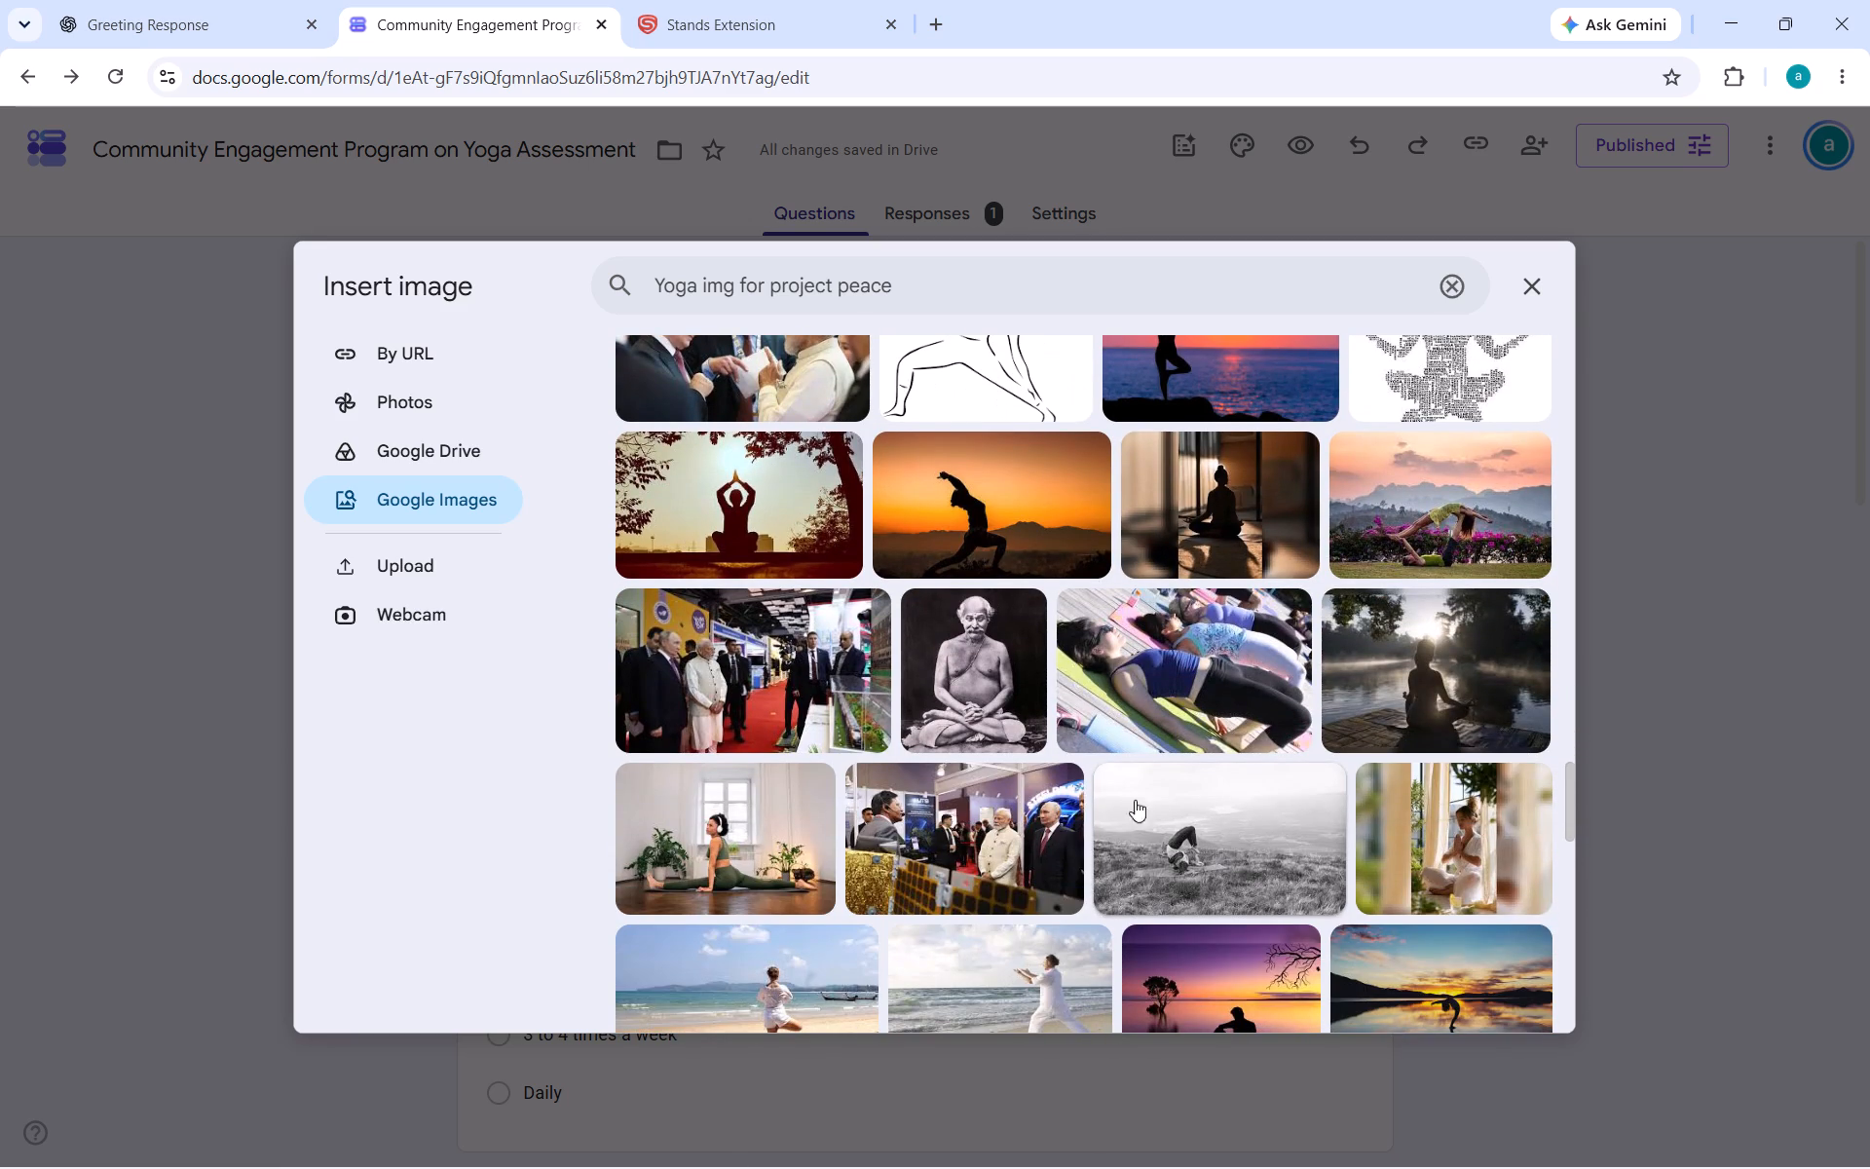
scroll(1111, 764, down, 1)
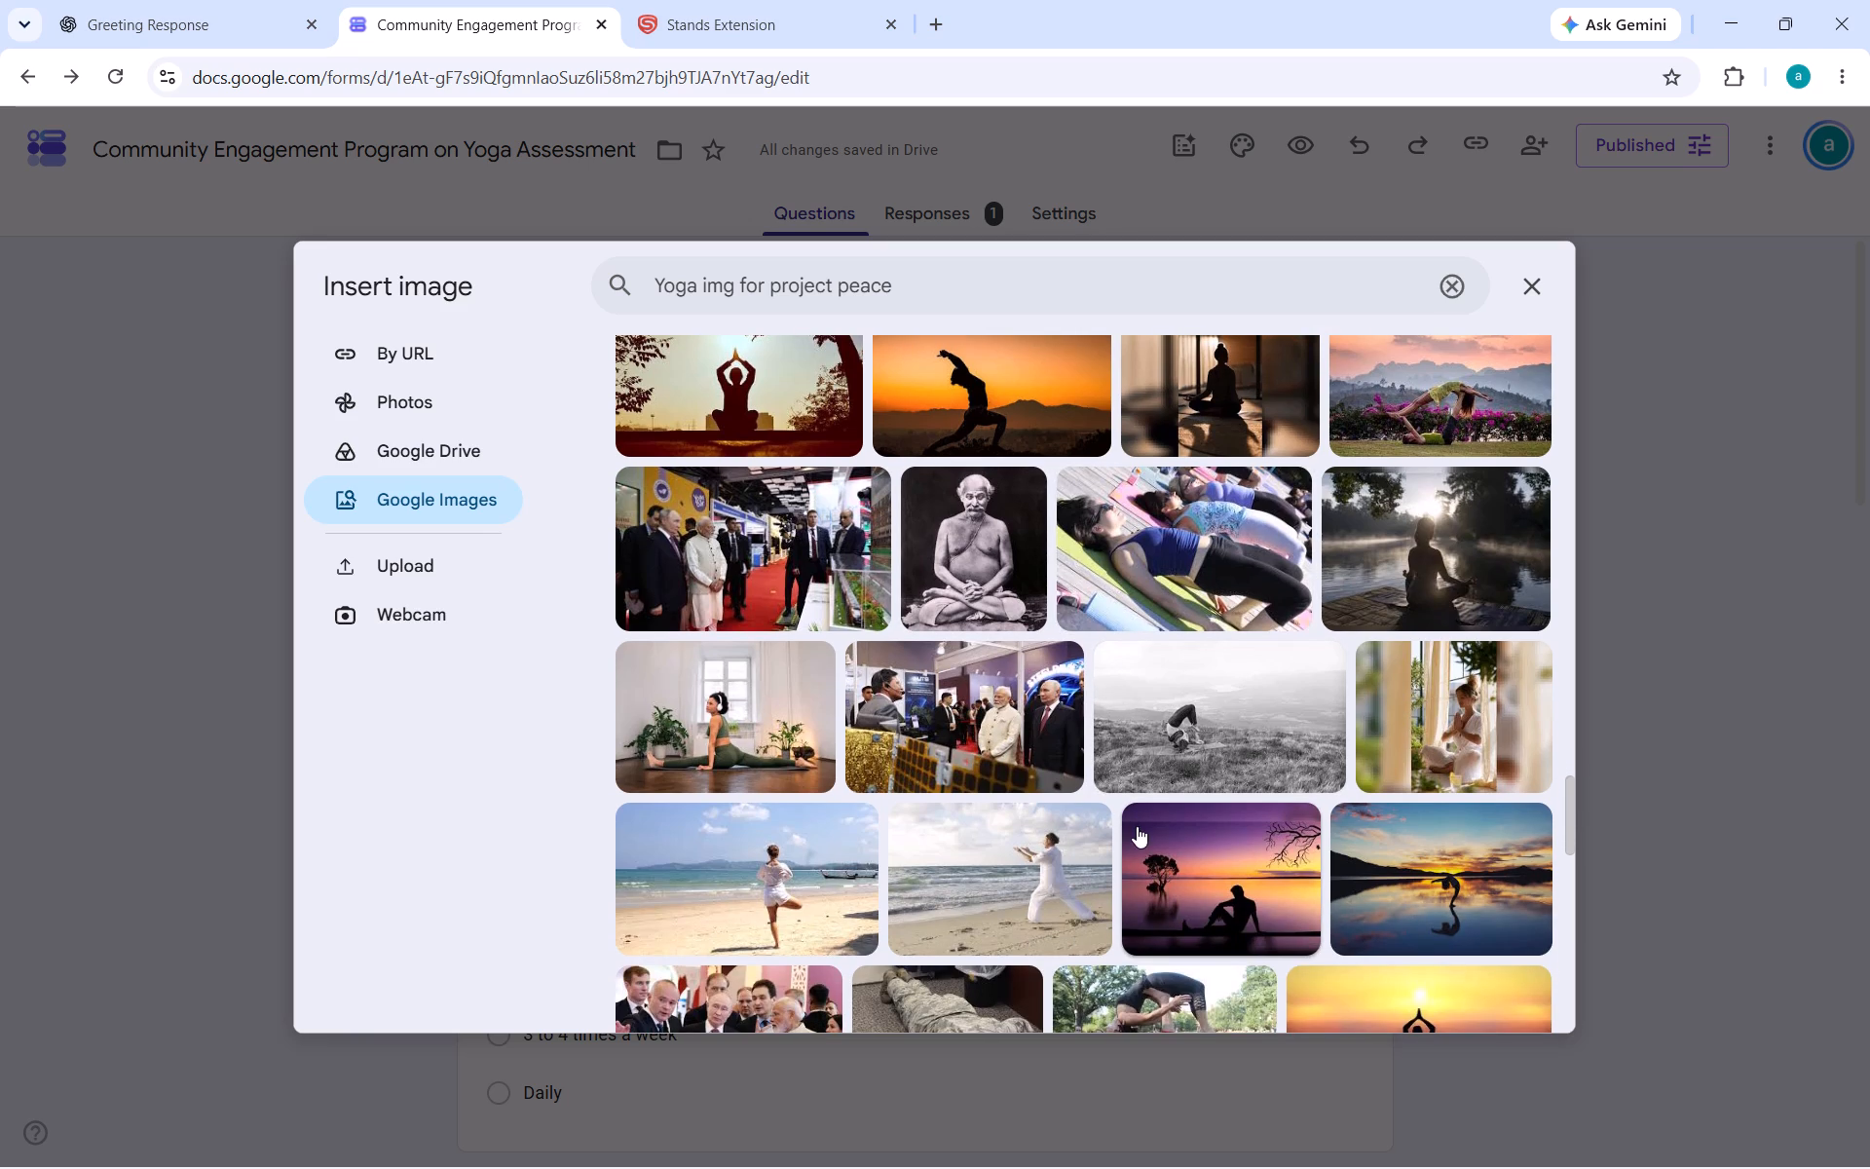
scroll(1131, 852, down, 4)
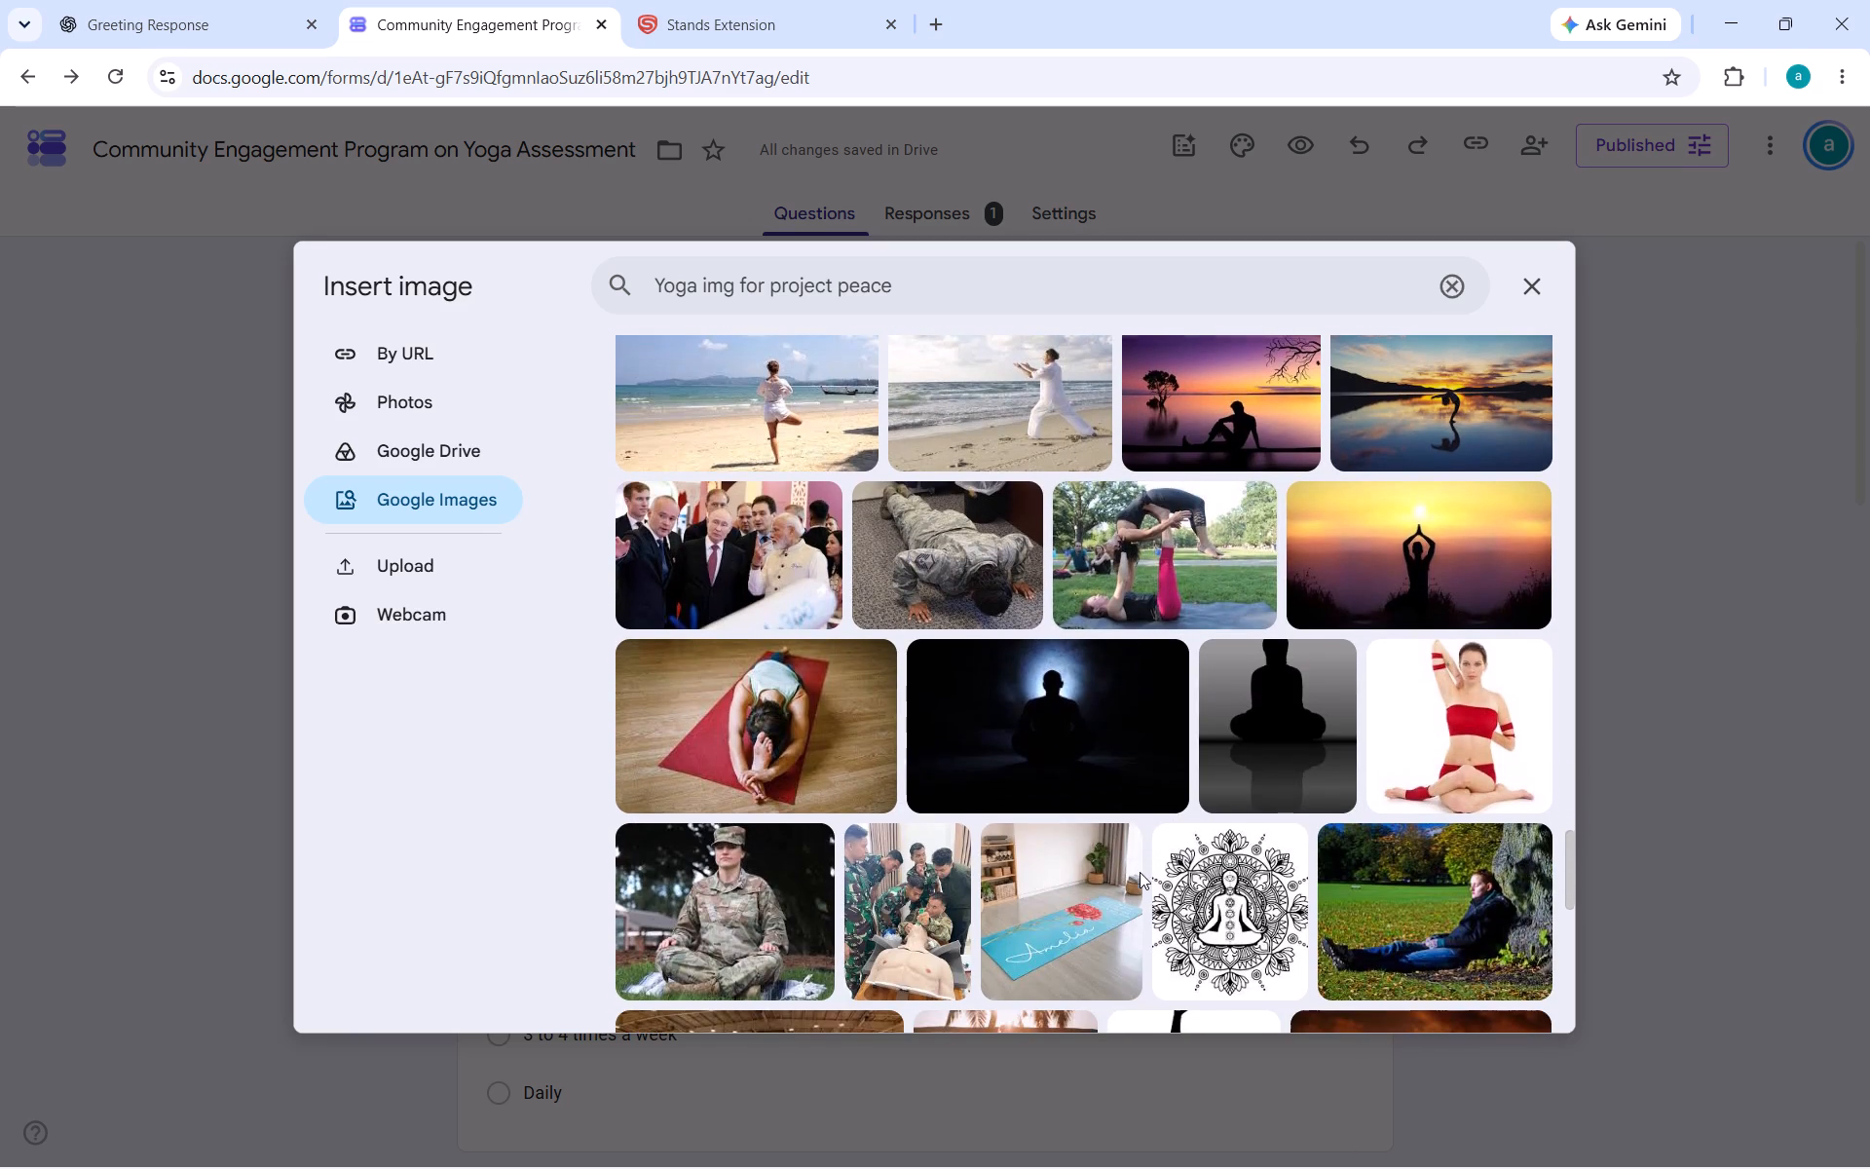
scroll(1140, 872, up, 8)
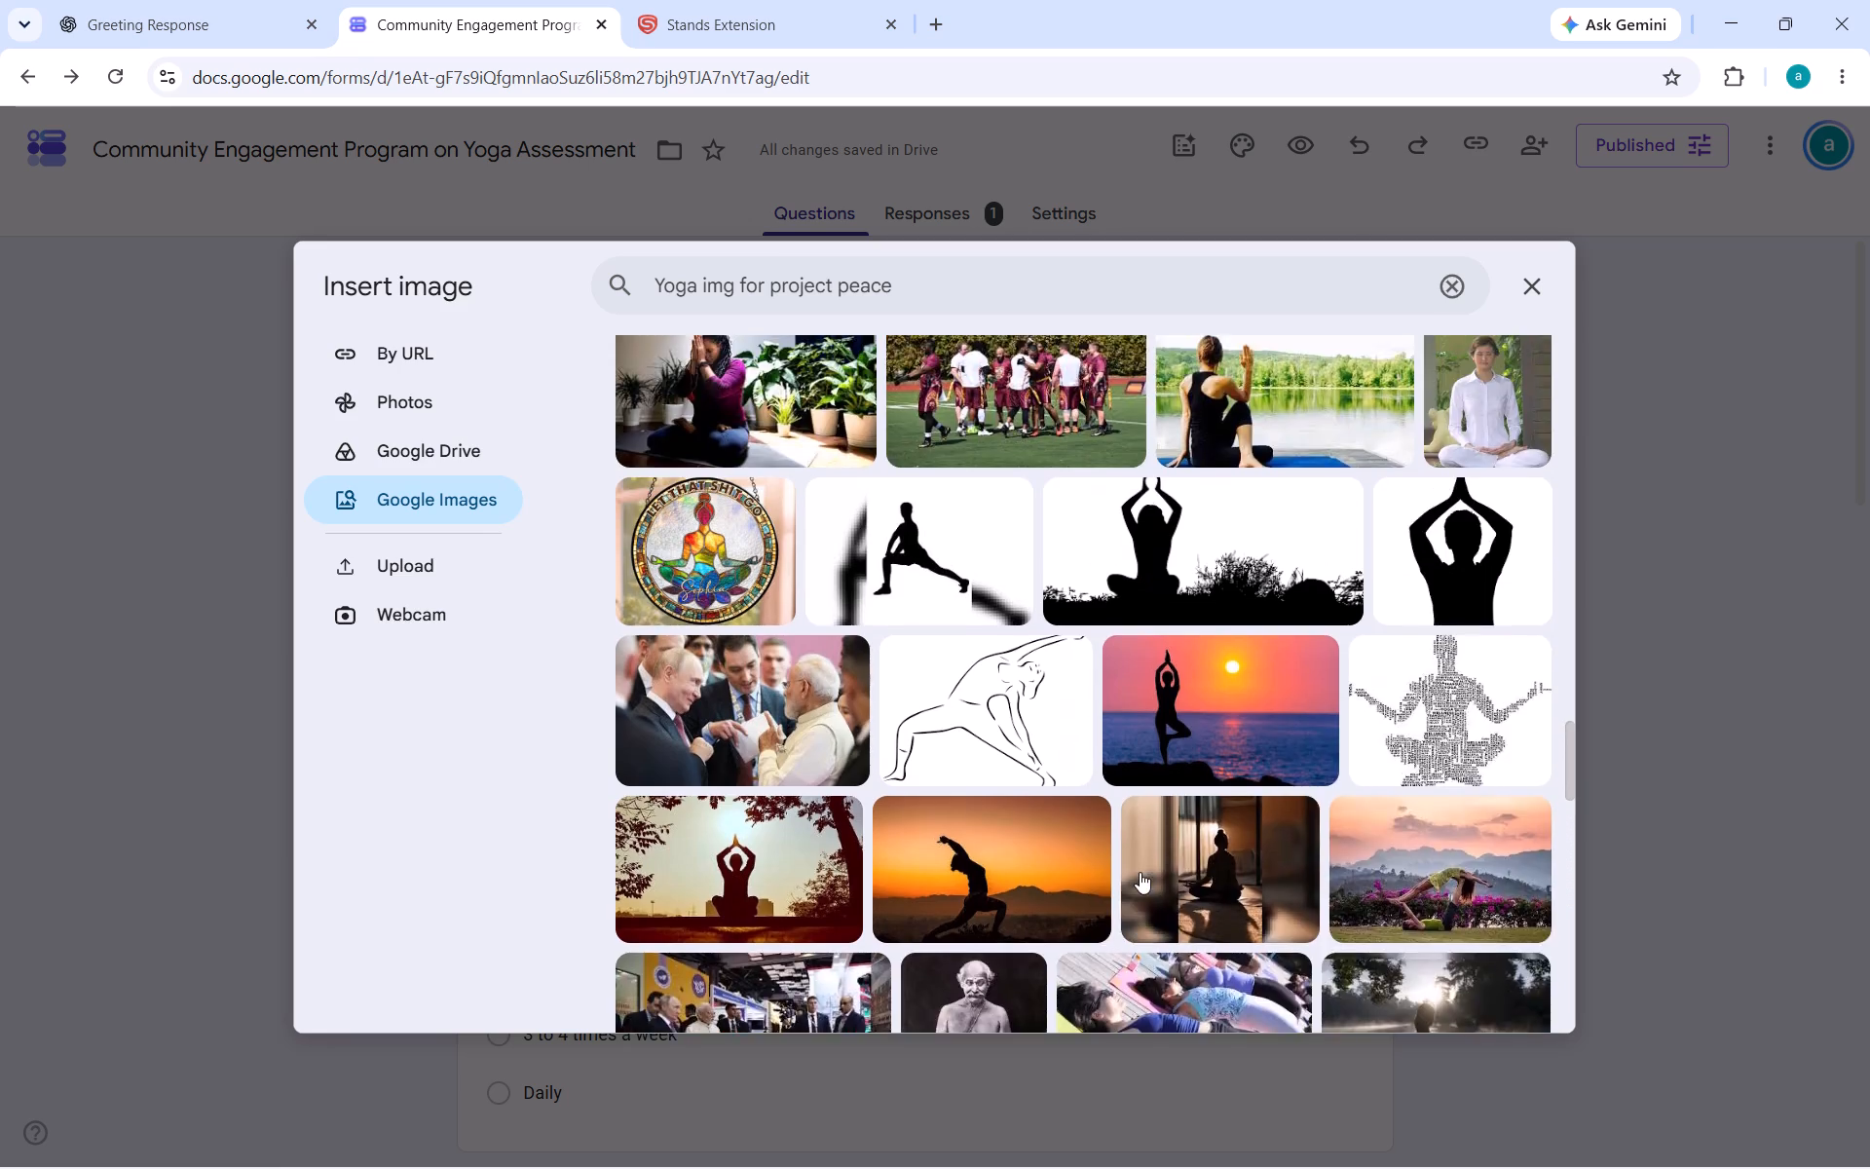
scroll(1140, 872, up, 7)
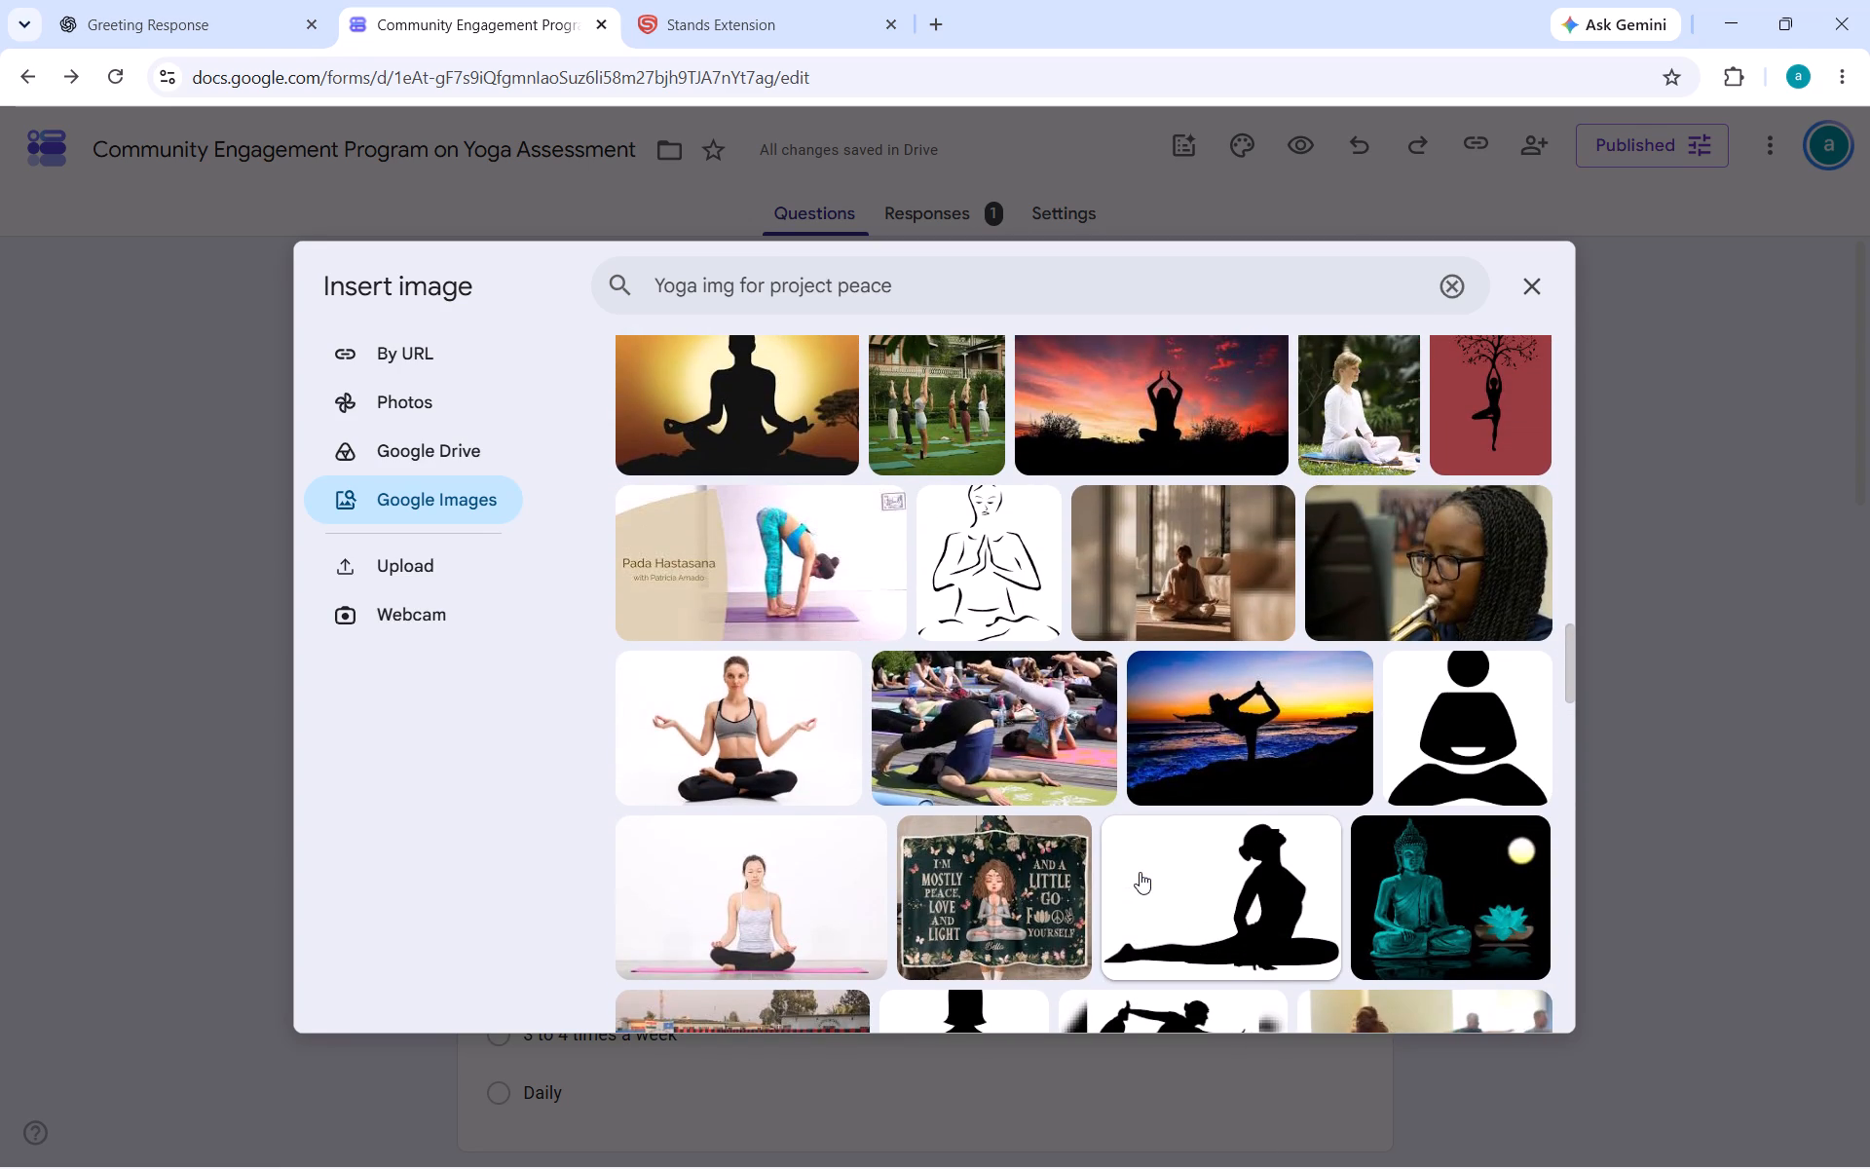
scroll(1078, 674, up, 3)
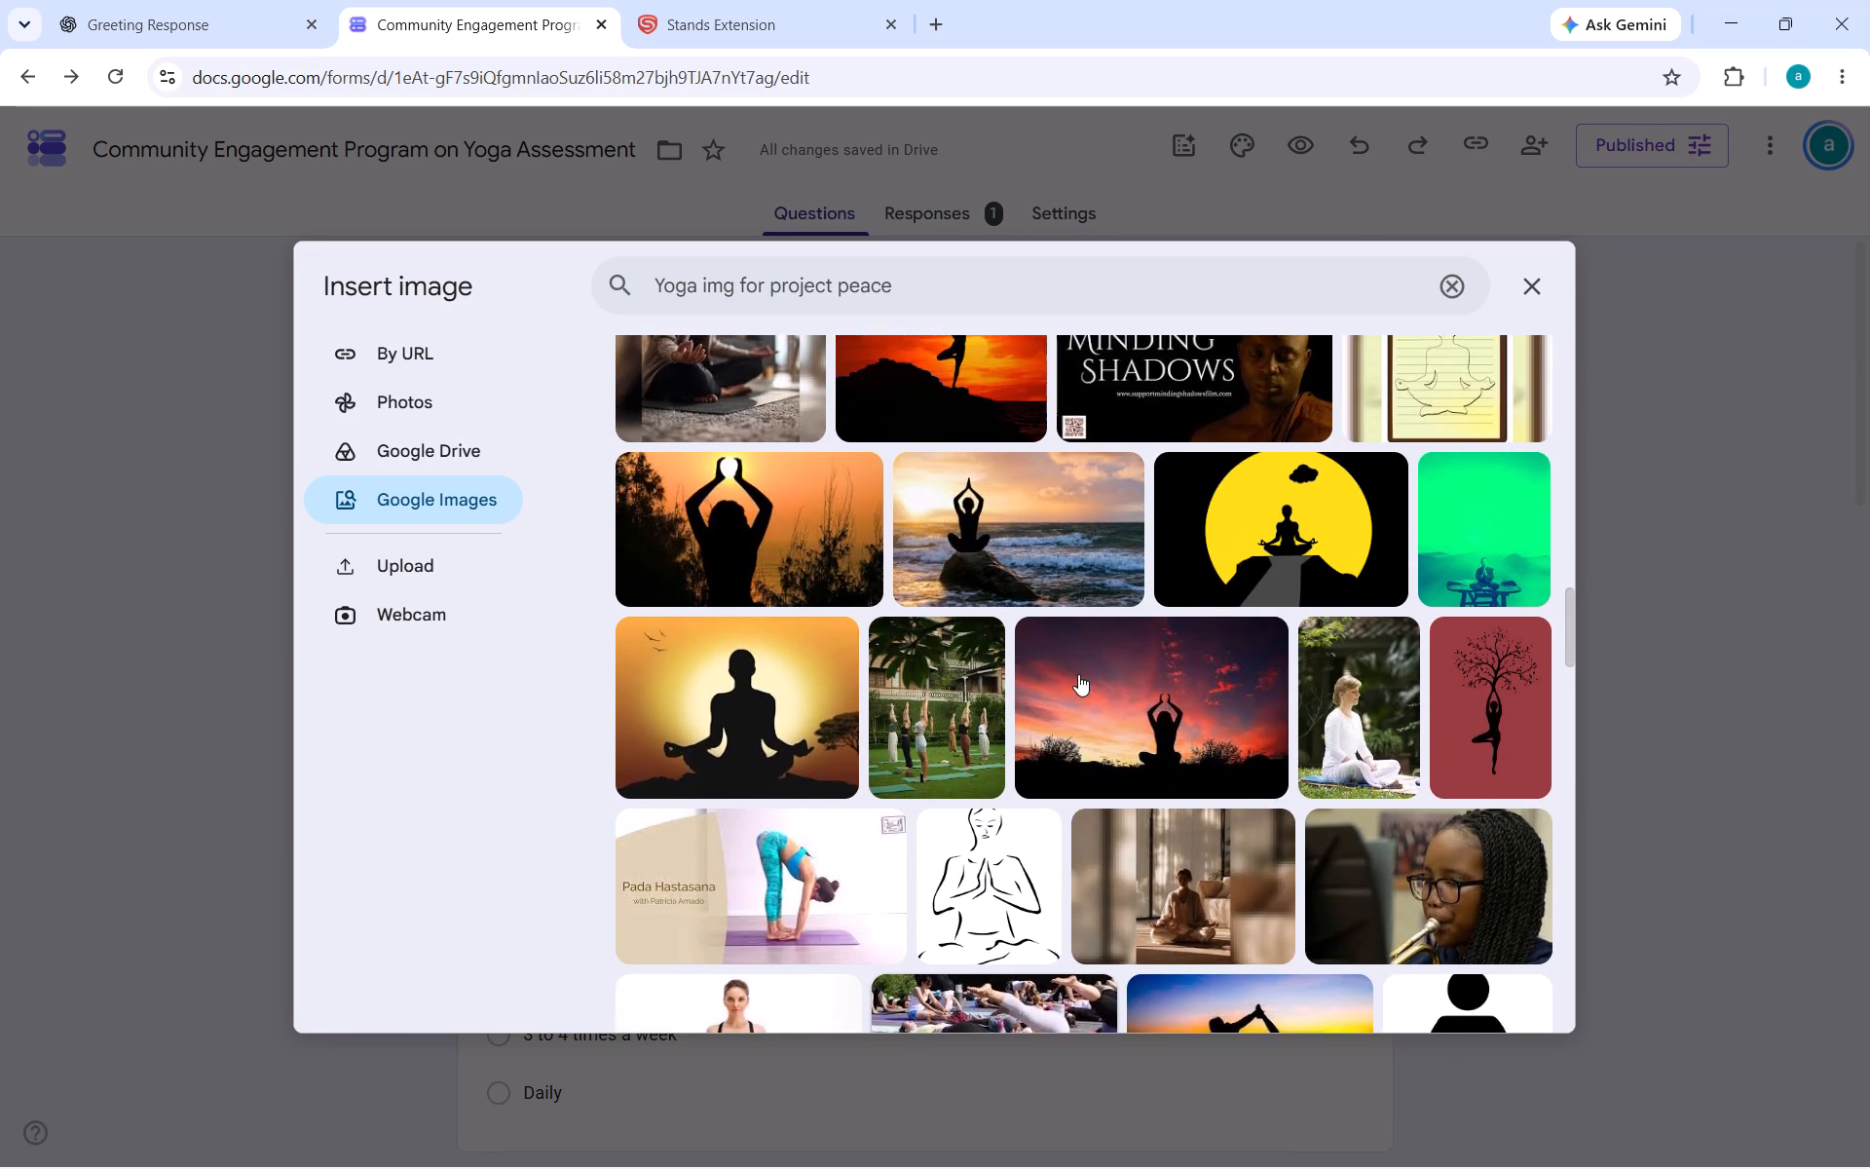
scroll(1078, 674, up, 7)
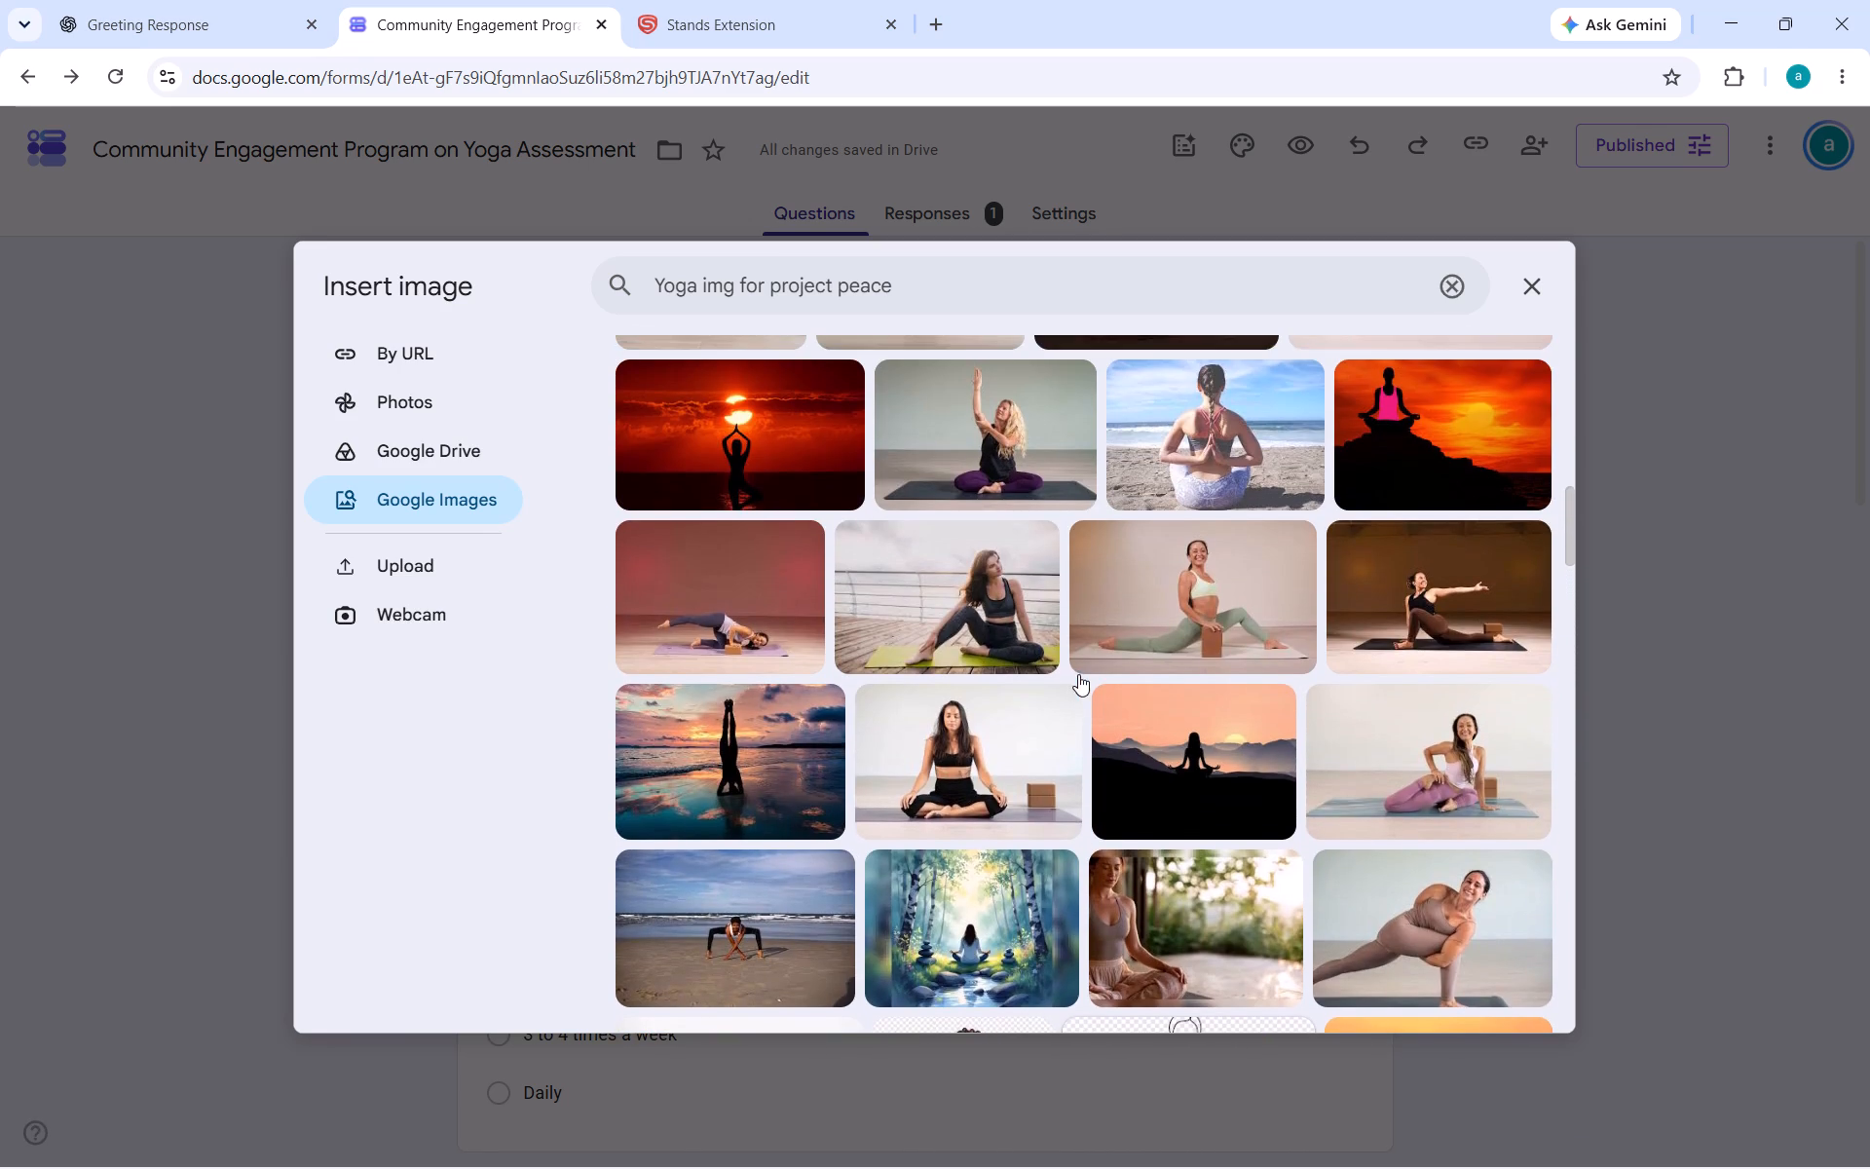
scroll(1078, 674, up, 2)
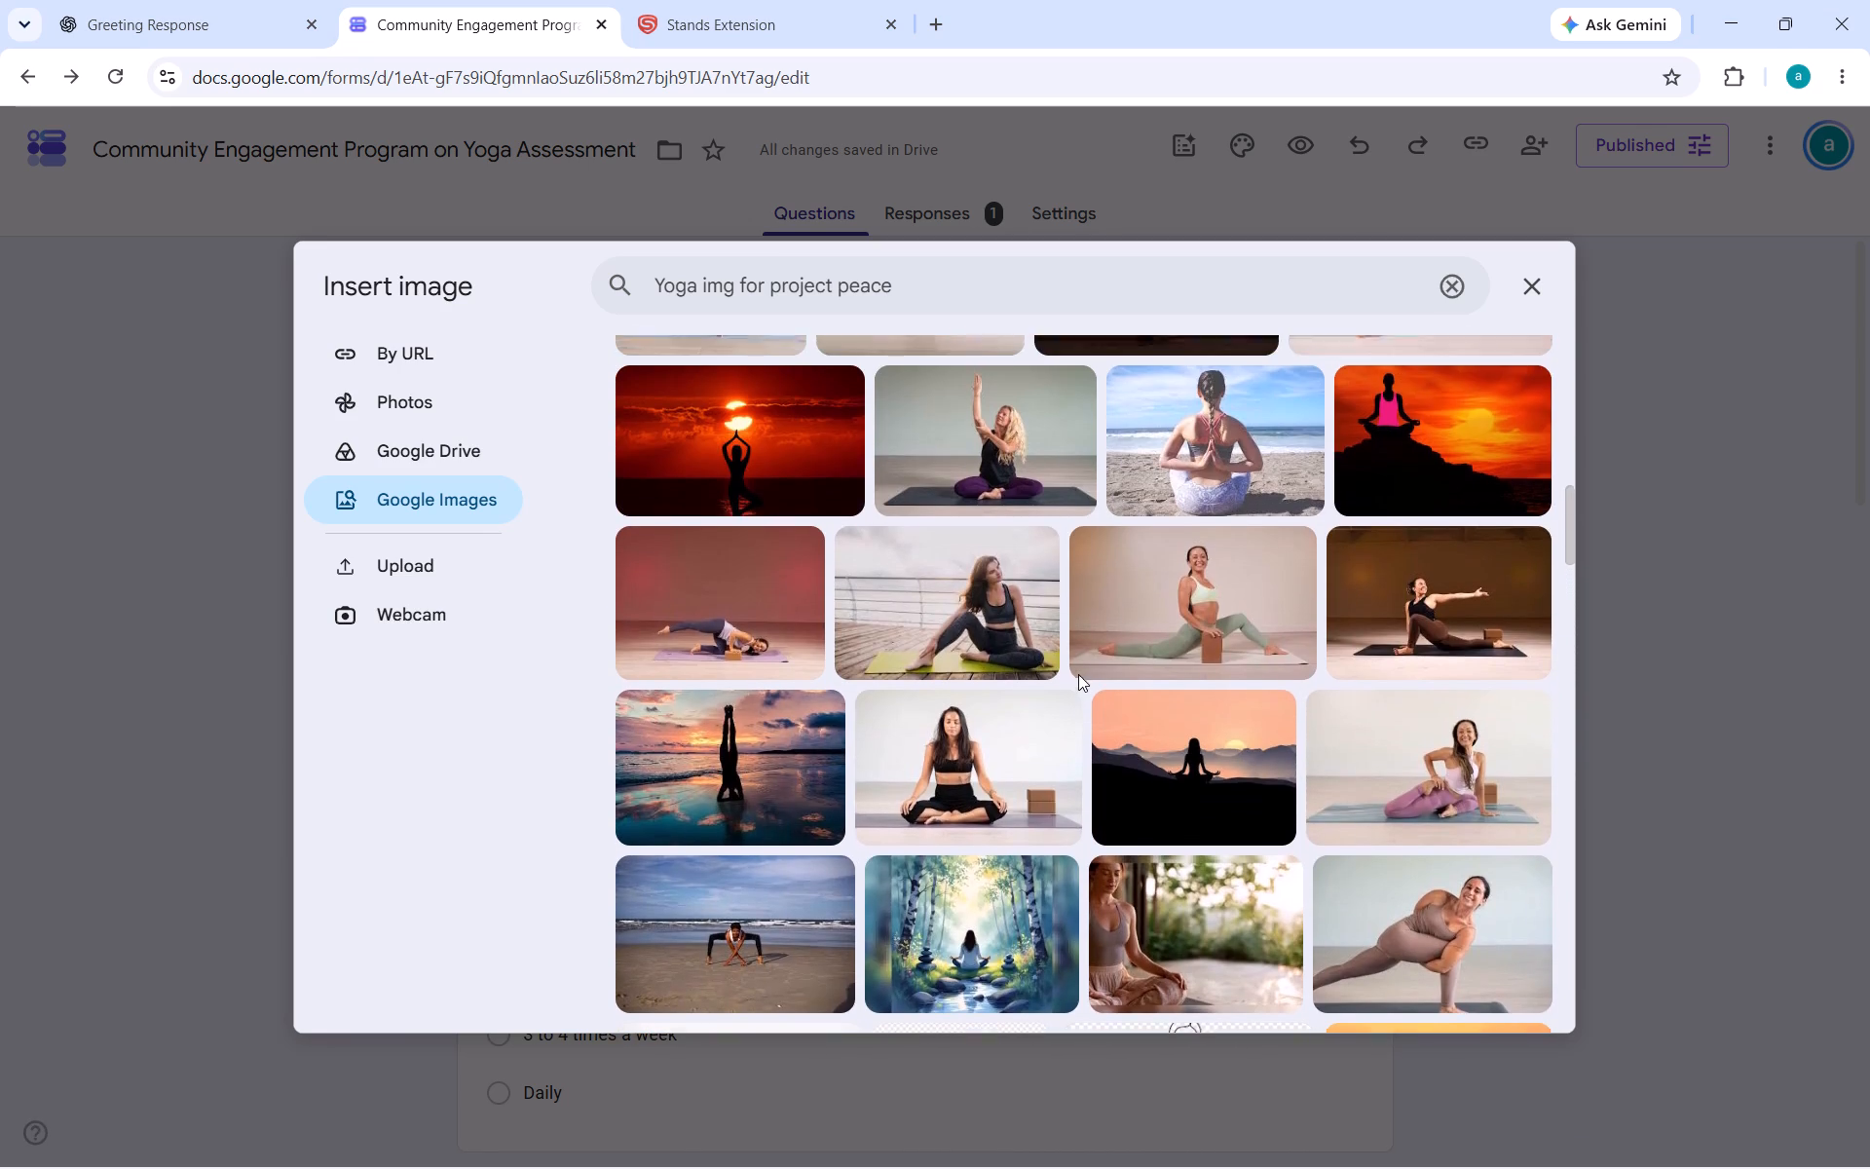
scroll(1078, 674, up, 5)
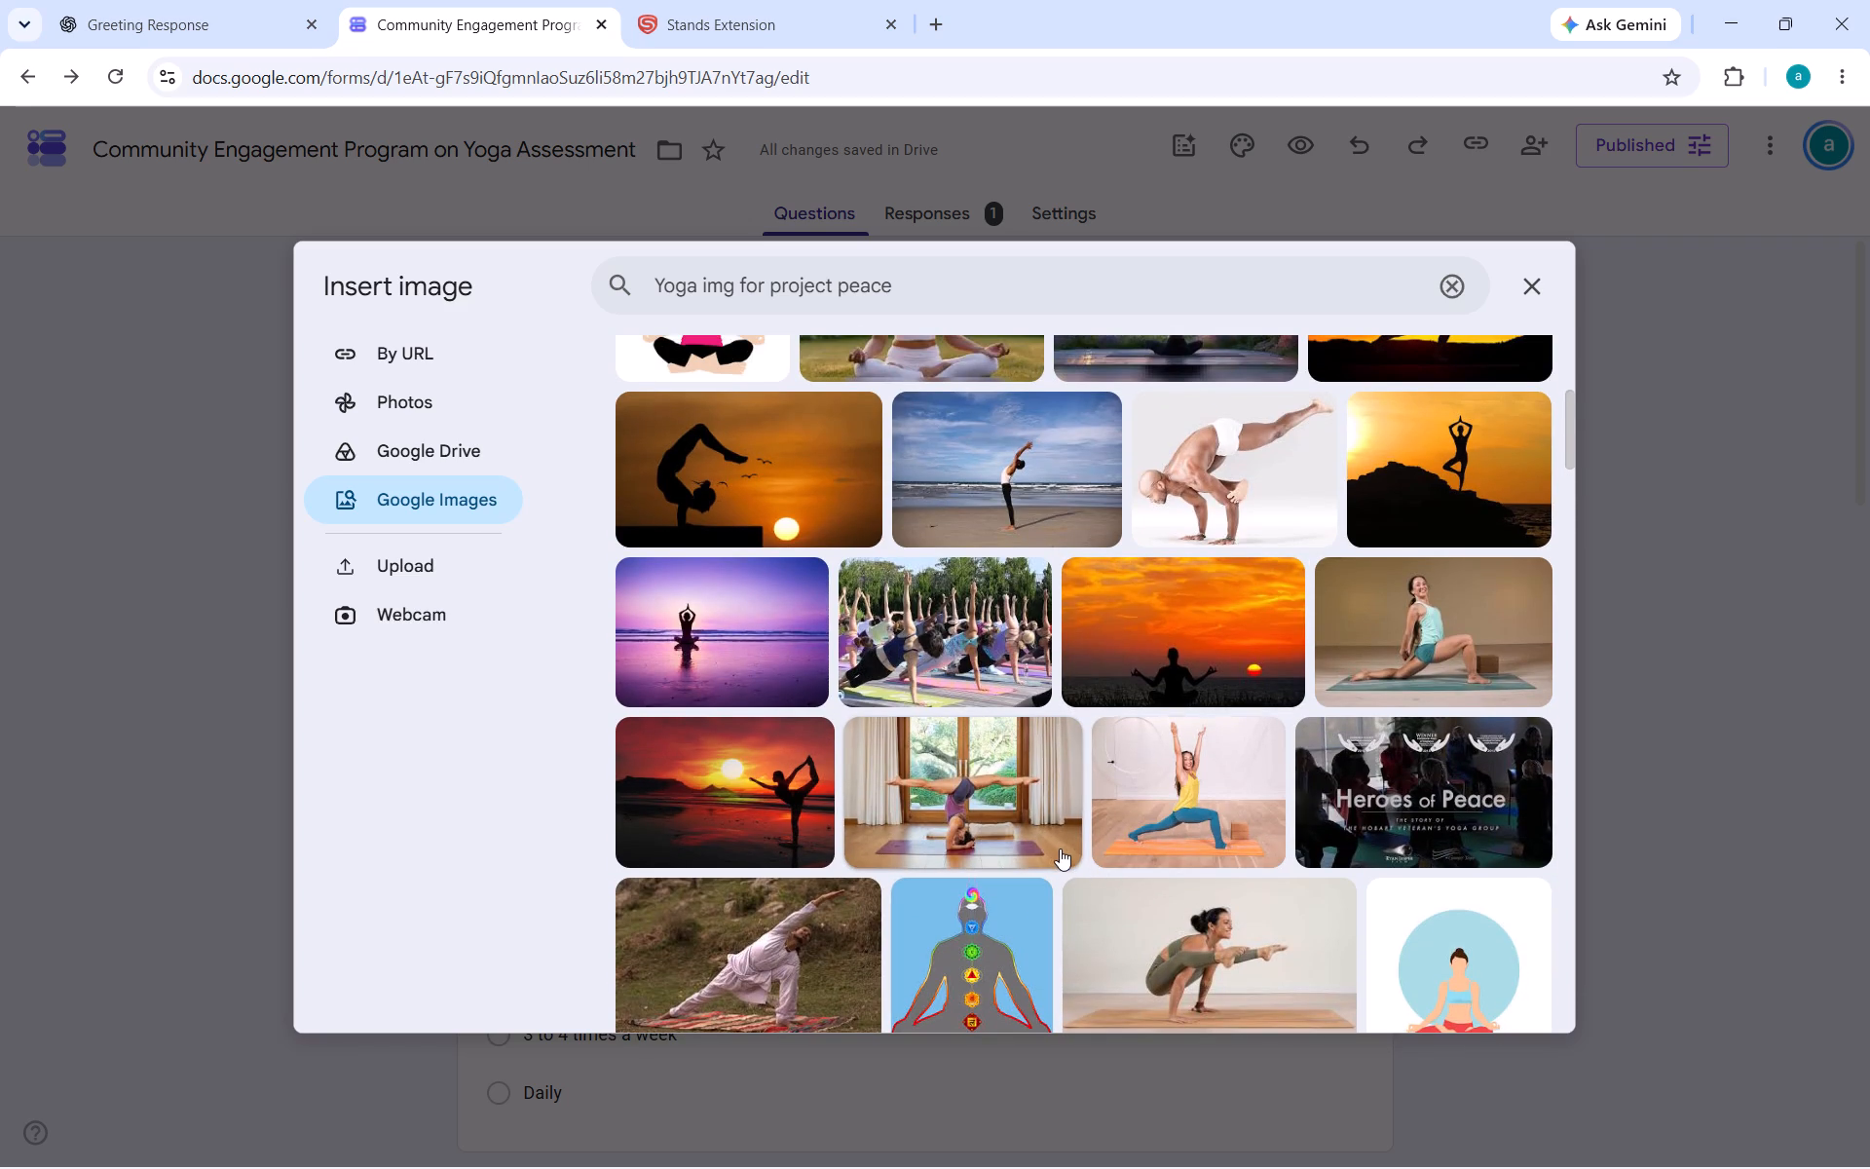
scroll(1068, 851, up, 6)
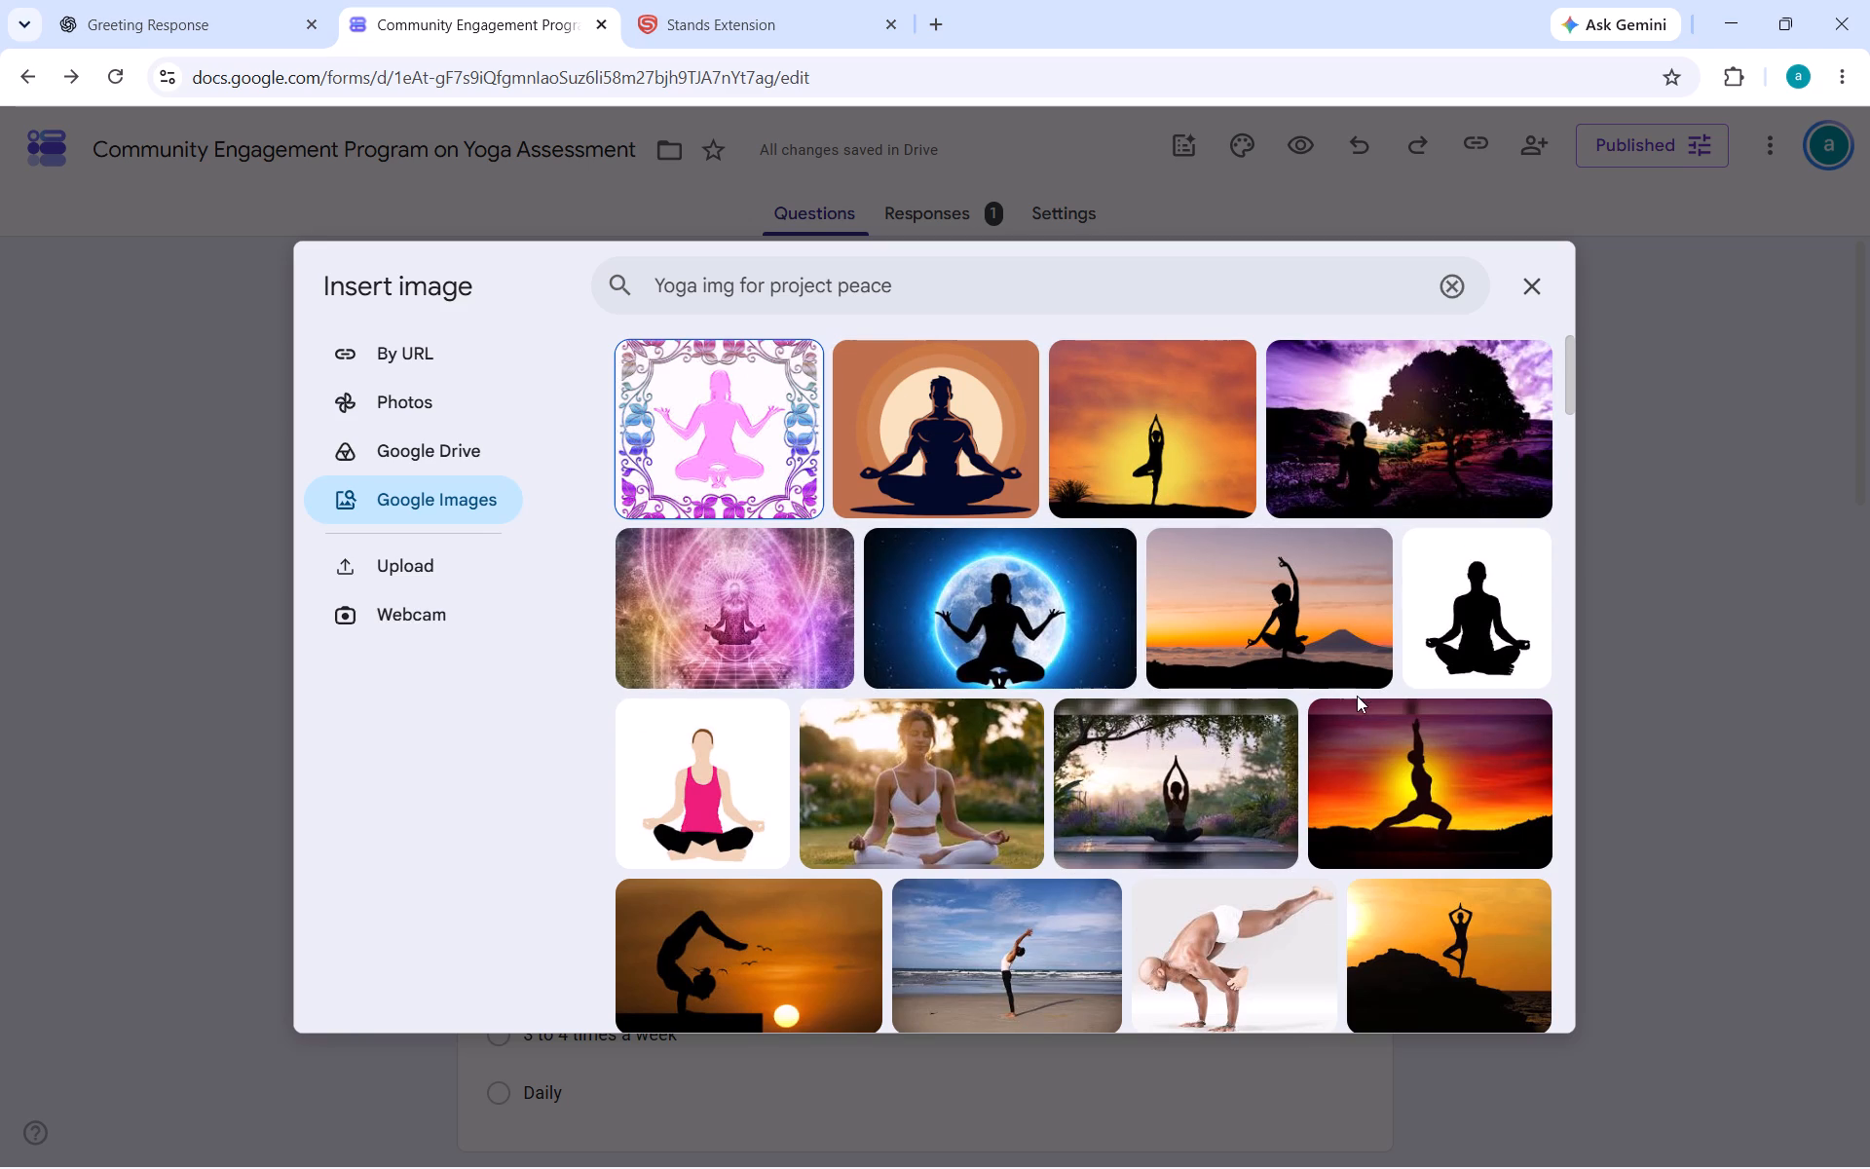
scroll(1175, 653, down, 3)
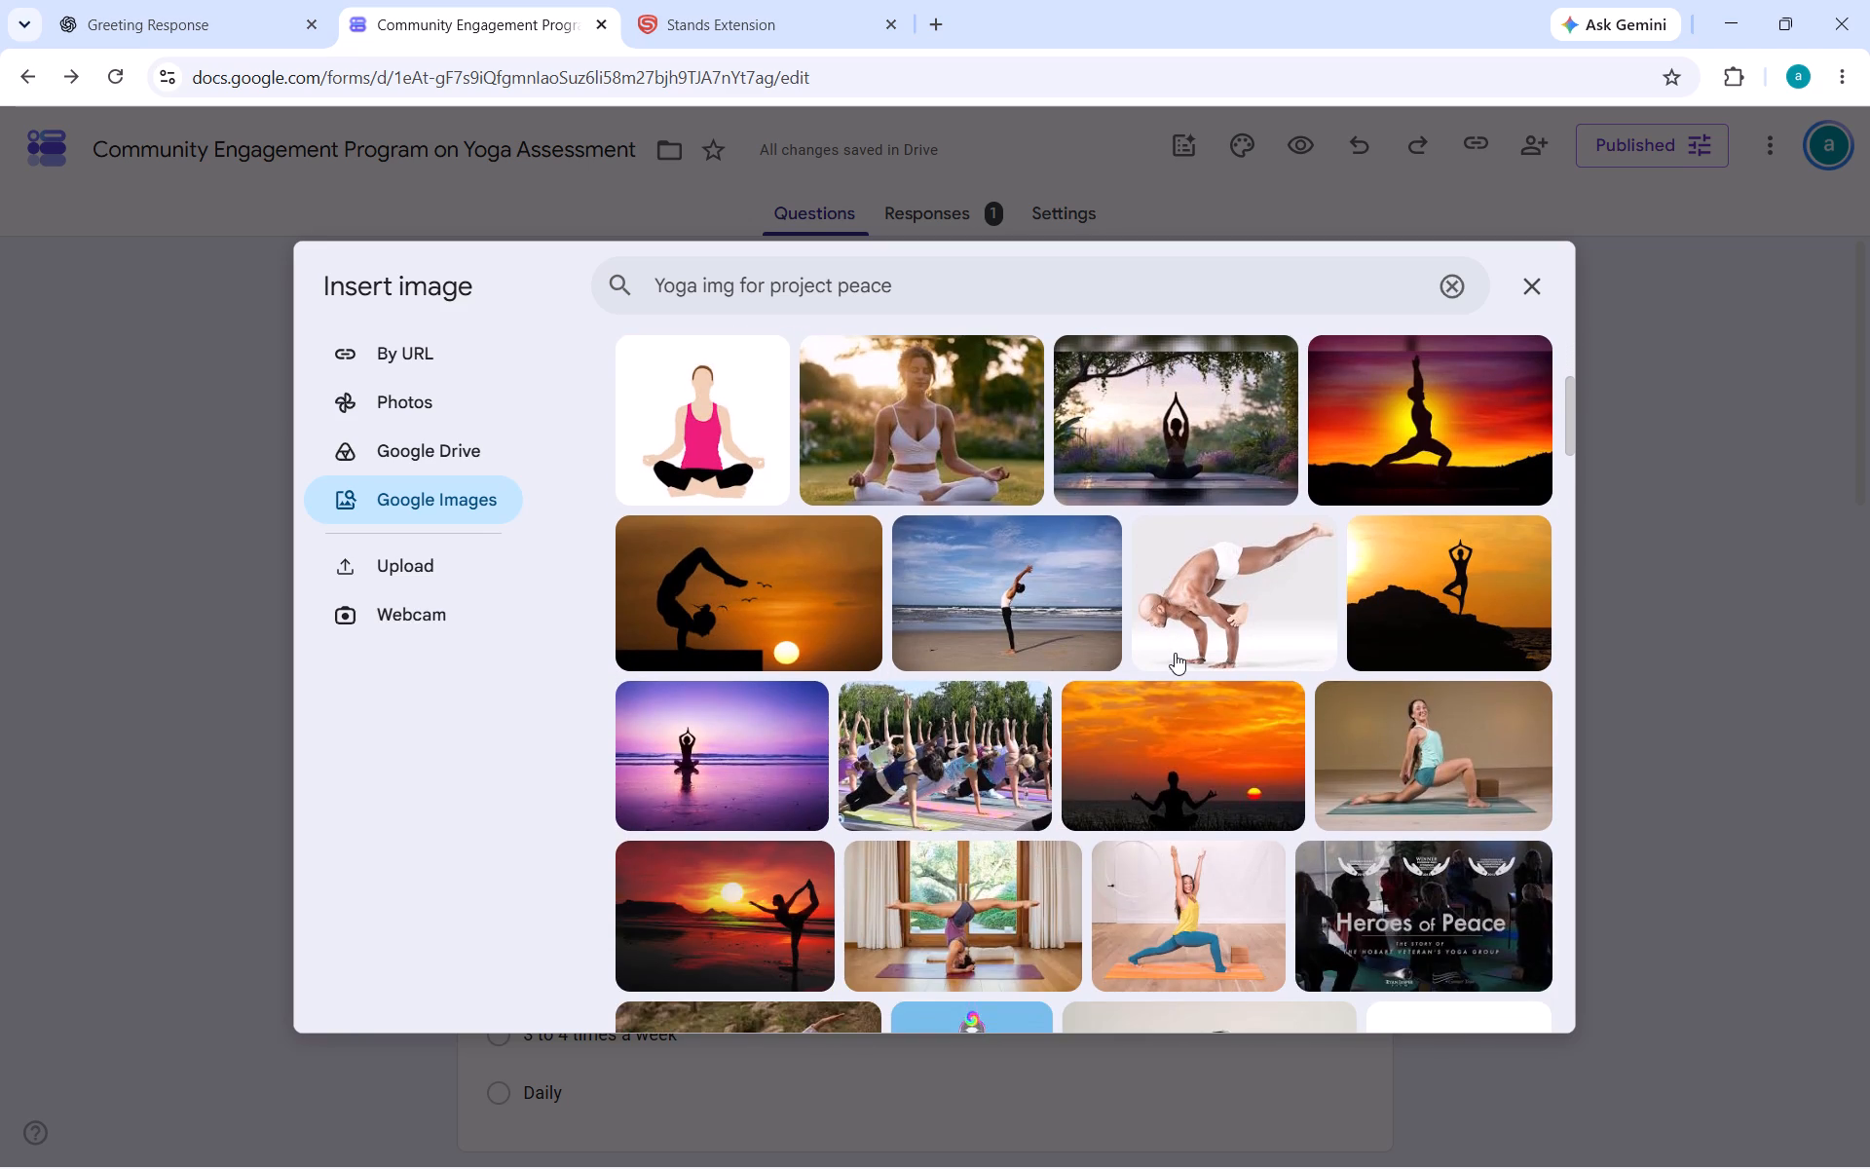
scroll(1175, 653, up, 2)
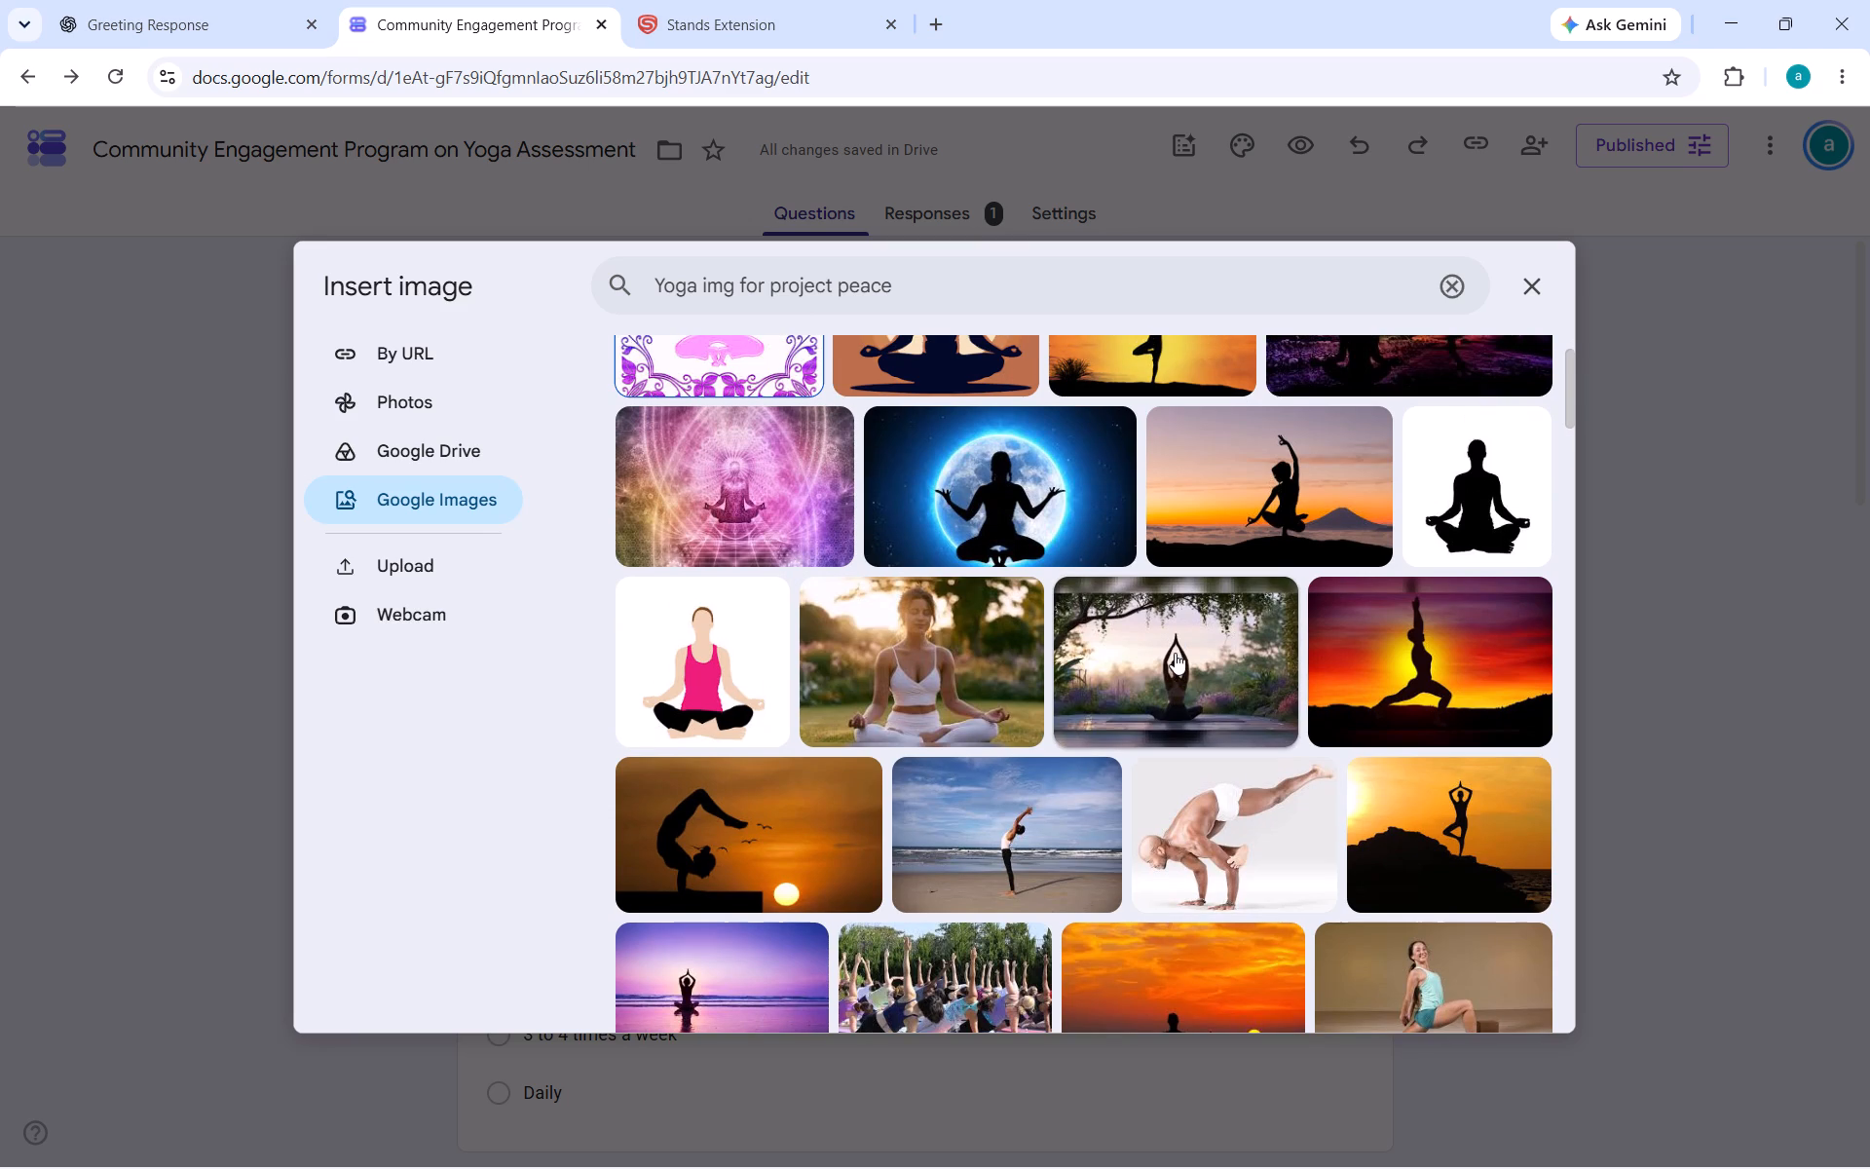
scroll(1099, 446, up, 2)
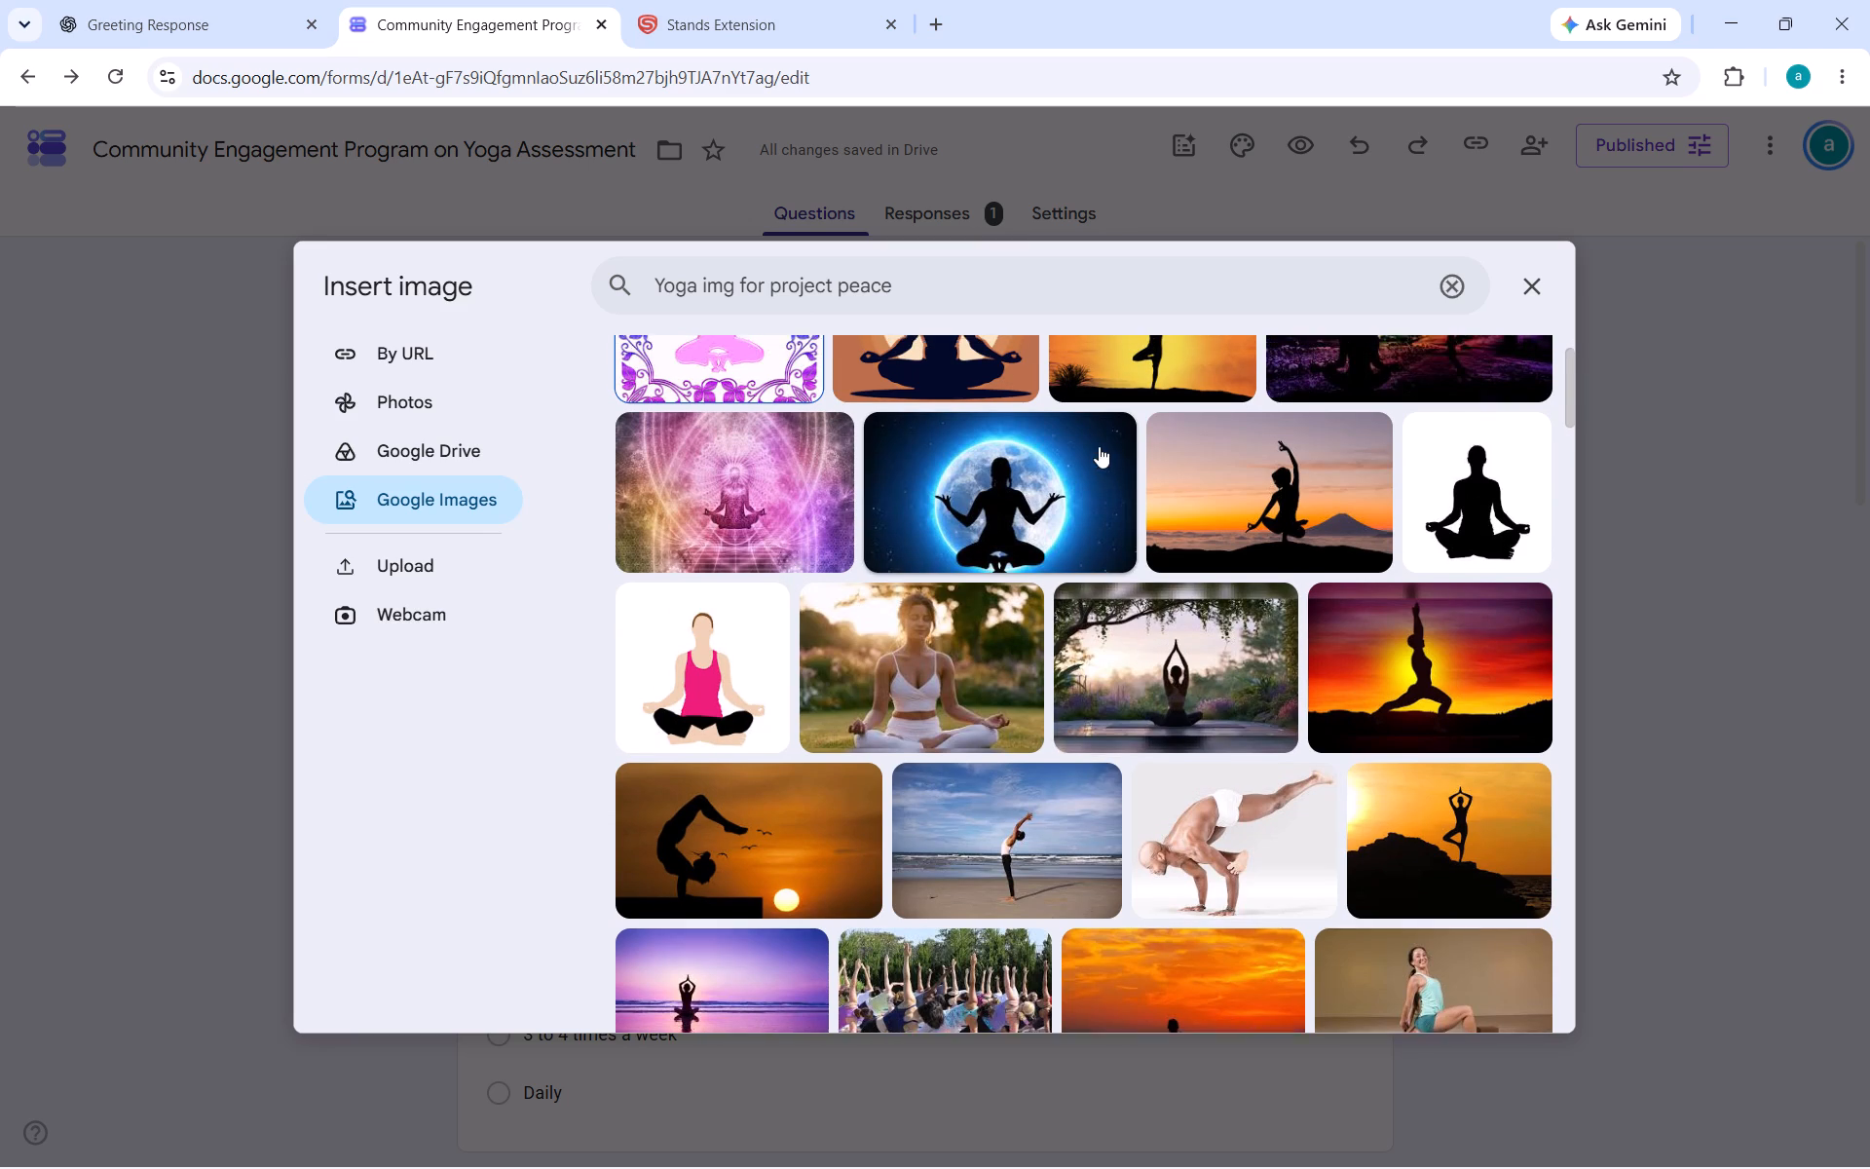
scroll(1099, 446, up, 2)
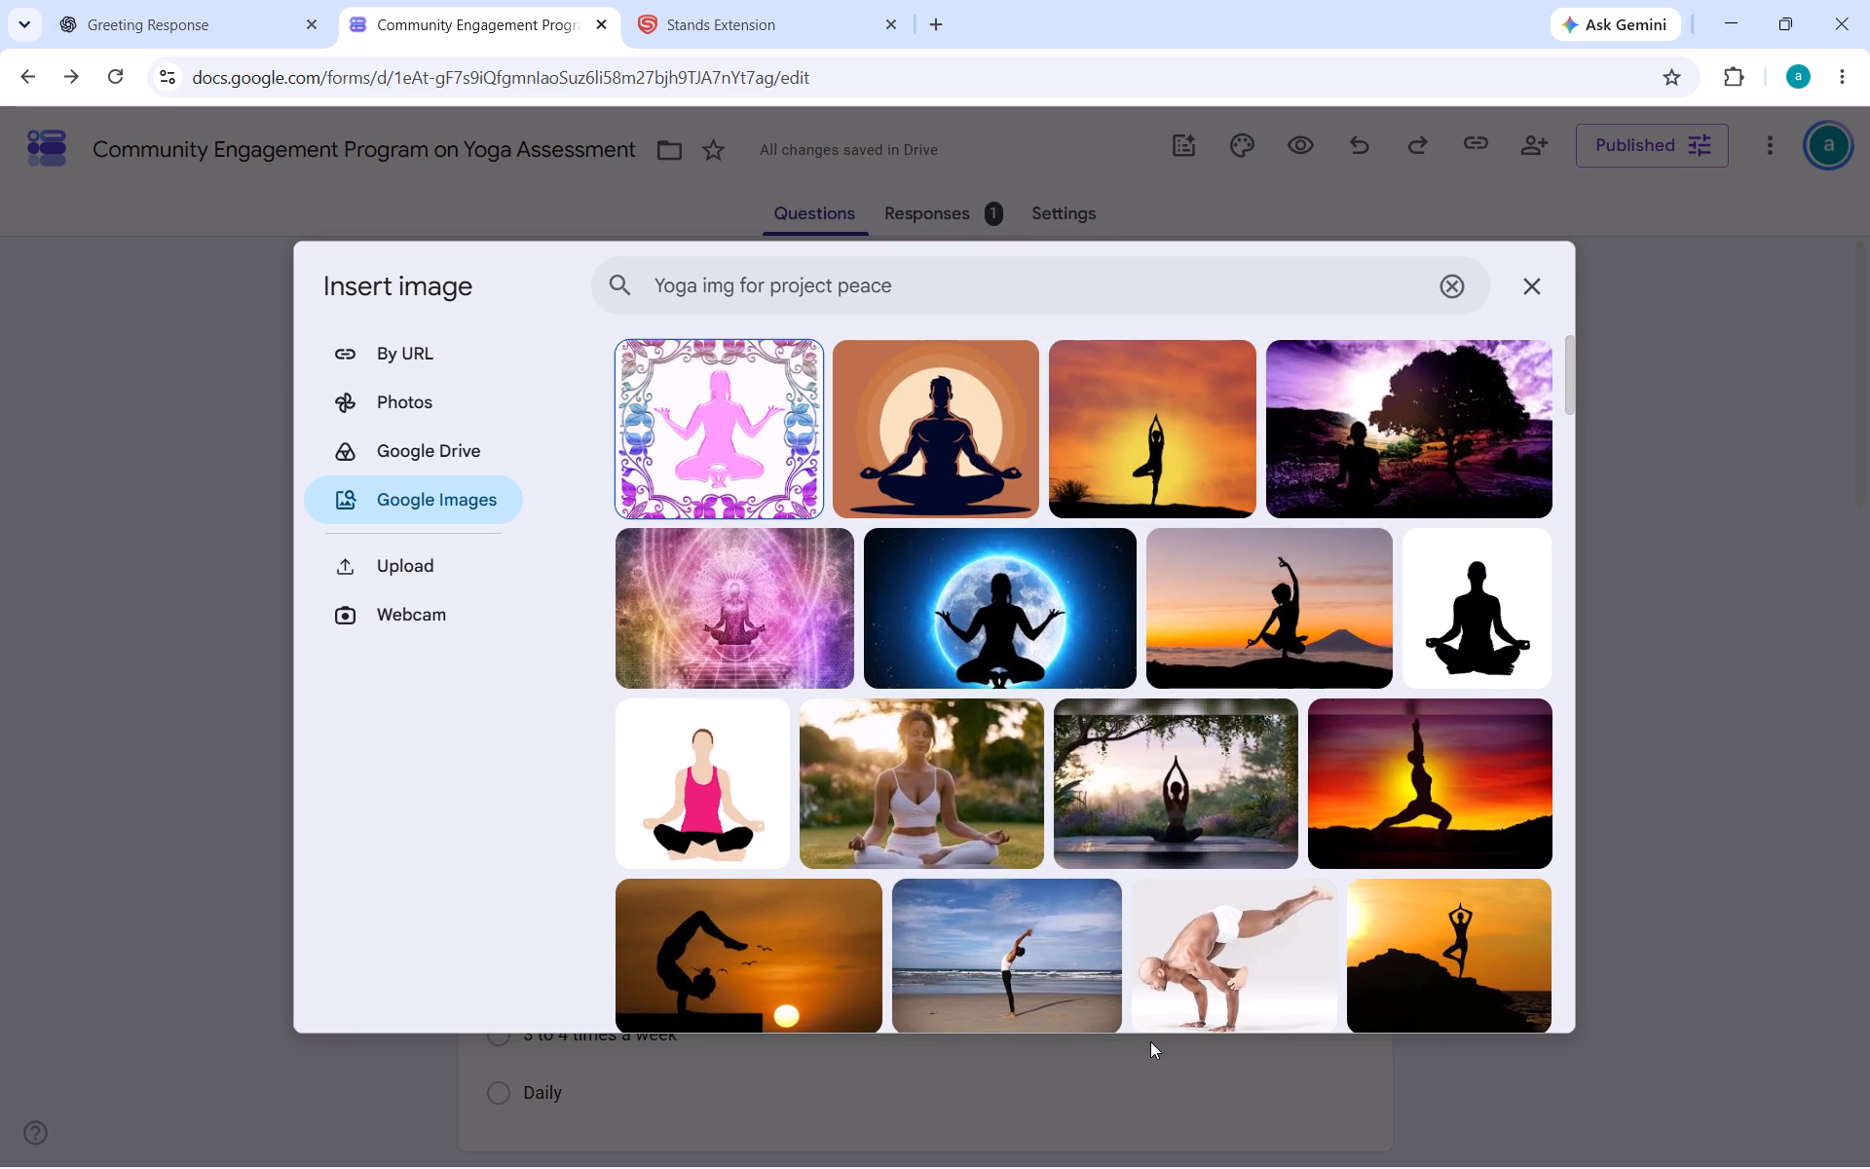
Examine the "Yoga img for project peace" image results again from the start, continuing far down the list for a peaceful yoga picture.
scroll(1148, 1026, down, 2)
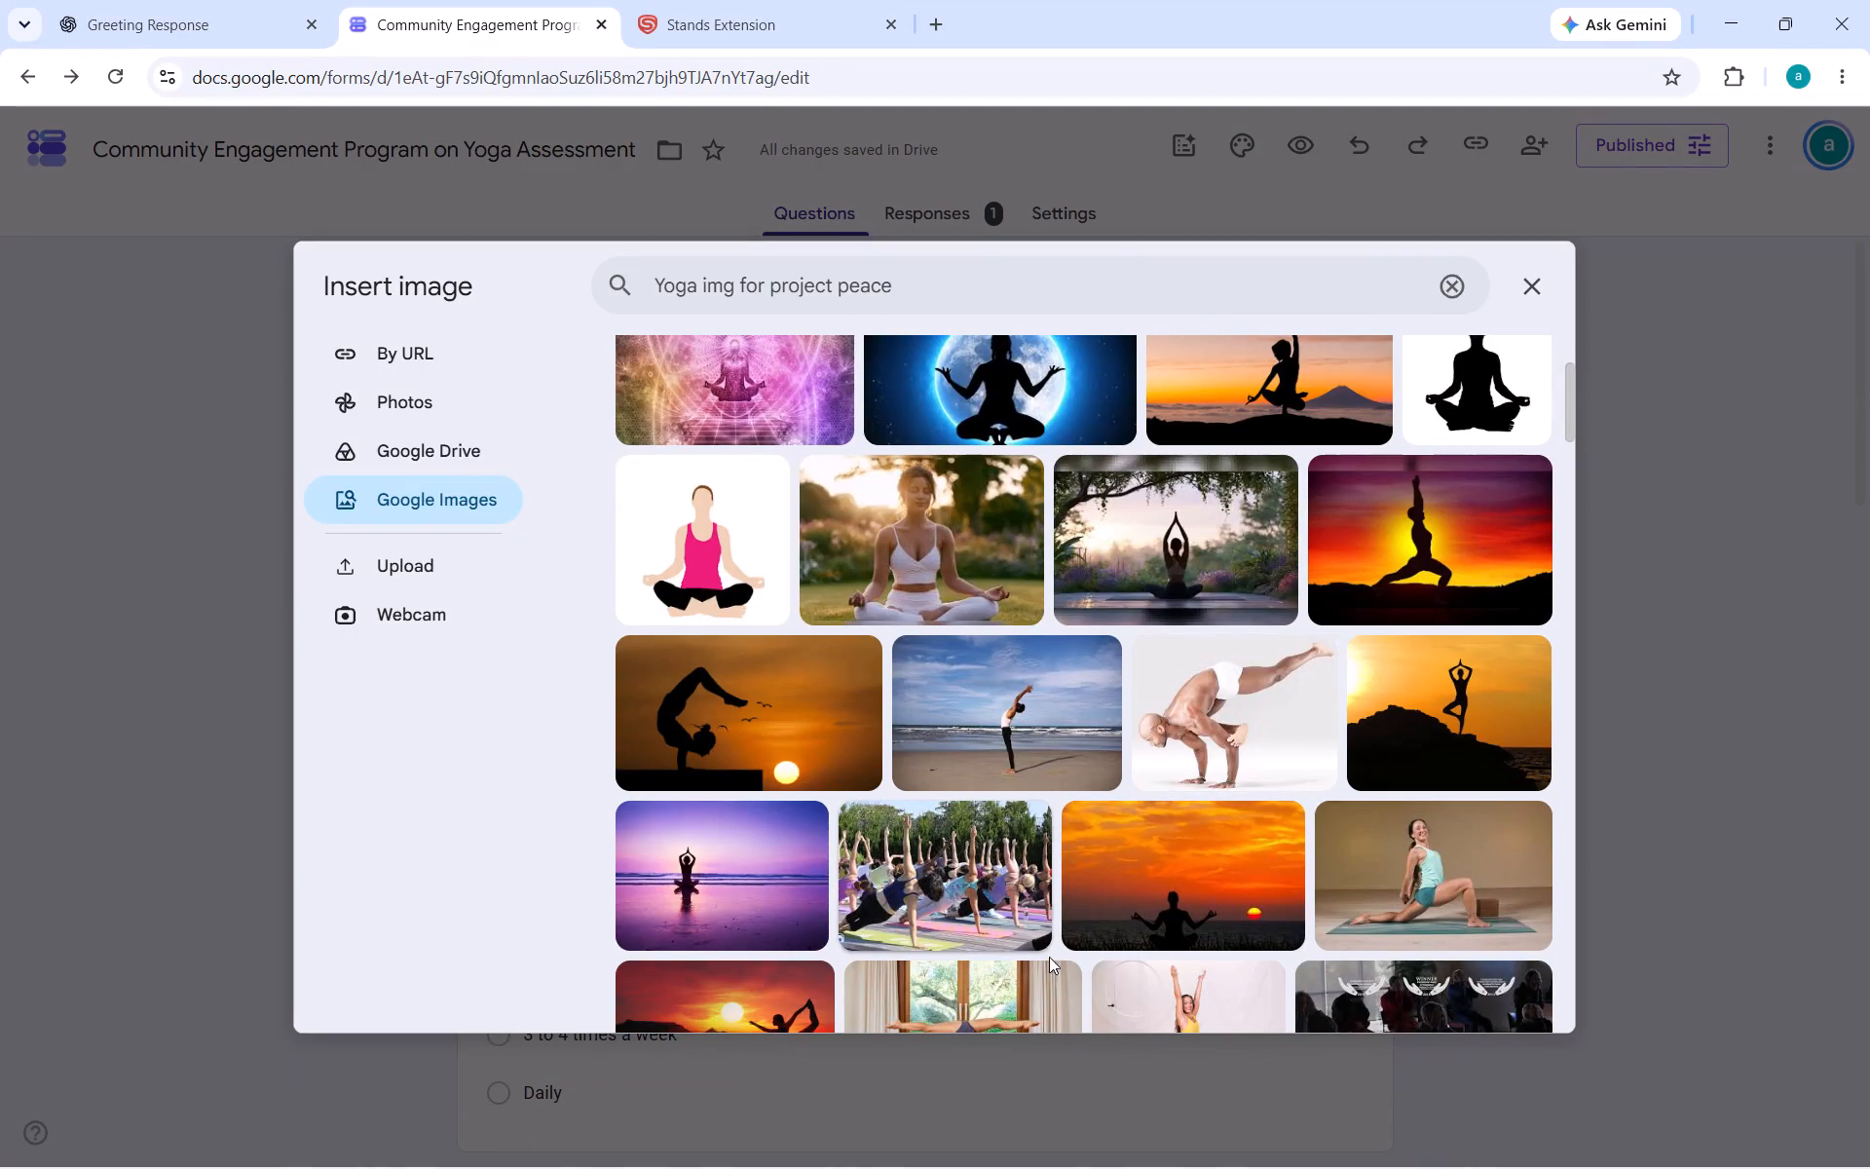
scroll(1077, 959, down, 3)
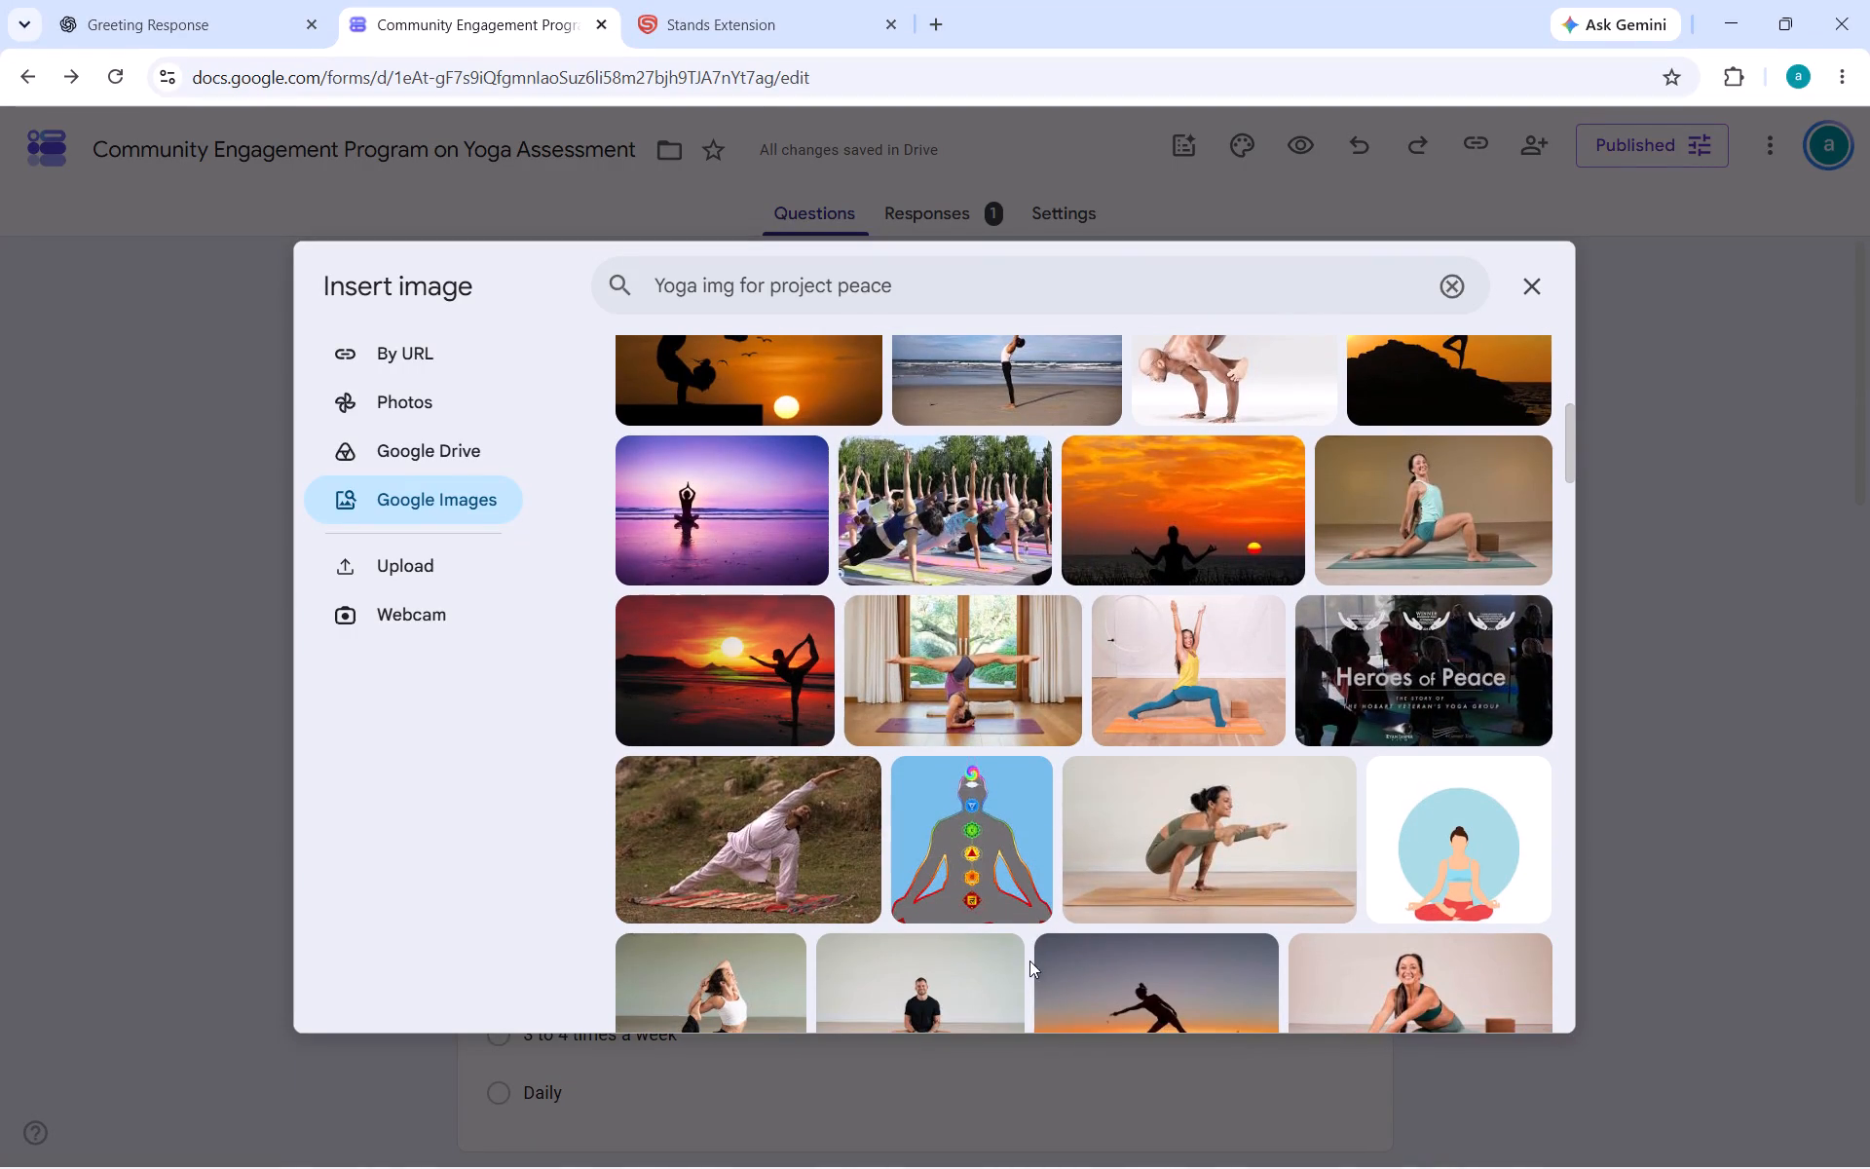
scroll(1029, 970, down, 2)
scroll(1122, 925, down, 3)
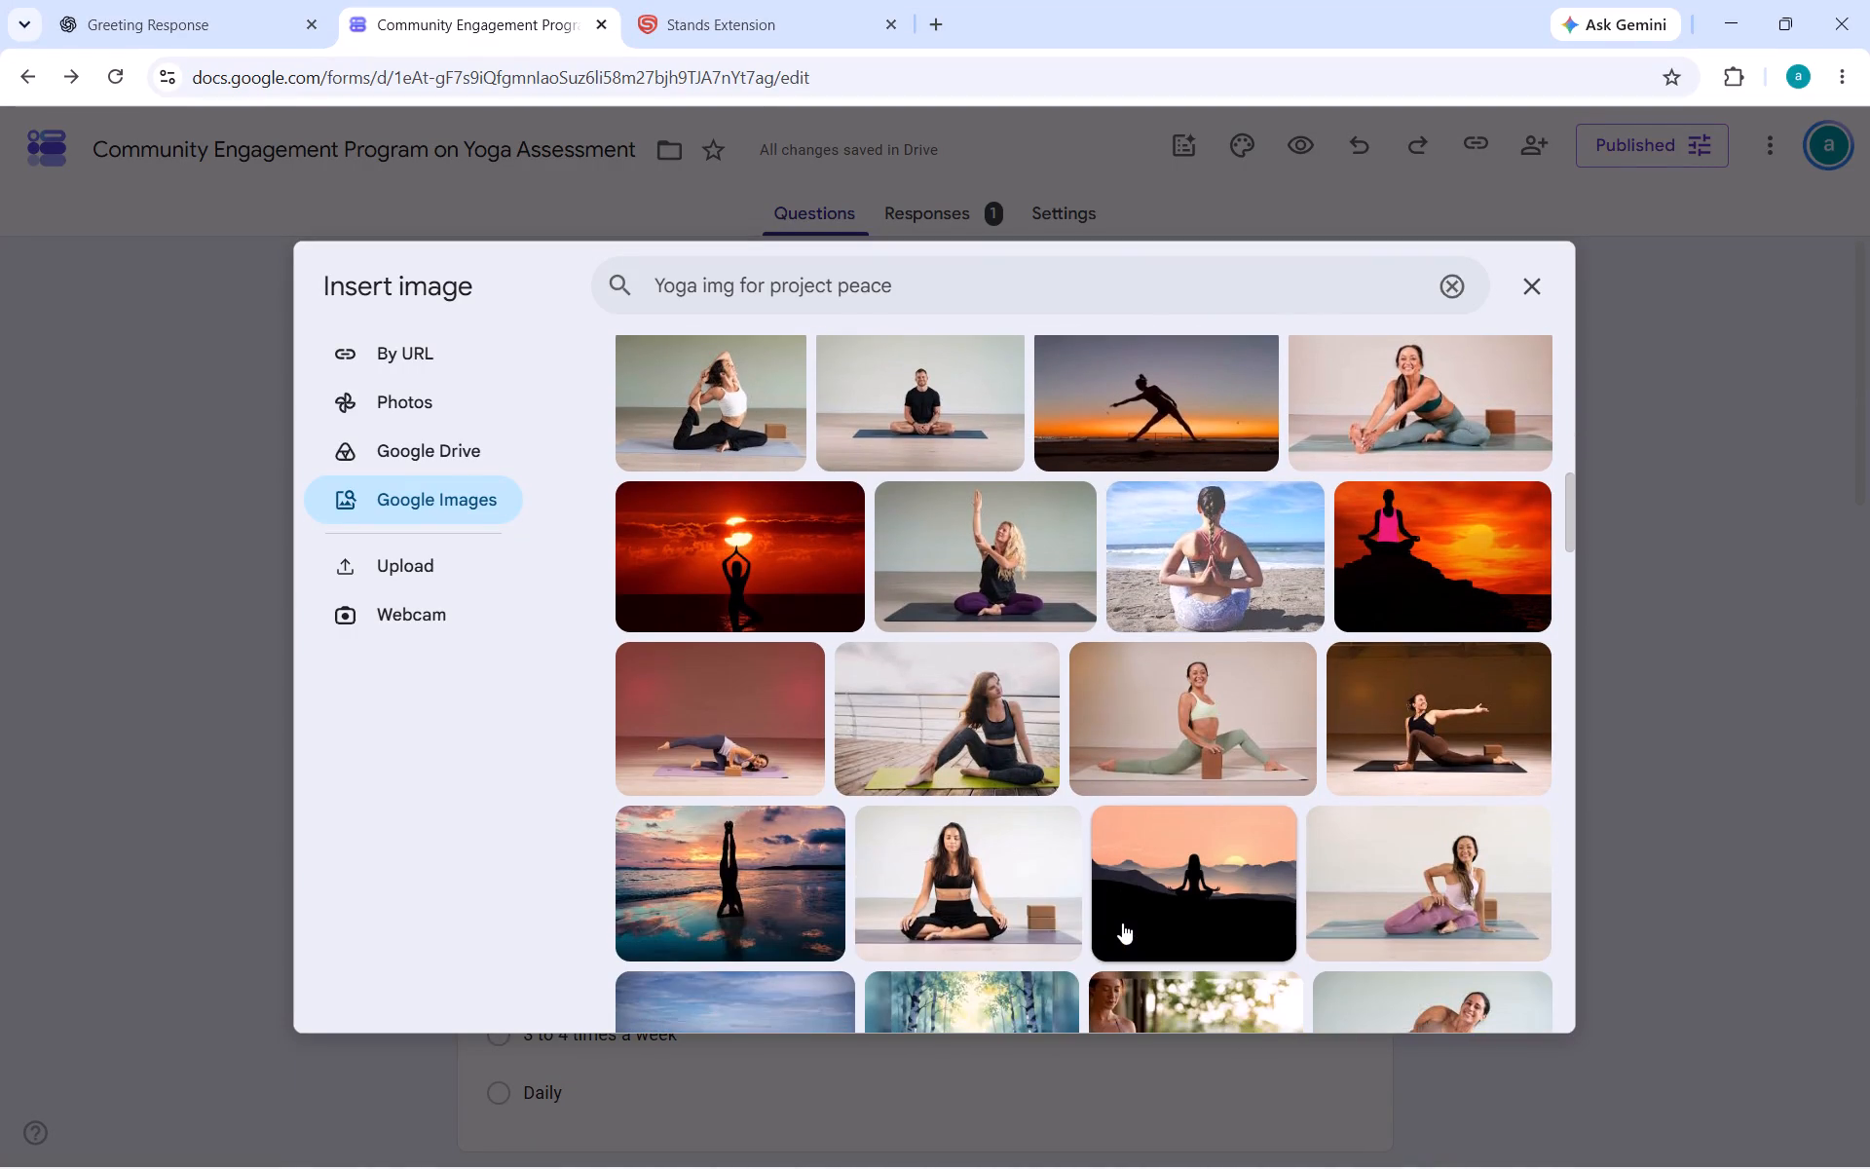
scroll(1122, 923, up, 1)
scroll(1122, 923, down, 4)
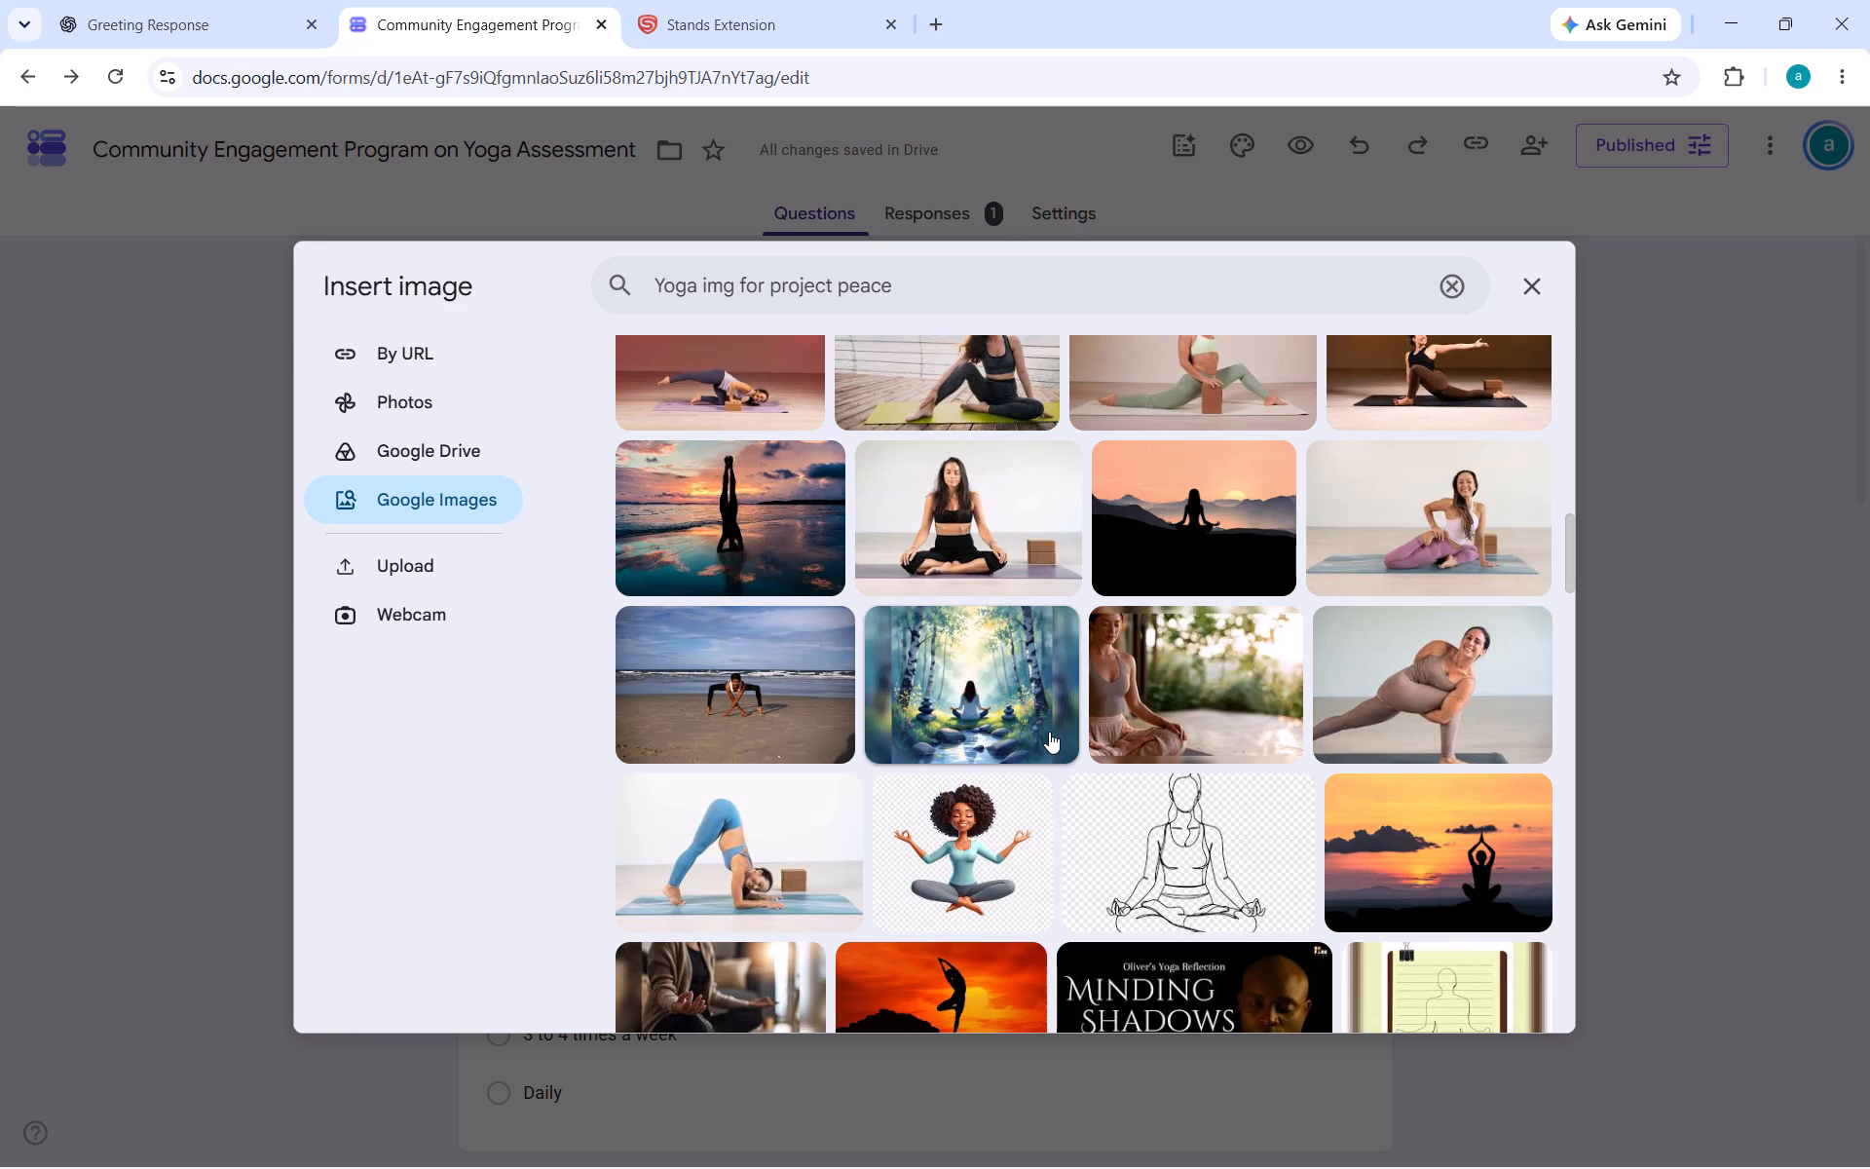
scroll(1049, 732, down, 3)
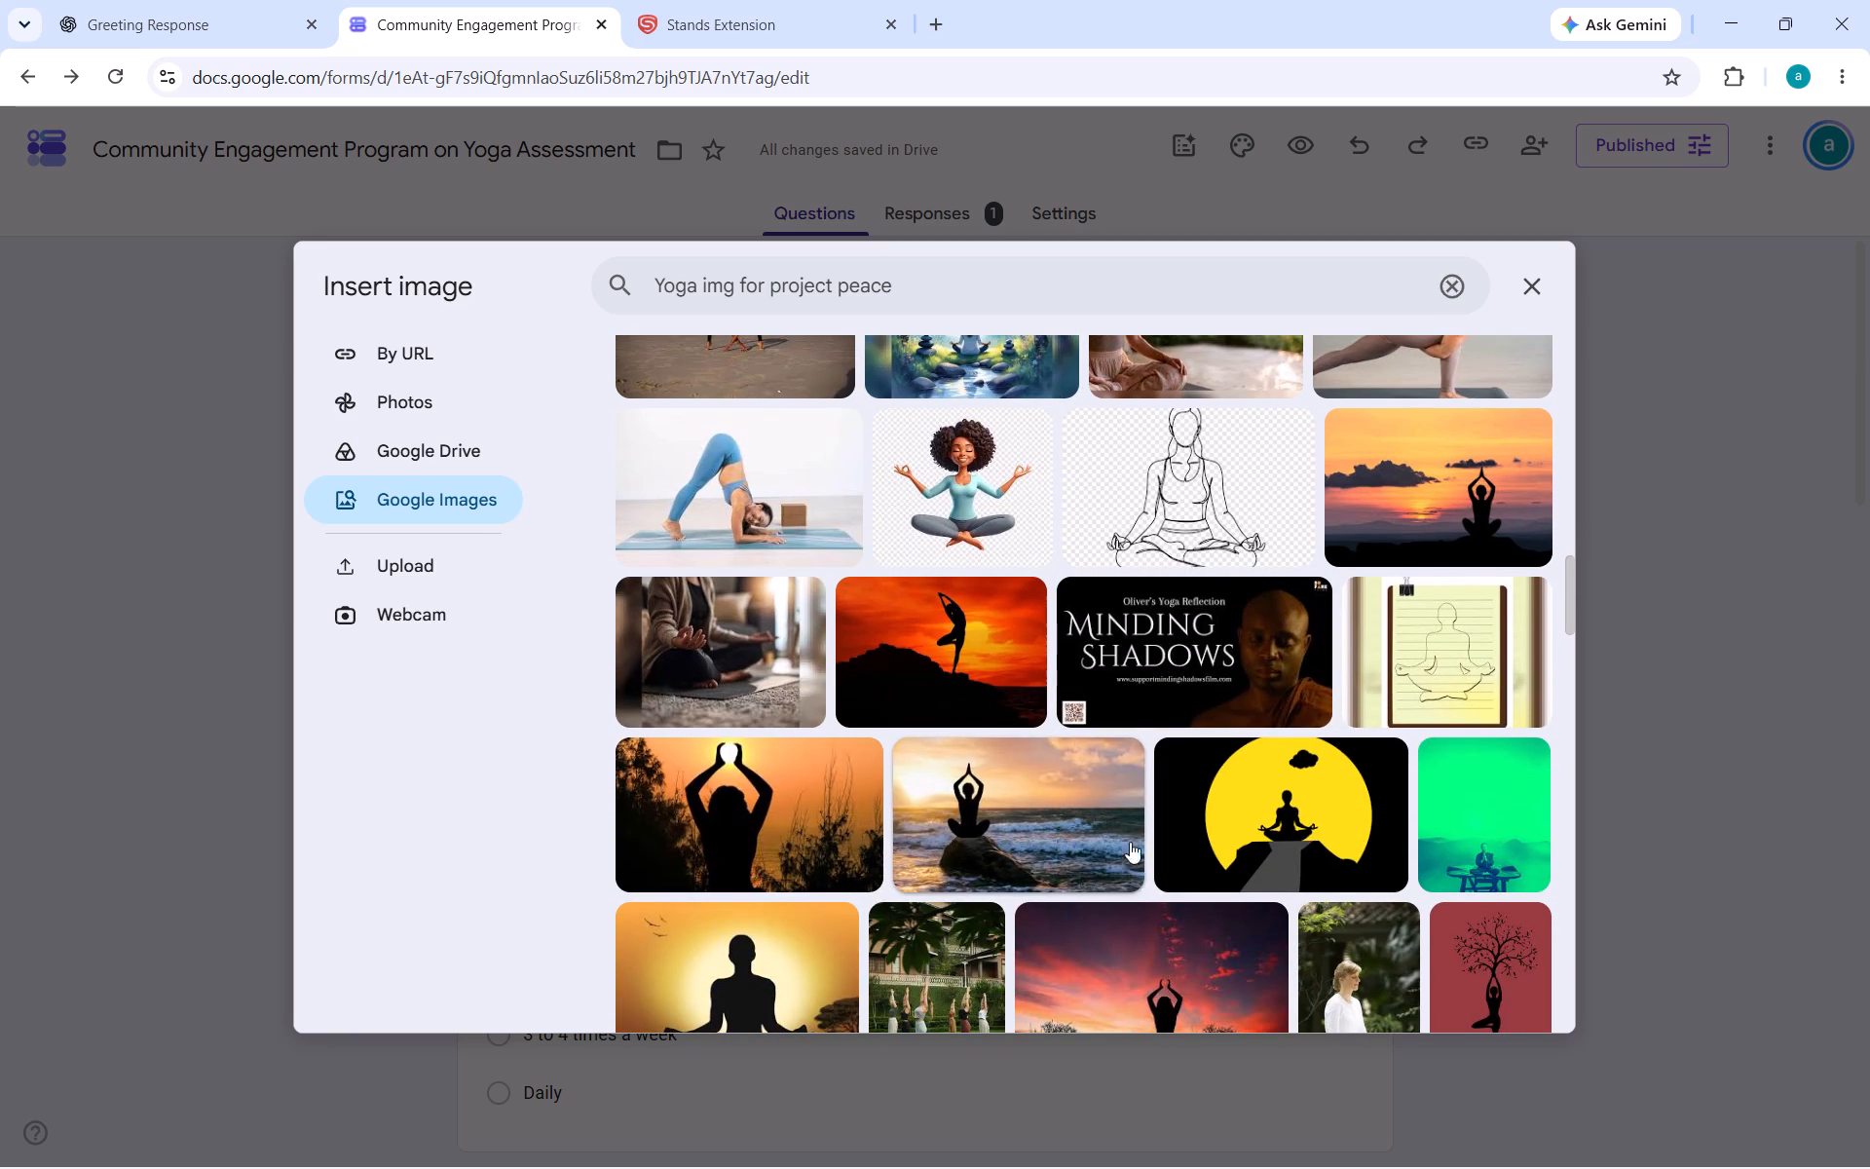
scroll(1122, 802, down, 3)
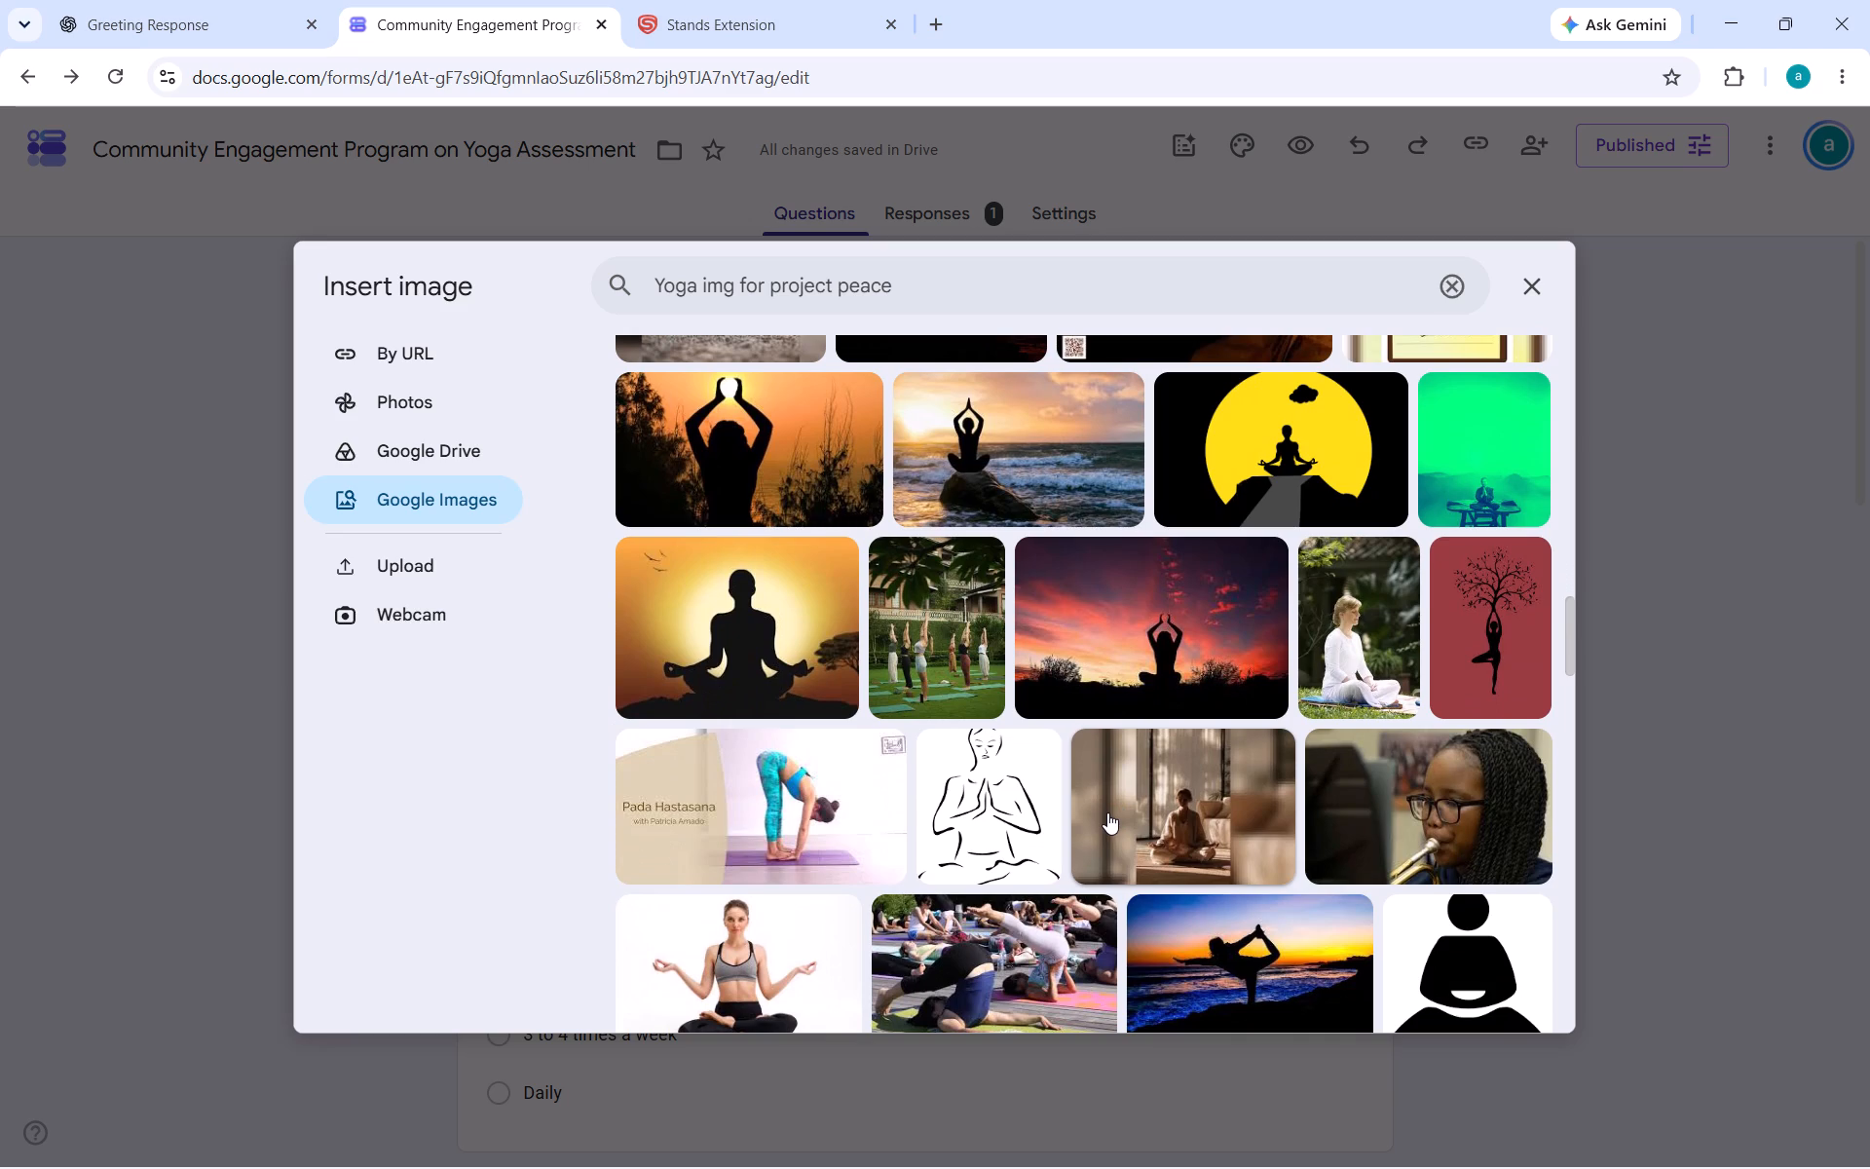
scroll(1090, 846, down, 2)
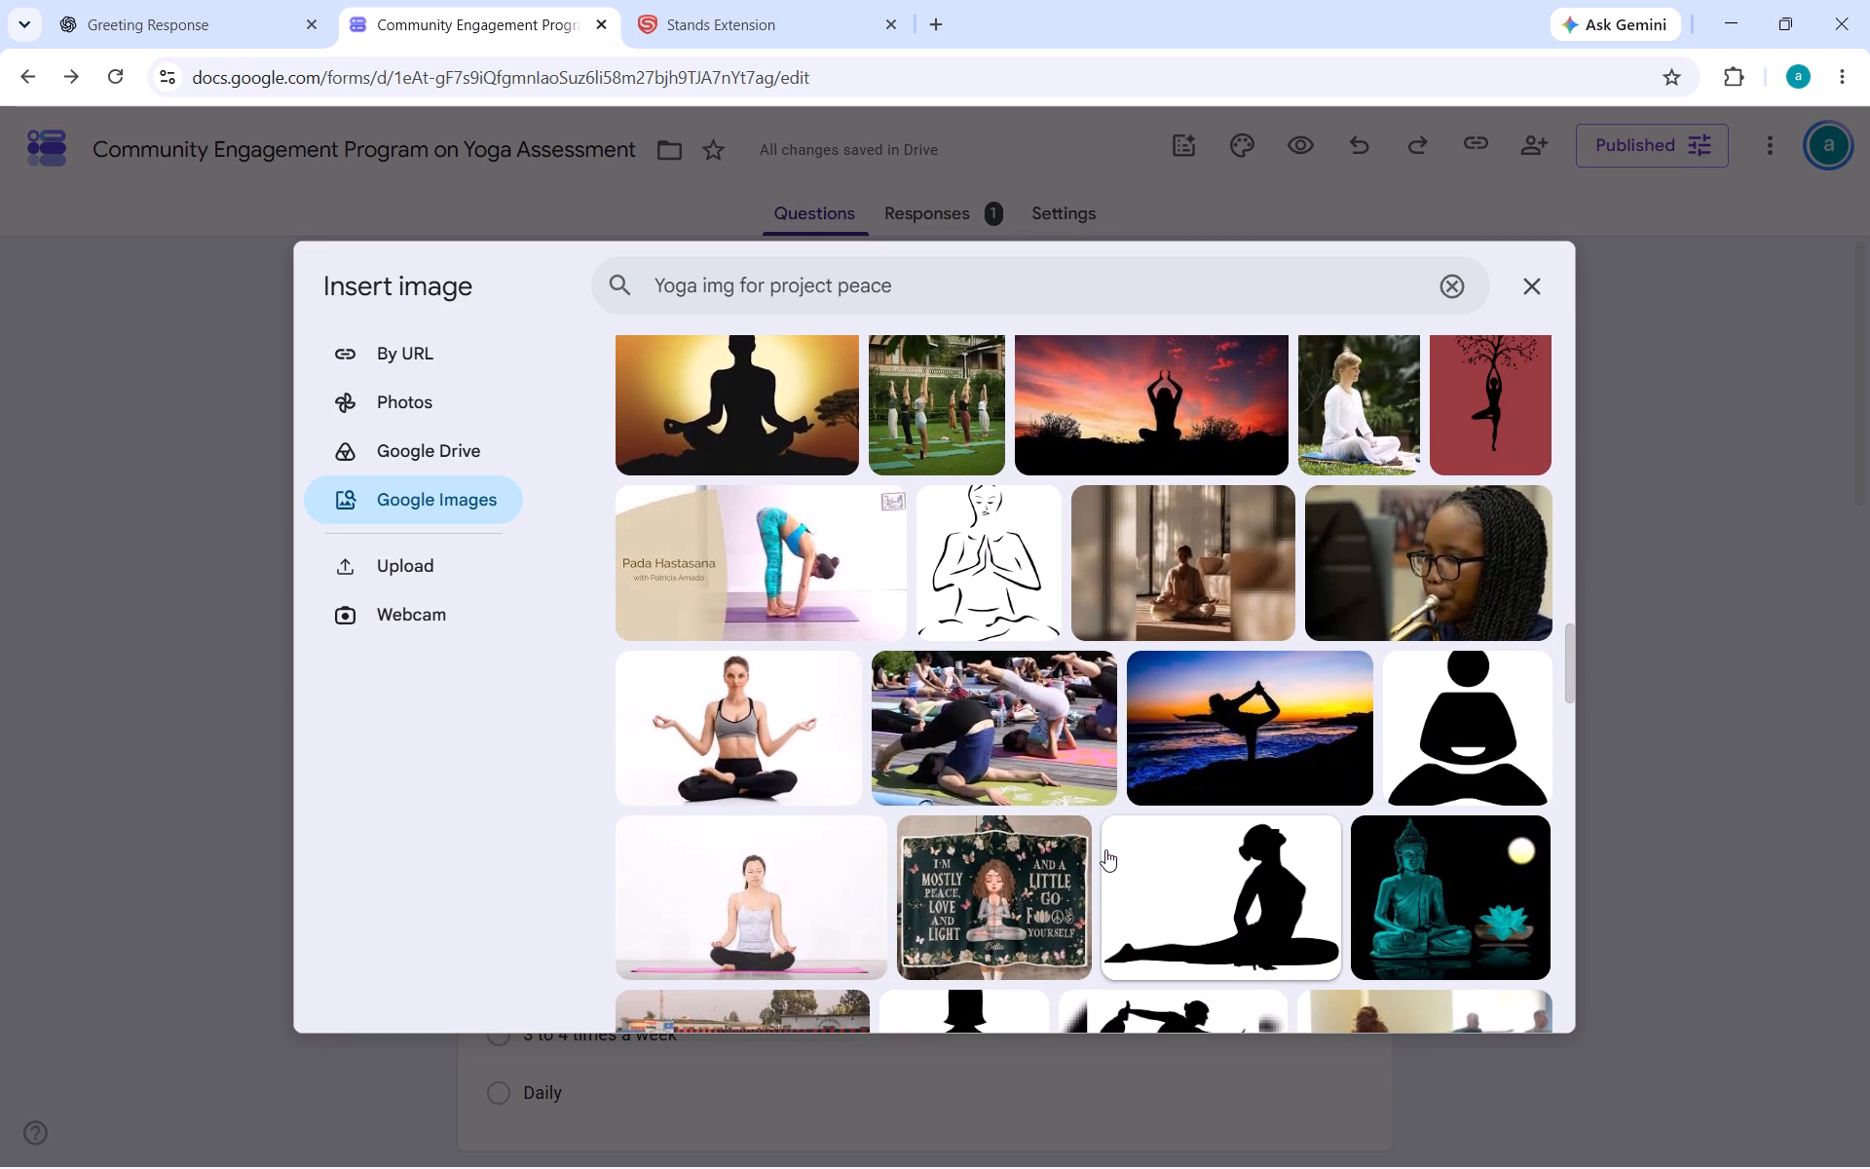
scroll(1080, 889, down, 2)
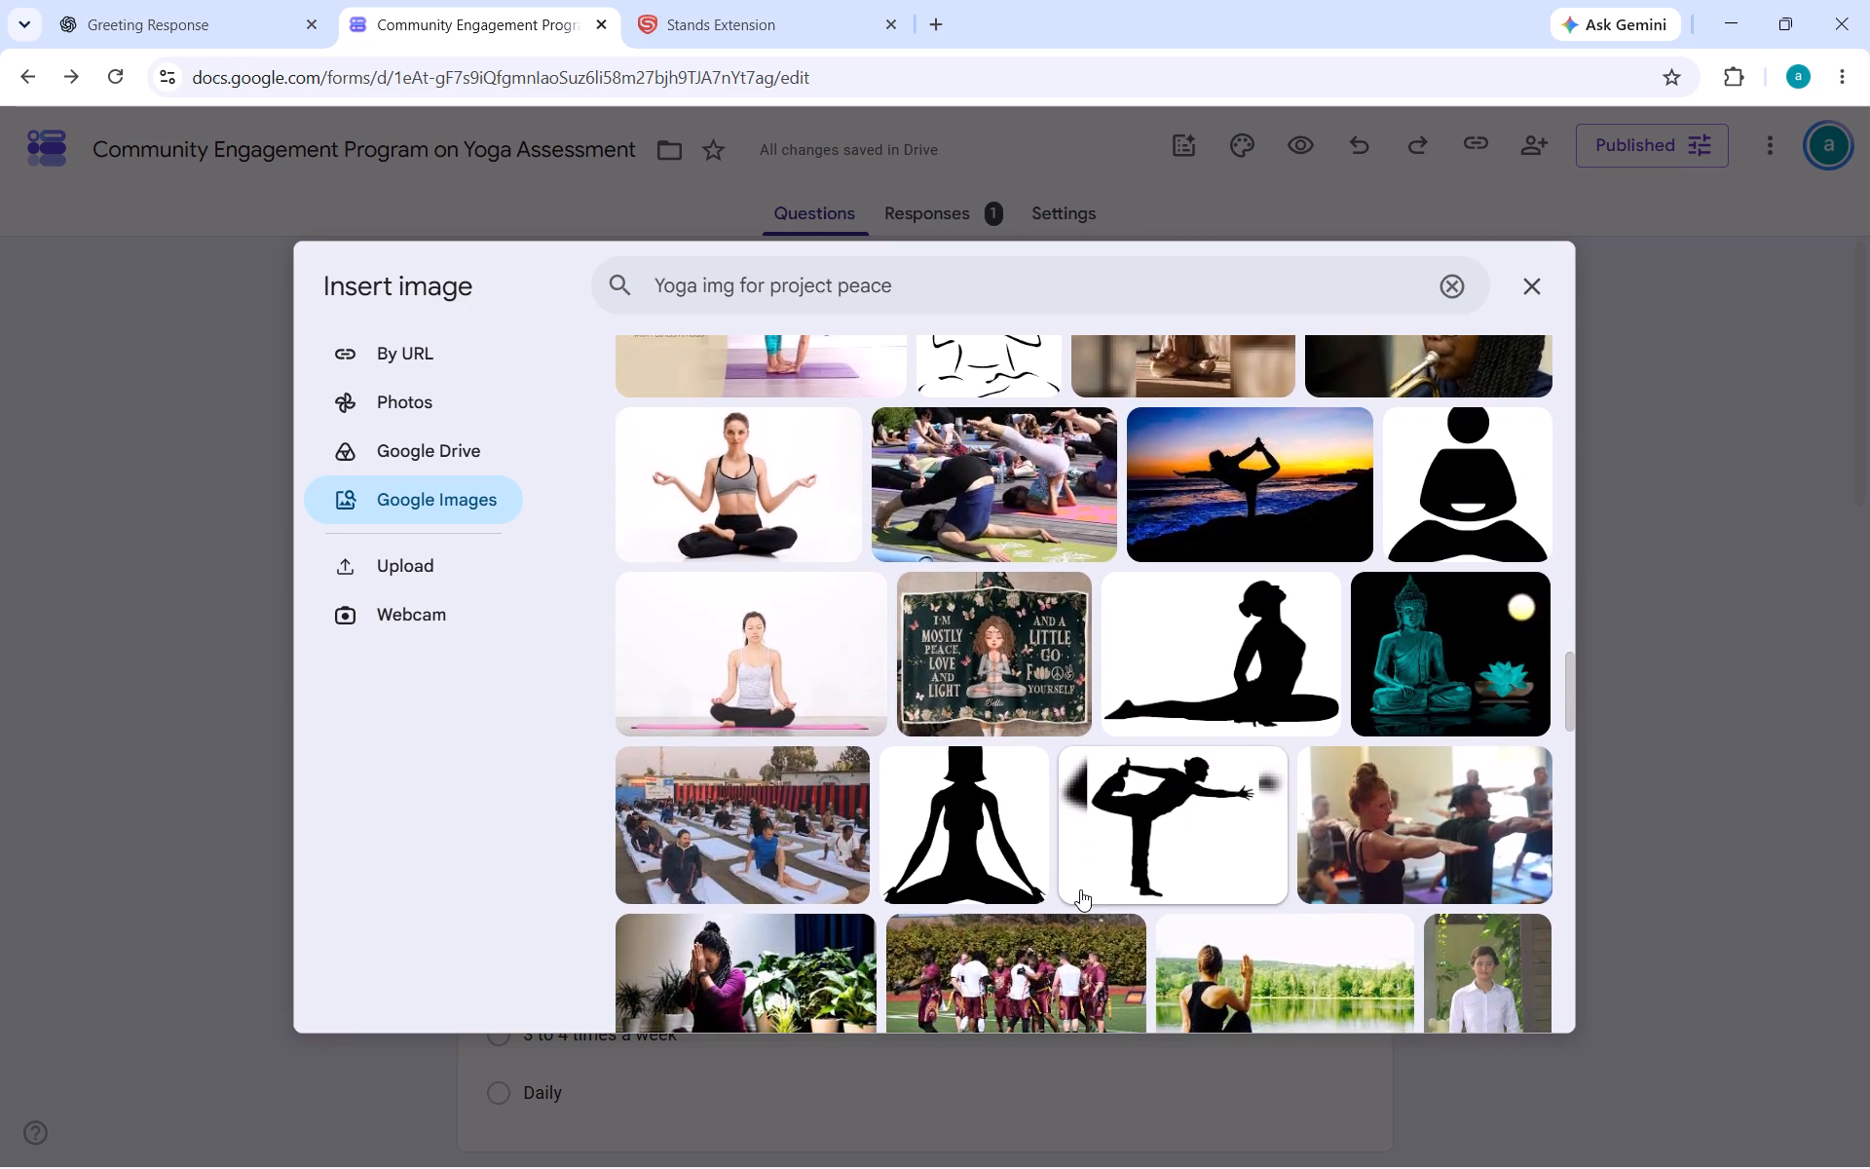
scroll(1080, 889, down, 3)
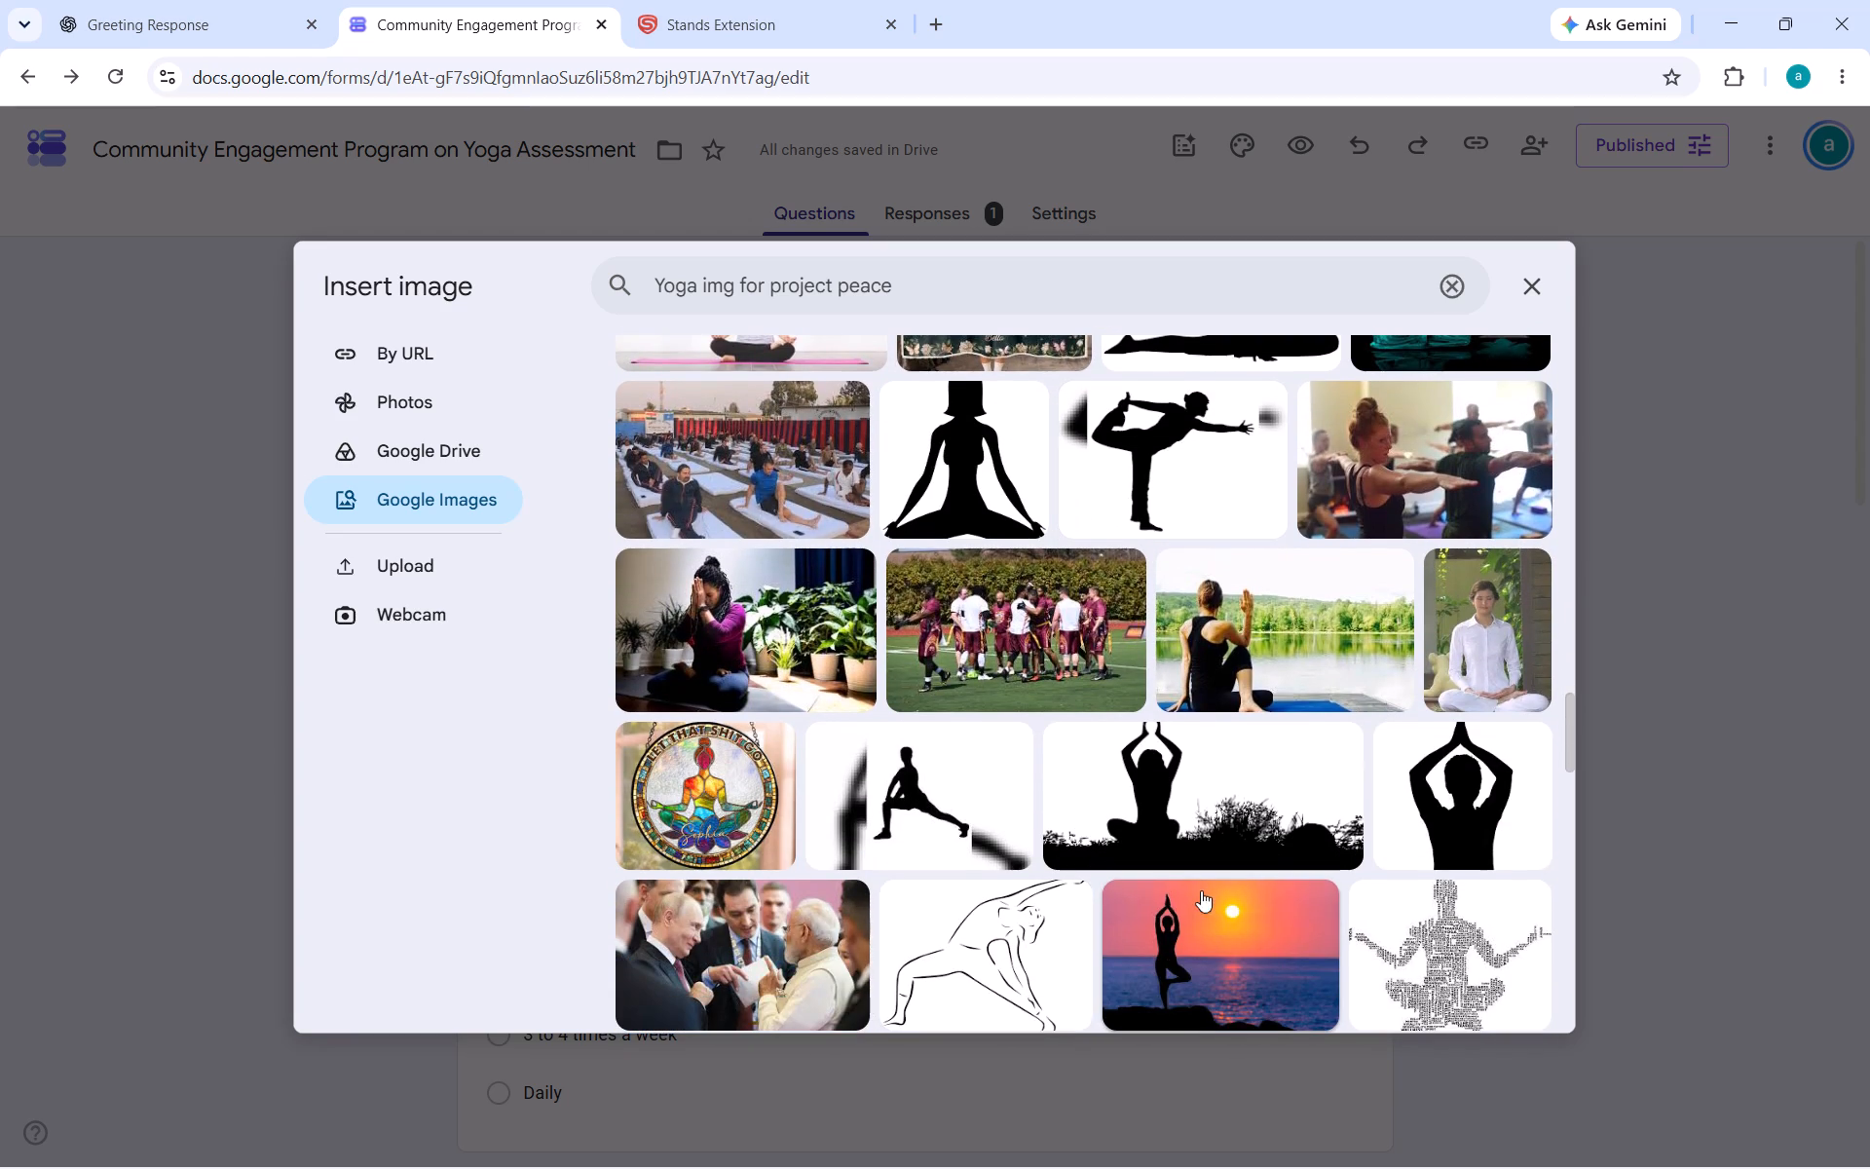
scroll(1197, 903, down, 3)
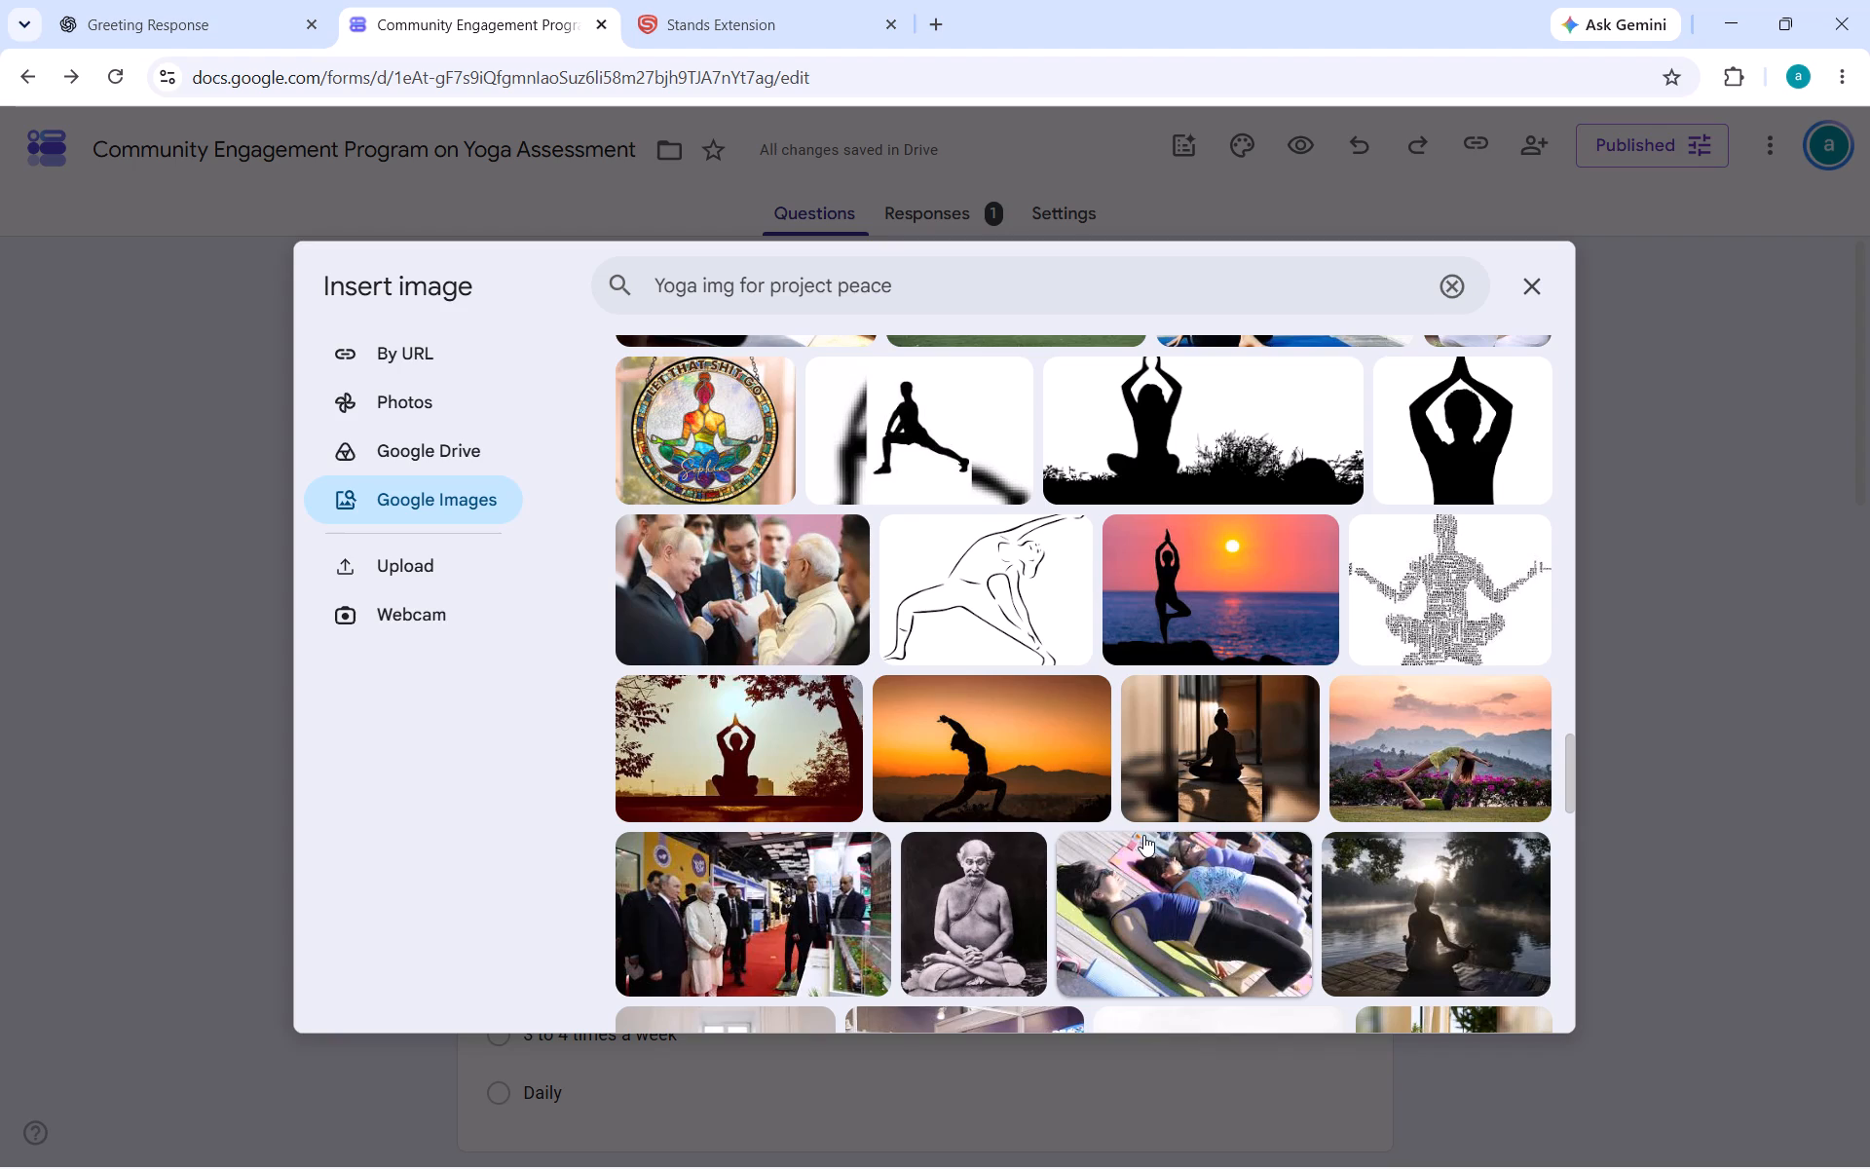
scroll(1072, 869, down, 2)
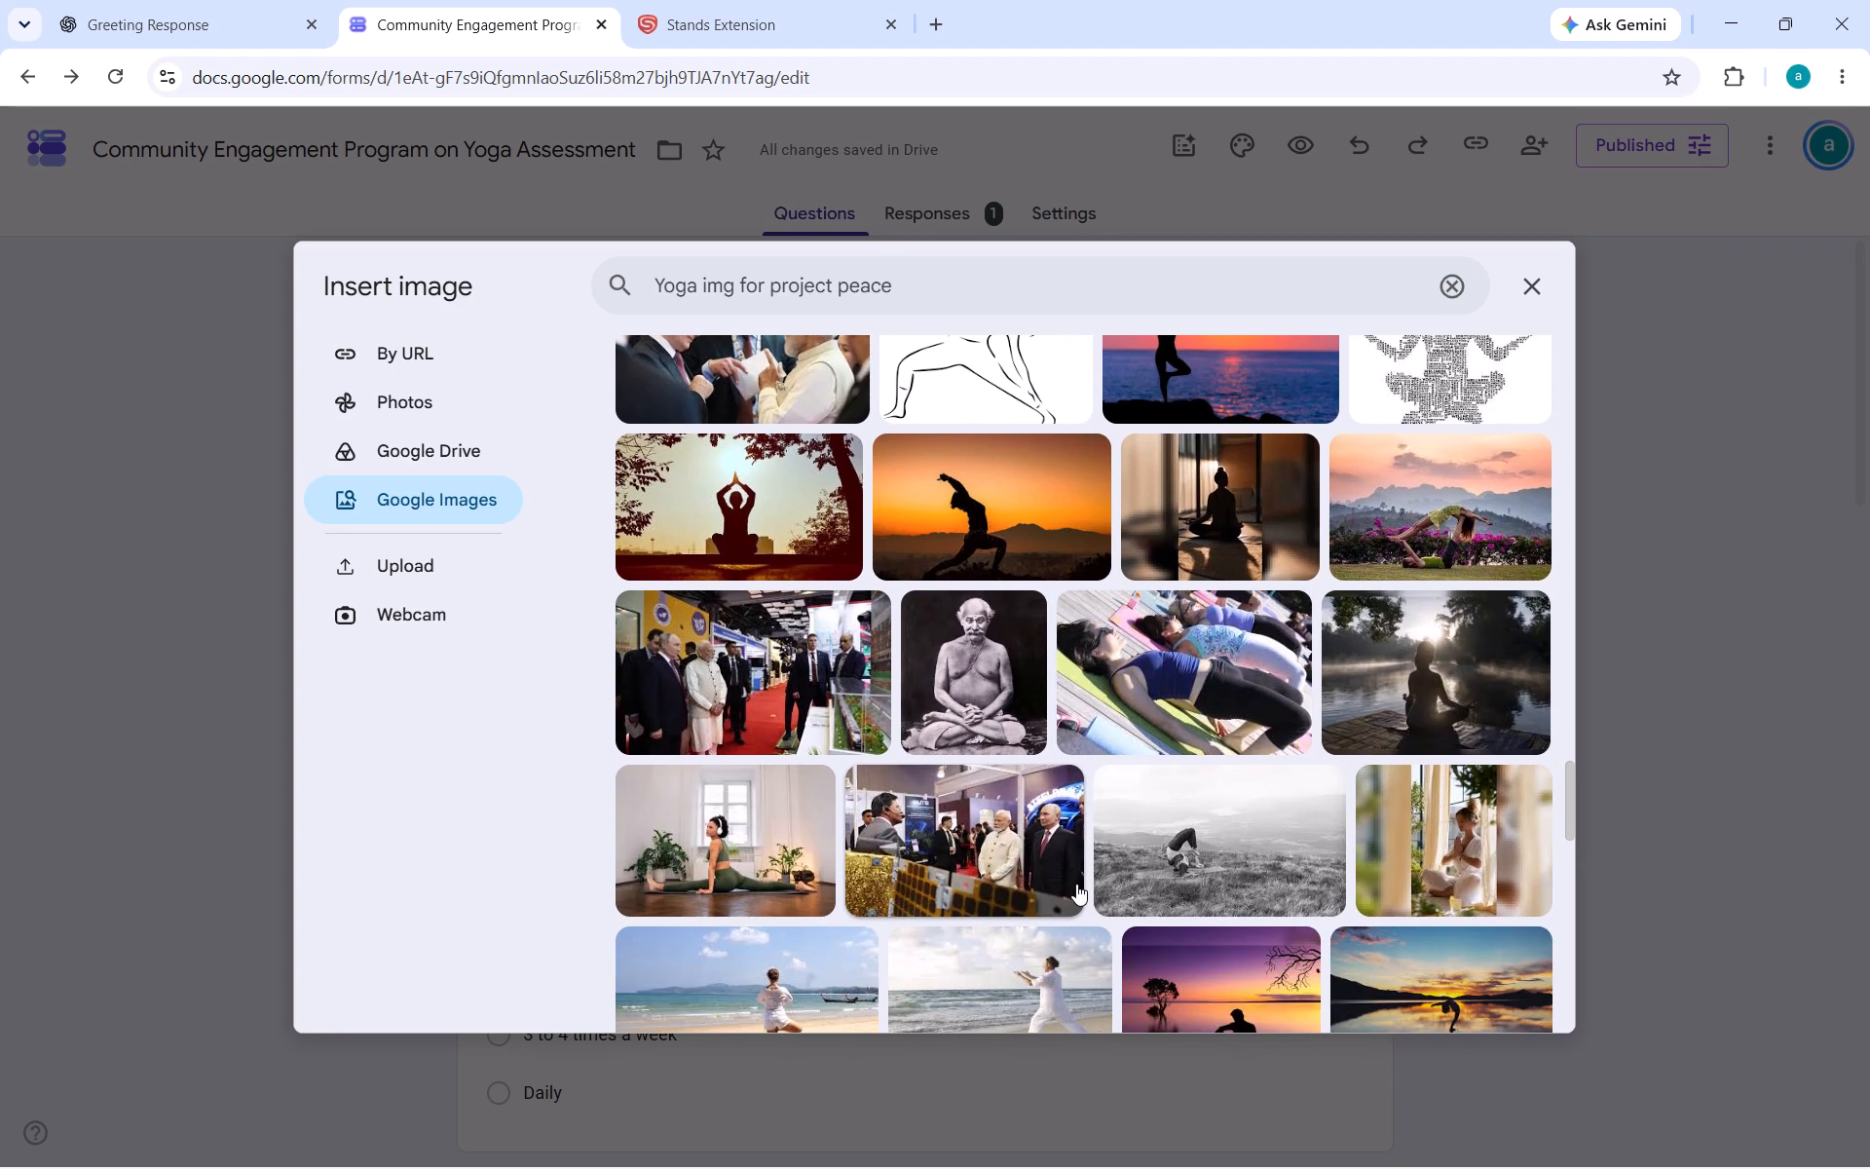
scroll(1080, 886, down, 3)
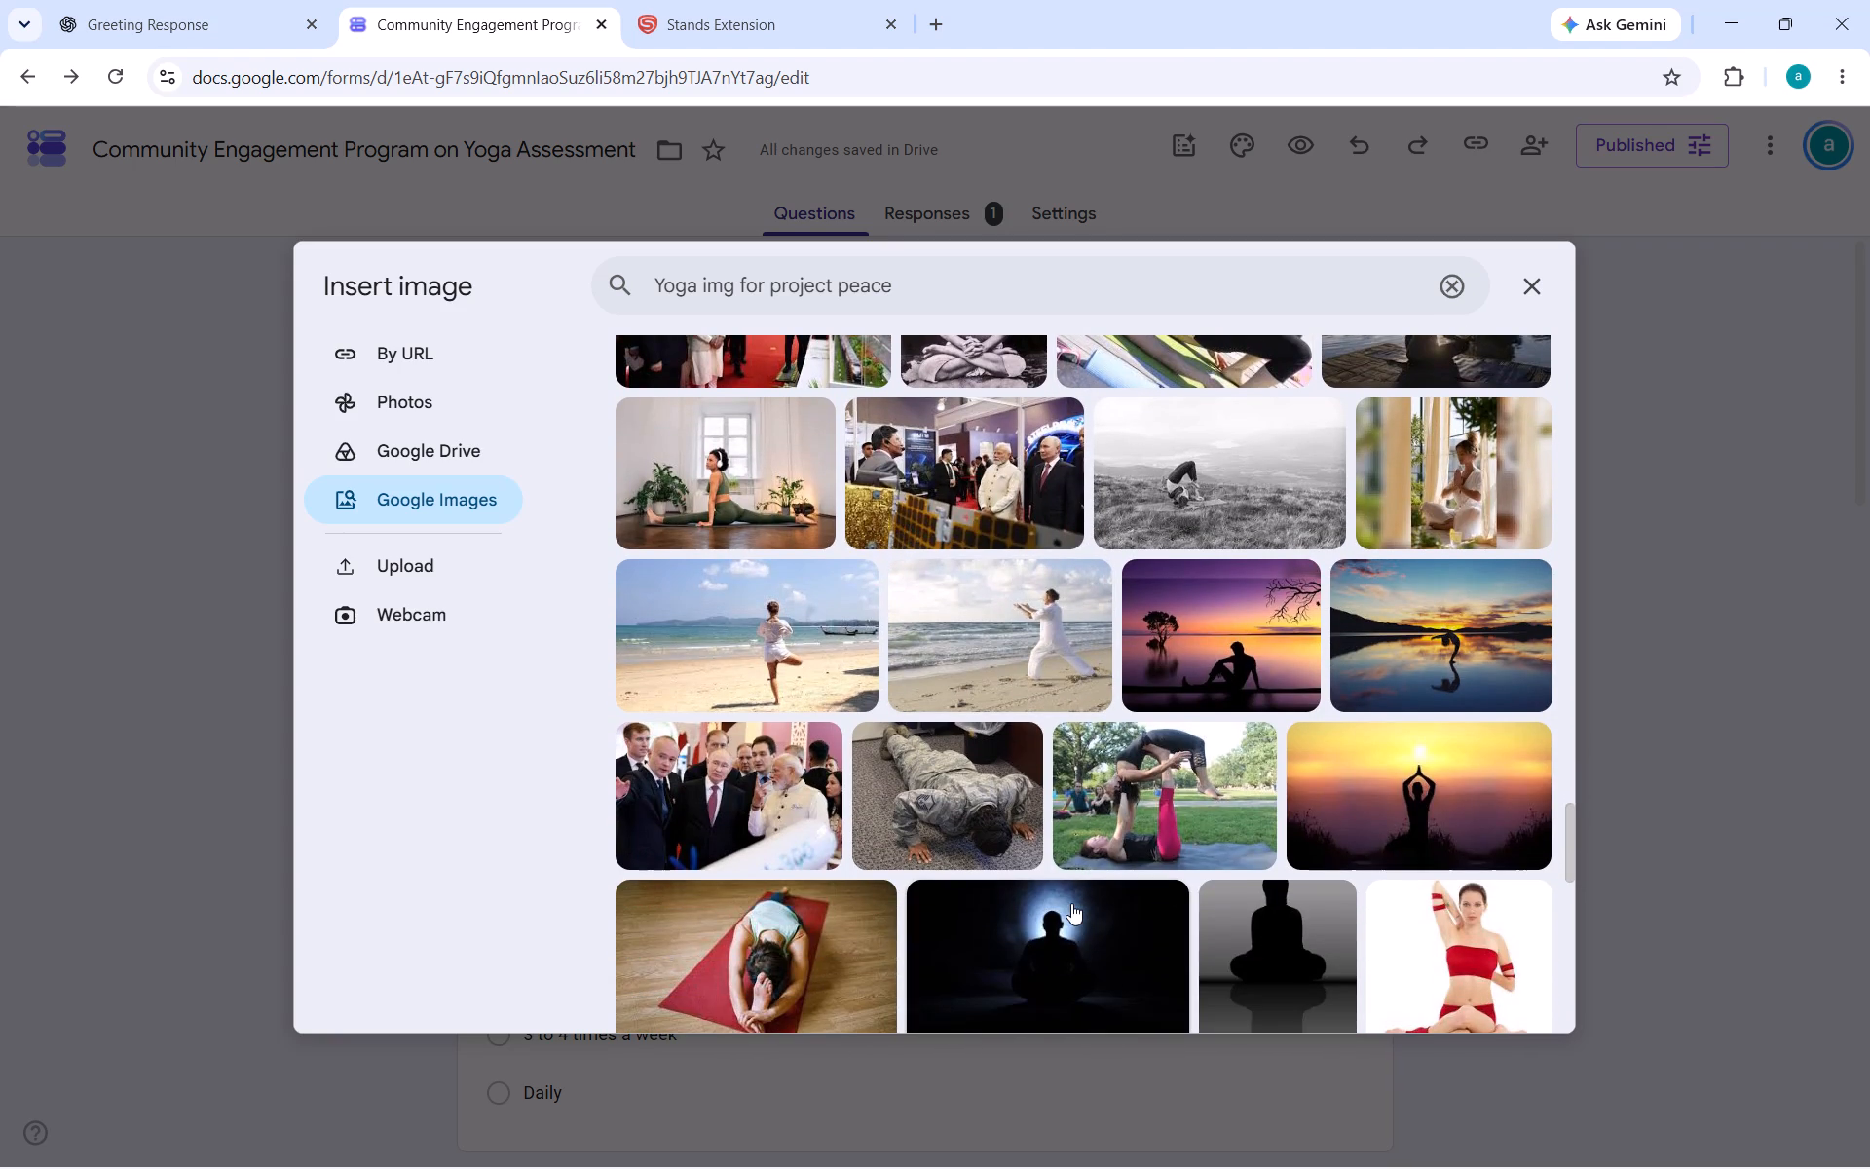
scroll(1071, 903, down, 3)
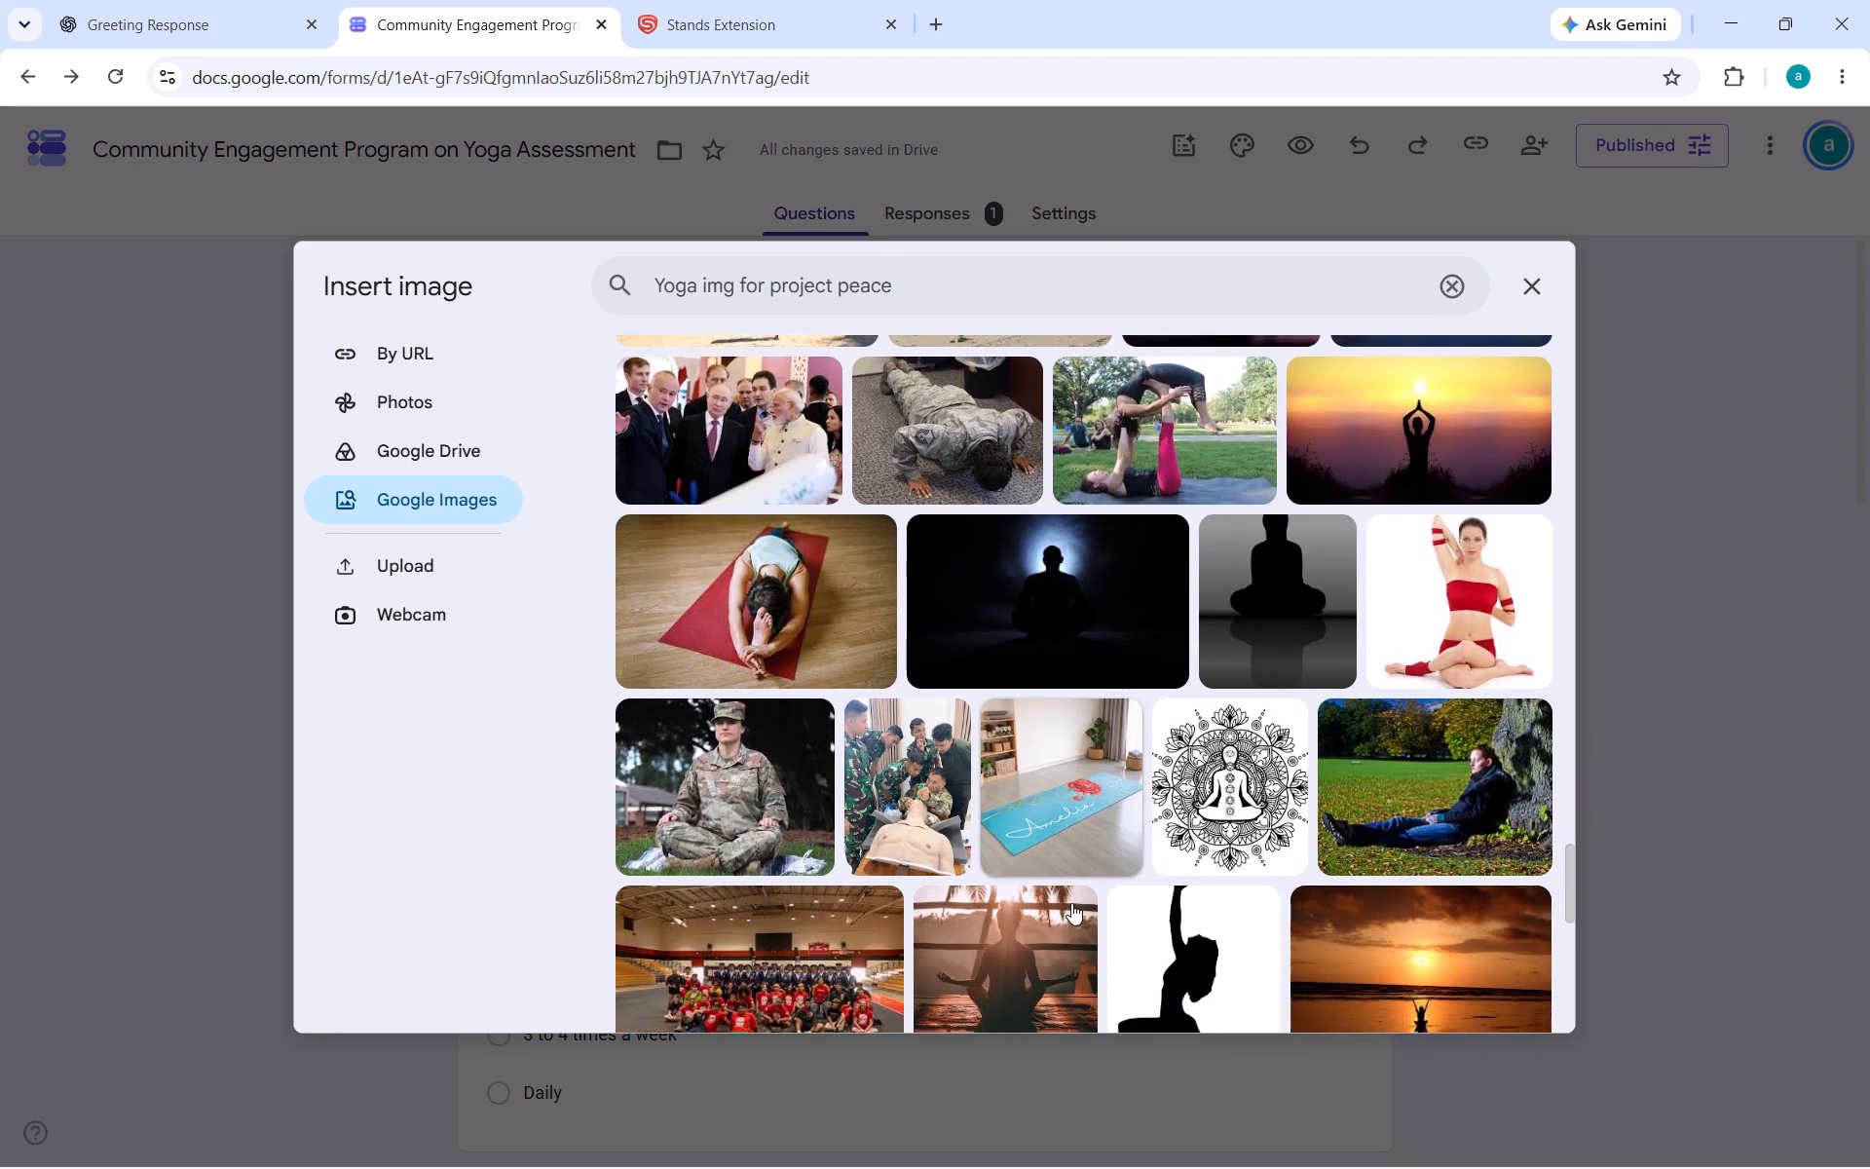
scroll(1071, 903, down, 3)
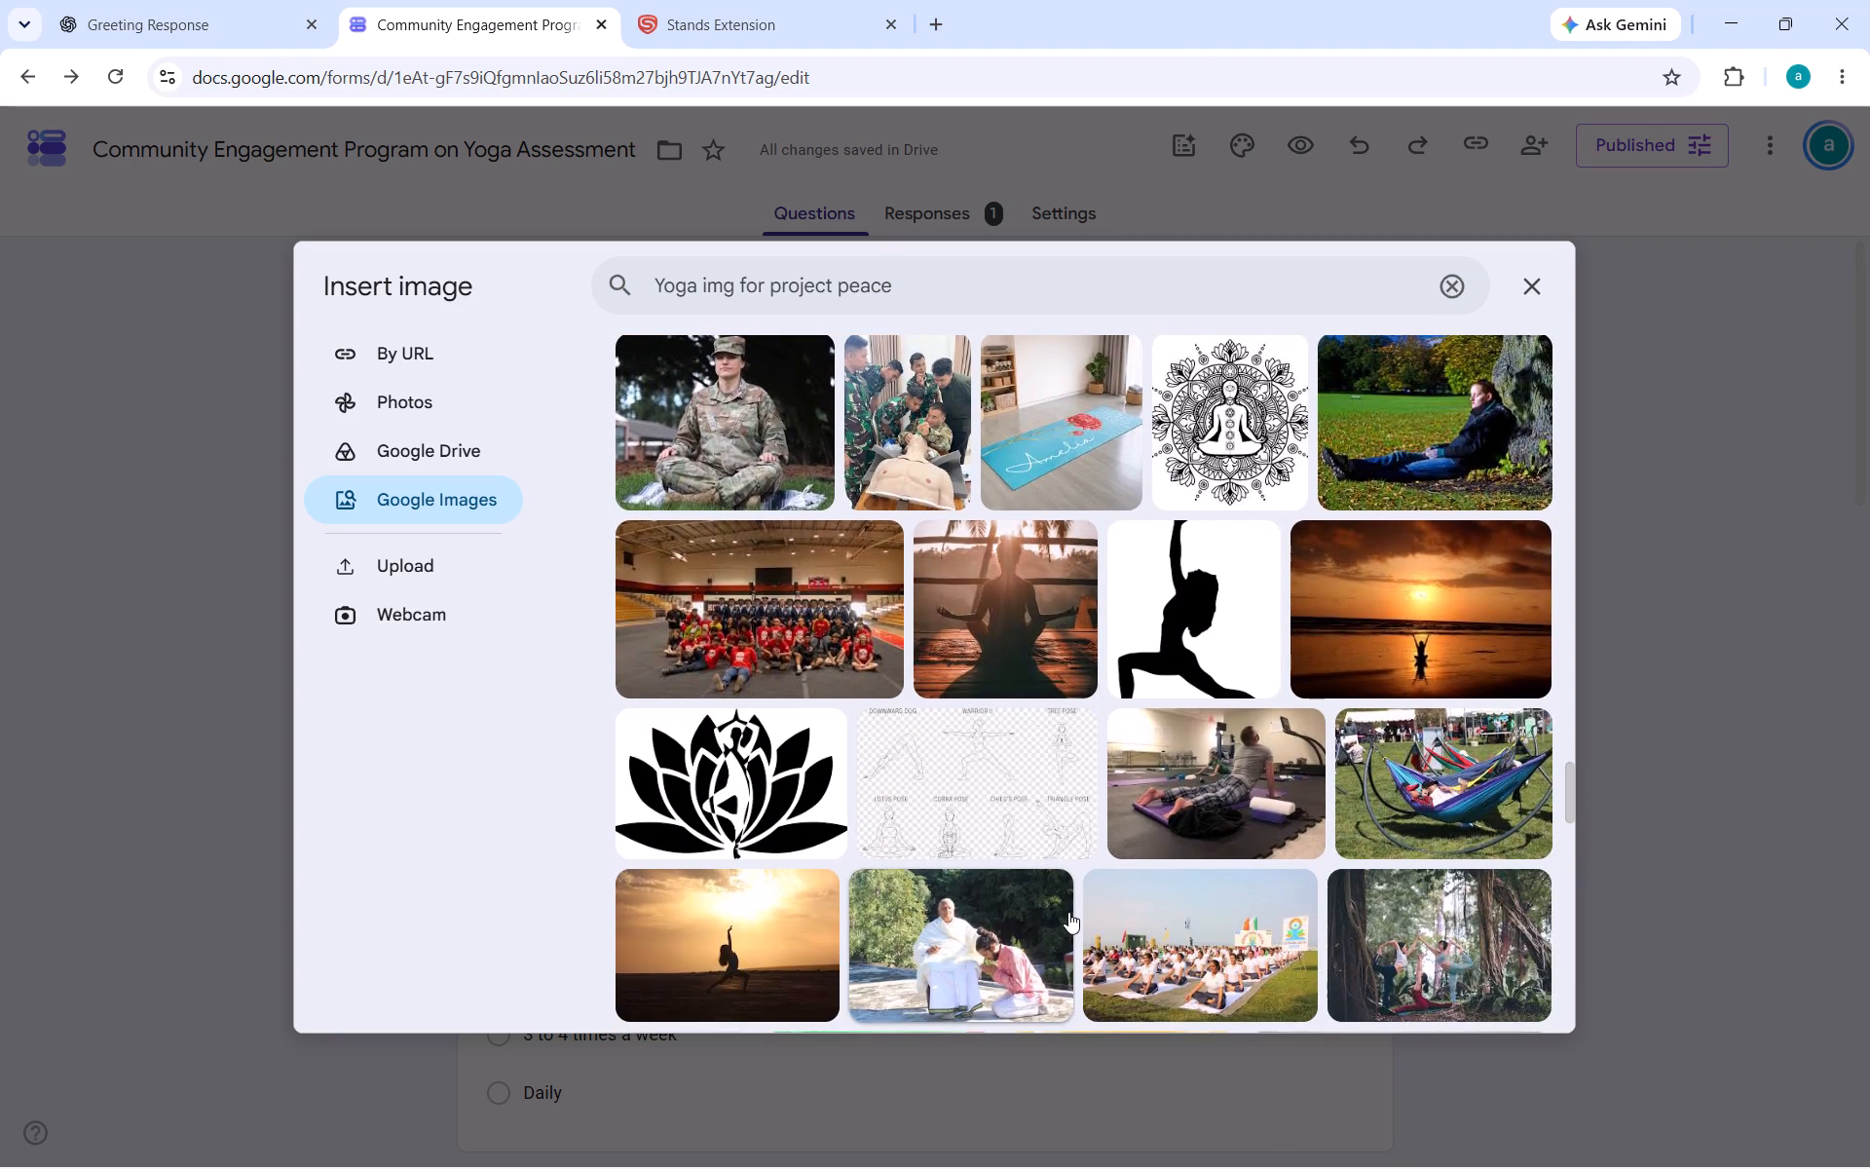
scroll(1068, 912, down, 5)
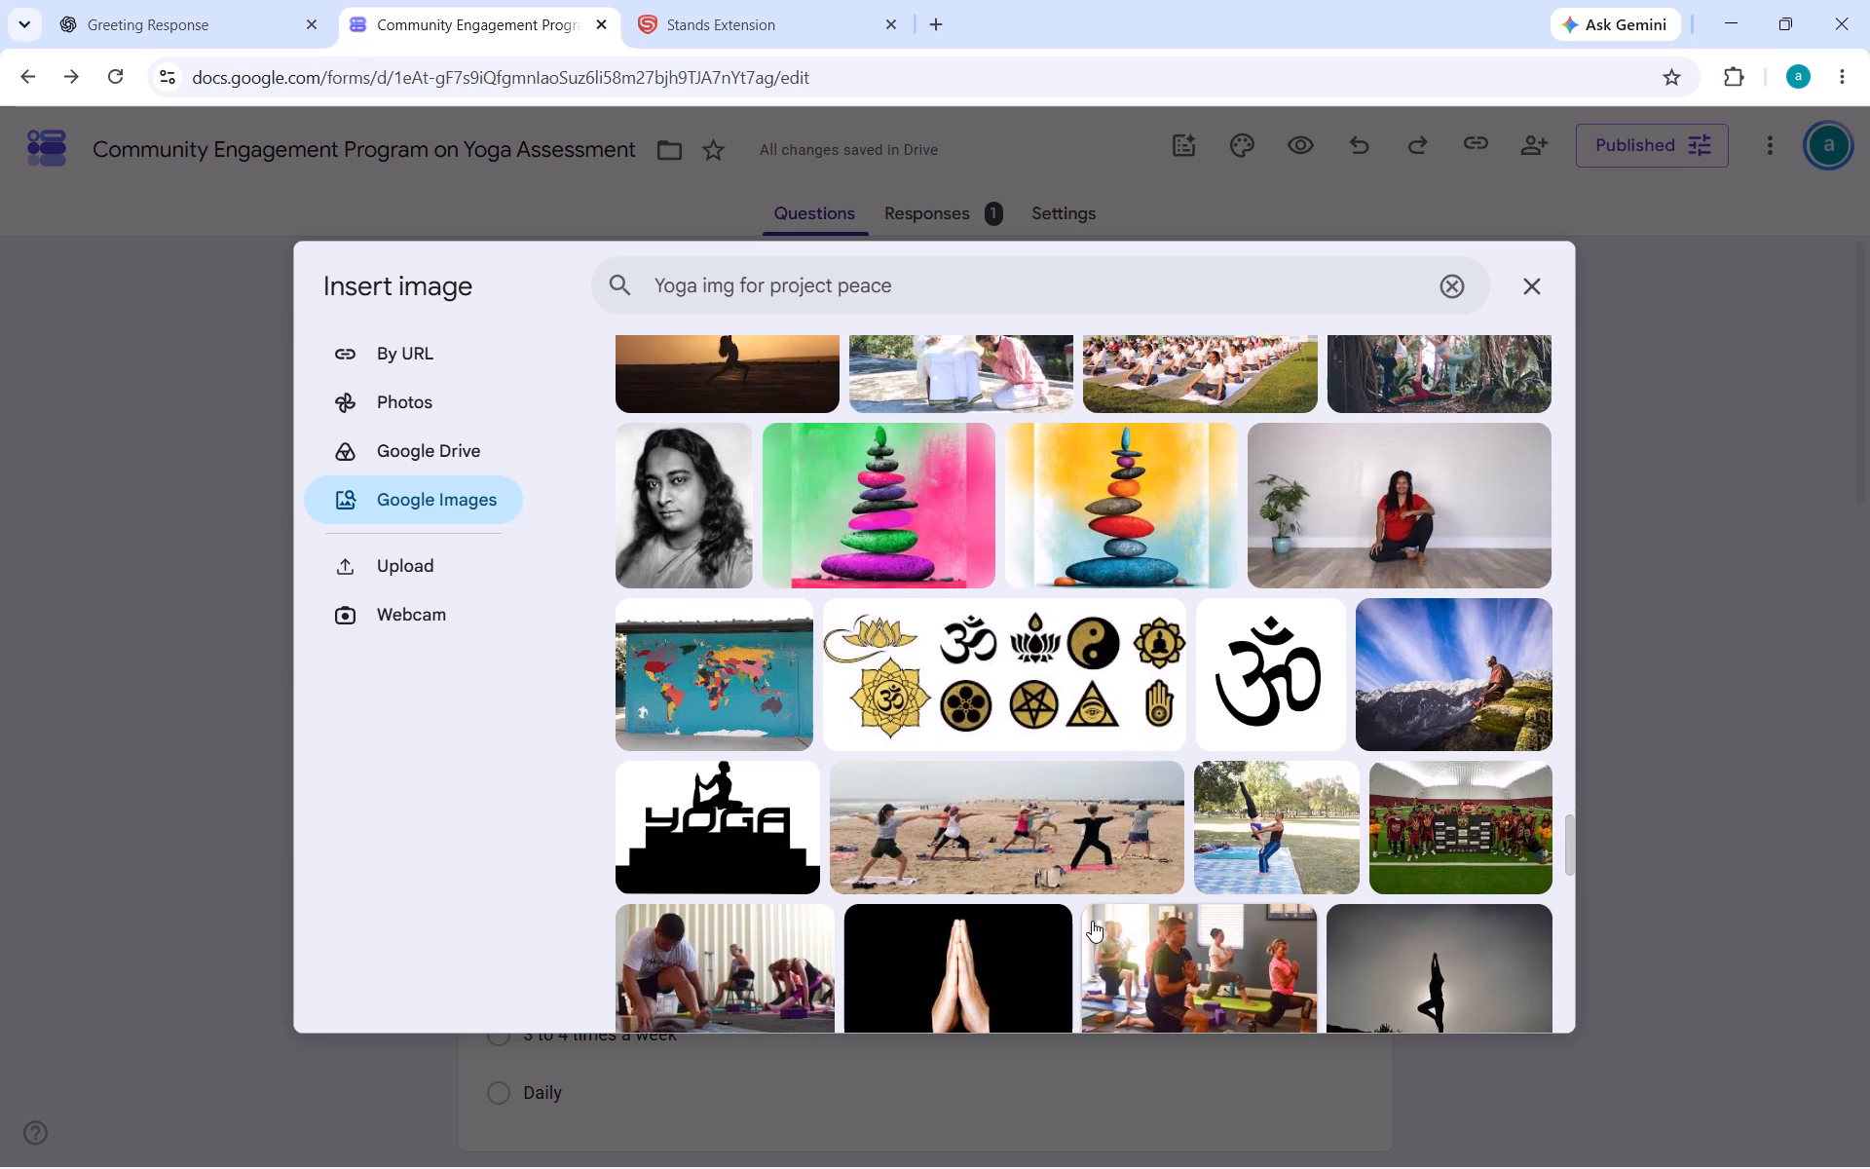
scroll(1092, 921, down, 3)
scroll(1096, 925, up, 3)
scroll(1096, 925, down, 8)
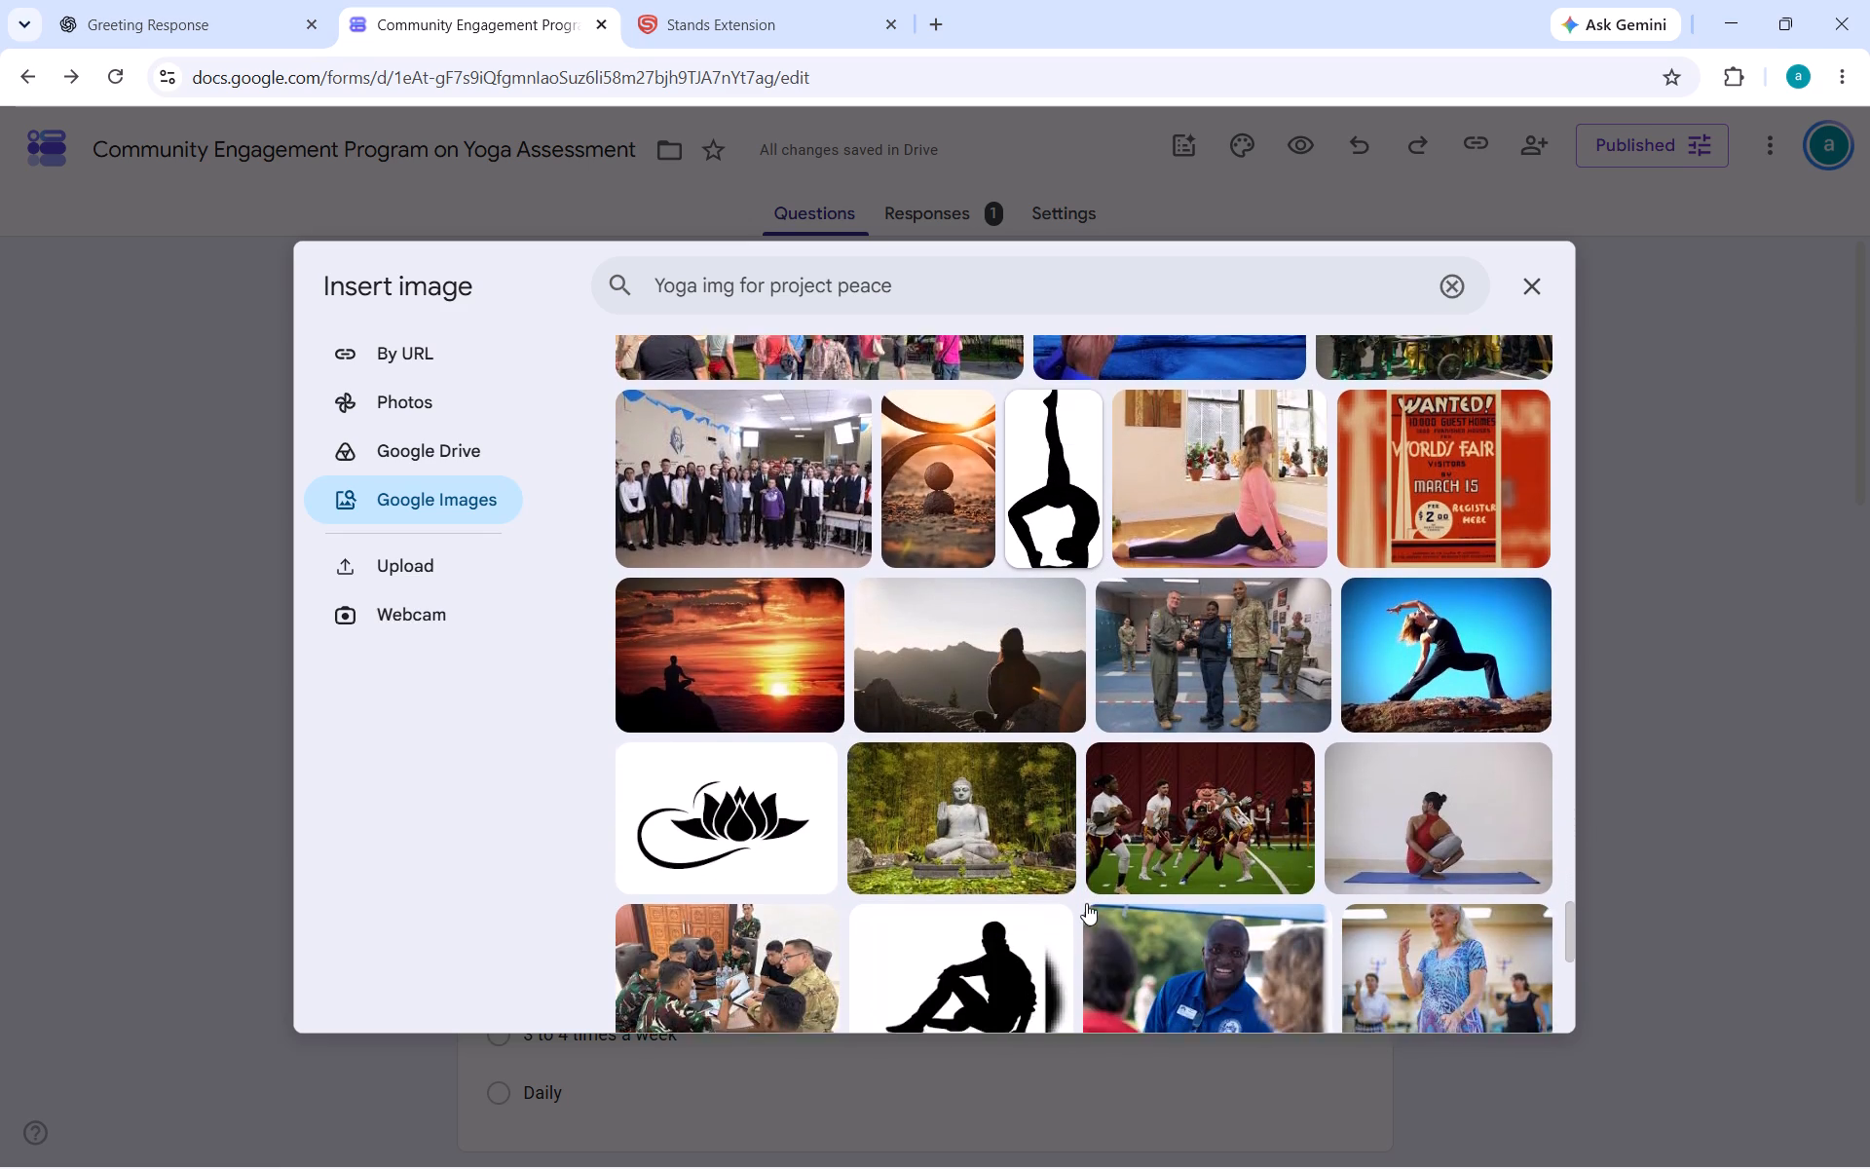
scroll(1086, 903, down, 8)
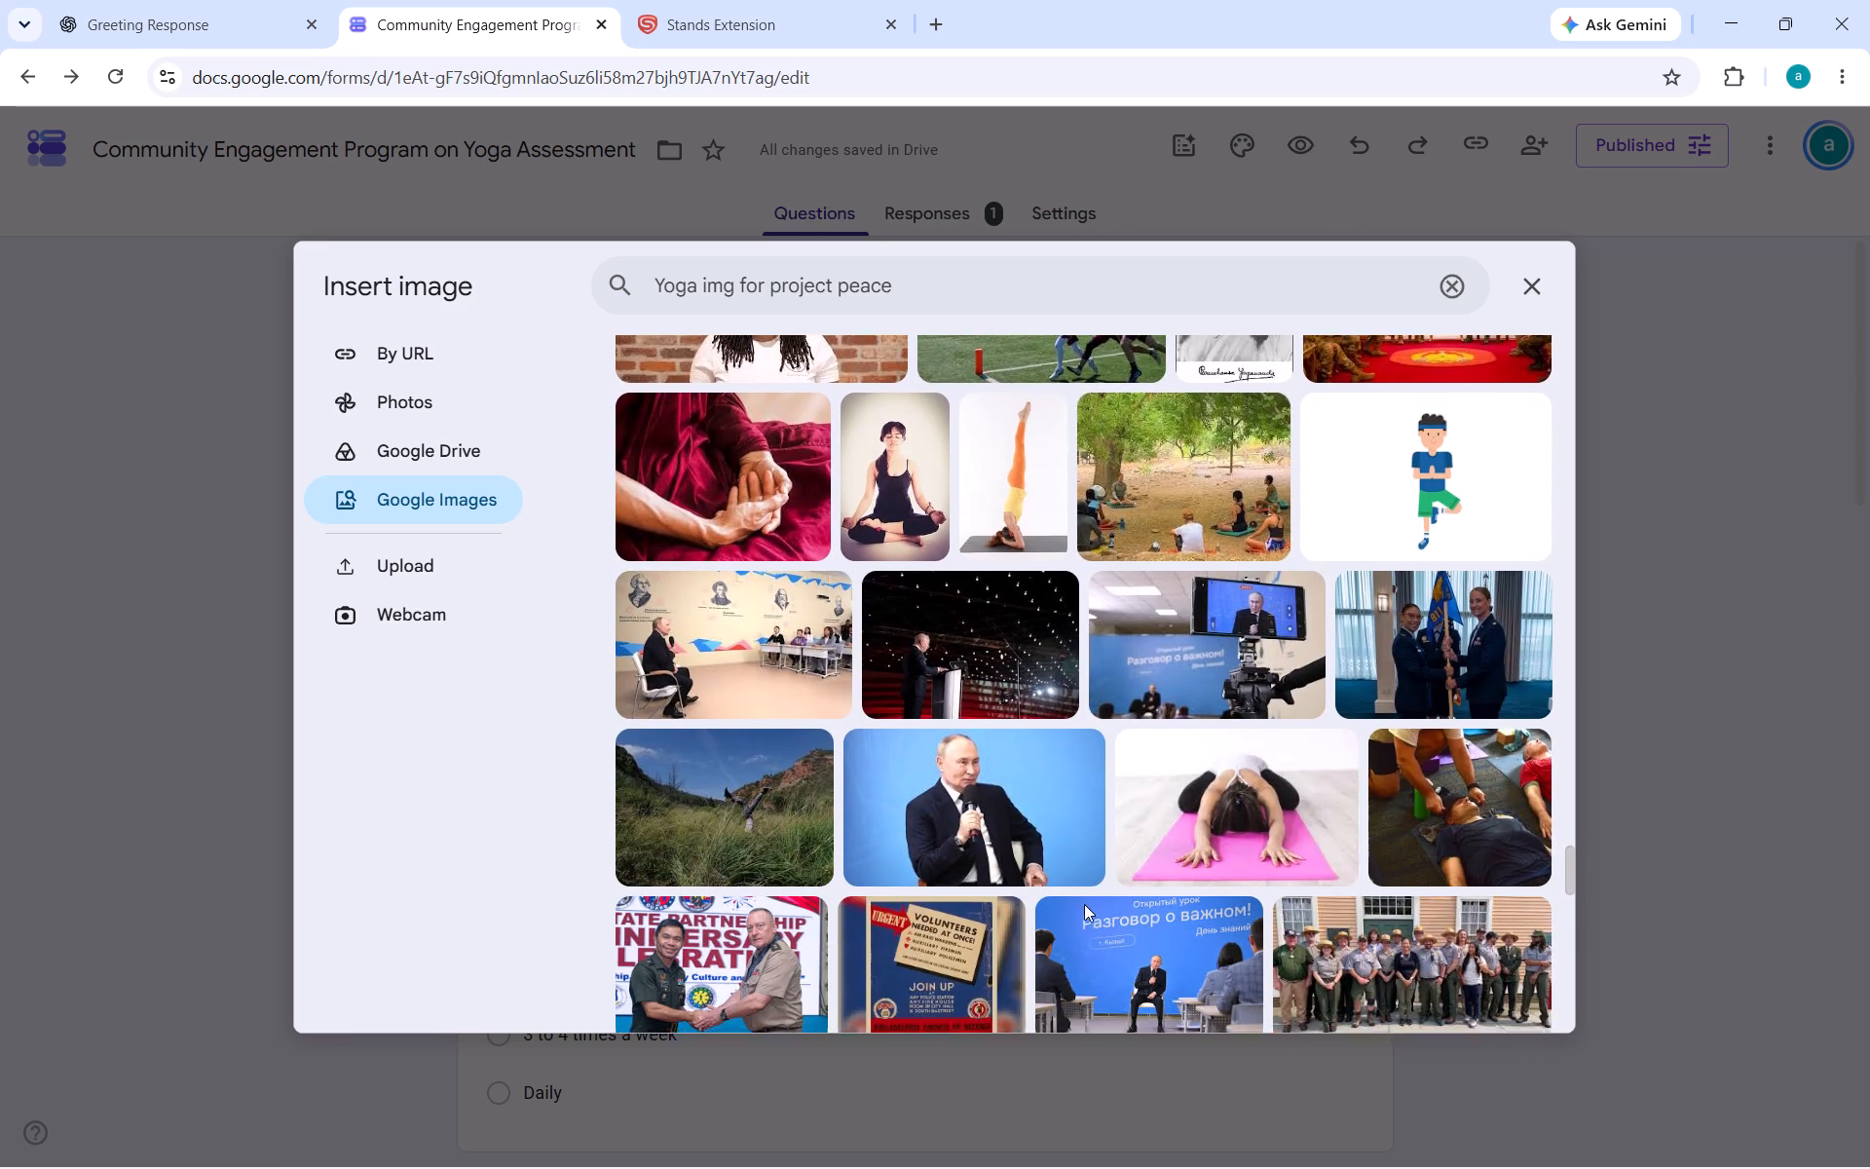
scroll(1084, 904, down, 5)
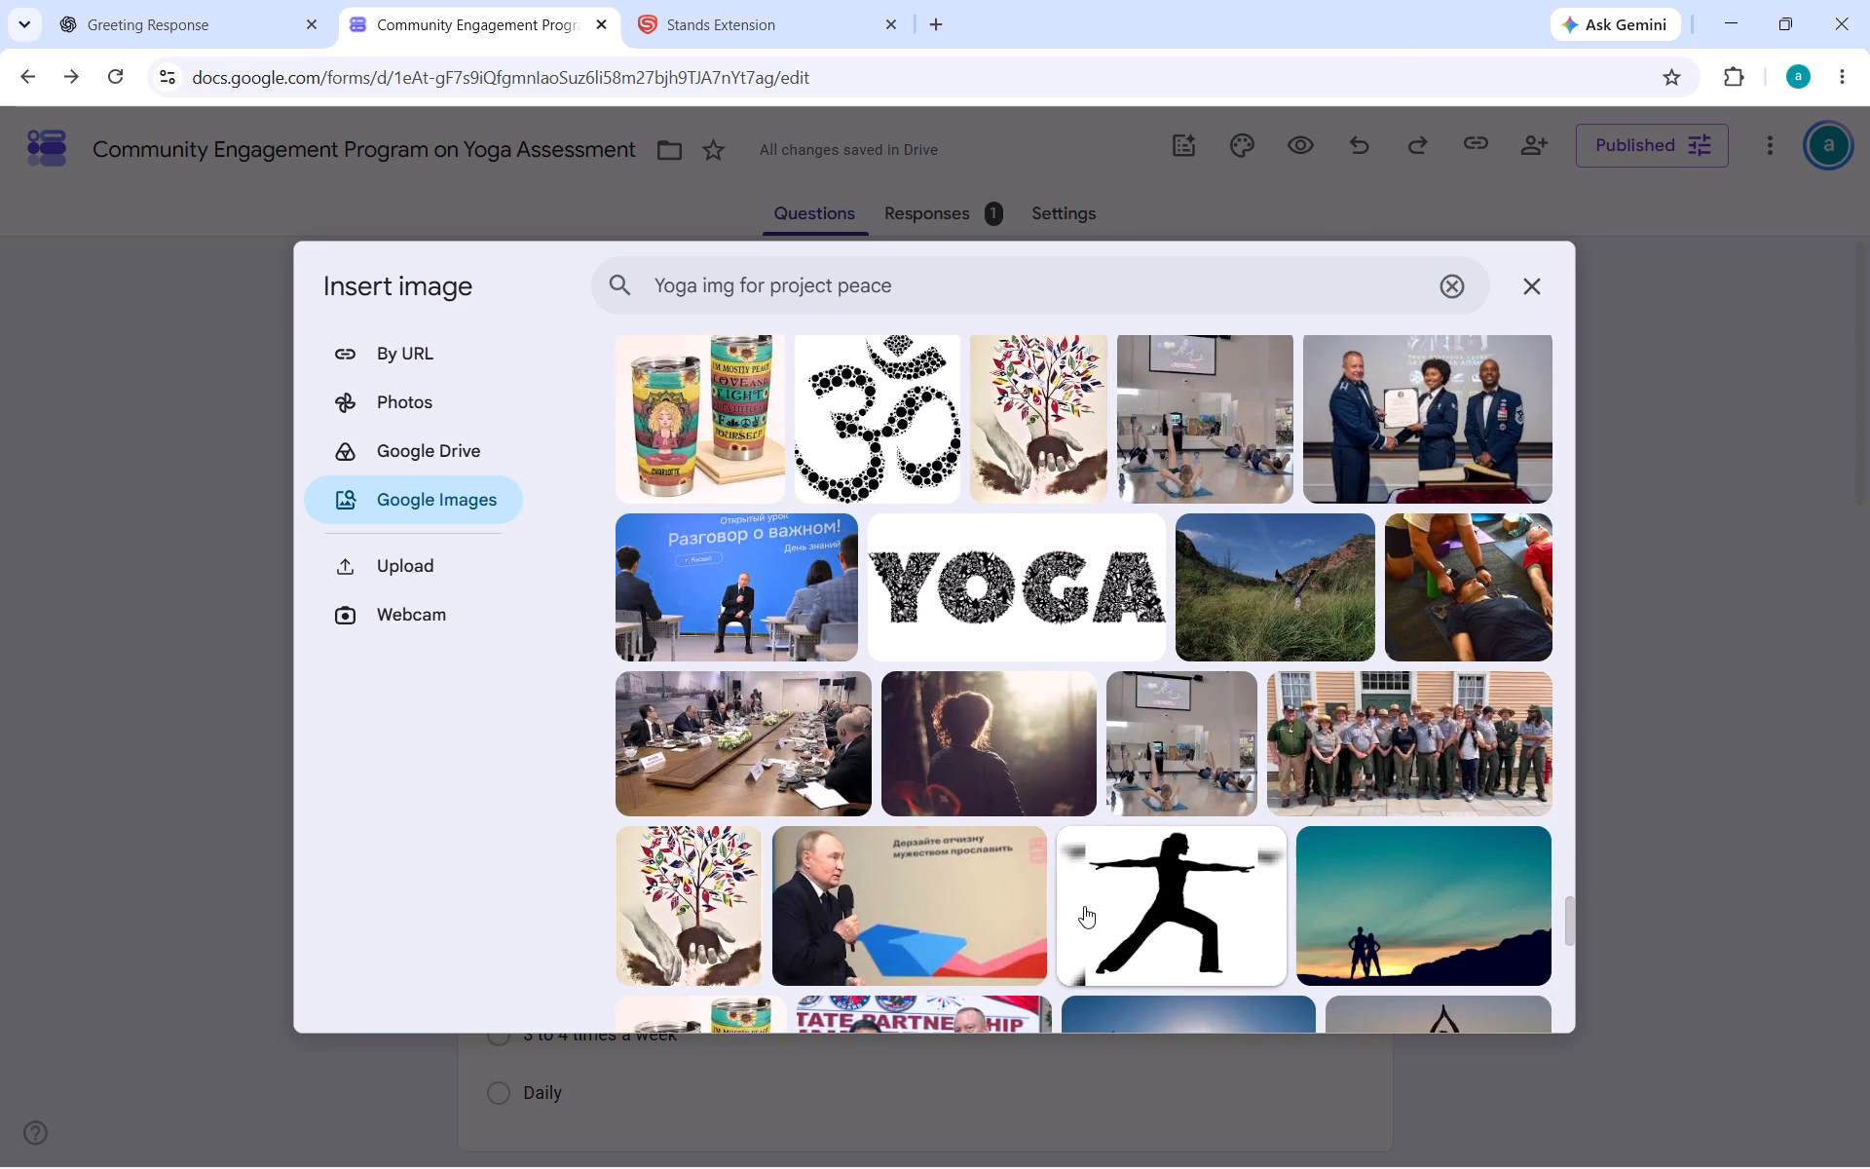
scroll(1084, 906, down, 1)
scroll(1084, 906, up, 1)
scroll(1084, 906, down, 8)
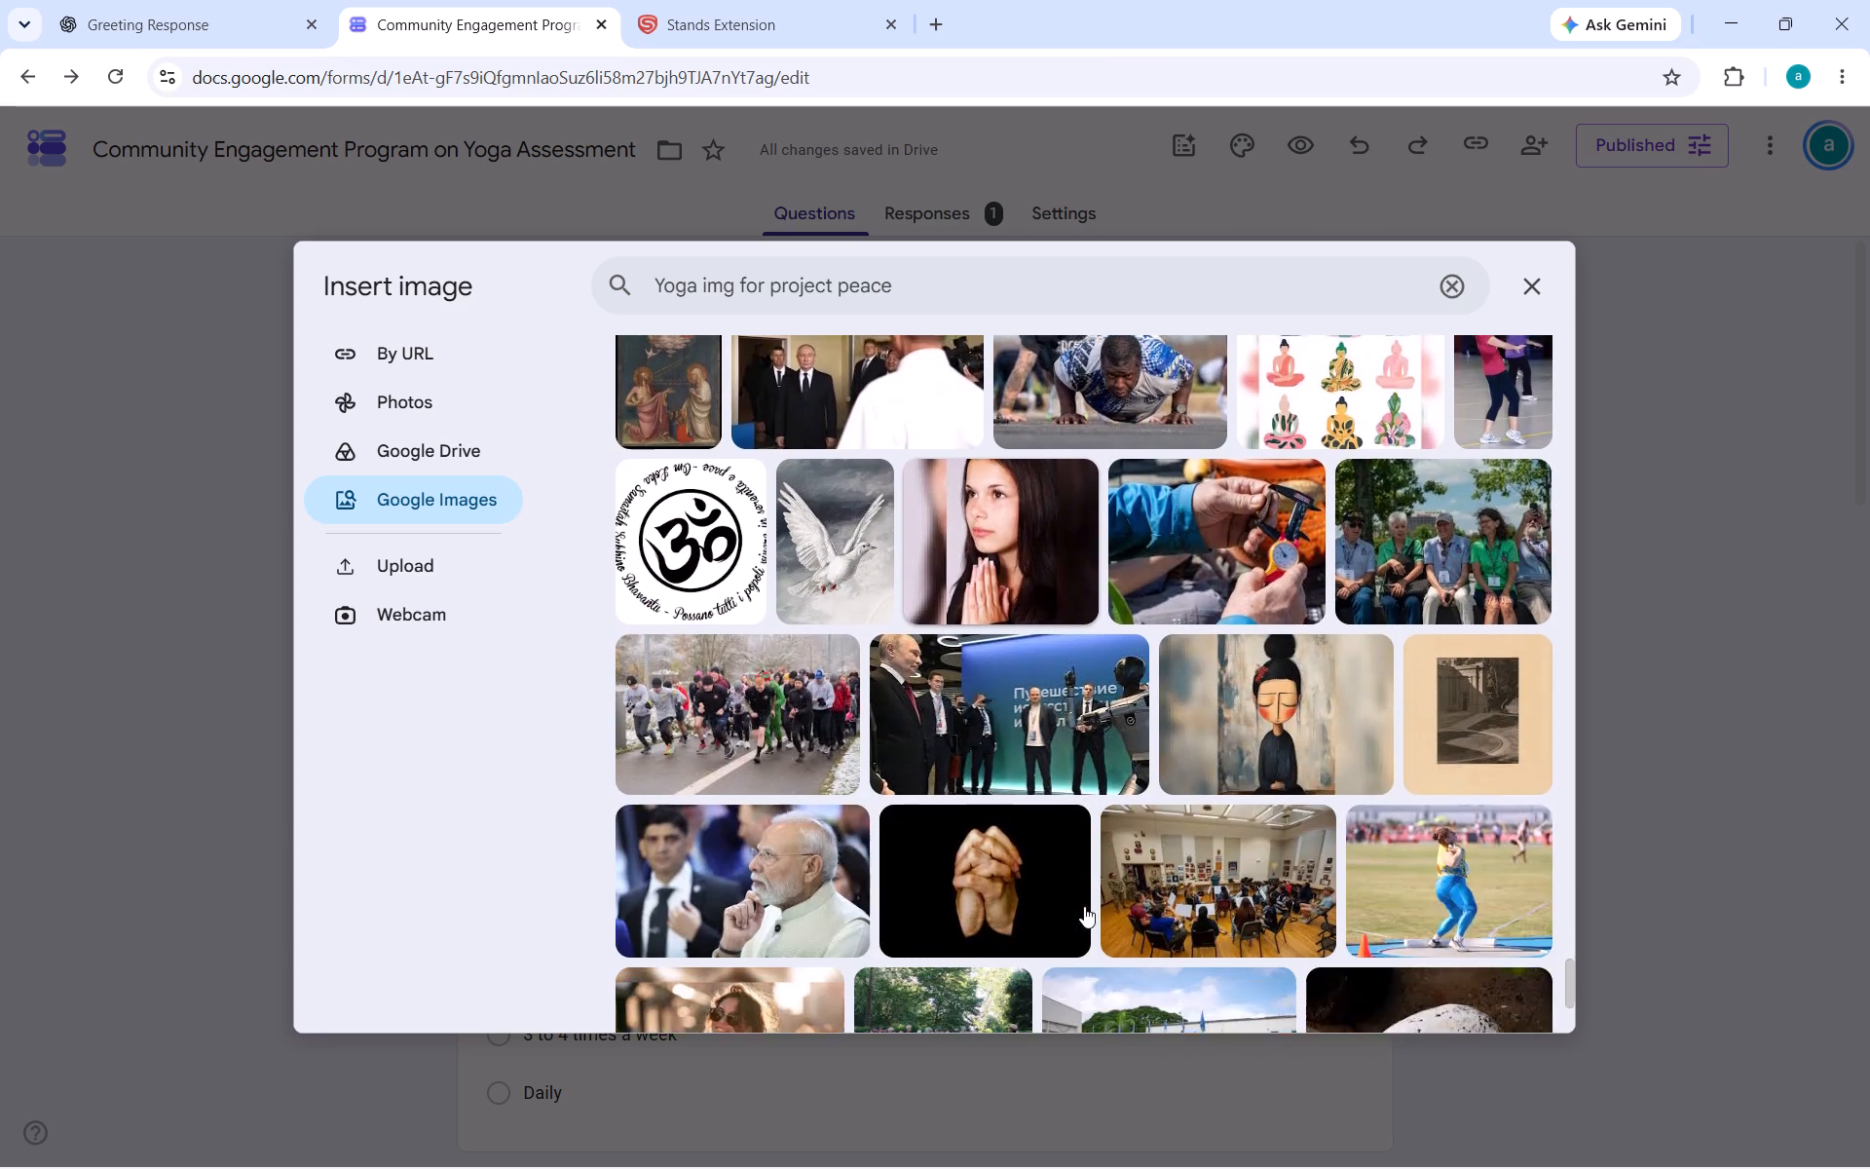
scroll(1084, 906, down, 7)
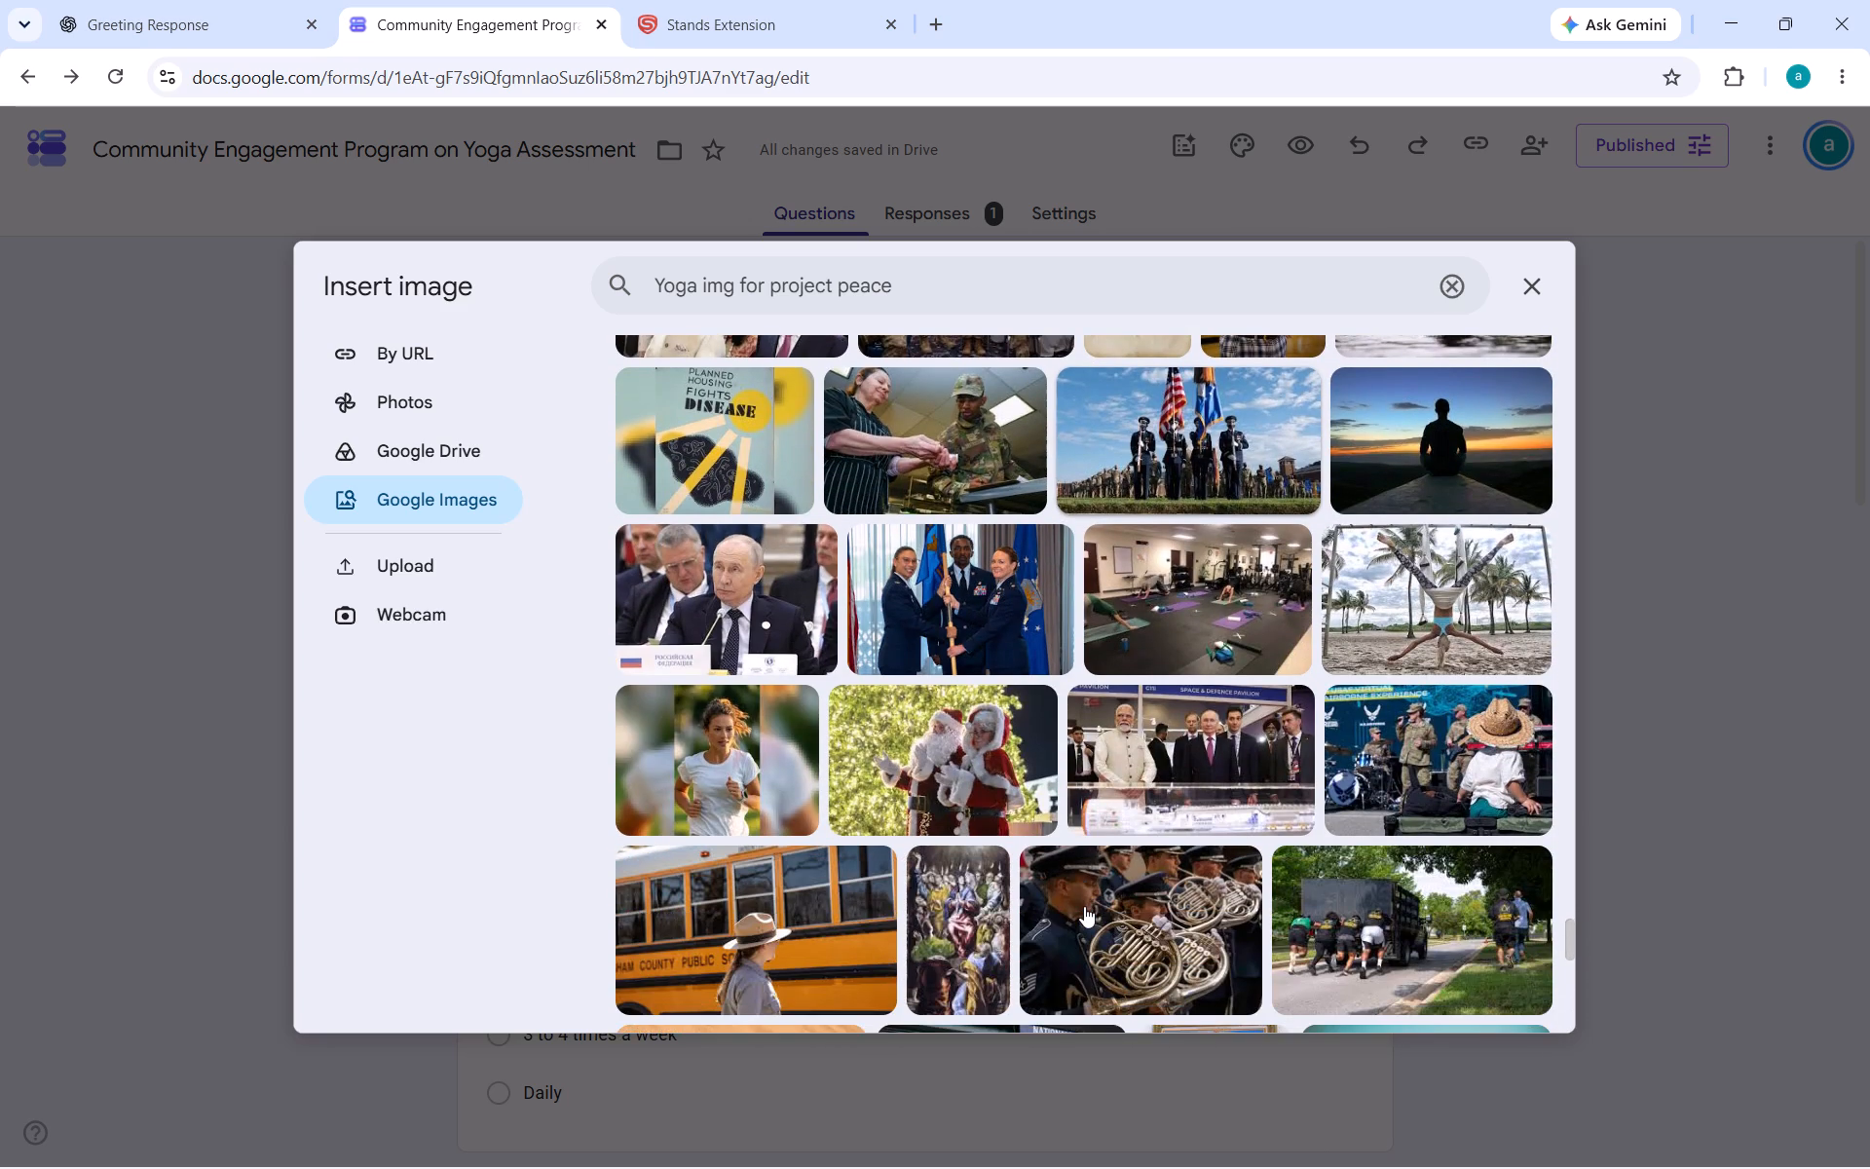
scroll(1084, 906, up, 3)
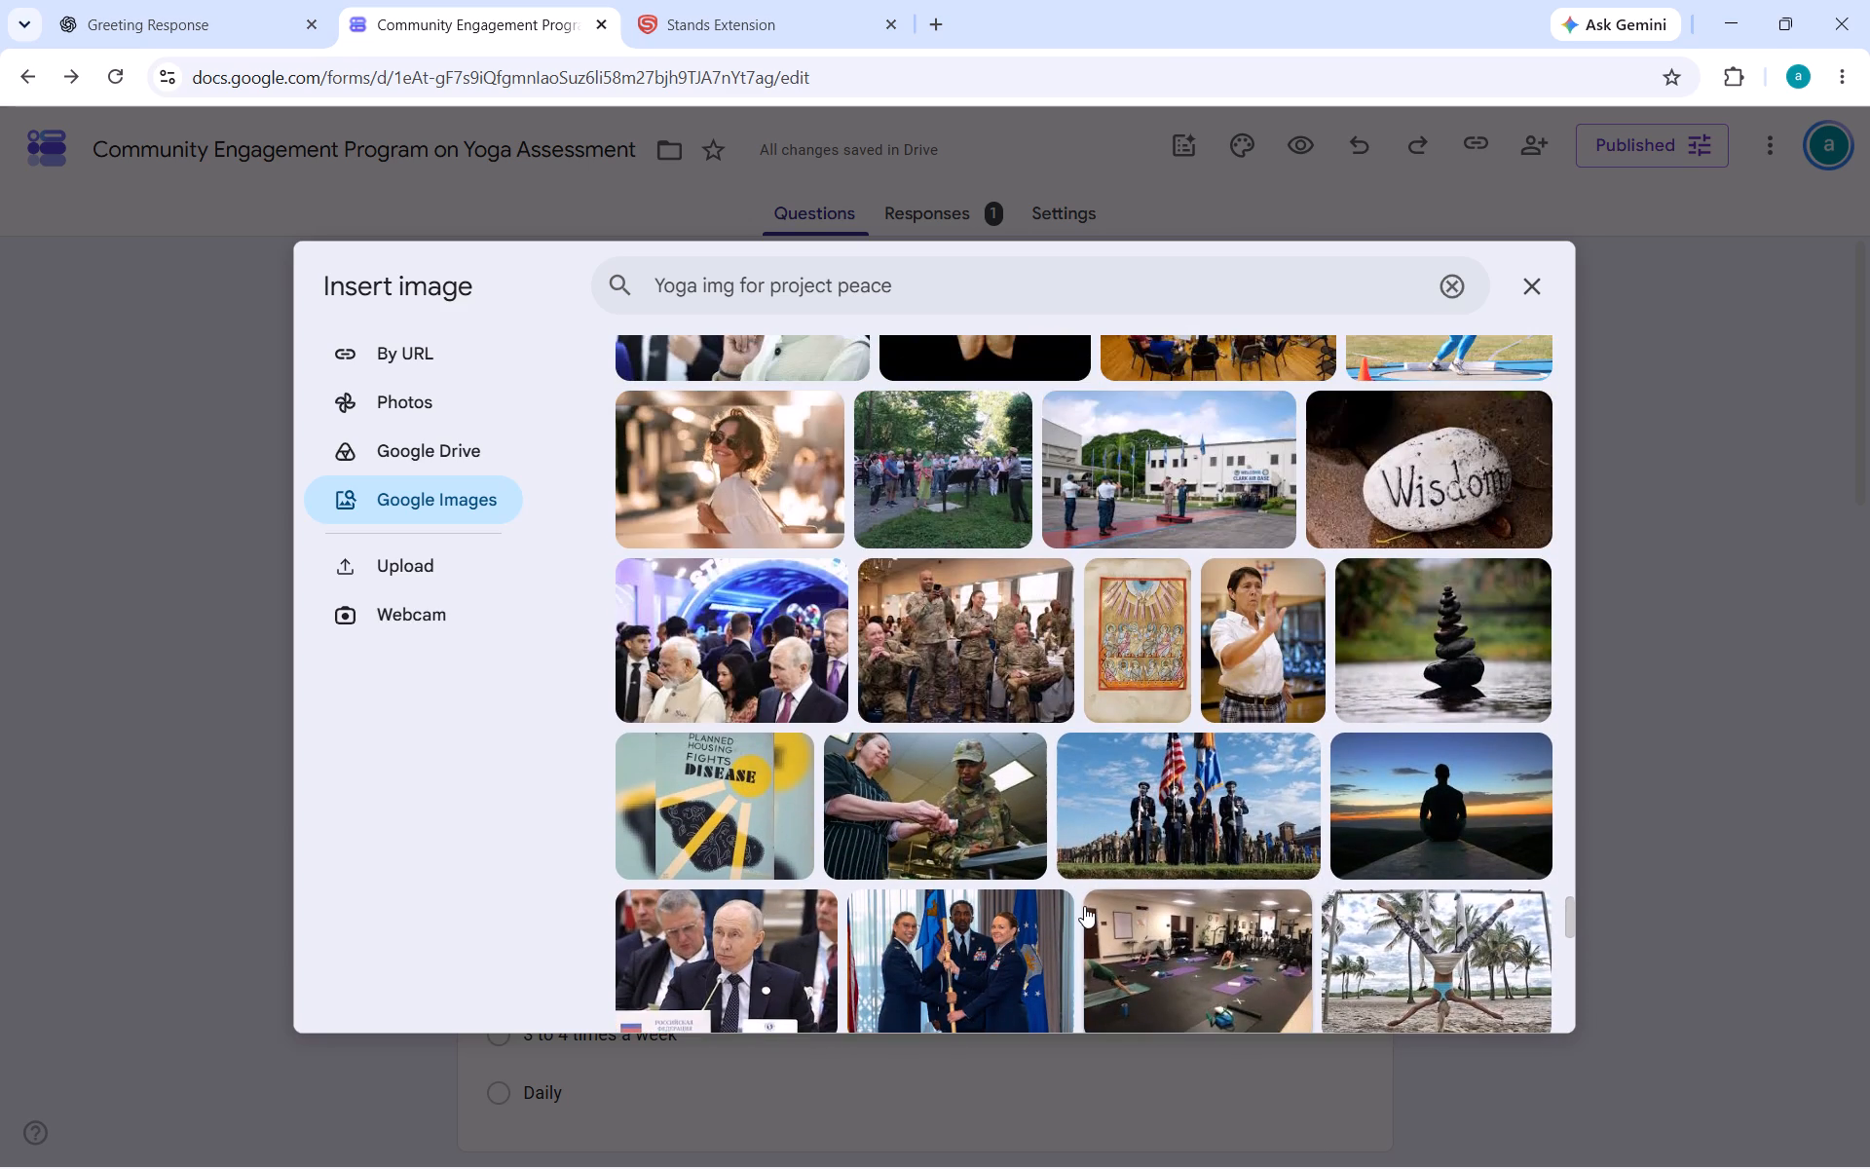
scroll(1244, 718, down, 1)
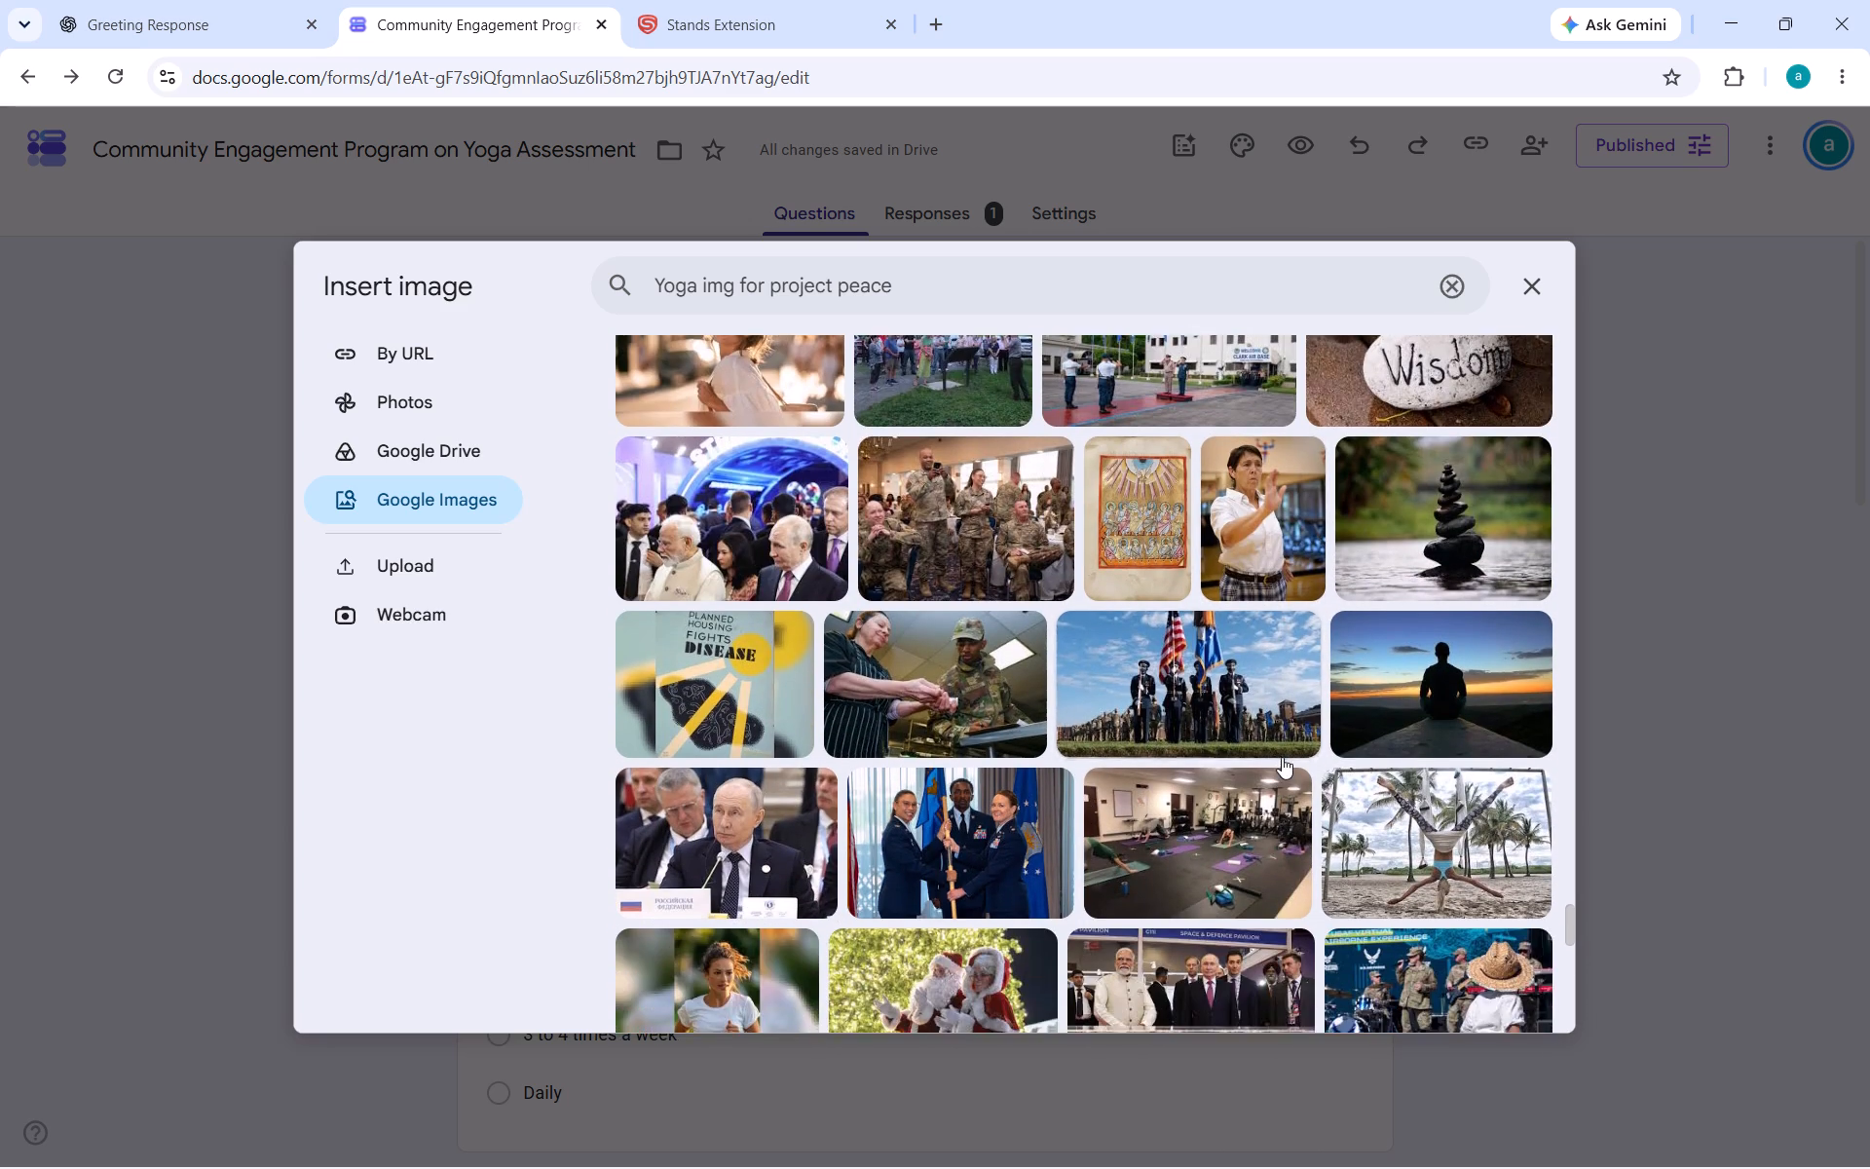
scroll(1282, 757, down, 12)
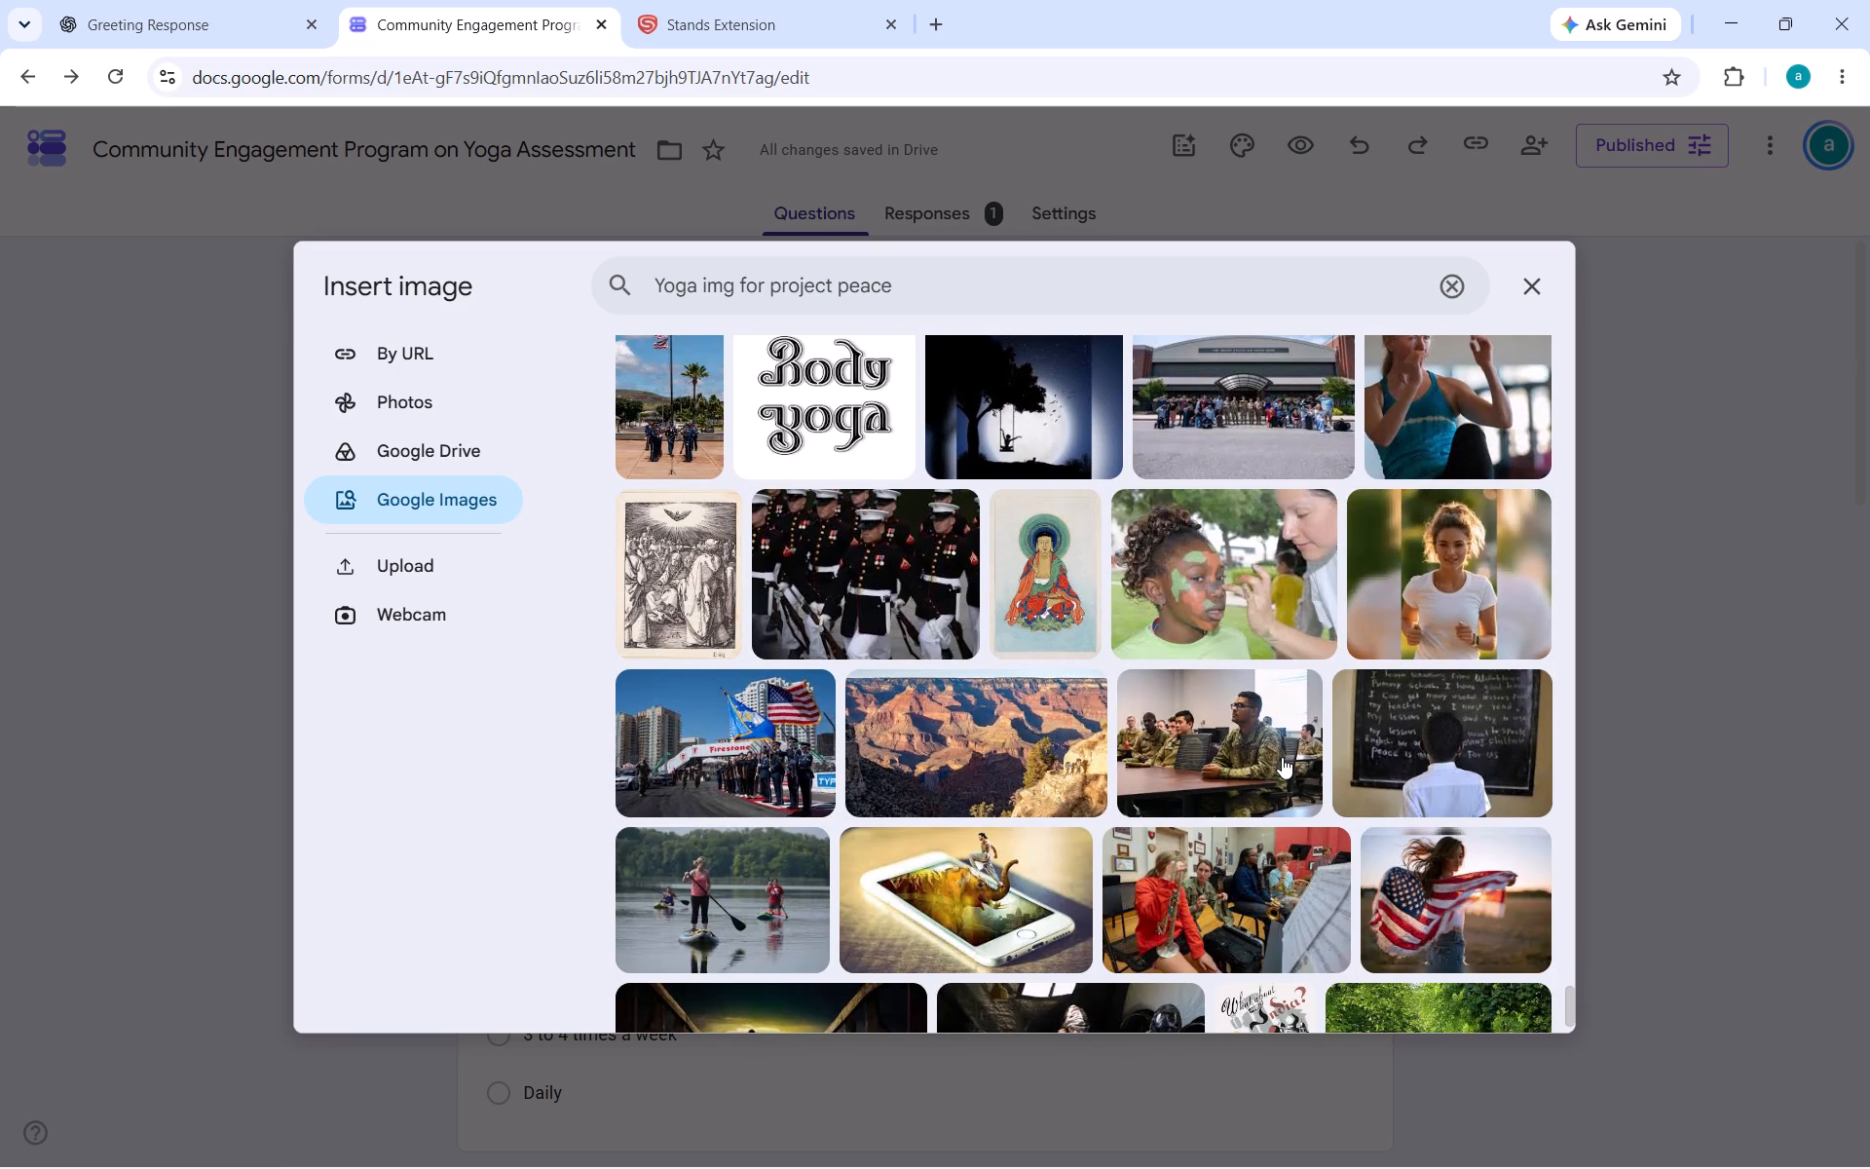
scroll(1282, 757, down, 3)
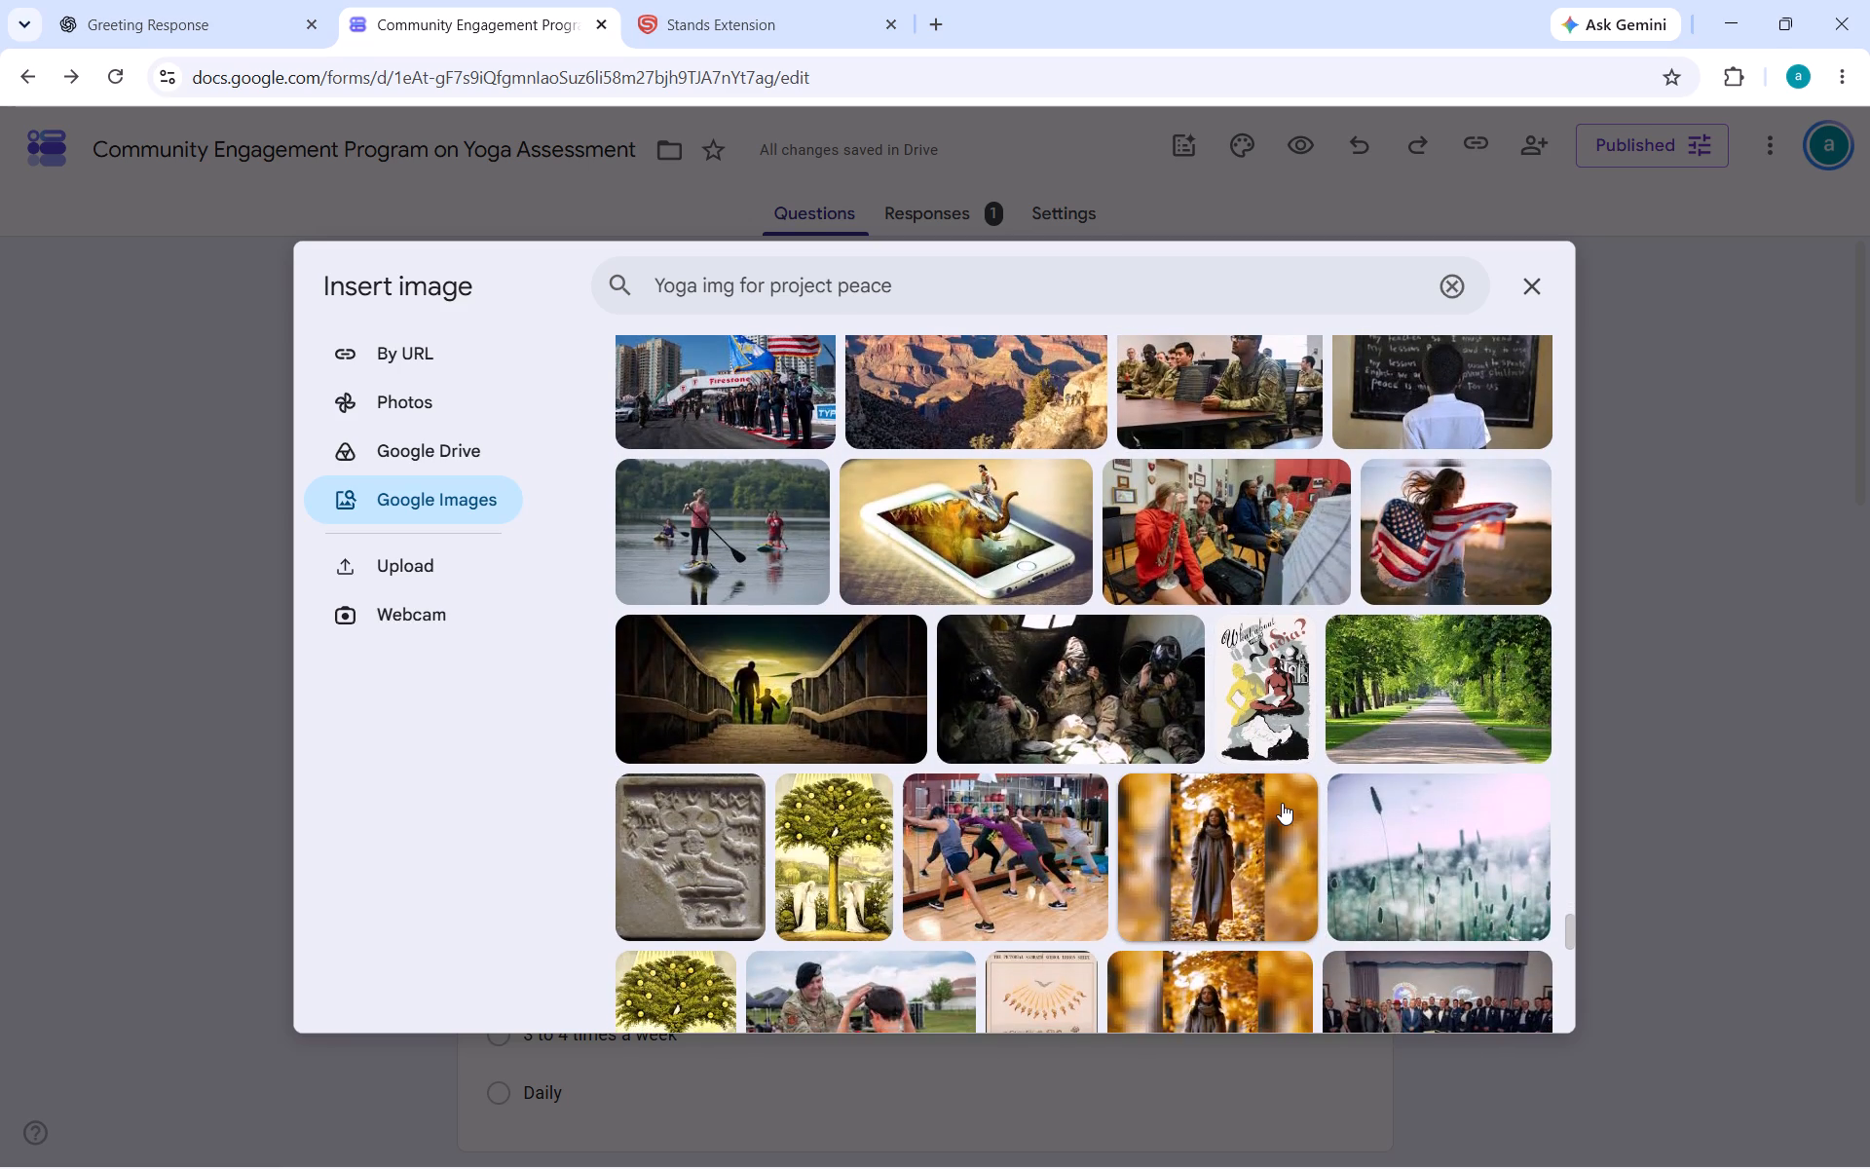
scroll(1282, 803, down, 4)
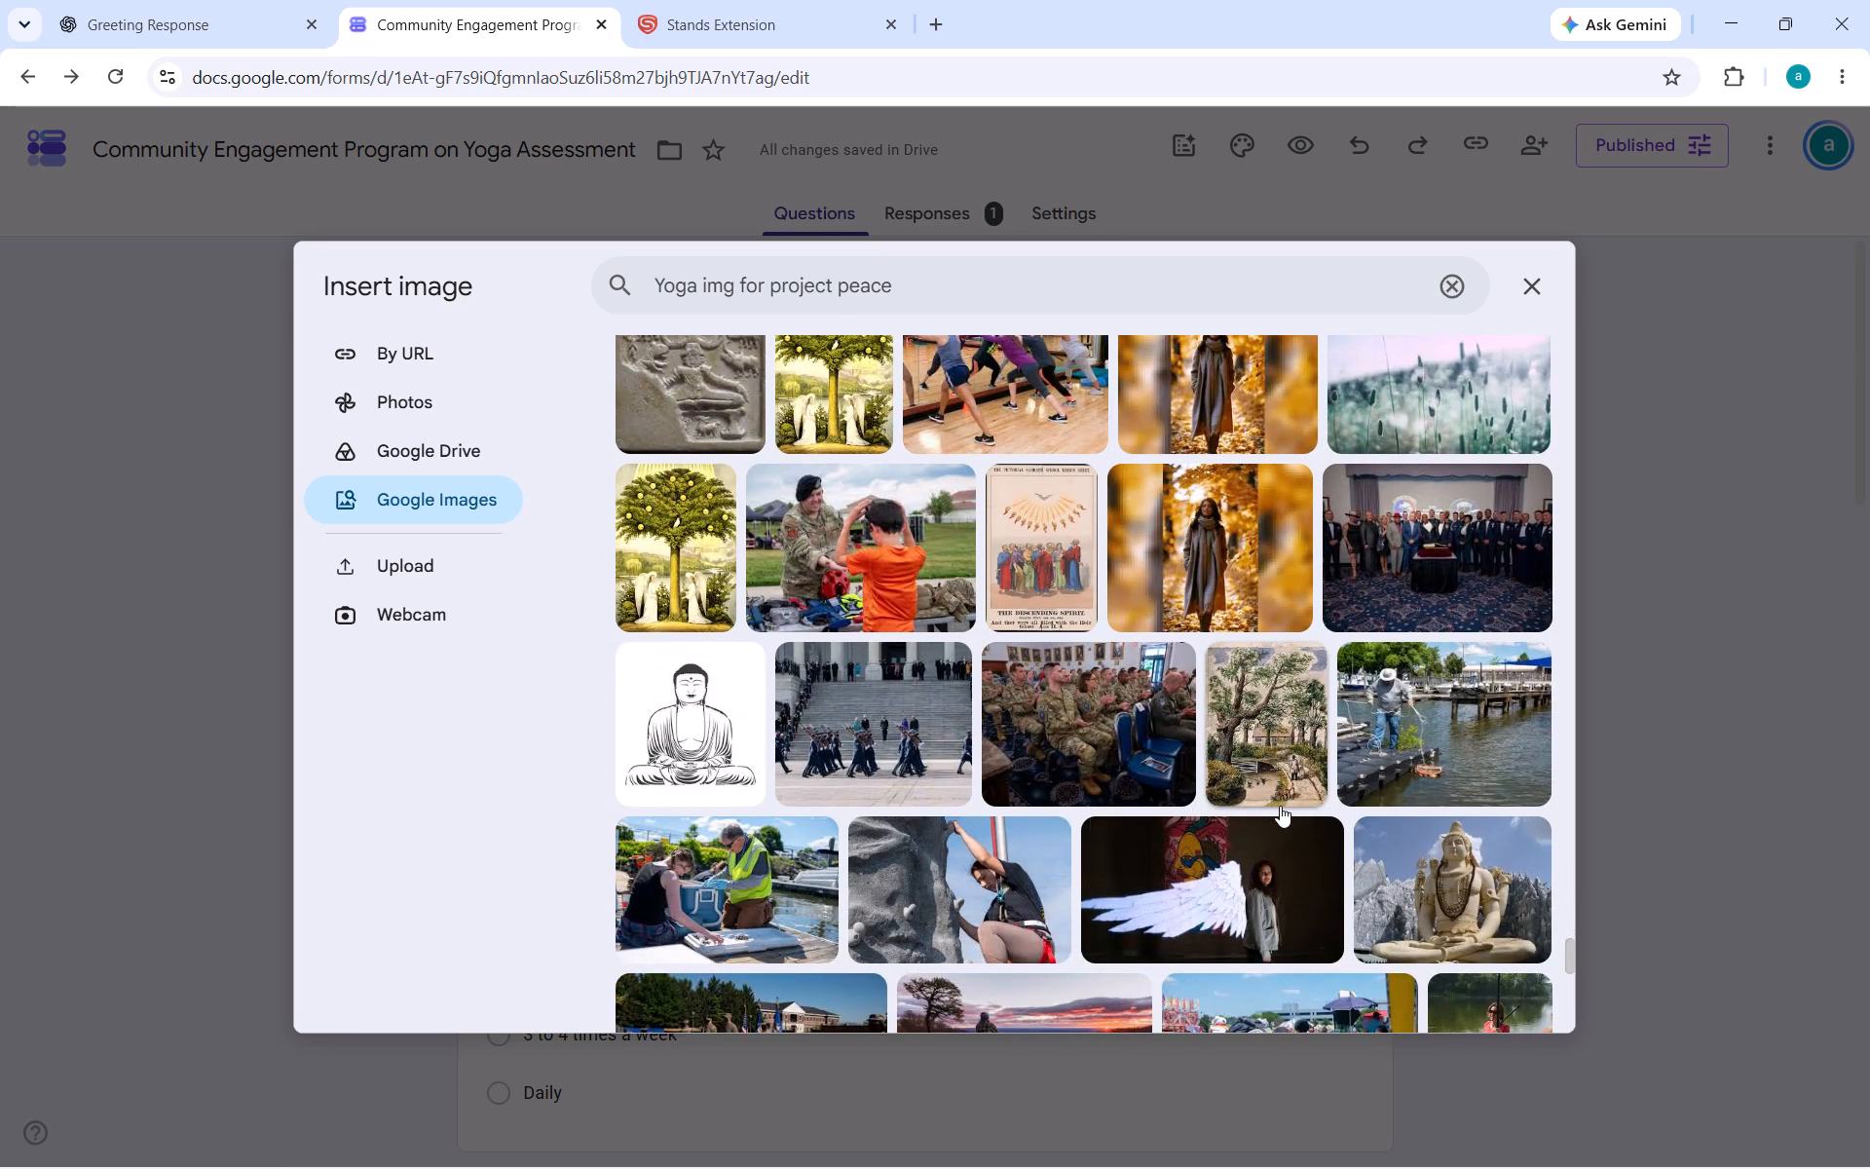
scroll(1280, 806, down, 4)
scroll(1278, 804, up, 1)
scroll(1278, 804, down, 4)
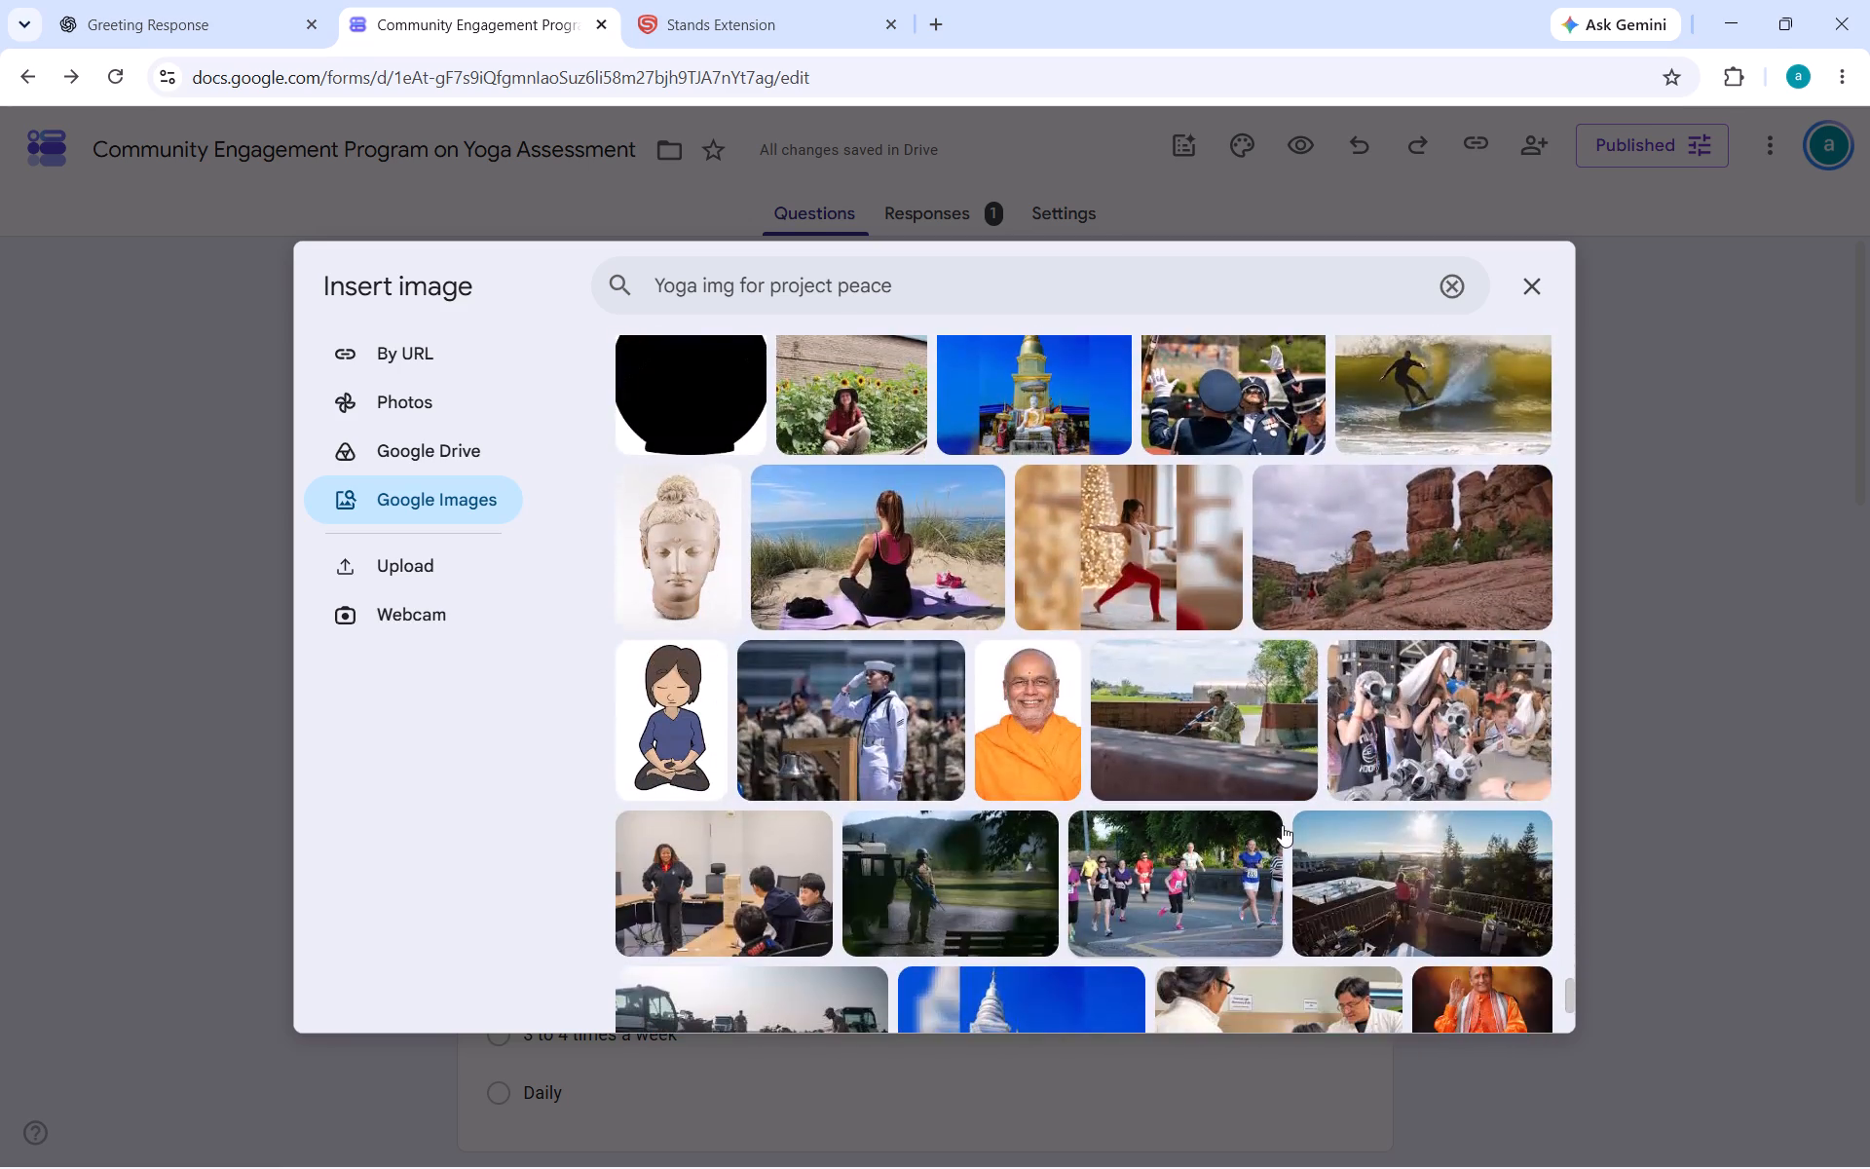
scroll(1283, 835, down, 3)
Review the "Yoga img for project peace" results again in reverse, back towards the earlier images, for a suitable form picture.
scroll(1283, 843, up, 1)
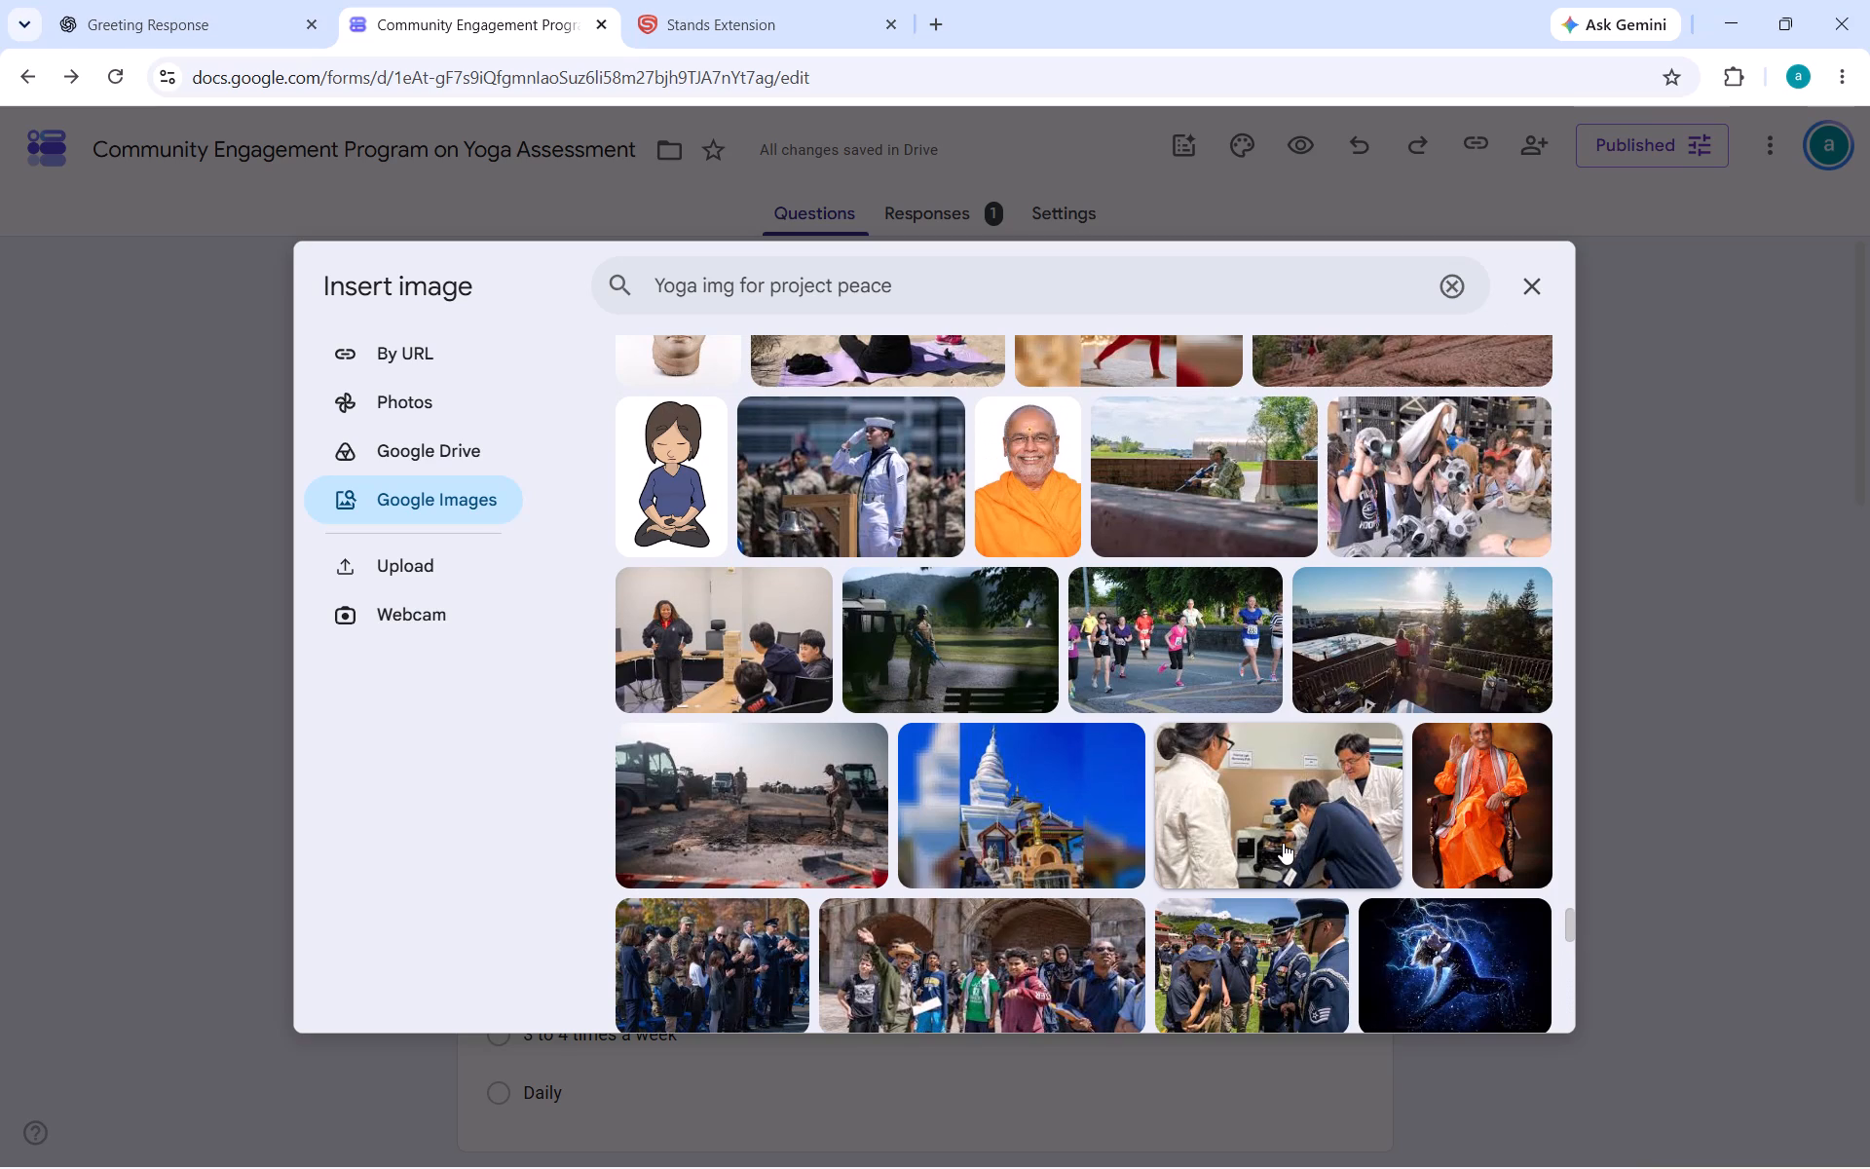
scroll(1283, 843, up, 7)
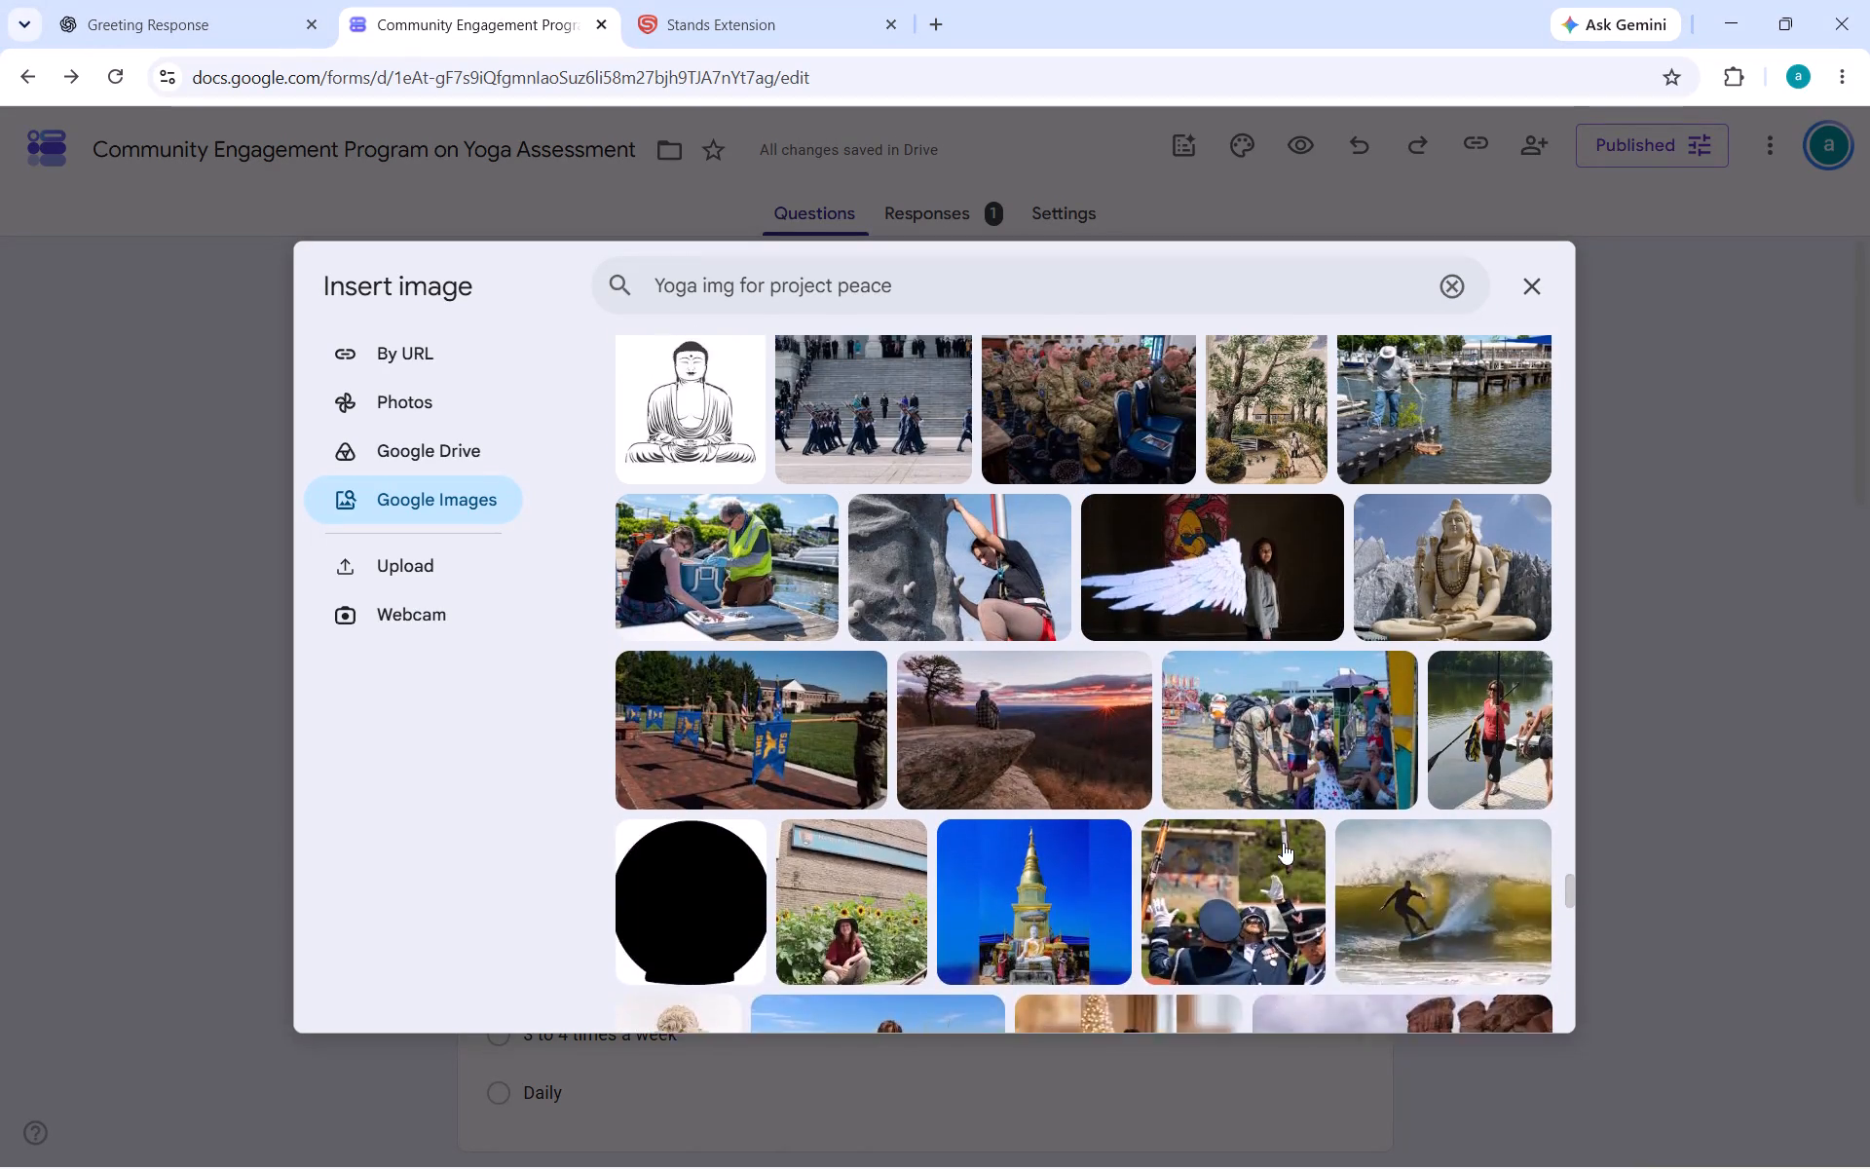
scroll(1283, 843, up, 3)
scroll(1063, 659, up, 1)
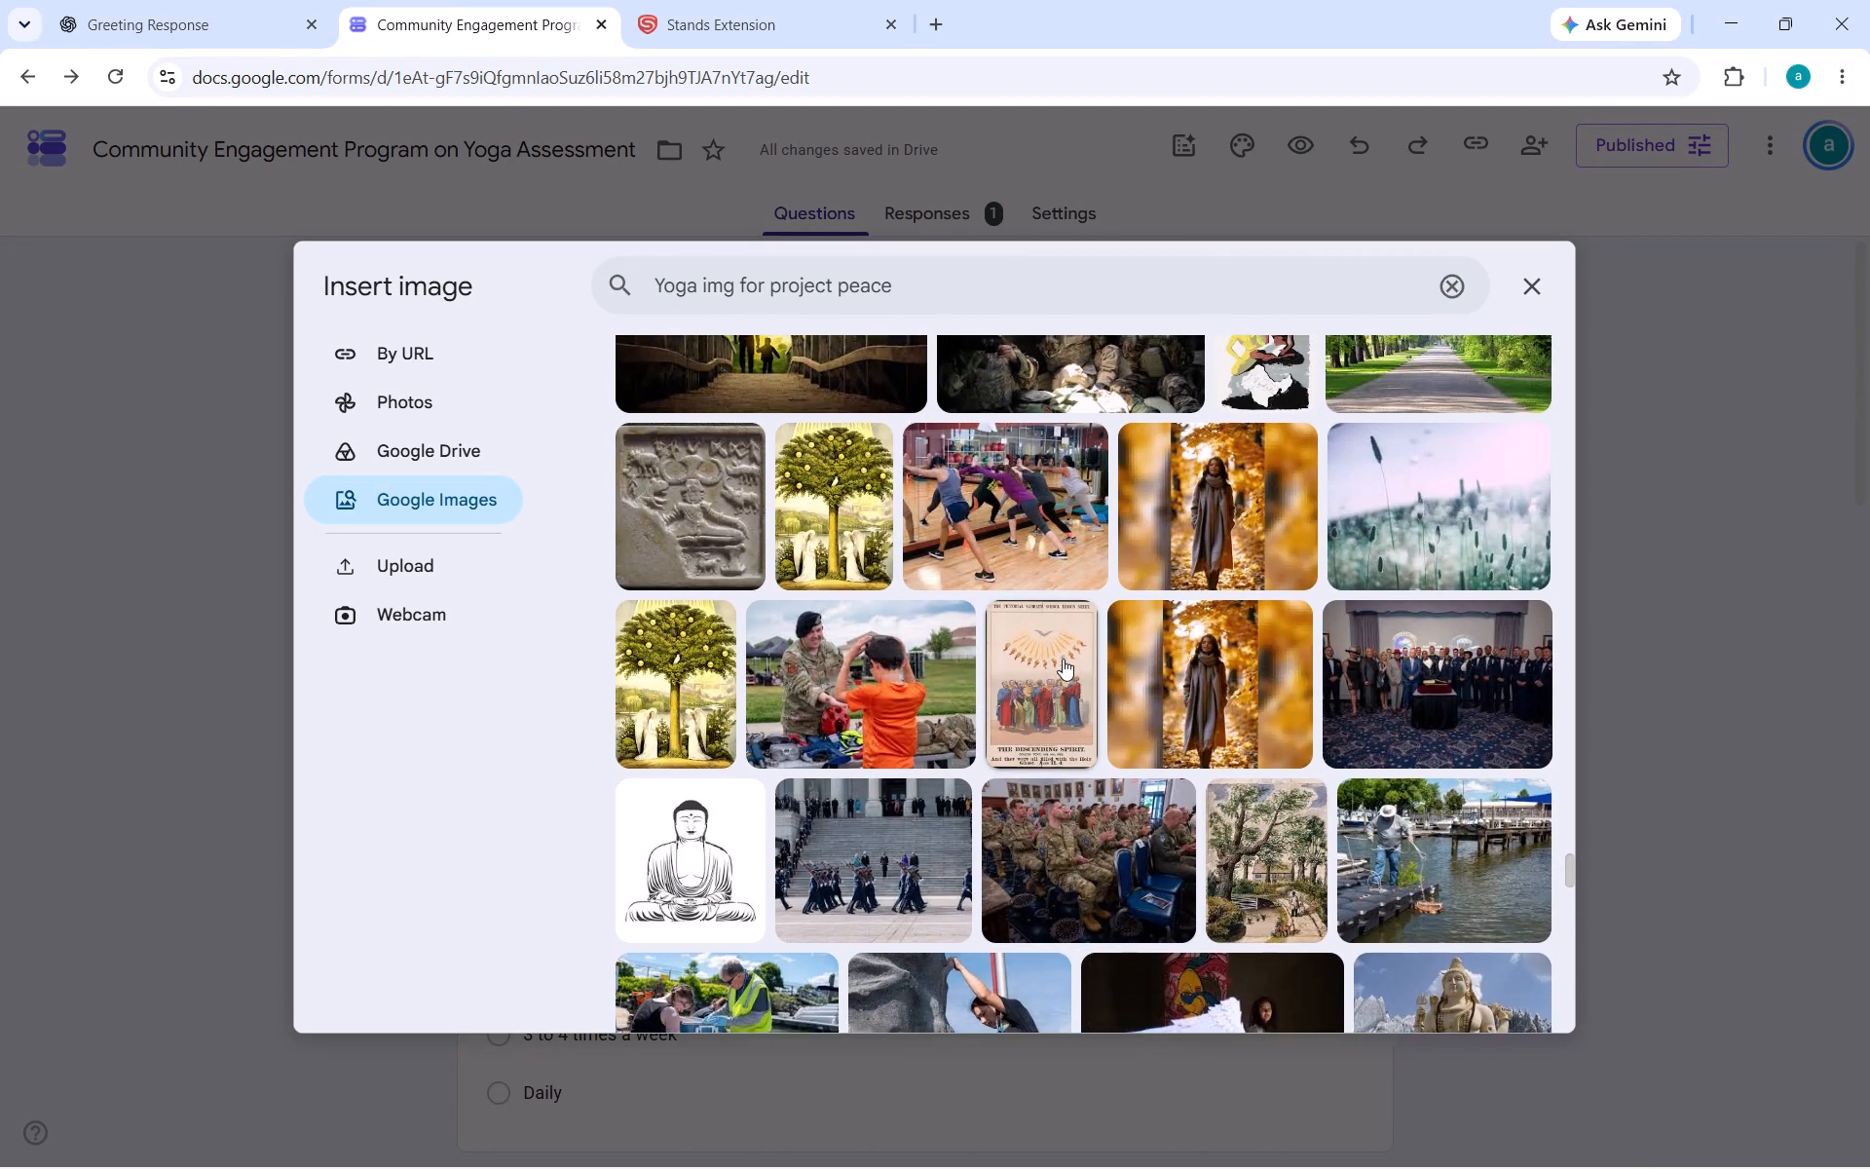
scroll(1063, 659, up, 3)
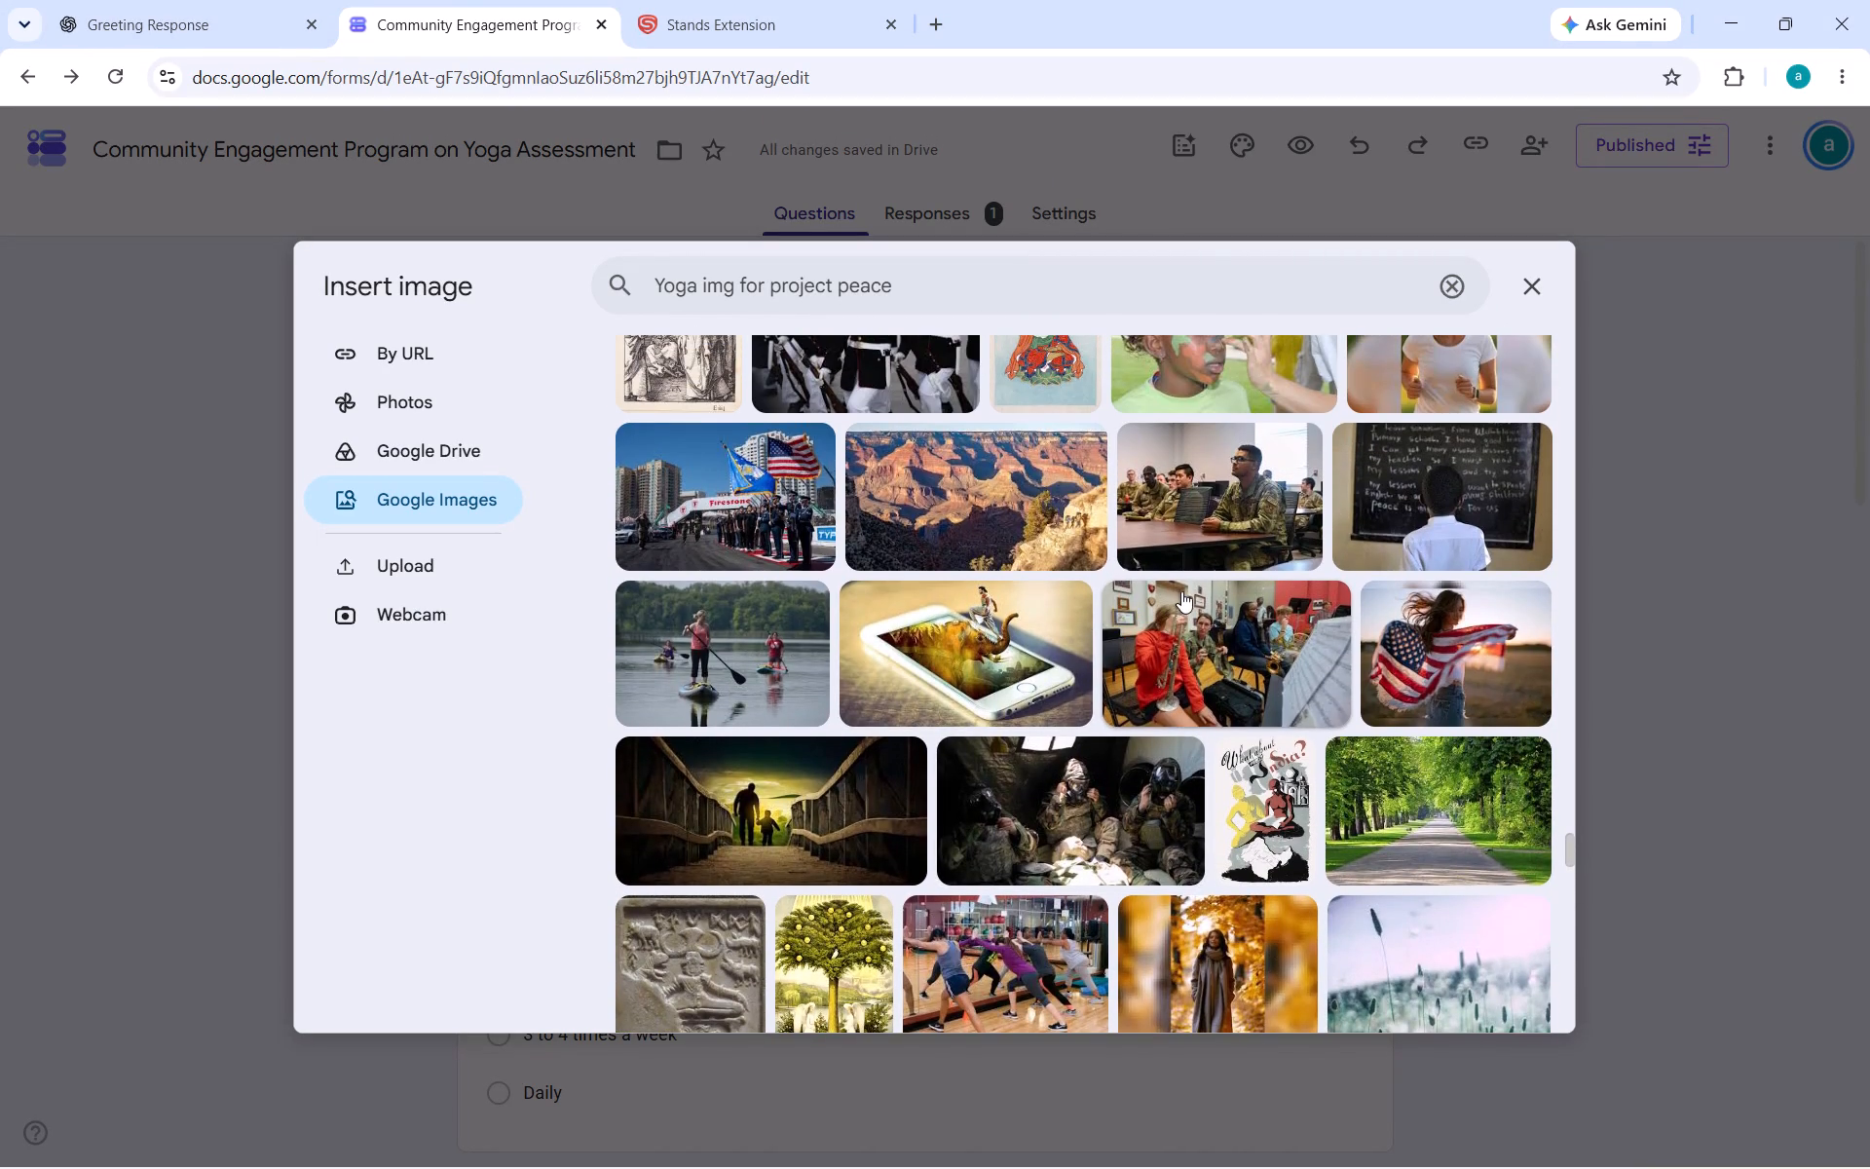
scroll(1182, 591, up, 3)
scroll(1076, 597, up, 2)
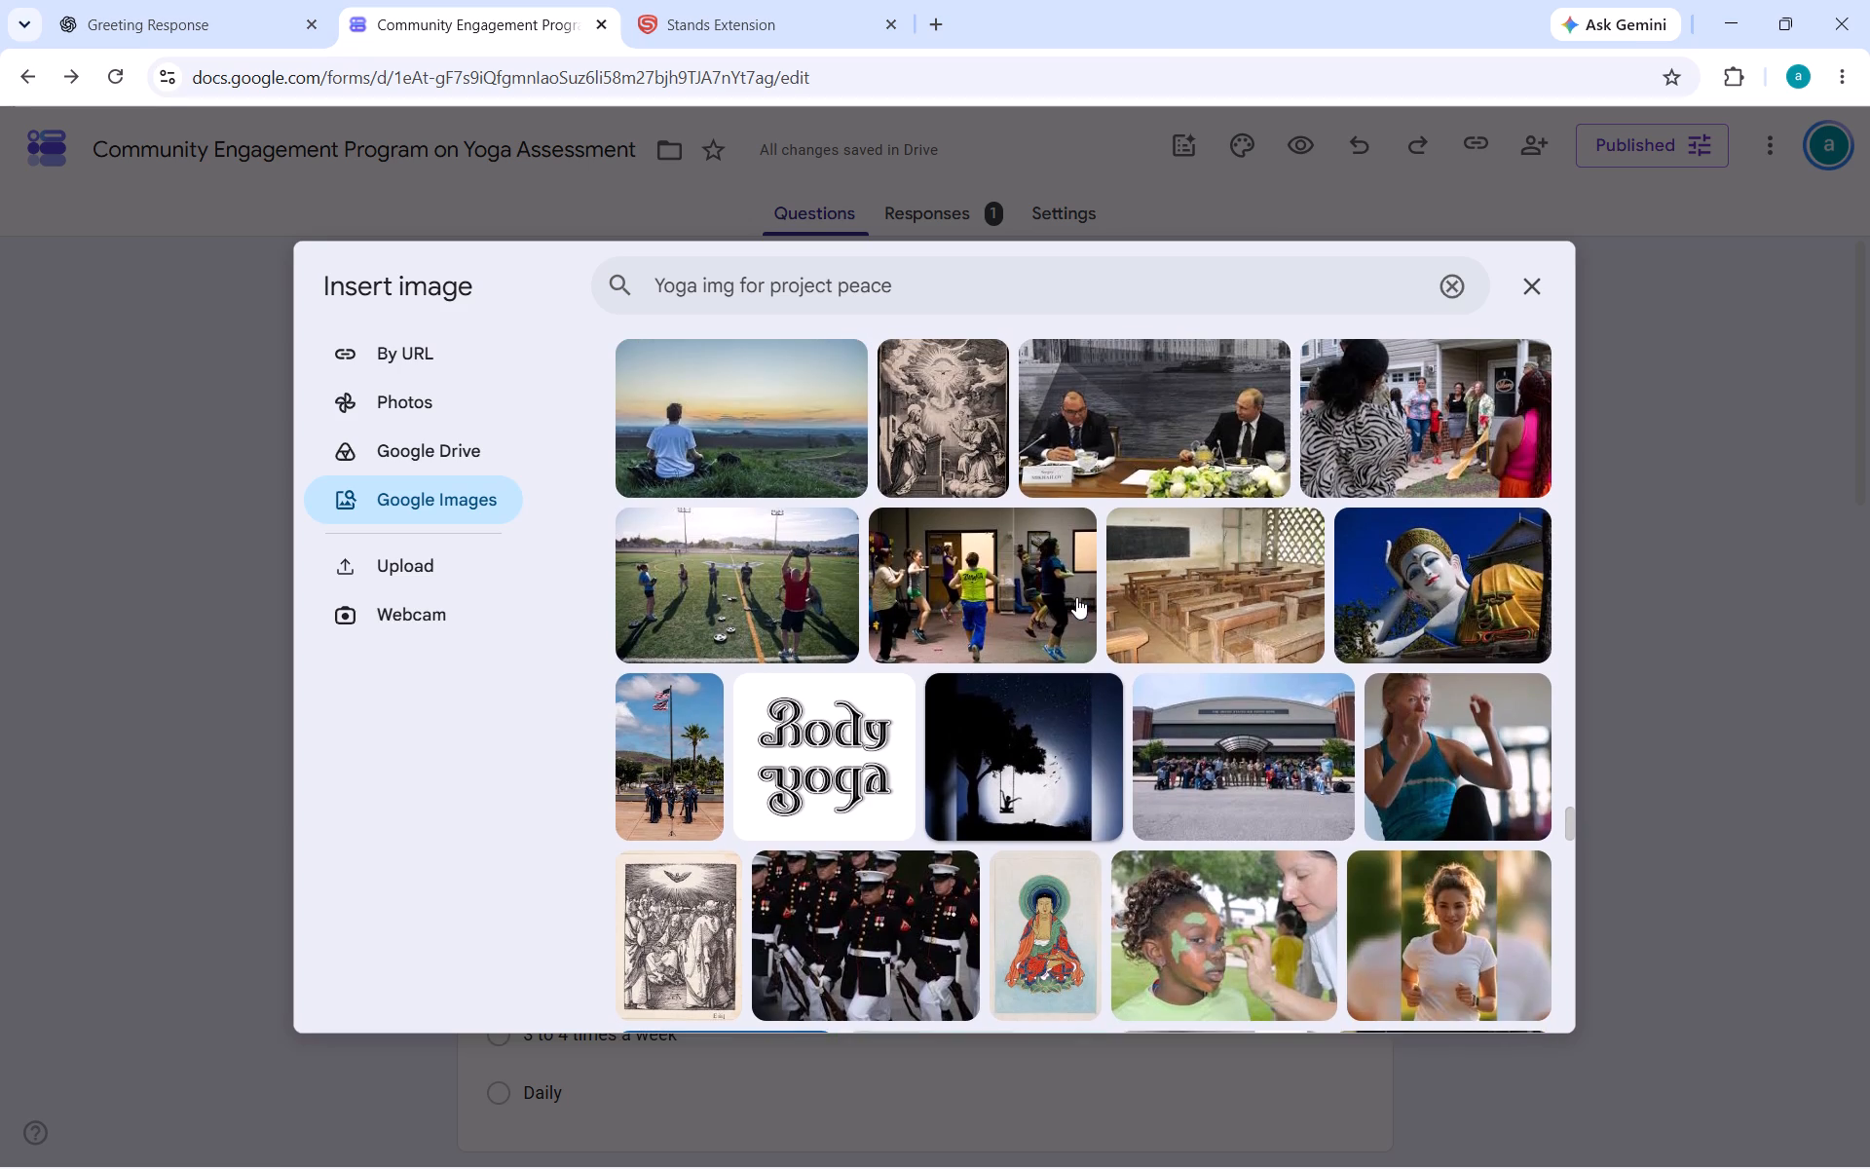
scroll(1121, 615, up, 3)
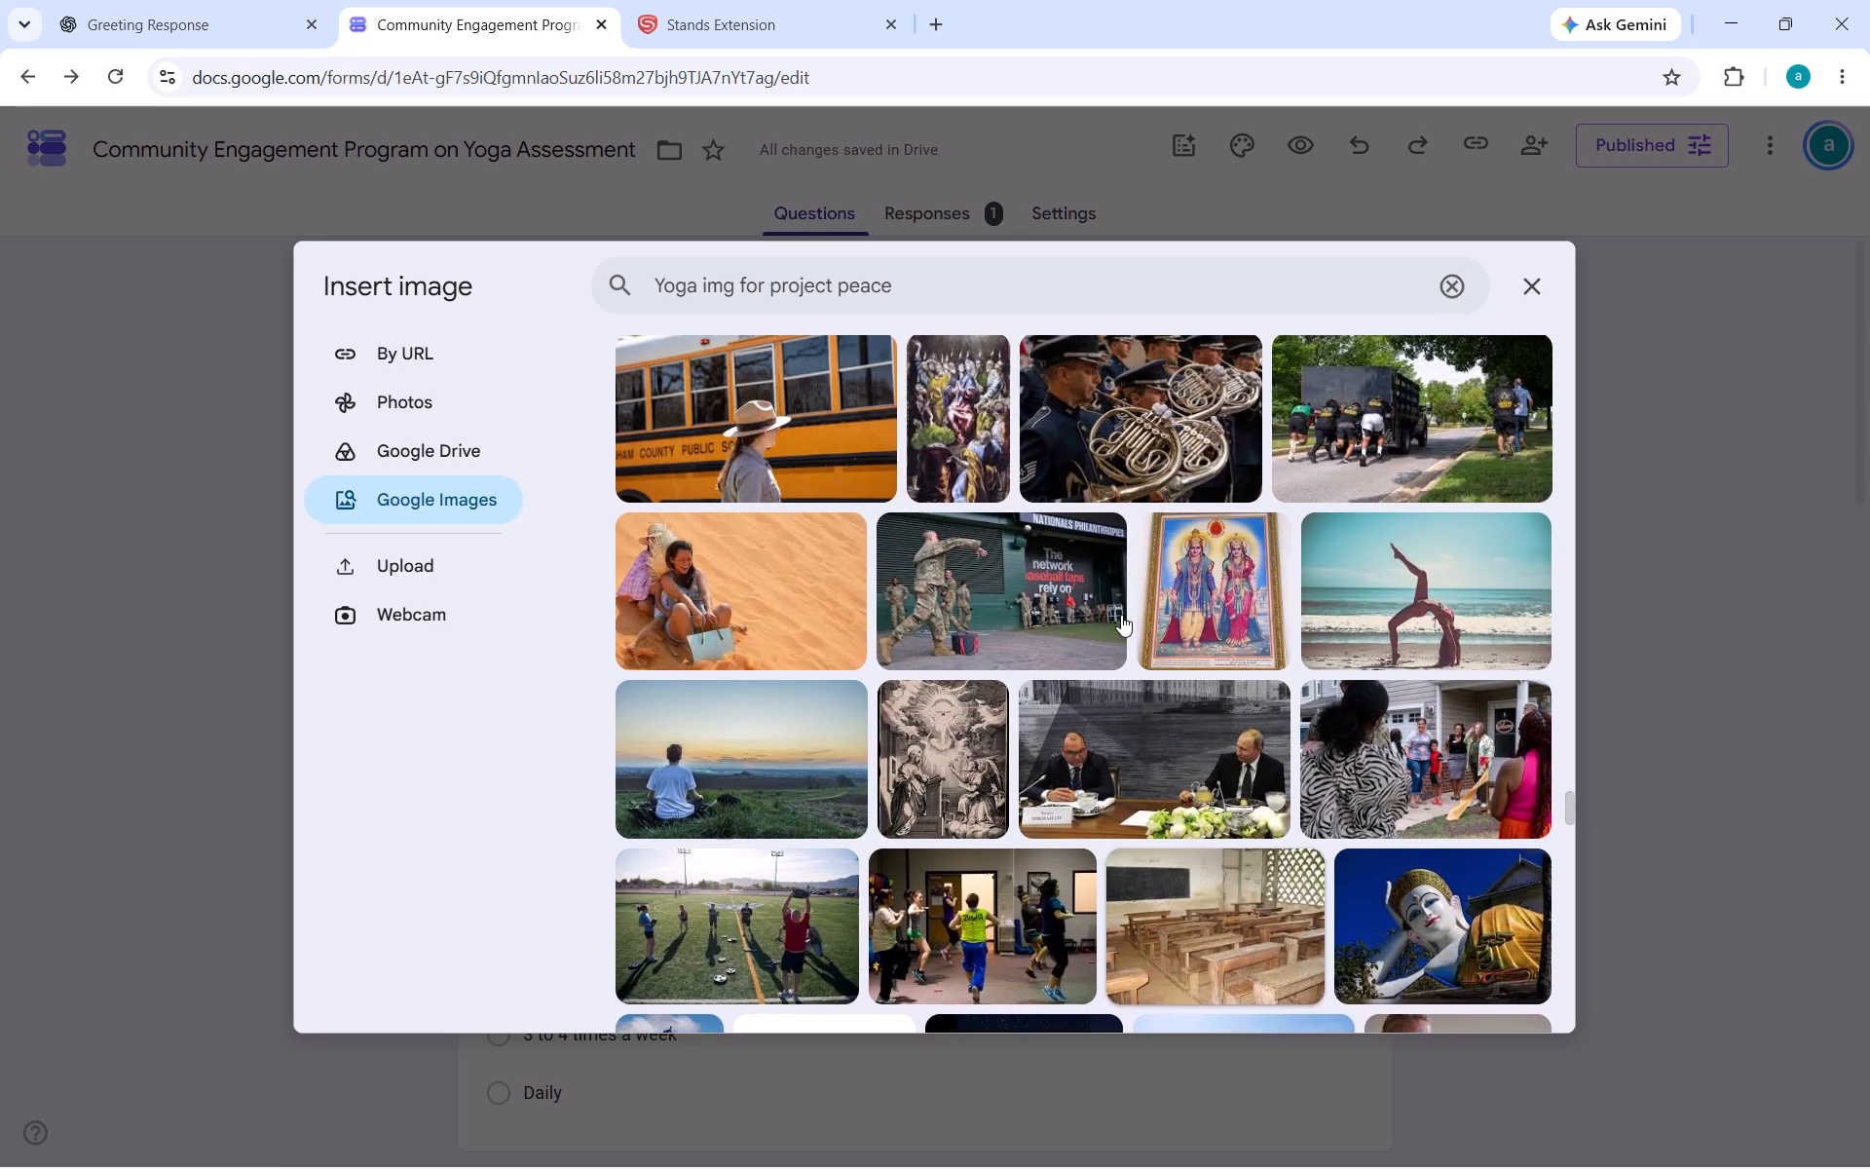
scroll(1121, 615, up, 3)
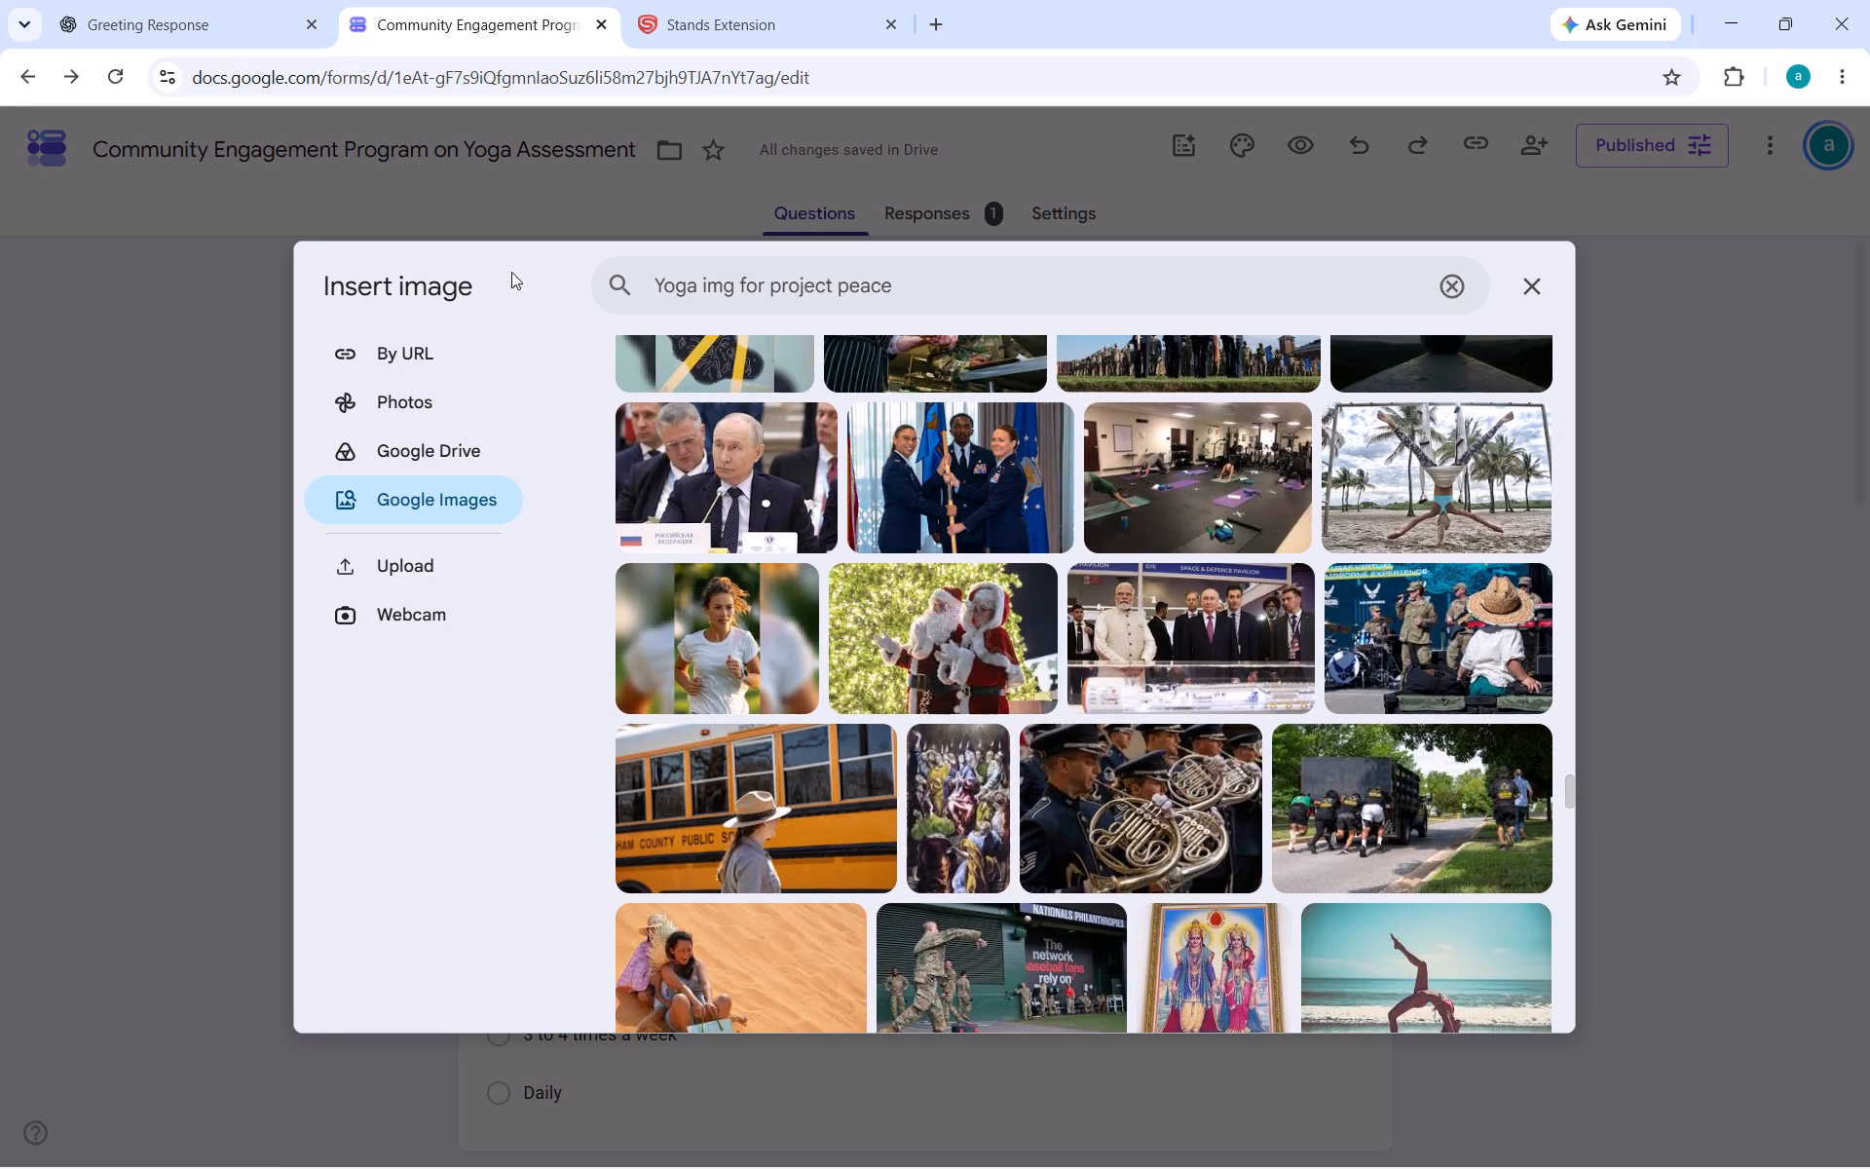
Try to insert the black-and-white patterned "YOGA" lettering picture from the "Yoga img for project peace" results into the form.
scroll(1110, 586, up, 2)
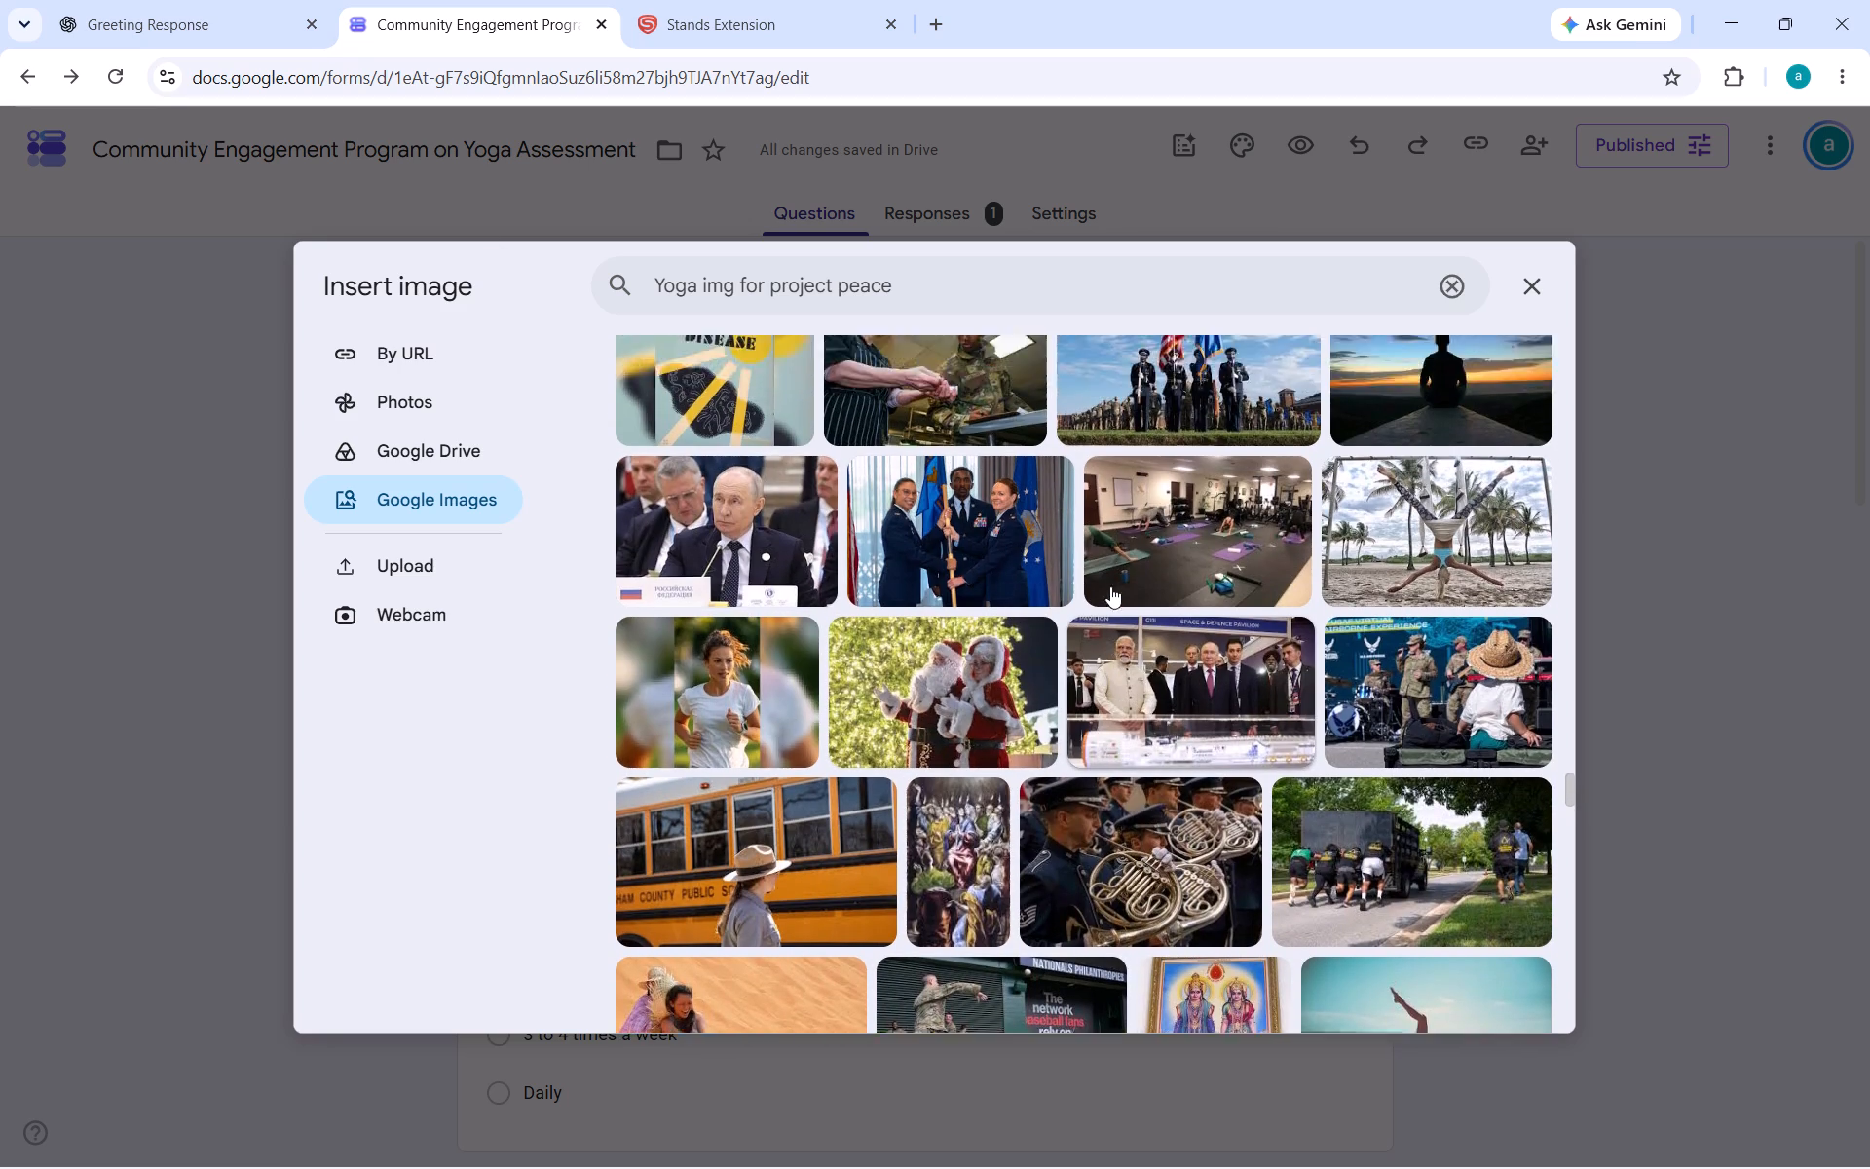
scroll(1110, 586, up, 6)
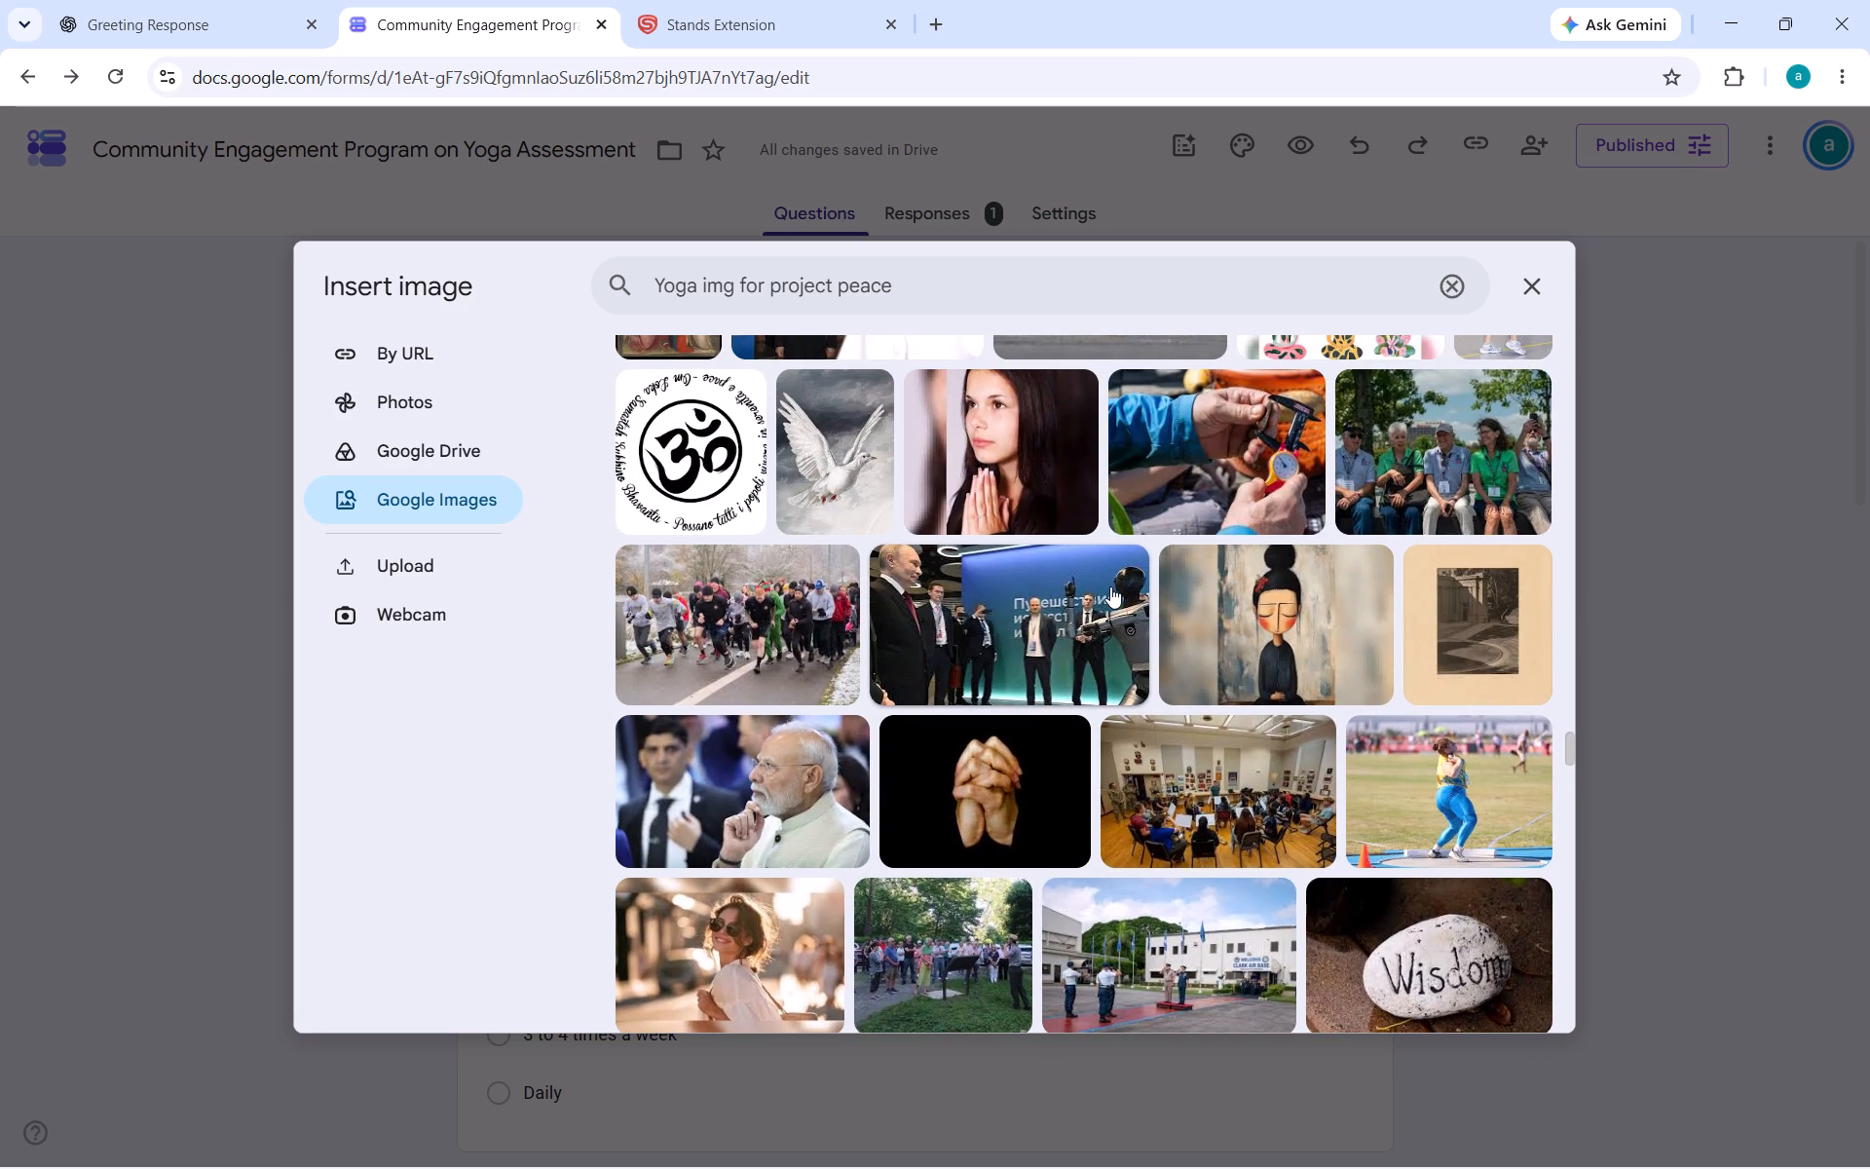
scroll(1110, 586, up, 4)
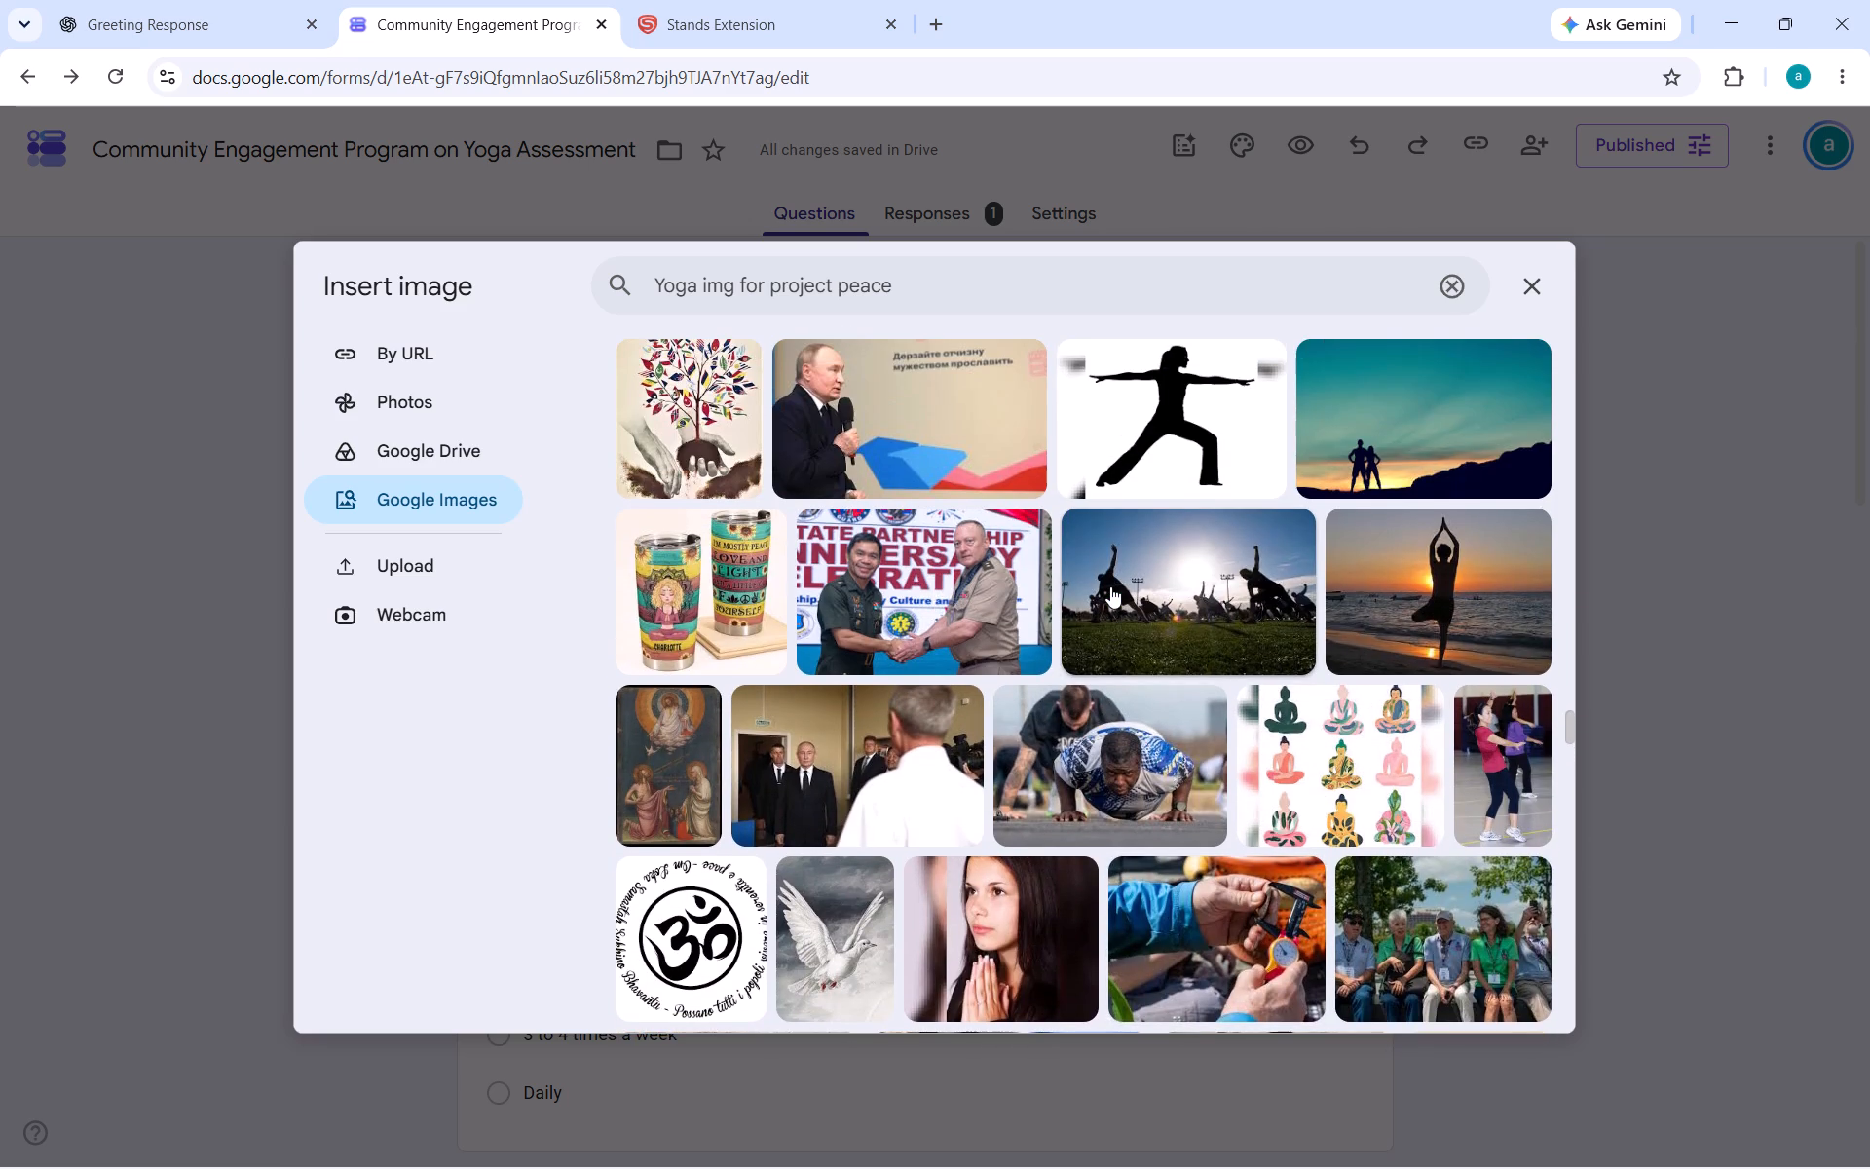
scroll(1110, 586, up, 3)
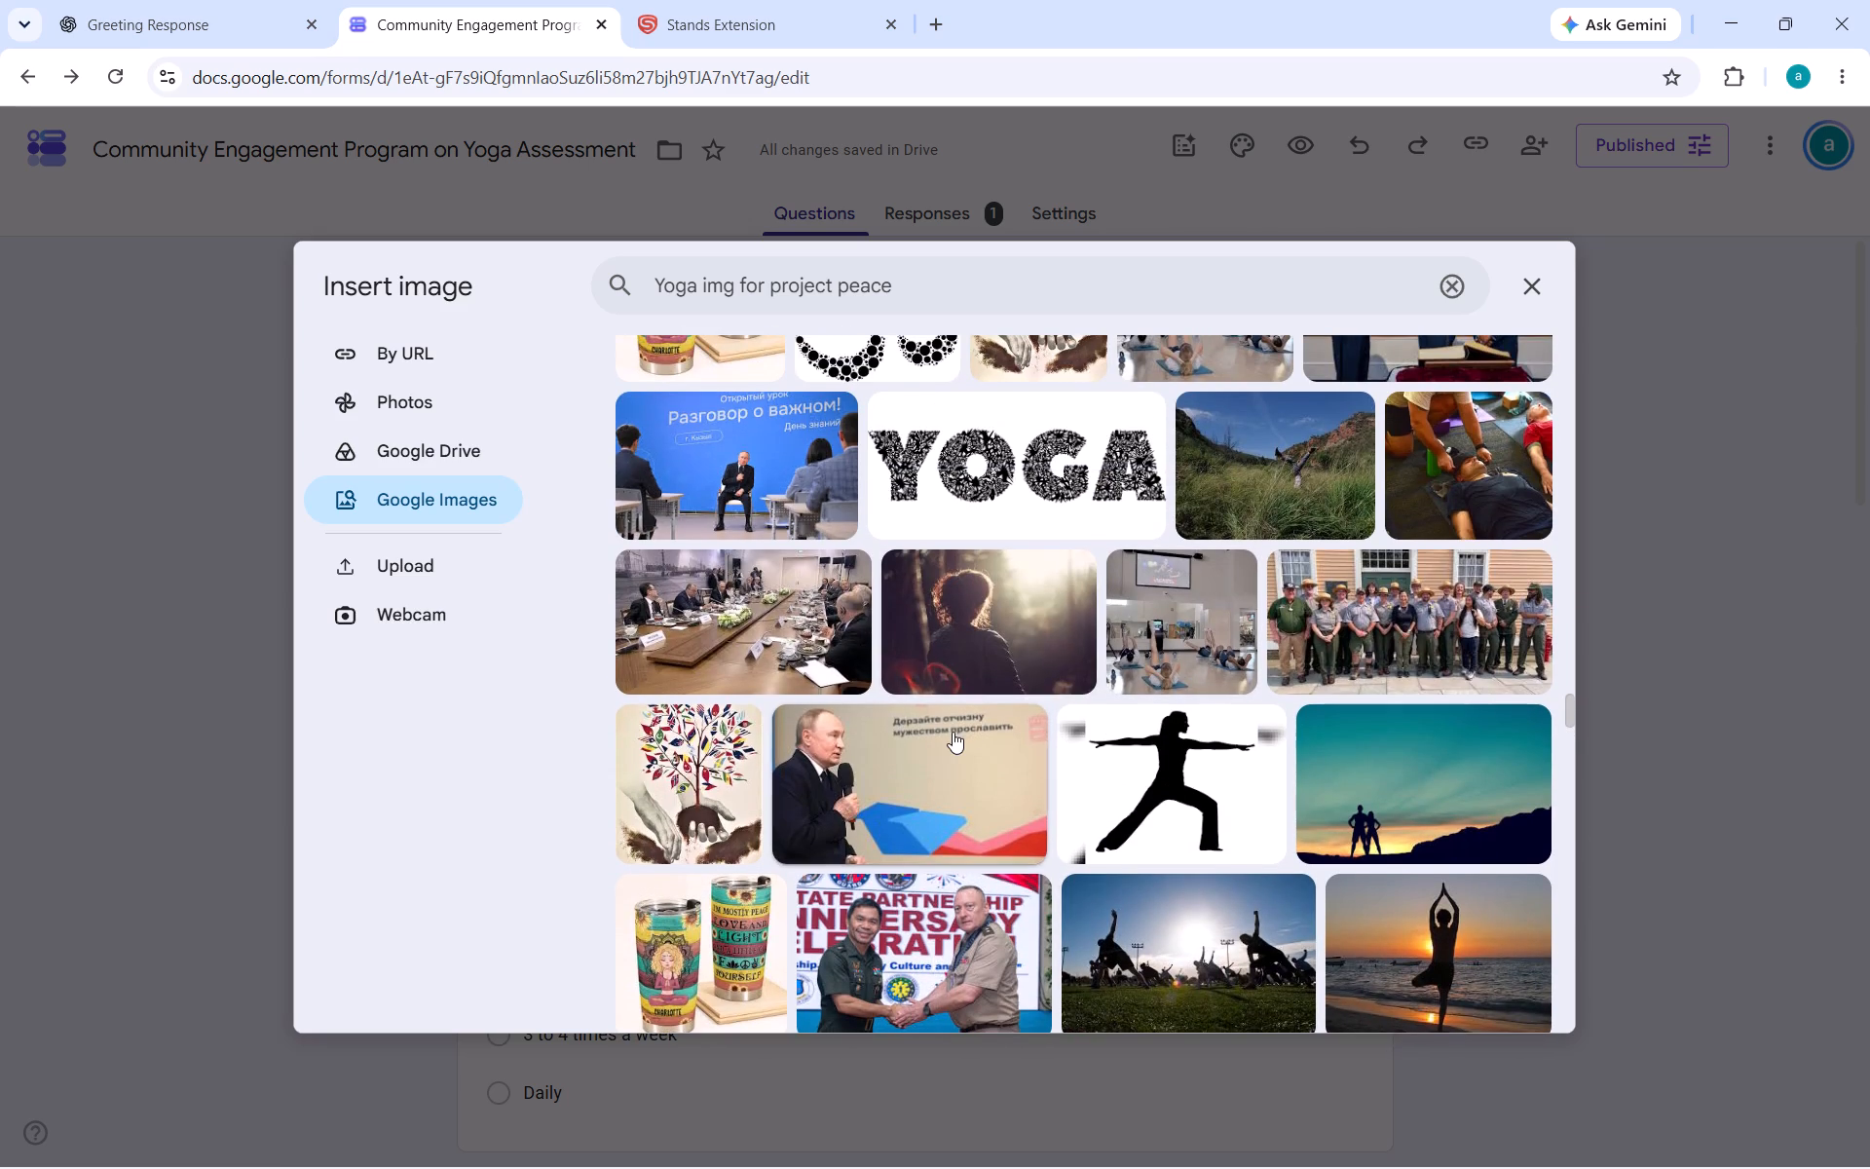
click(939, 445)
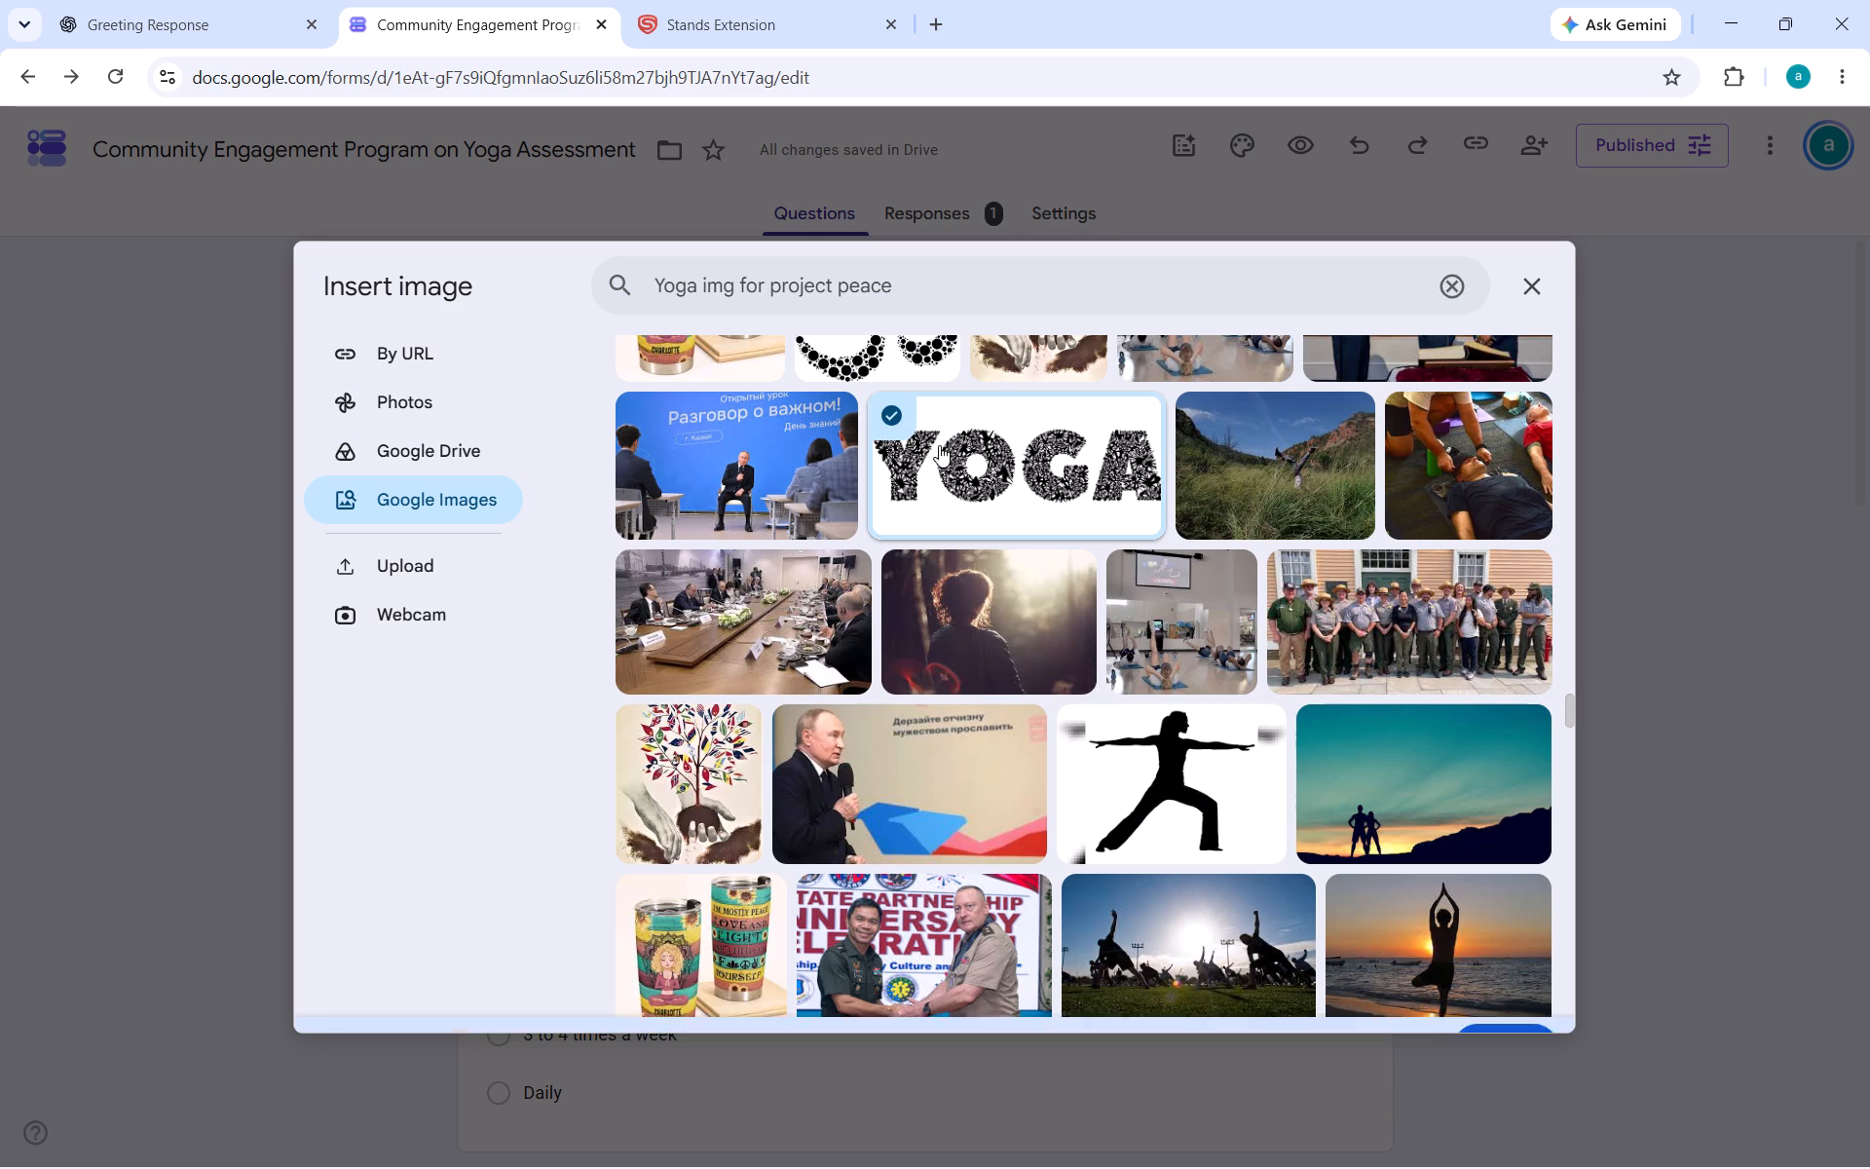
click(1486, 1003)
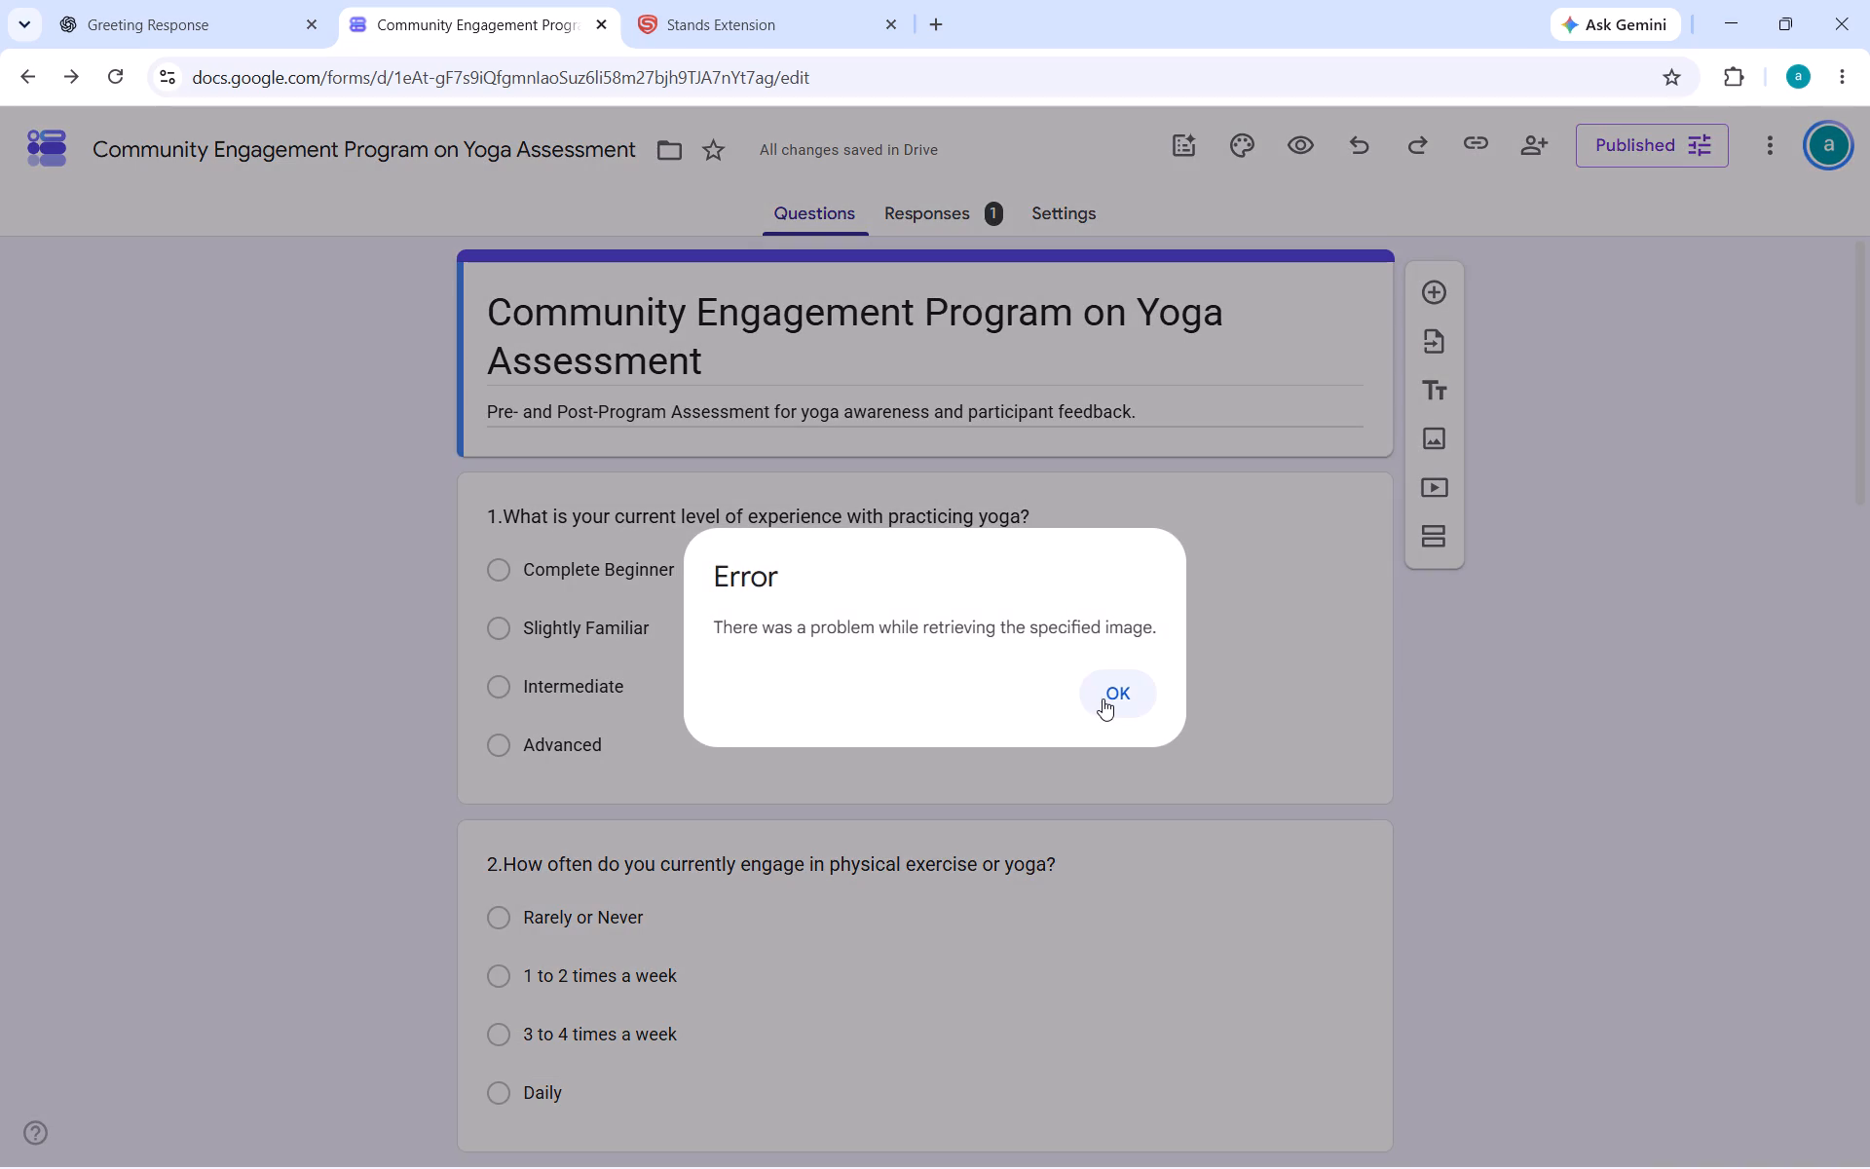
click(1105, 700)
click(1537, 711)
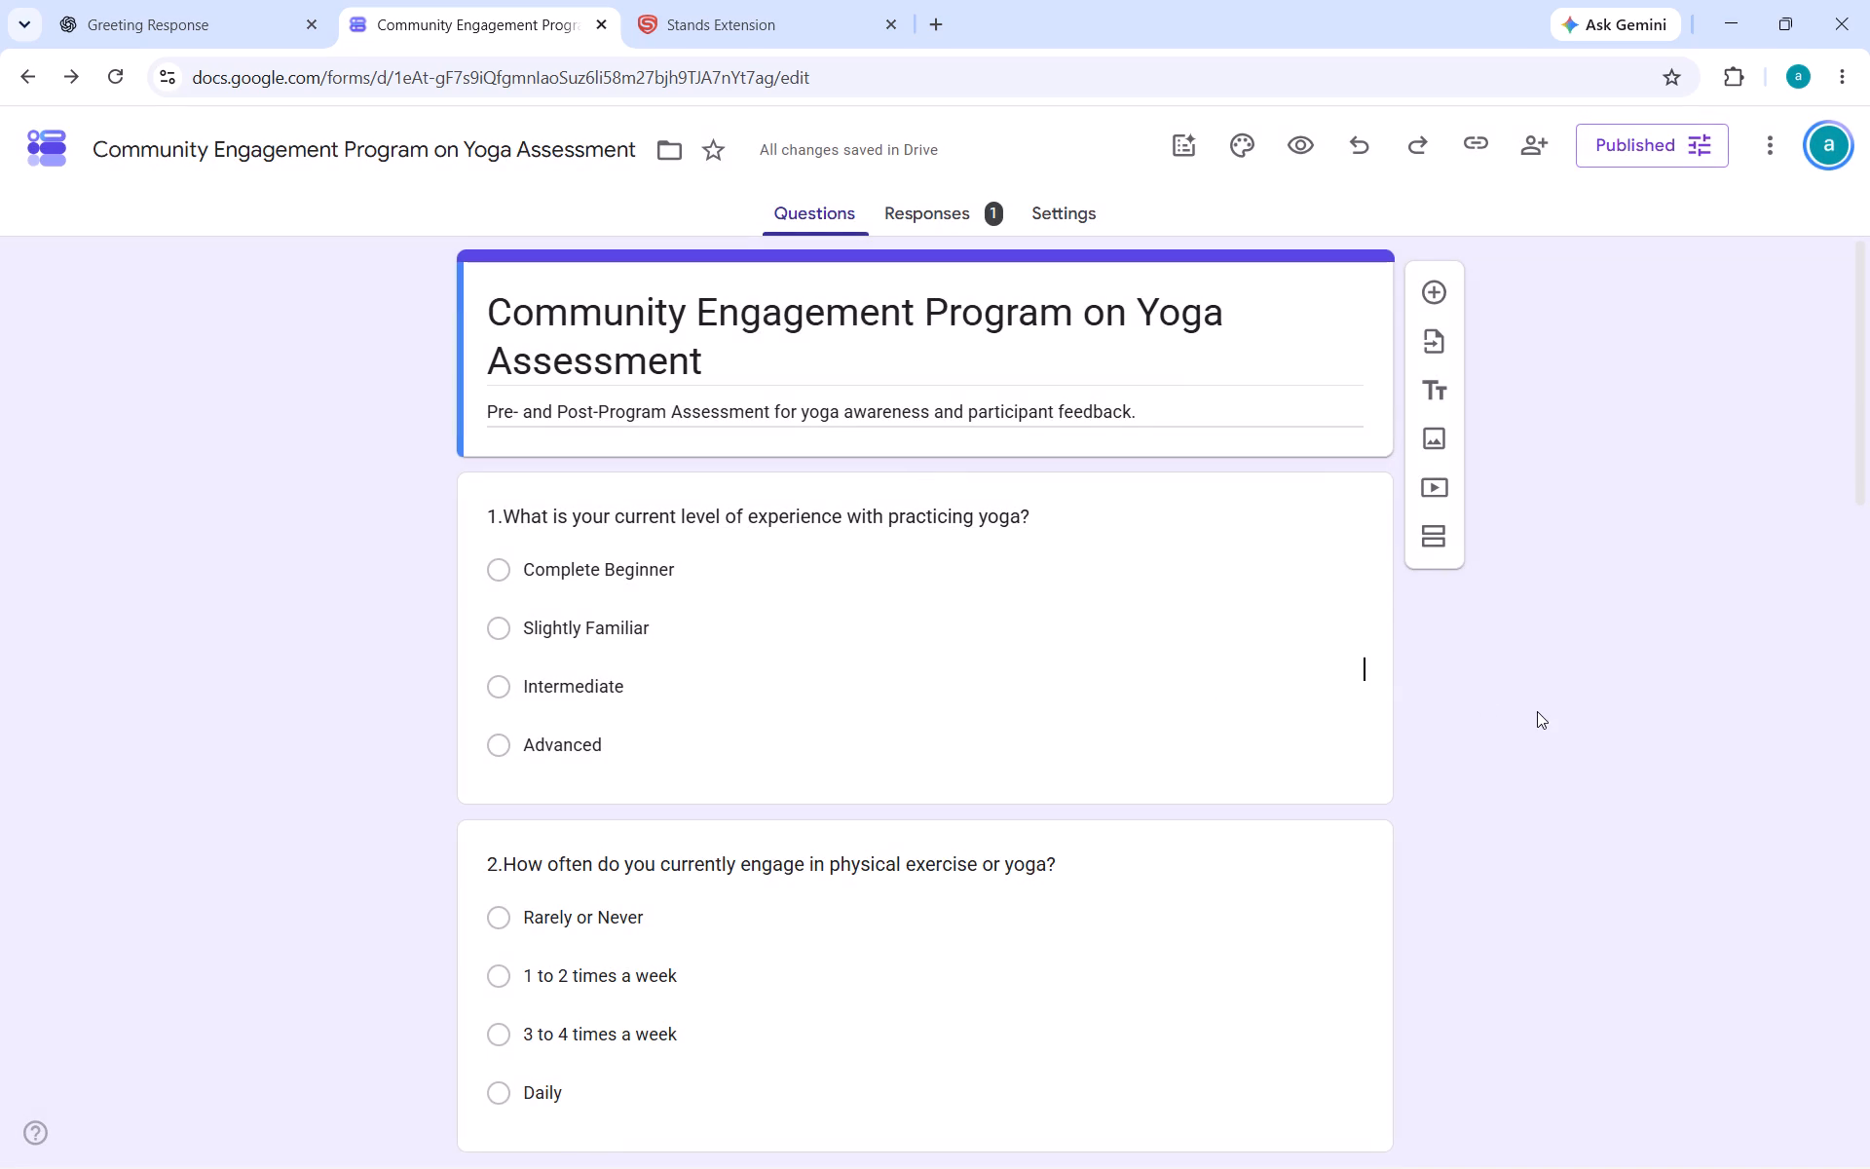
Review the summary of the form's responses, from the experience question through the enthusiasm rating and back to the start.
click(956, 194)
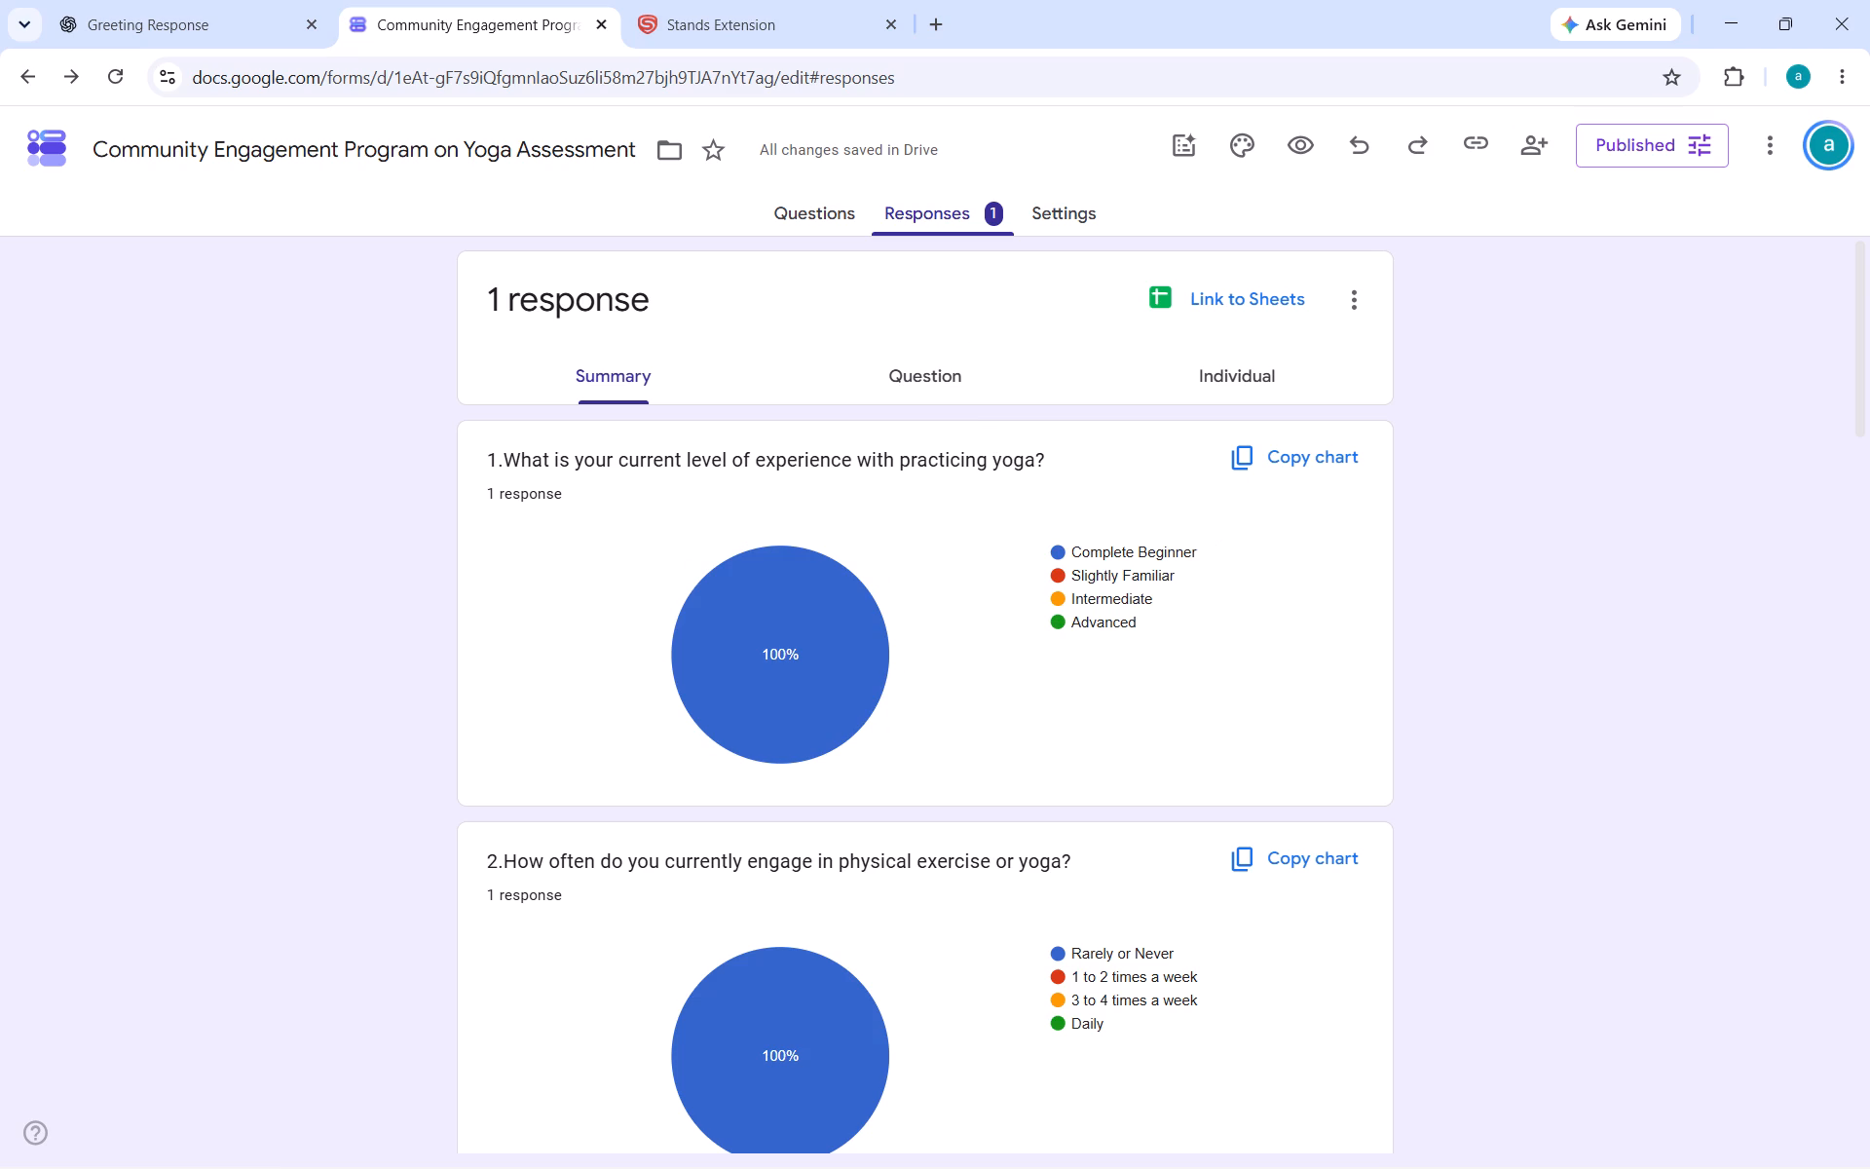
scroll(1156, 570, down, 8)
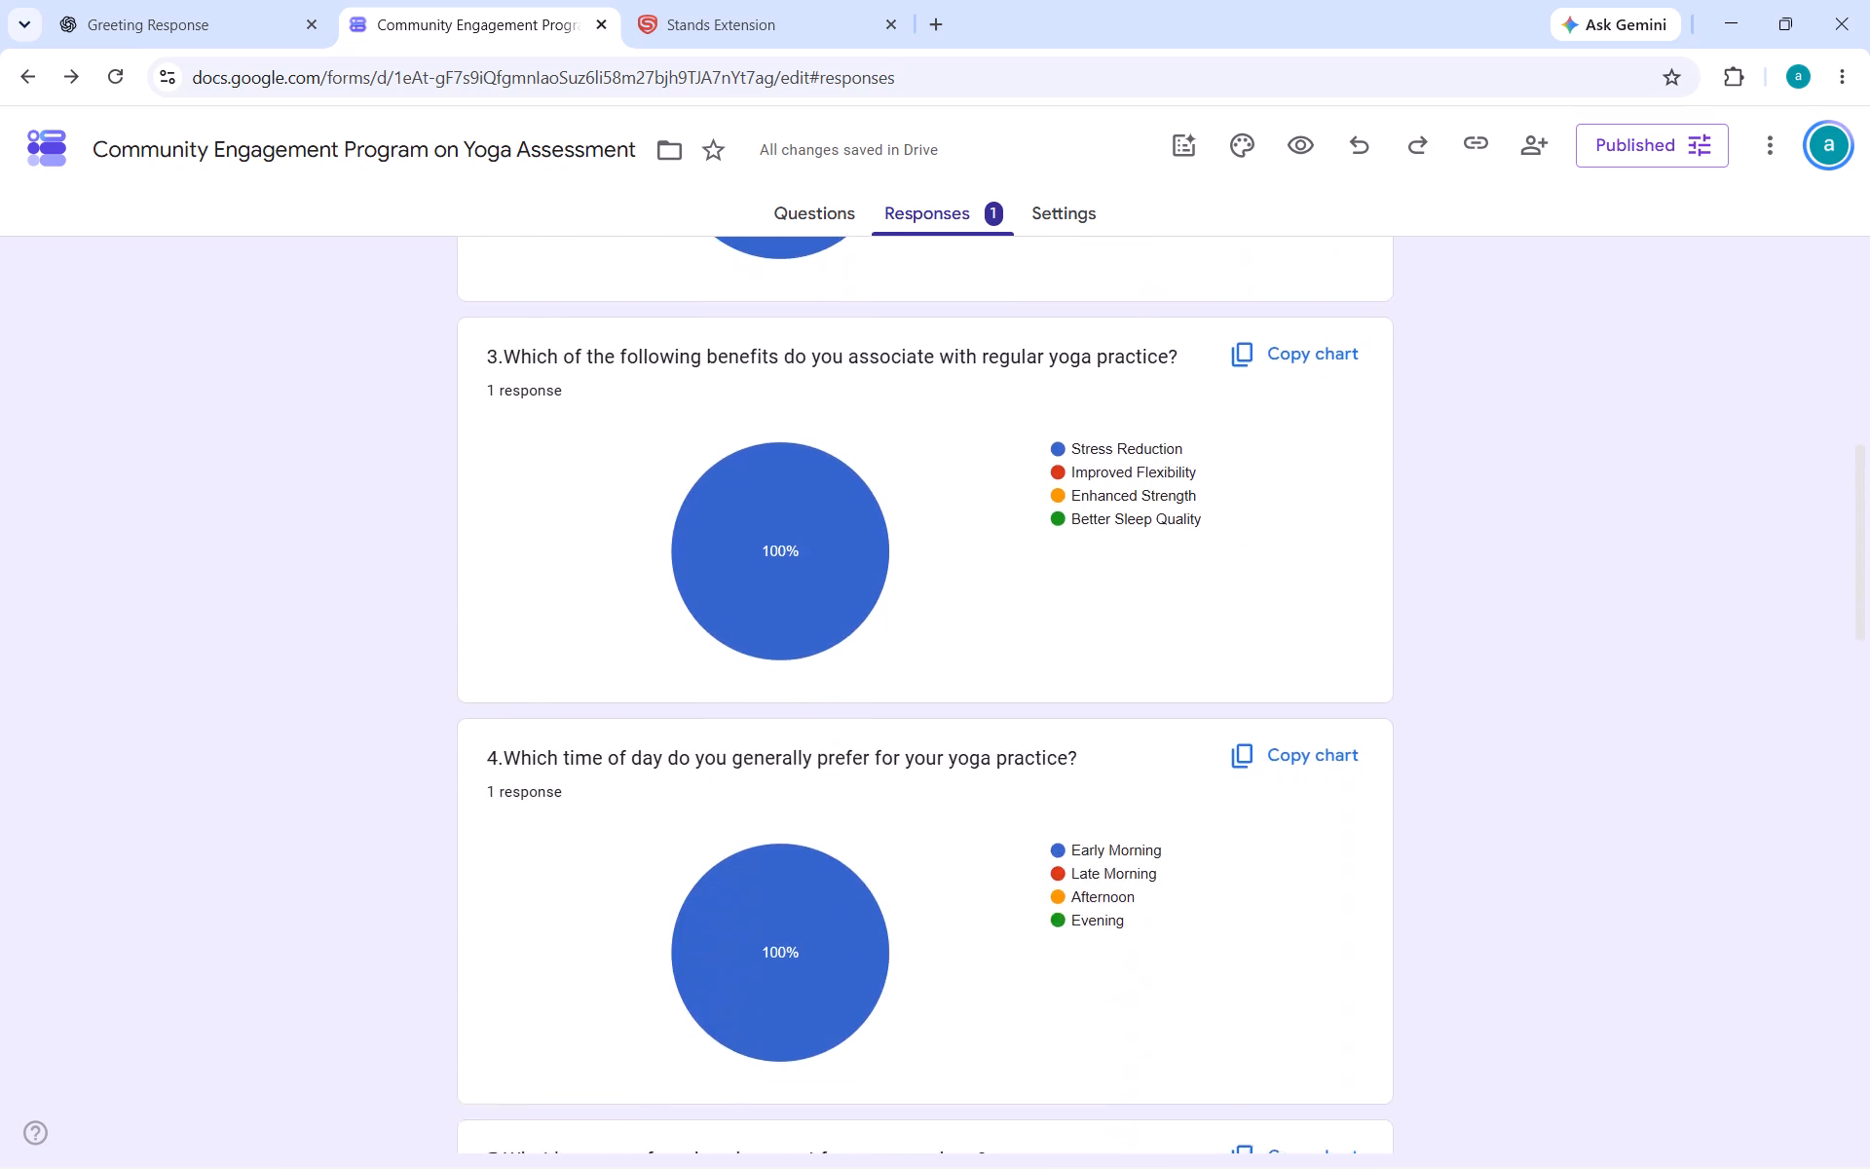
scroll(1151, 631, down, 1)
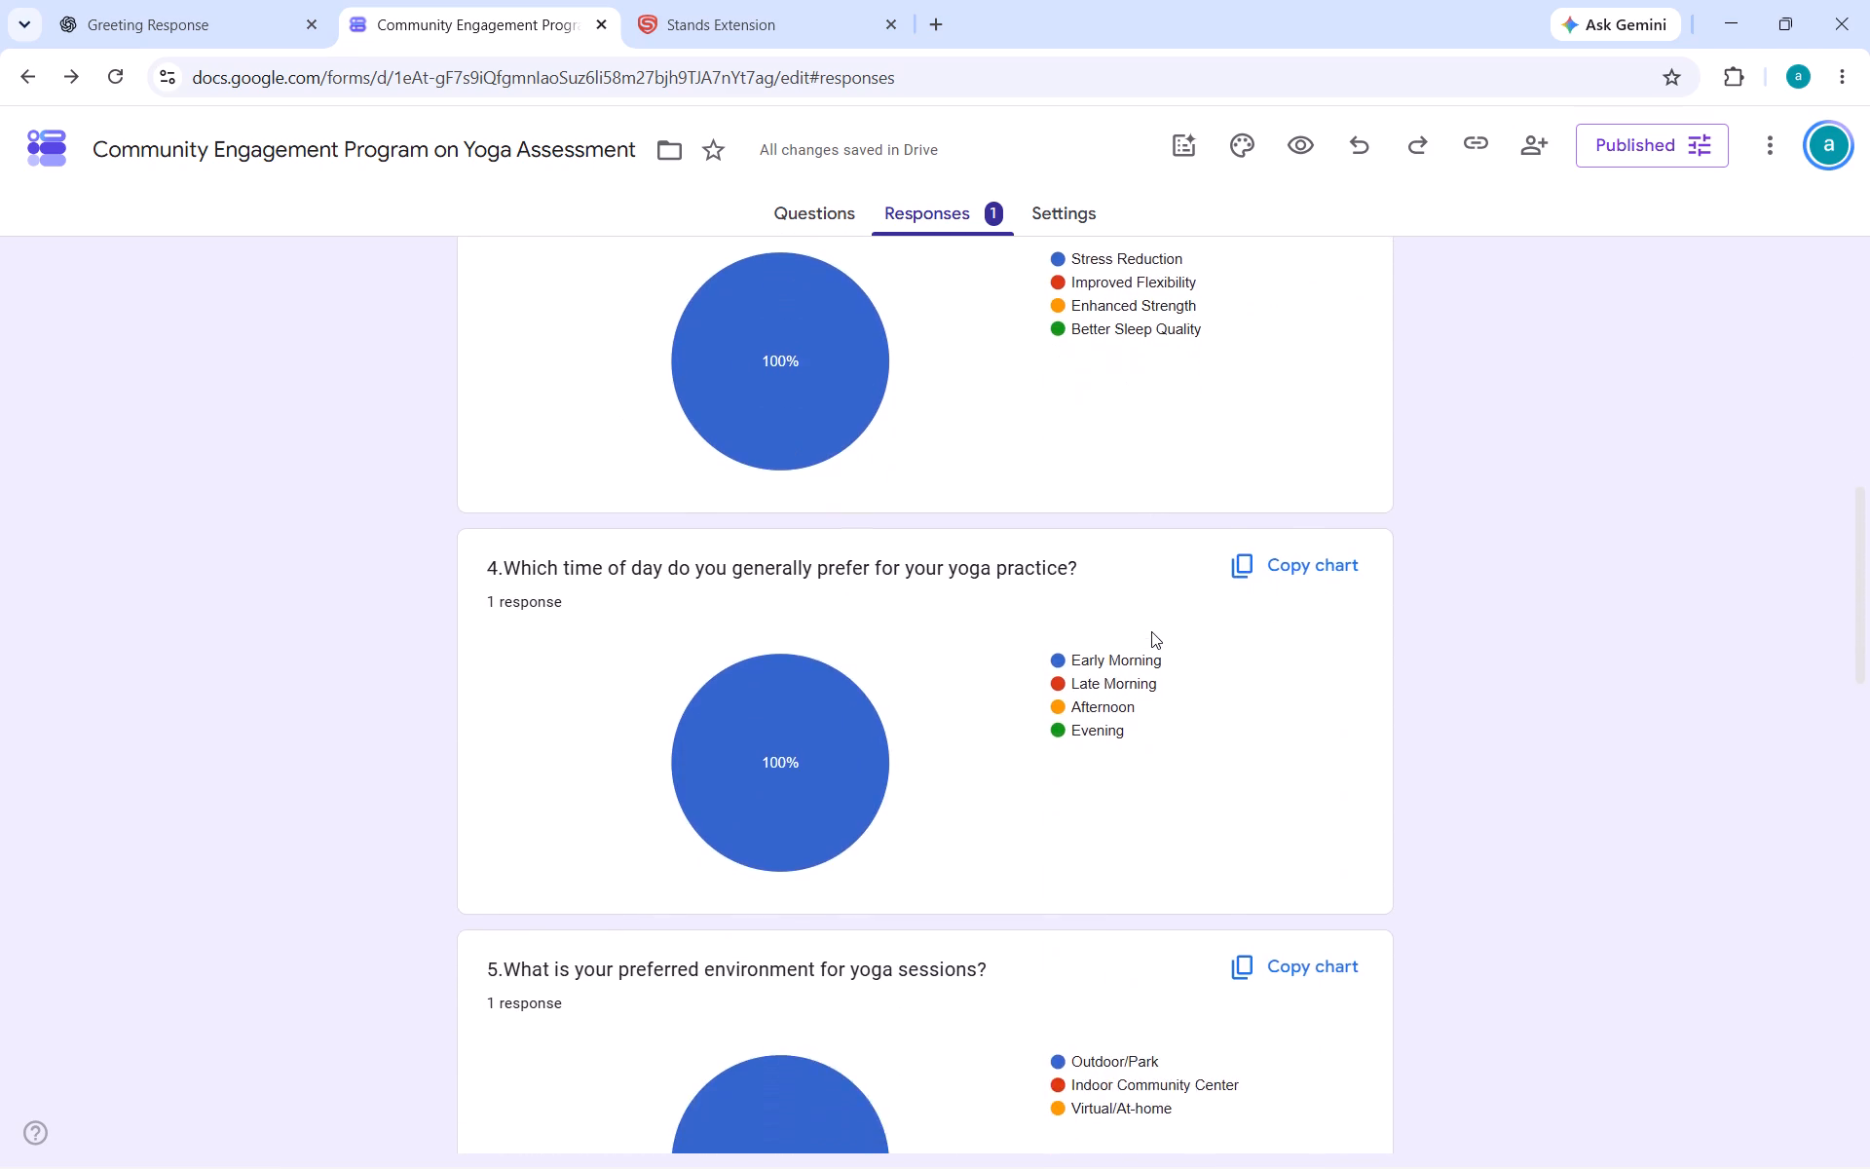
scroll(1151, 631, down, 10)
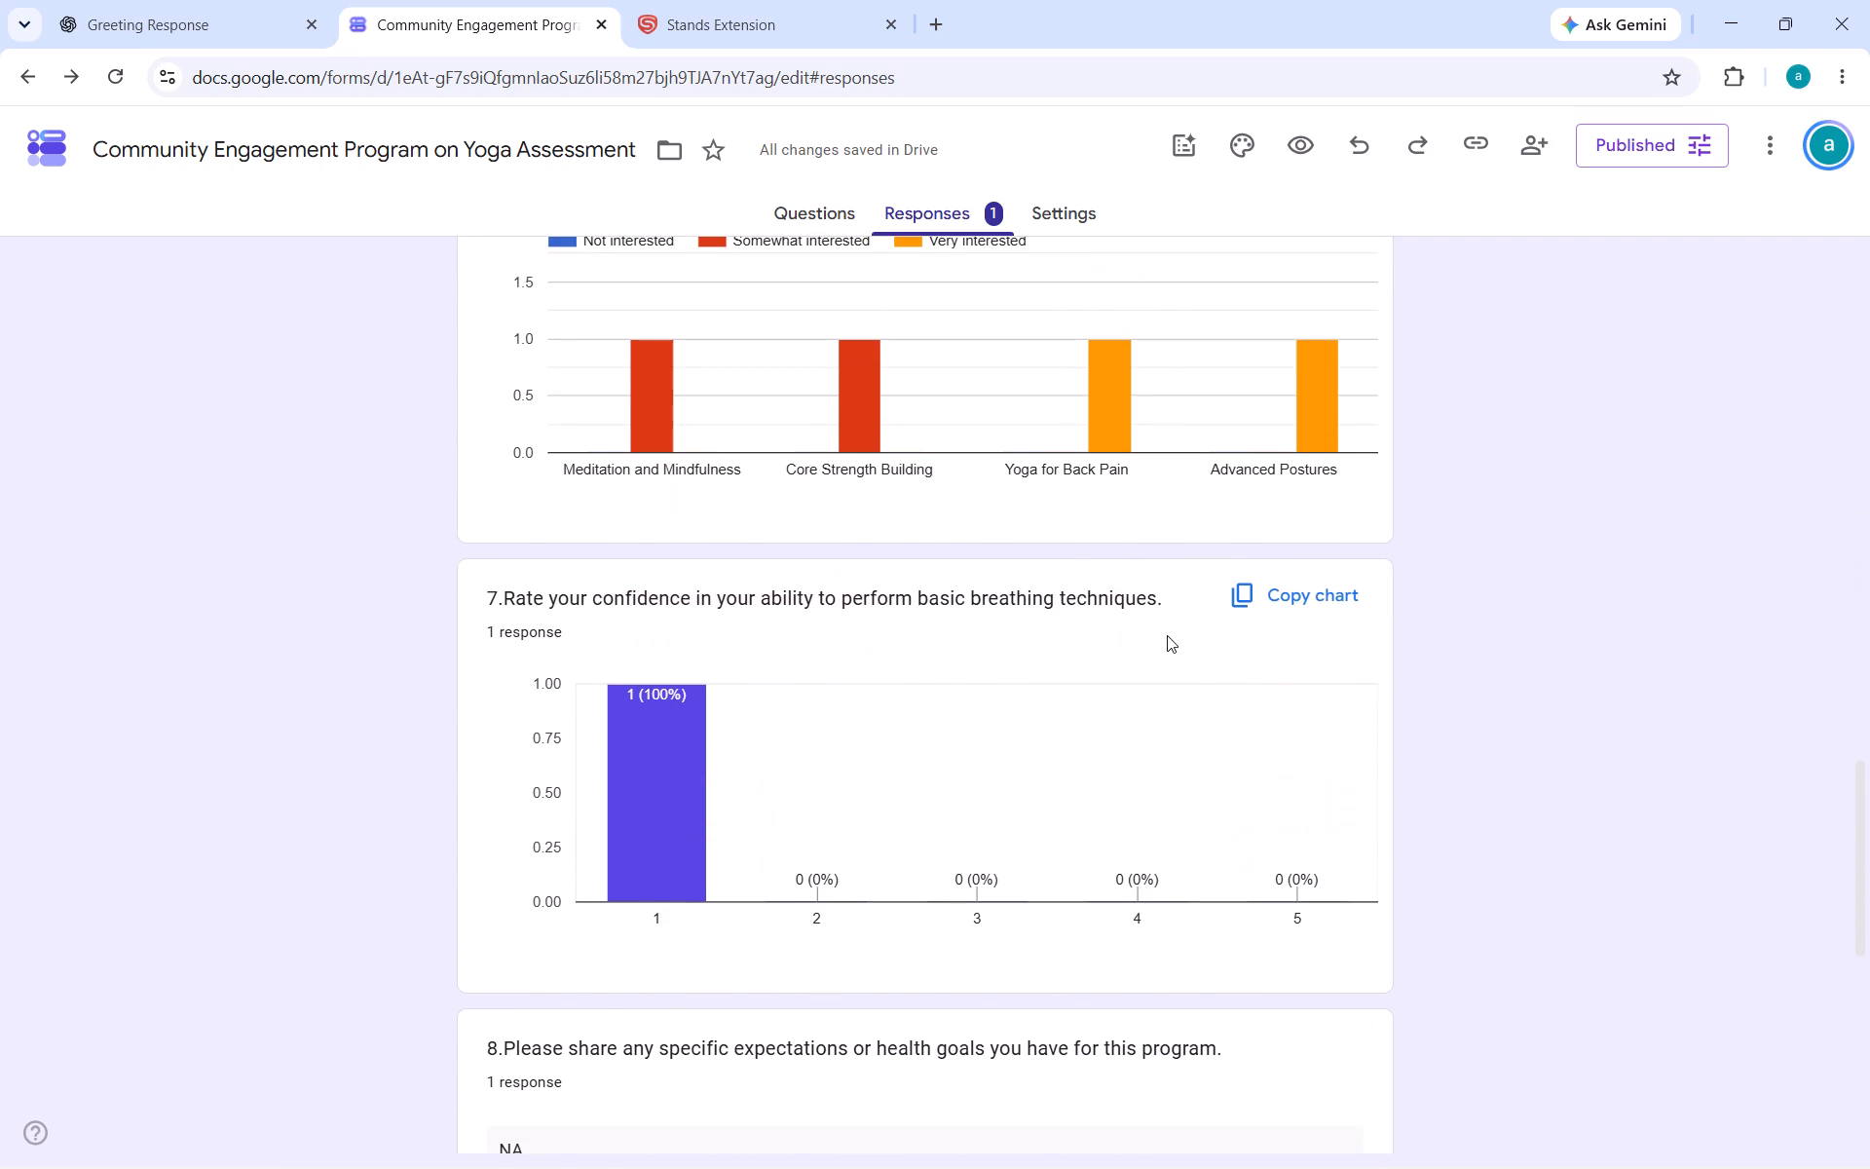
scroll(1167, 635, down, 6)
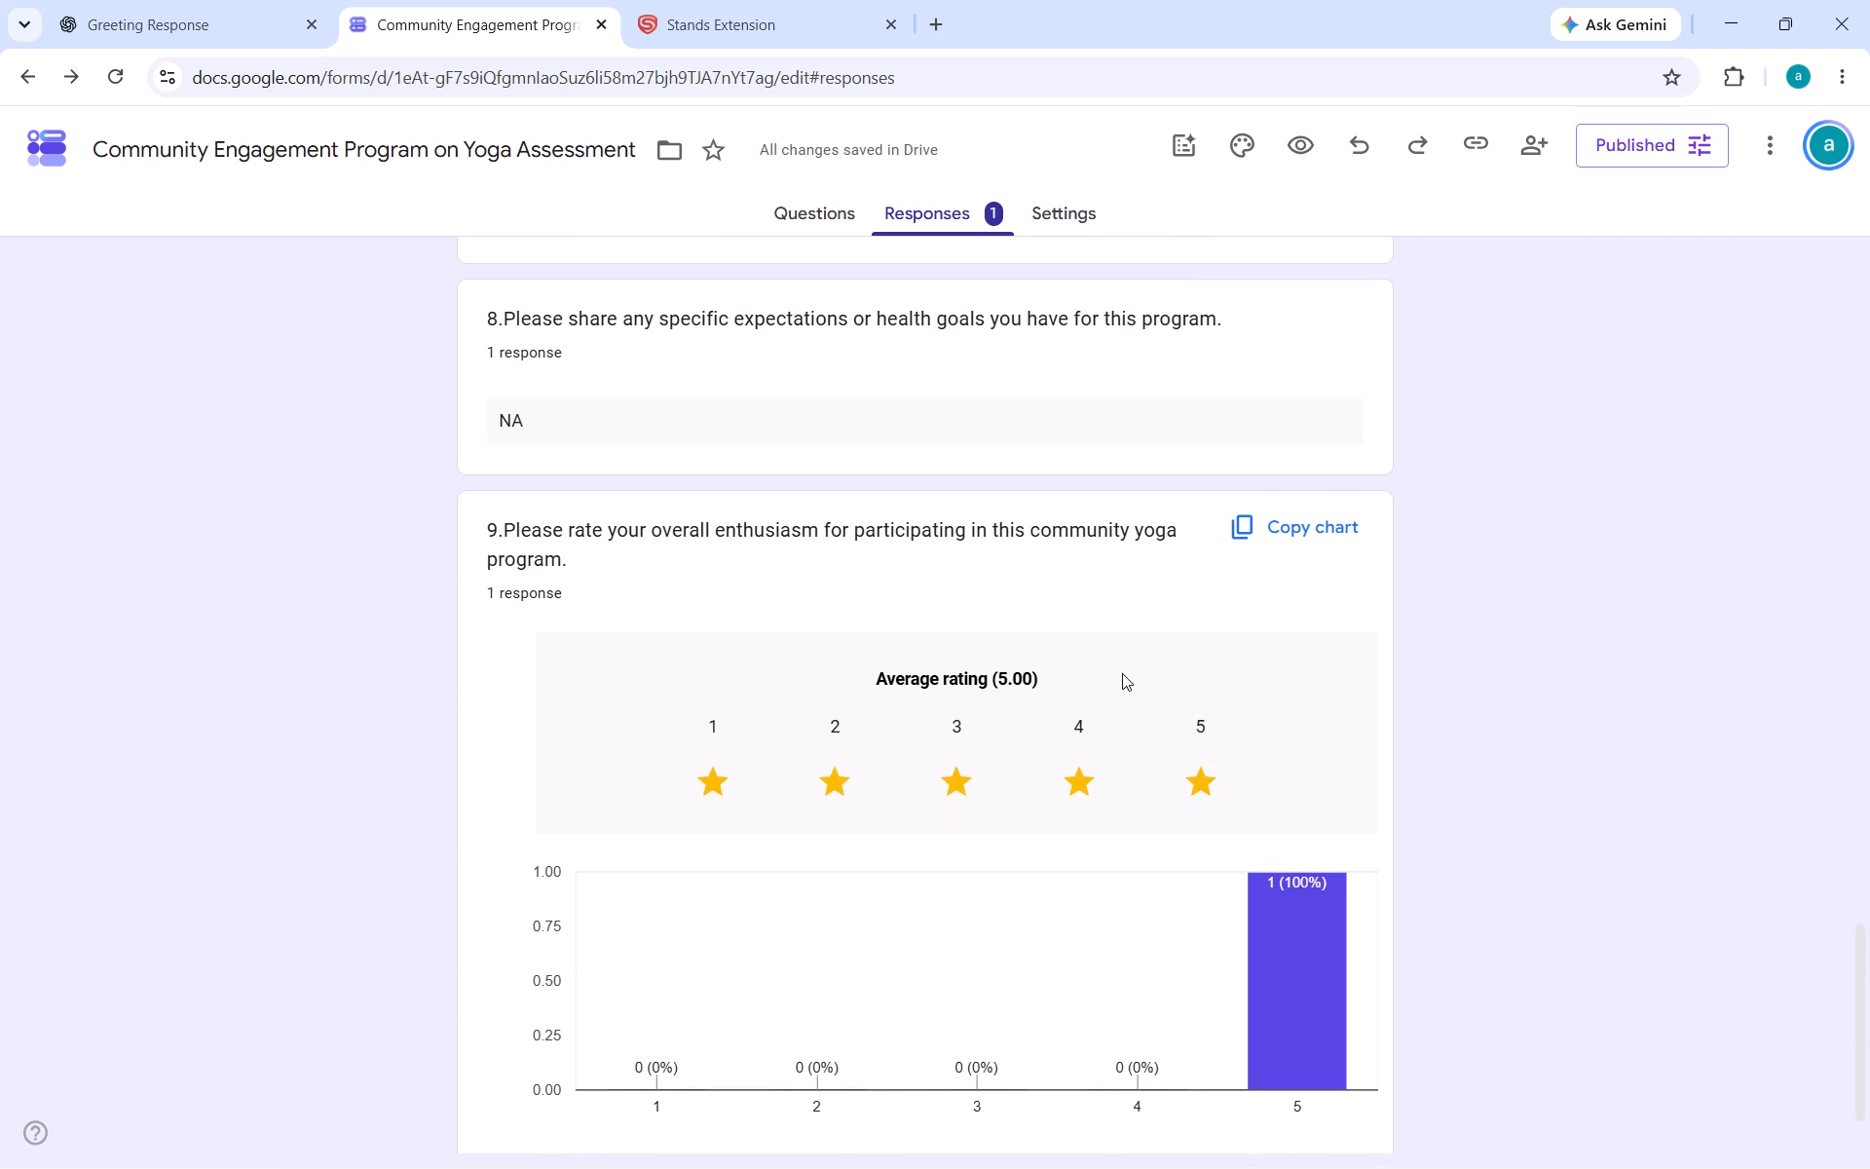
scroll(1122, 673, down, 6)
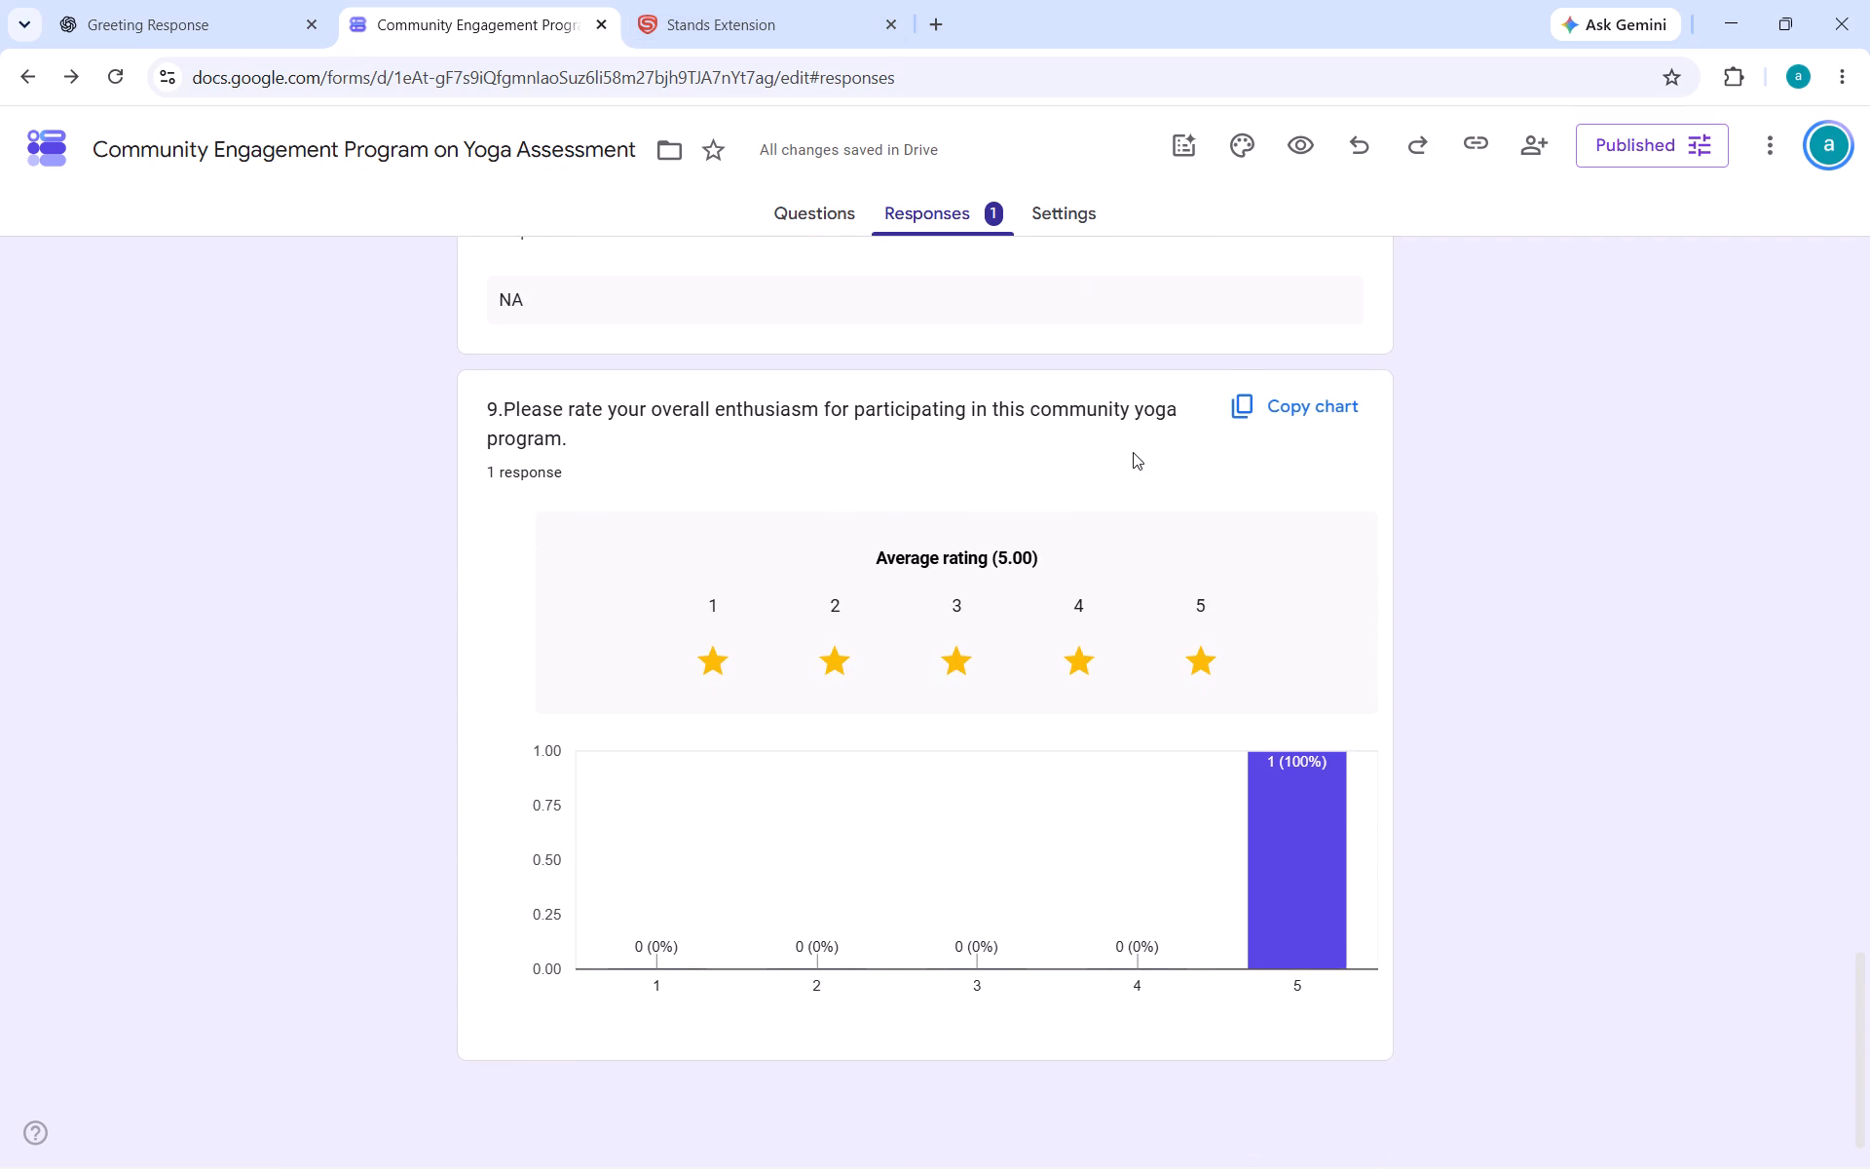
scroll(1133, 452, up, 13)
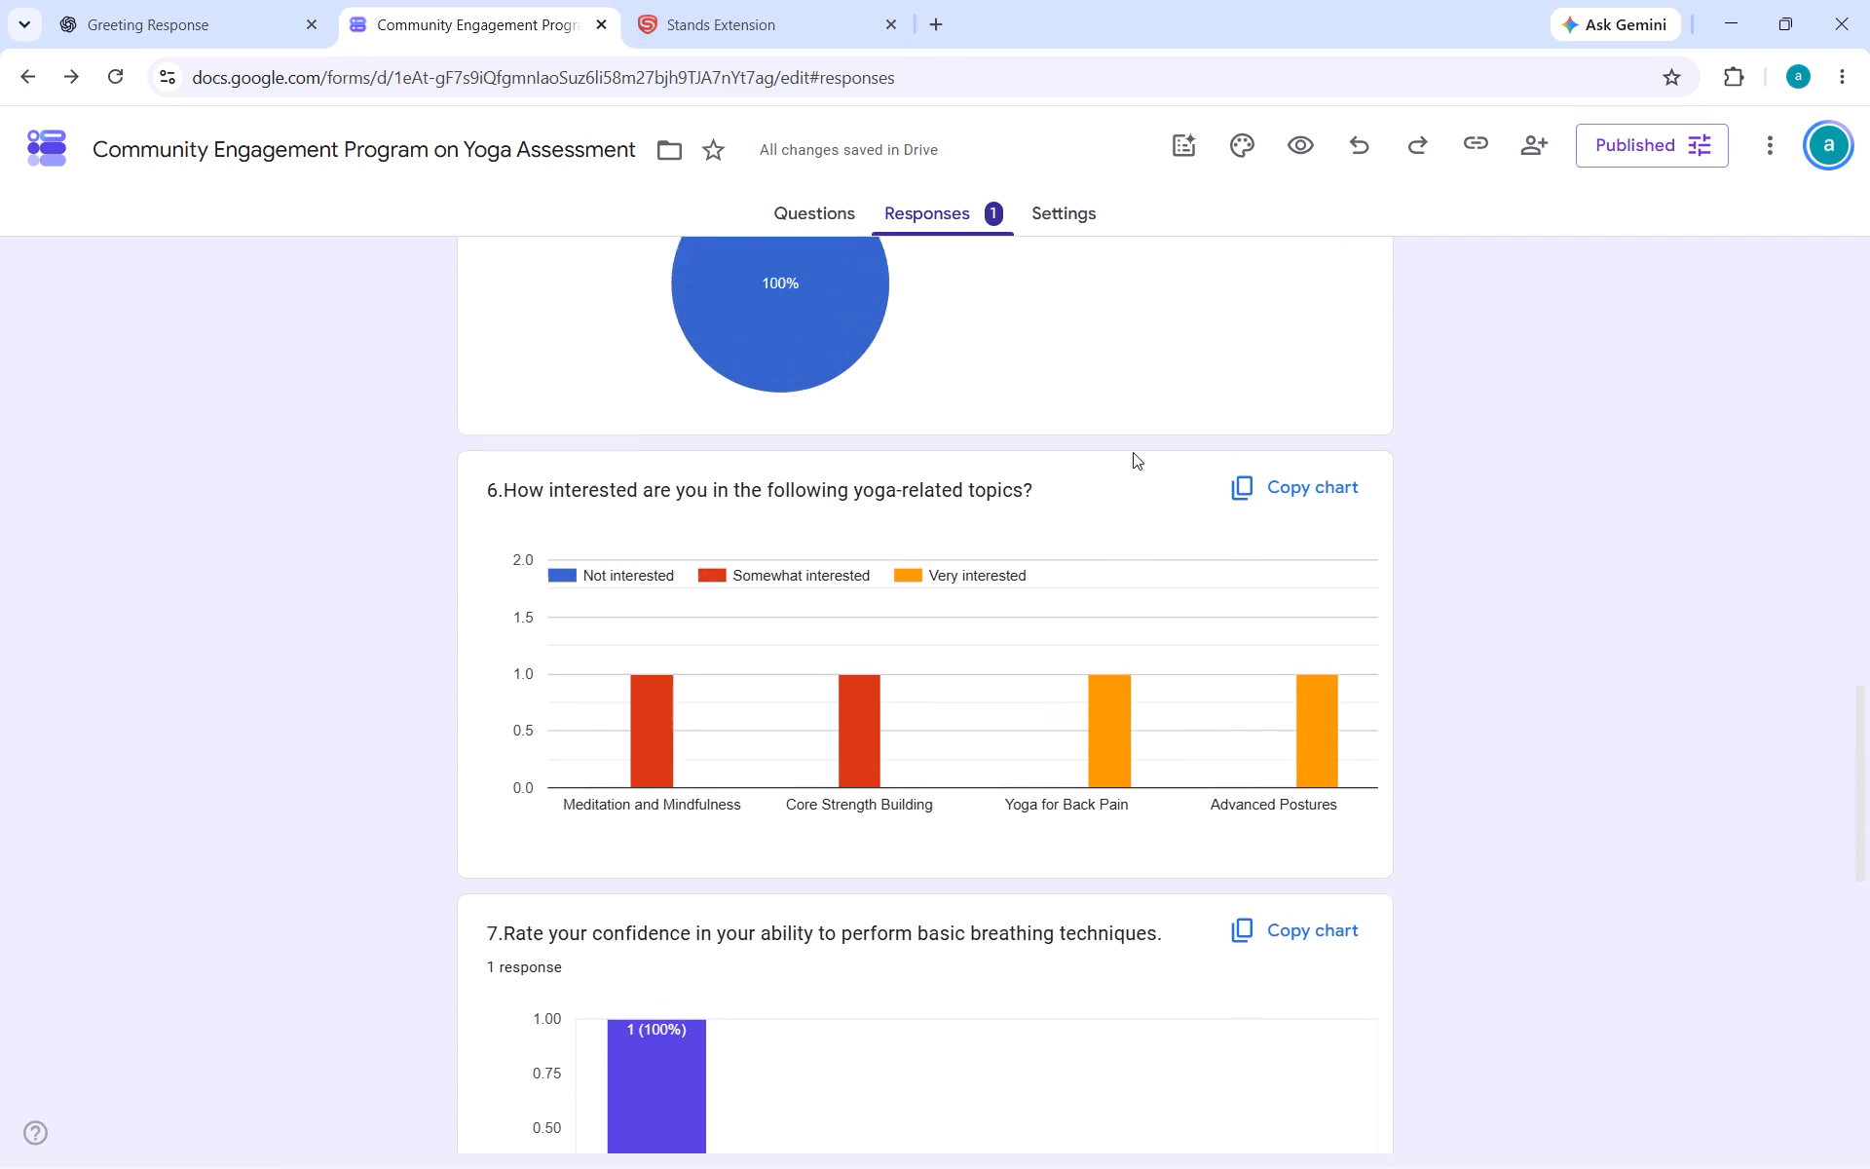
scroll(1133, 452, up, 19)
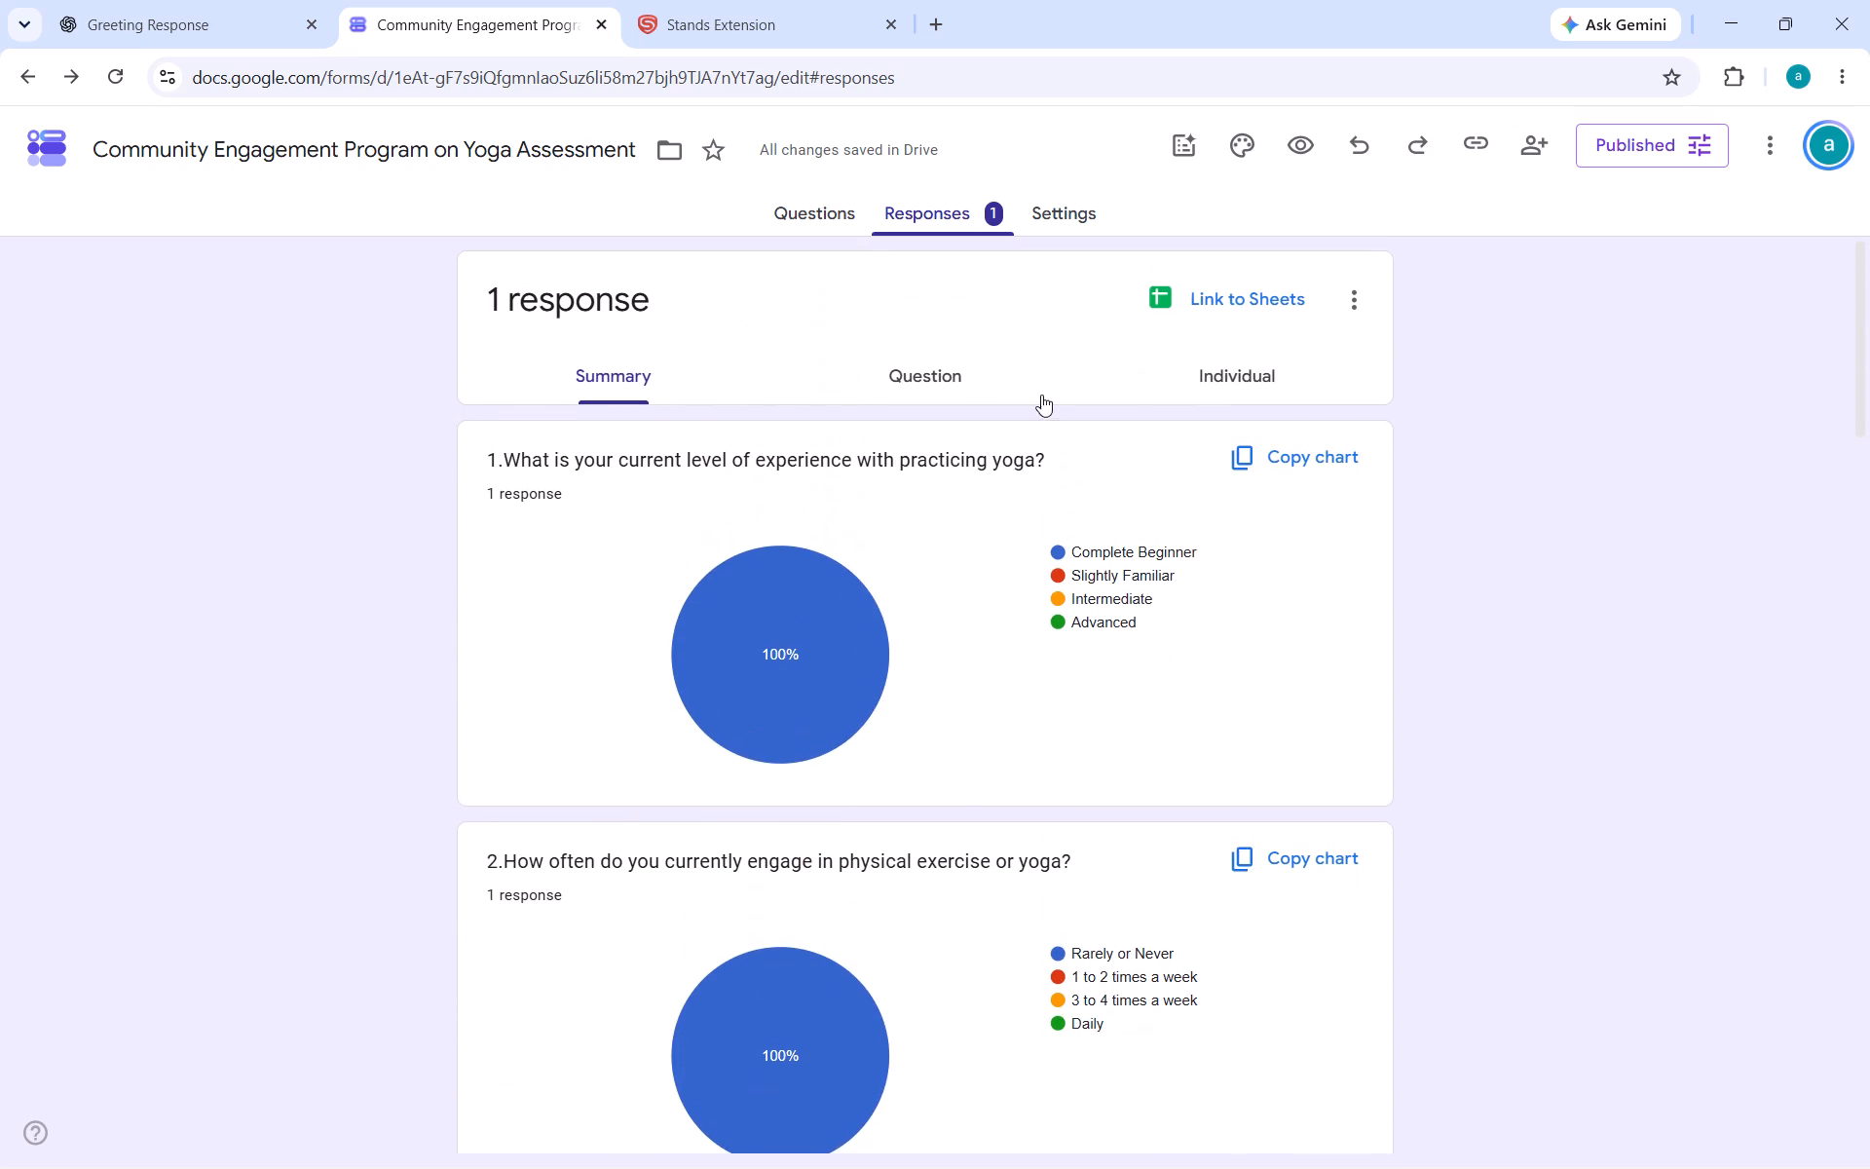
Examine the collected answers by question, then read through the individual submission from question 1 to question 9.
click(957, 371)
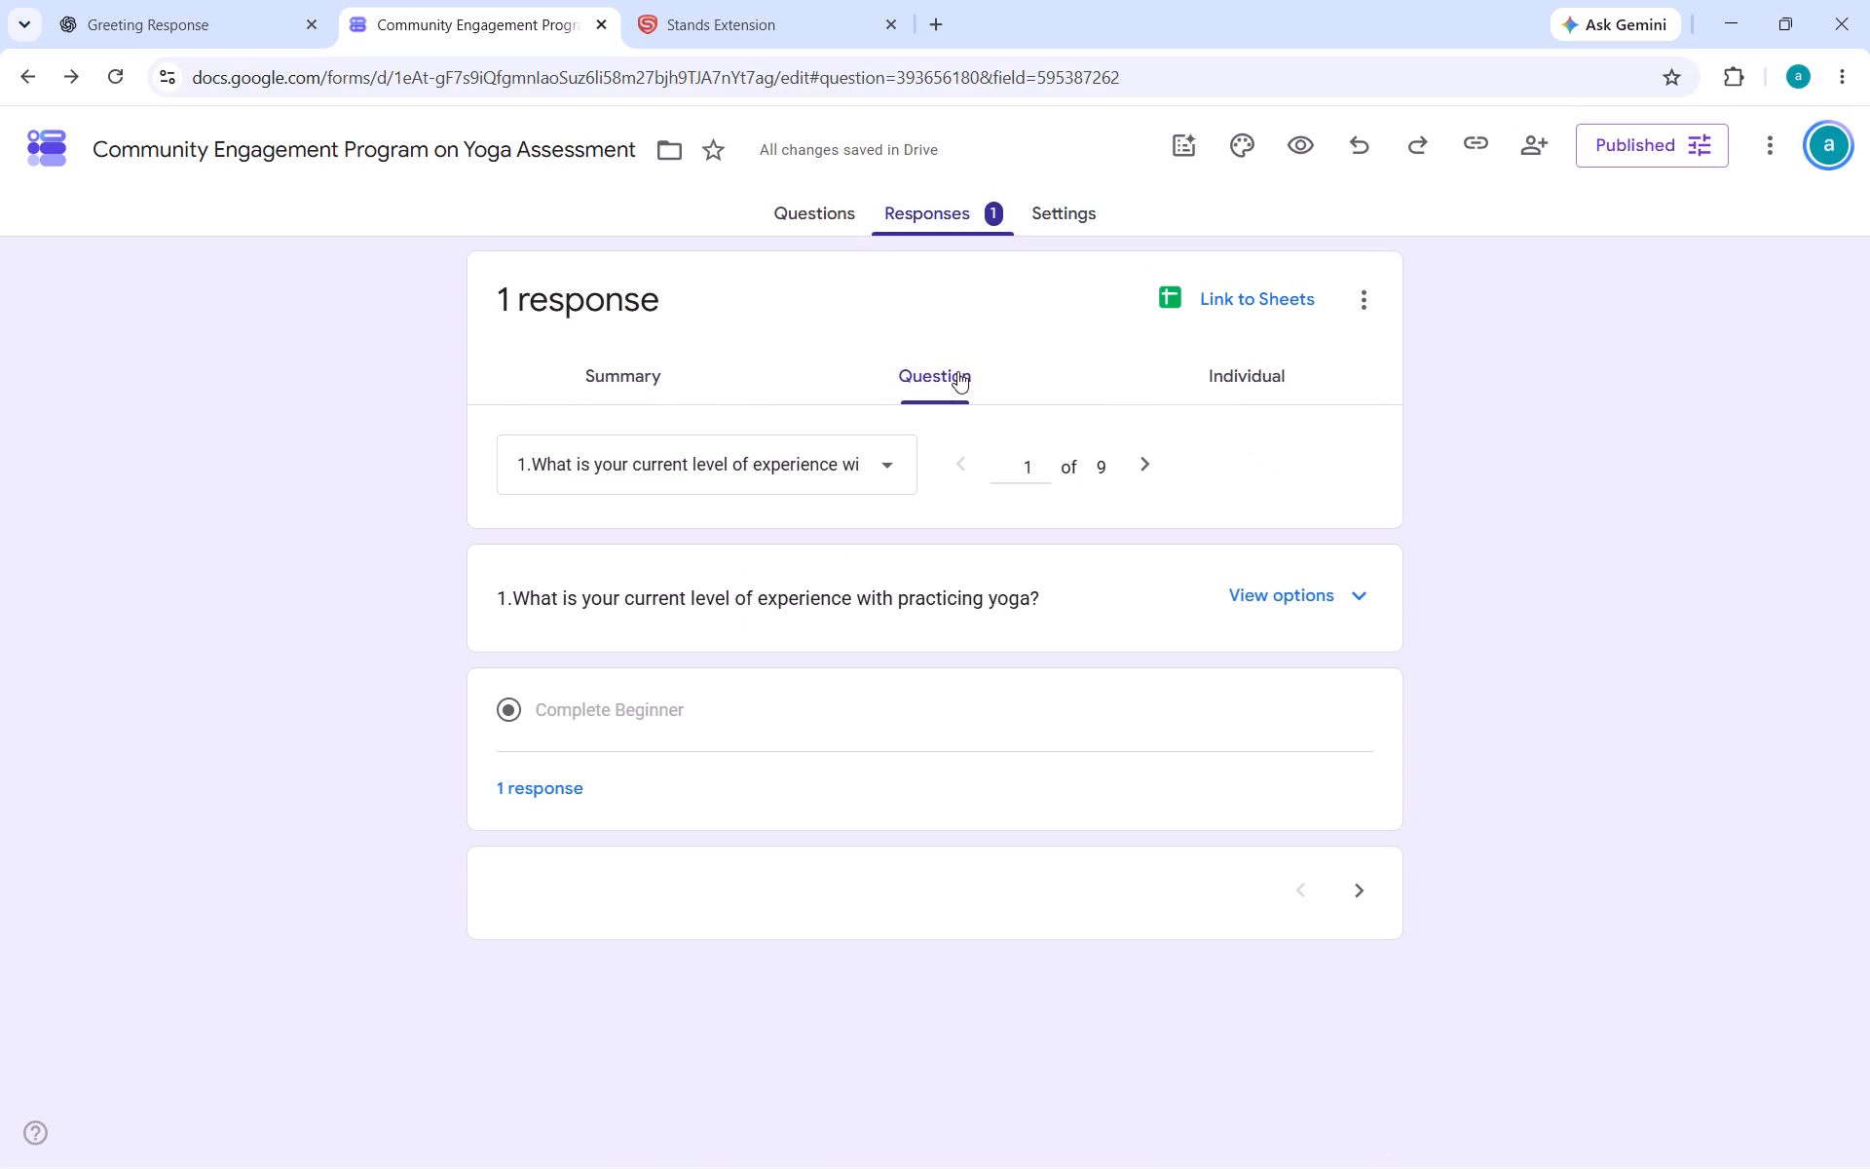
click(1220, 377)
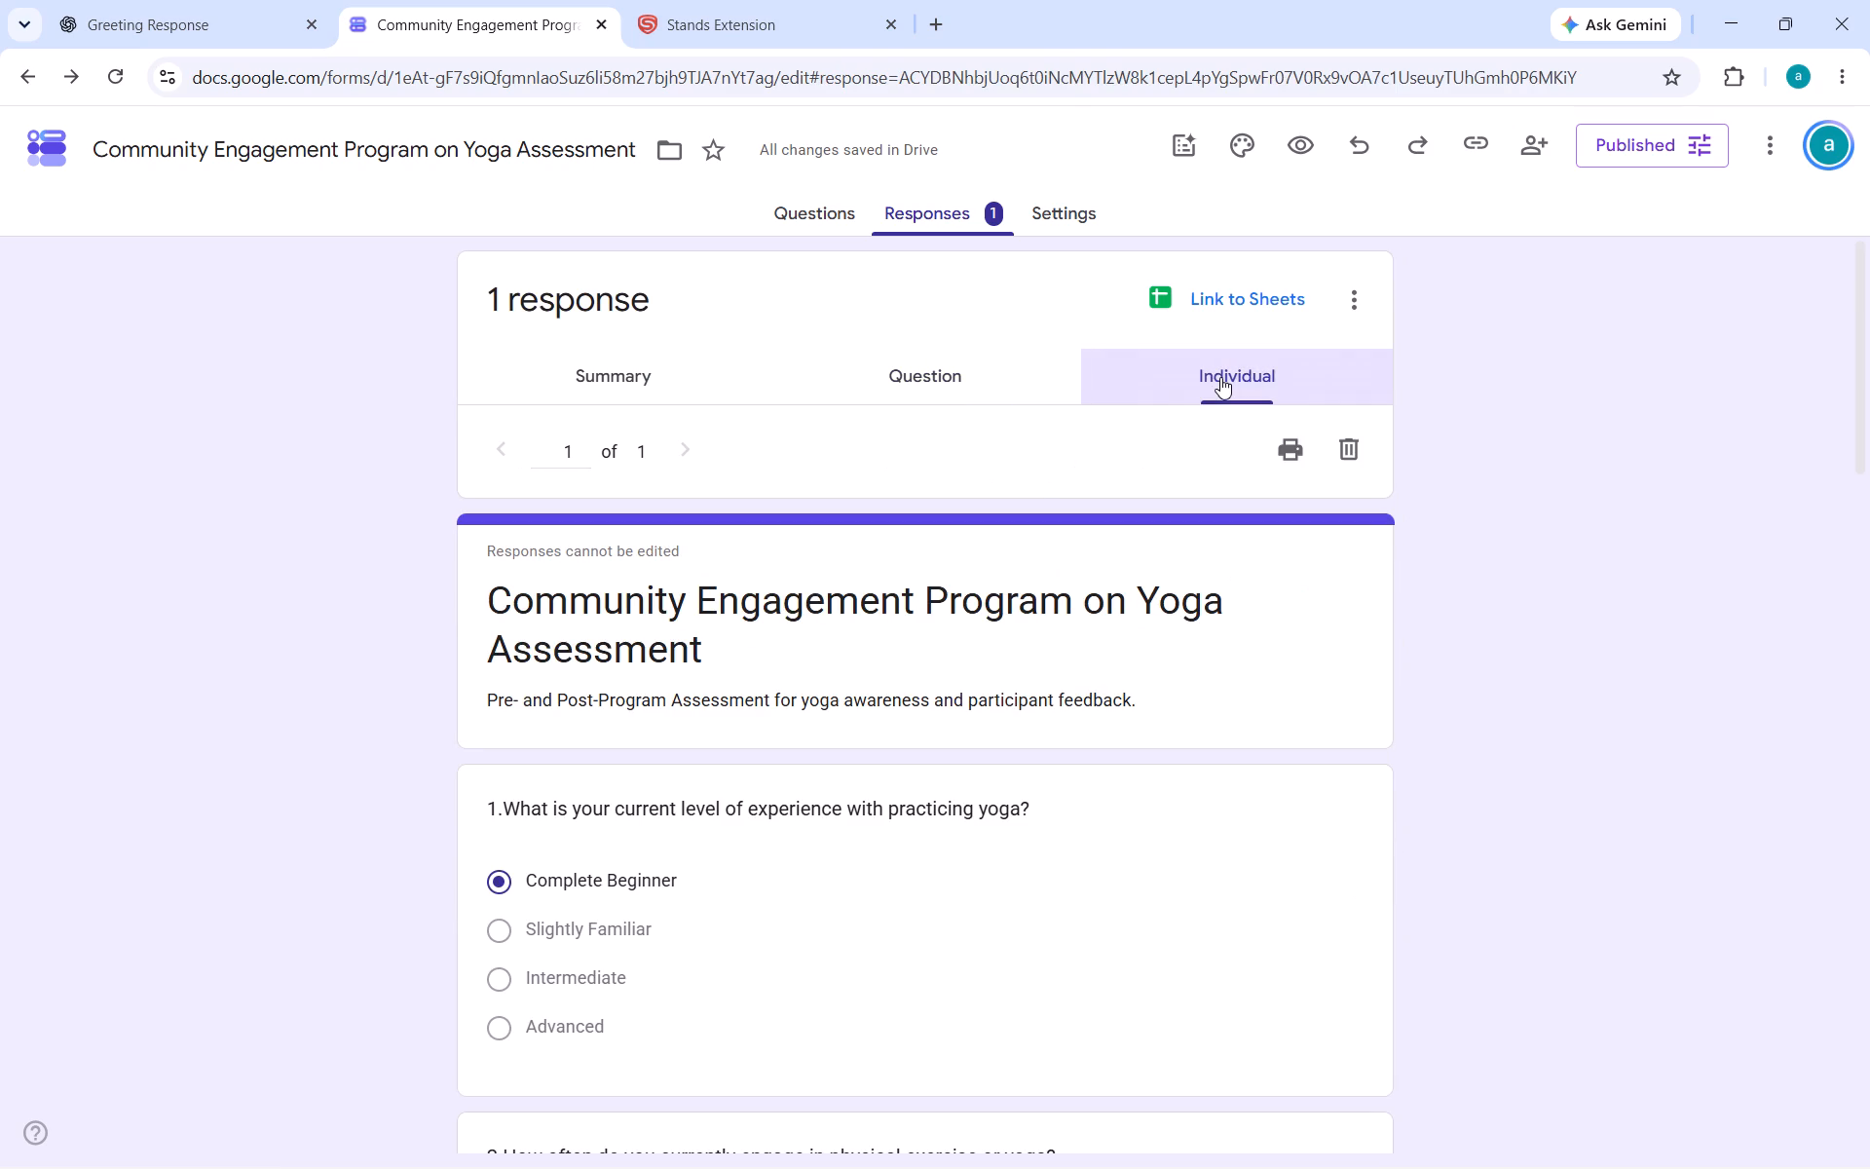
scroll(1176, 405, down, 5)
scroll(1176, 405, up, 4)
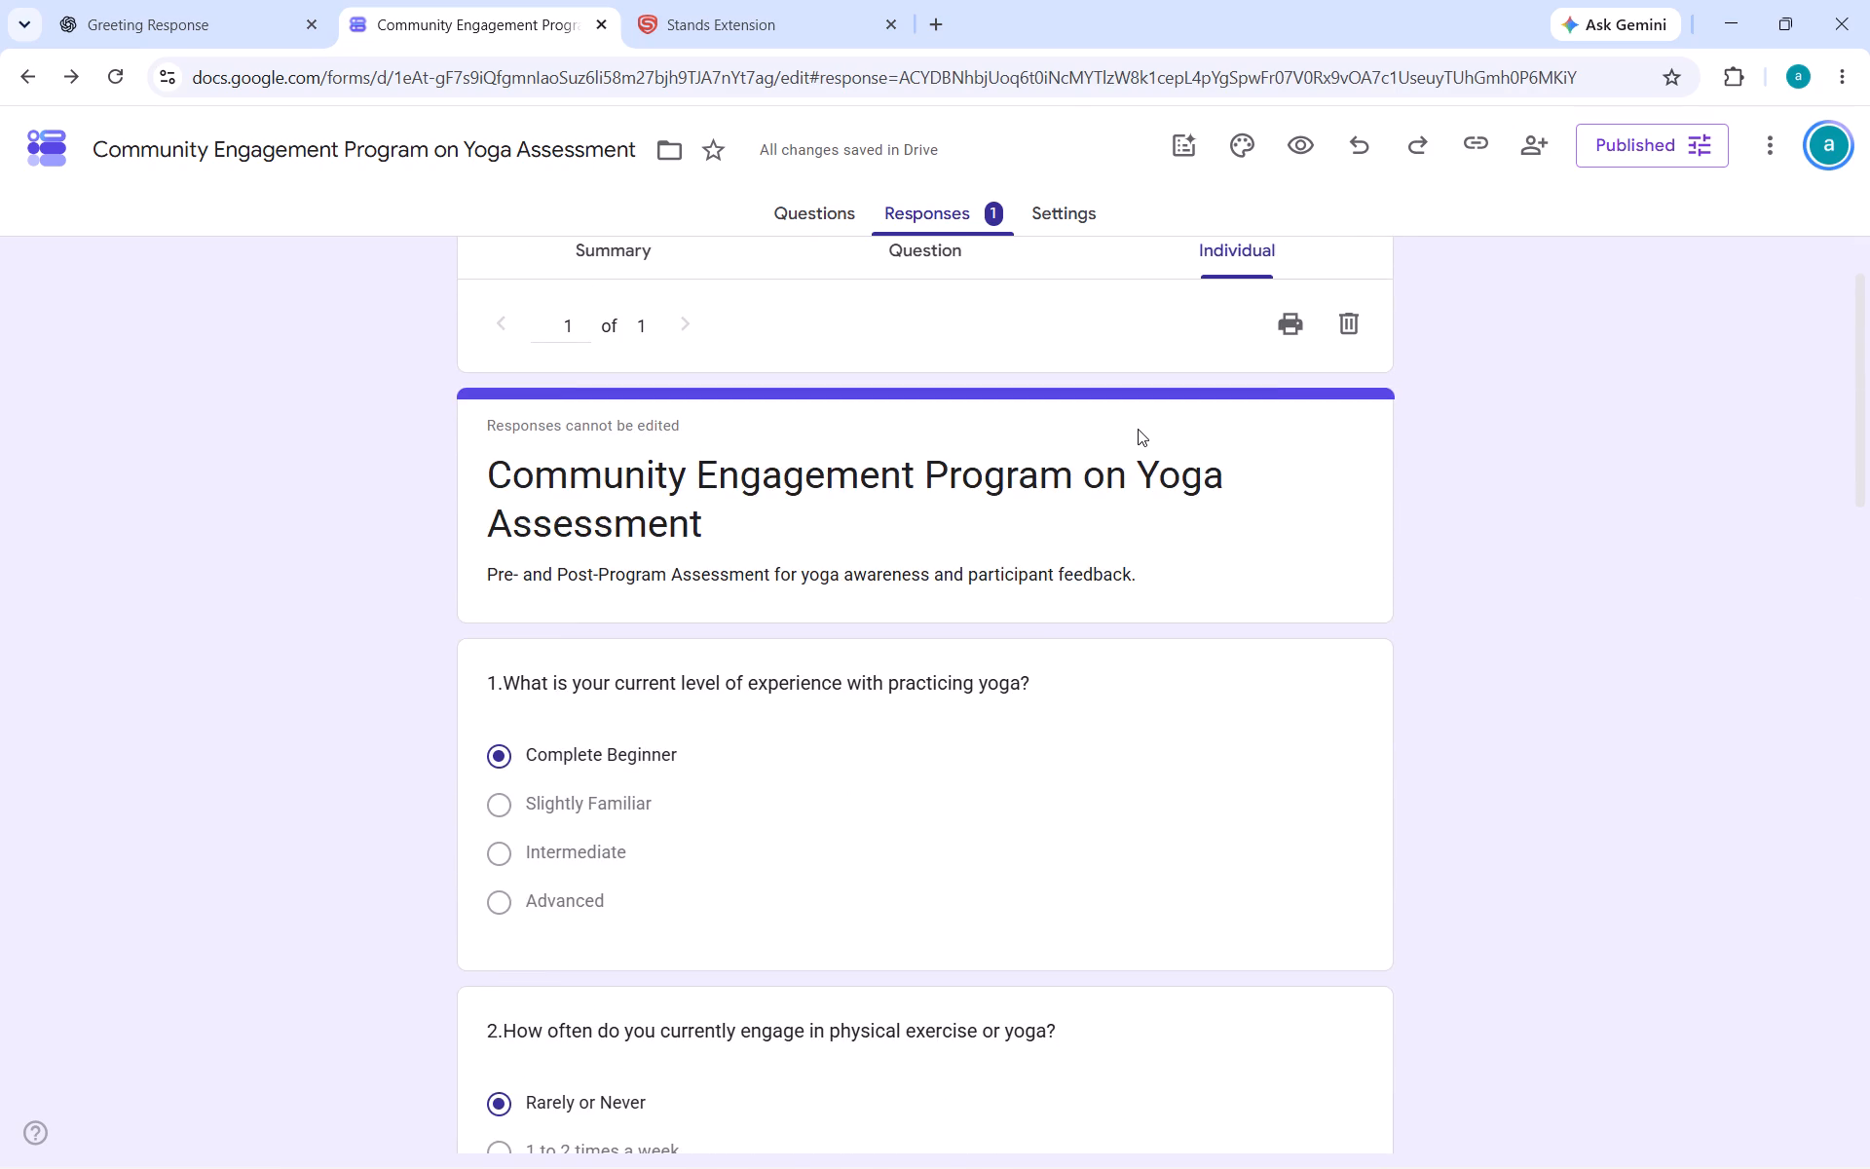
scroll(1139, 430, down, 1)
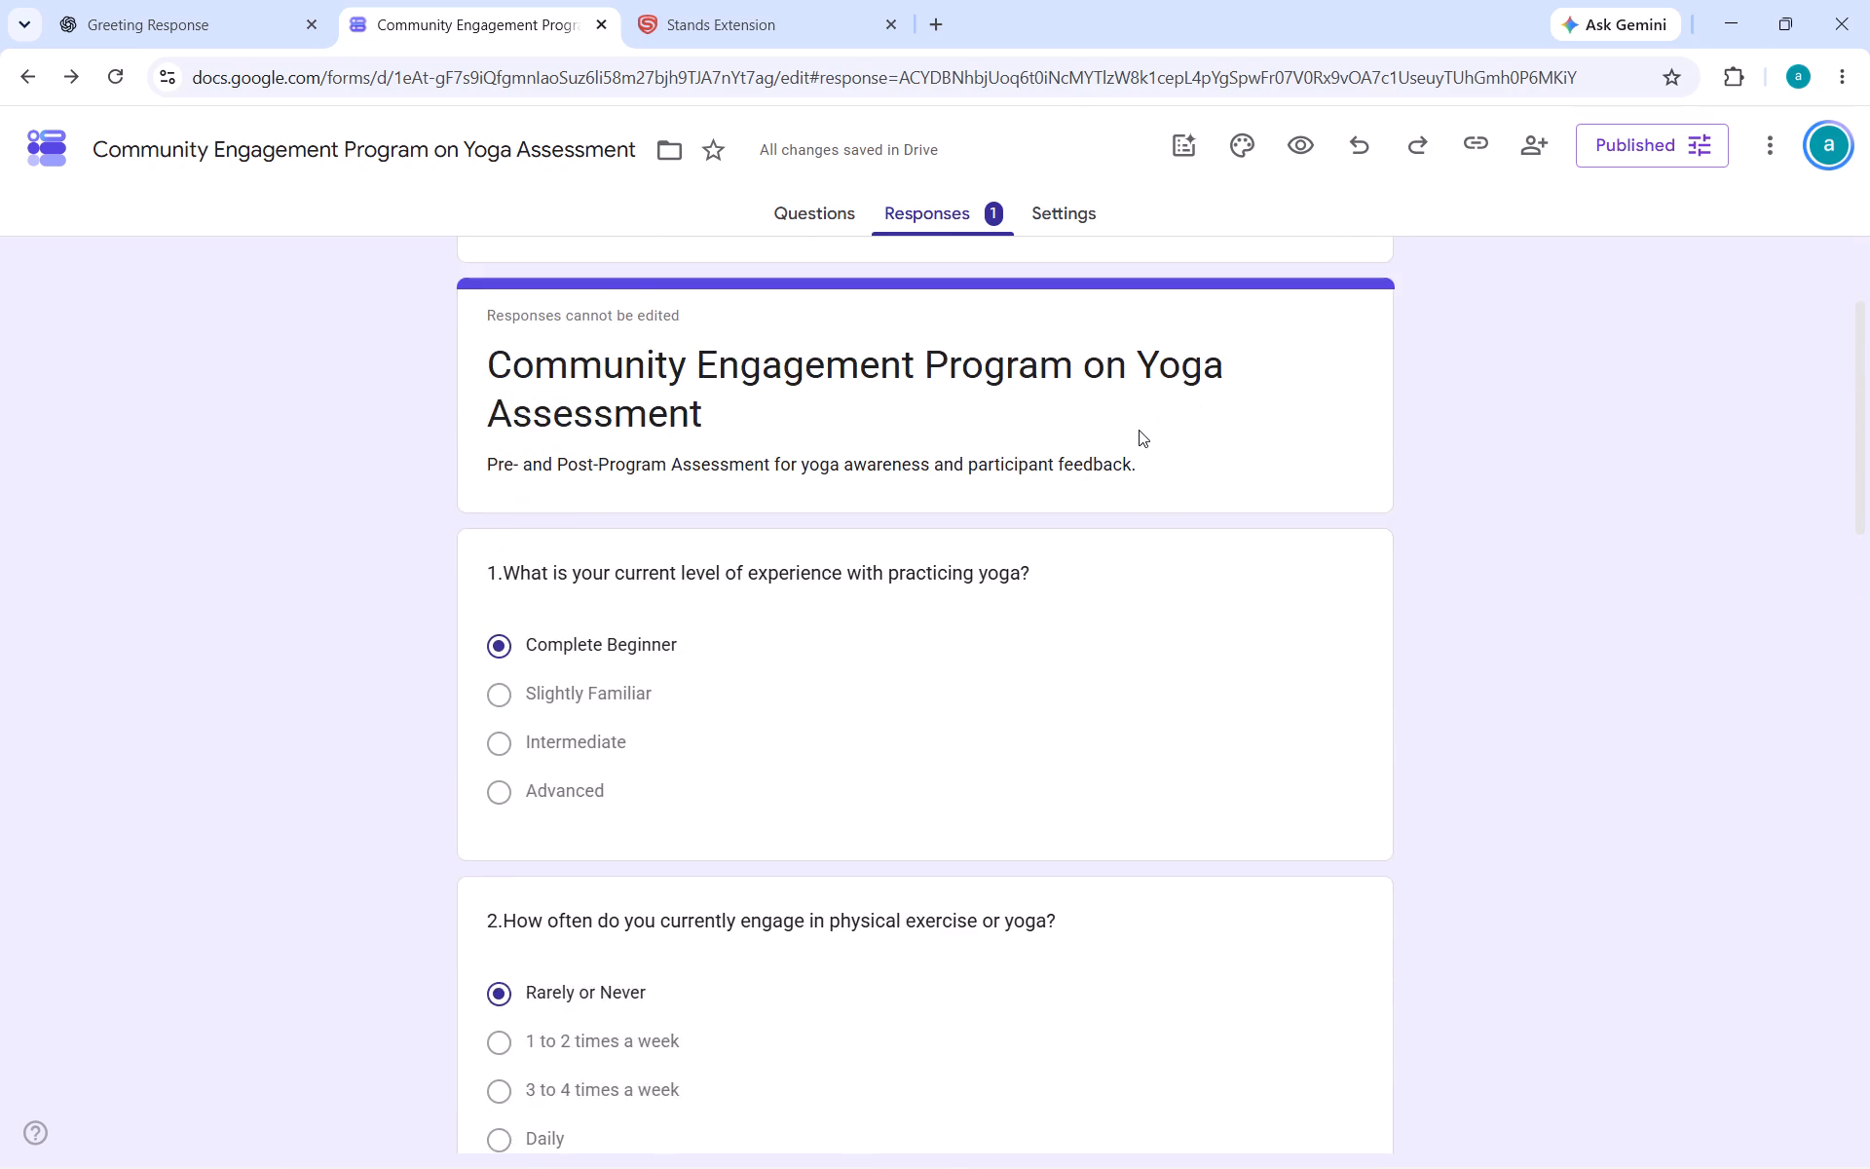
scroll(1139, 430, down, 13)
scroll(1133, 431, down, 16)
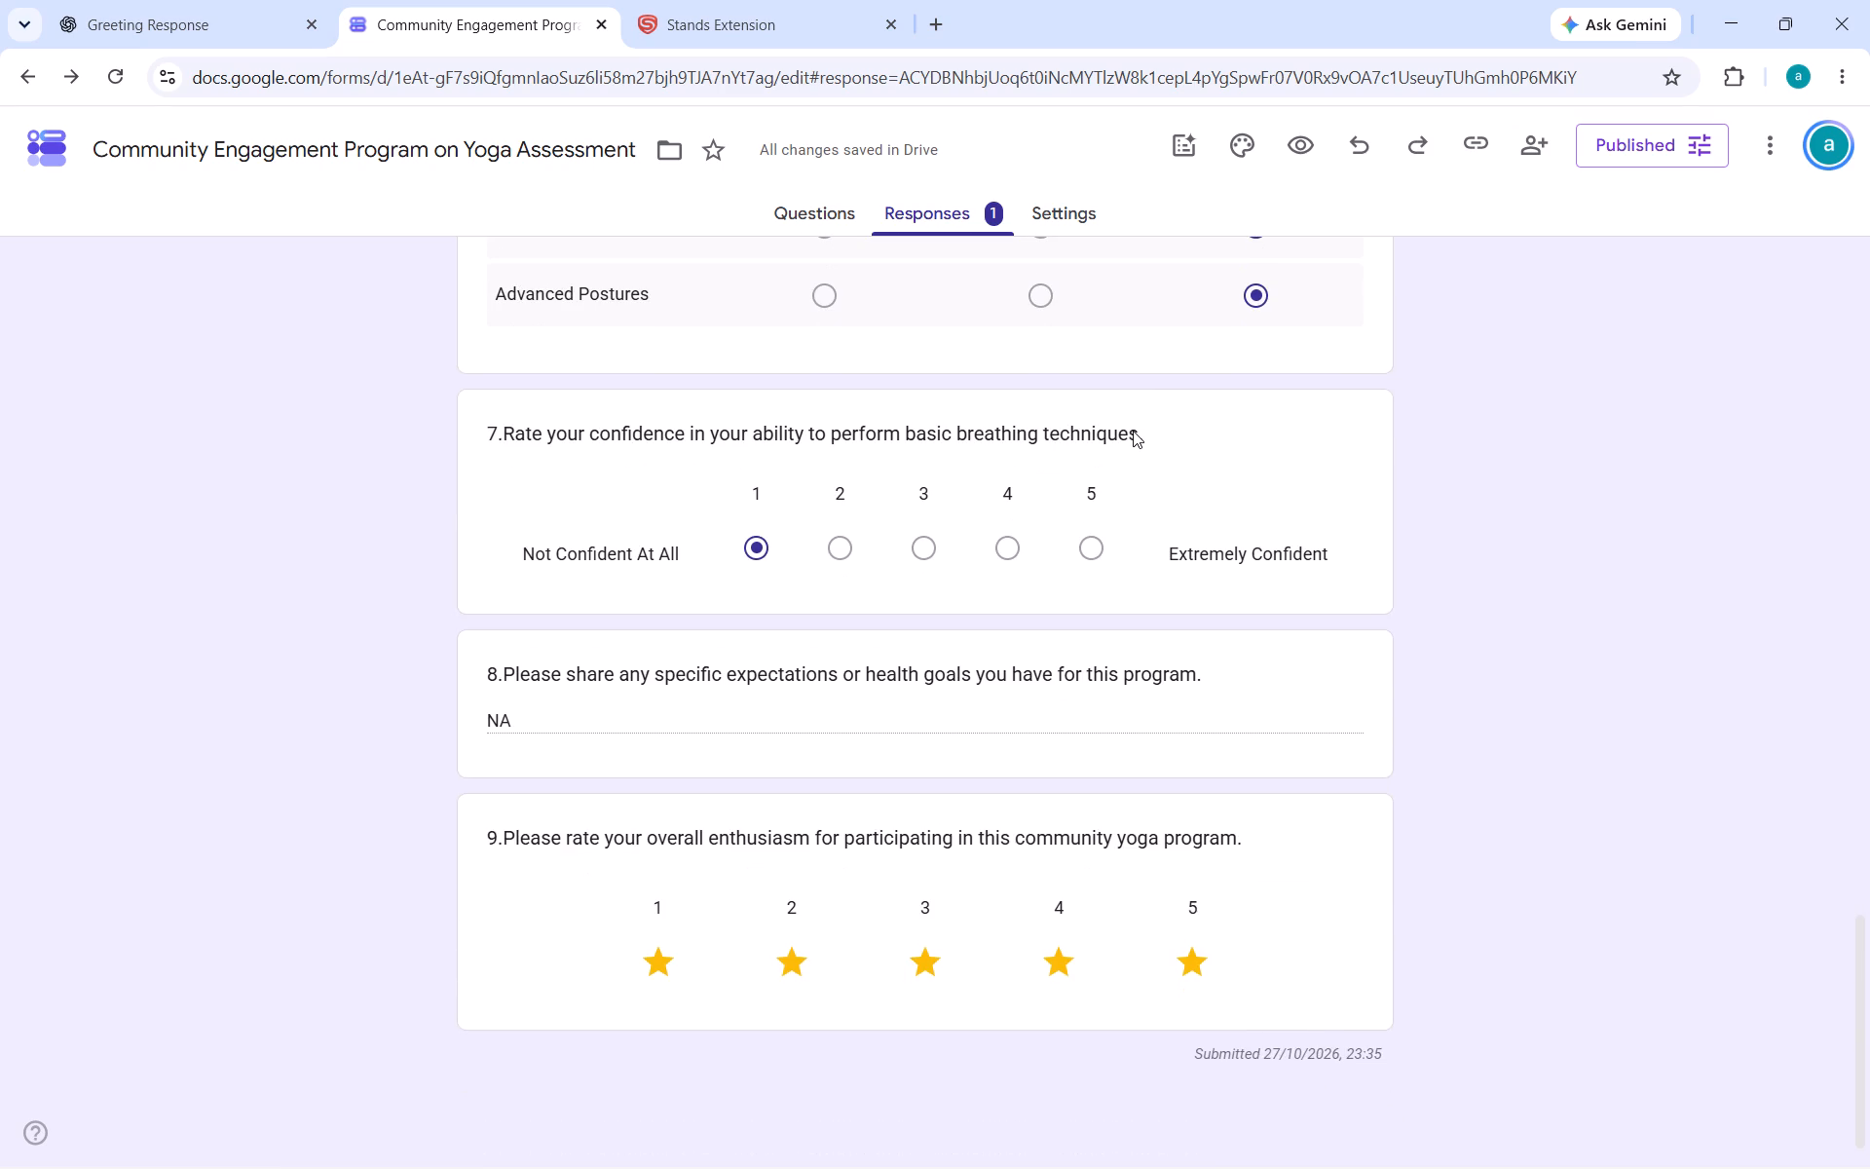
scroll(1133, 431, up, 19)
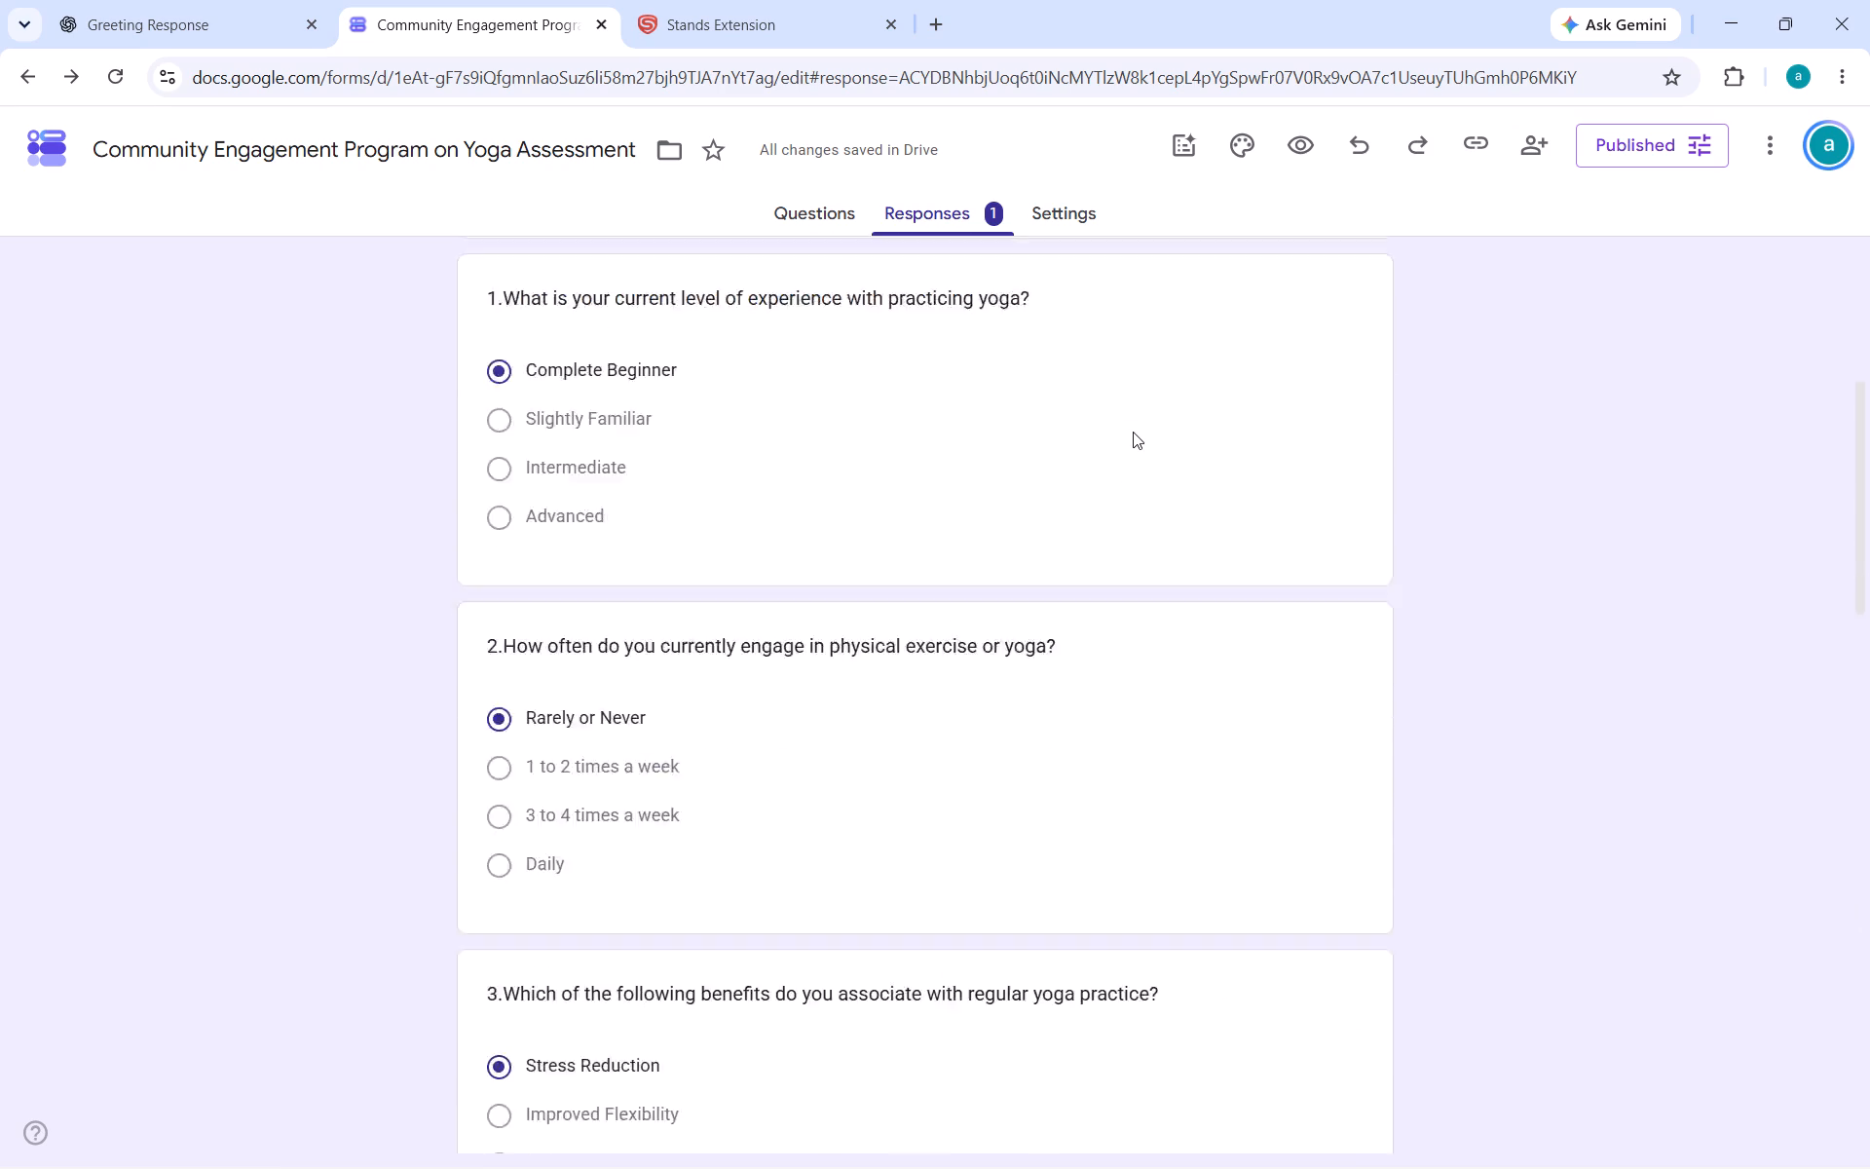
scroll(1133, 432, down, 4)
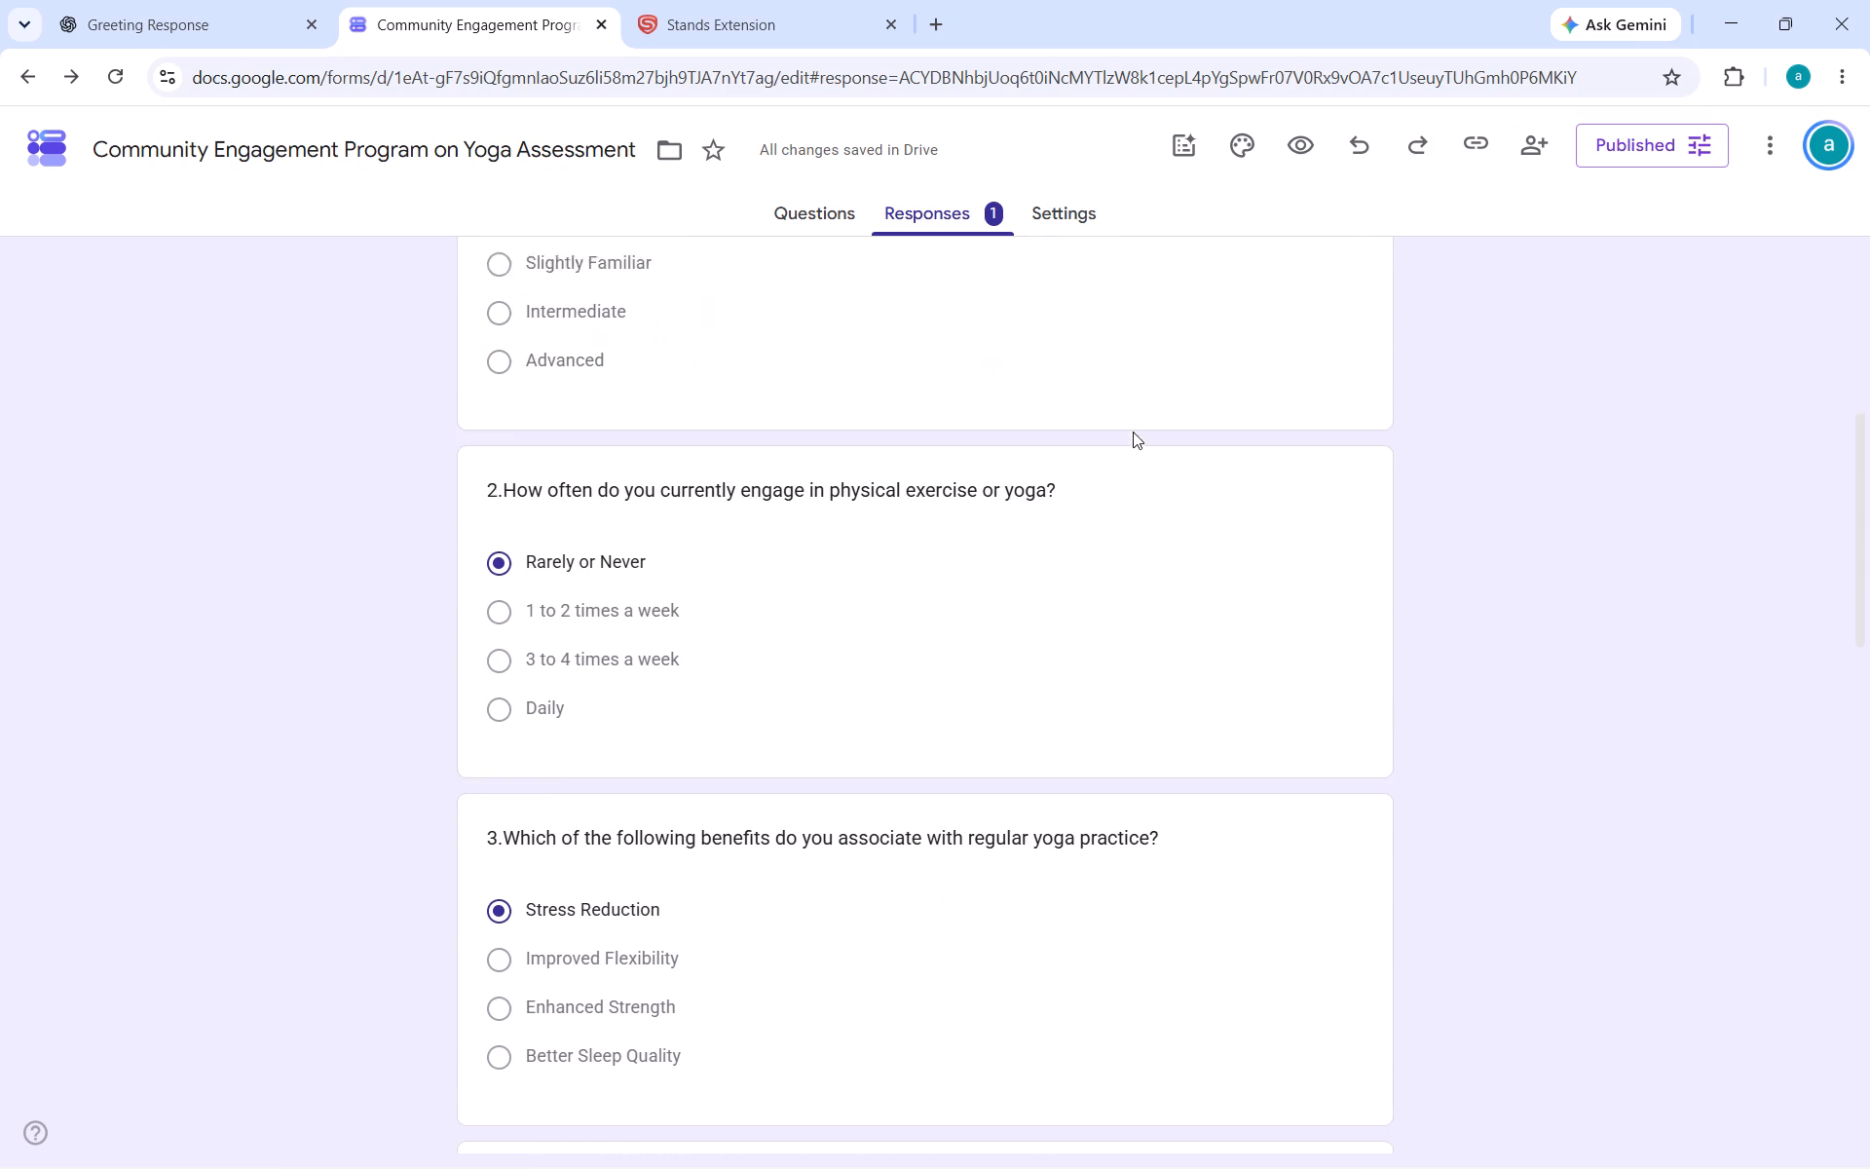
scroll(931, 448, down, 3)
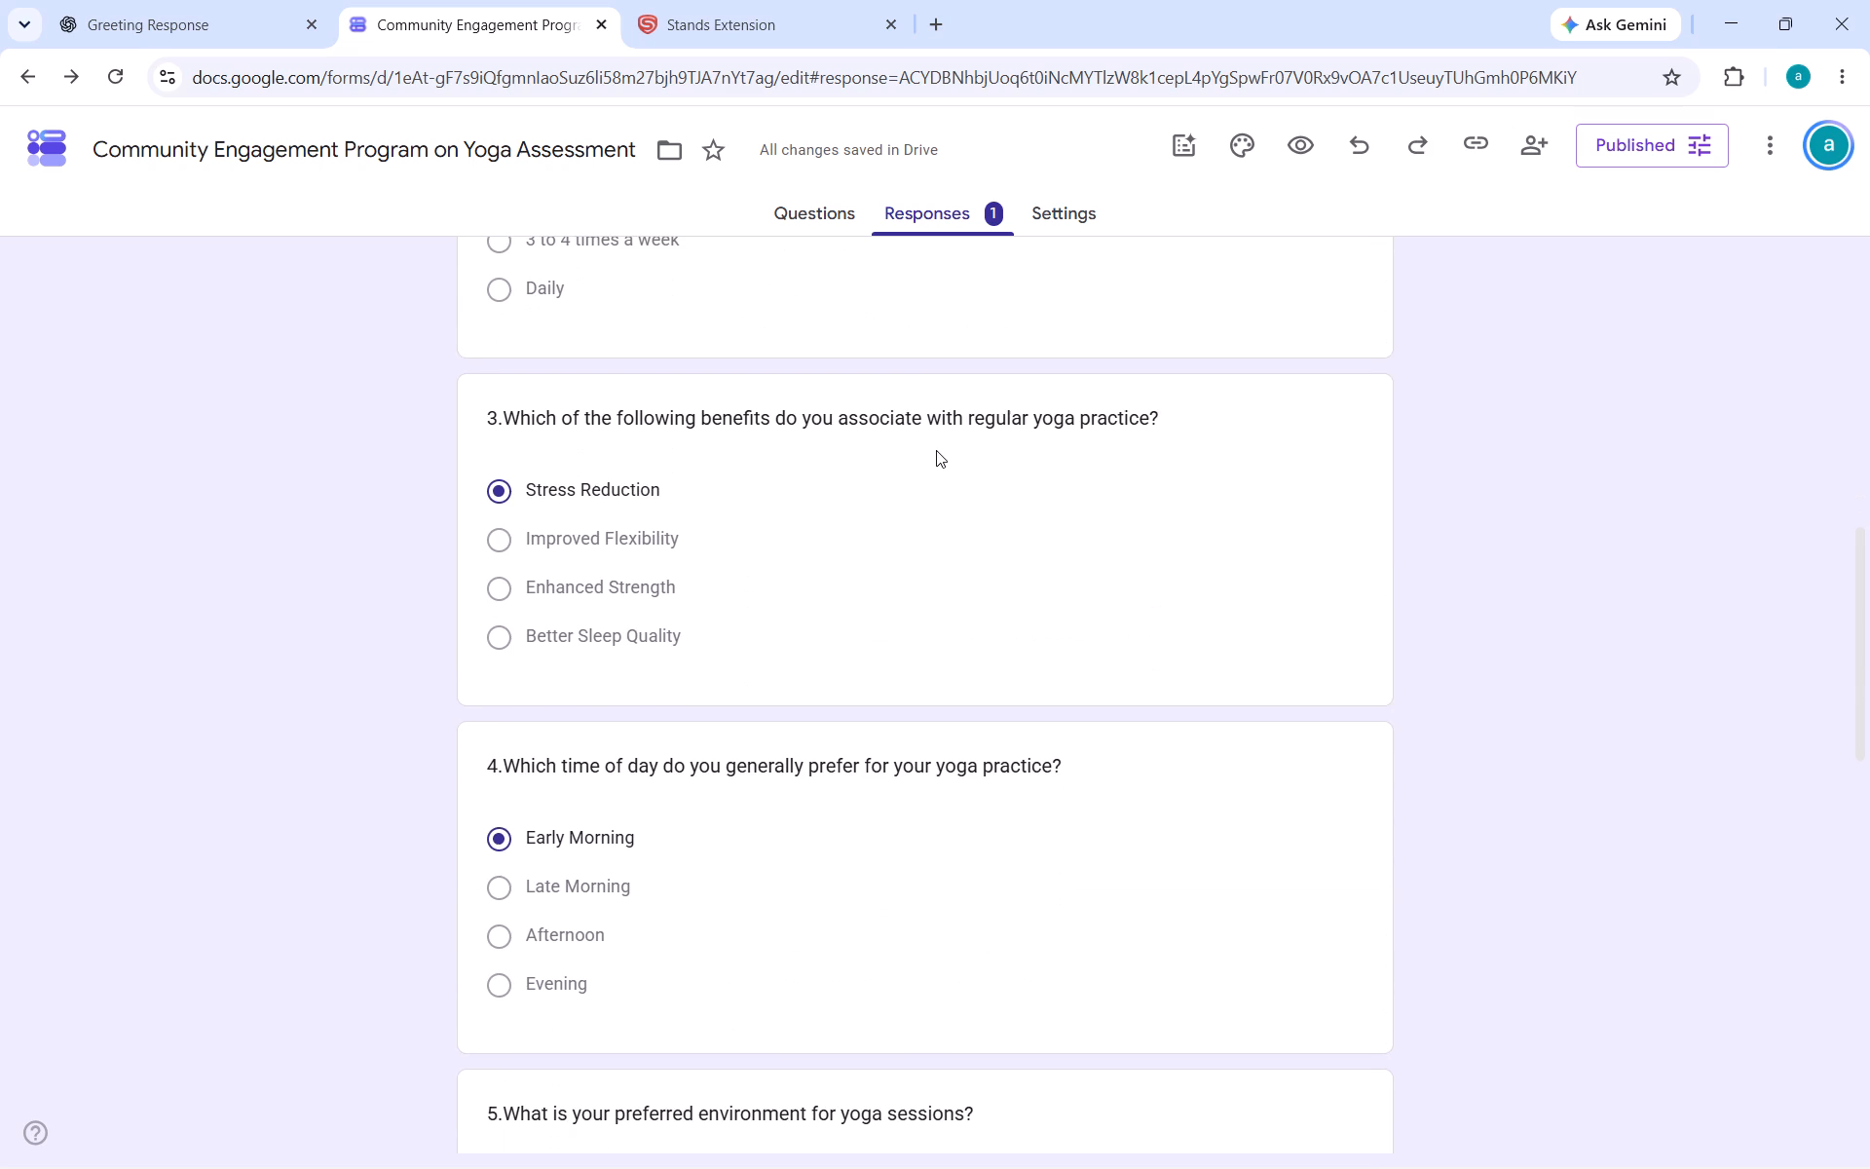
scroll(937, 451, down, 12)
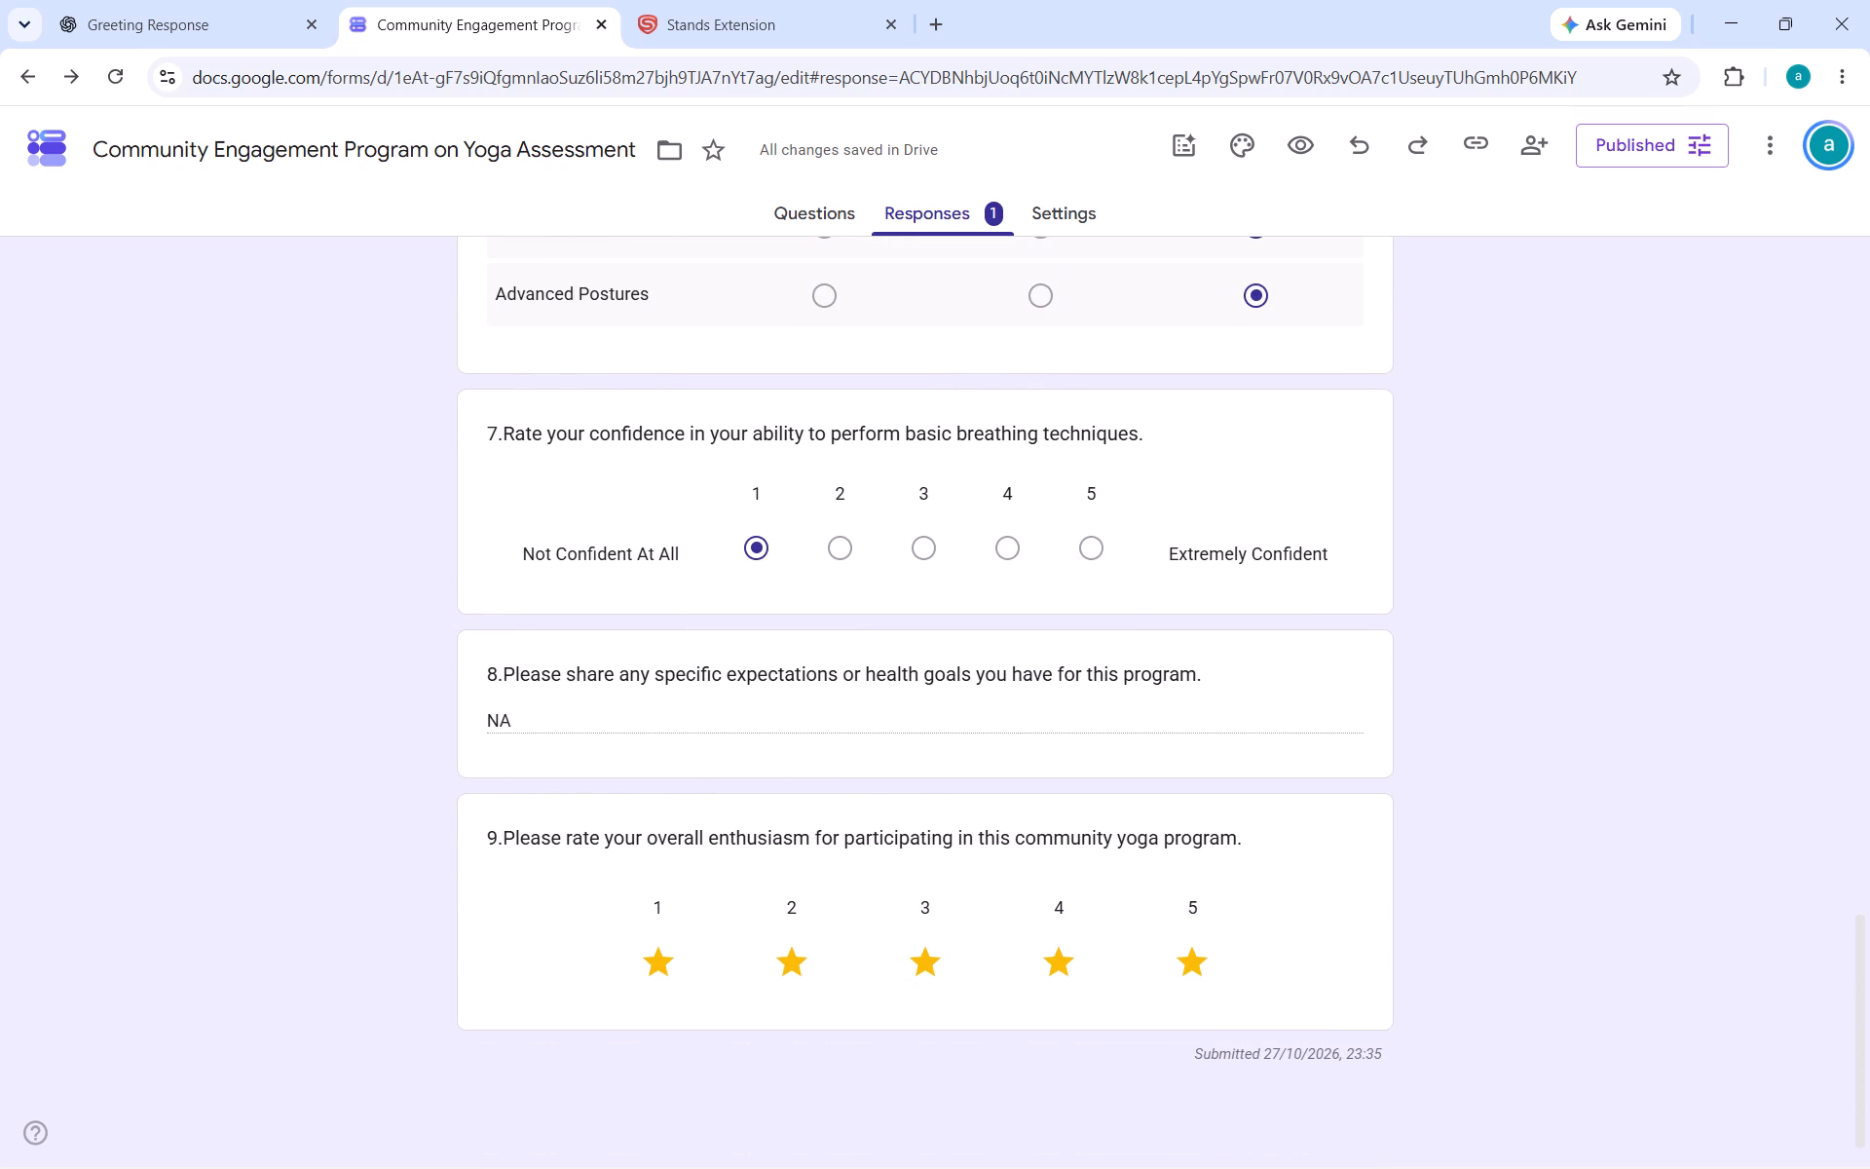
scroll(935, 438, down, 8)
scroll(932, 438, up, 19)
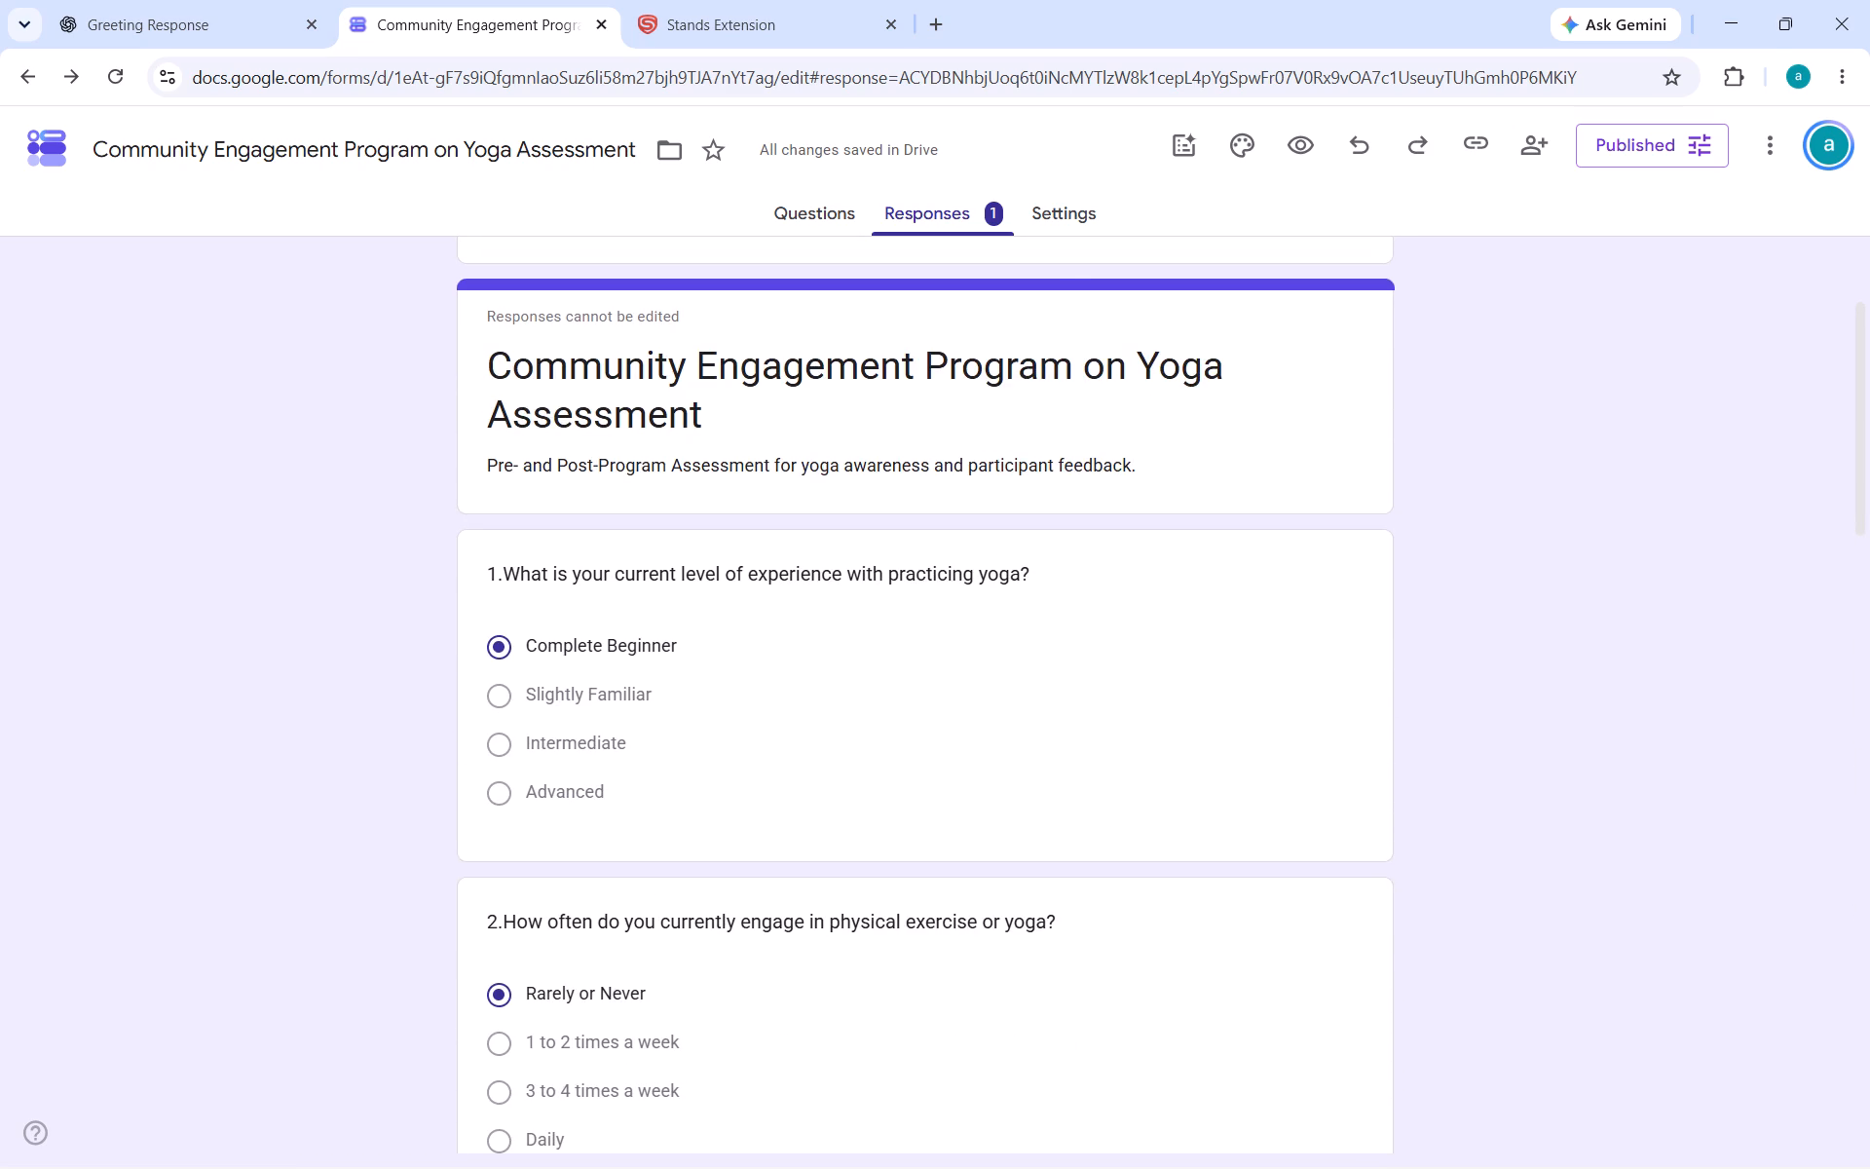
Check the form's settings overview and return to the questions.
click(1048, 215)
click(804, 224)
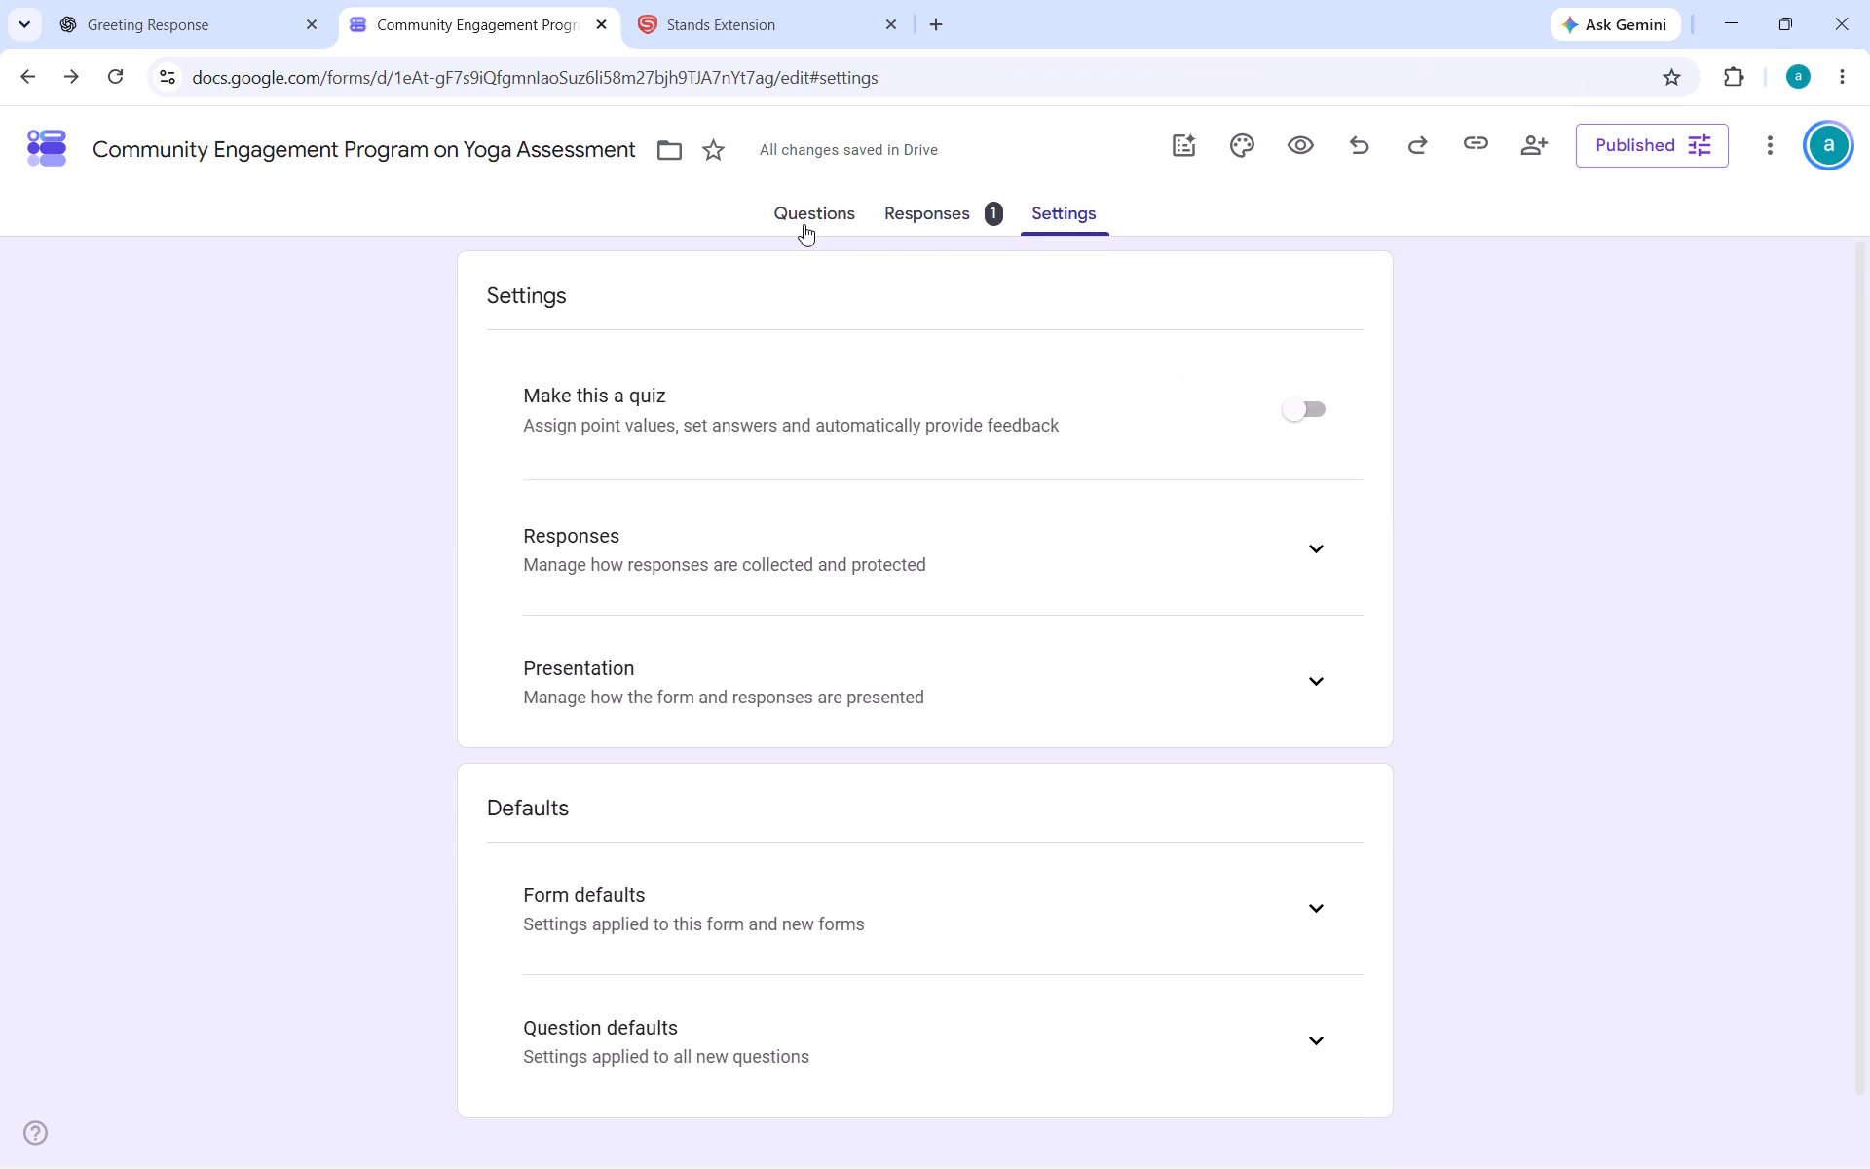
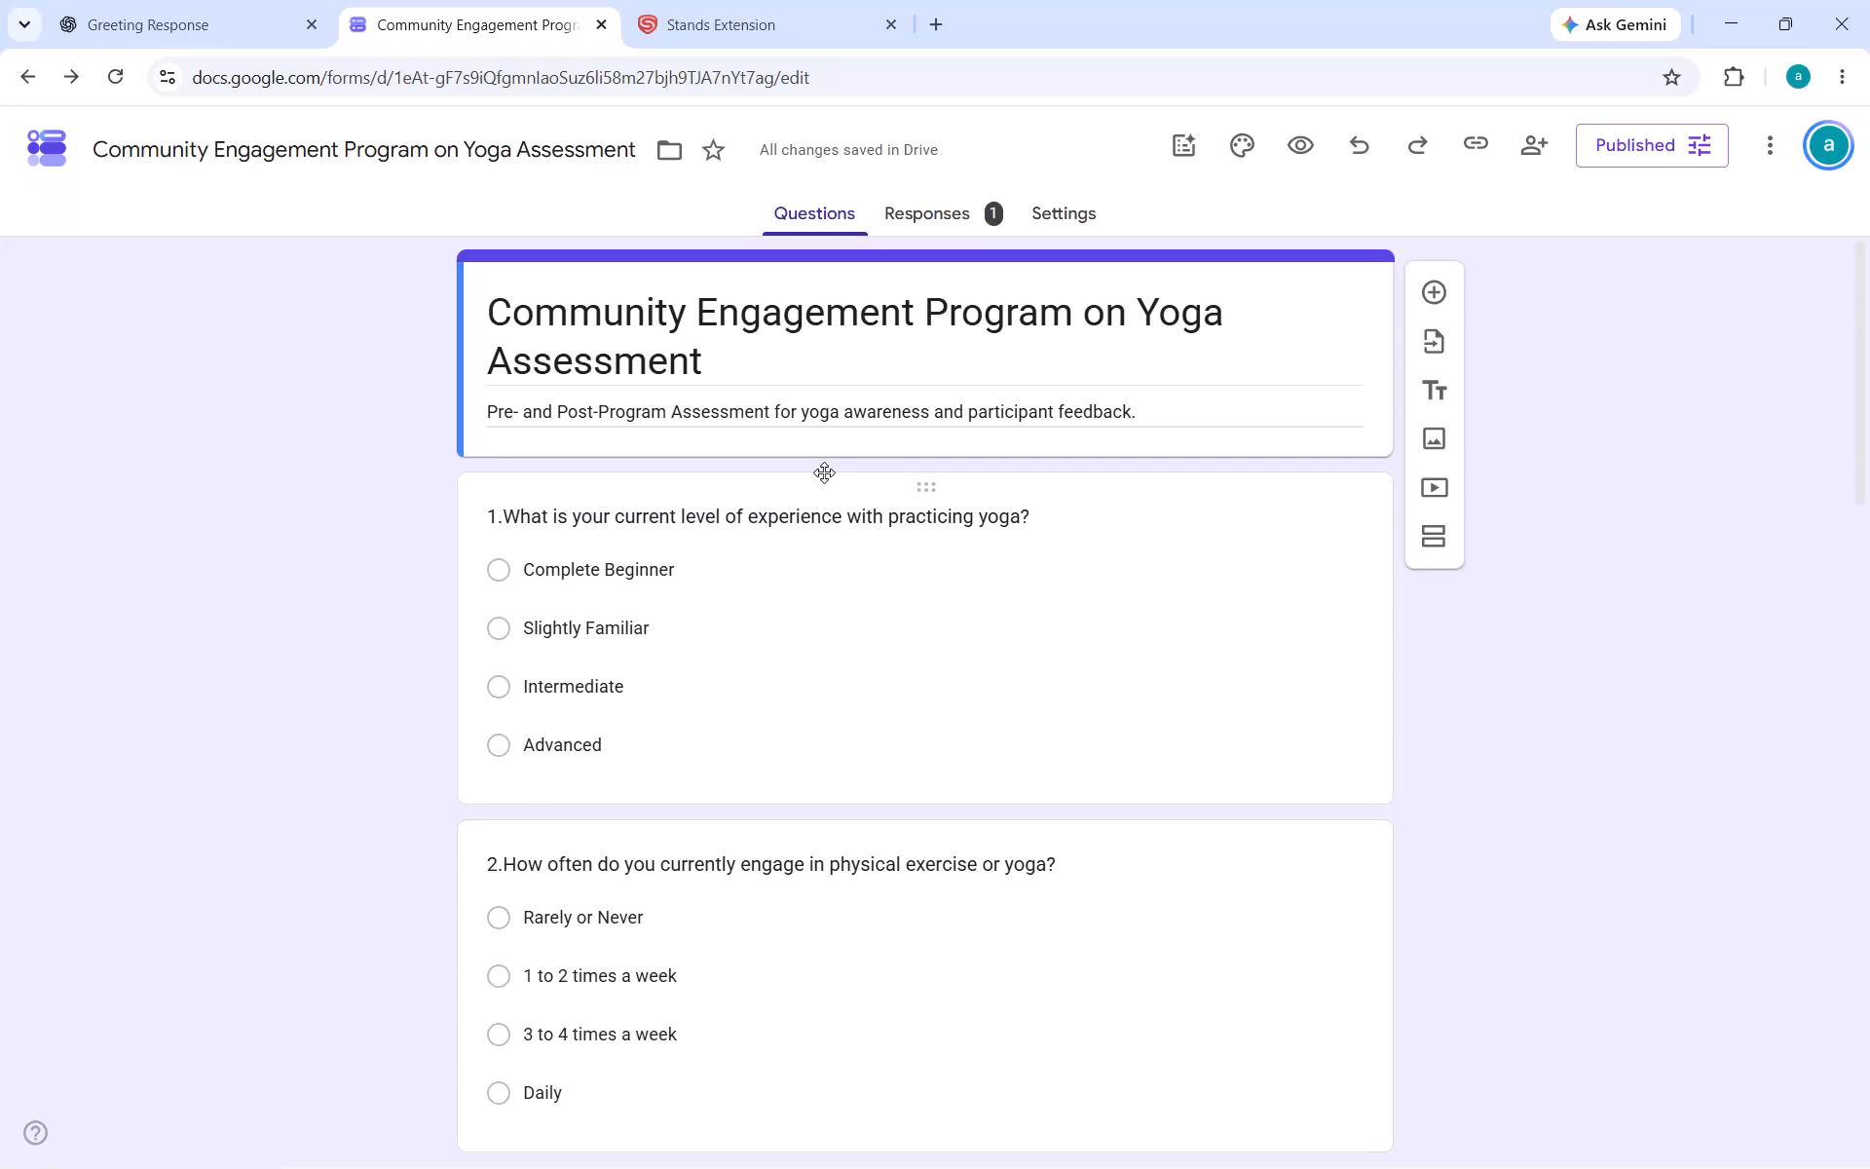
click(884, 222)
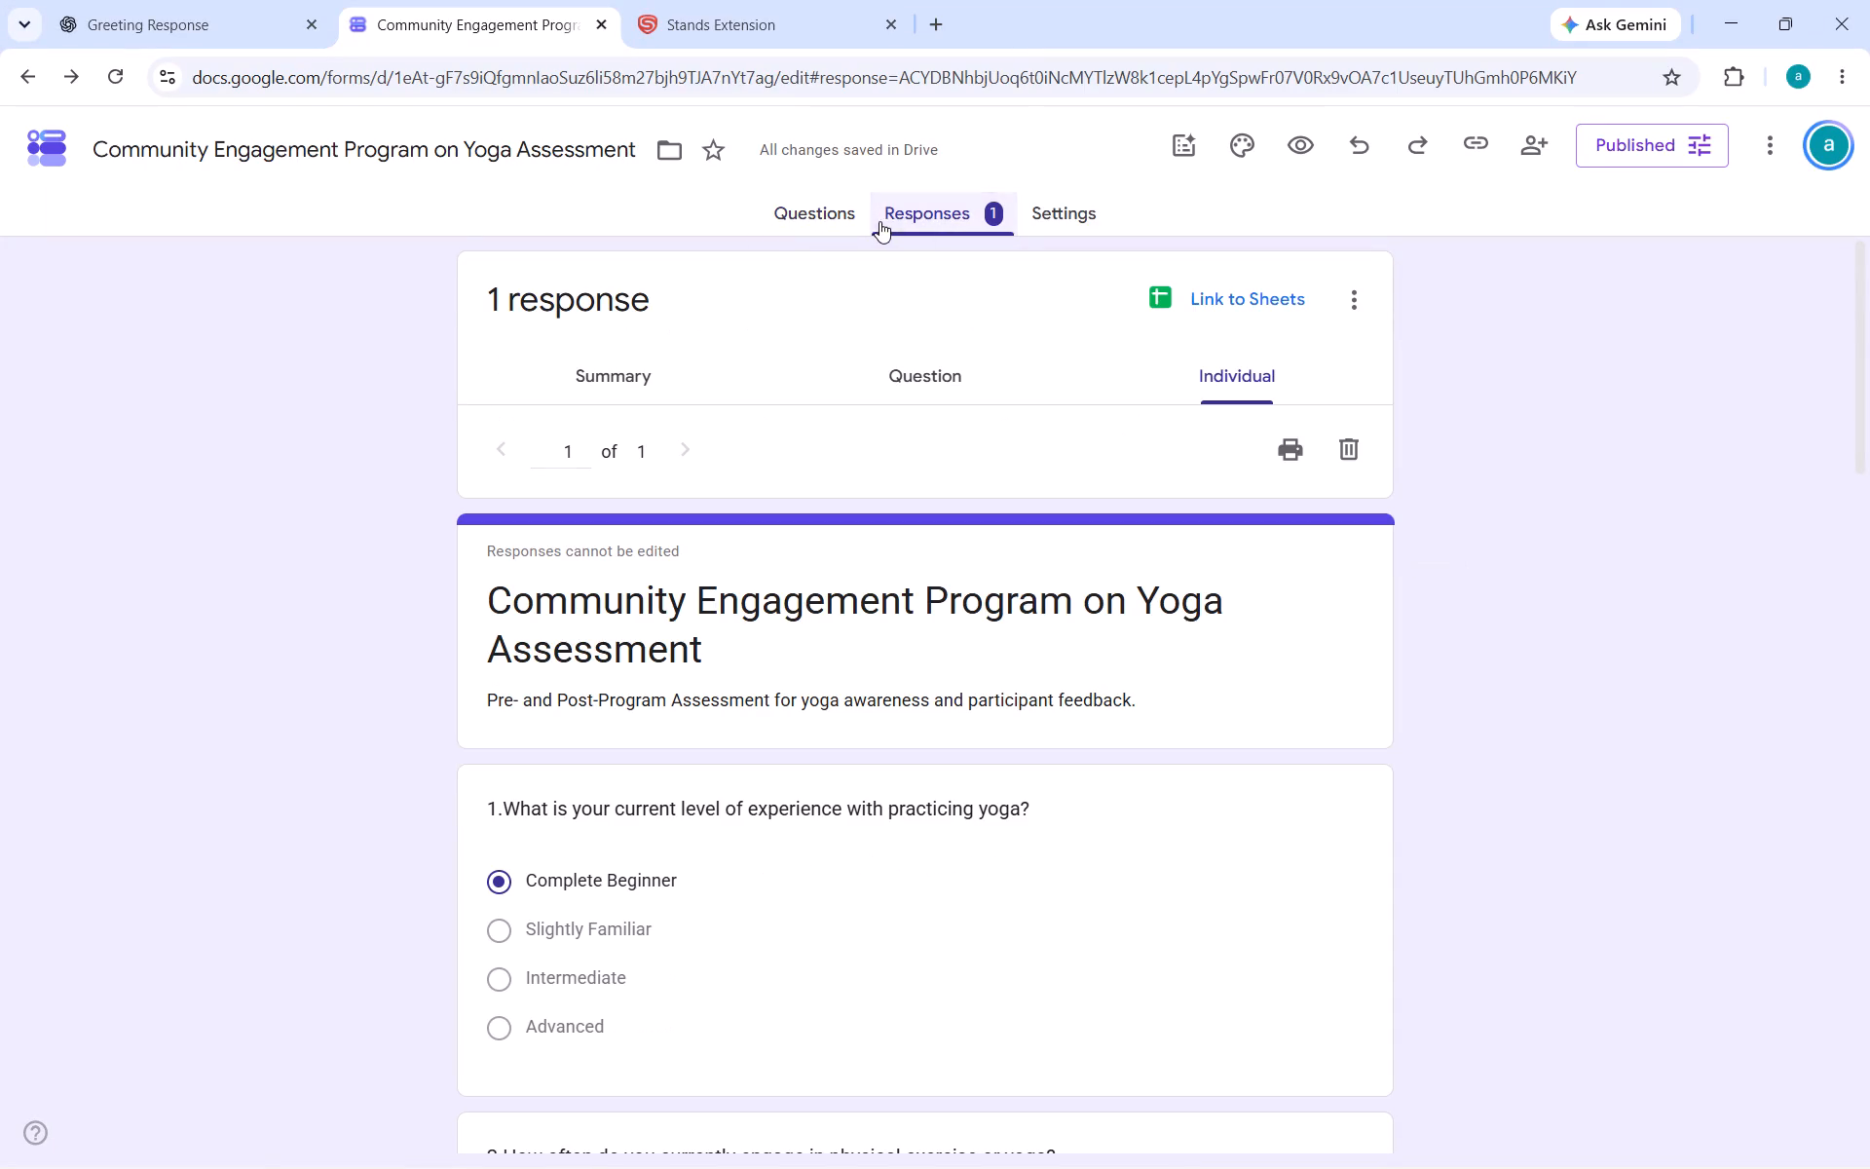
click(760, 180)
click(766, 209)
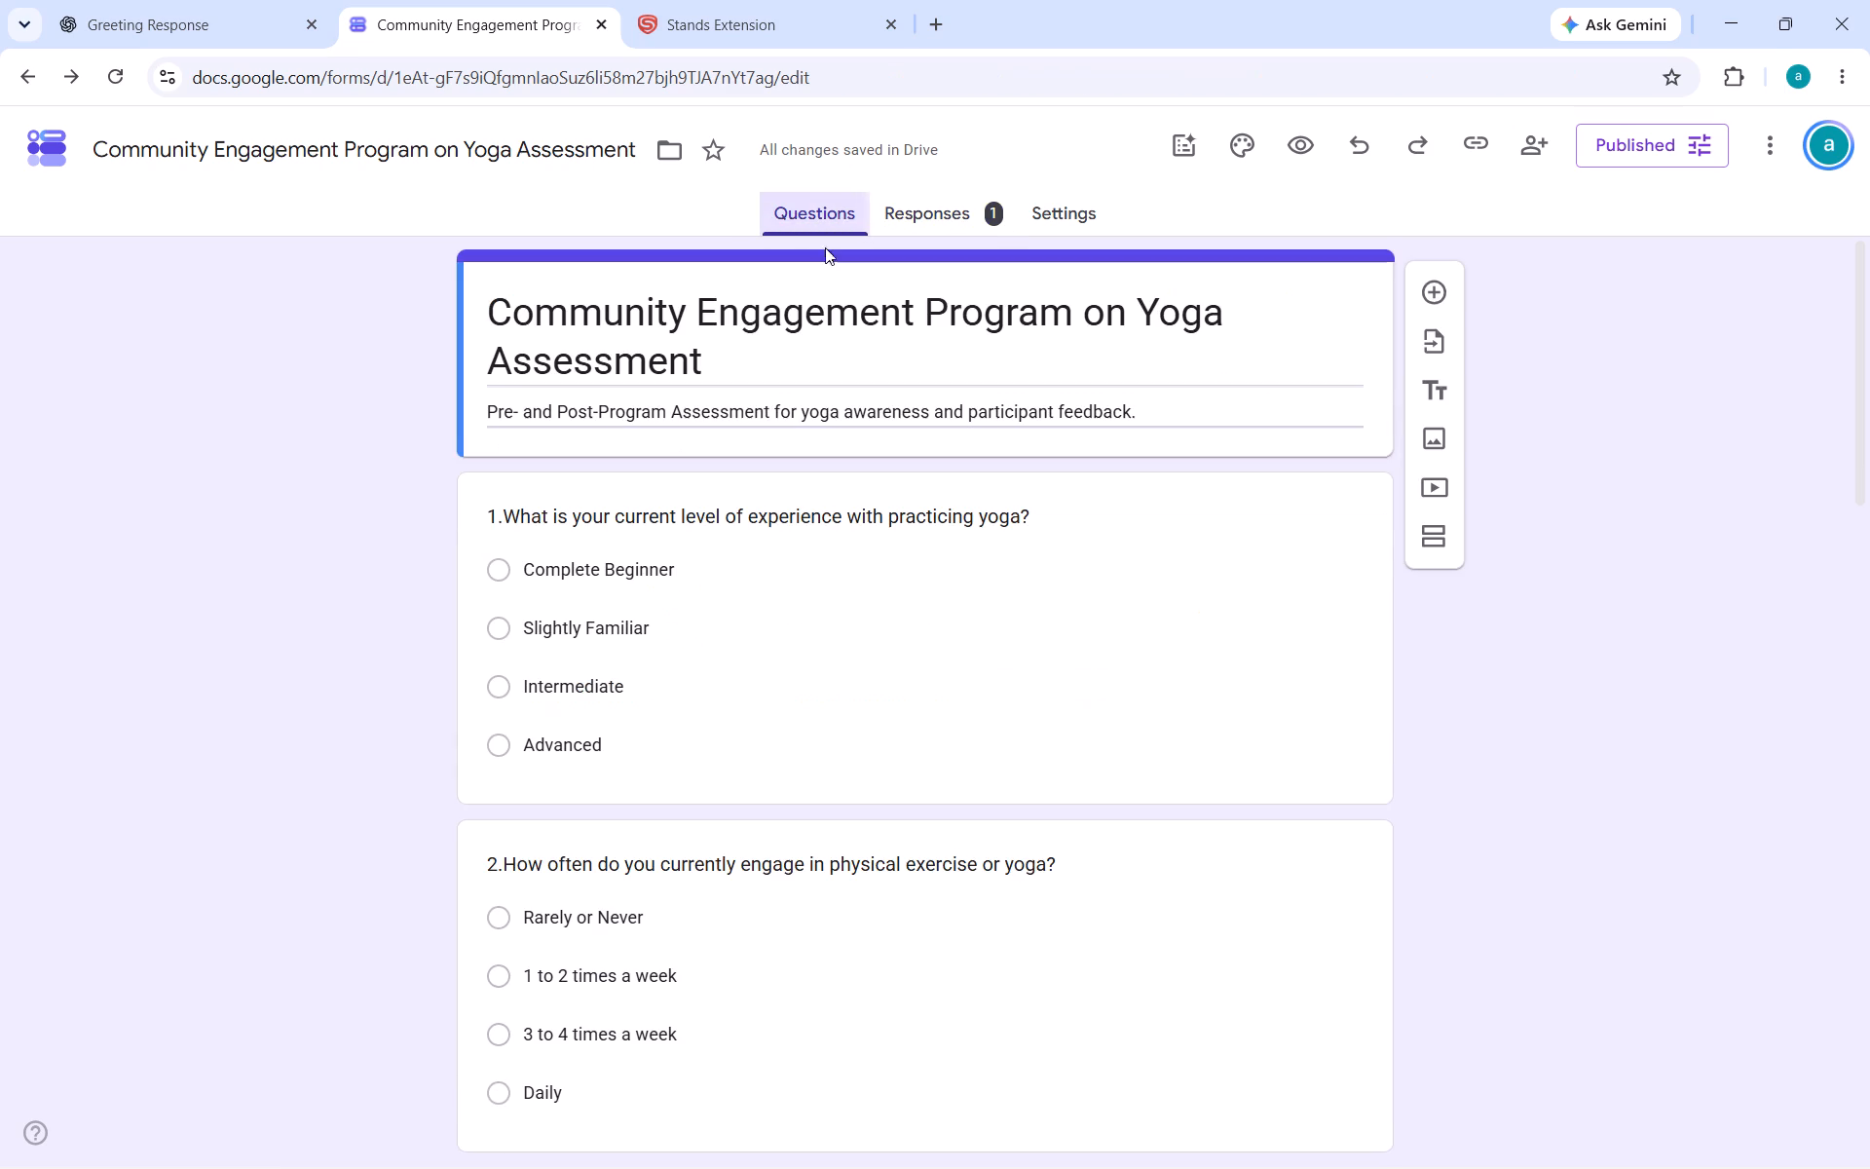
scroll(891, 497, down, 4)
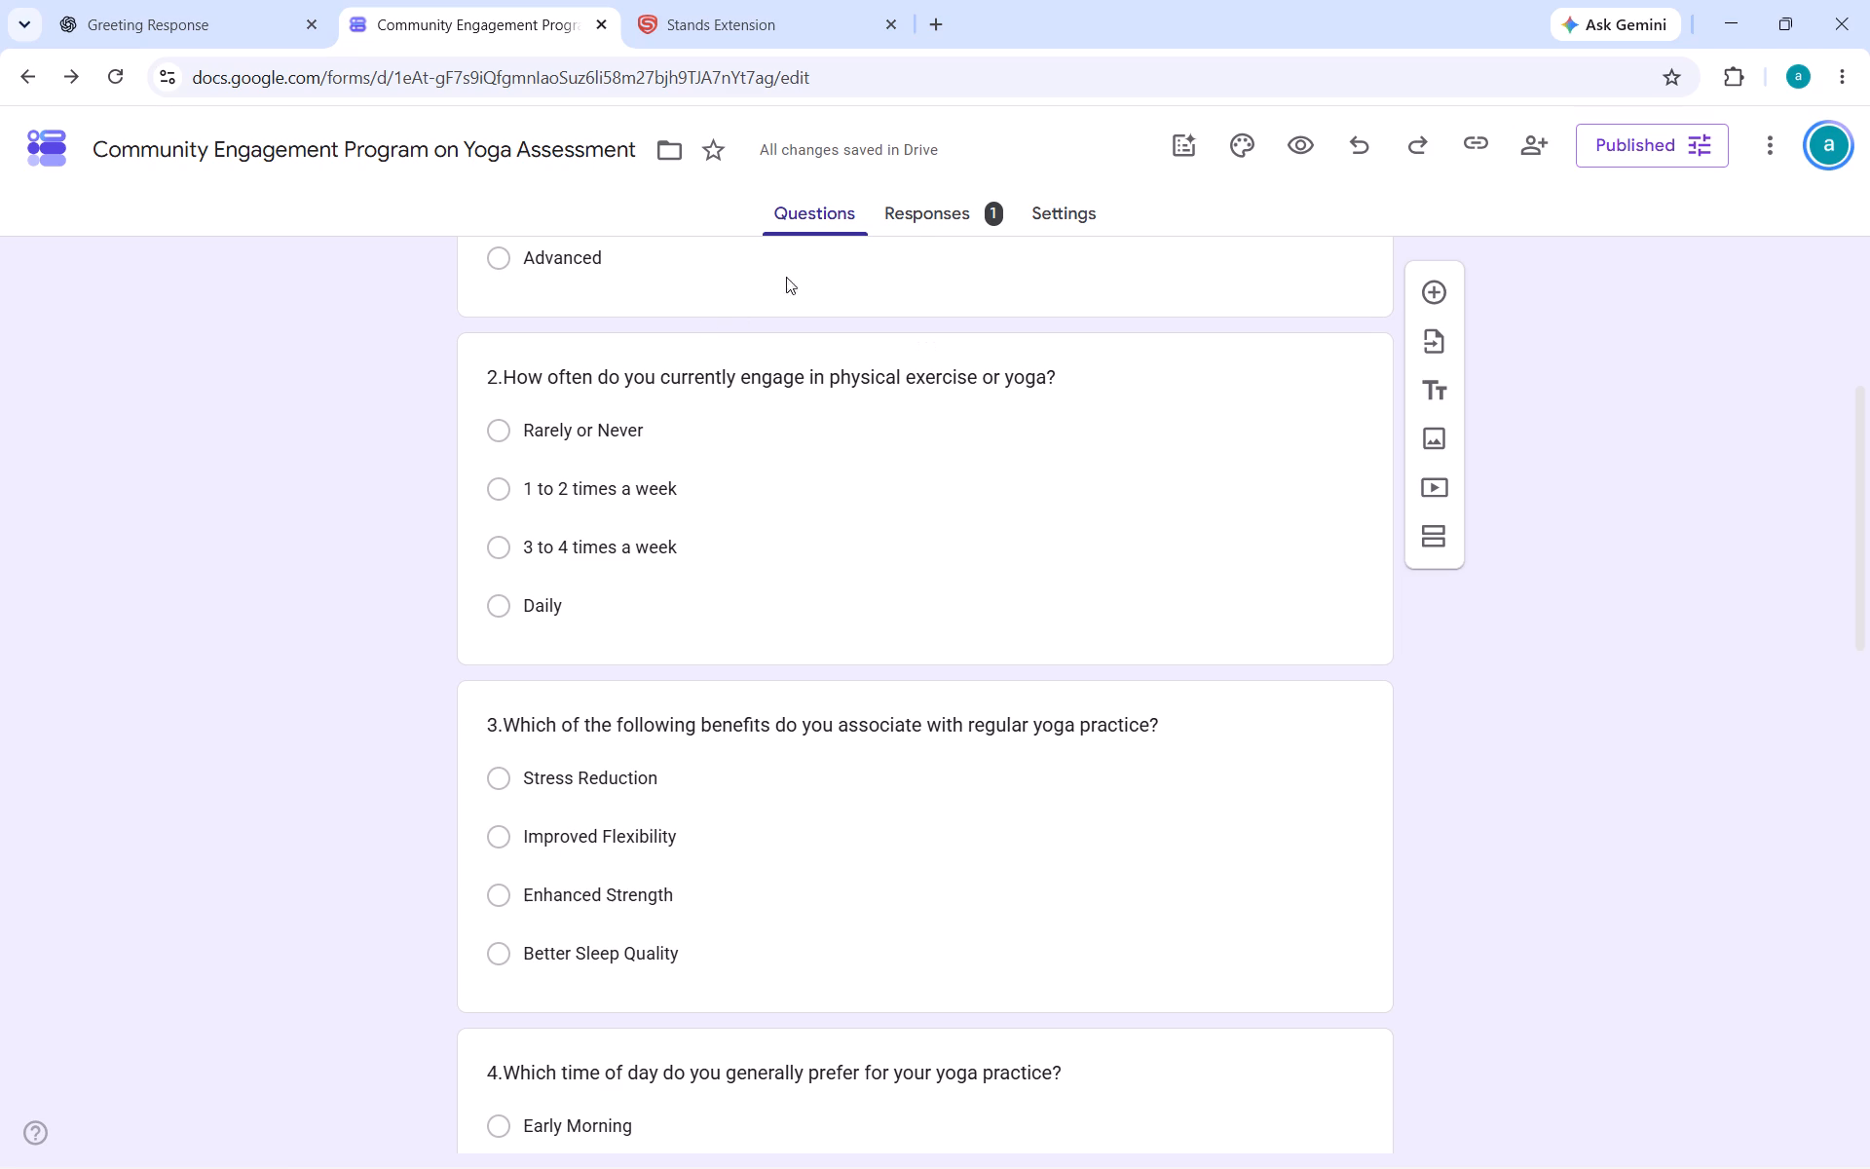
Check the individual submission to the form, then look over the response summary and the by-question view.
click(910, 225)
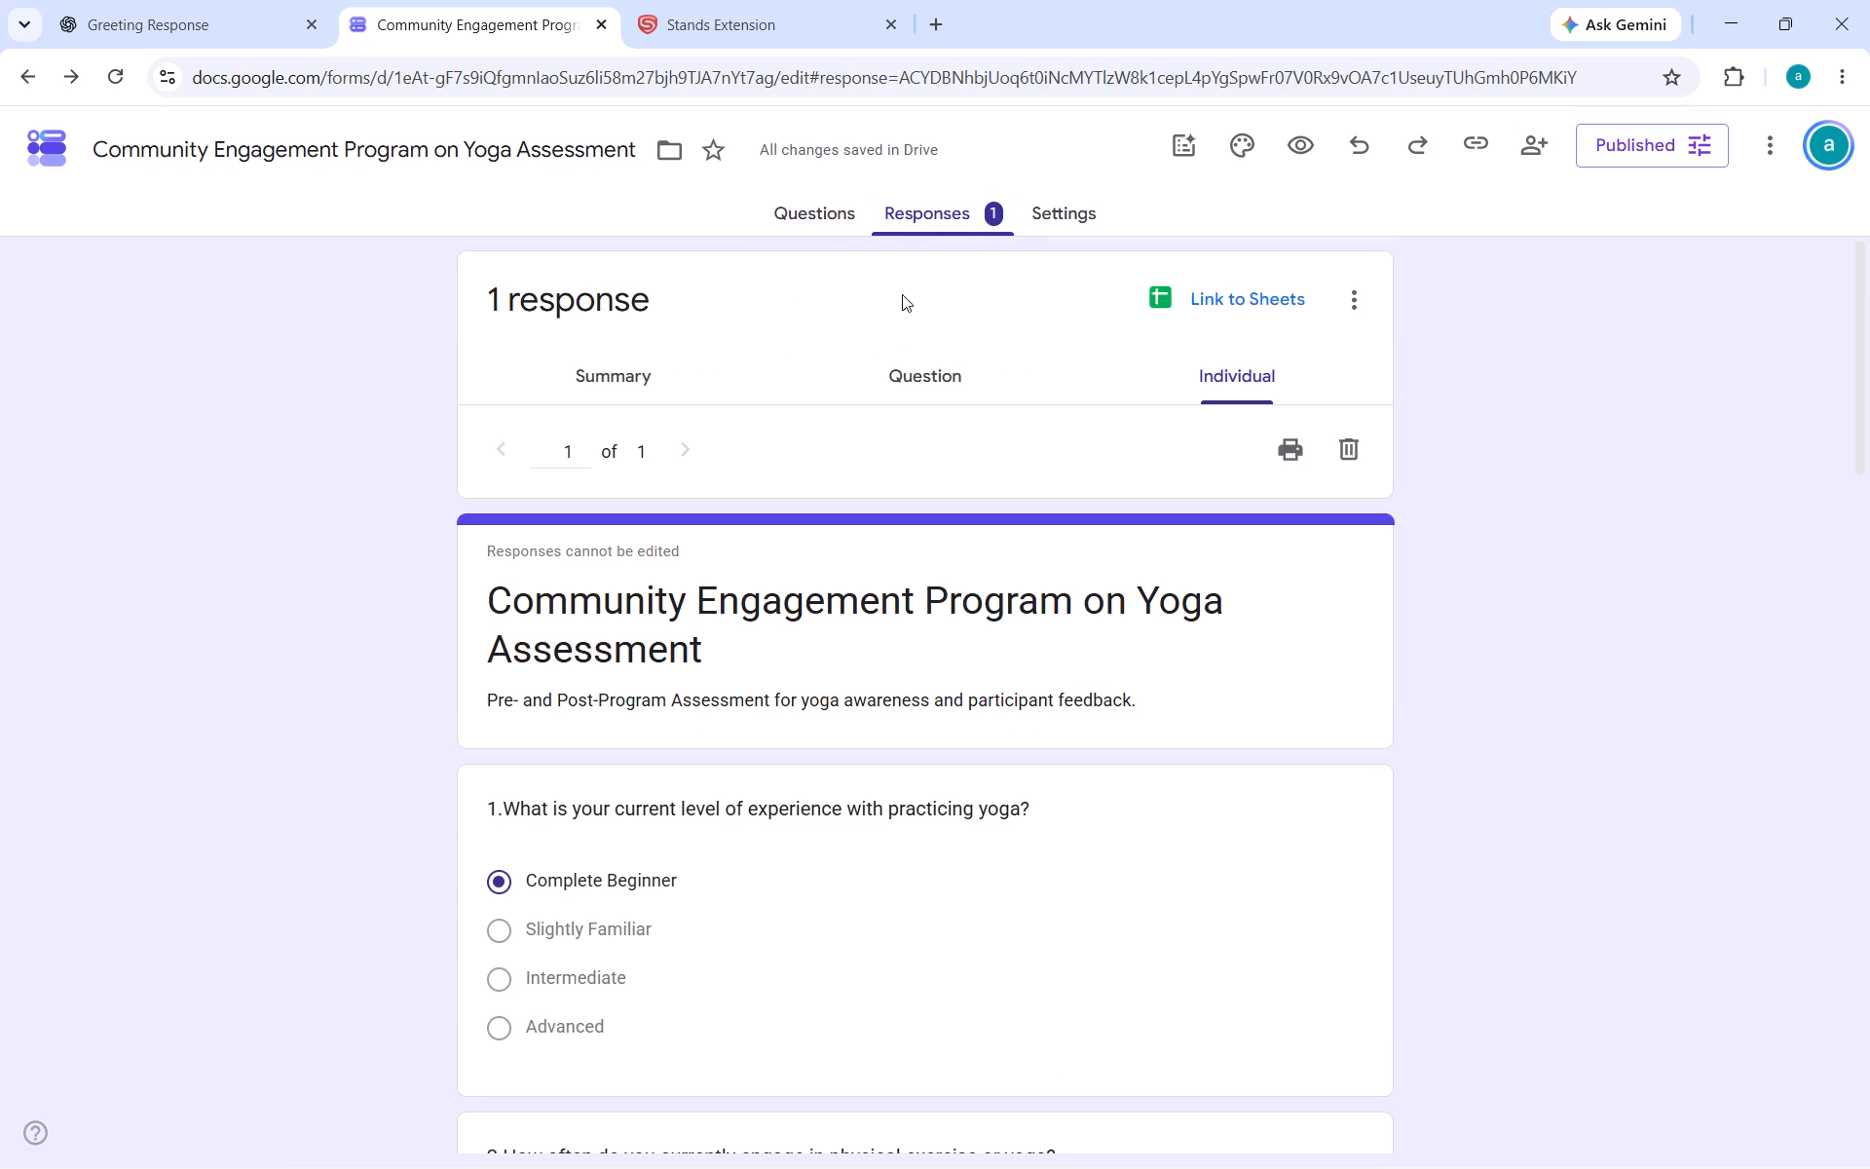
scroll(878, 327, down, 1)
scroll(879, 337, up, 3)
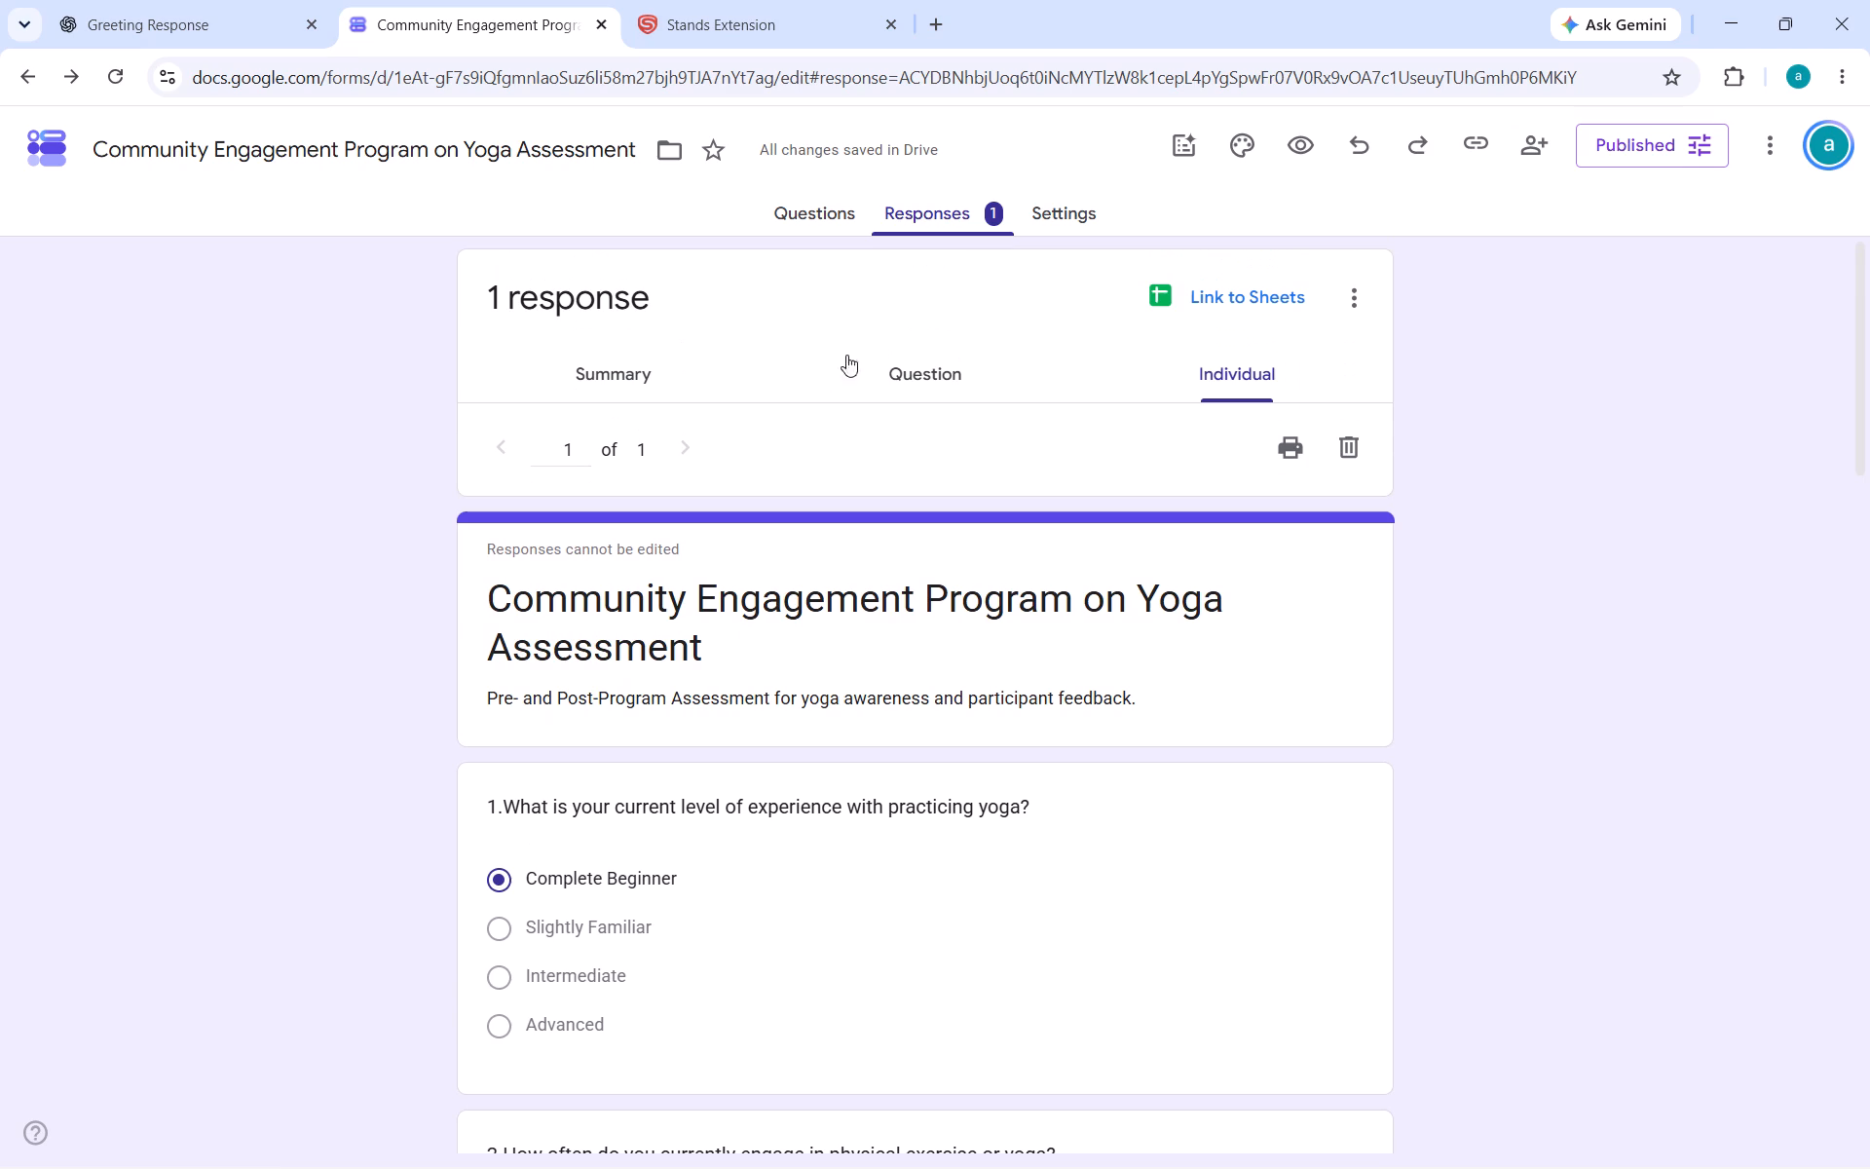
click(671, 455)
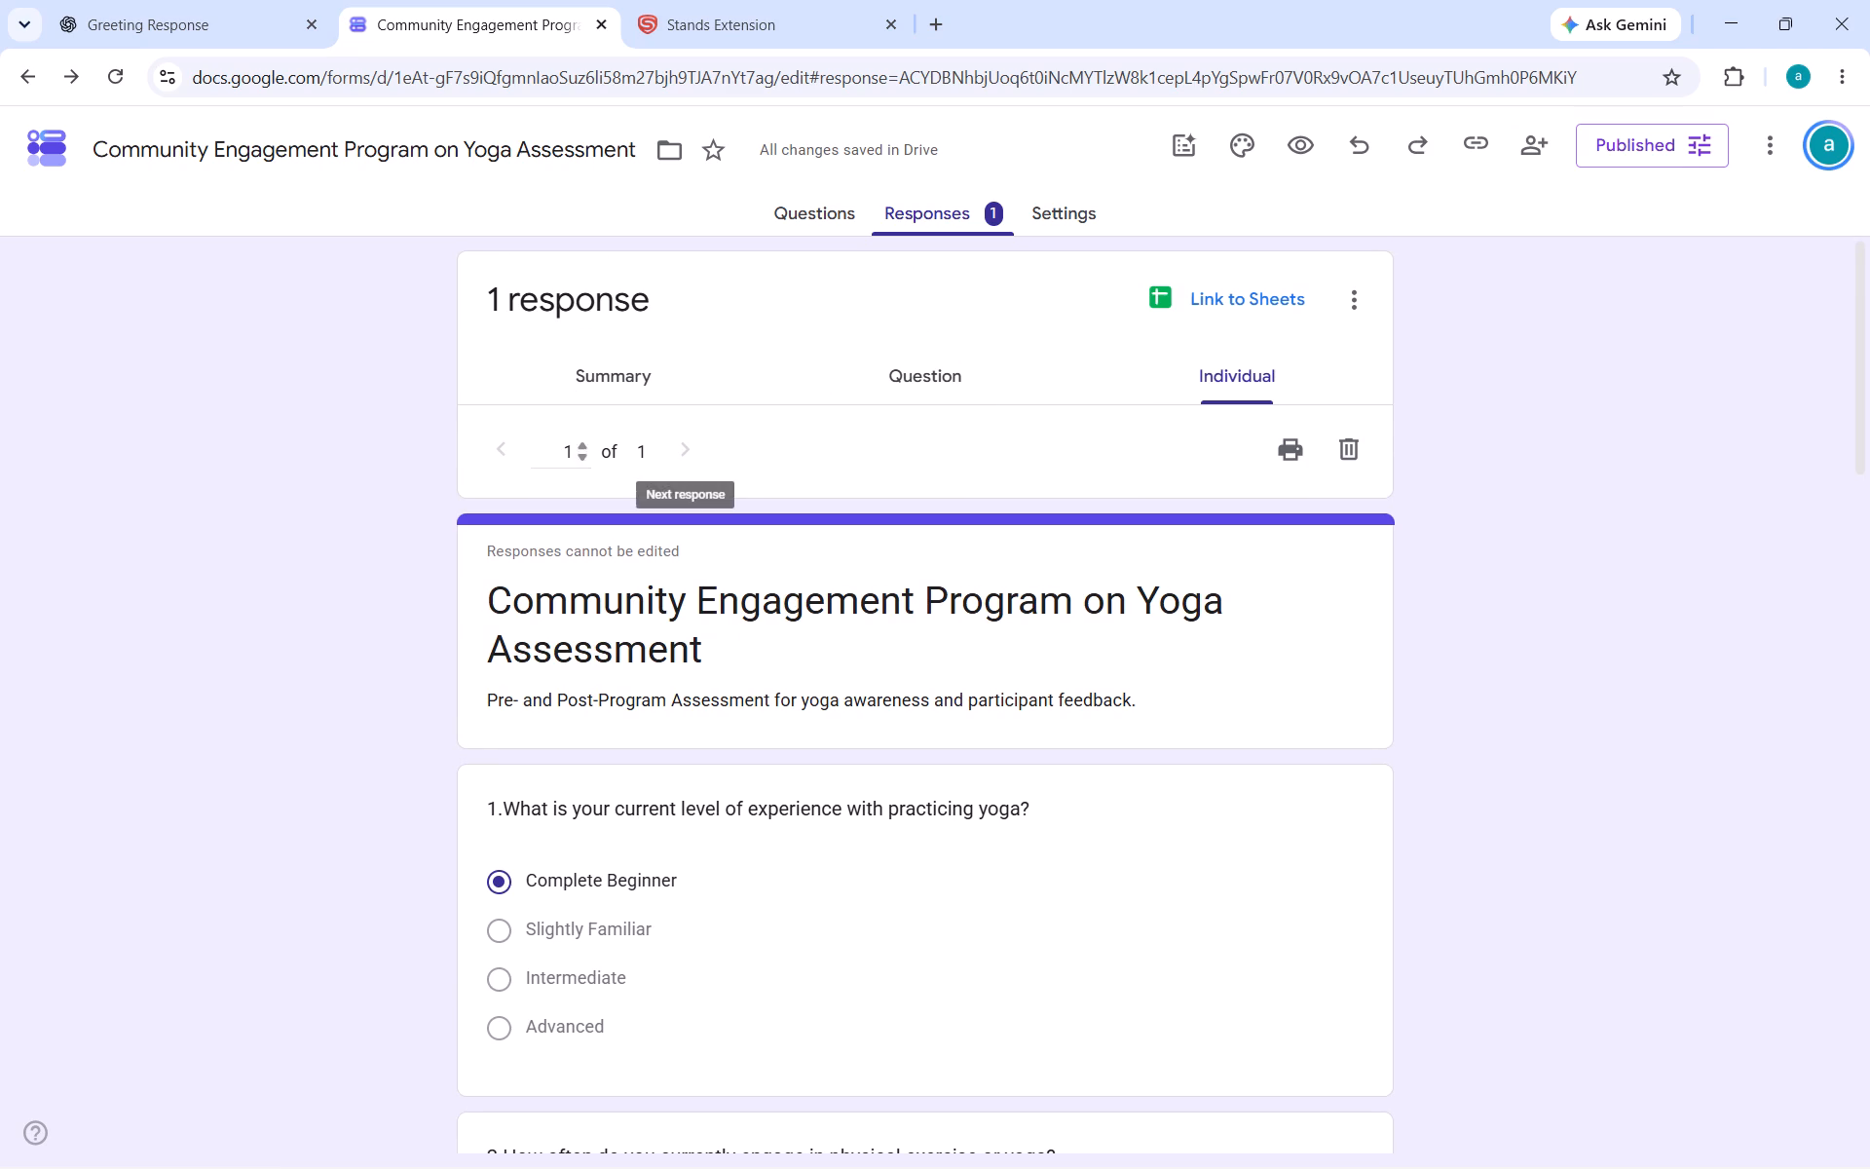
click(507, 459)
click(590, 368)
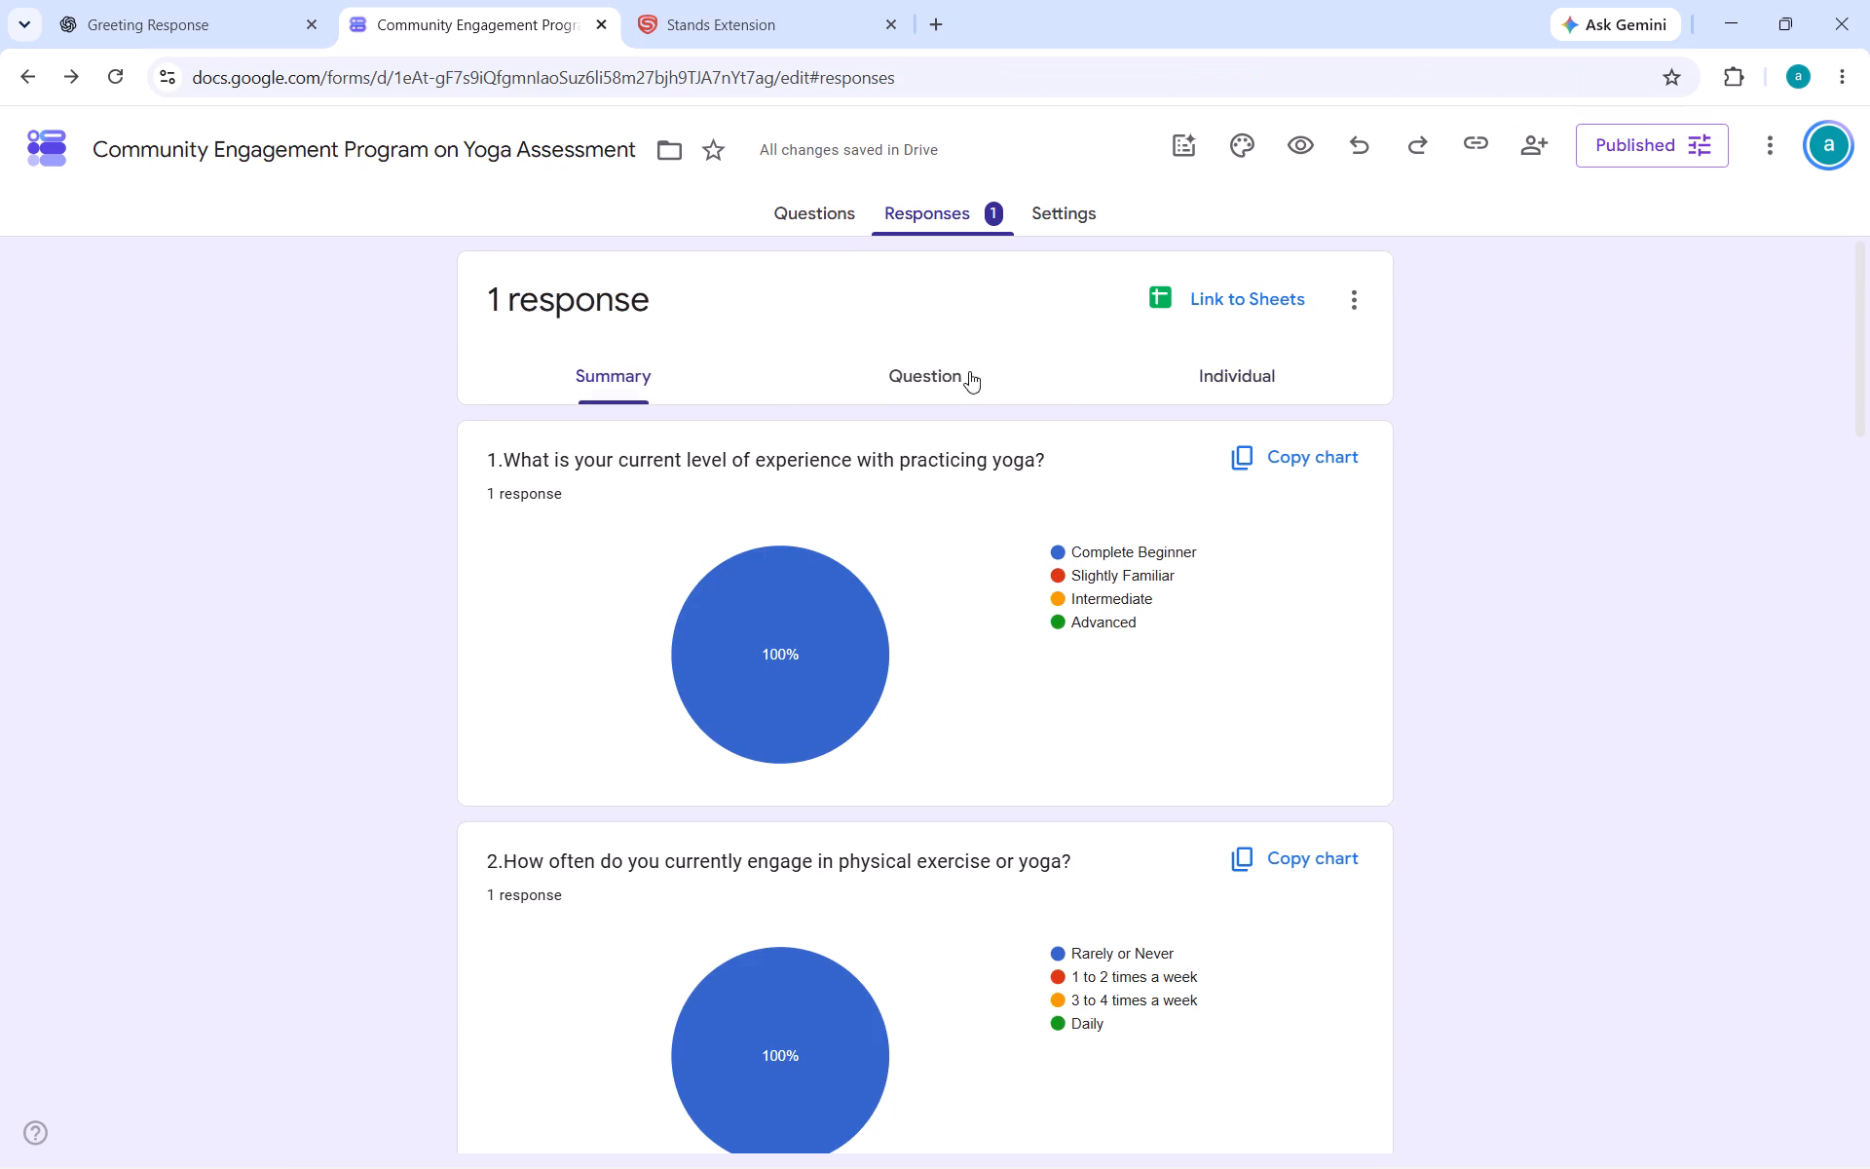
click(945, 374)
click(612, 390)
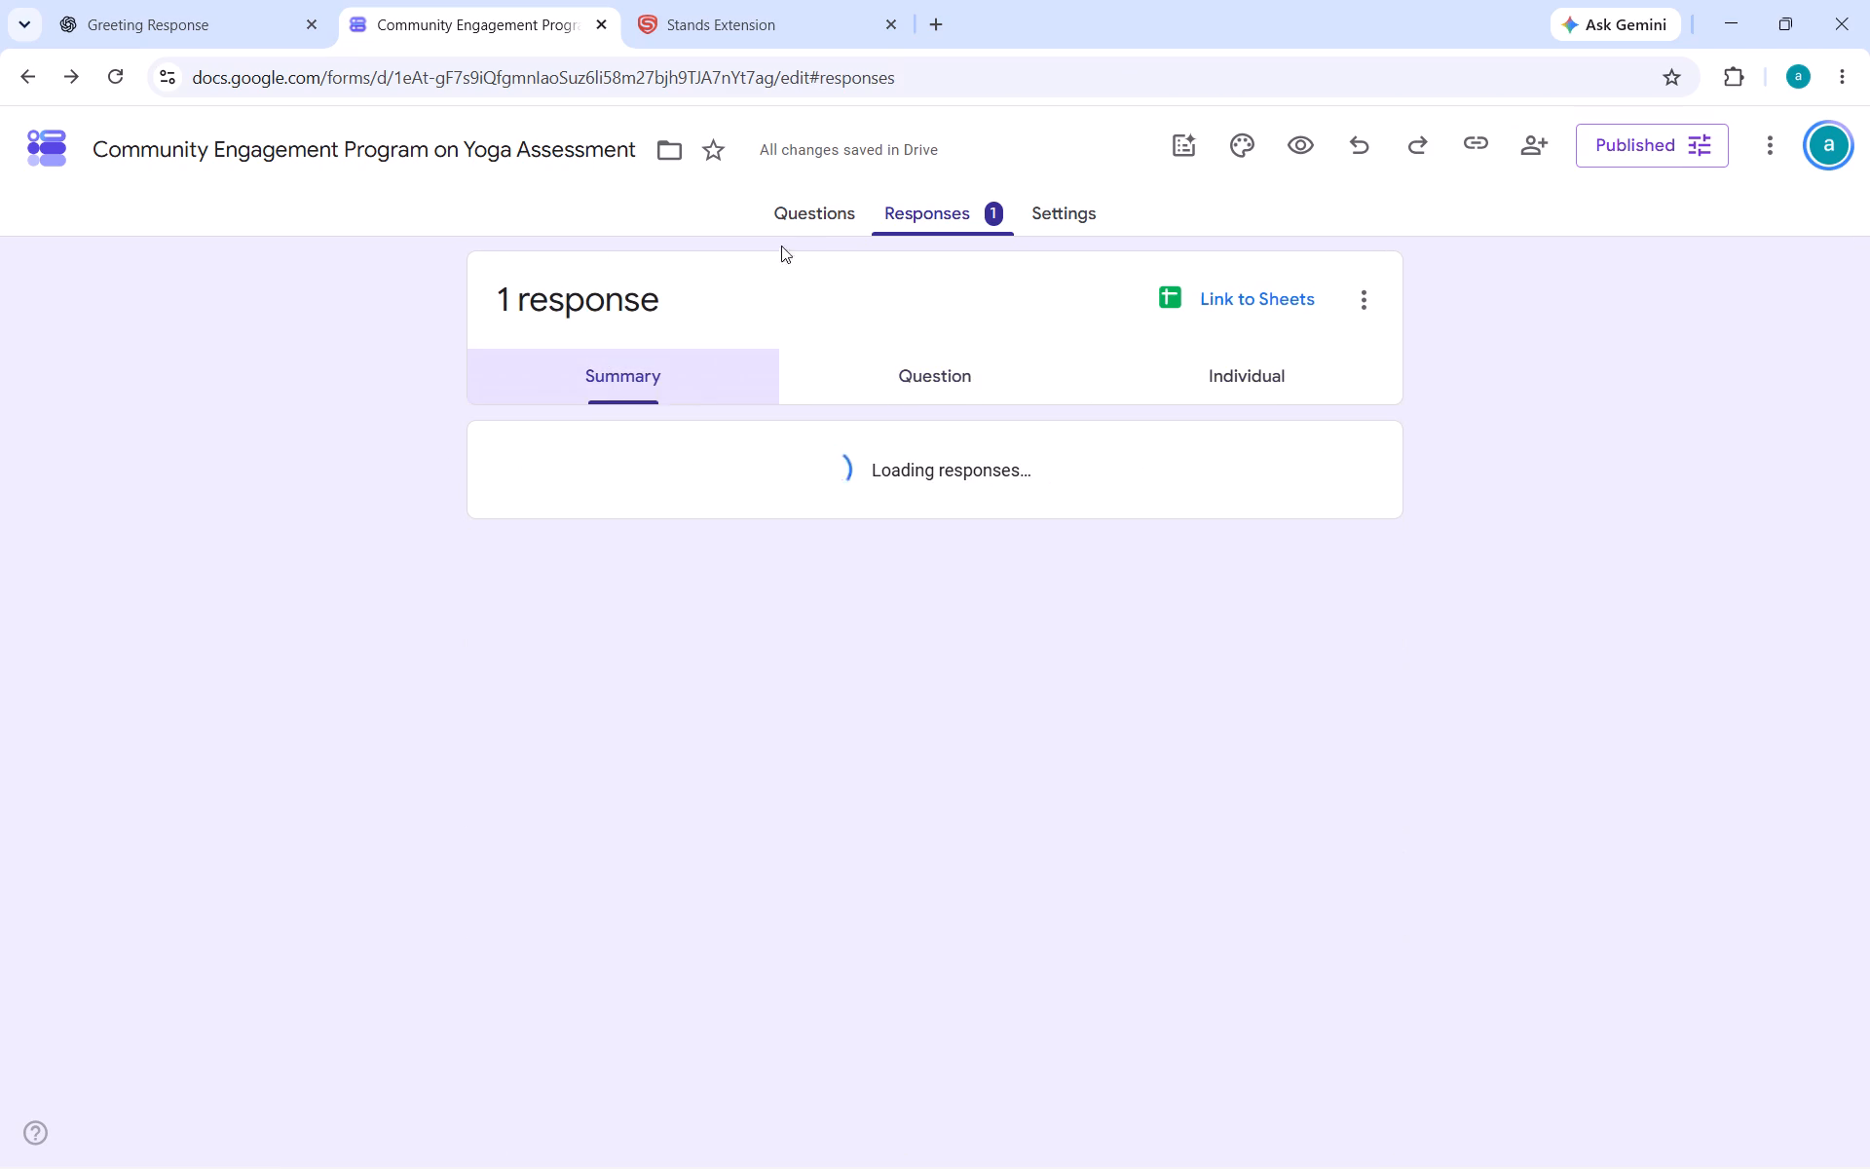
Look through the form's questions down to the enthusiasm rating in question 9 and return to the title.
click(804, 222)
scroll(861, 383, down, 6)
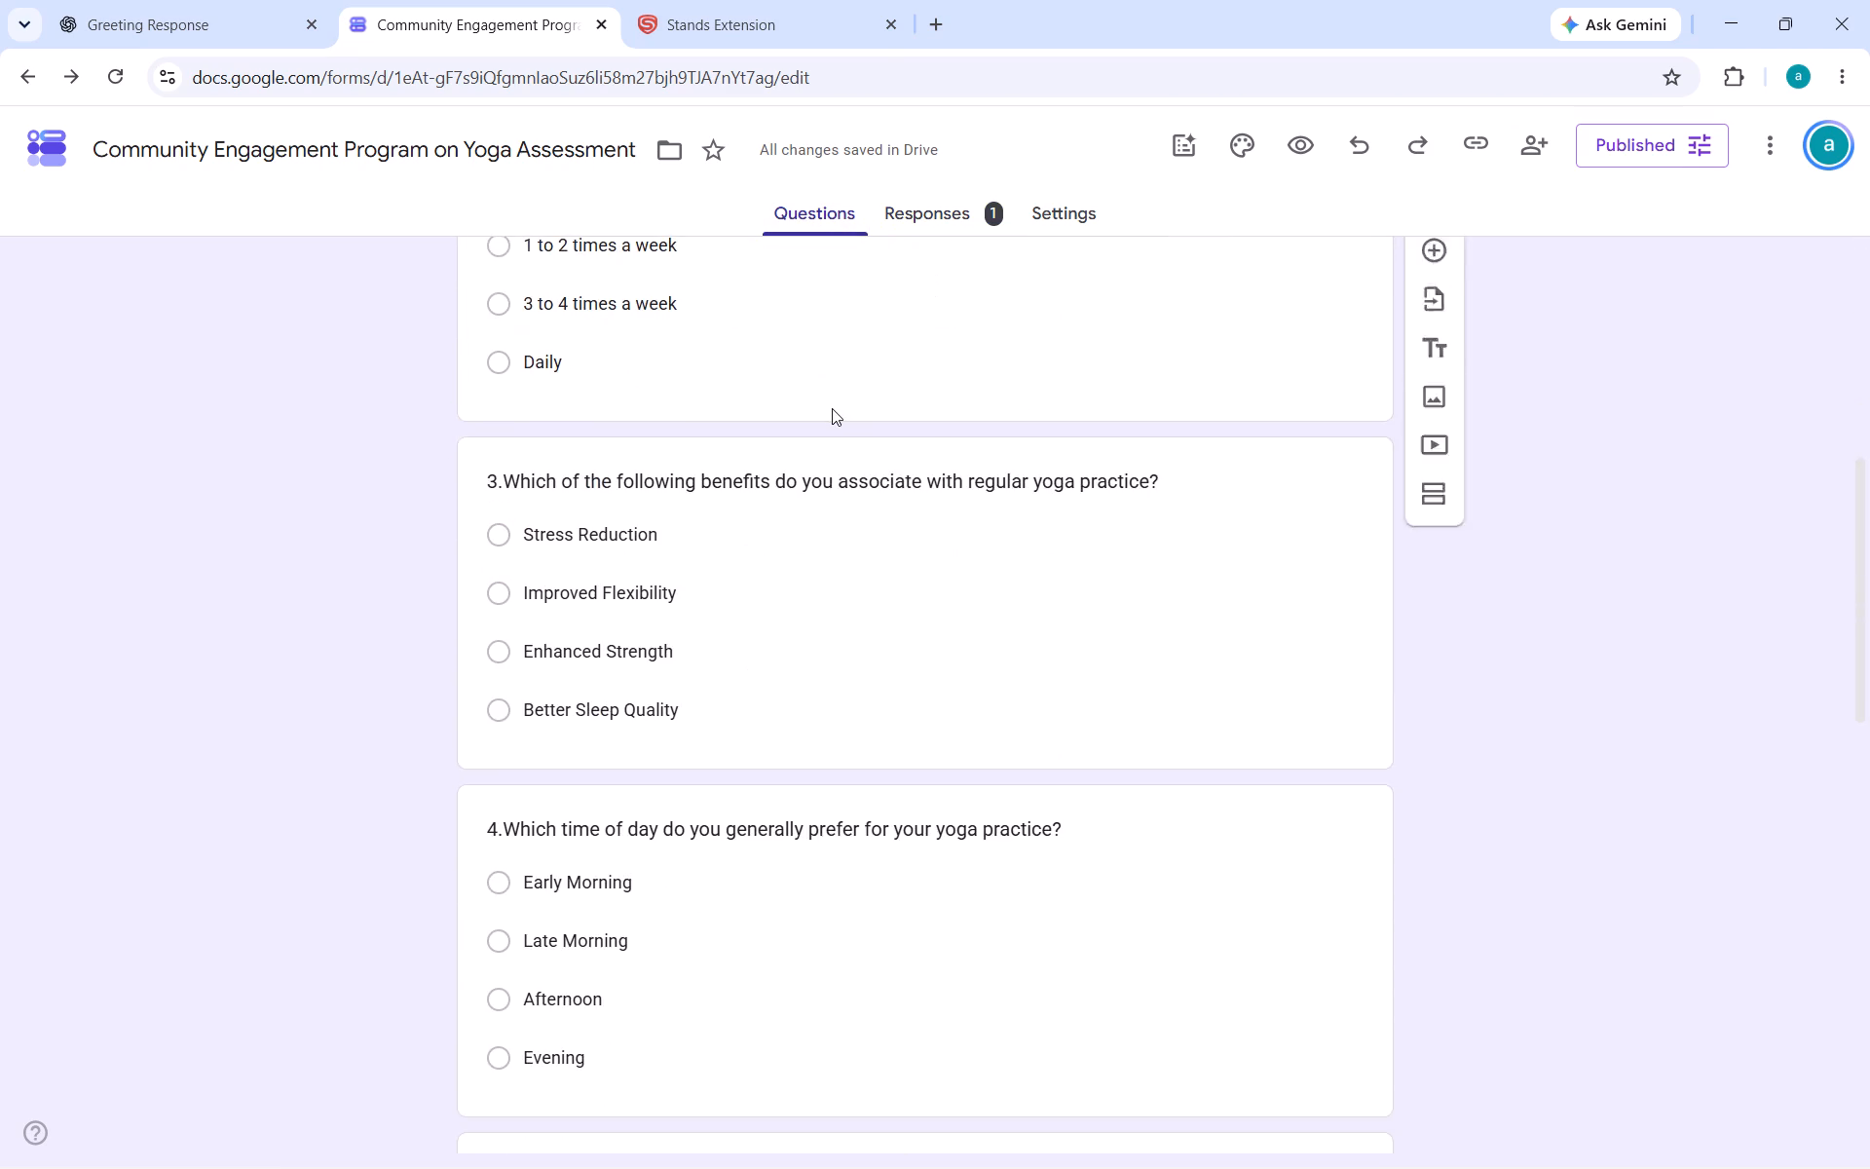
scroll(818, 441, down, 20)
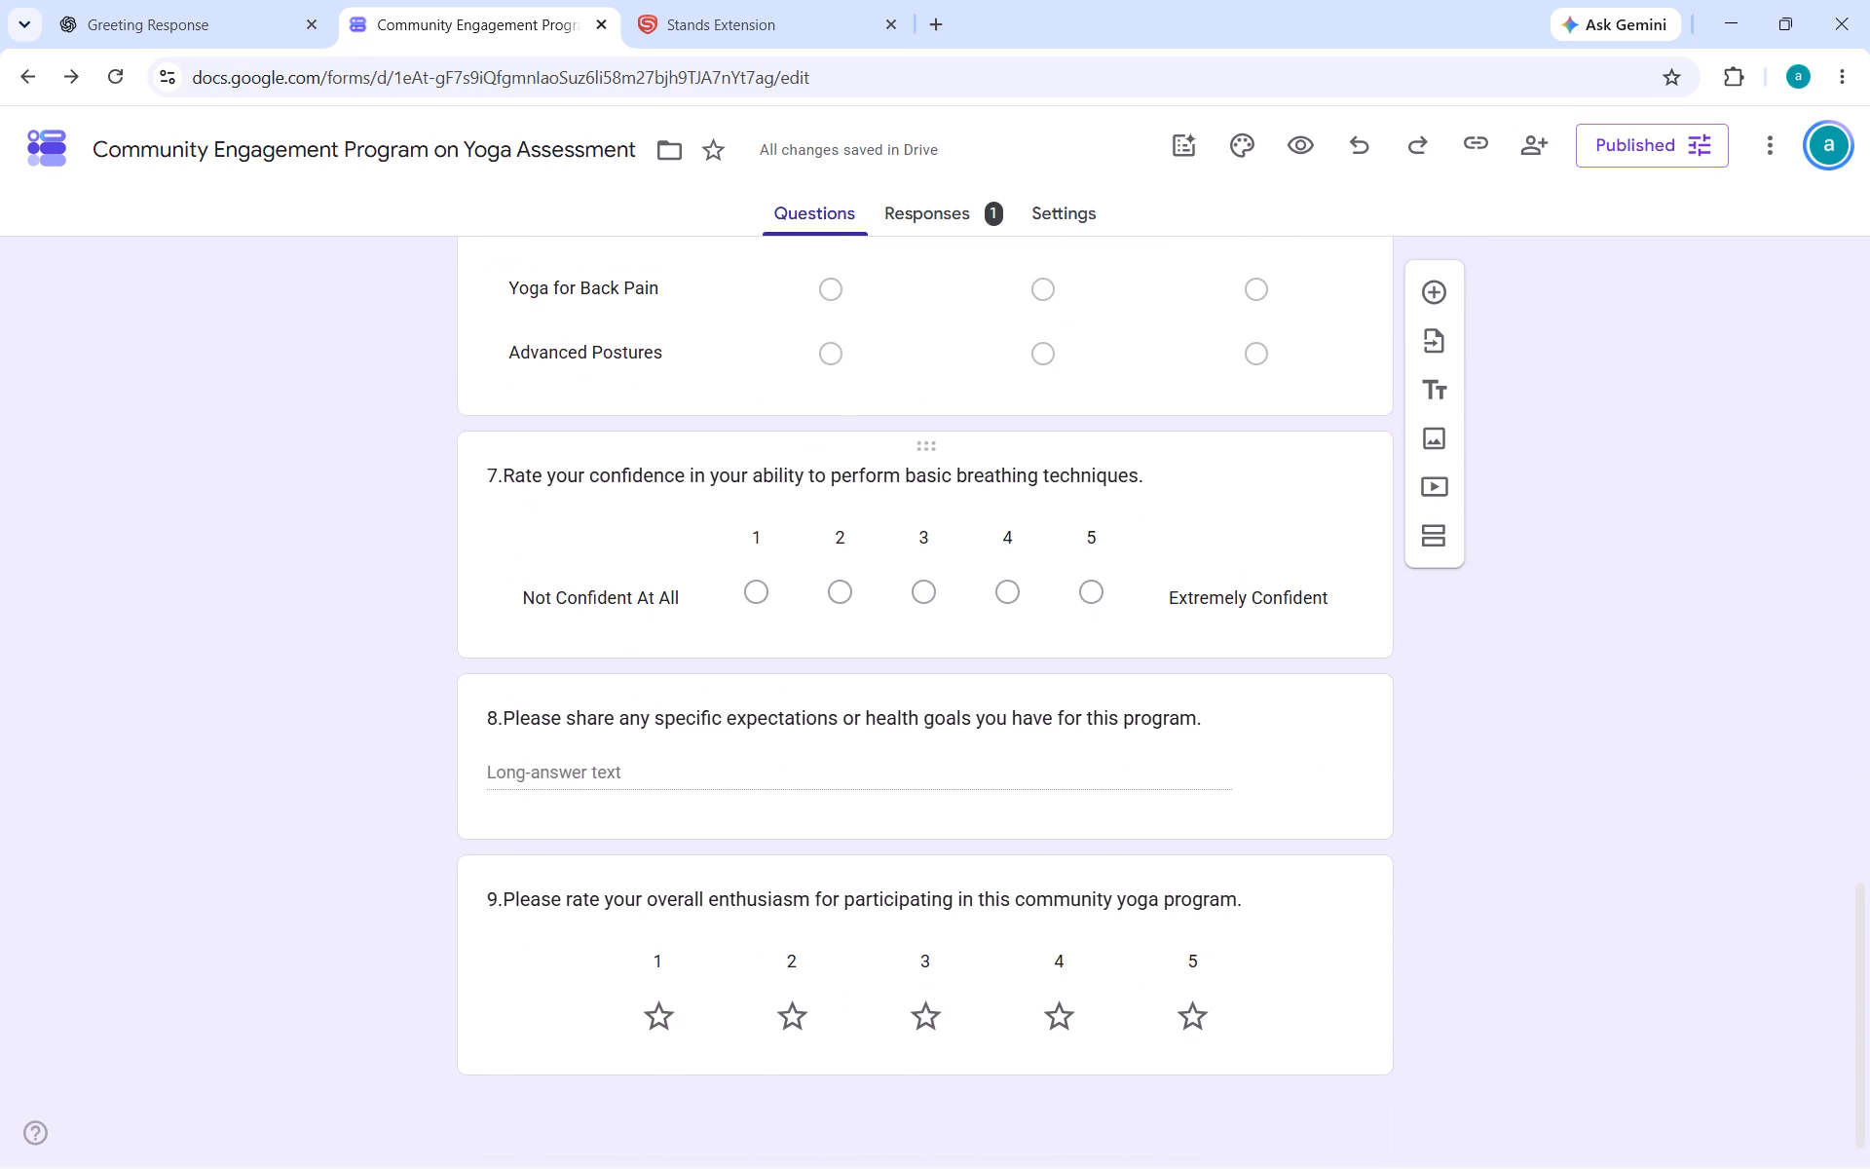
scroll(828, 484, up, 6)
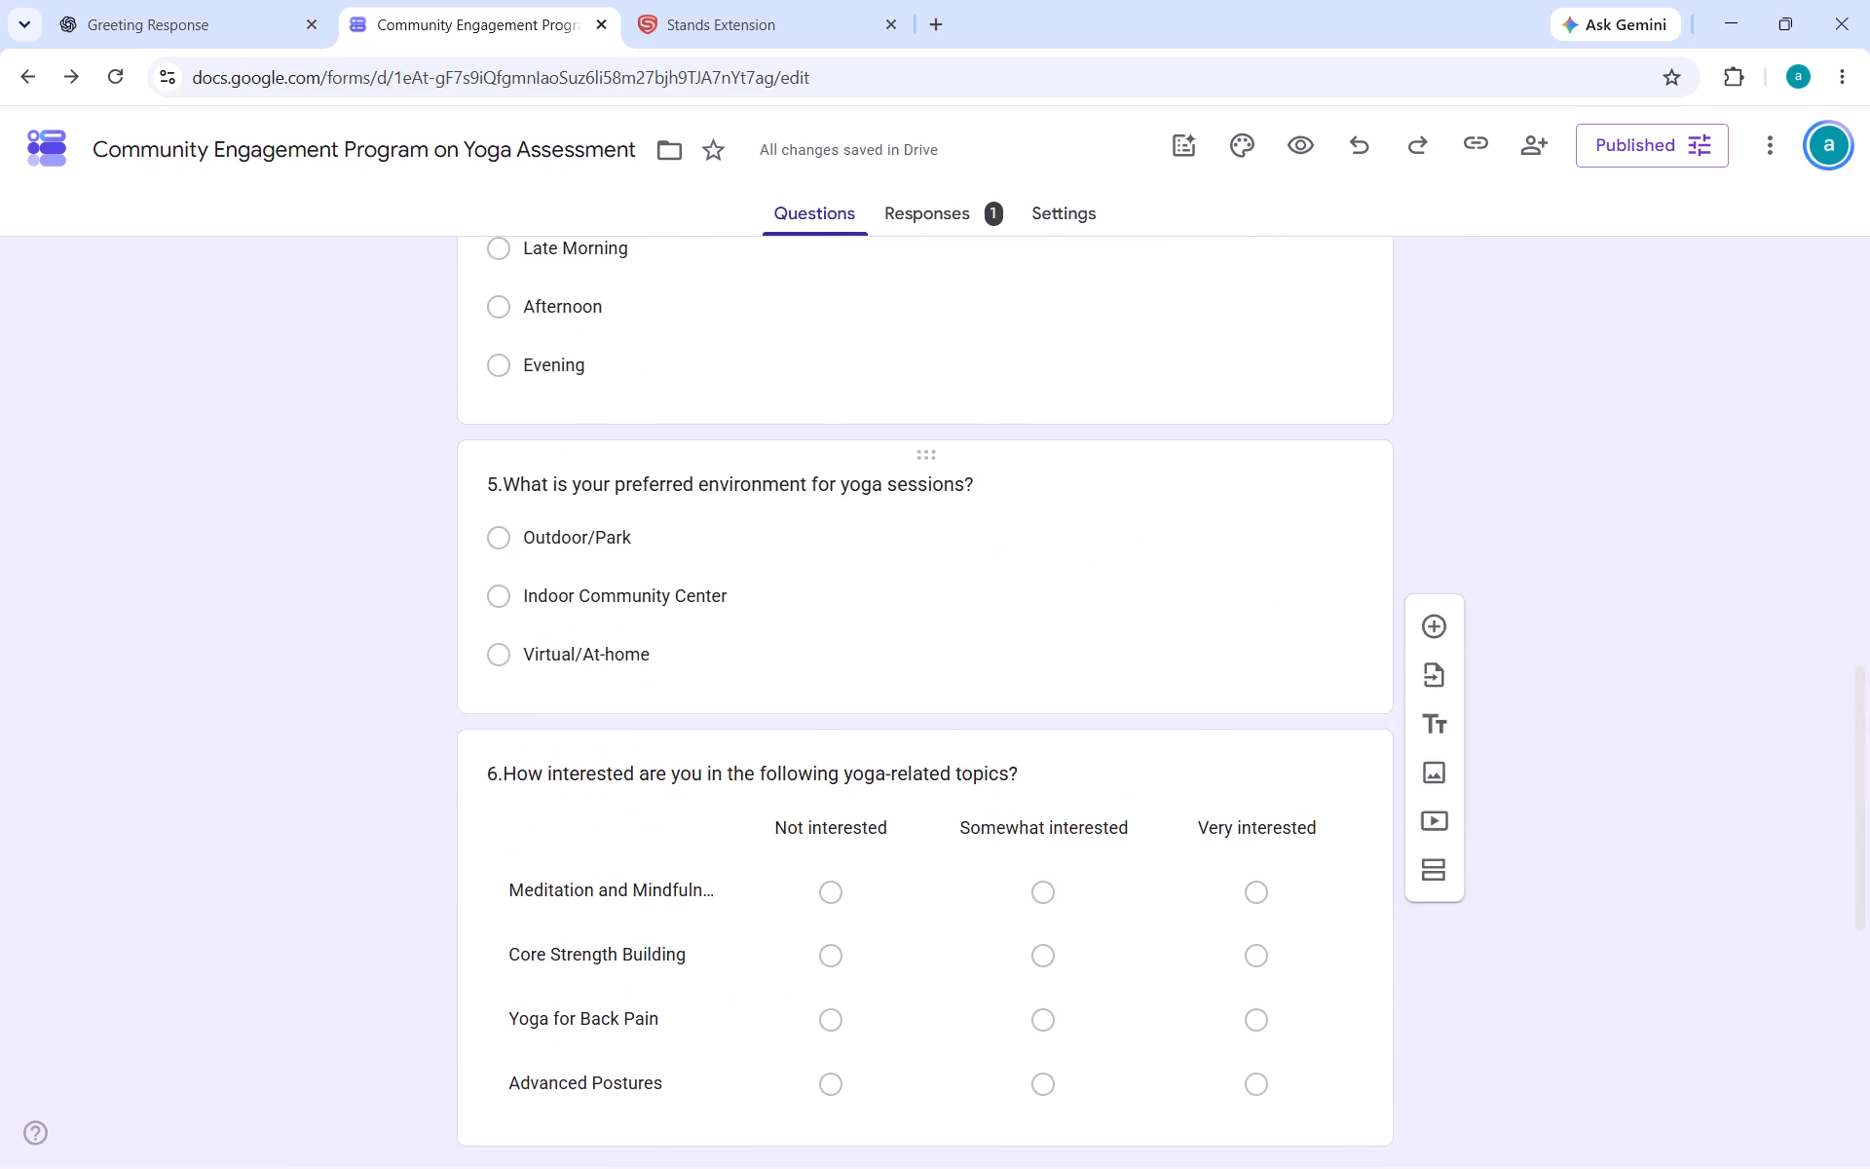
scroll(828, 484, up, 6)
scroll(828, 484, up, 16)
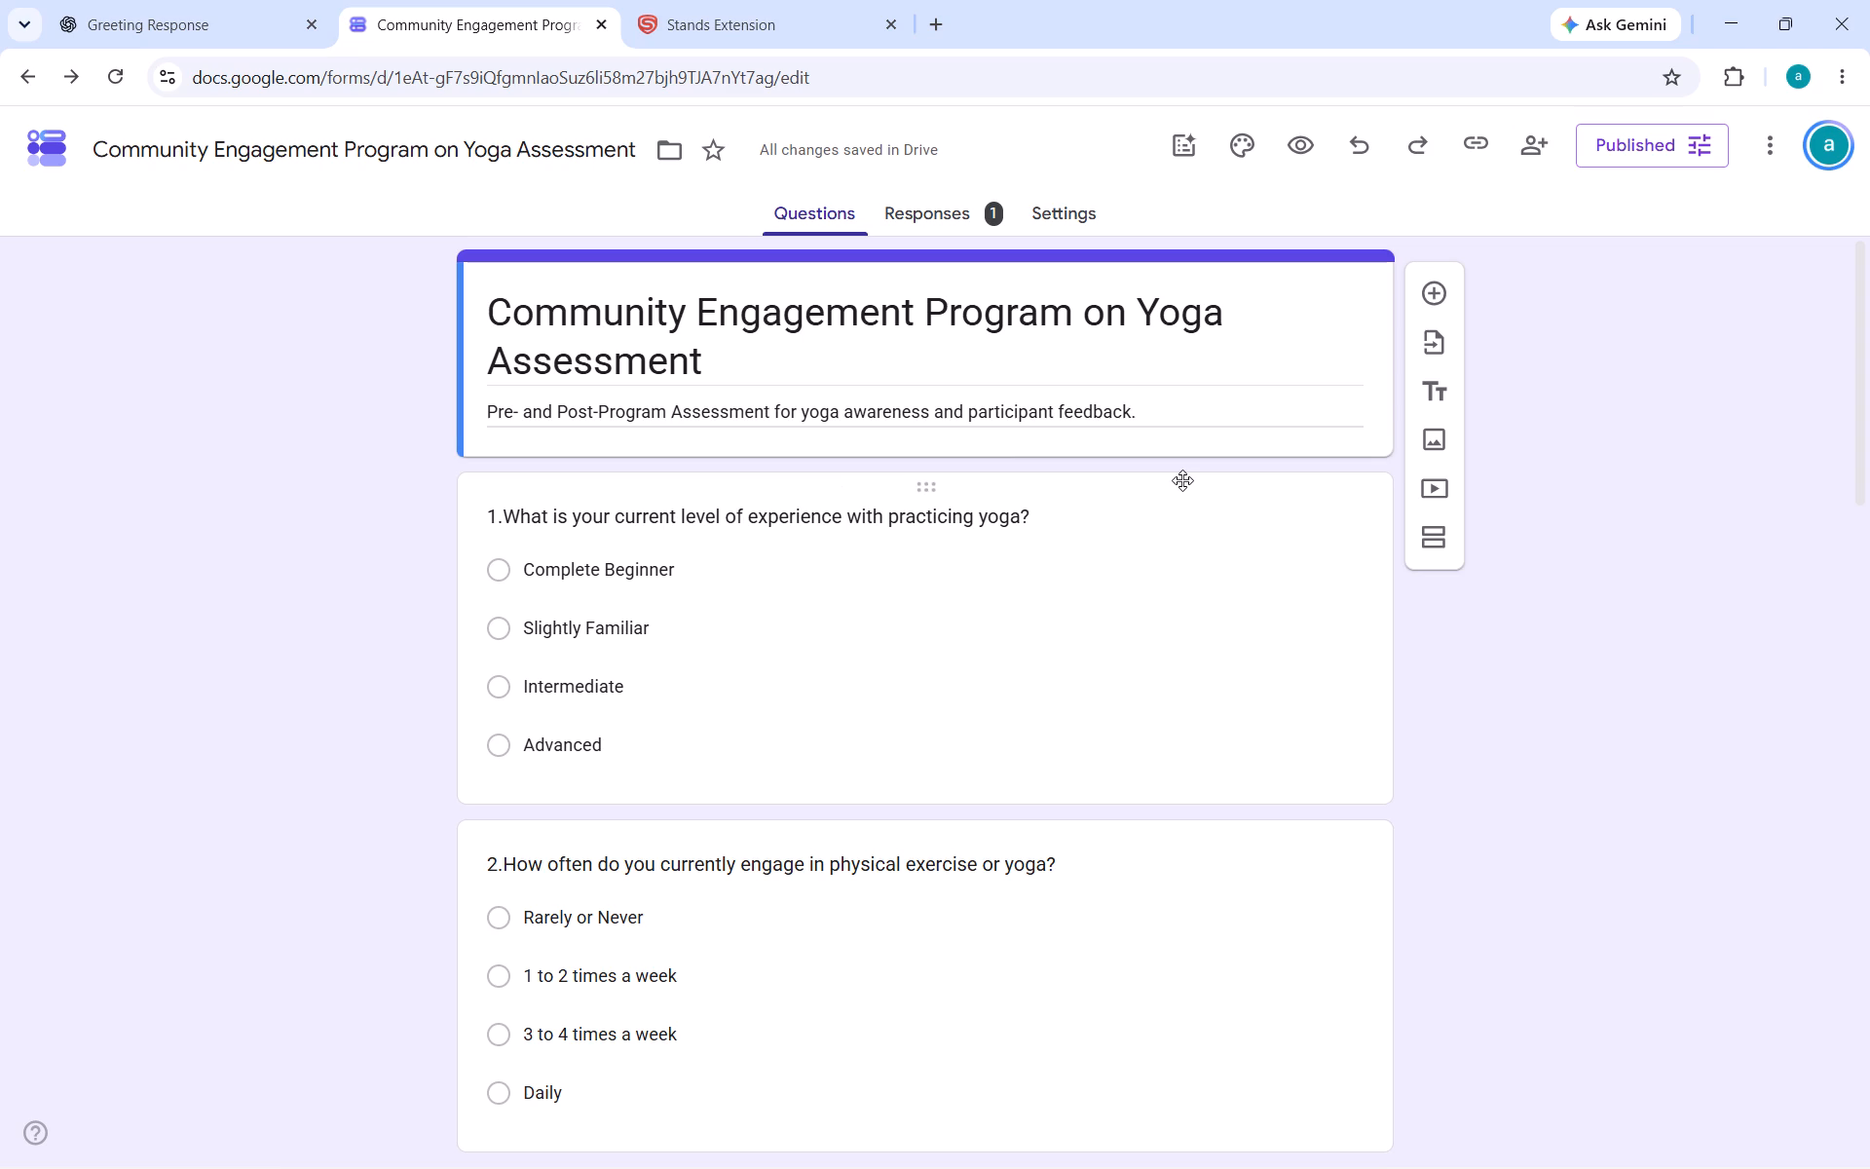
Compare the by-question, summary and individual views of the form's responses, then return to the questions.
click(939, 213)
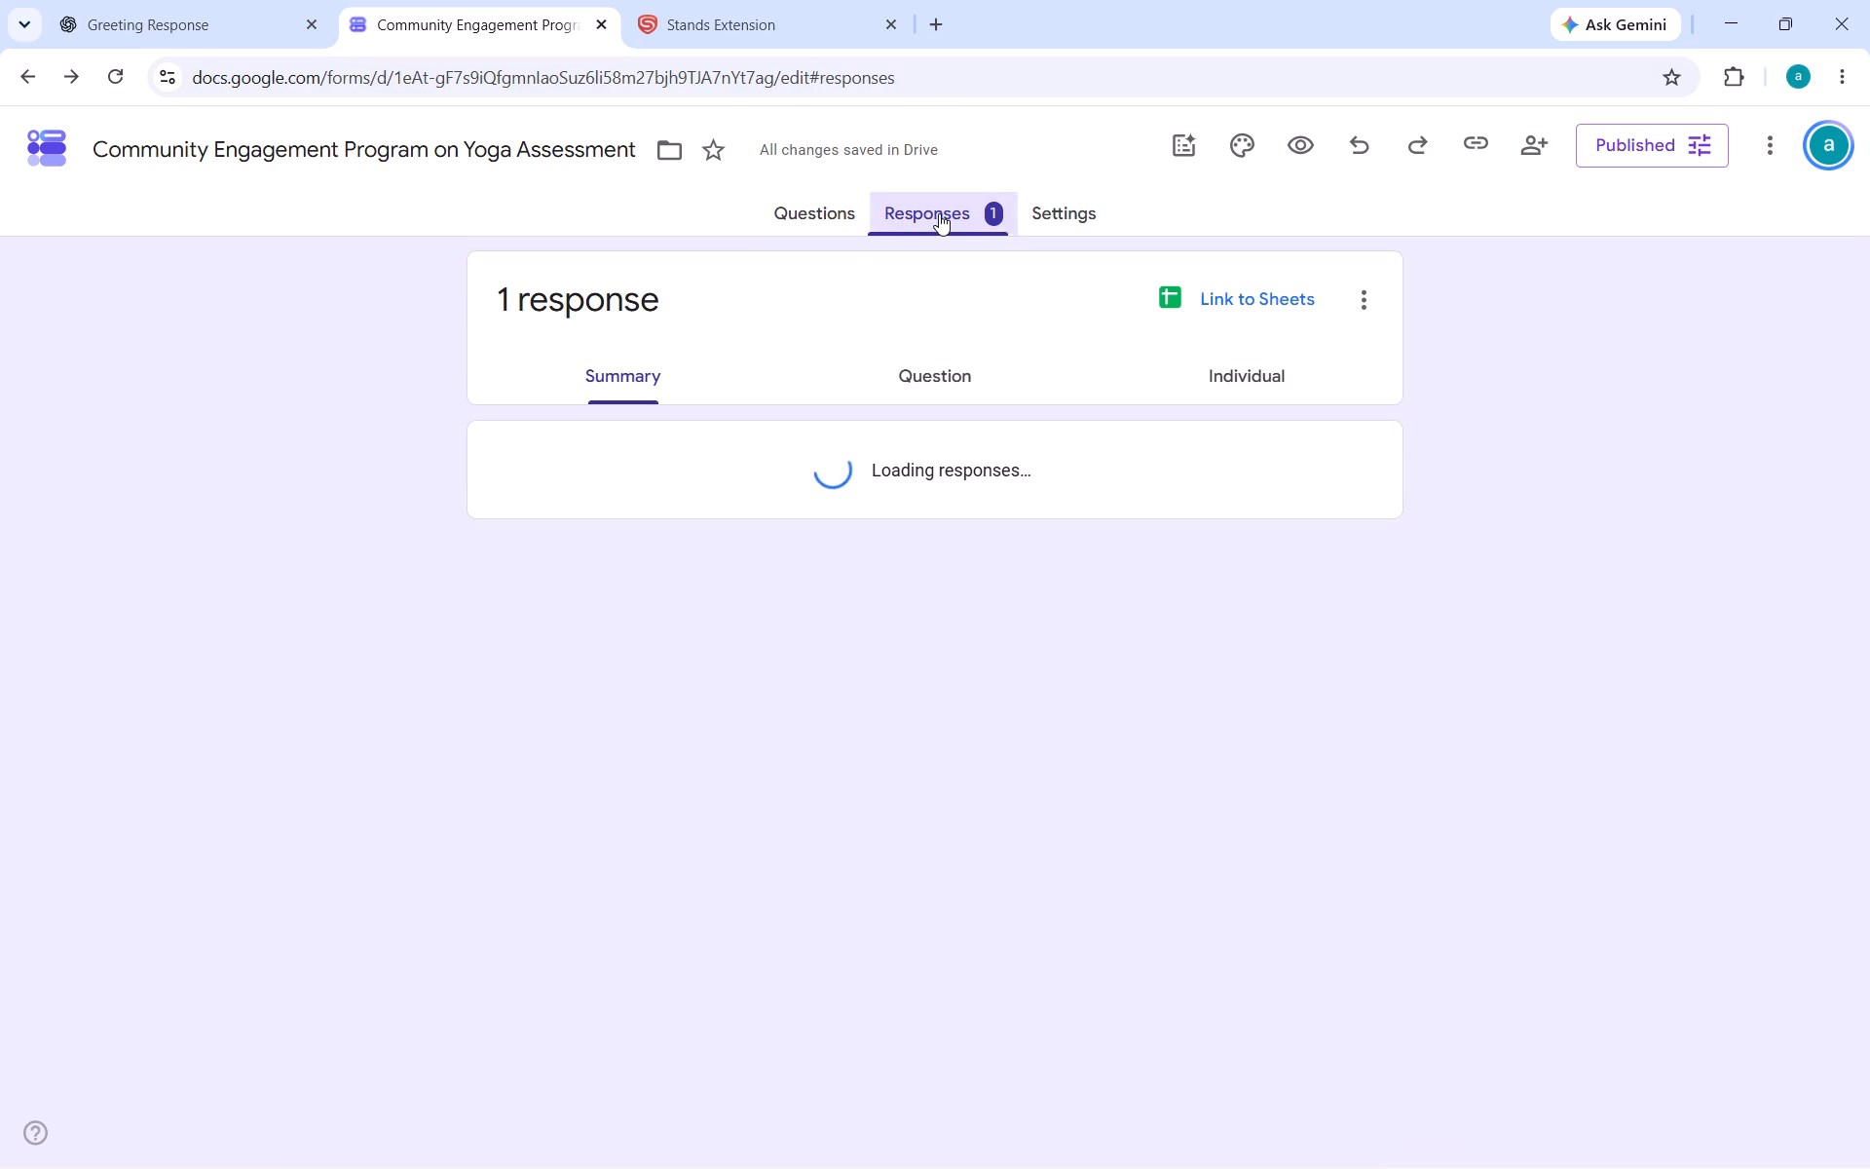
click(906, 377)
drag(641, 382, 651, 374)
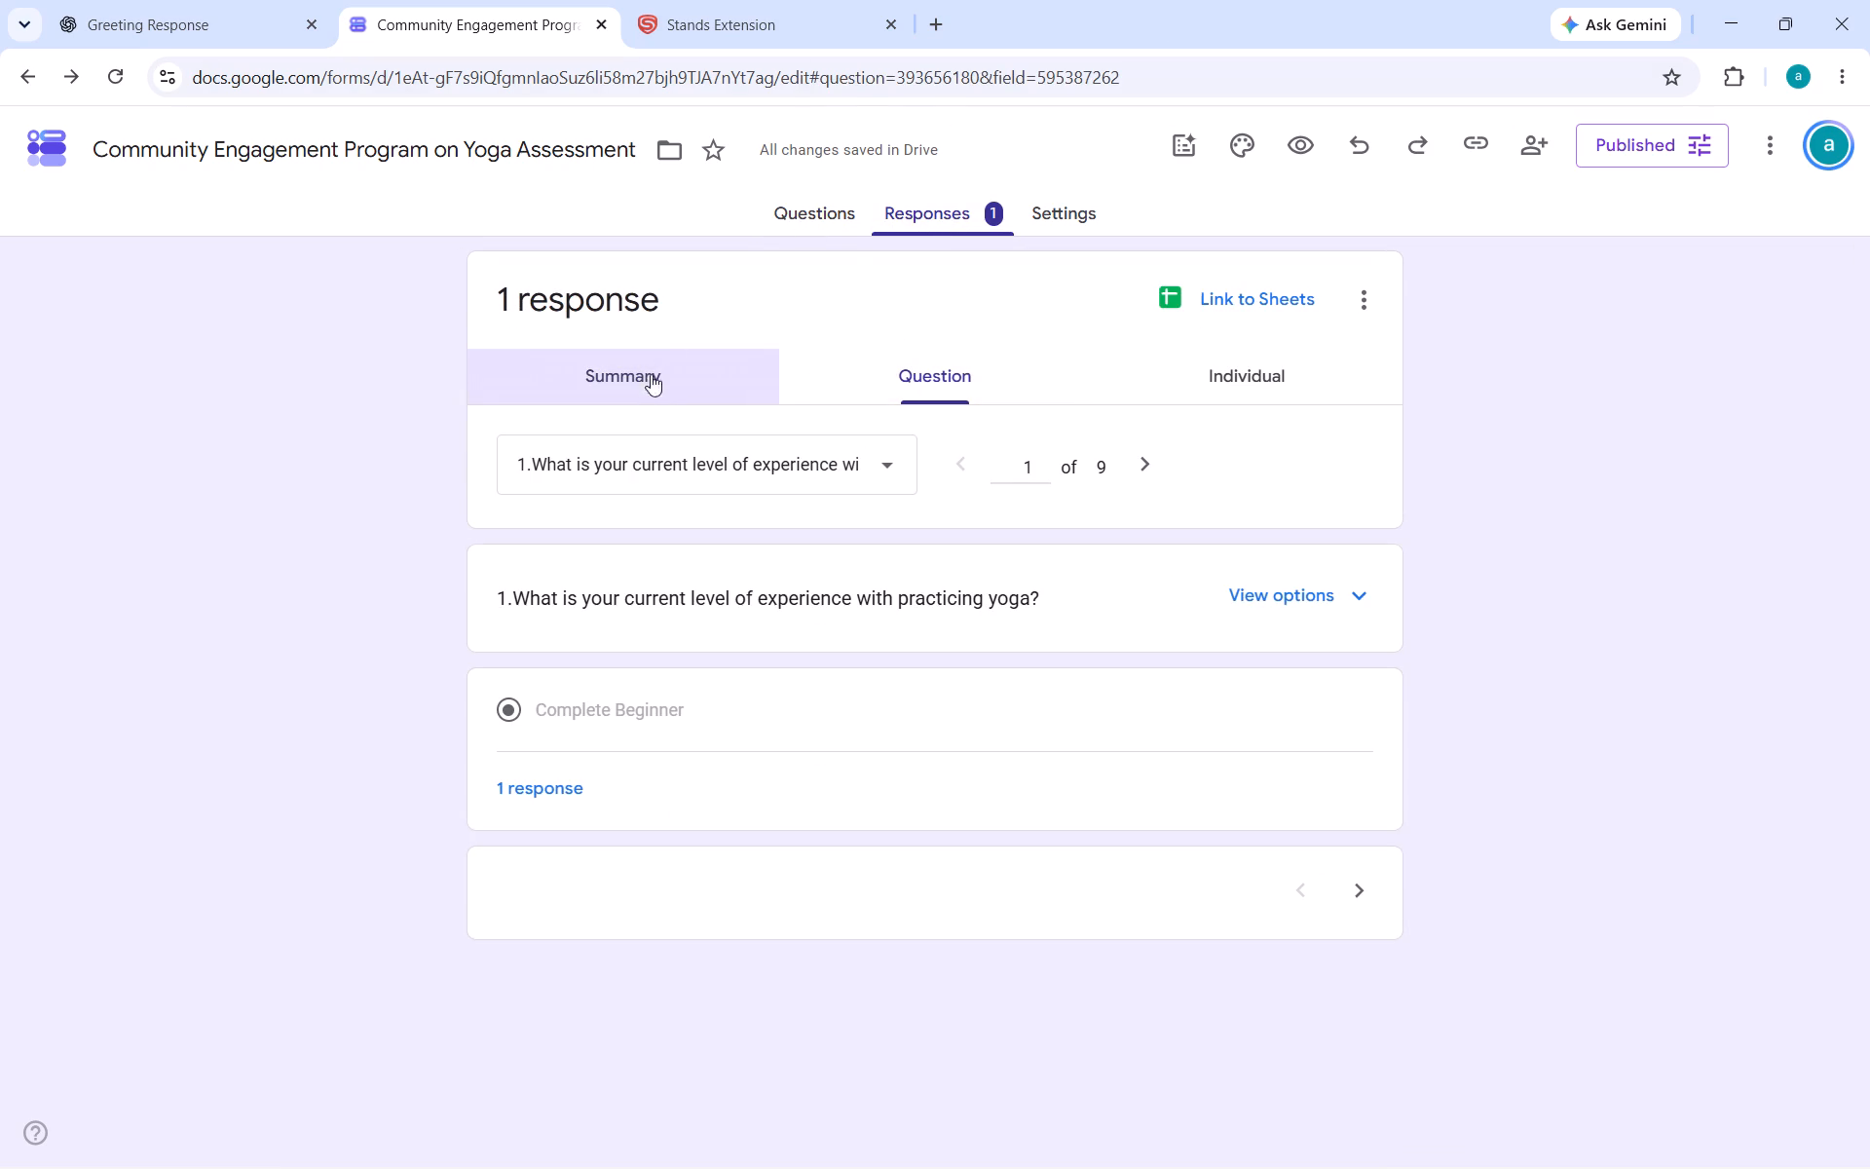
drag(651, 374, 658, 360)
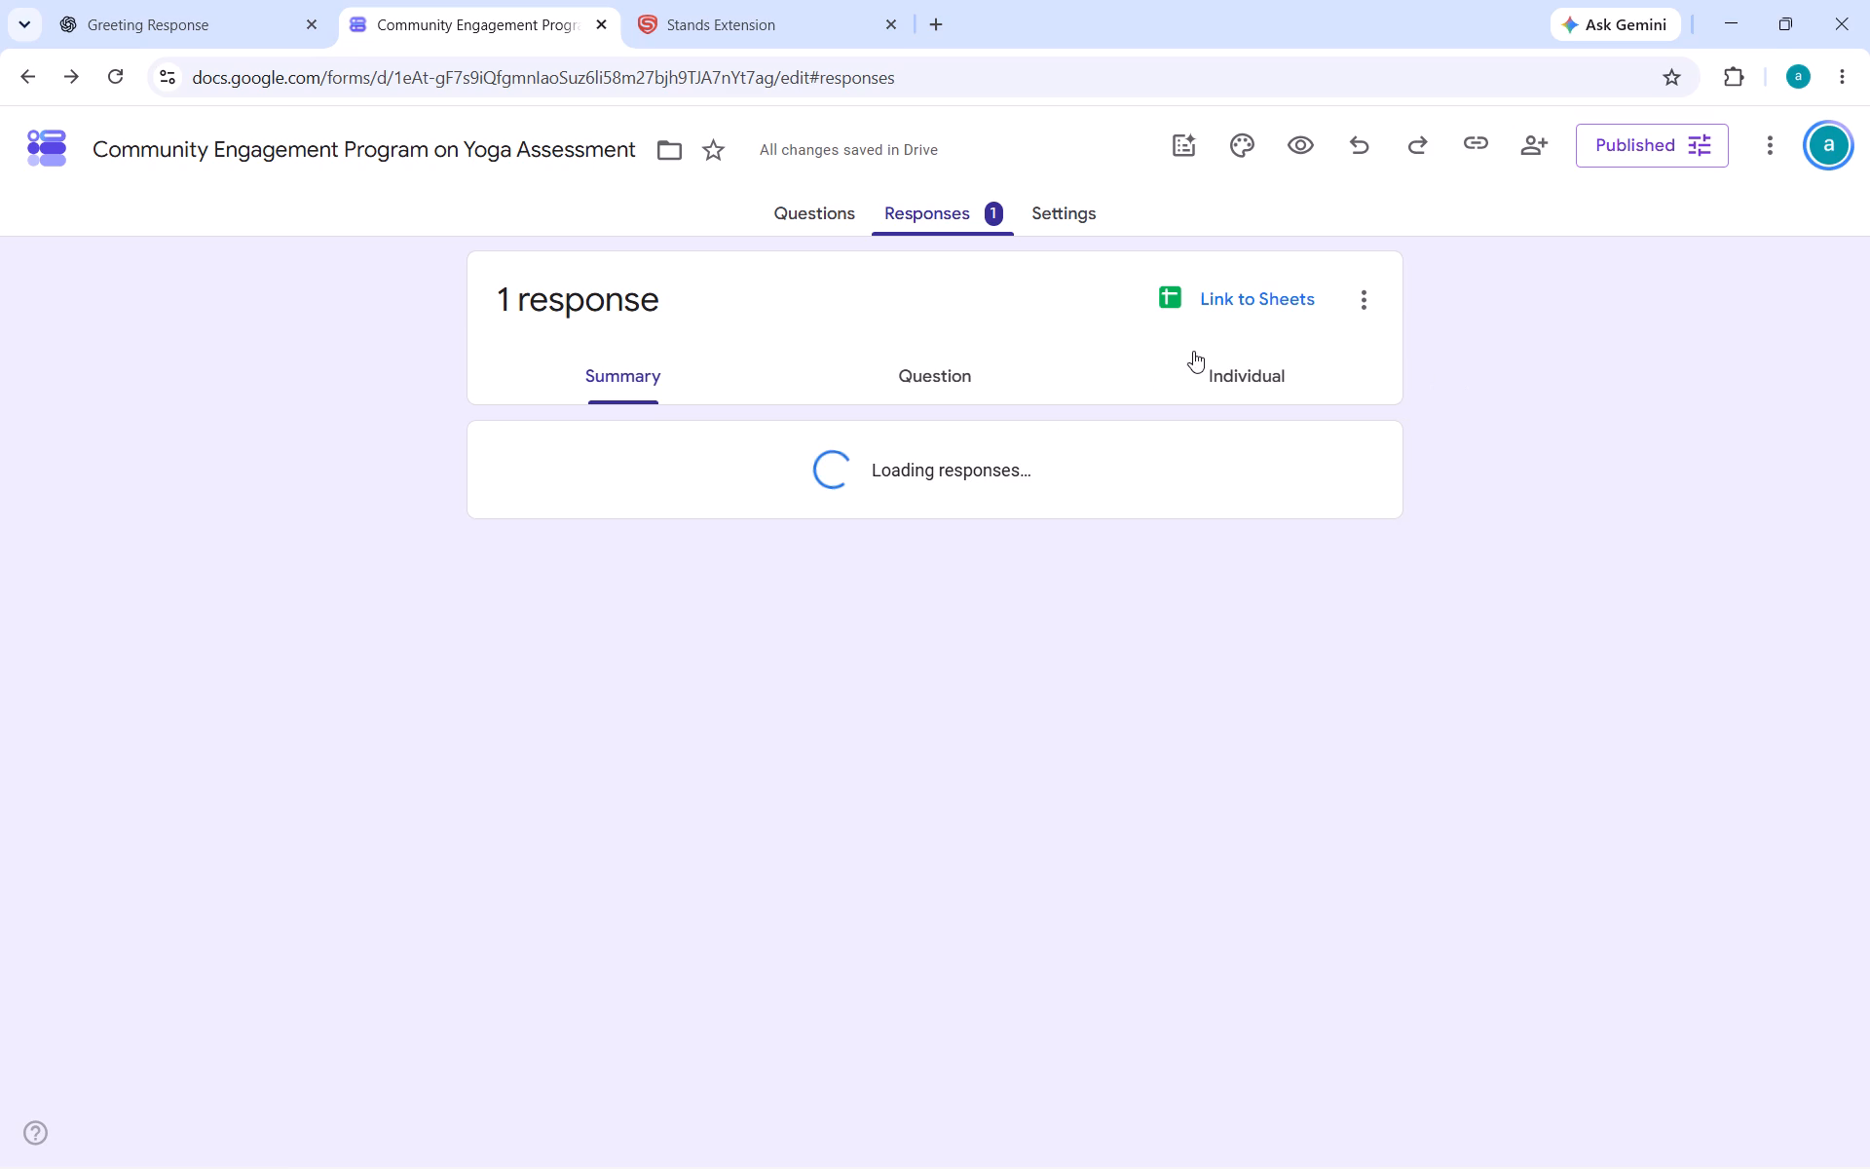
click(1204, 369)
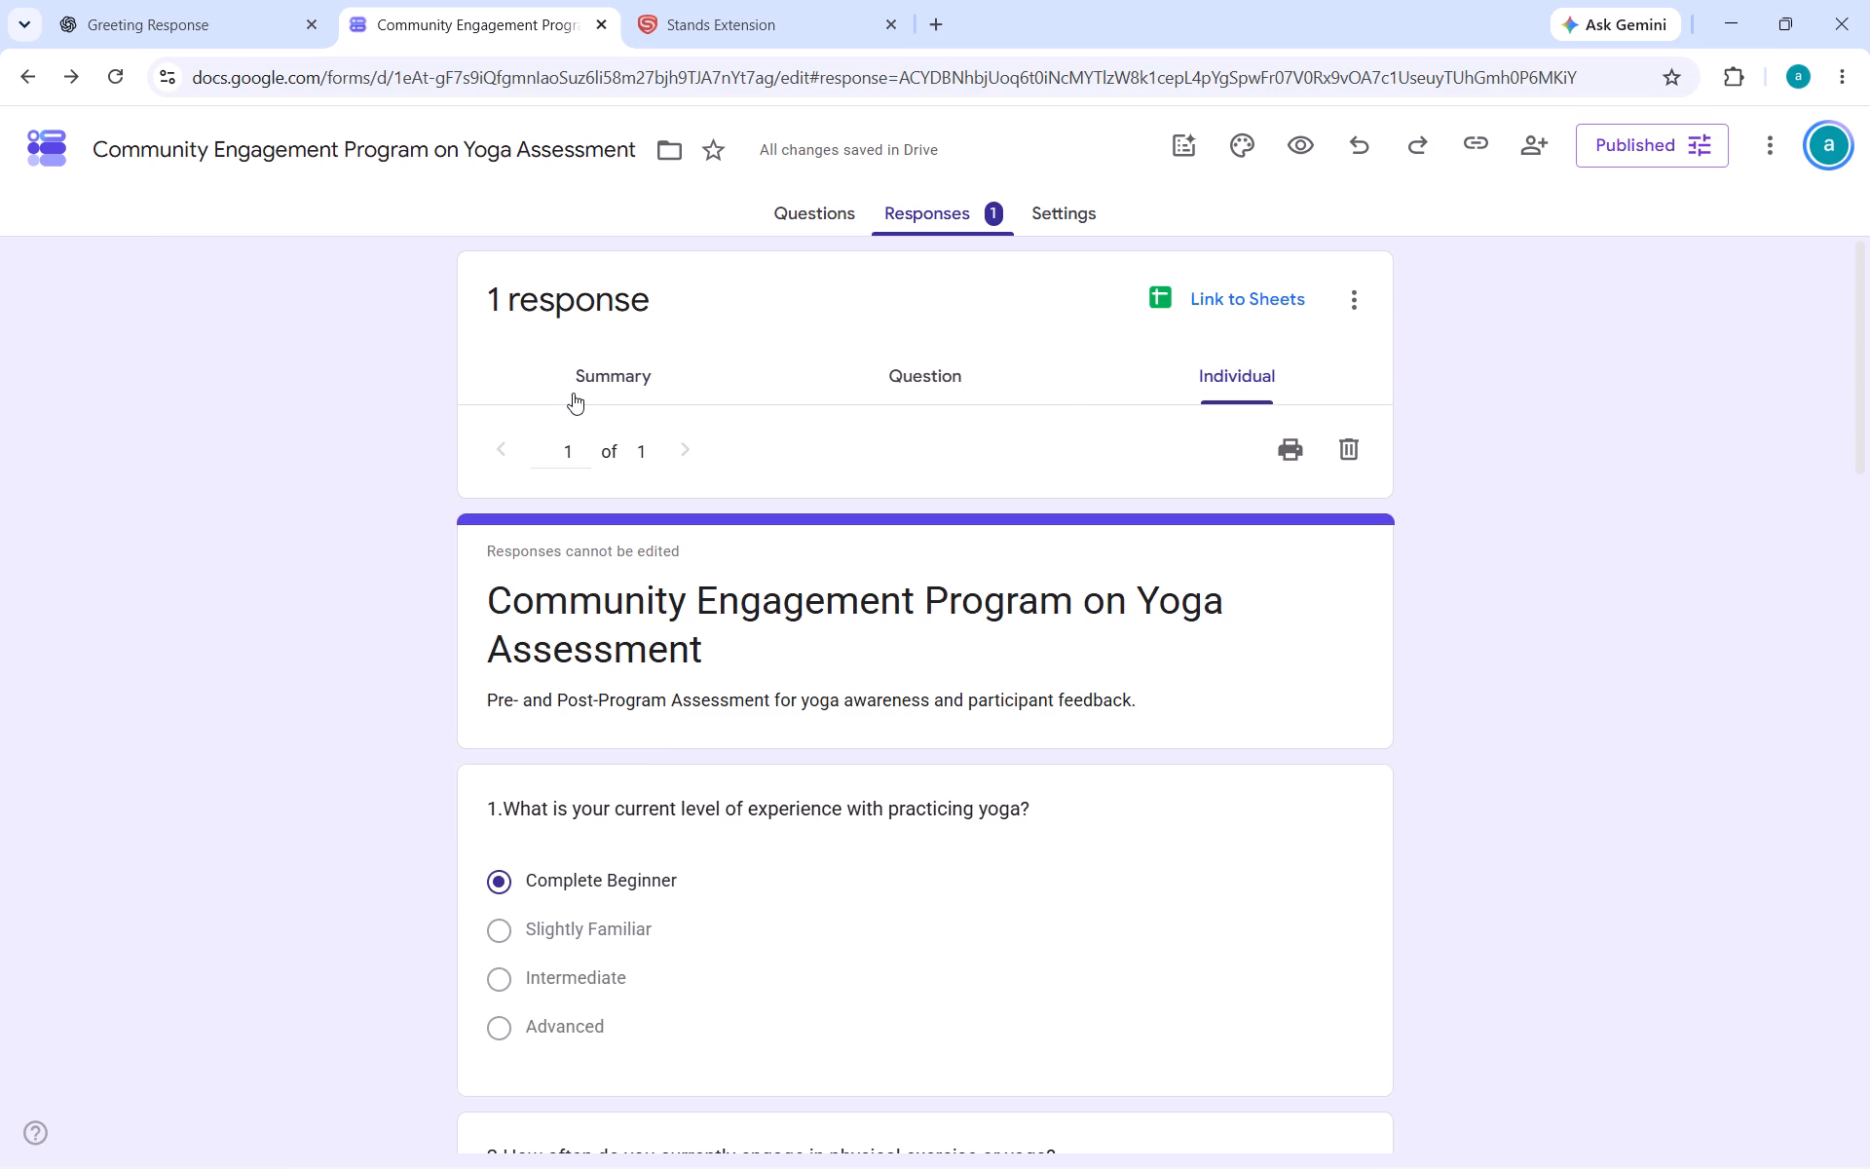
click(599, 370)
click(829, 214)
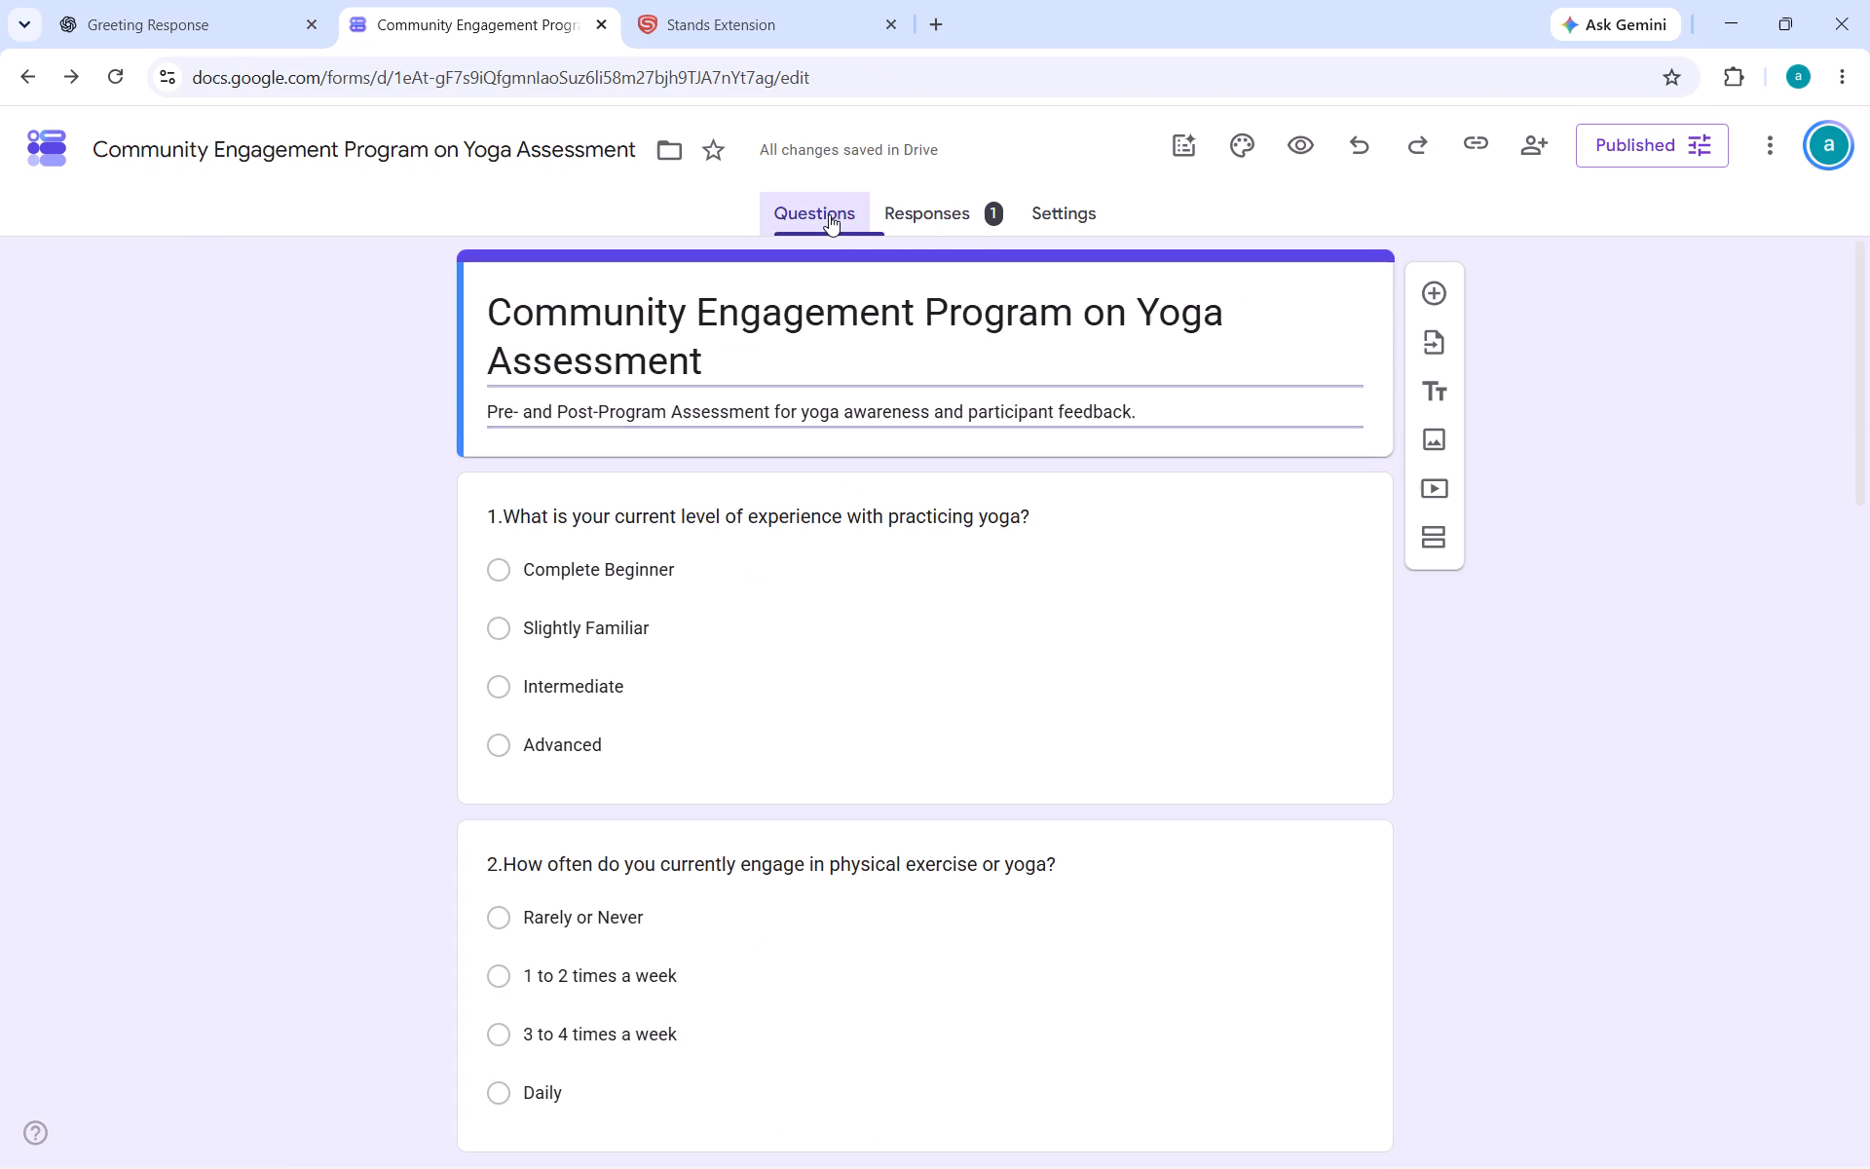
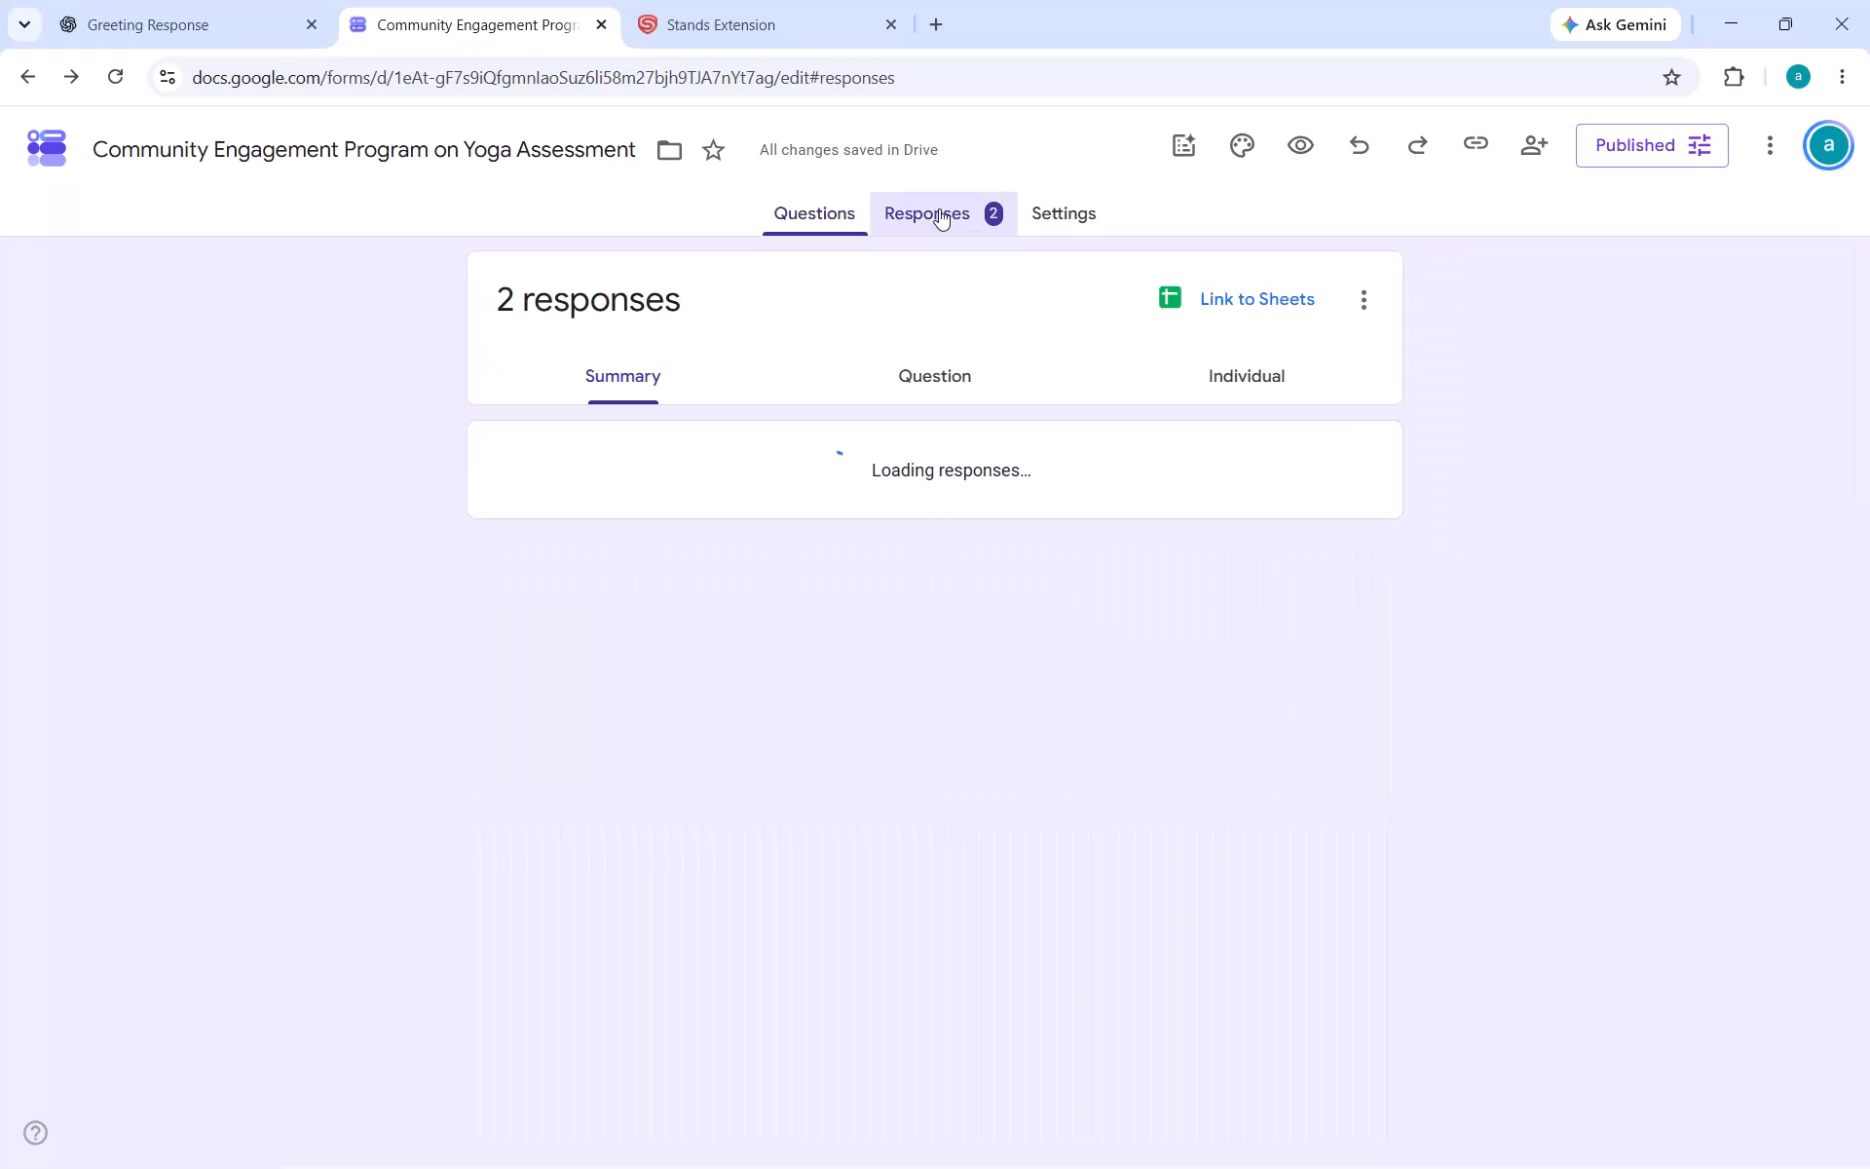
Open an individual submission from question 1's responses, then look over the response summary.
click(897, 365)
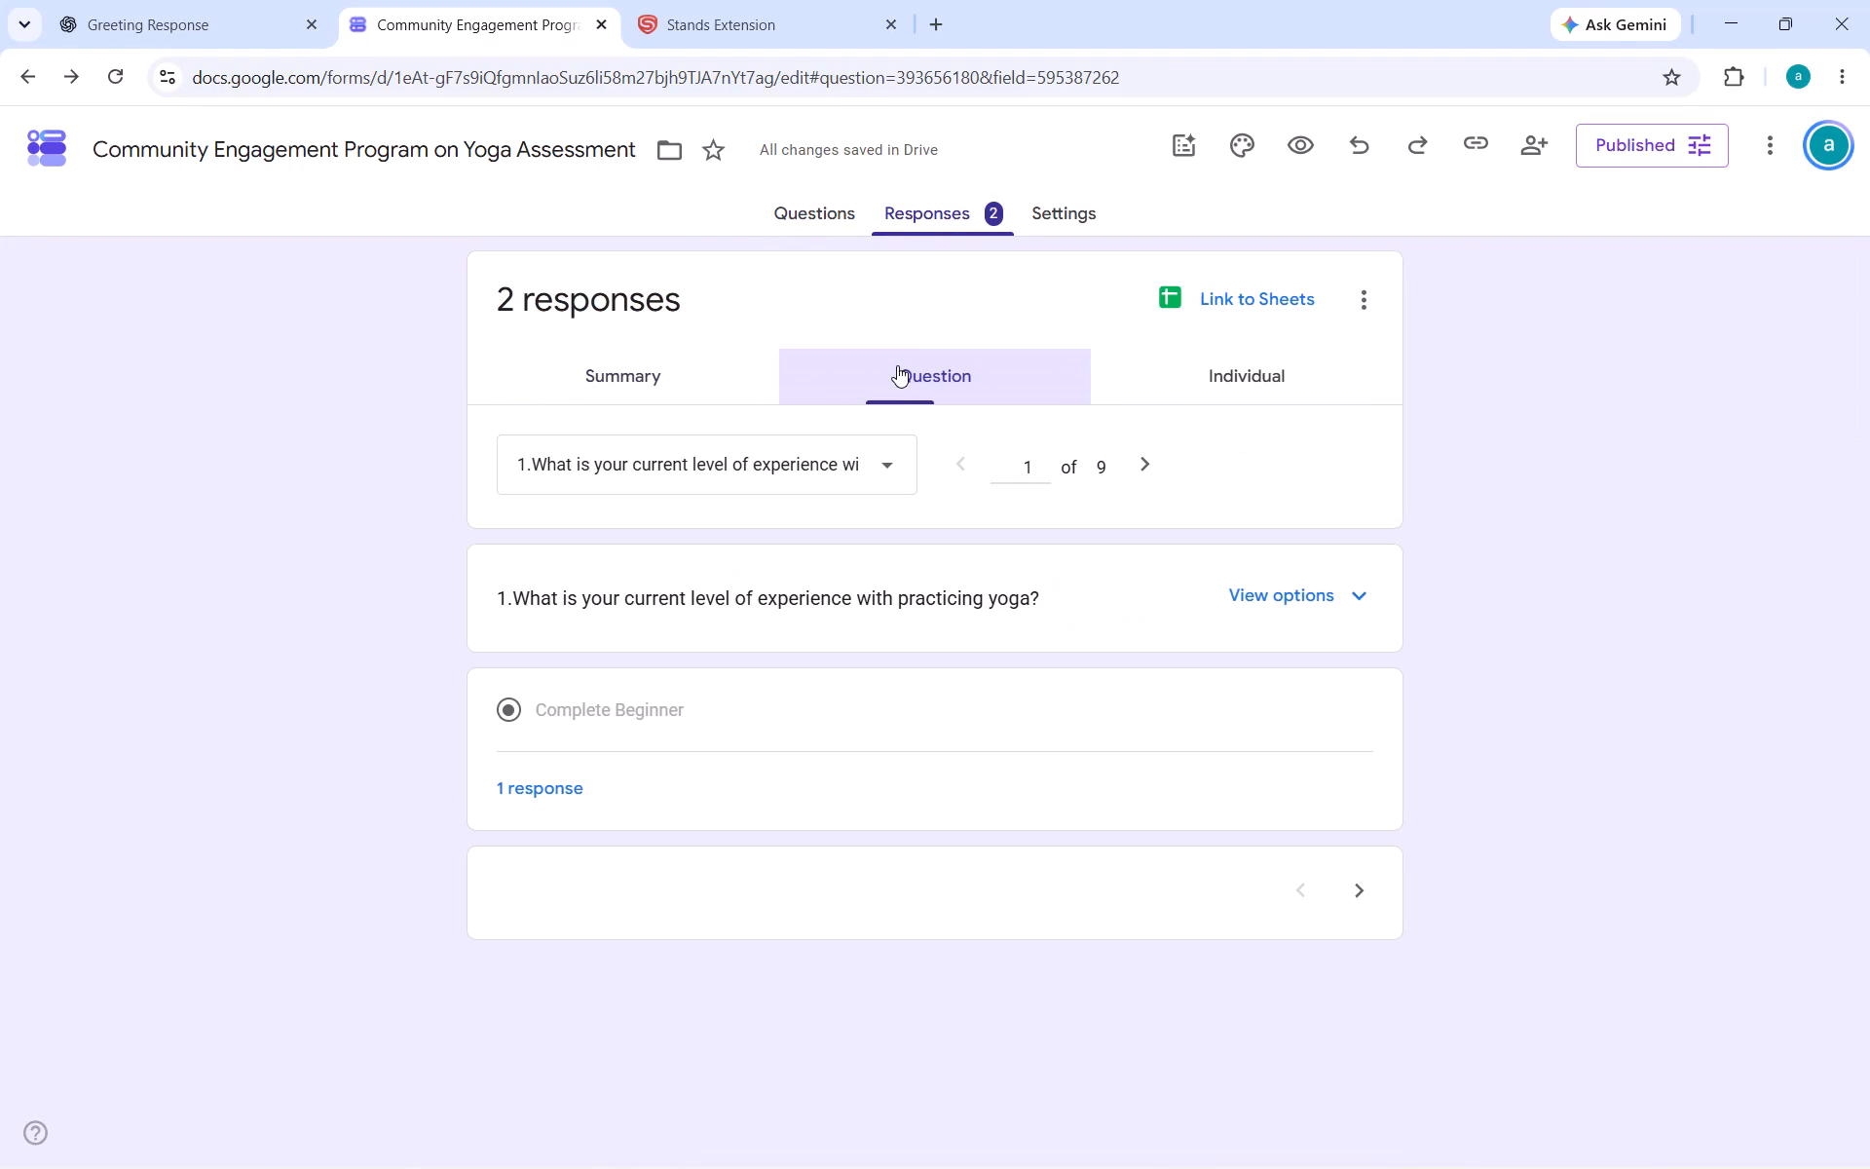
click(538, 786)
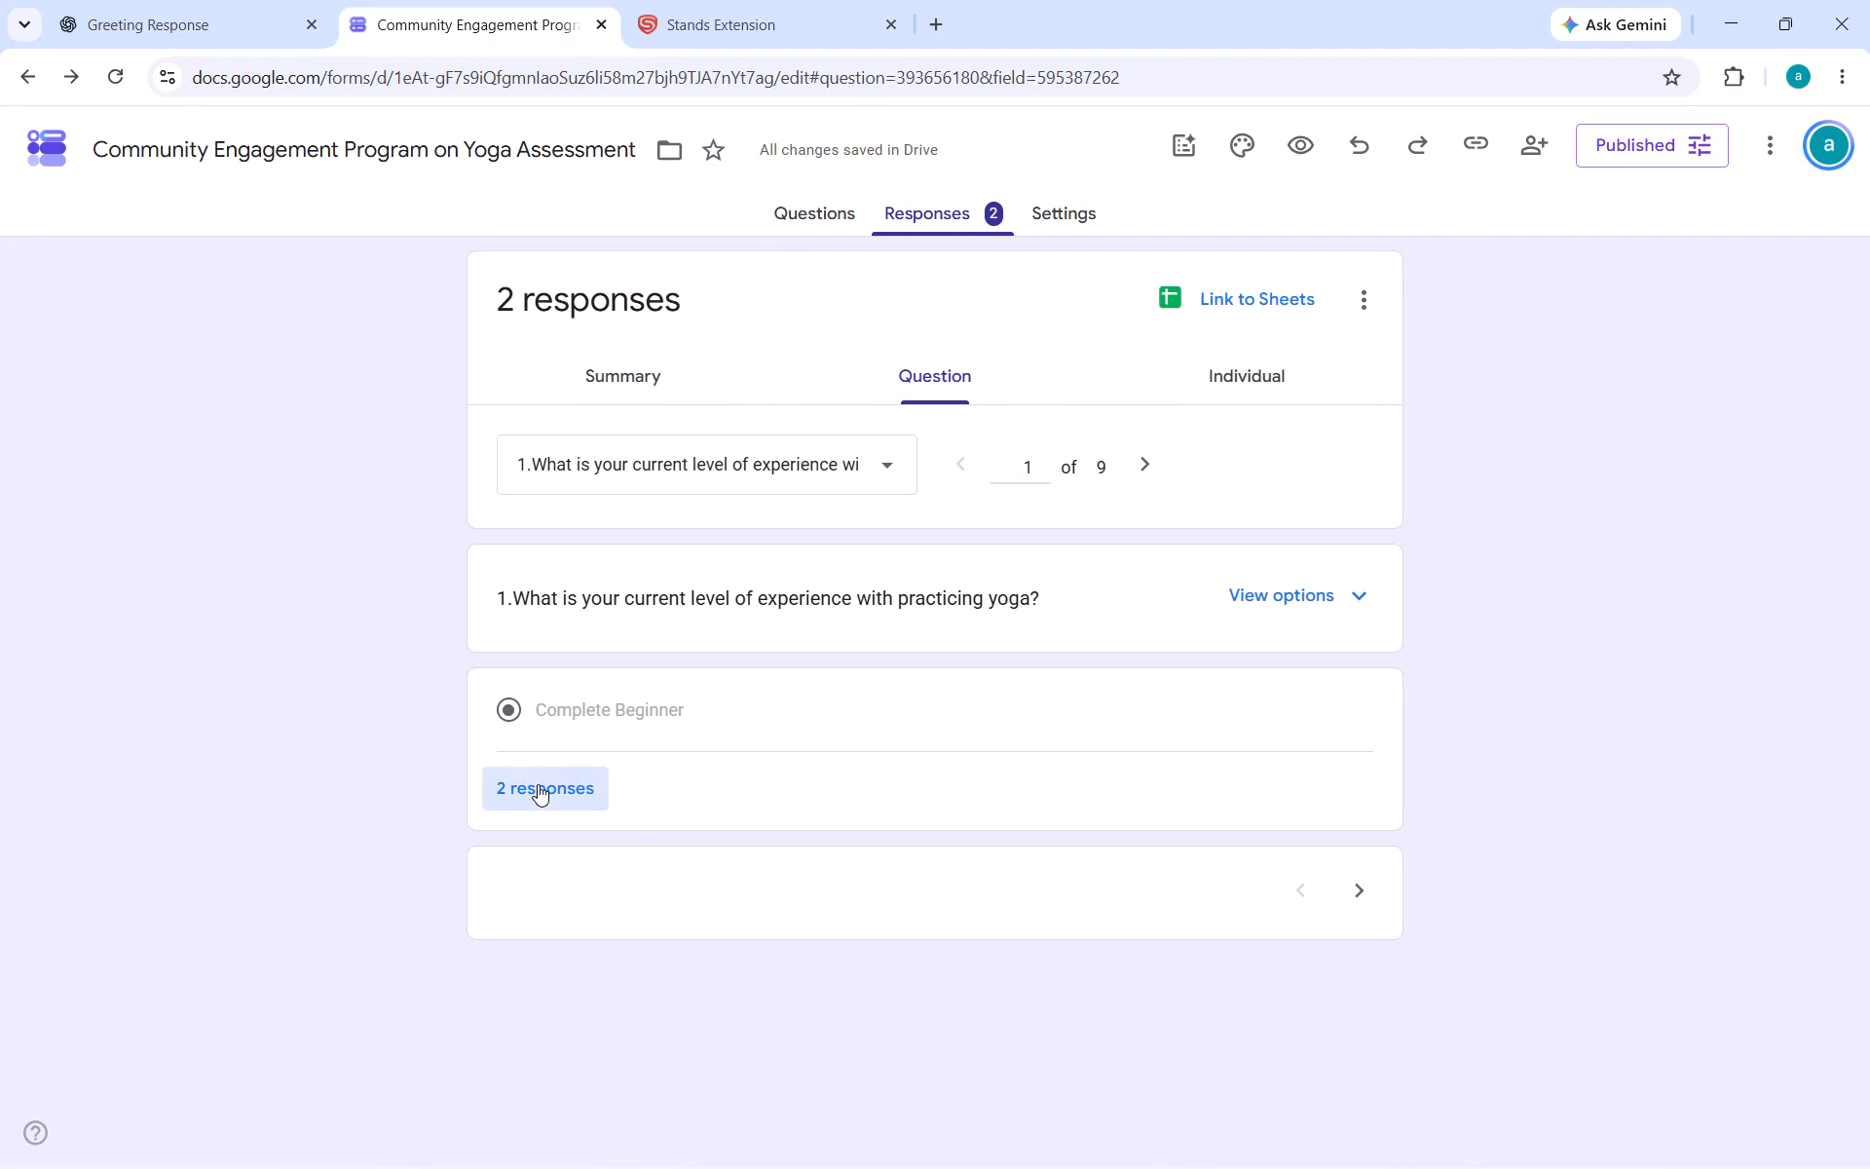
click(549, 841)
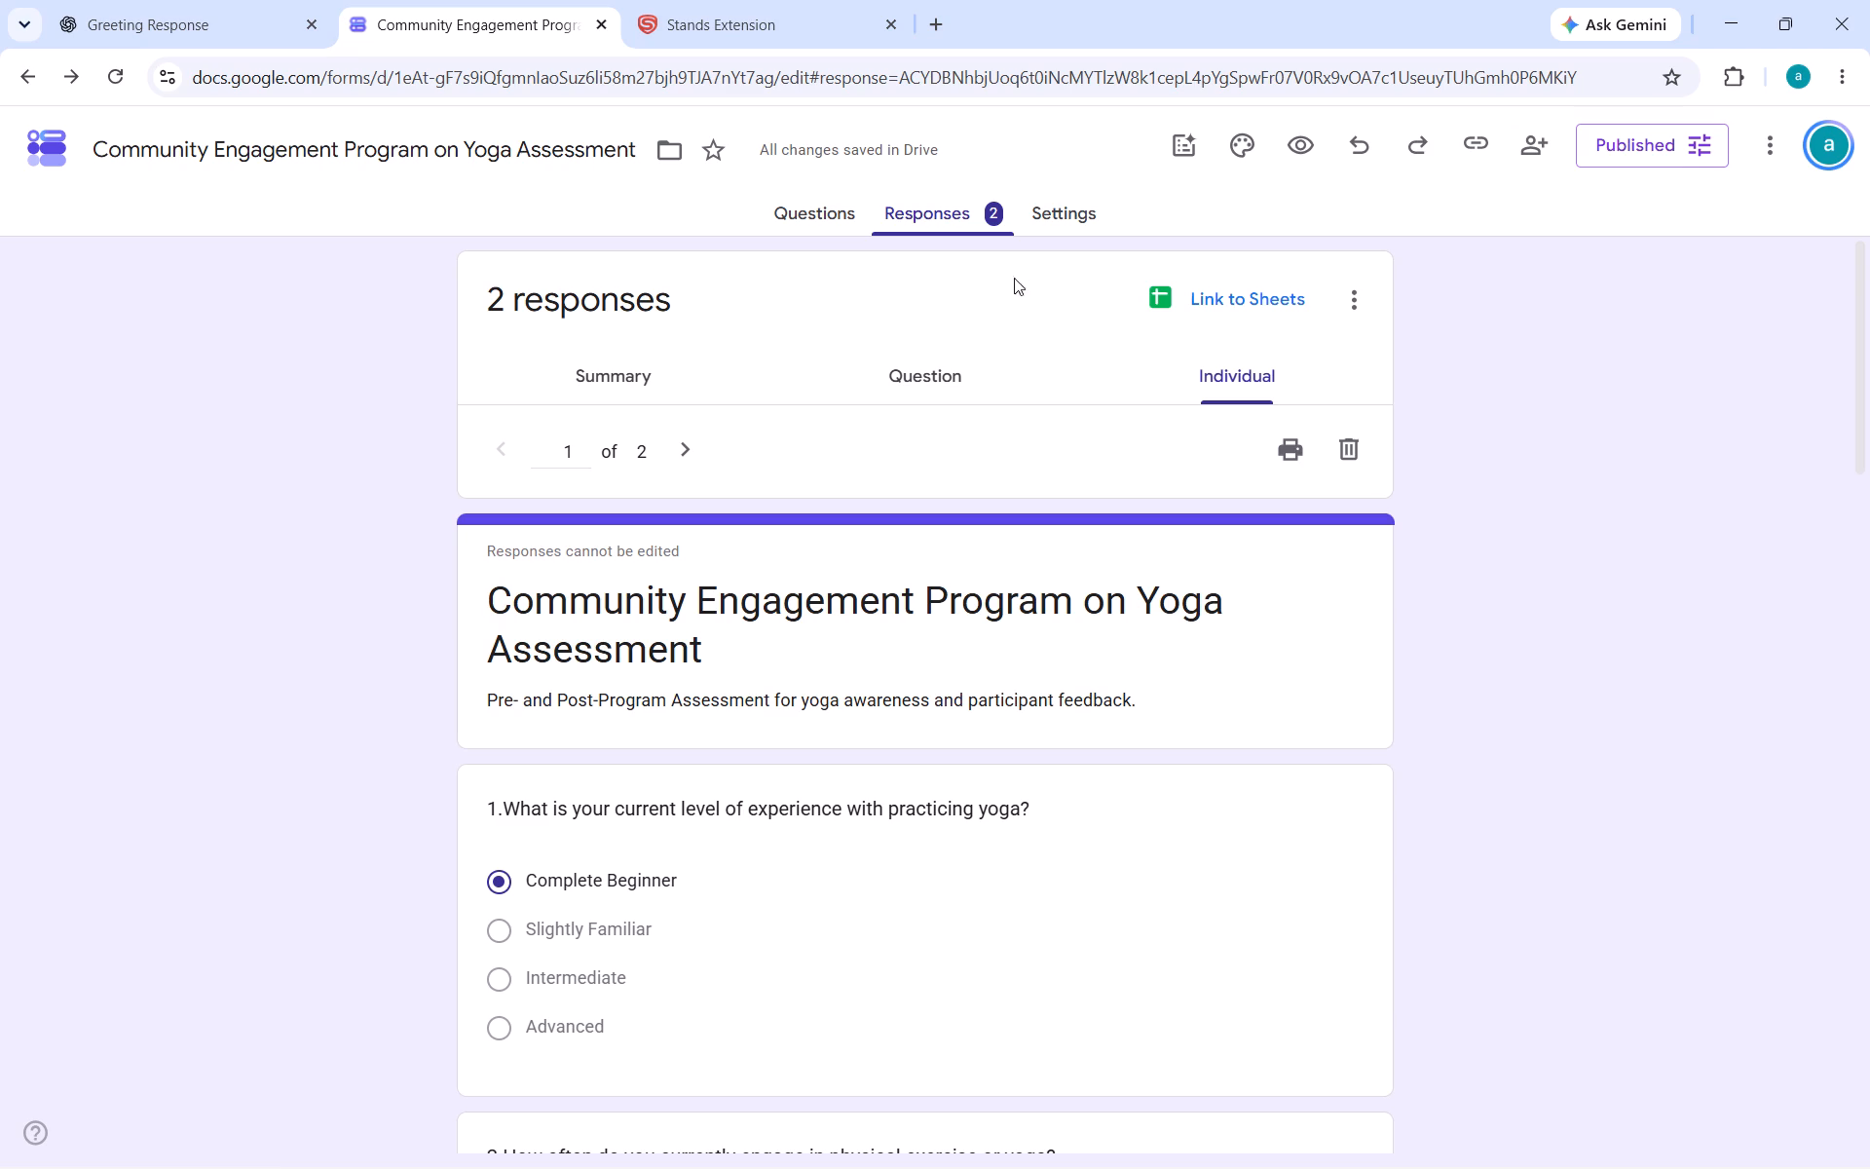
click(601, 361)
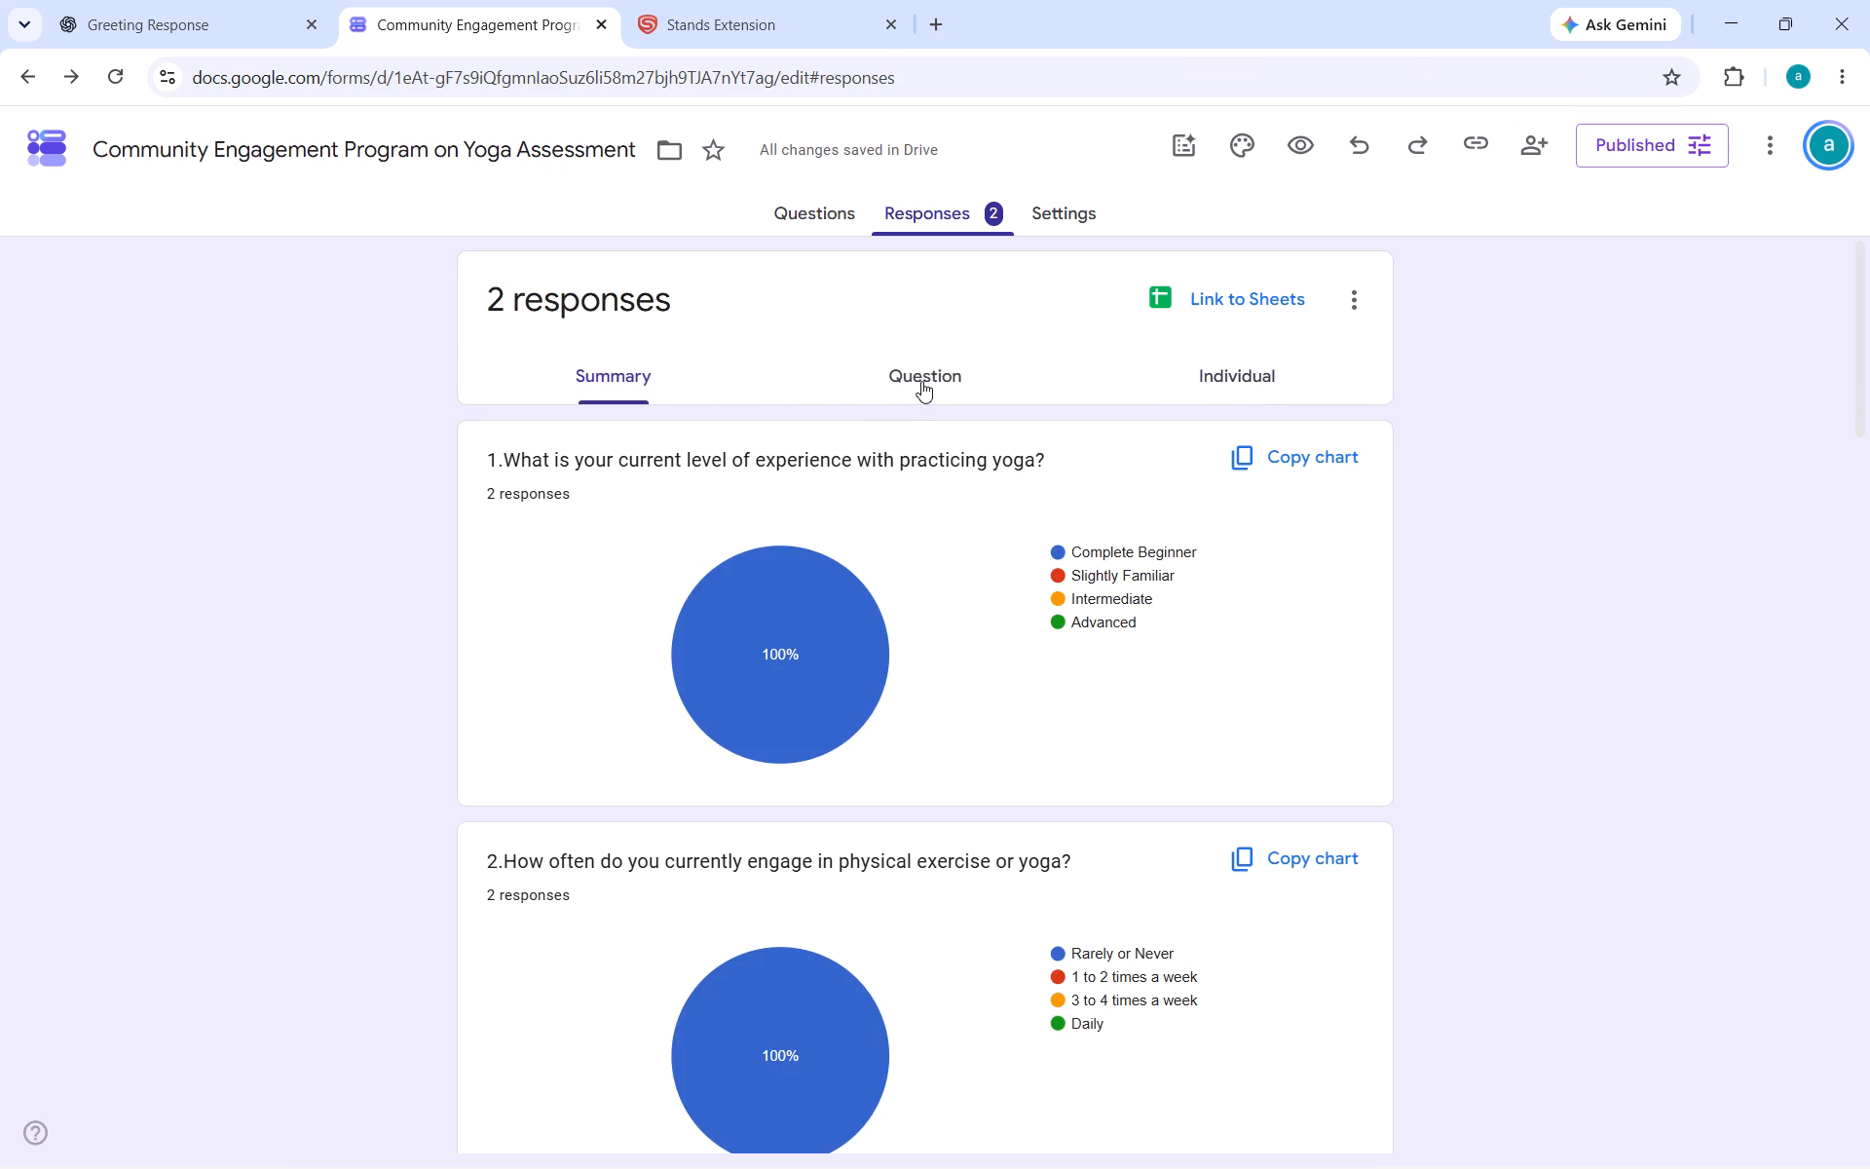
Examine question 1 about yoga experience in the by-question view, including its answer options and list of responses.
click(921, 381)
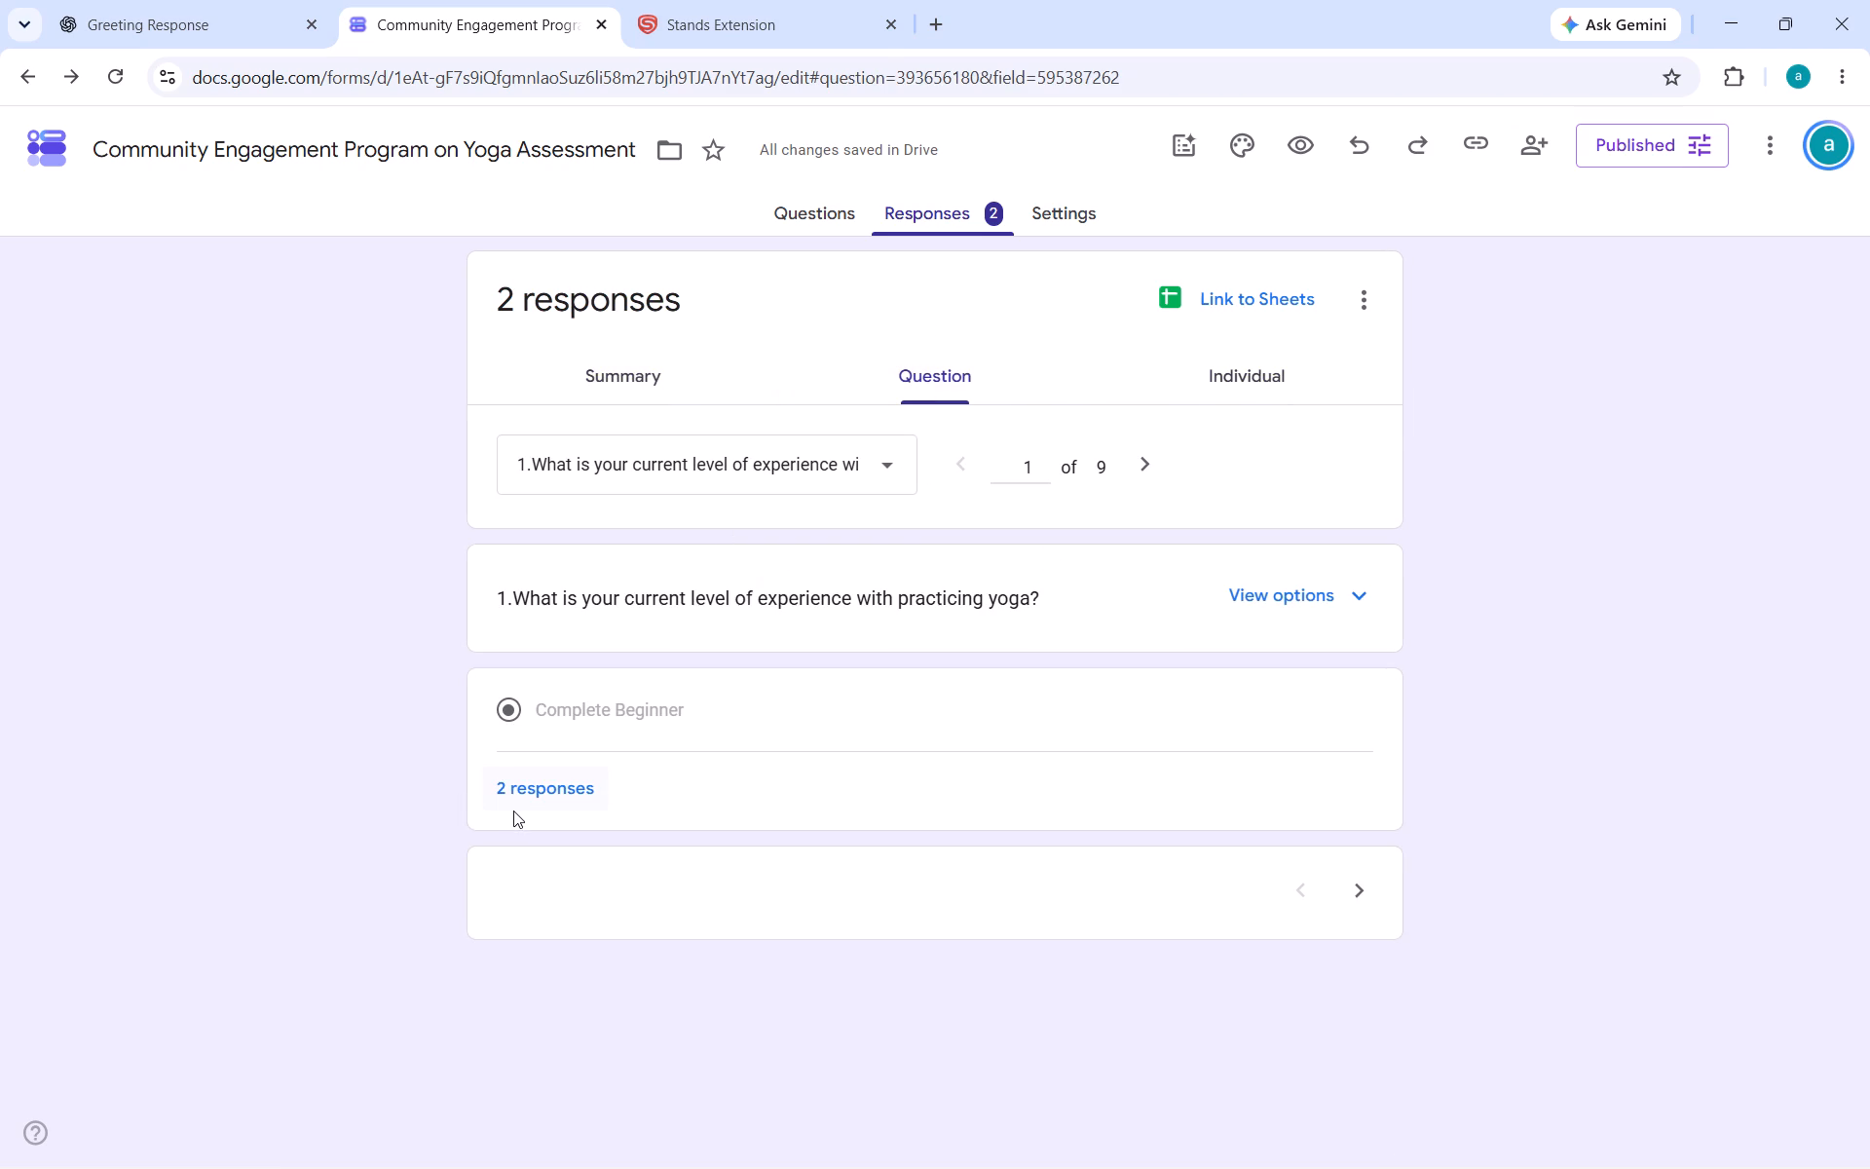
click(513, 811)
click(529, 787)
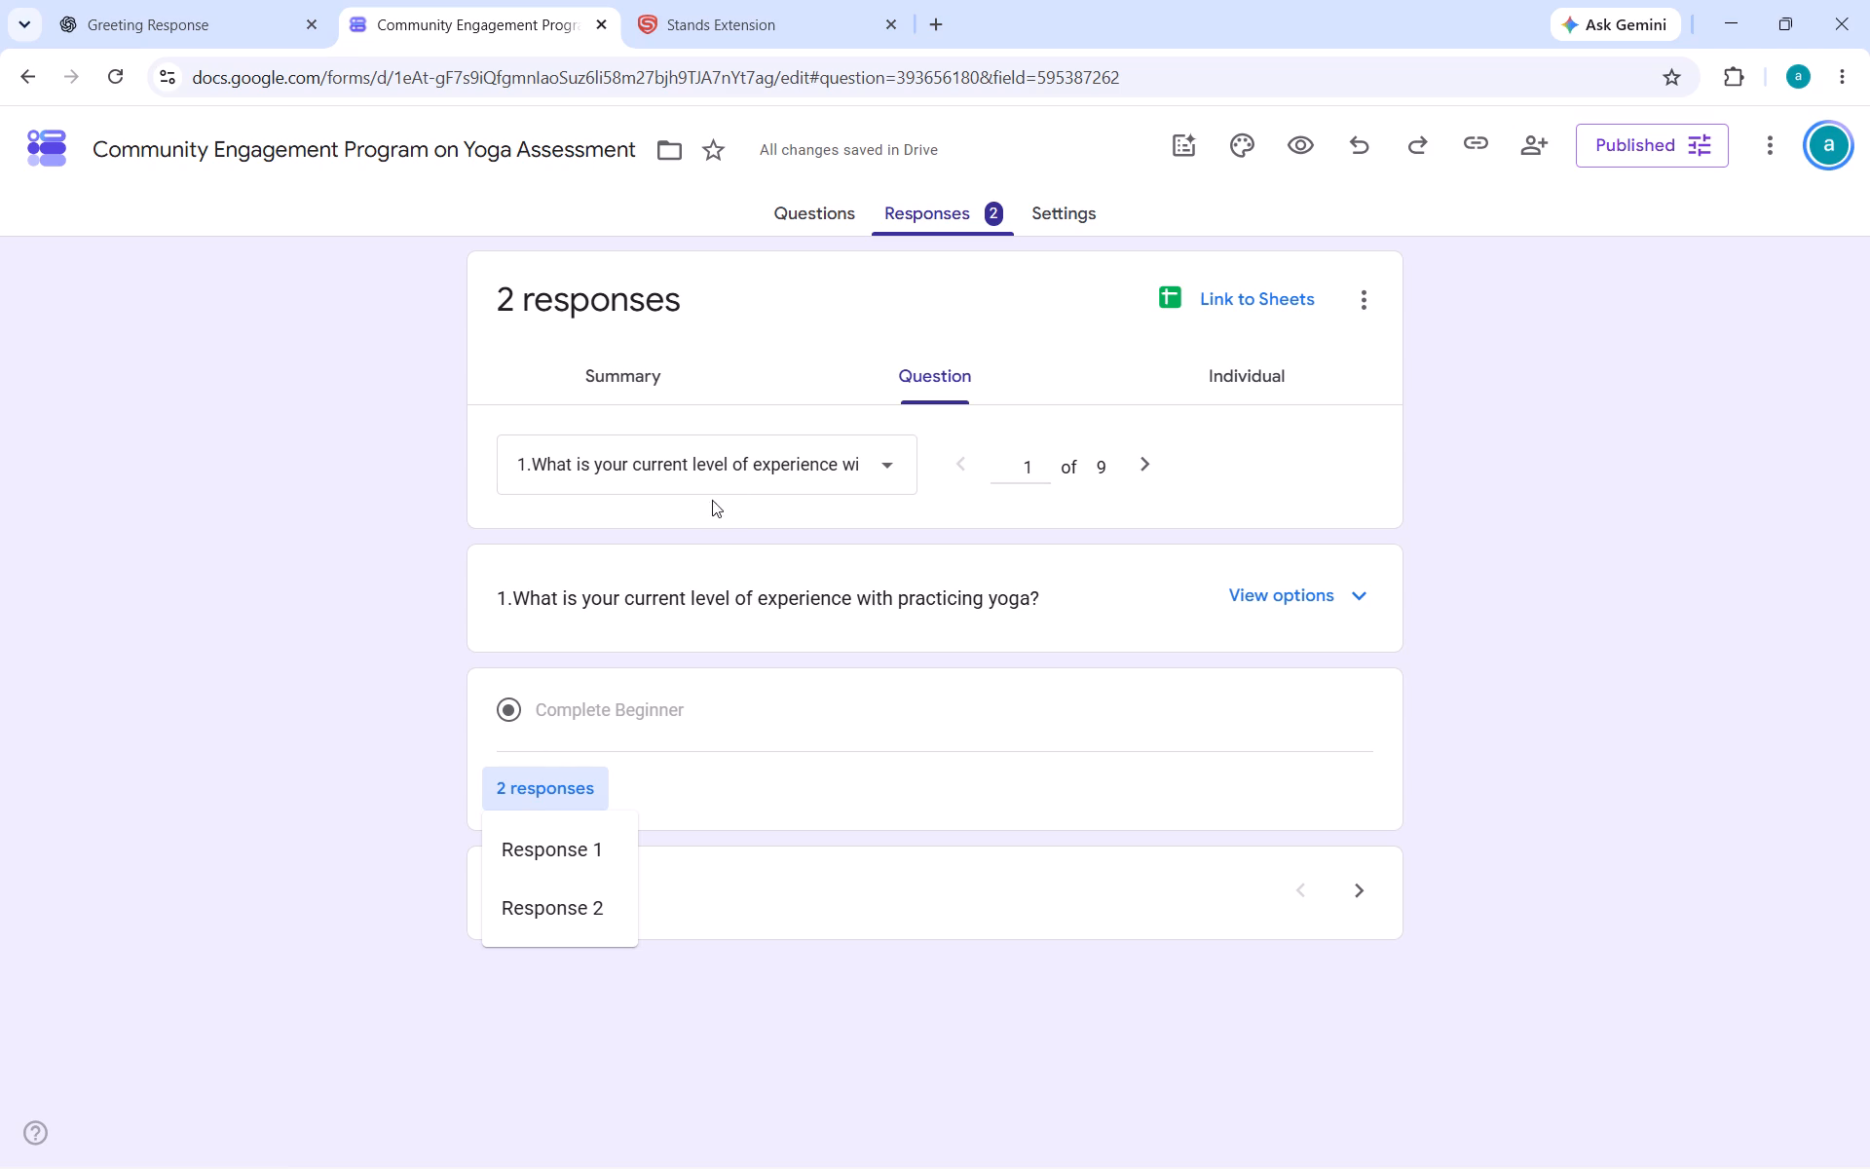
click(824, 209)
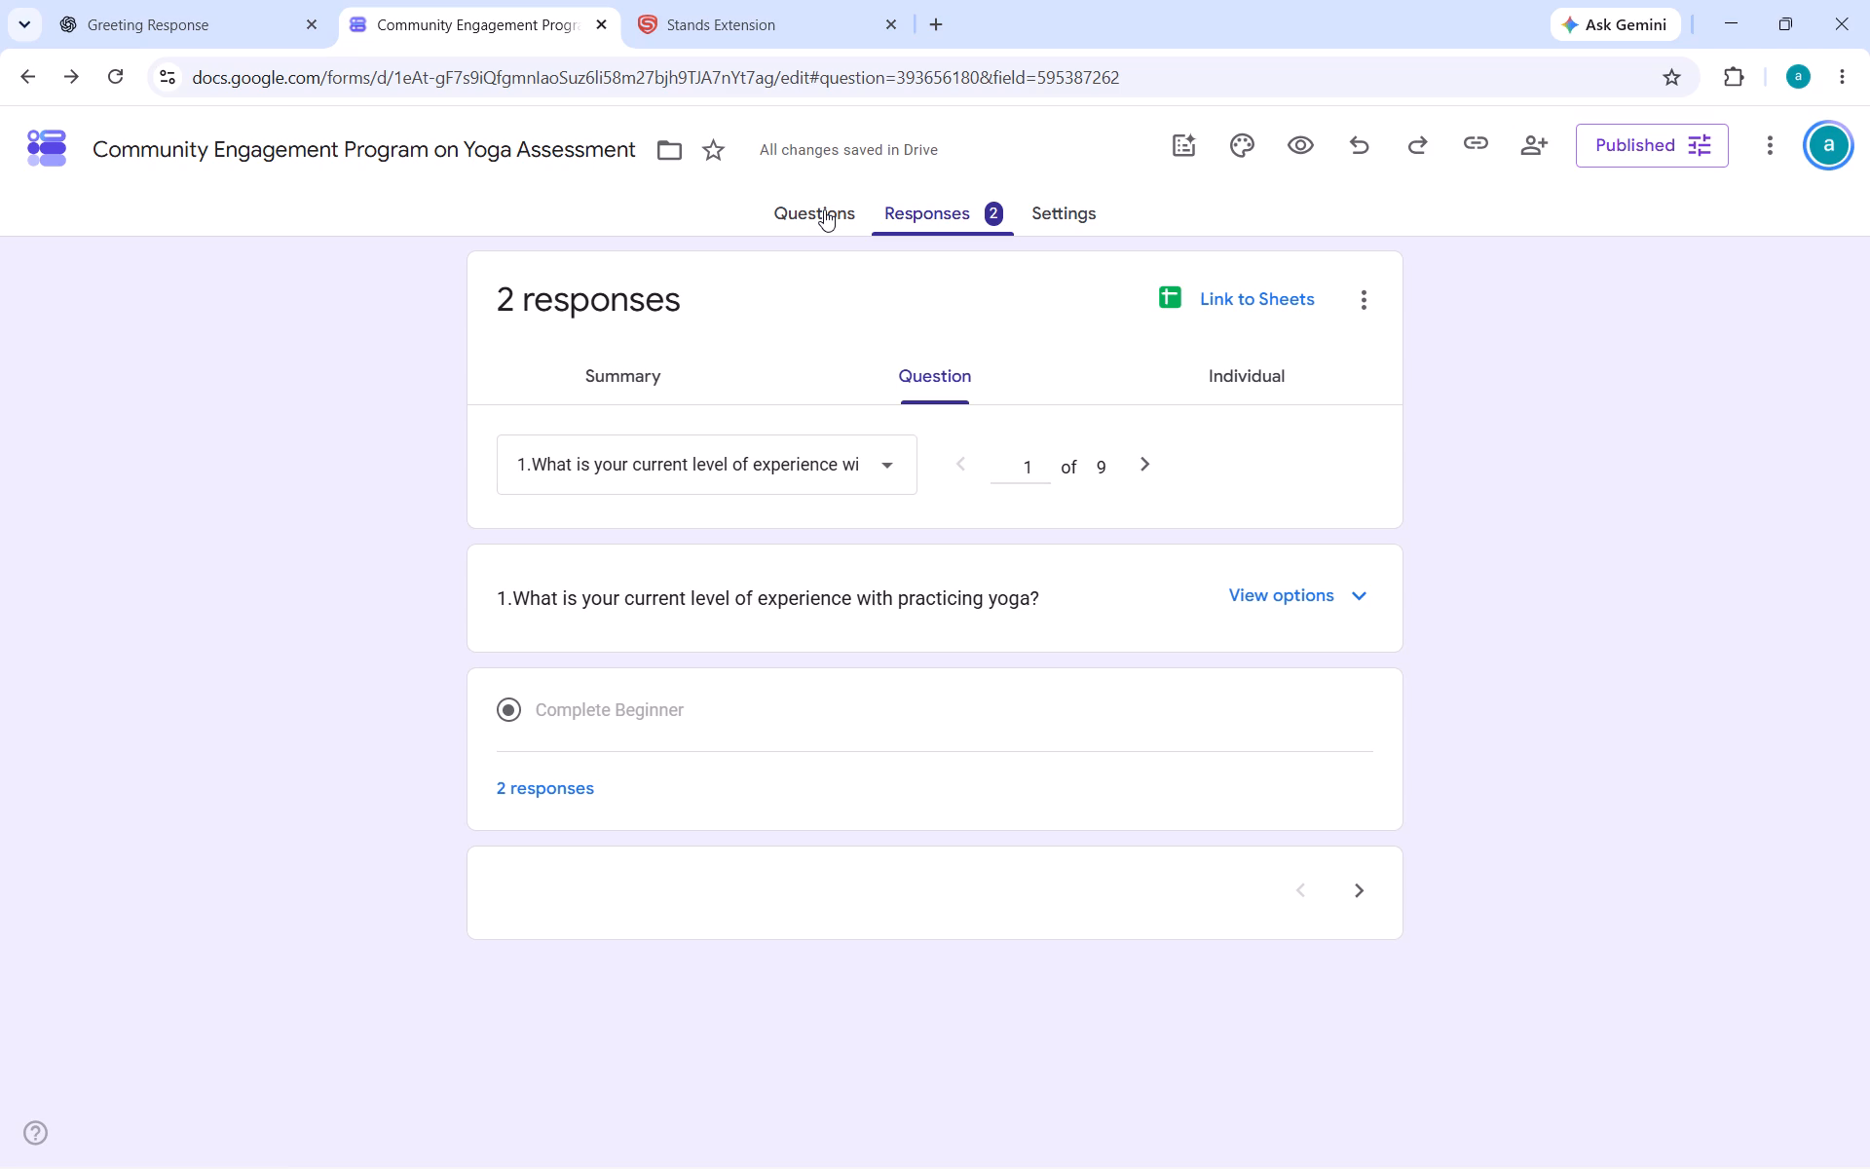
click(560, 780)
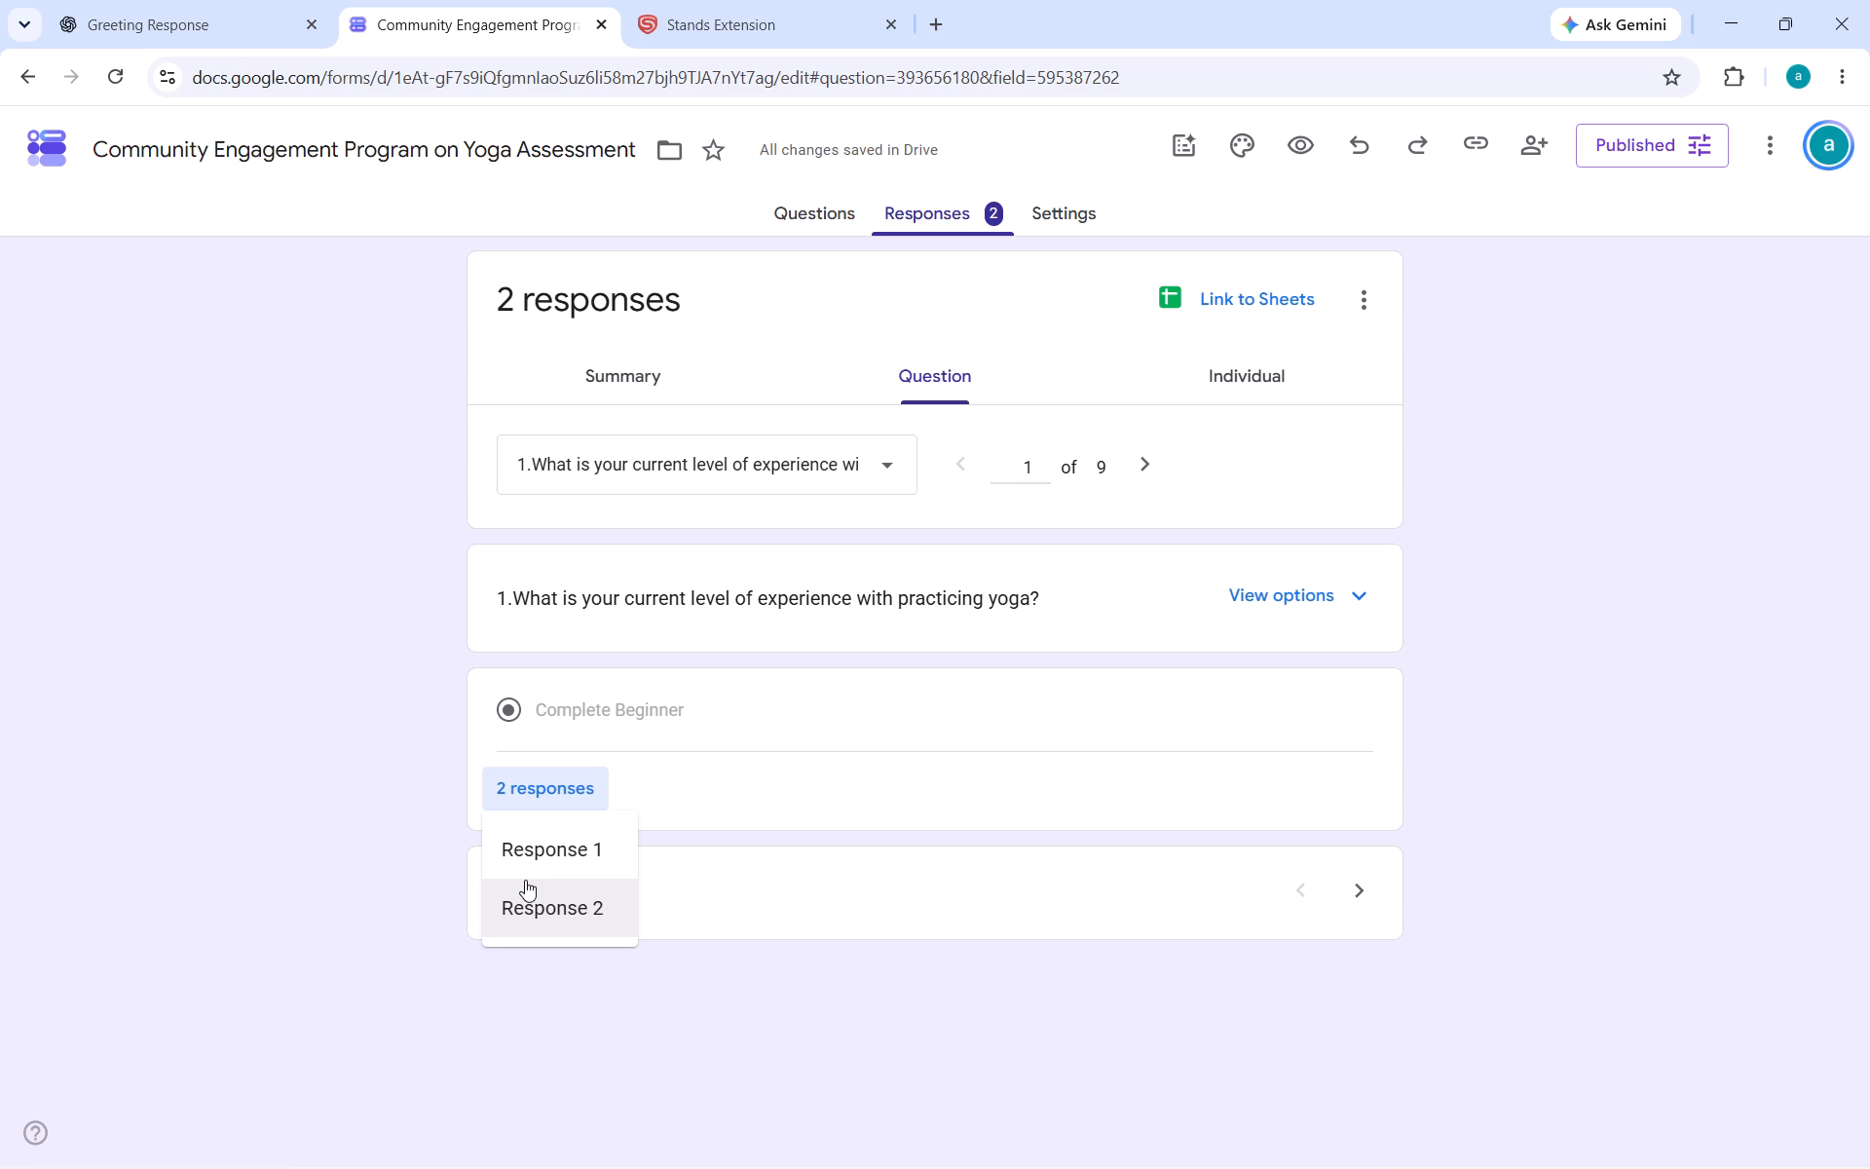
click(1338, 591)
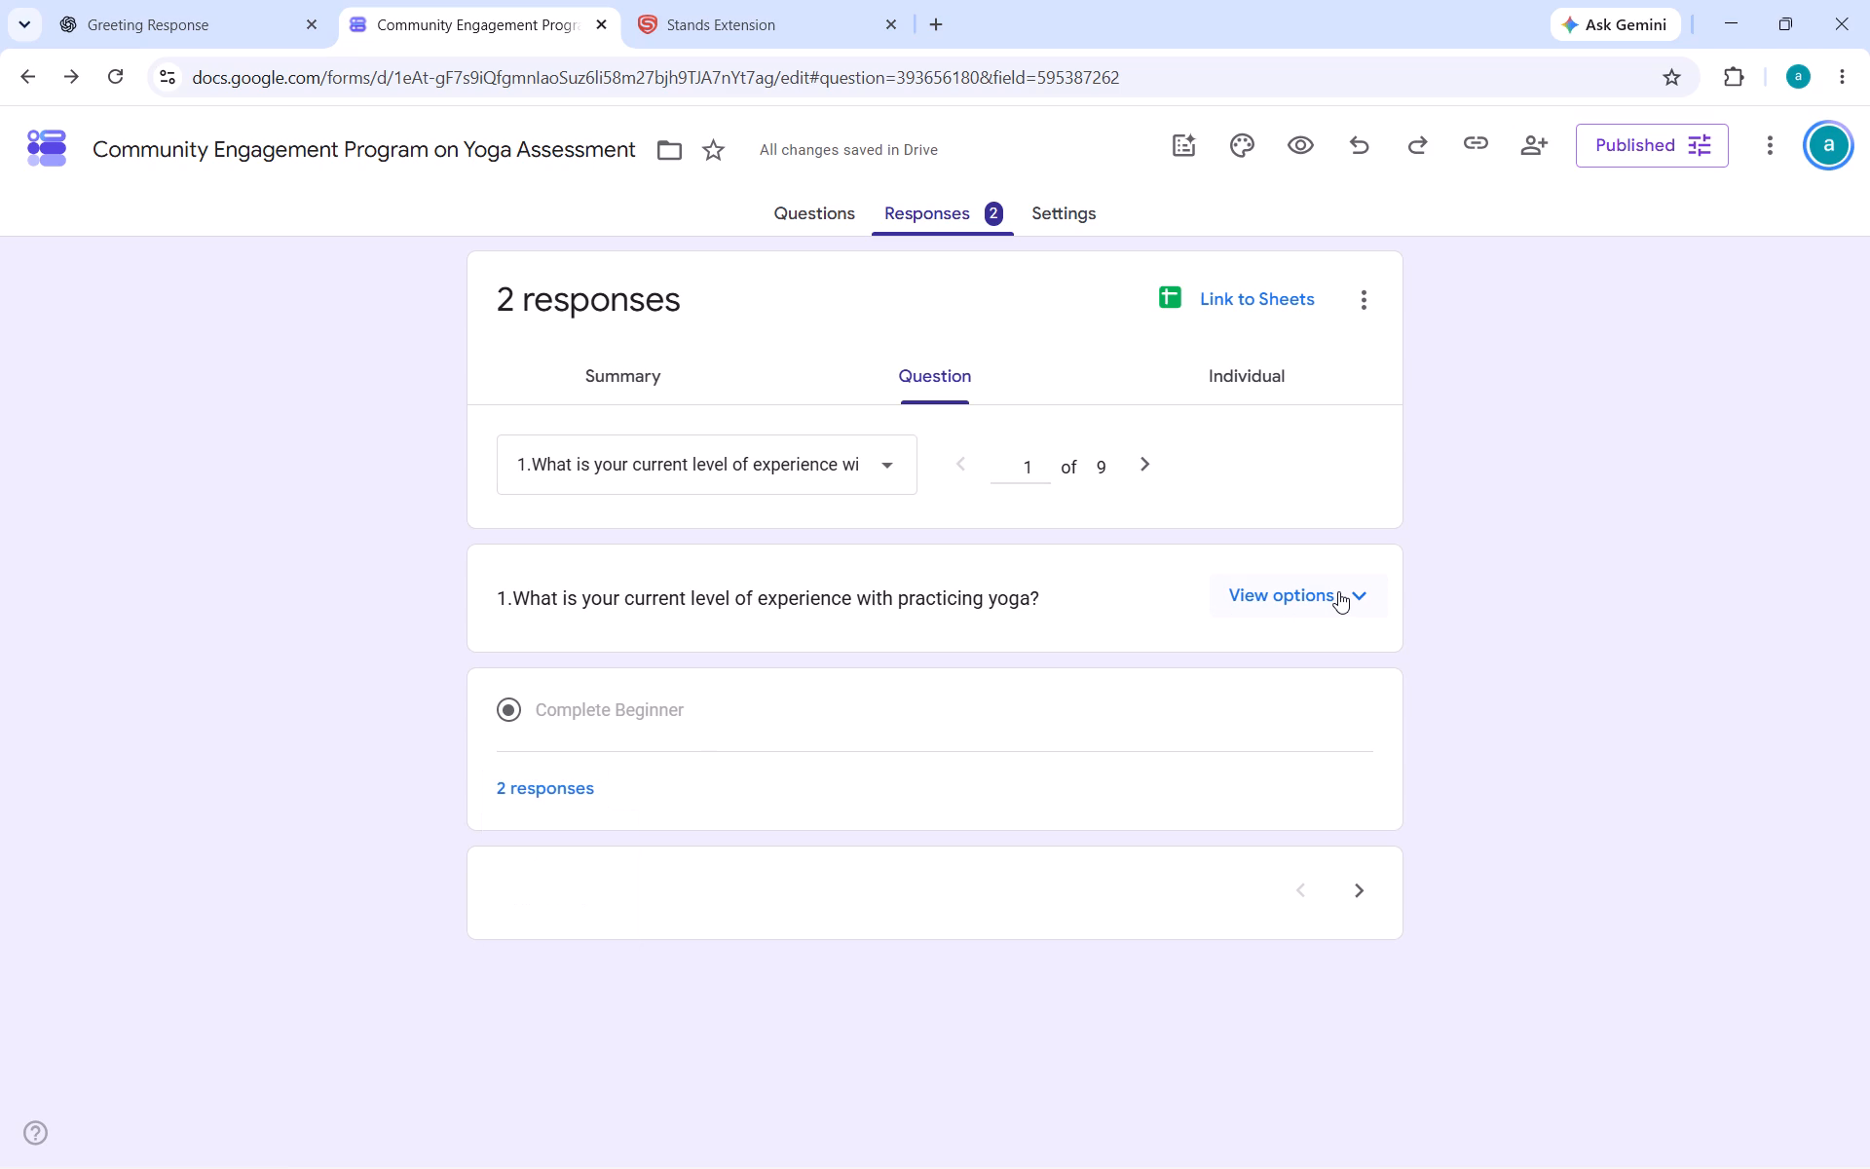
click(1359, 589)
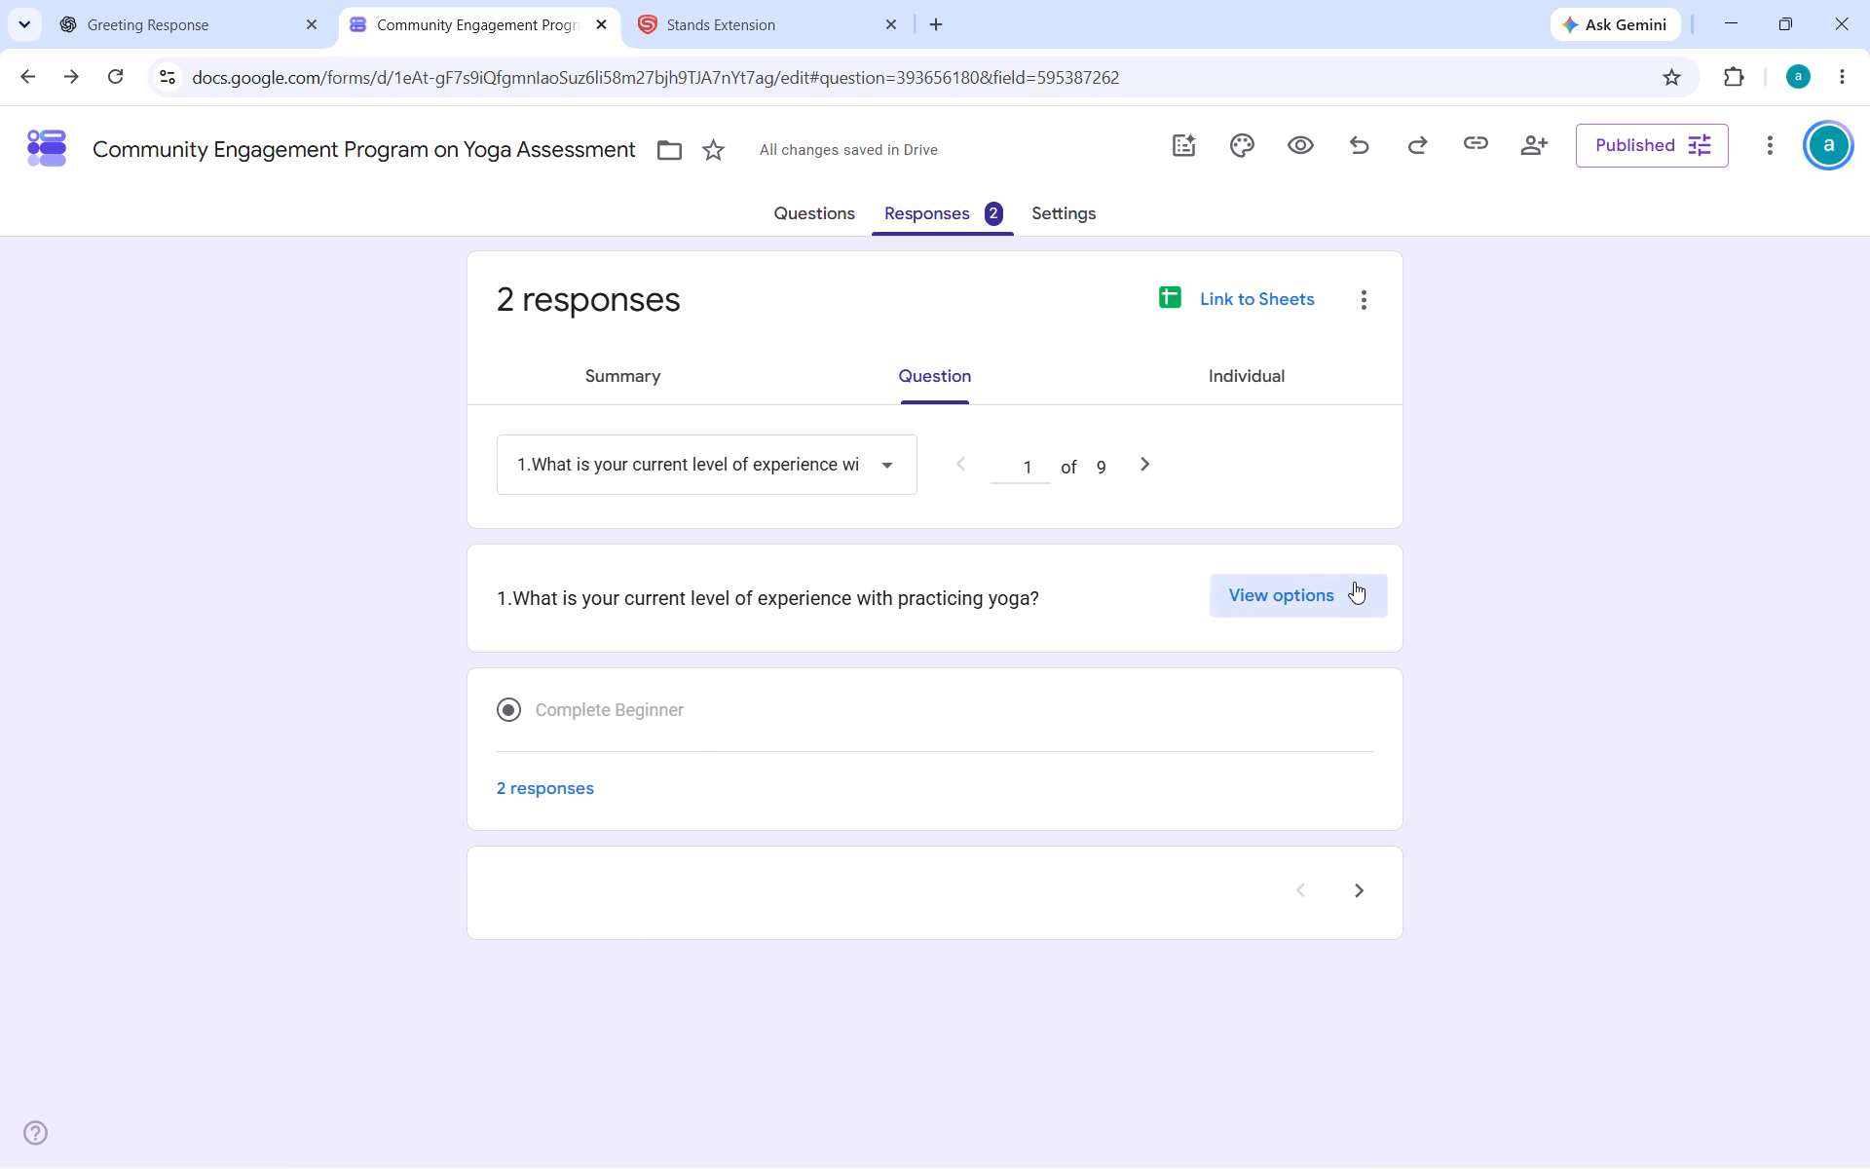
click(533, 1033)
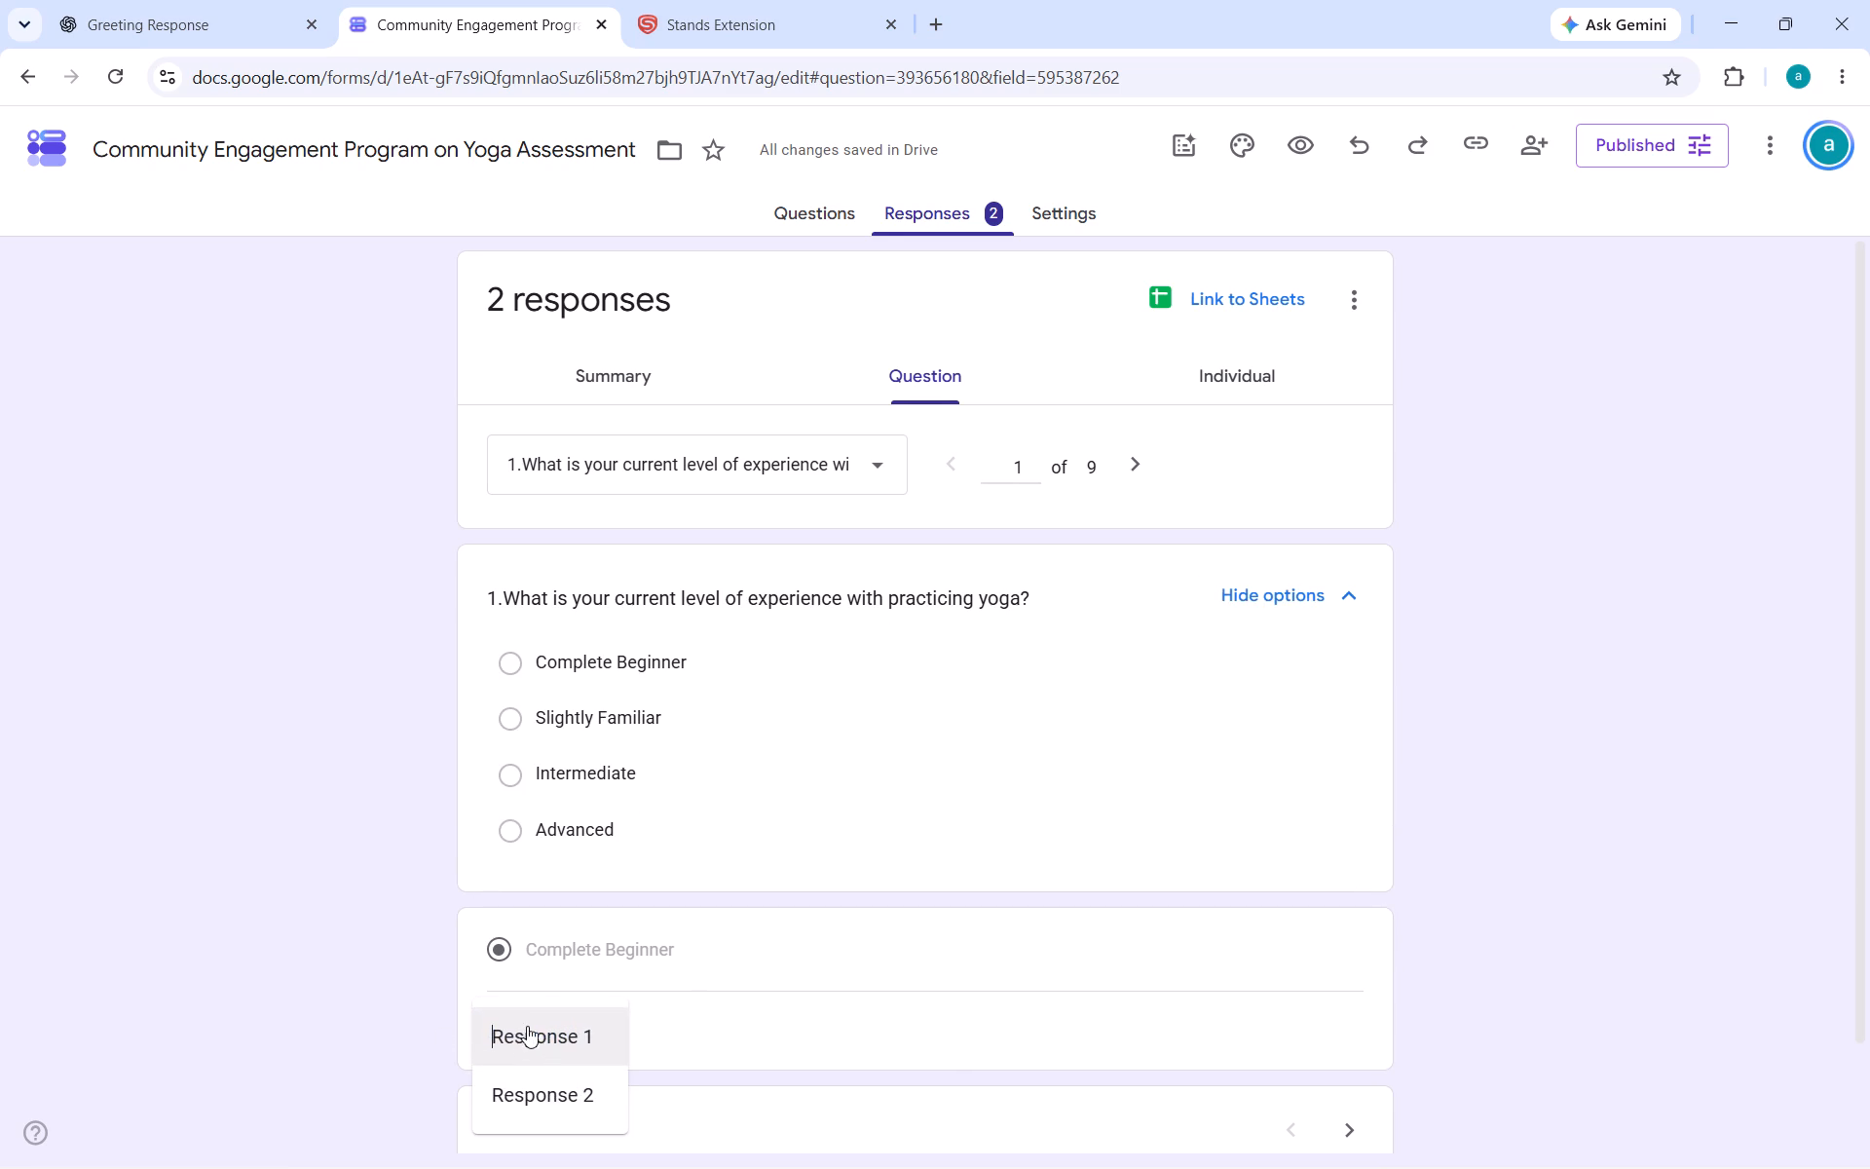
Review the form's settings, including the email address collection choices under Responses, down to the question defaults.
click(1084, 207)
click(1049, 203)
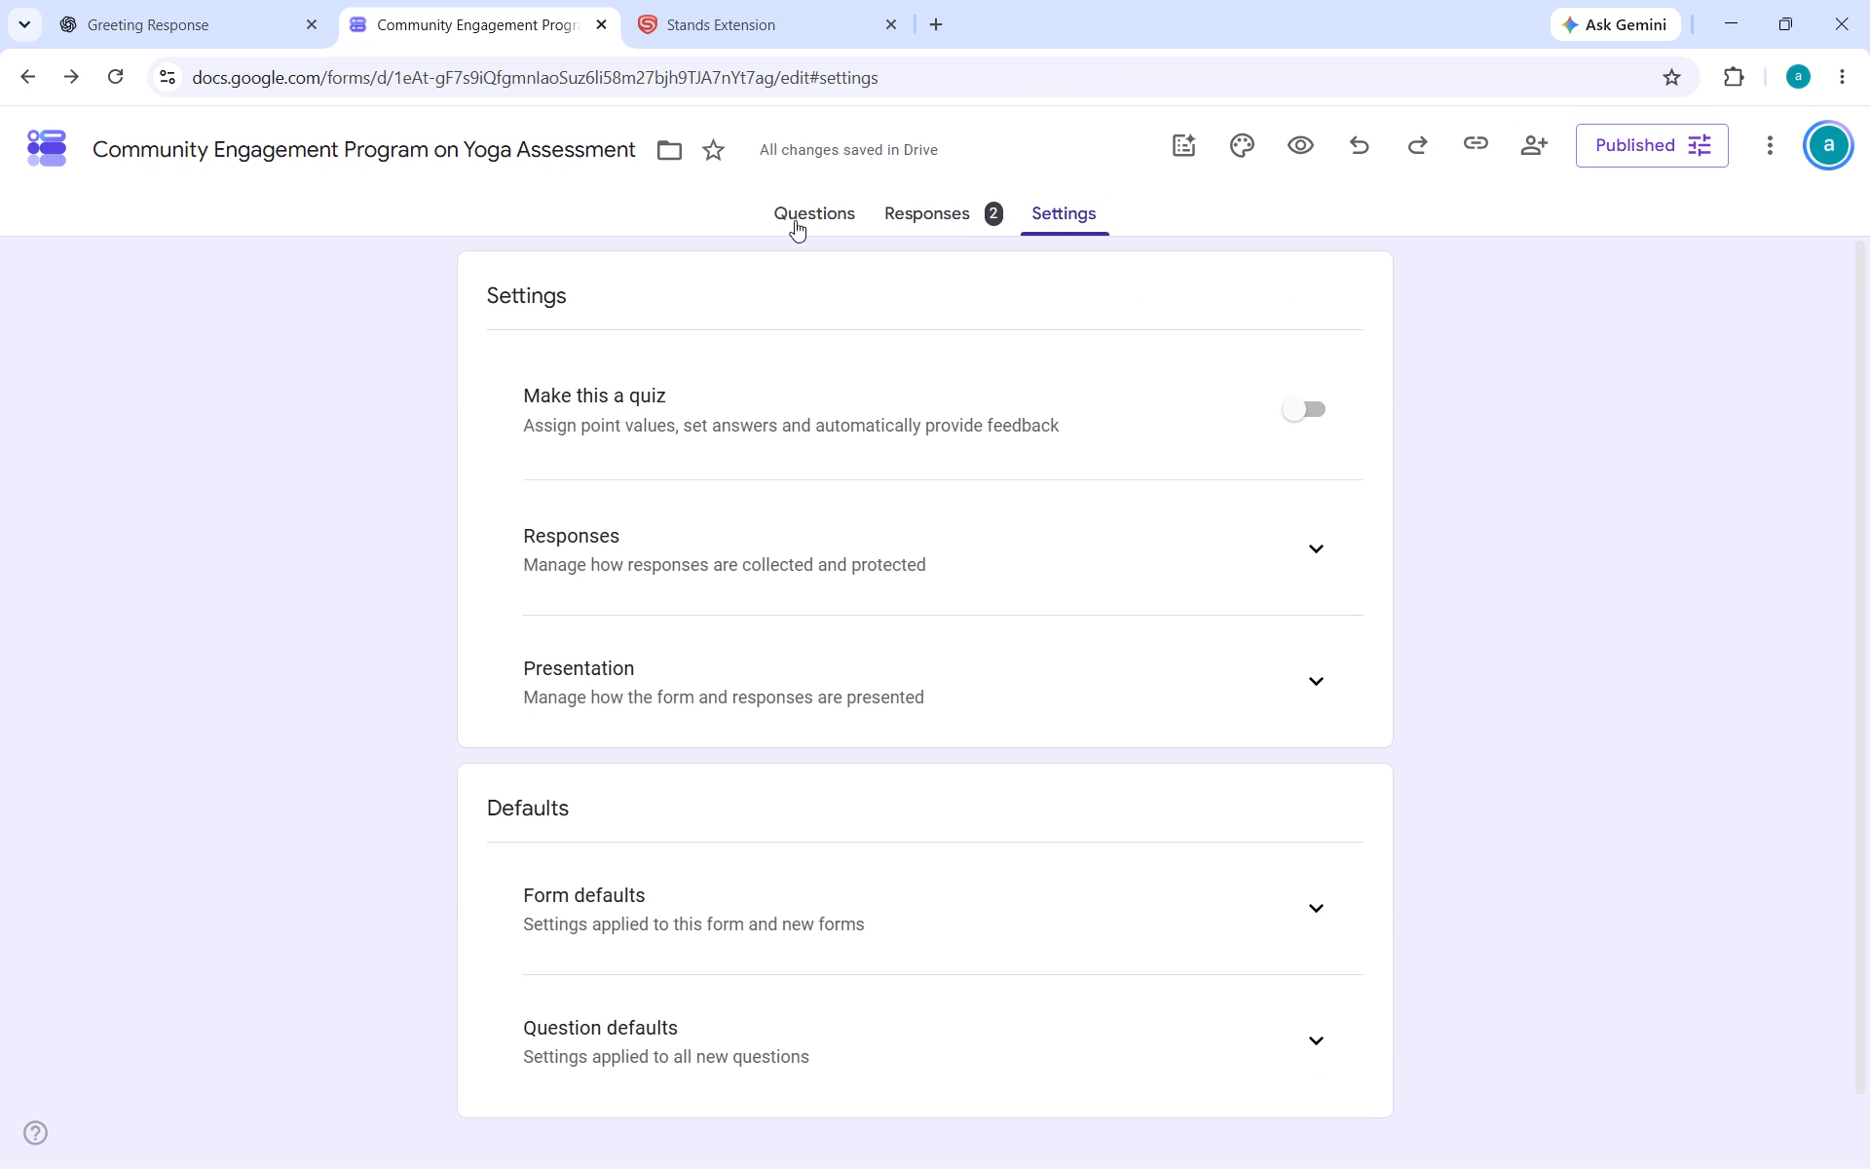
click(1318, 541)
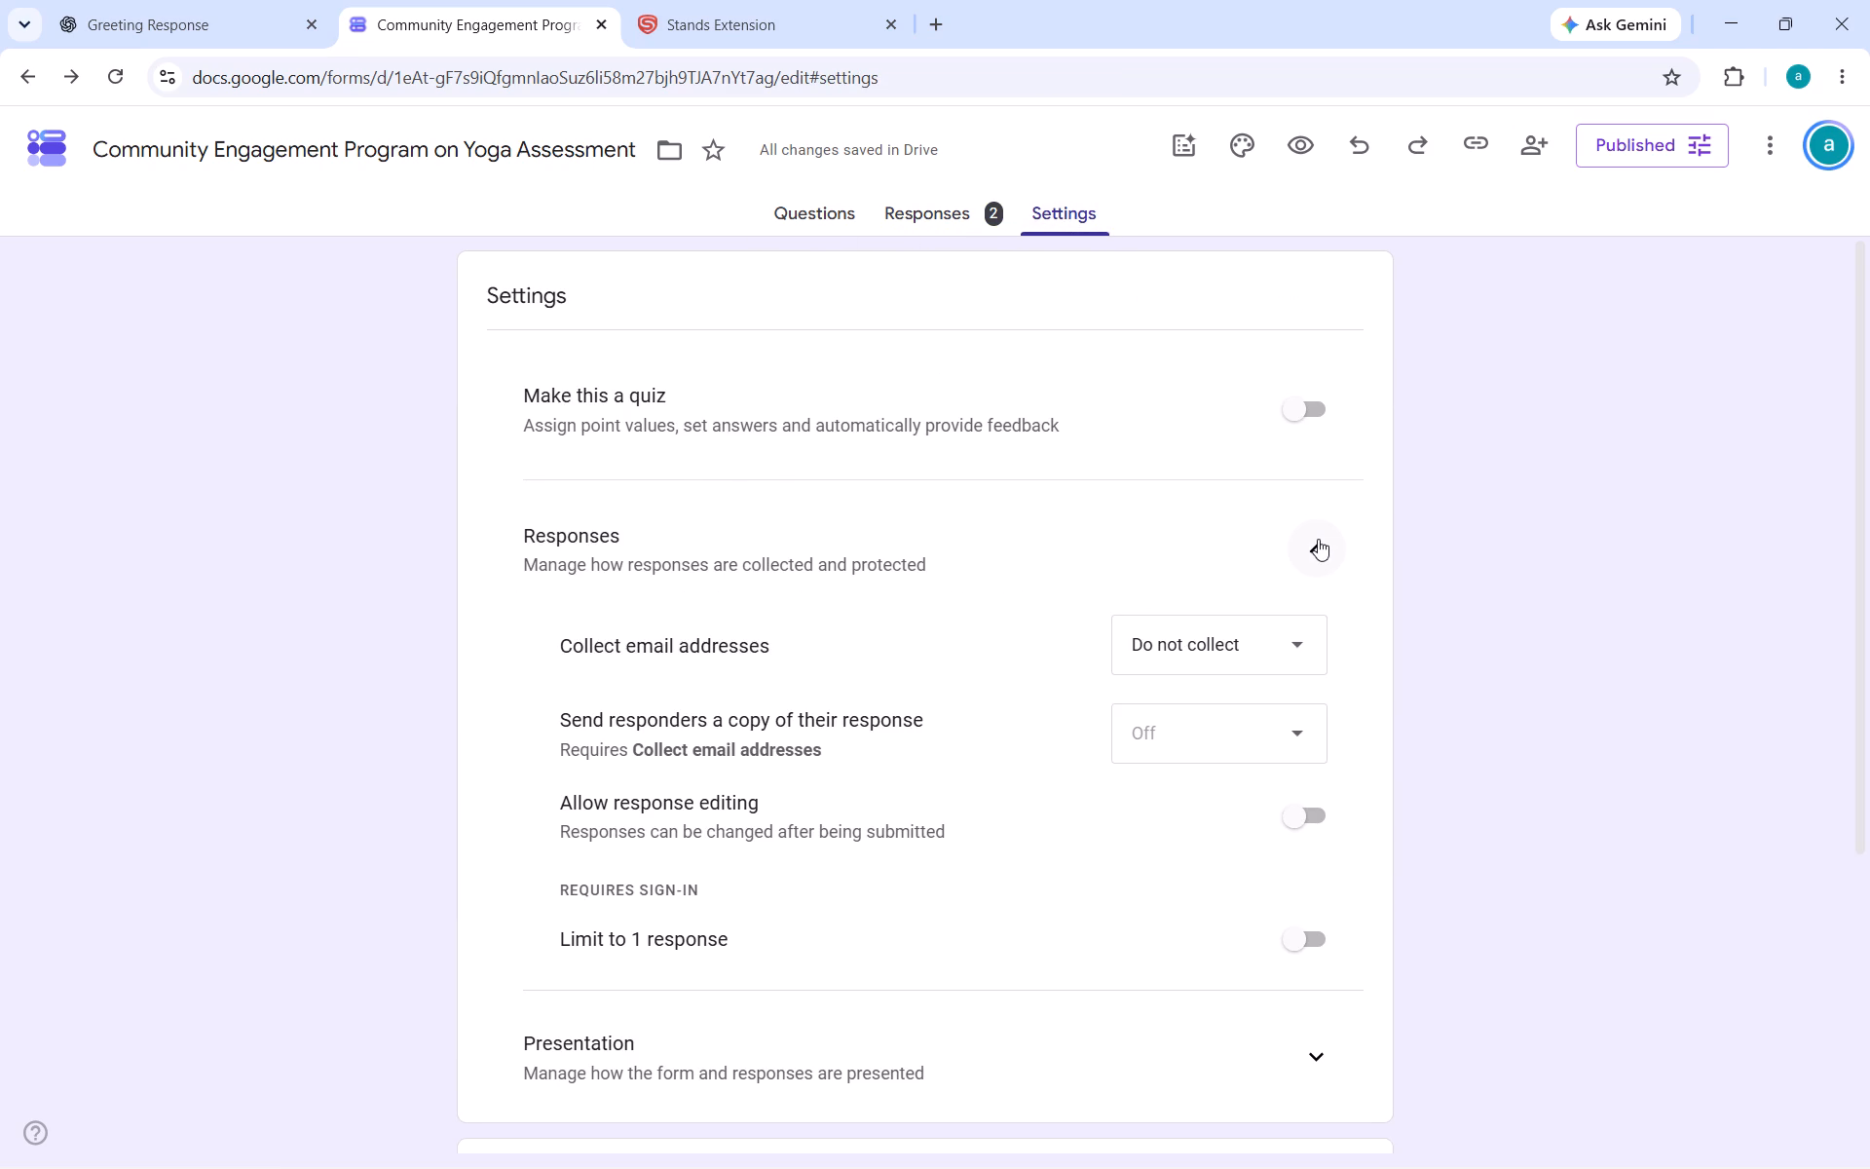
double_click(1290, 646)
click(1290, 644)
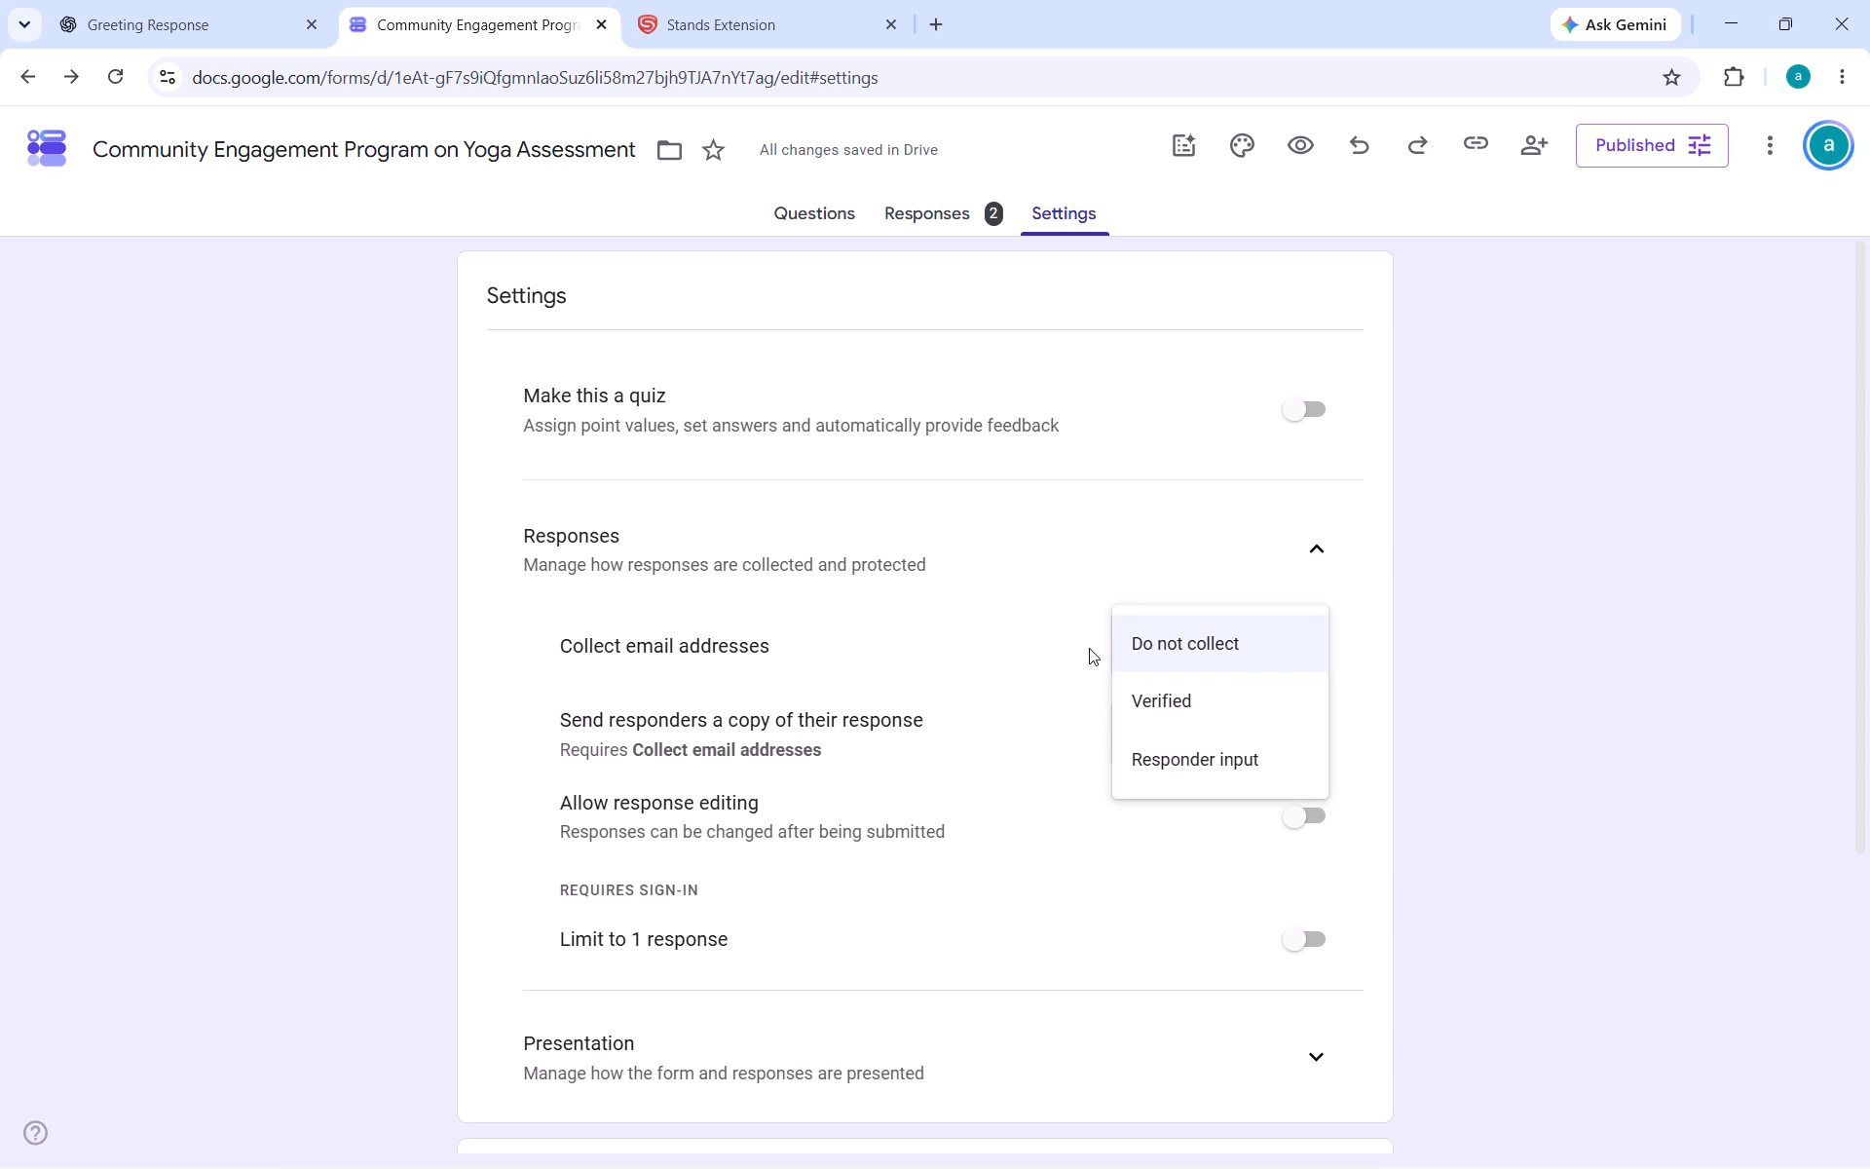
click(343, 858)
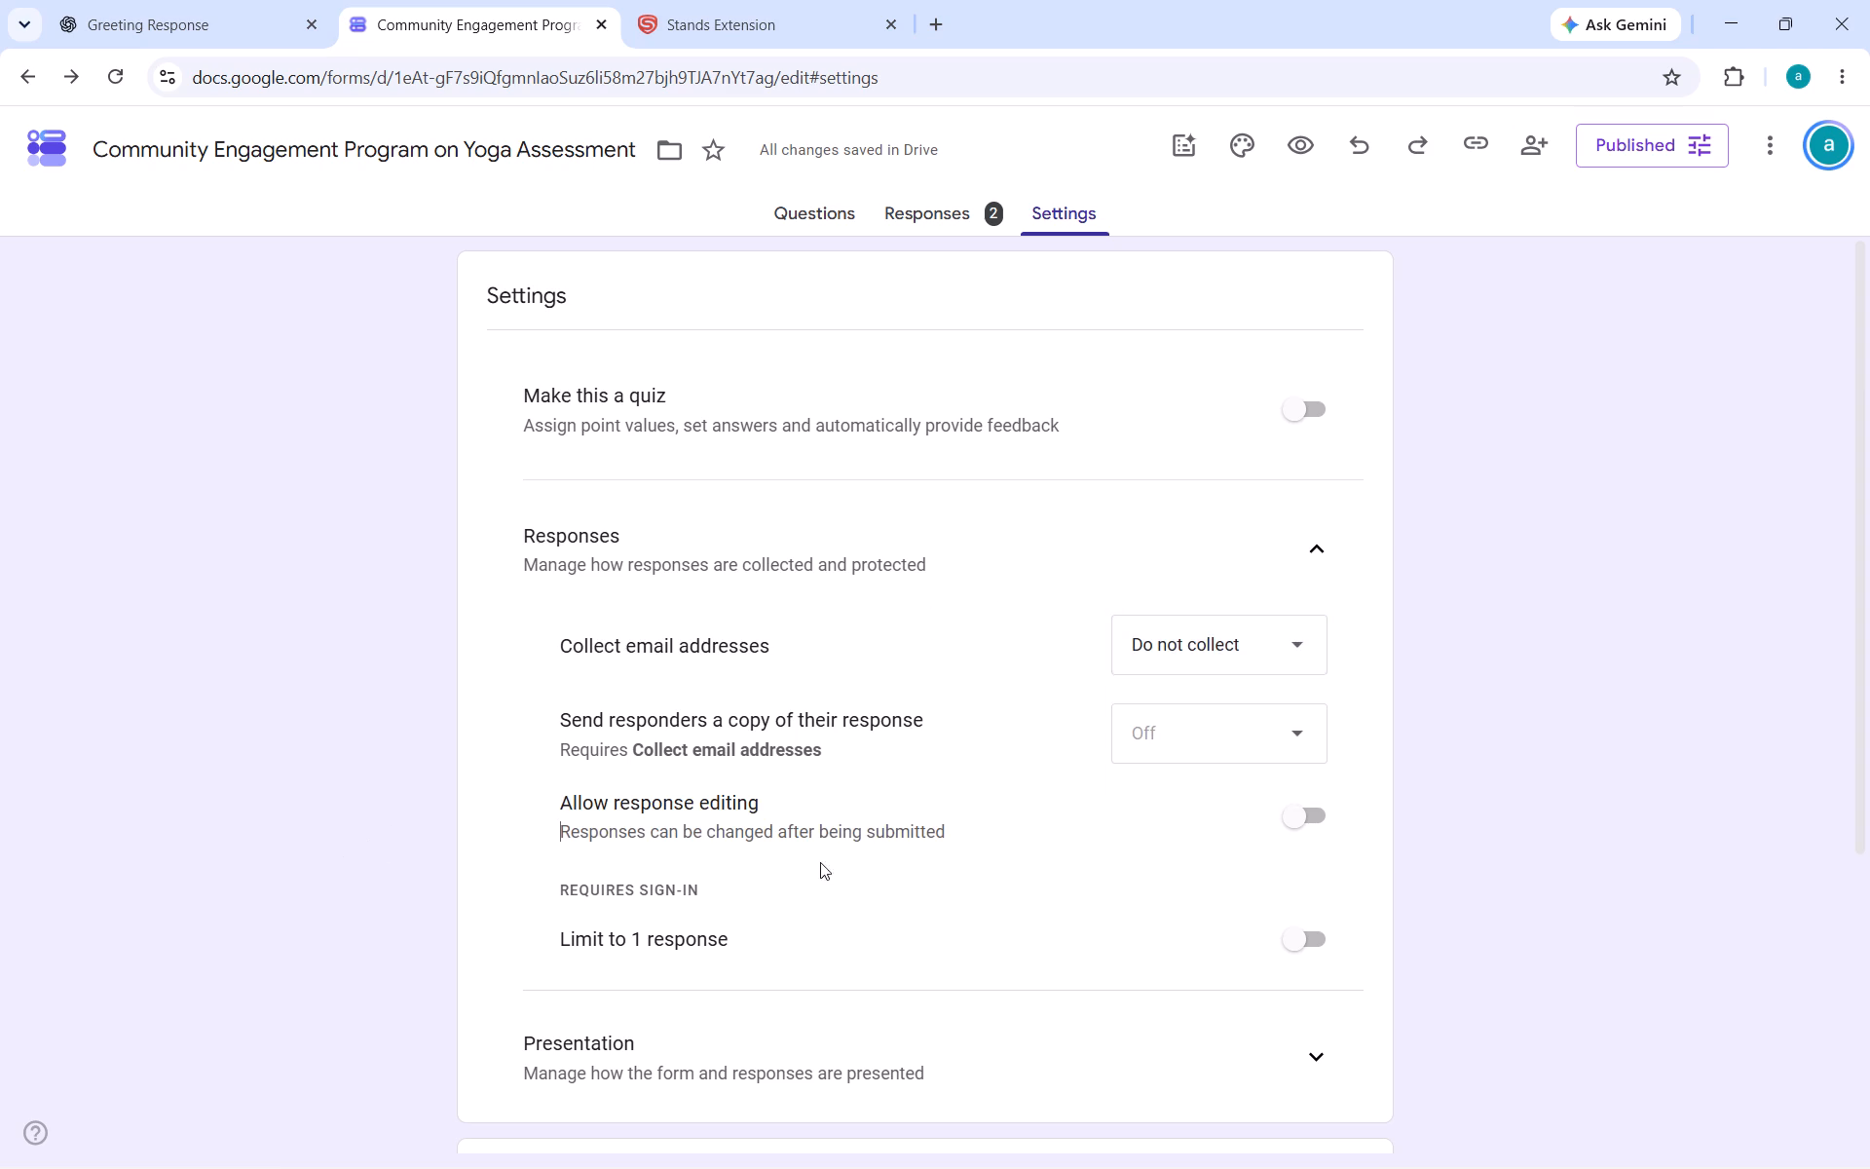
scroll(871, 832, down, 8)
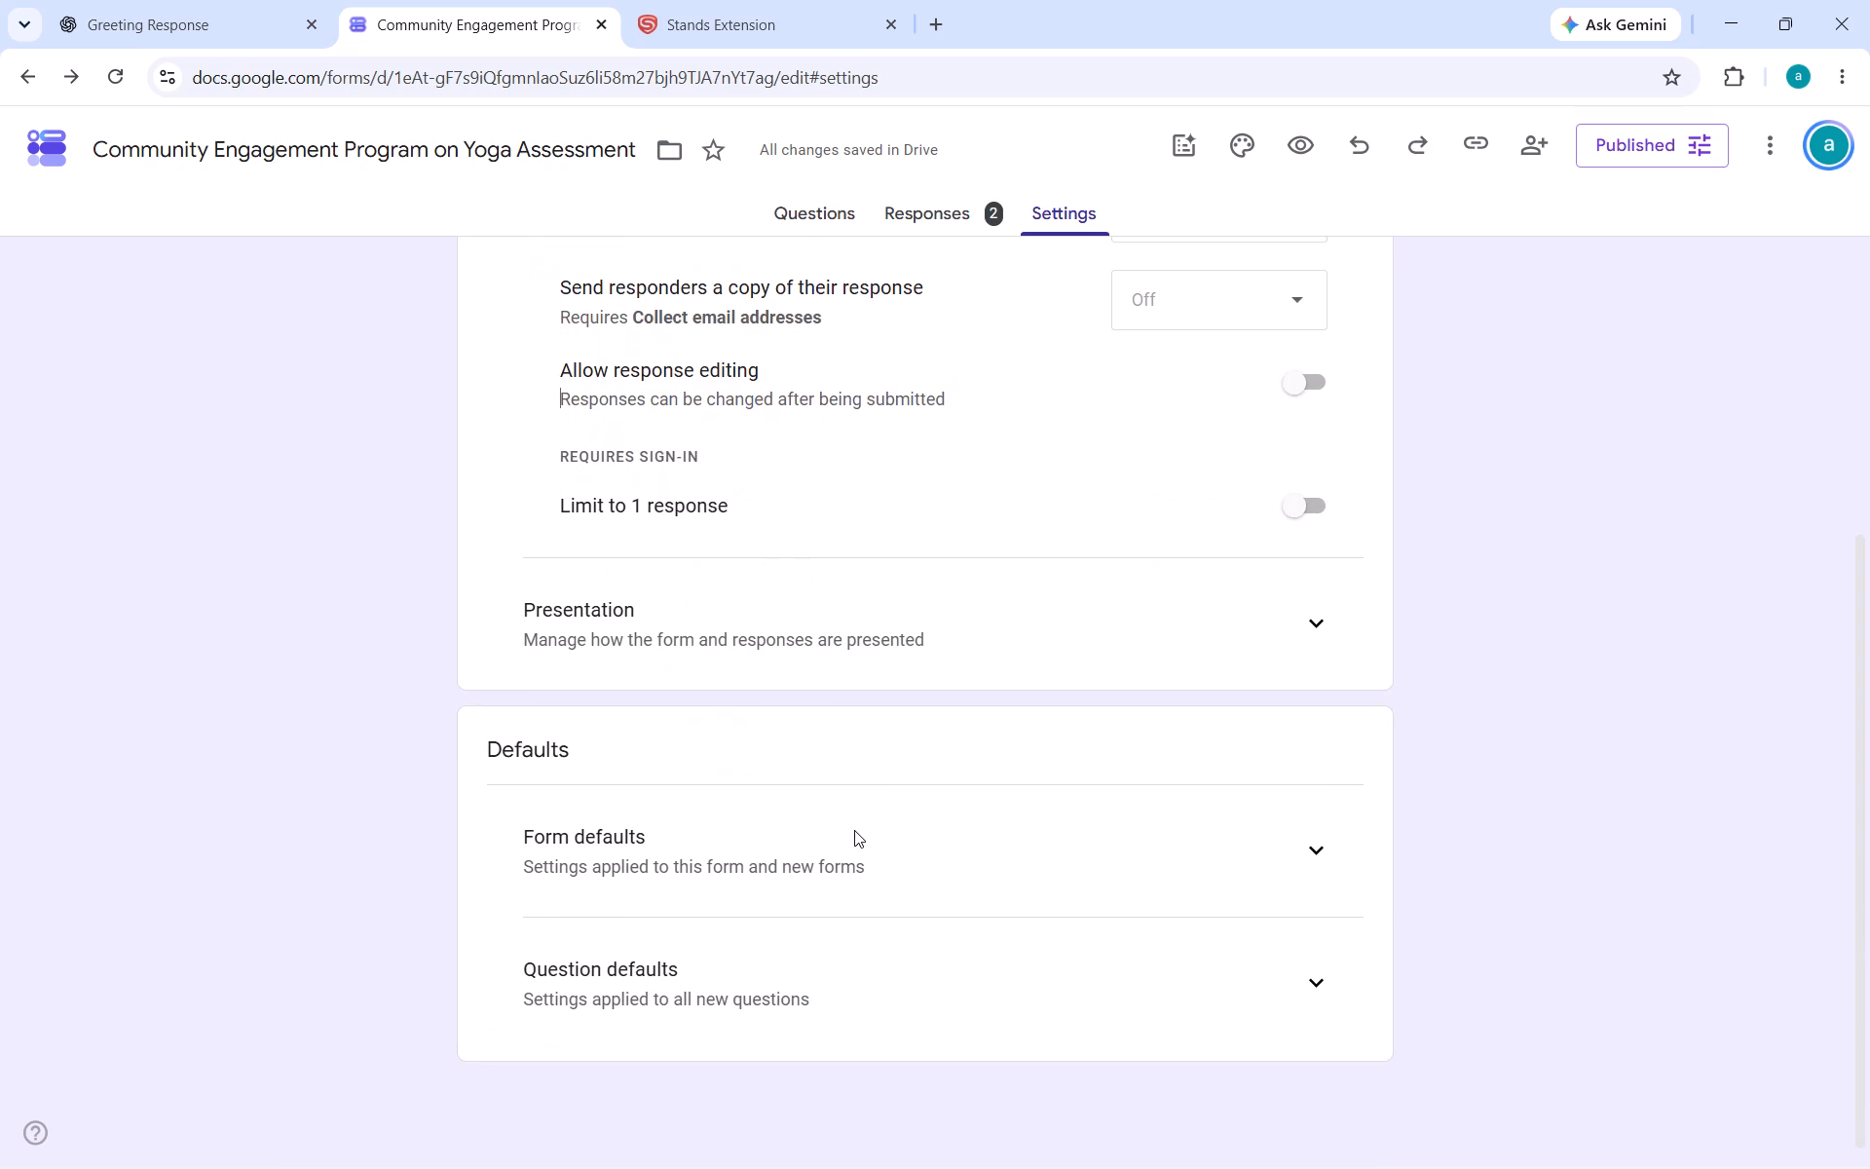
scroll(854, 830, down, 1)
scroll(893, 806, up, 14)
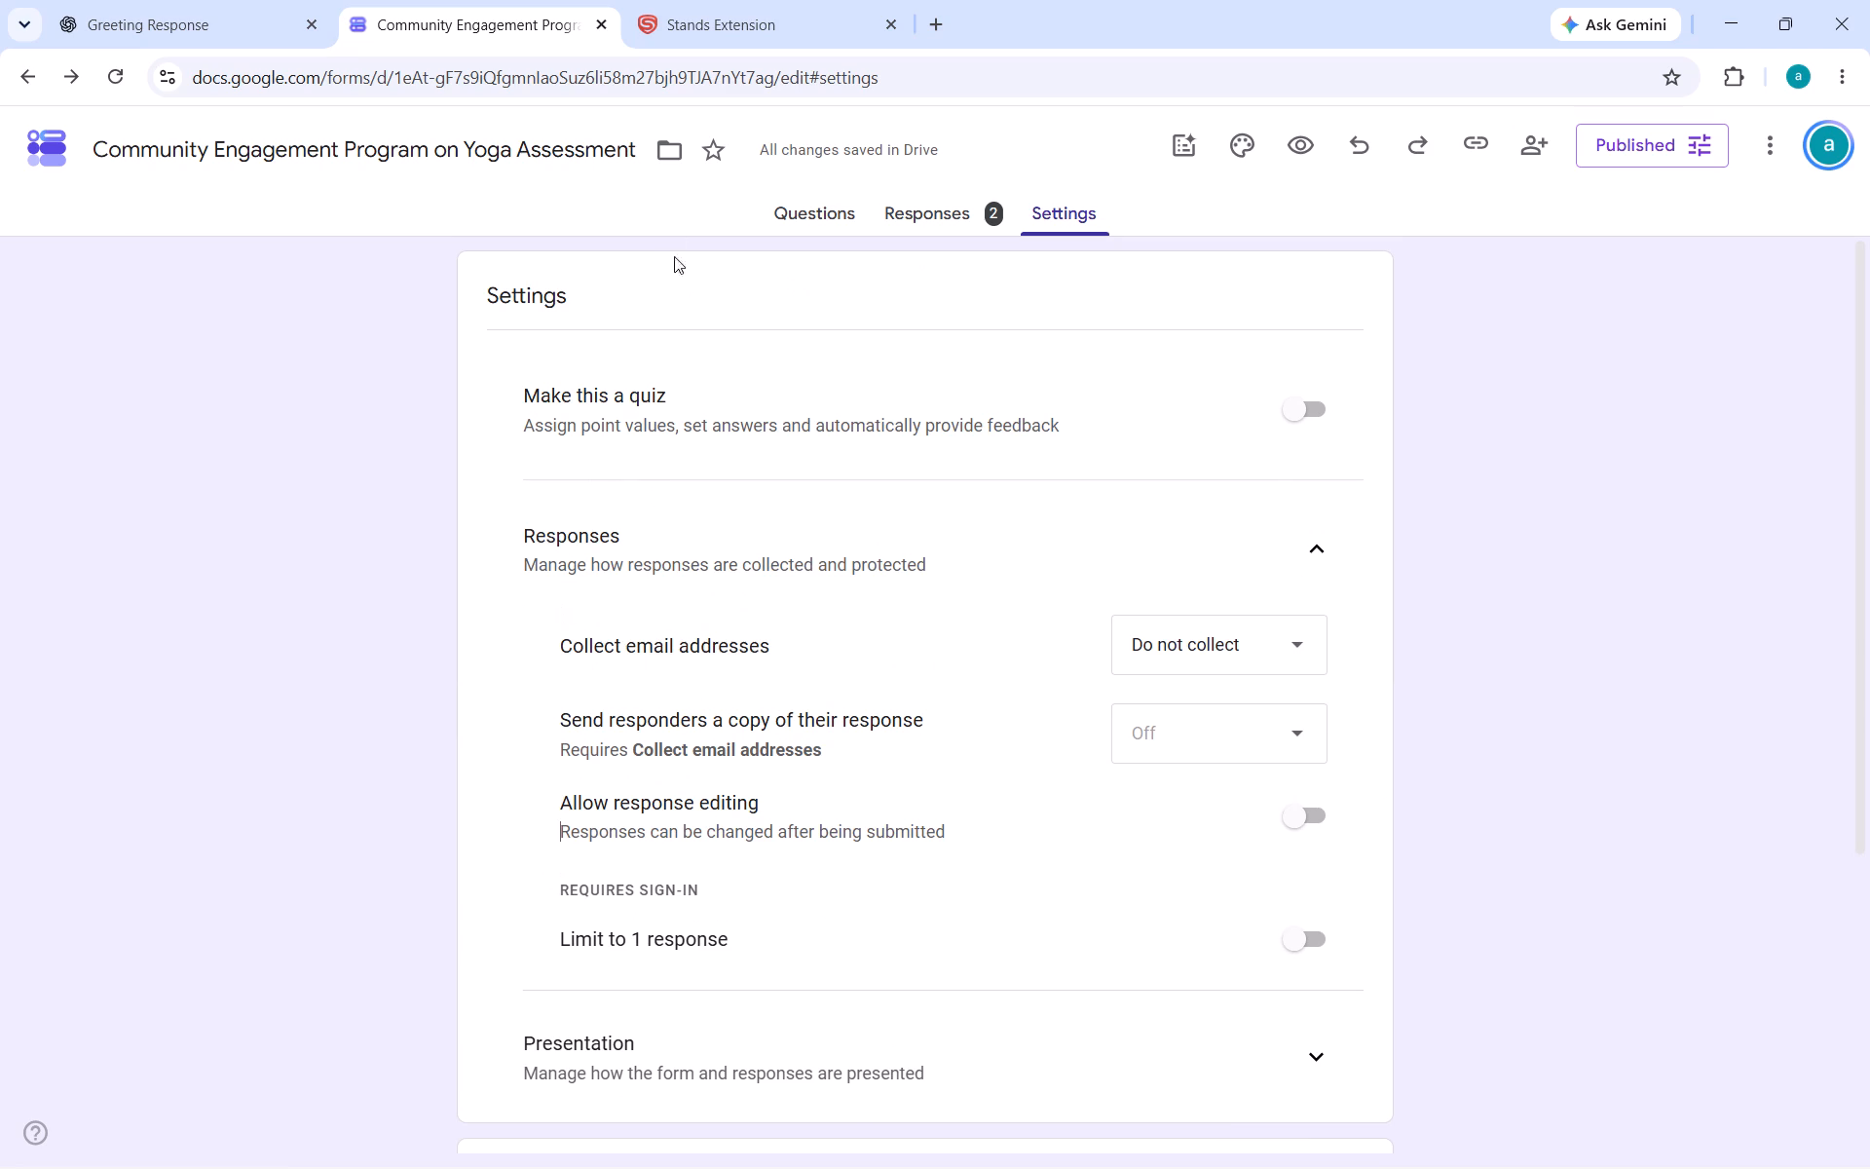
Return to the by-question responses and compare questions 1 and 2, ending with question 1's answer options.
click(817, 216)
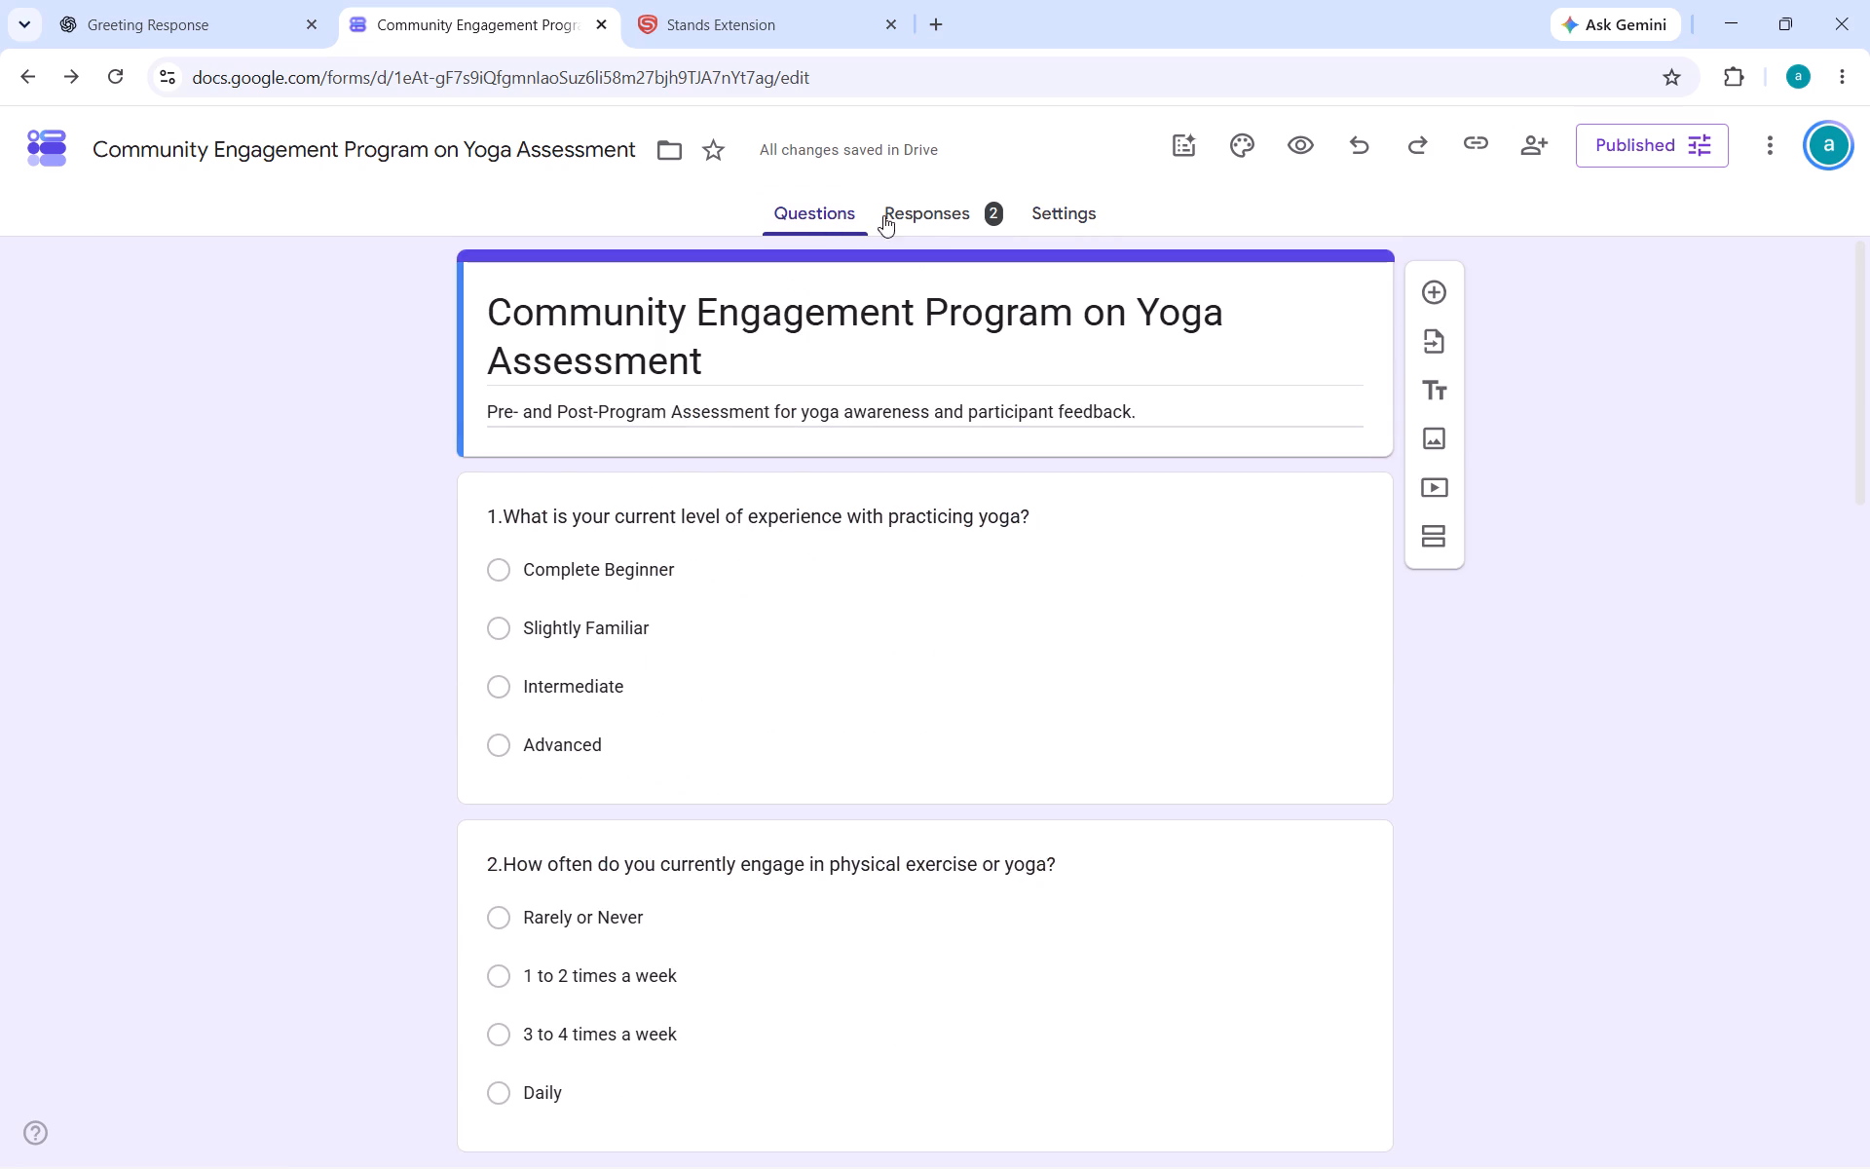
click(916, 216)
scroll(914, 250, down, 2)
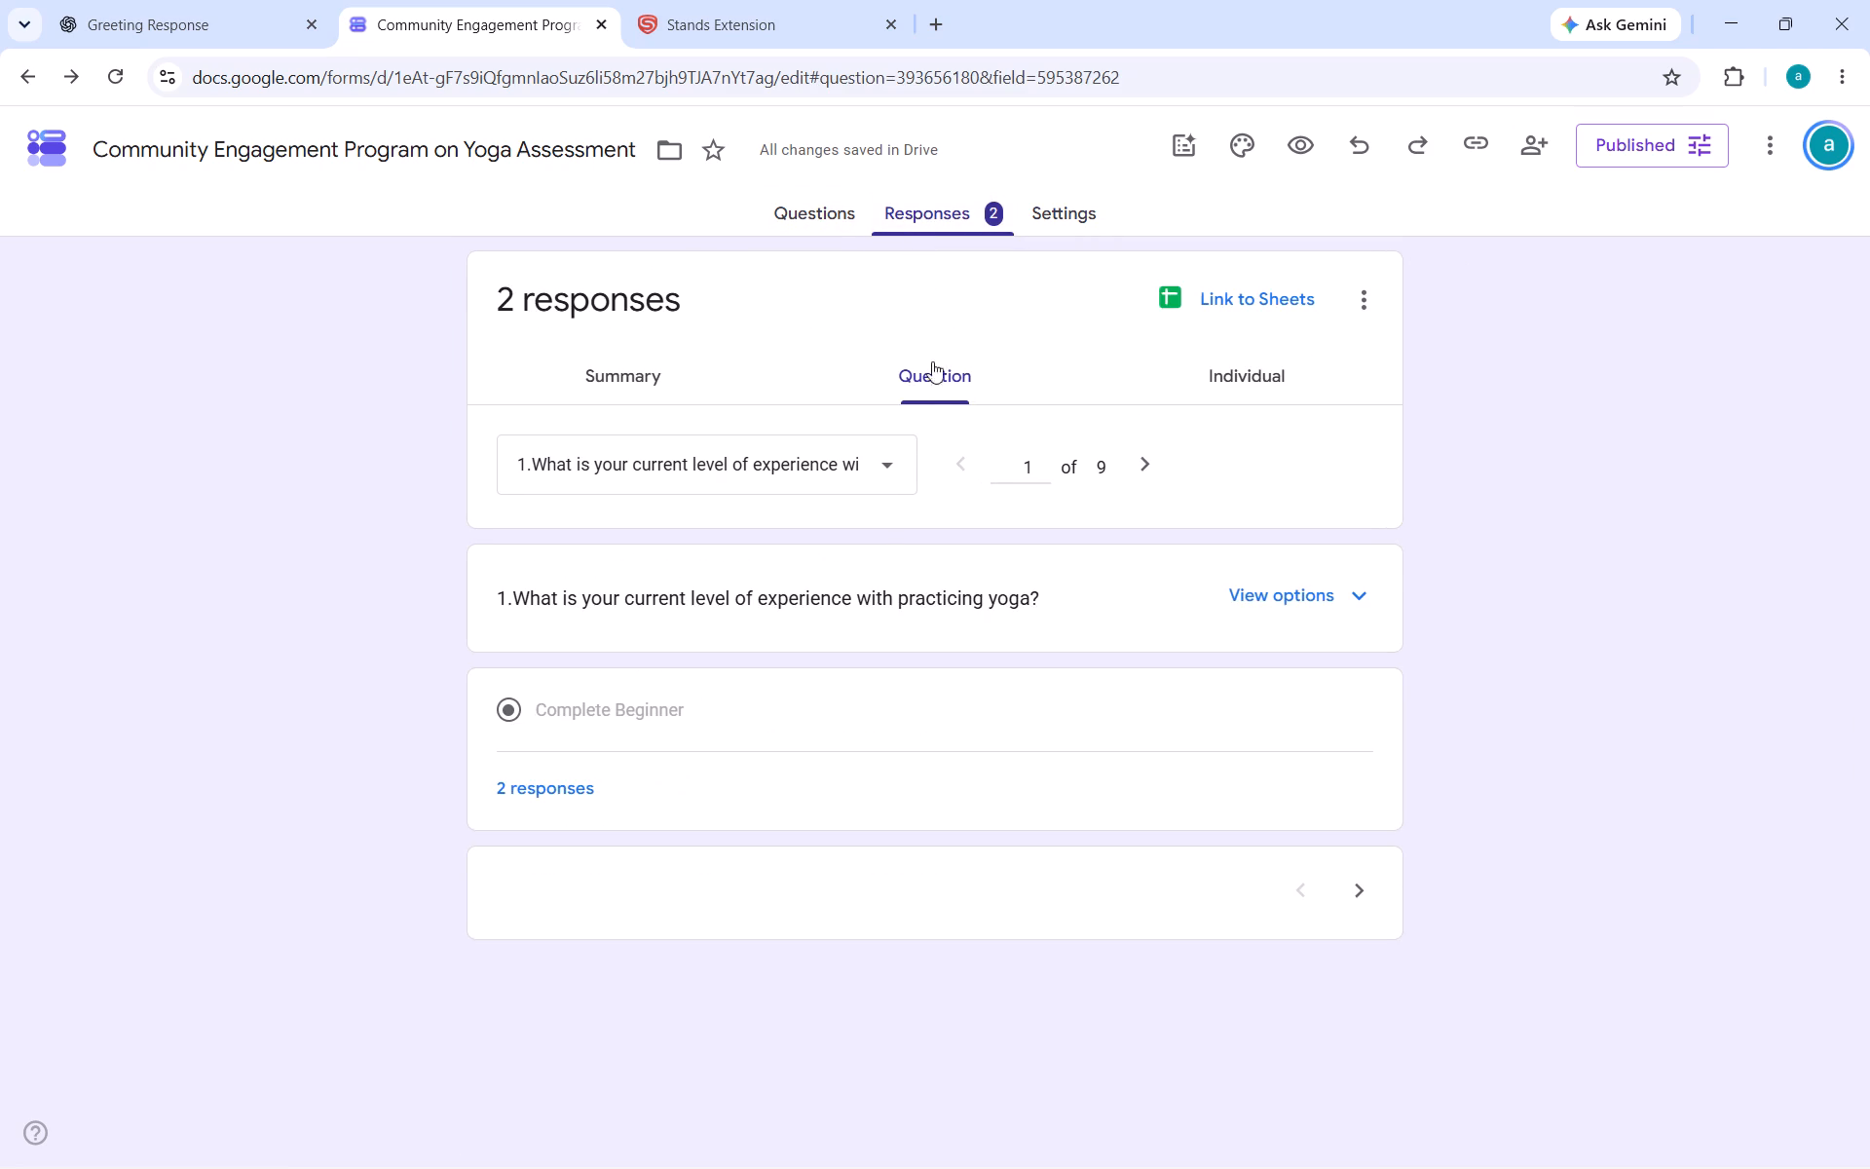
click(1376, 905)
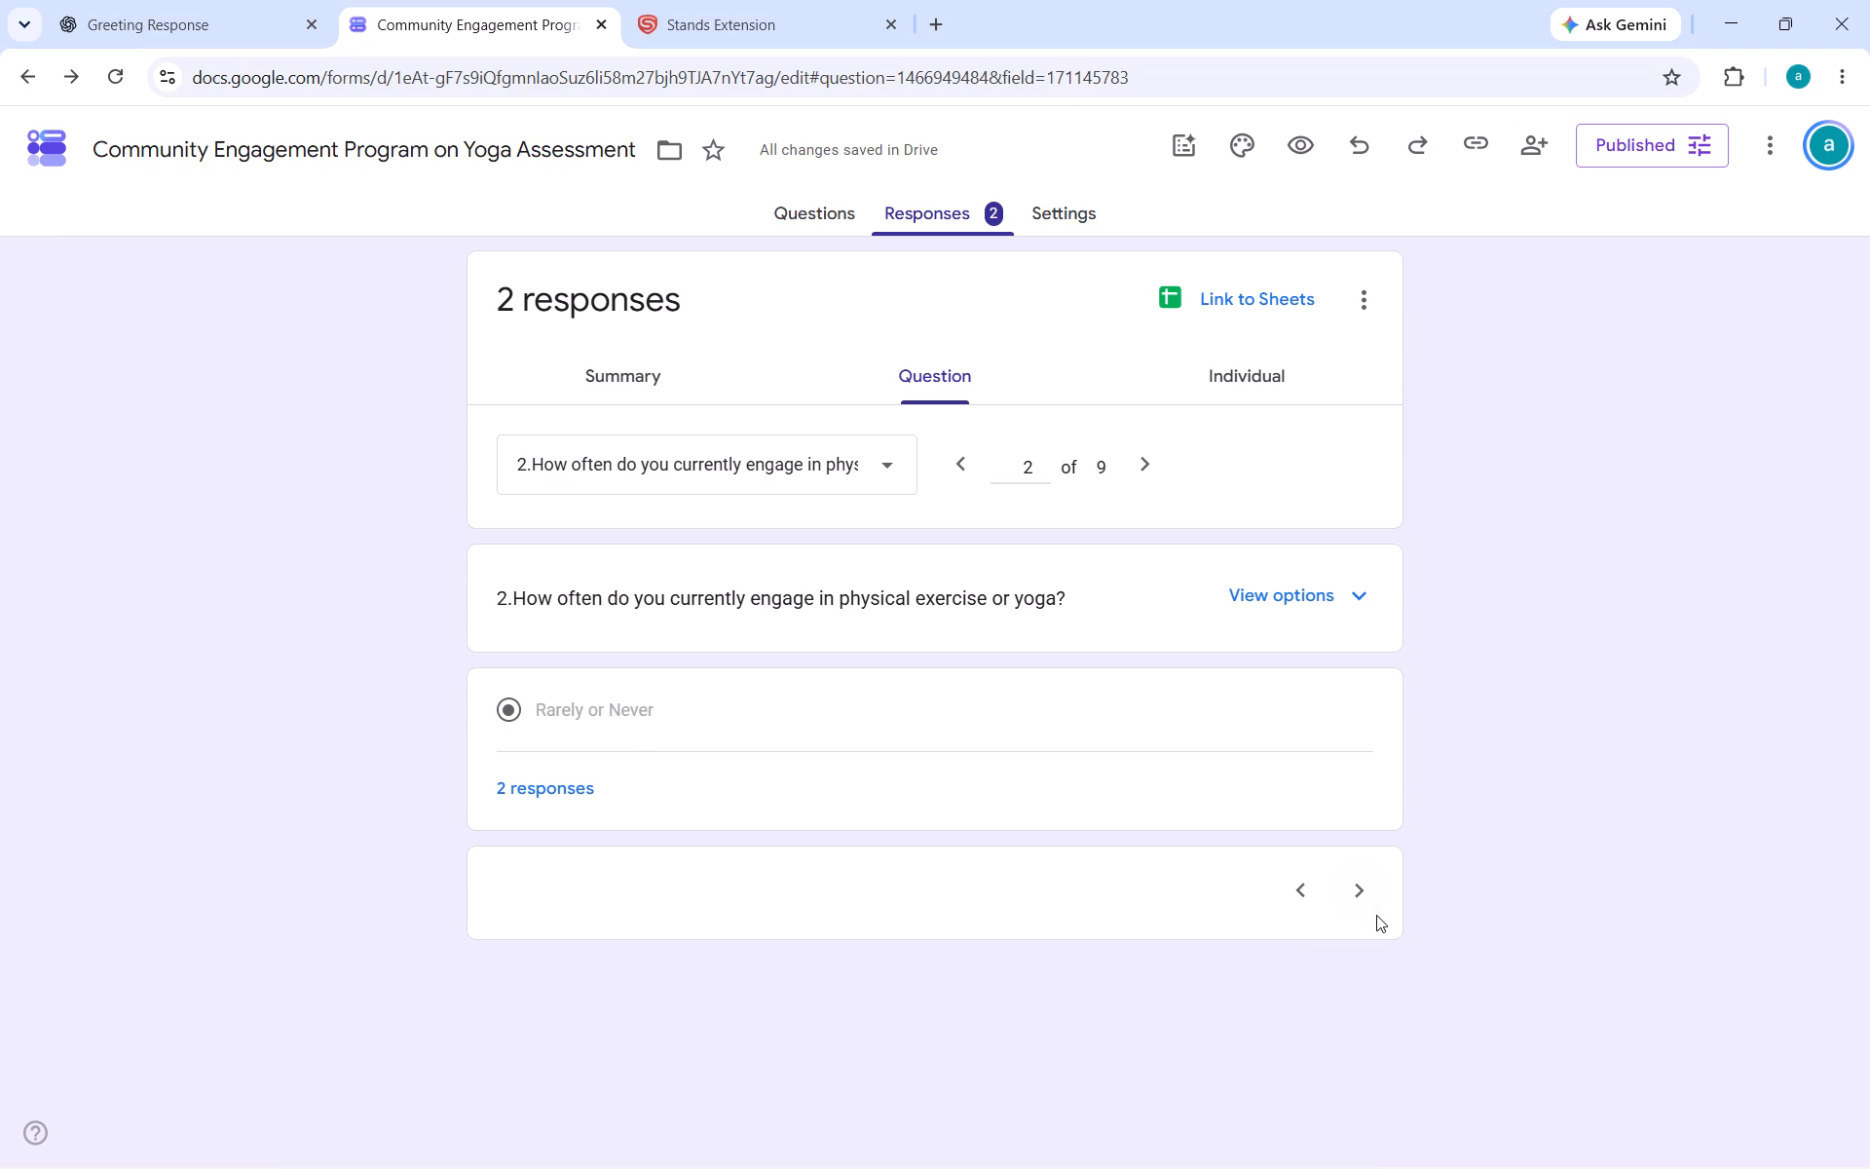
click(1296, 889)
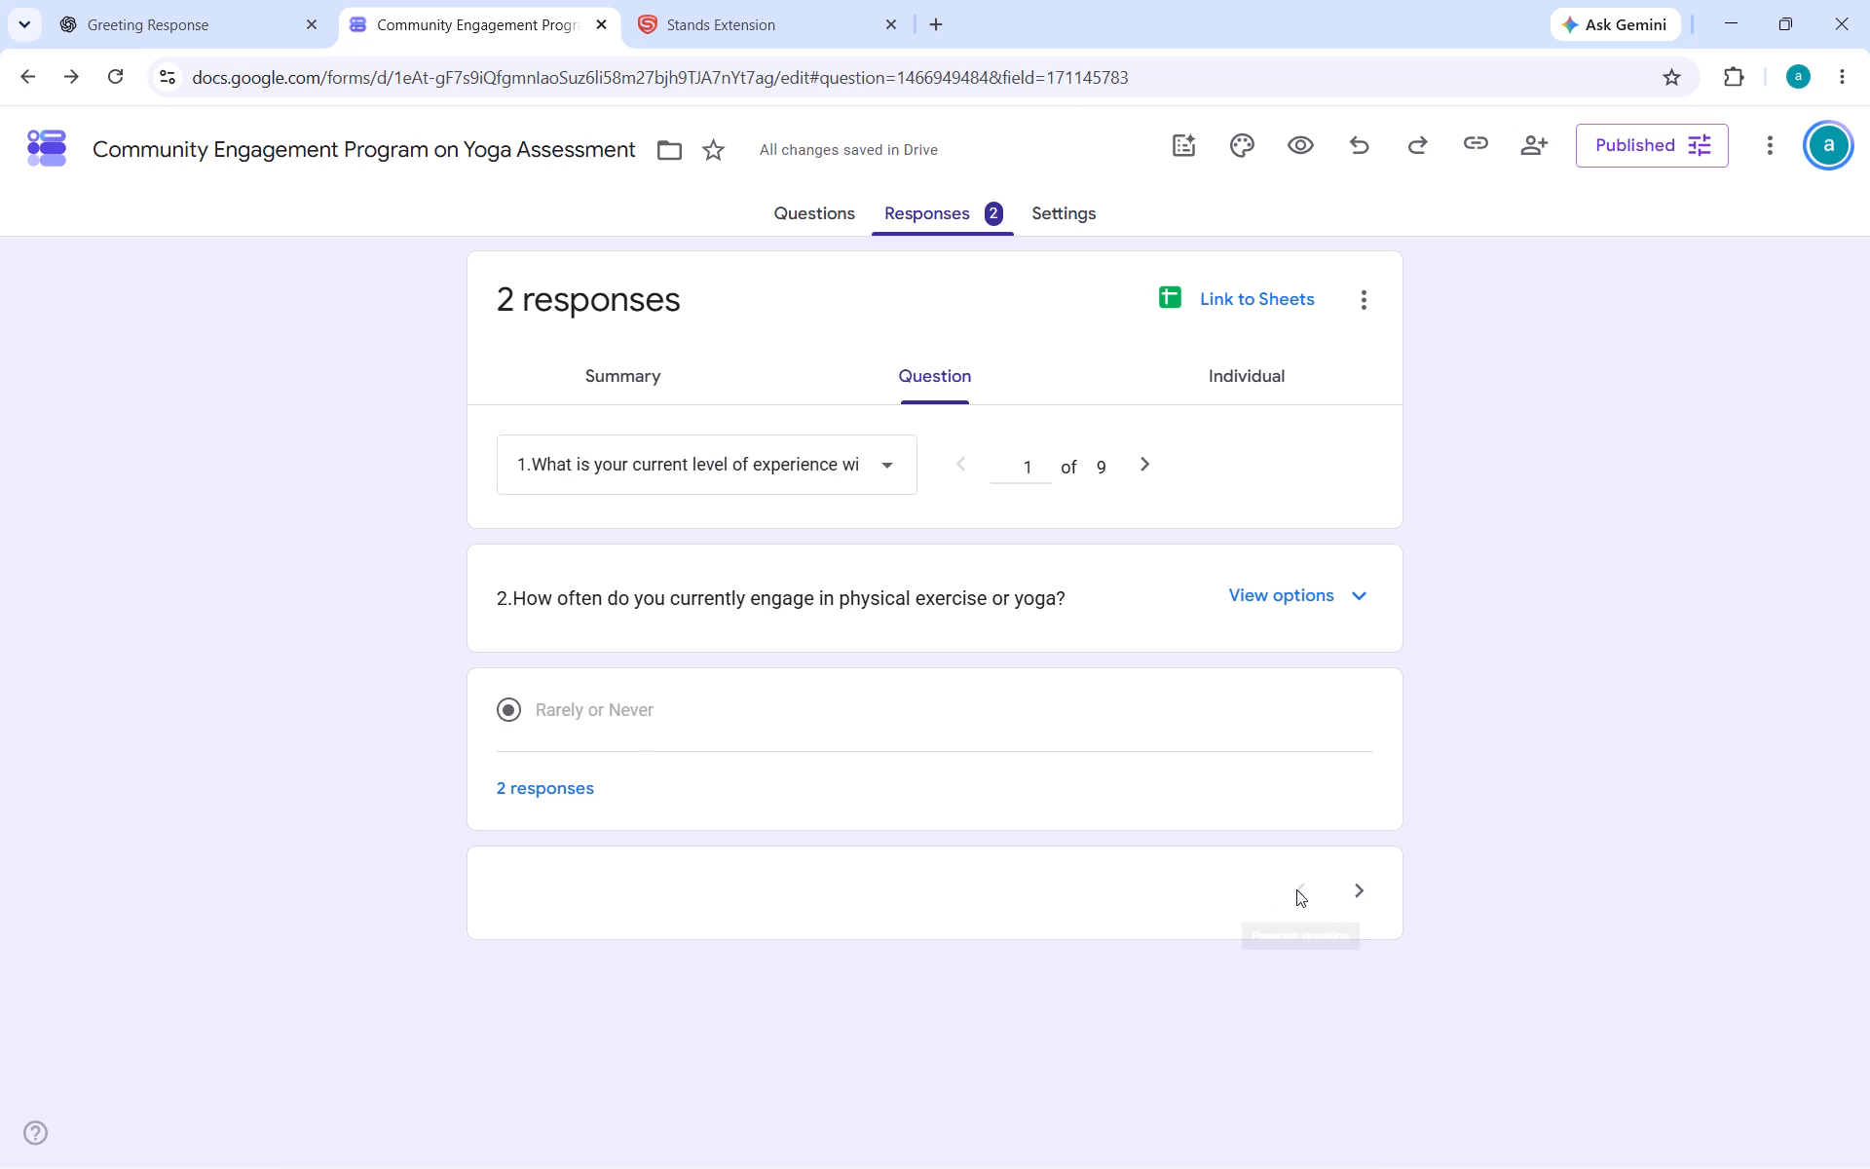
click(1371, 914)
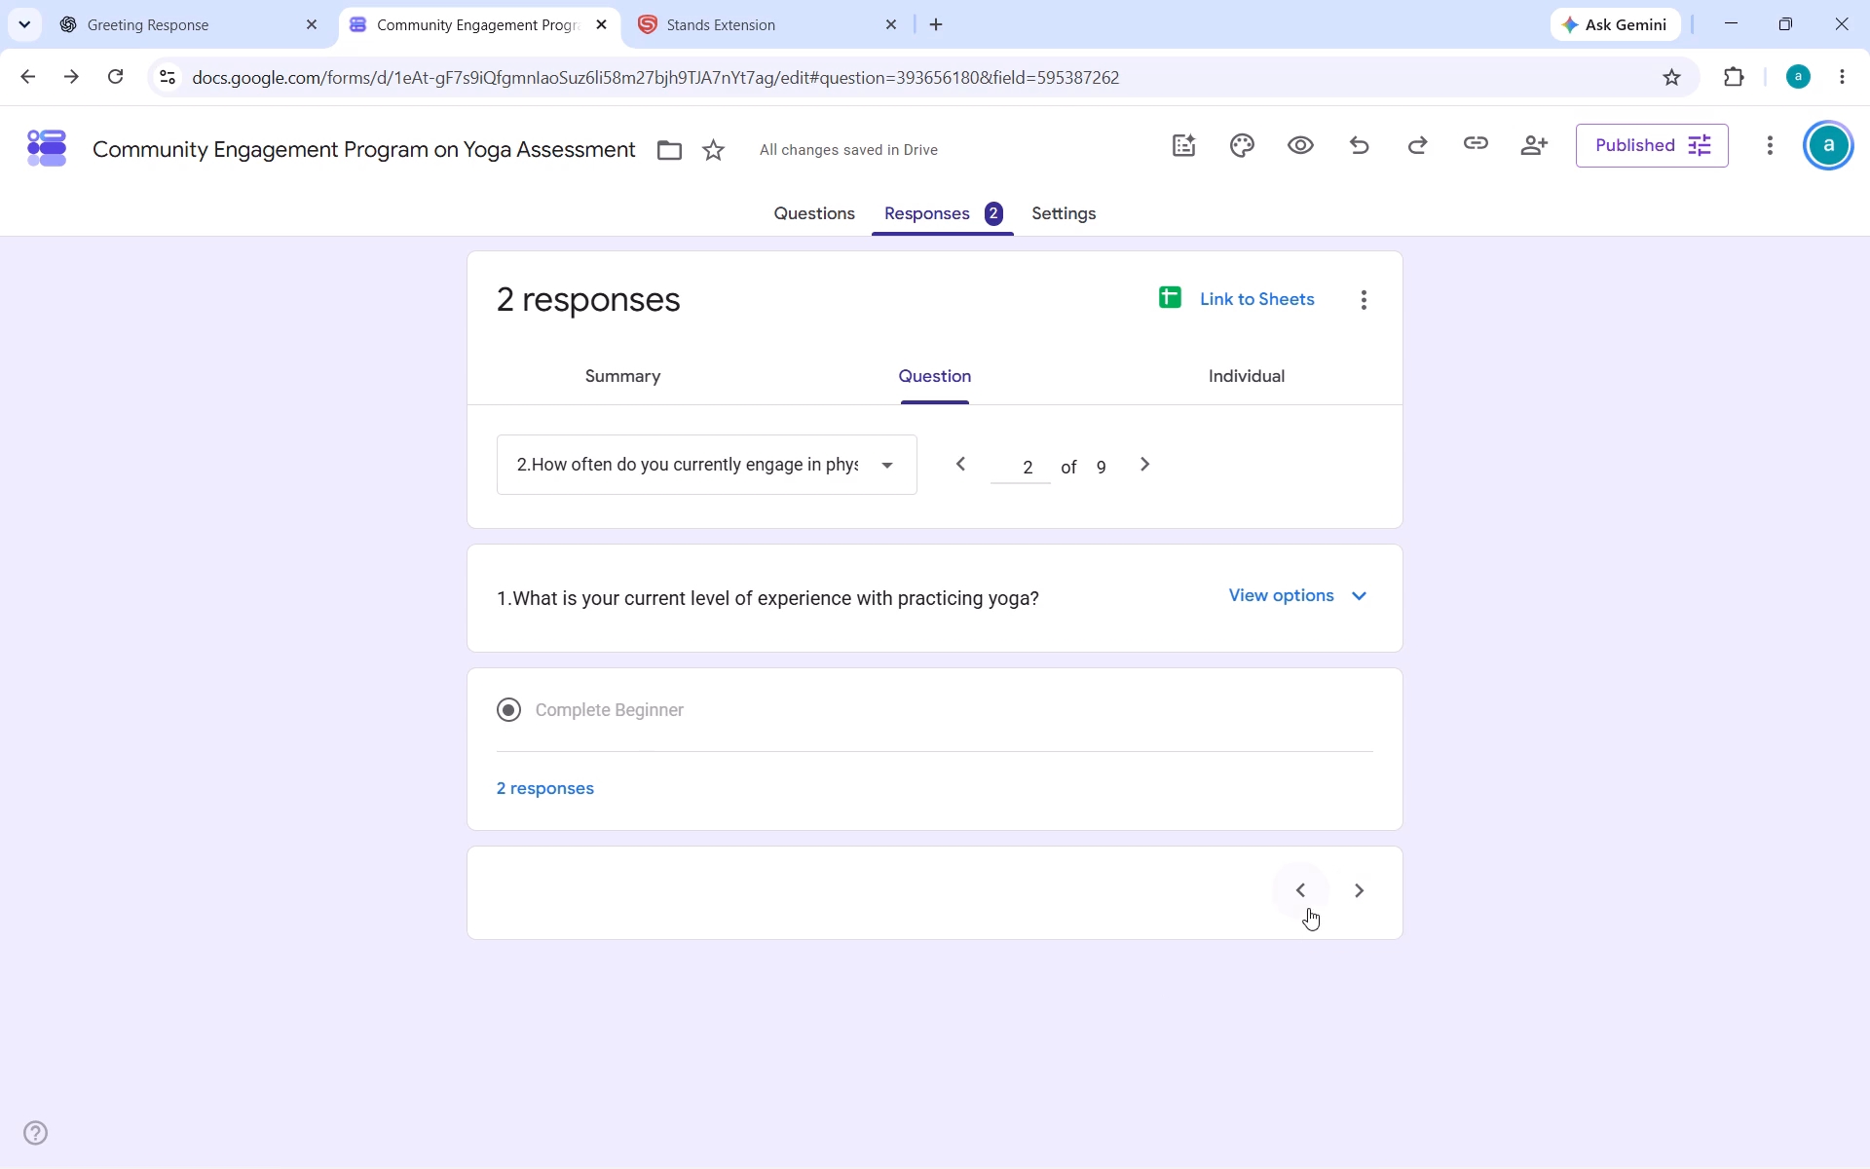
click(1286, 910)
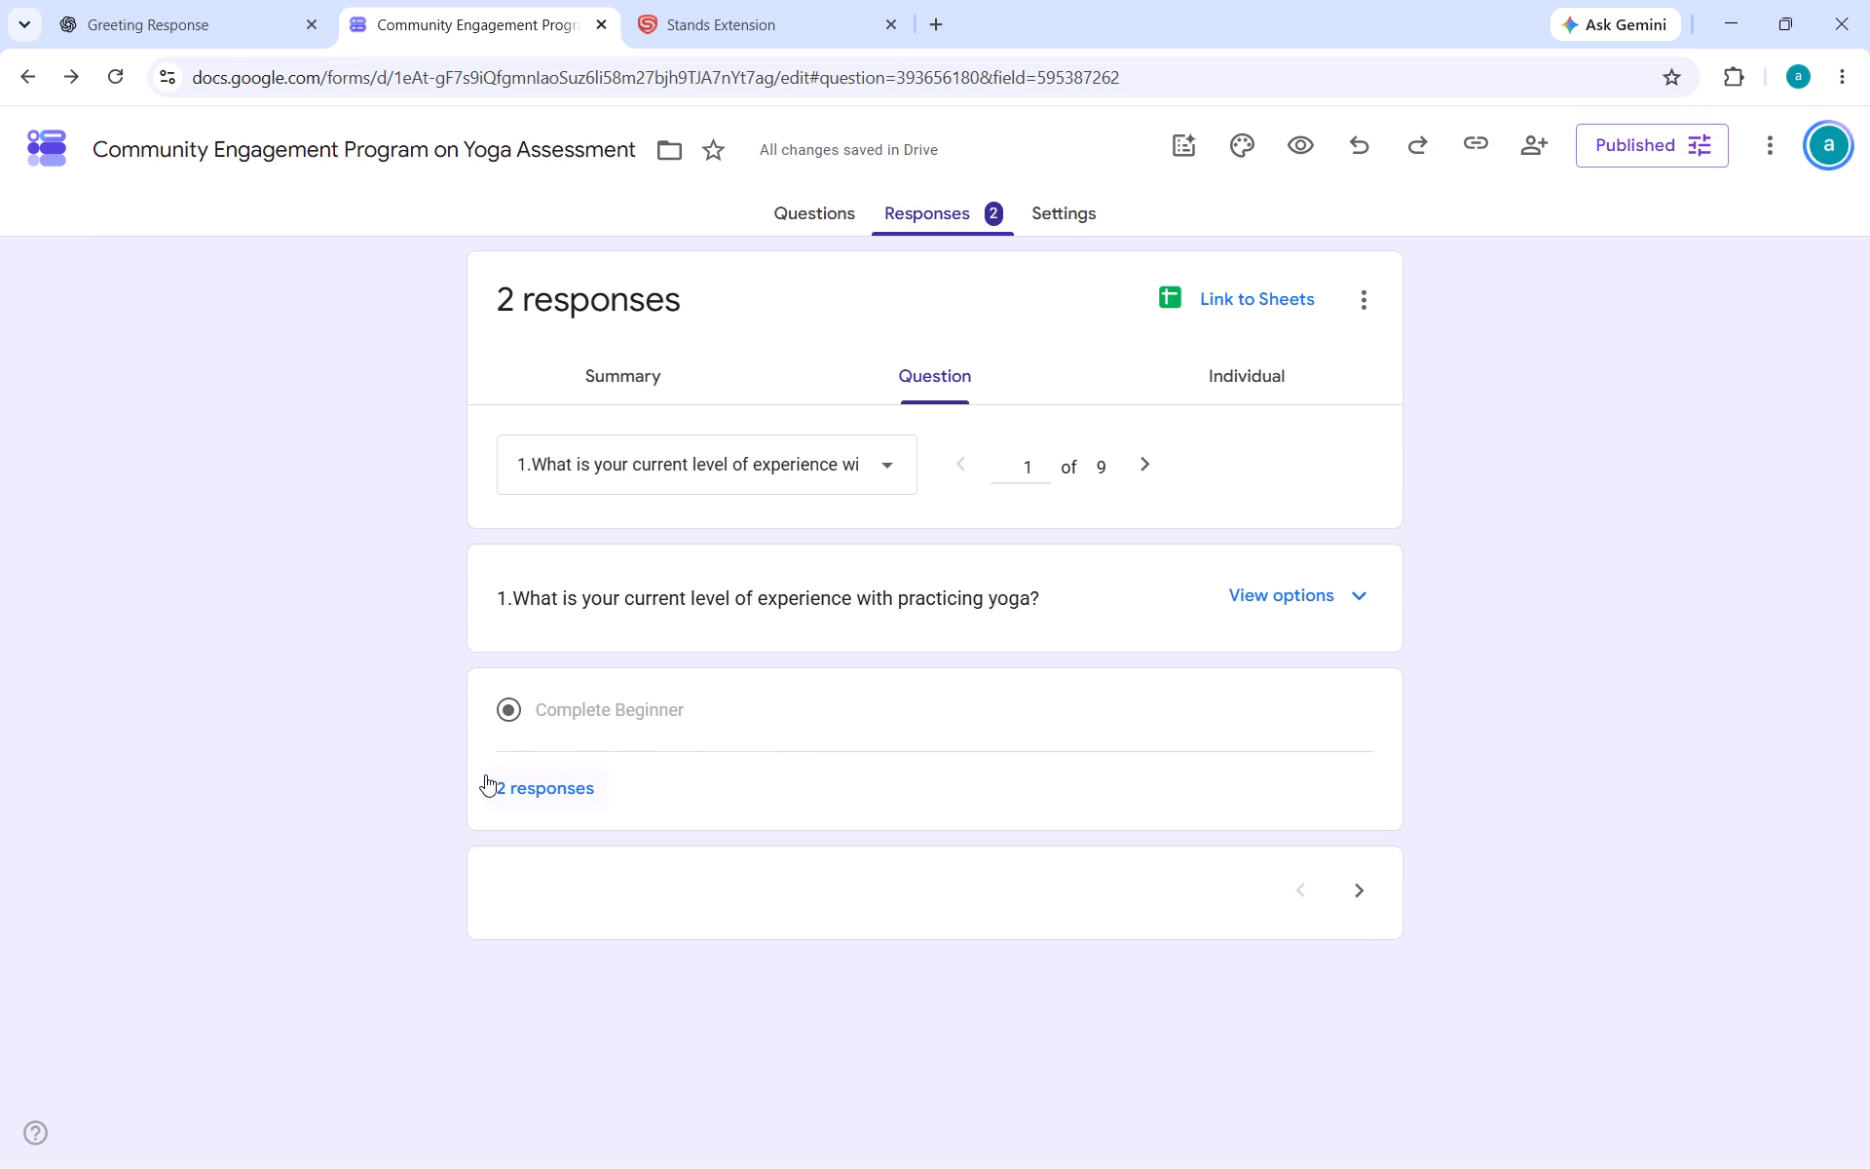
click(1316, 587)
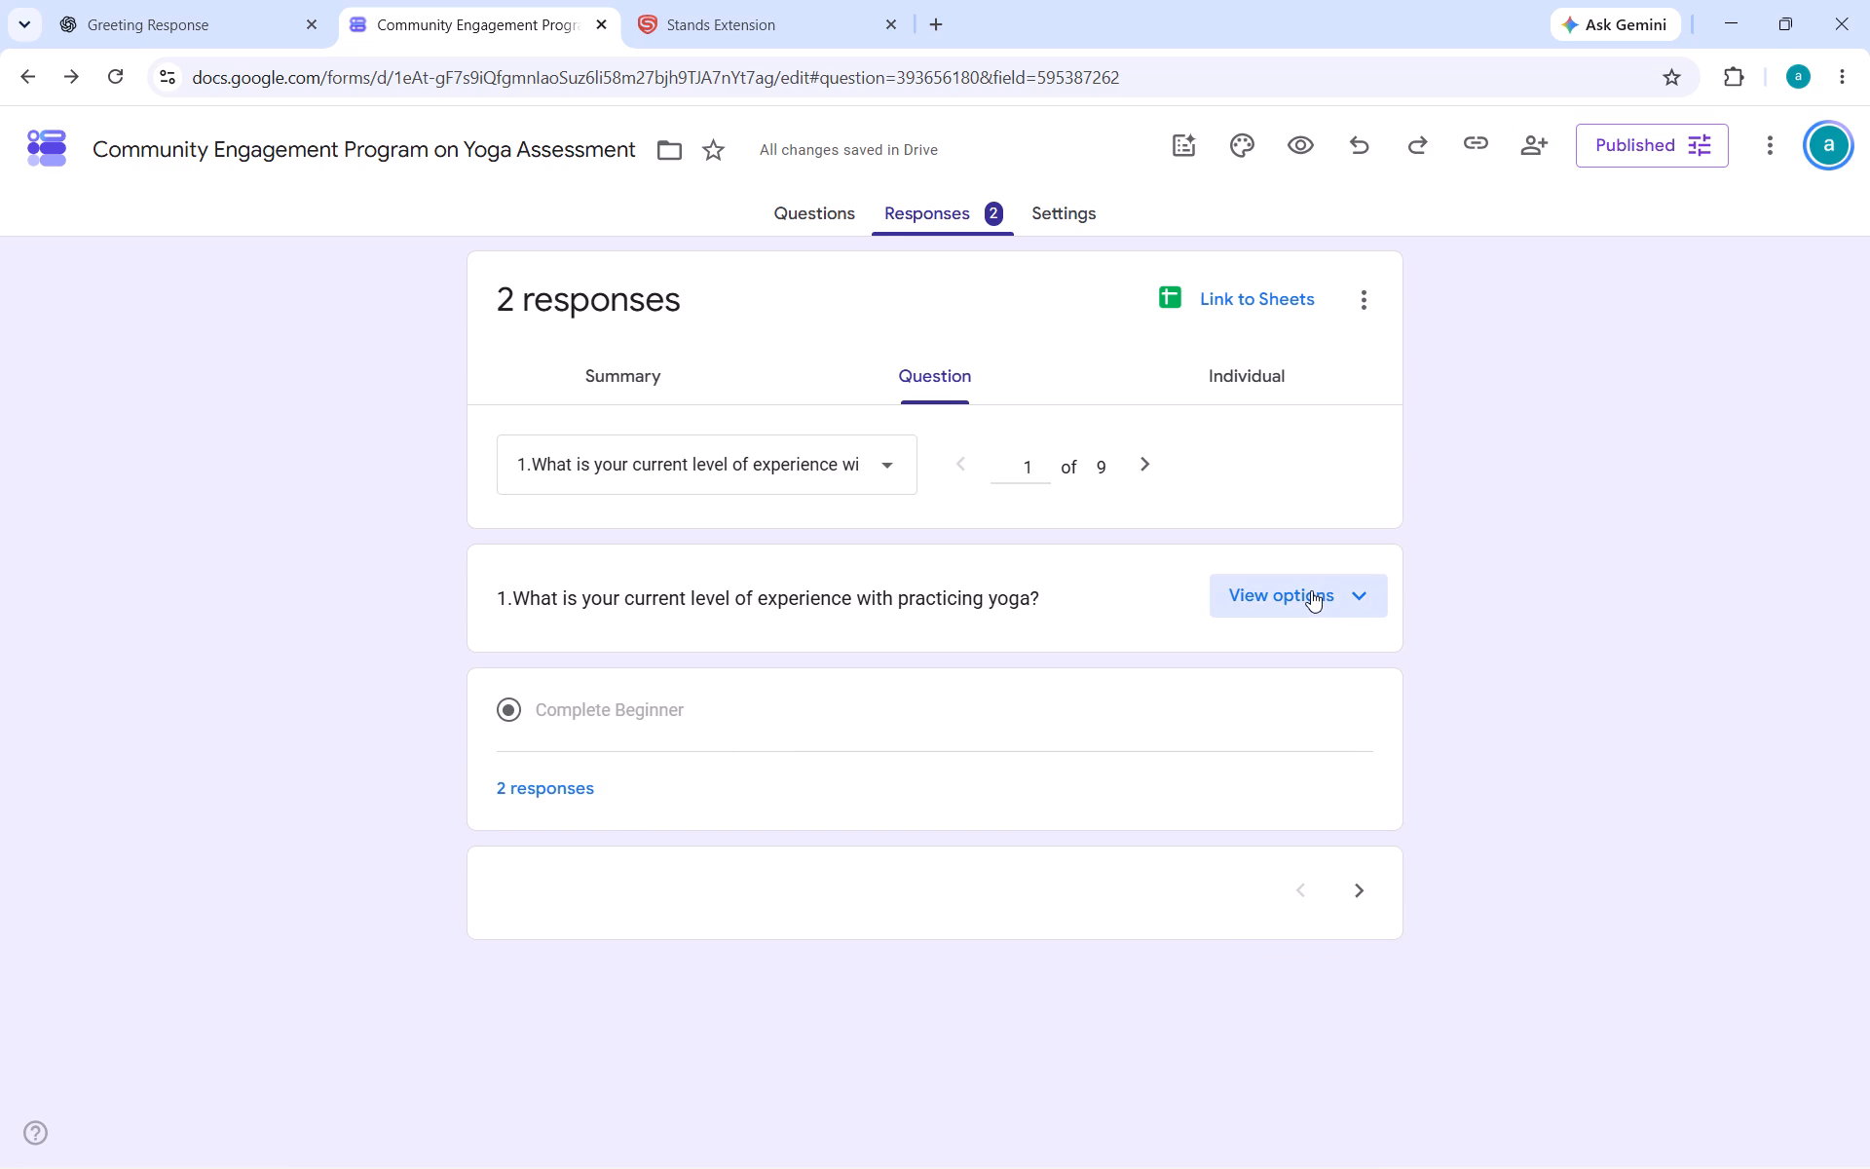
click(1311, 590)
Go through the by-question responses one after another from question 1 to question 8 on expectations.
click(1130, 463)
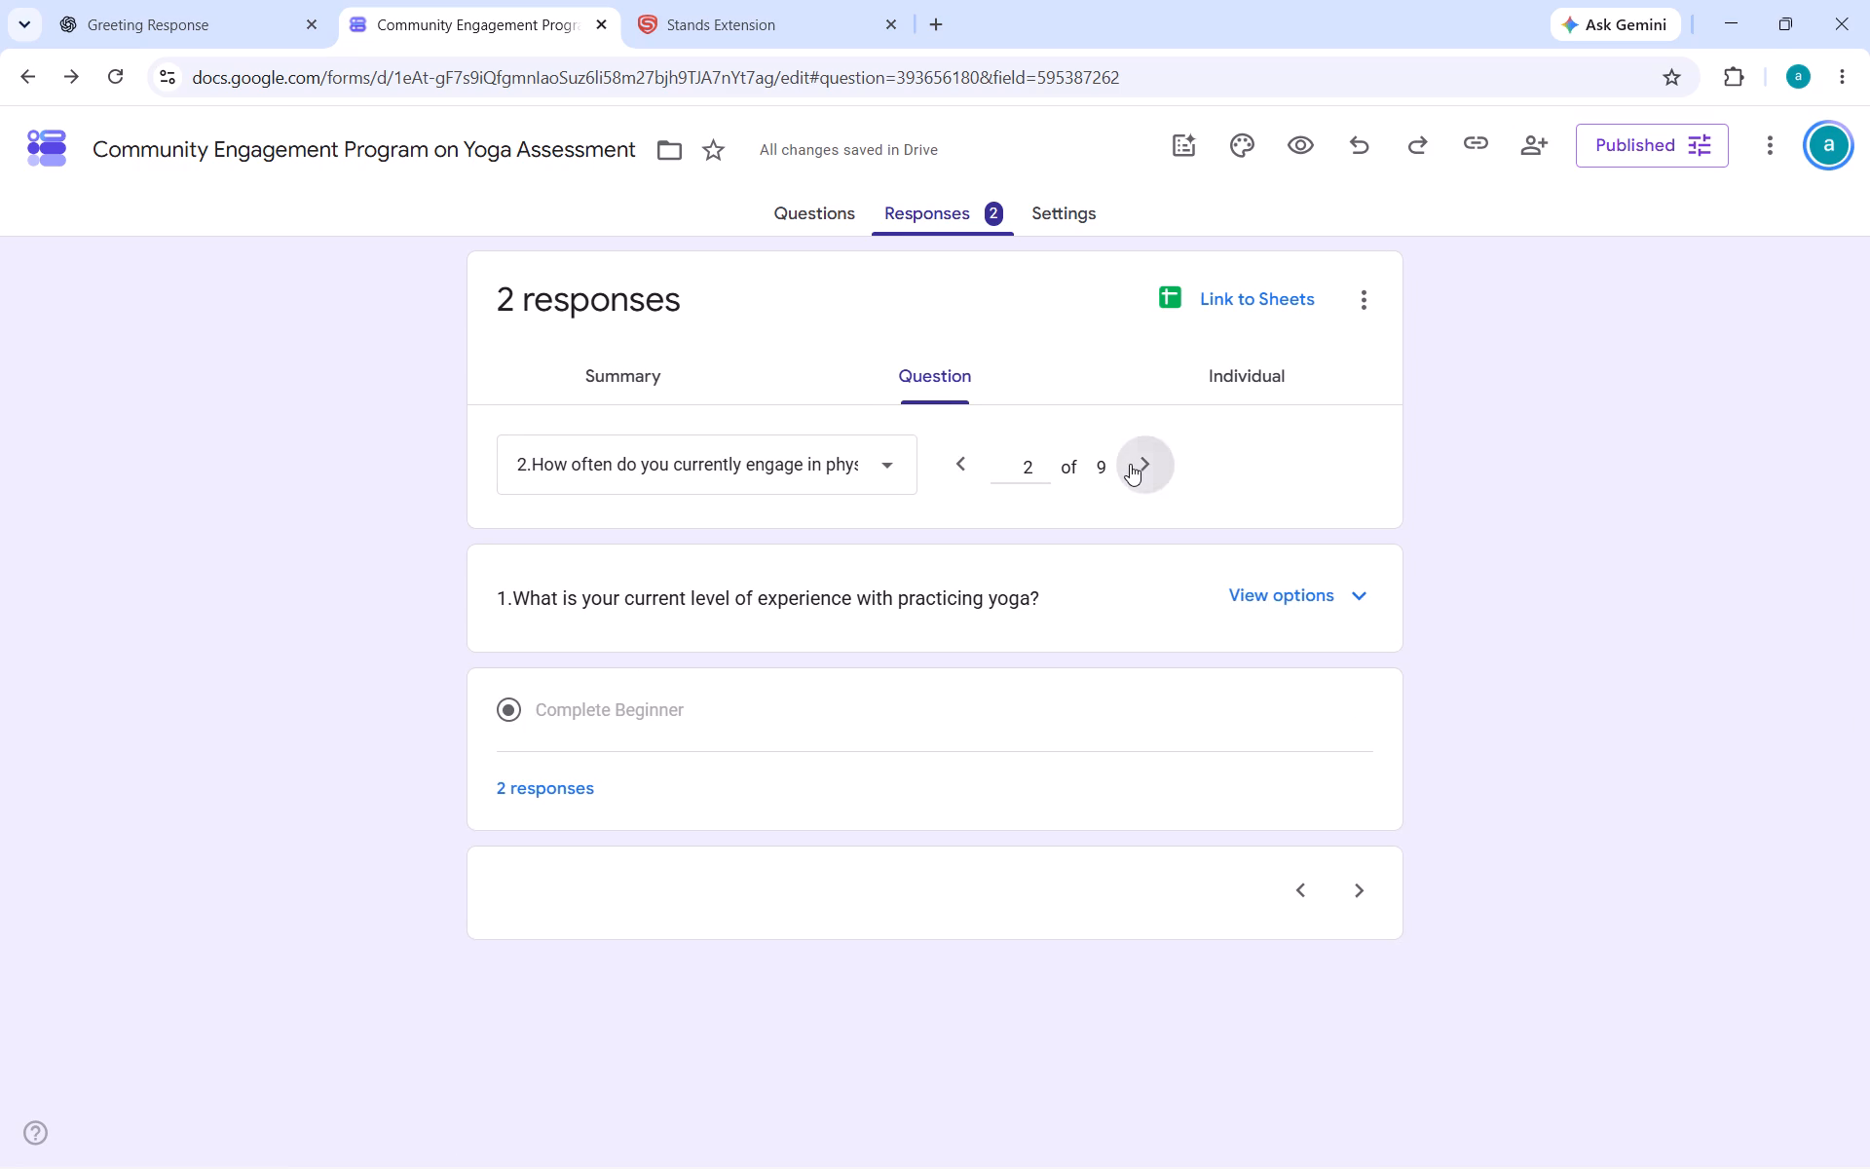
triple_click(1130, 464)
triple_click(1130, 464)
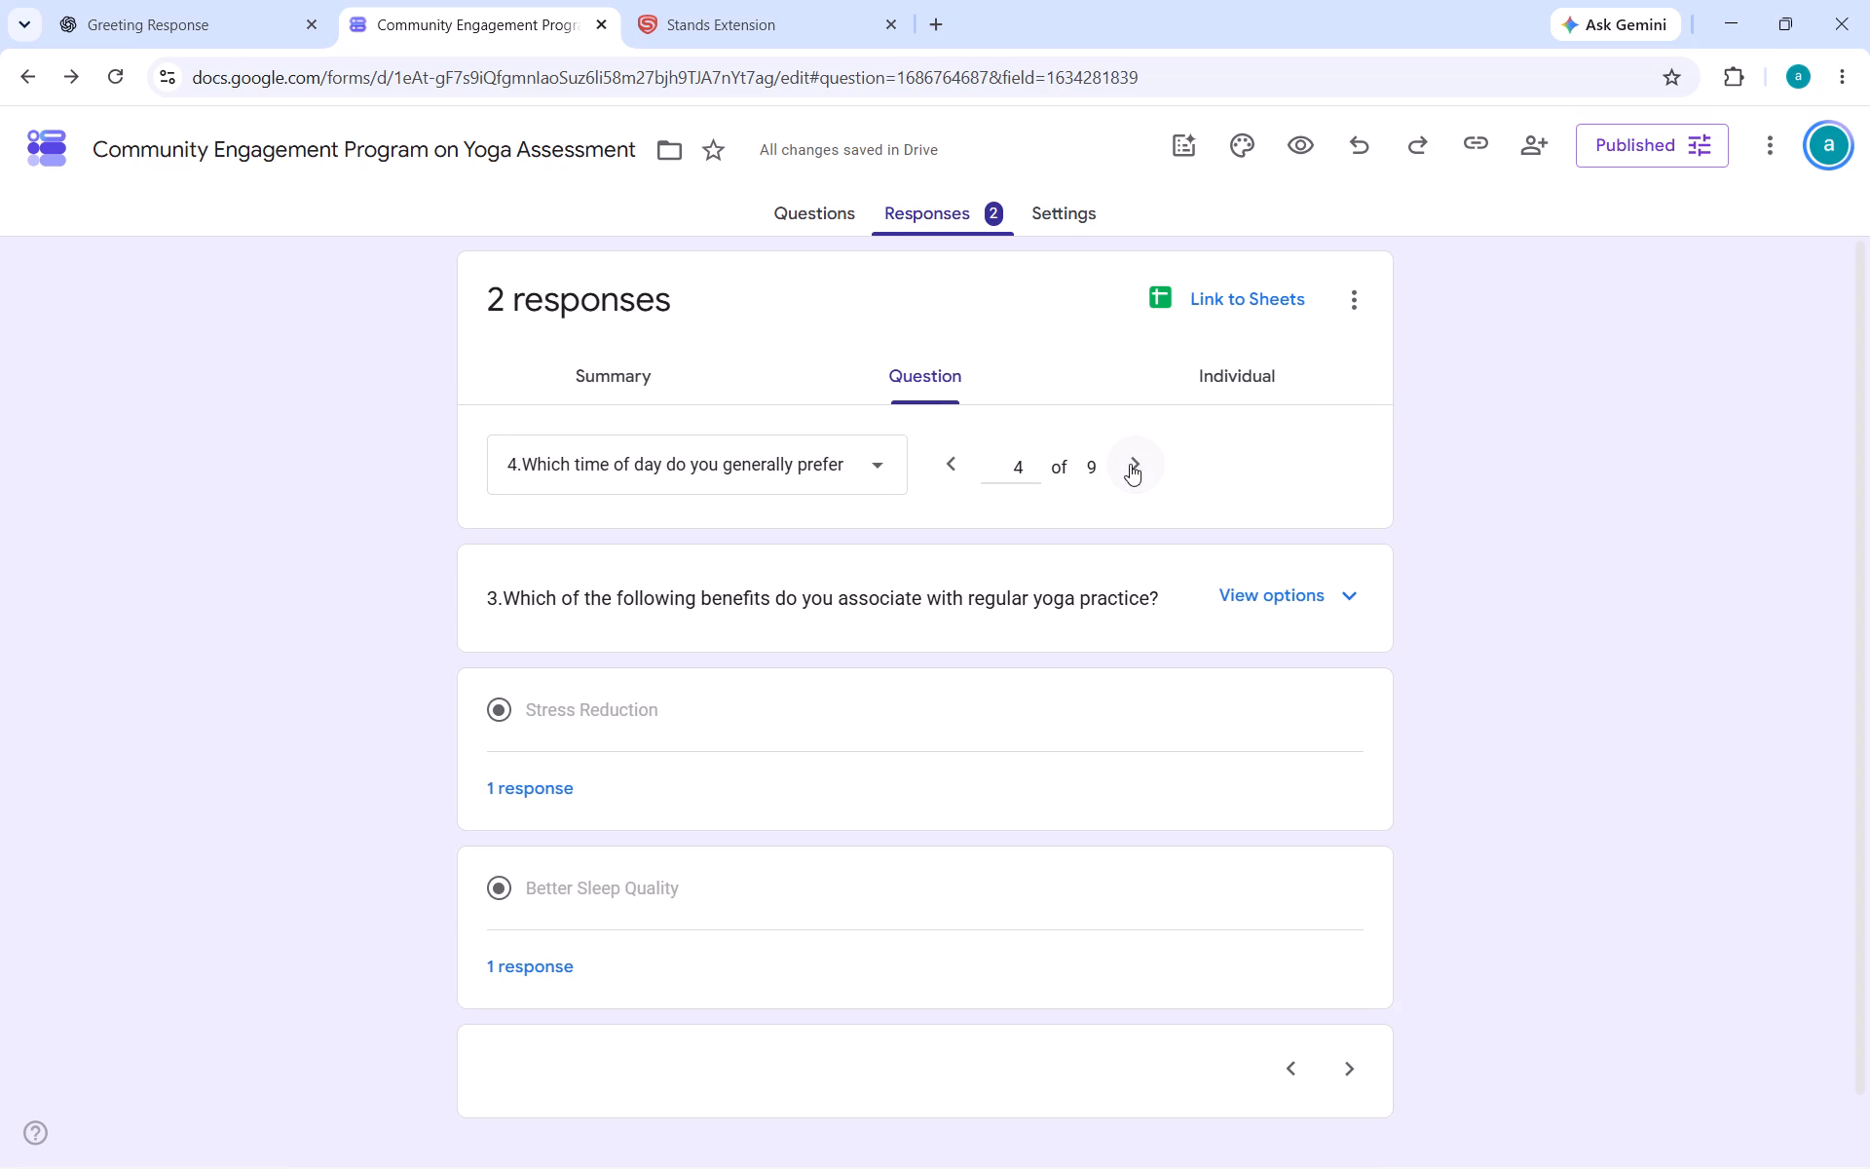
triple_click(1130, 464)
click(1130, 464)
click(1130, 464)
click(1130, 464)
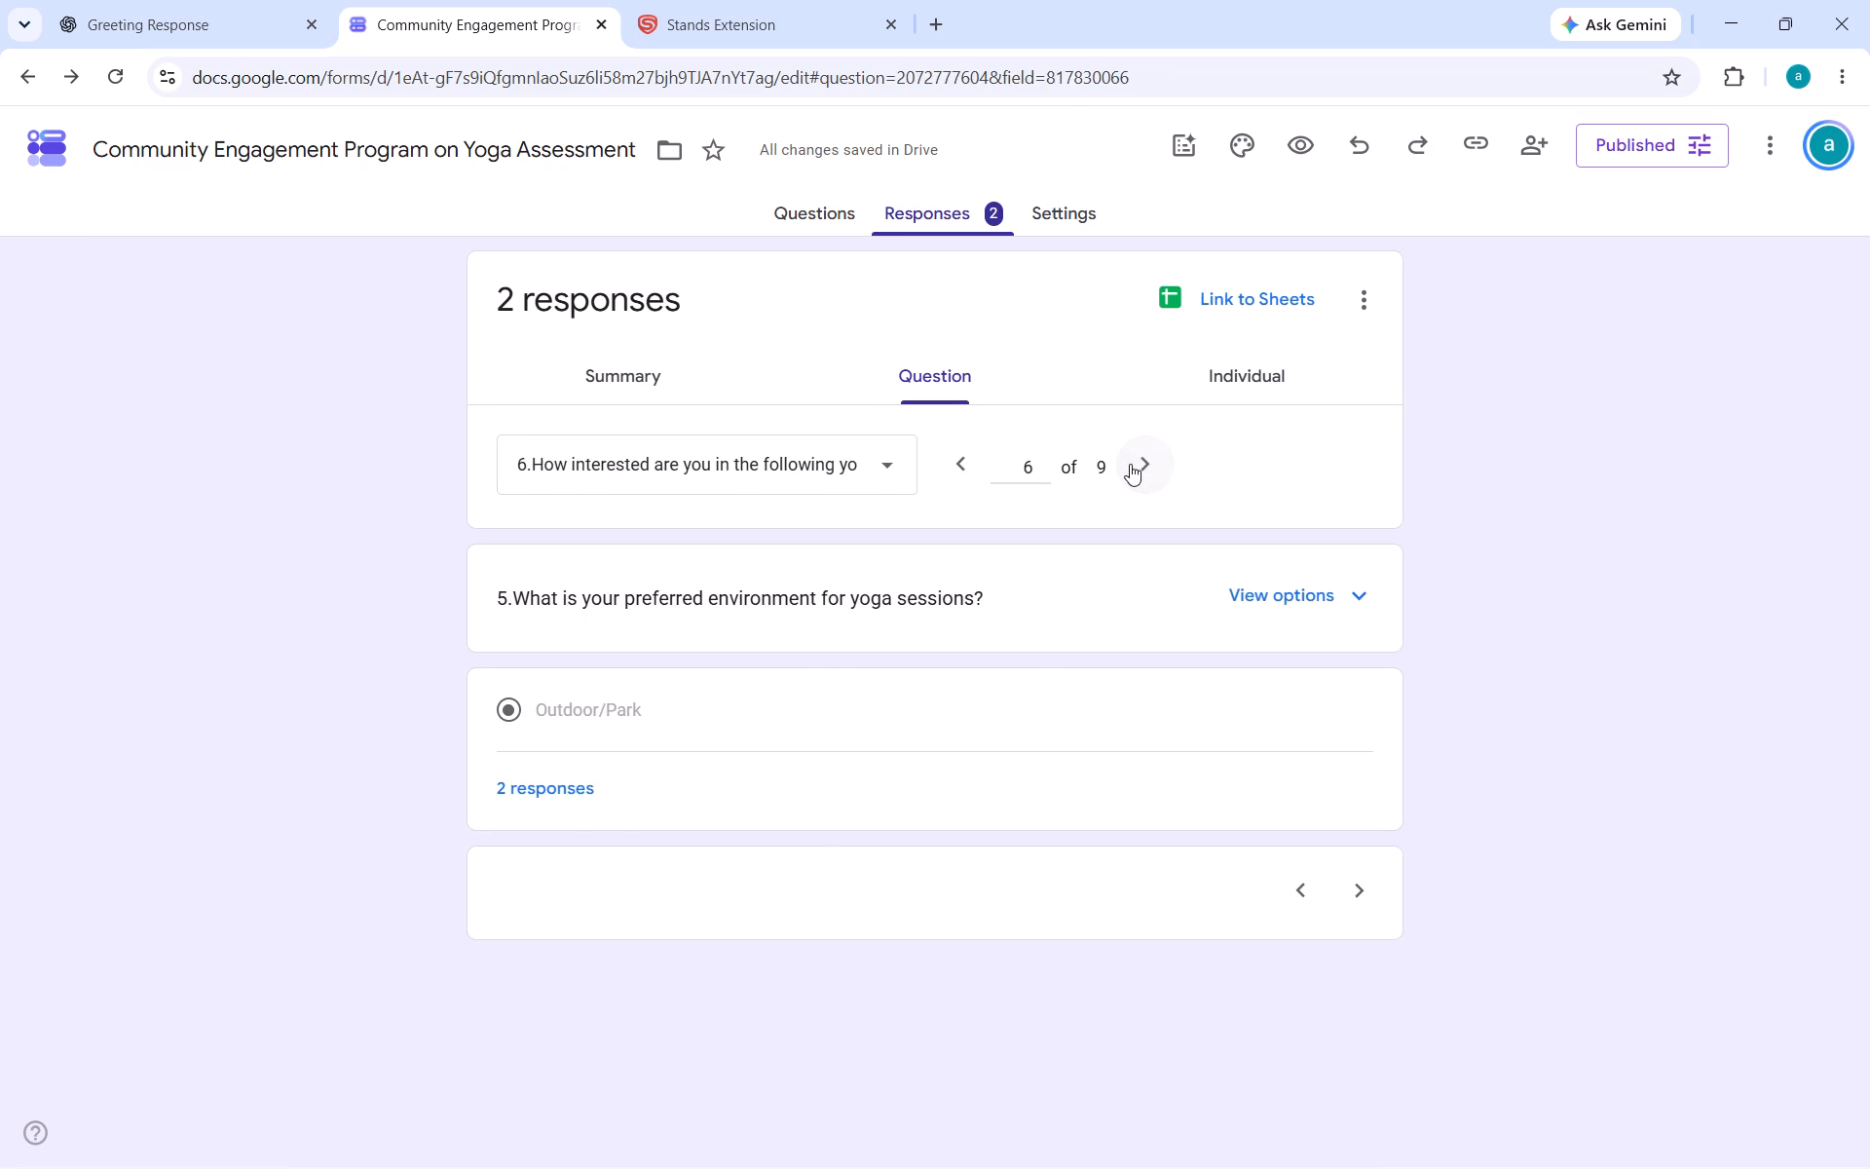
click(1130, 464)
click(1130, 464)
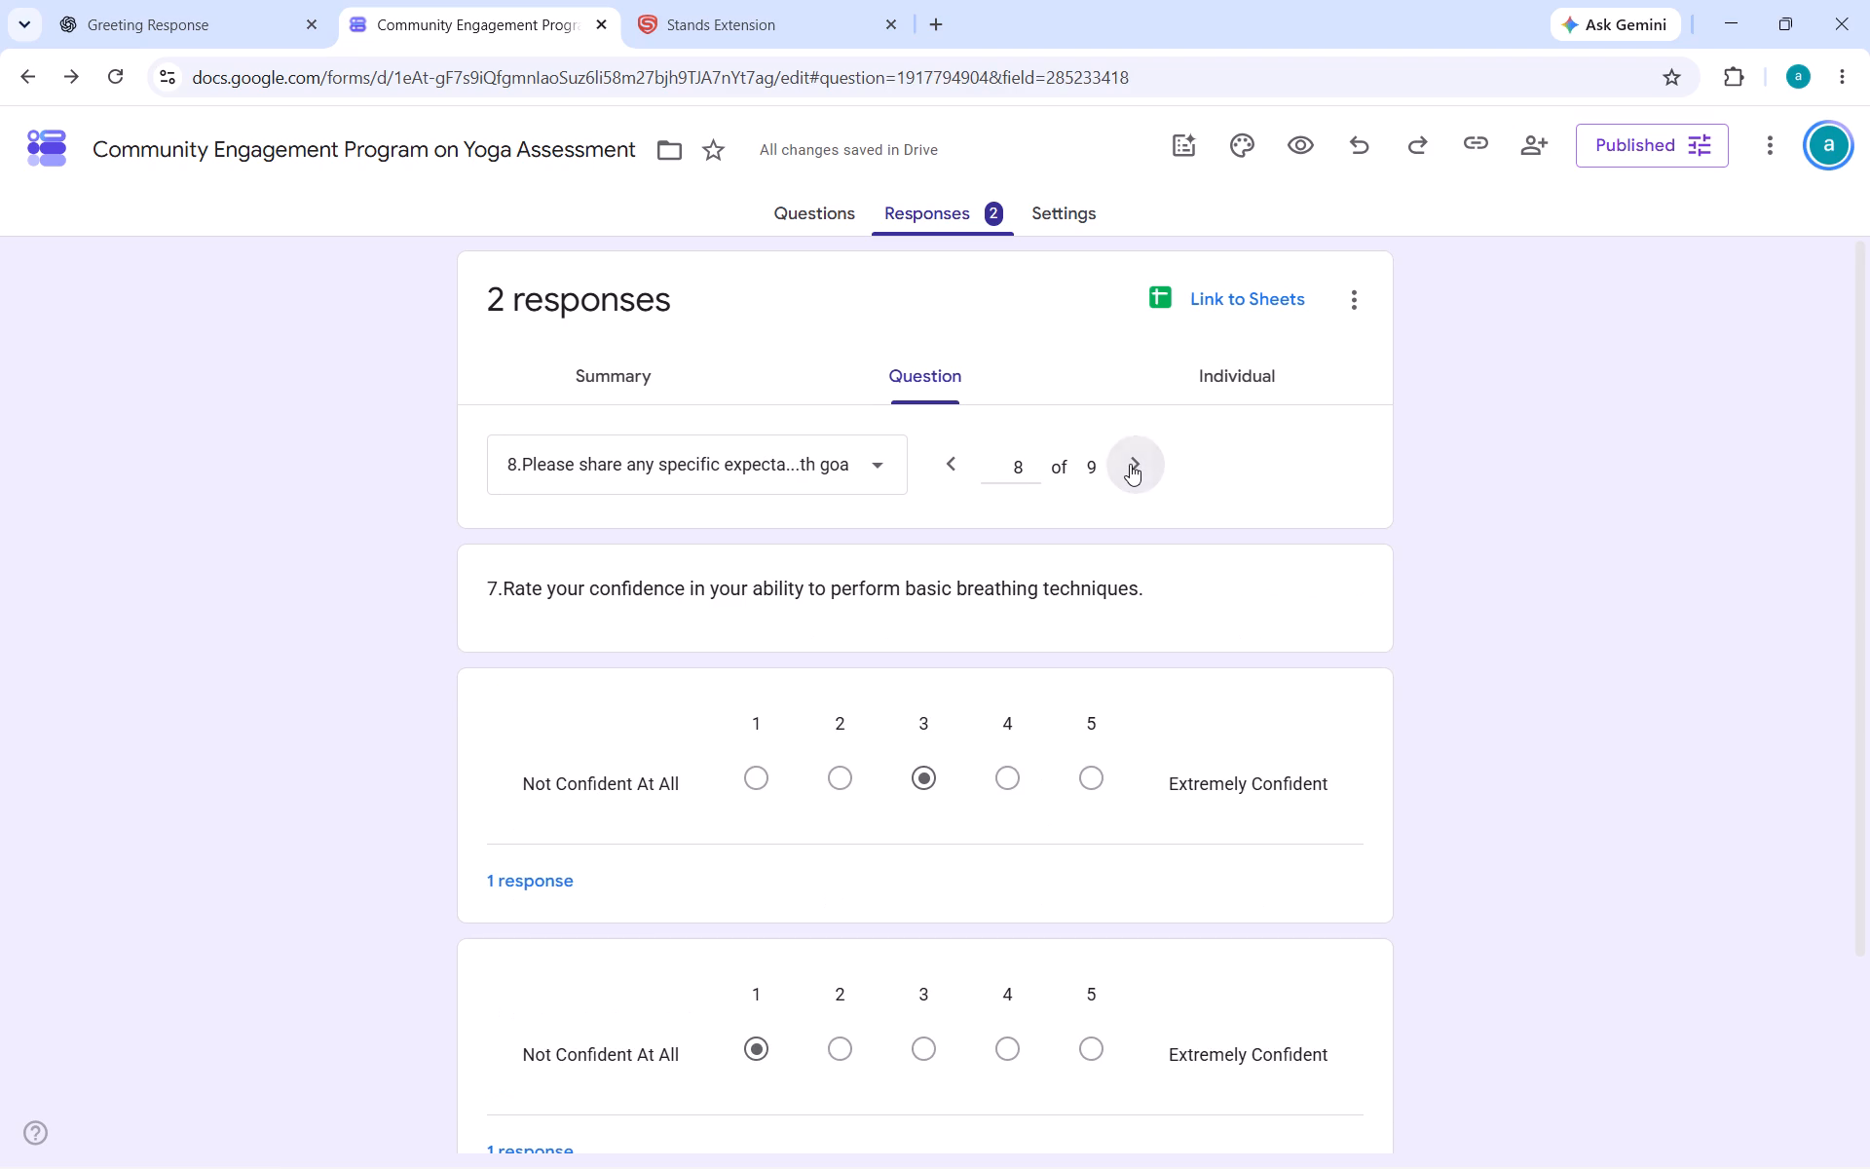
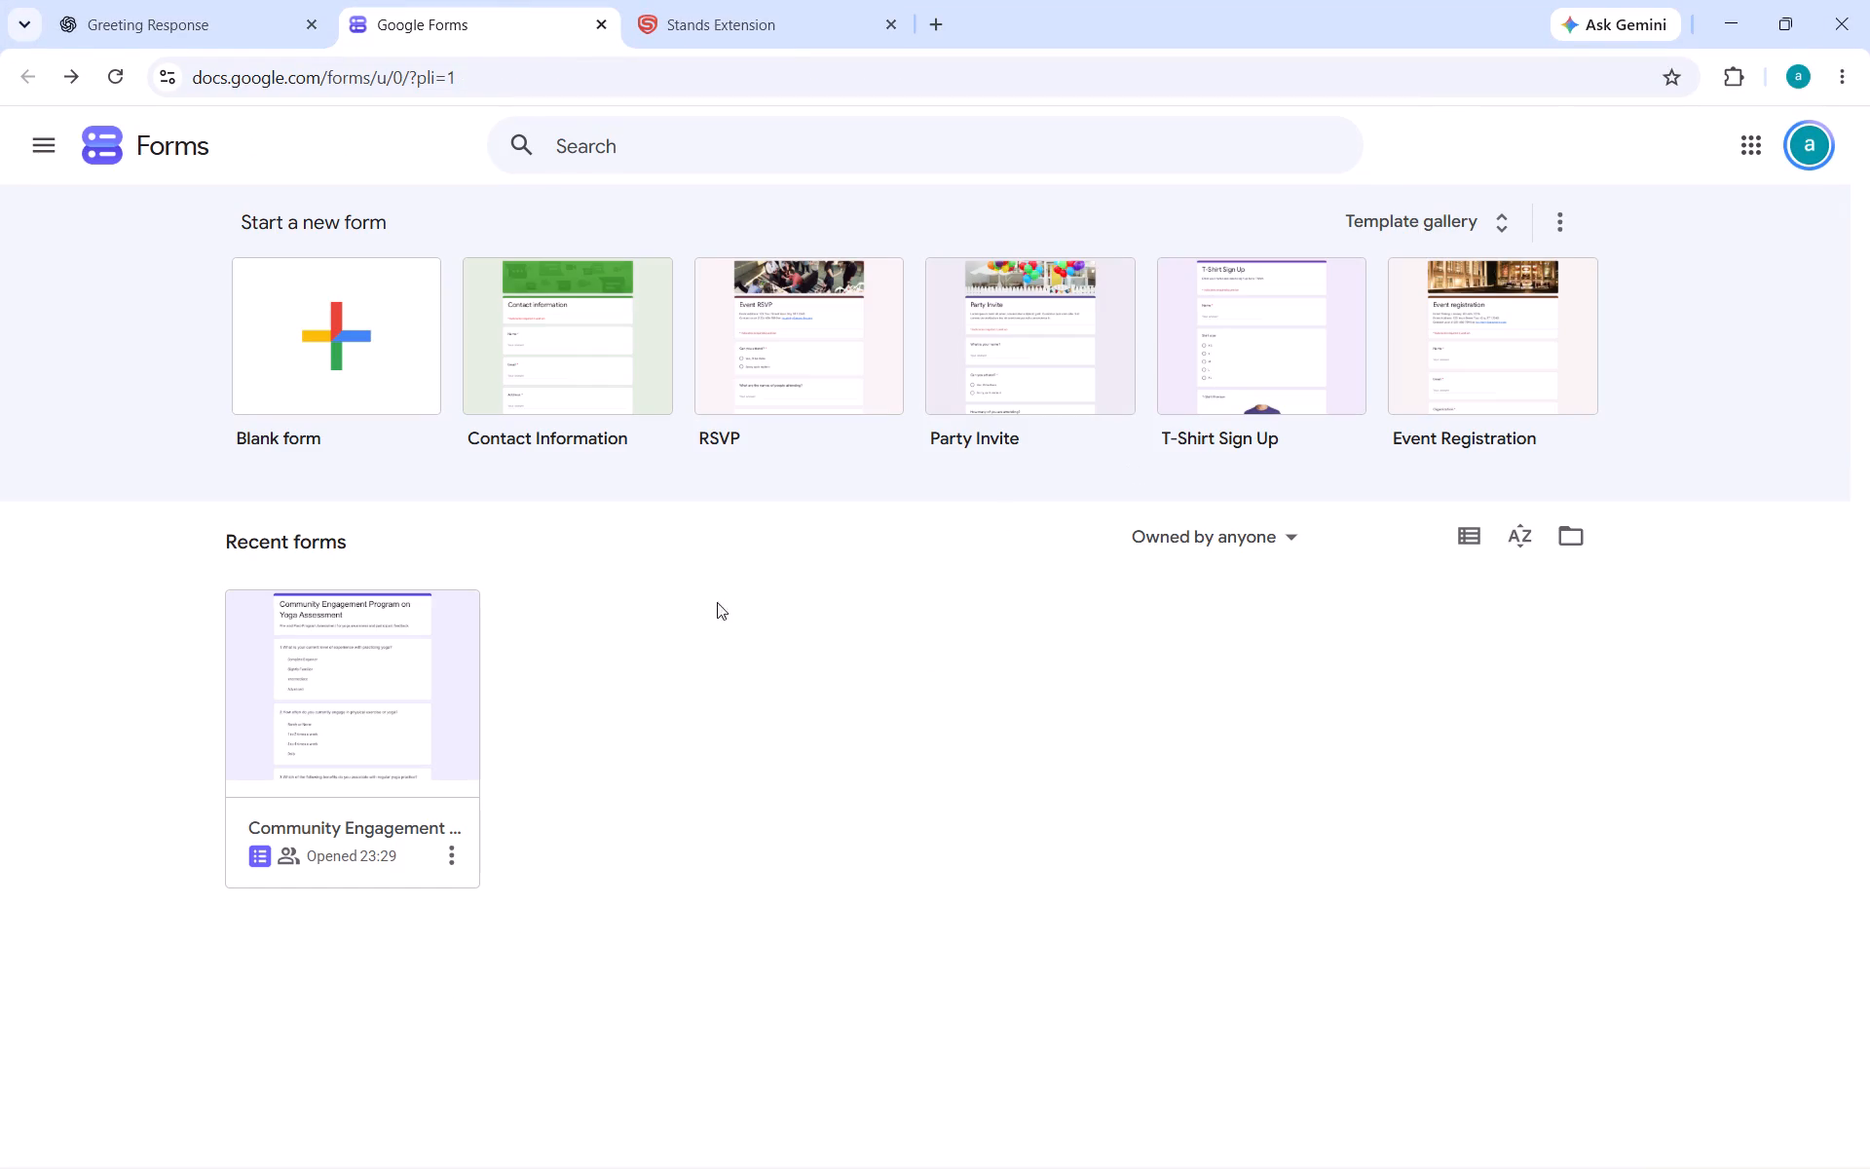
Reopen the Community Engagement yoga form from the recent forms and bring up its responses.
click(249, 704)
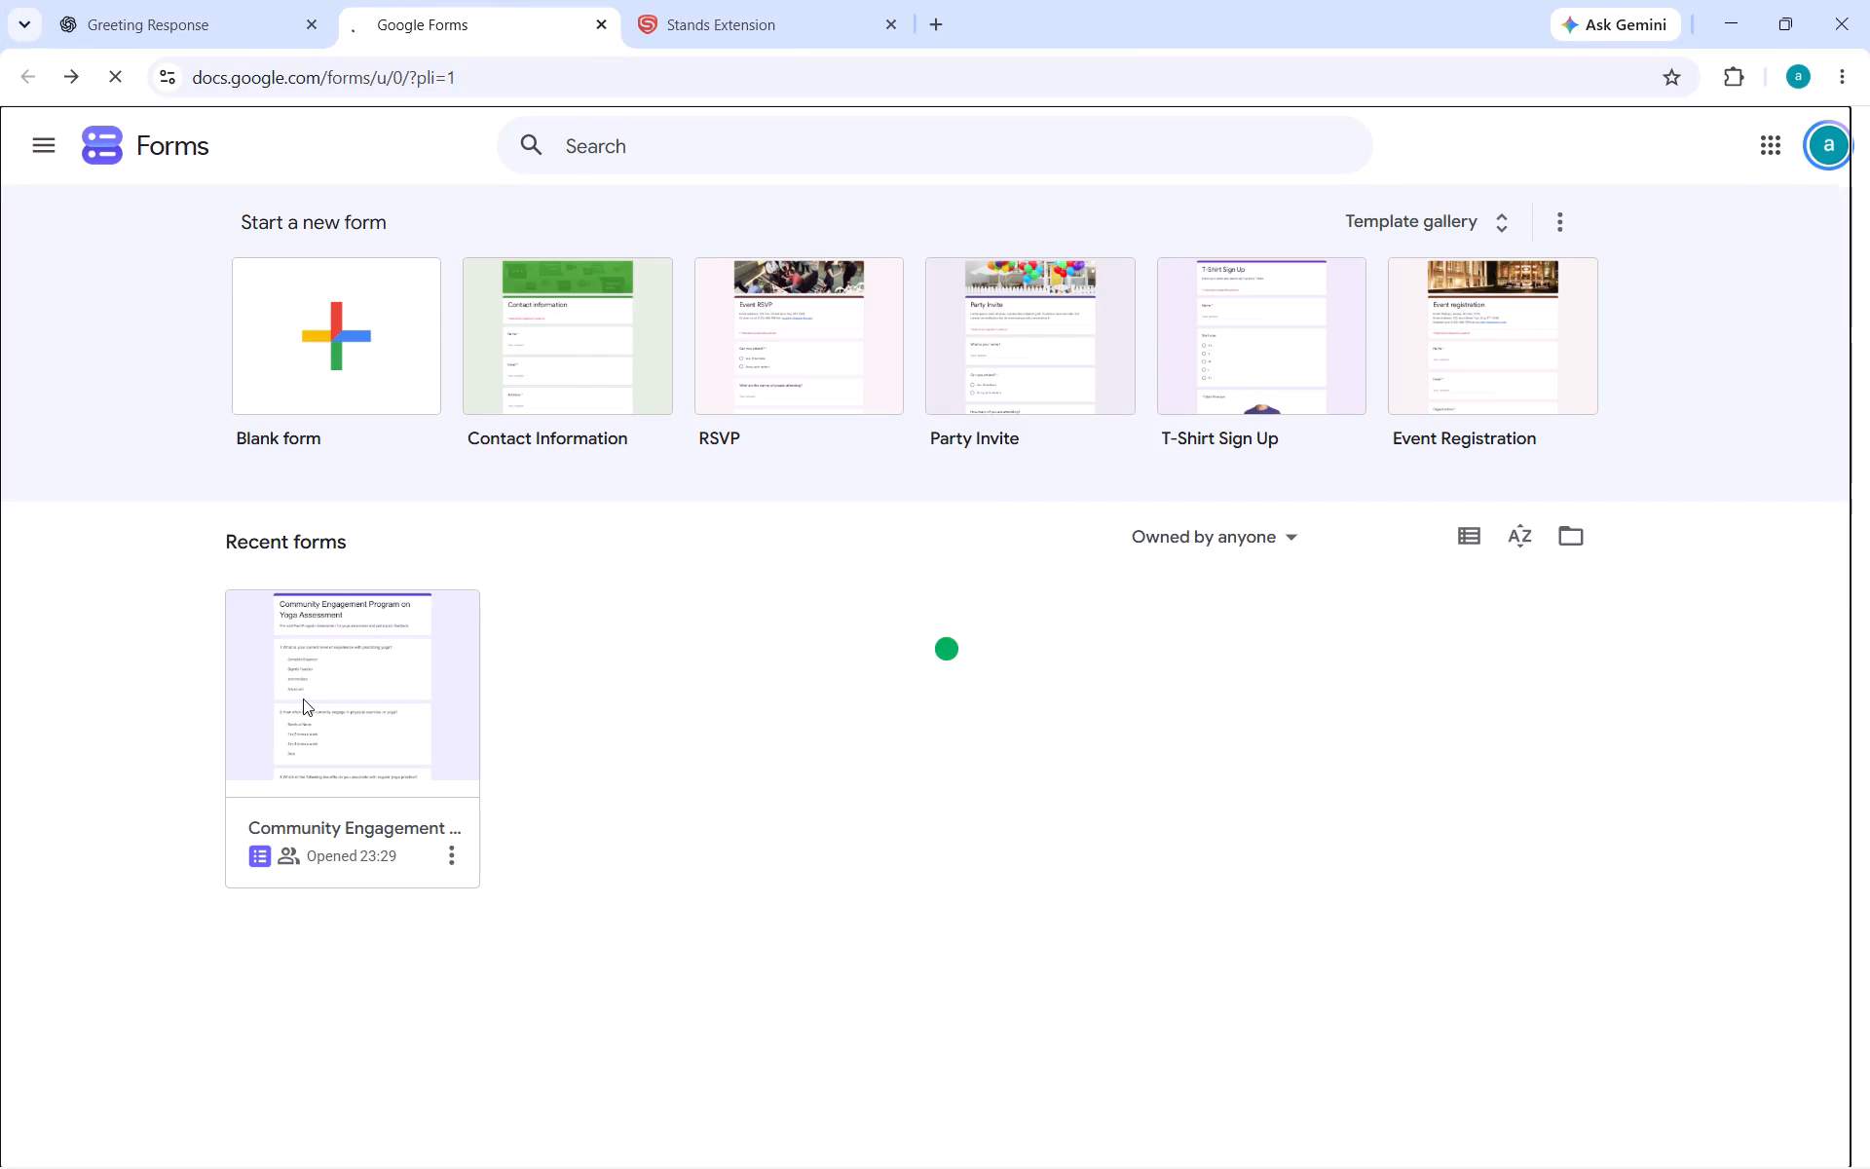
click(303, 698)
click(972, 216)
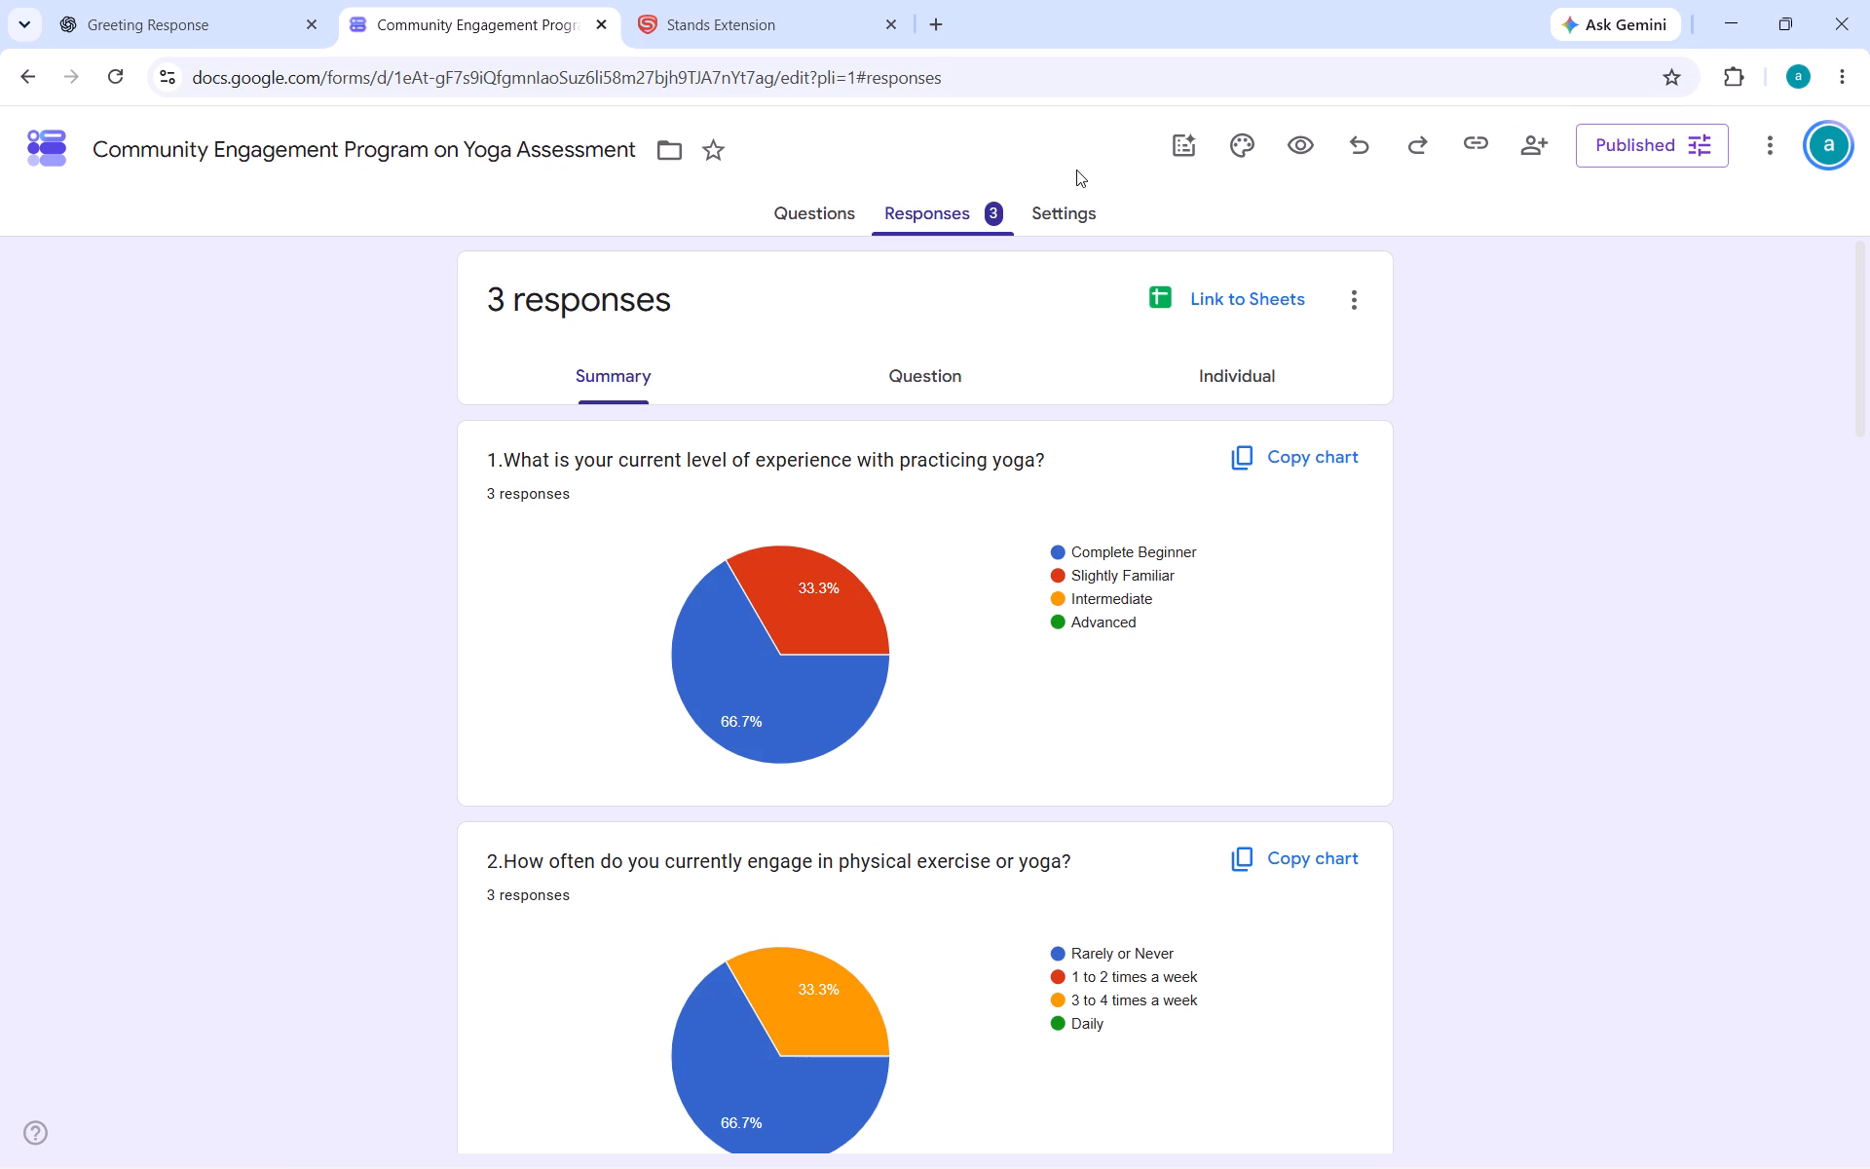
Review the response summary charts from question 1 on yoga experience through question 9 on enthusiasm, and return to the first chart.
scroll(991, 208, down, 5)
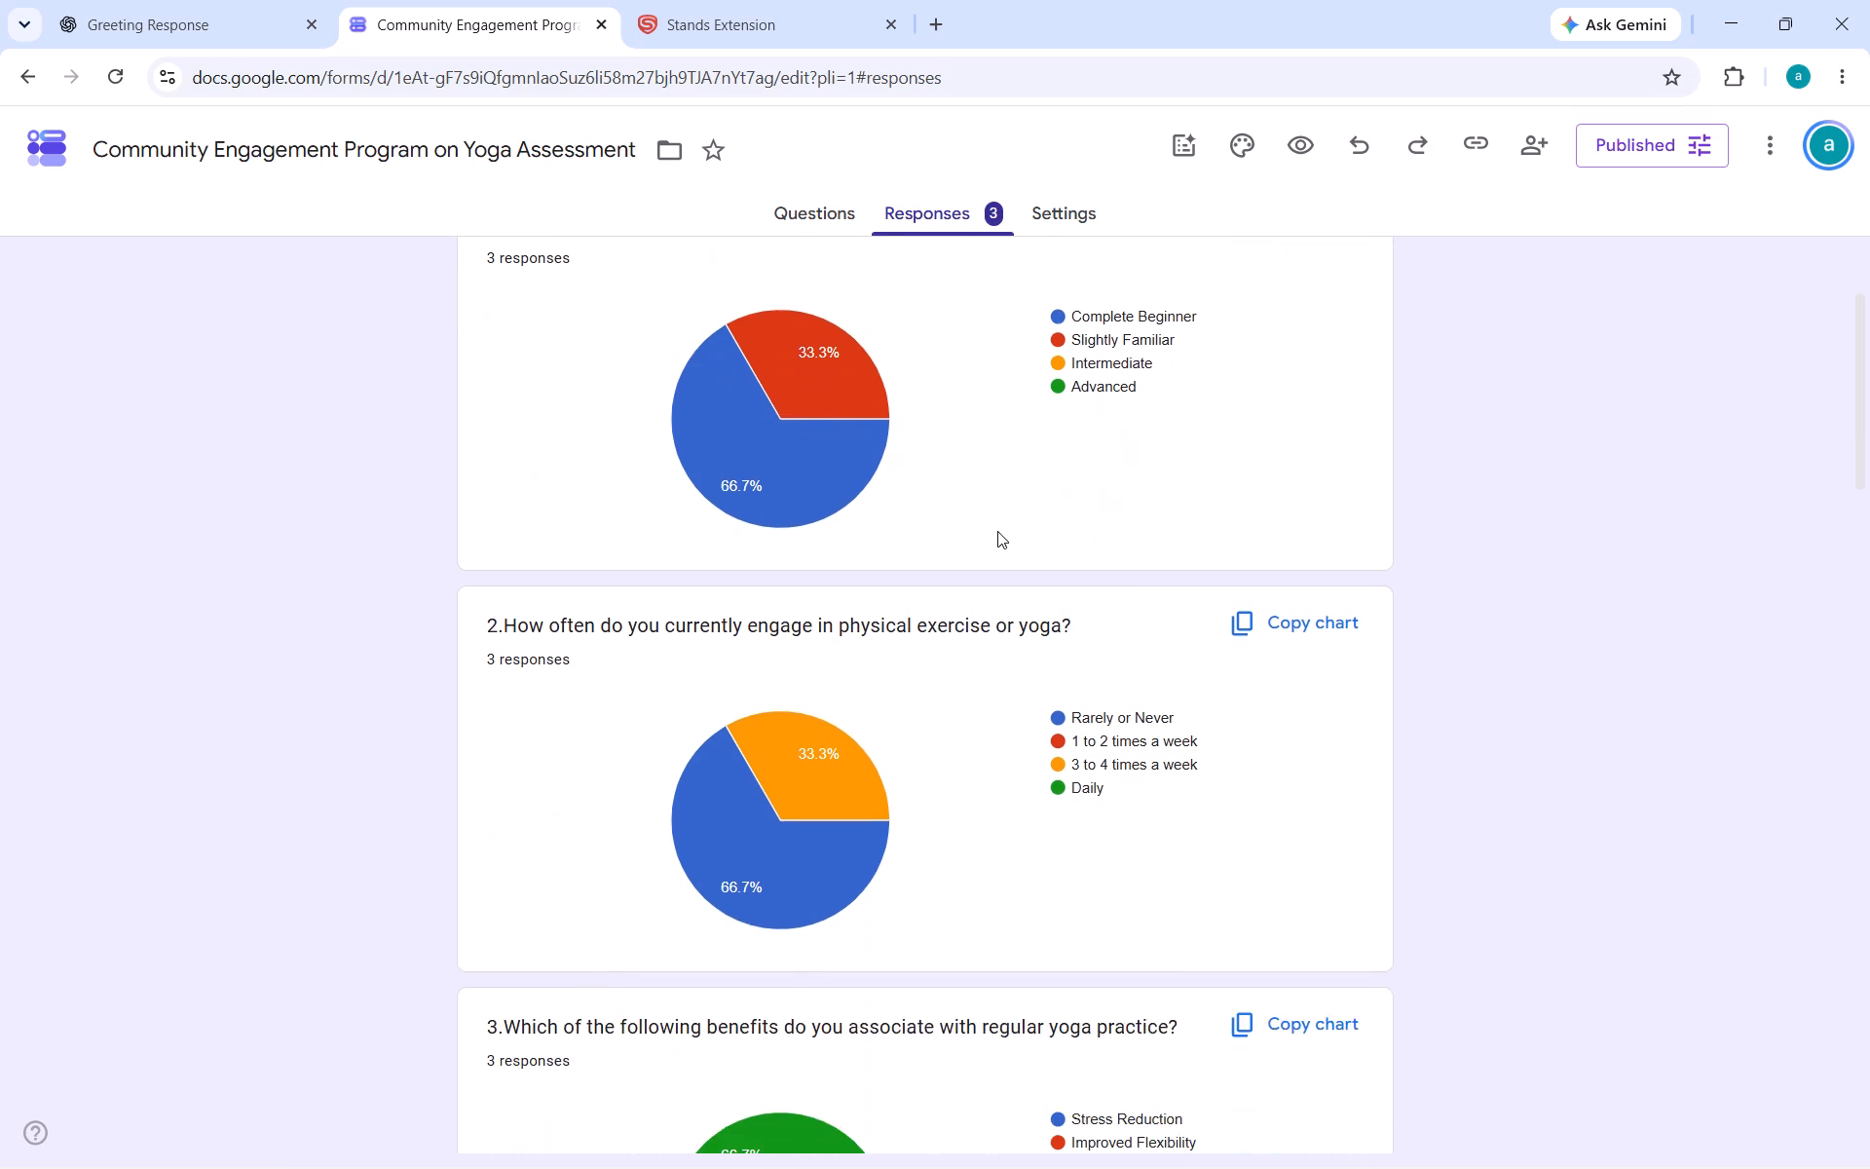
scroll(995, 532, down, 16)
scroll(984, 550, down, 7)
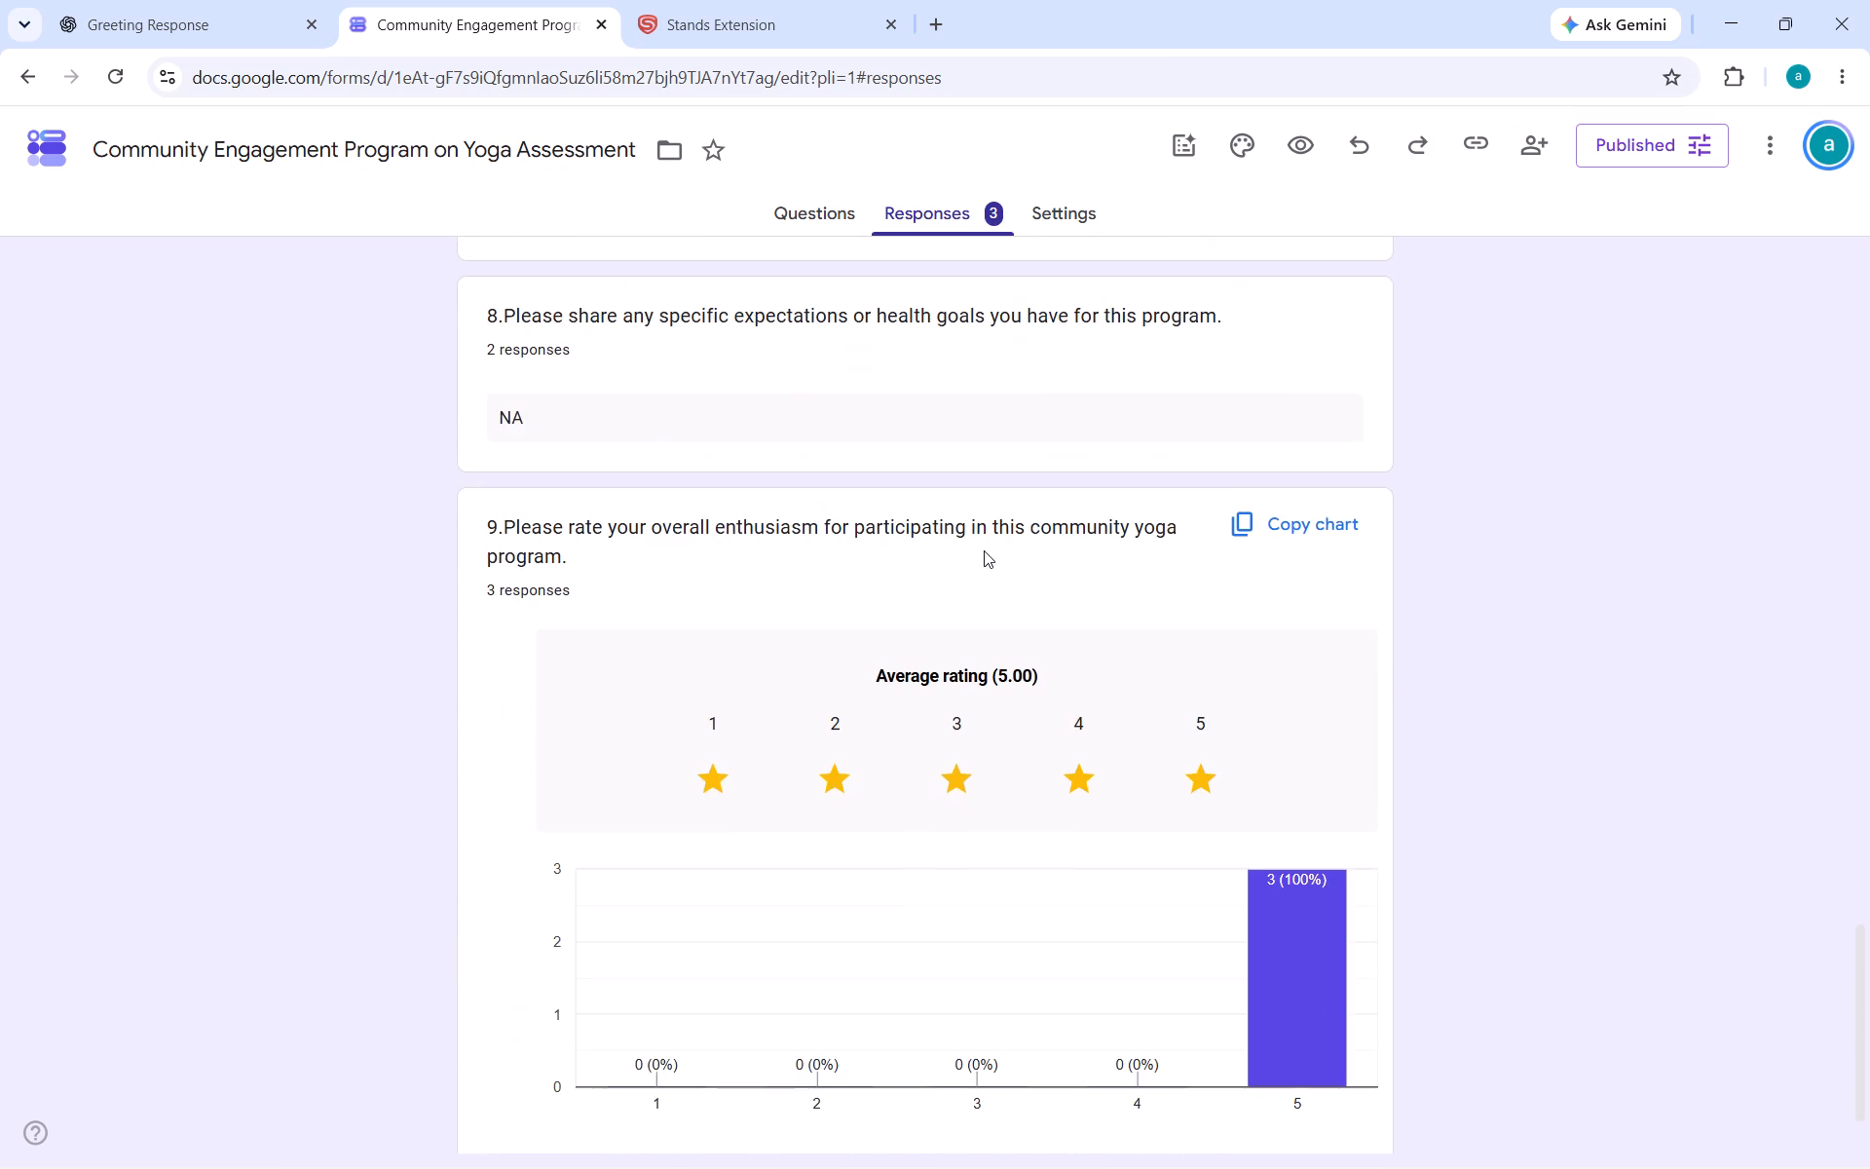
scroll(984, 545, up, 8)
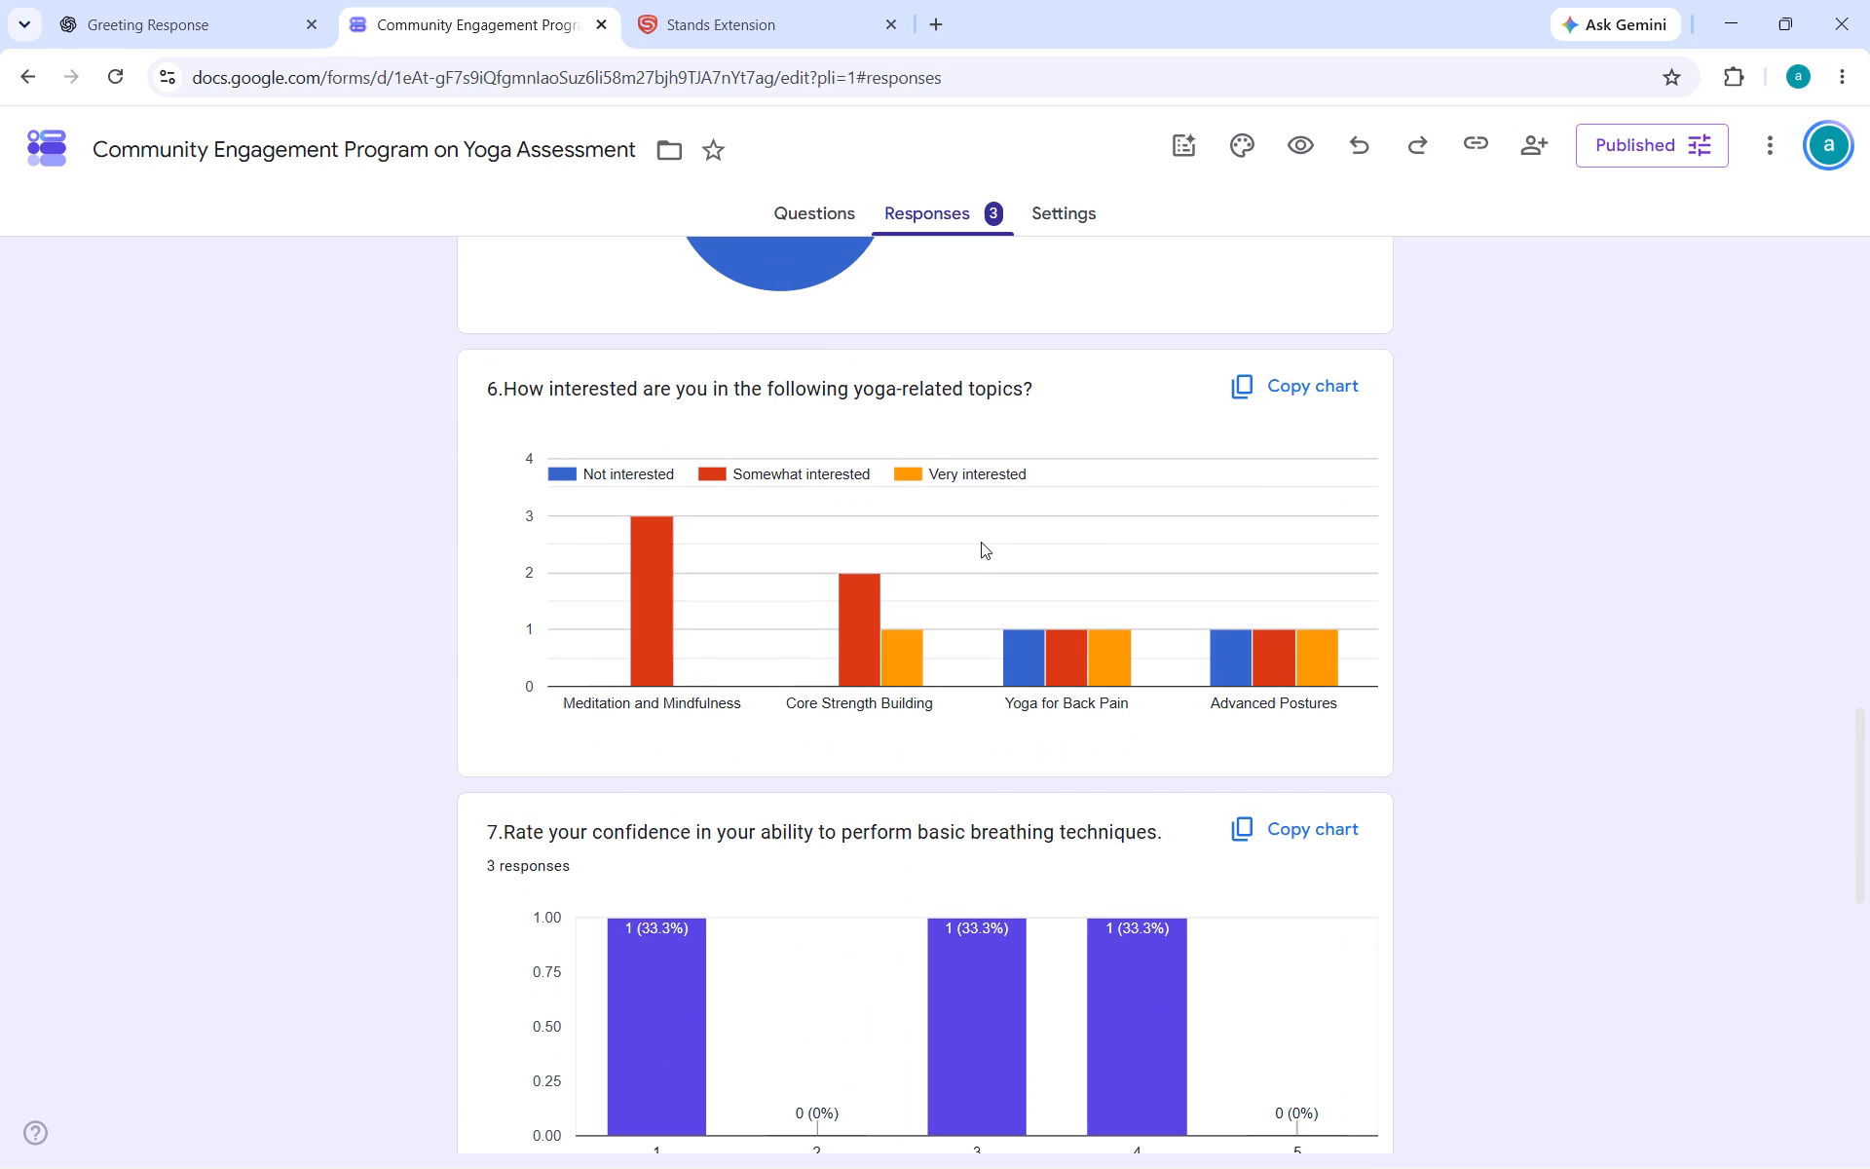
scroll(981, 542, down, 1)
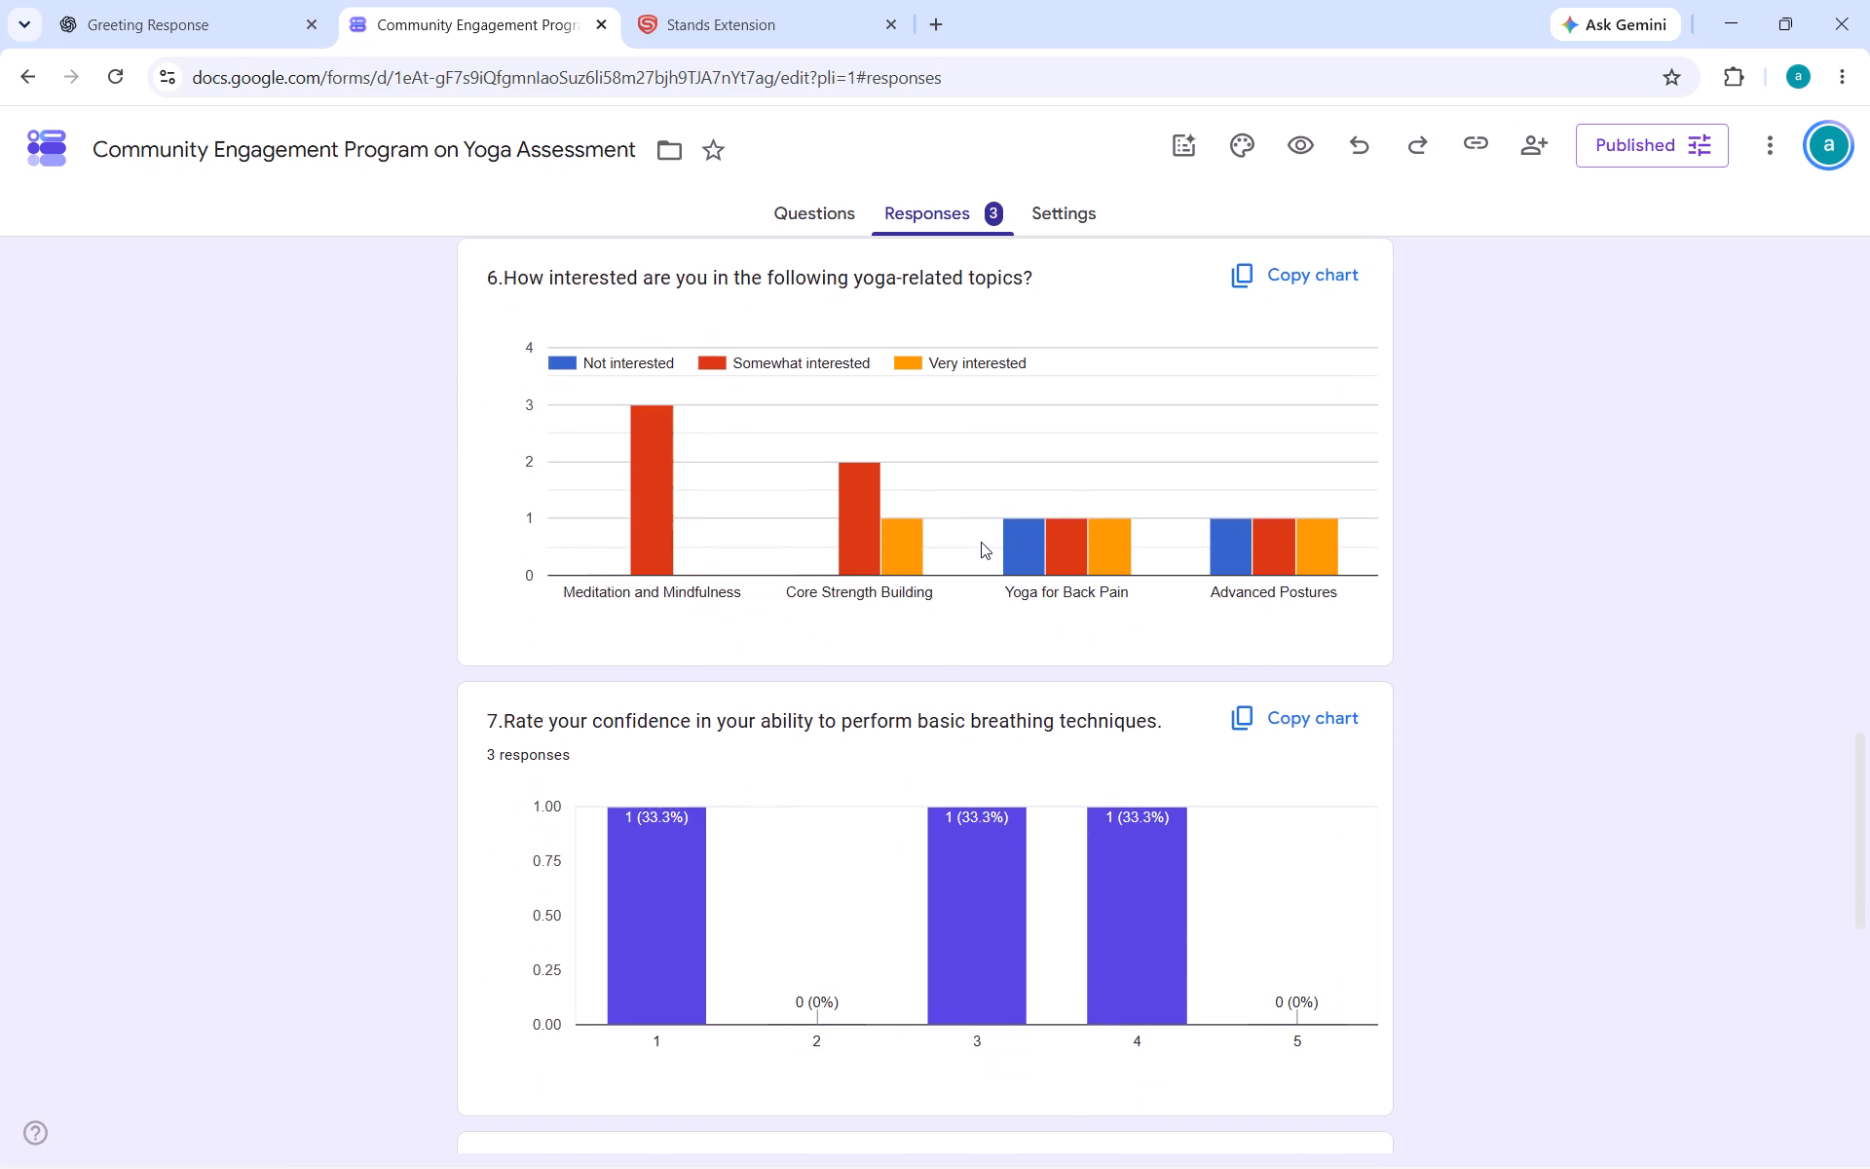
scroll(981, 542, down, 2)
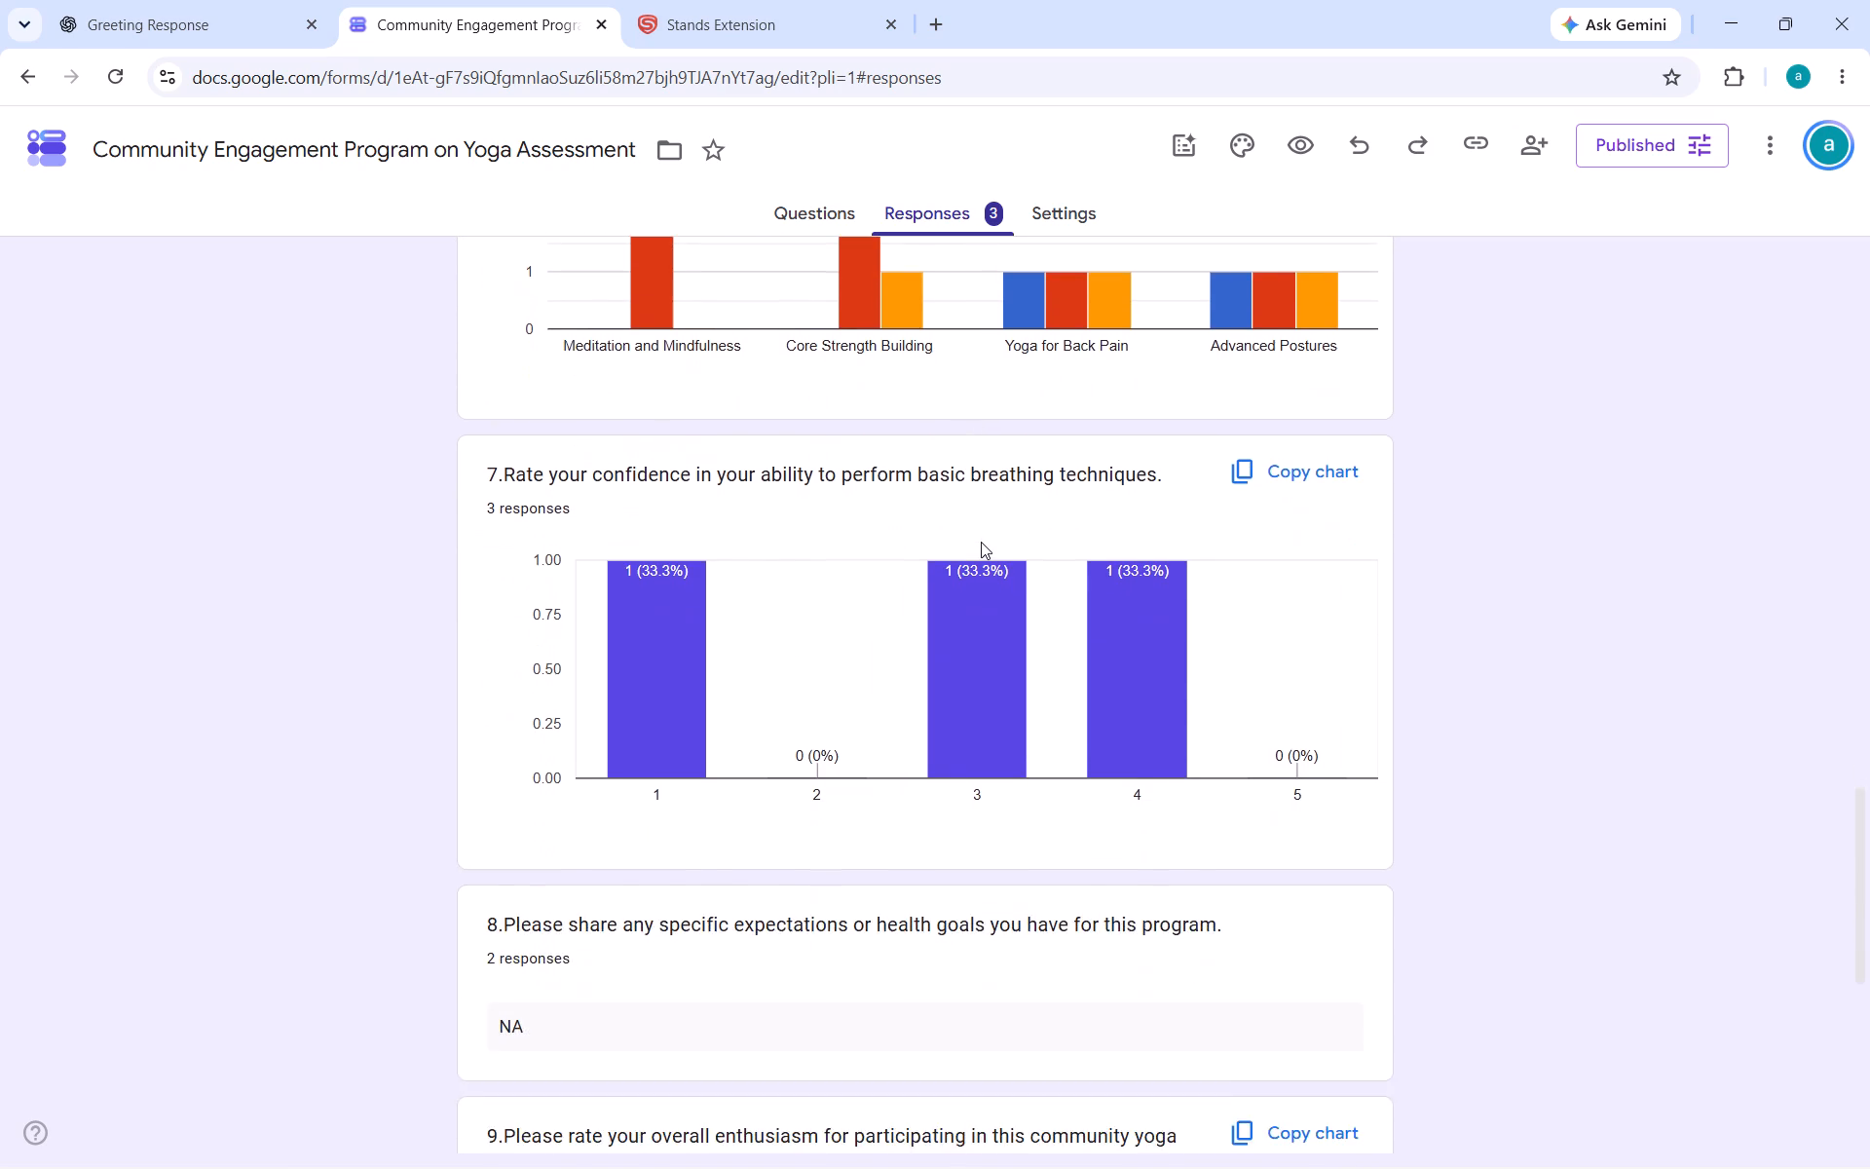
scroll(981, 542, down, 6)
scroll(957, 435, down, 6)
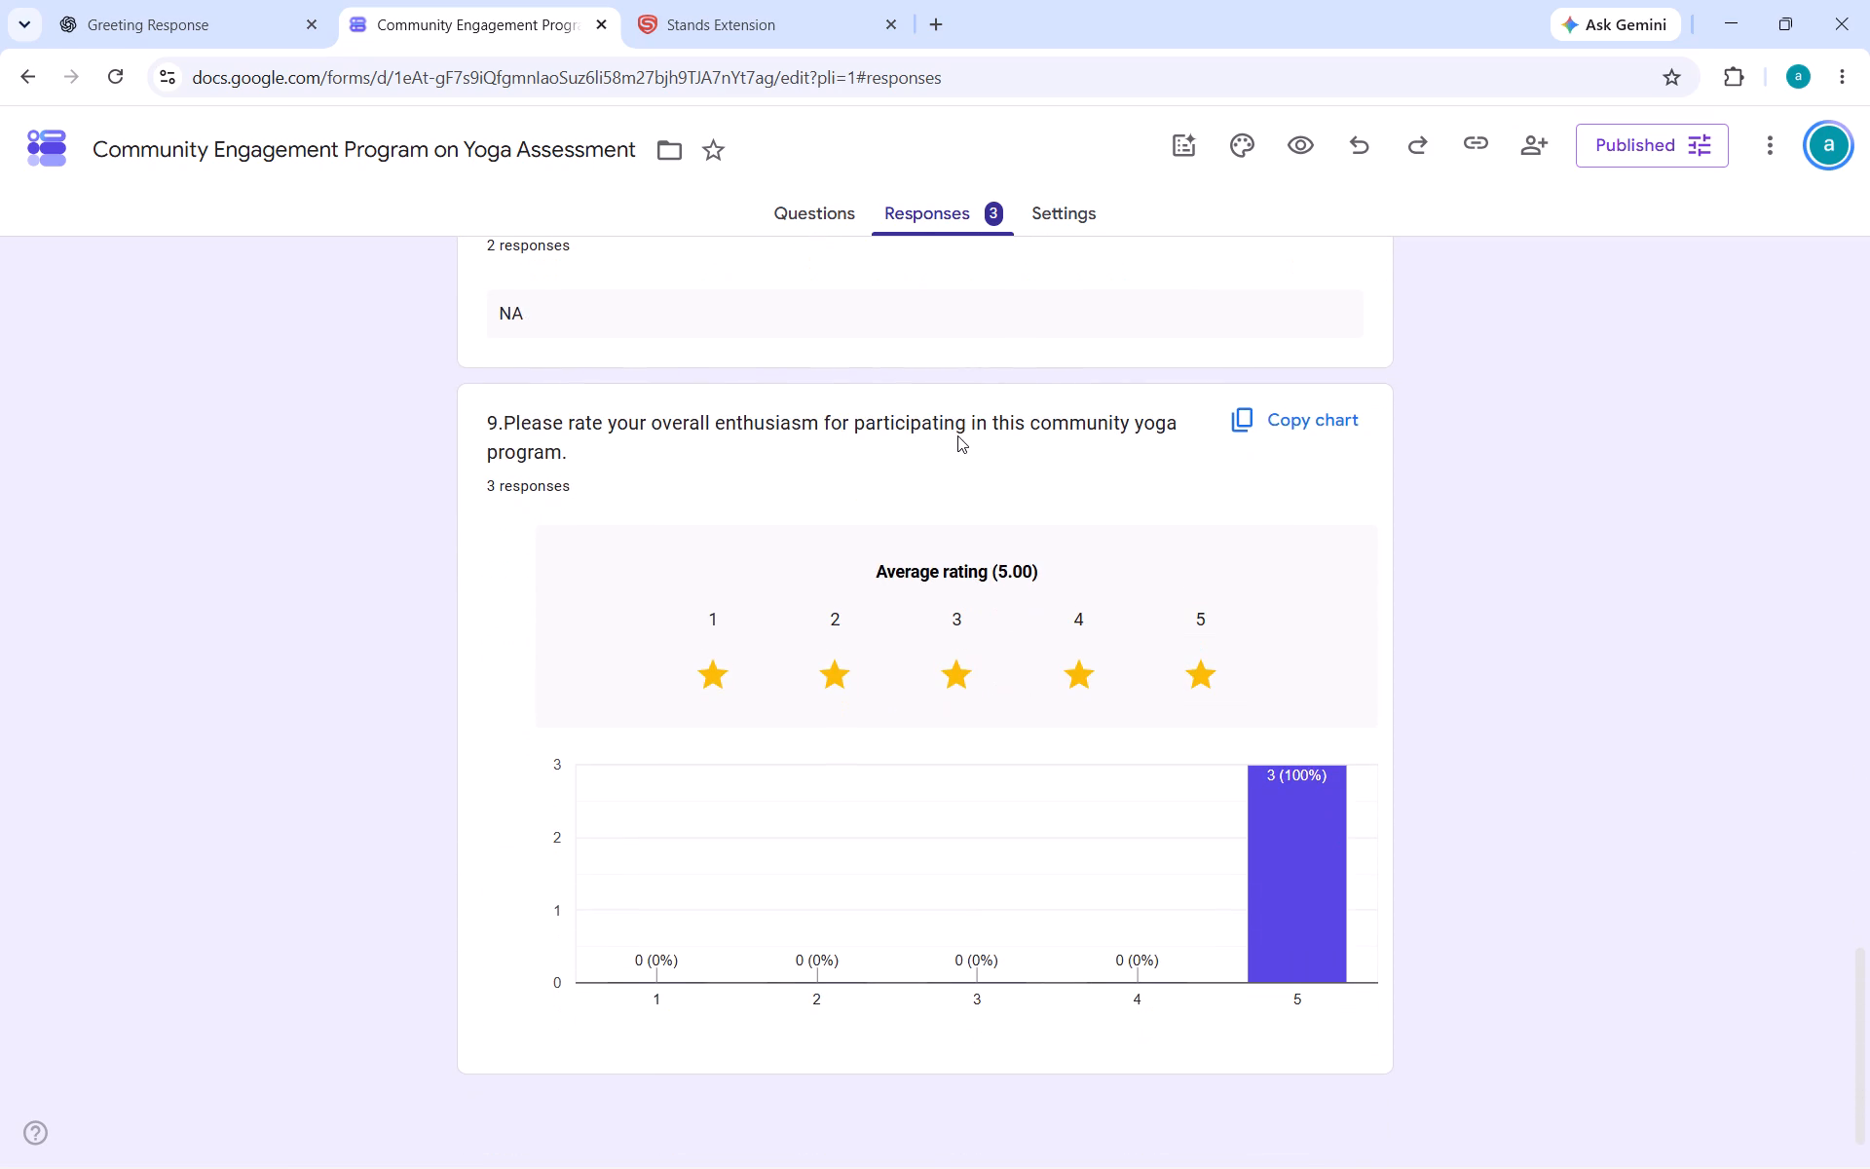
scroll(957, 435, down, 2)
scroll(953, 435, up, 9)
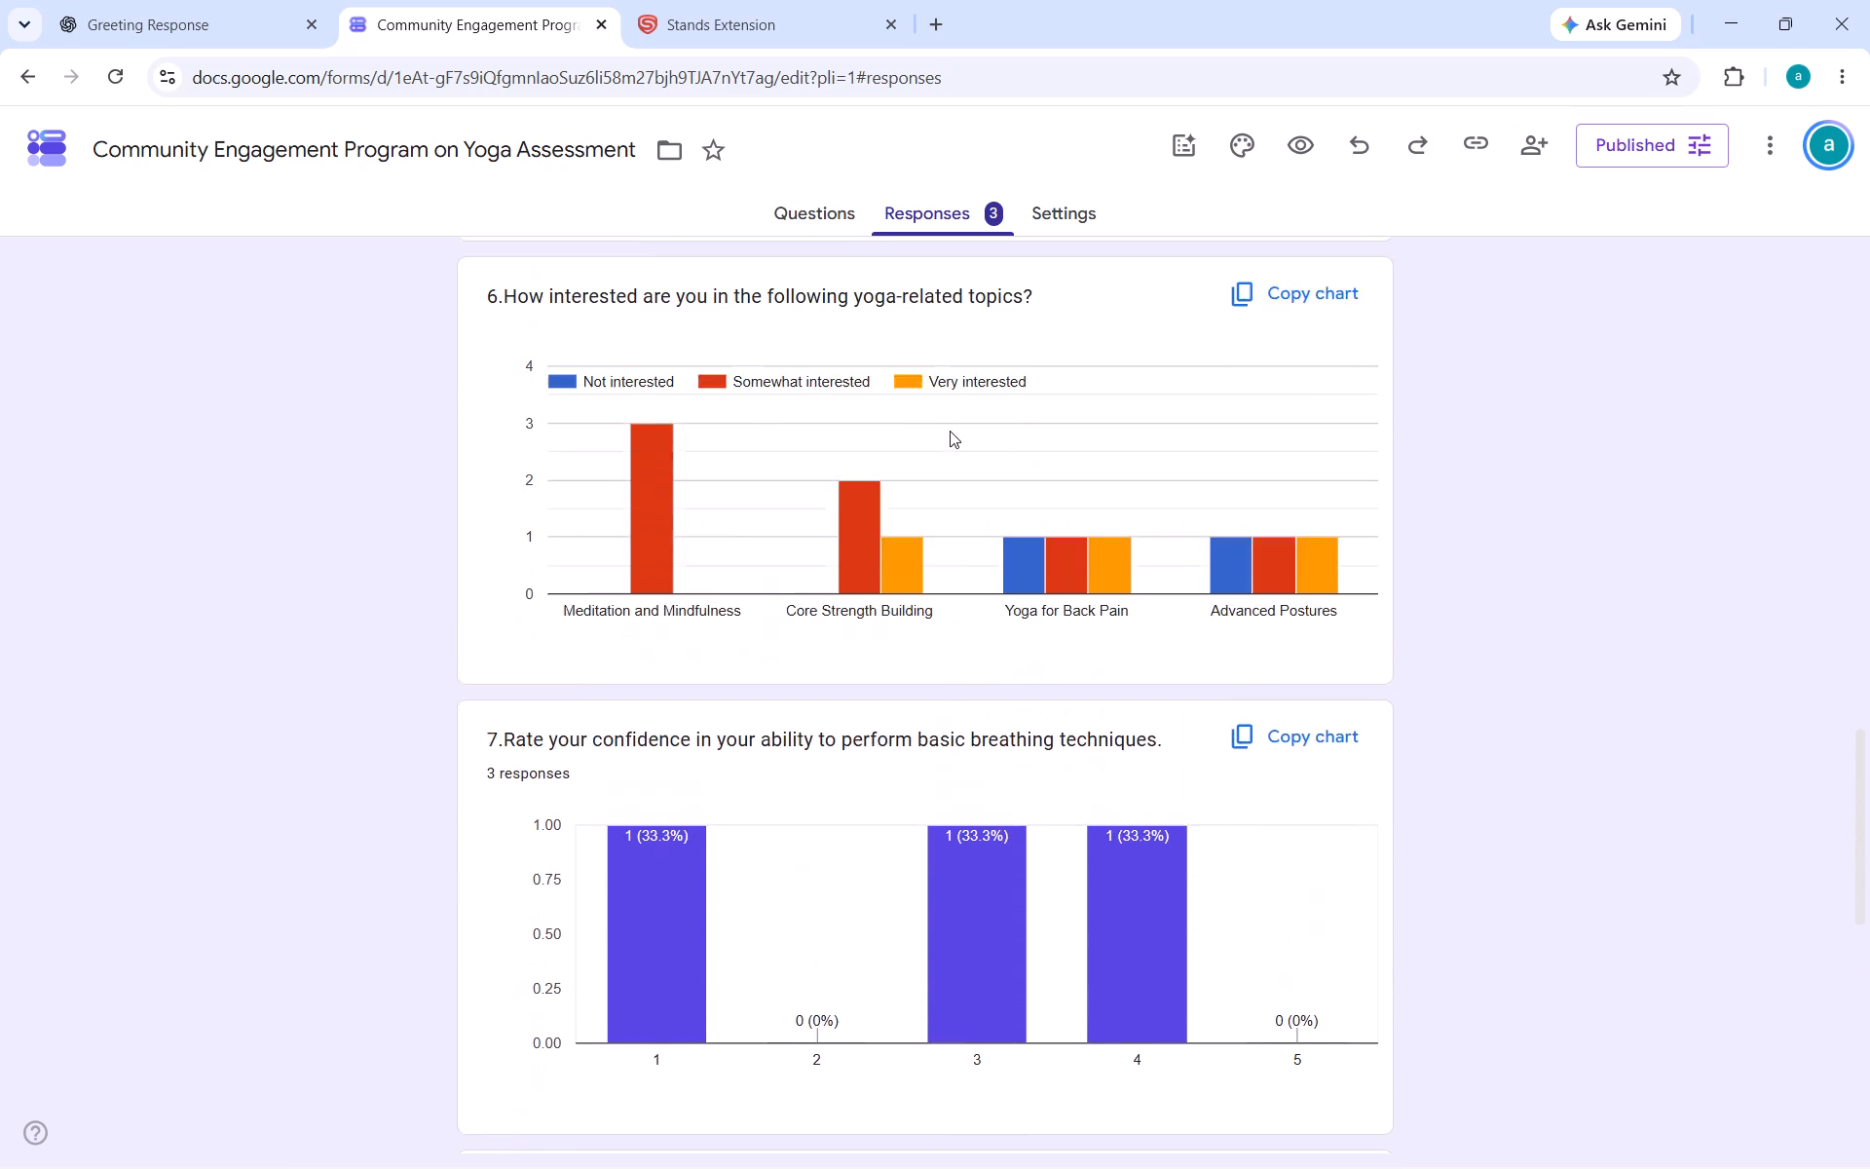
scroll(950, 431, up, 17)
scroll(950, 431, up, 6)
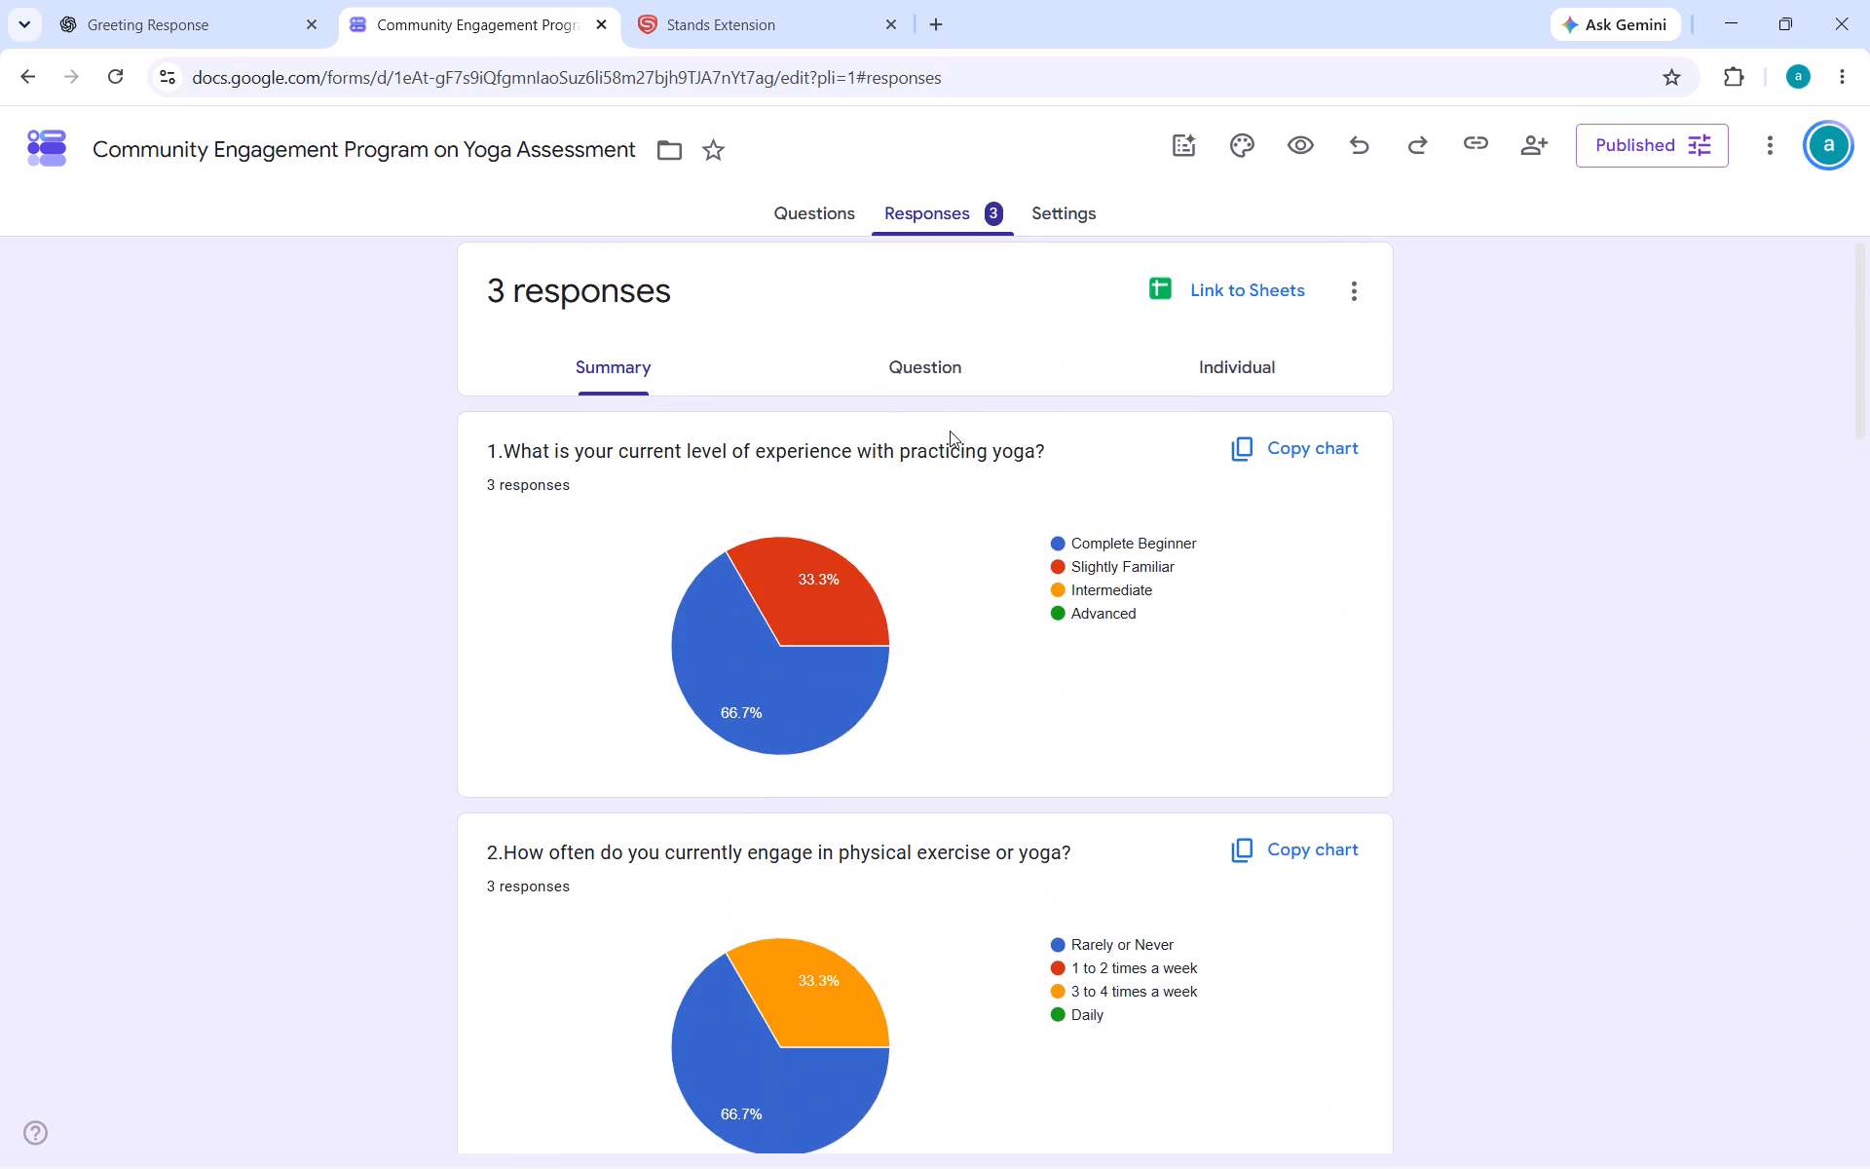
scroll(950, 431, up, 8)
scroll(935, 448, down, 7)
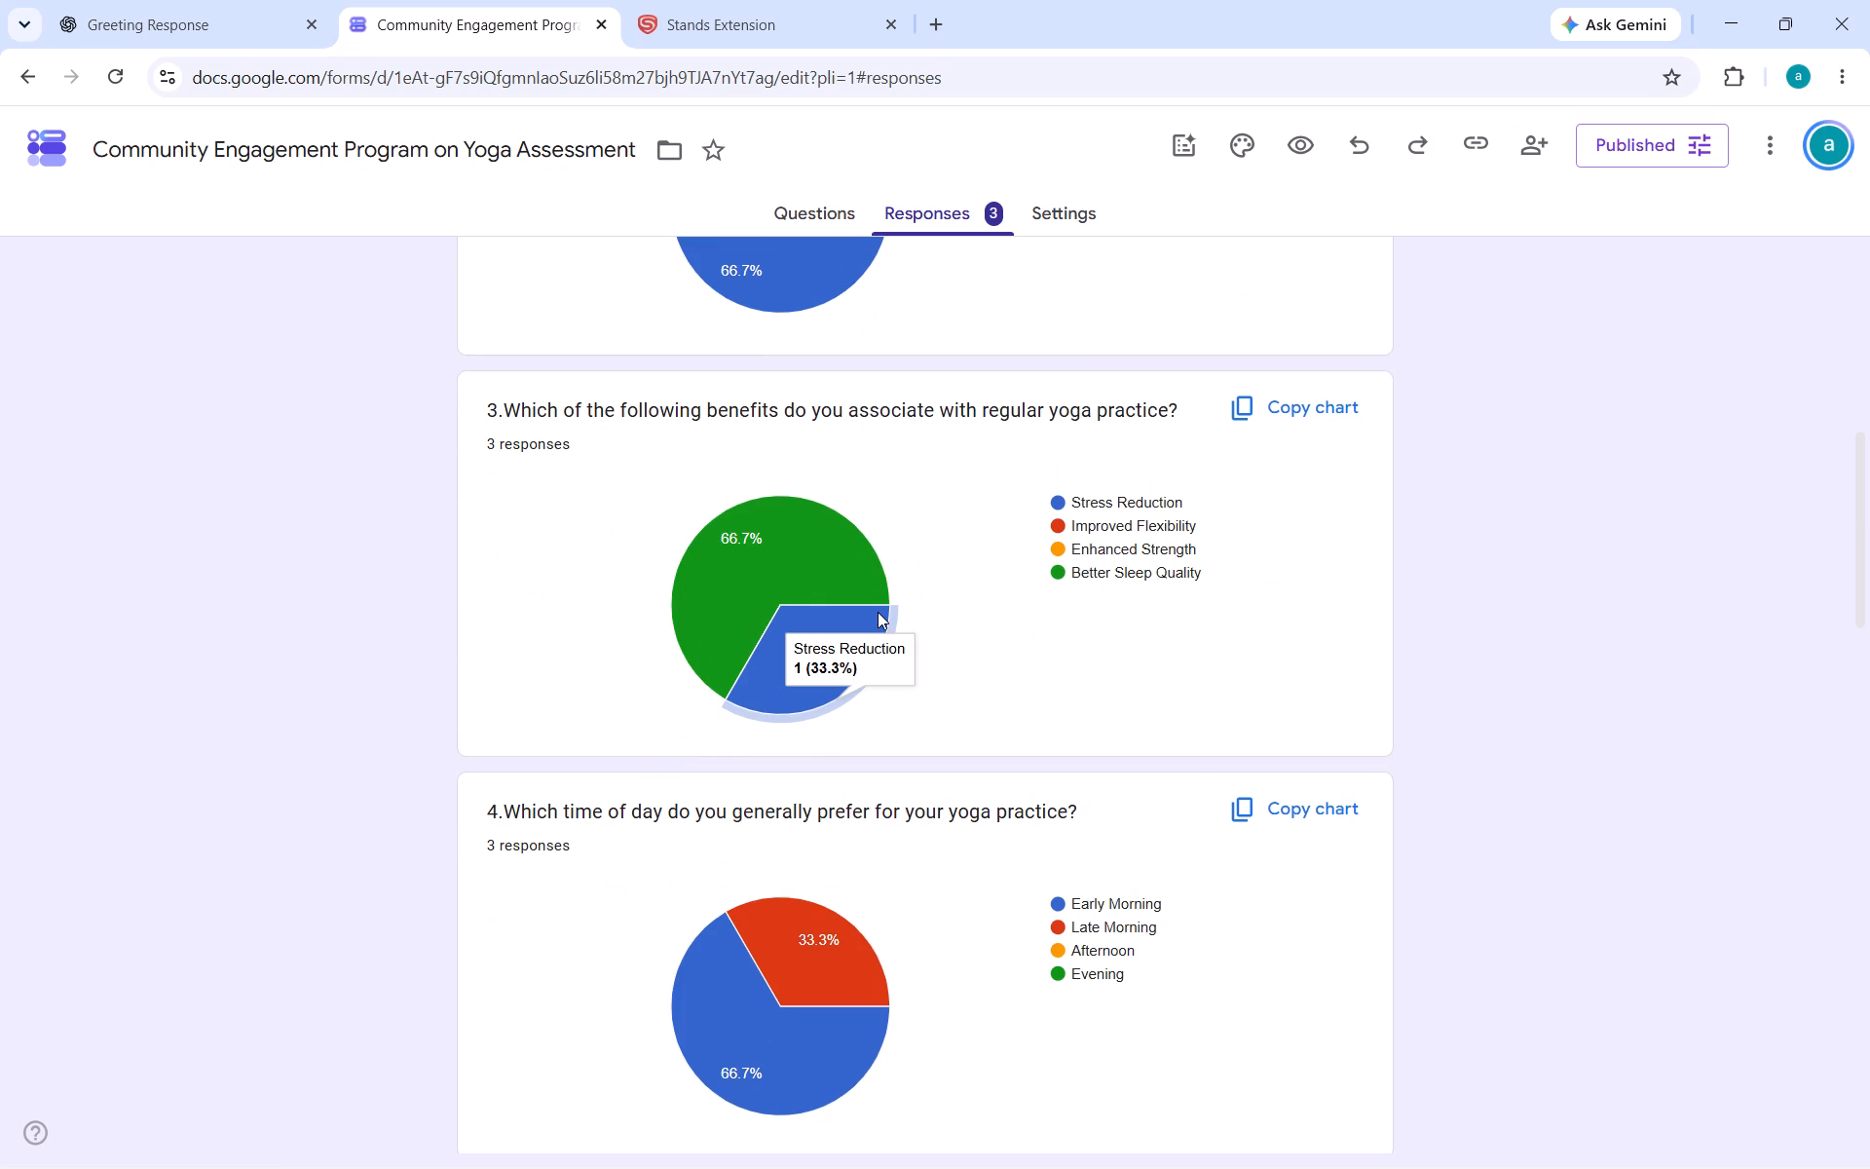
scroll(878, 612, up, 16)
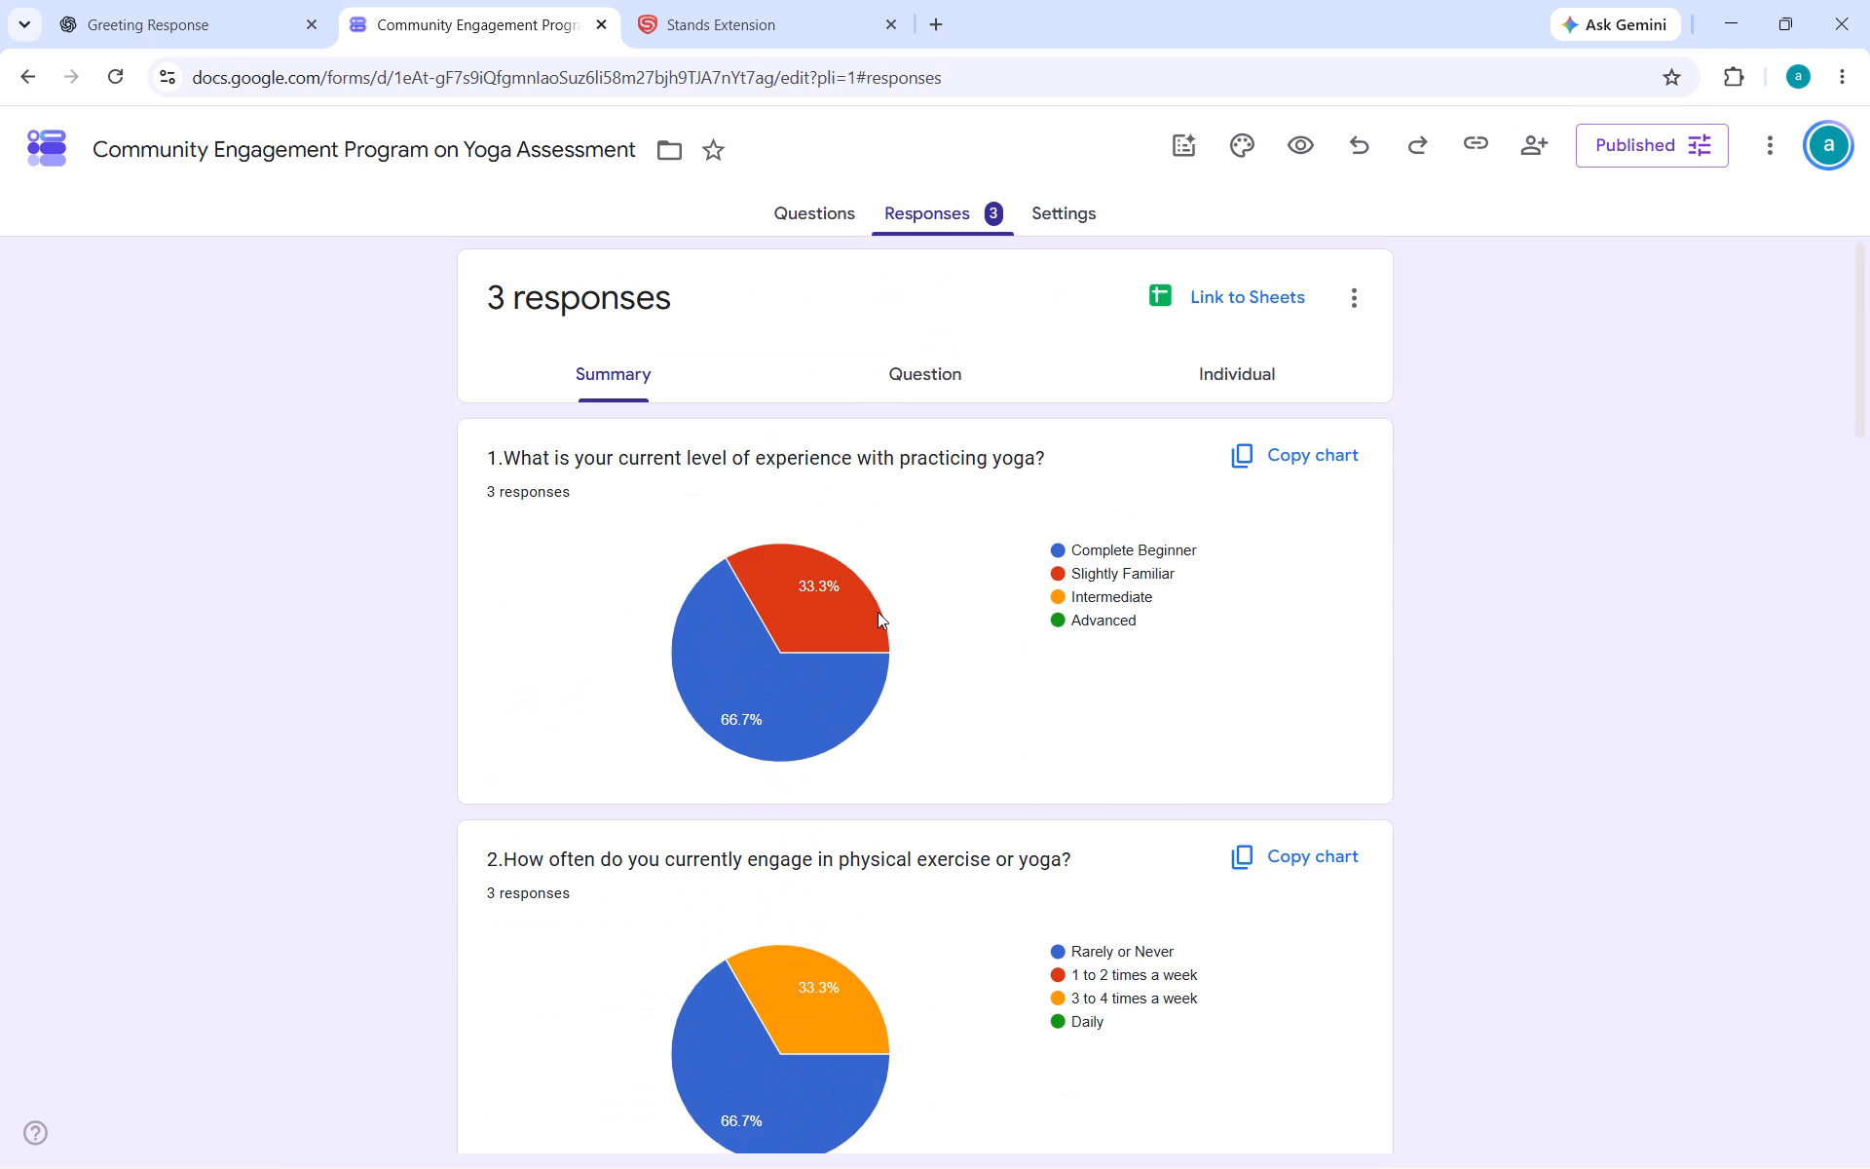
Examine the first individual response through all its answers, and return to its beginning.
click(954, 390)
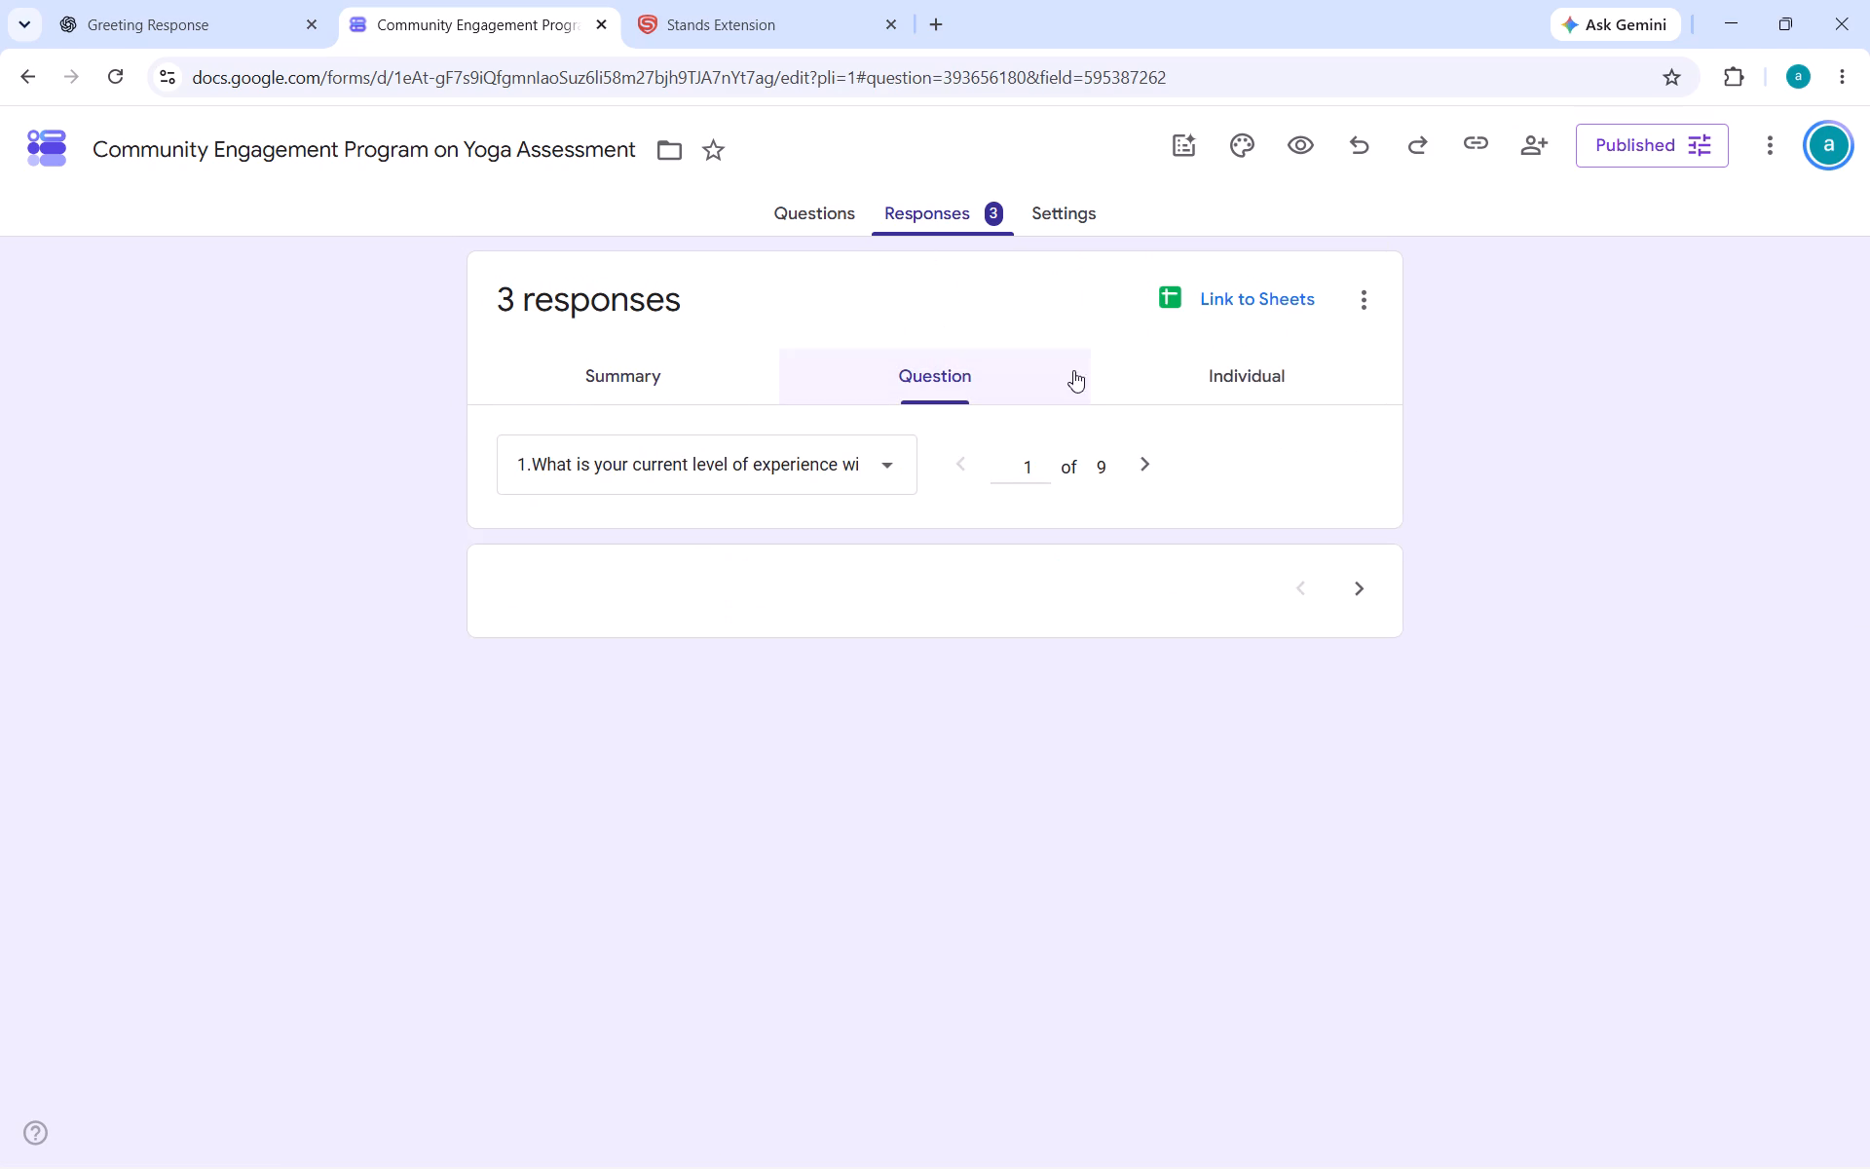
click(1218, 386)
scroll(867, 659, down, 19)
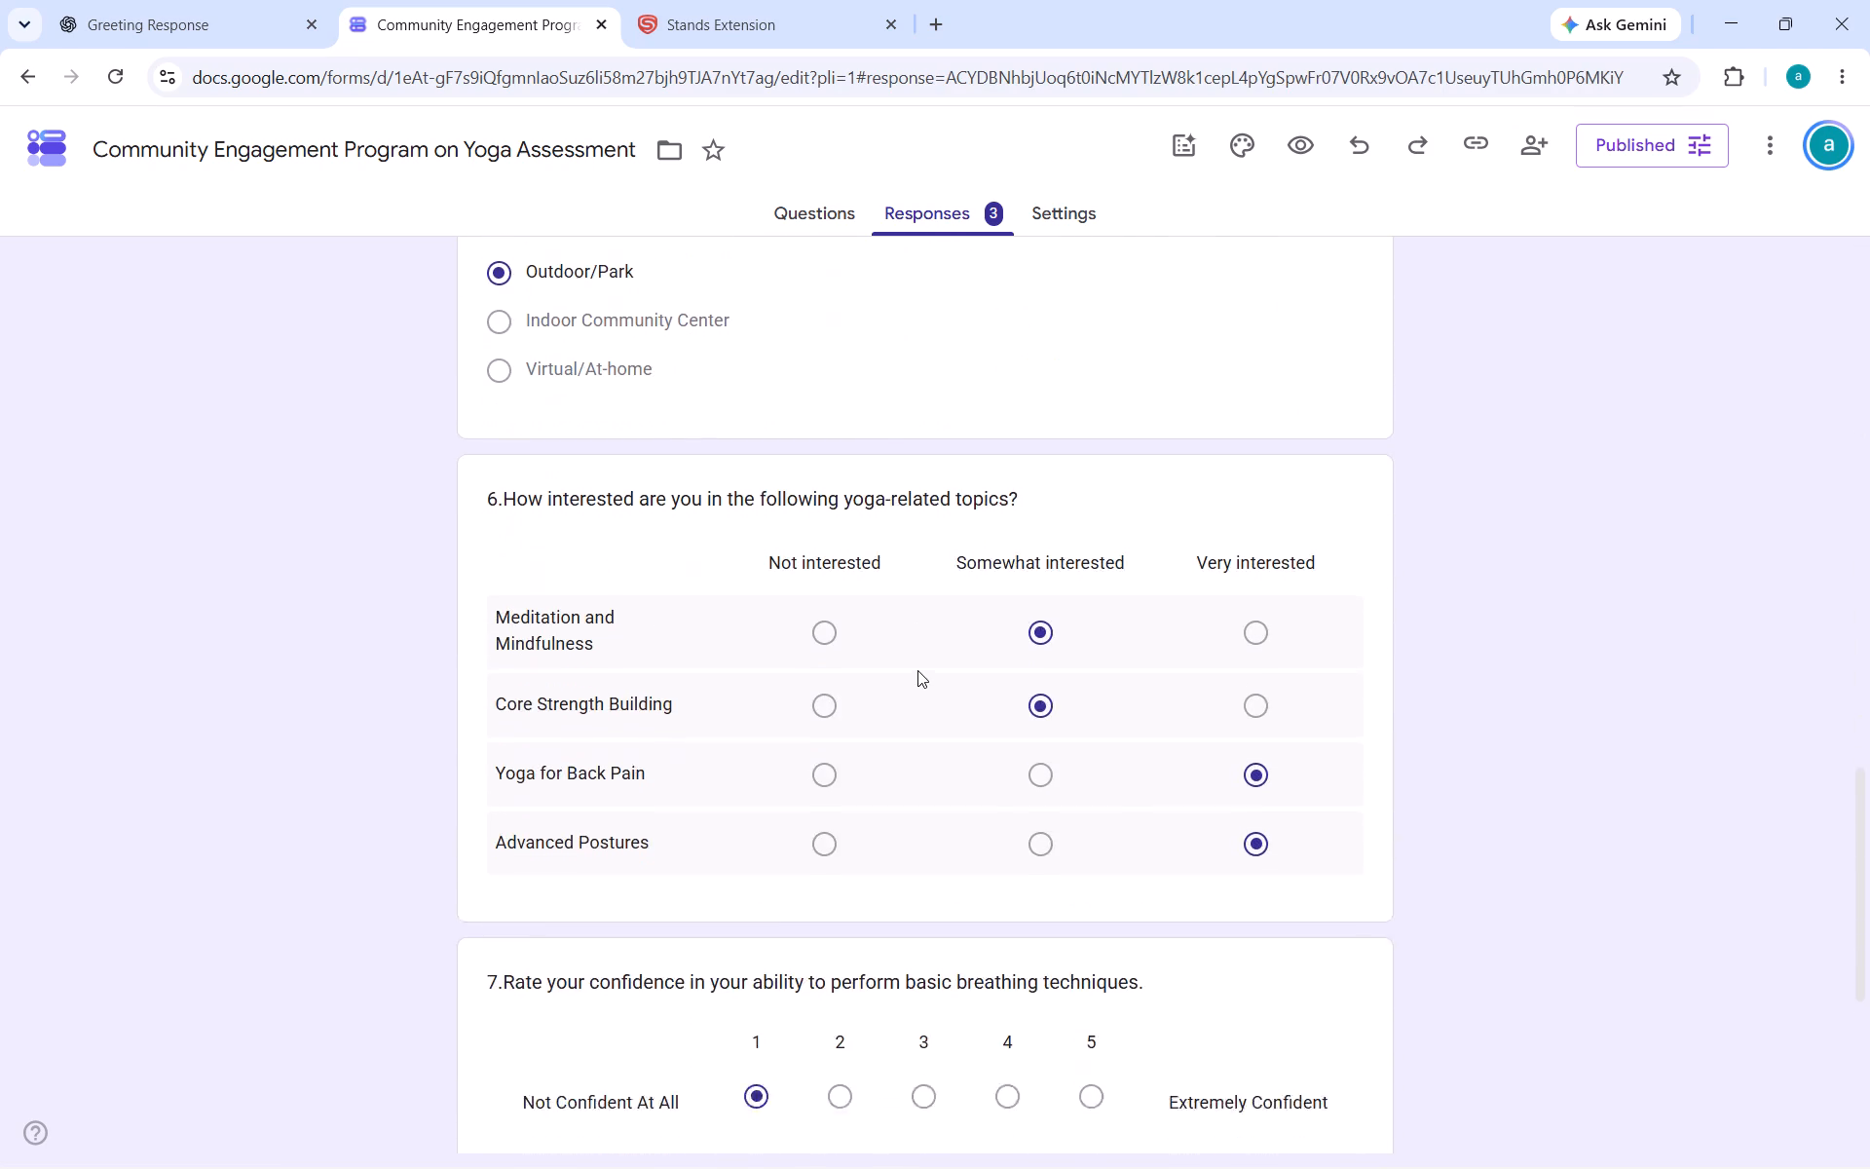
scroll(917, 670, down, 5)
scroll(913, 679, up, 10)
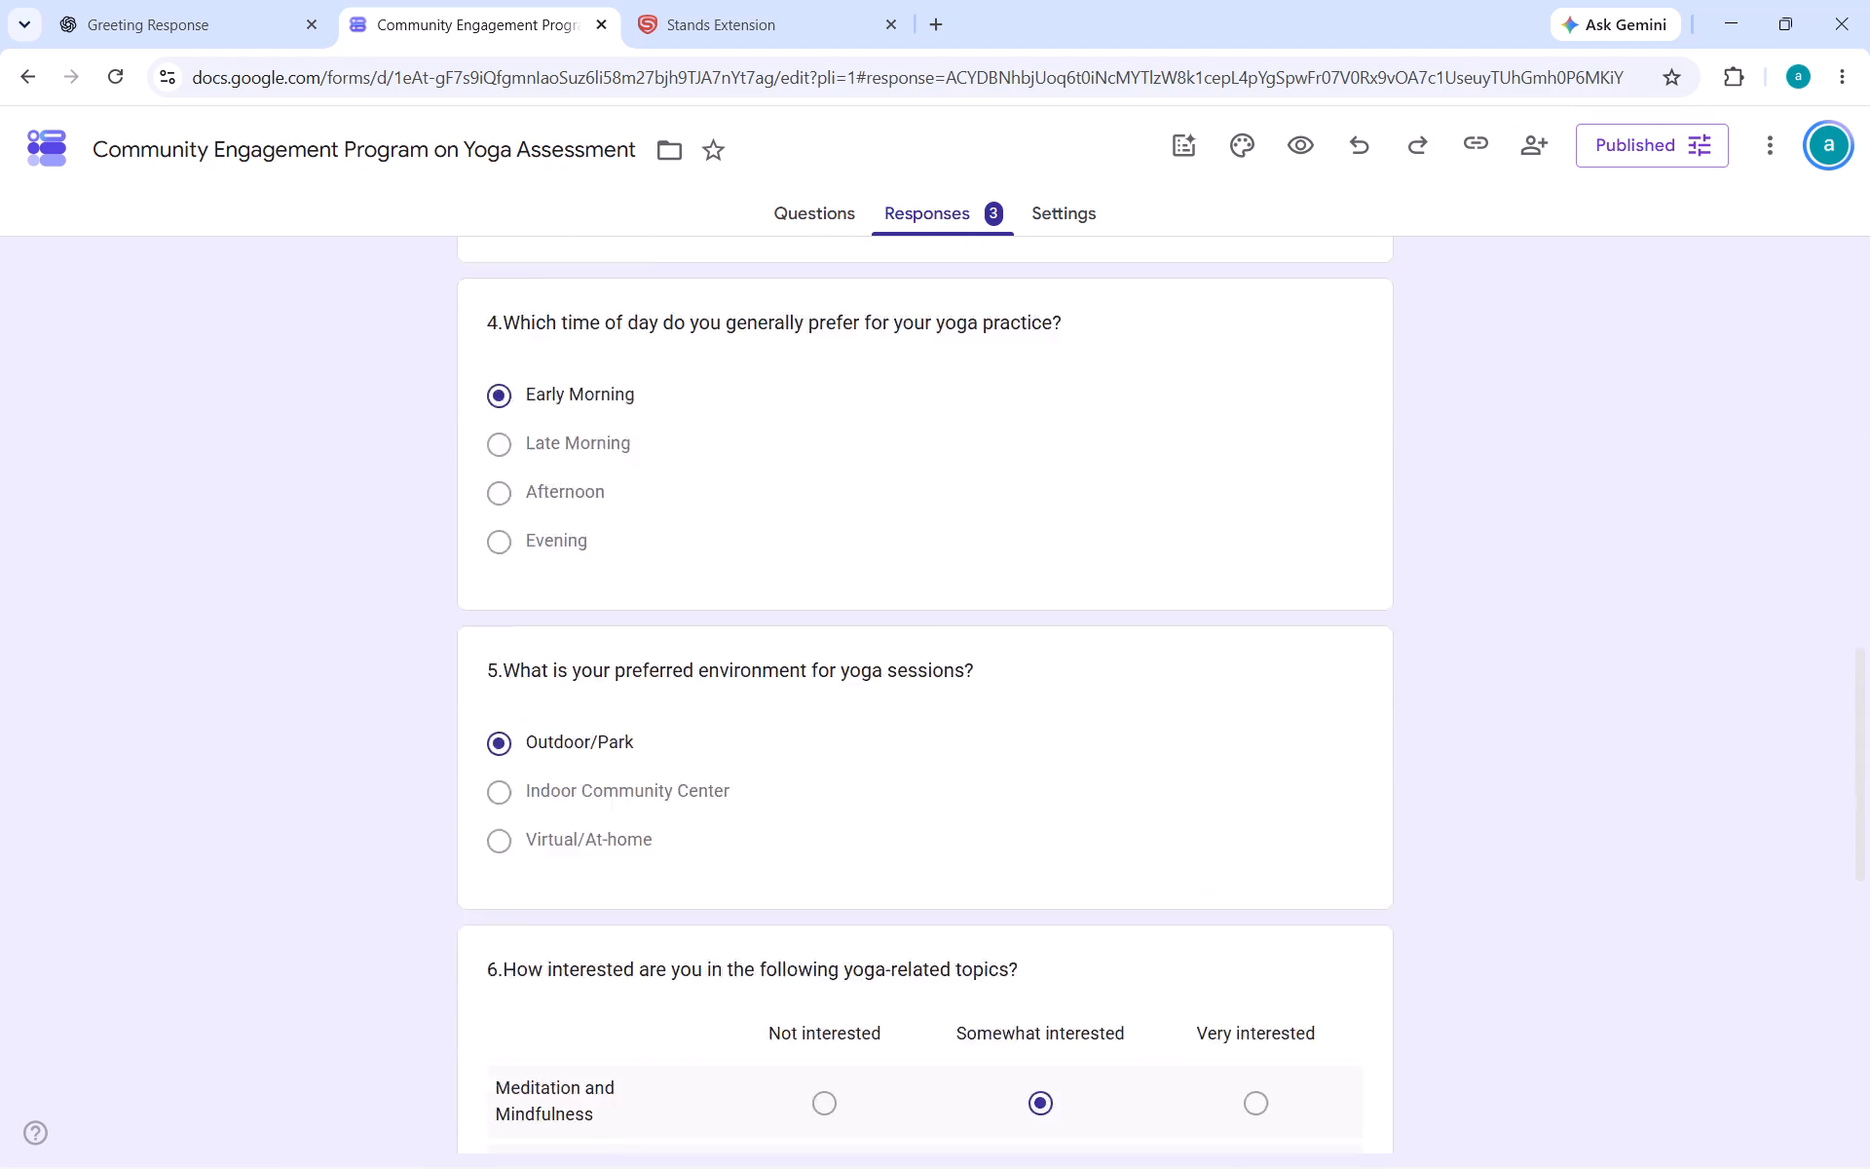
scroll(913, 679, up, 17)
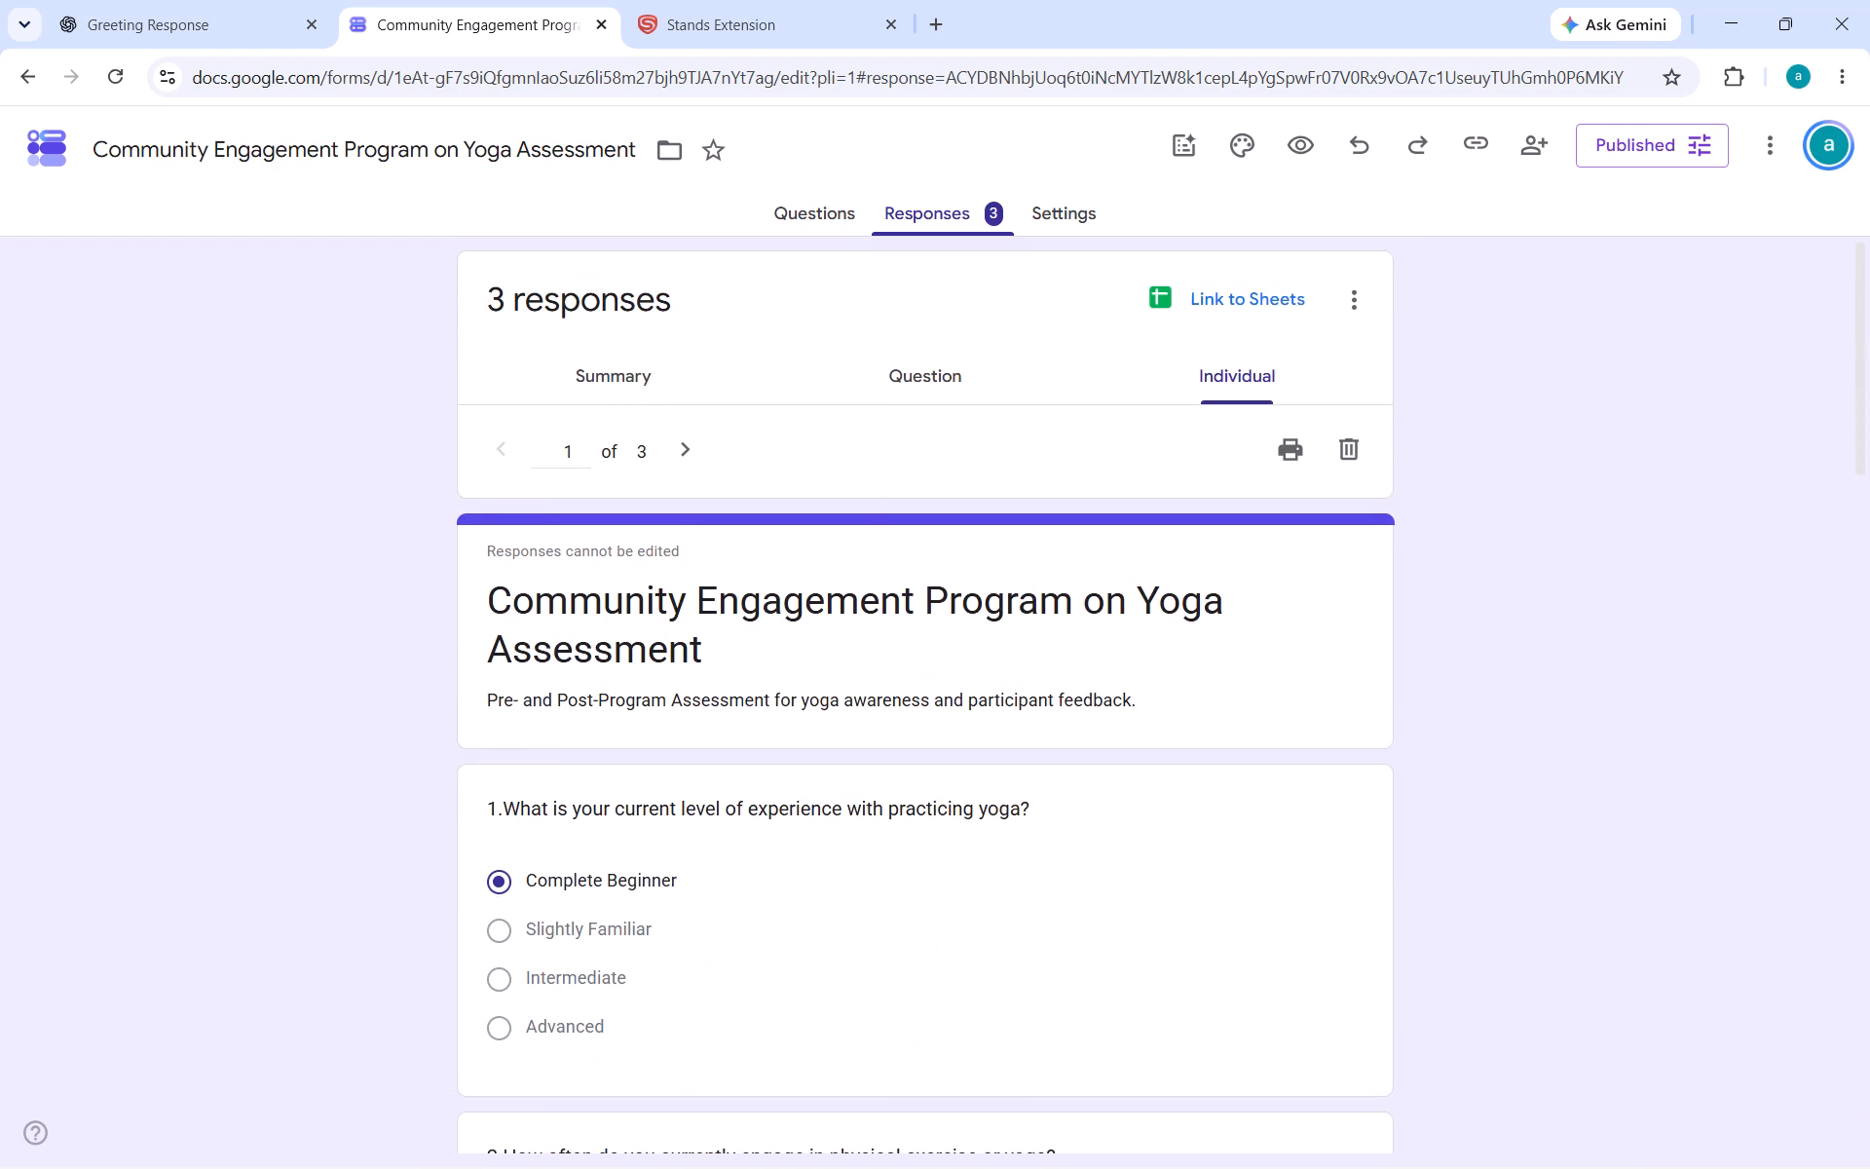
Compare the by-question, summary and individual response views, ending on the summary.
click(952, 358)
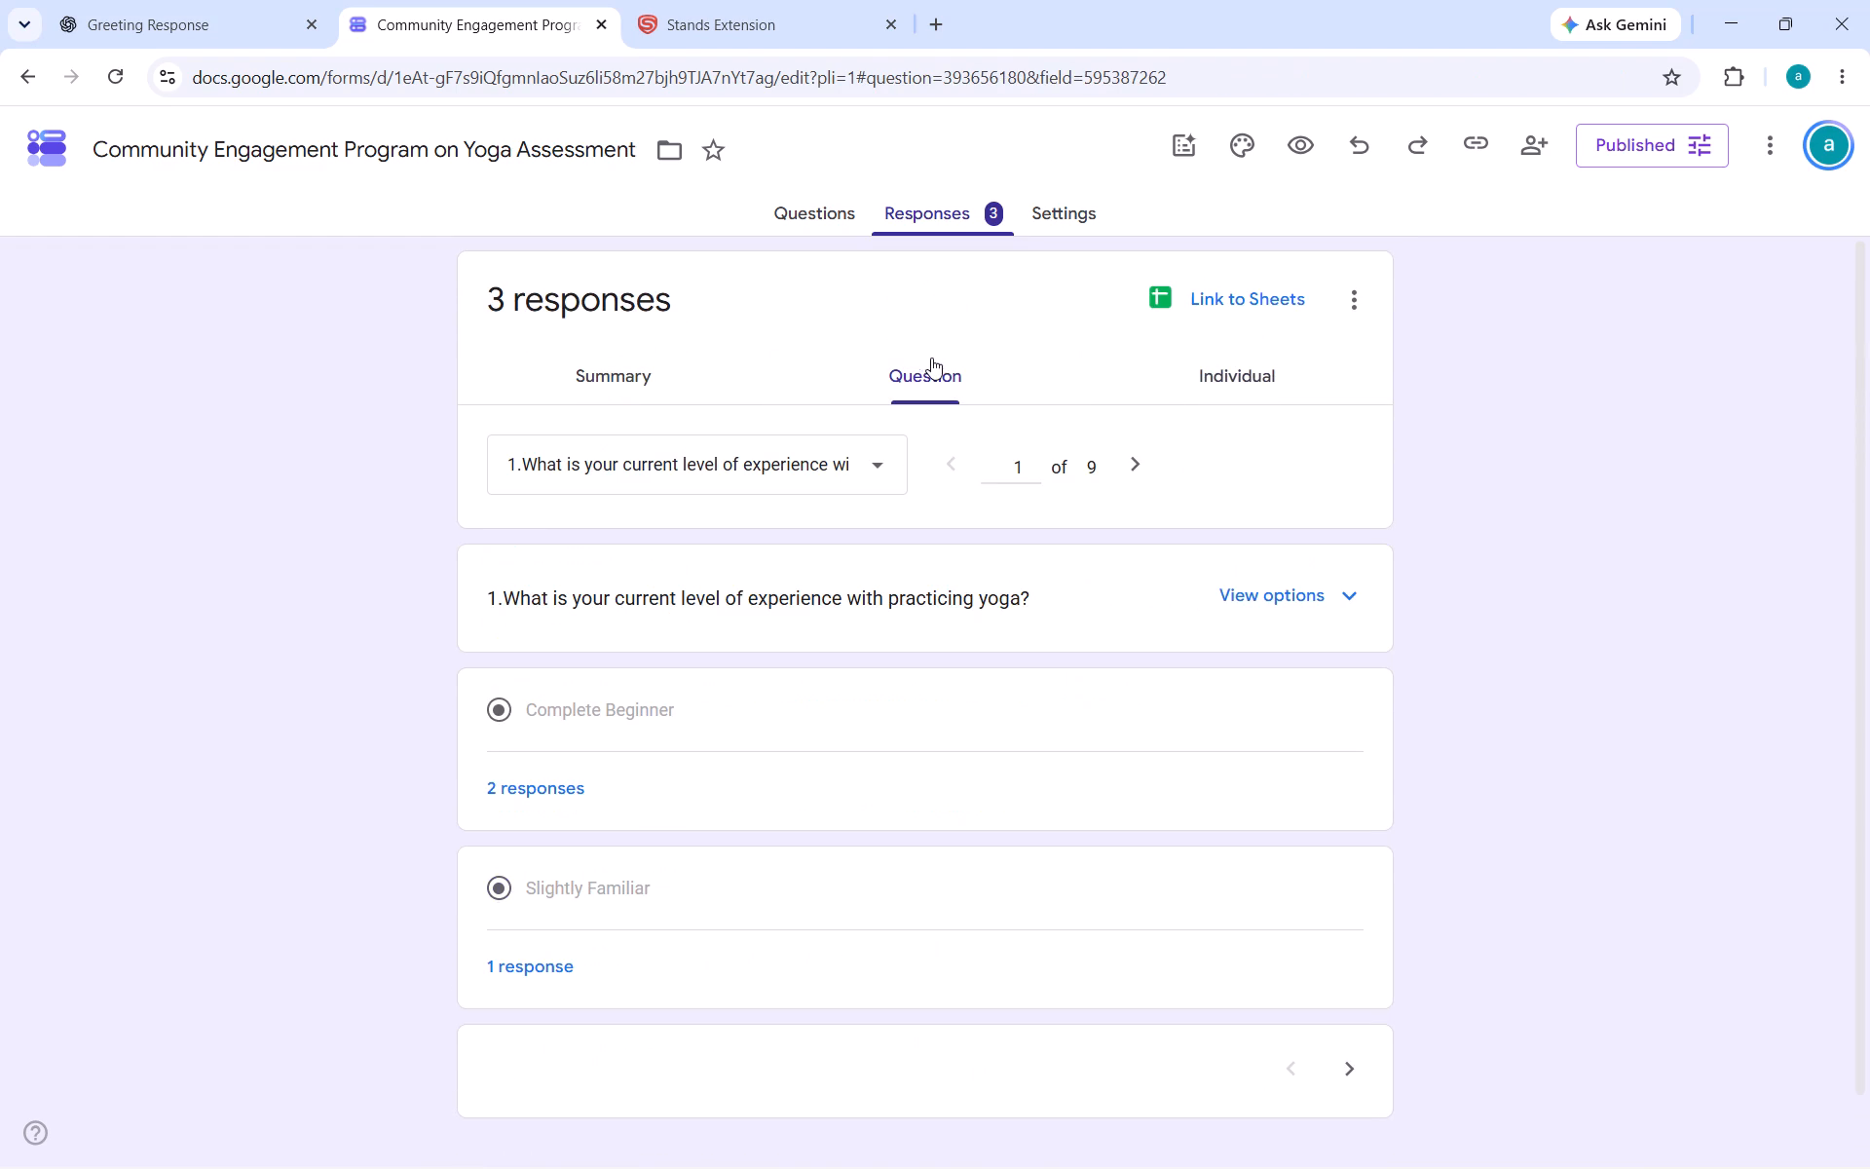
click(600, 377)
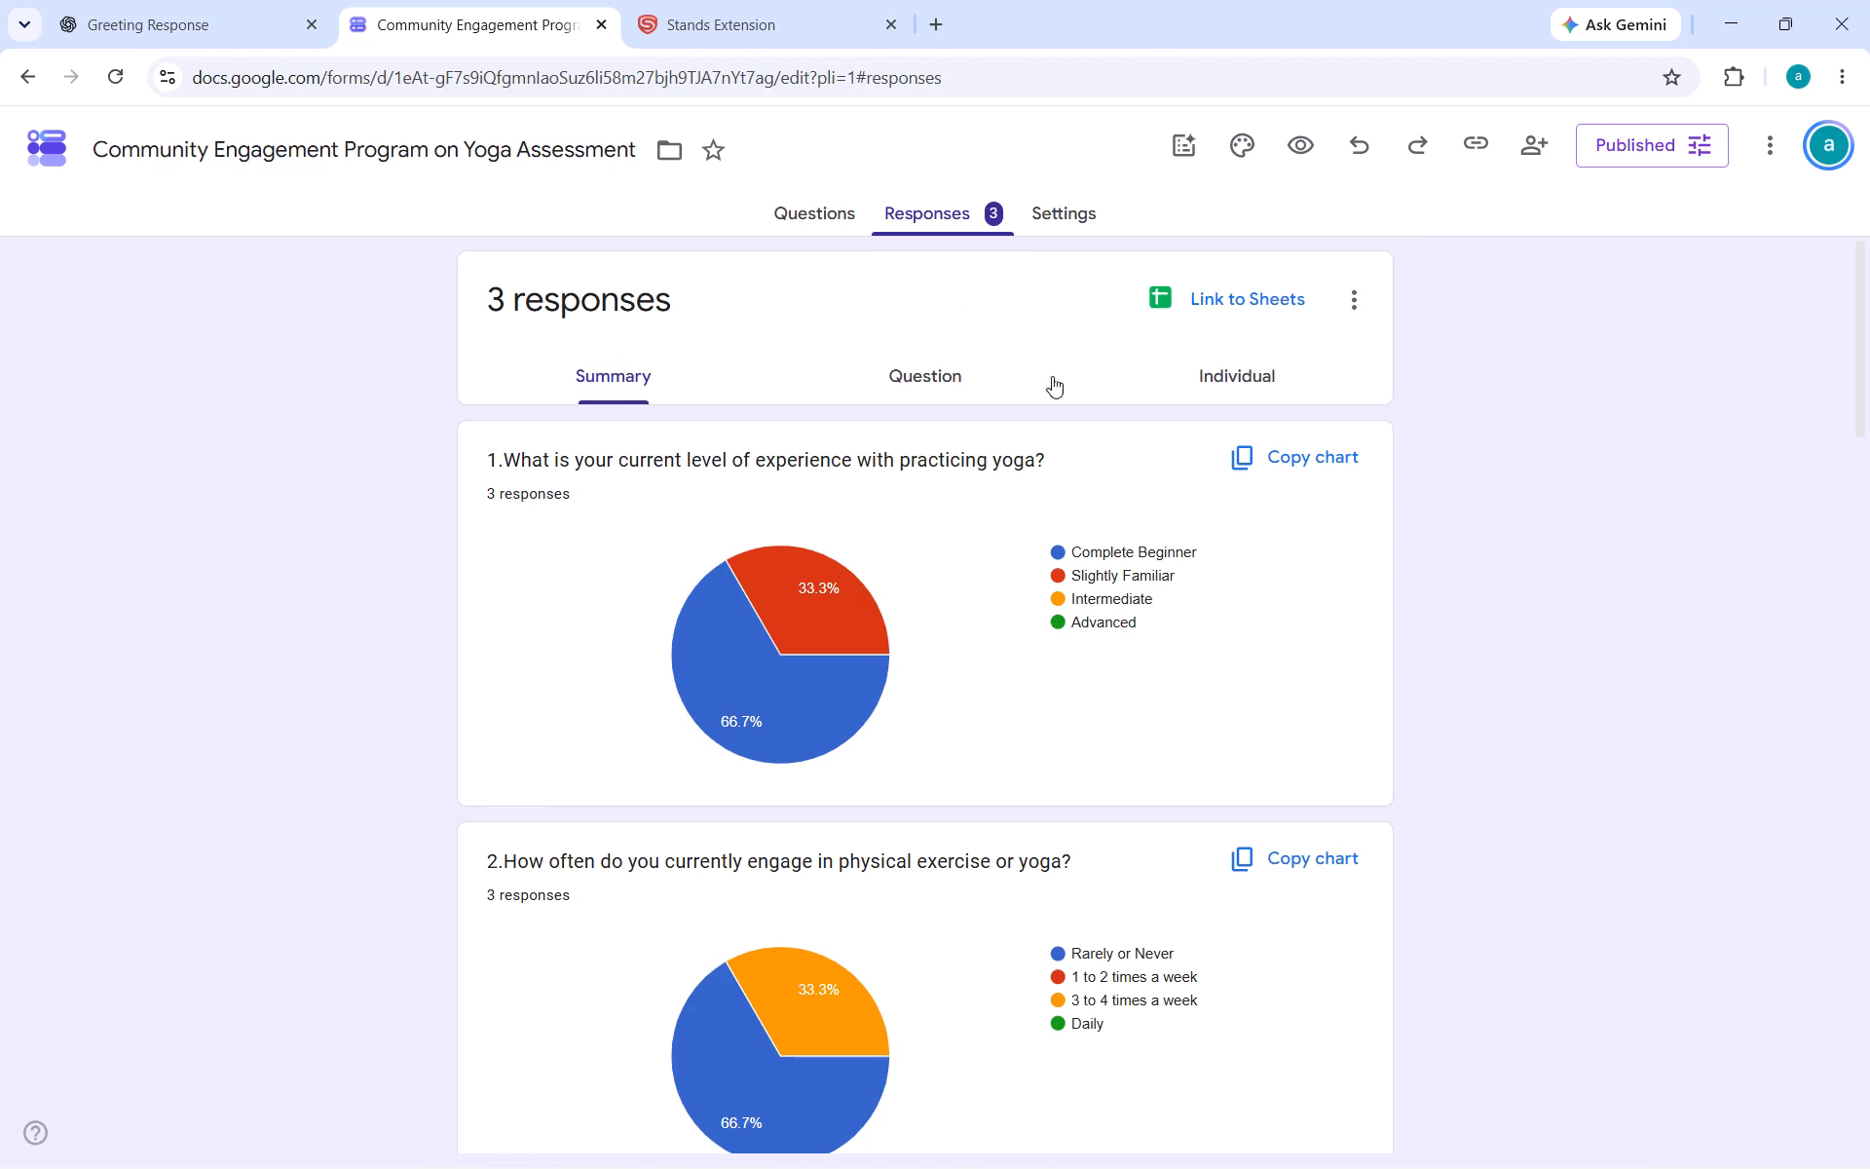
click(1251, 370)
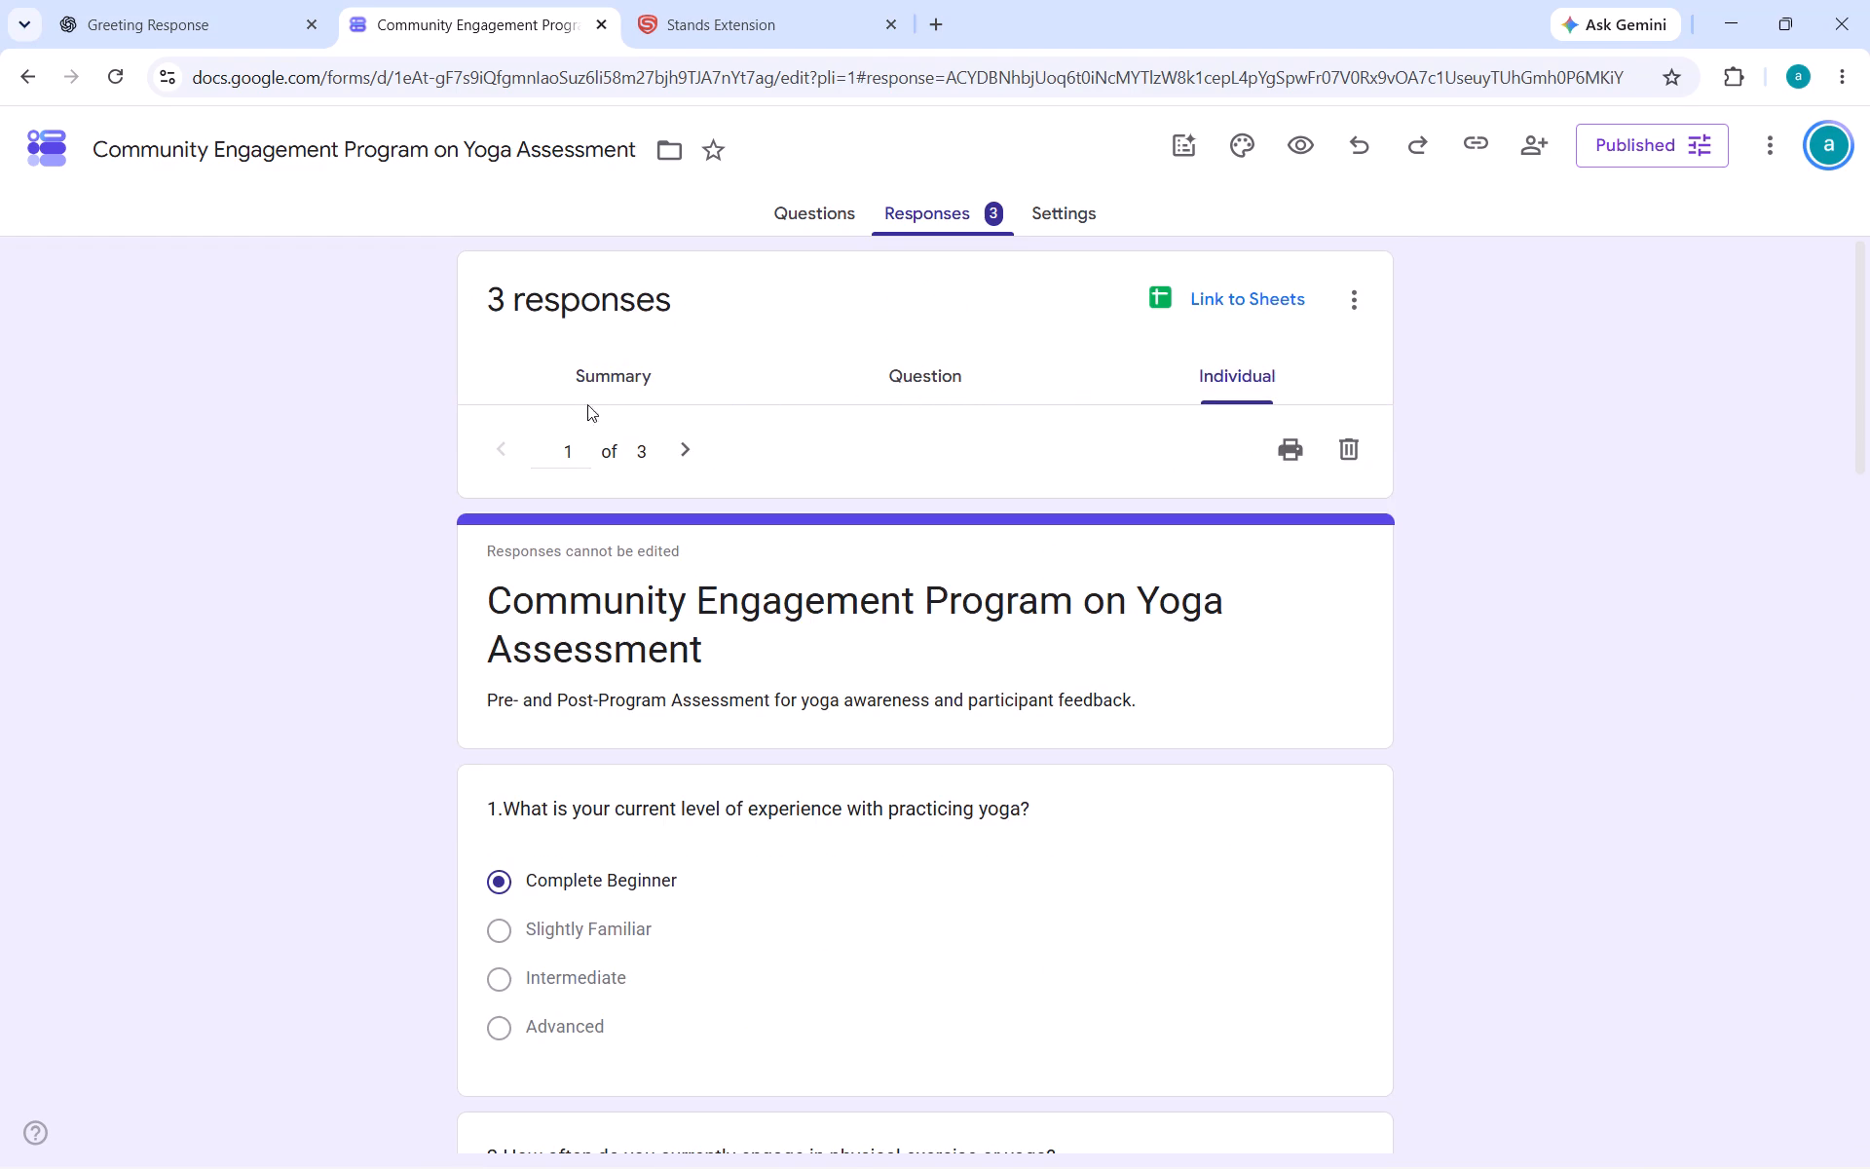
click(612, 371)
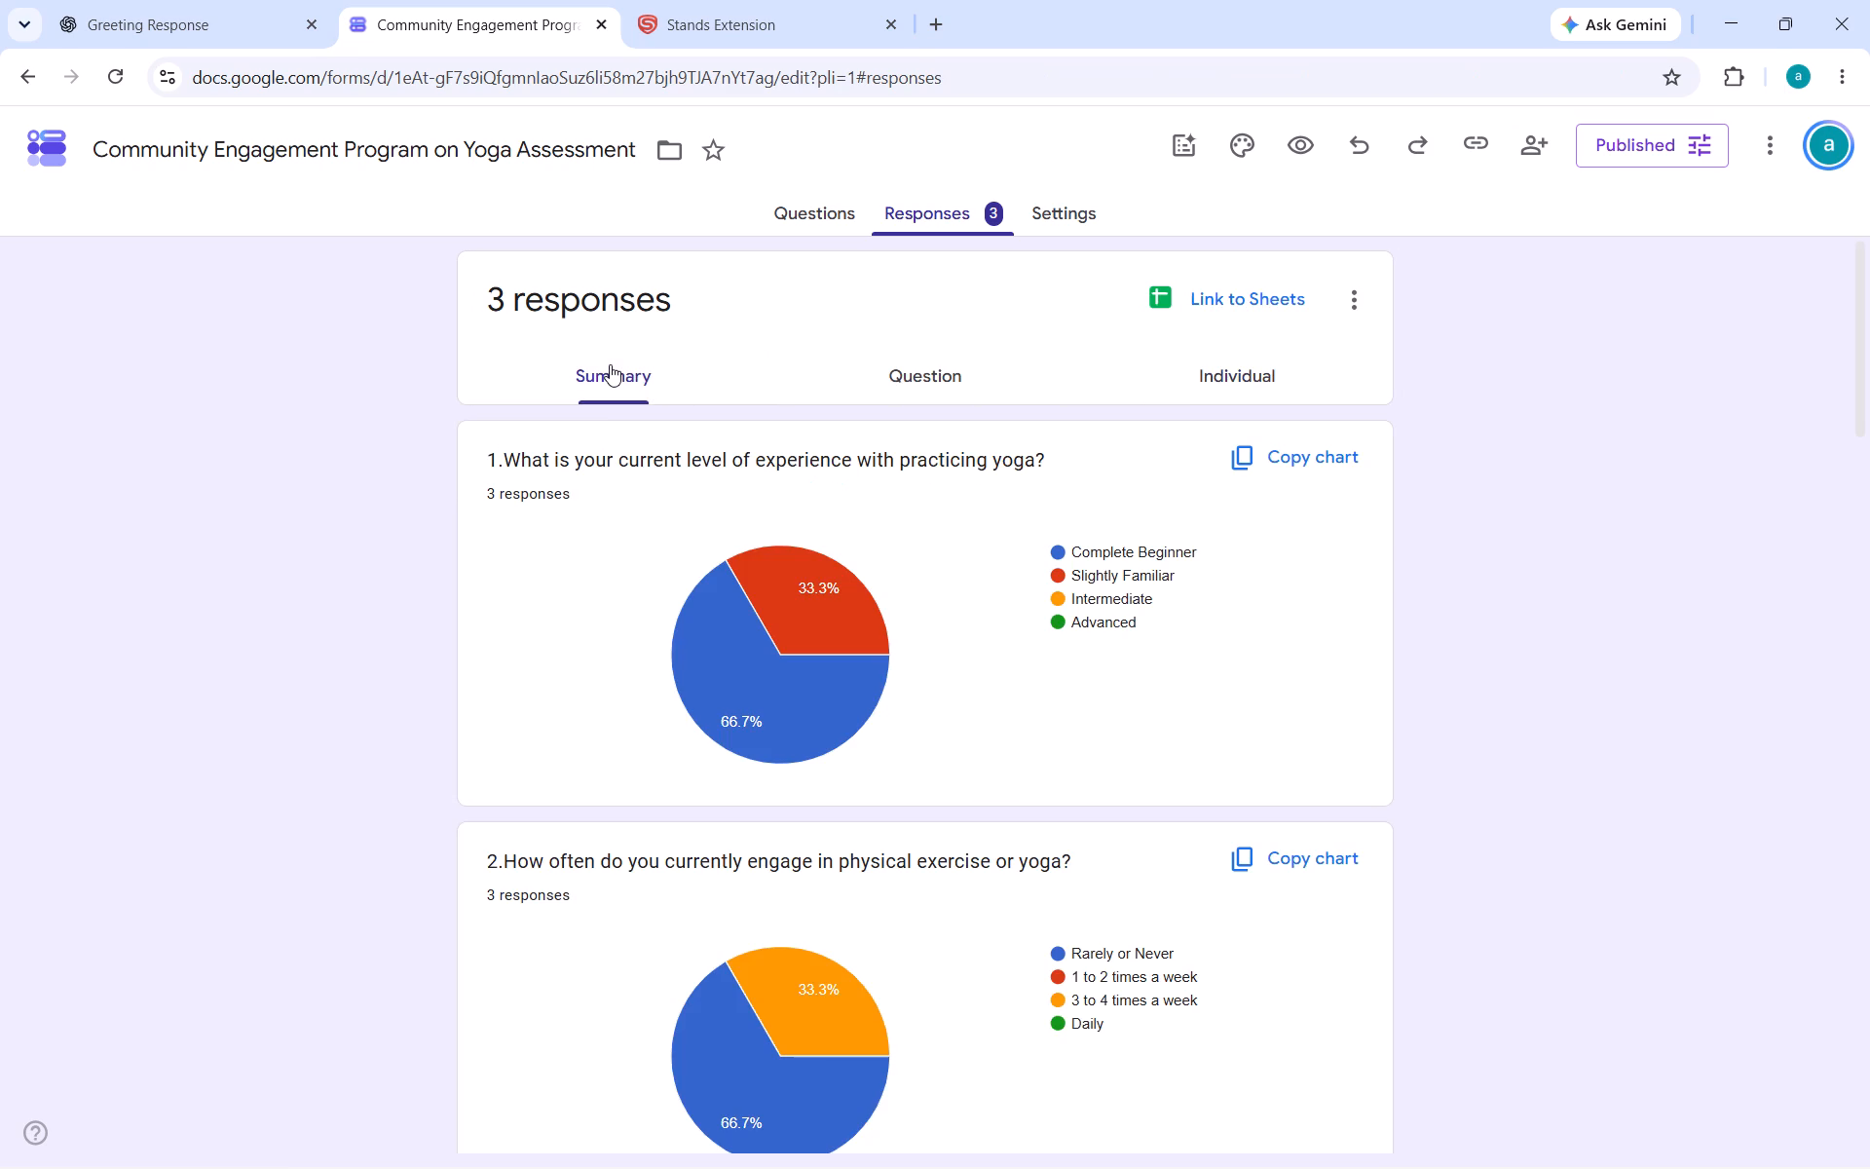
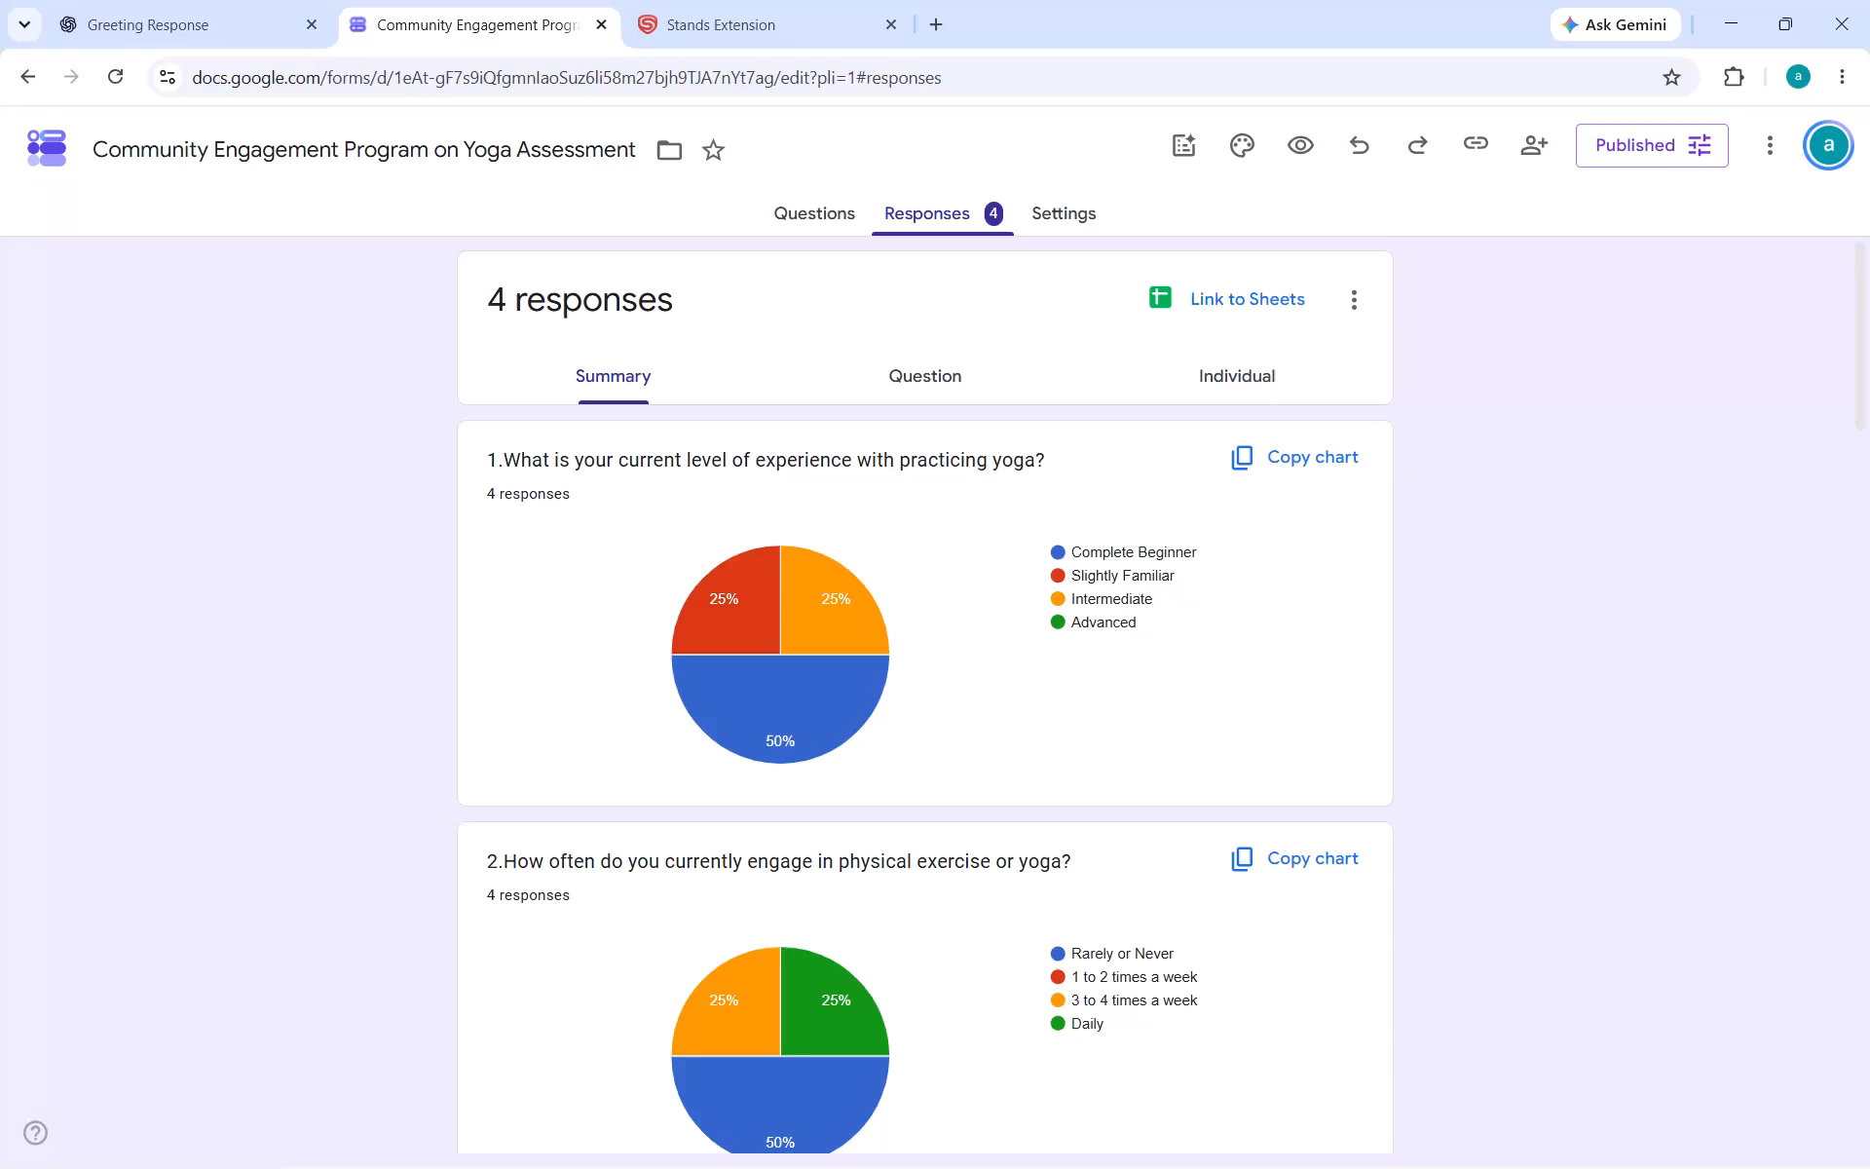
Review the response summary charts from question 1 through question 9 again, and return to the first chart.
scroll(1088, 948, up, 4)
scroll(1379, 620, up, 6)
scroll(744, 633, down, 12)
scroll(807, 697, down, 2)
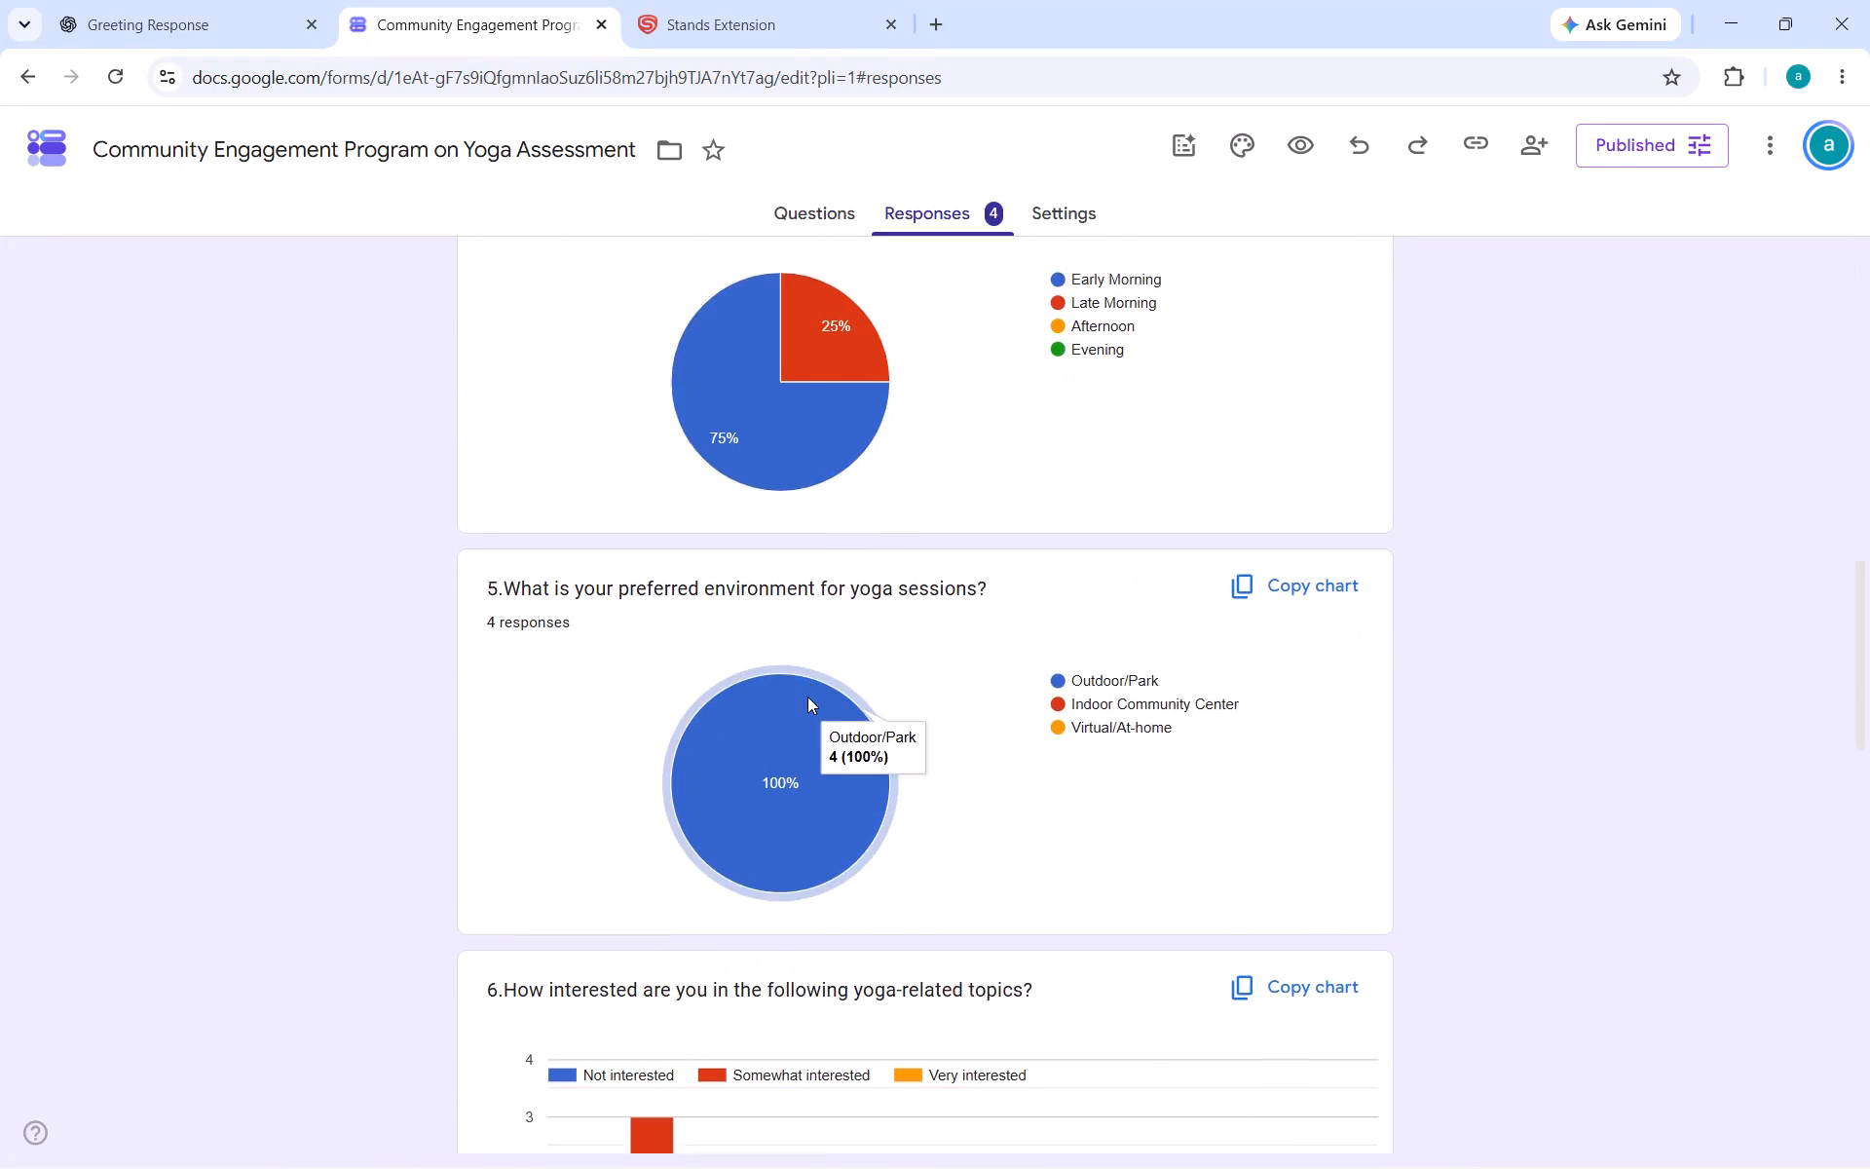
scroll(807, 697, down, 2)
scroll(807, 700, up, 3)
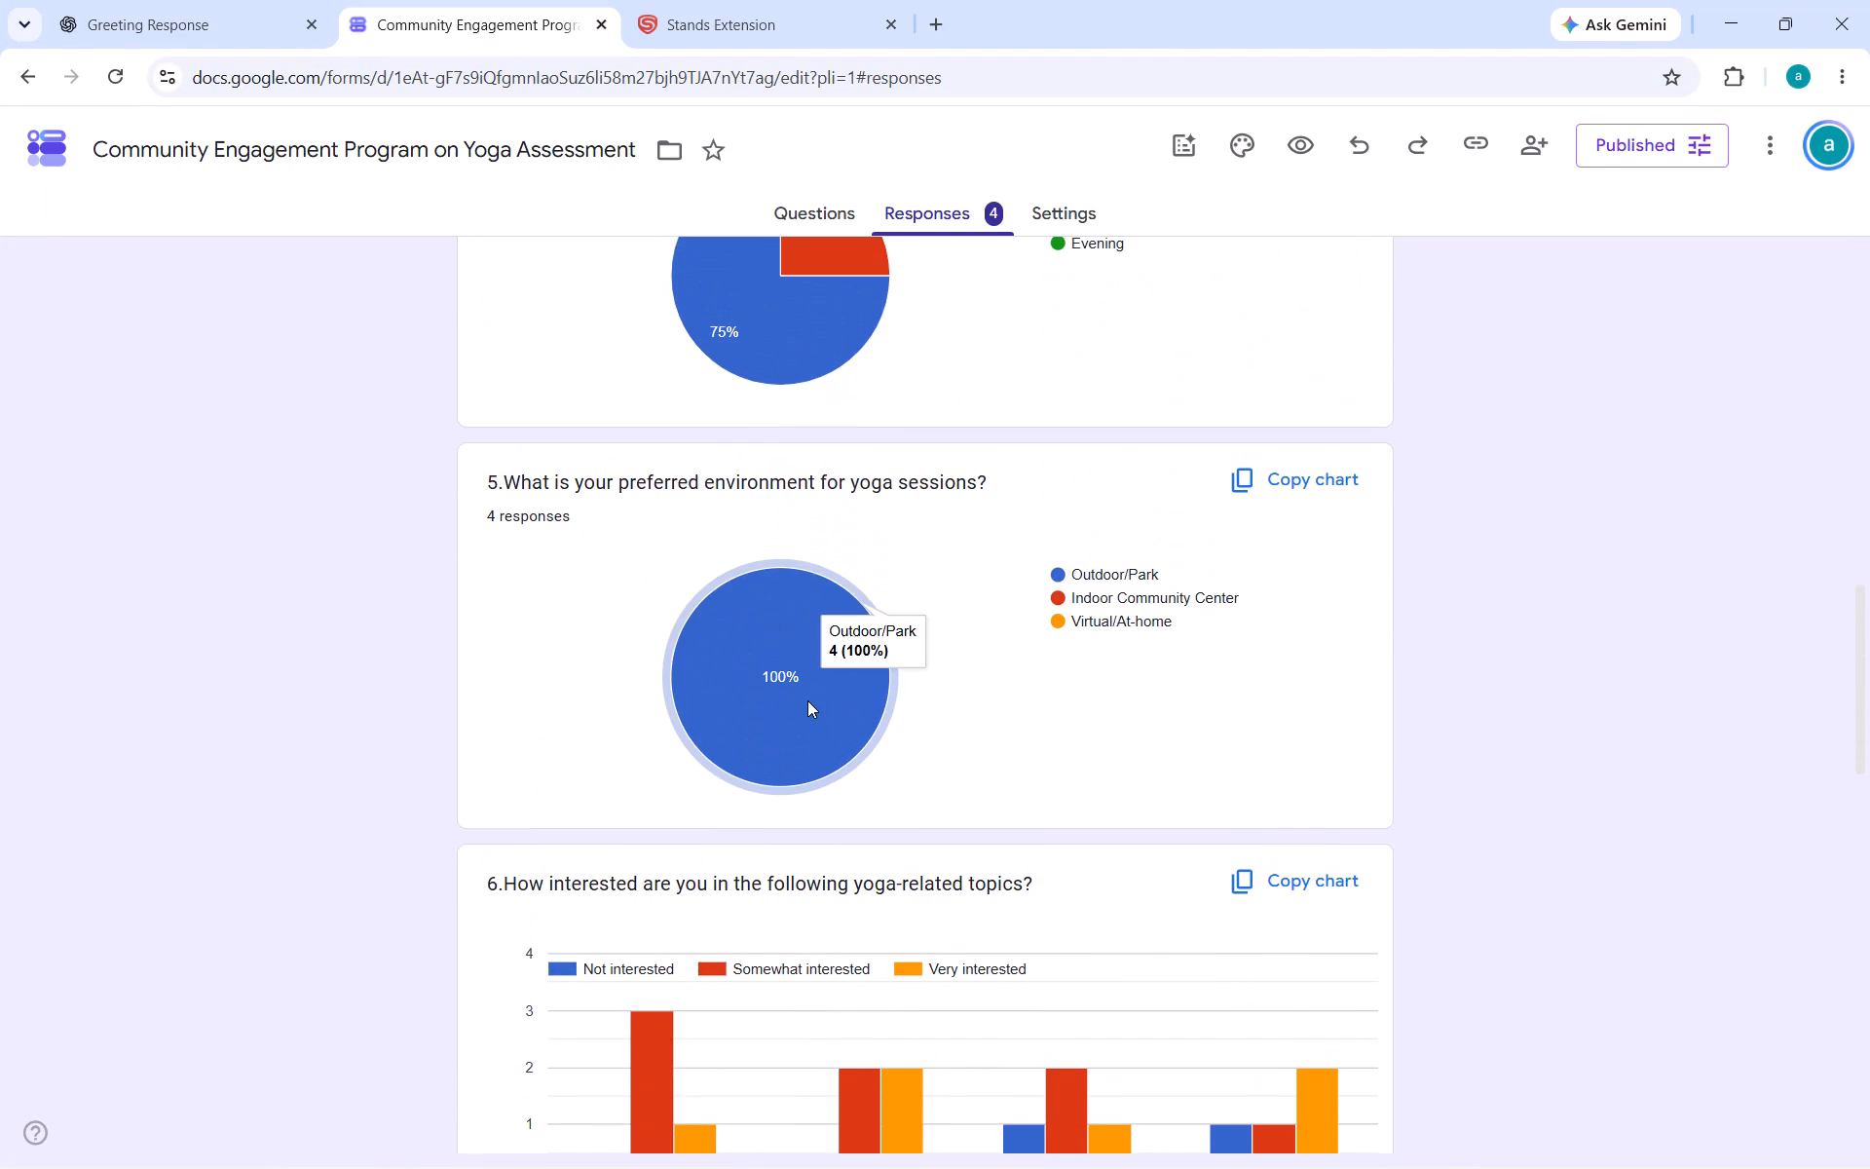
scroll(807, 700, down, 13)
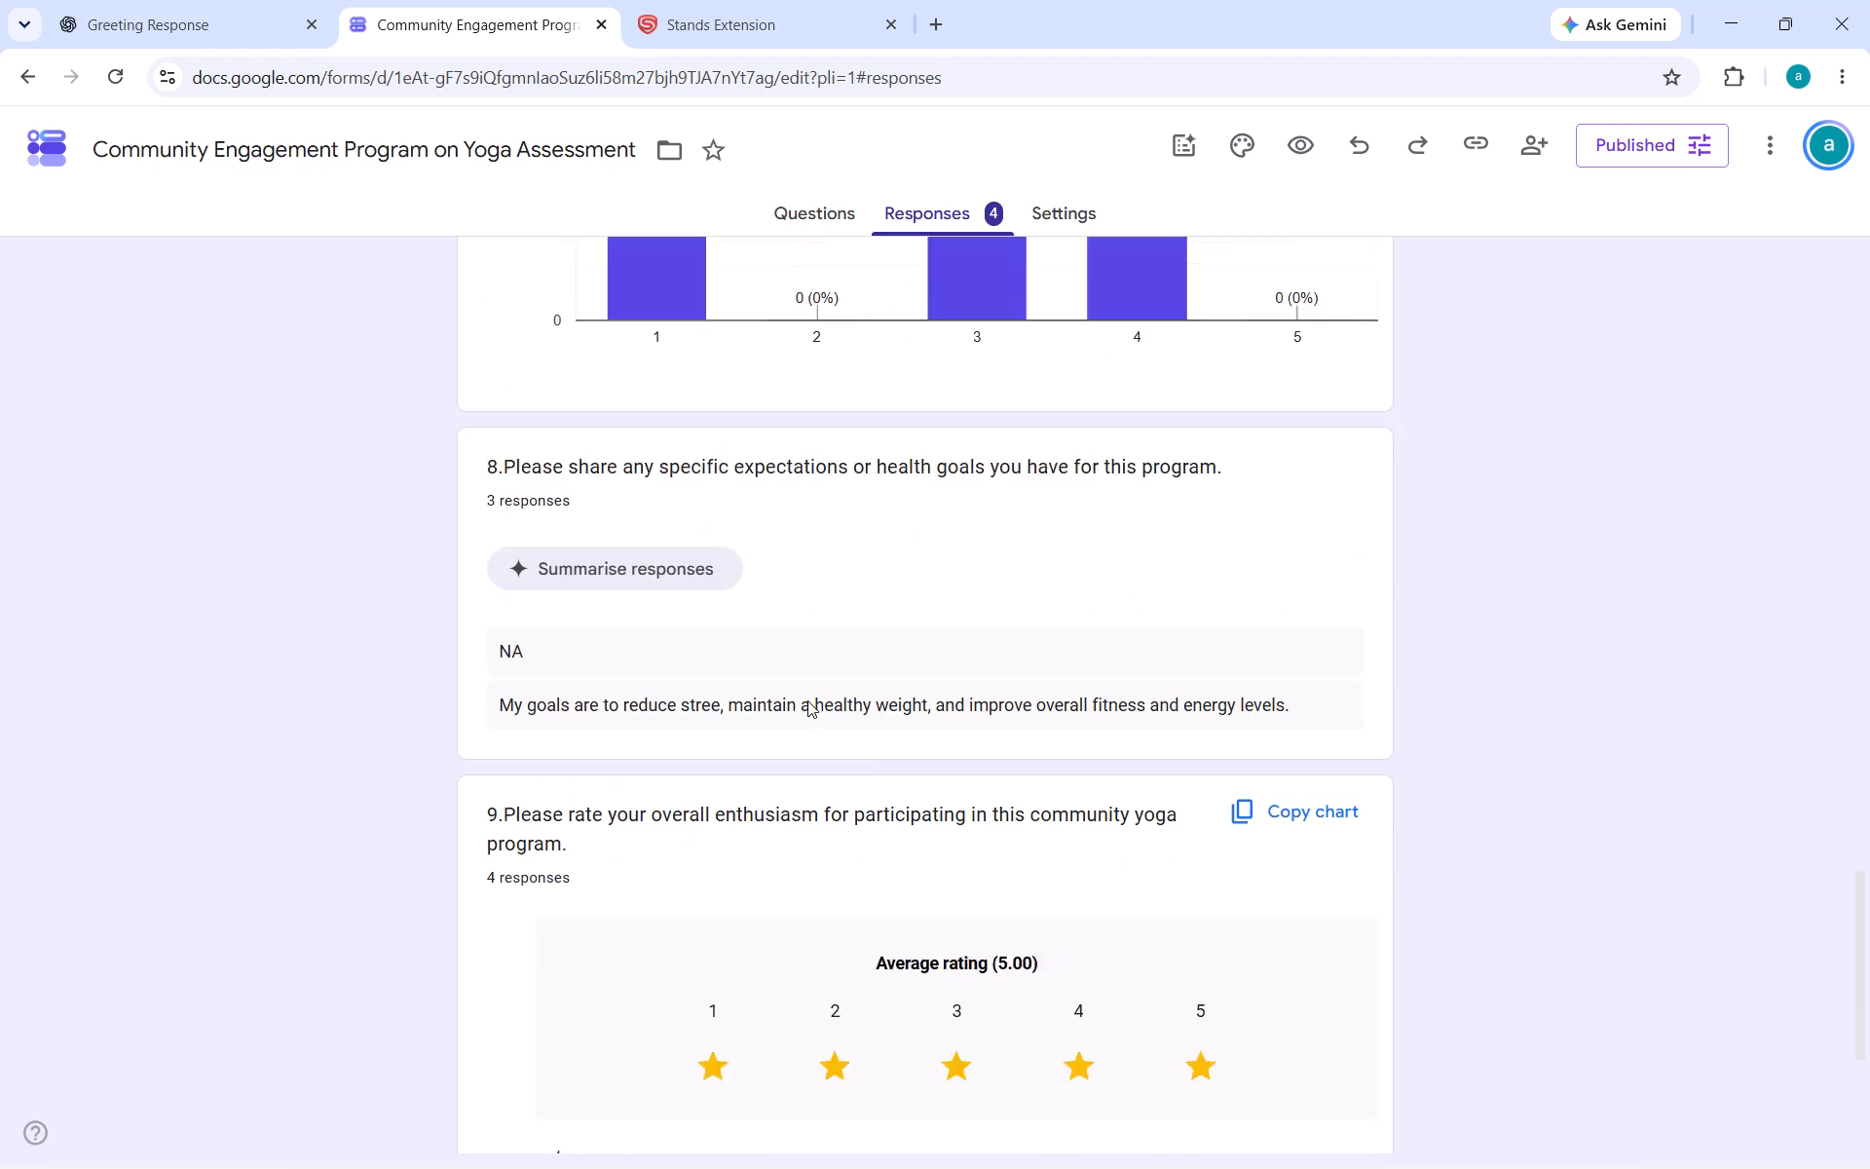
scroll(807, 700, down, 6)
scroll(807, 700, up, 20)
scroll(807, 700, up, 1)
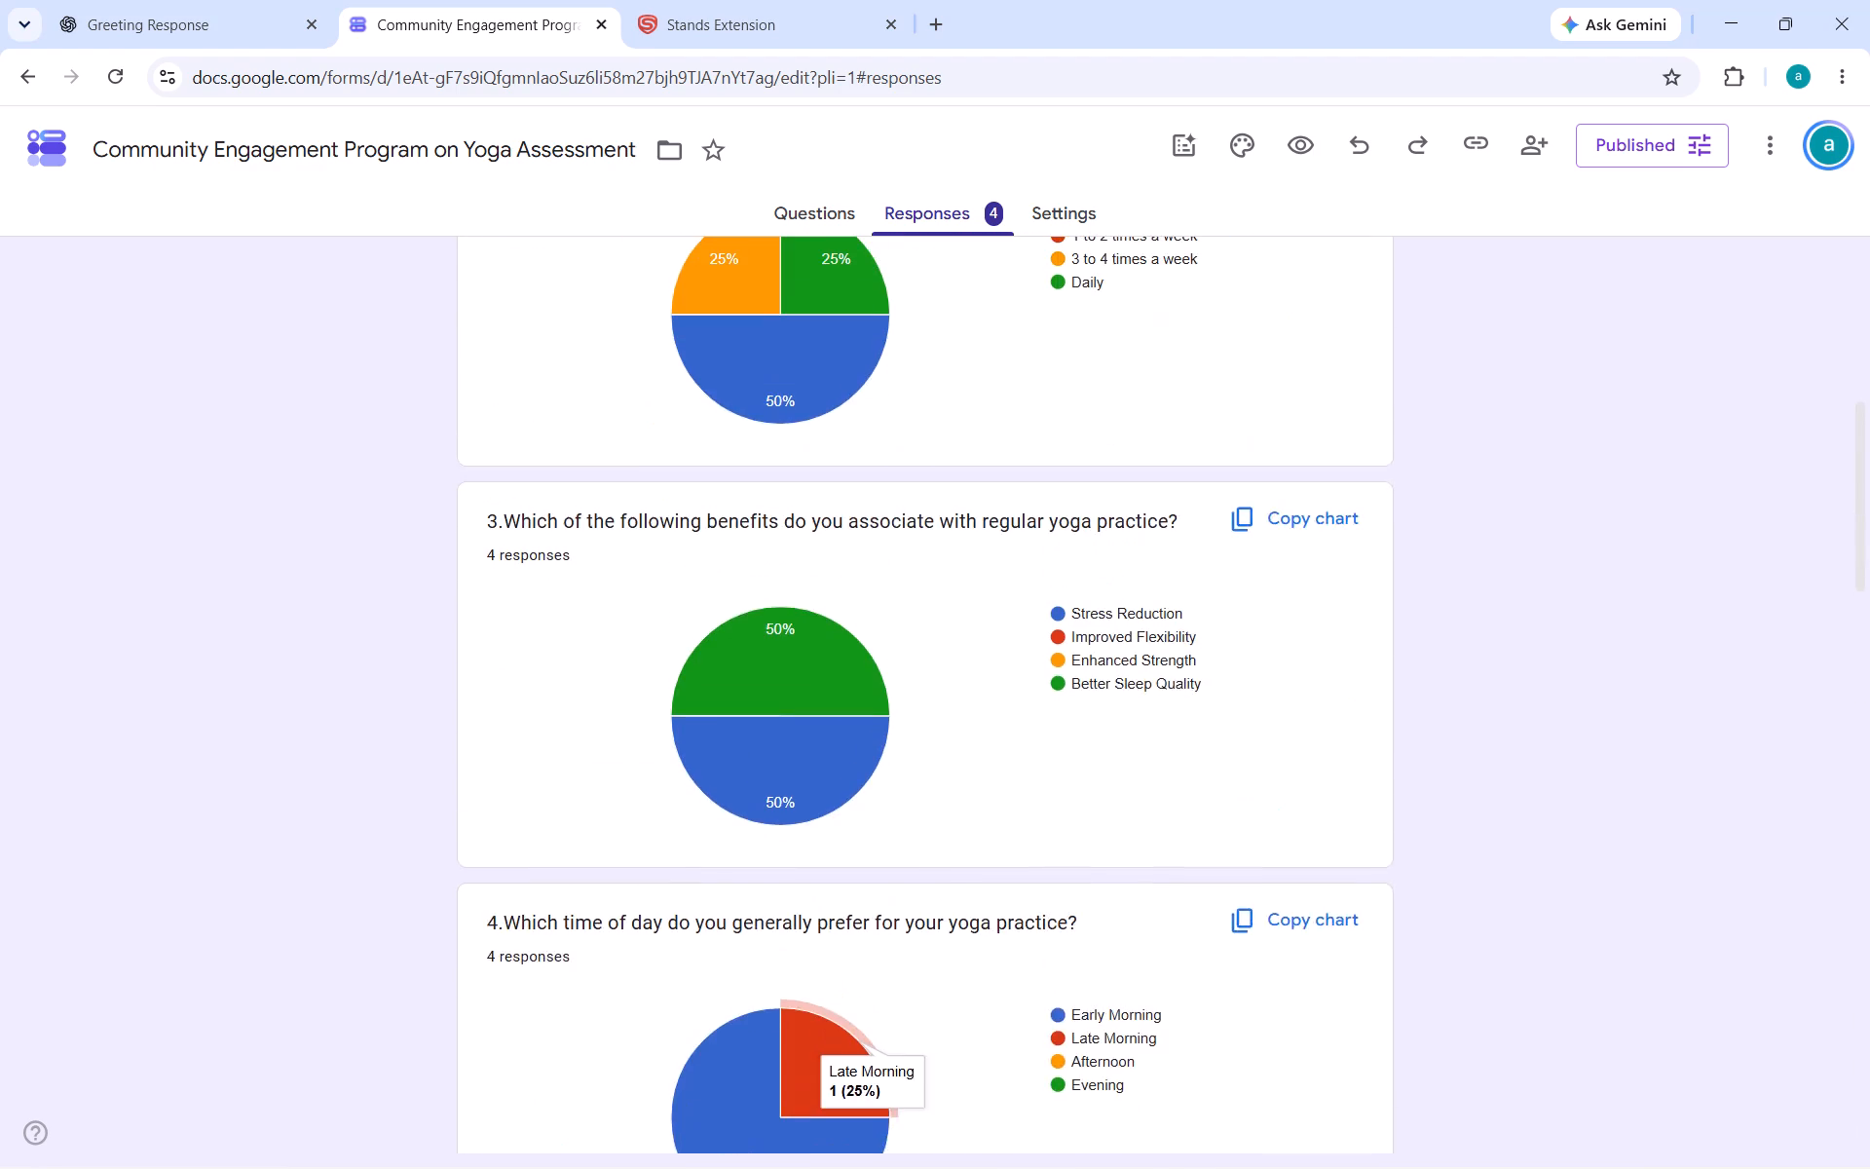
scroll(807, 704, up, 16)
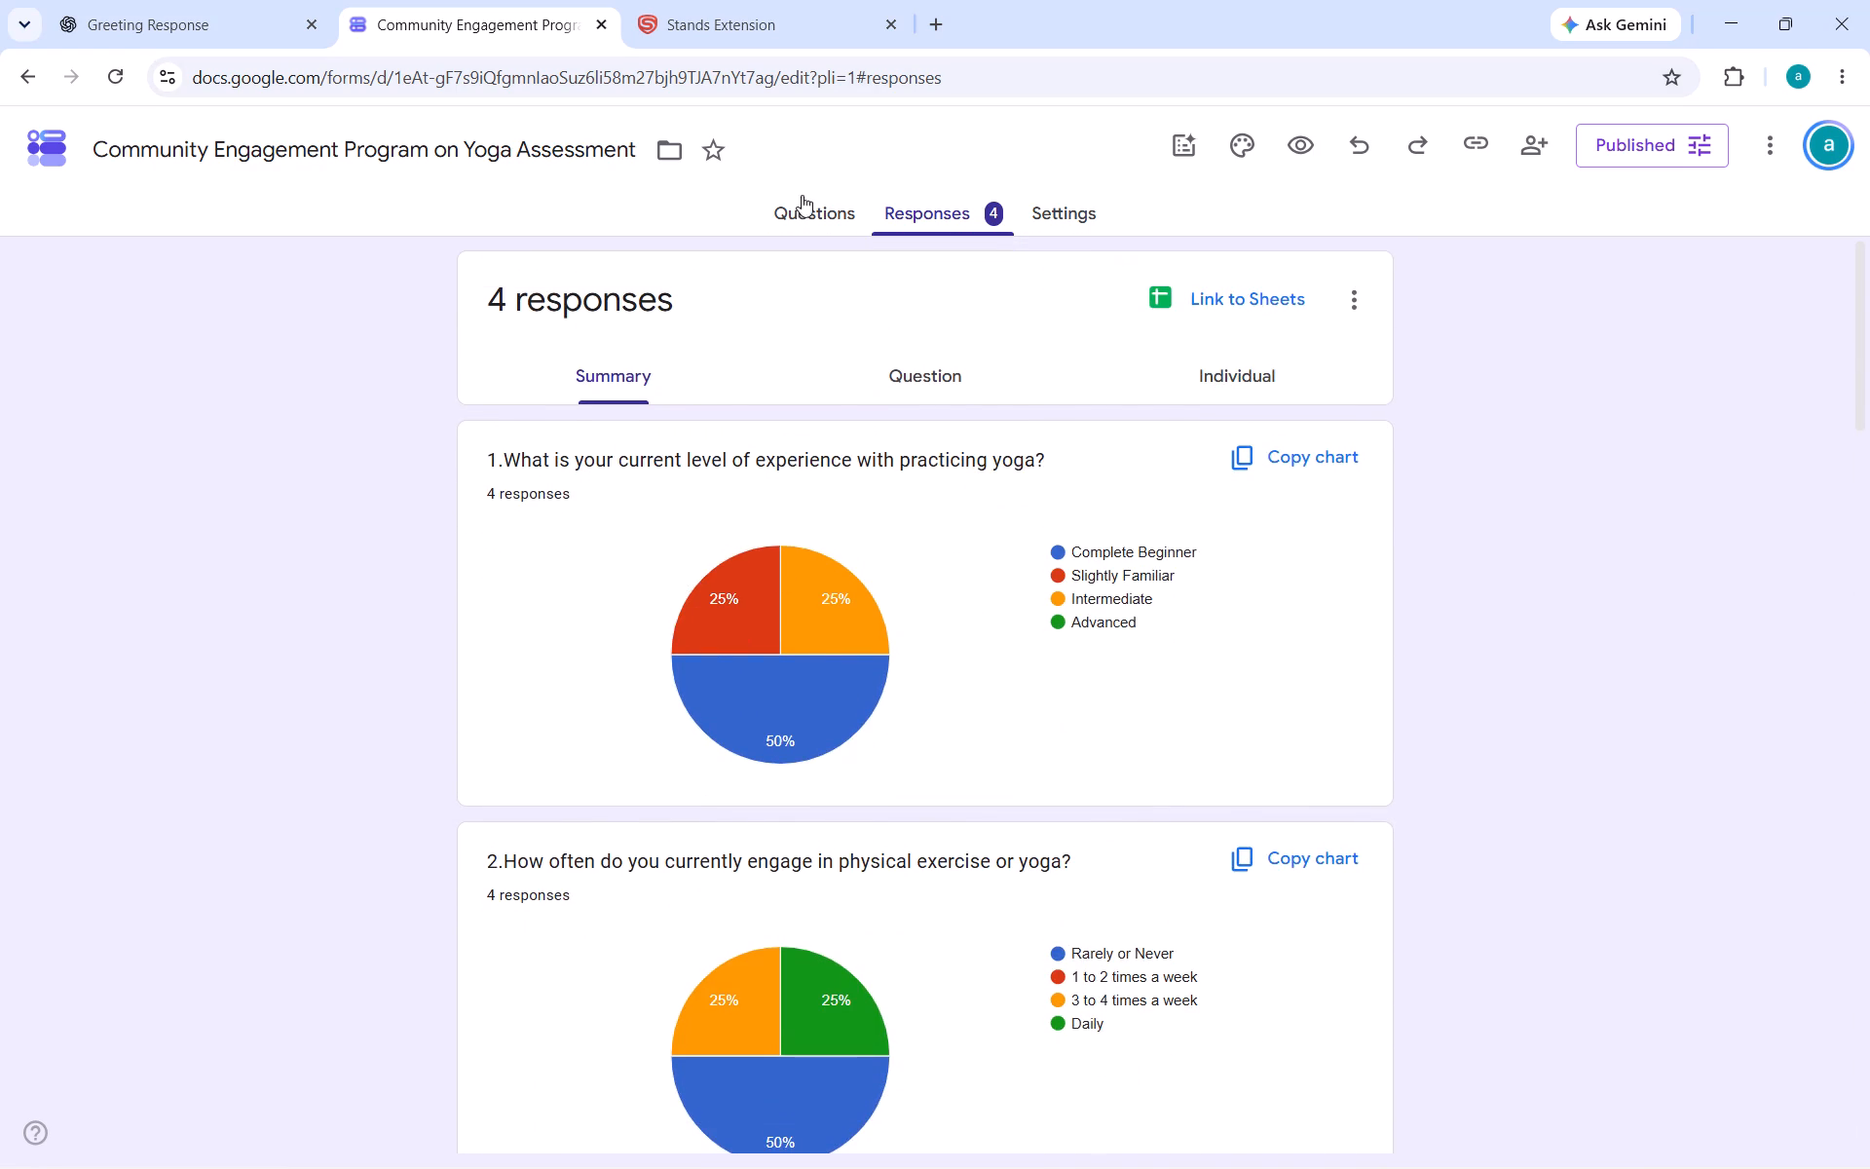
Look over the form's questions, responses and settings views, and check the additional options available for responses.
click(796, 214)
click(946, 207)
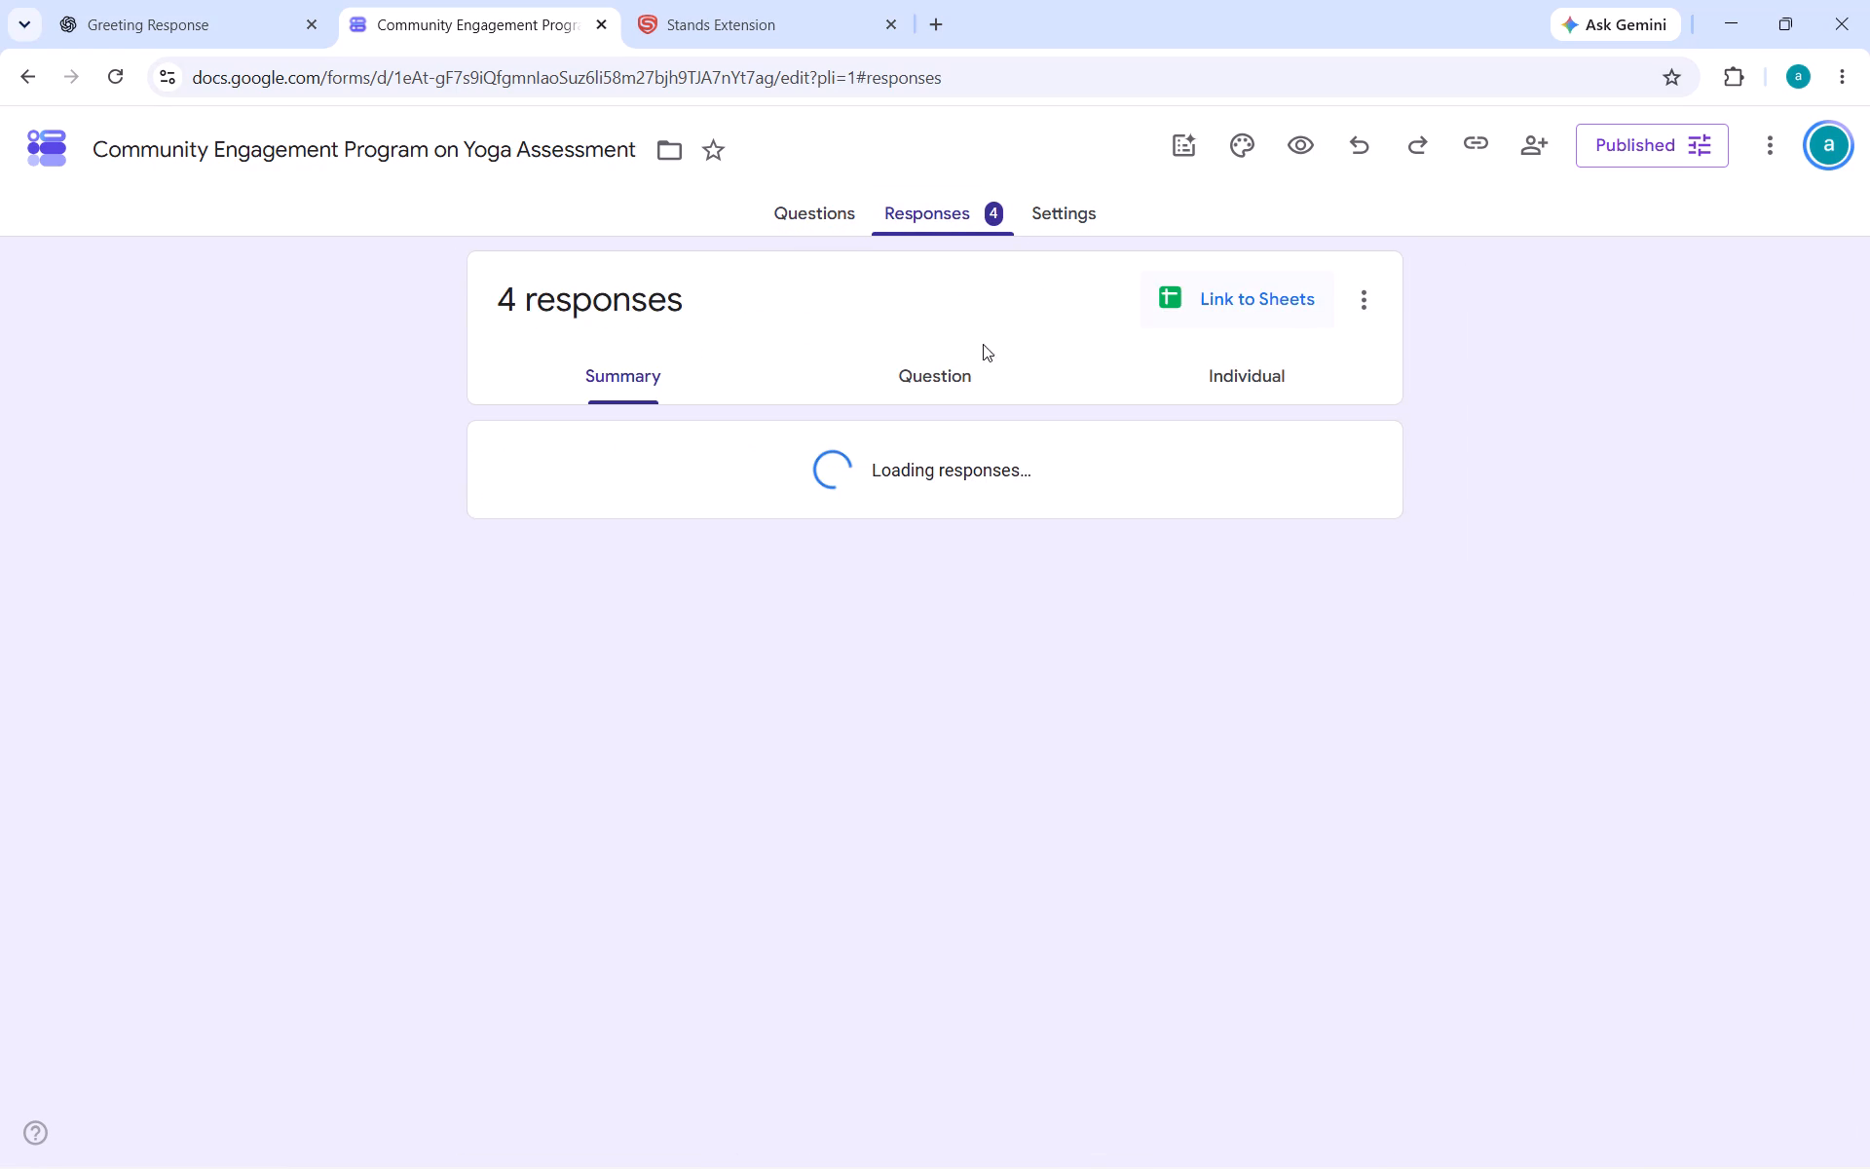
click(838, 200)
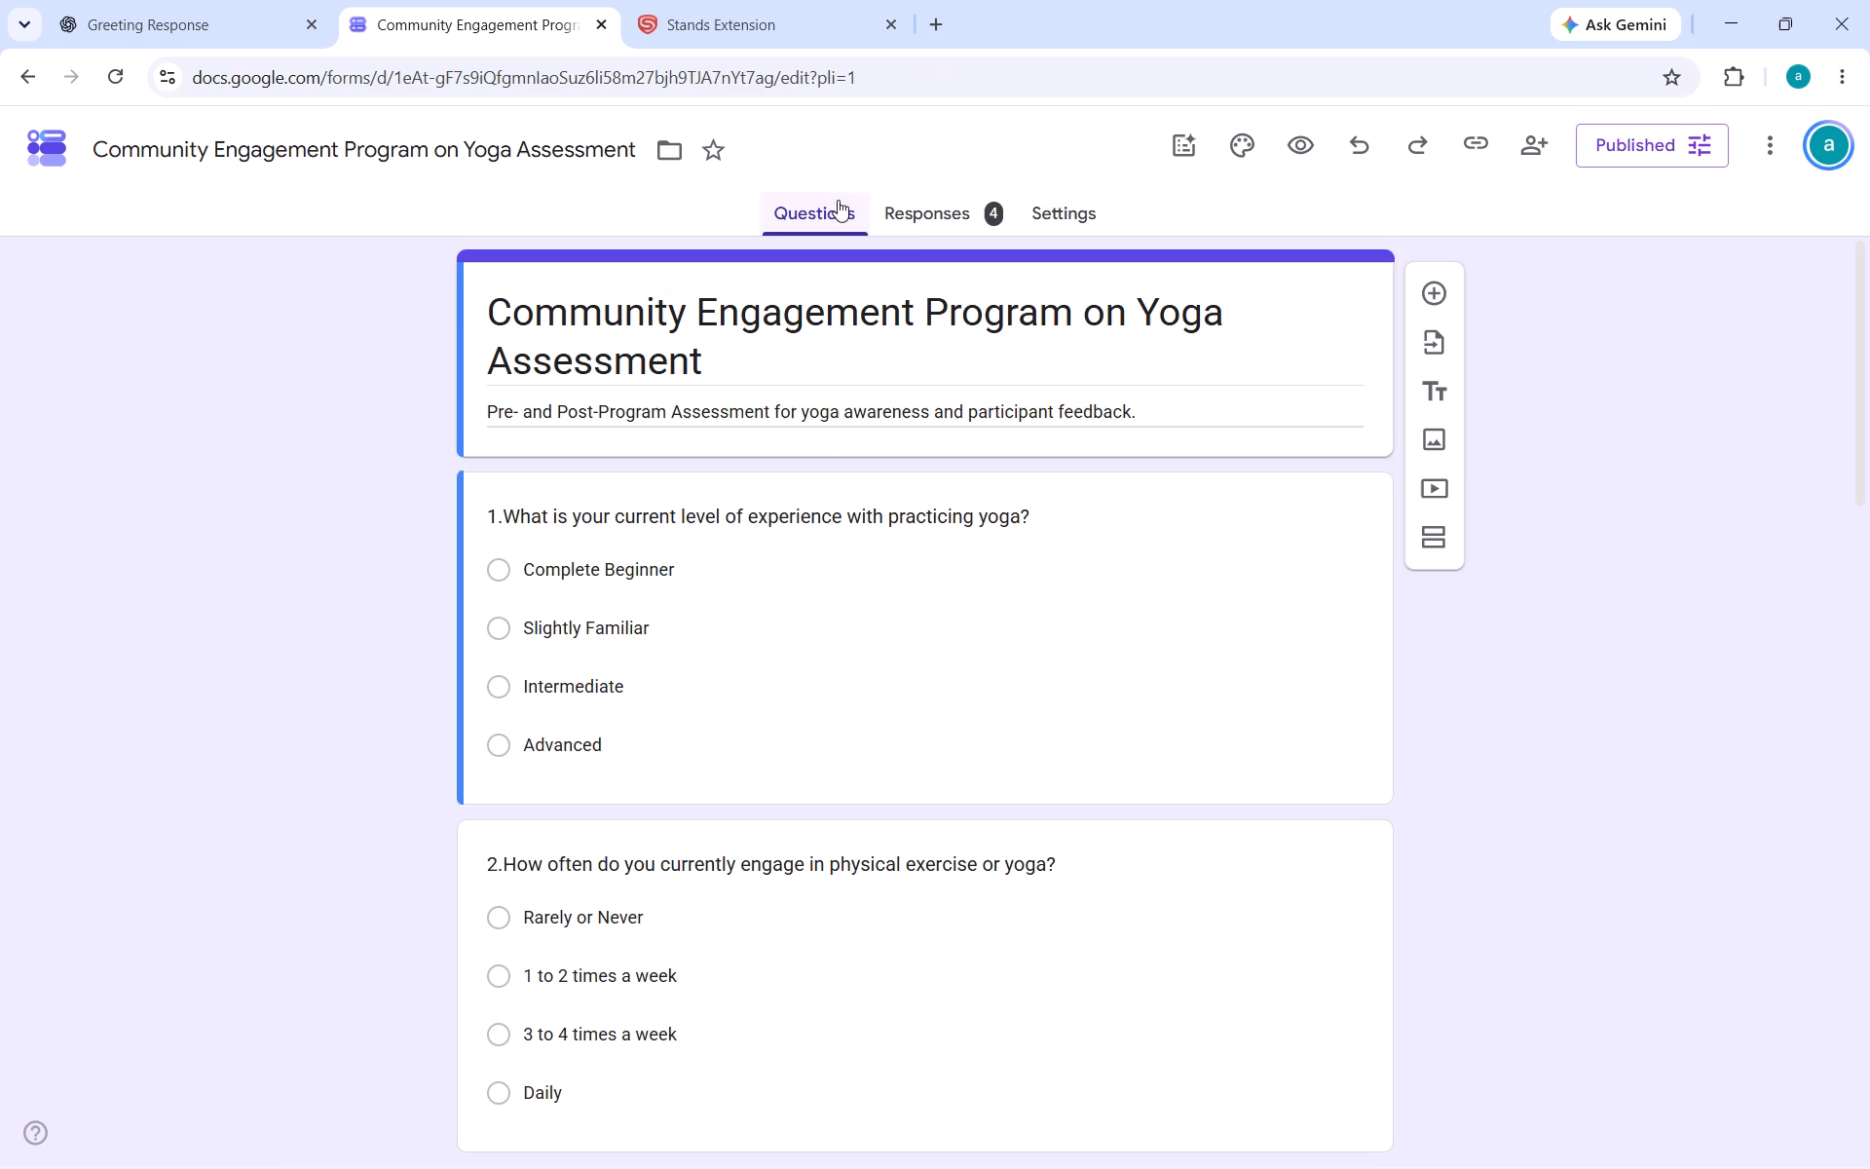
click(967, 209)
click(1049, 204)
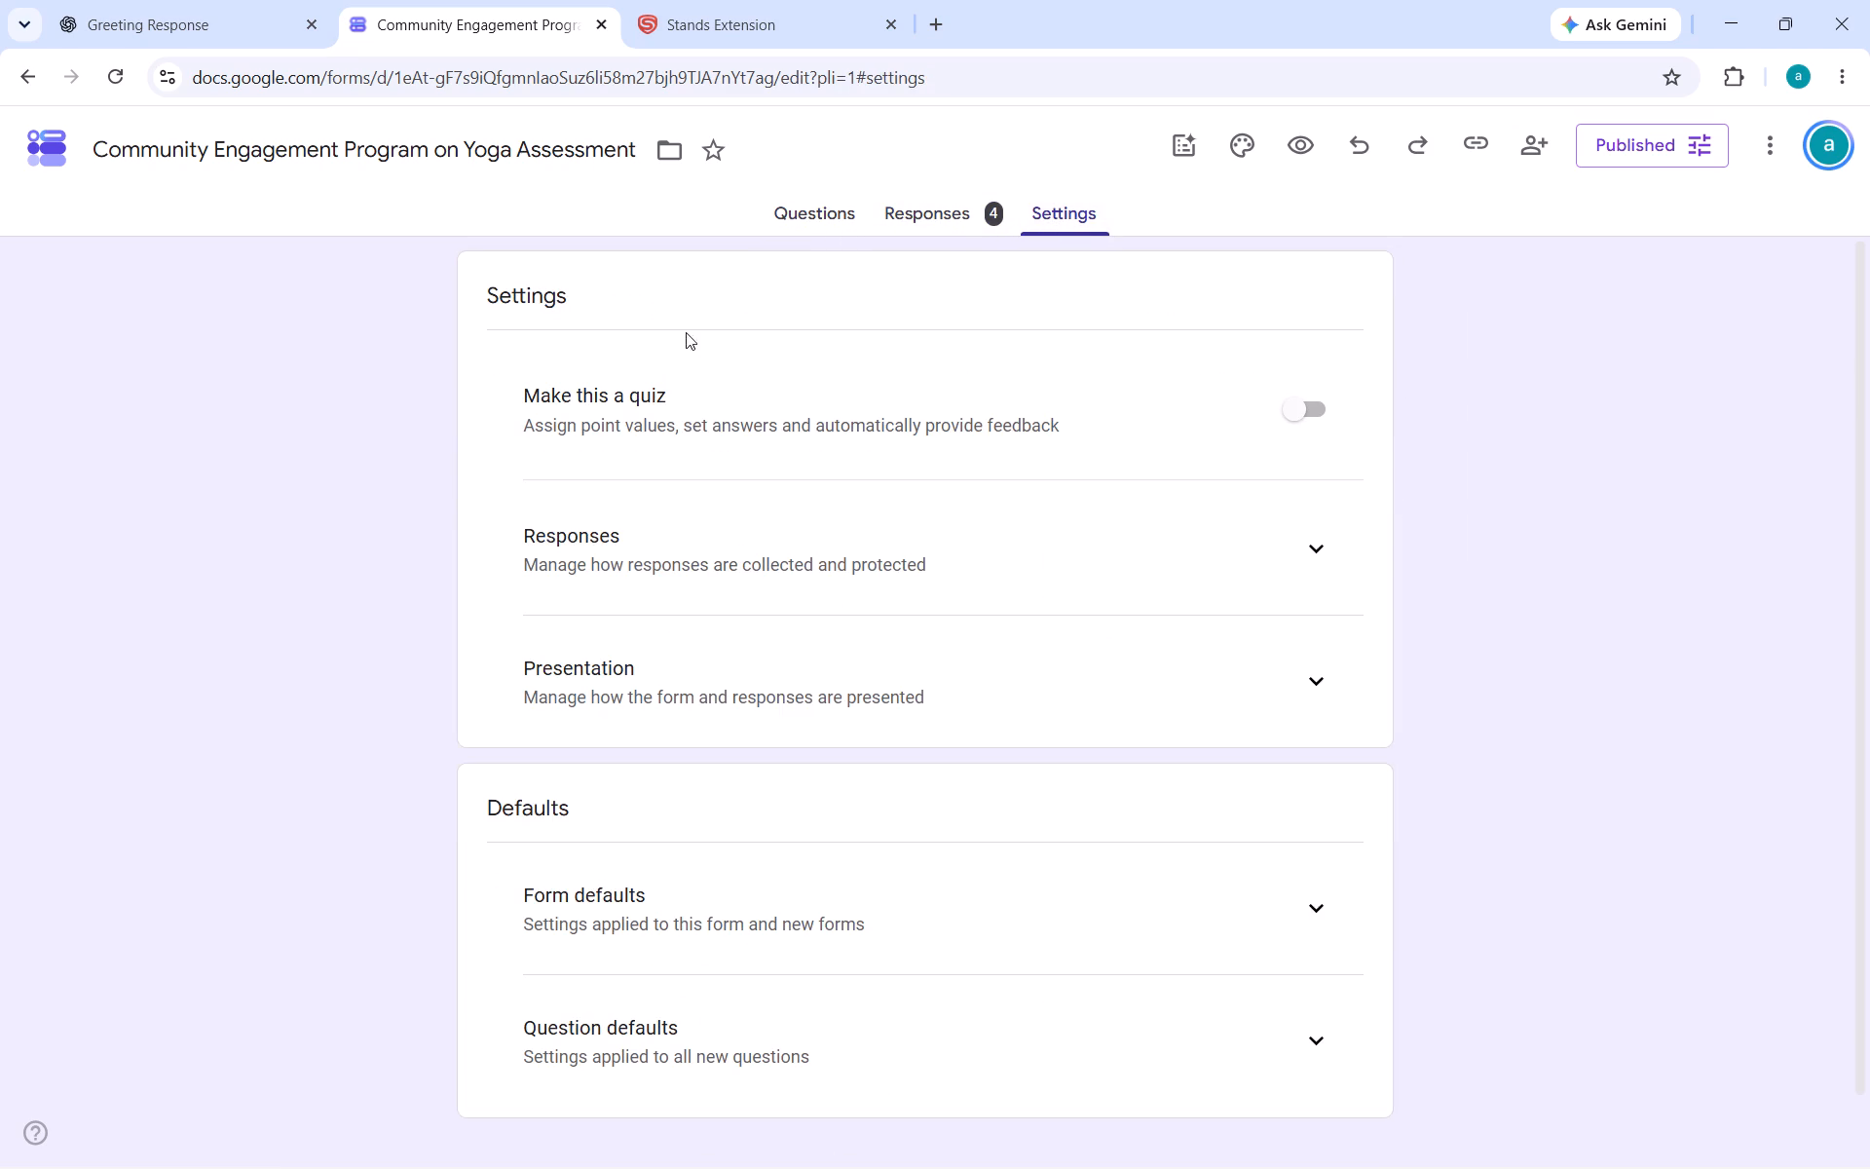
click(900, 212)
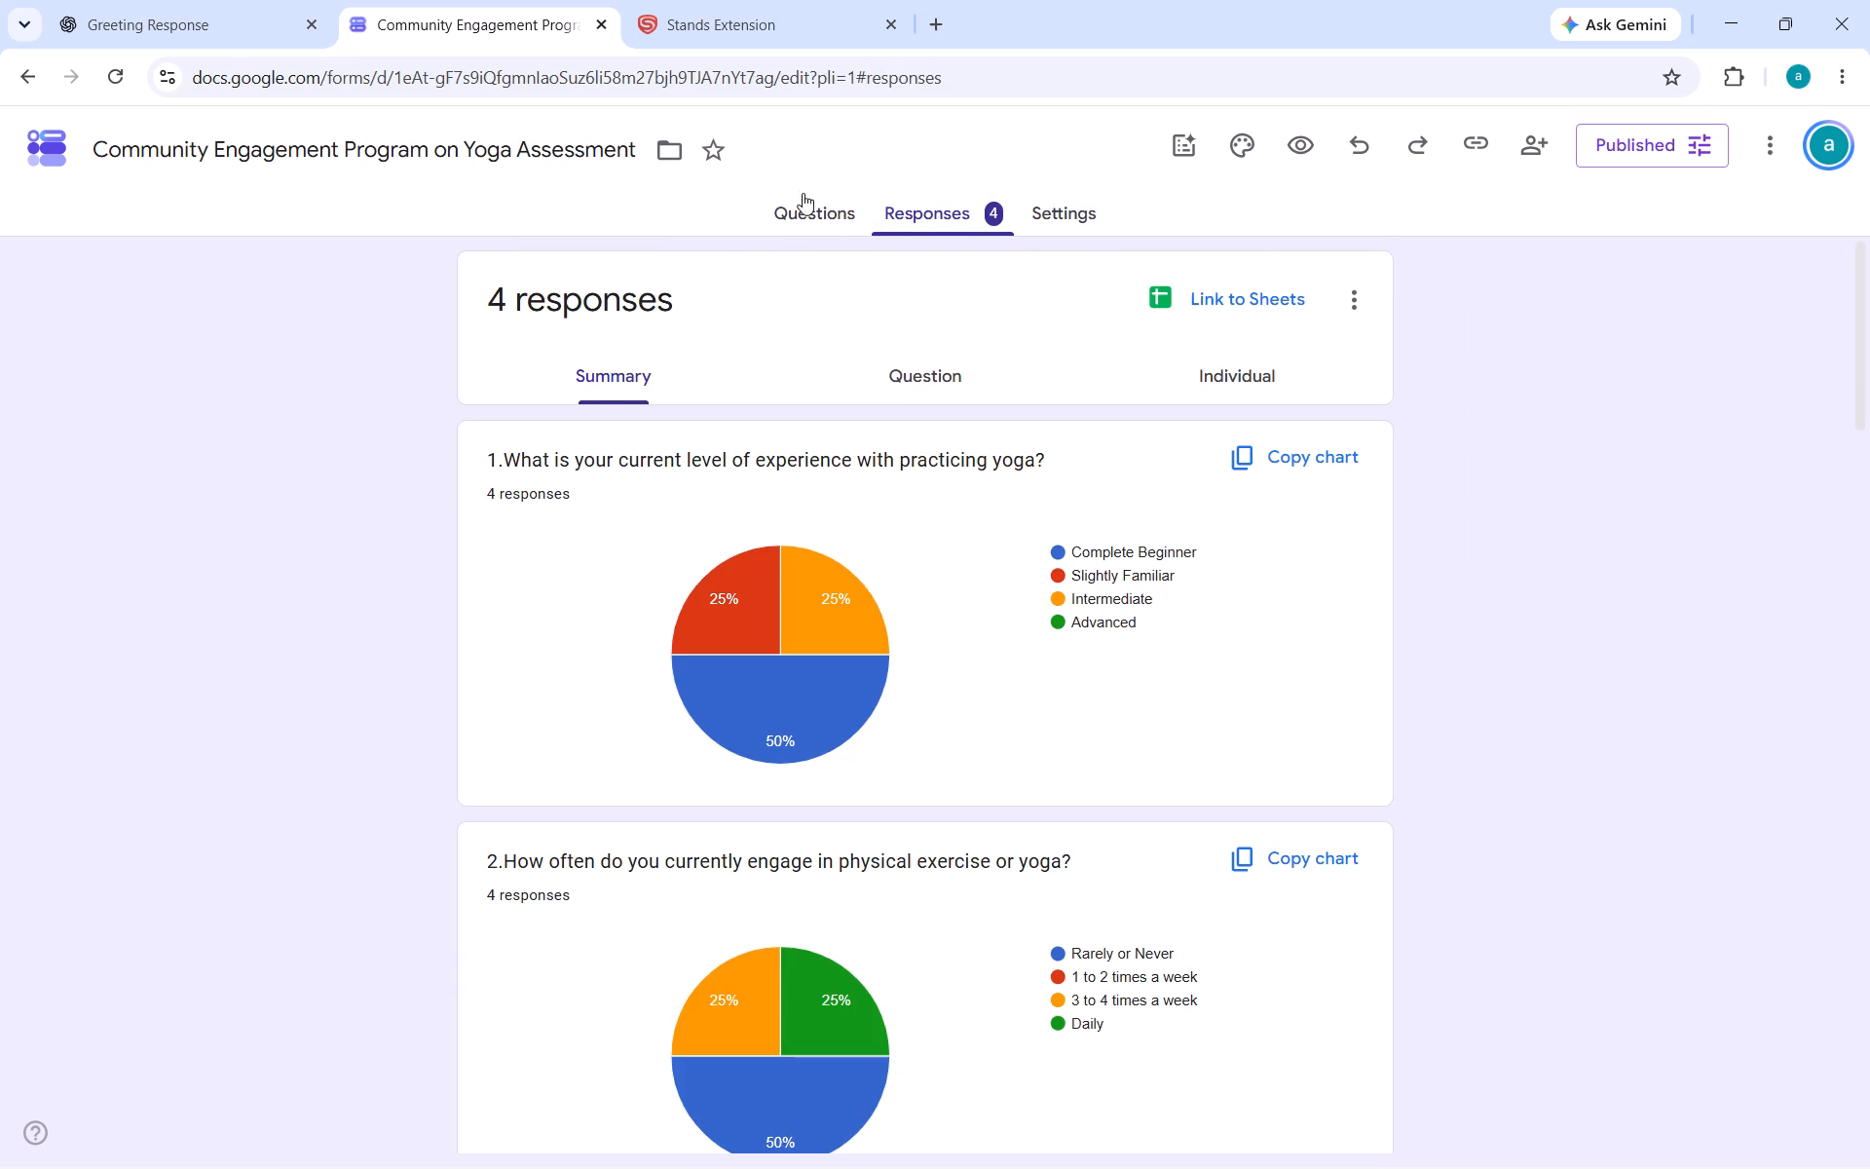
click(1358, 296)
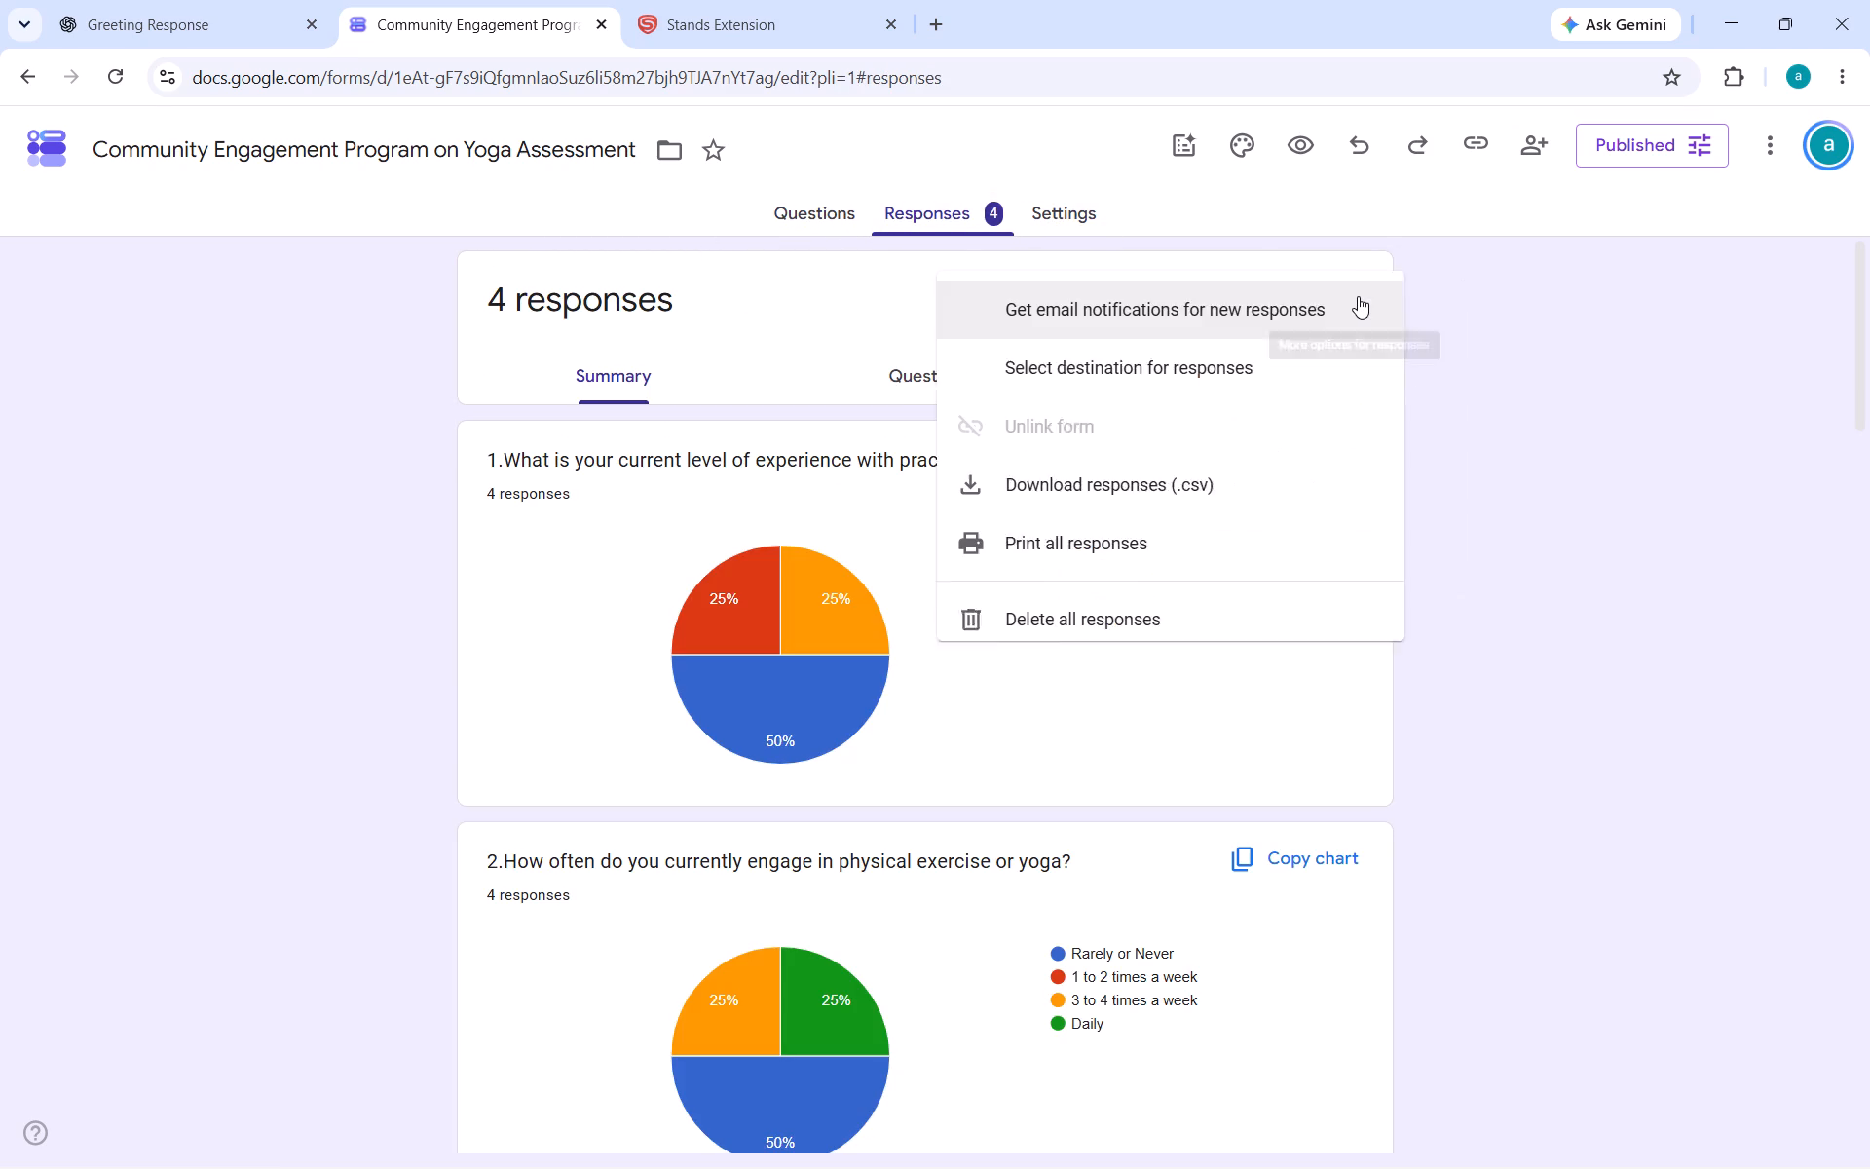
click(1607, 368)
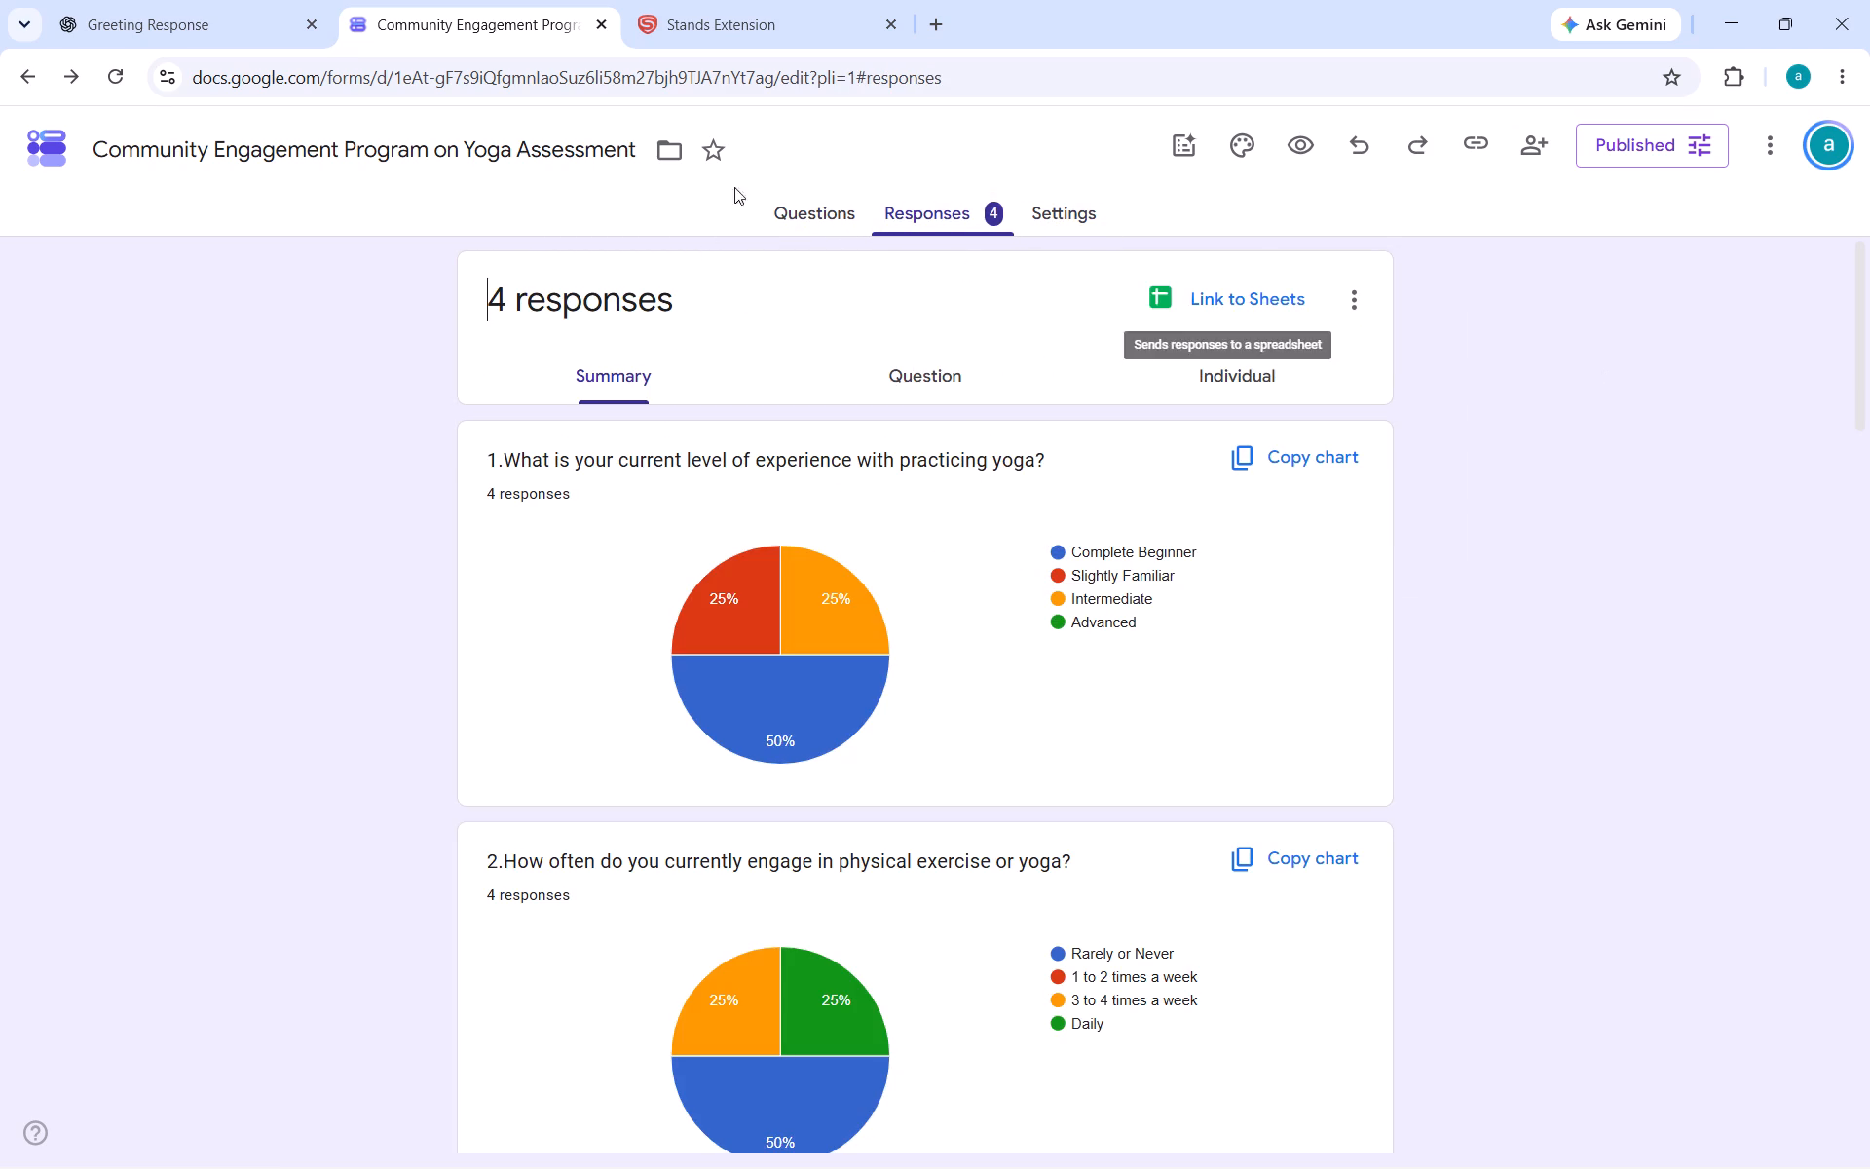
Return to the form's questions and star the form.
click(831, 206)
click(721, 142)
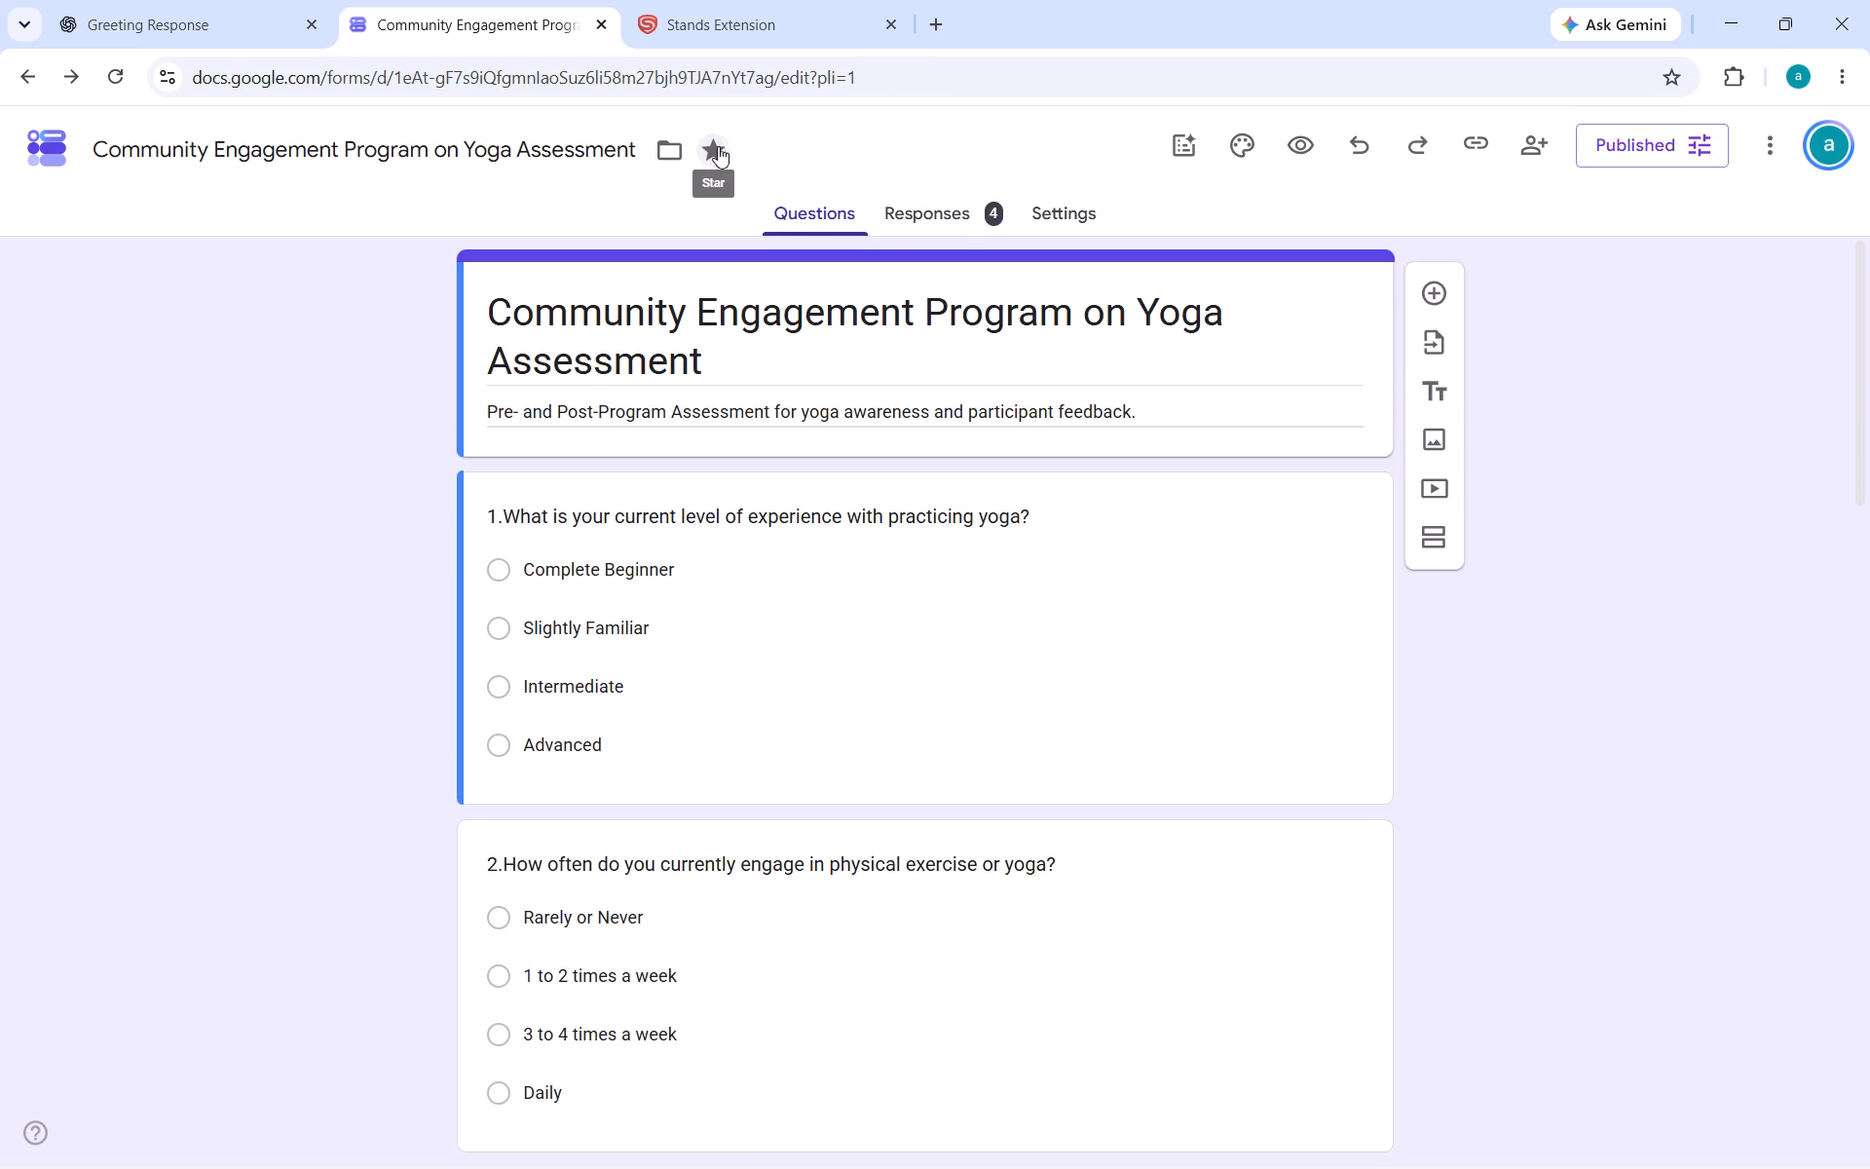
Browse the suggested, starred and all-locations destinations for moving the form, and leave without moving it.
click(669, 162)
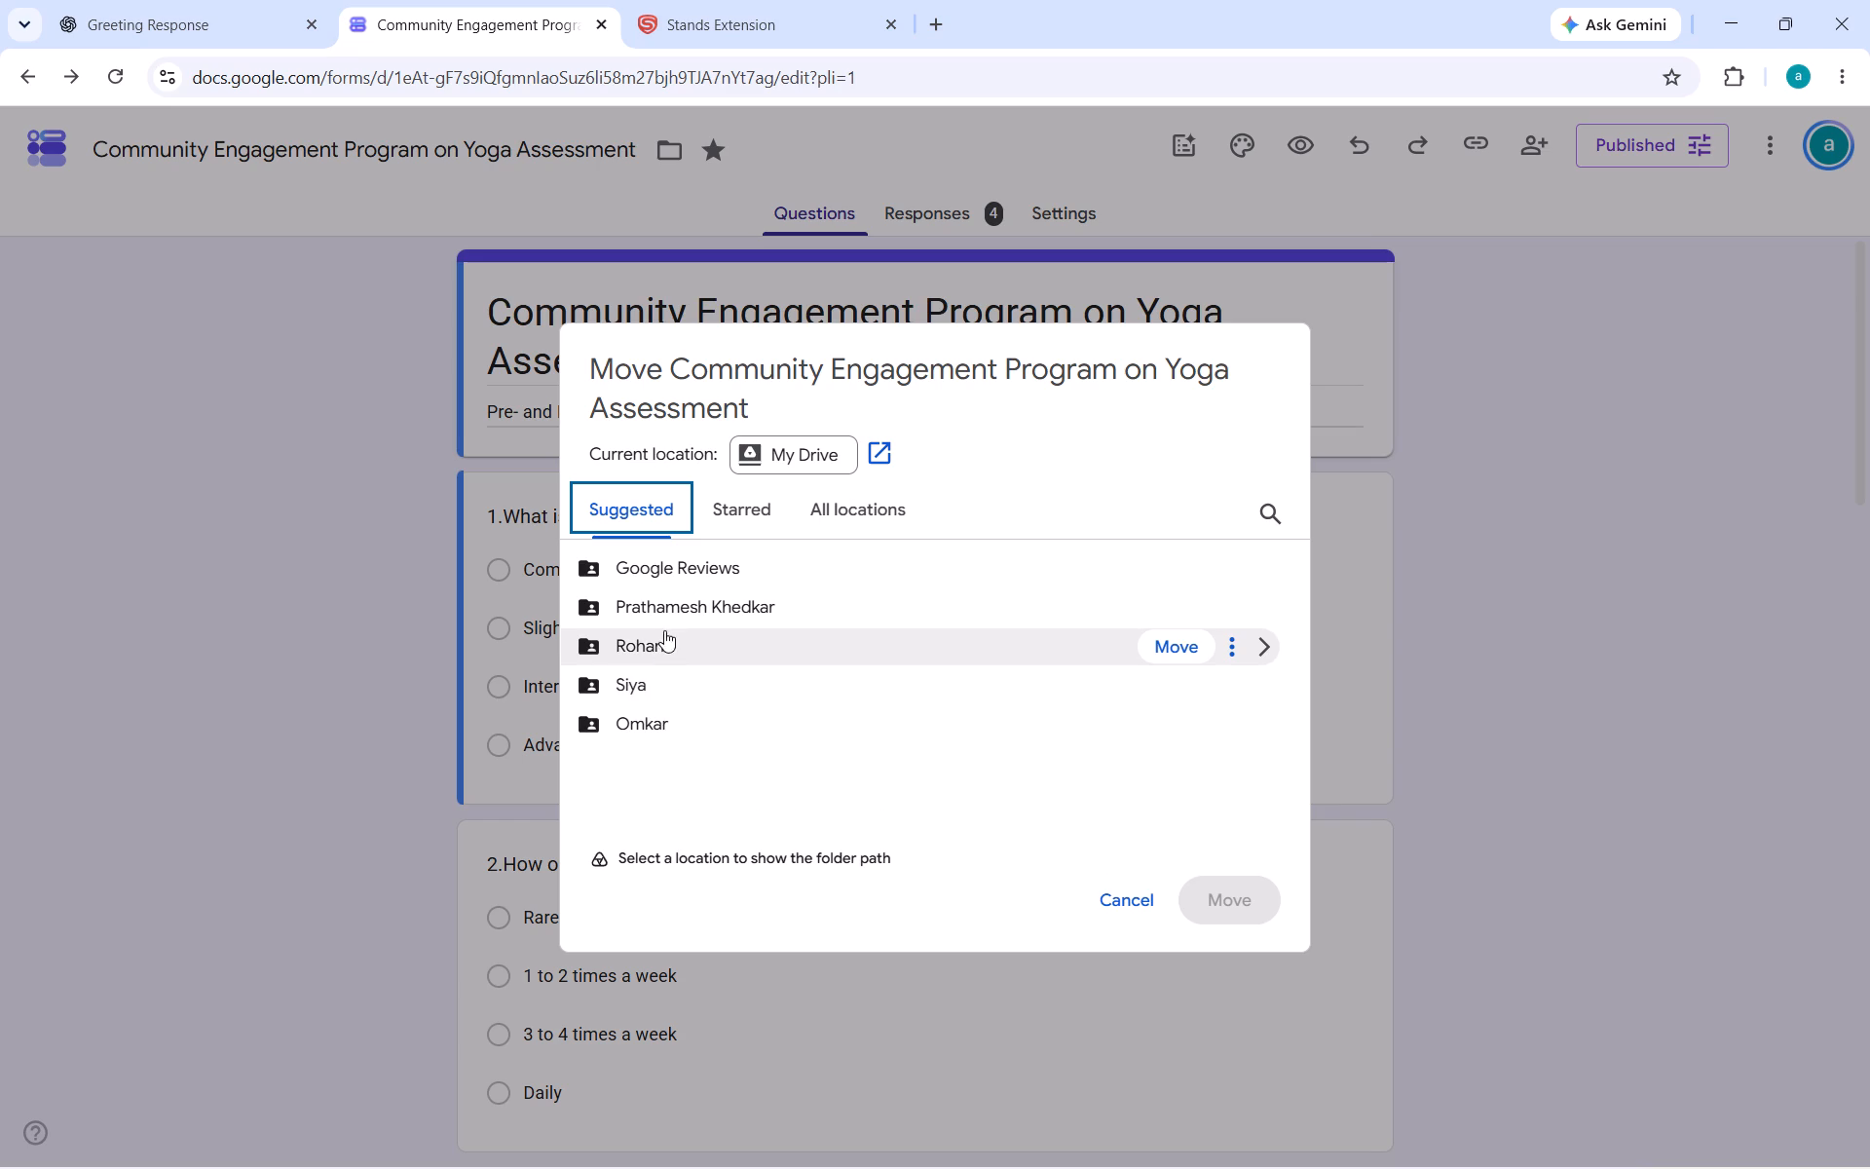
click(718, 519)
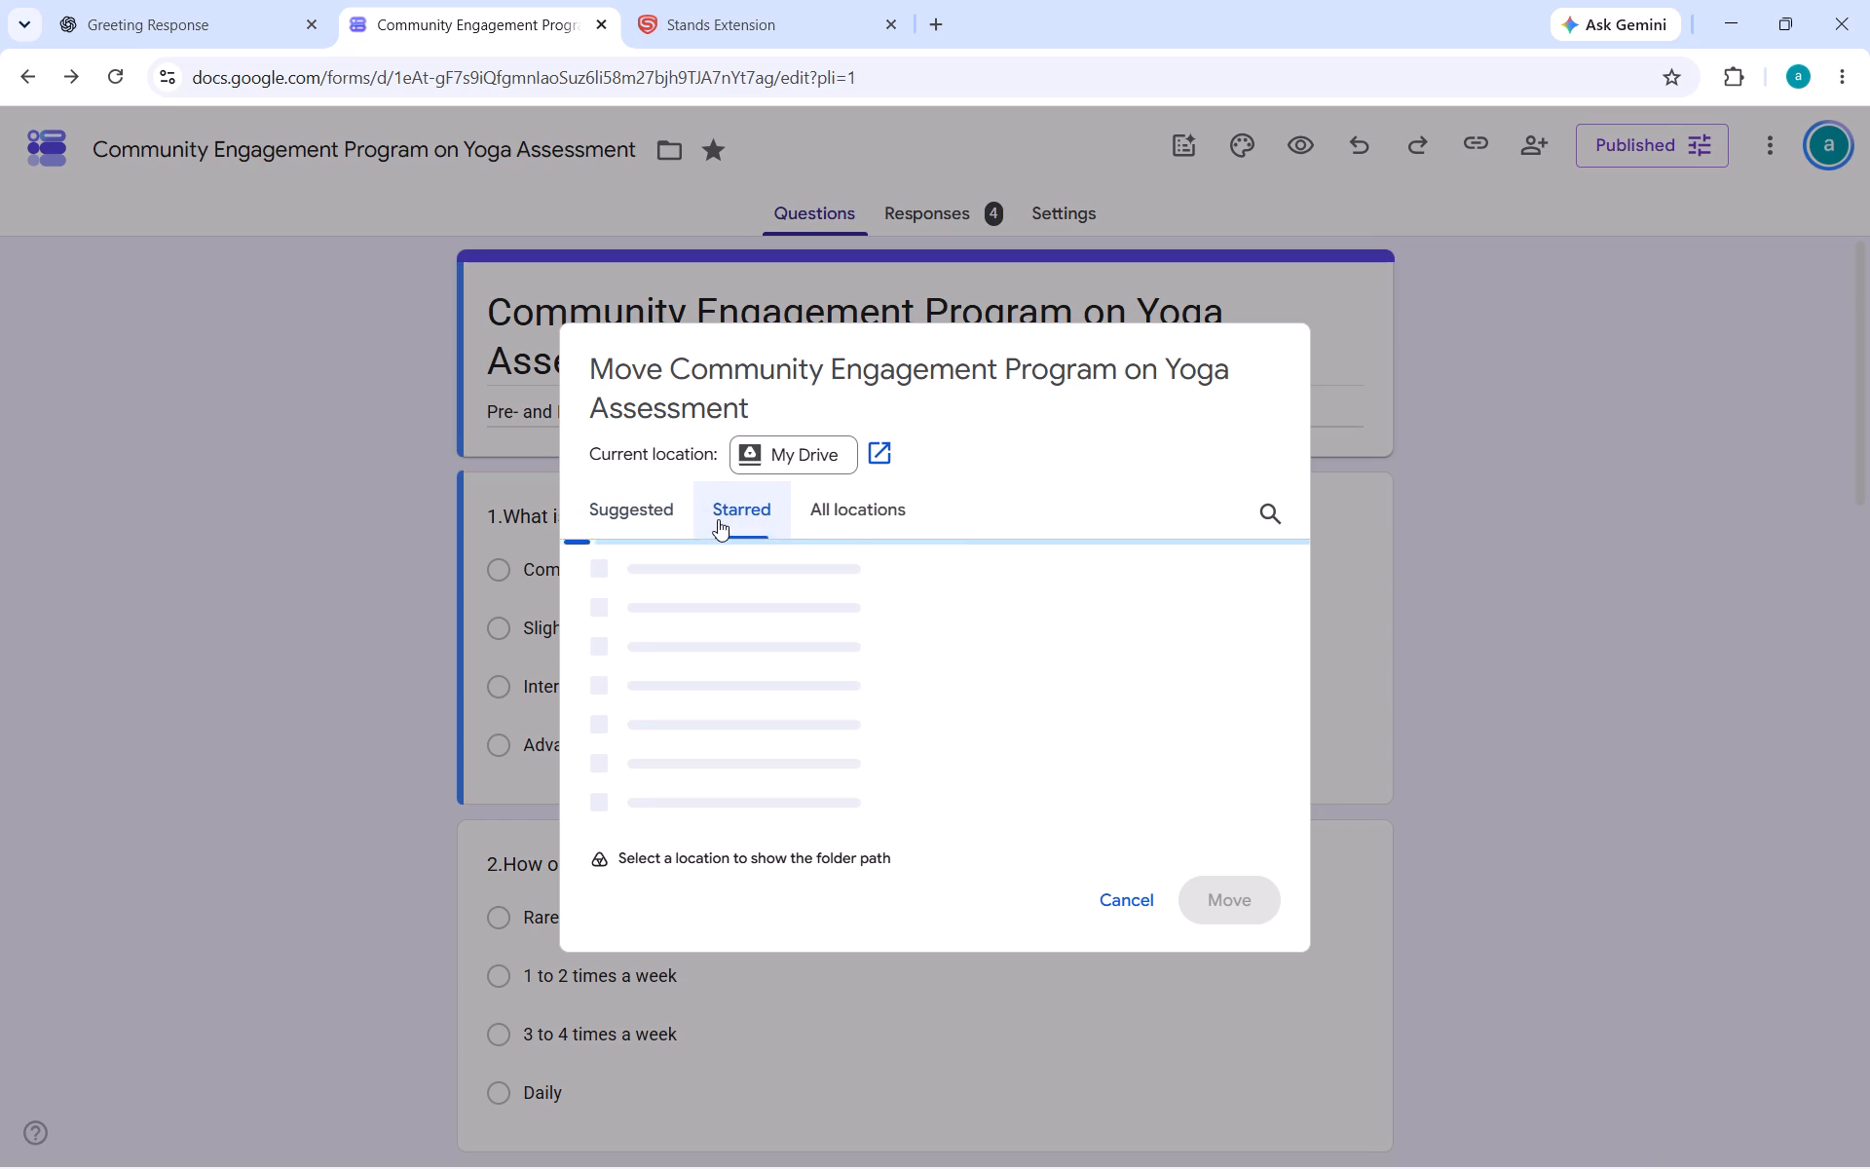
click(913, 510)
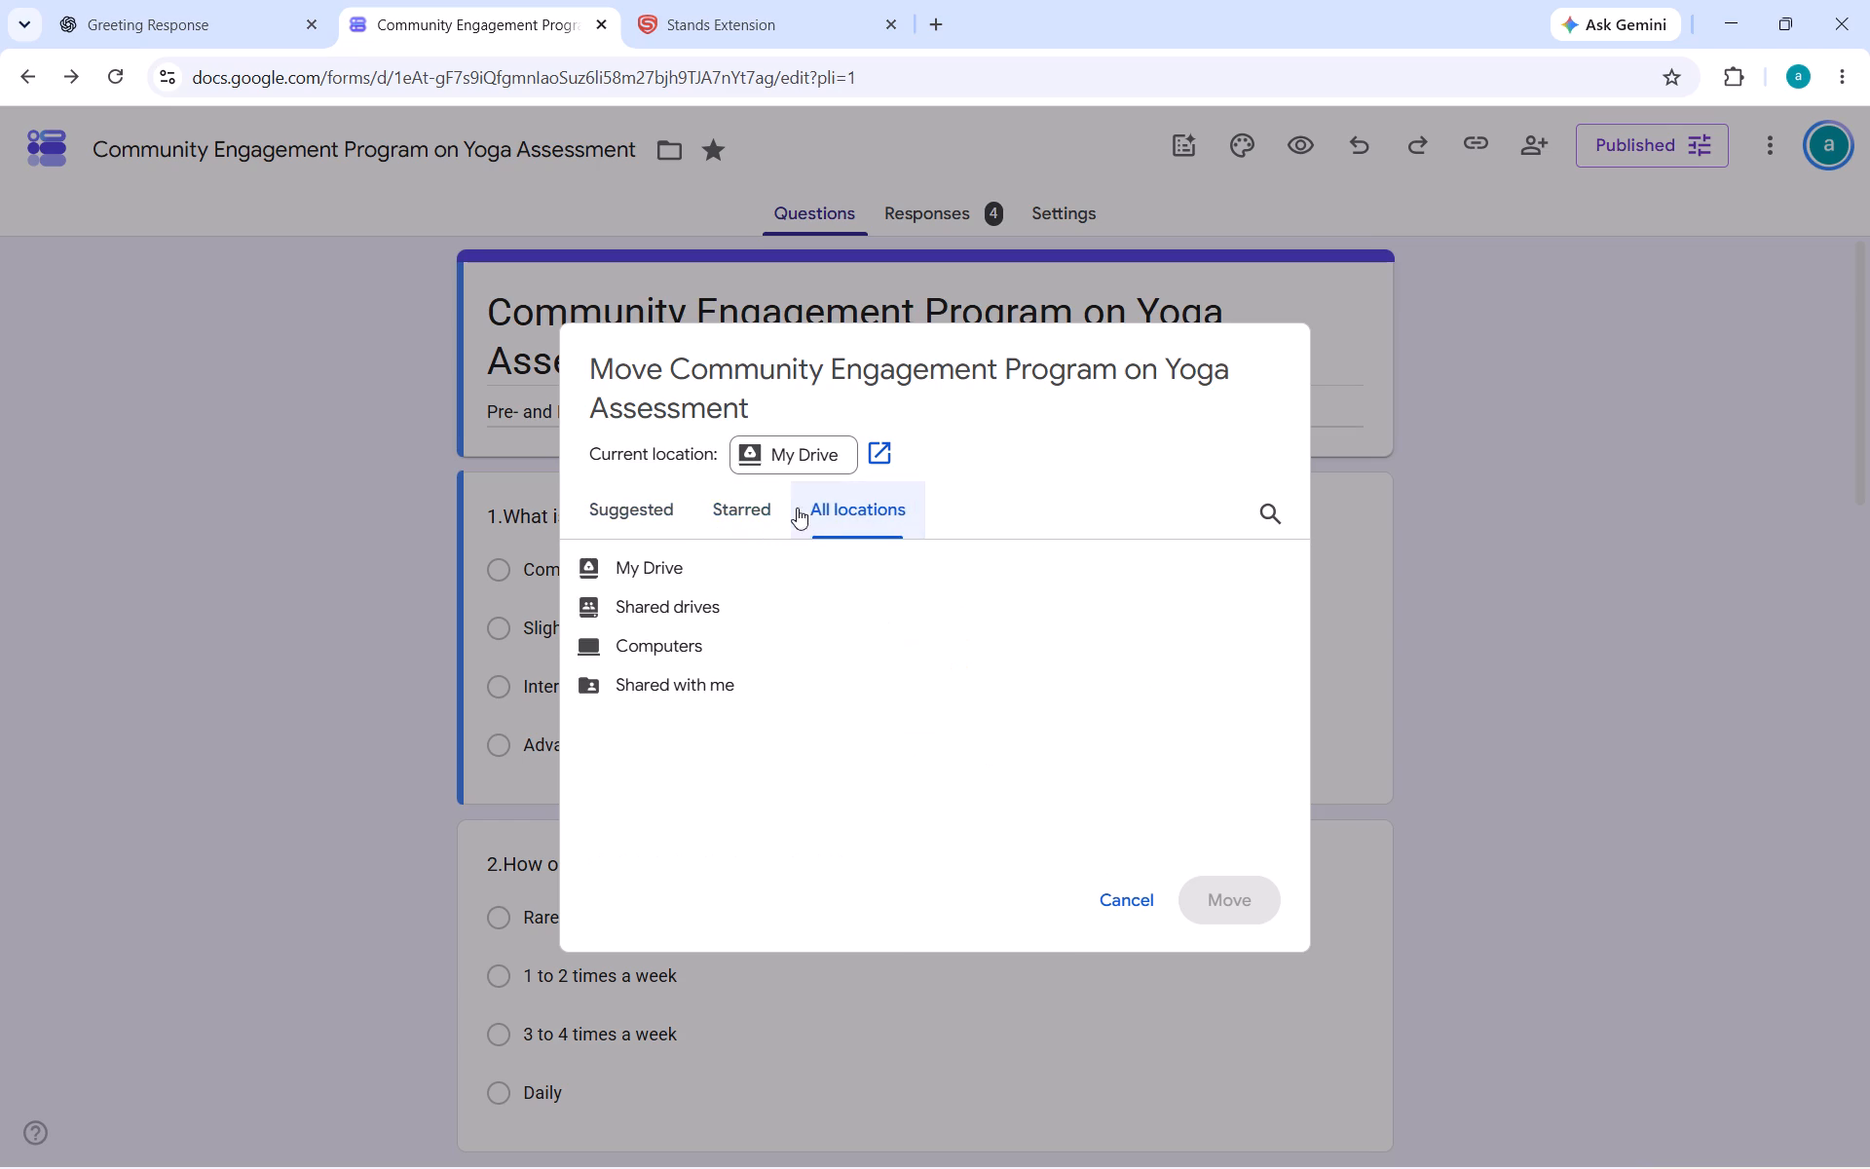
click(626, 504)
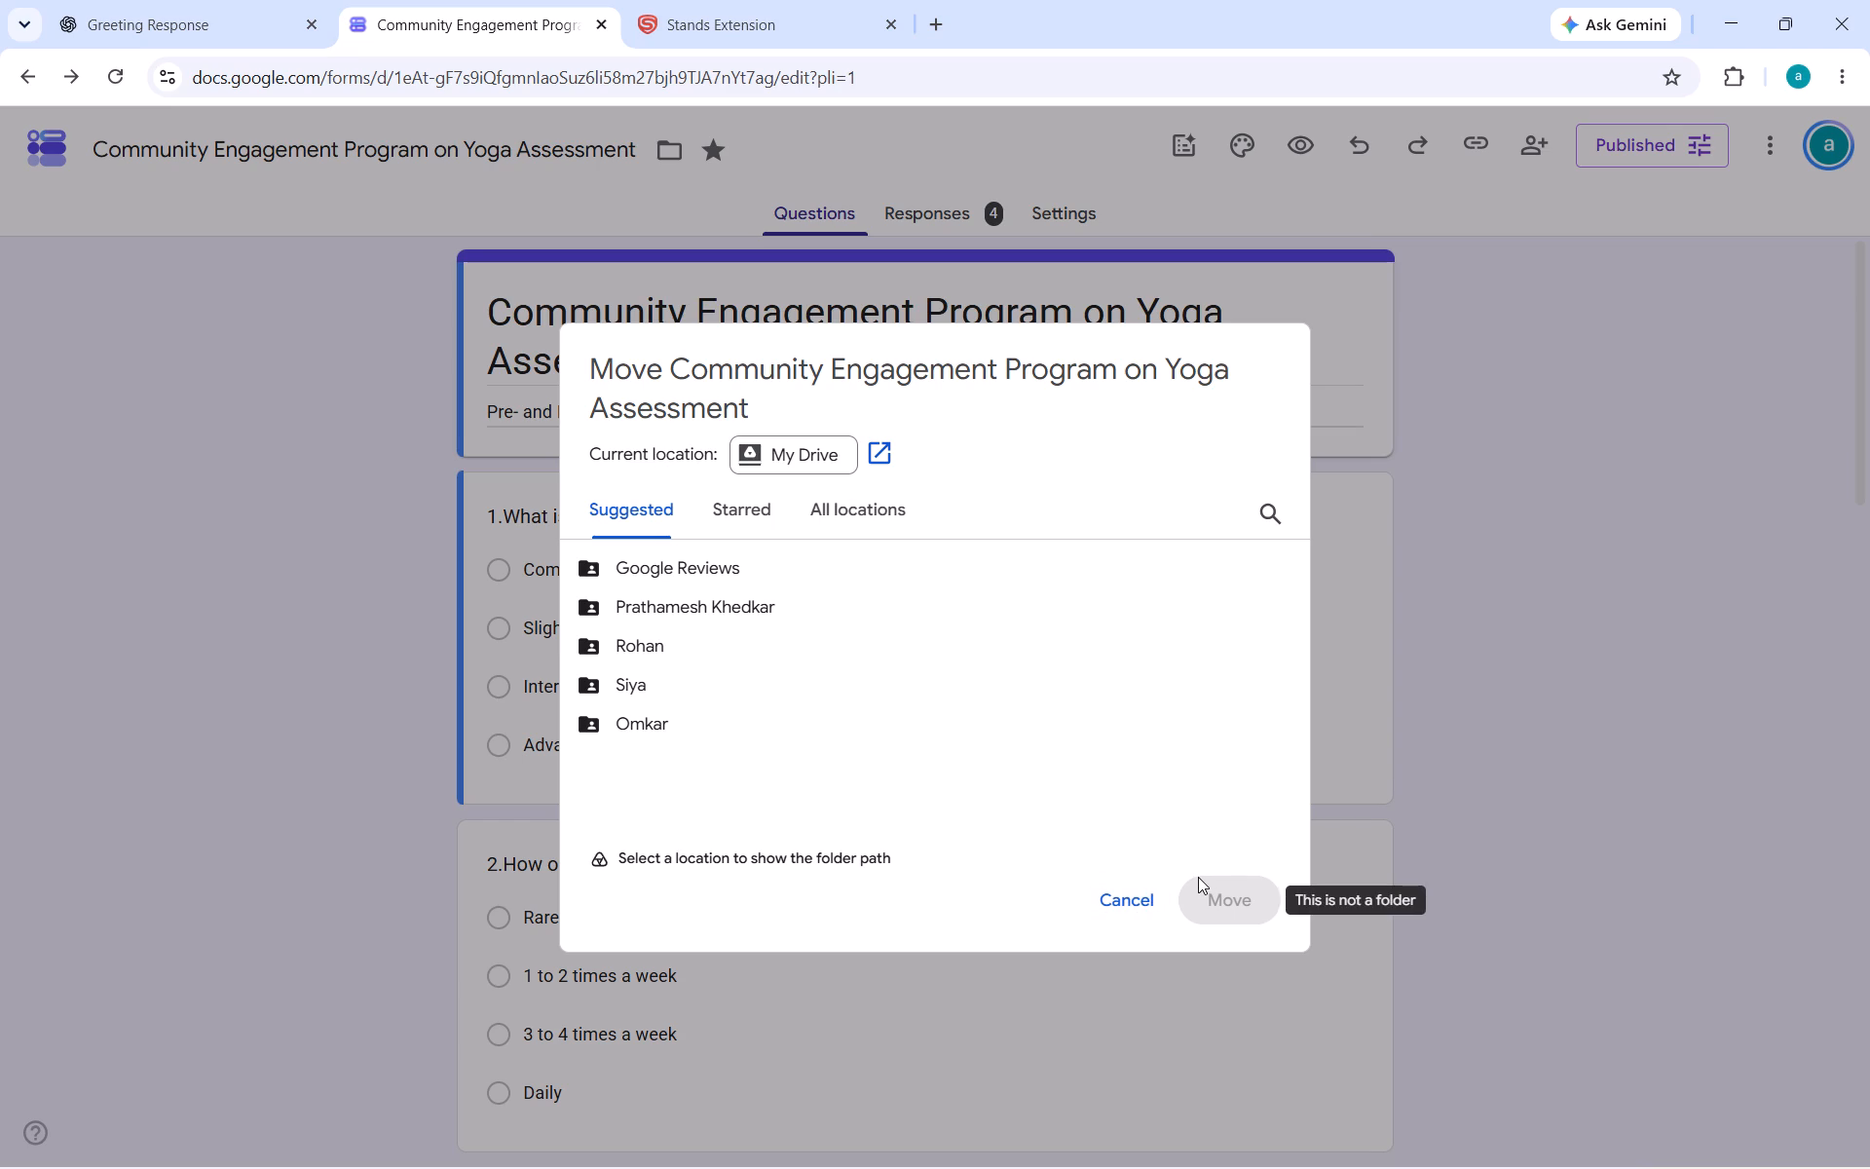
click(1153, 920)
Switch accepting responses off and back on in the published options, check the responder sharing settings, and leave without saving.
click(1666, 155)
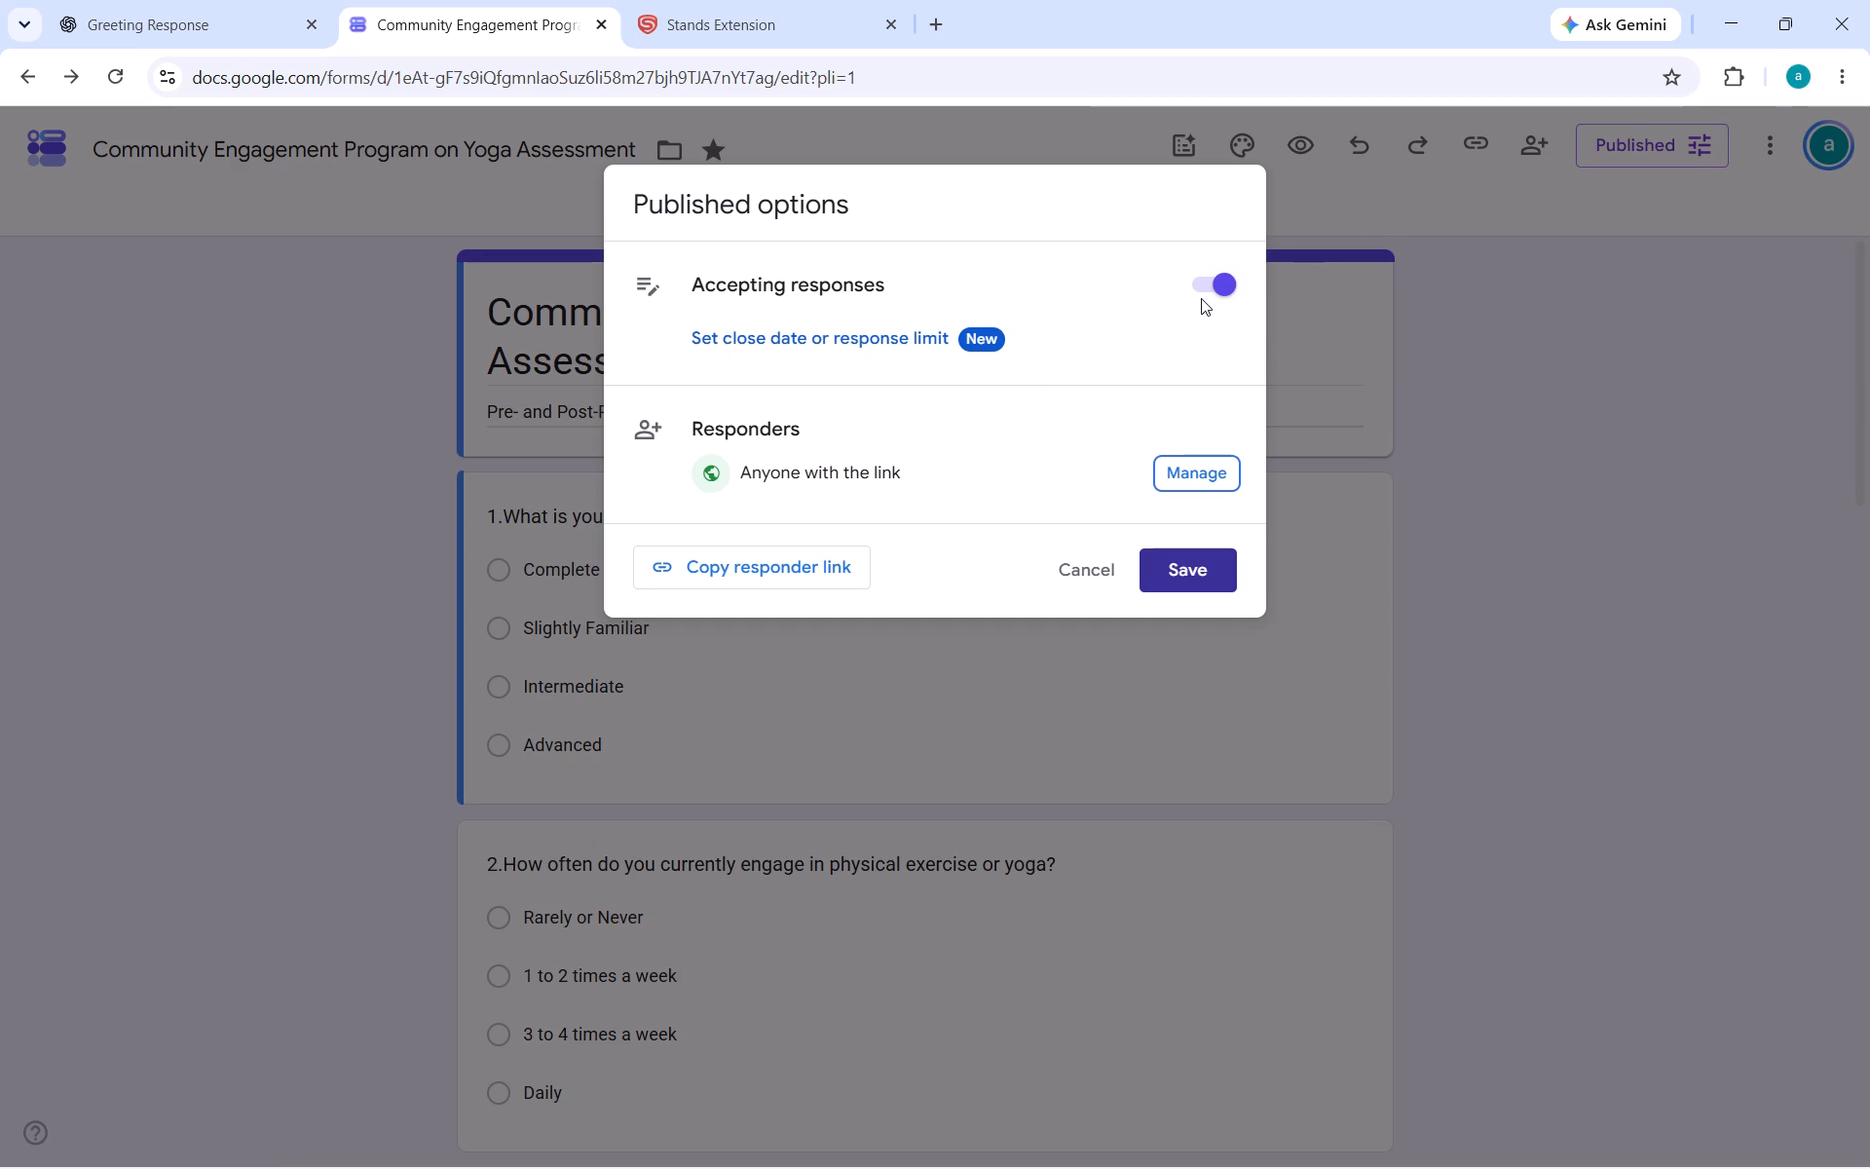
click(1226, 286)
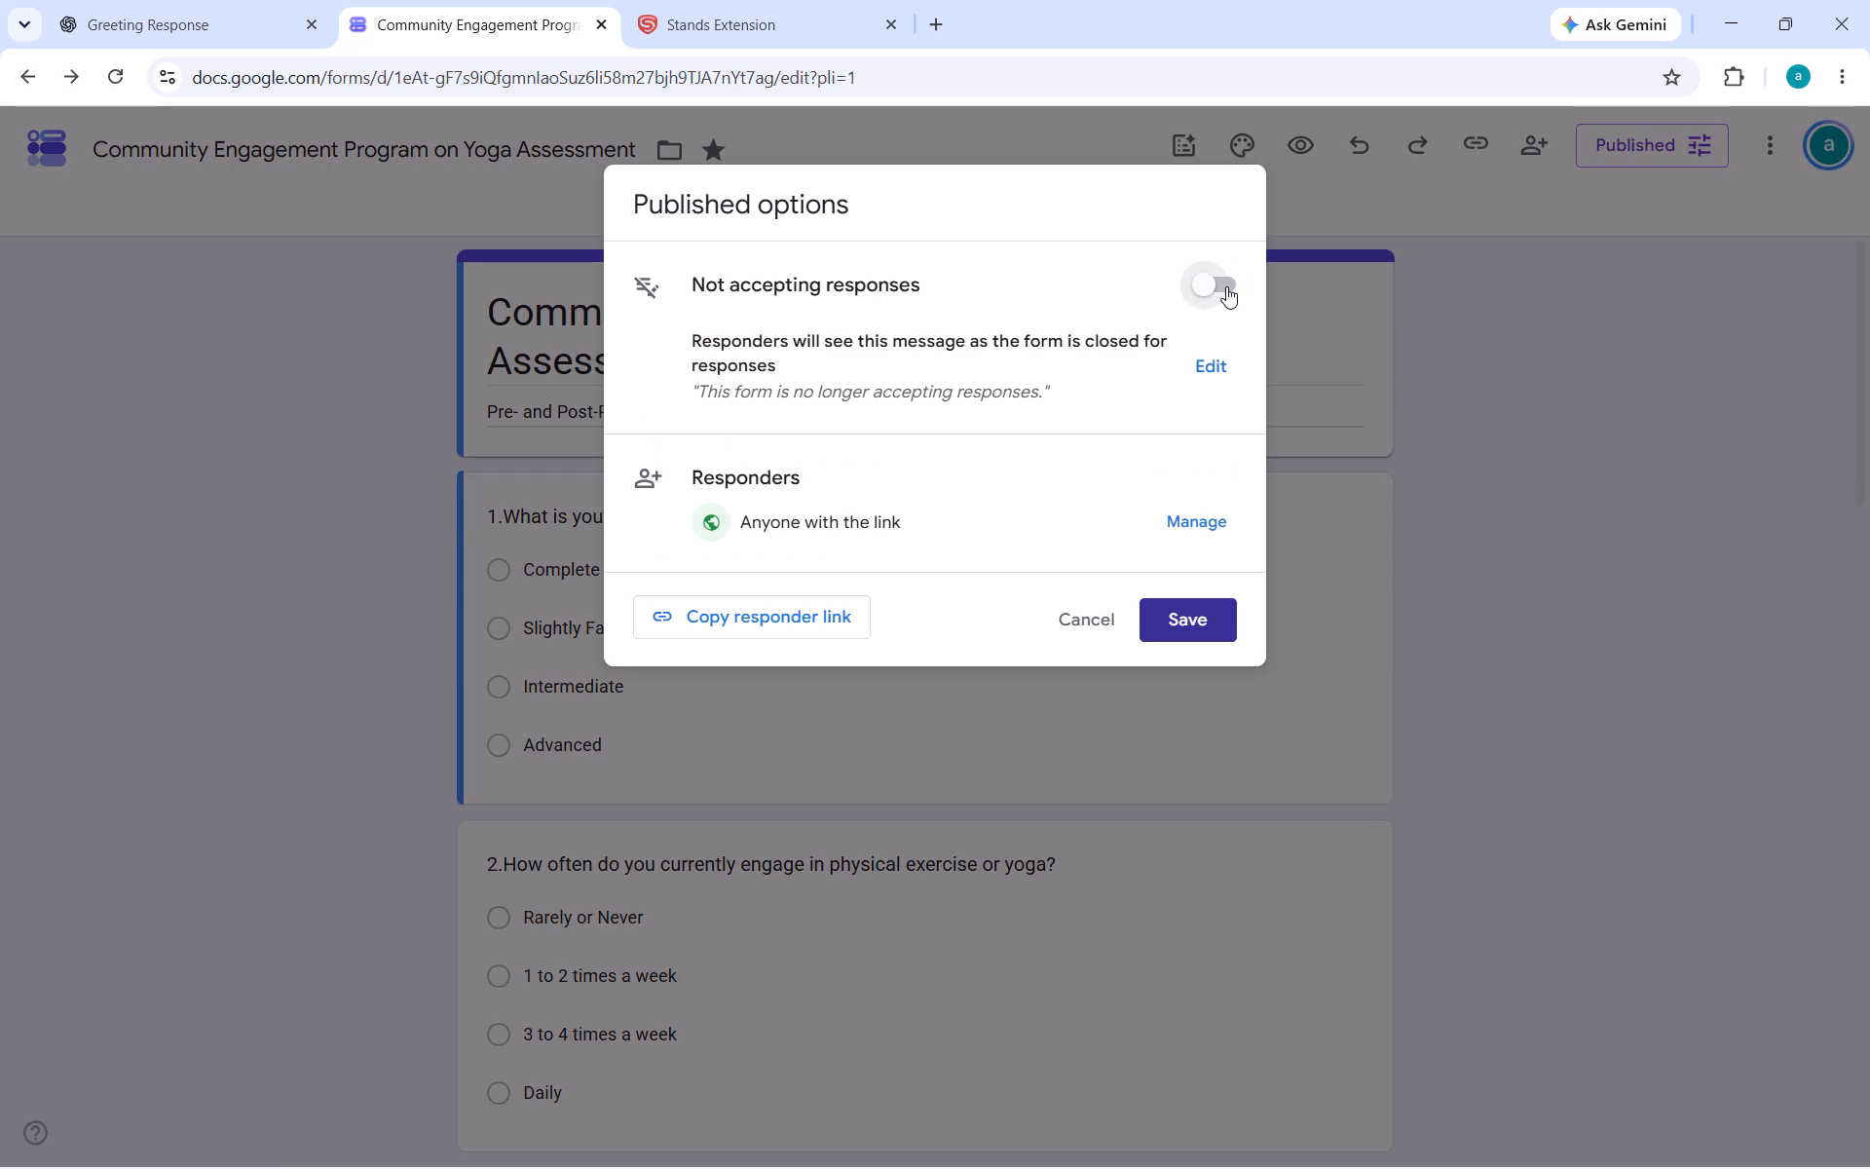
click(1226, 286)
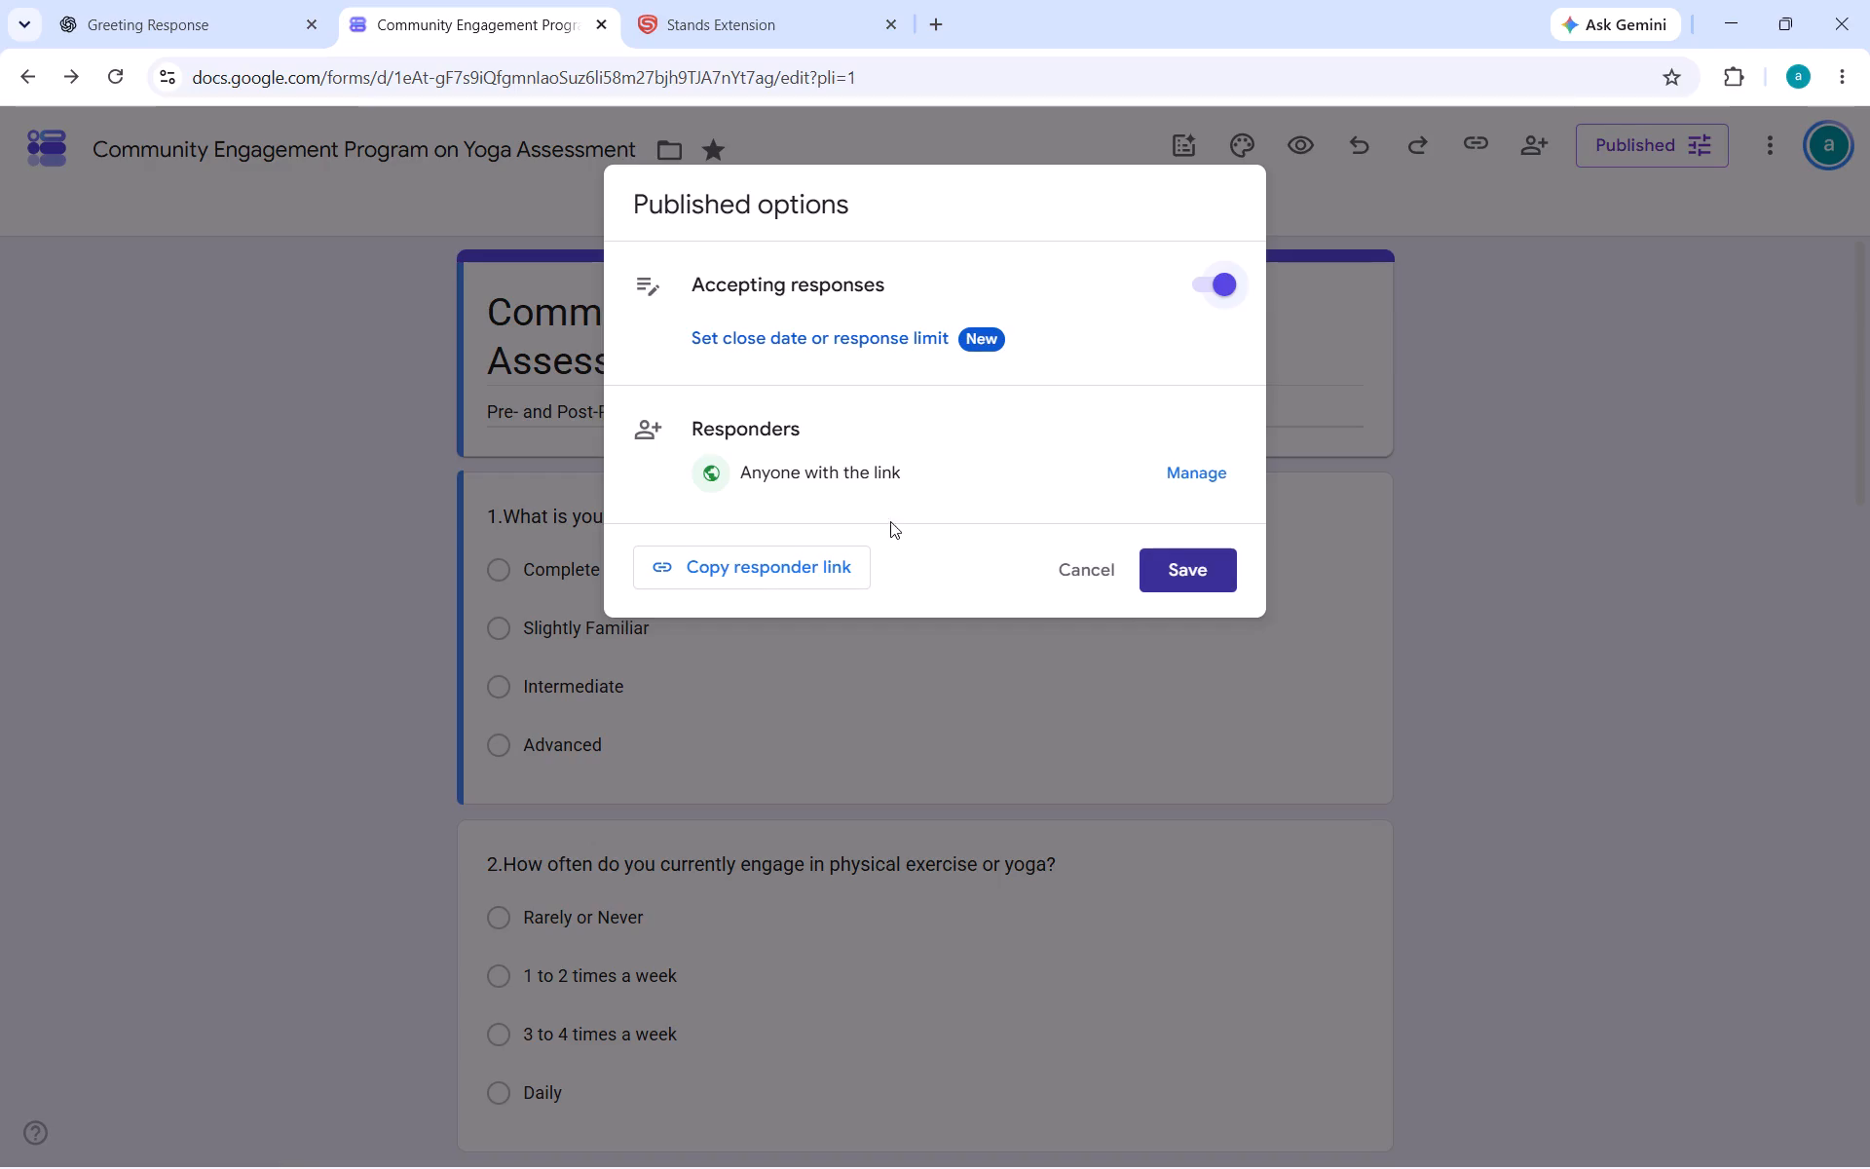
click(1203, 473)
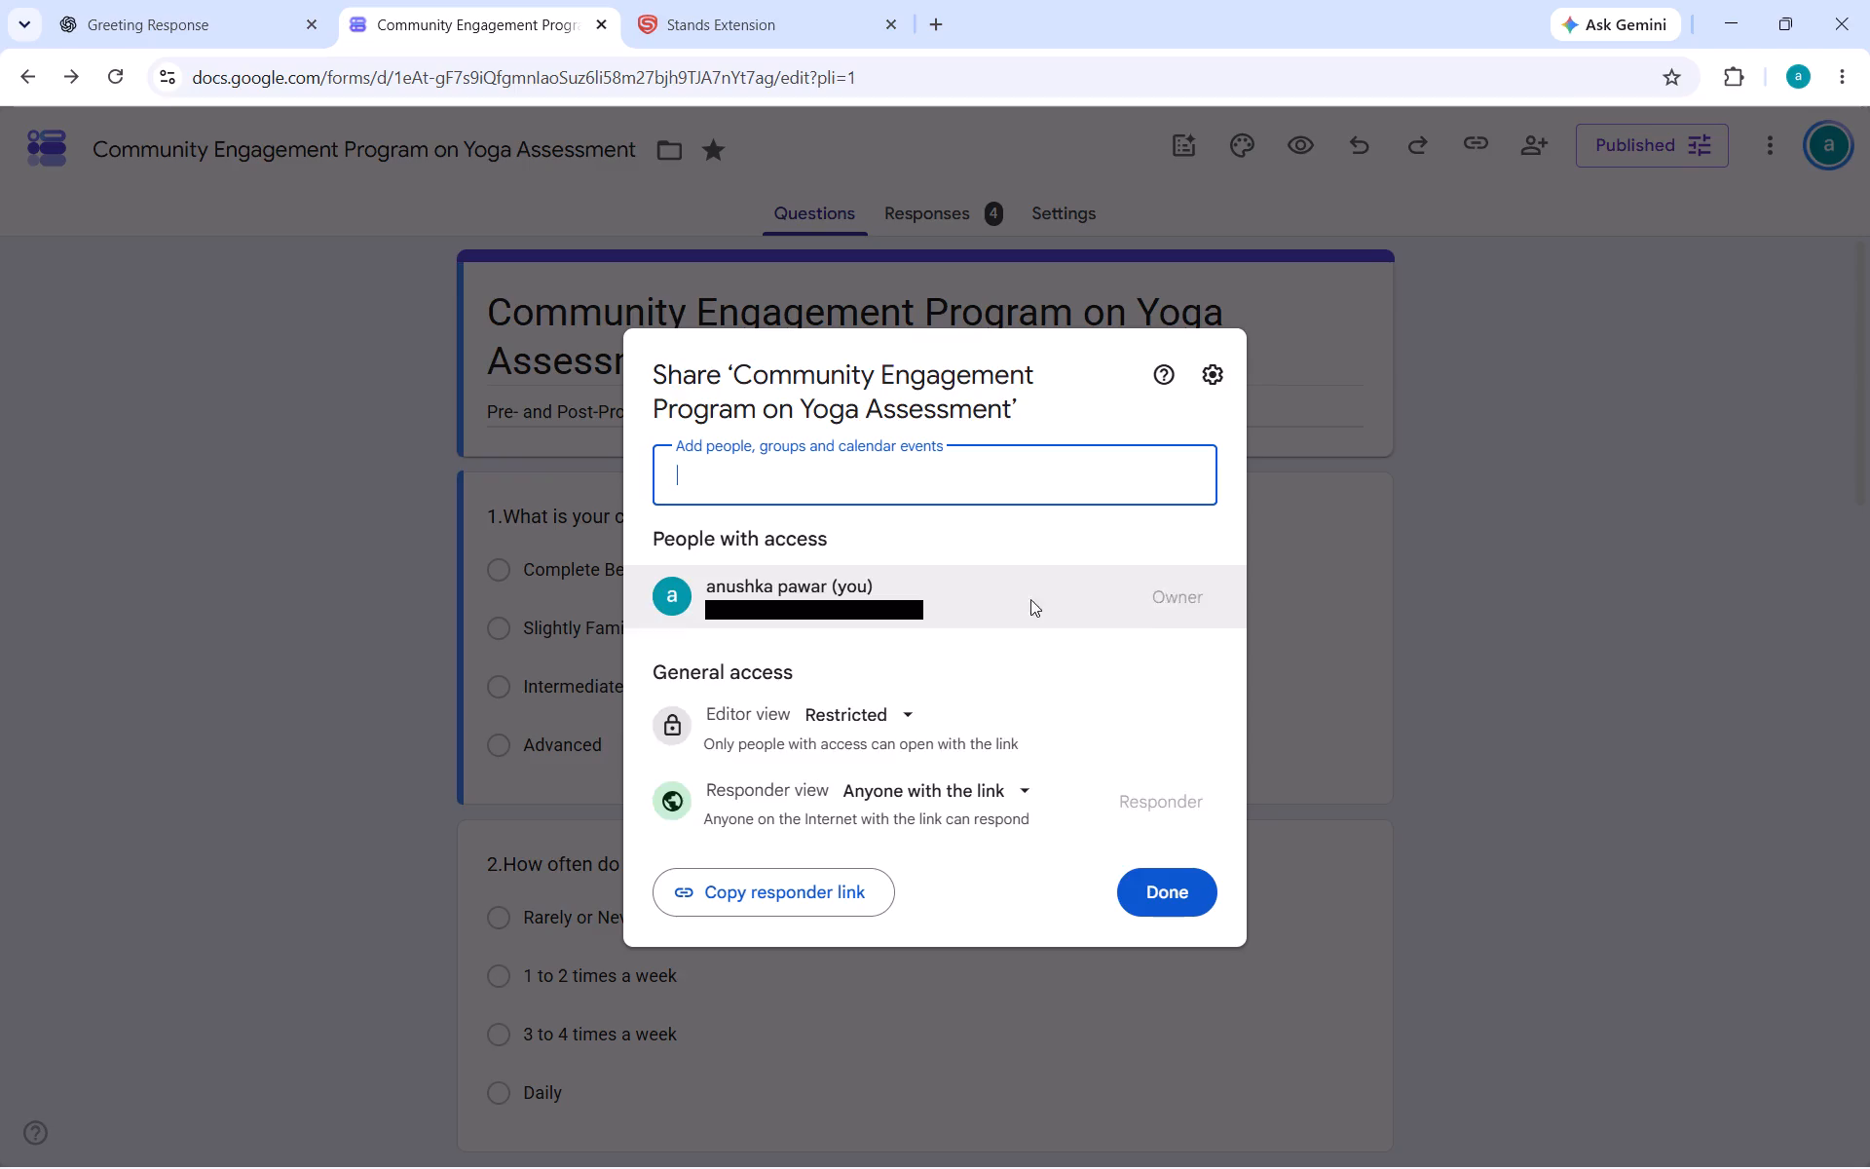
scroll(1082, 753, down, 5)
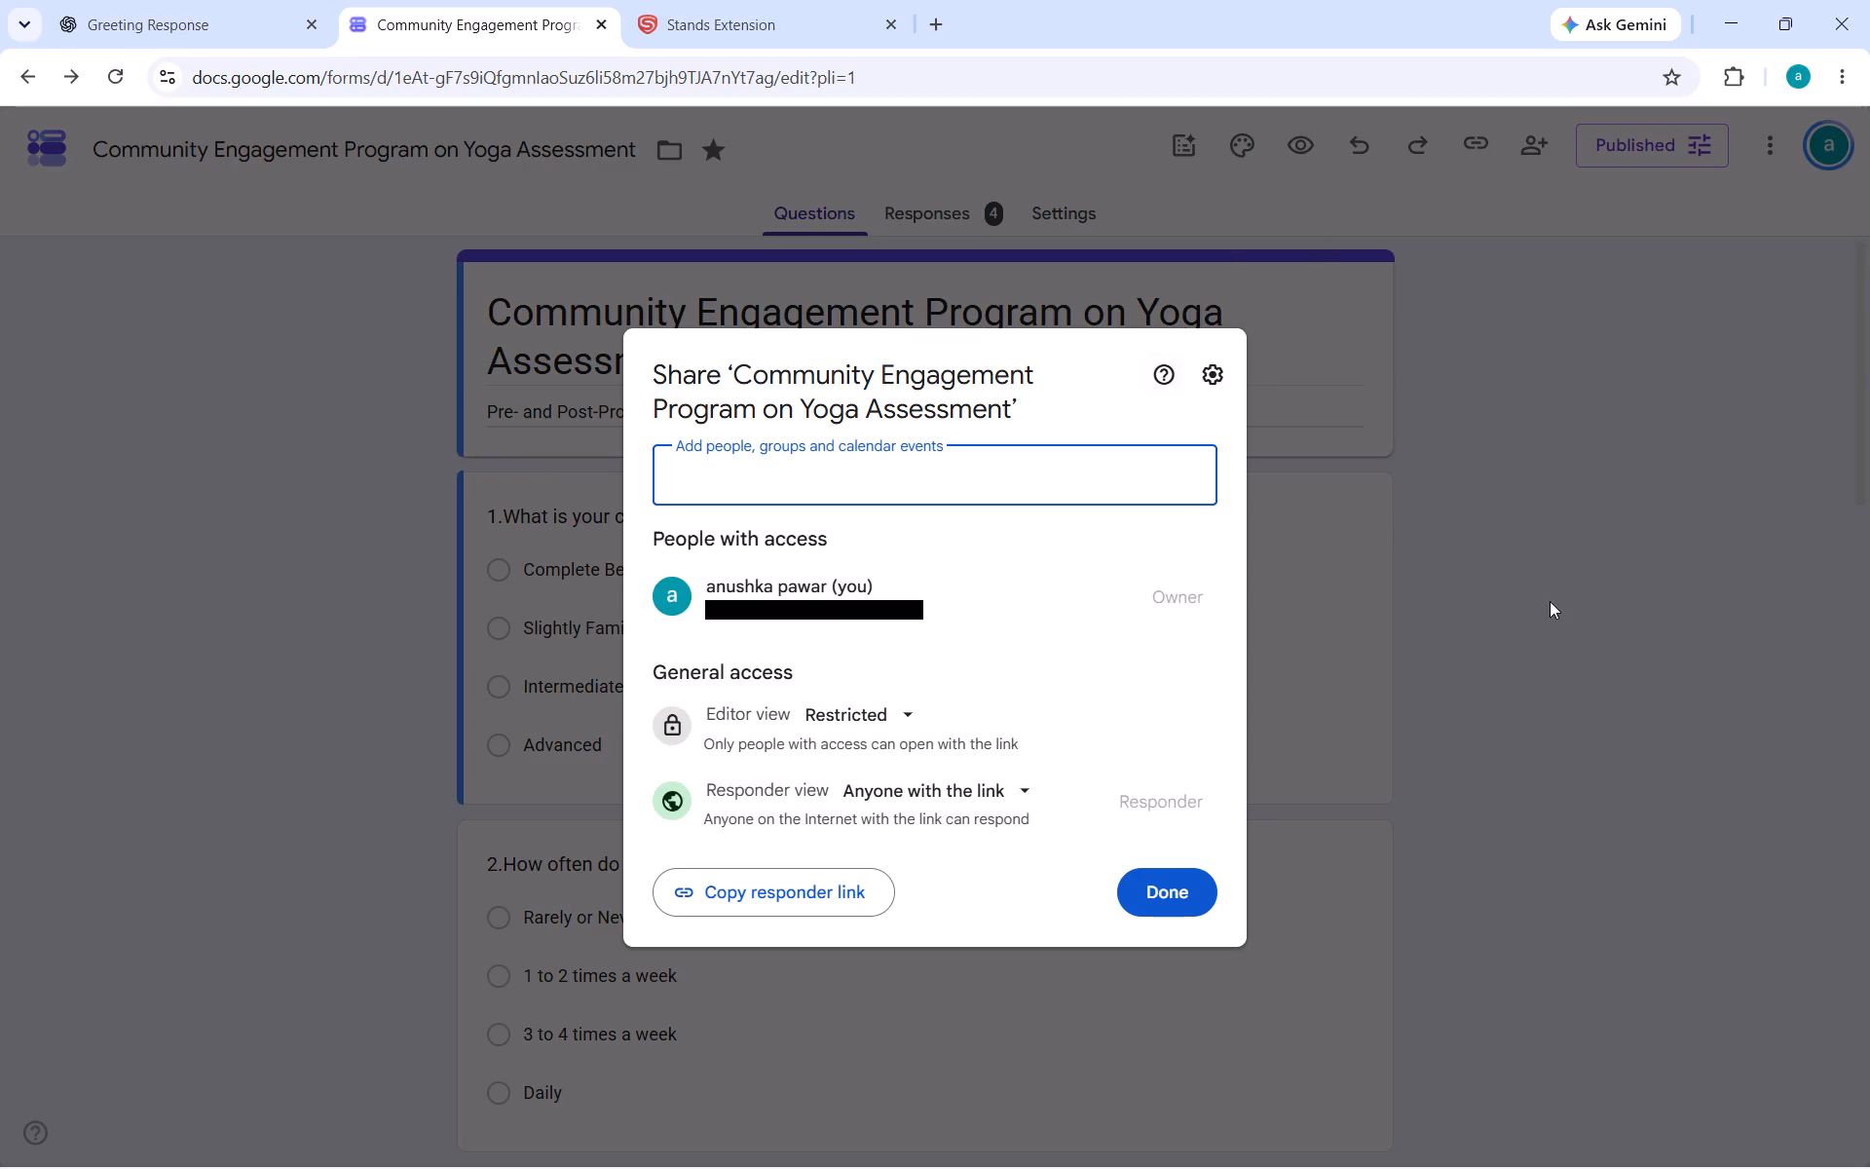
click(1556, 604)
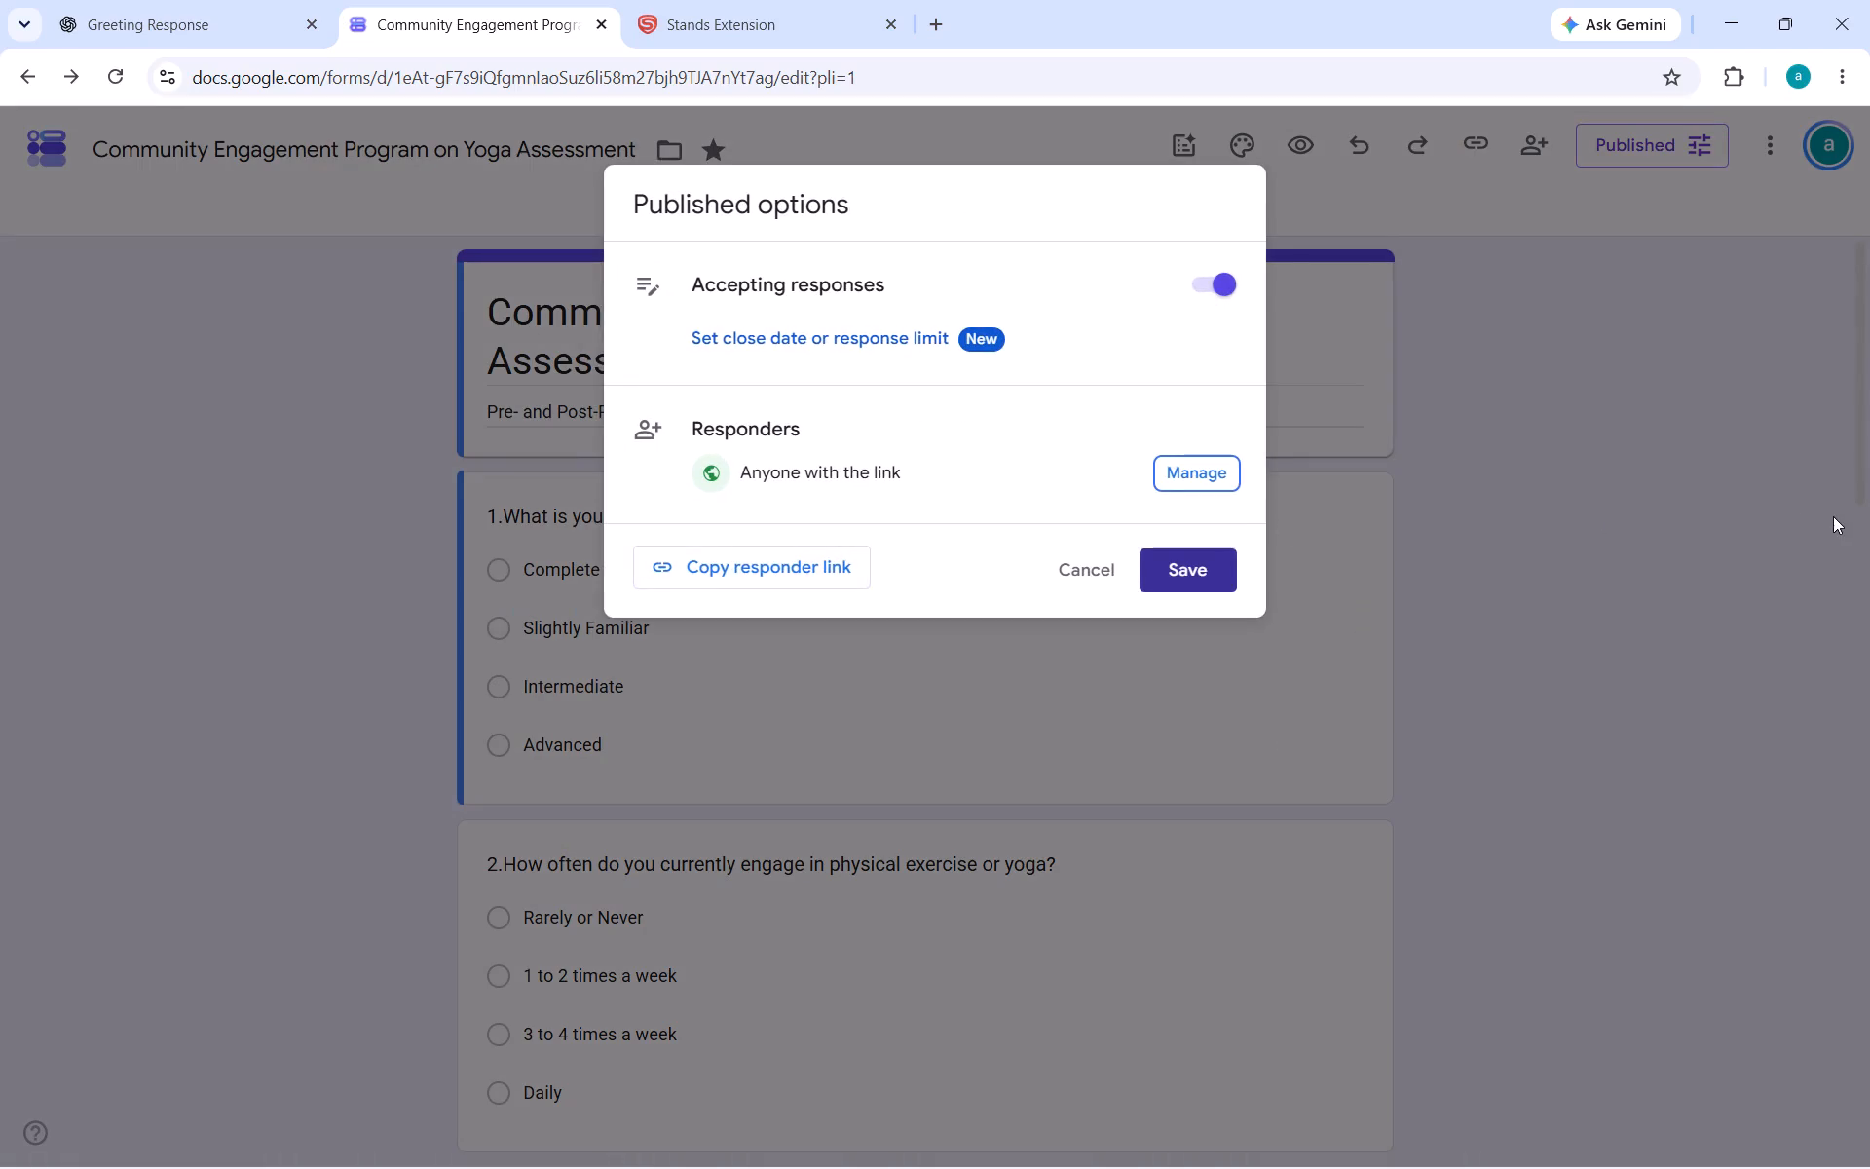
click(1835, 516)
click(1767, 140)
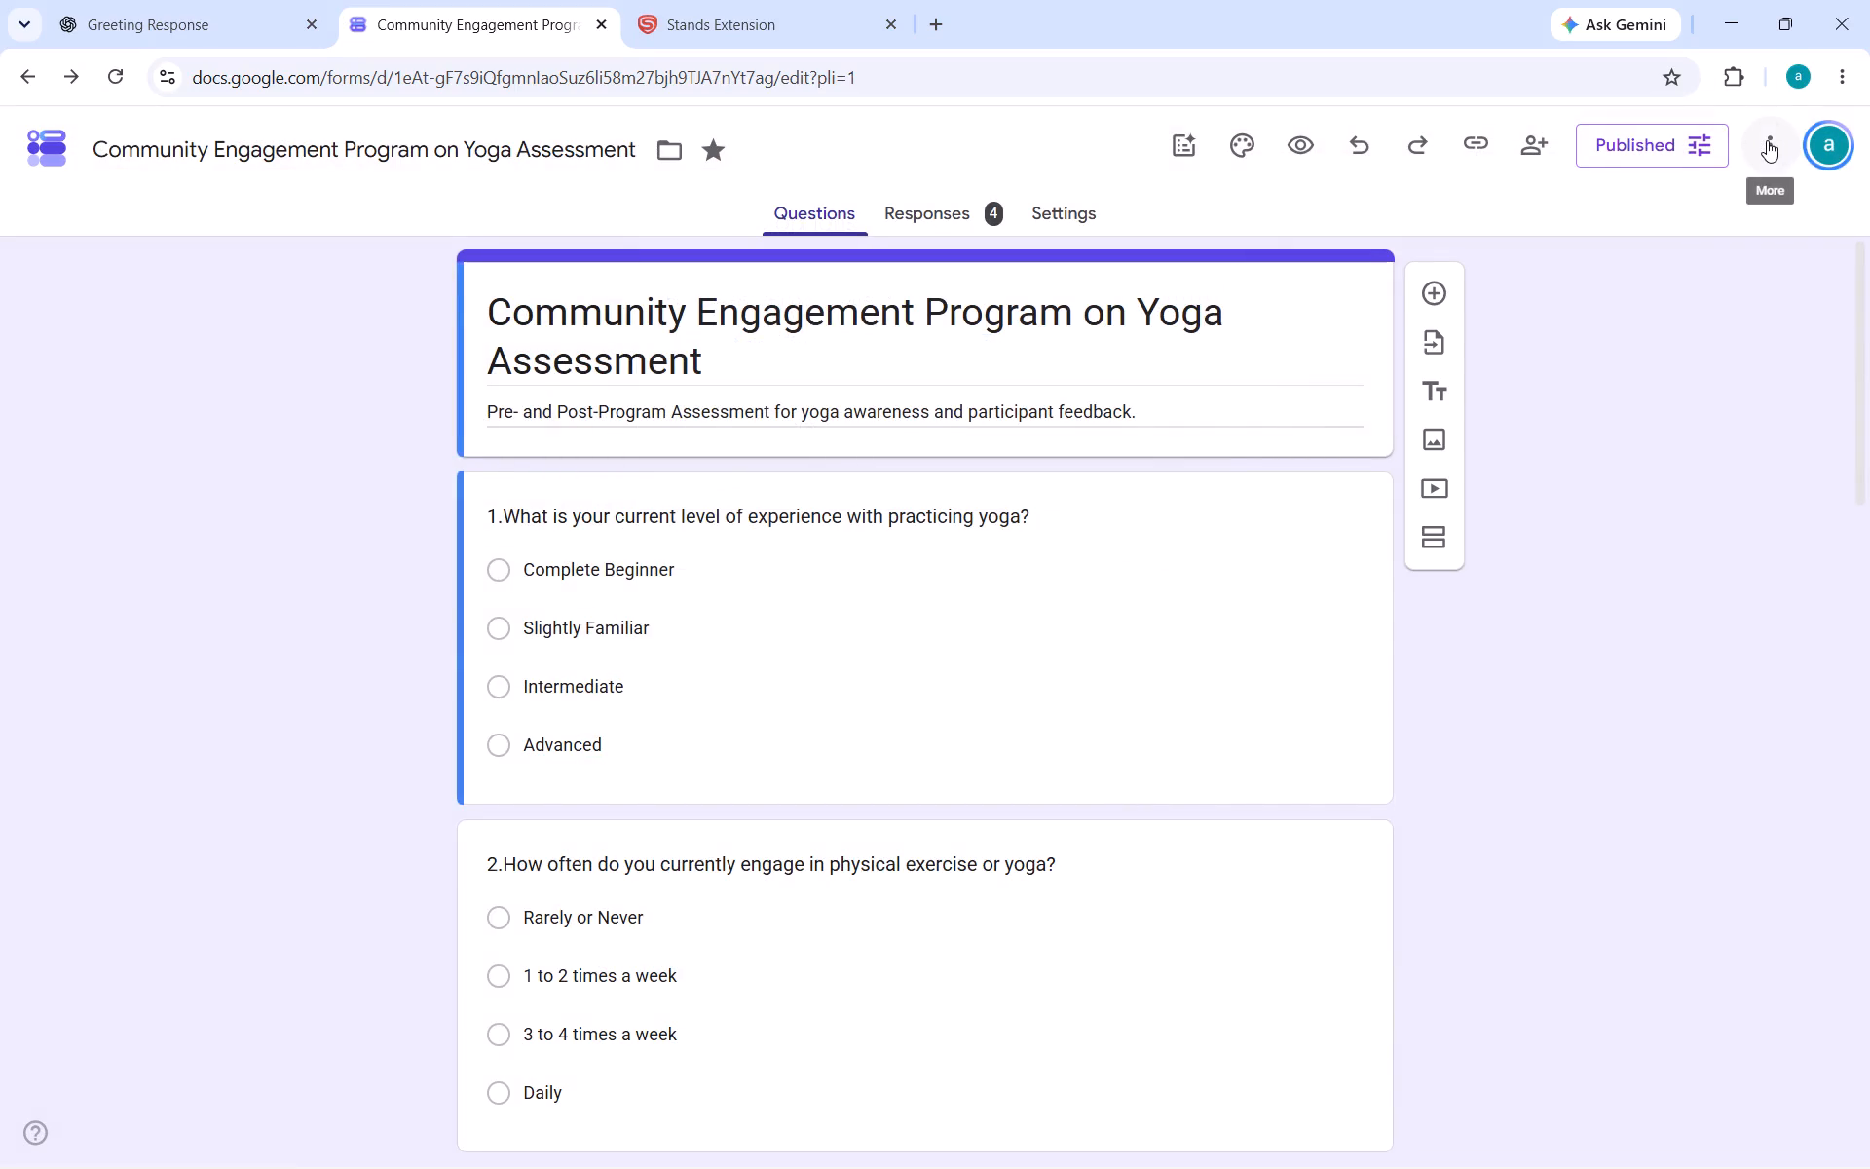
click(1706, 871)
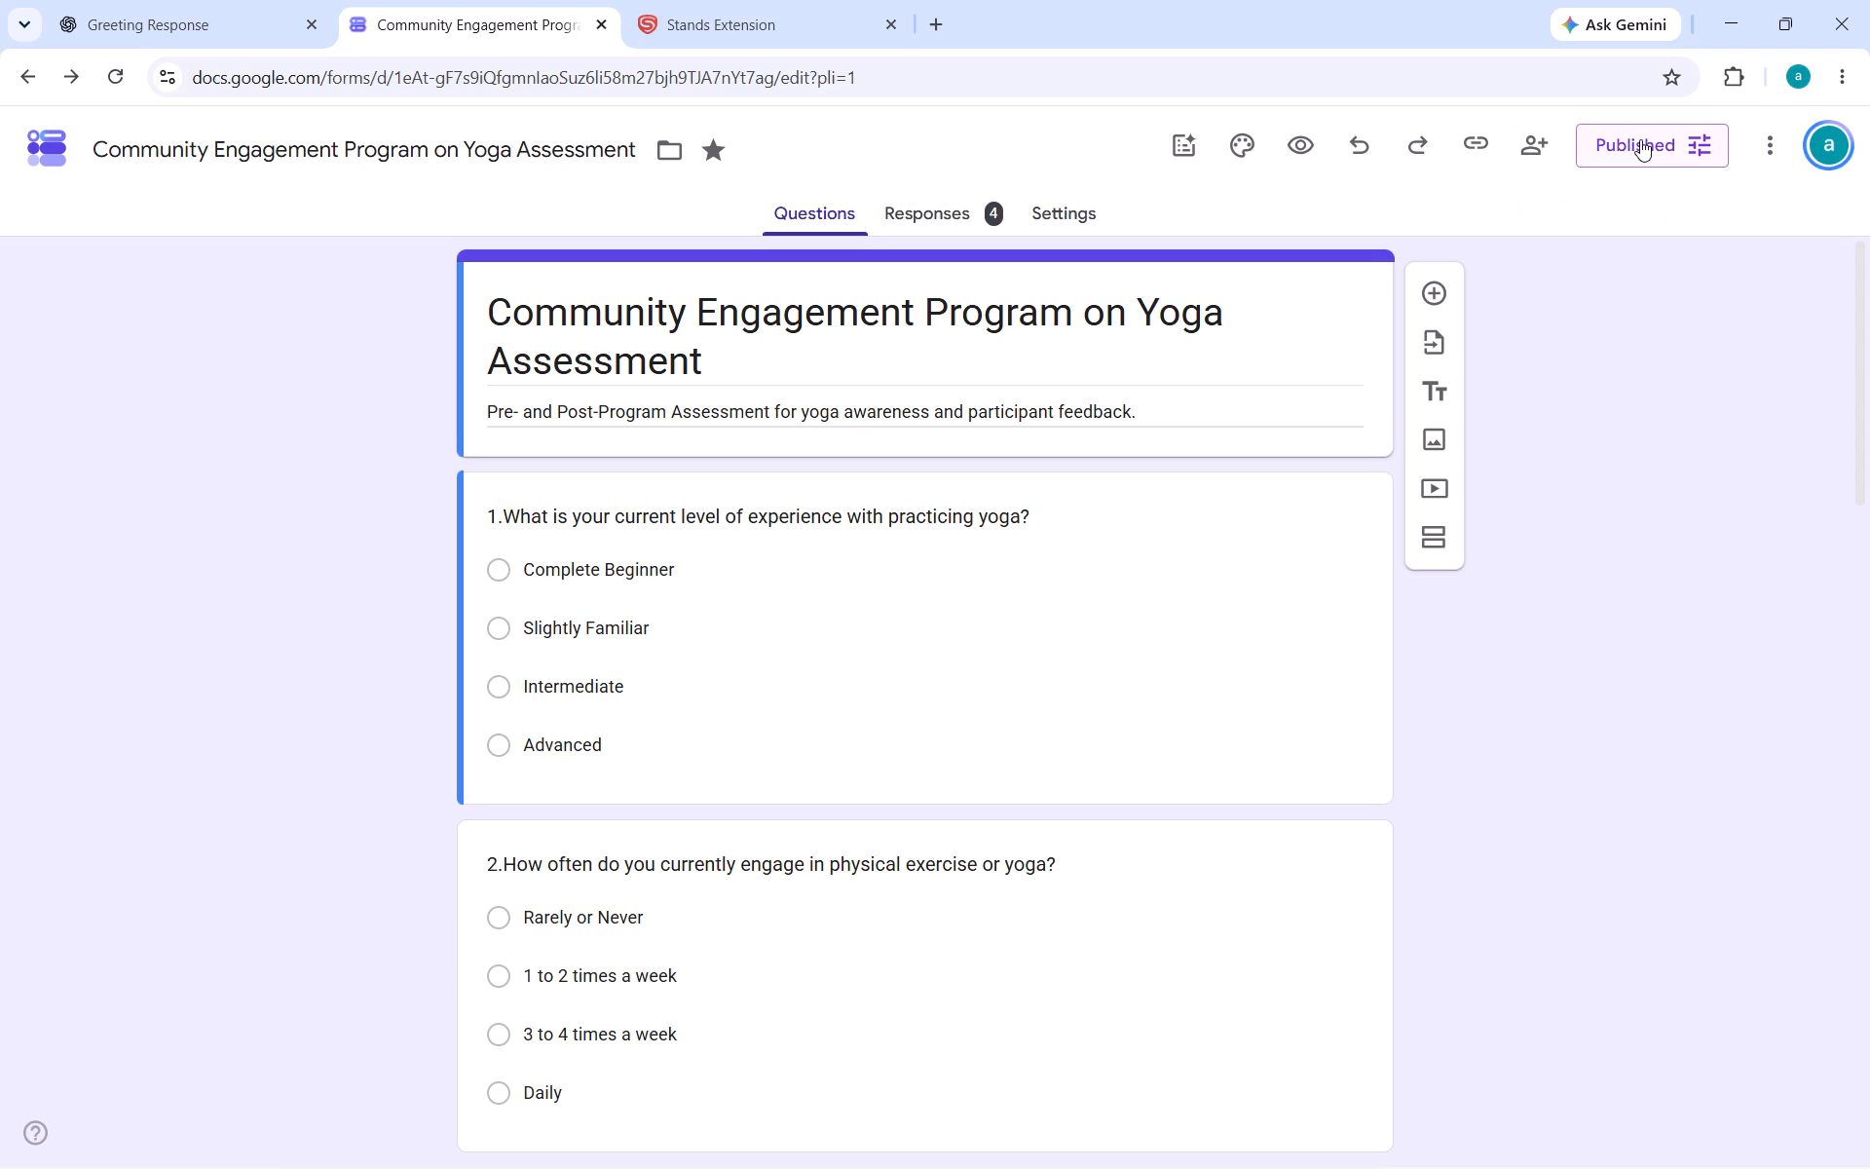
Check the published options and the form's editor and responder access settings, and close them without changes.
click(1640, 139)
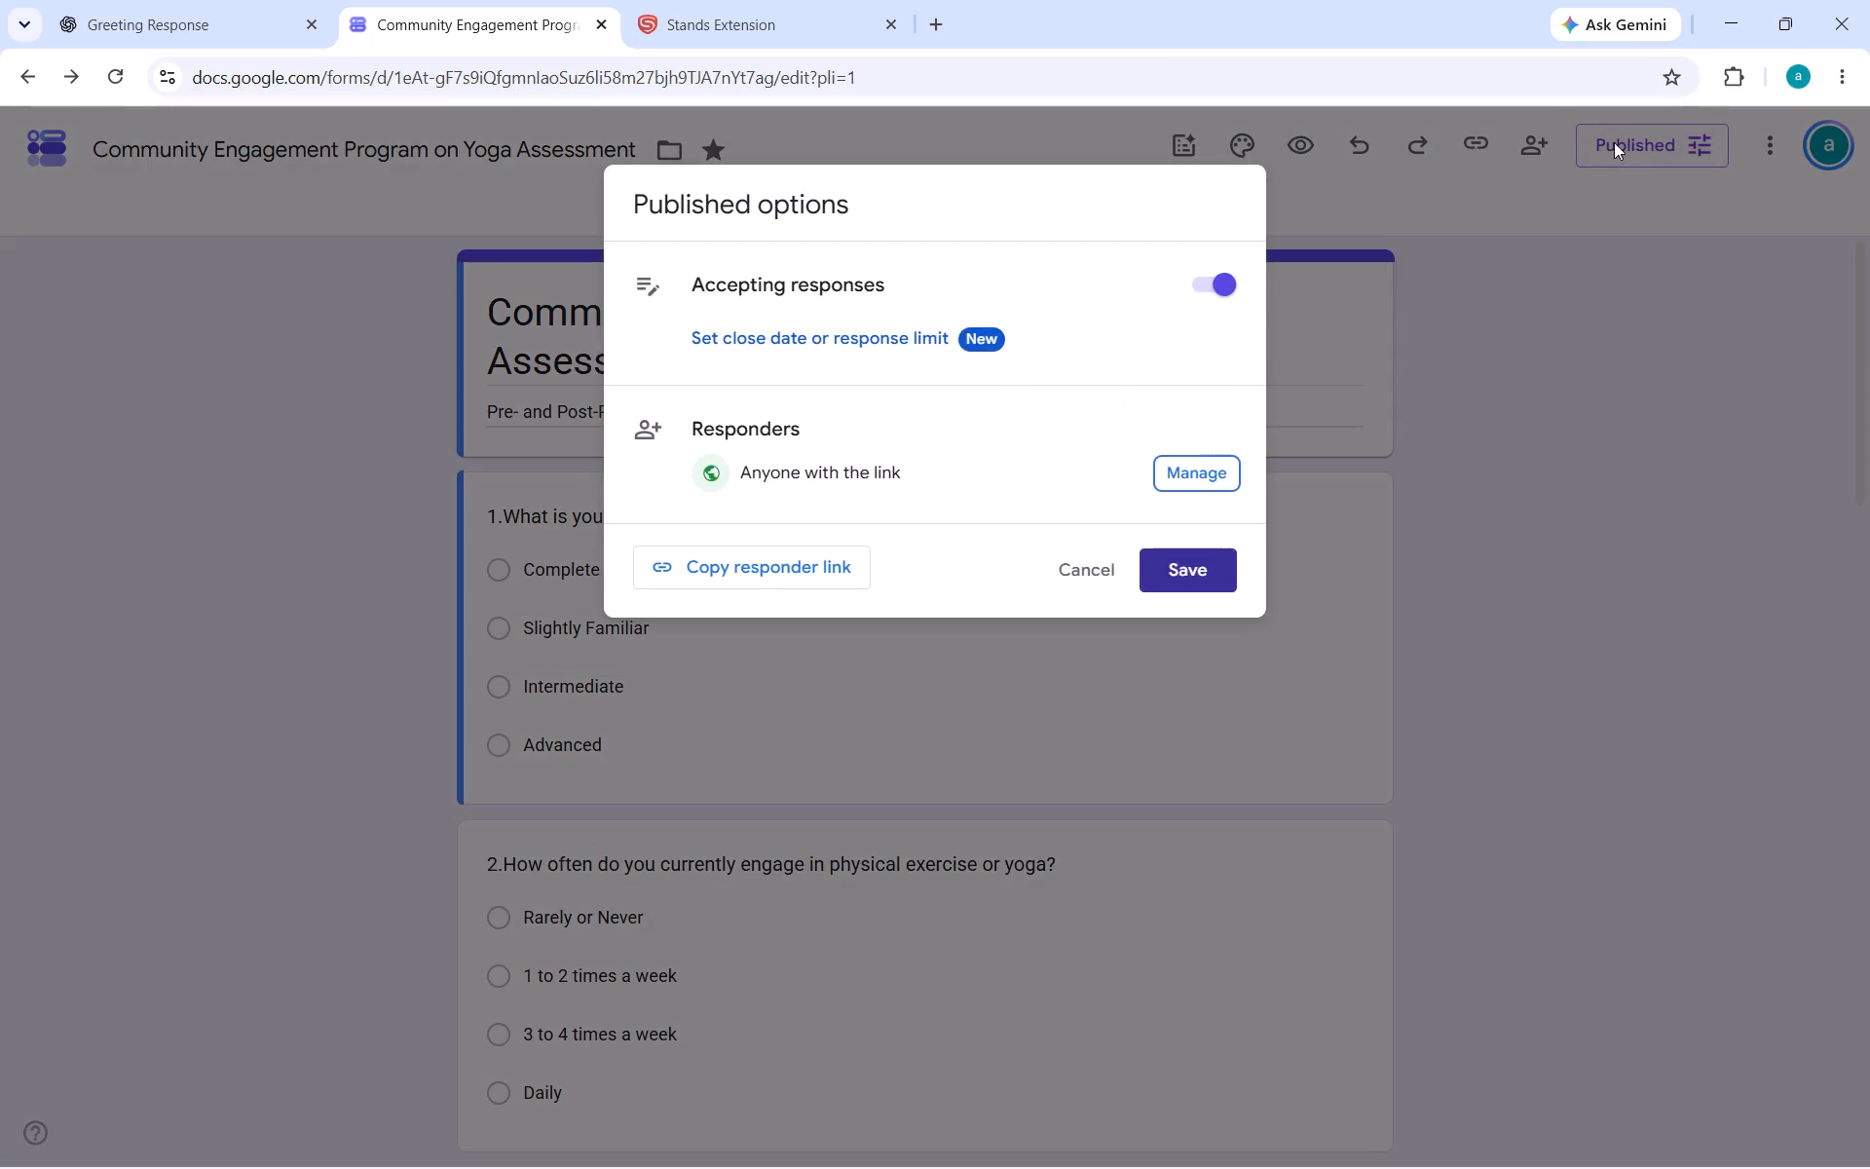
click(1184, 468)
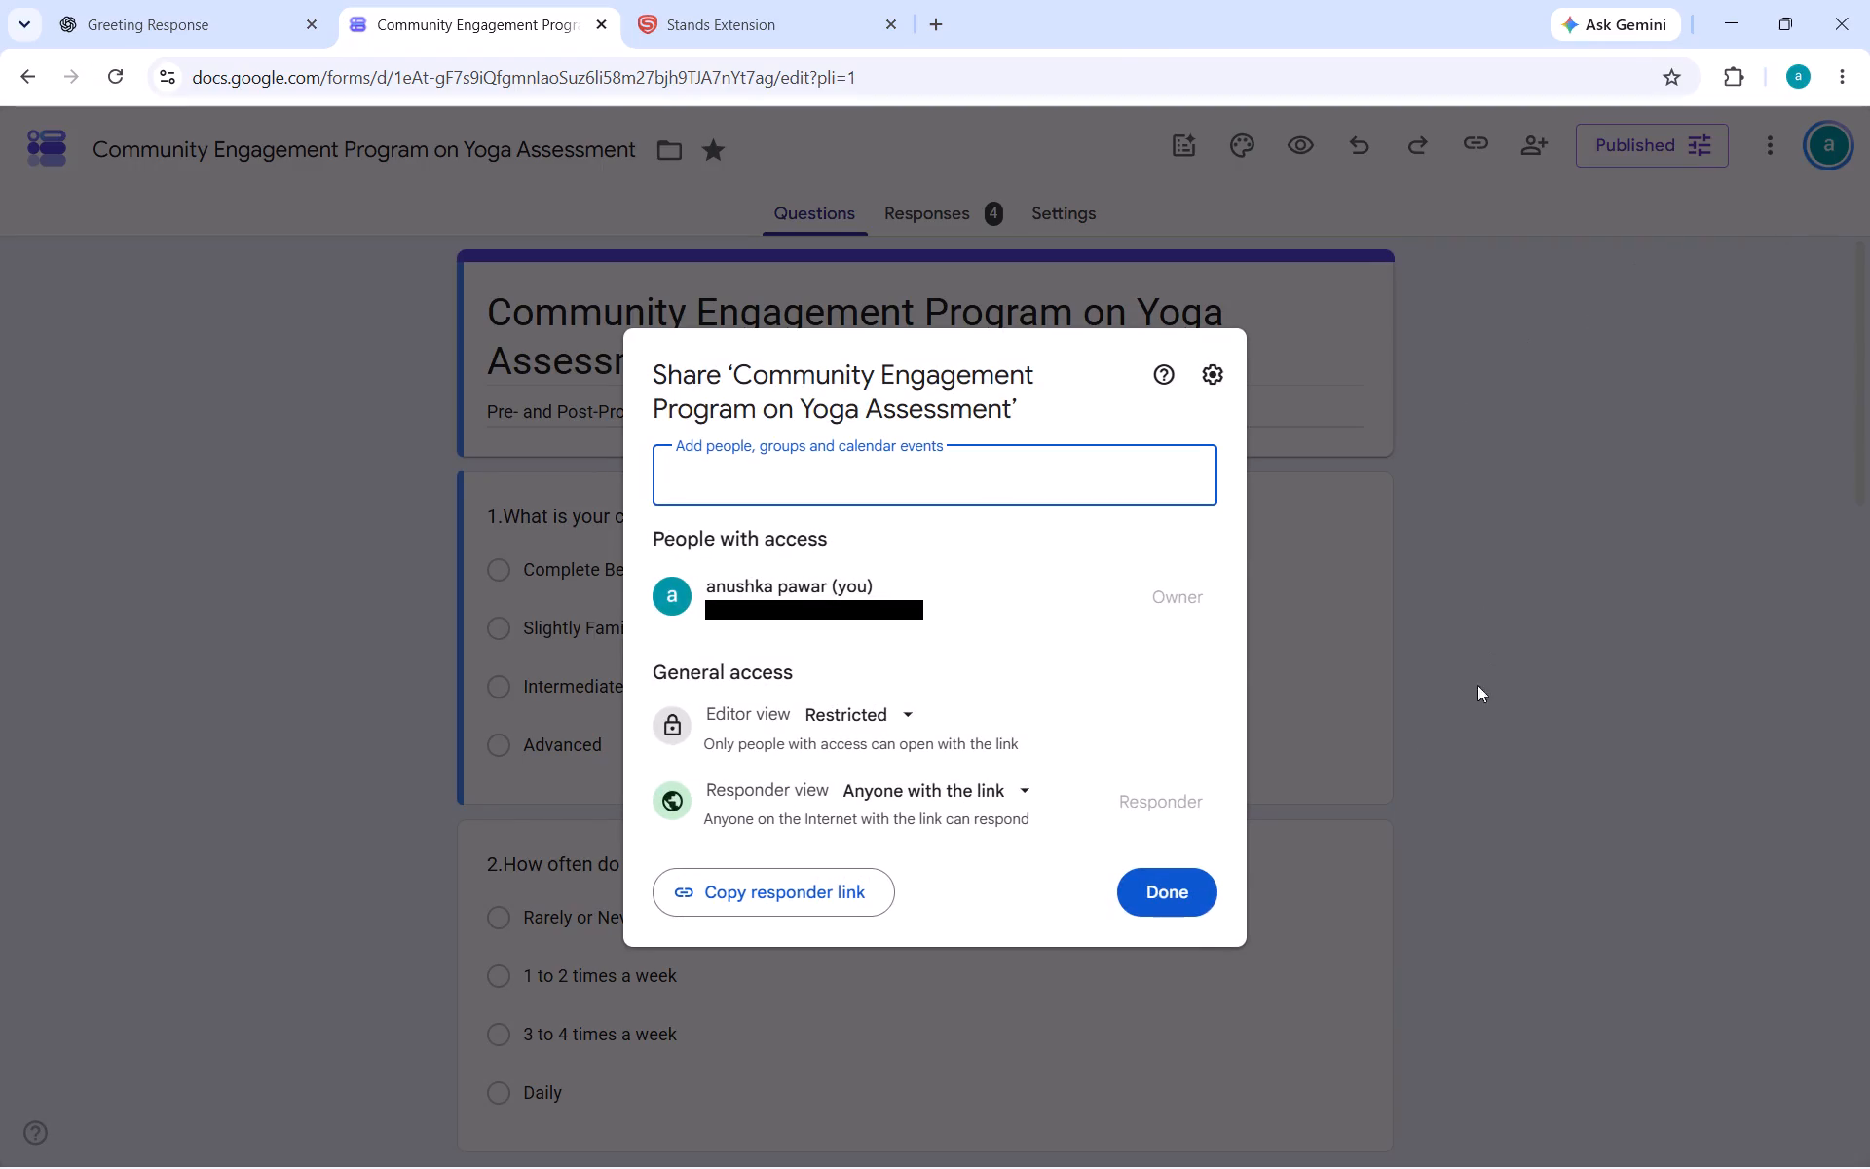
click(1630, 725)
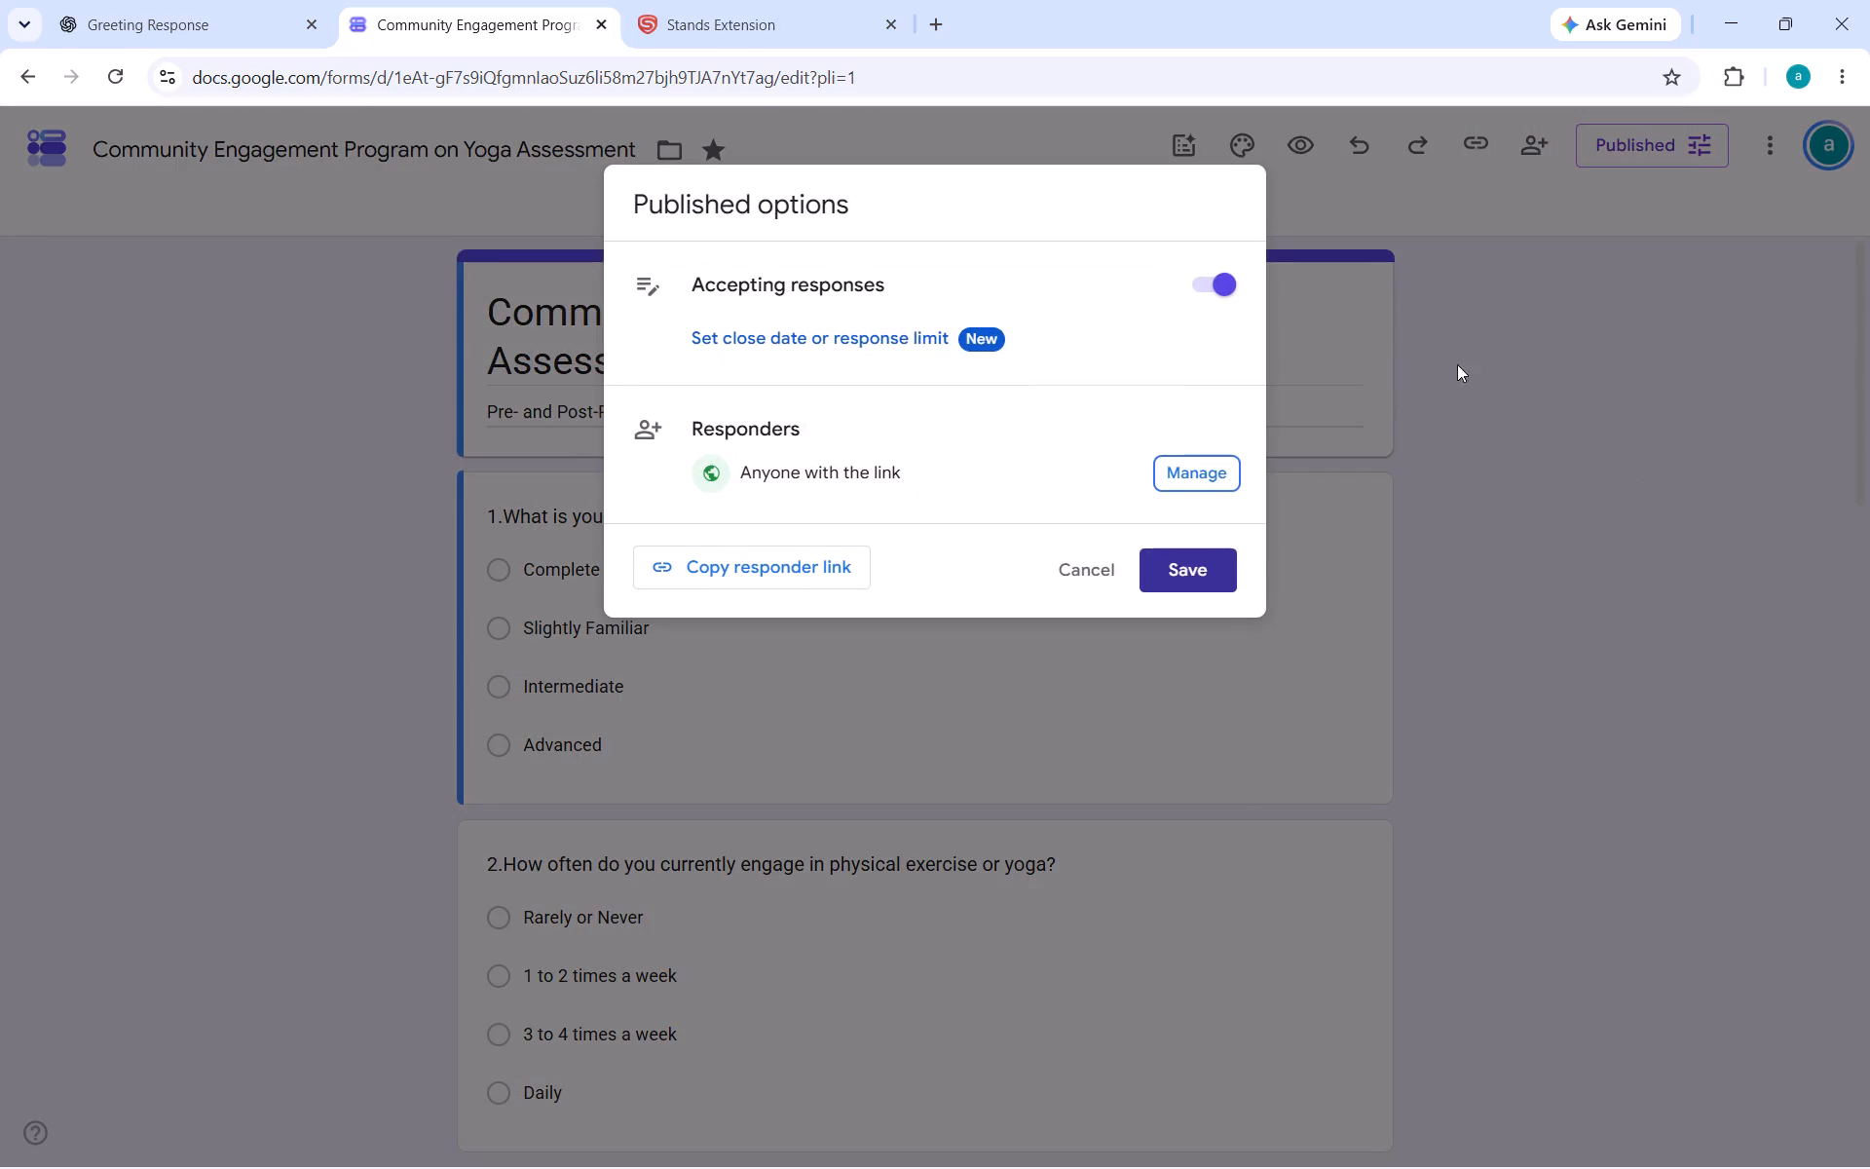
click(1641, 374)
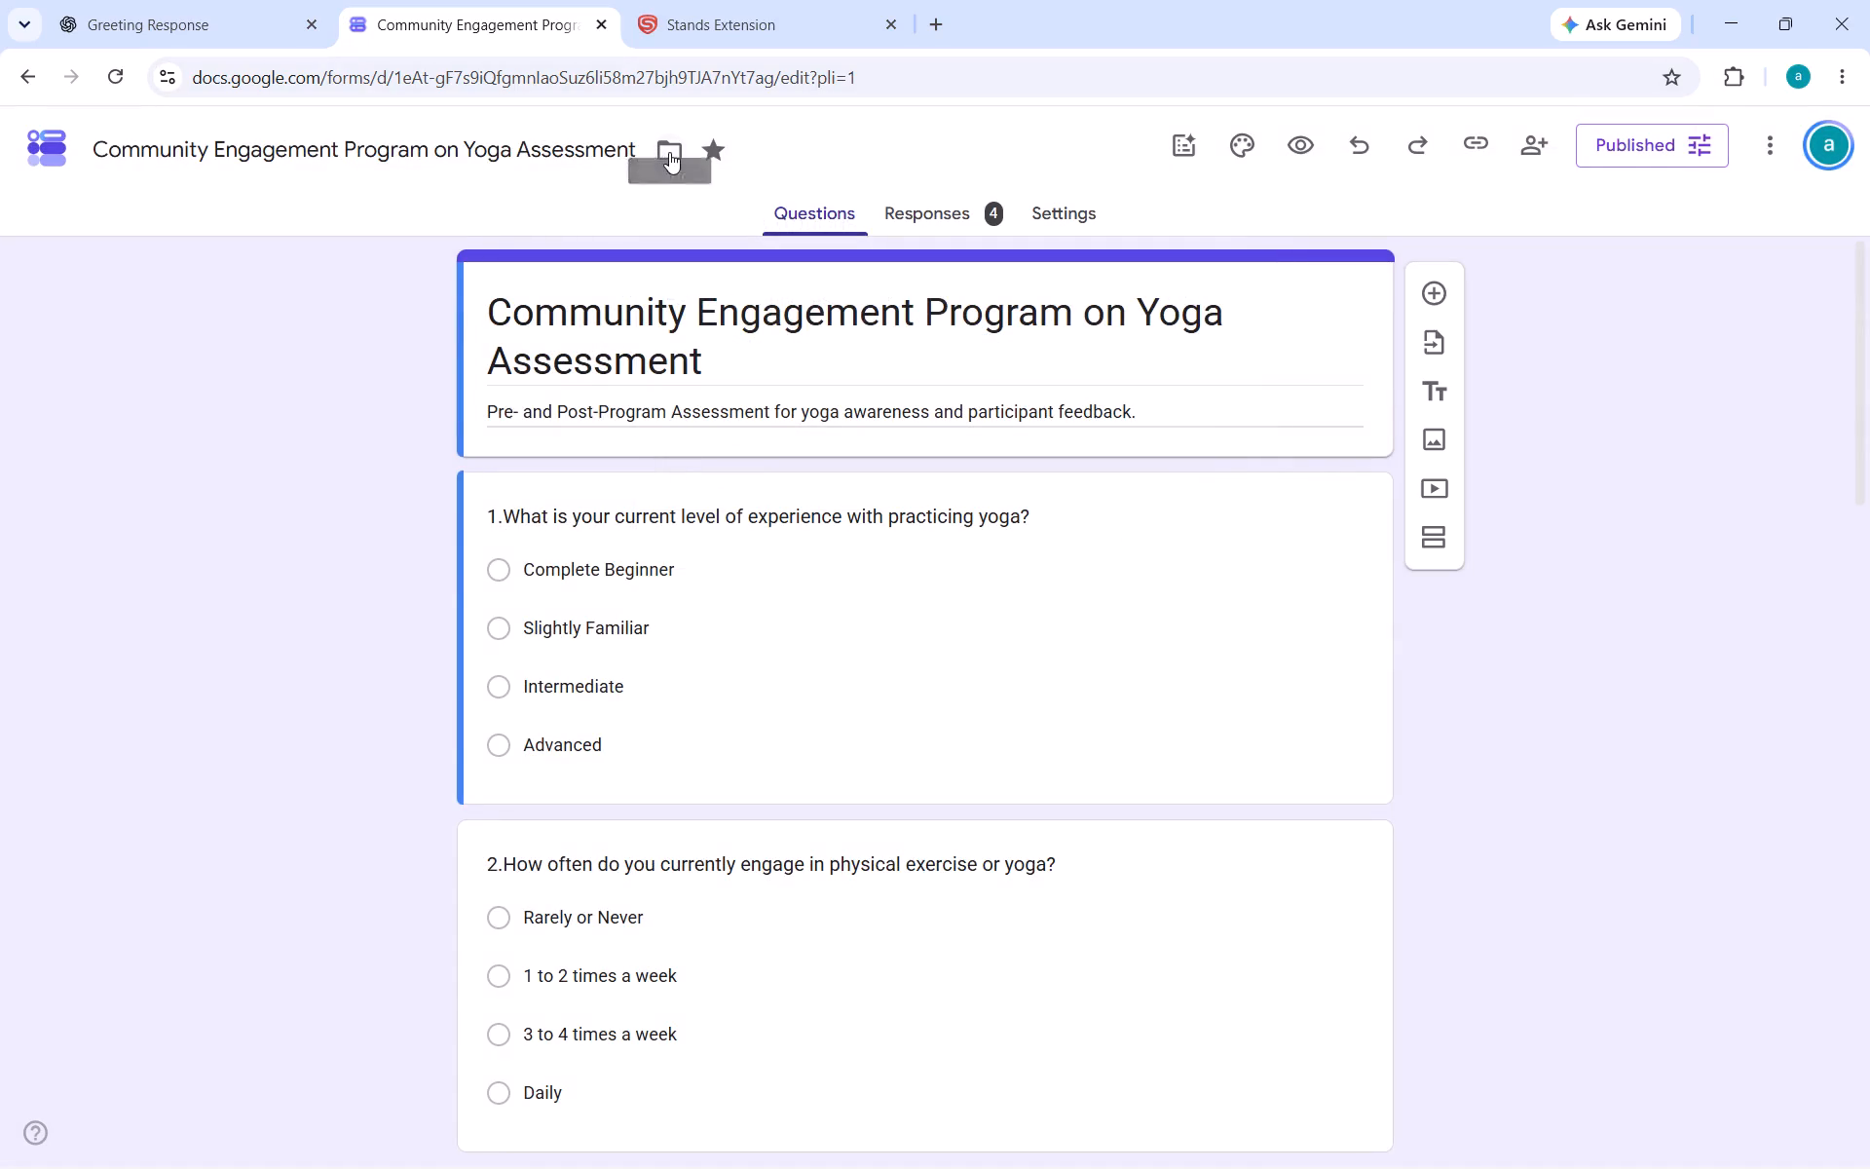
Check the suggested, starred and all-locations destinations for the form again, and leave without moving it.
click(669, 152)
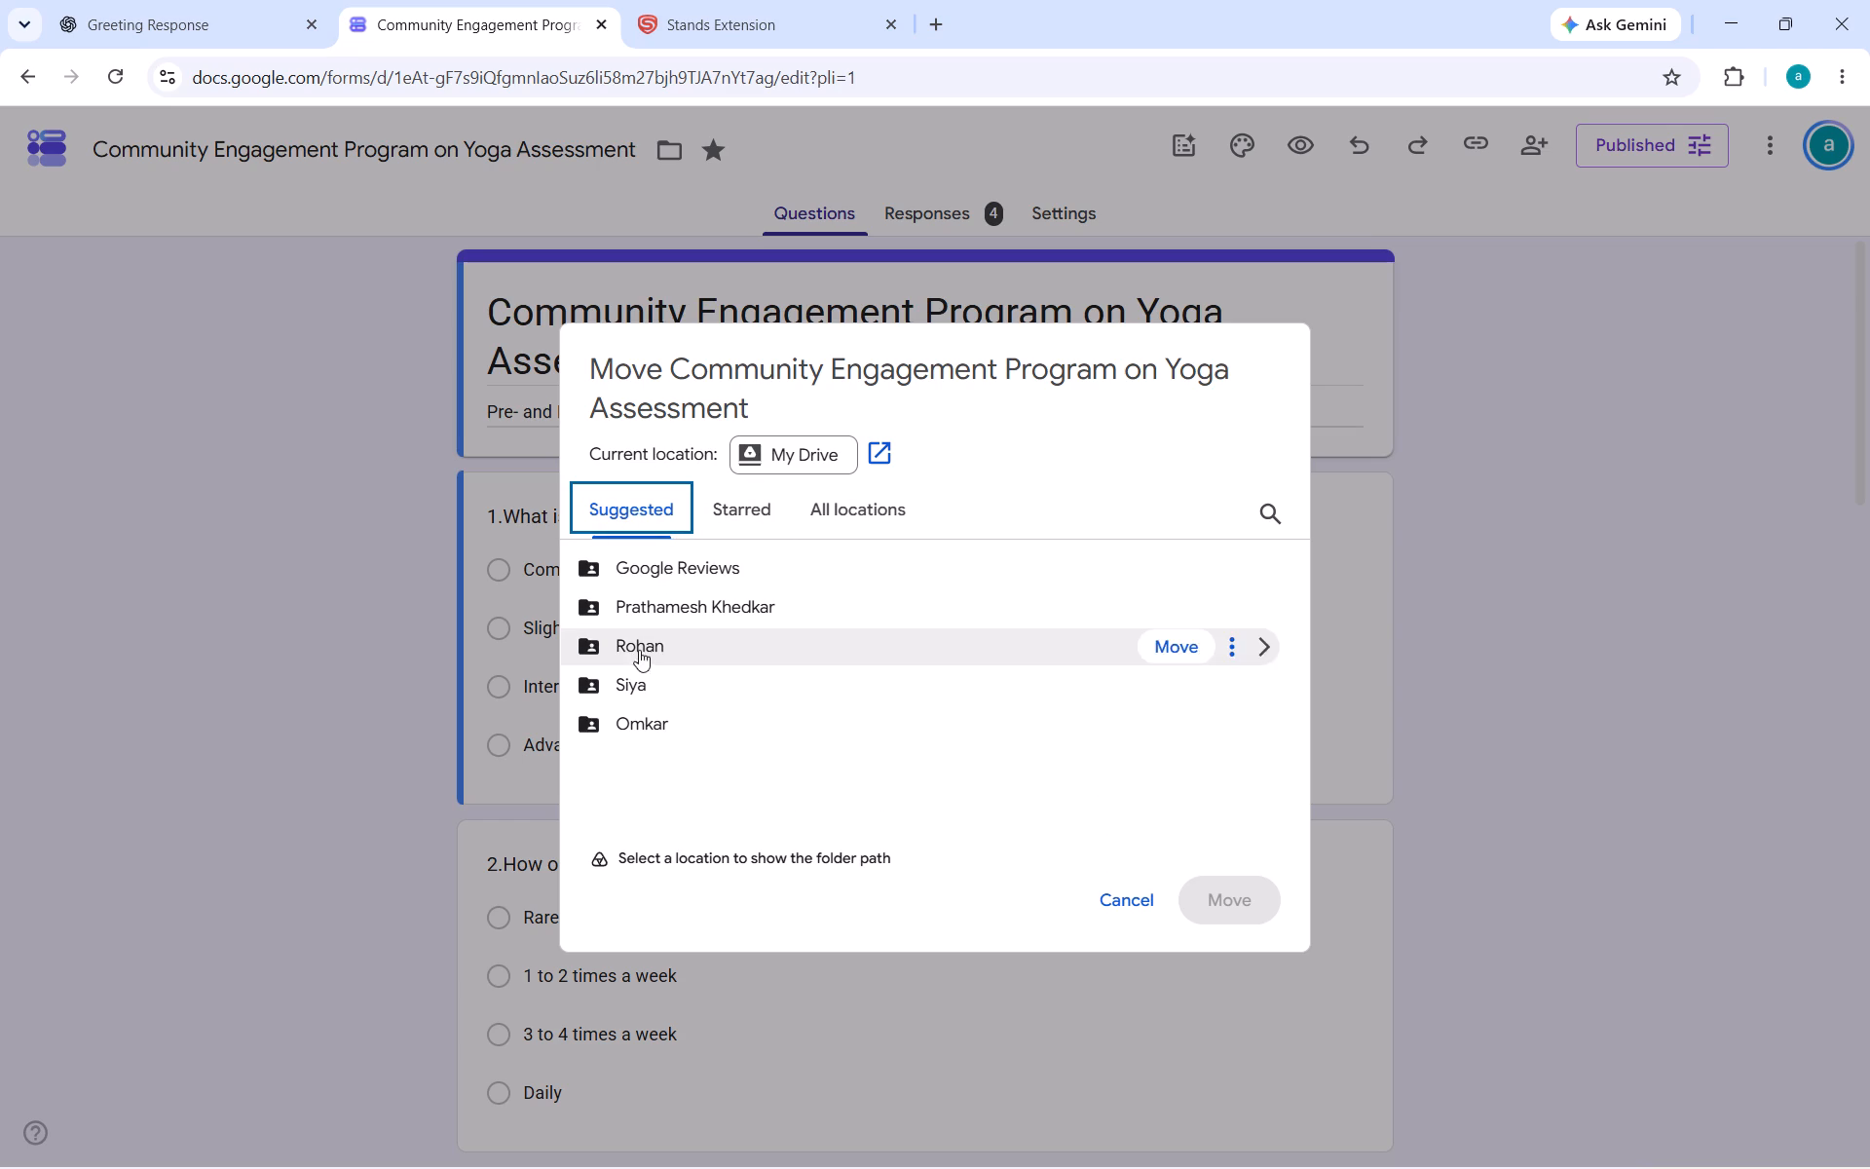
click(756, 500)
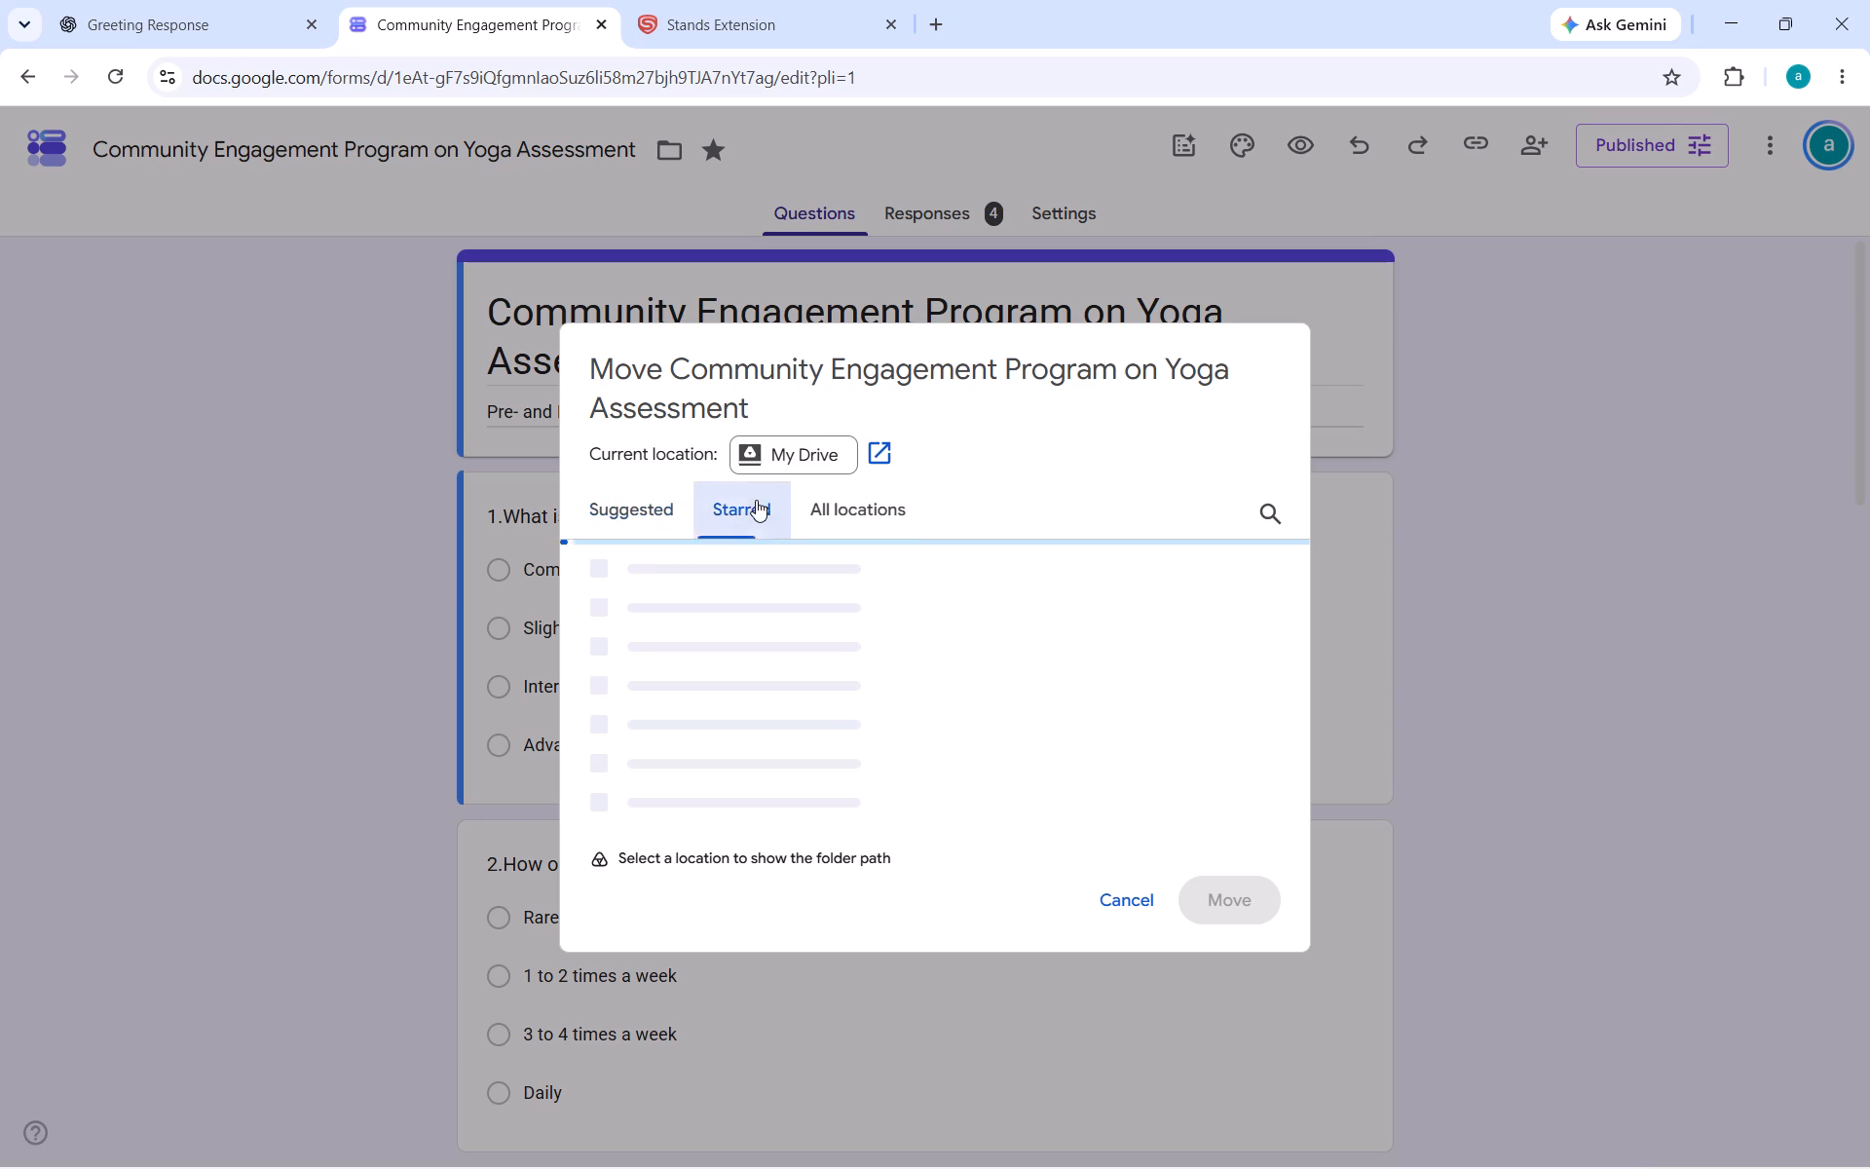
click(843, 519)
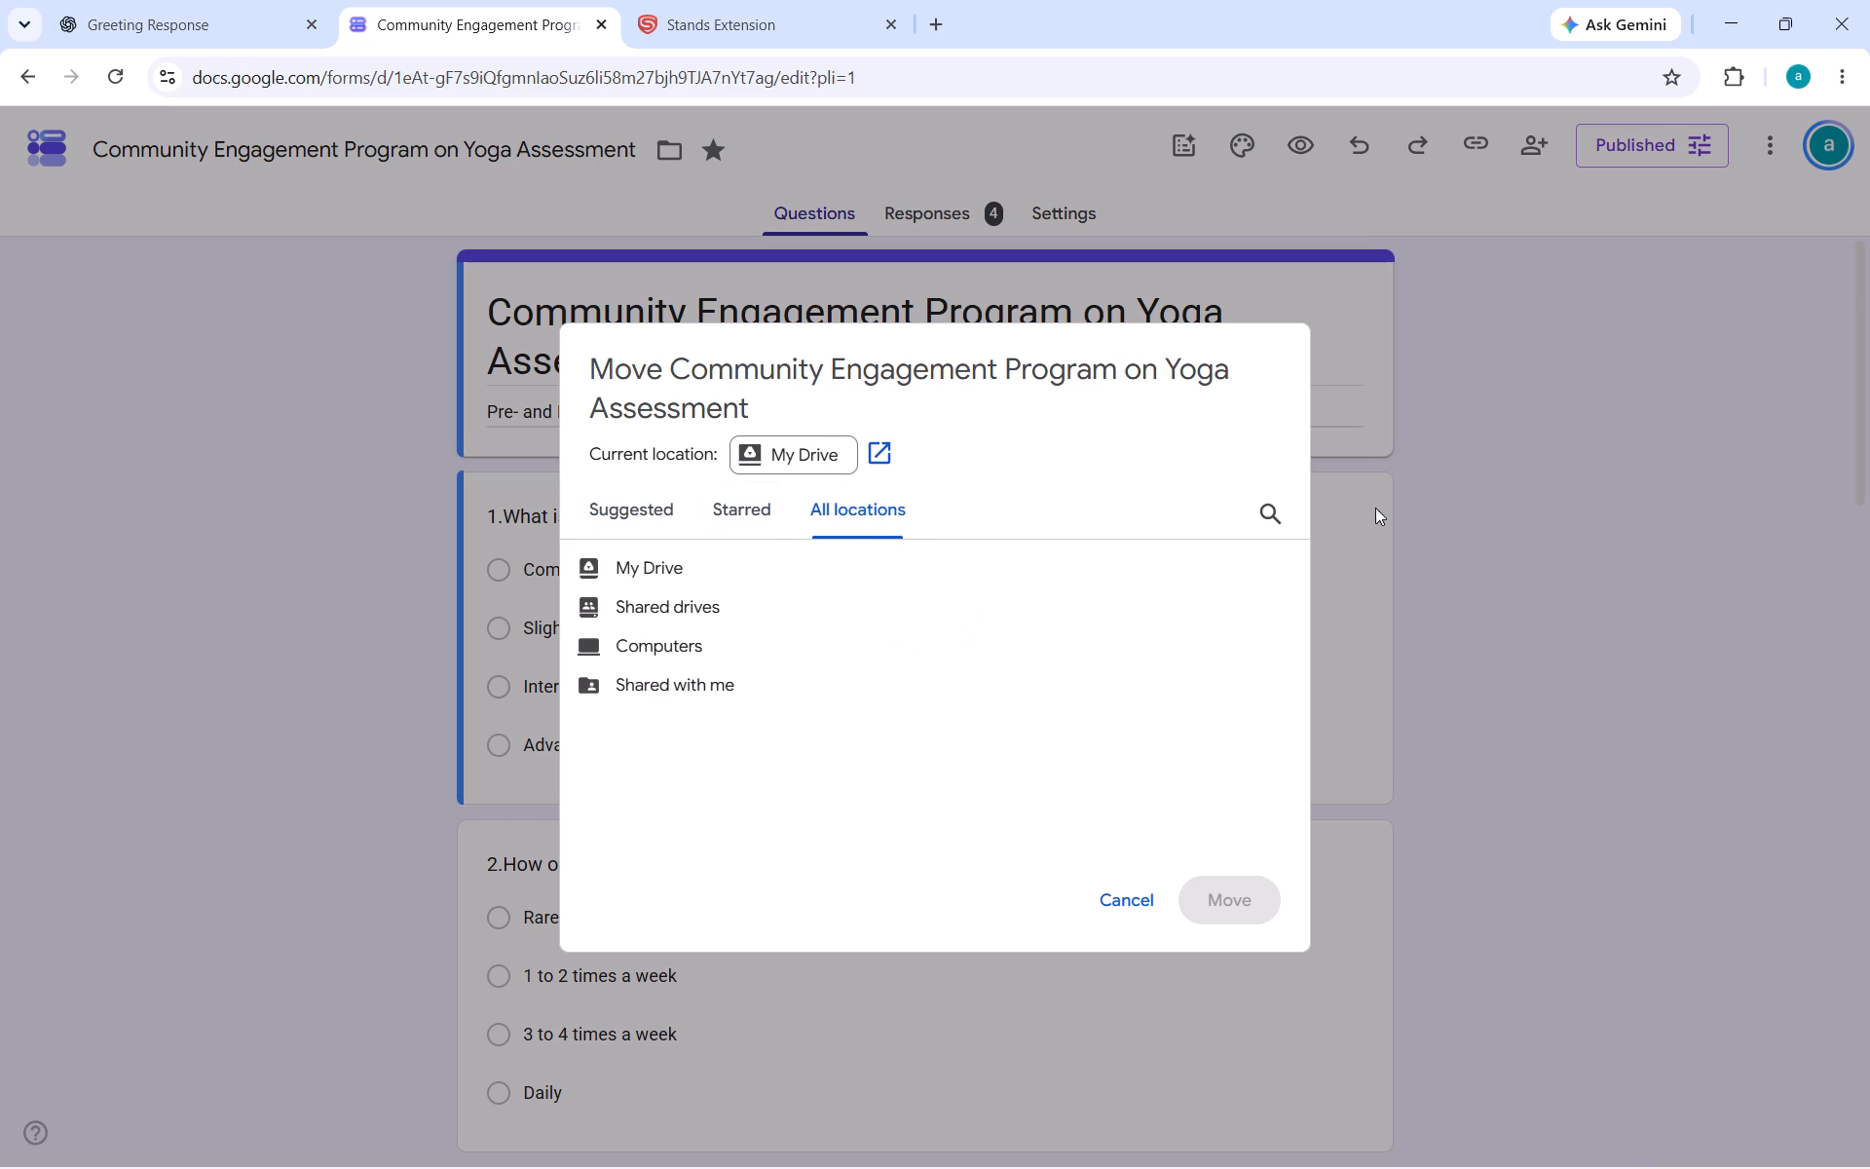
click(1477, 531)
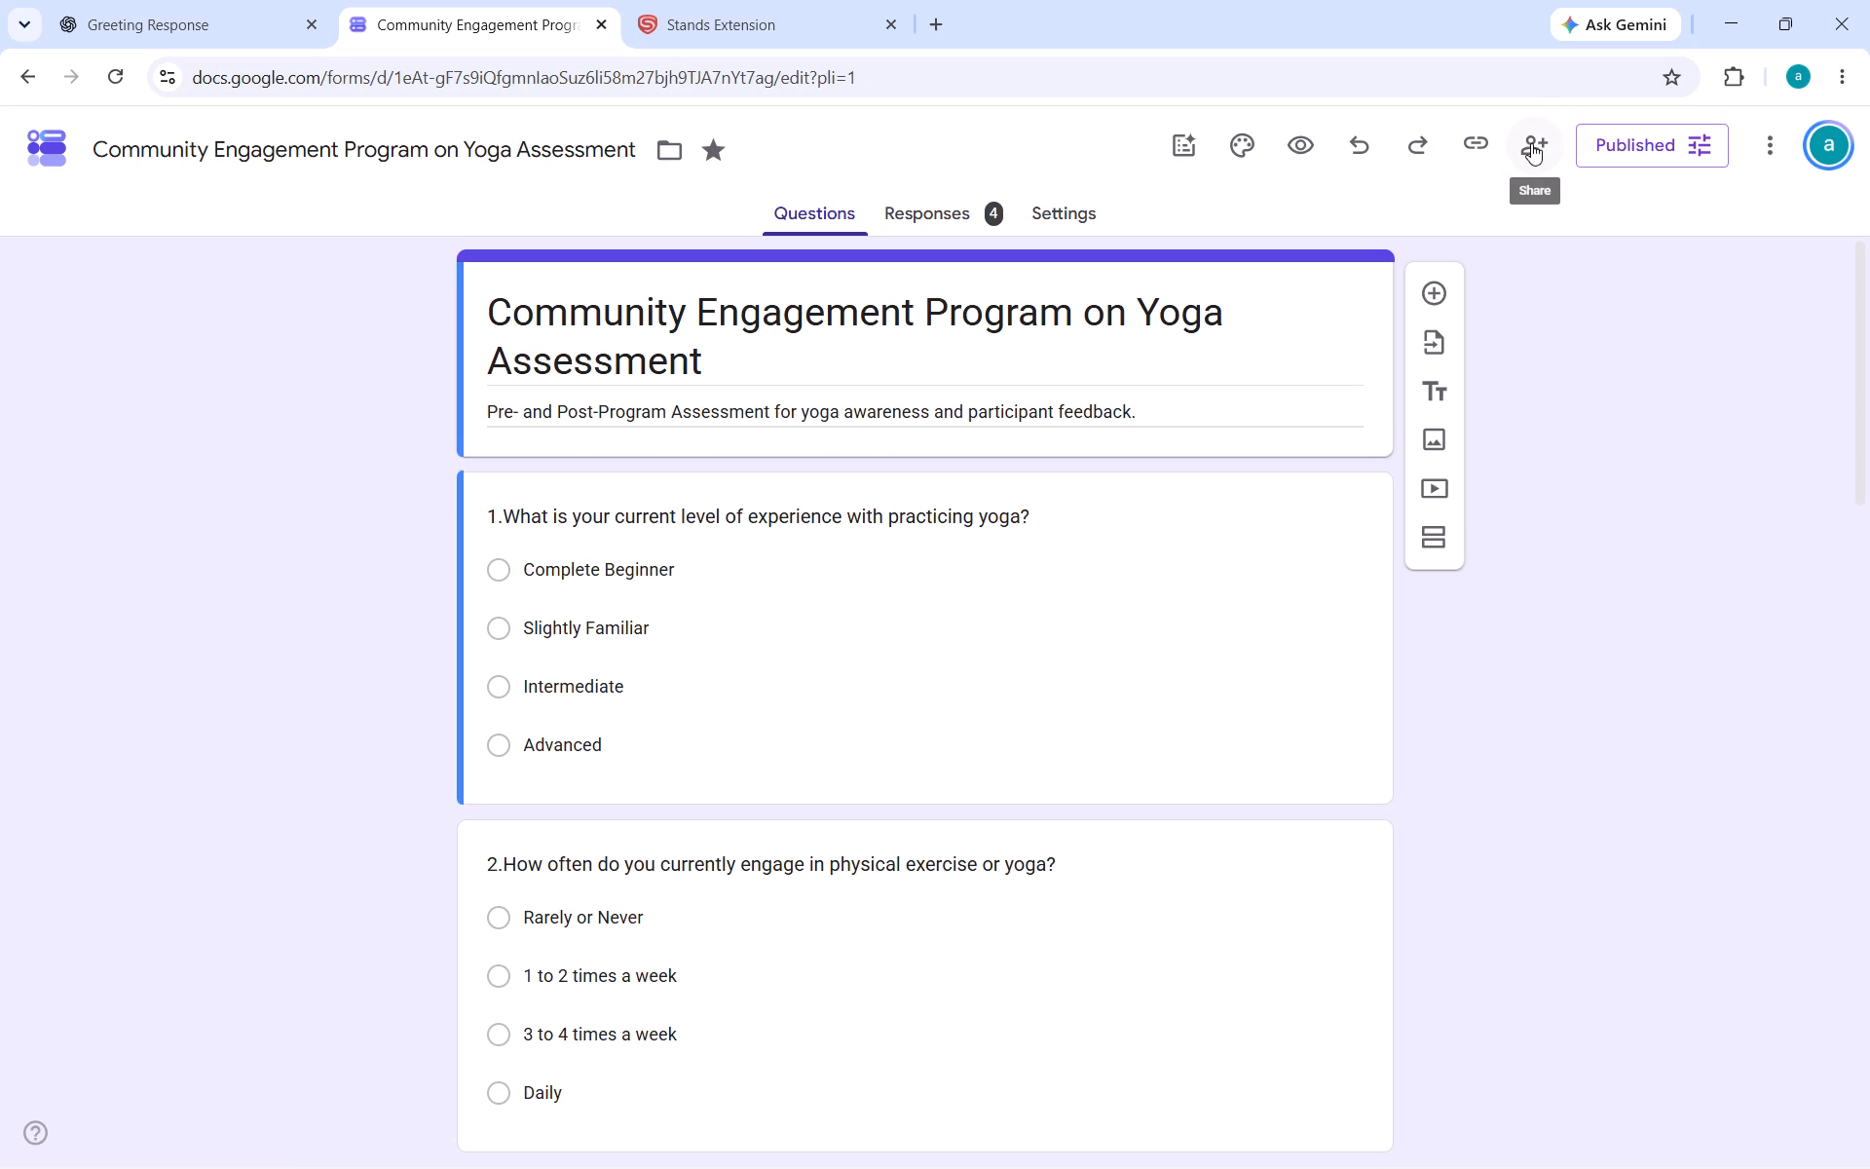
Open the form's responses, check the response options, and go through the summary, per-question and individual views.
click(919, 199)
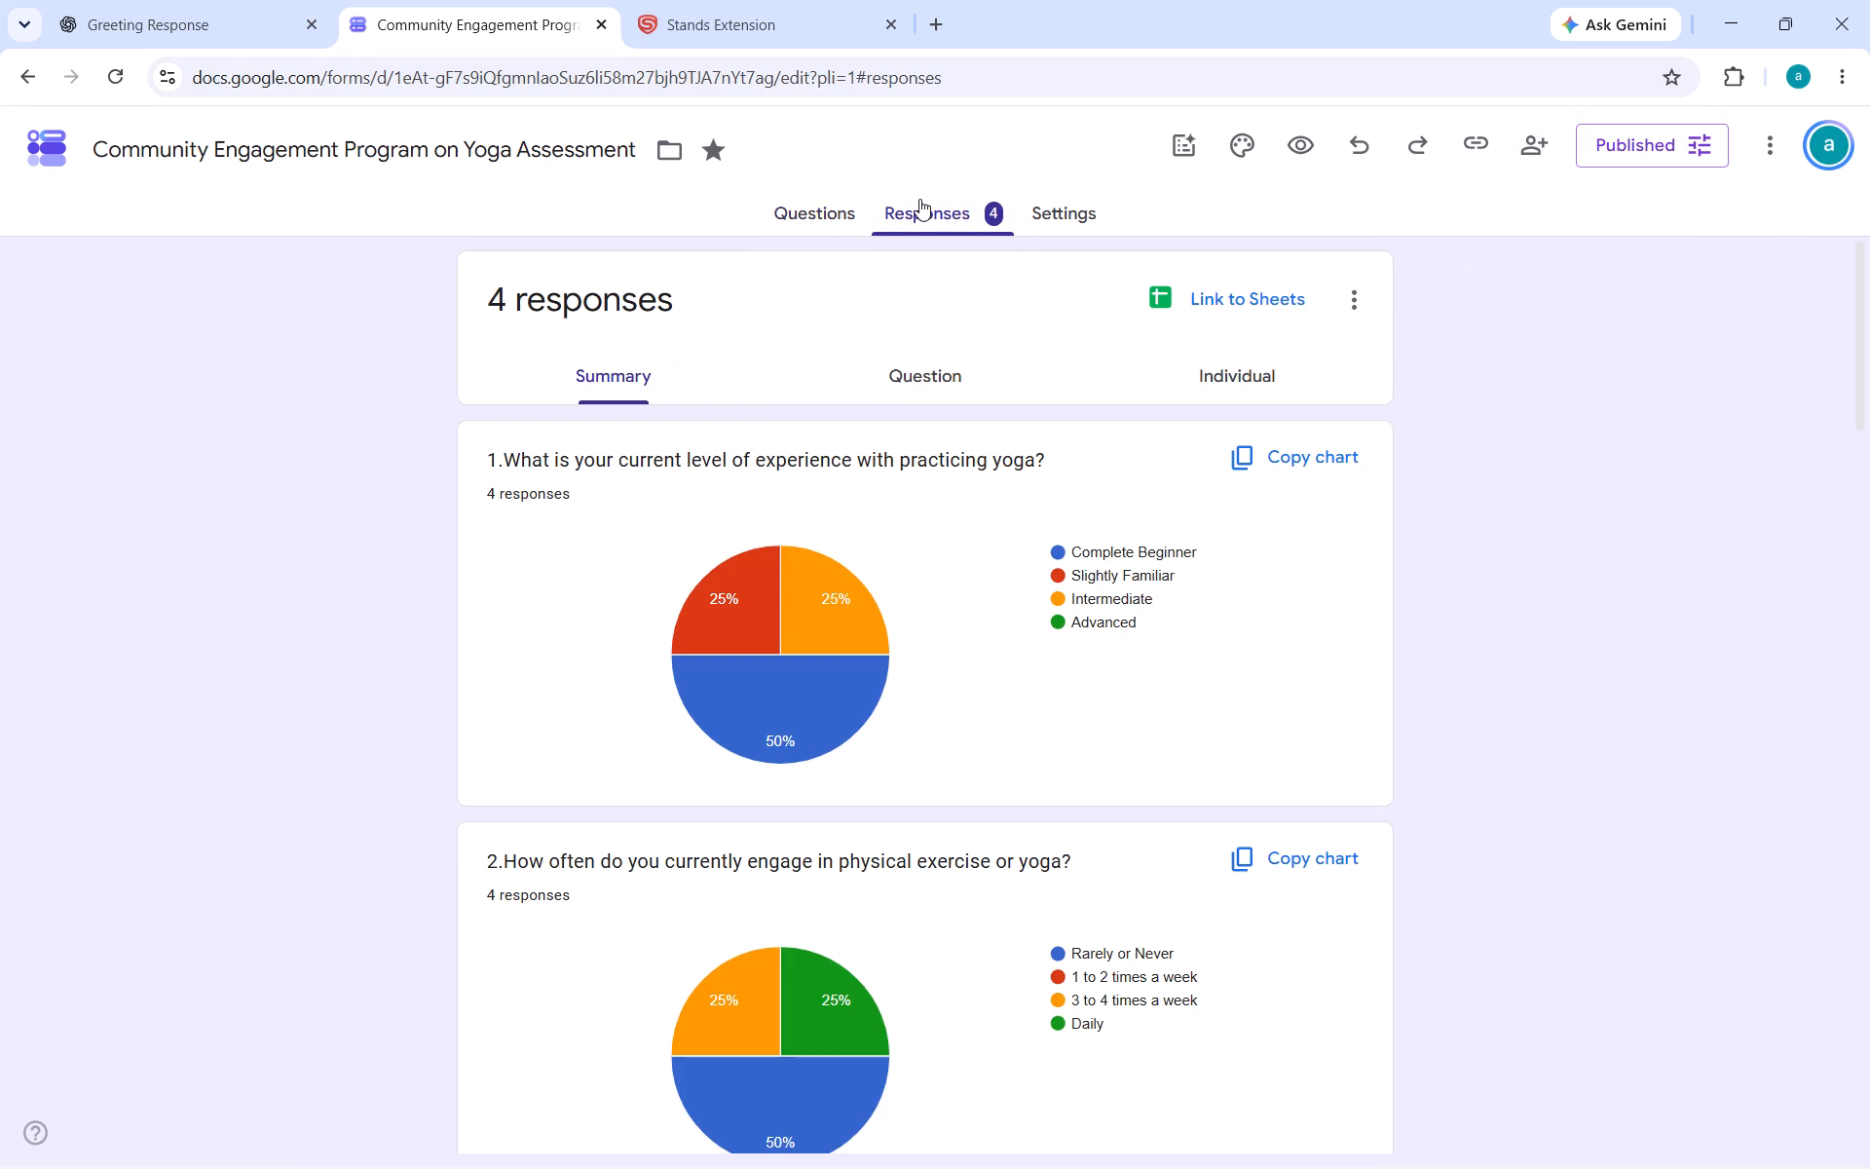
click(1341, 303)
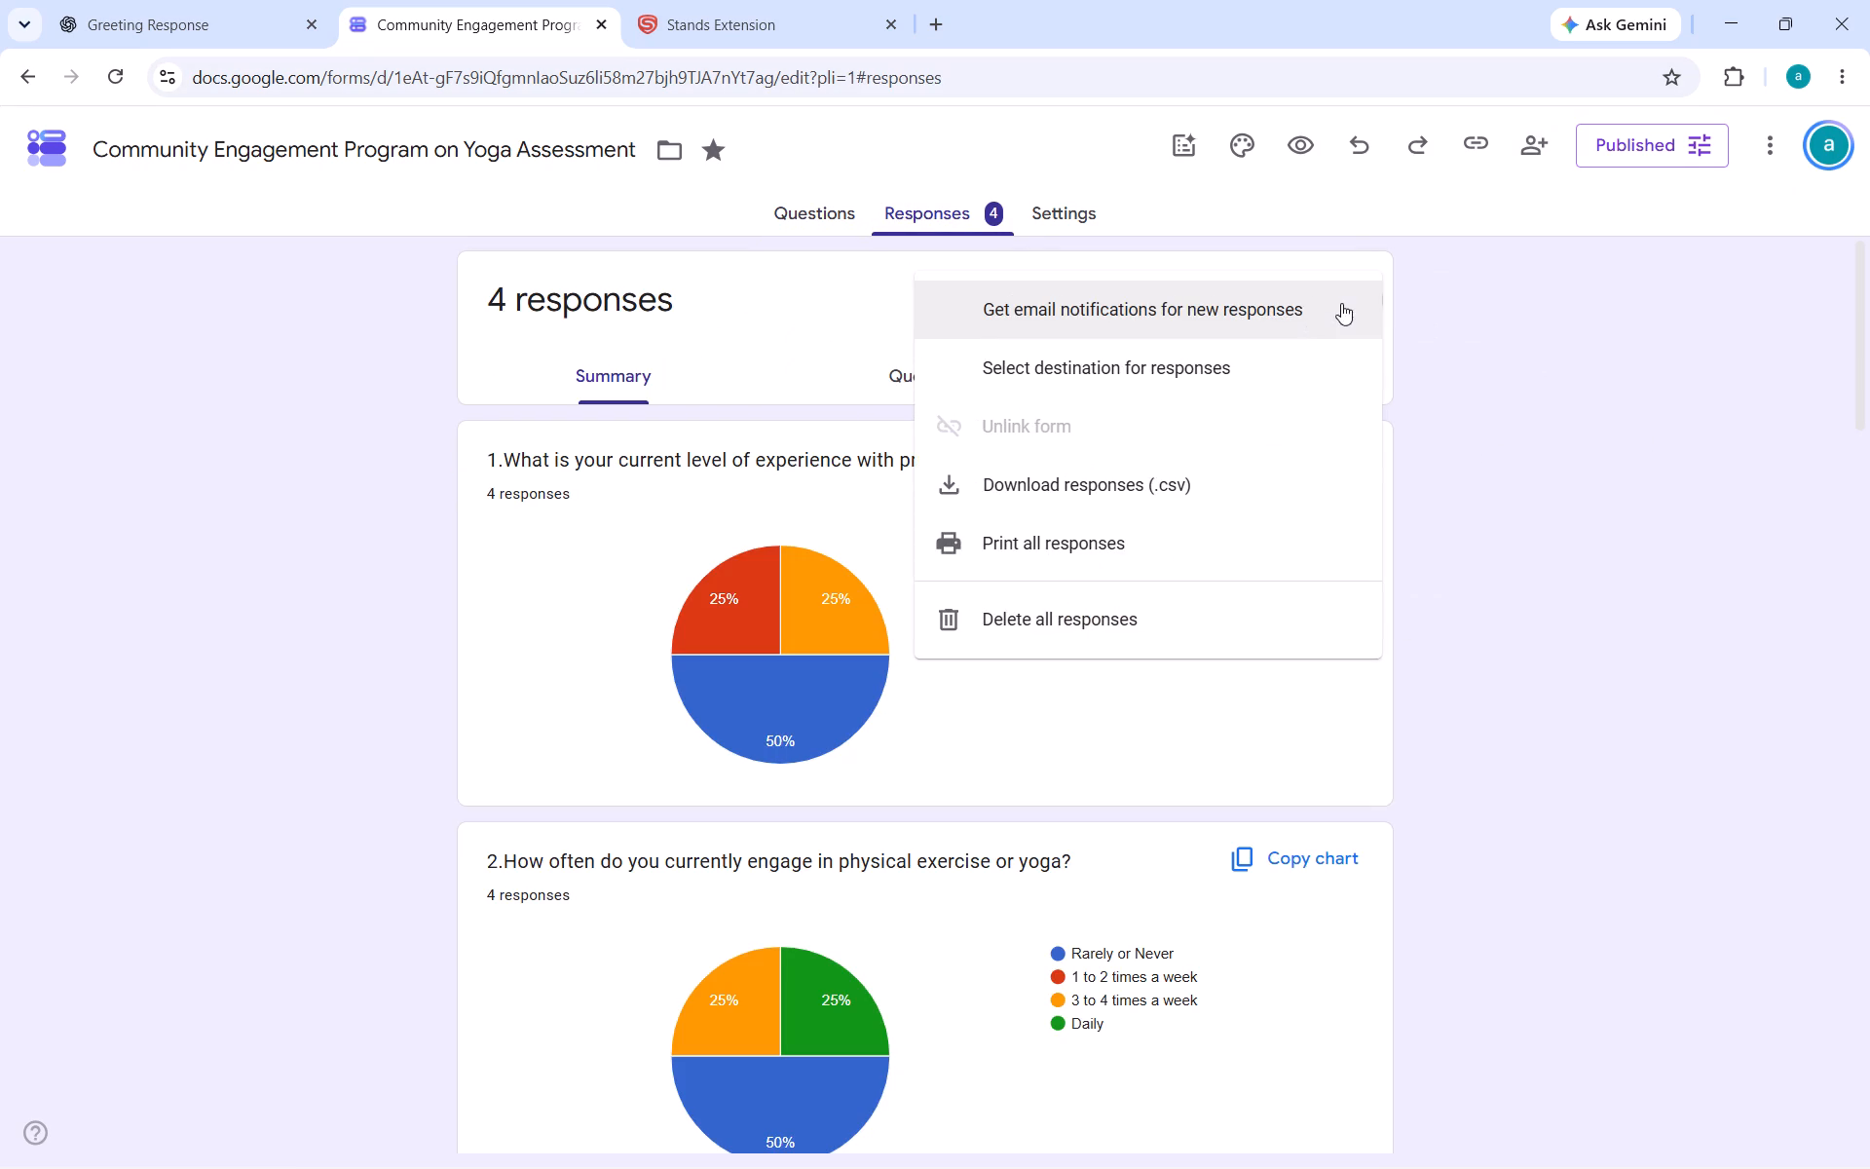
click(1545, 632)
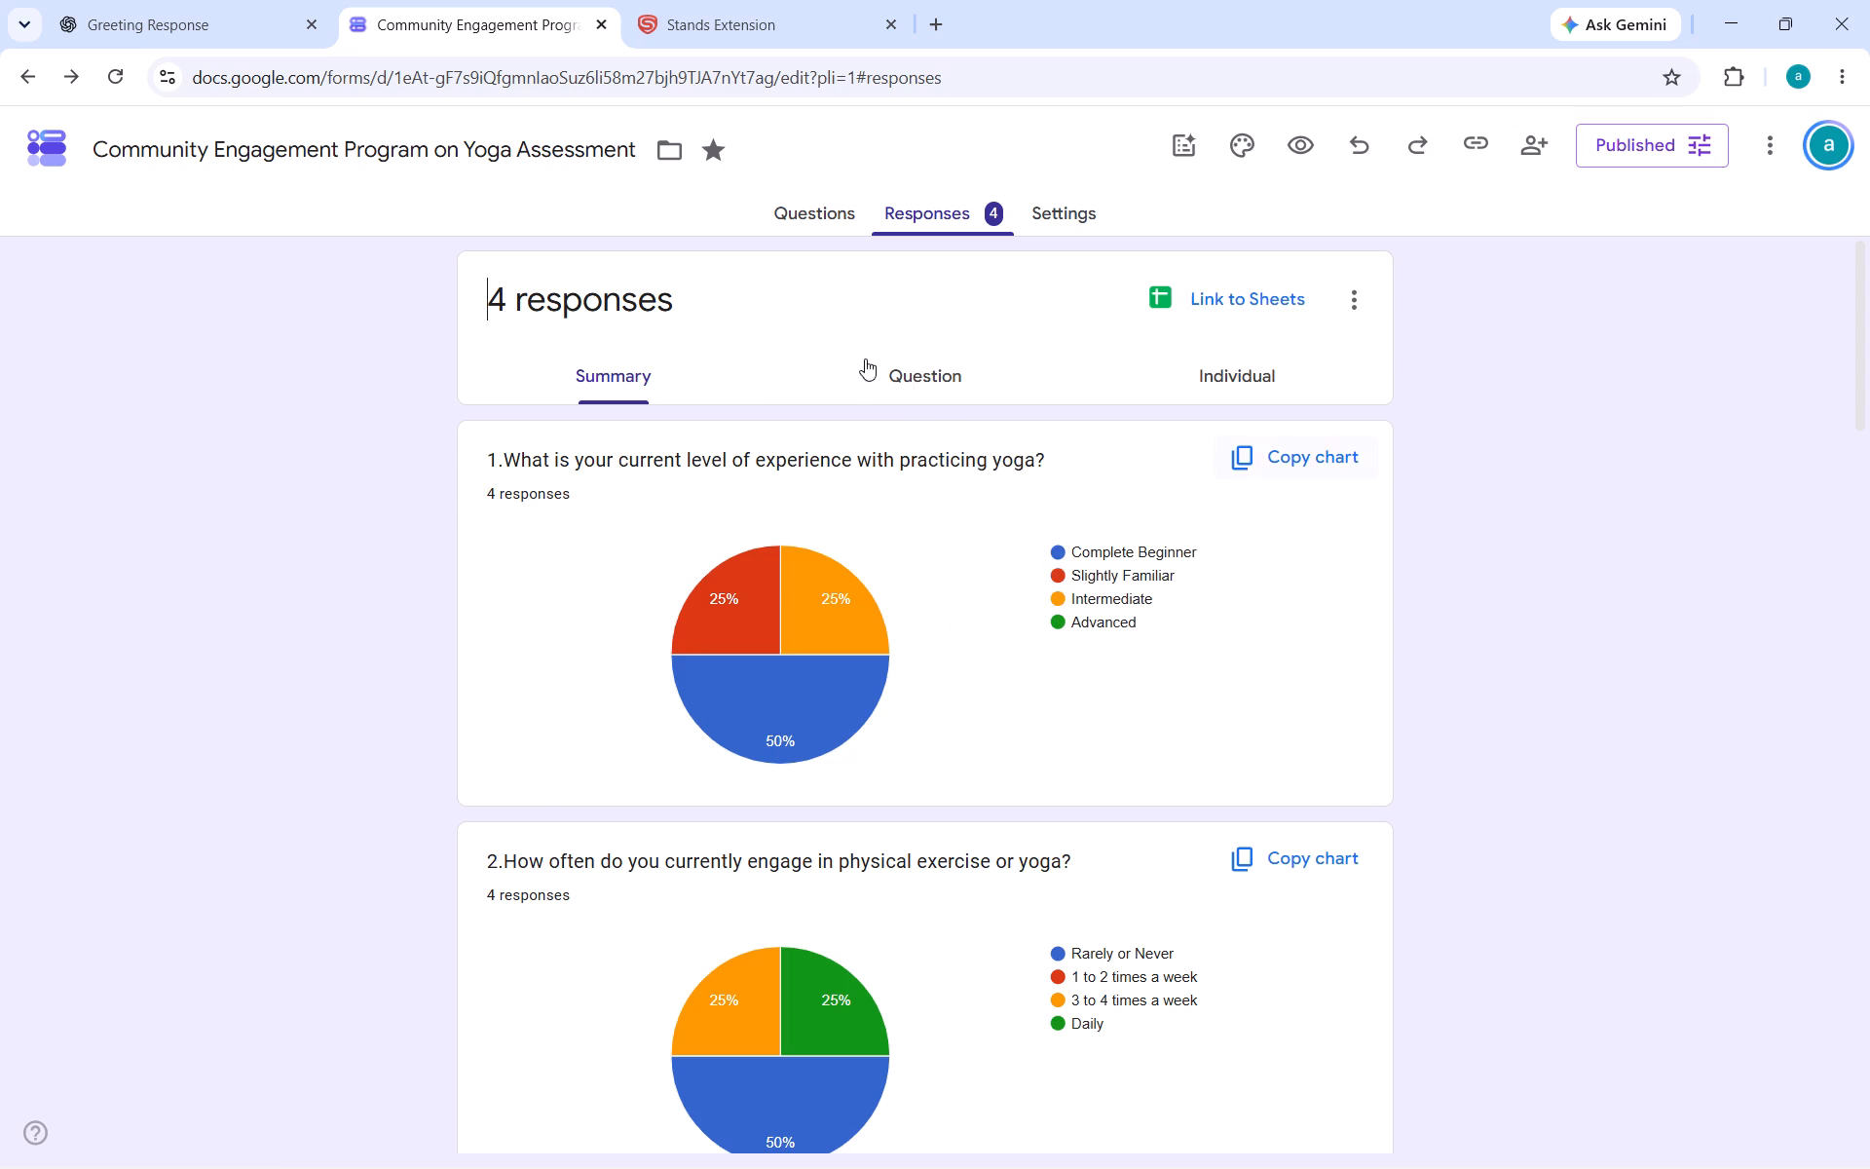
click(864, 364)
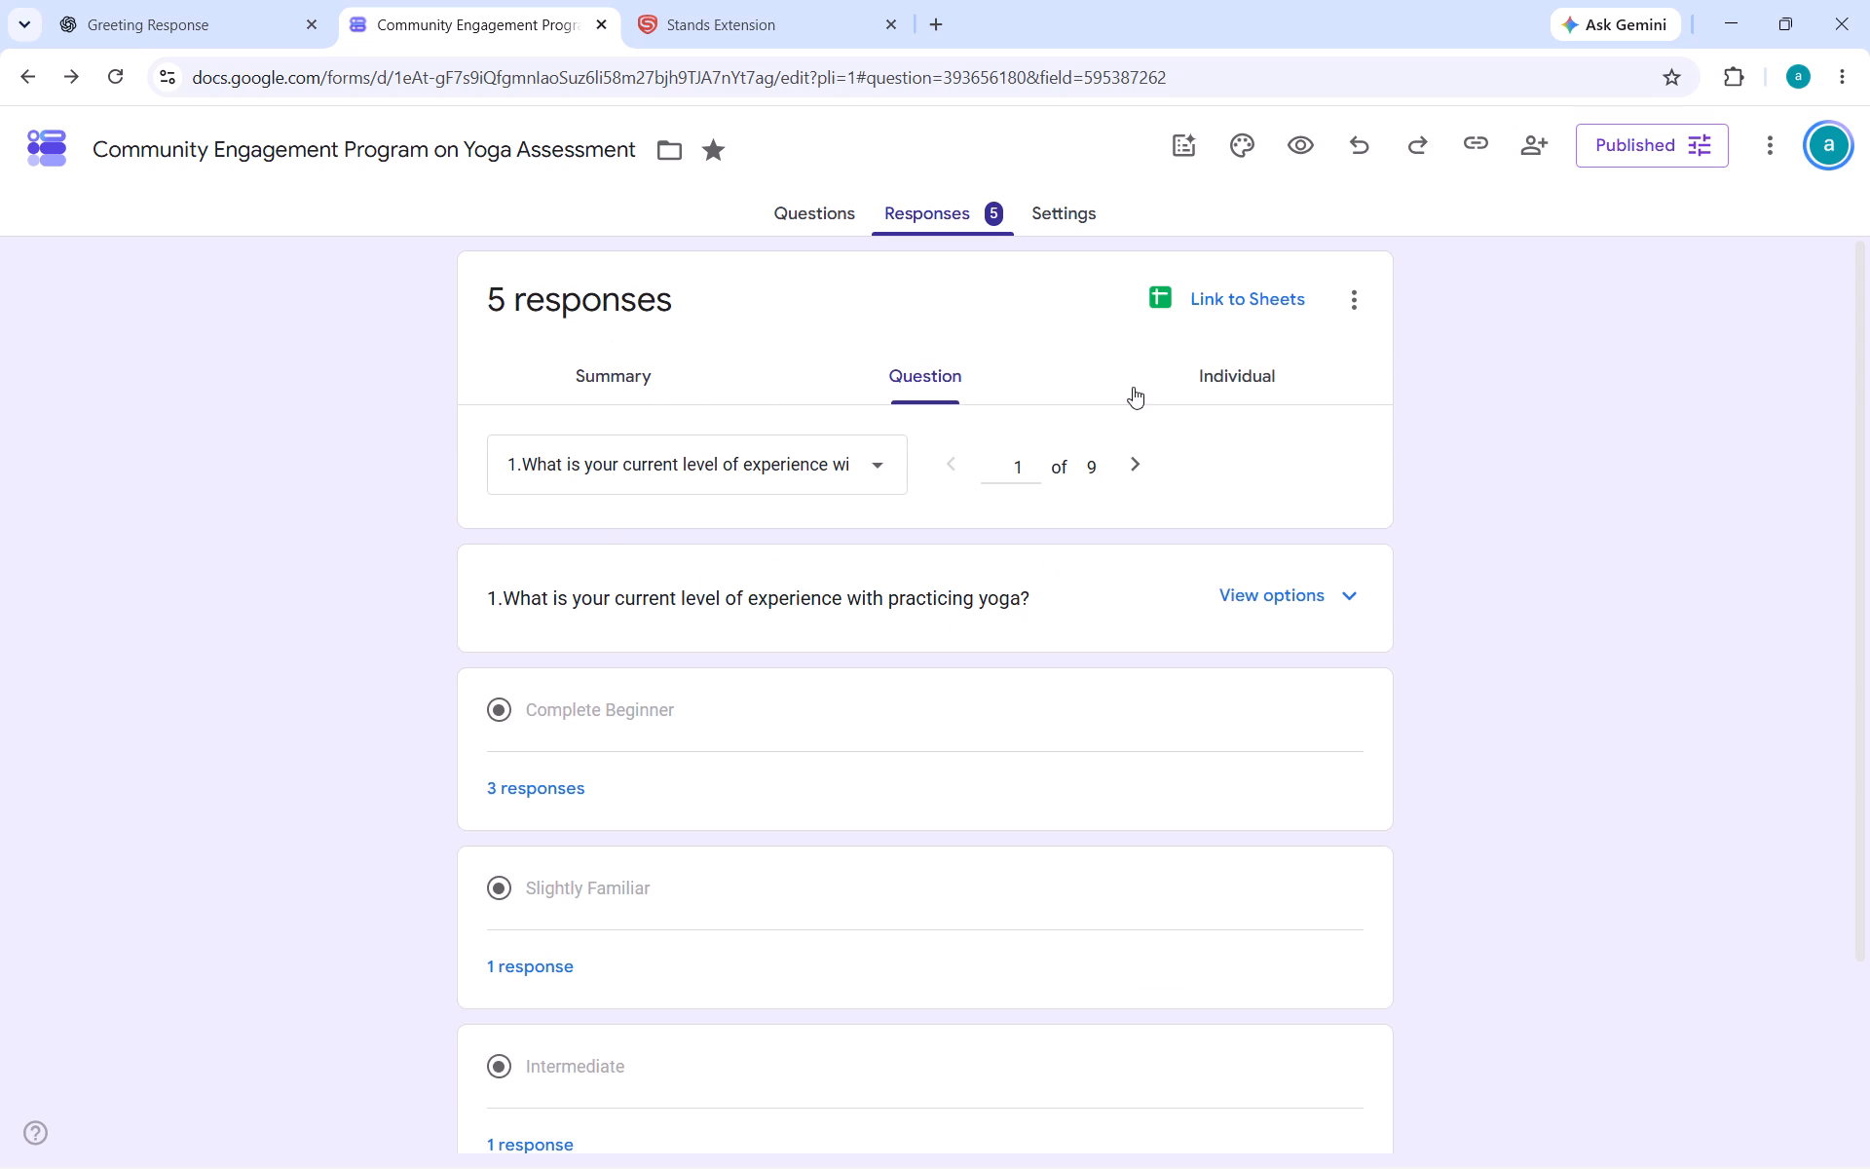
click(1199, 388)
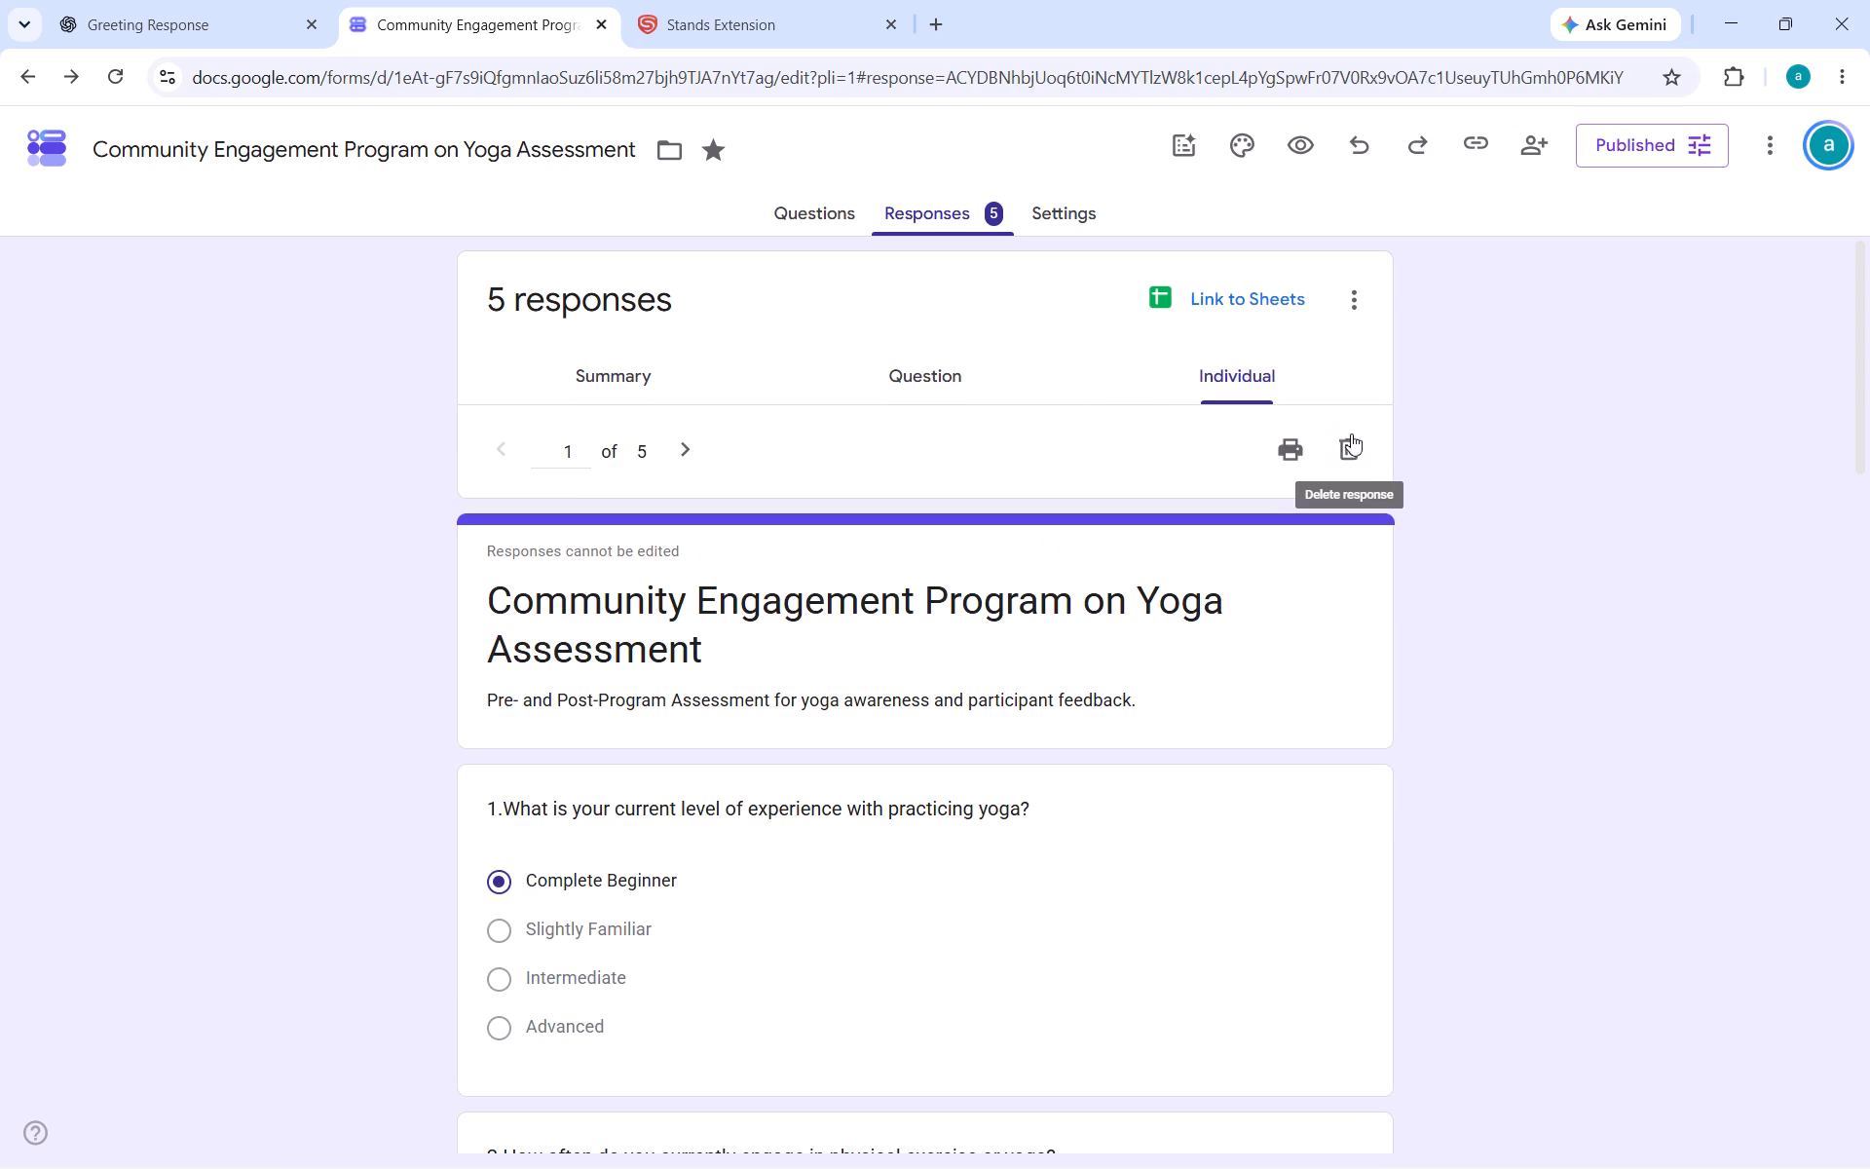
Preview the first individual response for printing, and cancel without saving it as a PDF.
click(1289, 447)
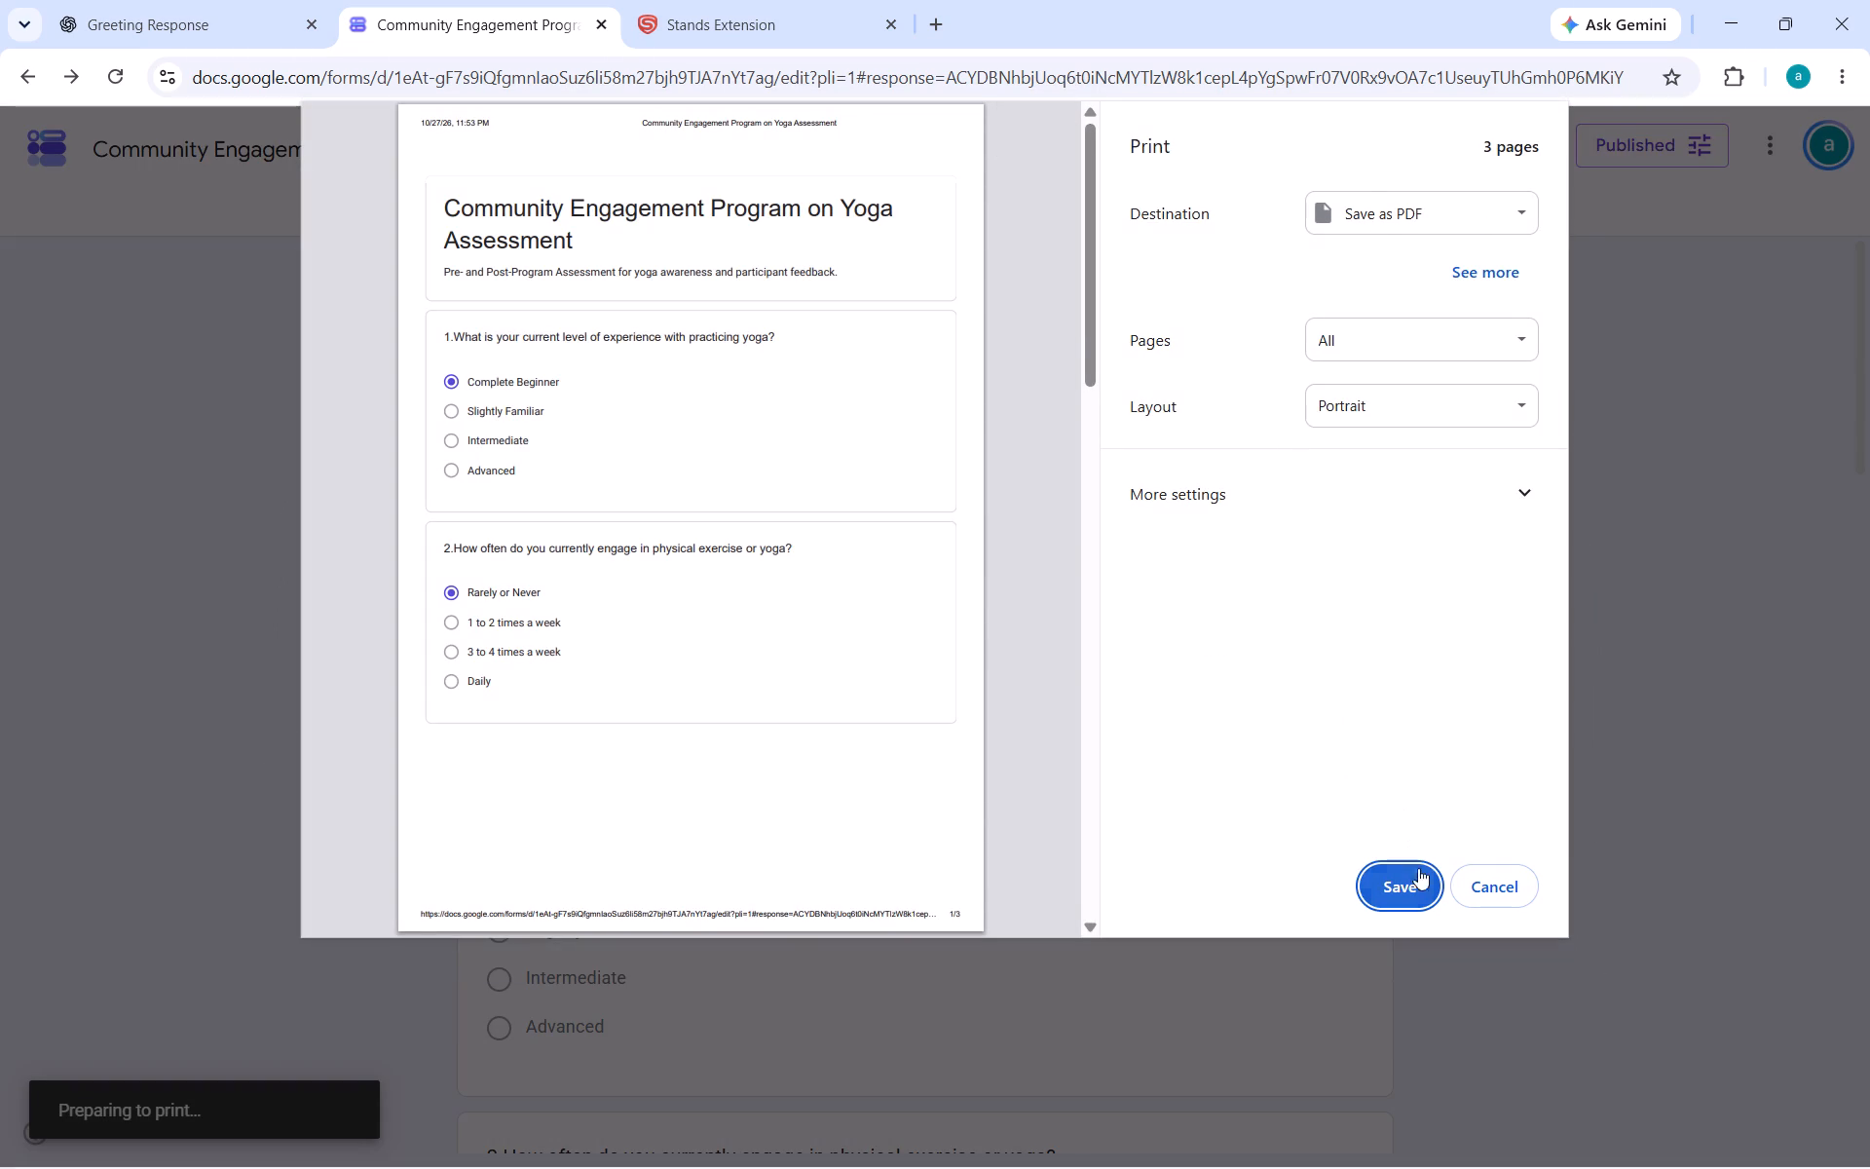
drag(1533, 894, 1529, 882)
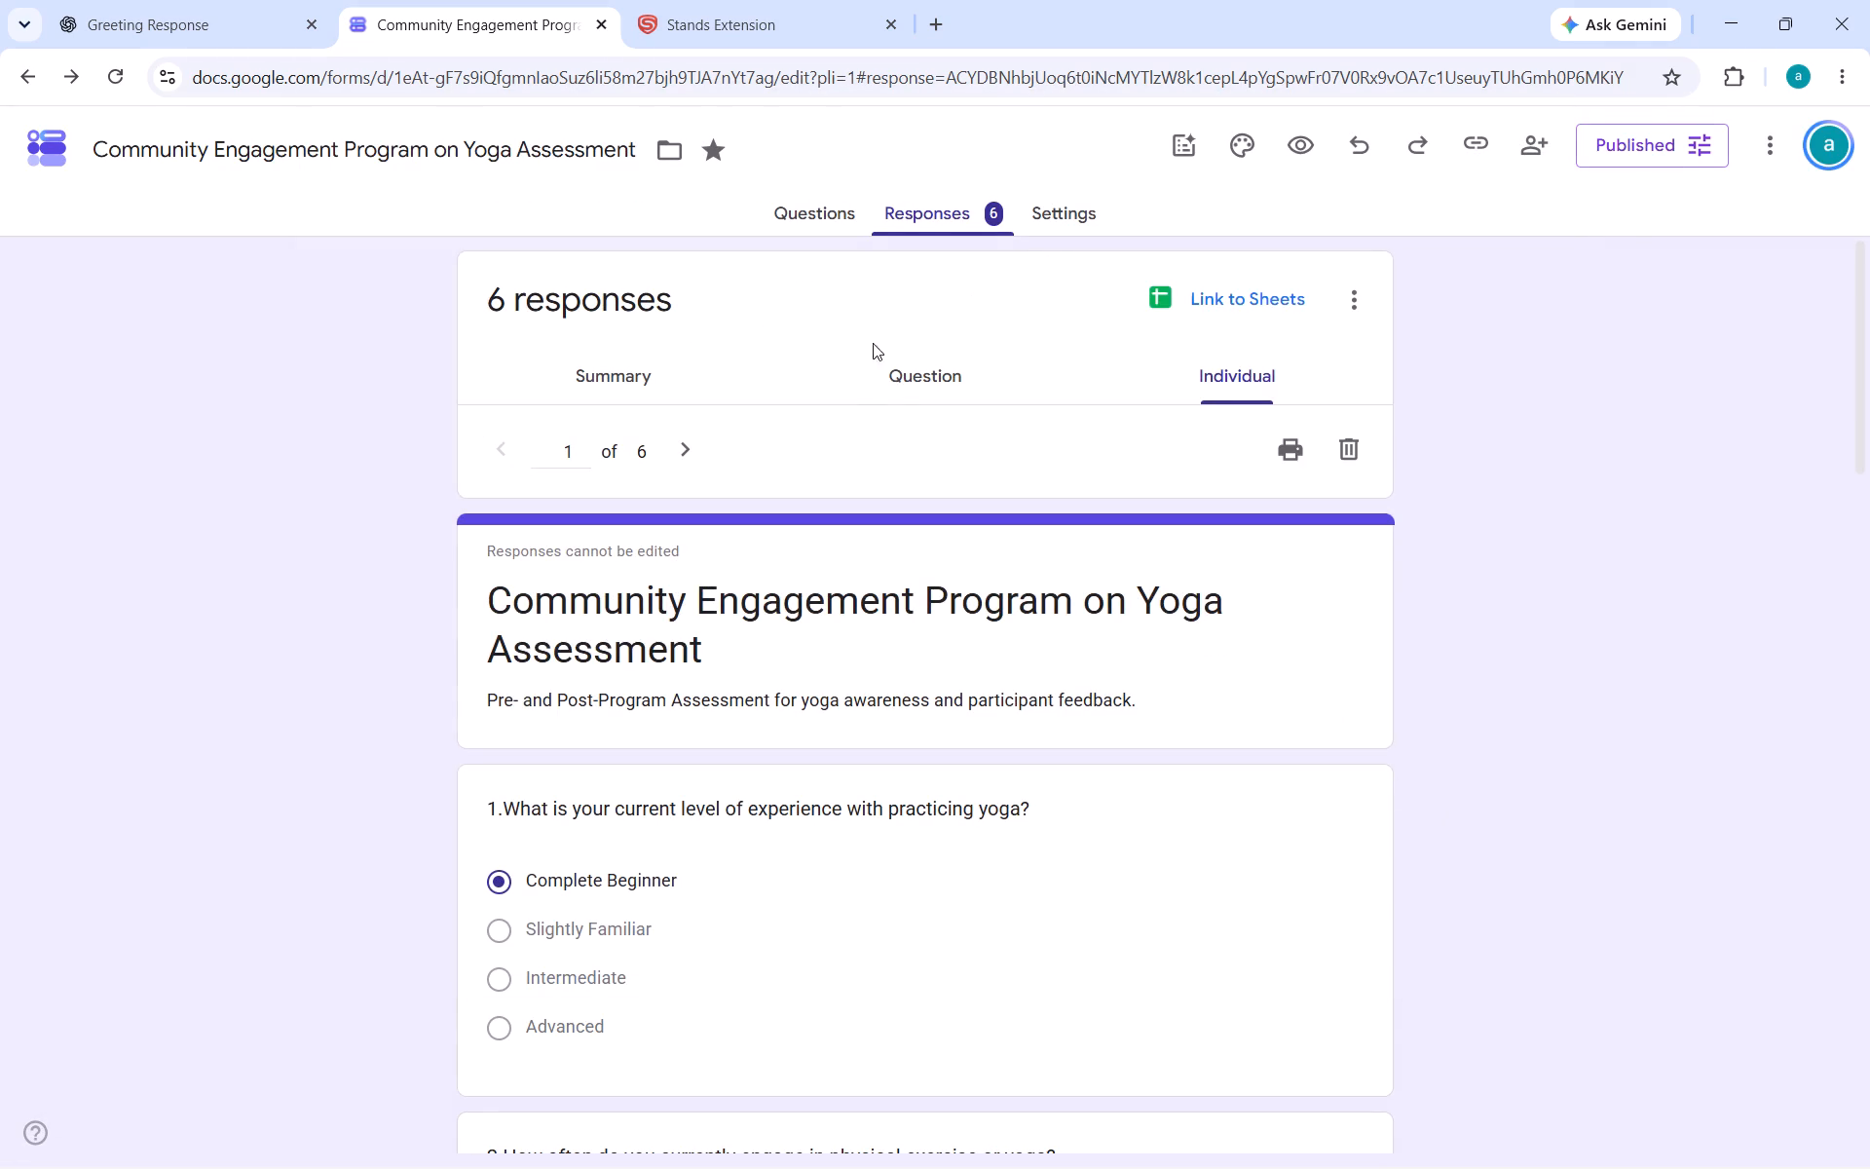
Show the responses by question and look through the answers to question 1 on yoga experience.
click(899, 375)
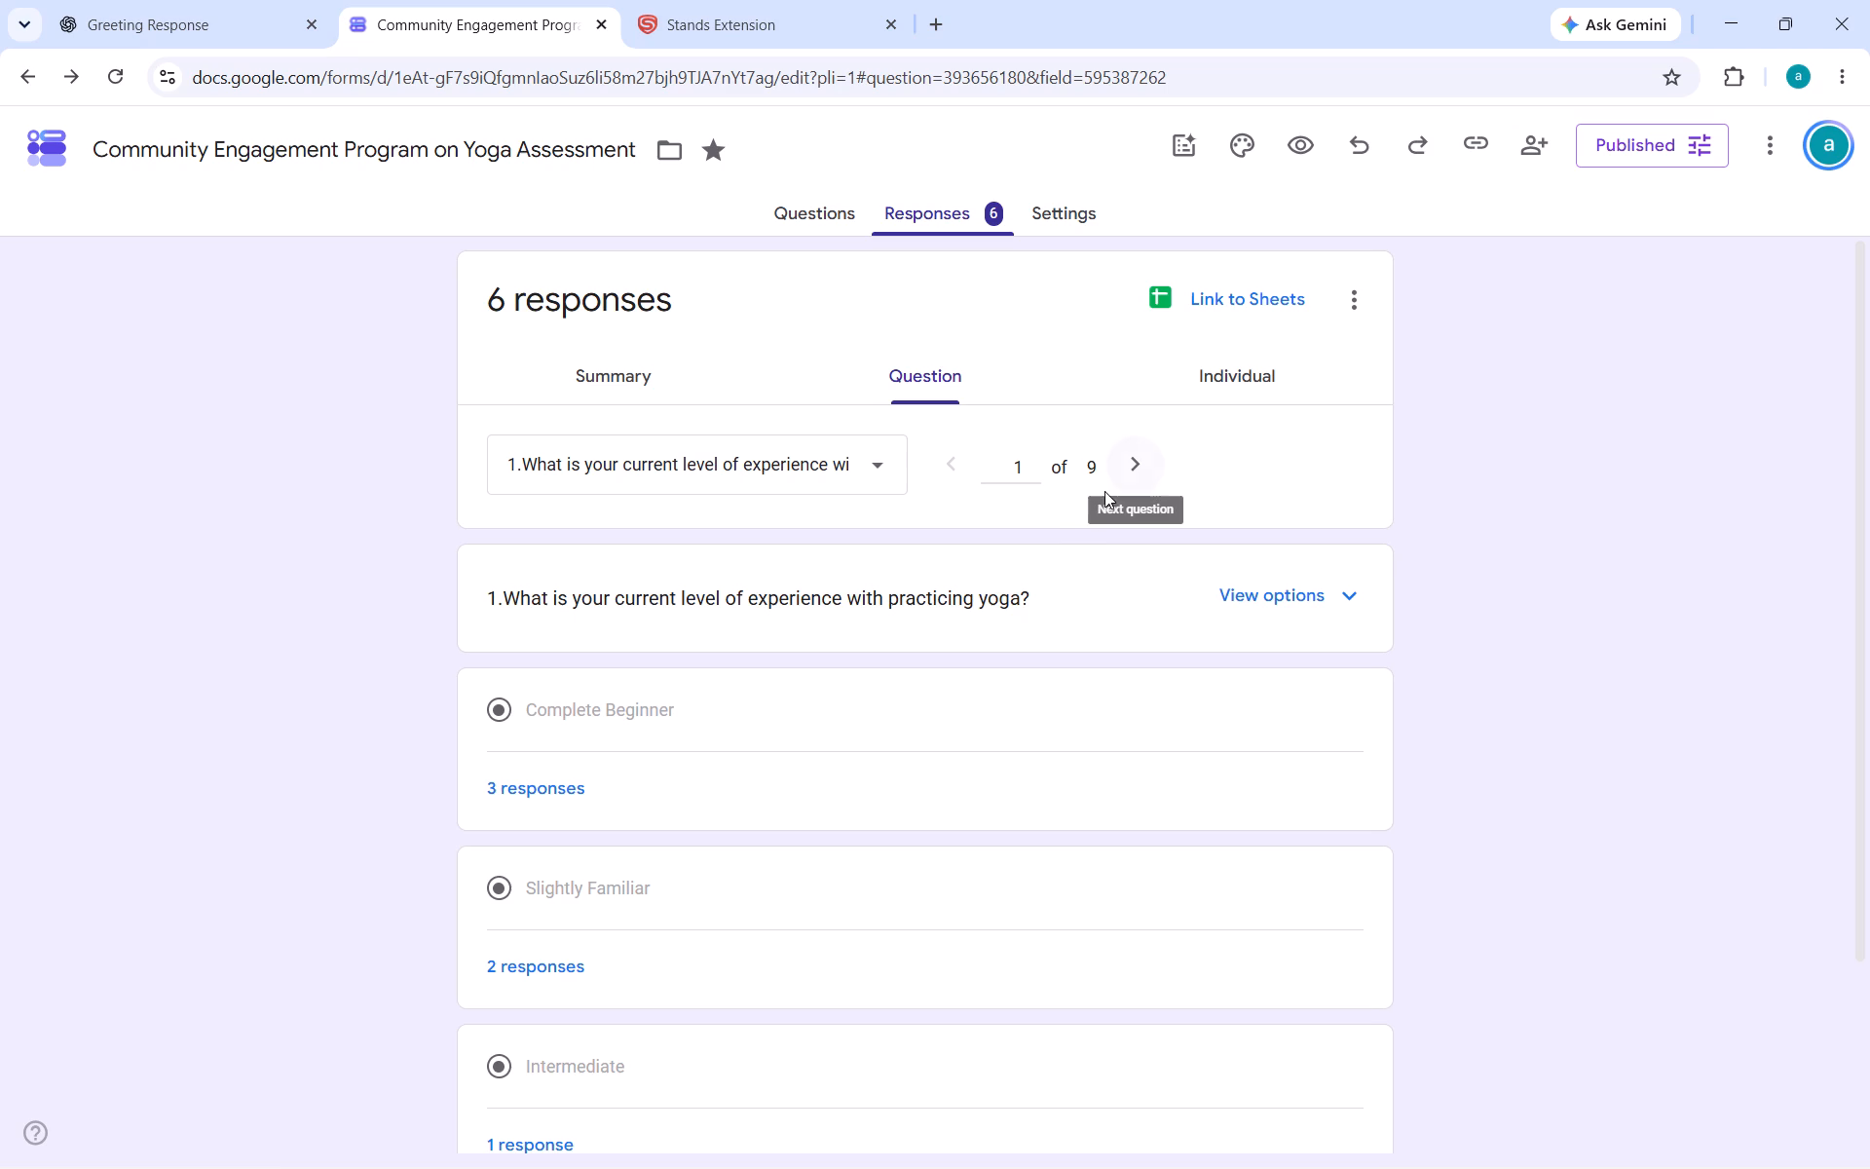
scroll(1103, 481, down, 1)
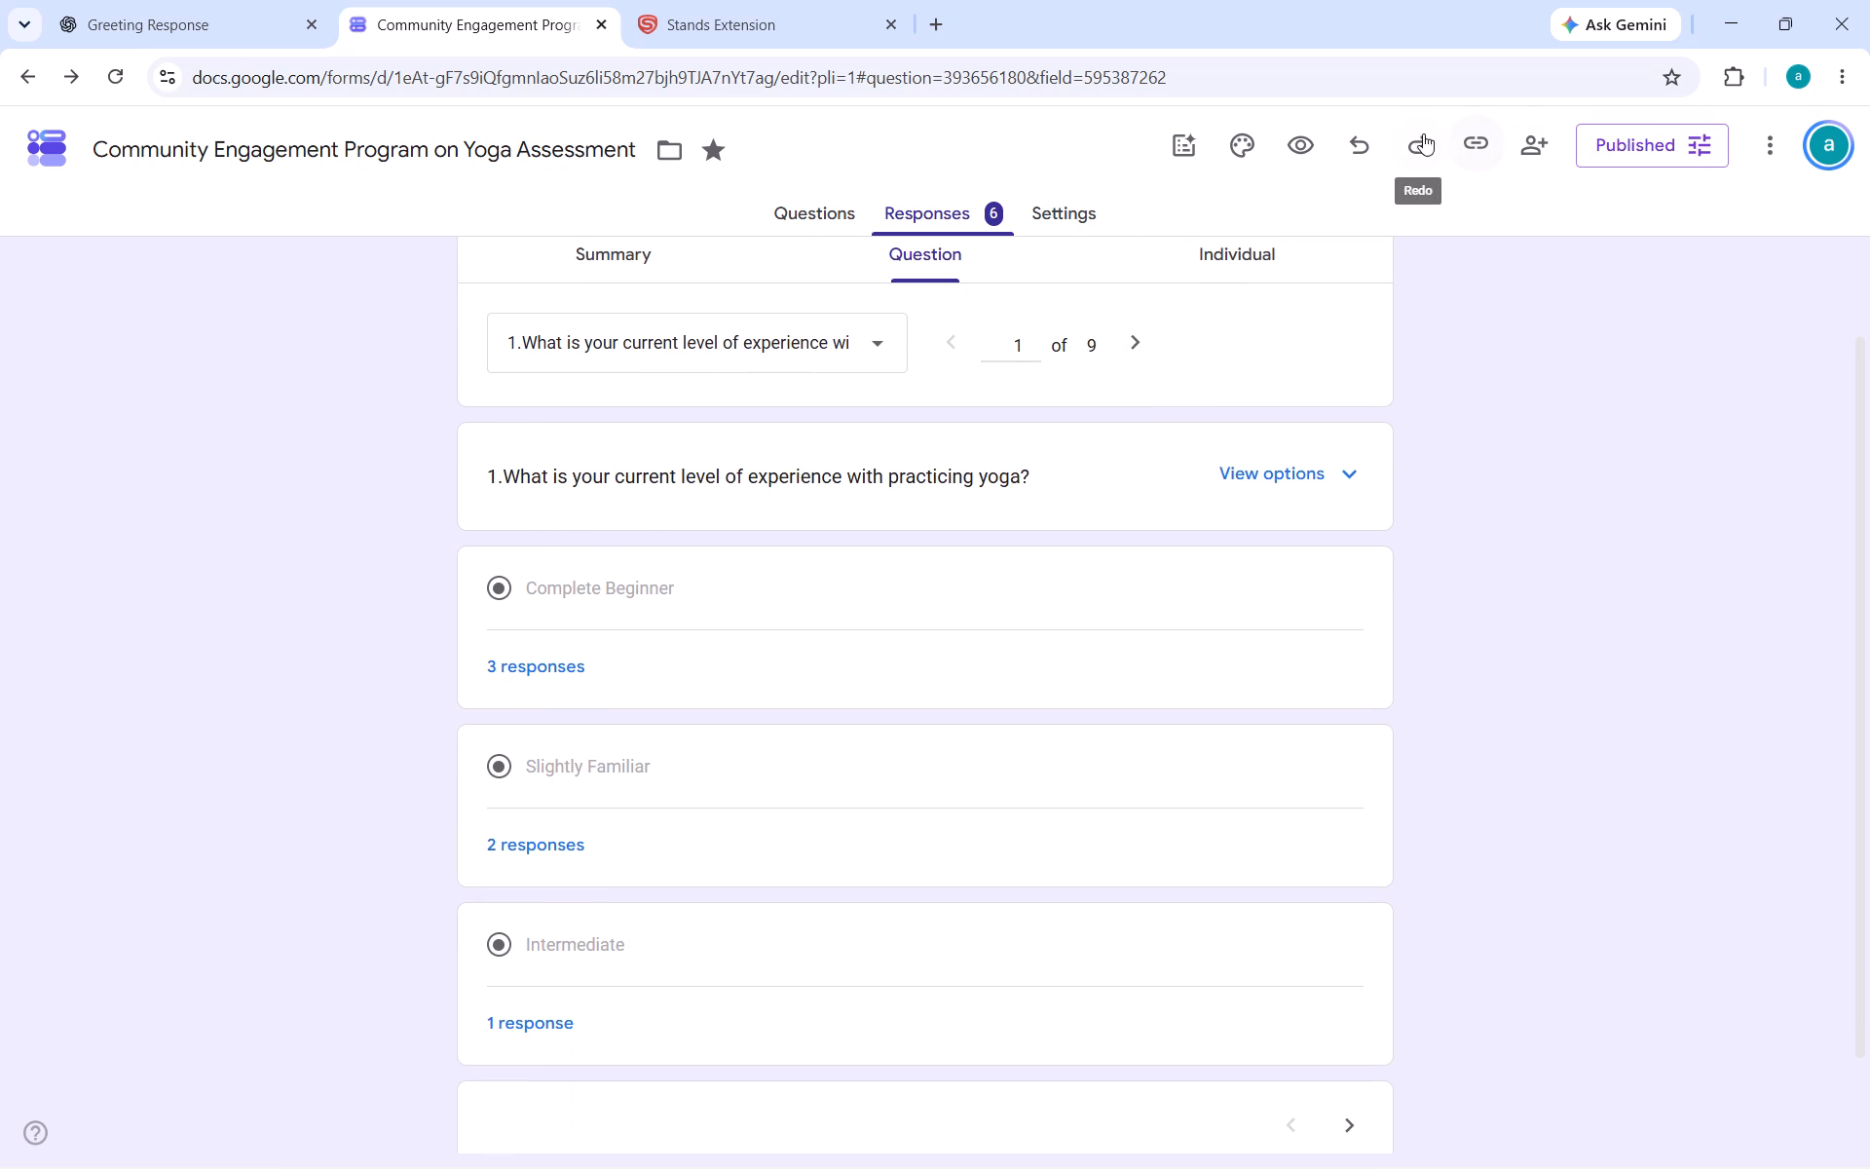
Check the close date and response limit settings in the published options, and cancel without changes.
click(1688, 140)
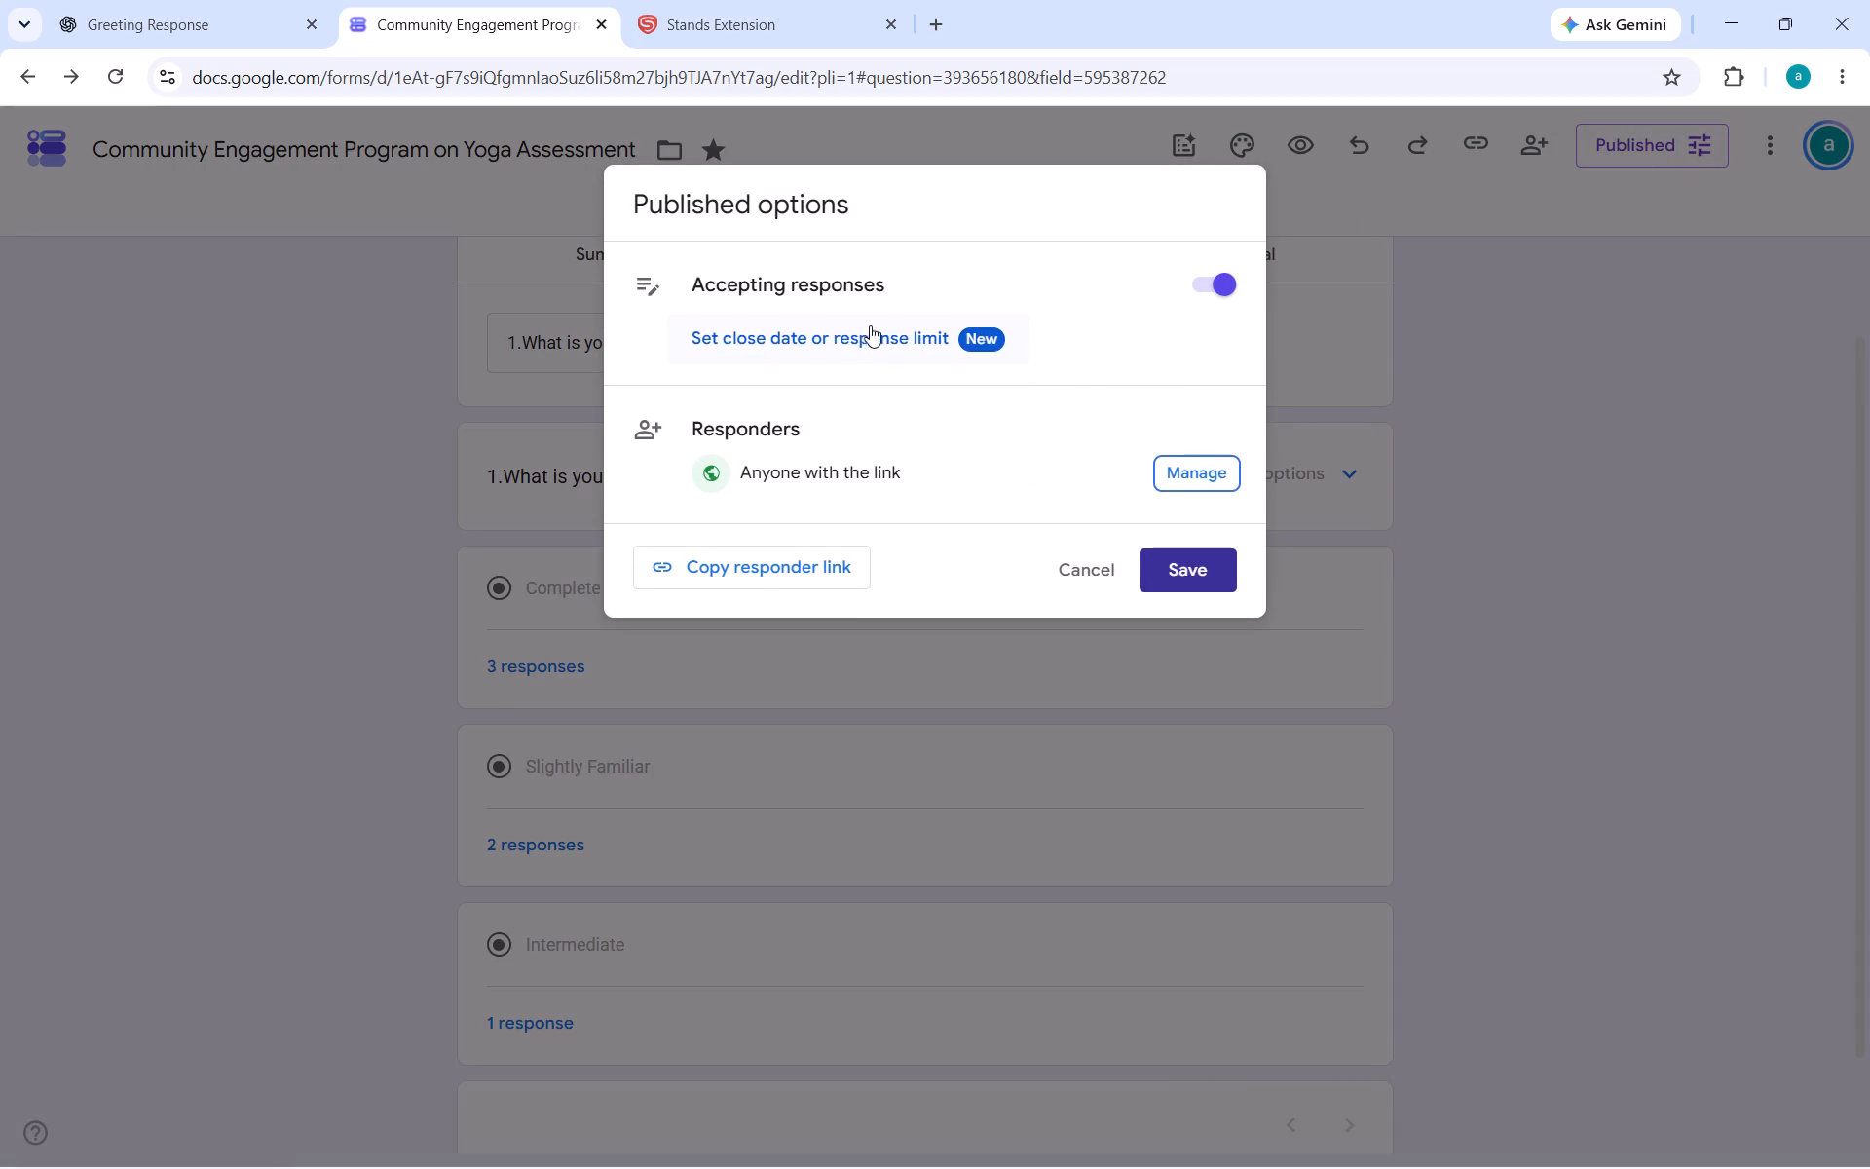
click(986, 343)
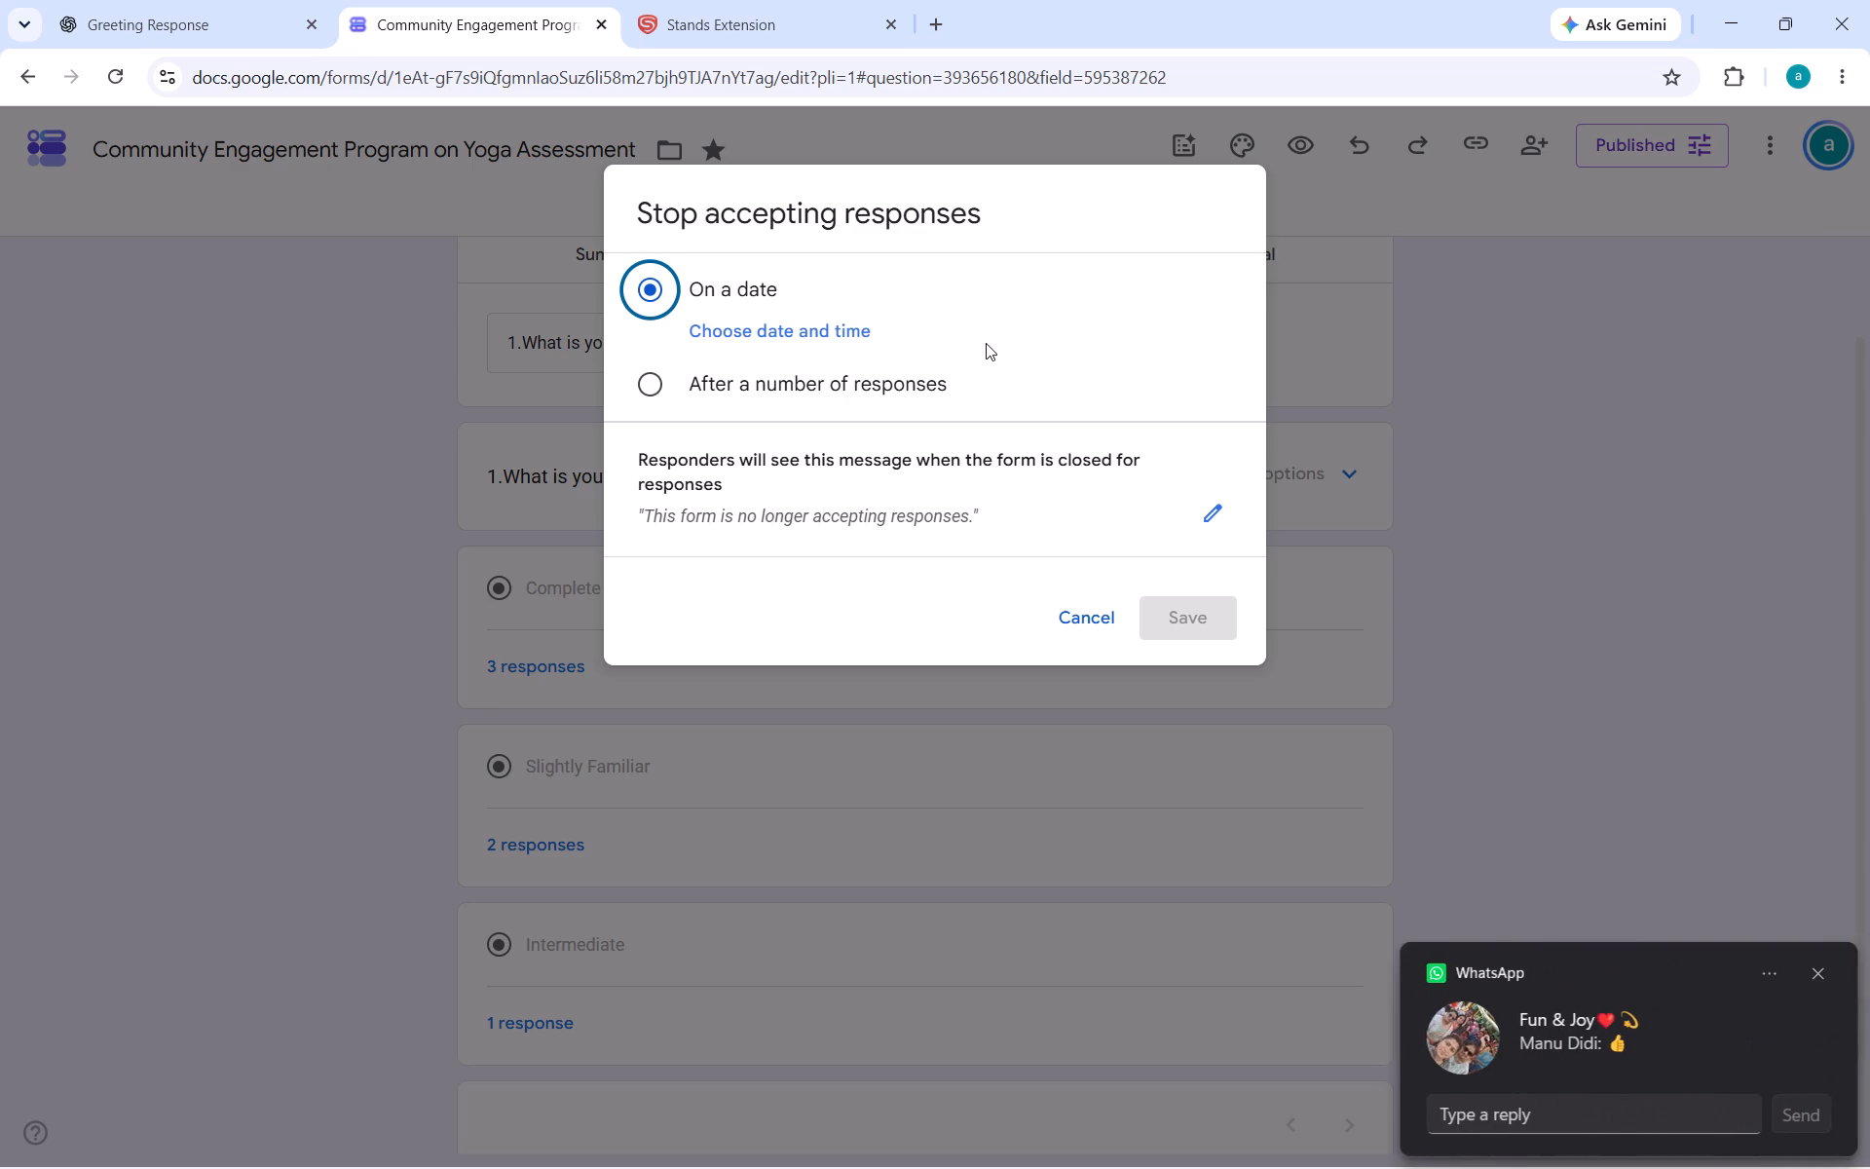
click(1084, 608)
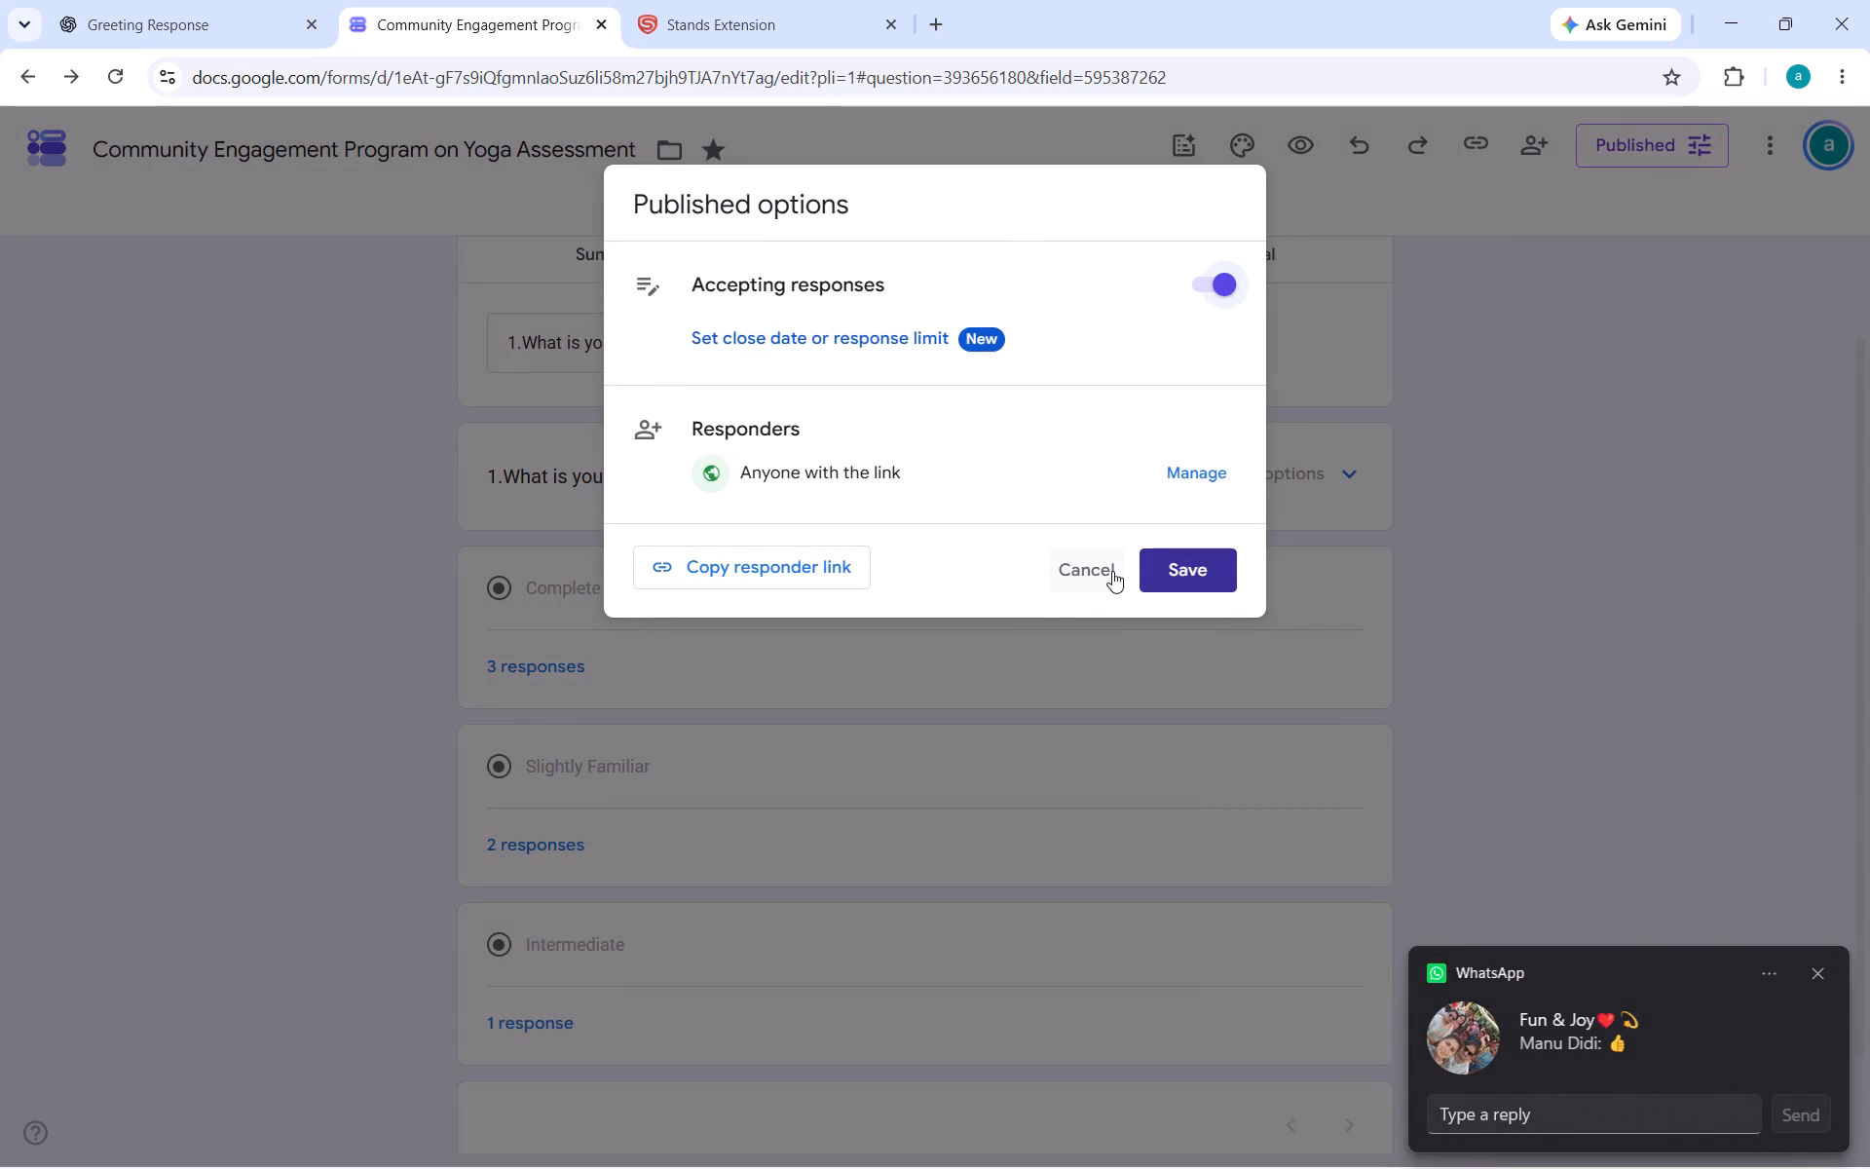
click(1095, 573)
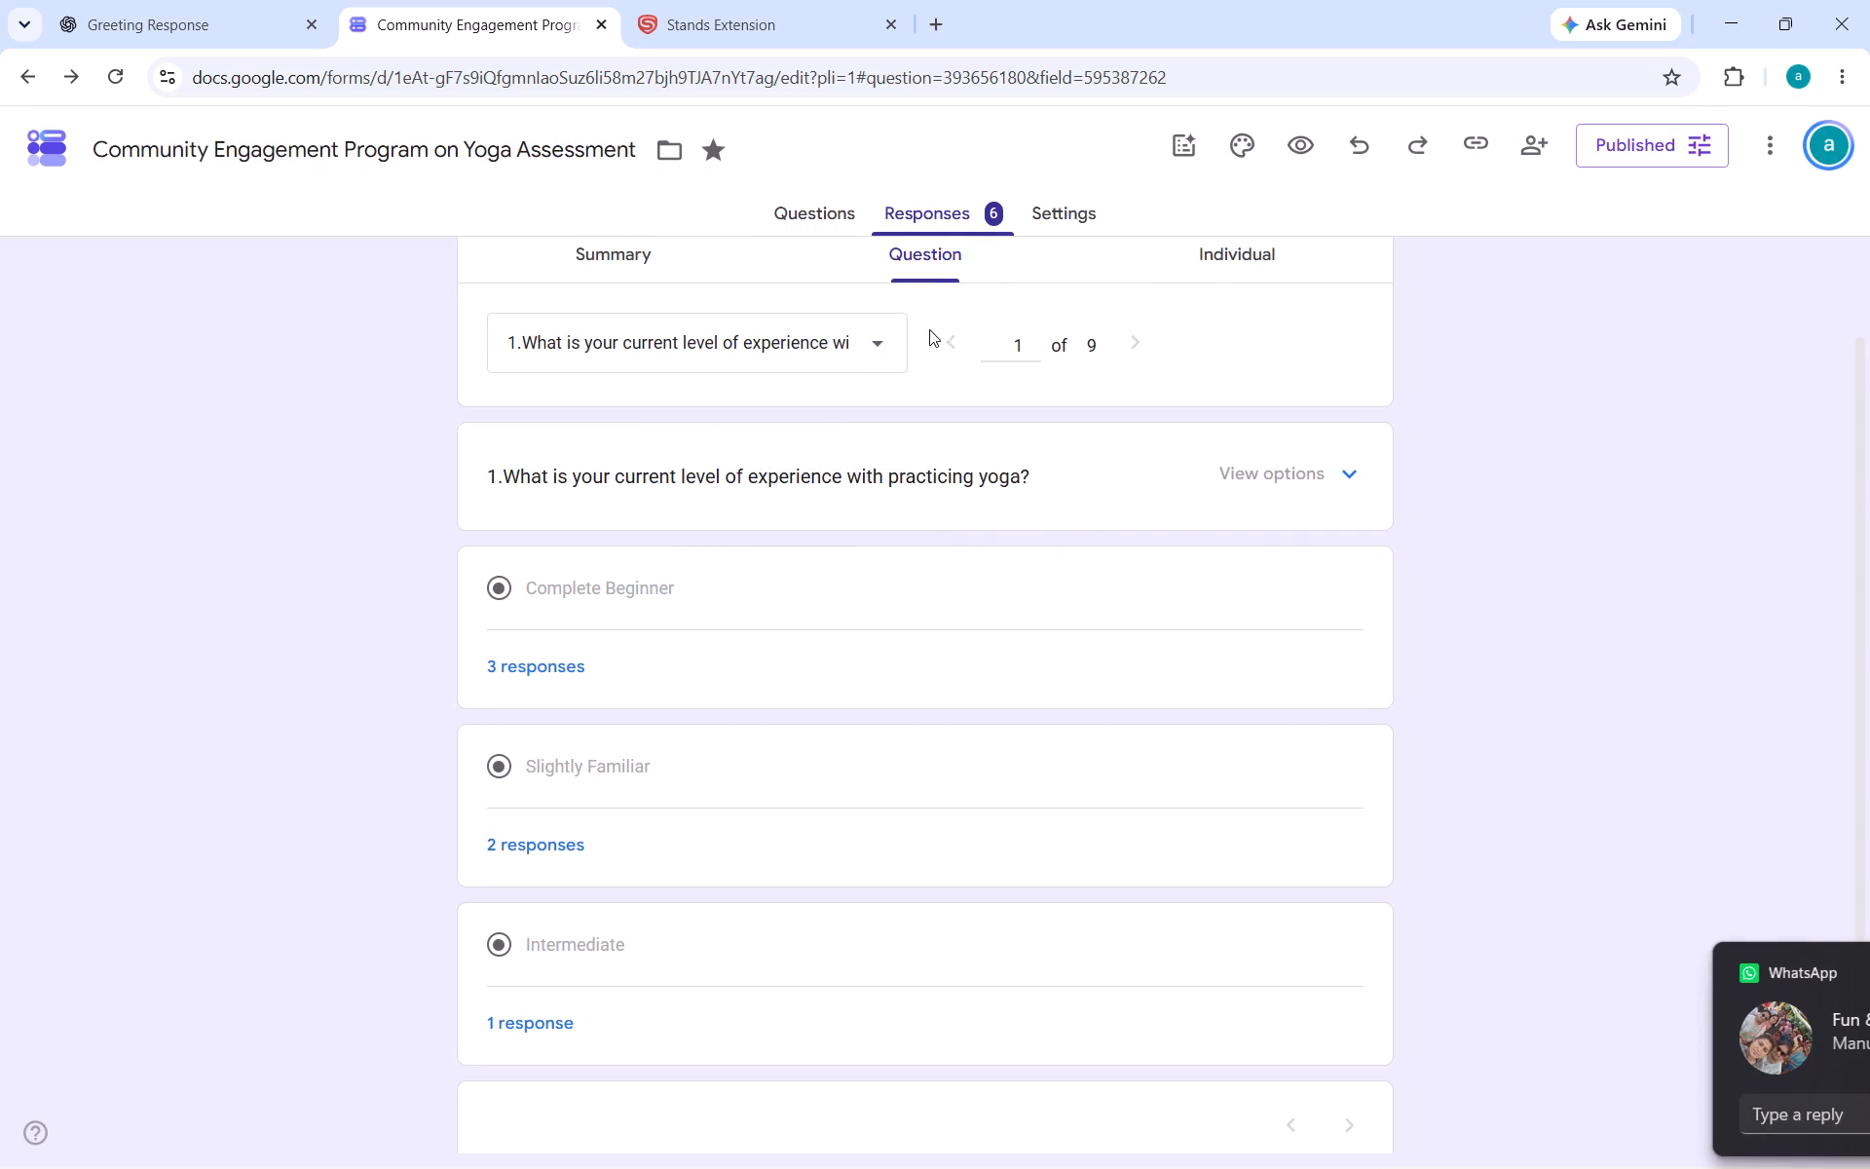
Review the per-question responses for question 1 again and check the response options without changing any.
click(852, 208)
click(927, 210)
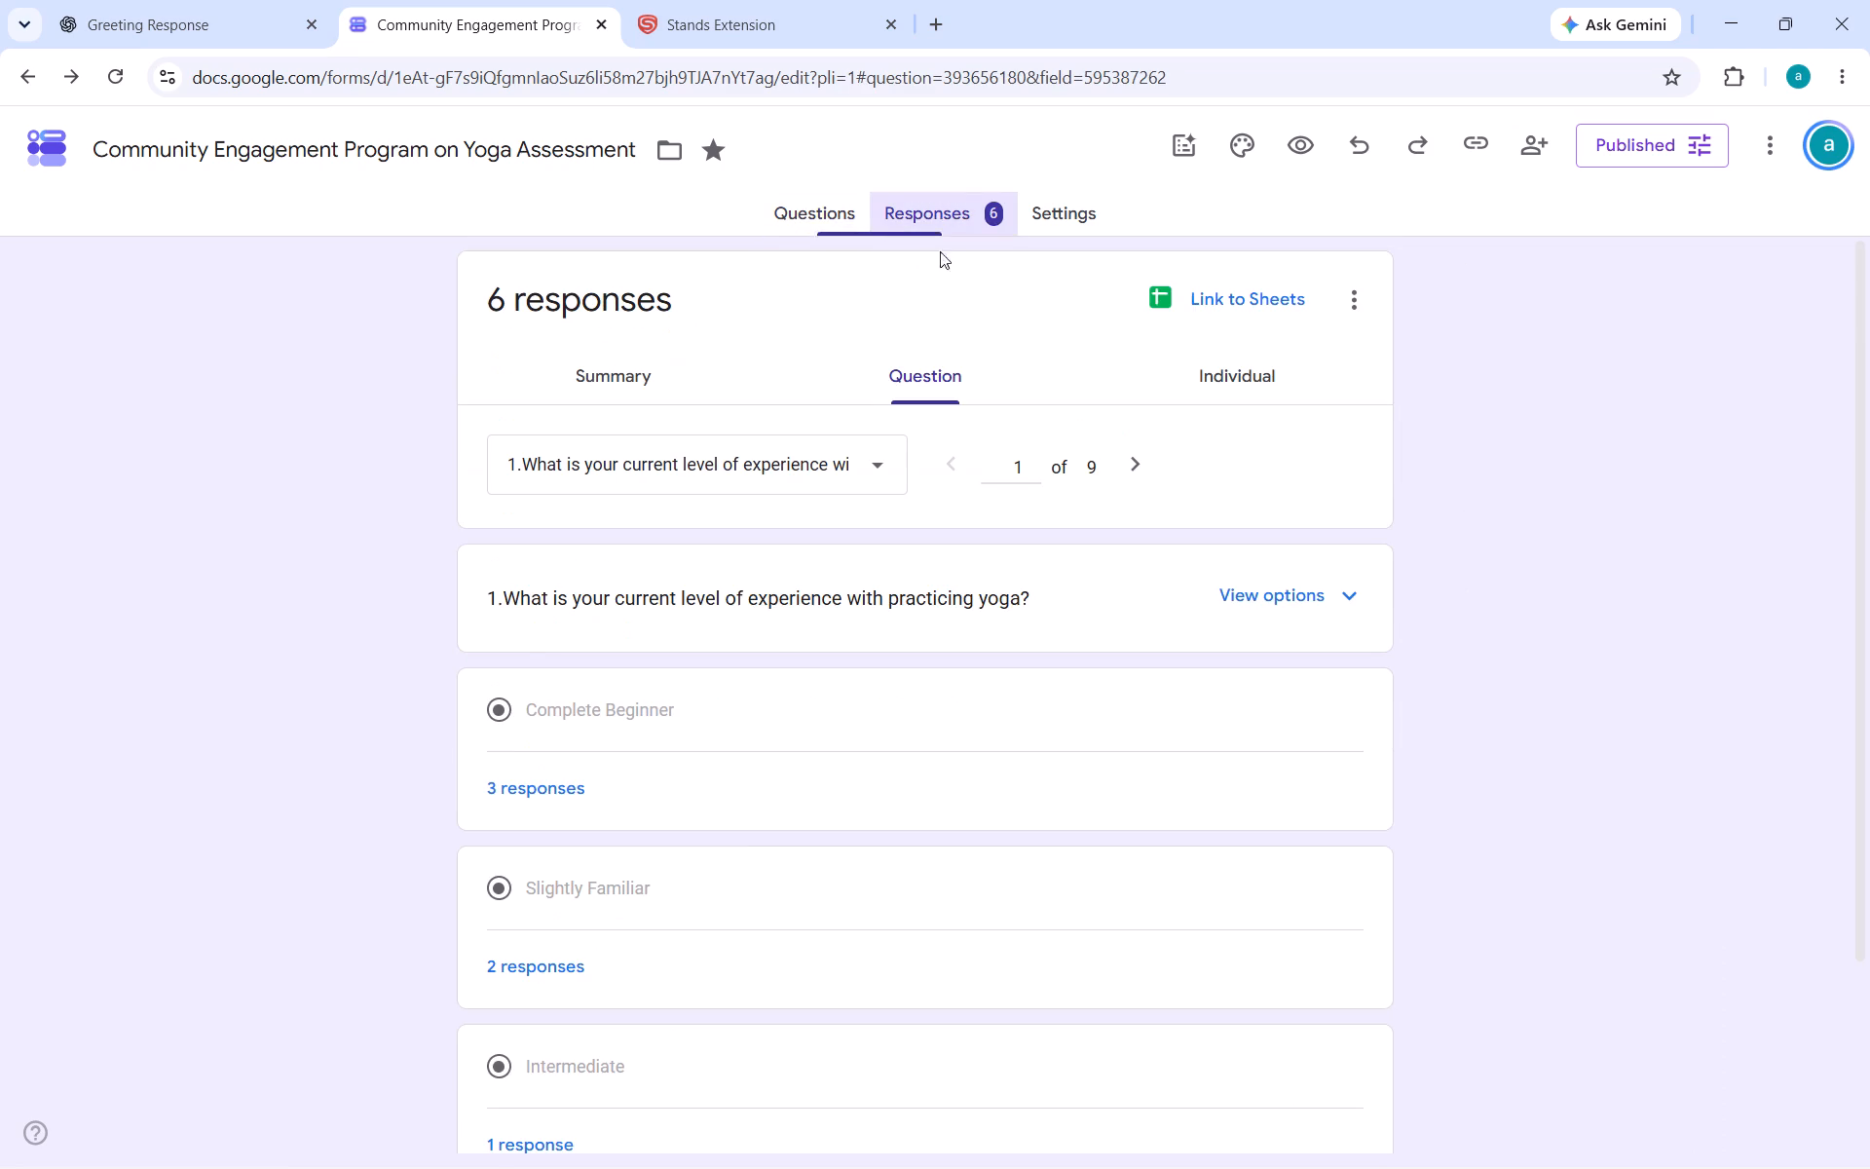
scroll(1004, 447, up, 2)
scroll(838, 313, down, 5)
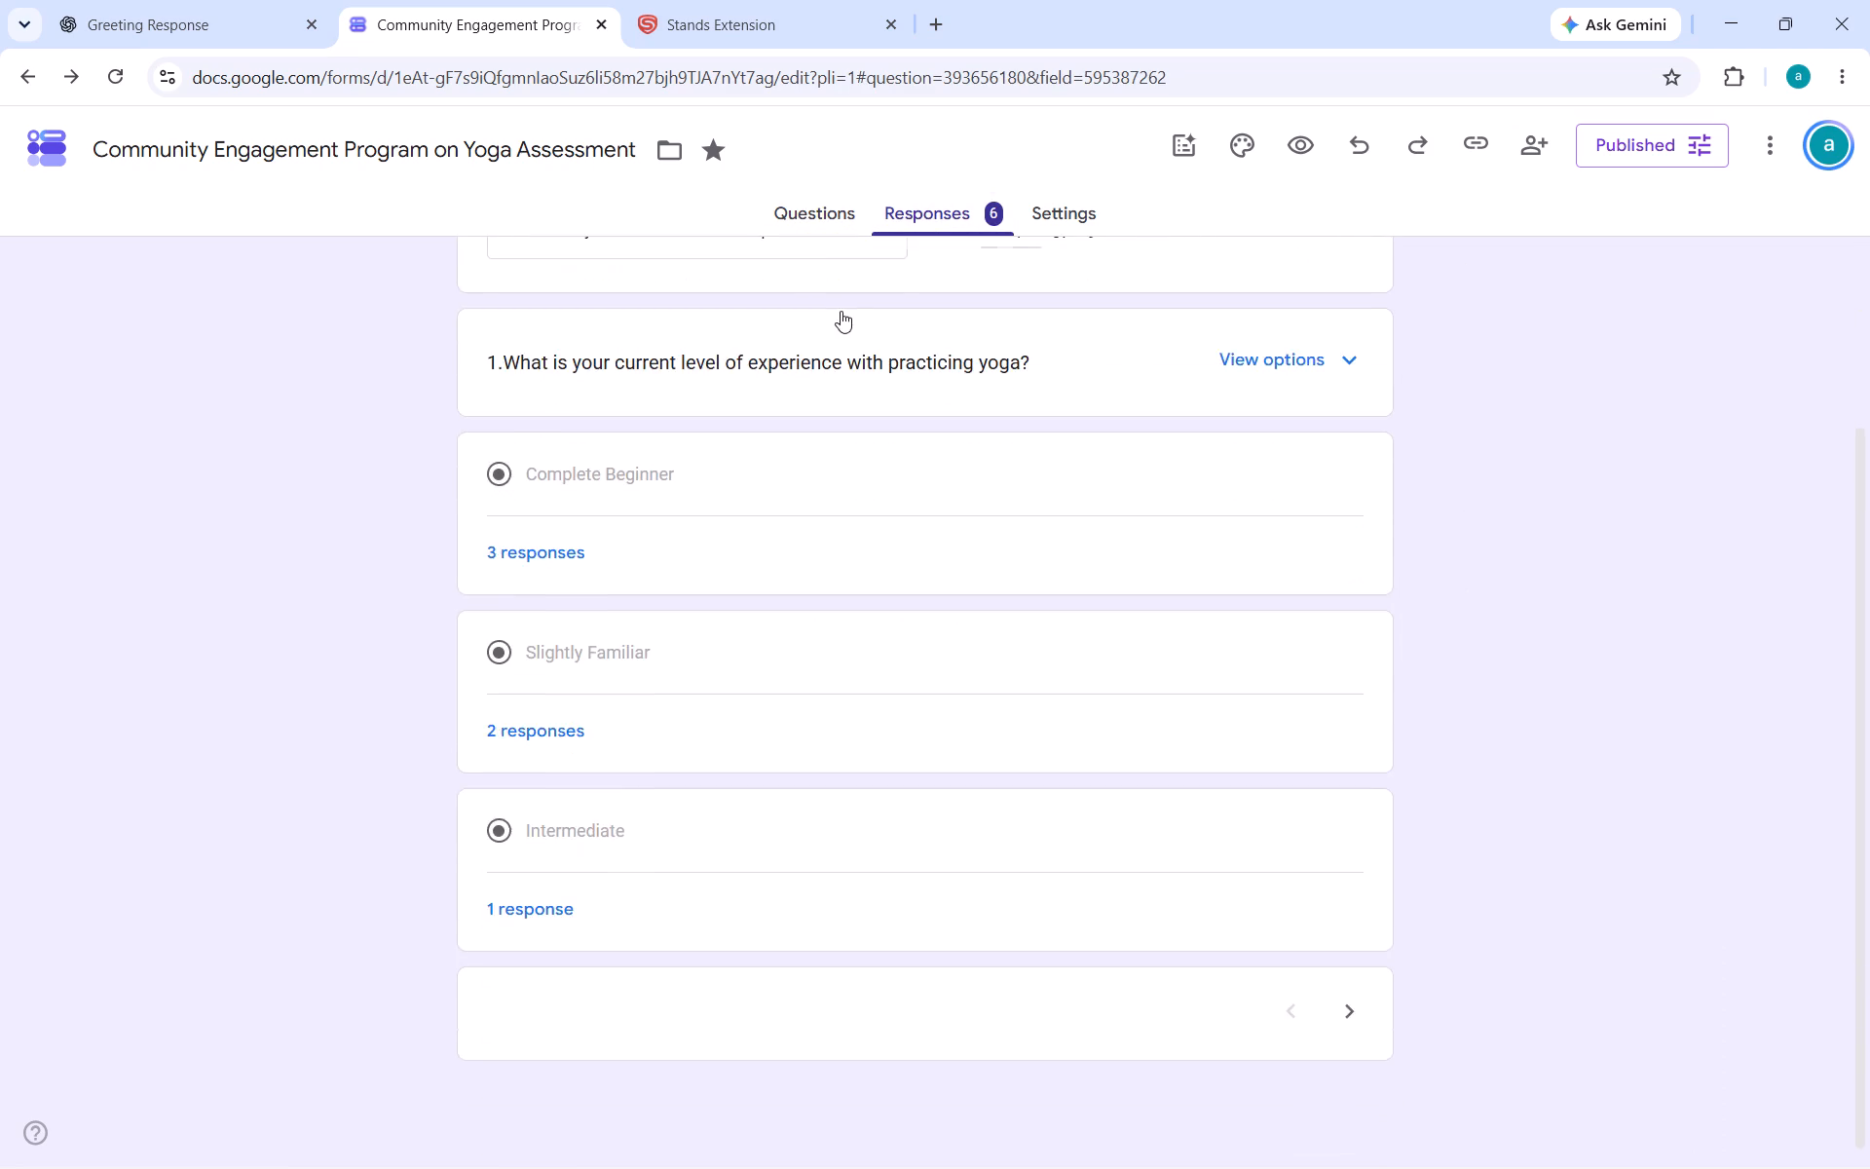
scroll(842, 309, up, 4)
scroll(1361, 399, up, 4)
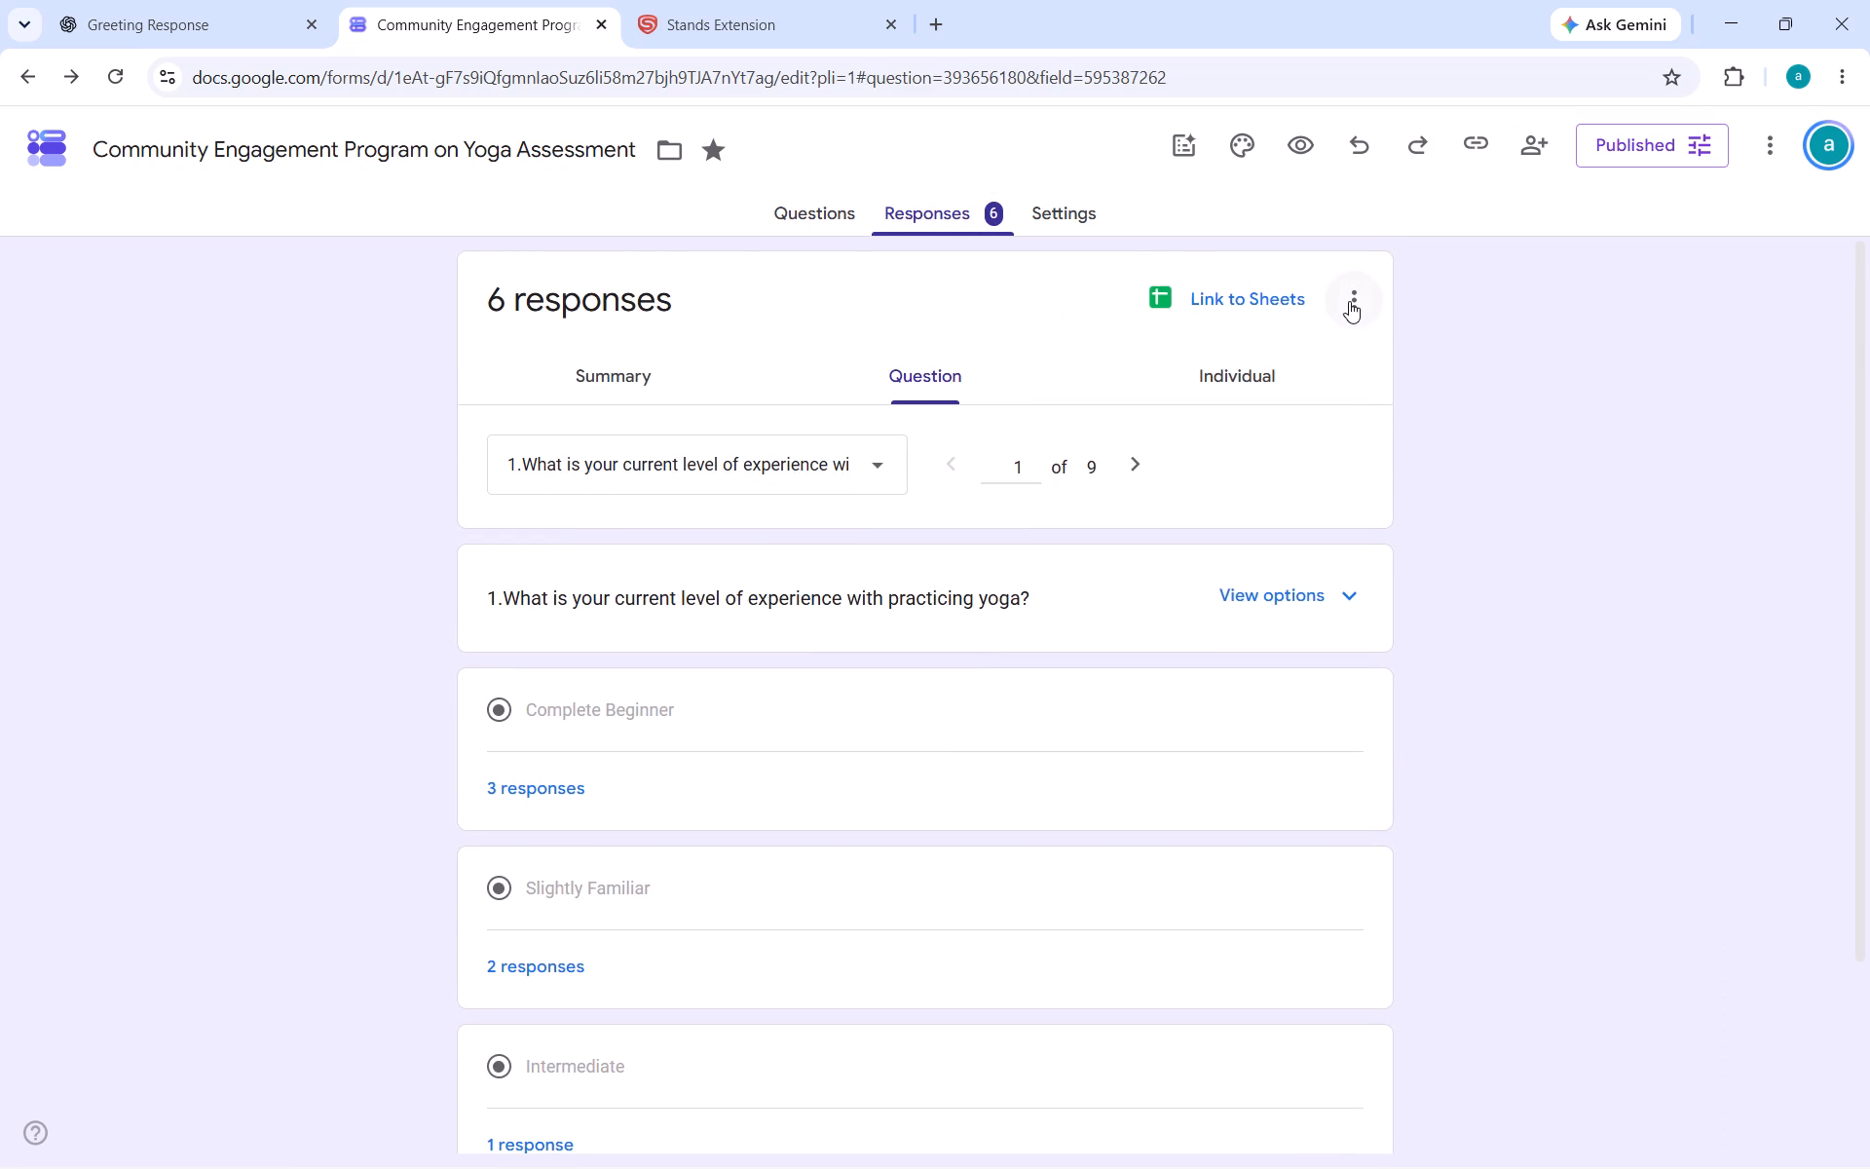
click(1349, 301)
click(1503, 456)
scroll(1073, 468, down, 9)
scroll(1113, 605, up, 2)
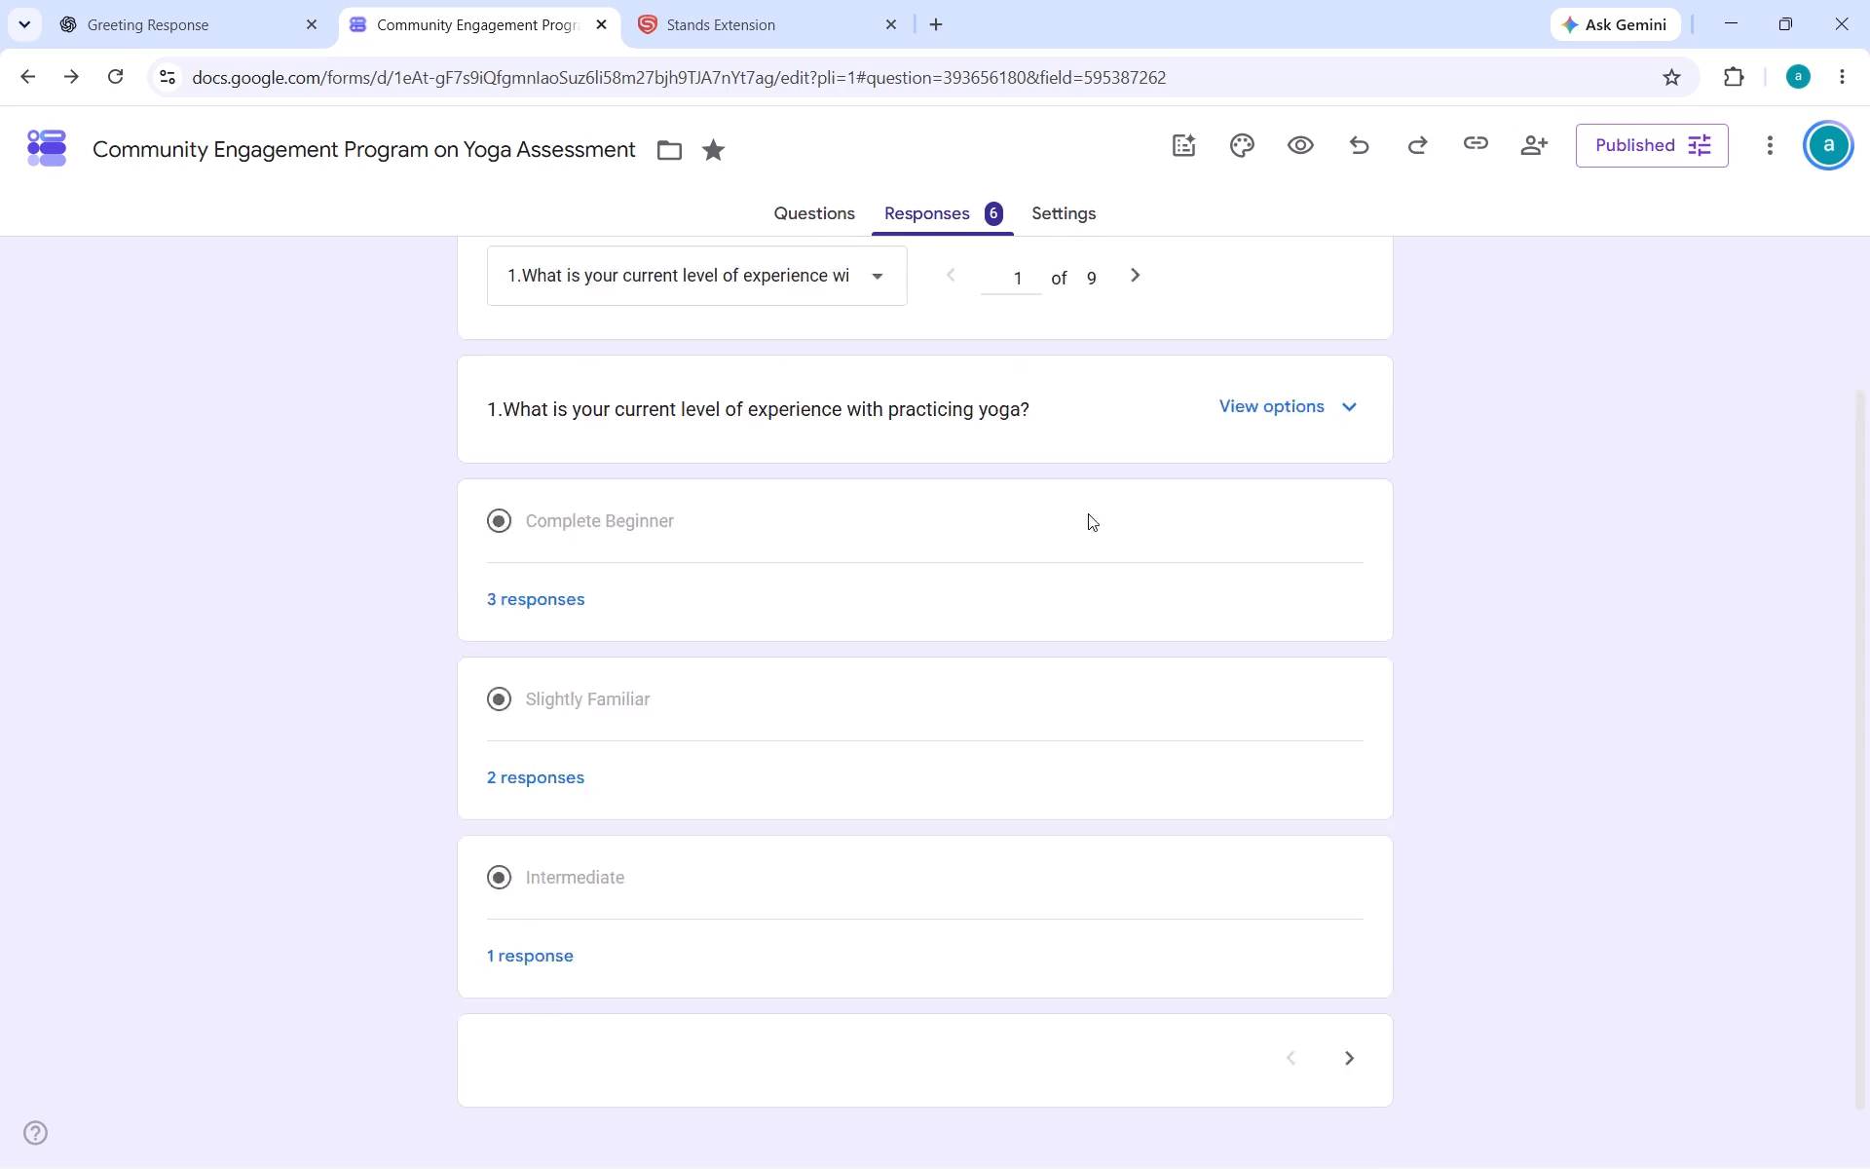
scroll(1088, 513, up, 5)
Check the form's questions and its settings page without changing anything.
click(834, 200)
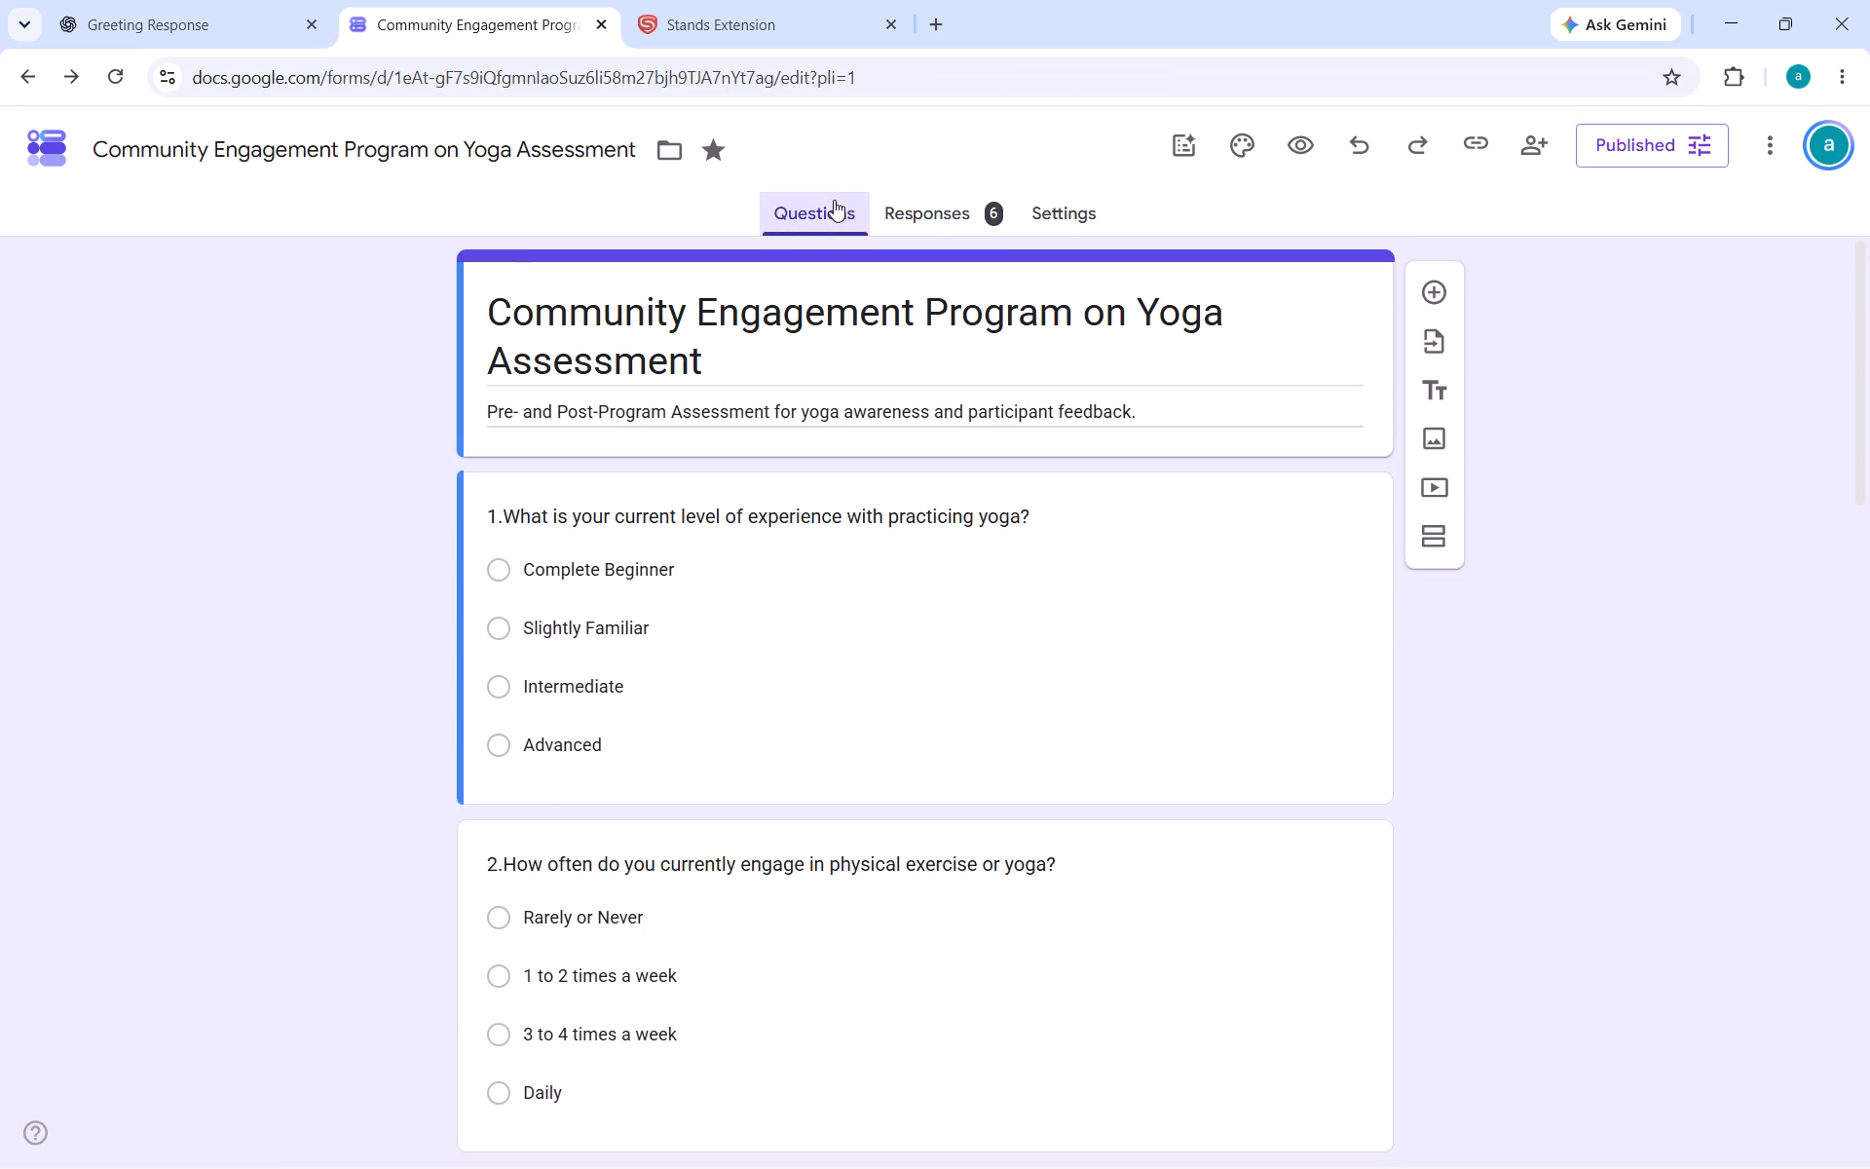
click(1060, 212)
Return to the responses and compare the summary, per-question and individual views.
click(960, 204)
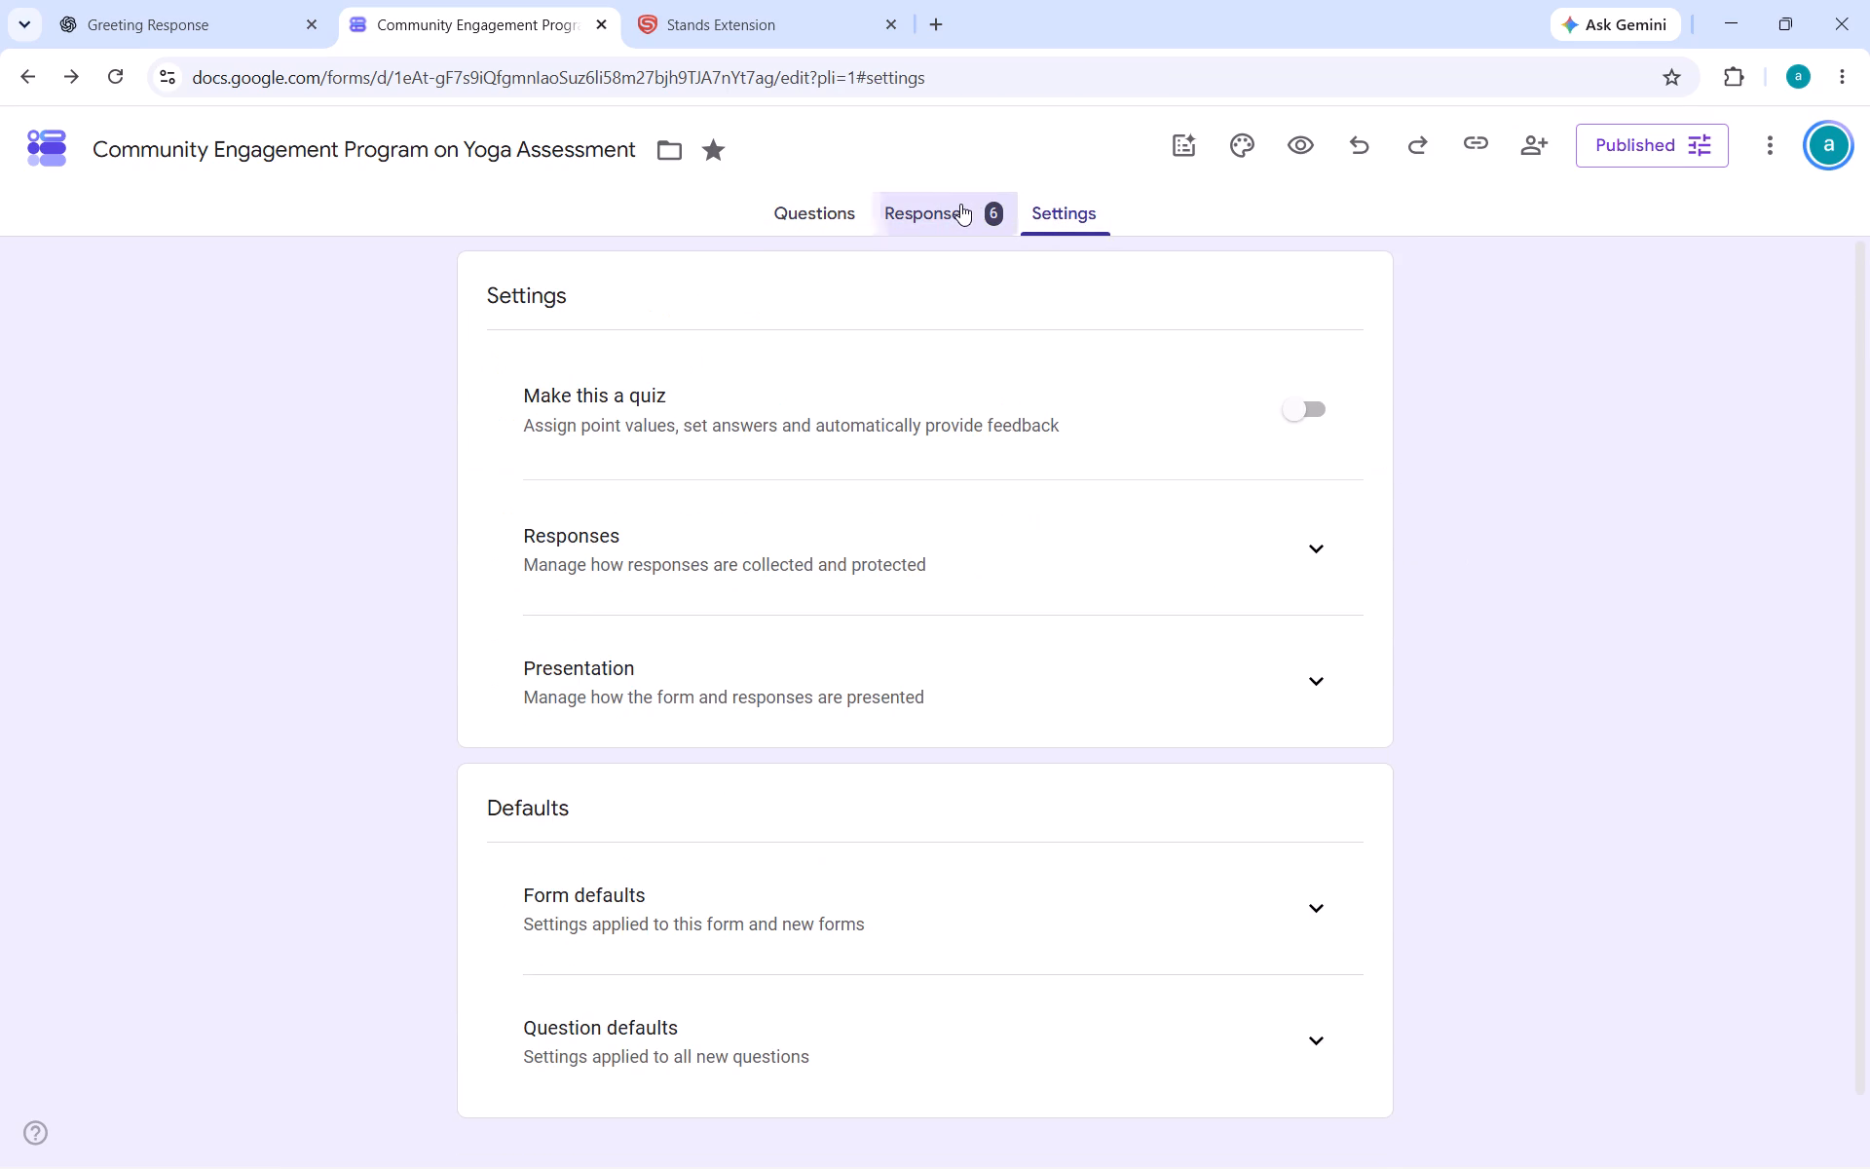
click(607, 377)
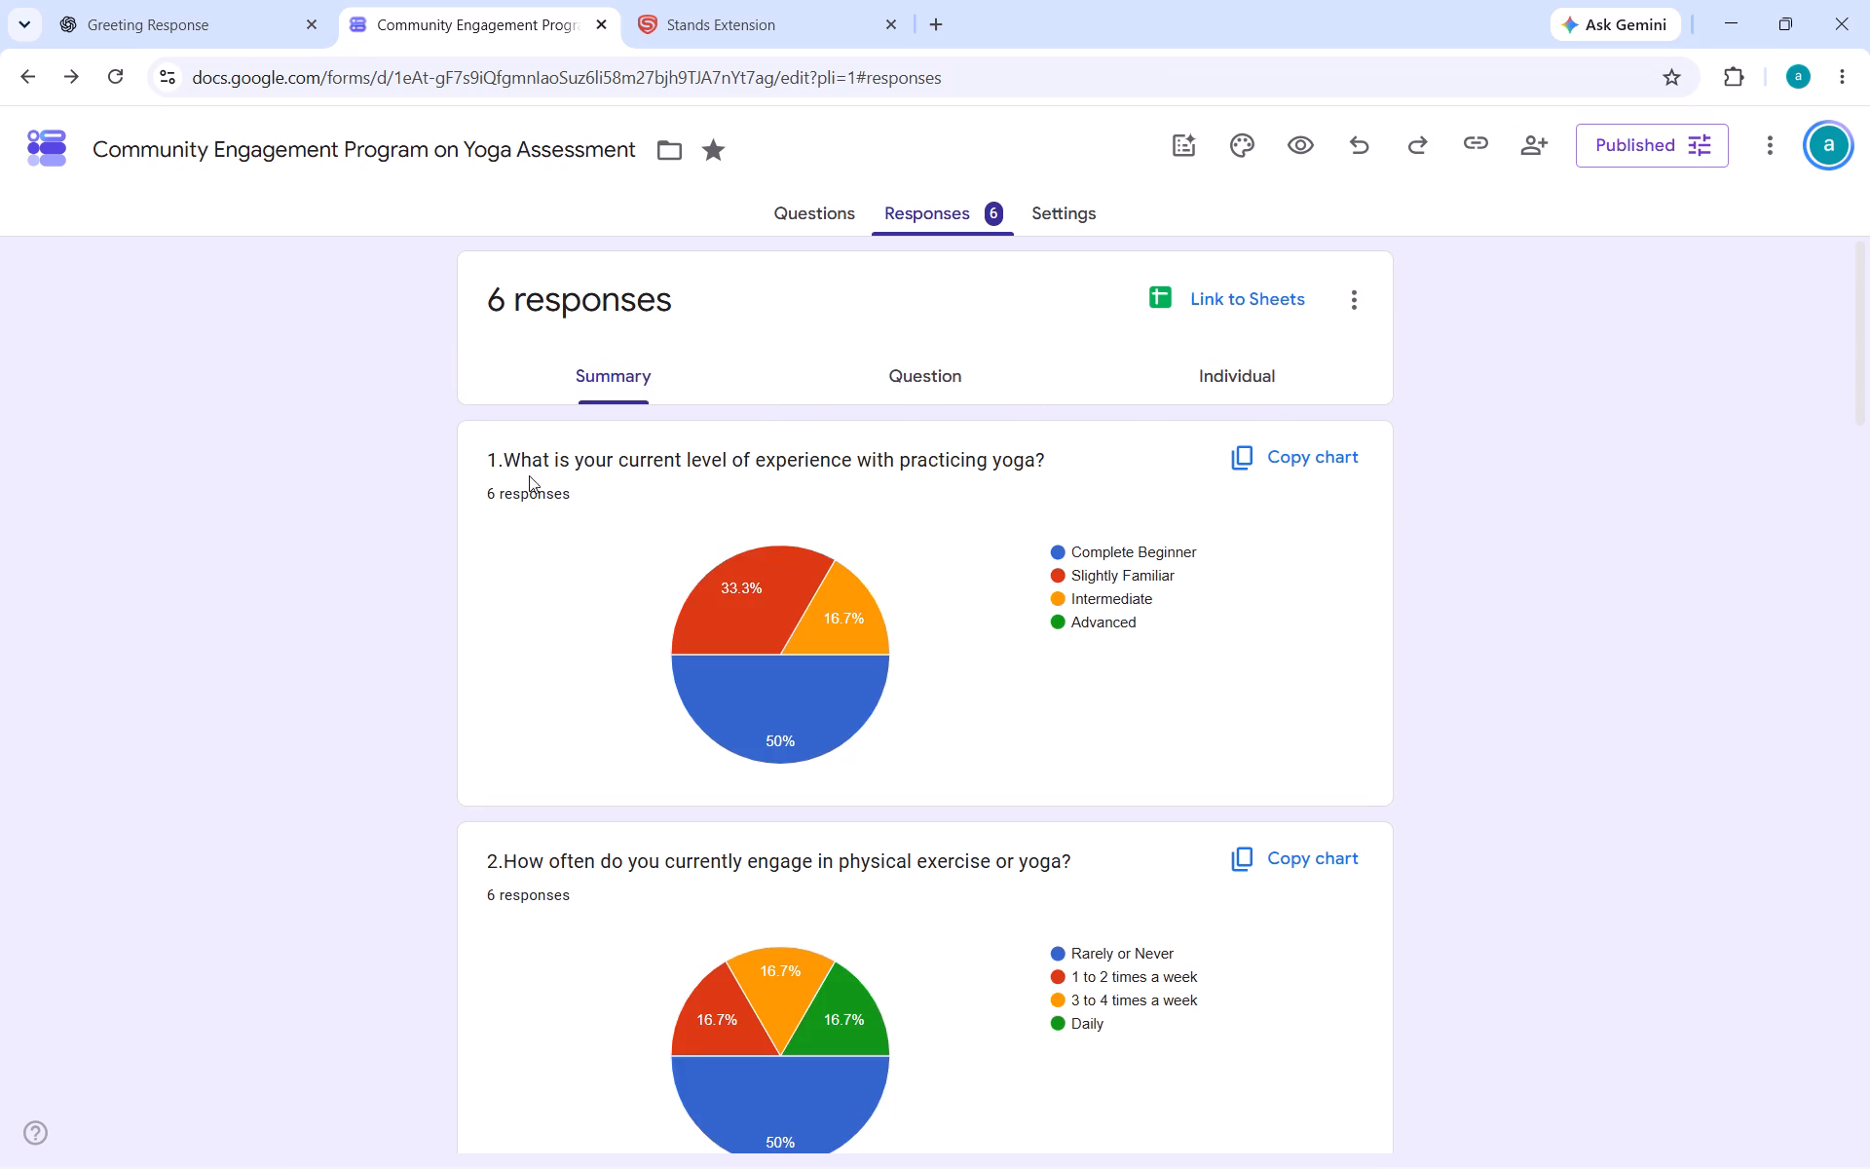
click(519, 484)
click(914, 355)
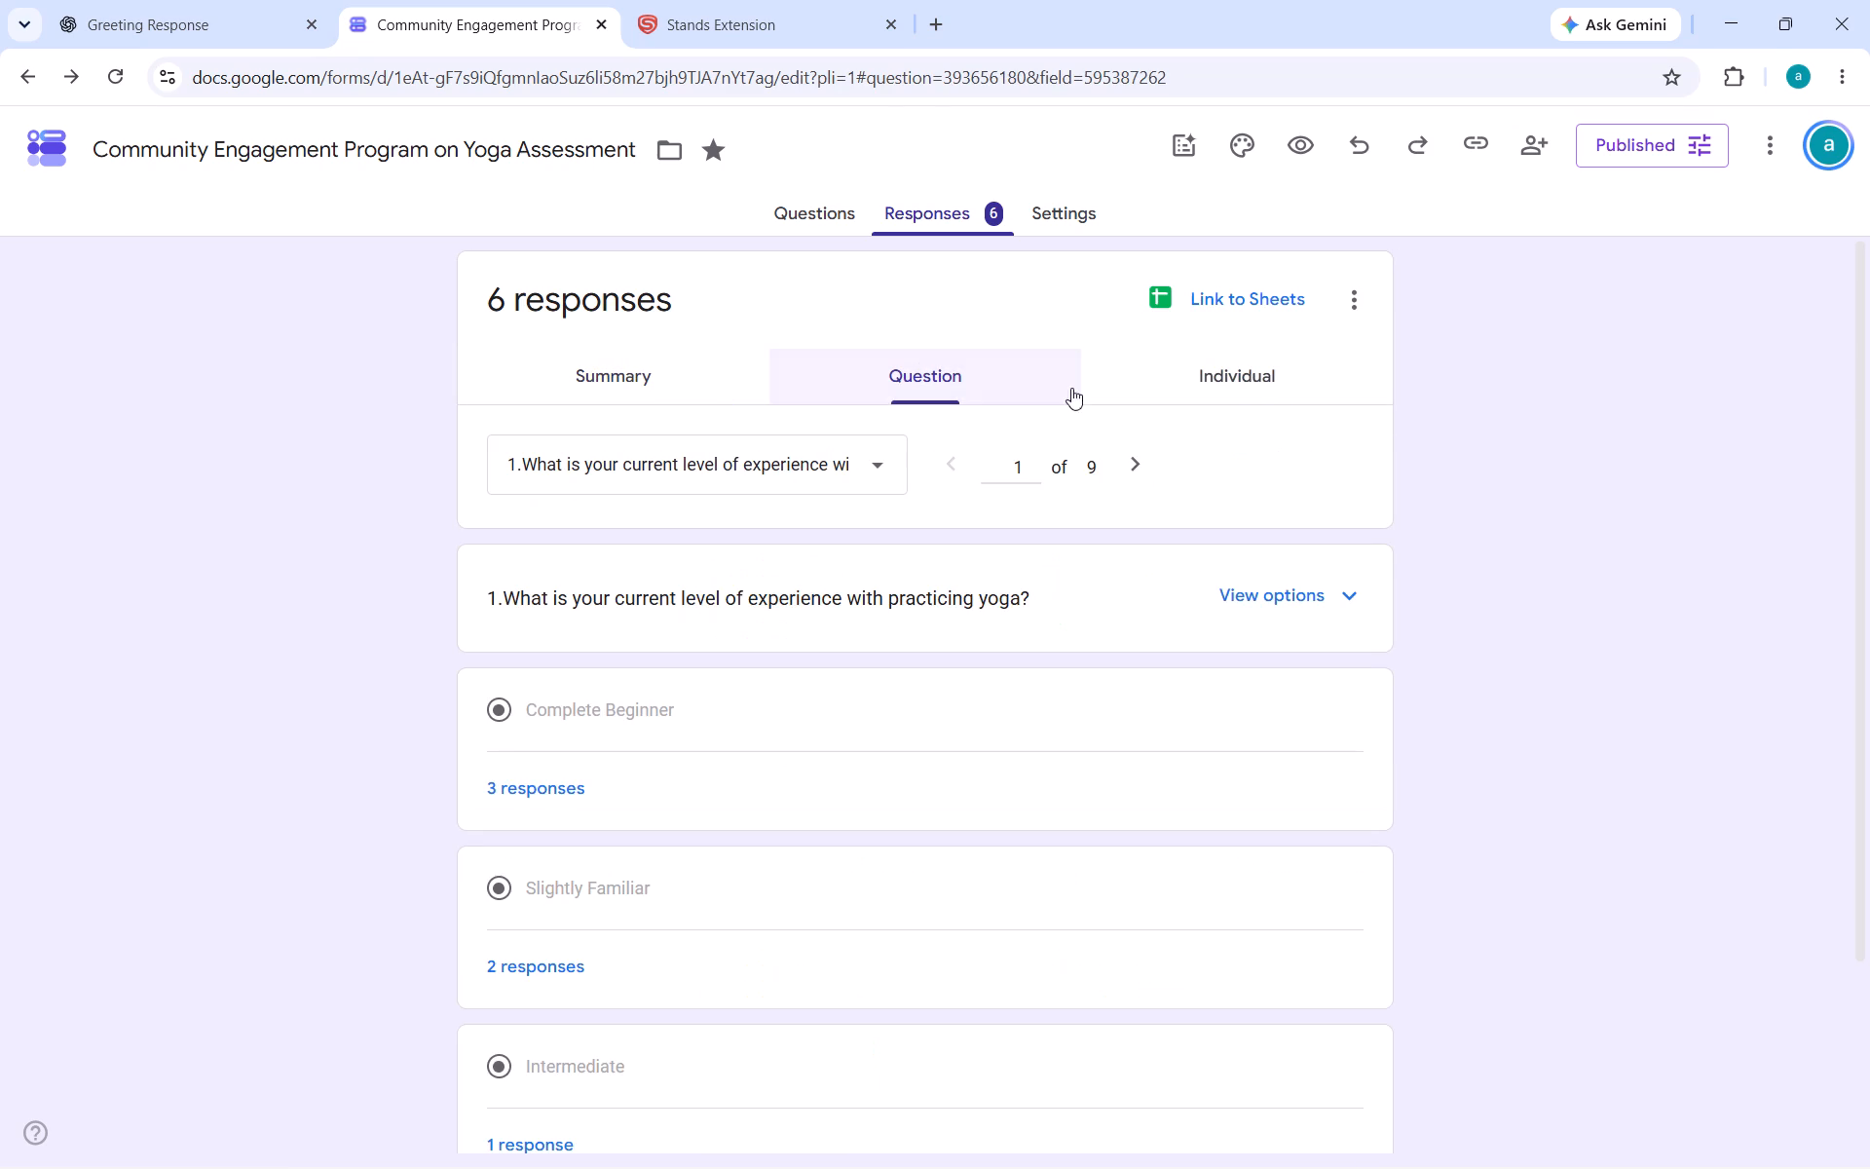
click(1226, 385)
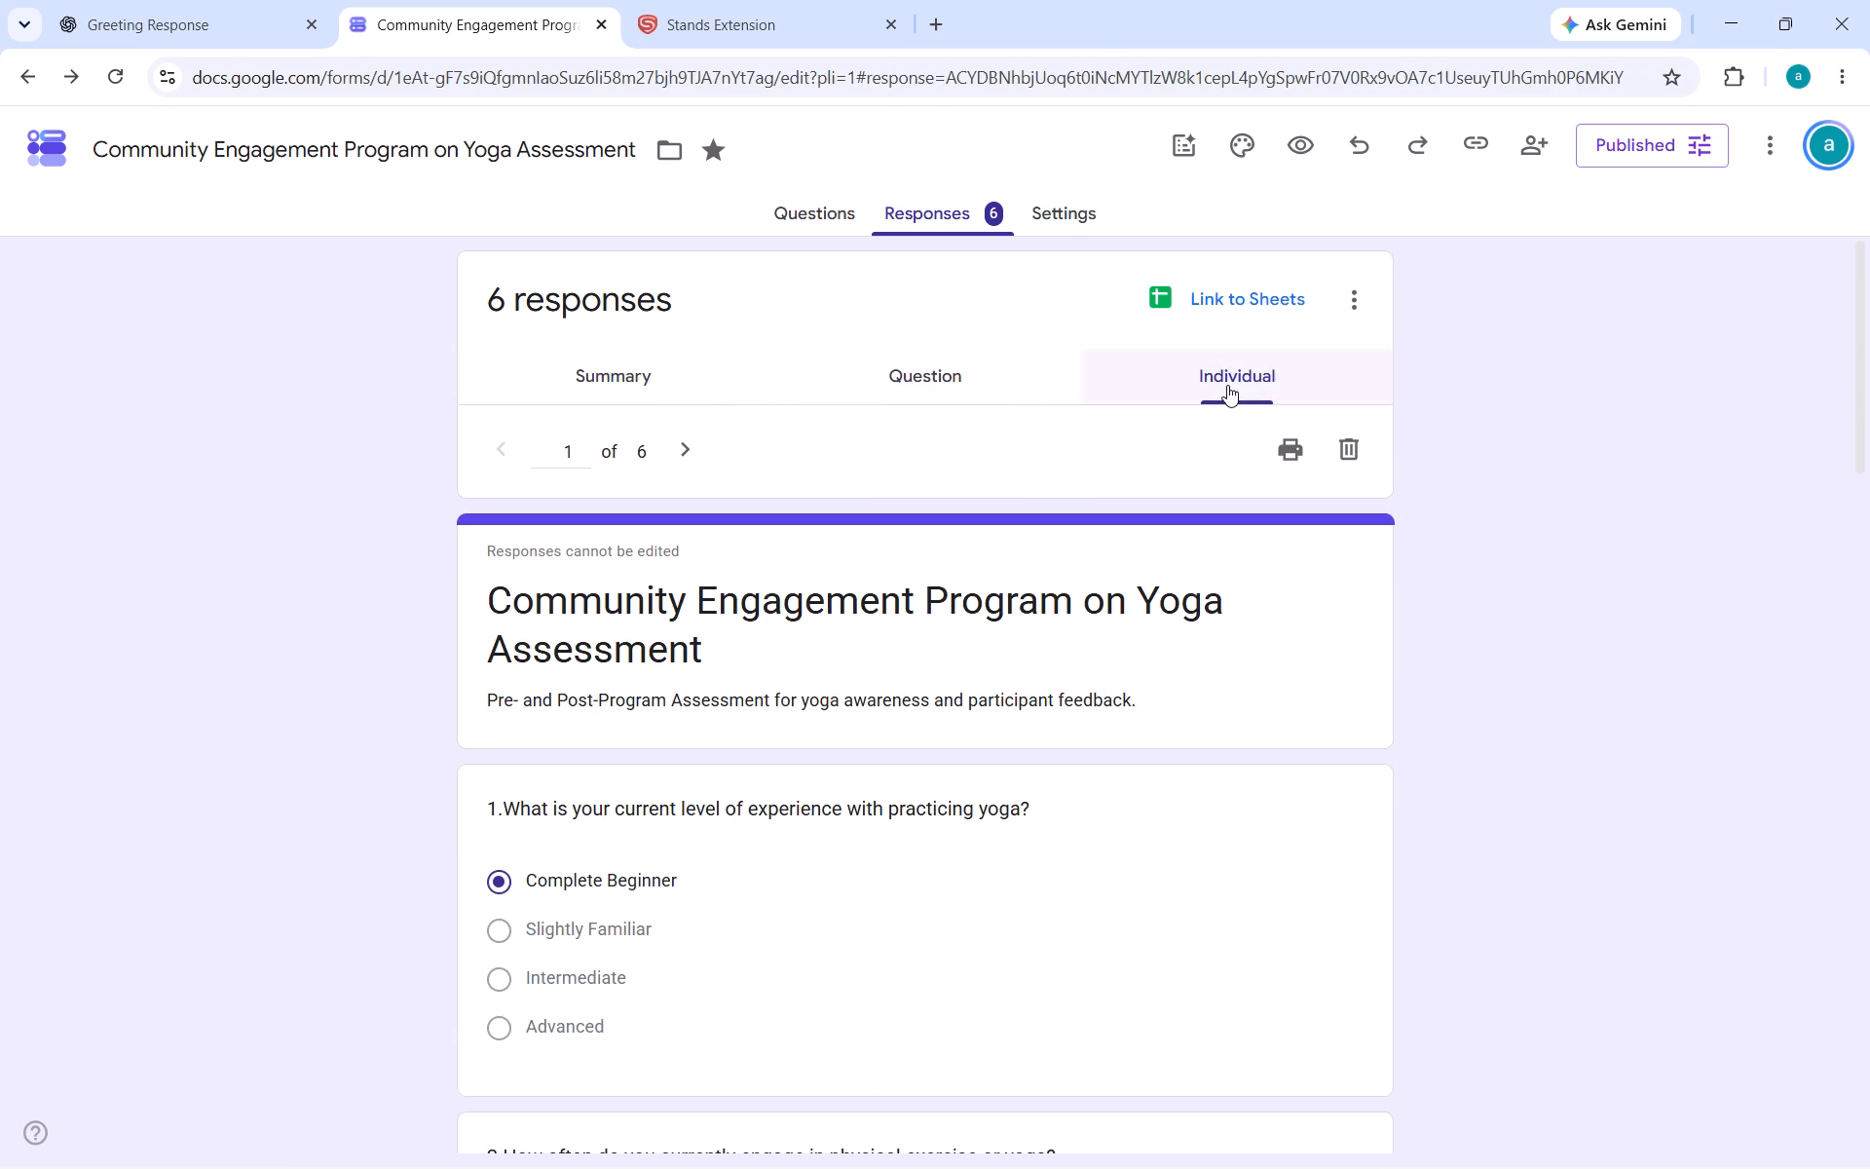
Check the spreadsheet destination options for responses, including through Link to Sheets, and close them without linking a spreadsheet.
click(1350, 304)
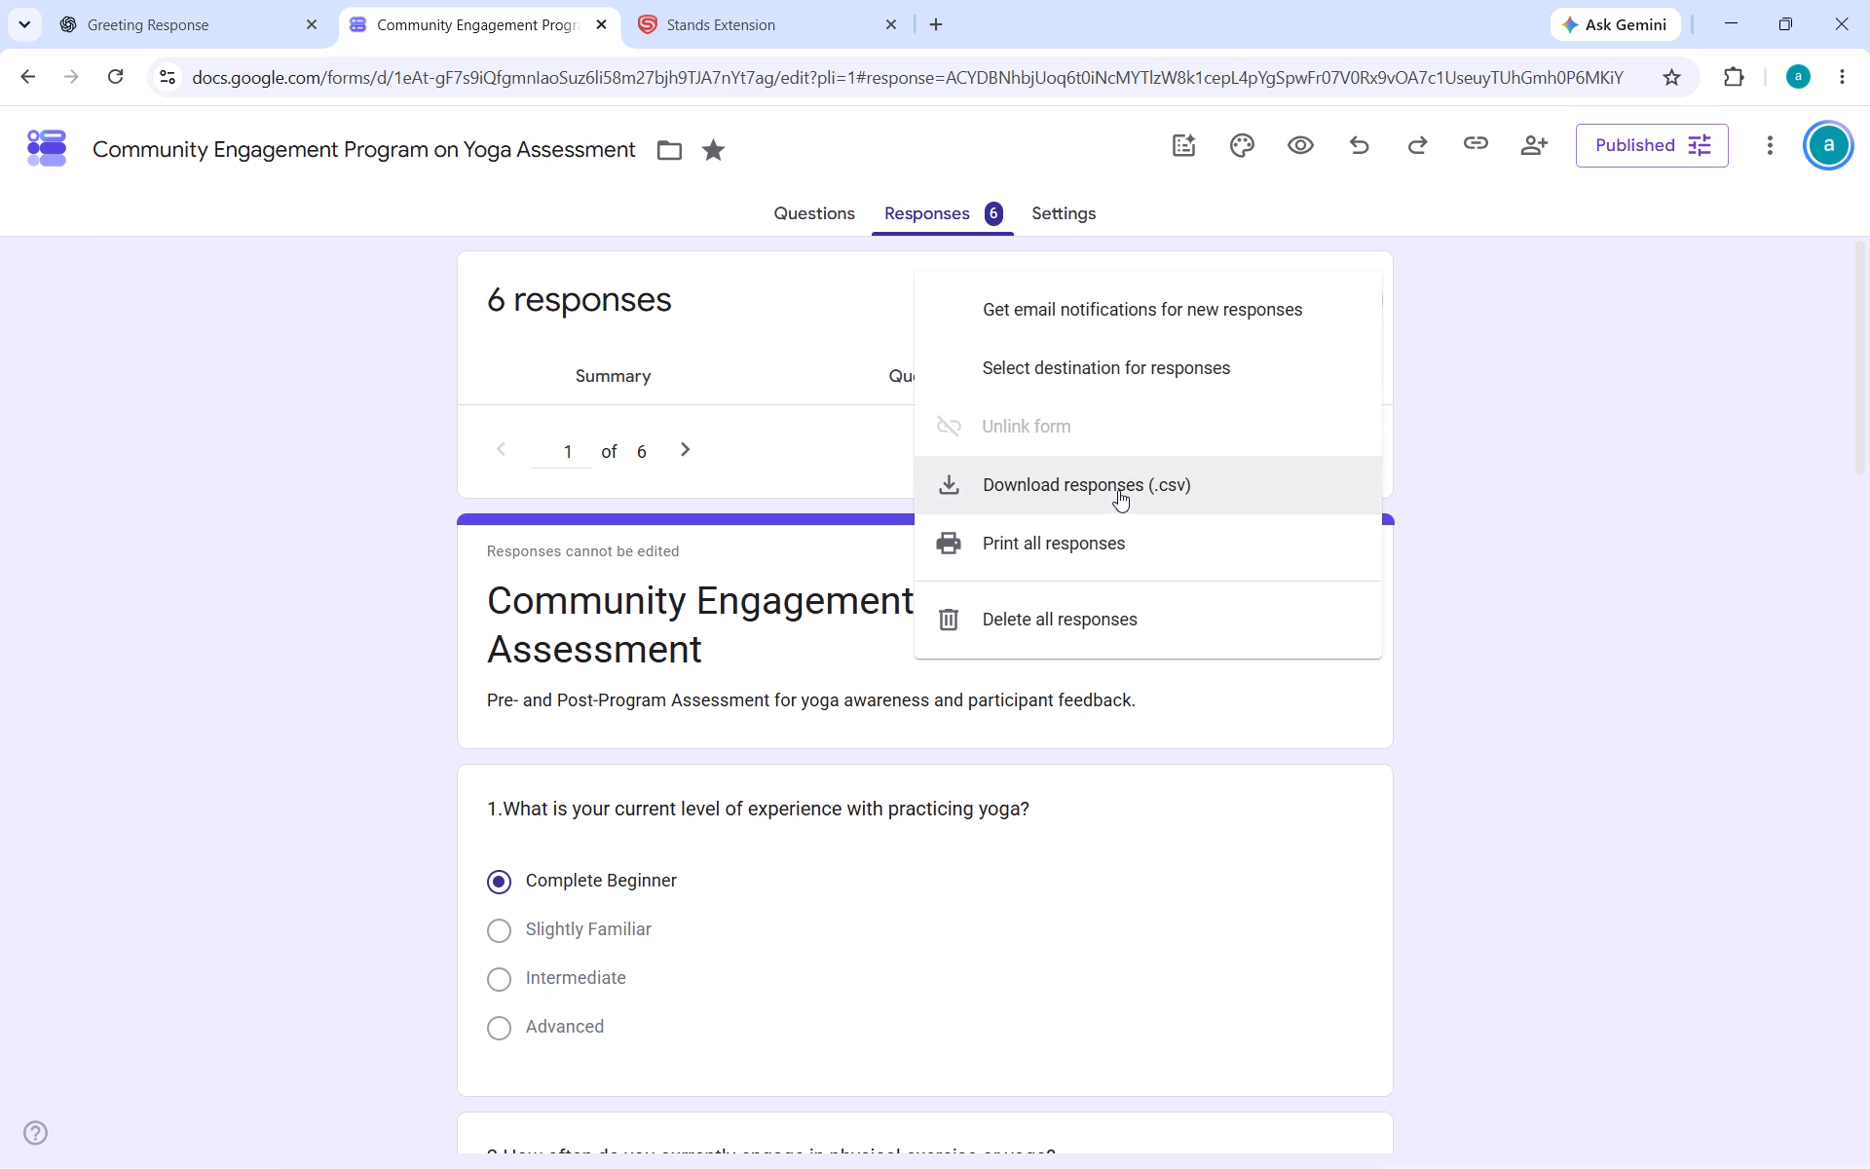
click(1120, 374)
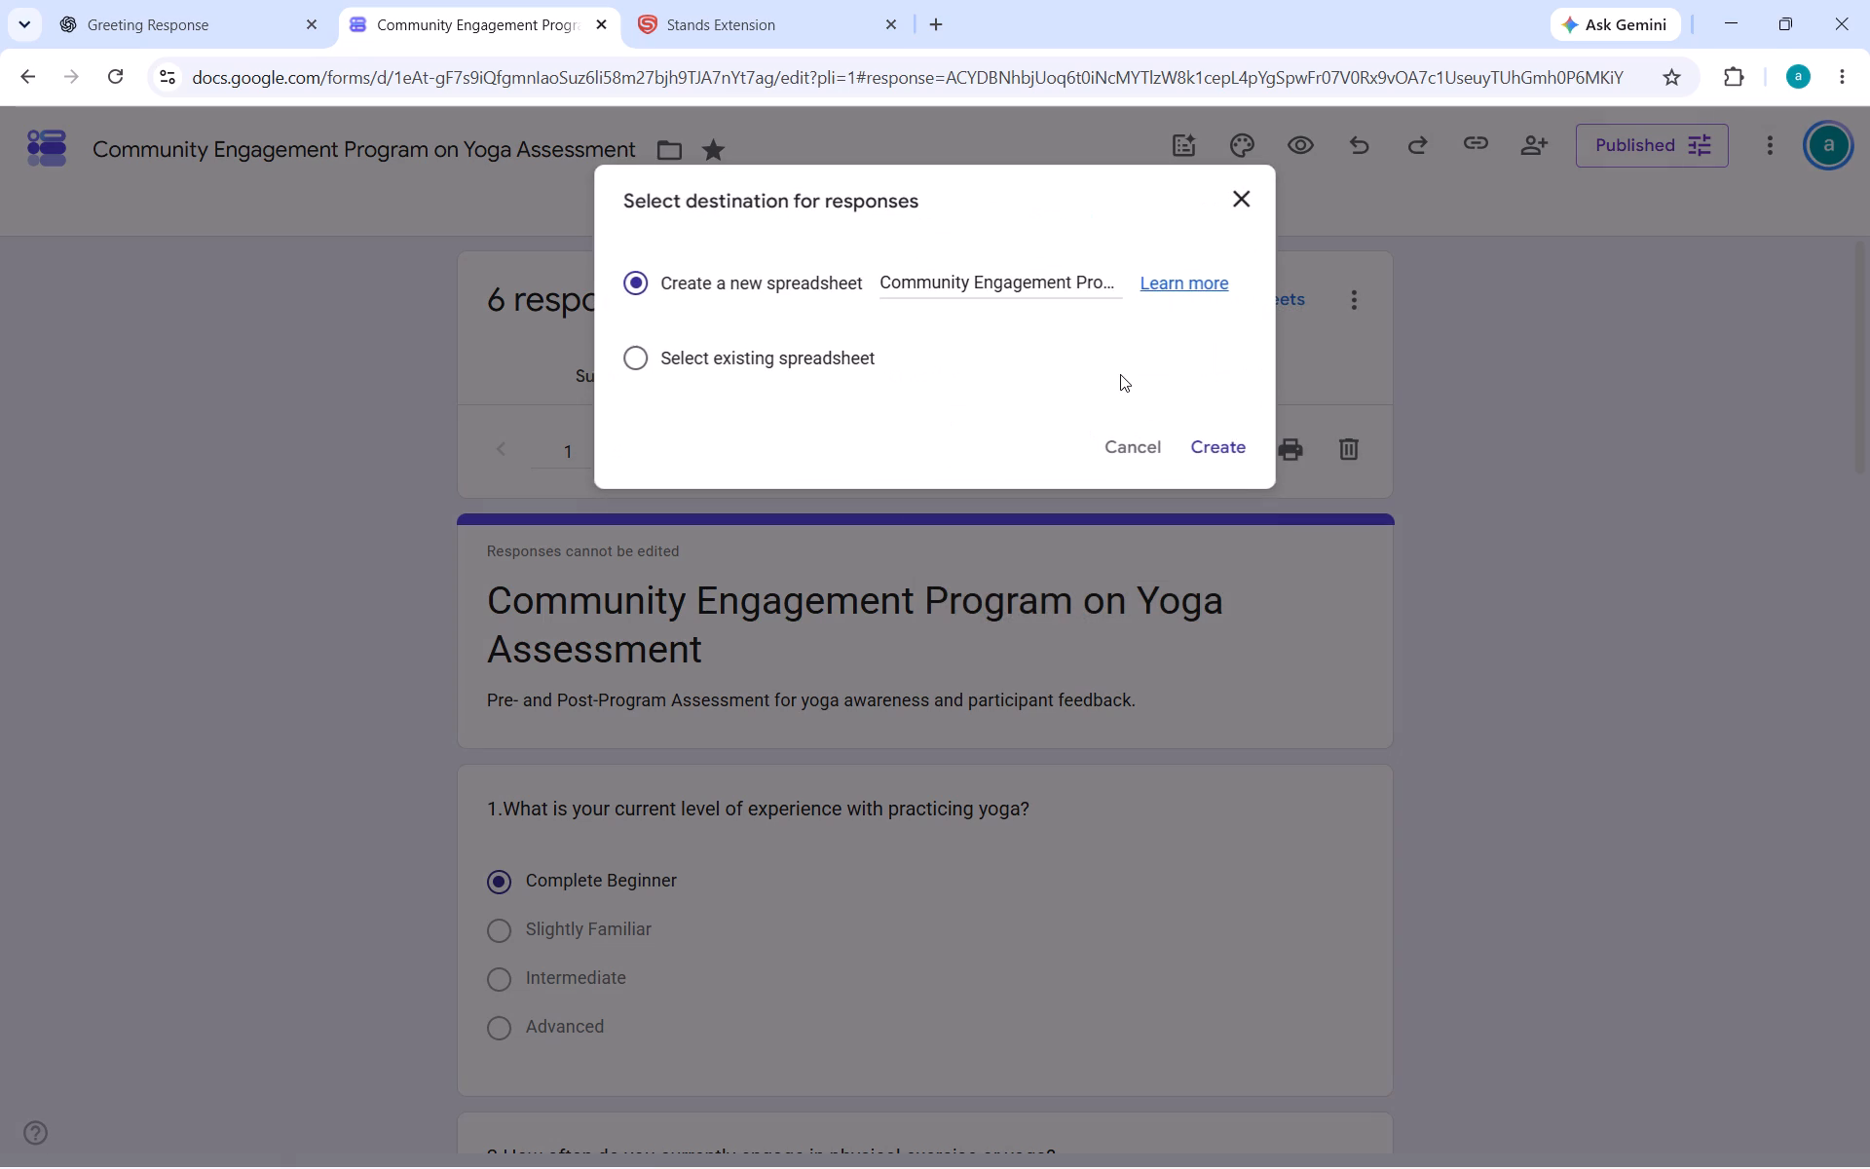
click(1247, 196)
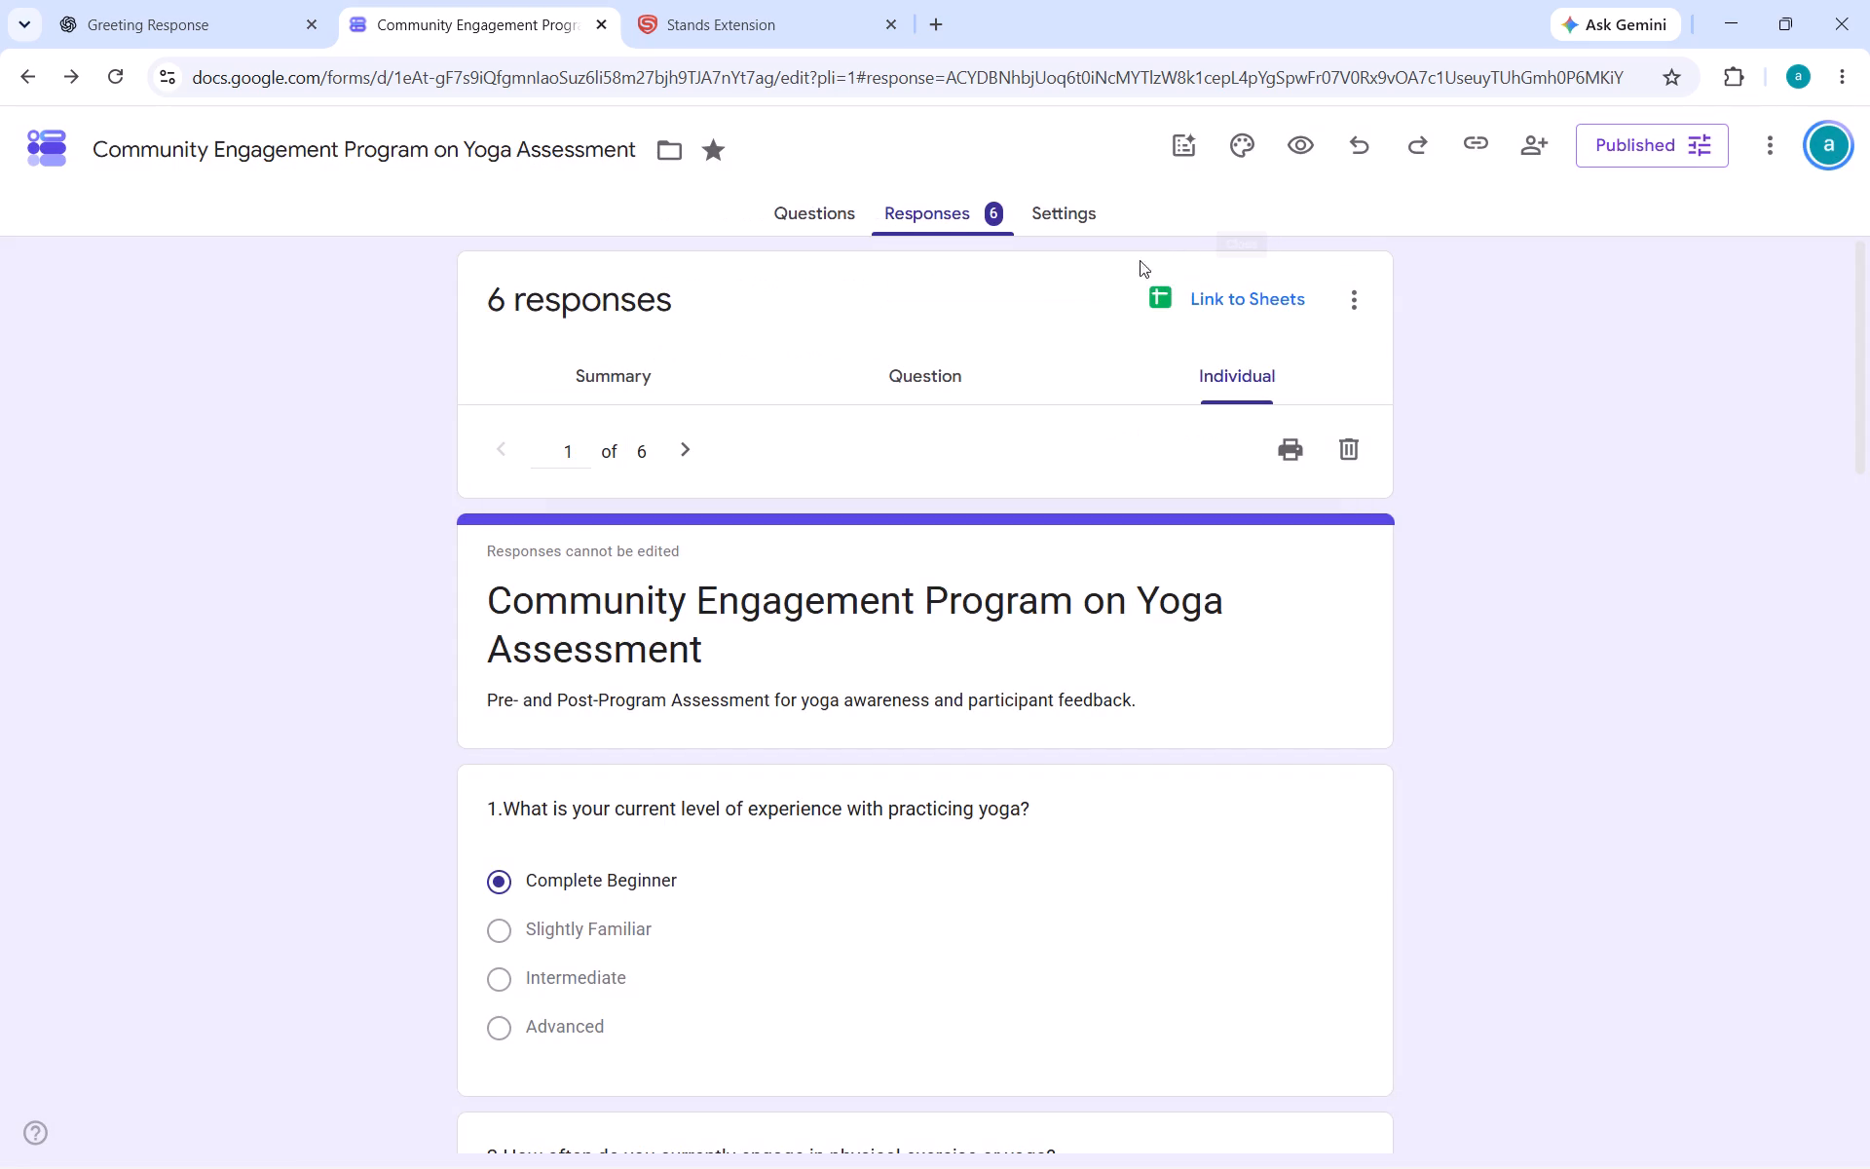
click(1220, 300)
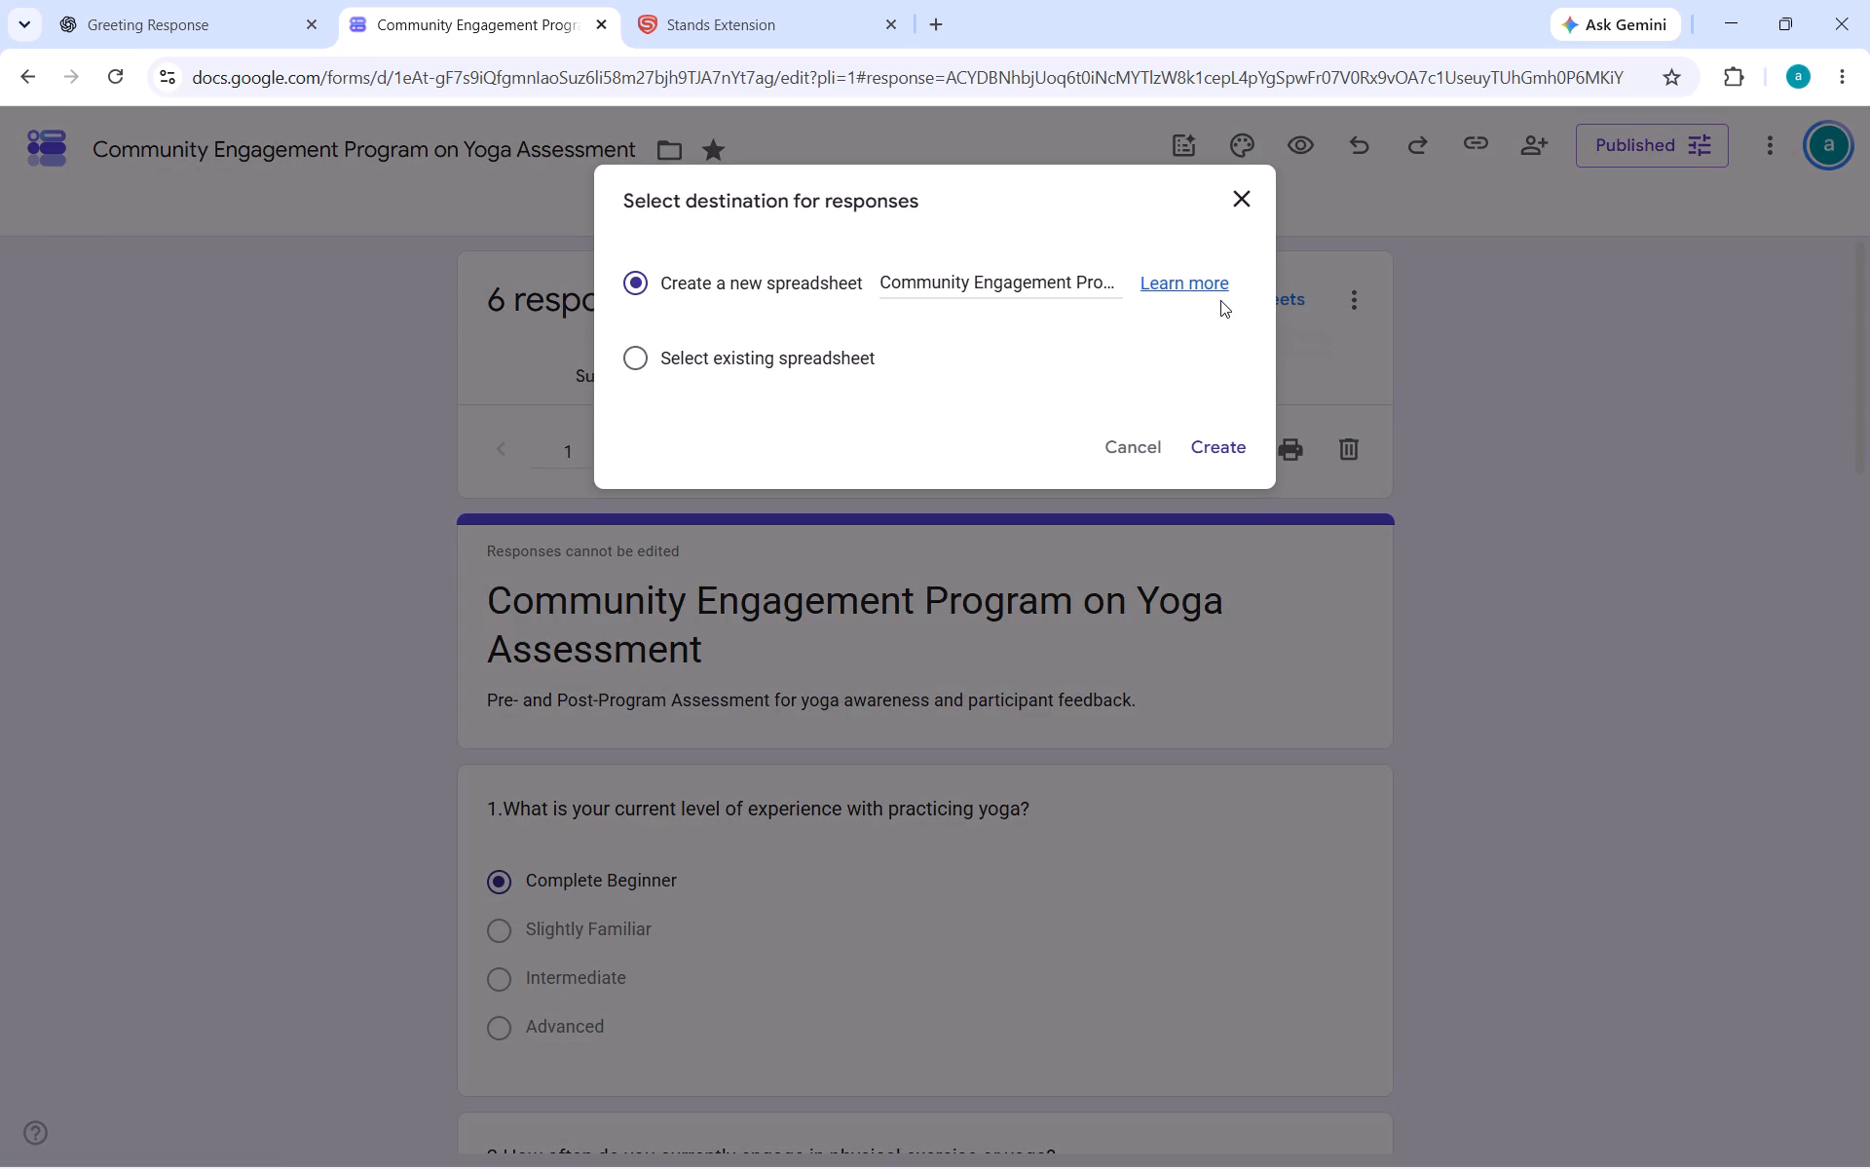
click(1239, 188)
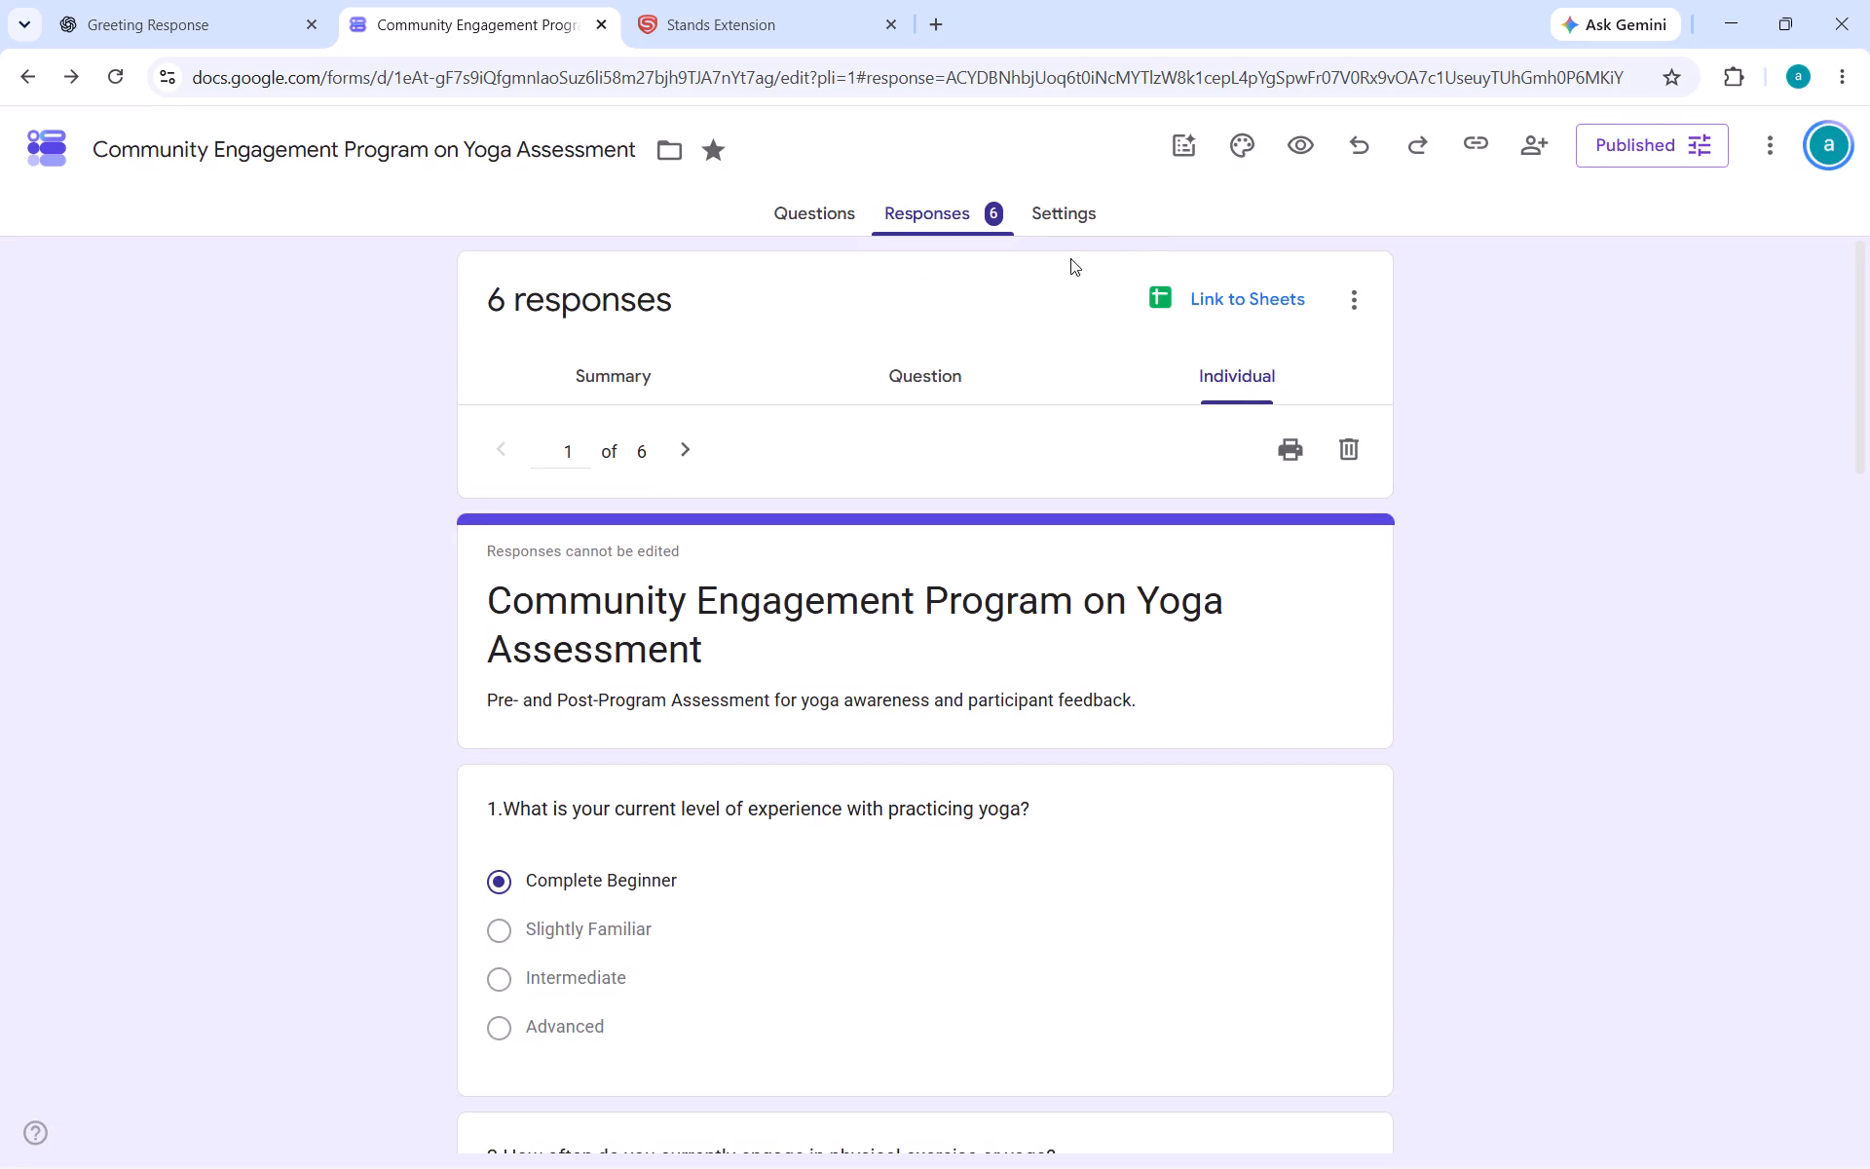
Read through the first individual response from its first answer to the enthusiasm rating in question 9.
scroll(943, 484, down, 5)
scroll(1222, 501, down, 19)
scroll(720, 559, down, 6)
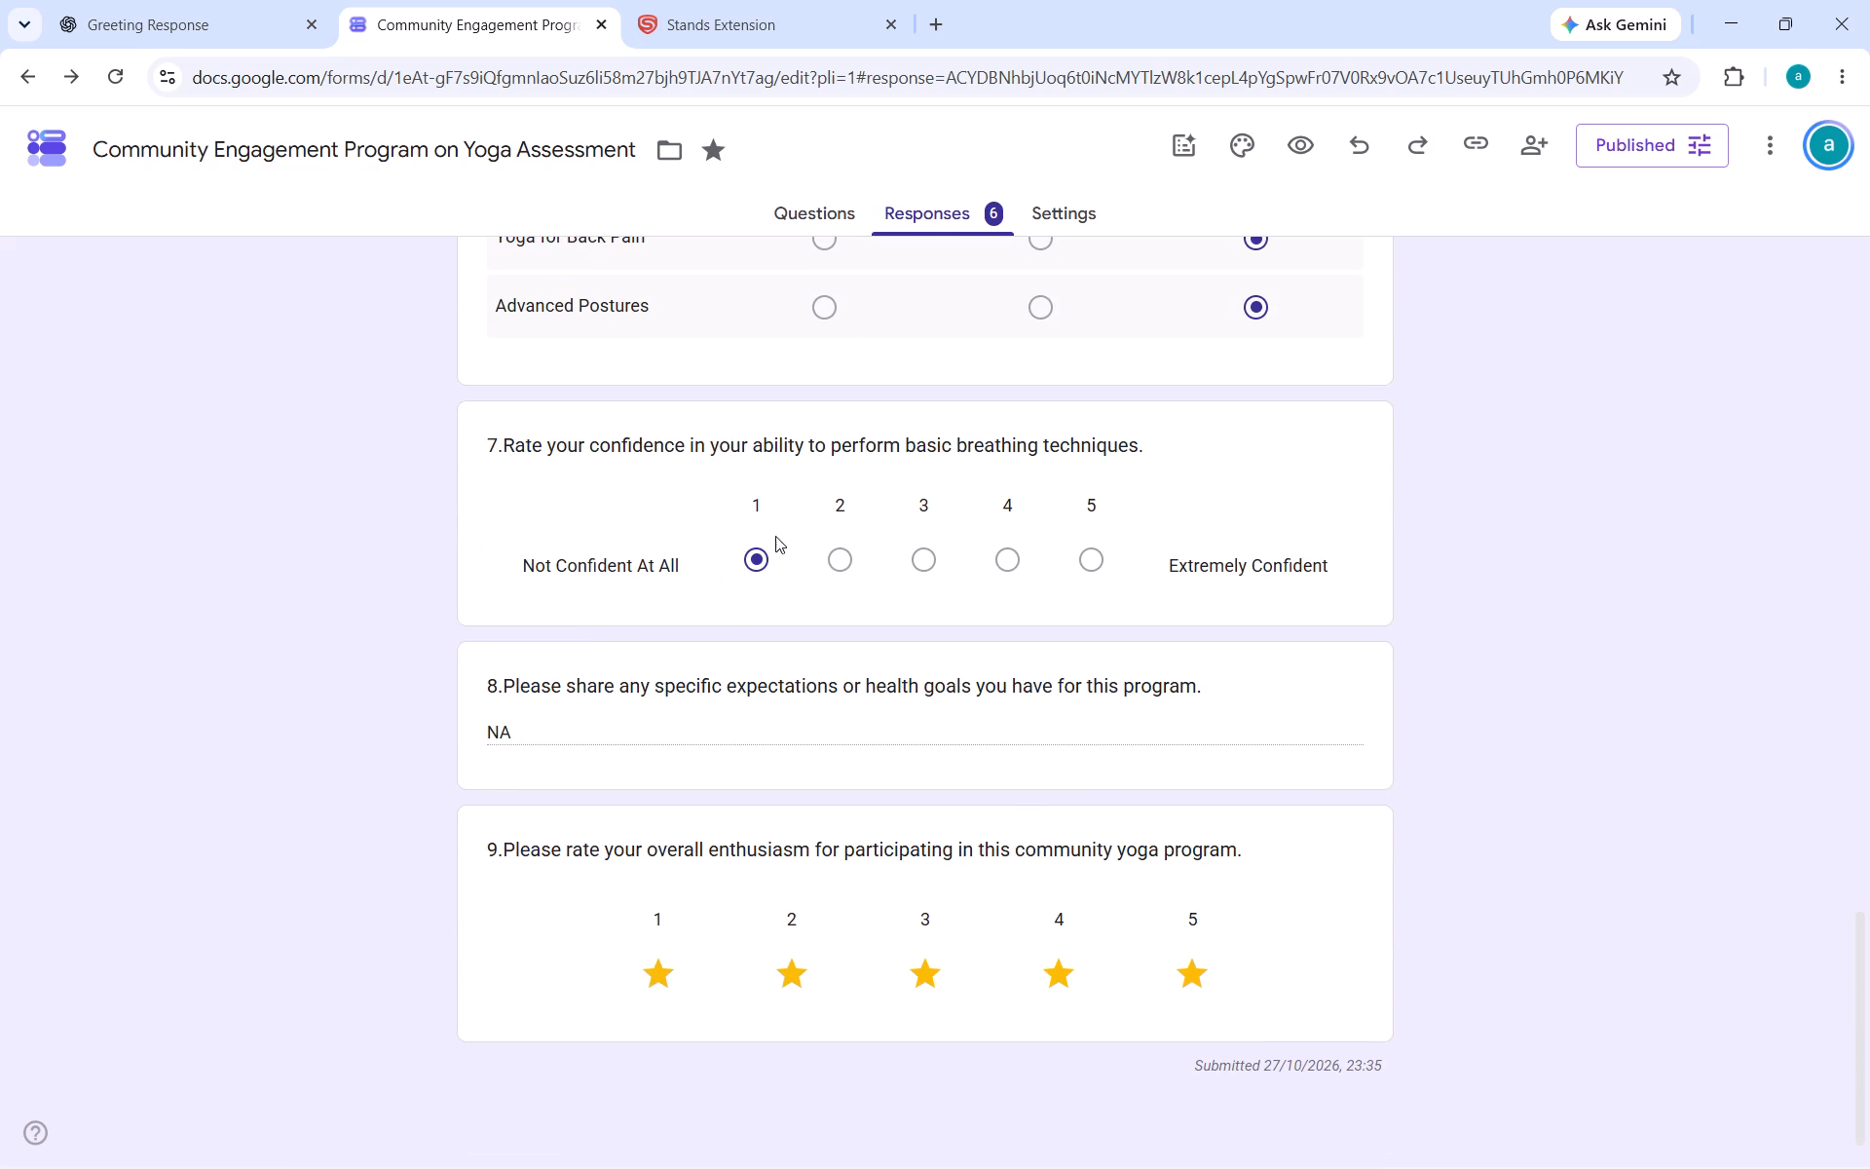
scroll(783, 532, down, 4)
scroll(1215, 486, up, 16)
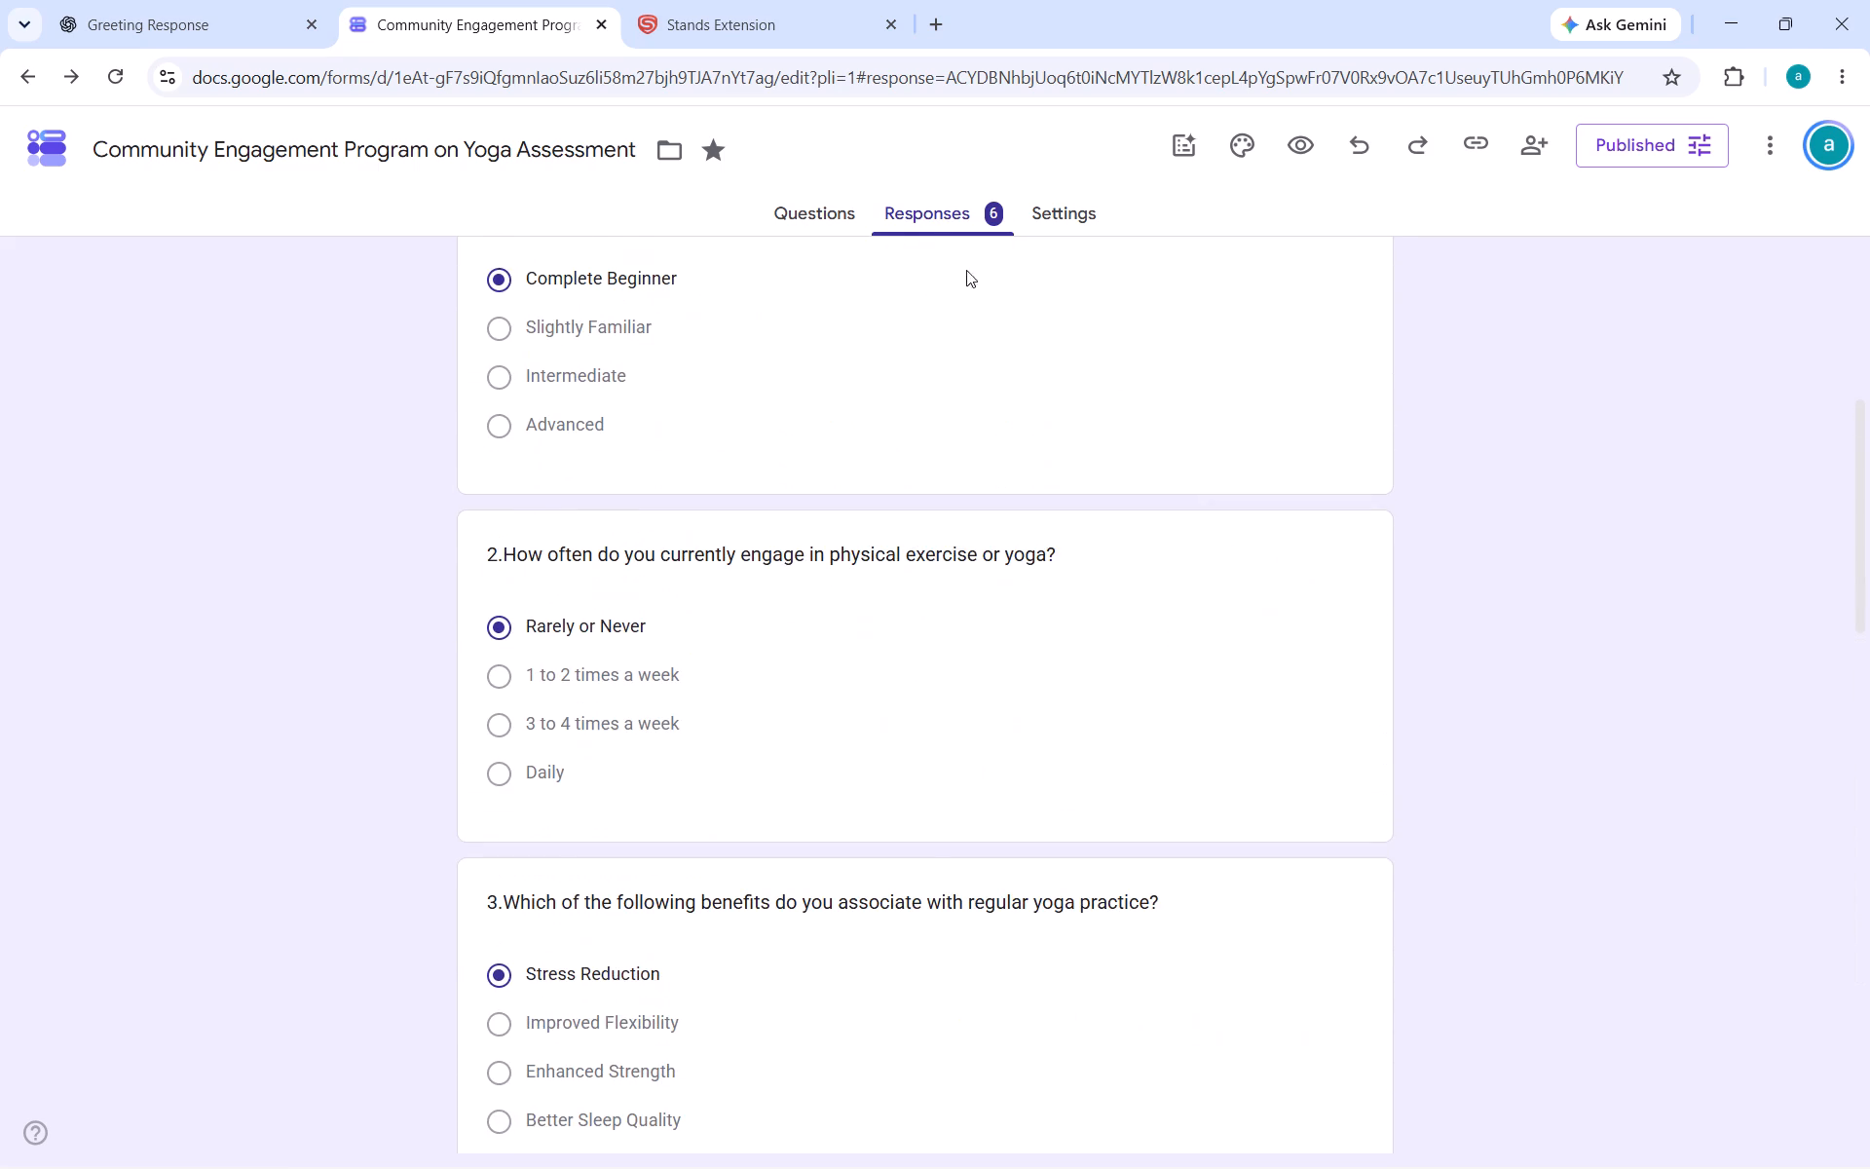
Review the form's questions from the title through question 9.
click(831, 217)
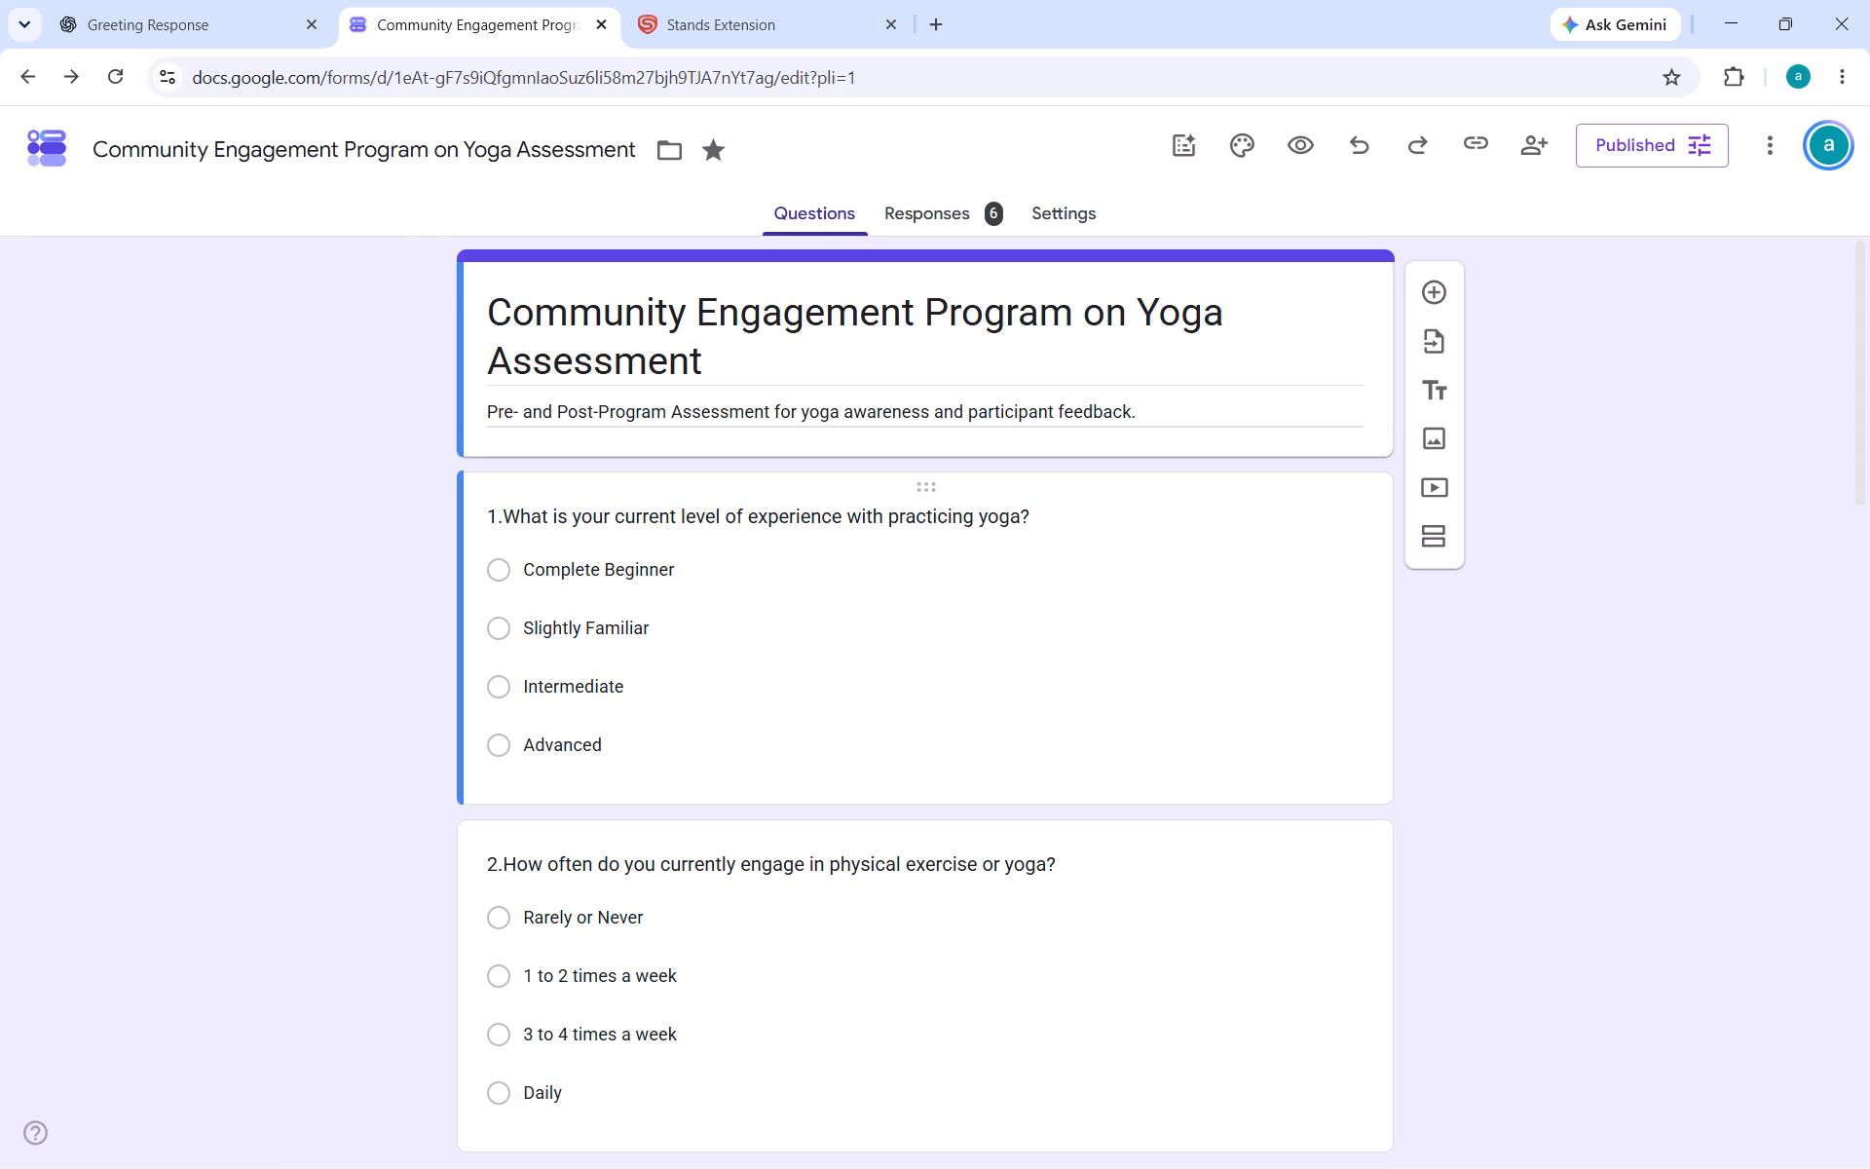
scroll(661, 681, down, 7)
scroll(700, 830, down, 14)
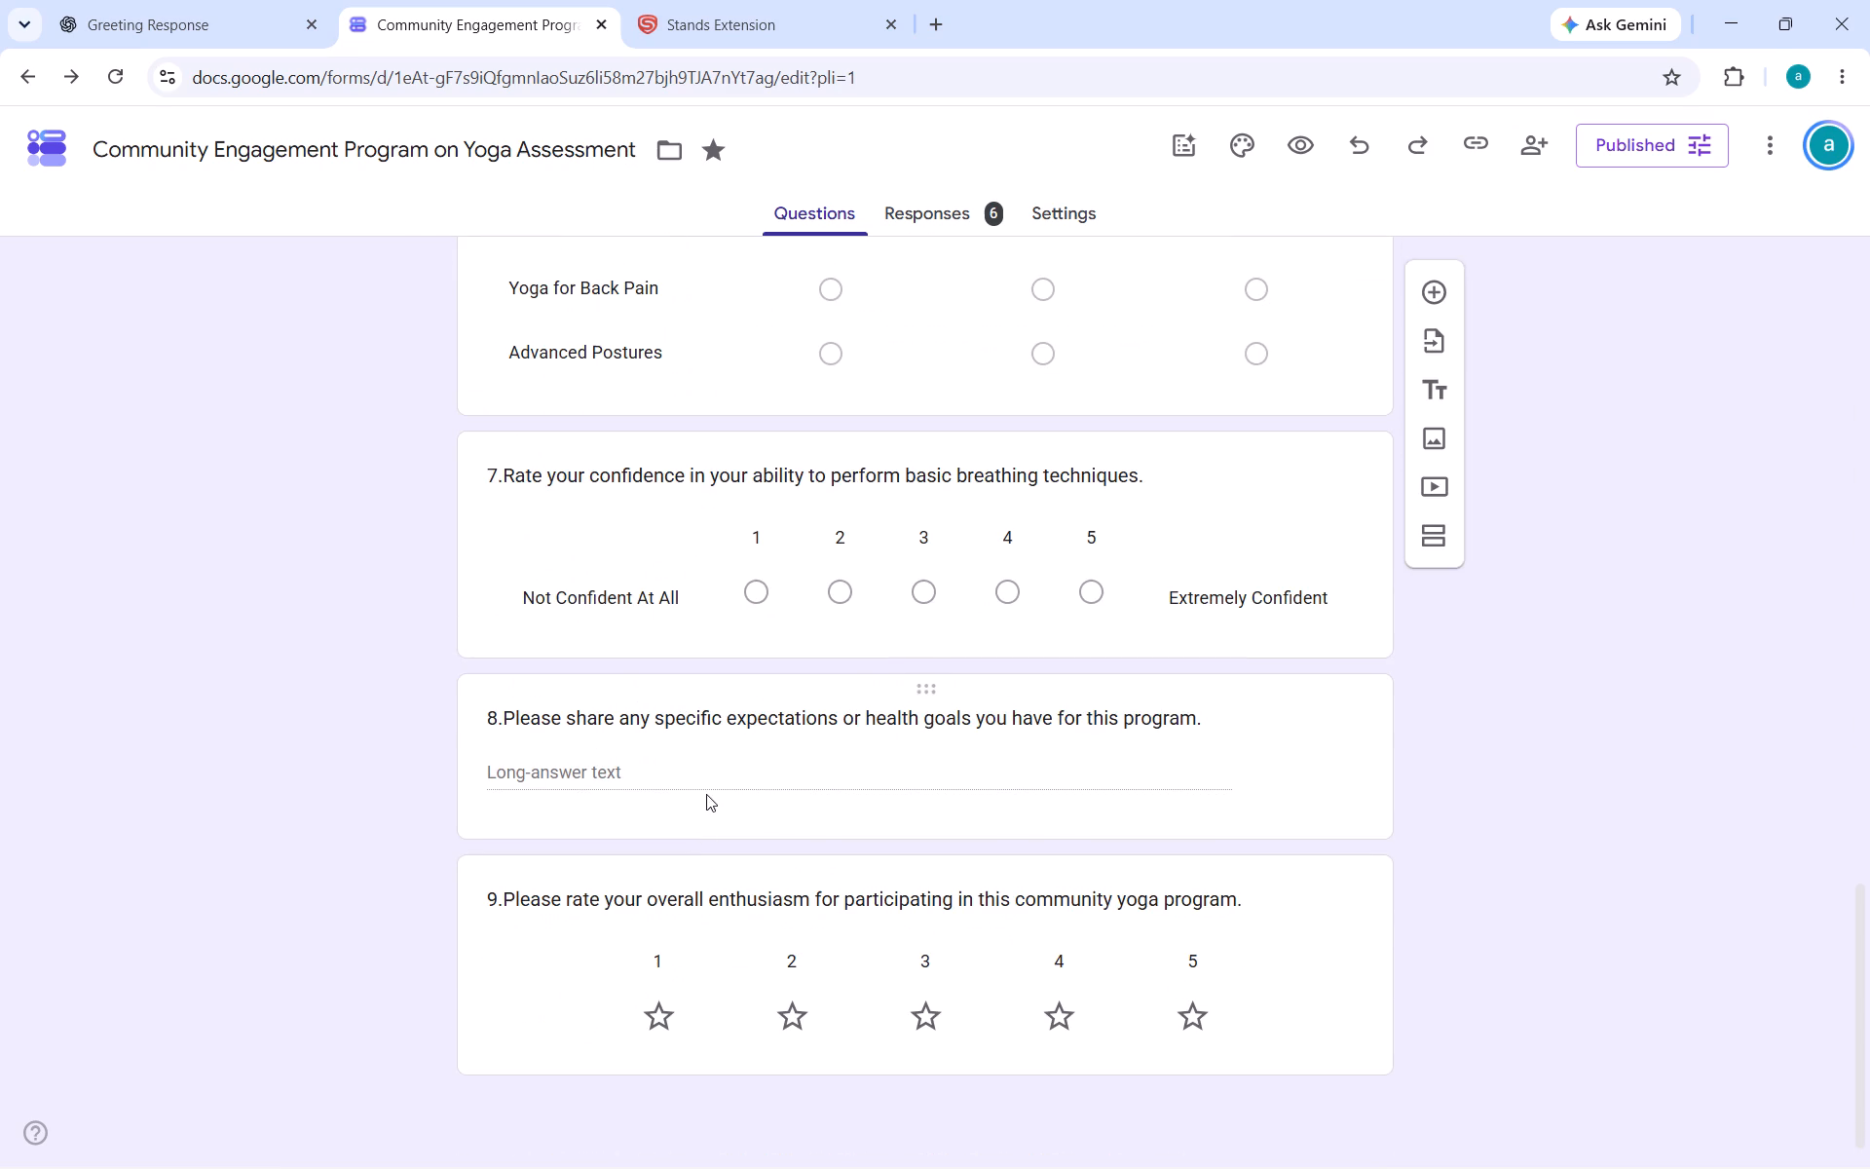
scroll(706, 794, down, 7)
Return to the first individual response and review its answers through question 9 and back to the start.
double_click(922, 220)
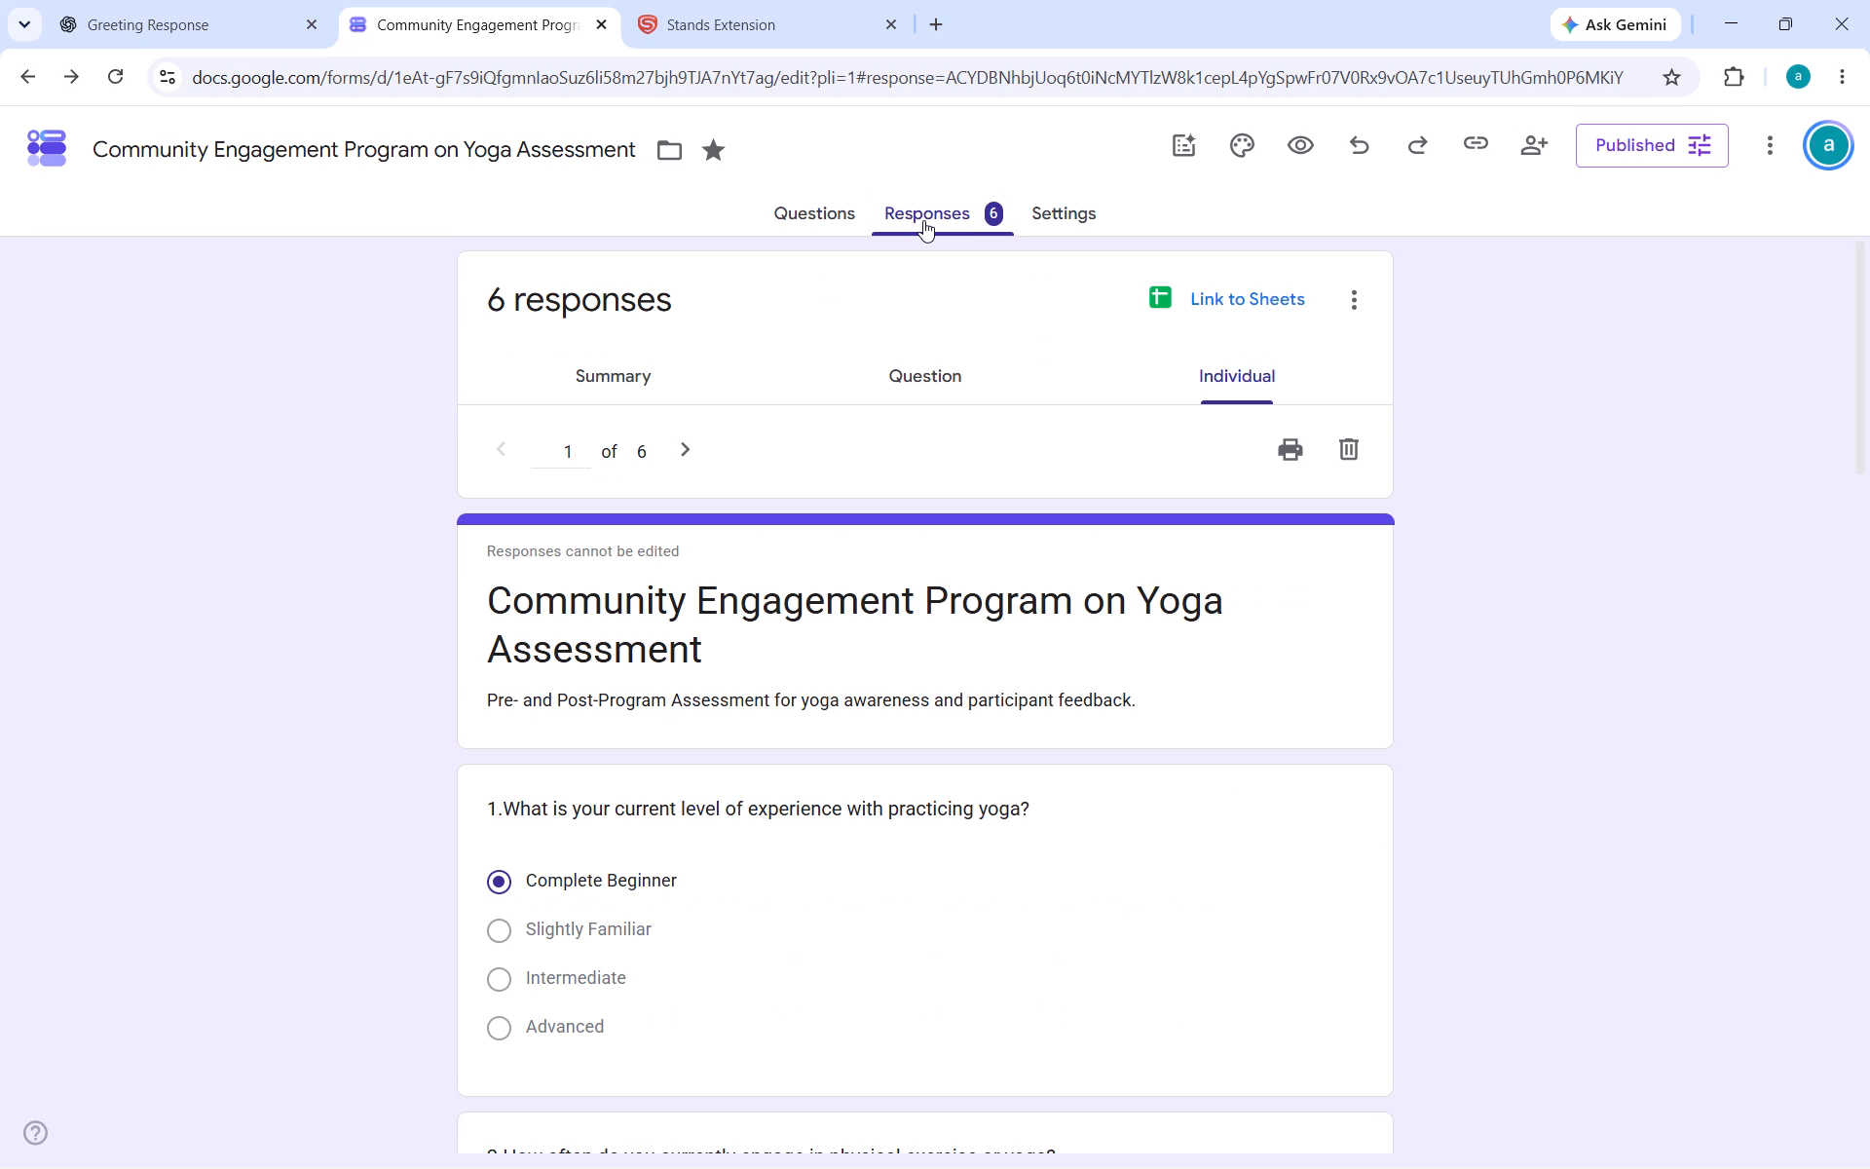
scroll(922, 246, down, 7)
scroll(942, 435, down, 11)
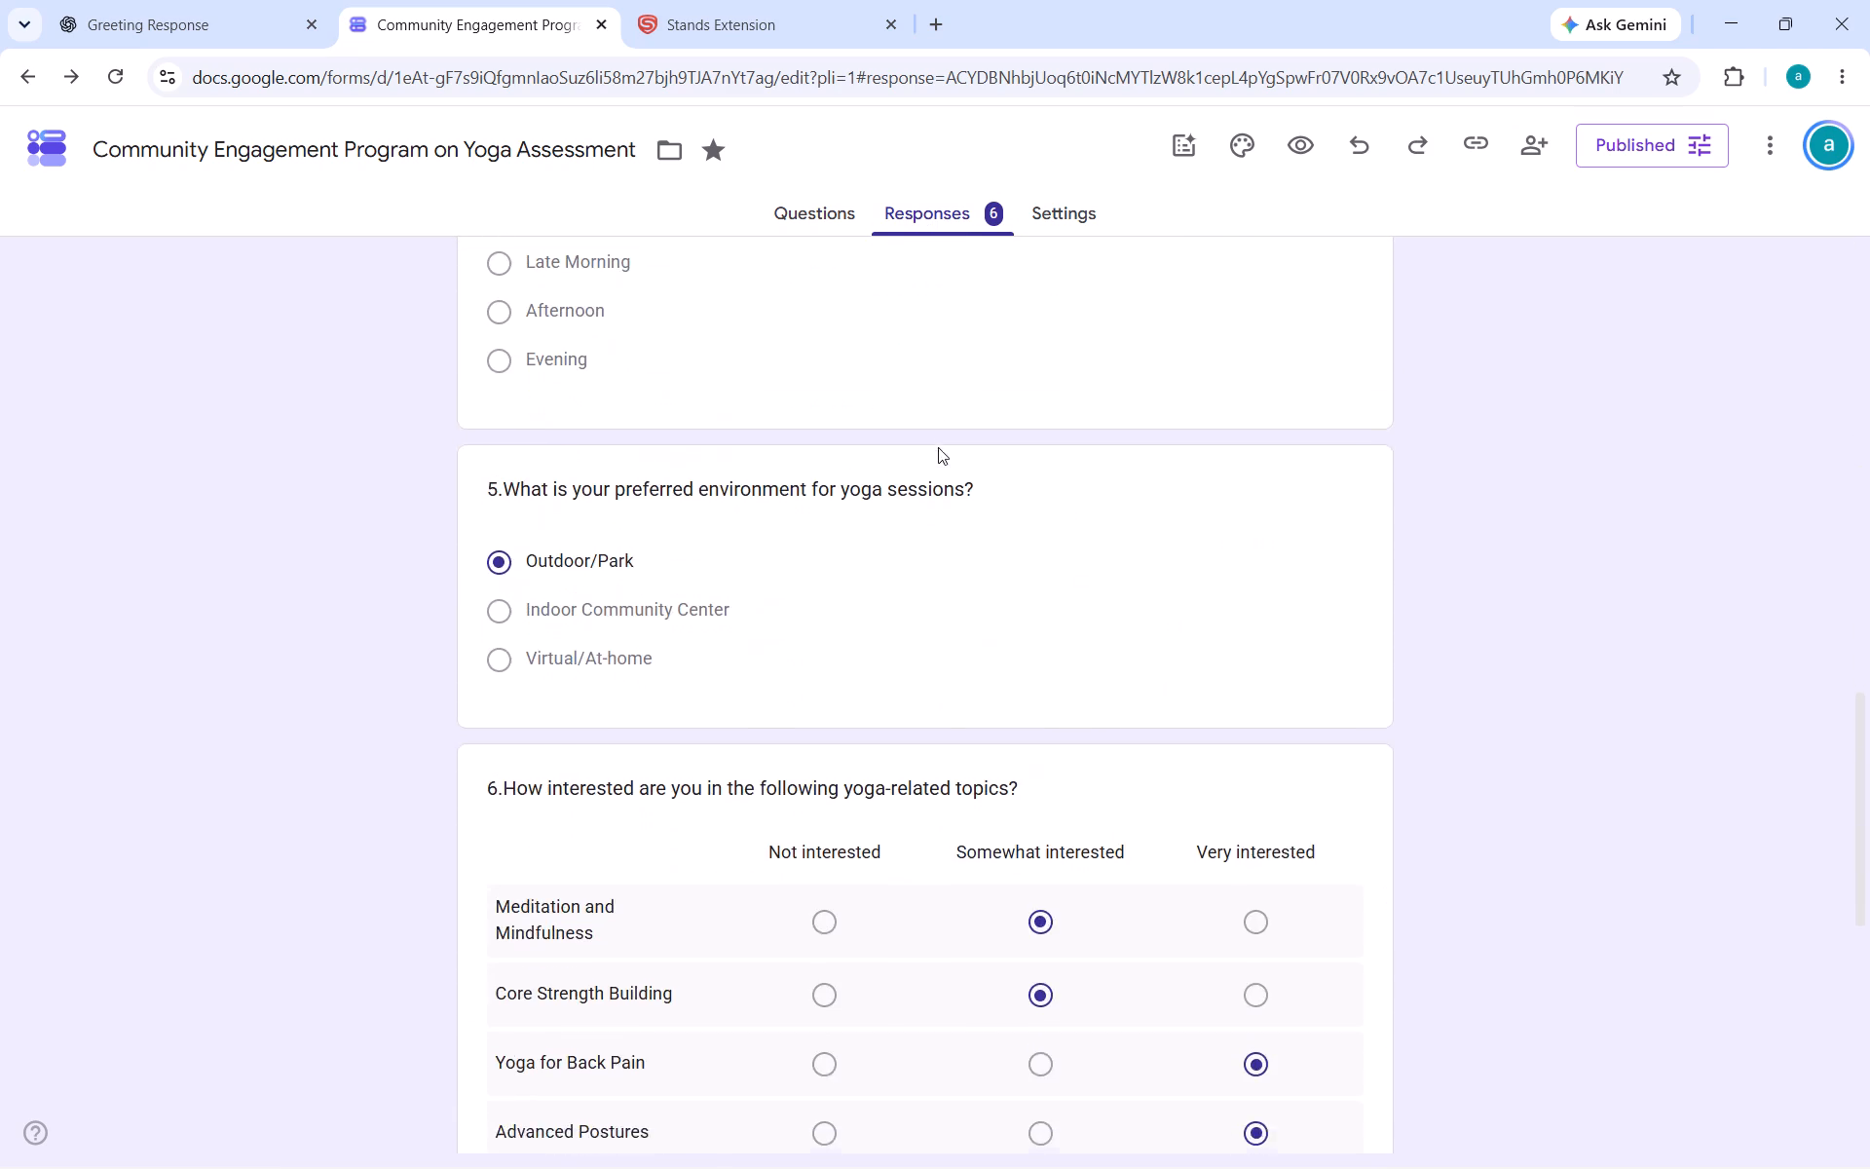
scroll(938, 447, down, 13)
scroll(935, 452, down, 9)
scroll(937, 611, up, 13)
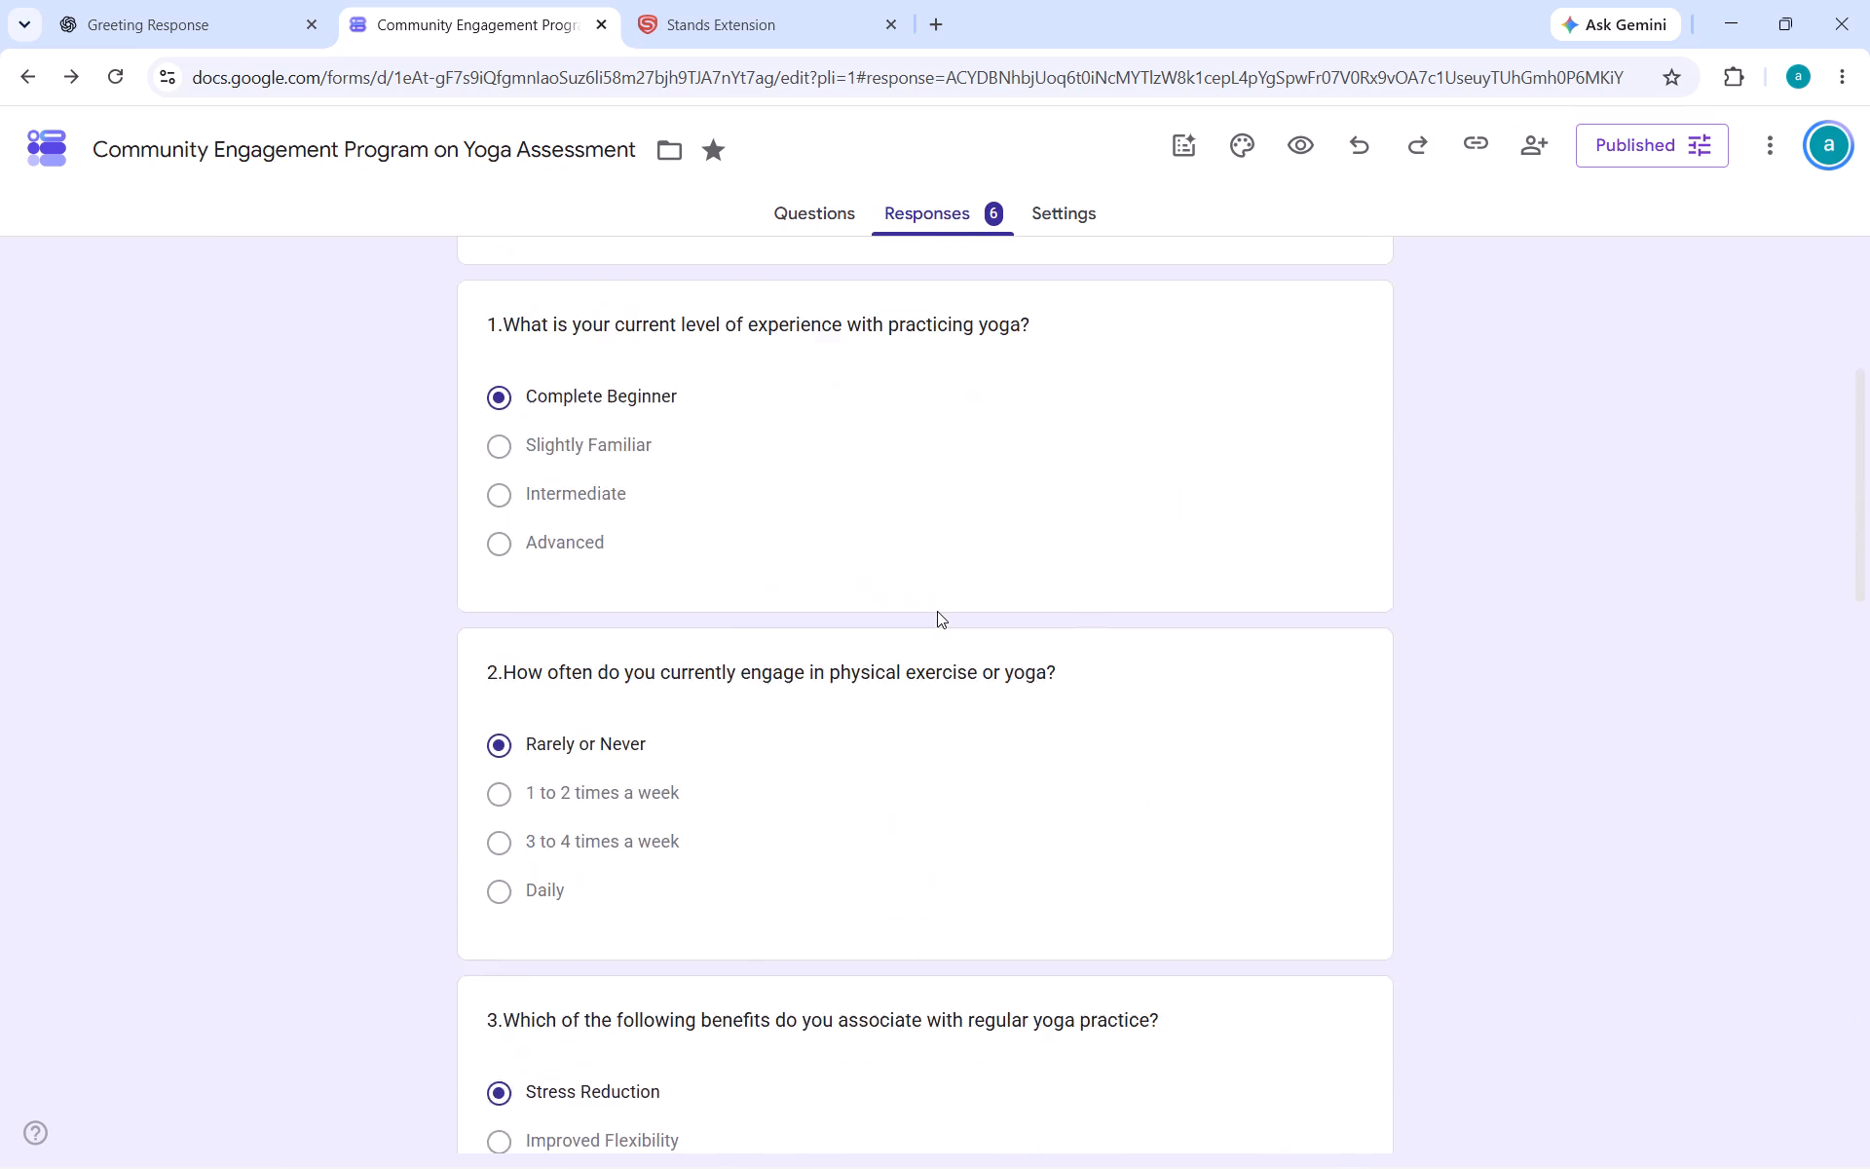
scroll(937, 611, up, 12)
scroll(958, 591, up, 15)
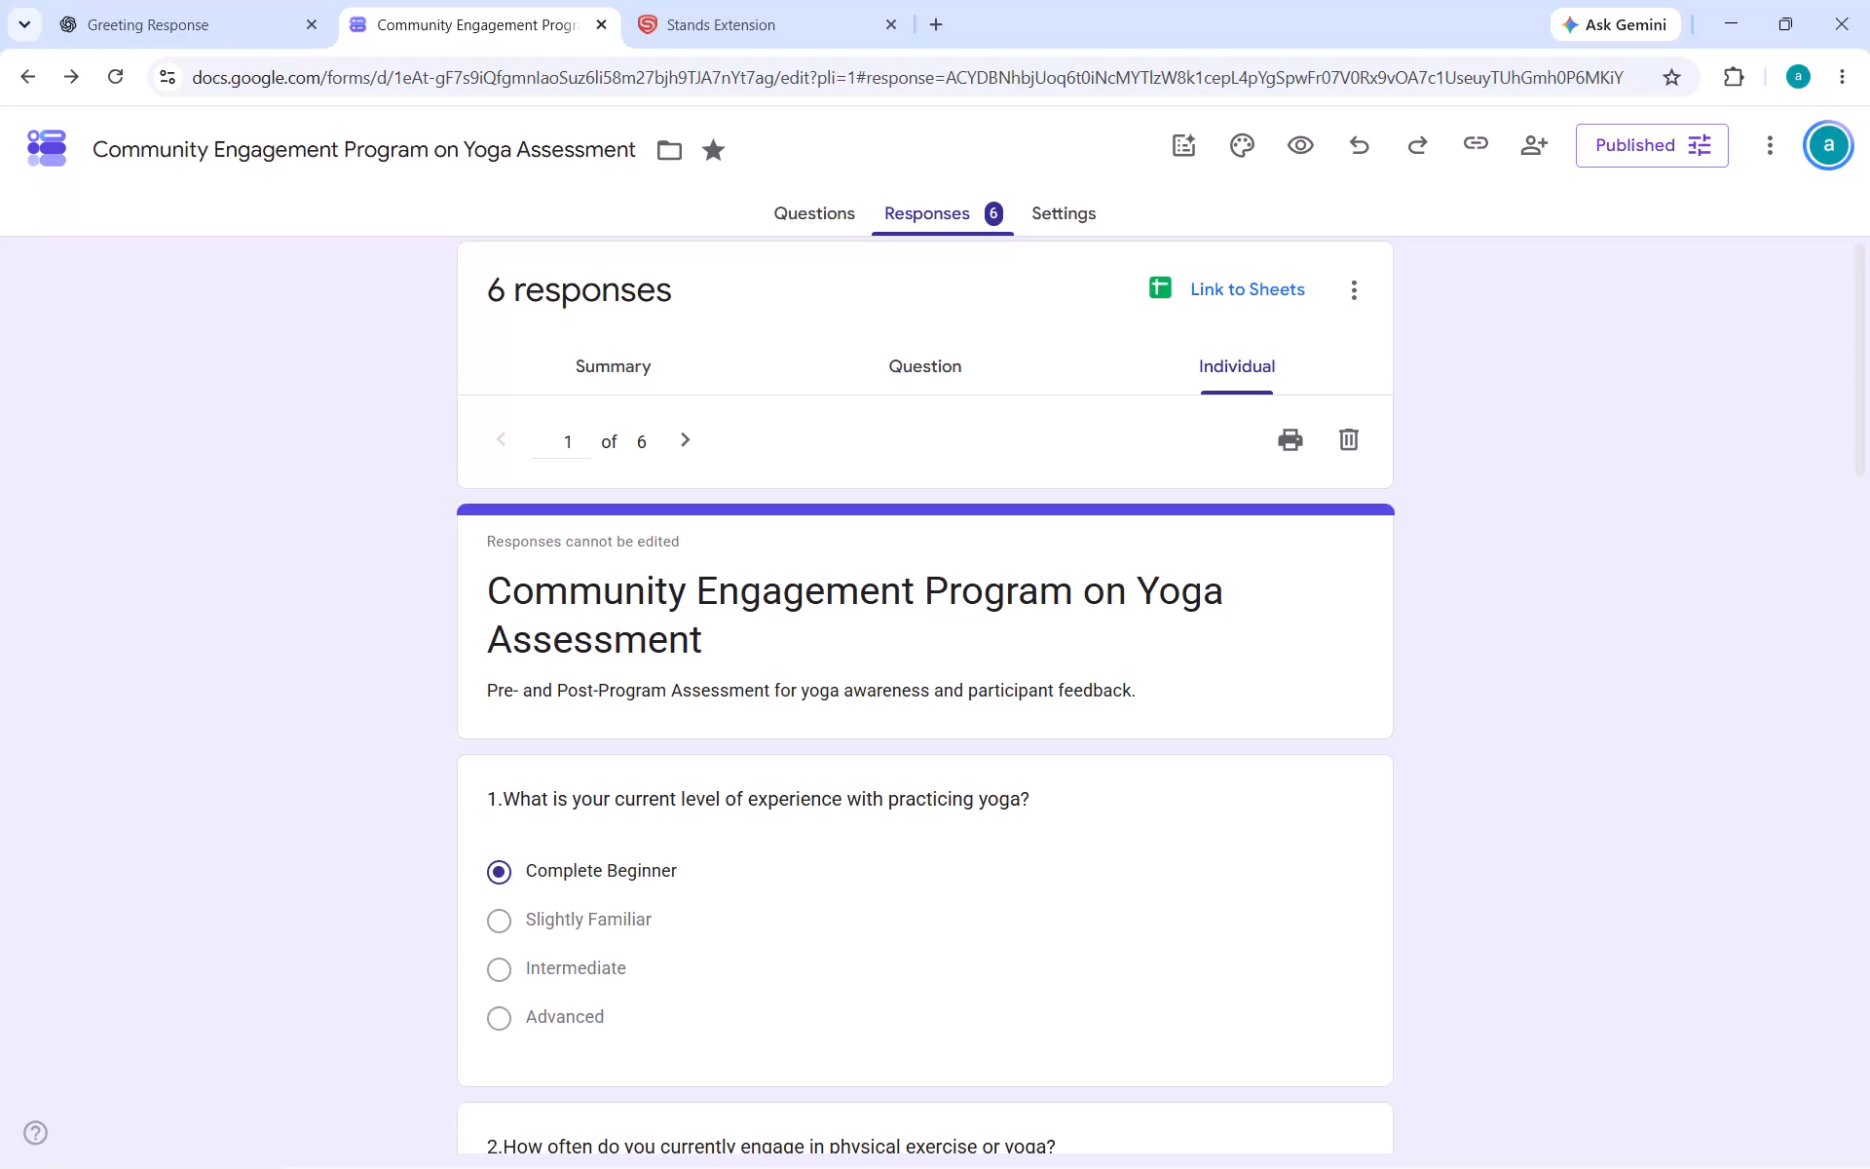
scroll(915, 616, up, 4)
Read the first individual response once more down to its final rating, and return to its beginning.
scroll(914, 616, down, 4)
scroll(1052, 491, down, 8)
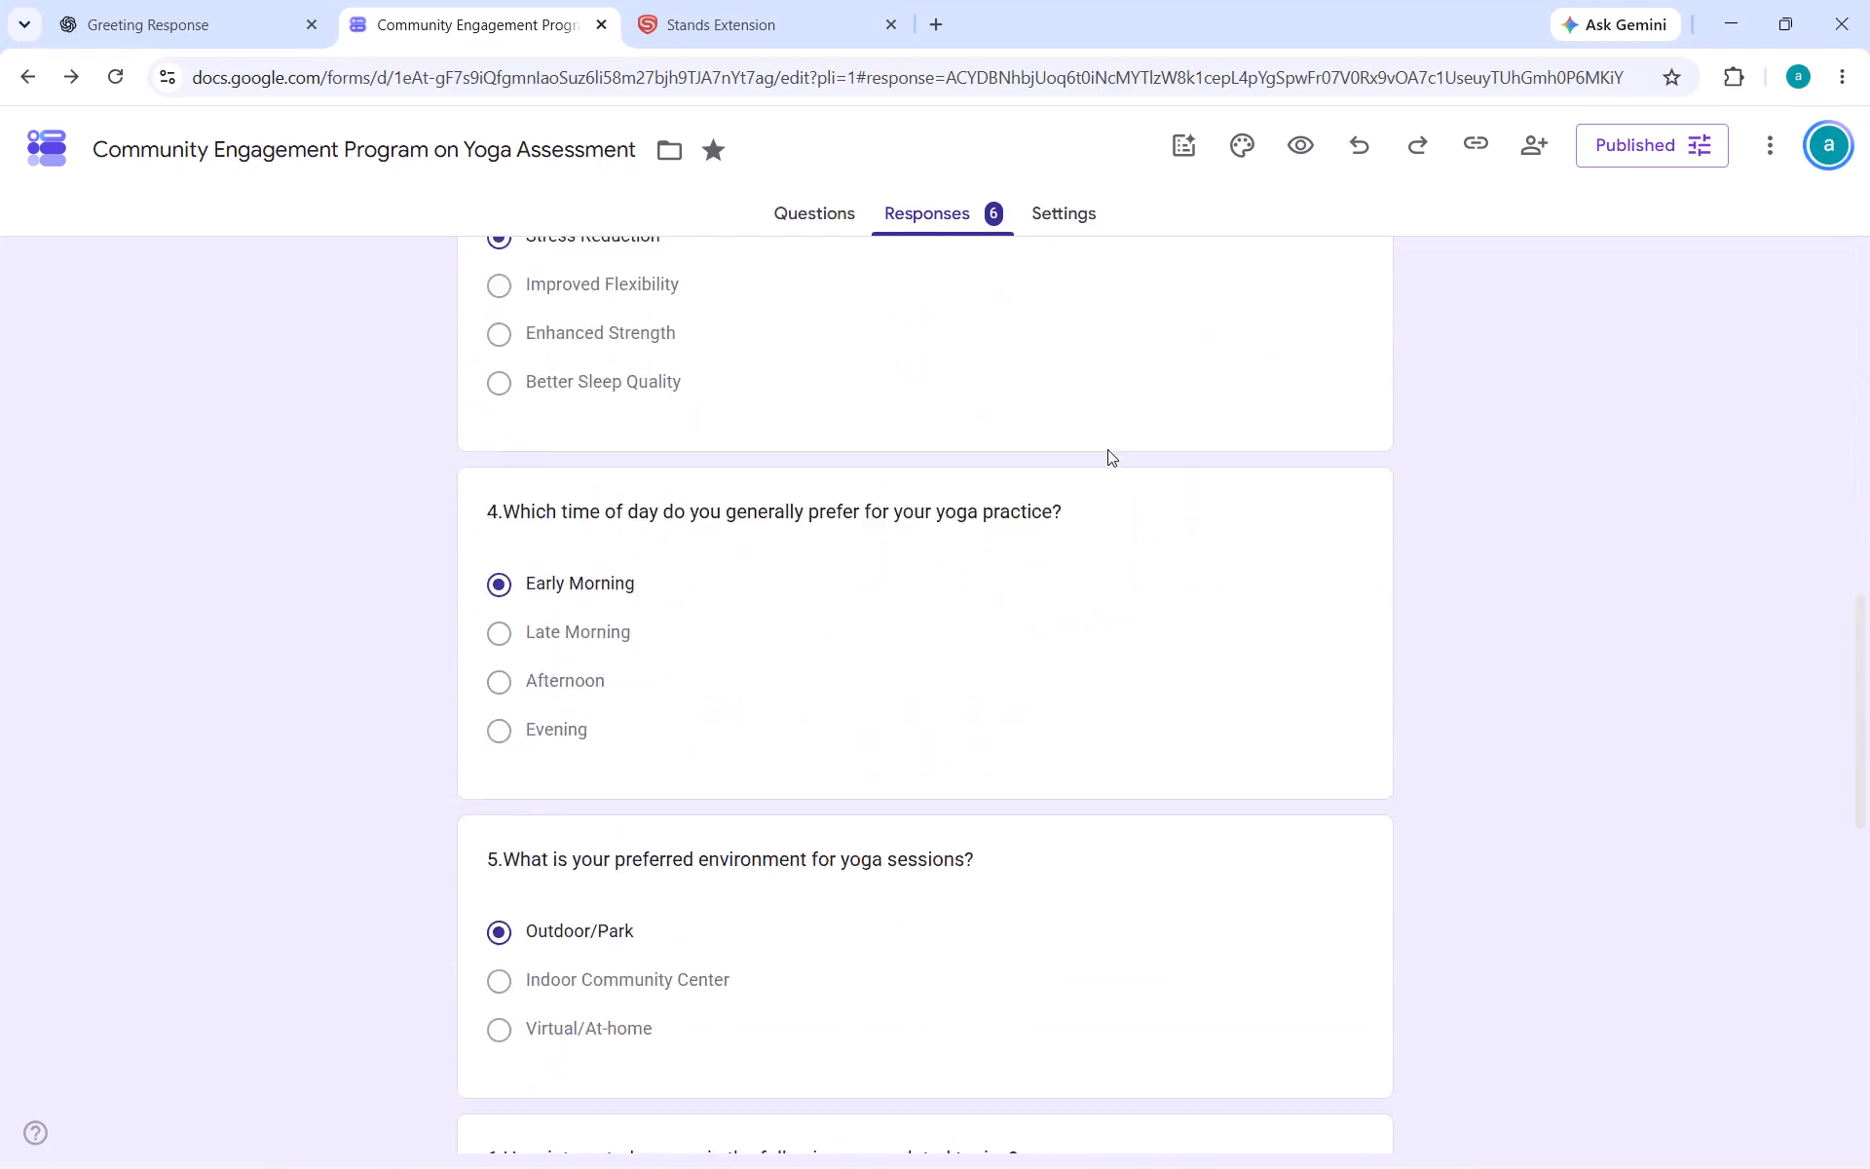
scroll(1108, 448, down, 5)
scroll(1106, 335, down, 6)
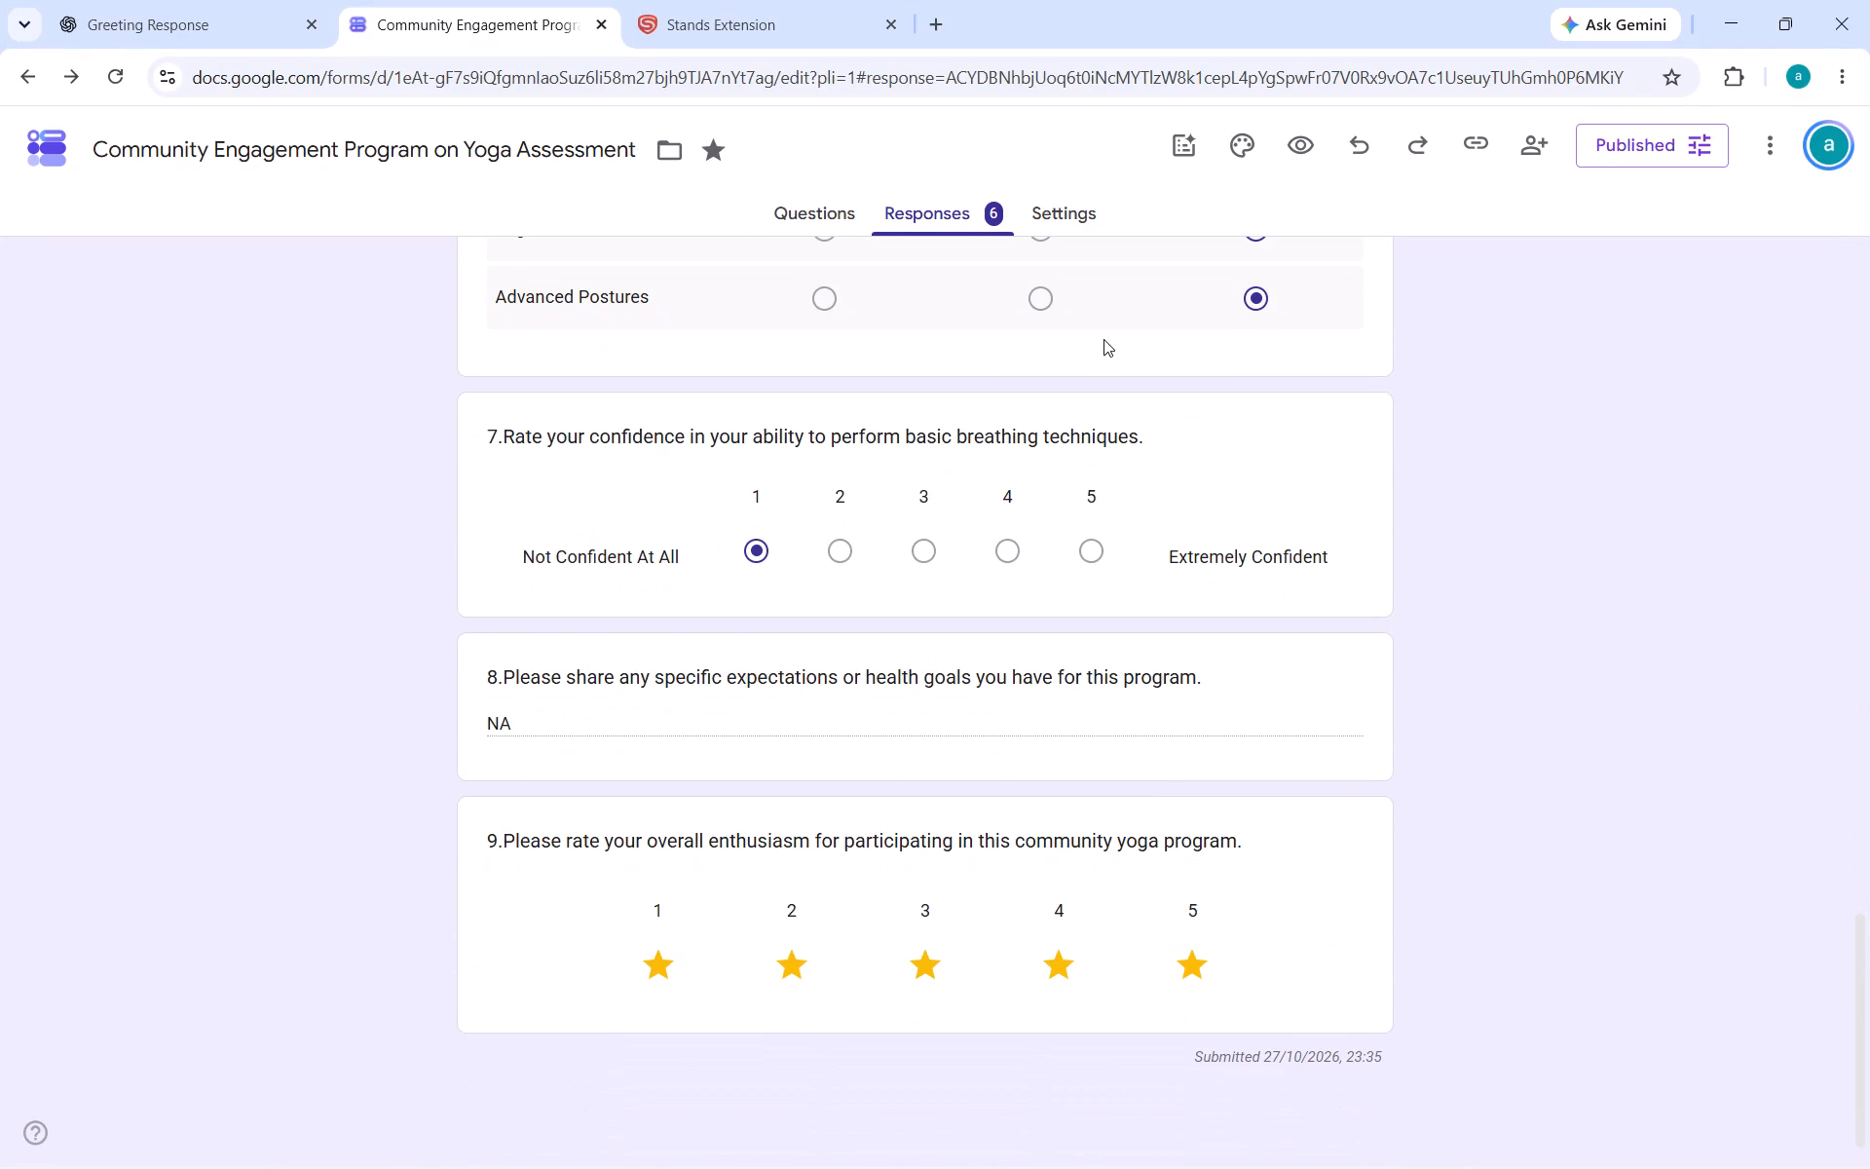
scroll(1103, 339, down, 4)
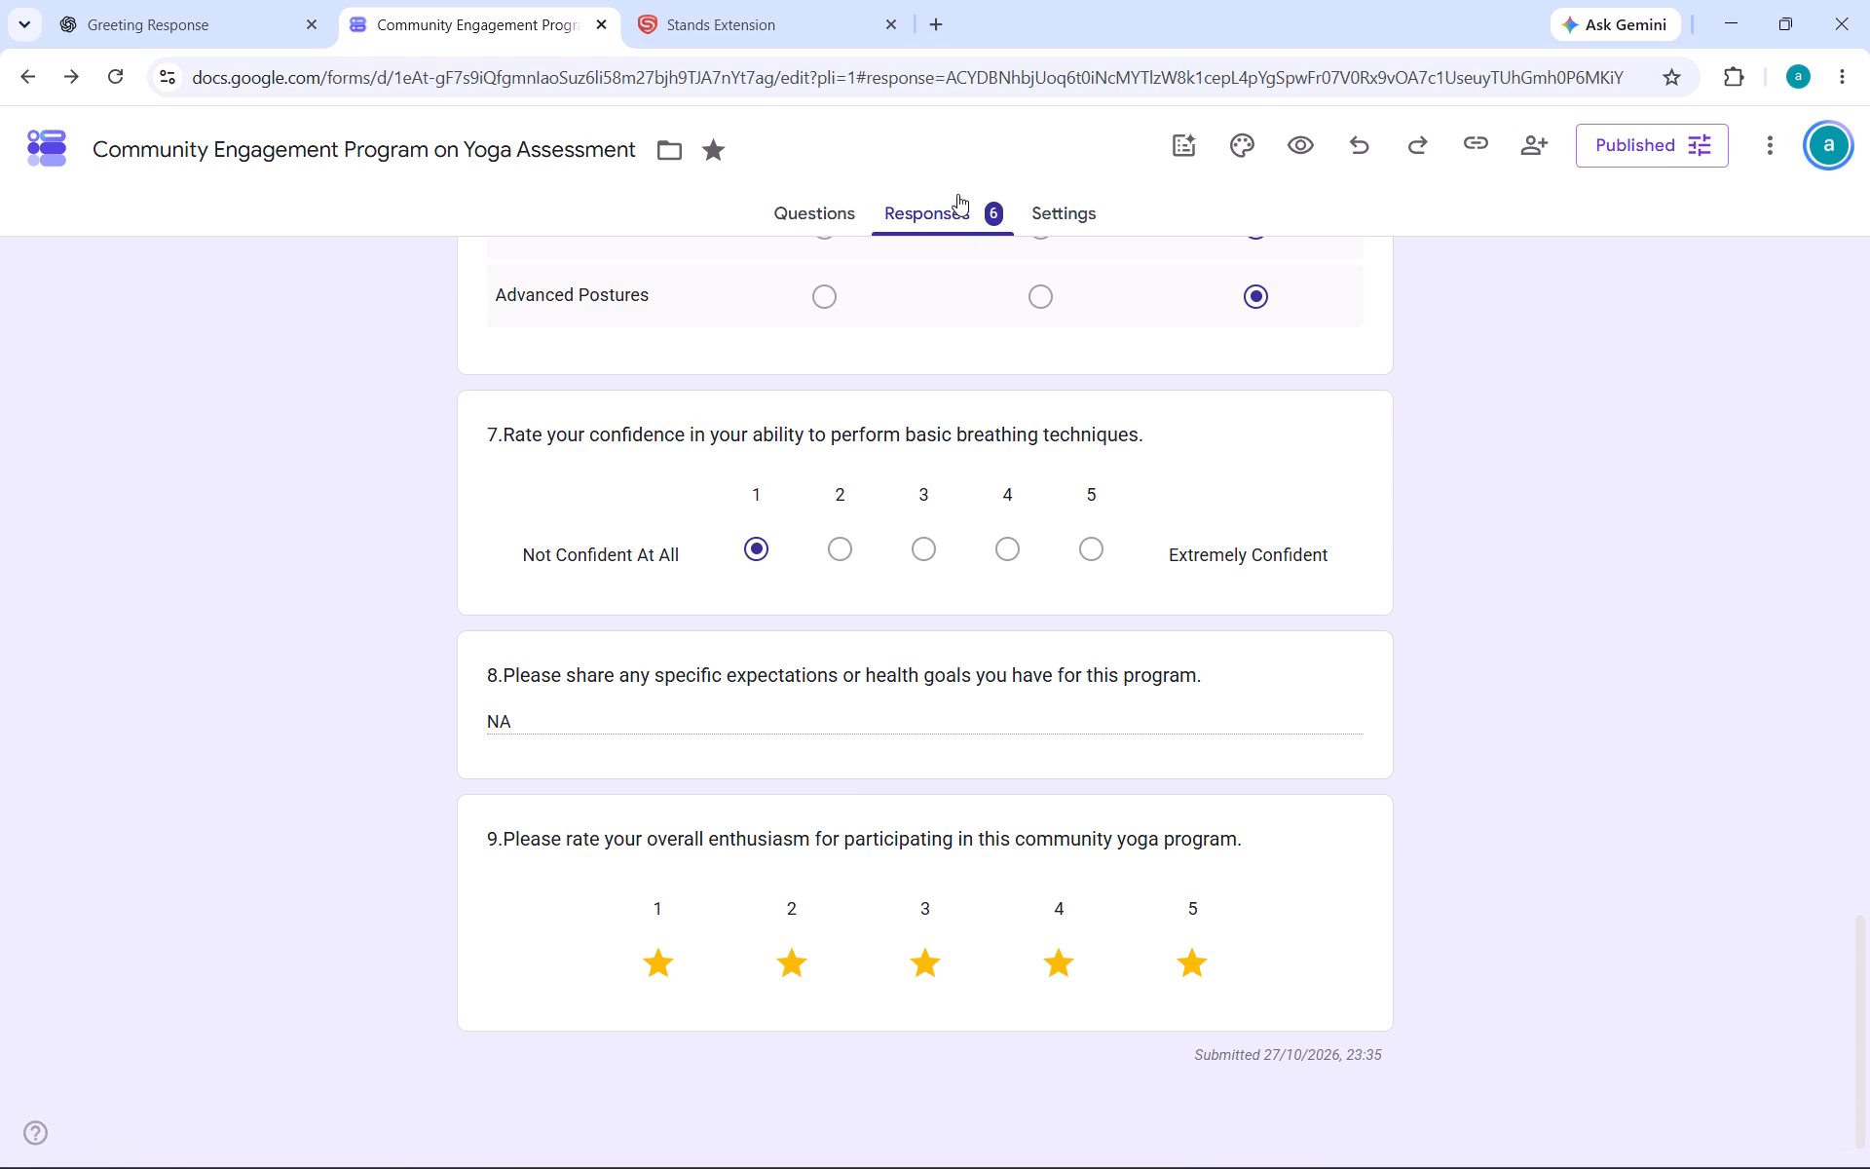
scroll(840, 296, up, 5)
scroll(841, 287, down, 7)
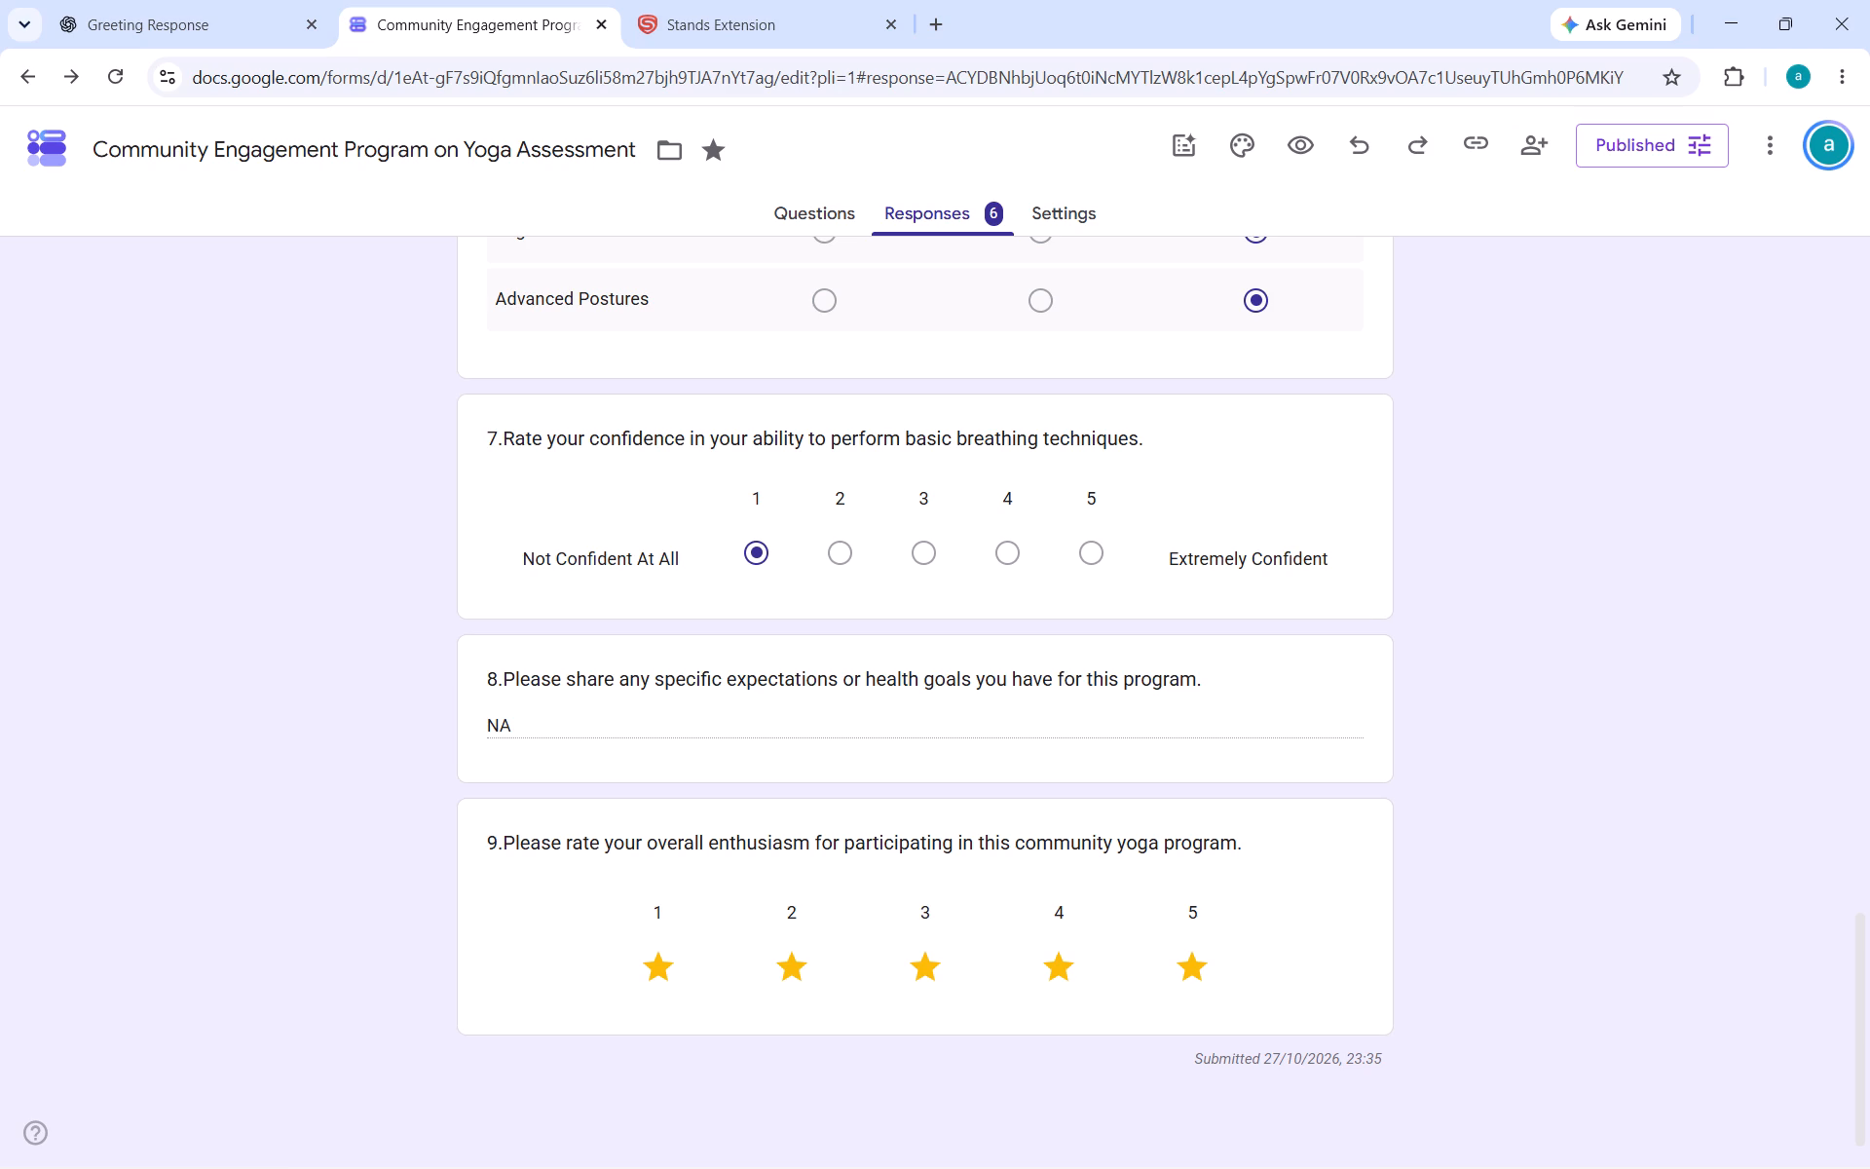
scroll(877, 673, up, 5)
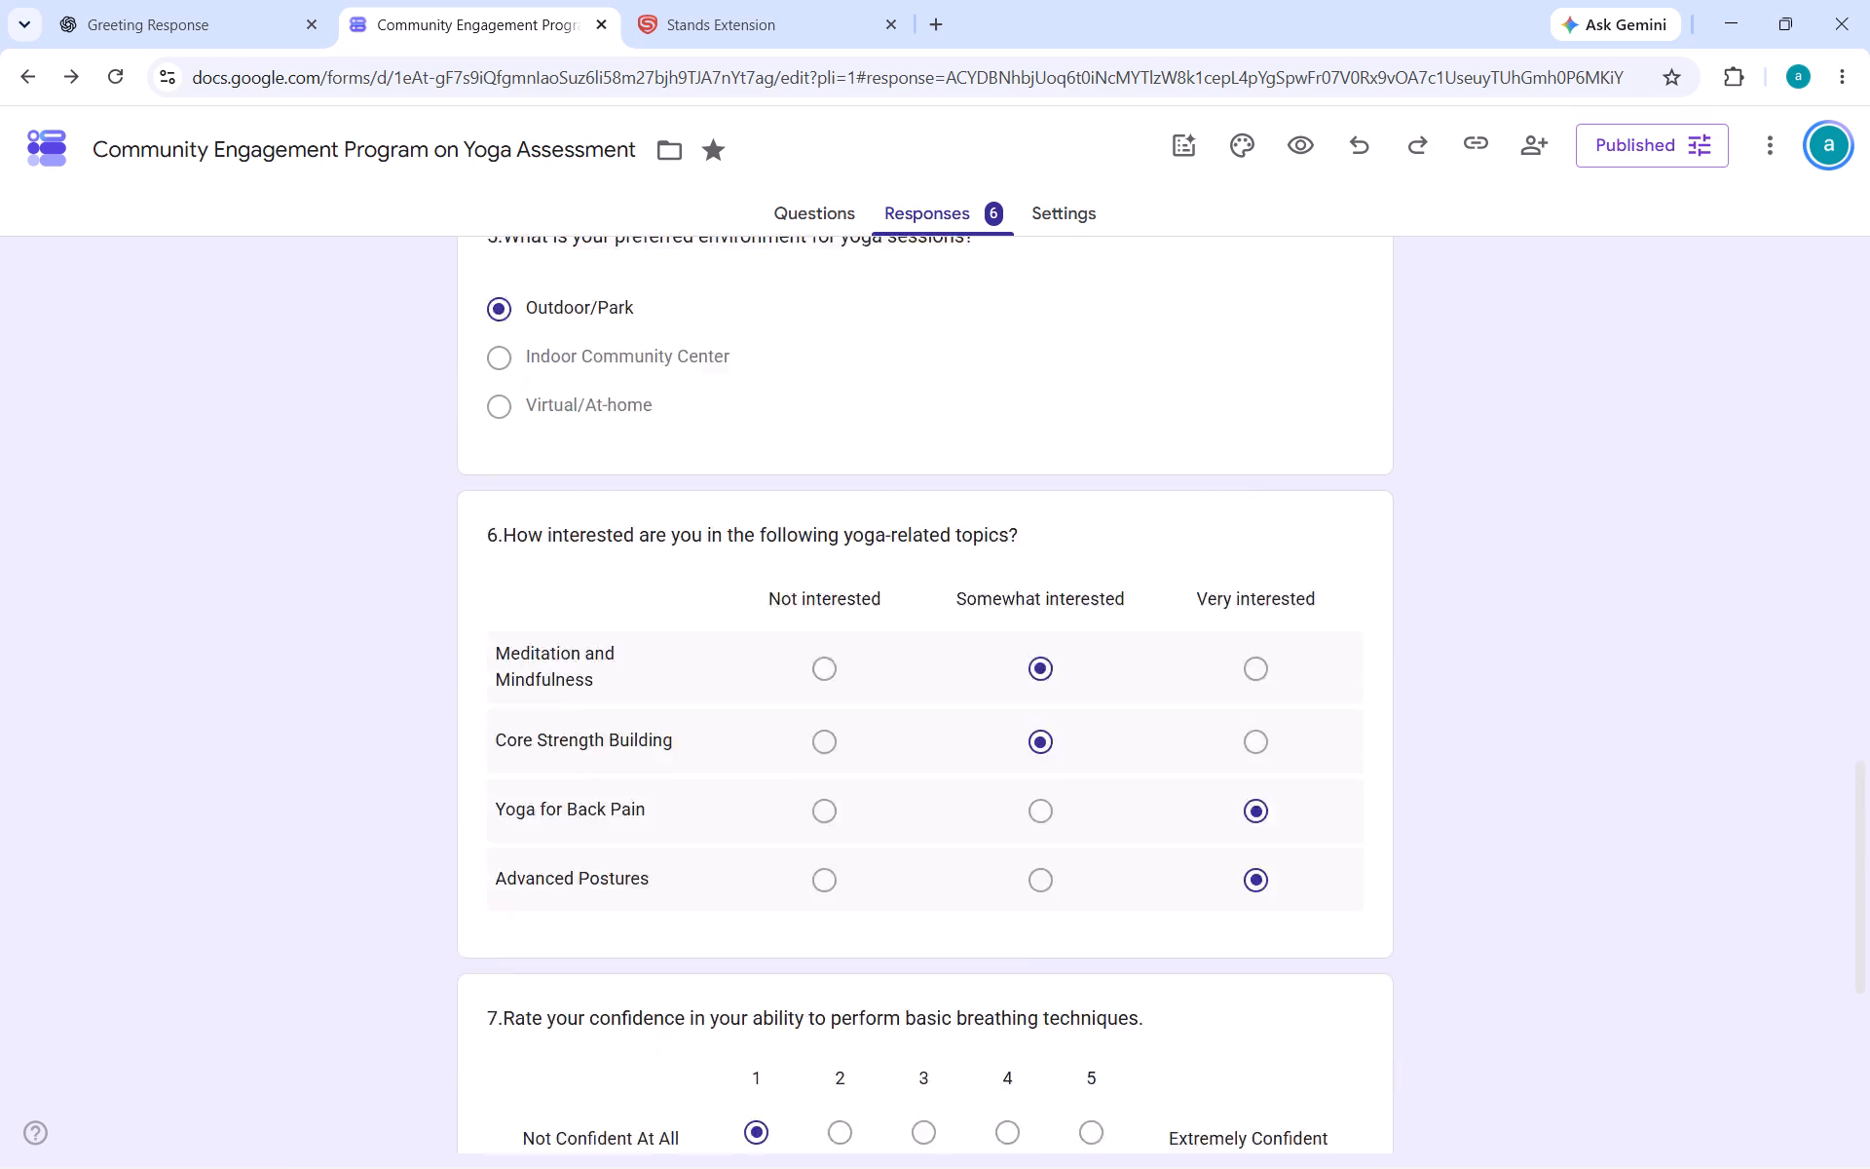
scroll(877, 673, up, 20)
scroll(877, 673, up, 2)
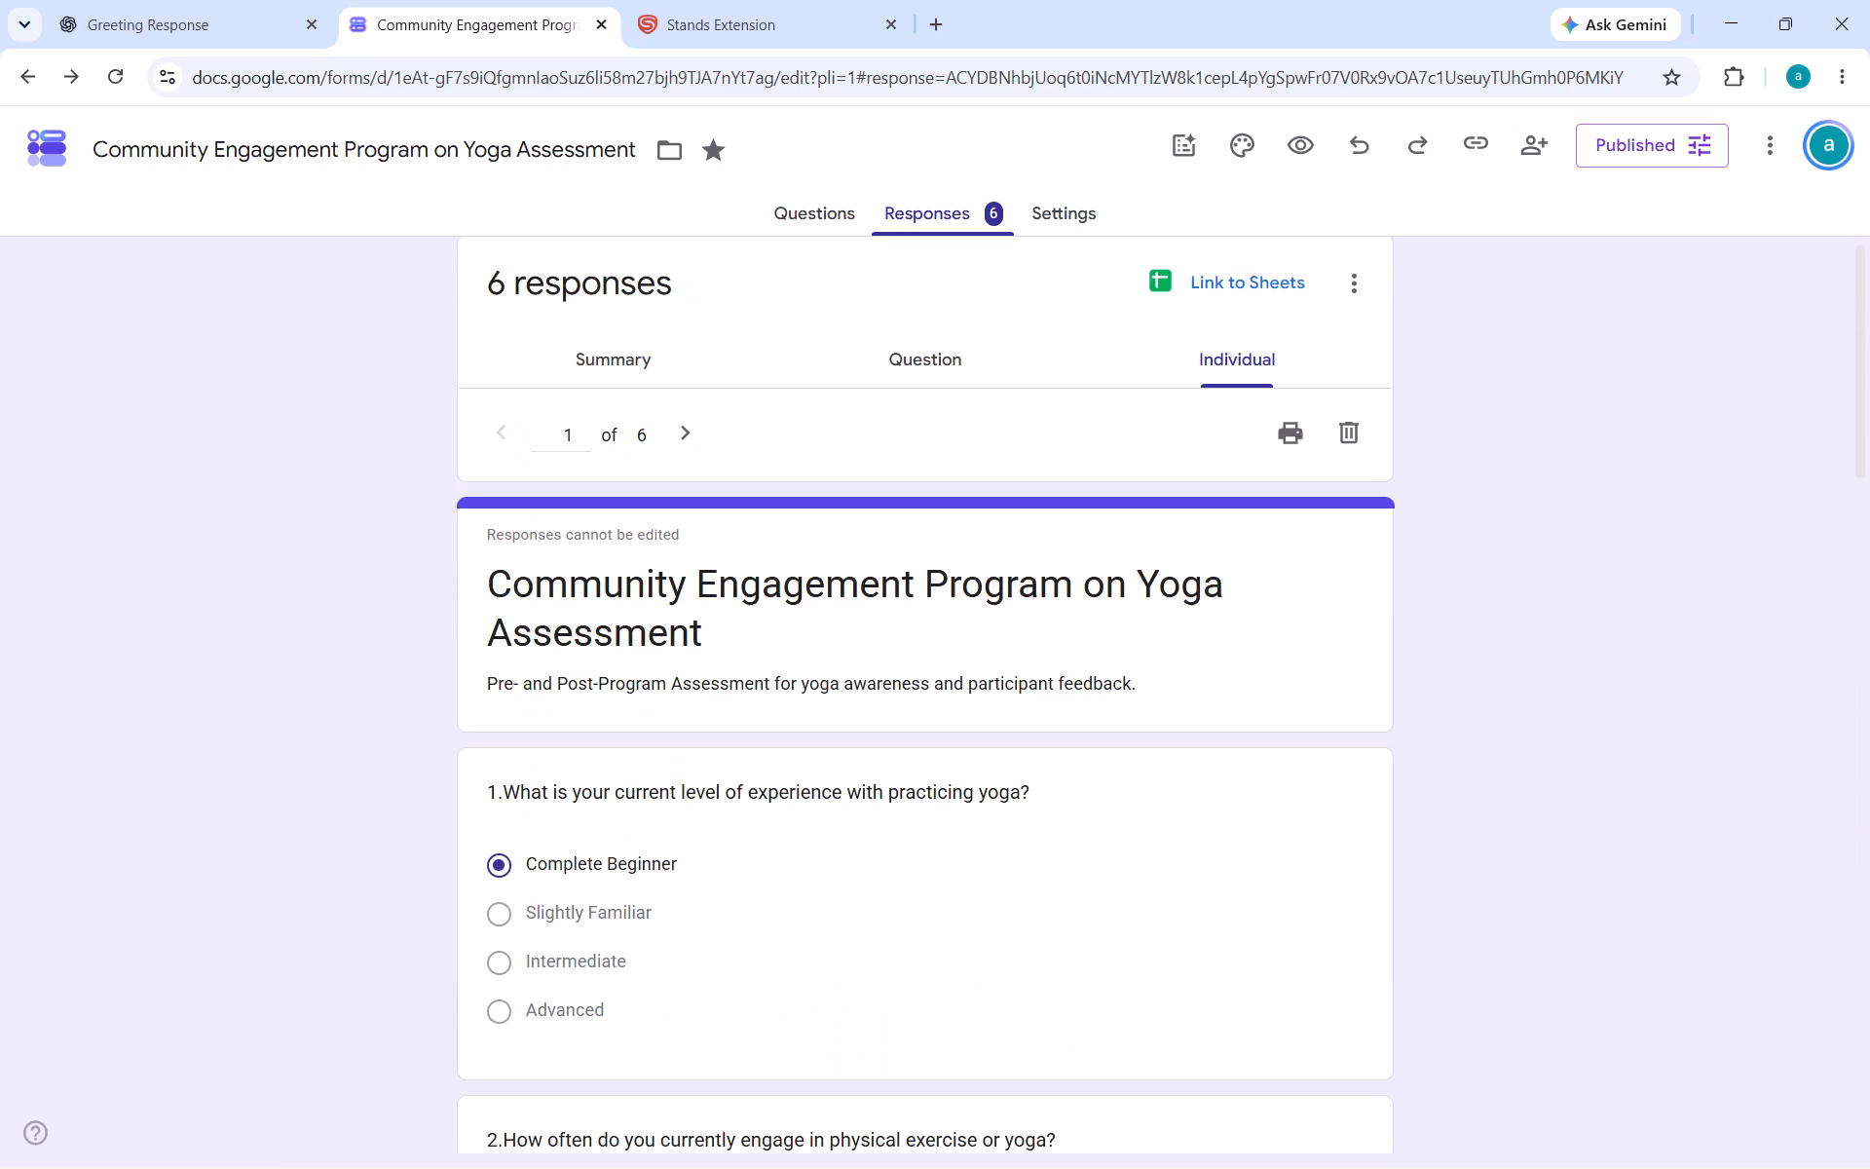
Examine the per-question results for question 1 on yoga experience, with a brief look at the summary and individual response views.
scroll(877, 673, up, 5)
click(916, 371)
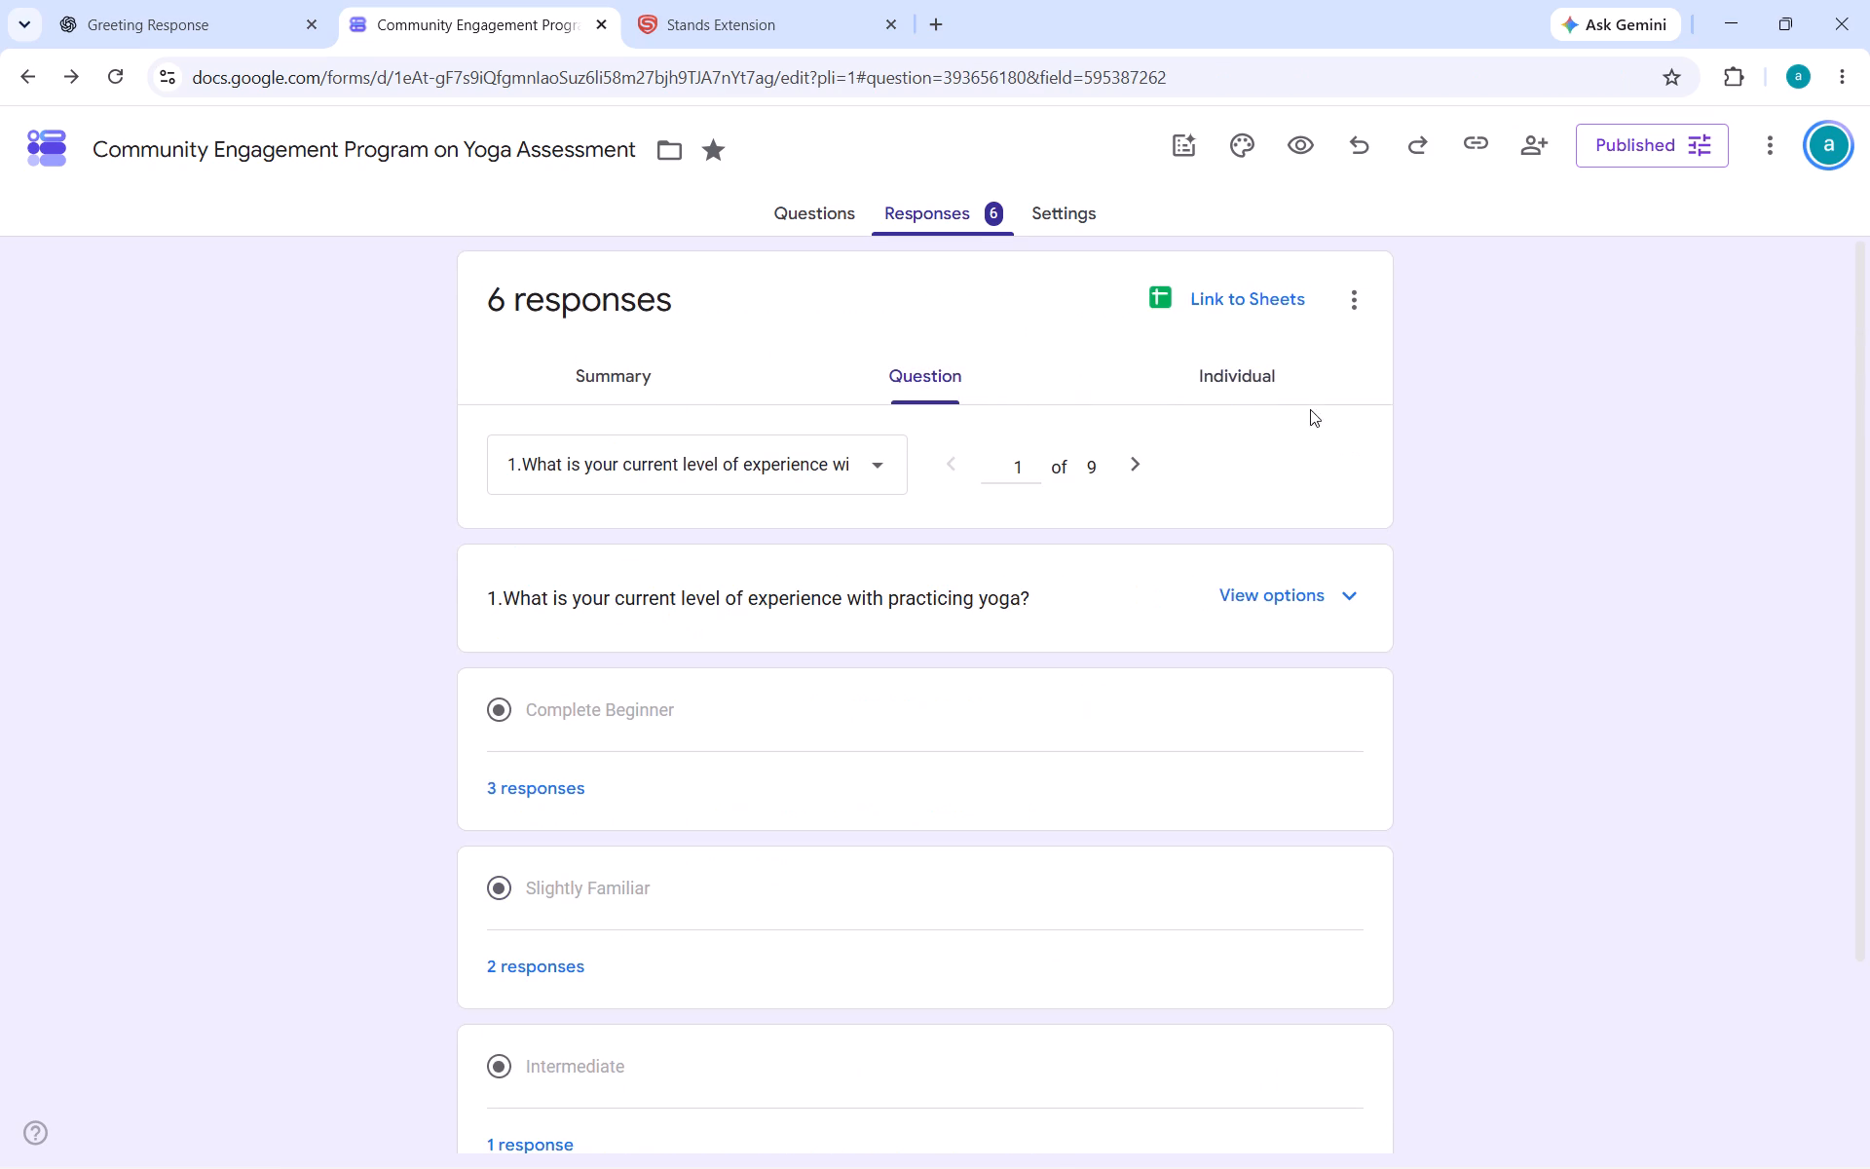
scroll(937, 420, down, 8)
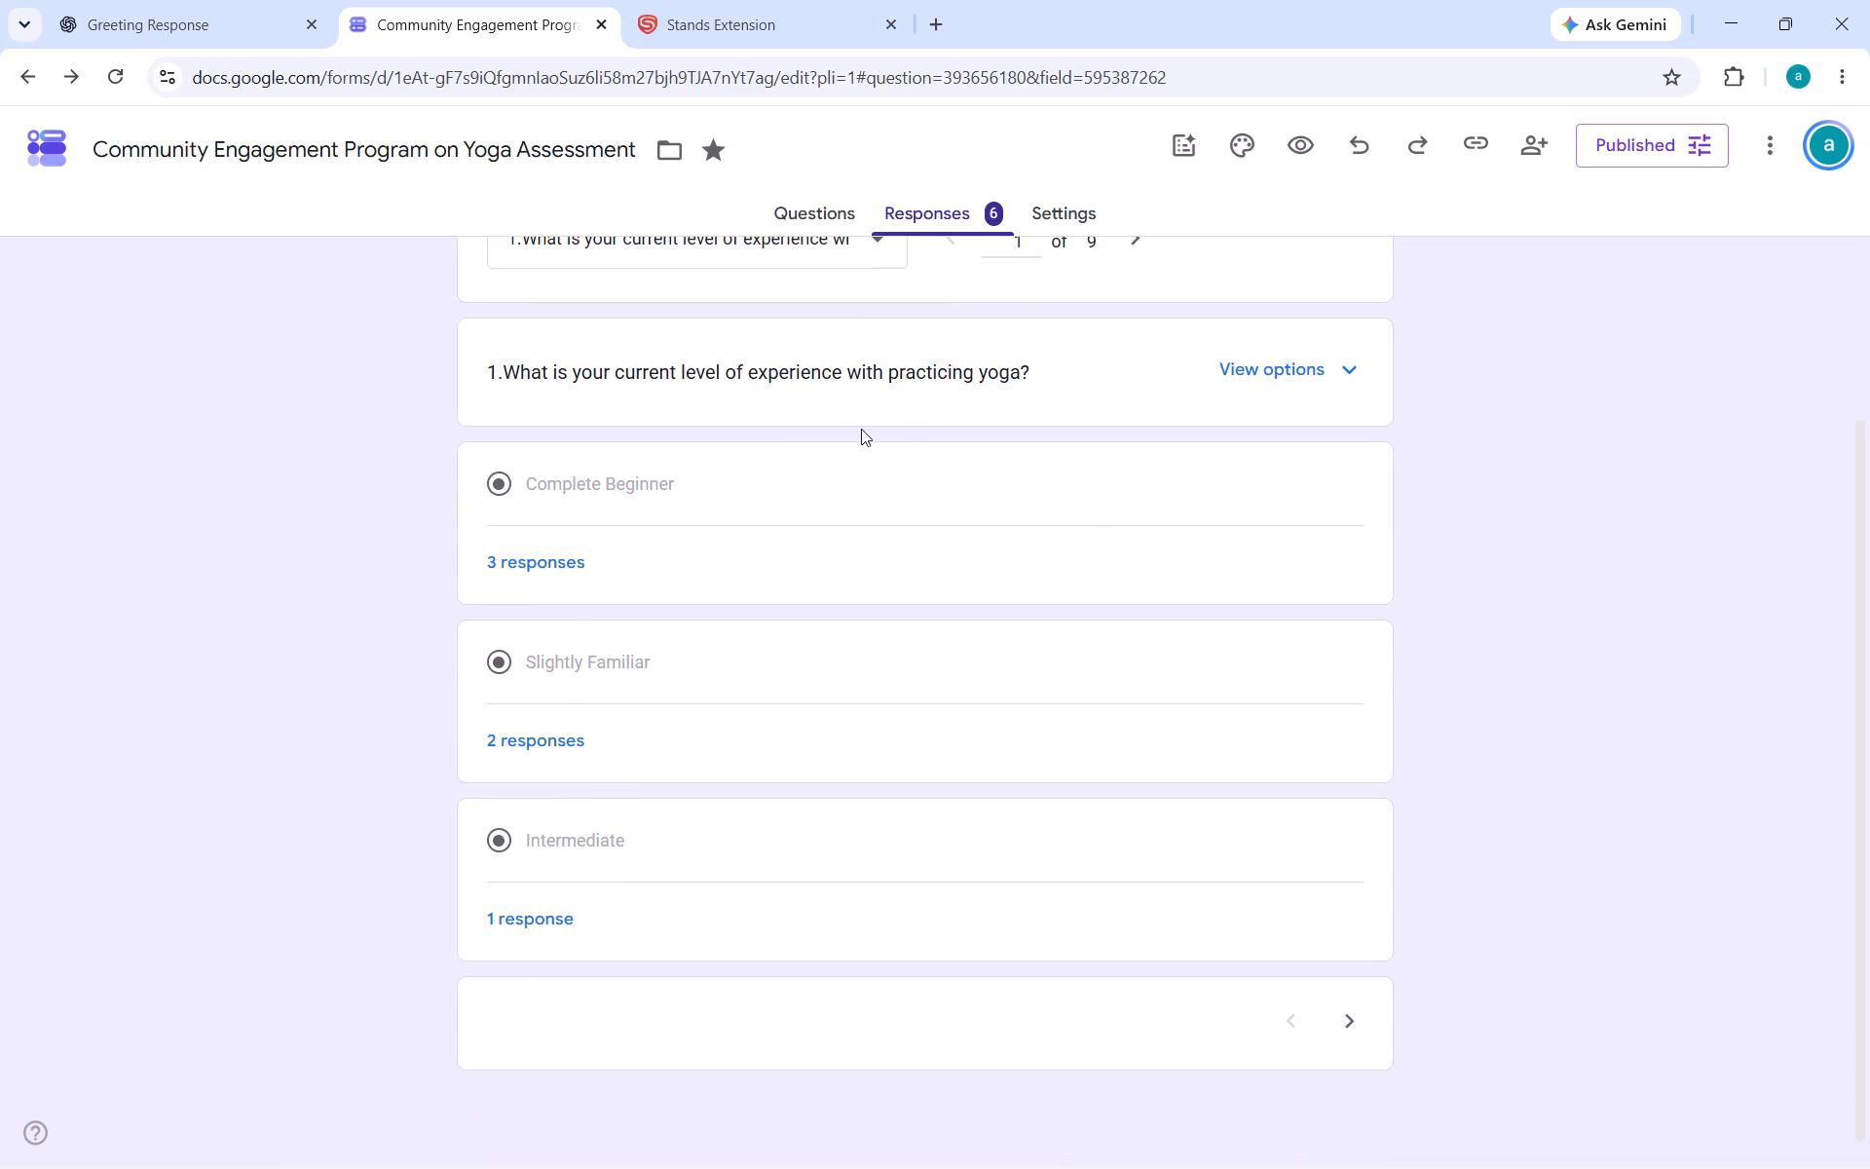
scroll(522, 283, down, 5)
scroll(680, 301, up, 6)
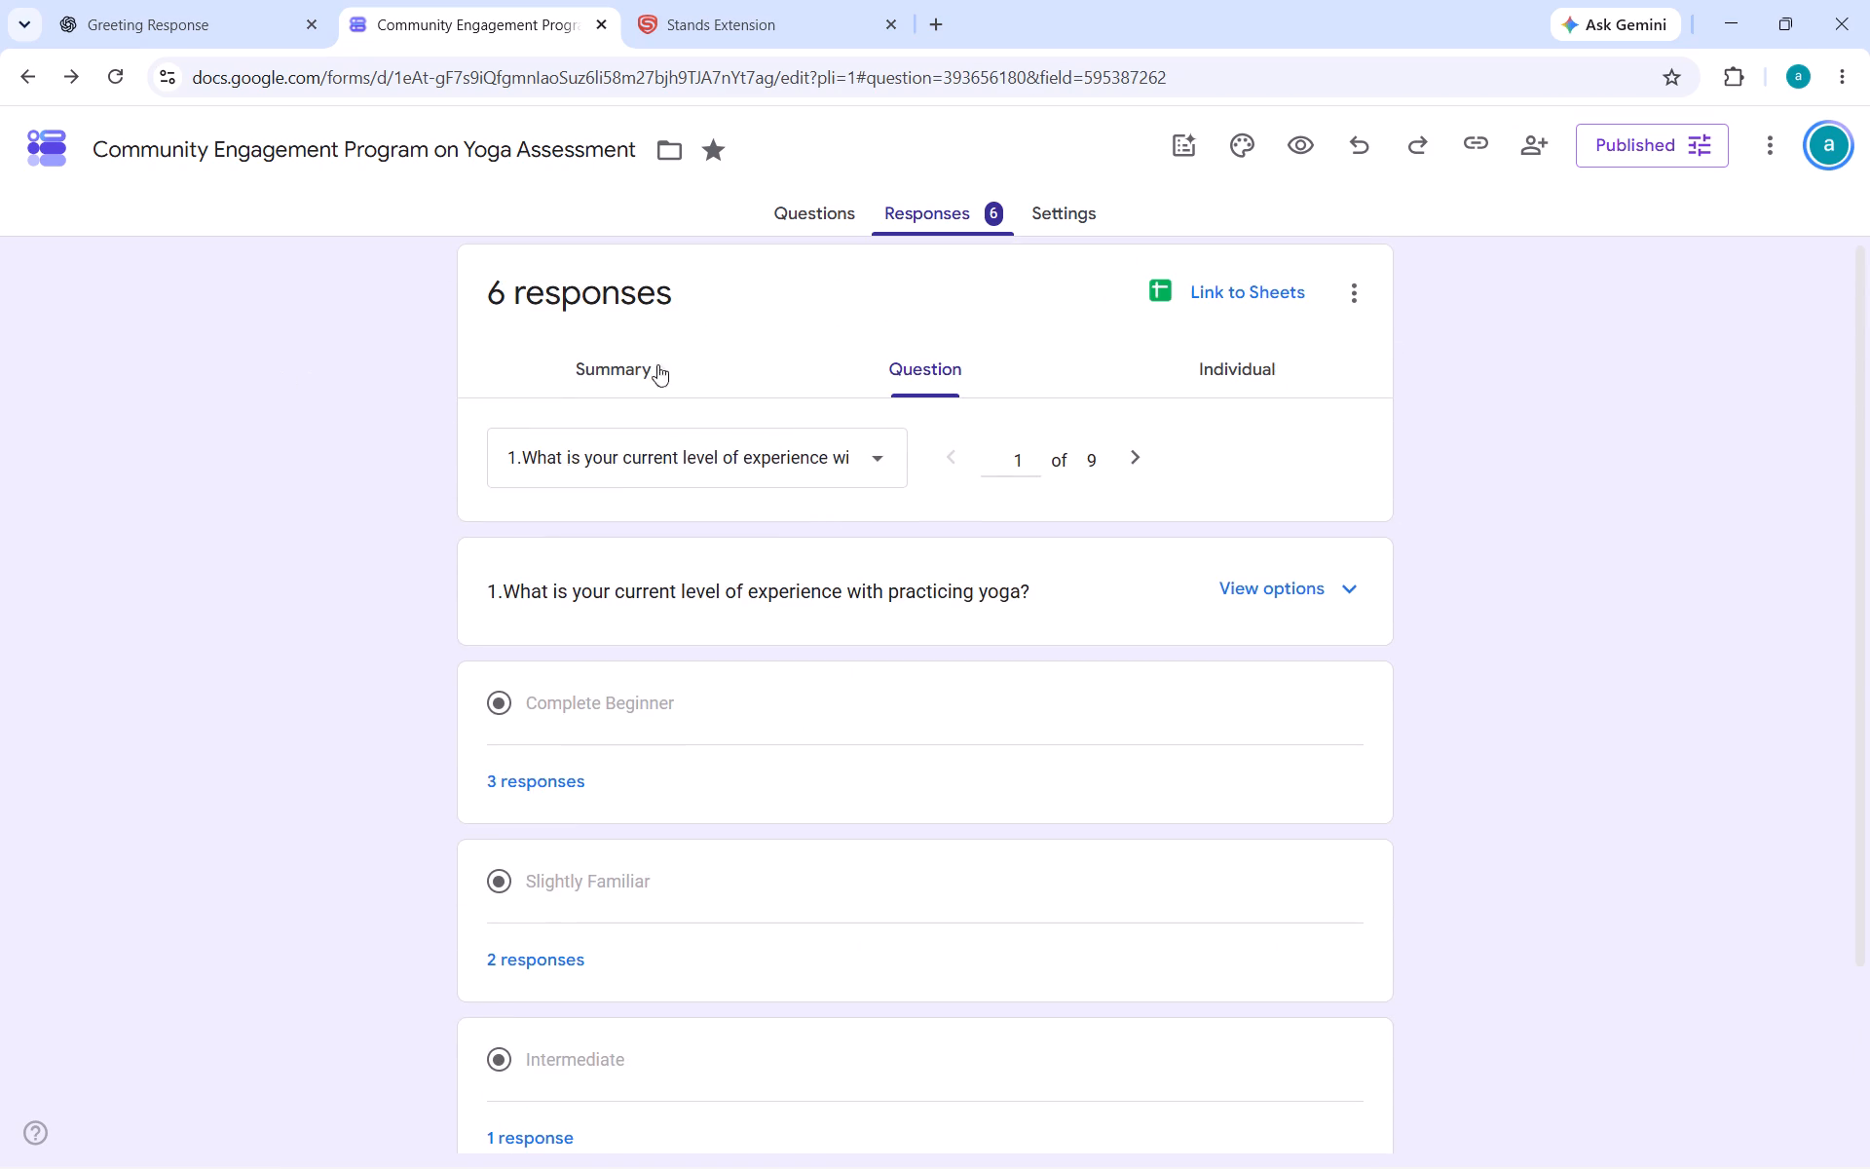
click(649, 361)
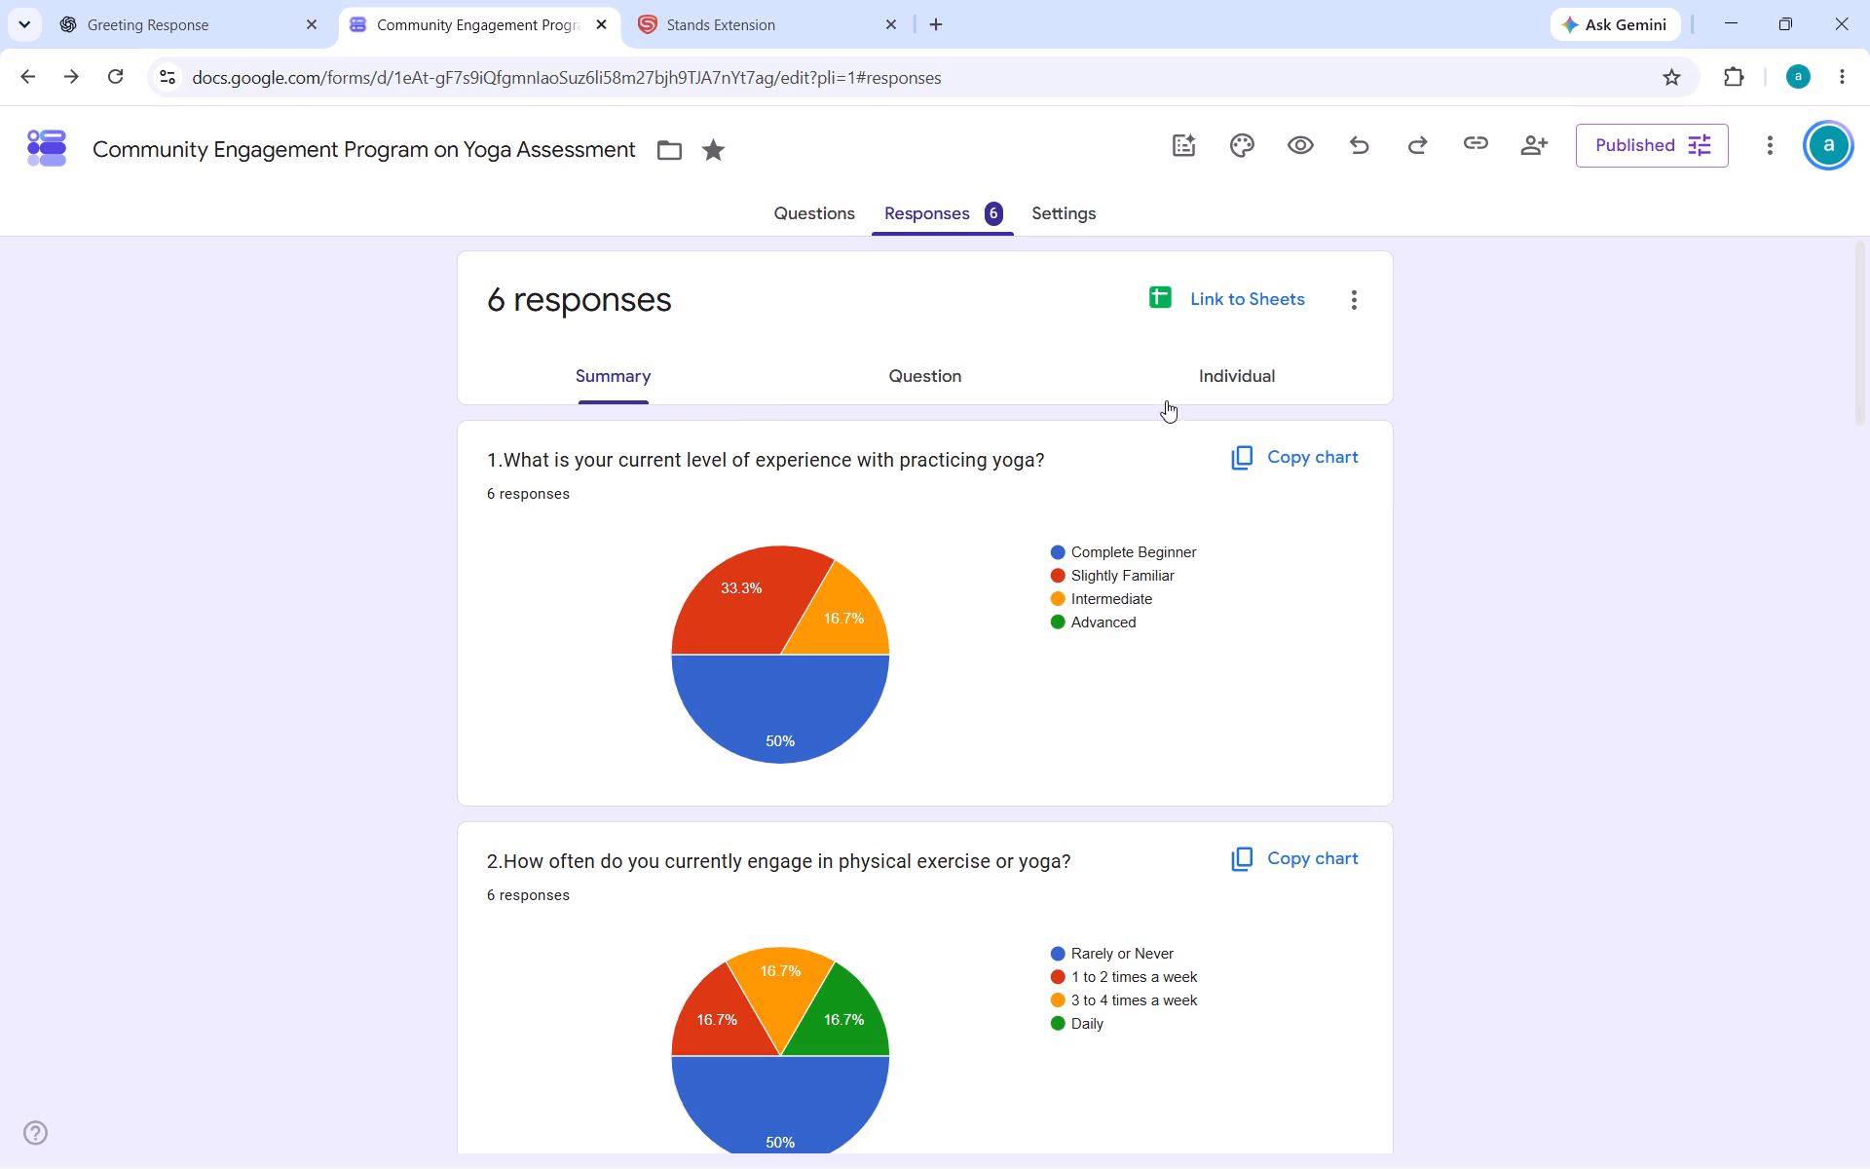
click(1238, 369)
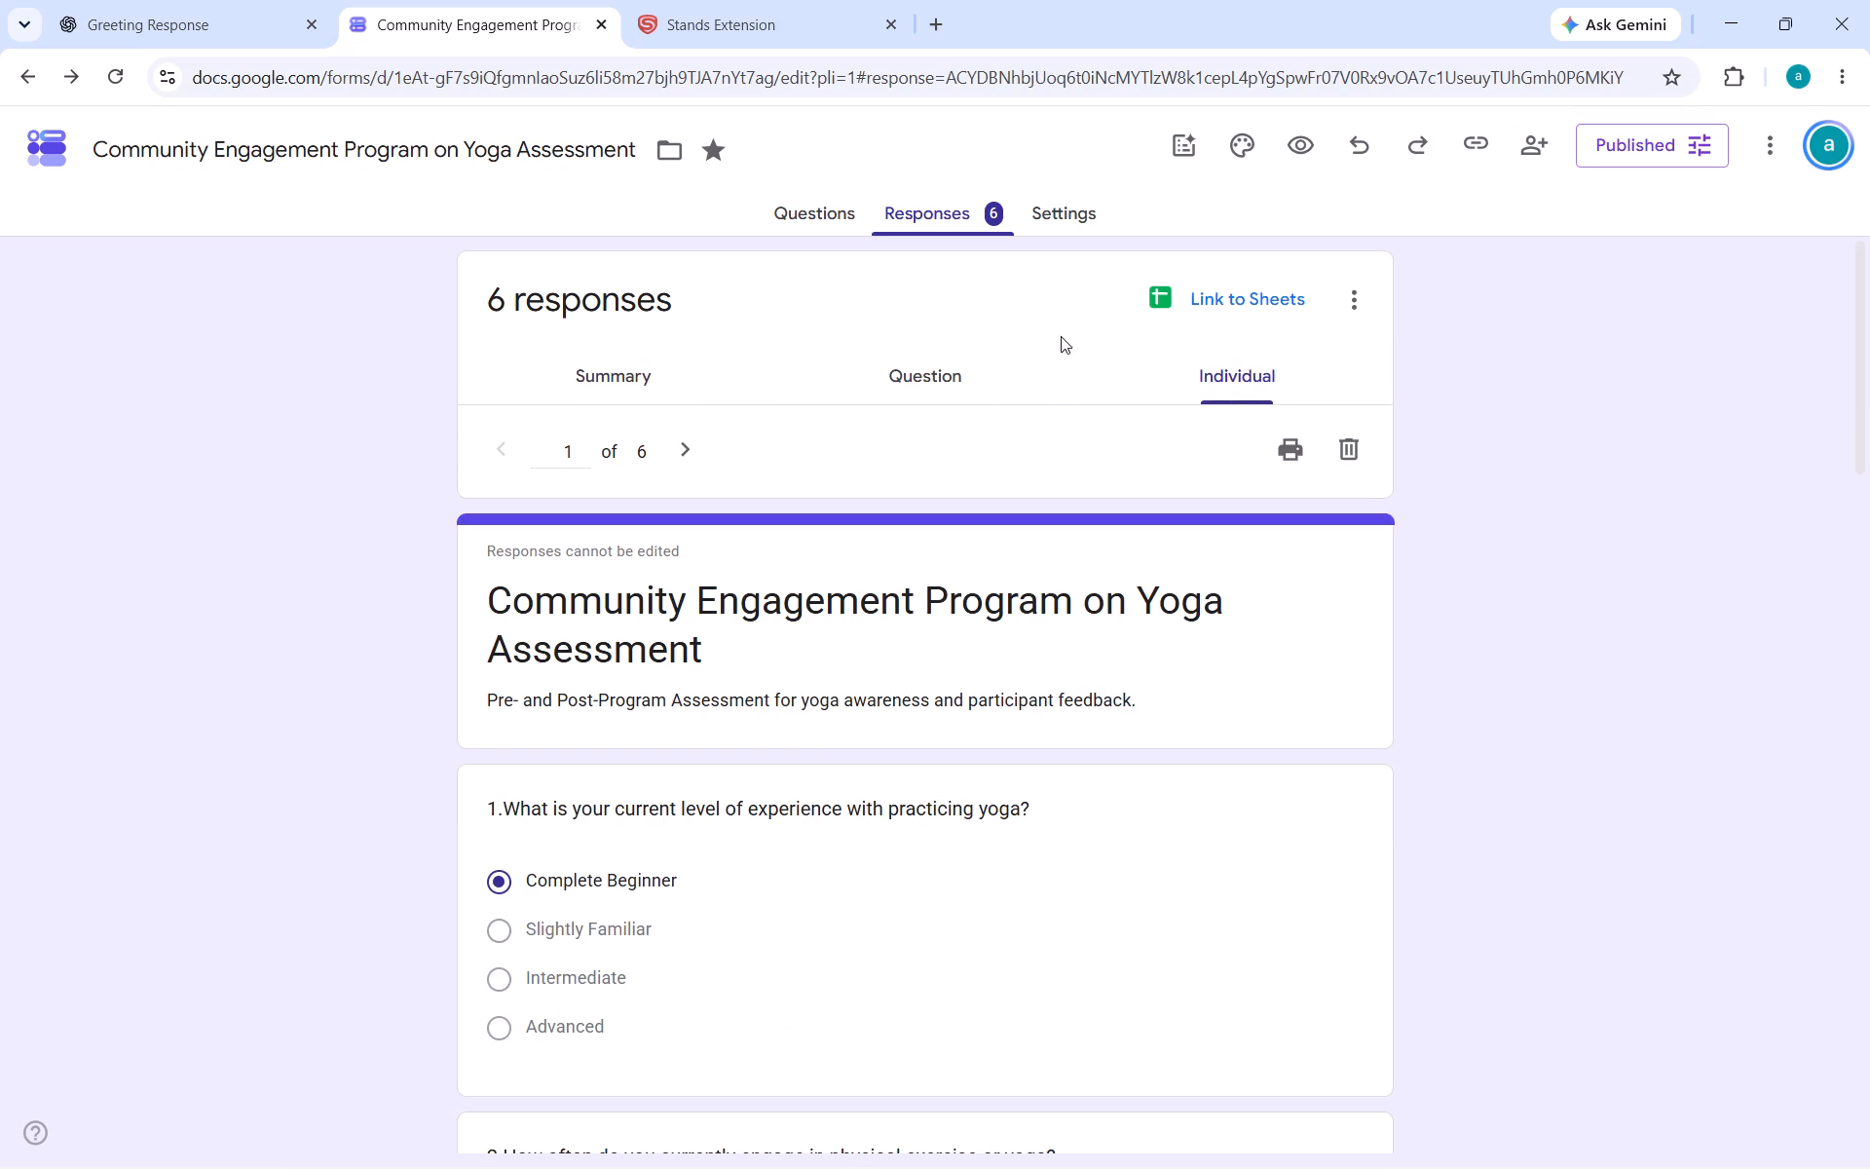
click(929, 372)
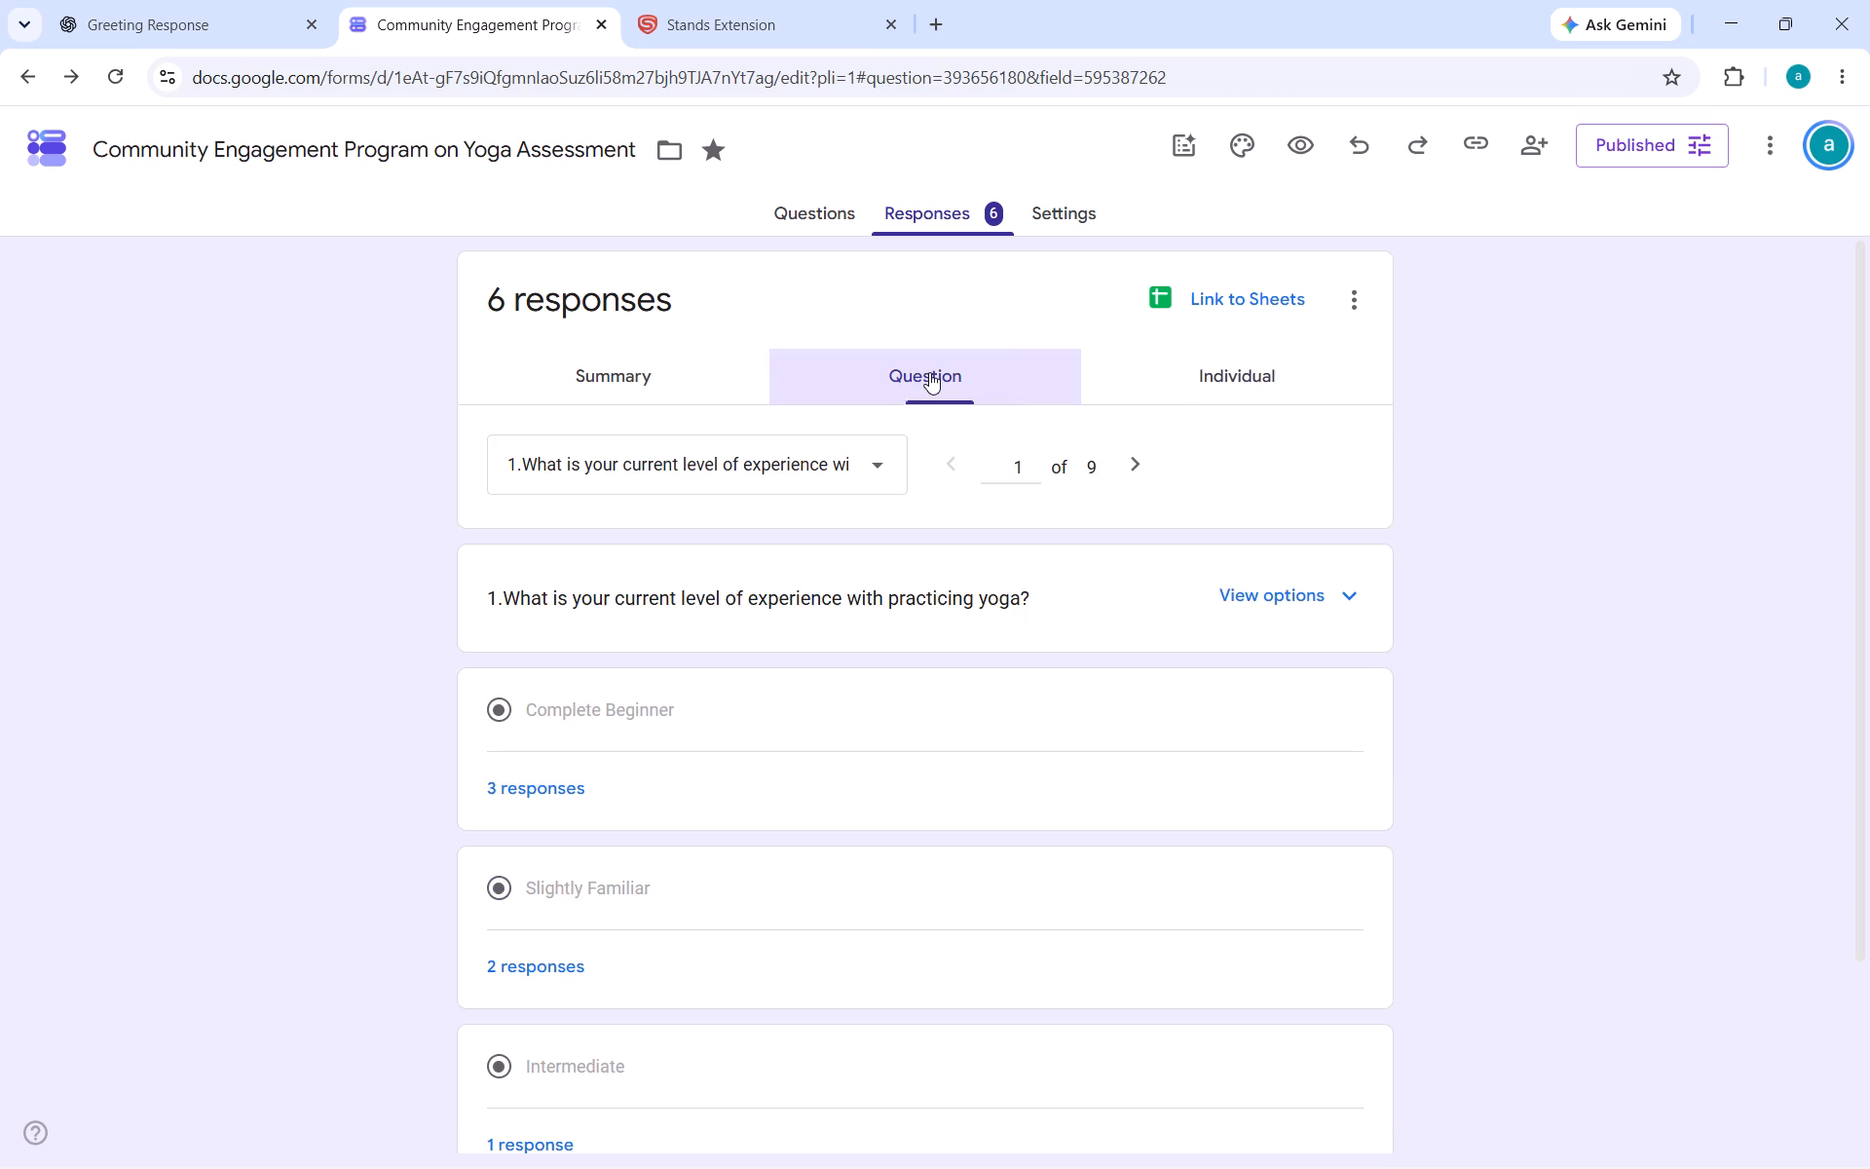
scroll(929, 372, down, 12)
scroll(622, 289, up, 2)
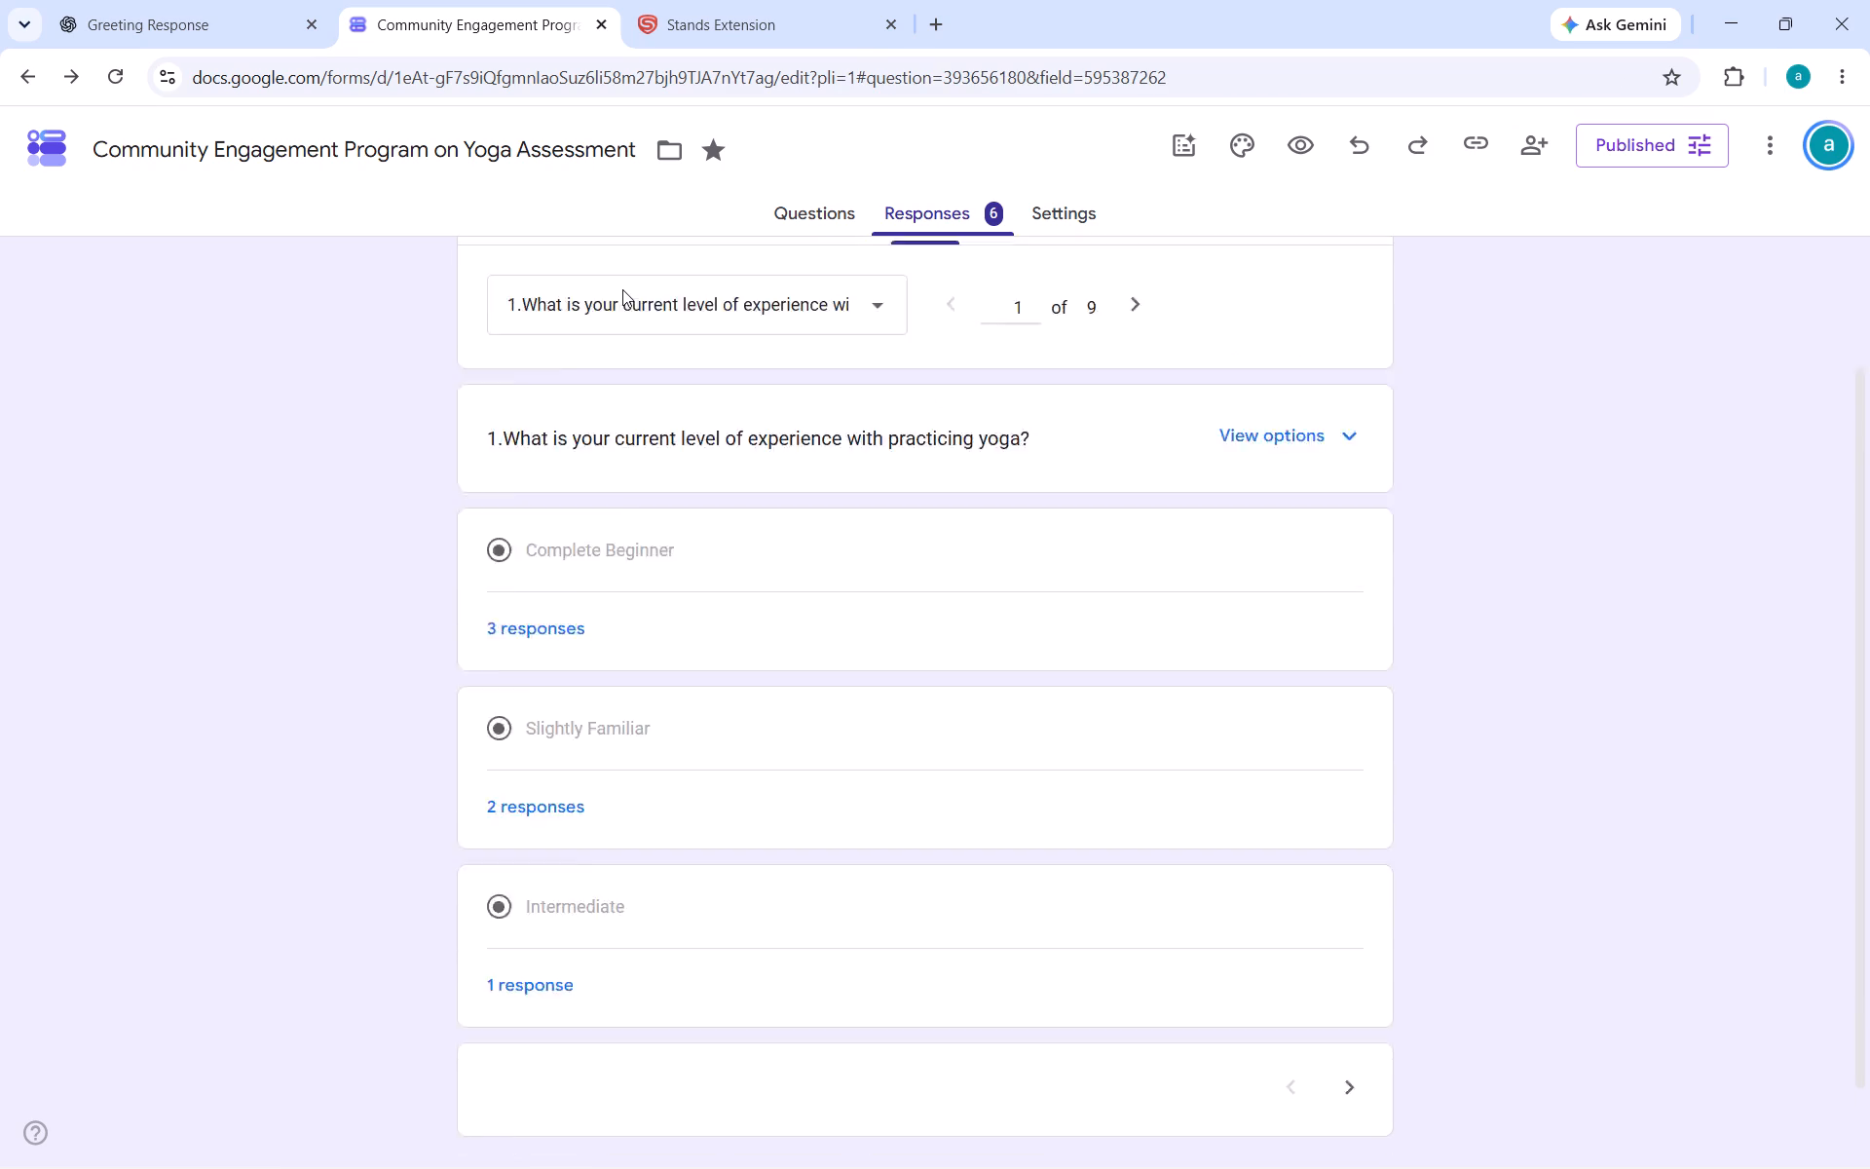
scroll(622, 289, up, 2)
Review the response summary charts from question 1 through the enthusiasm rating in question 9, returning to the beginning.
click(640, 381)
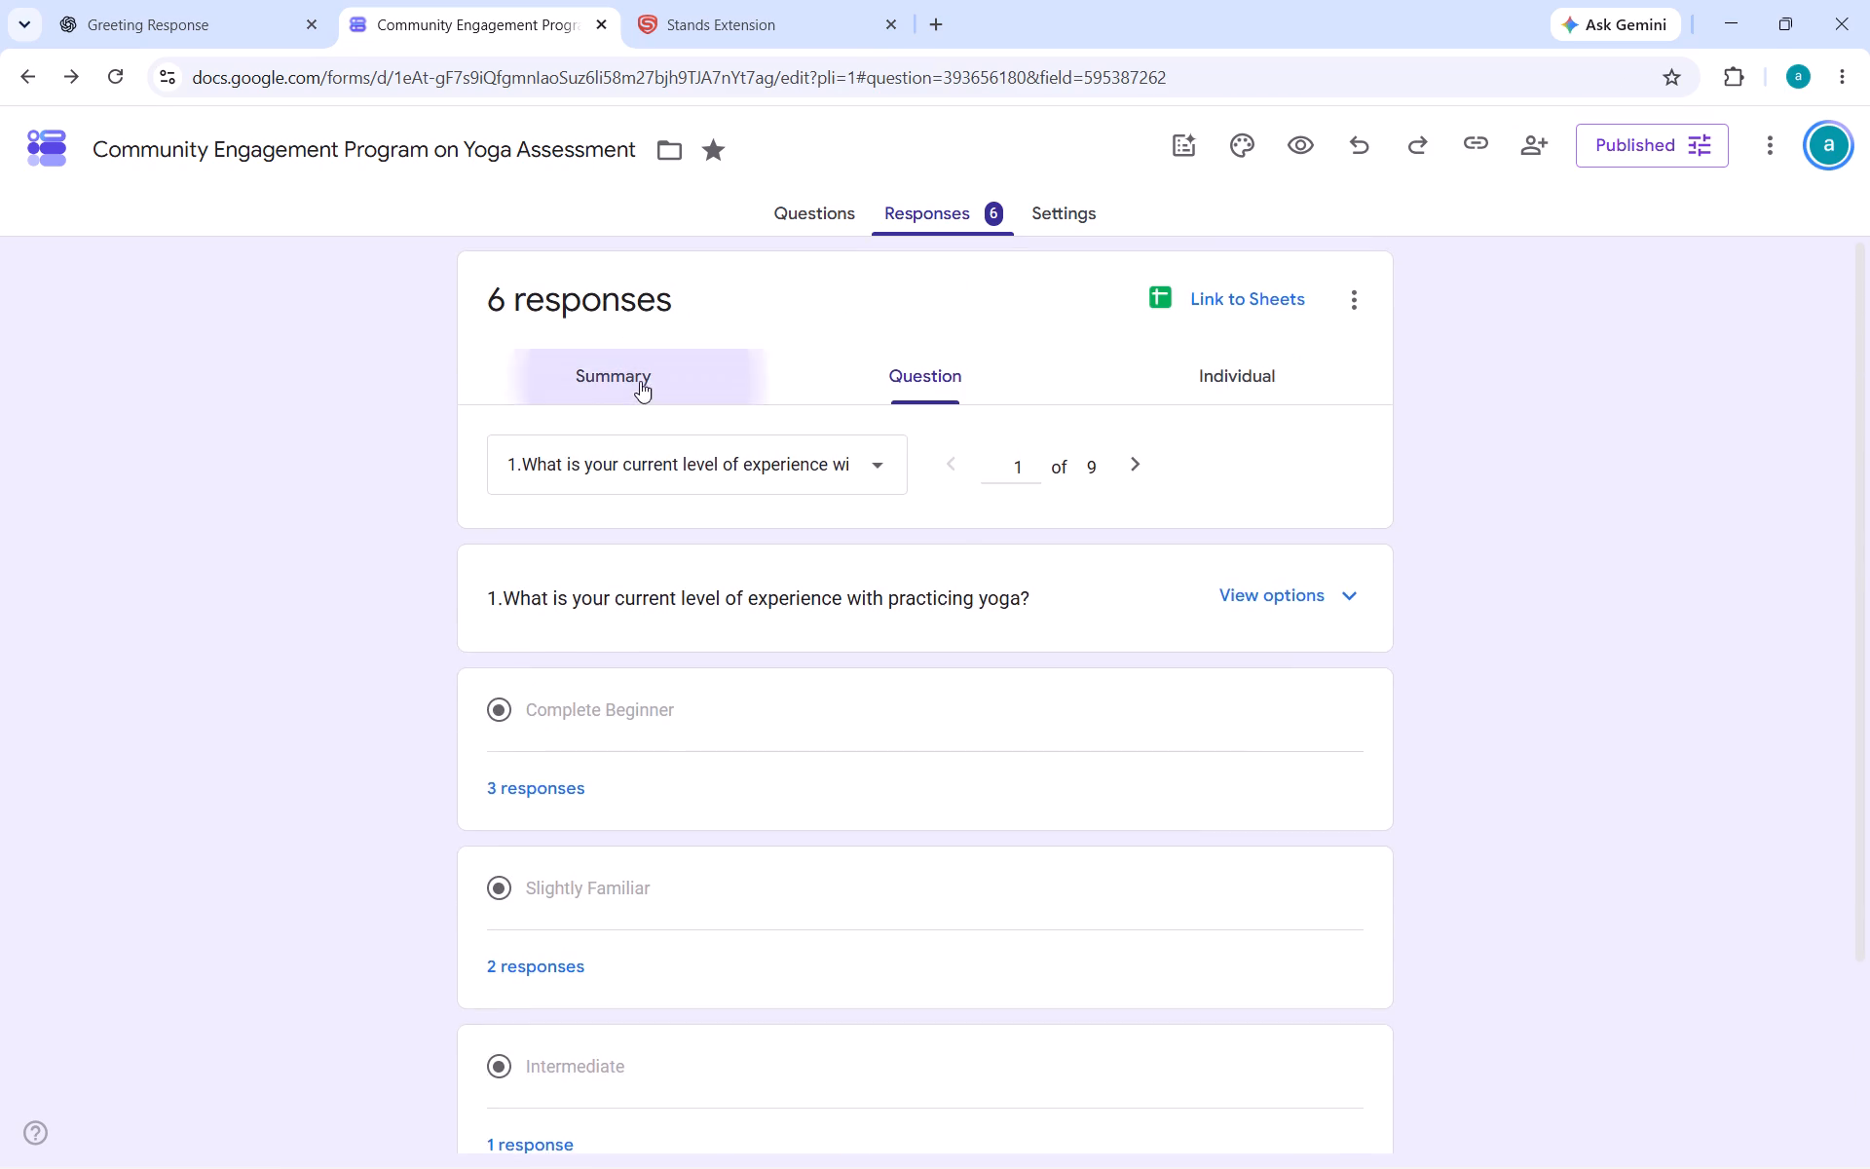
scroll(640, 381, up, 1)
click(640, 381)
scroll(816, 461, down, 12)
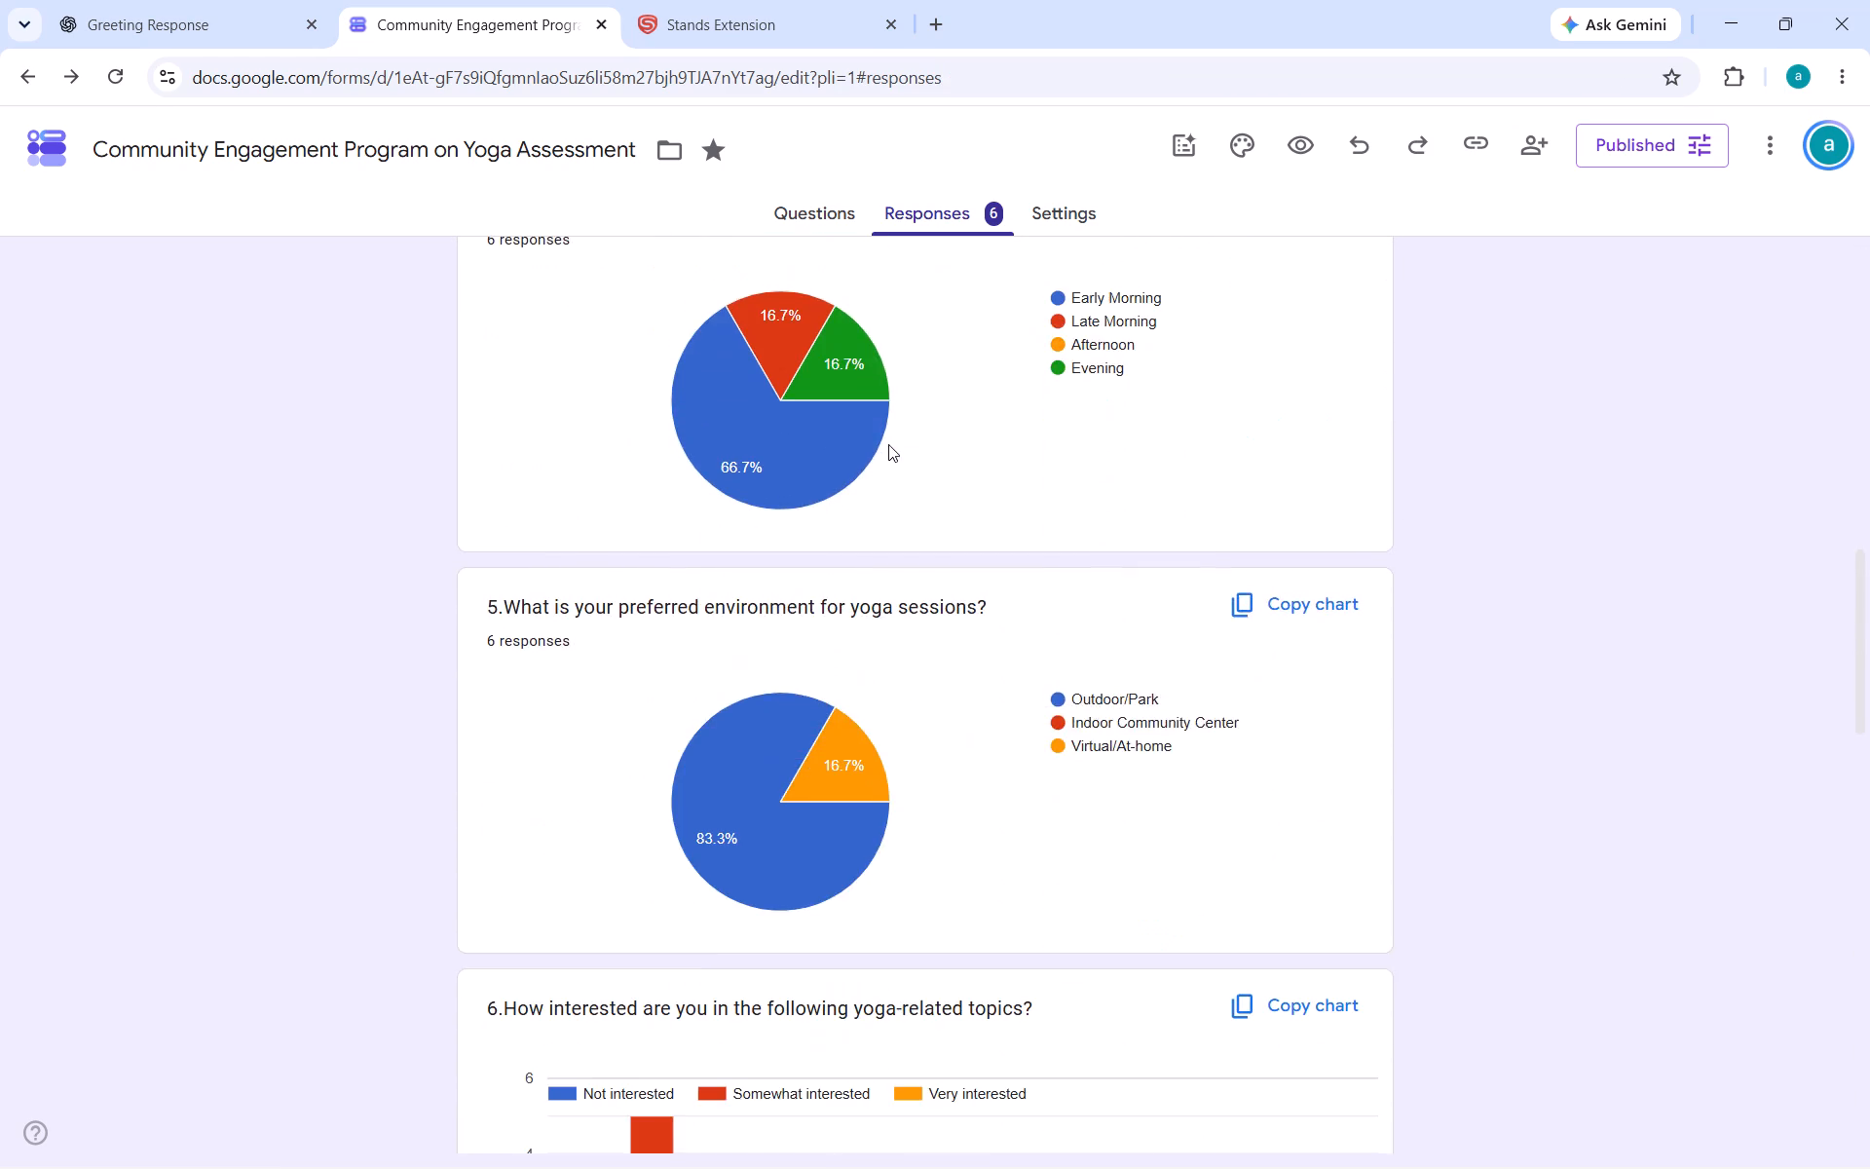
scroll(908, 429, down, 20)
scroll(908, 433, down, 3)
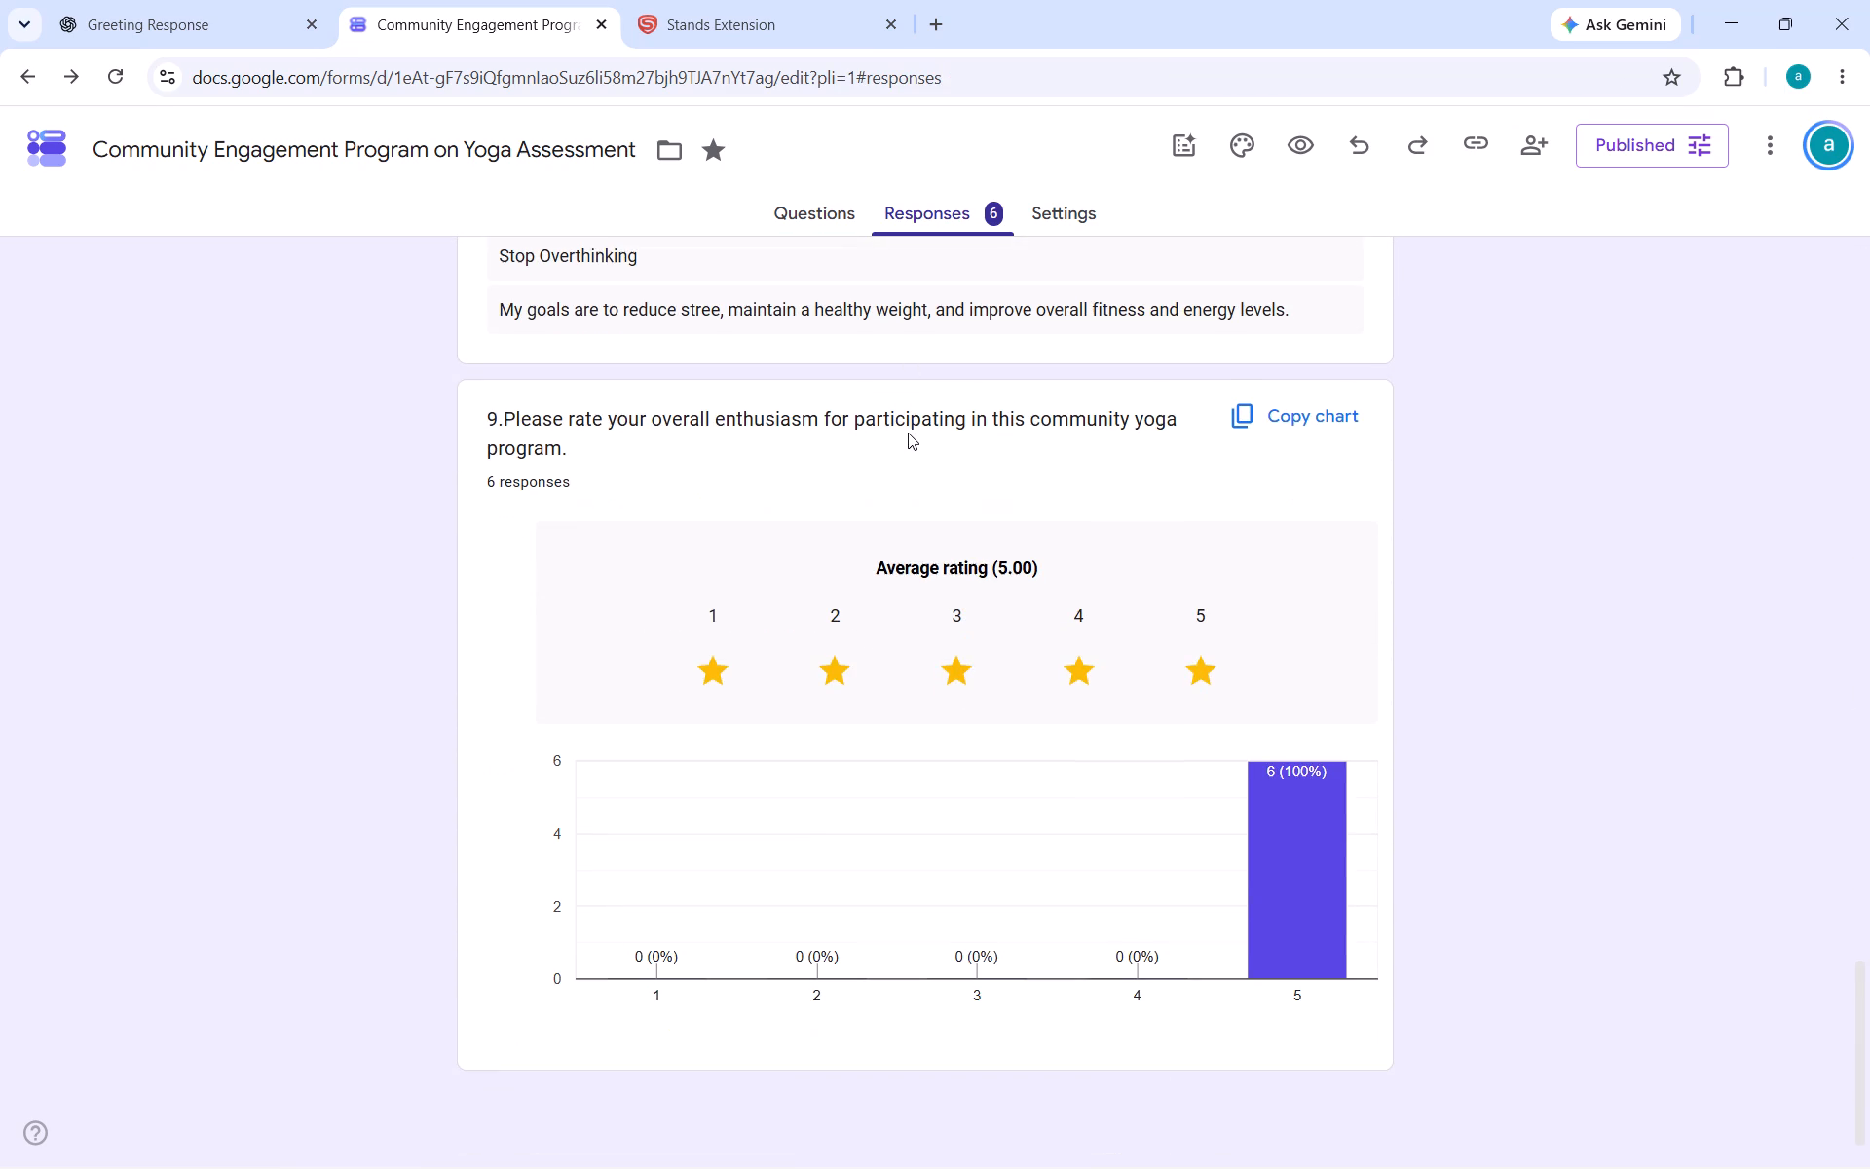
scroll(908, 433, down, 4)
scroll(903, 433, up, 20)
scroll(903, 433, up, 5)
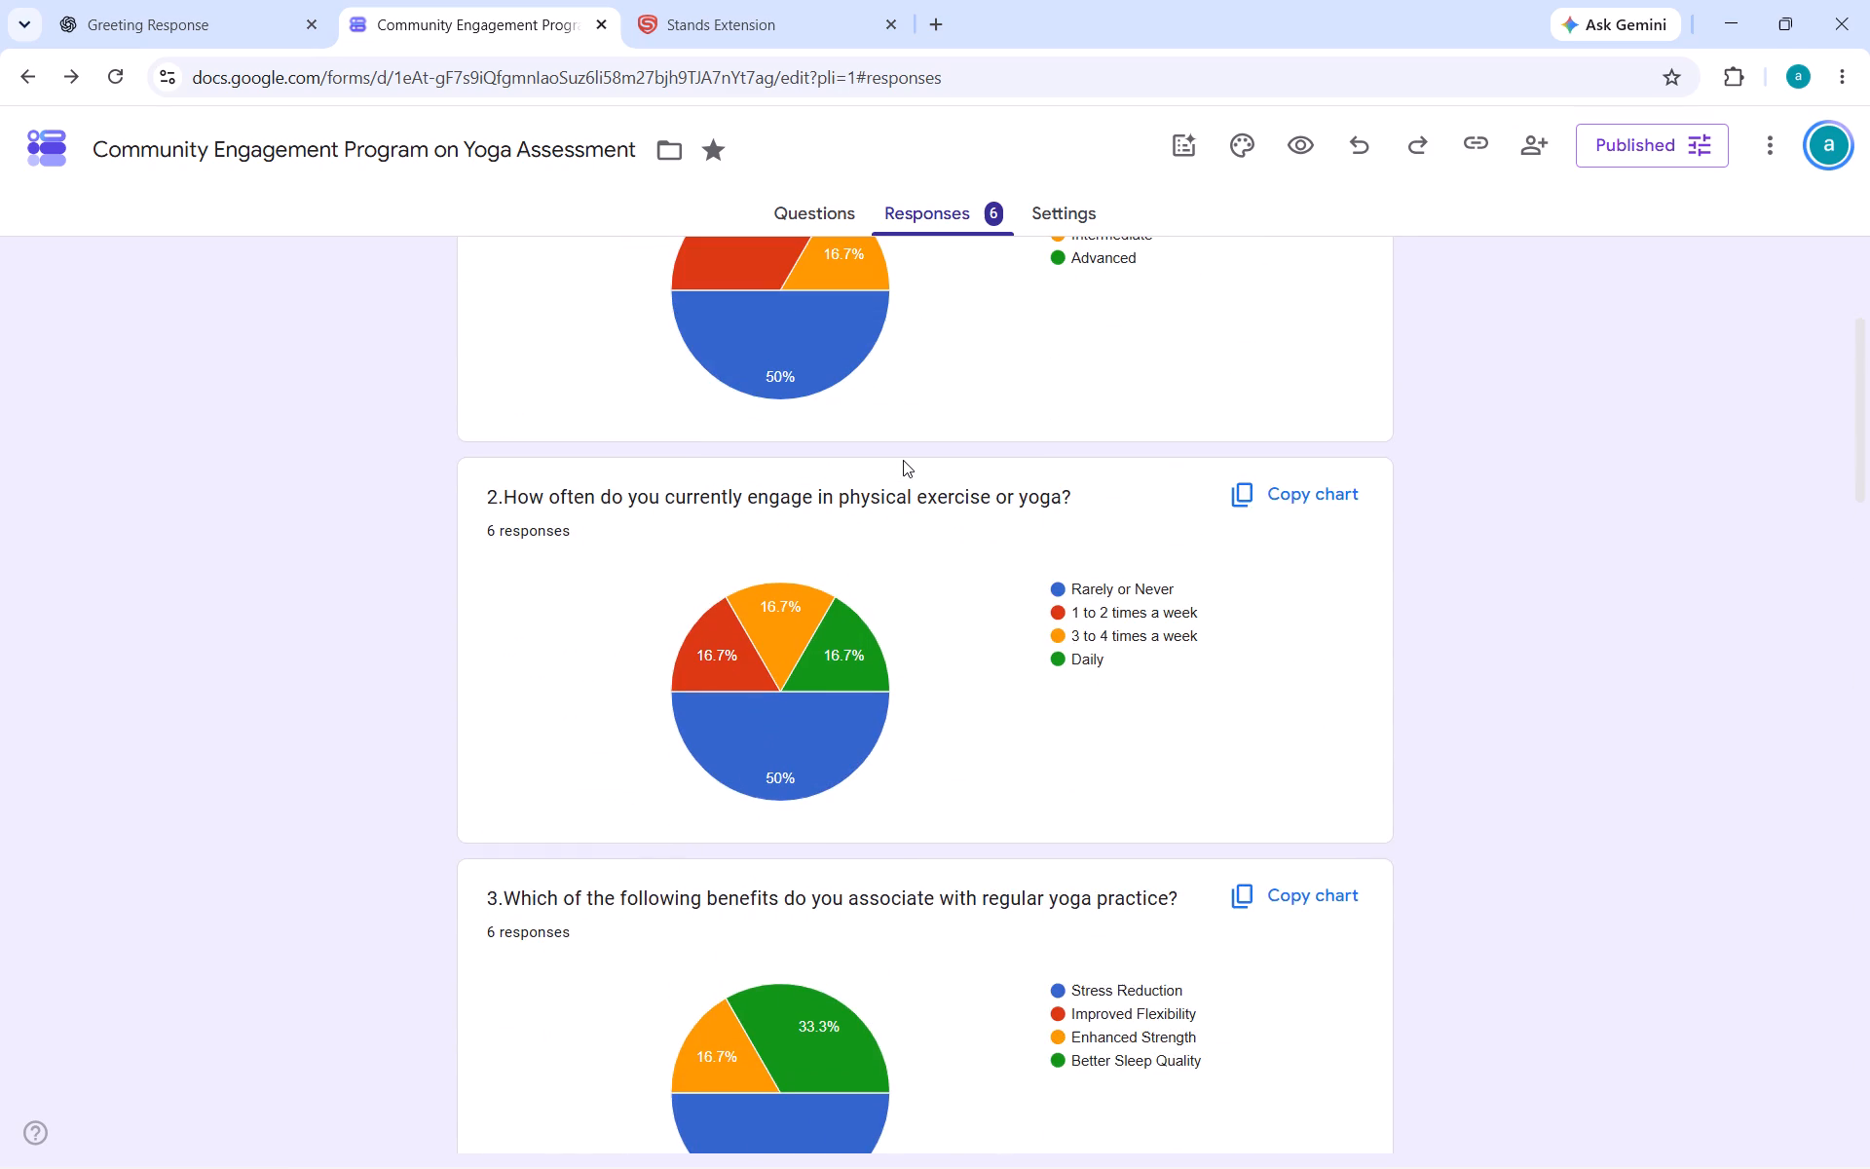
scroll(903, 460, up, 10)
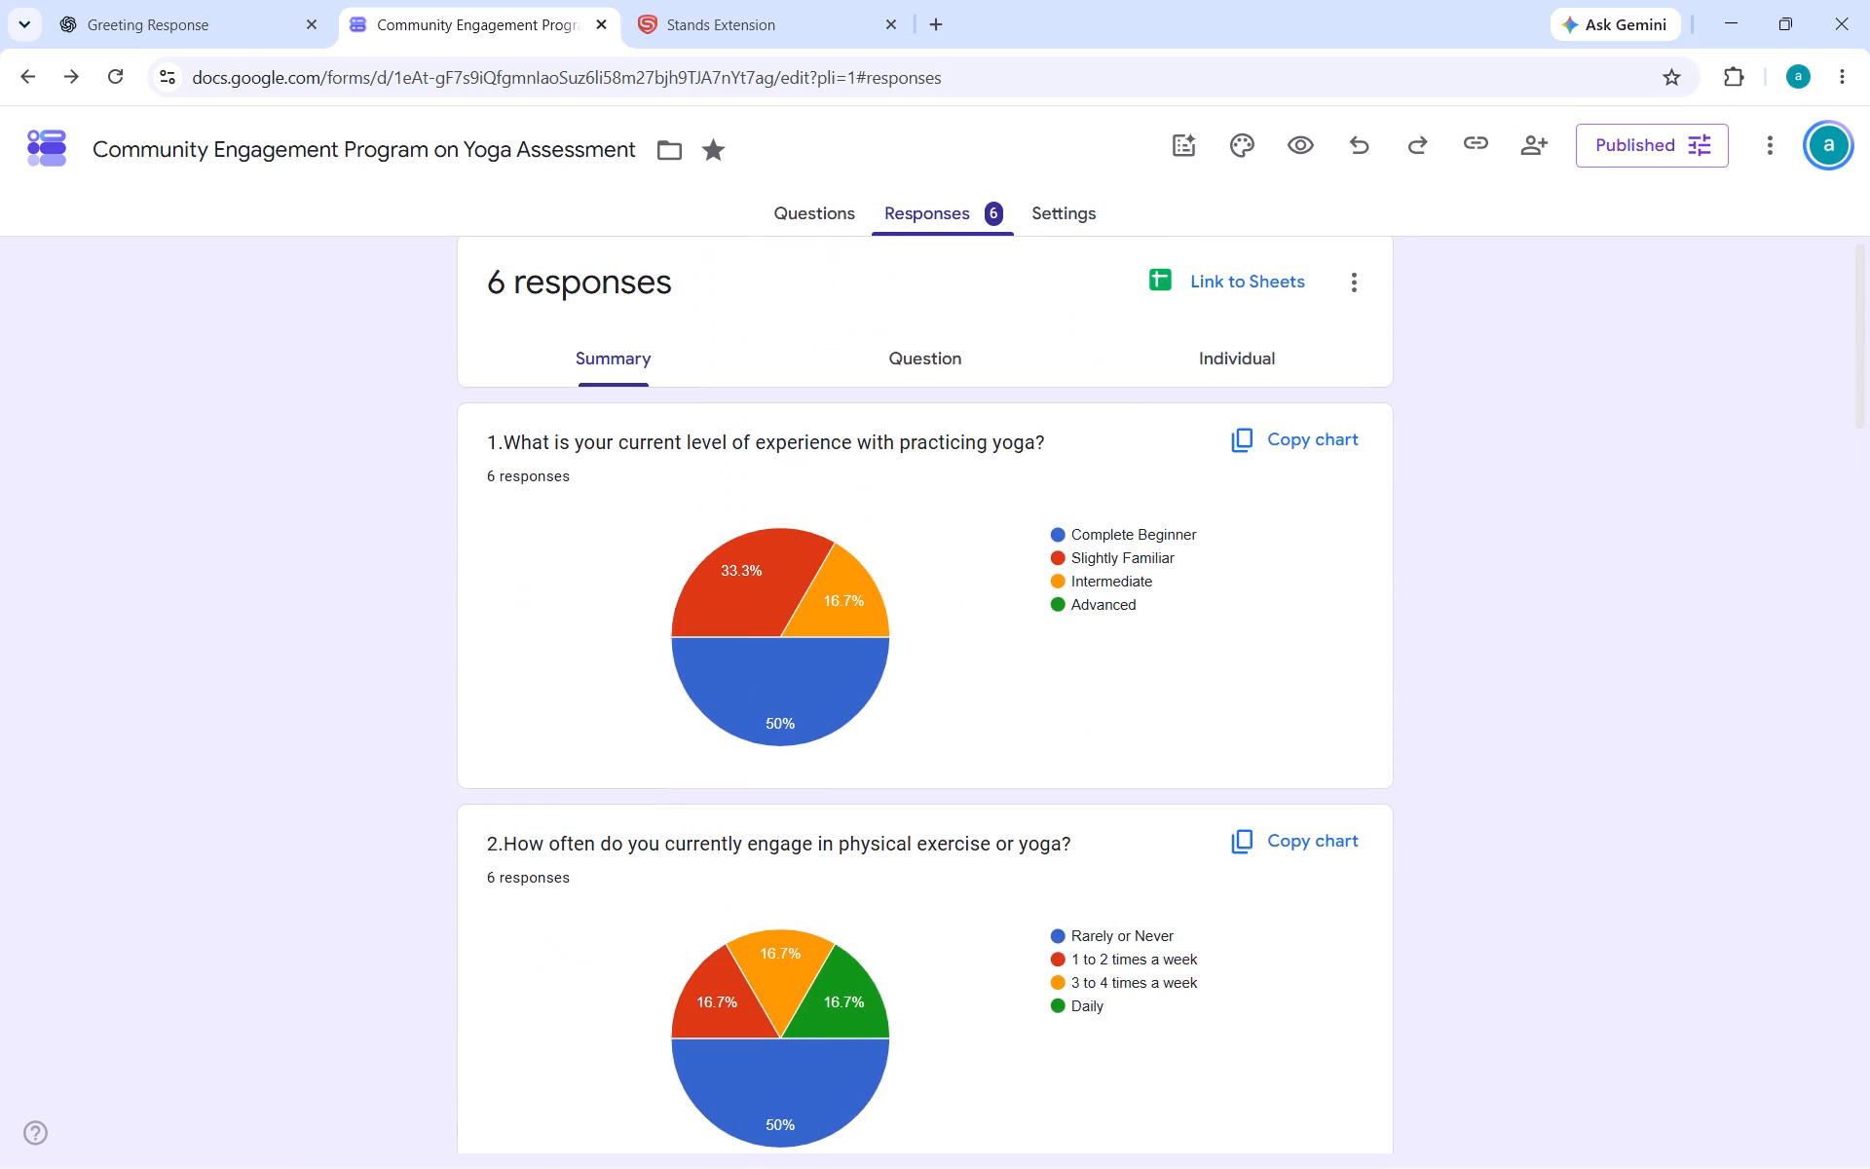
Go through the summary of all nine questions once more, including the topic interest and breathing confidence charts, and return to the start.
scroll(906, 450, down, 17)
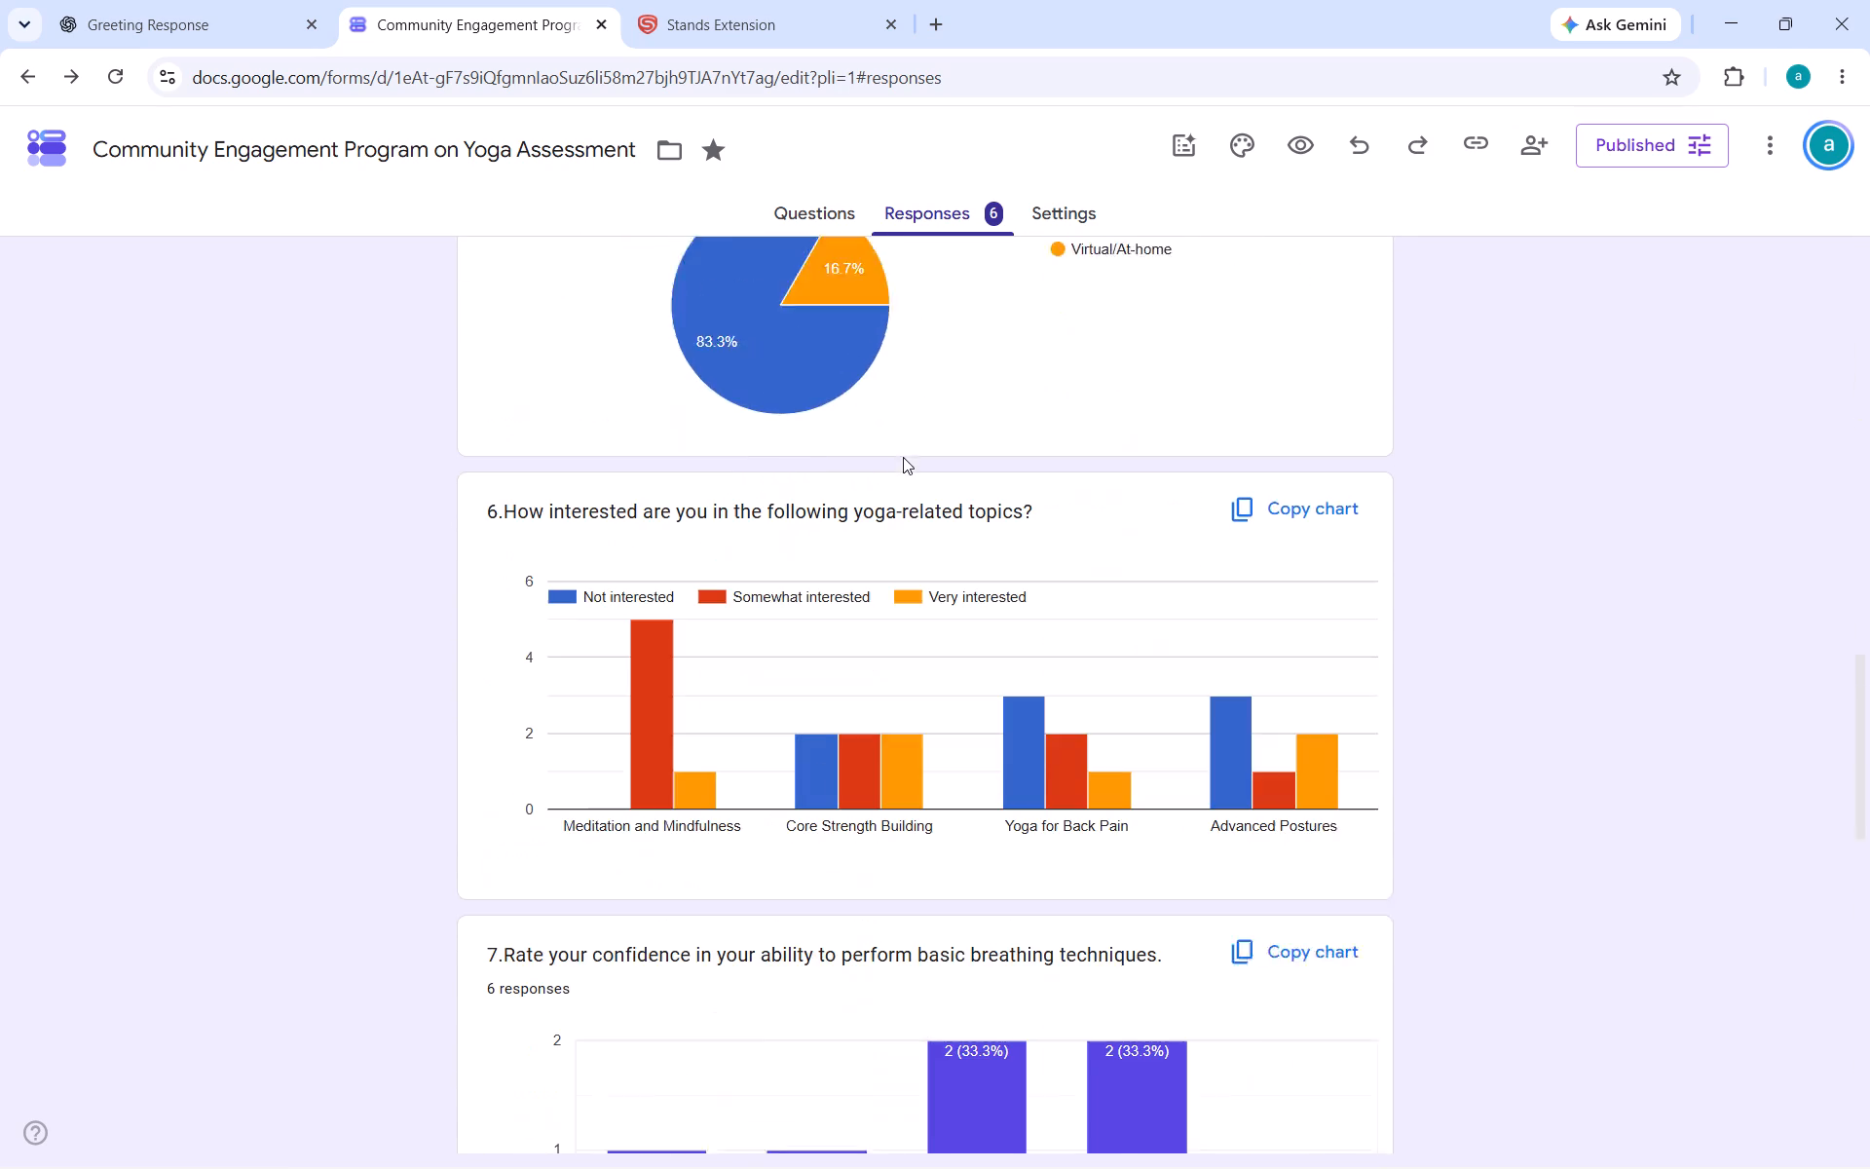
scroll(903, 457, down, 18)
scroll(894, 450, down, 8)
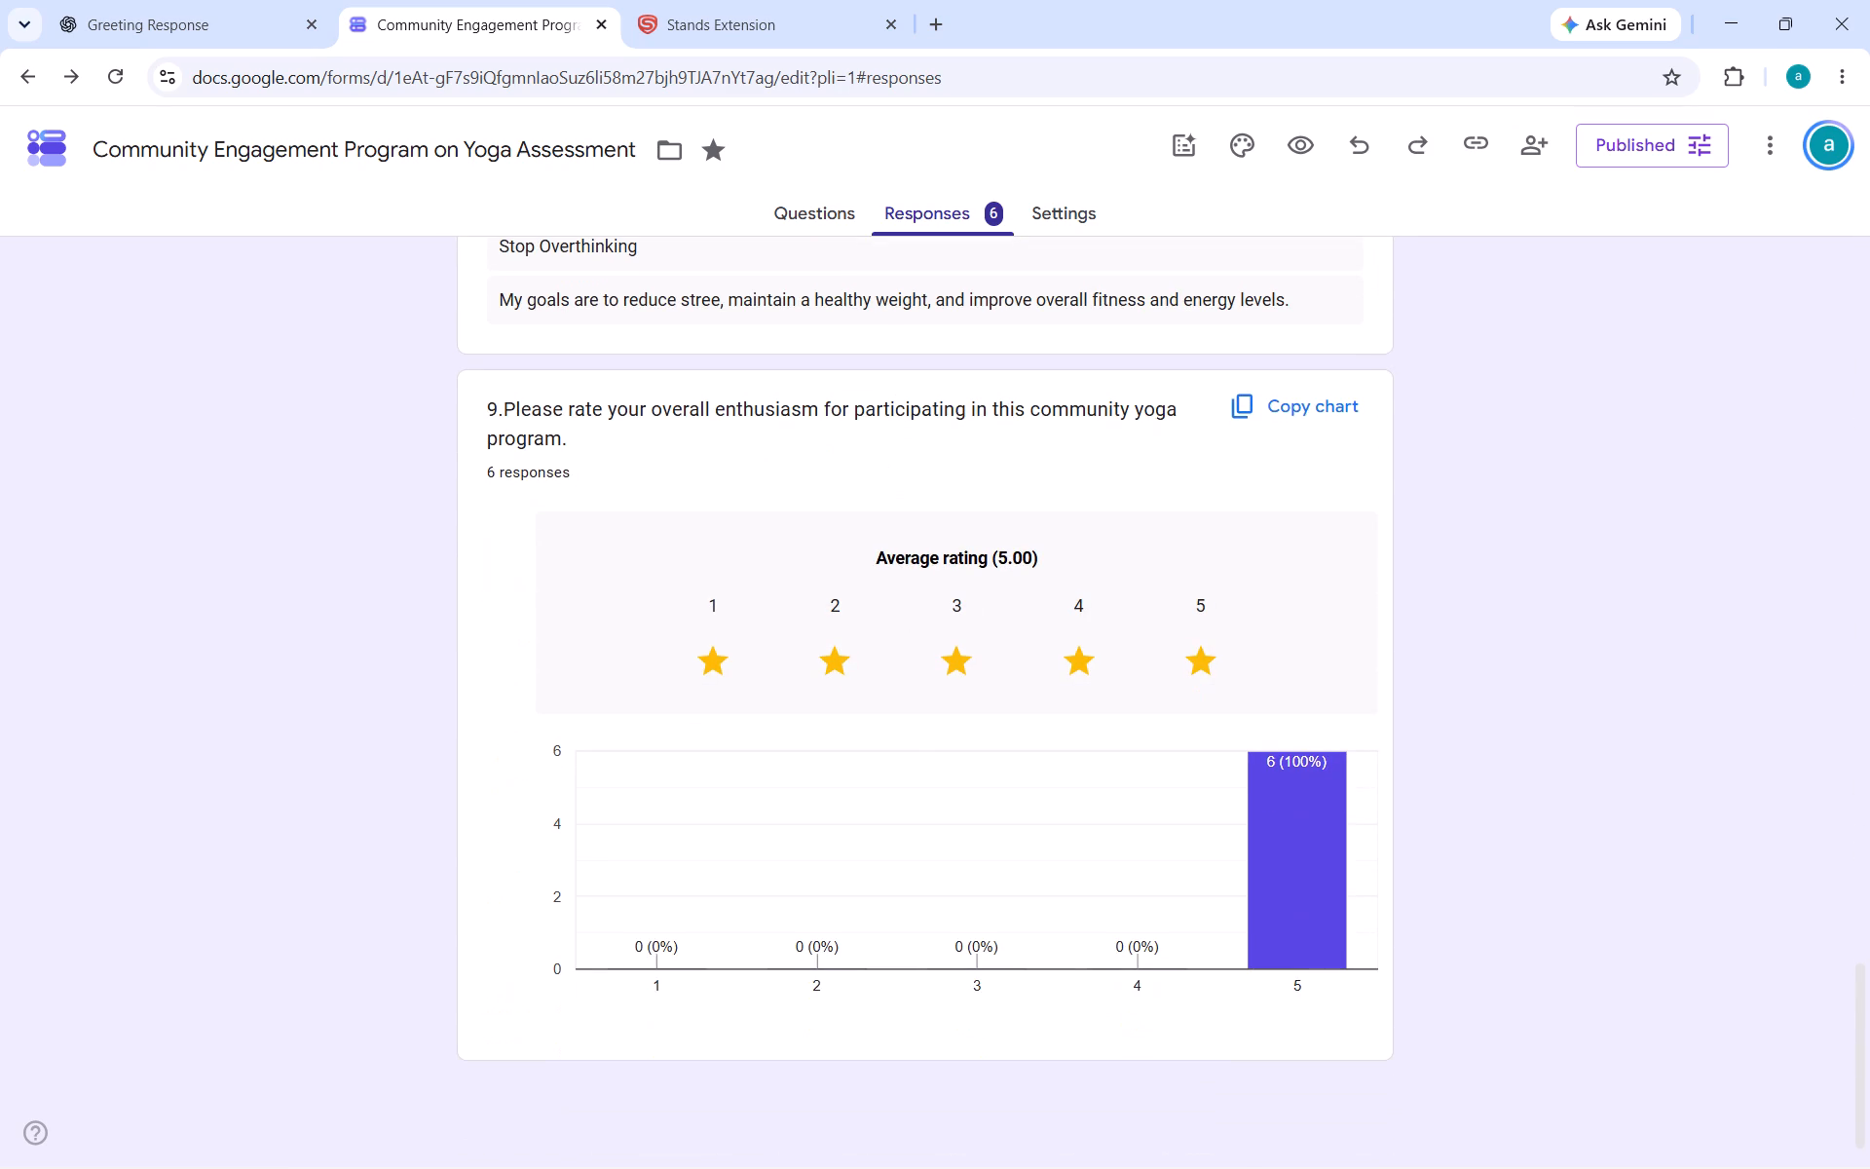
scroll(879, 420, up, 7)
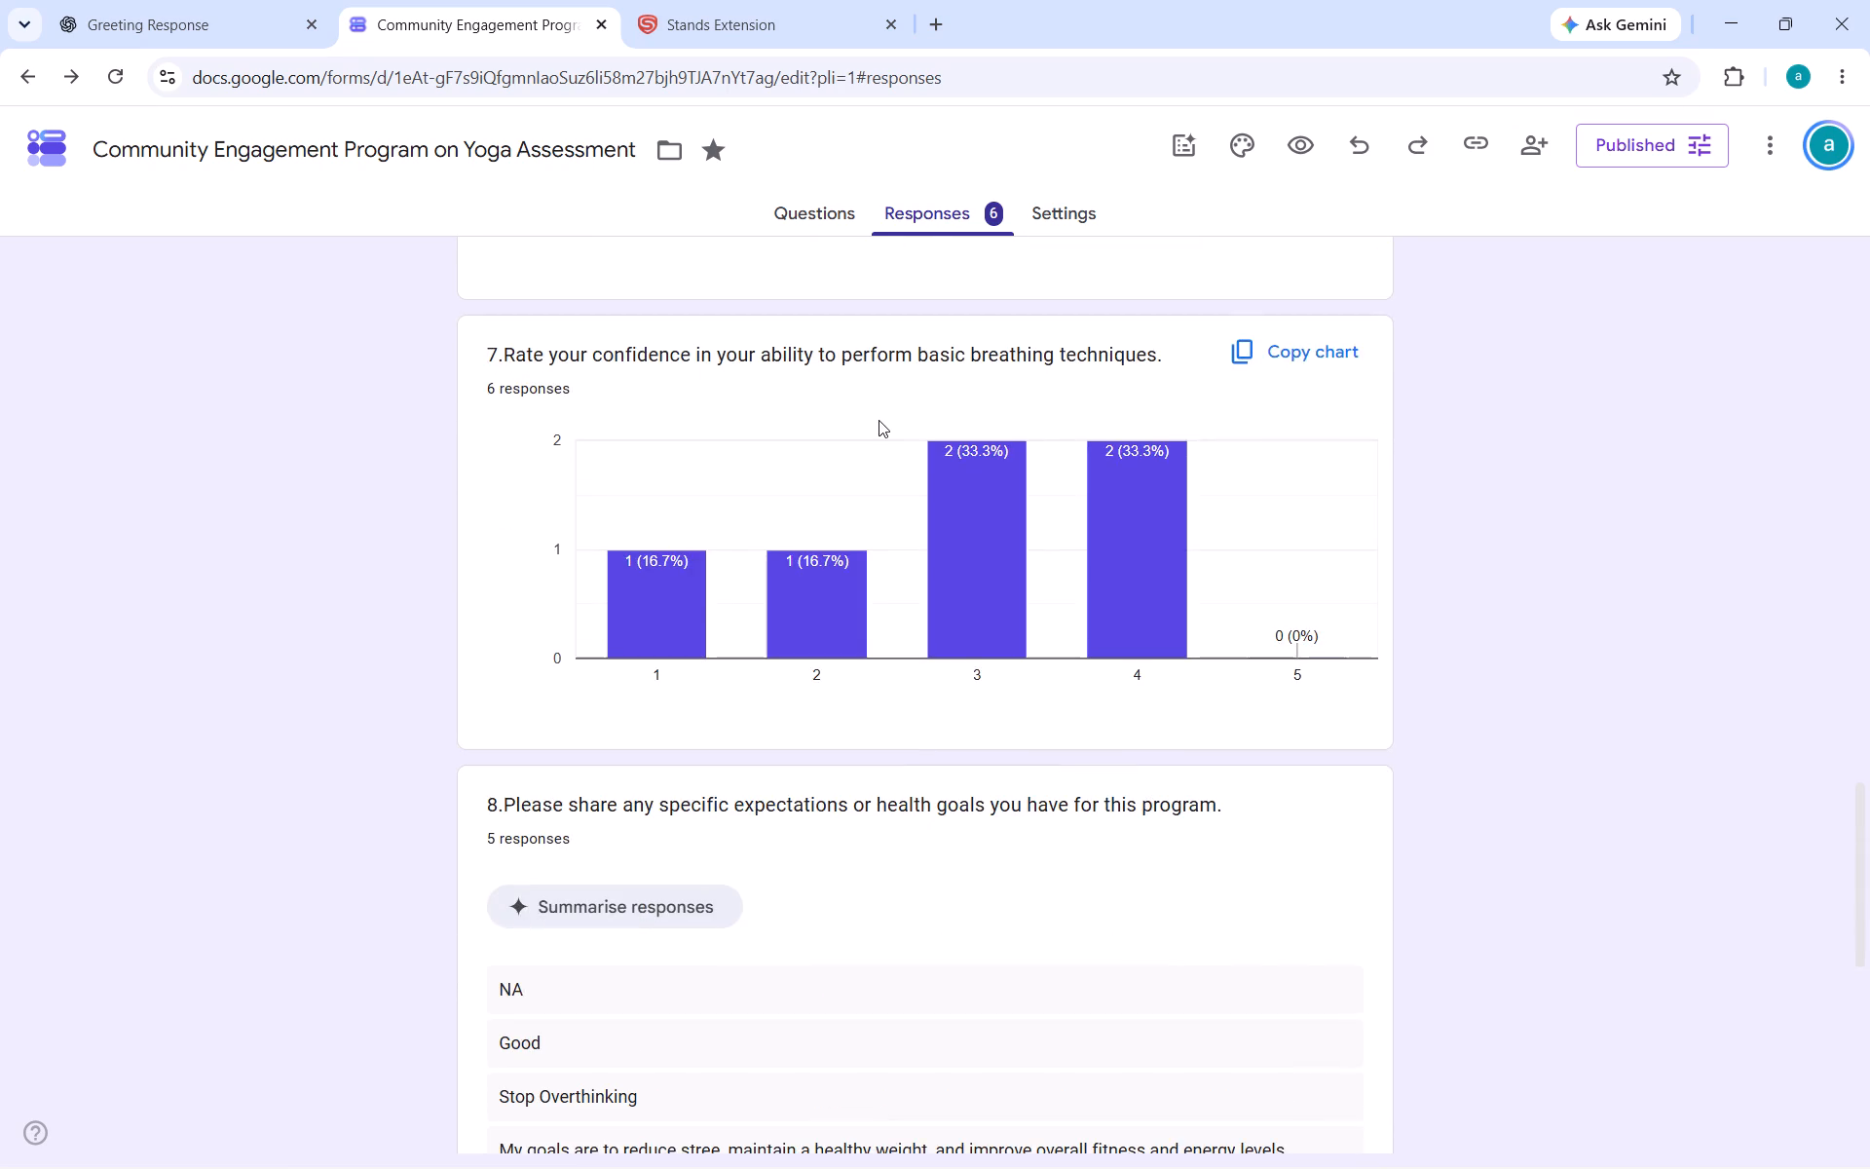
scroll(879, 420, up, 19)
scroll(878, 420, up, 4)
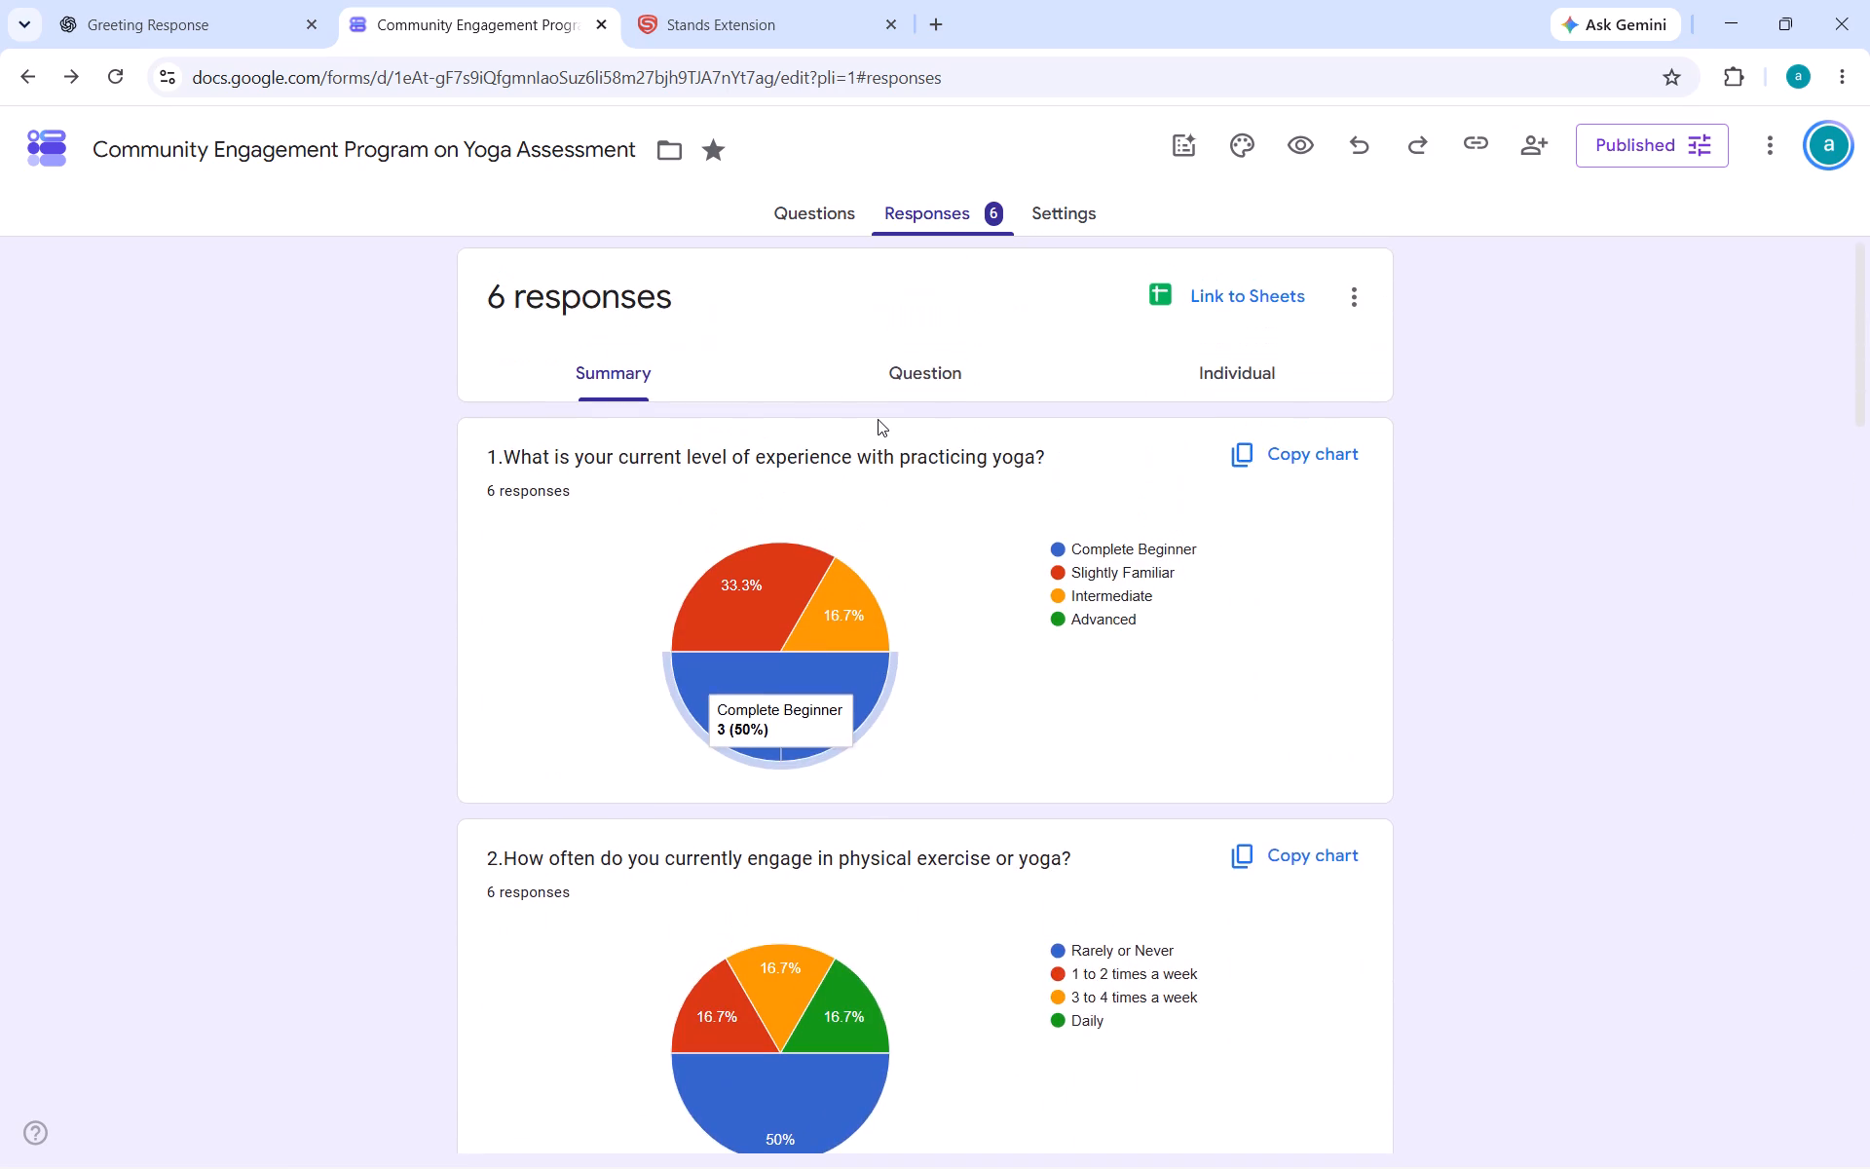
scroll(878, 419, up, 12)
scroll(878, 419, up, 10)
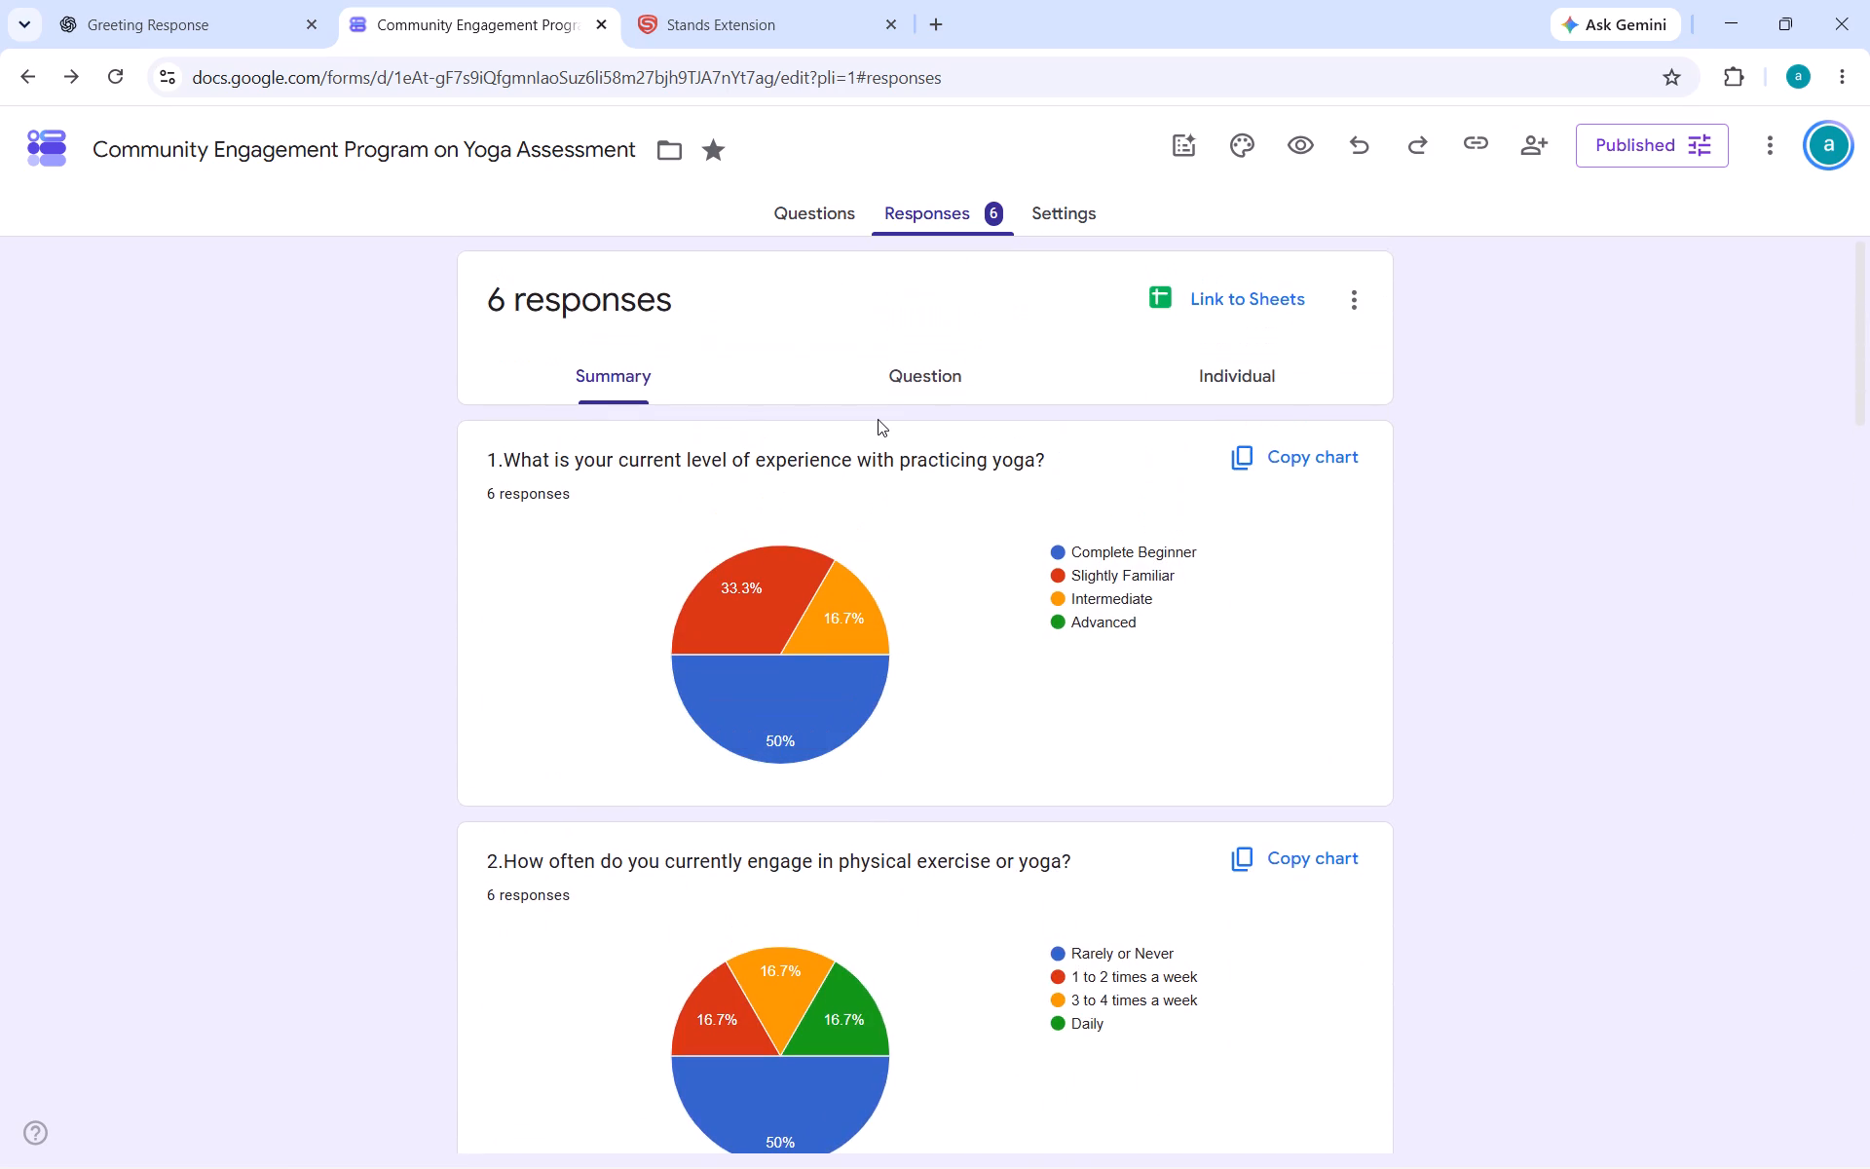
scroll(878, 419, up, 2)
Open the first individual response, skim its answers on yoga habits and preferences, and return to its beginning.
click(1214, 374)
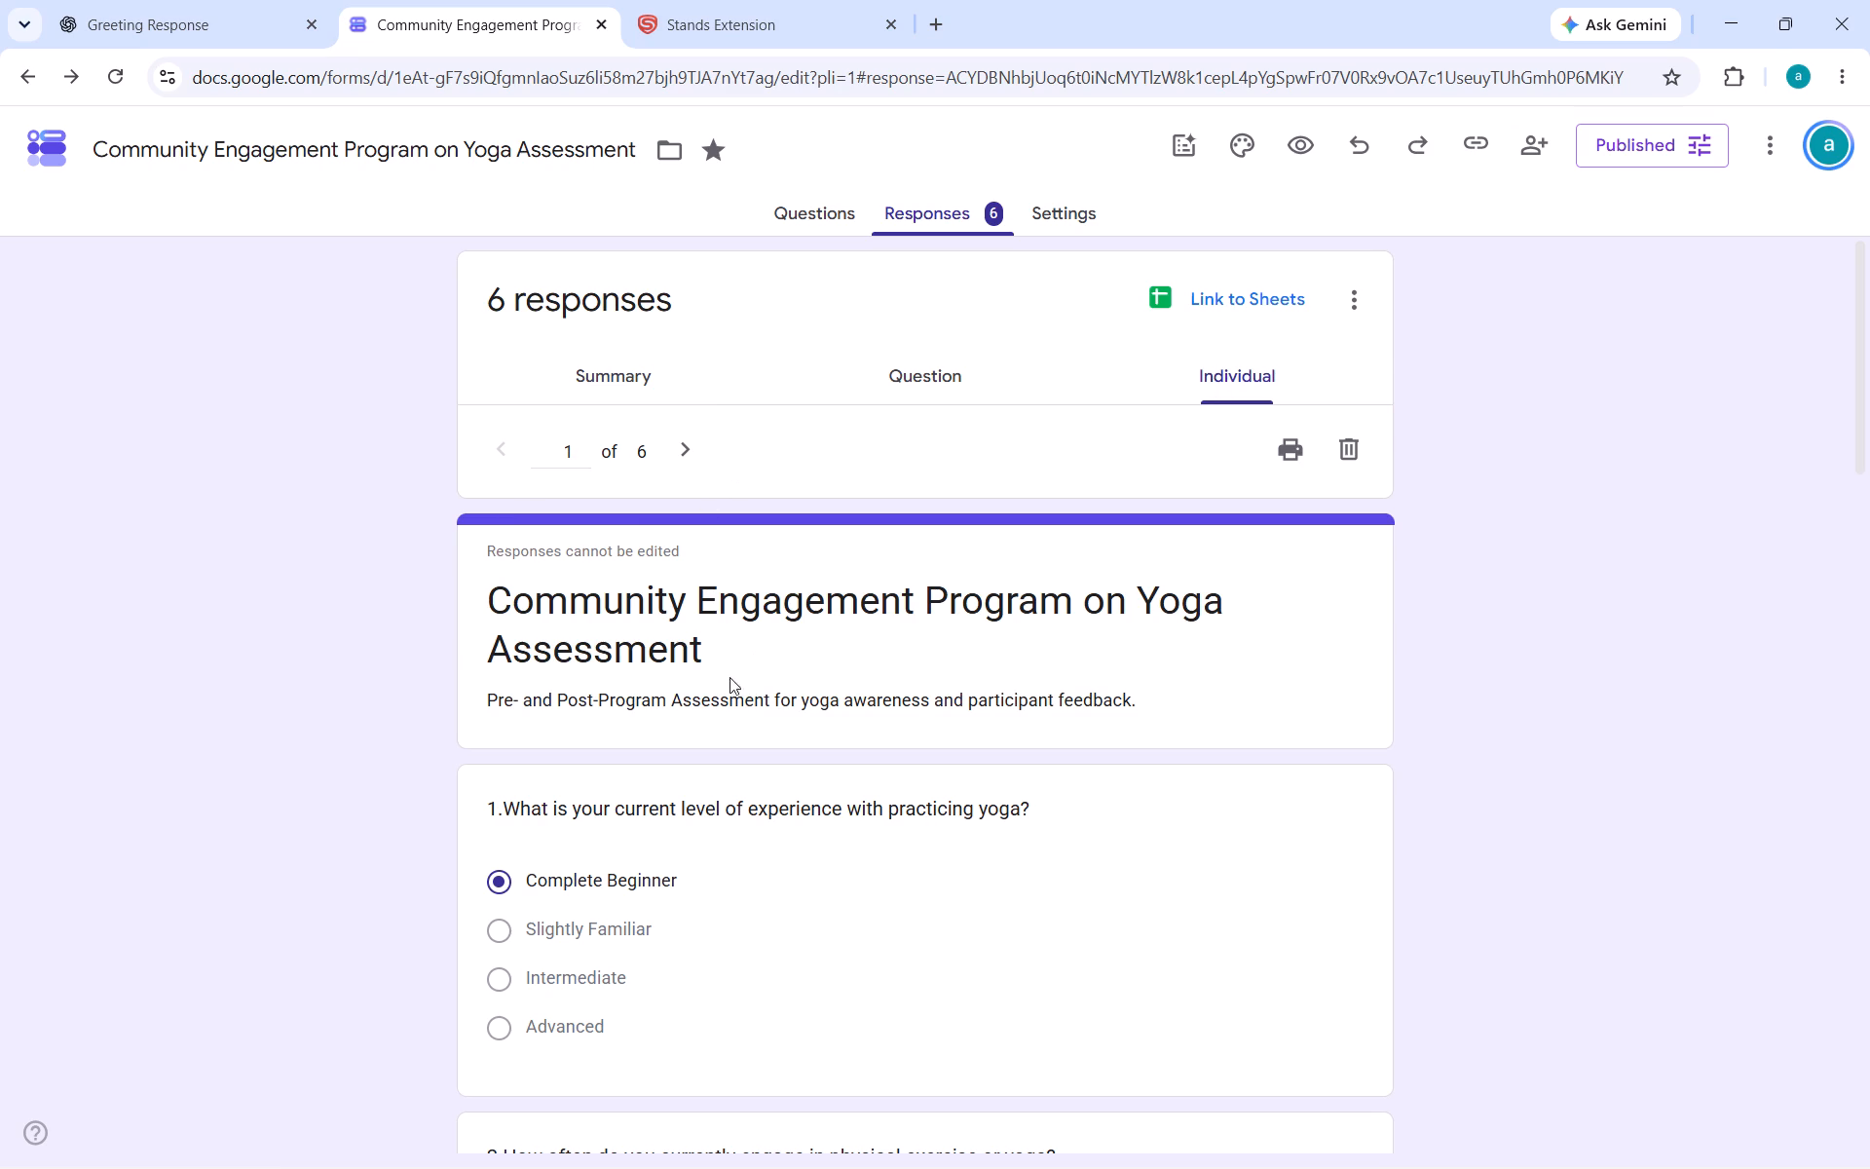
scroll(720, 656, down, 3)
scroll(569, 704, down, 10)
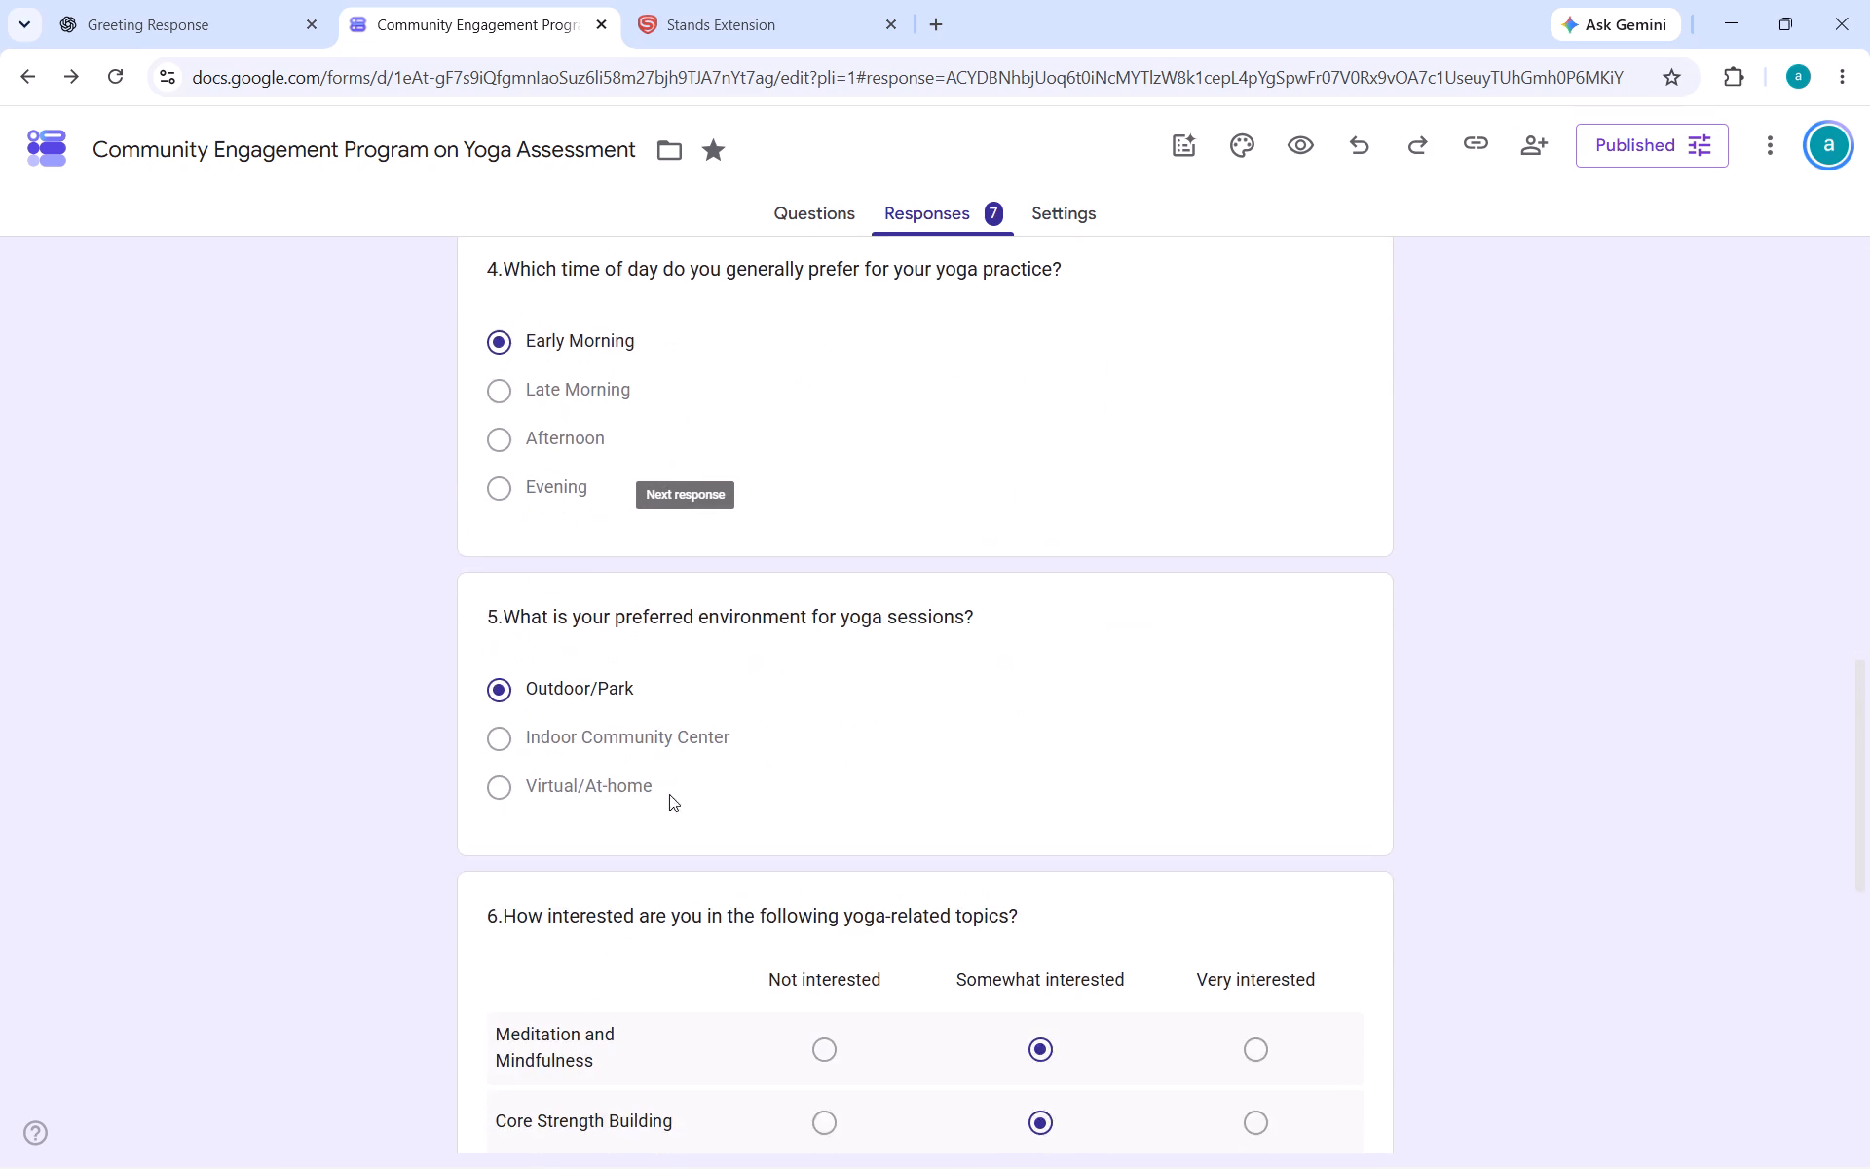
scroll(680, 758, down, 19)
scroll(739, 678, up, 20)
scroll(739, 678, up, 1)
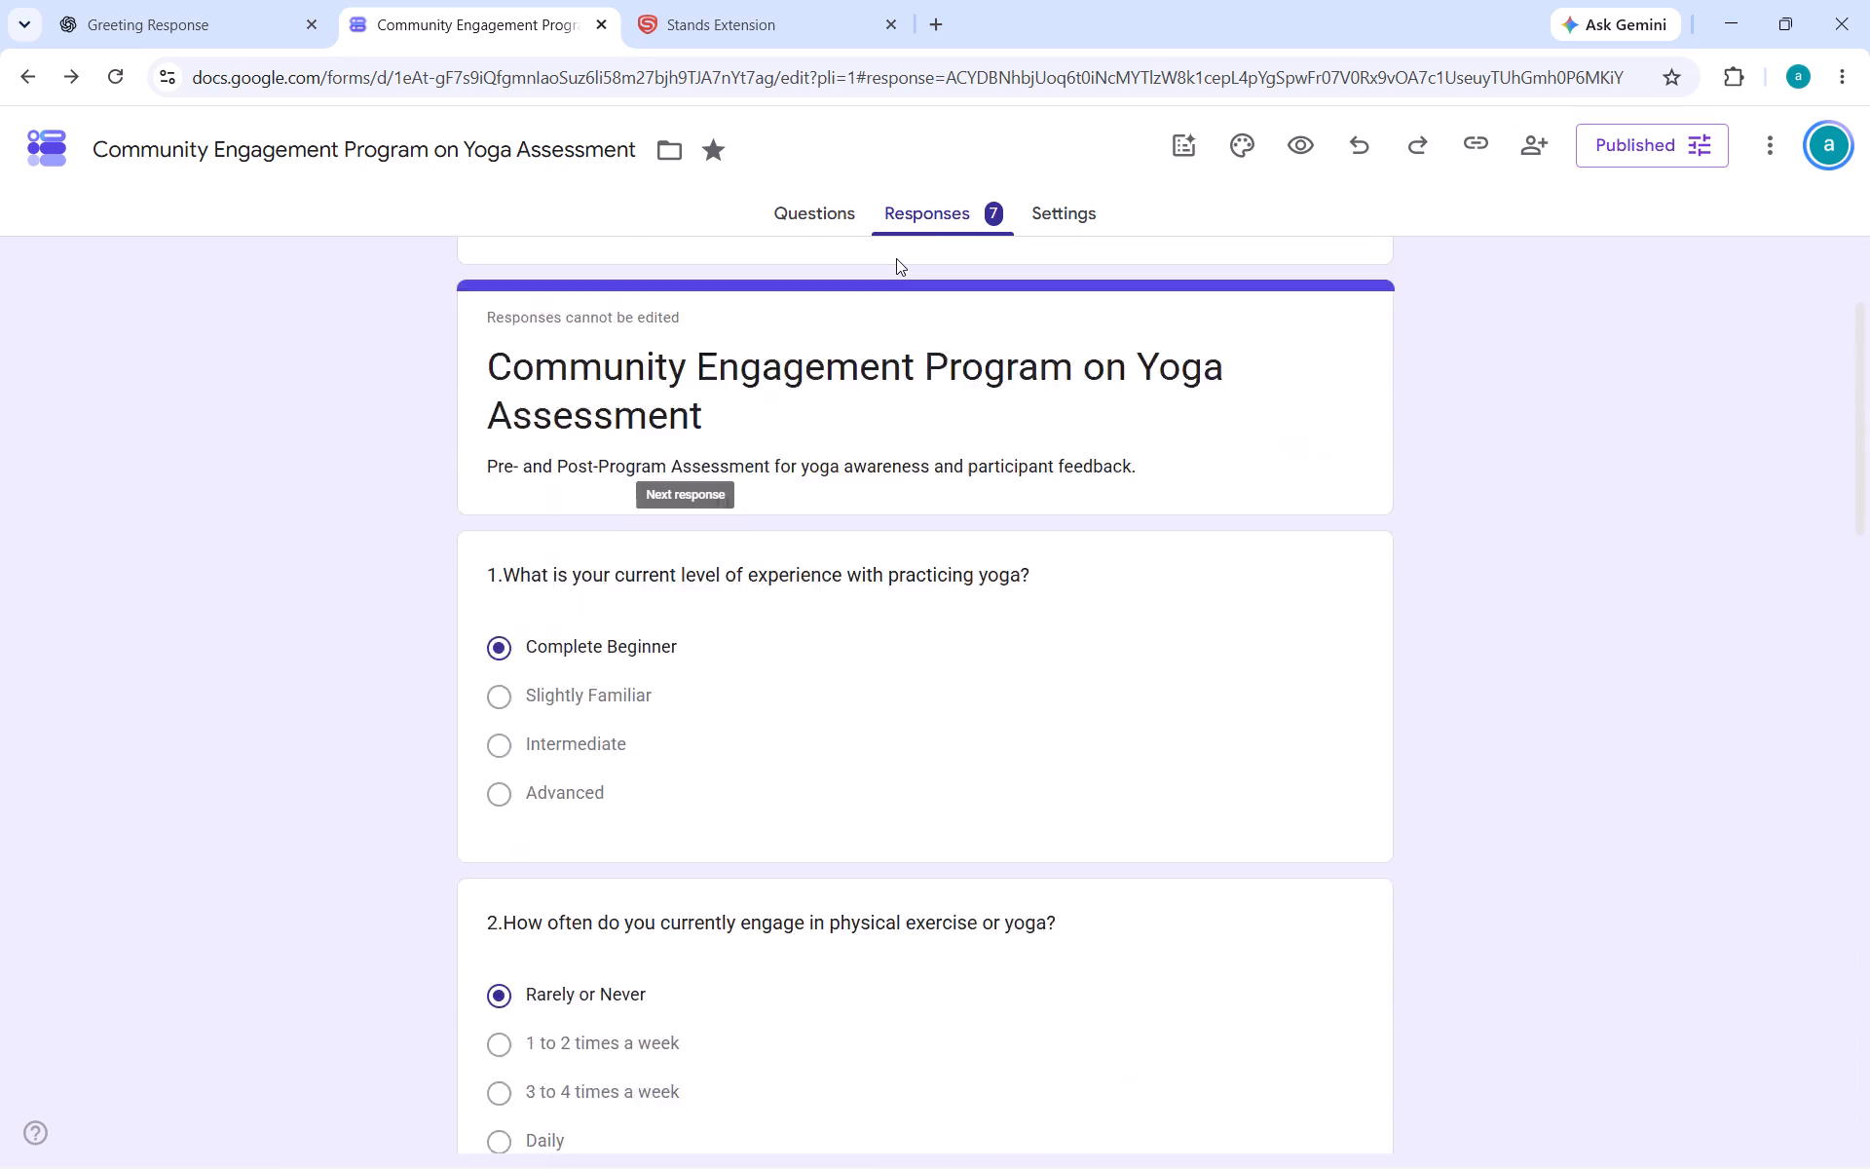
scroll(896, 258, up, 8)
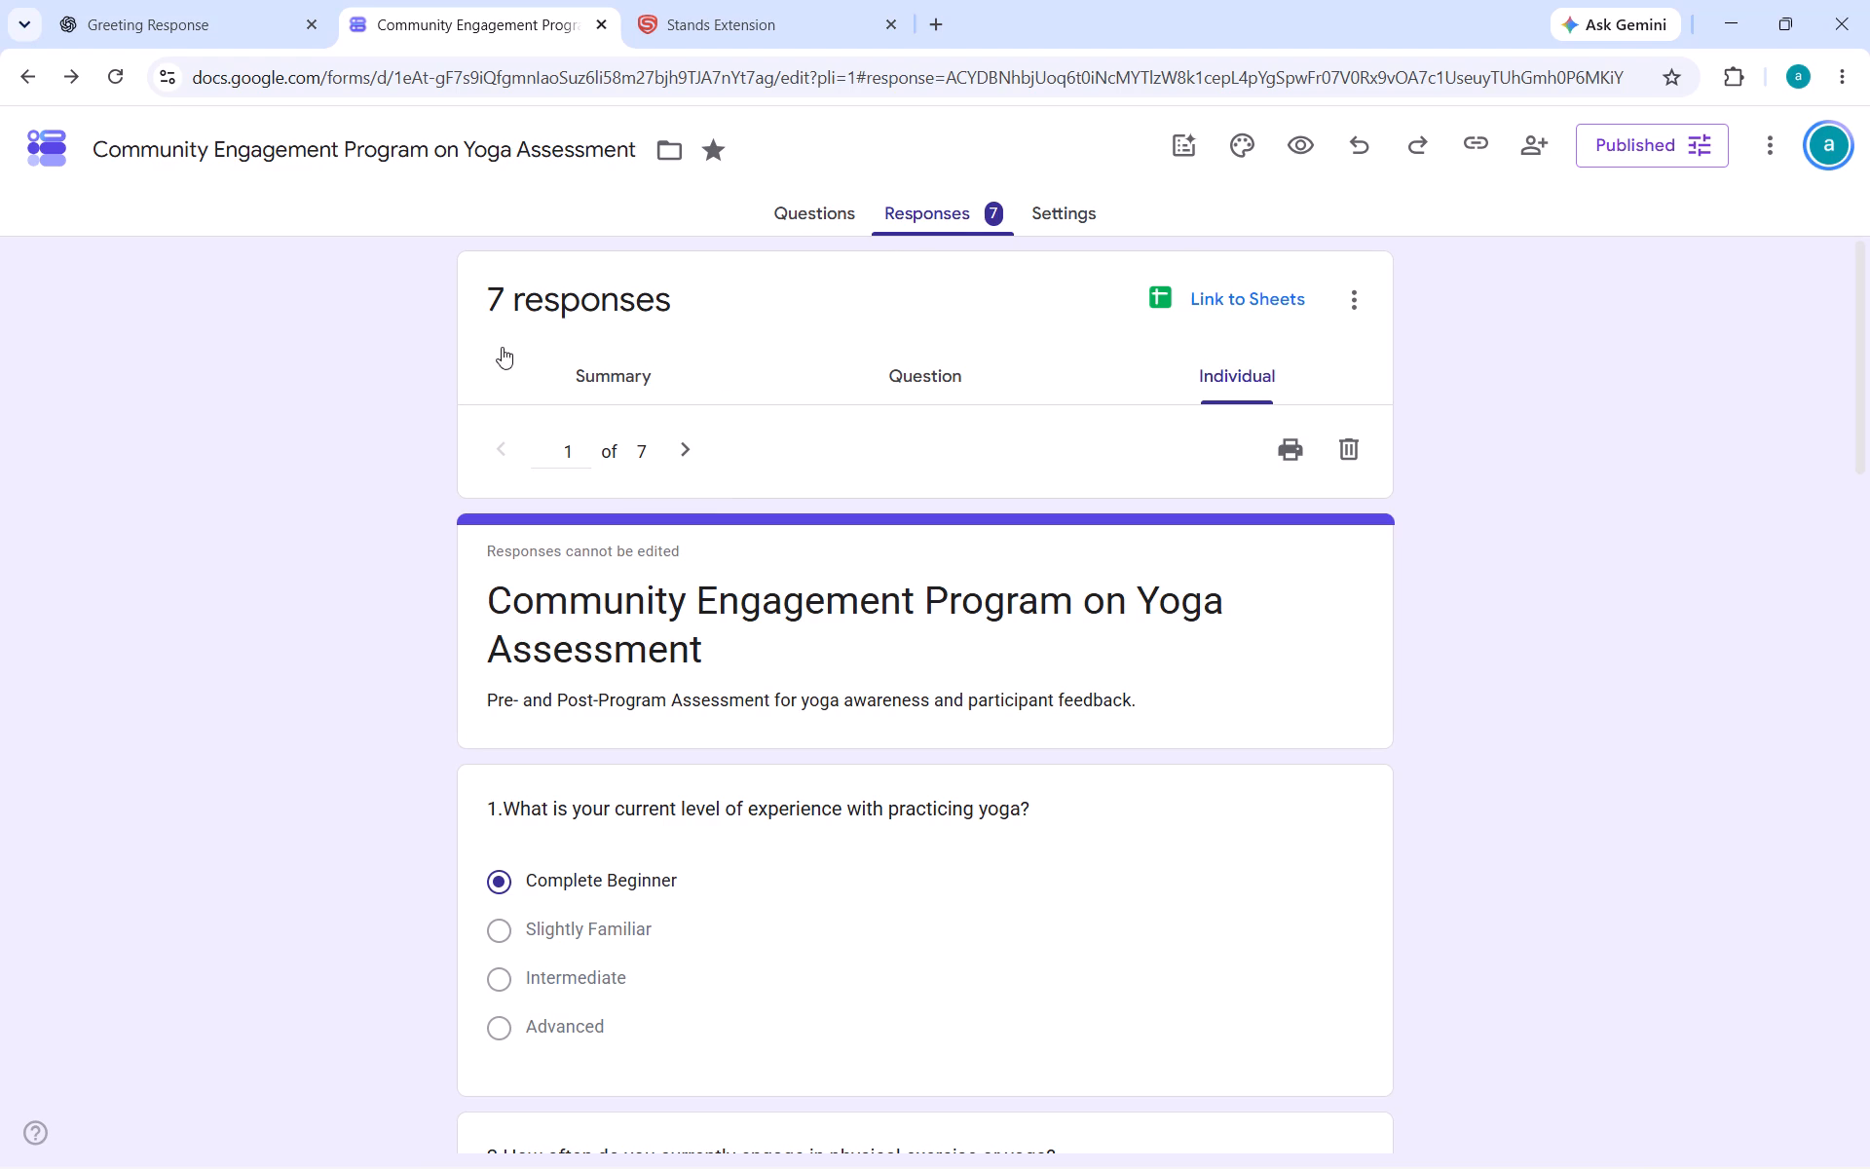
Look over the additional actions available for the collected responses, and close them without choosing any.
click(517, 311)
click(739, 283)
click(1352, 282)
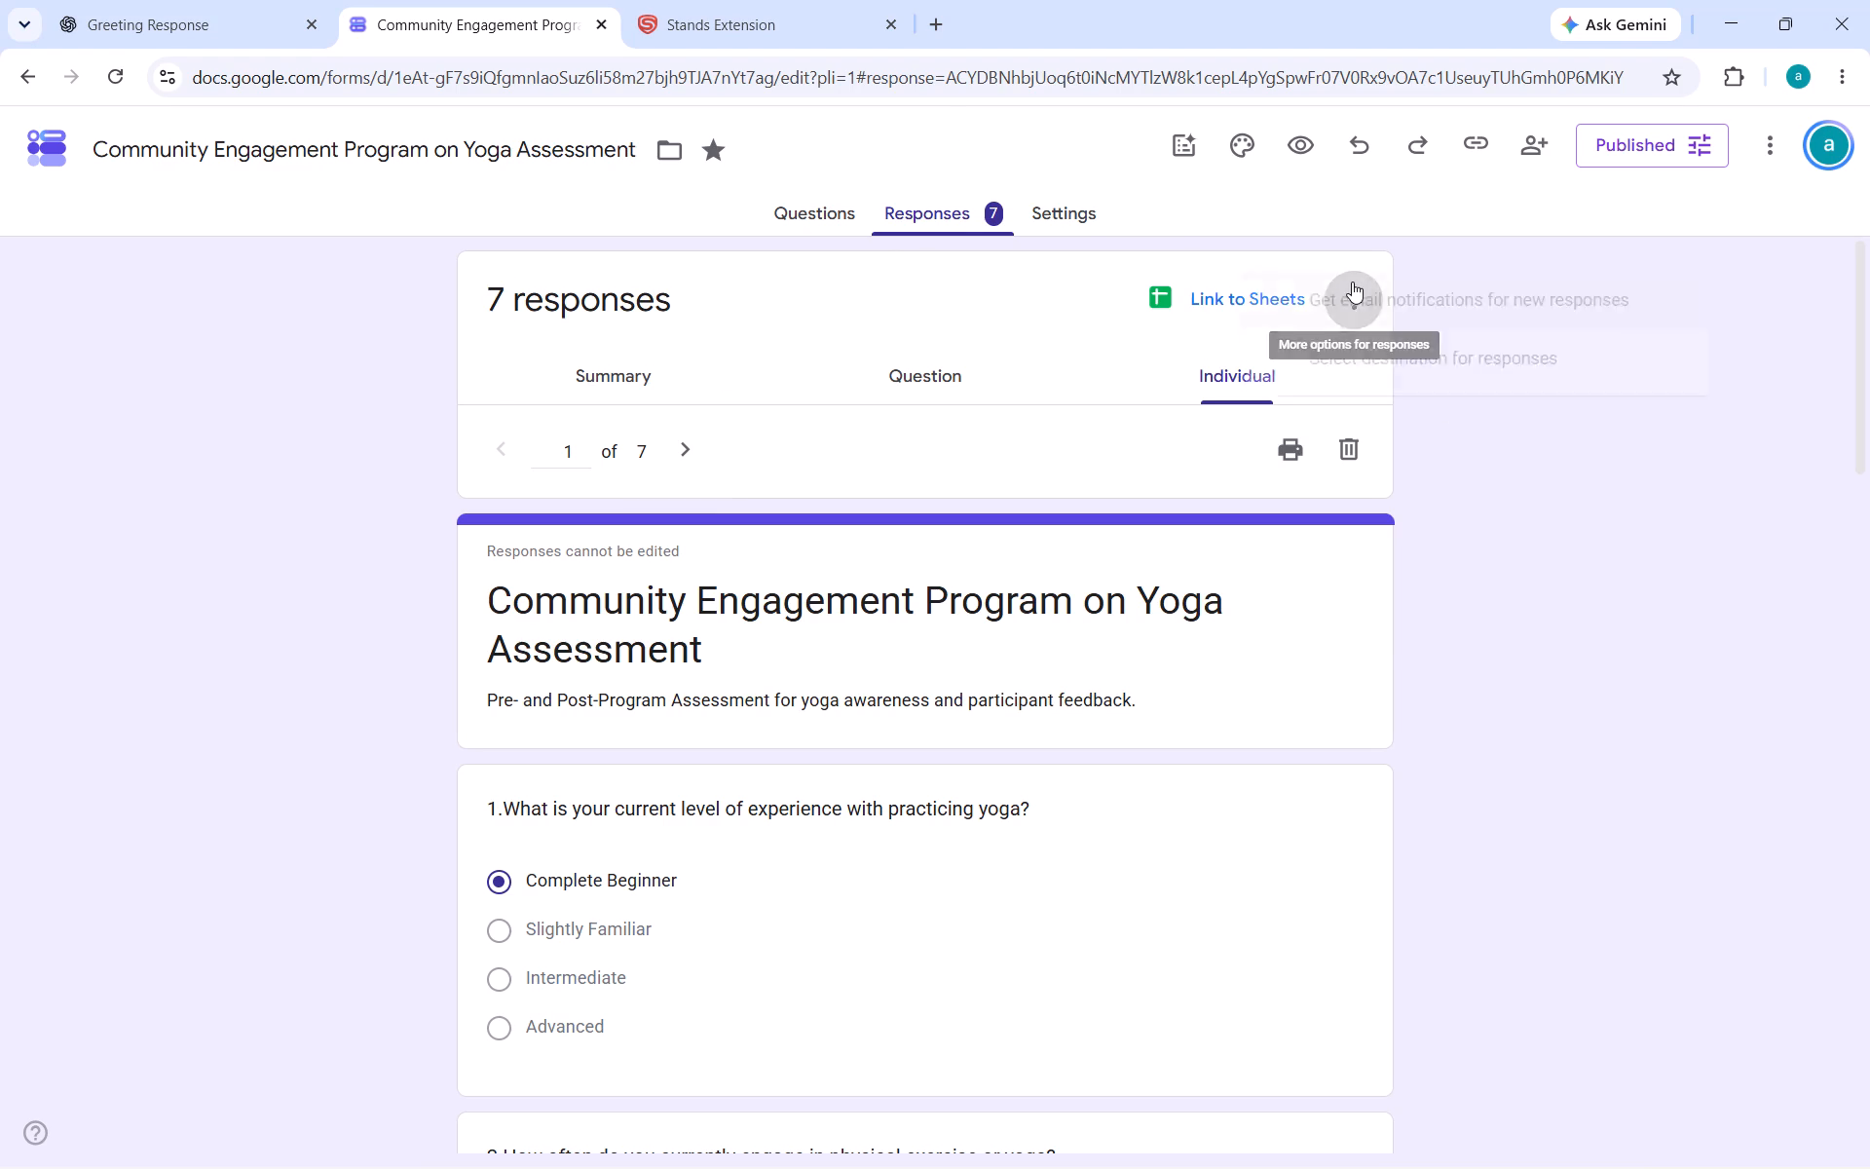
click(1504, 592)
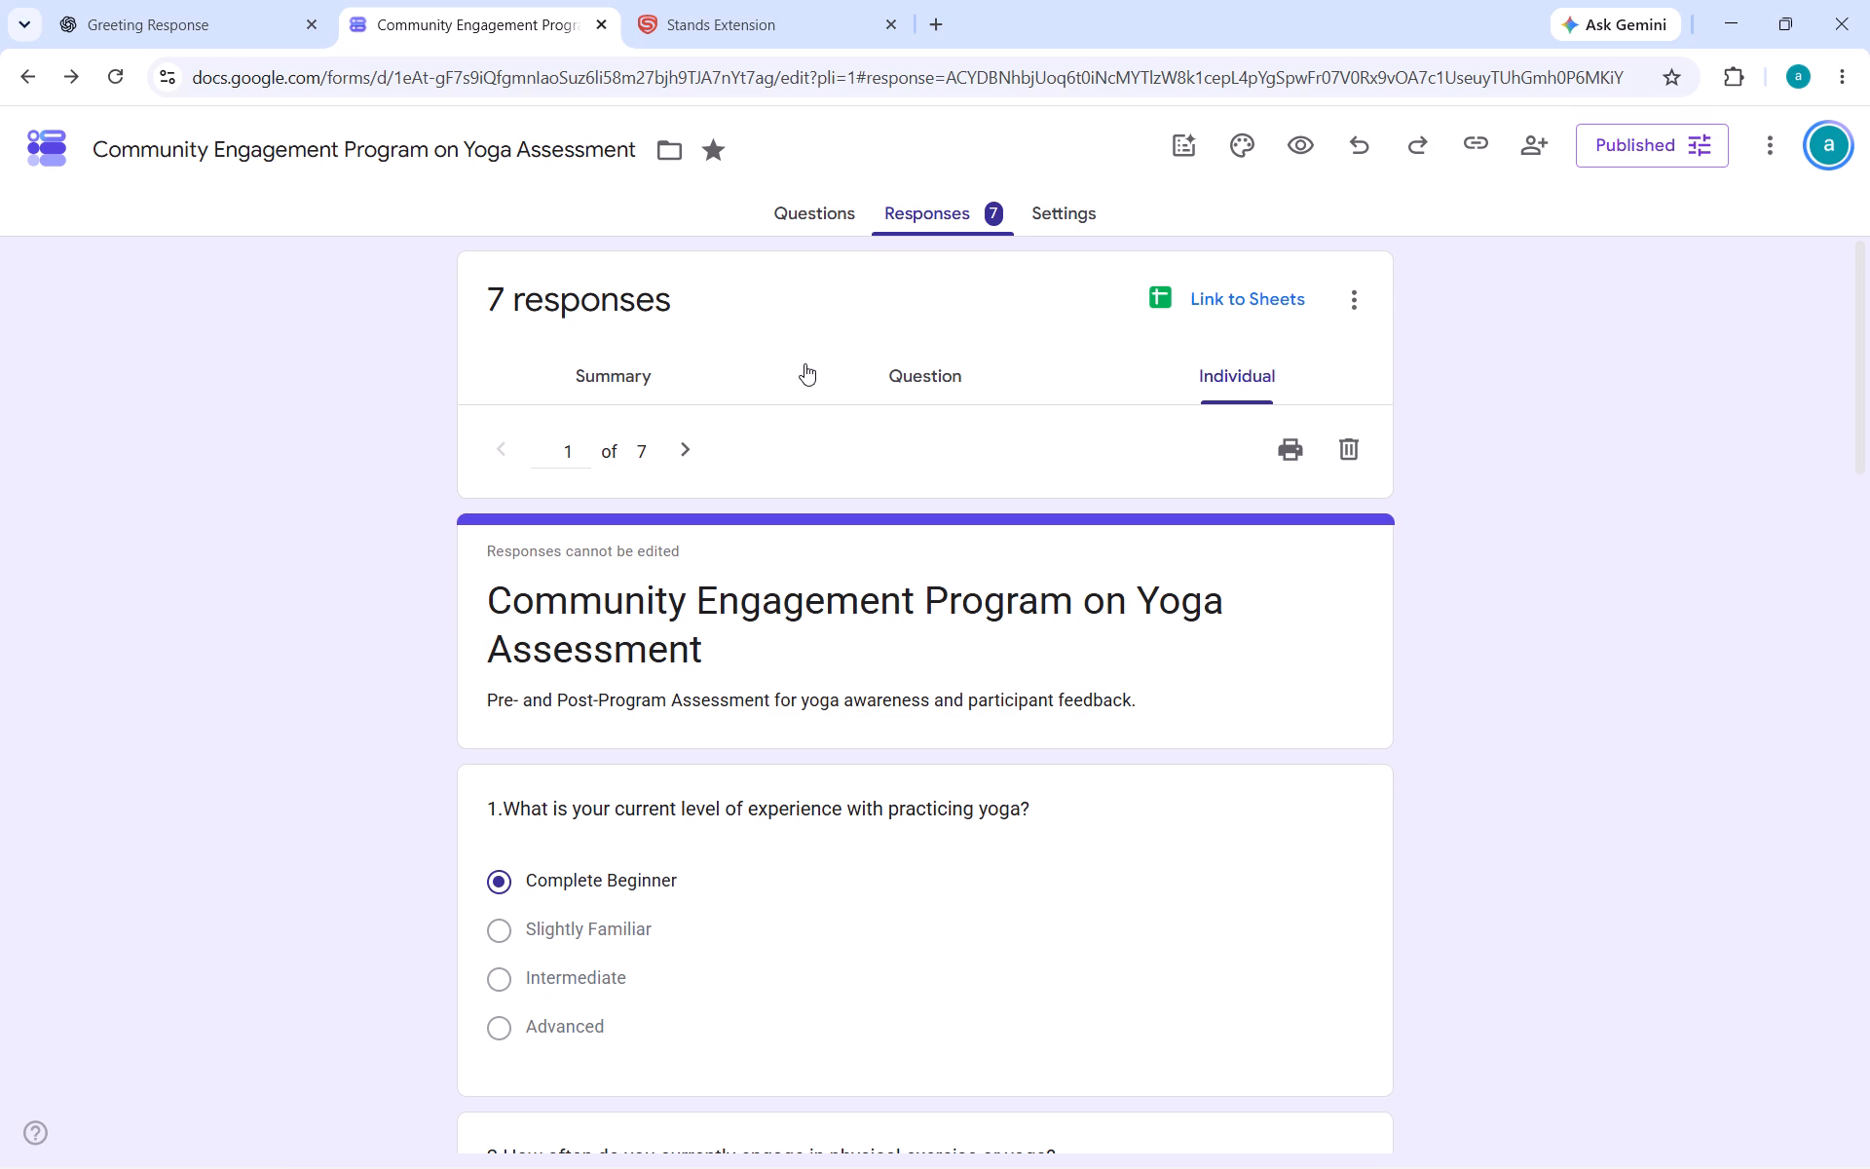
click(802, 331)
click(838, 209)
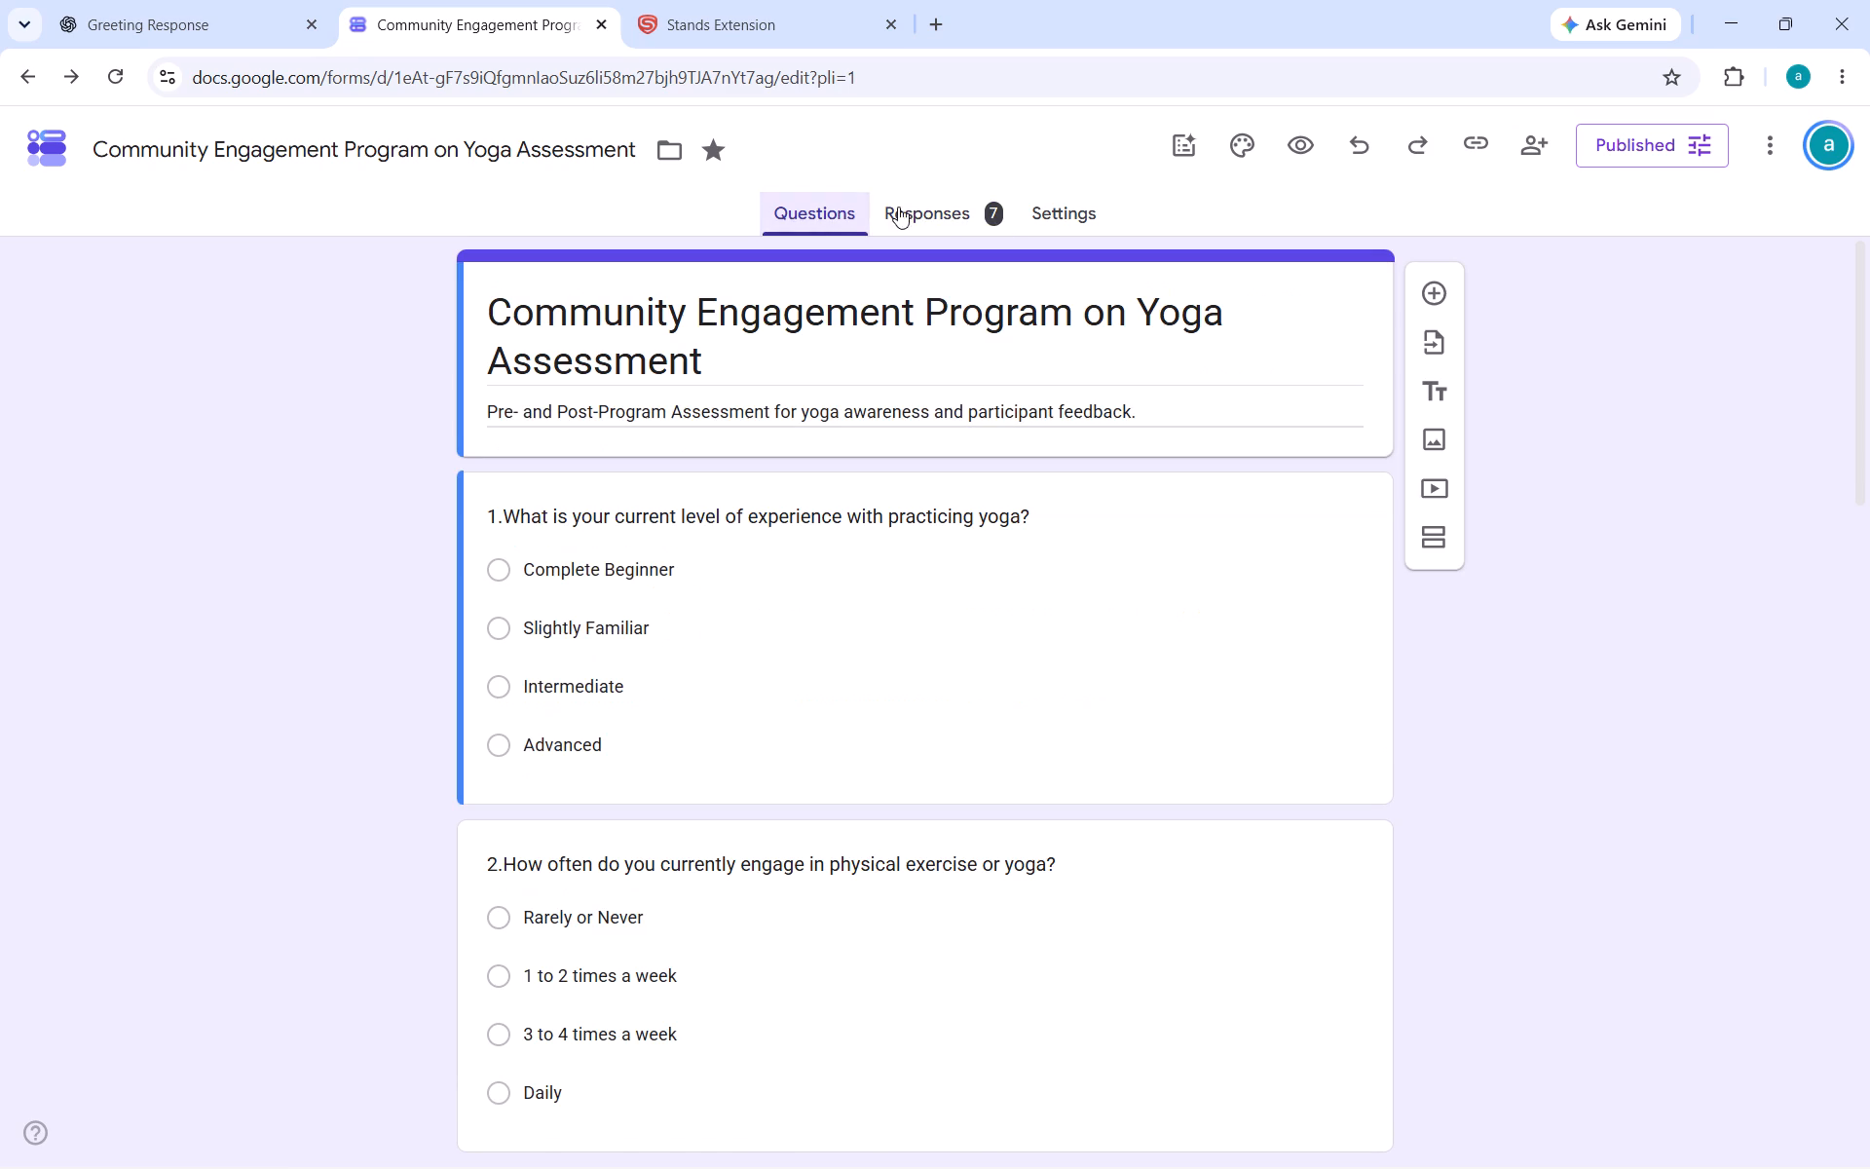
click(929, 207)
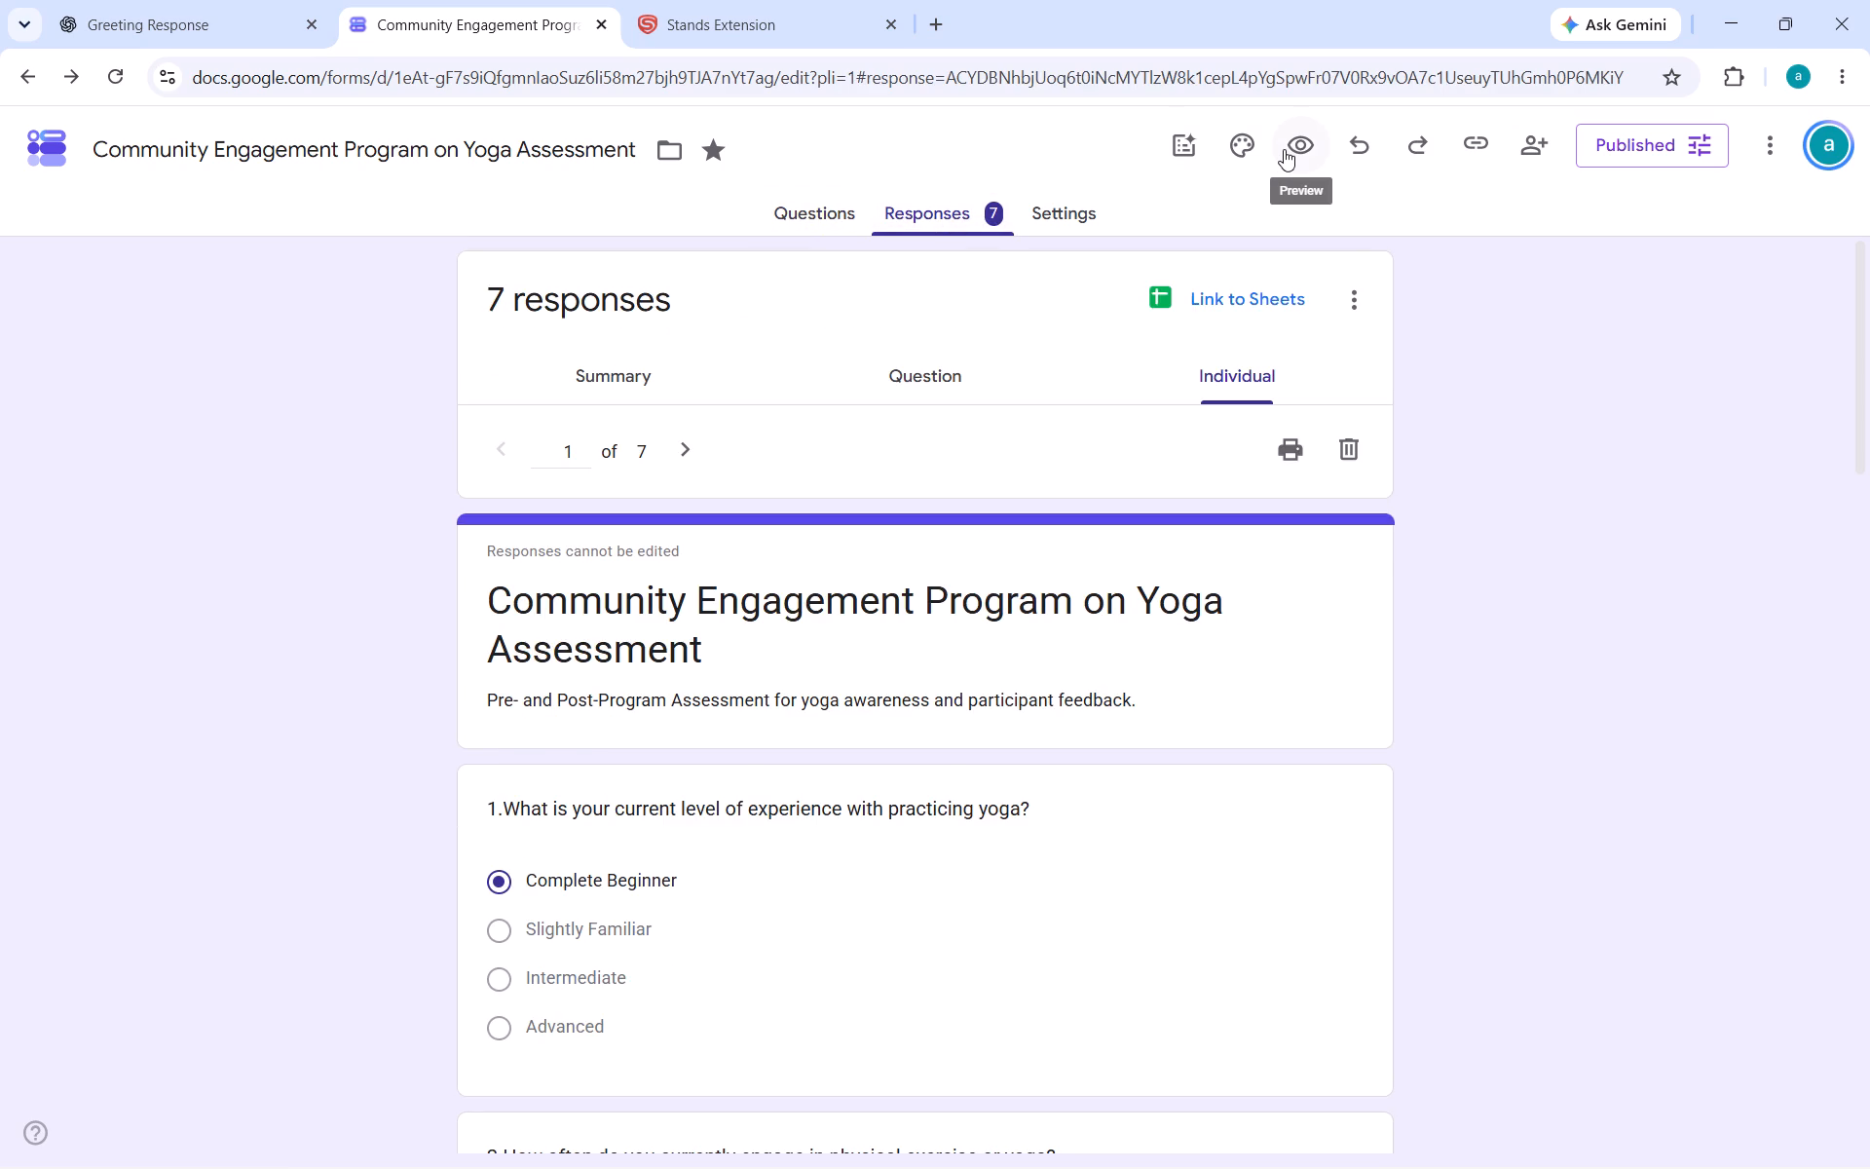
Preview the form as respondents see it, reviewing it from the title through question 9 and back to the title.
click(1284, 148)
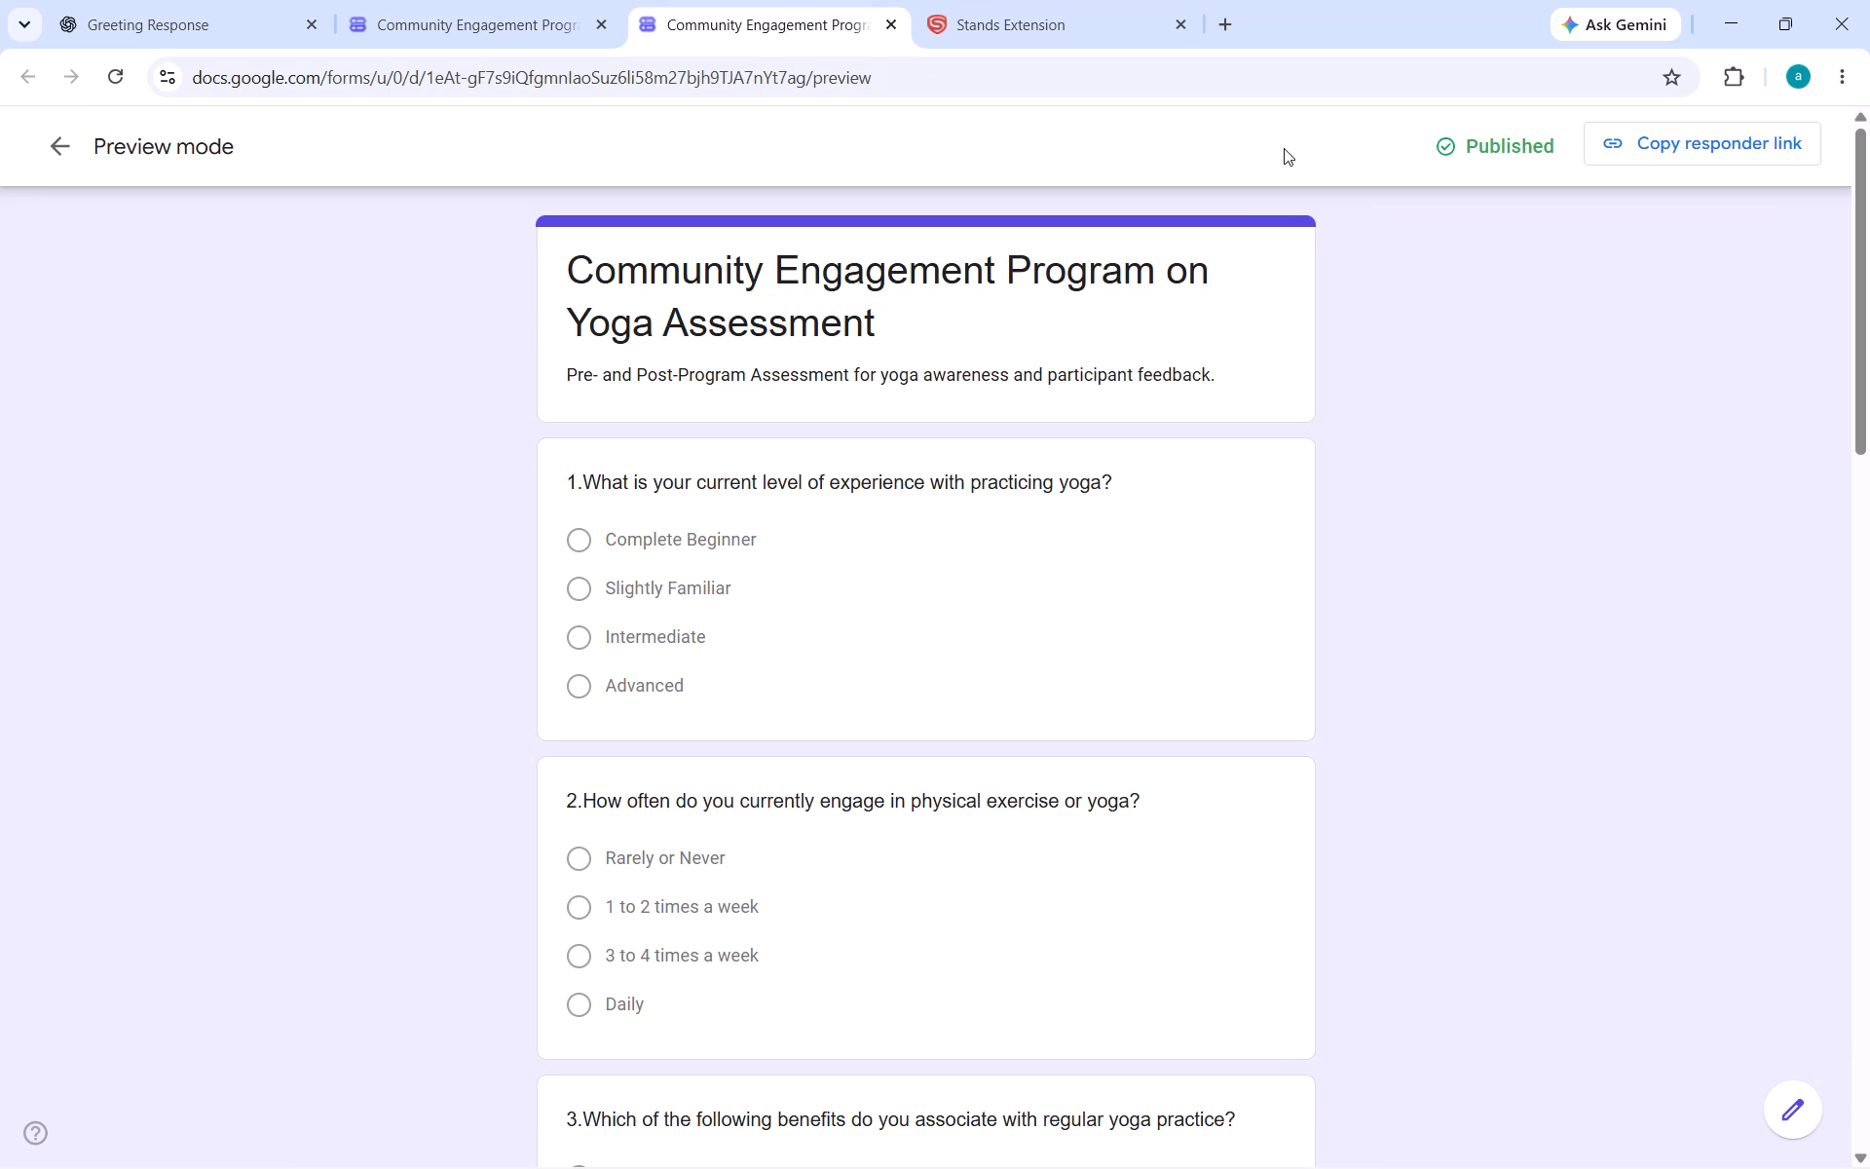
scroll(1221, 200, down, 6)
scroll(1210, 317, down, 6)
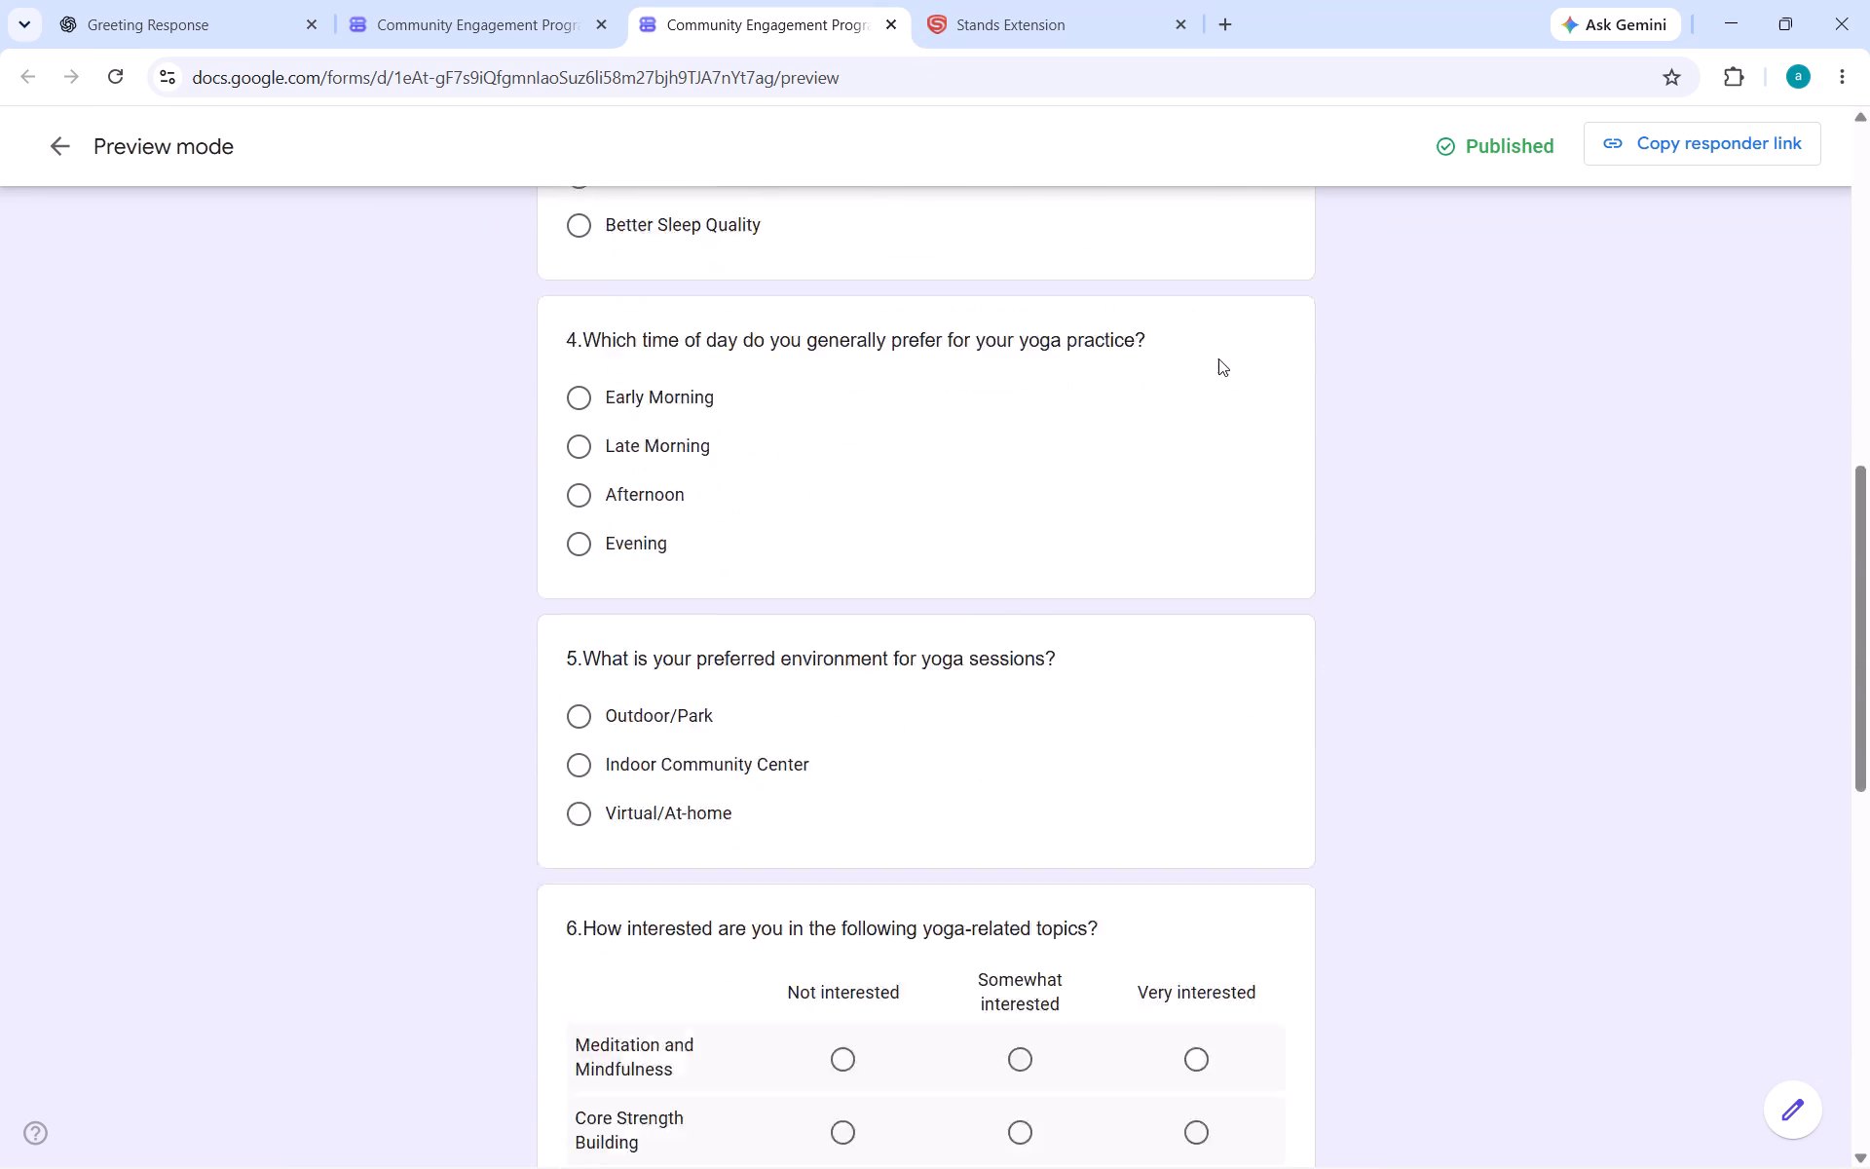
scroll(1219, 360, down, 12)
scroll(1263, 438, up, 1)
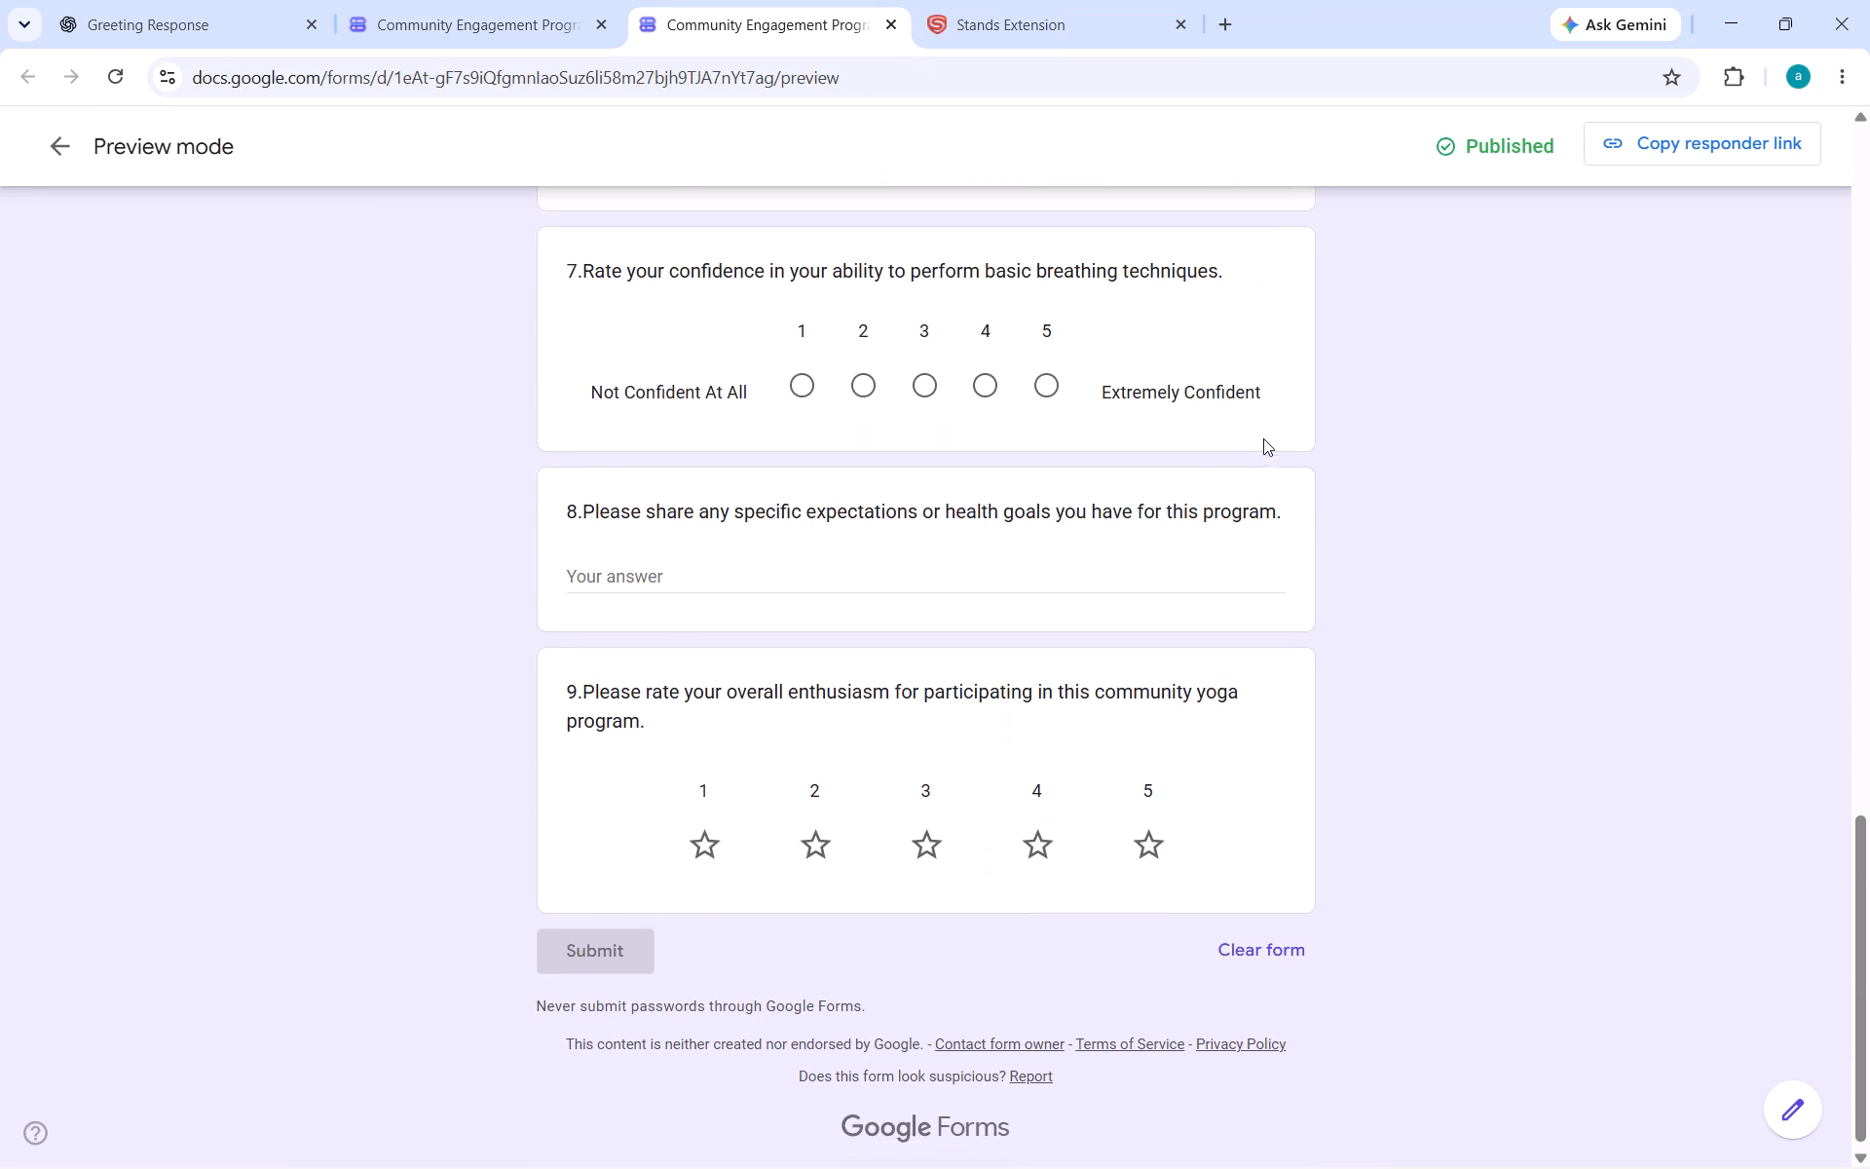
scroll(1263, 438, up, 3)
scroll(1263, 438, up, 20)
scroll(1263, 438, up, 8)
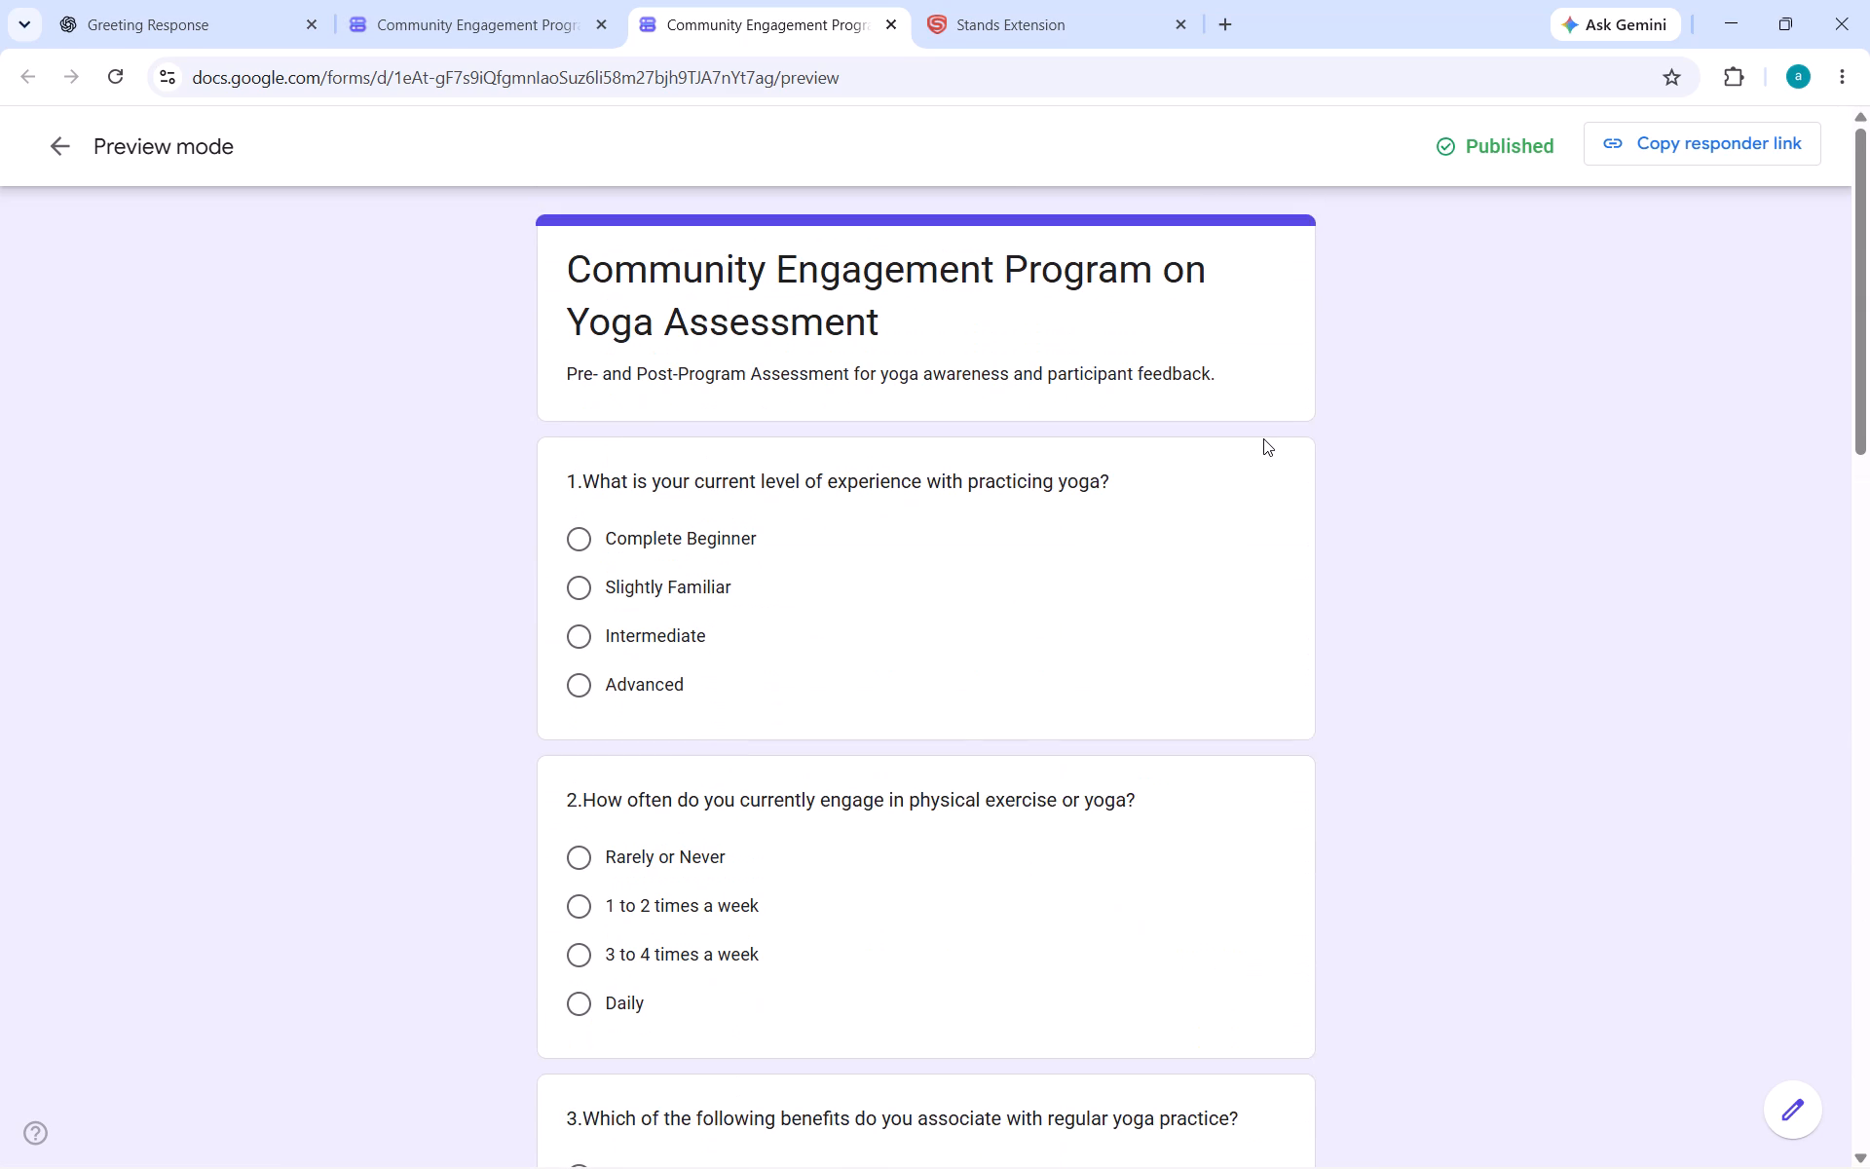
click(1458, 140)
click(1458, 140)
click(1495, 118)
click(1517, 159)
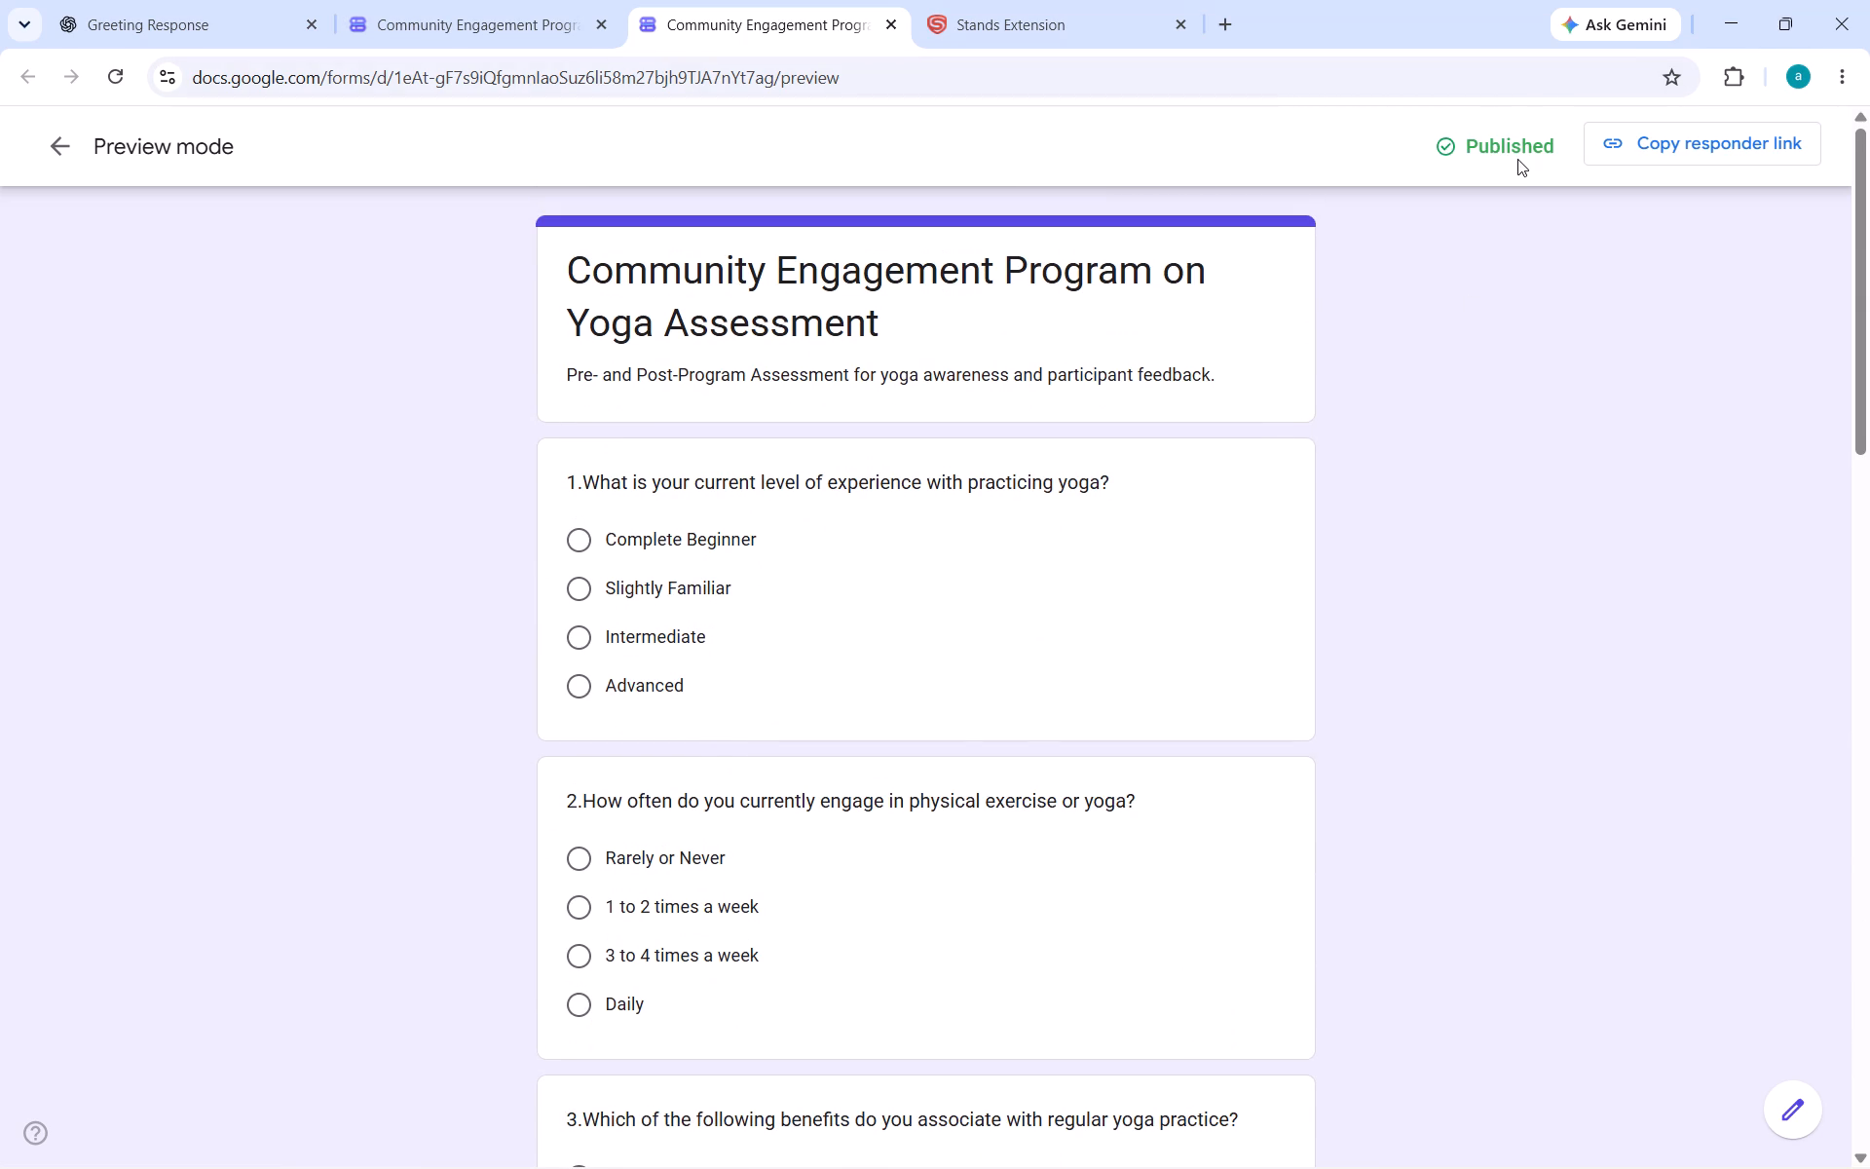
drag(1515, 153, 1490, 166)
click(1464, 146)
Leave preview mode and return to the form's question editor.
click(65, 132)
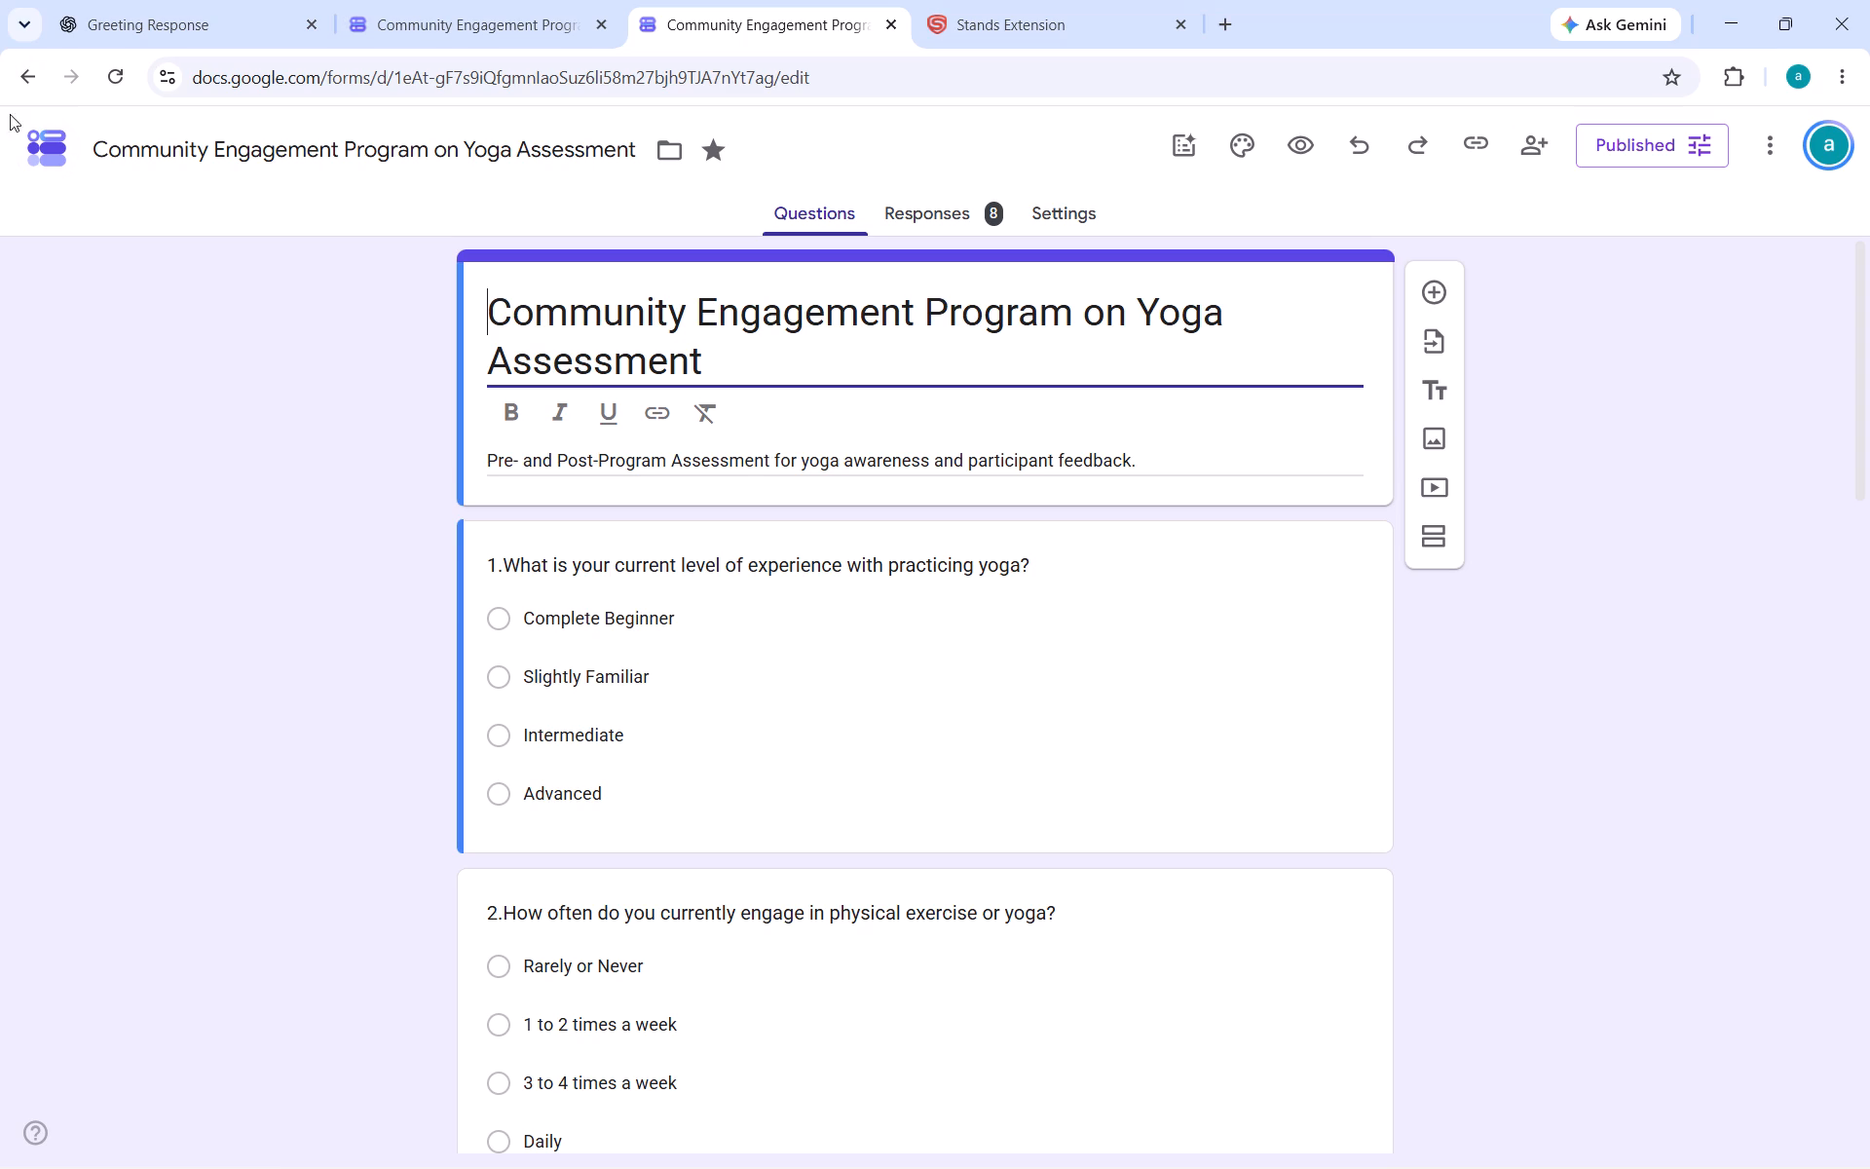
drag(93, 426, 103, 427)
click(1536, 492)
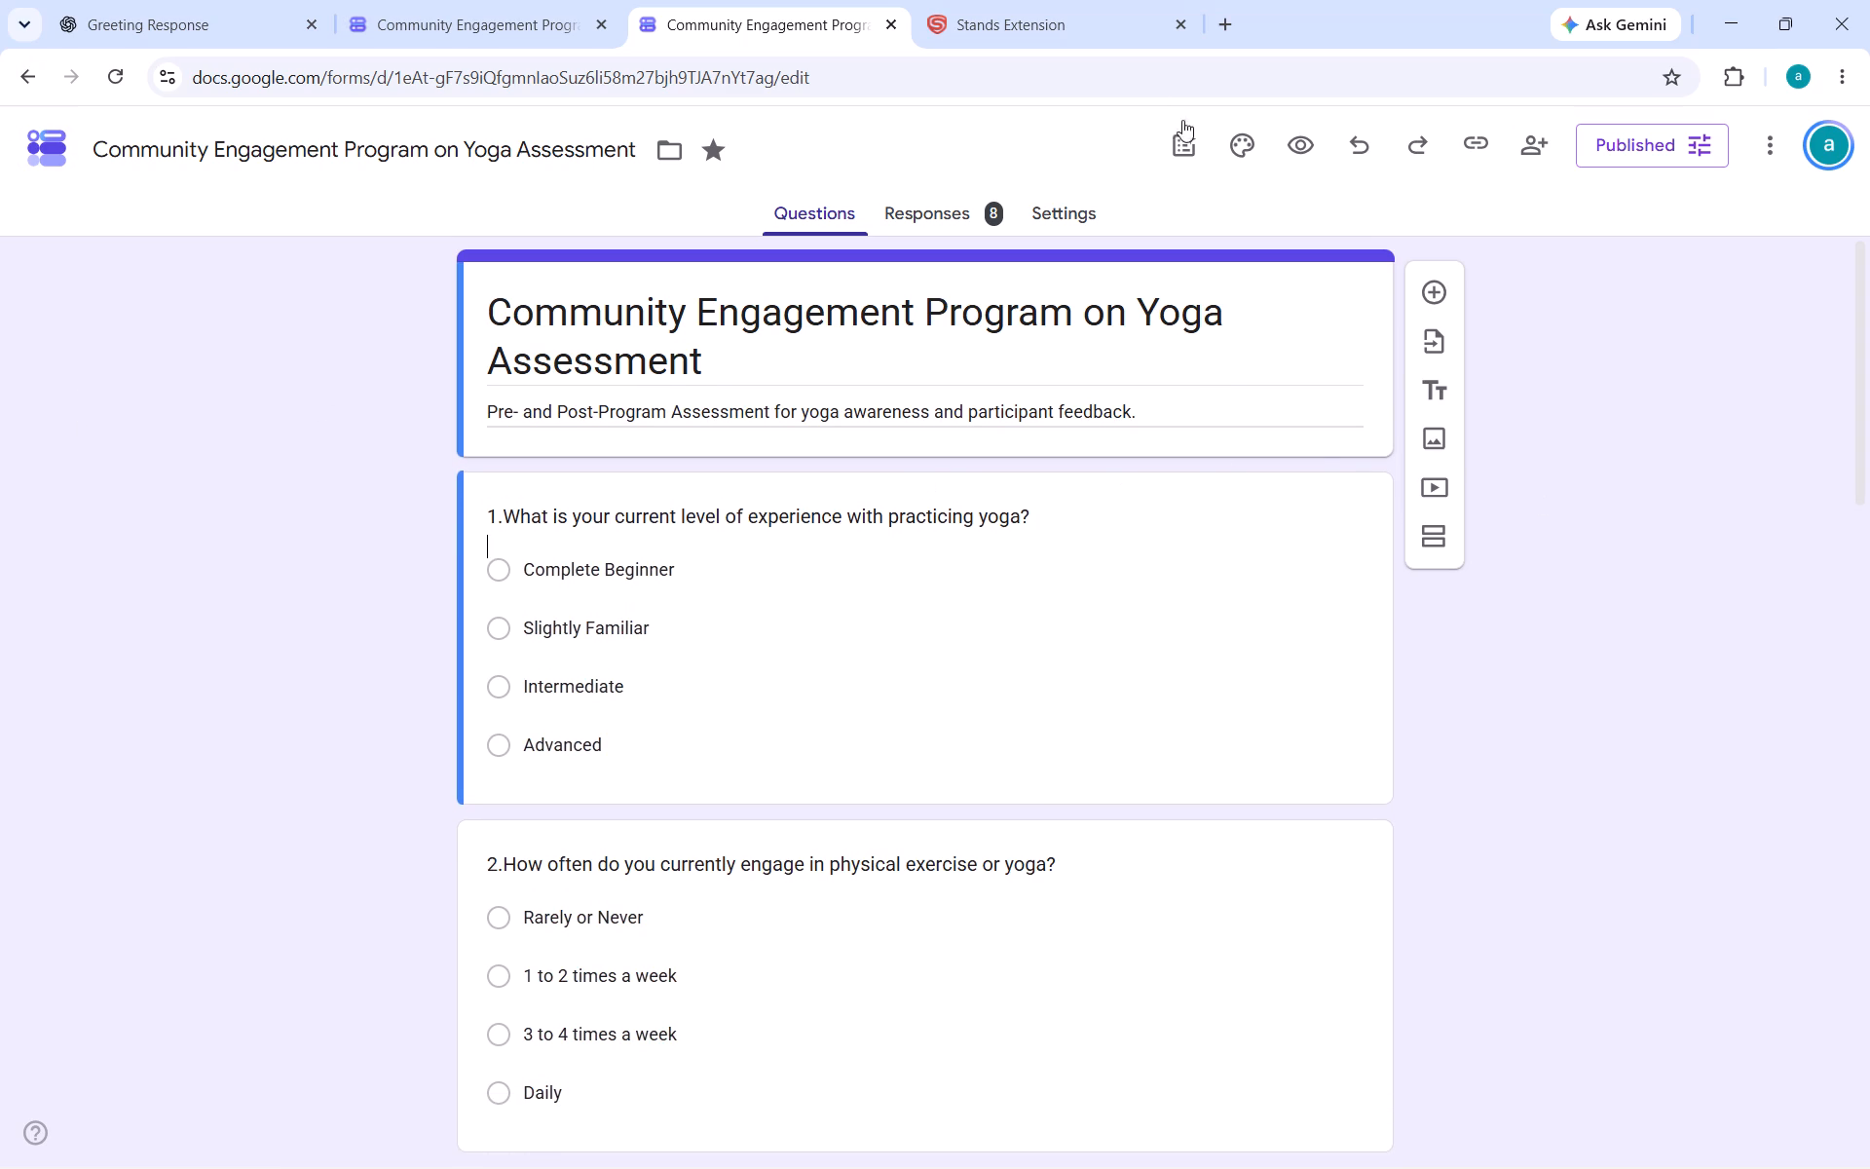
Open the summary of the form's responses and skim the charts from question 1 to the yoga topics in question 6.
click(934, 194)
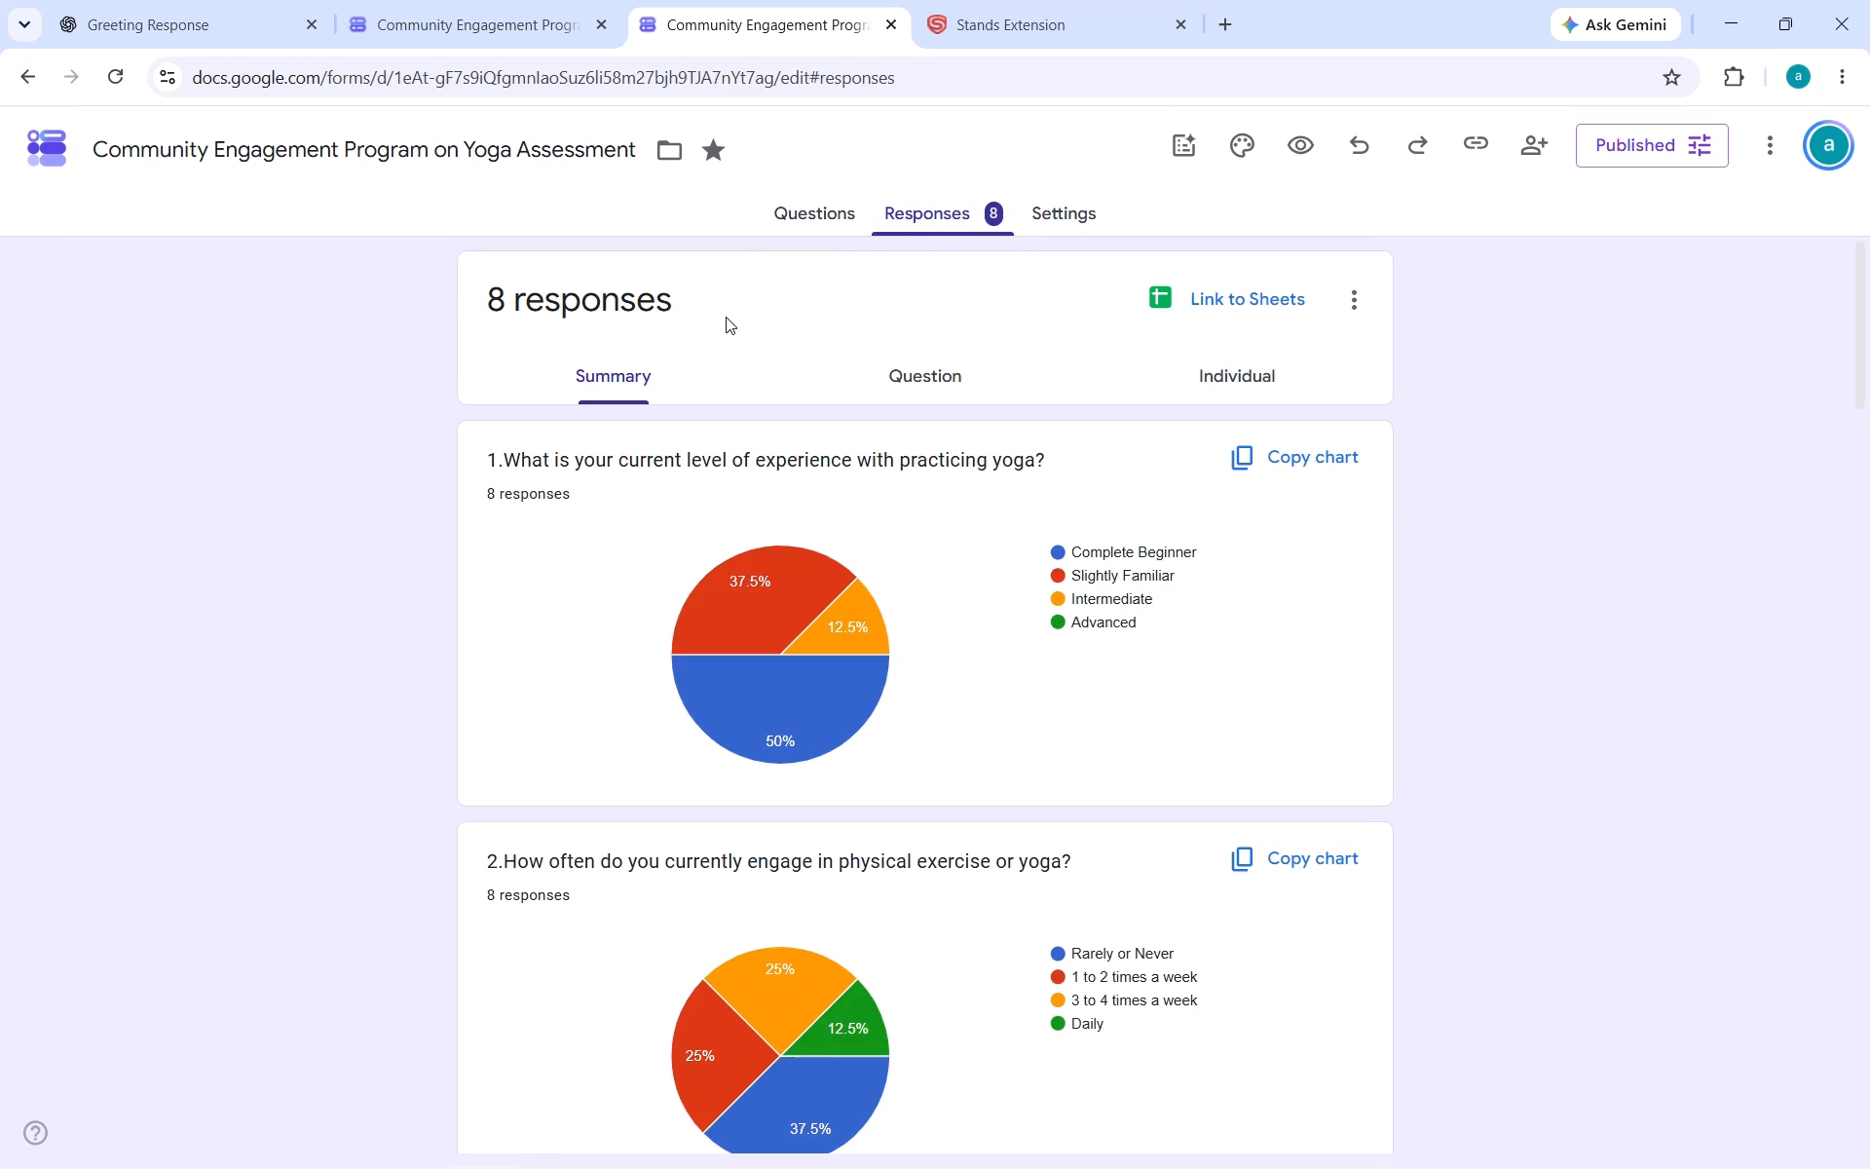
scroll(954, 297, down, 2)
scroll(945, 299, up, 3)
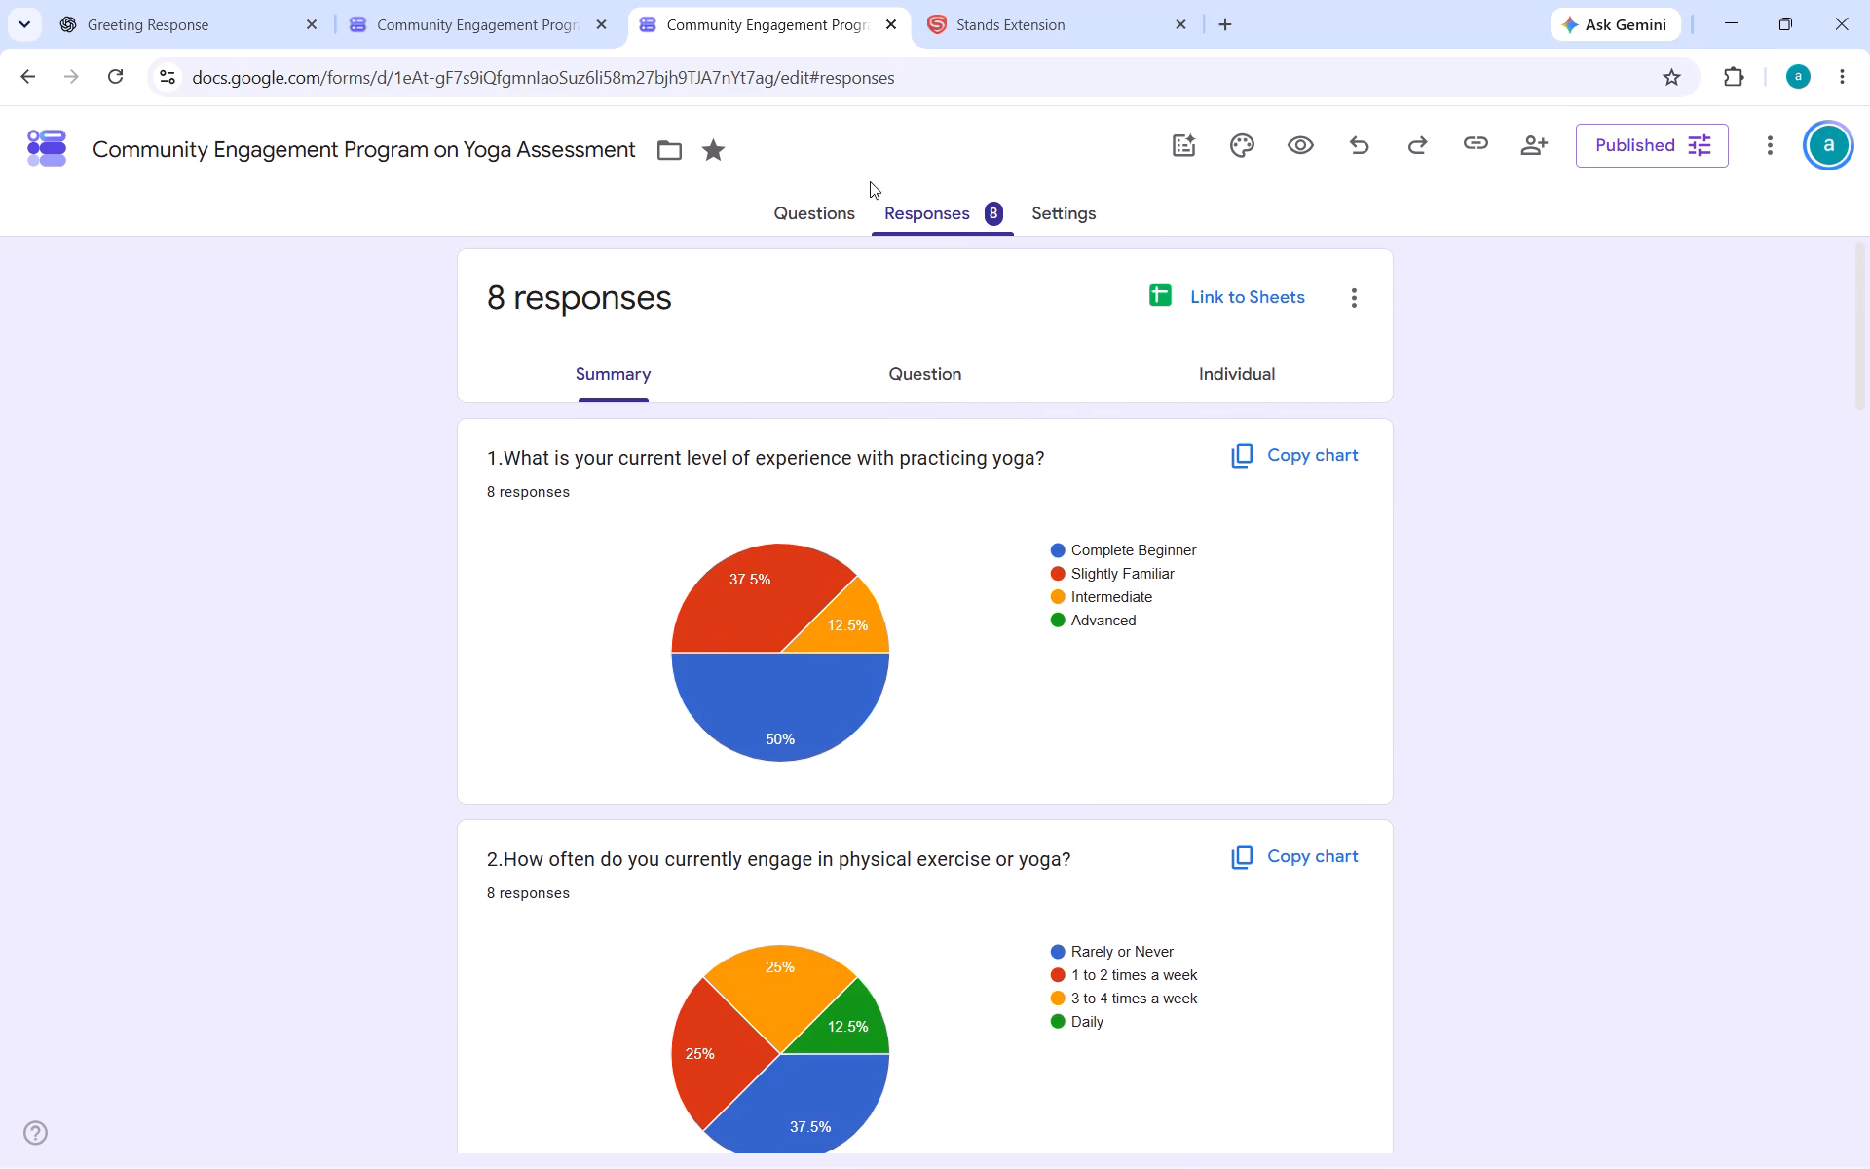
click(808, 225)
double_click(922, 204)
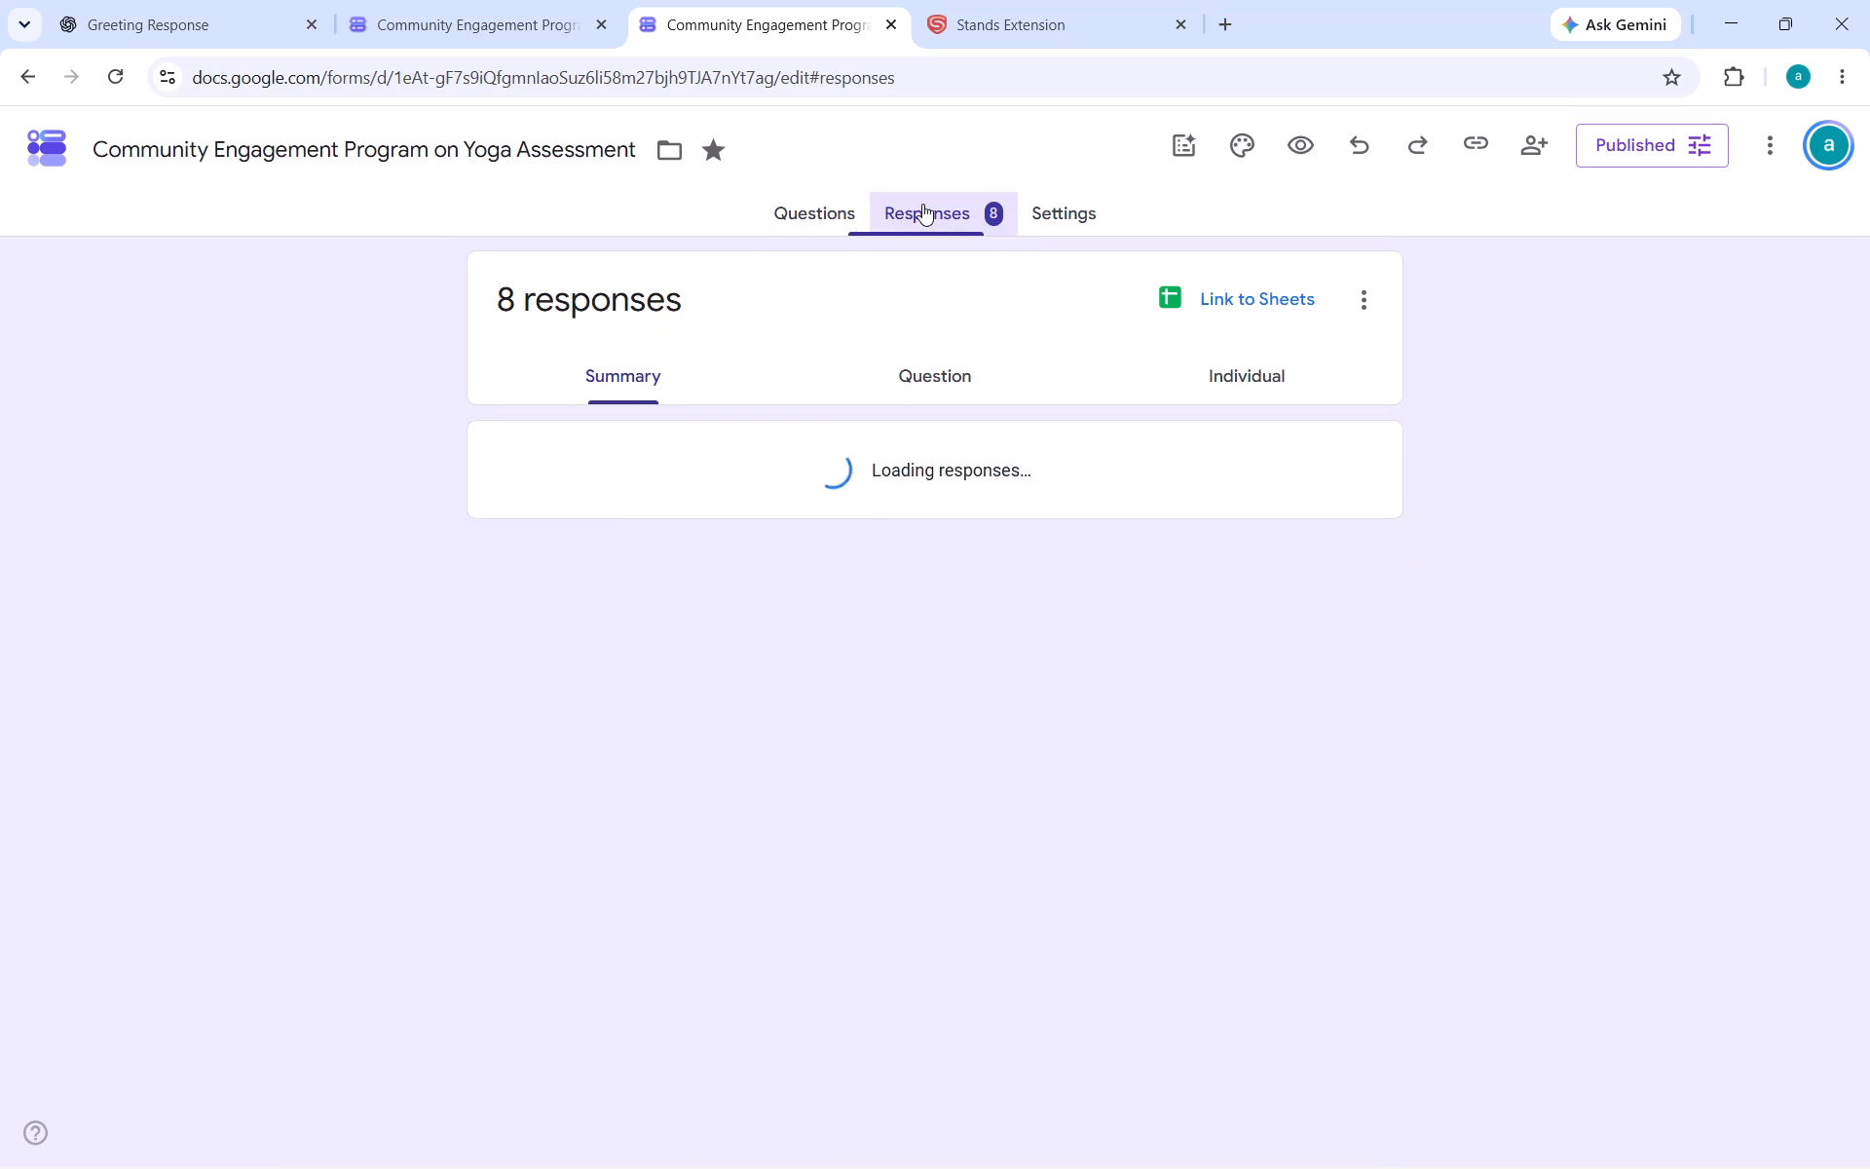
scroll(875, 346, down, 12)
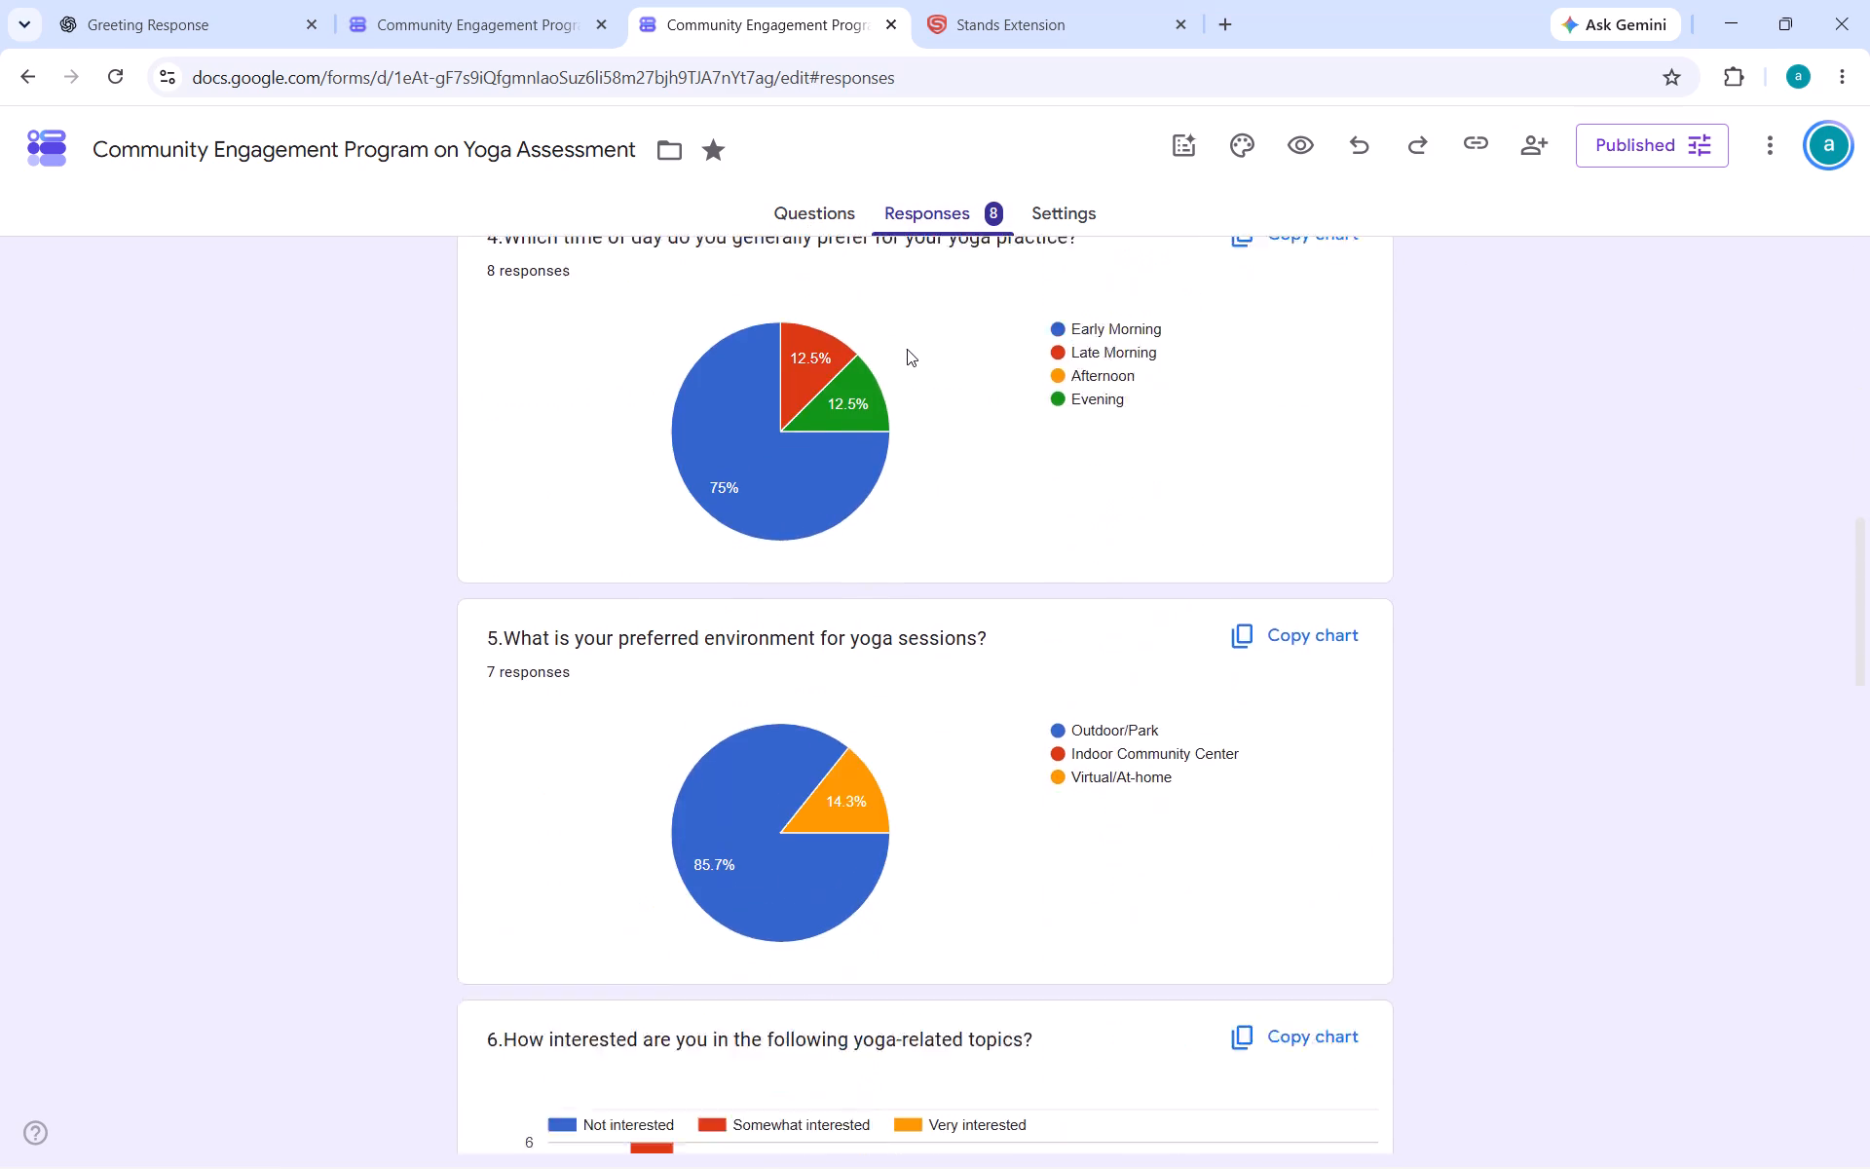
scroll(905, 338, down, 6)
scroll(902, 345, up, 11)
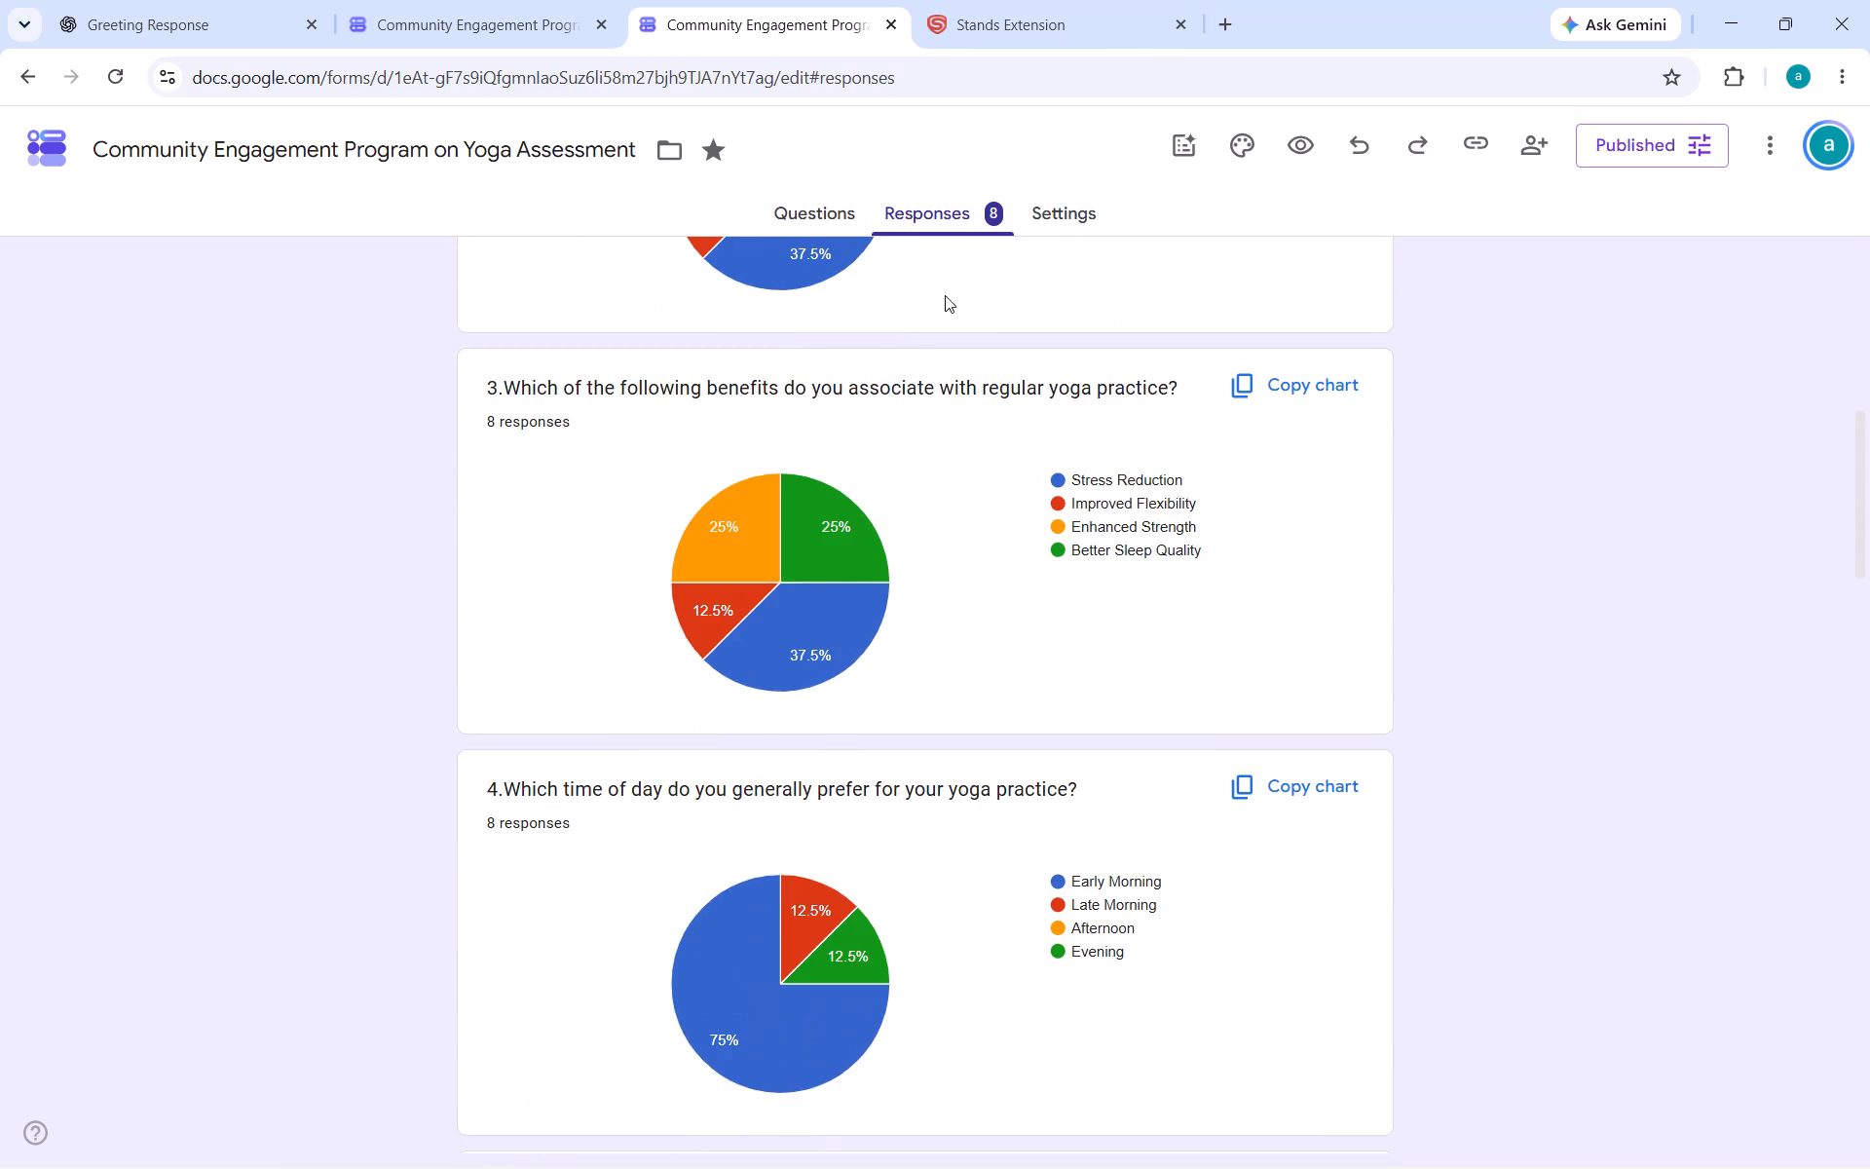
scroll(950, 339, up, 6)
Switch the responses to the per-question view and review how question 1 on yoga experience was answered.
click(931, 254)
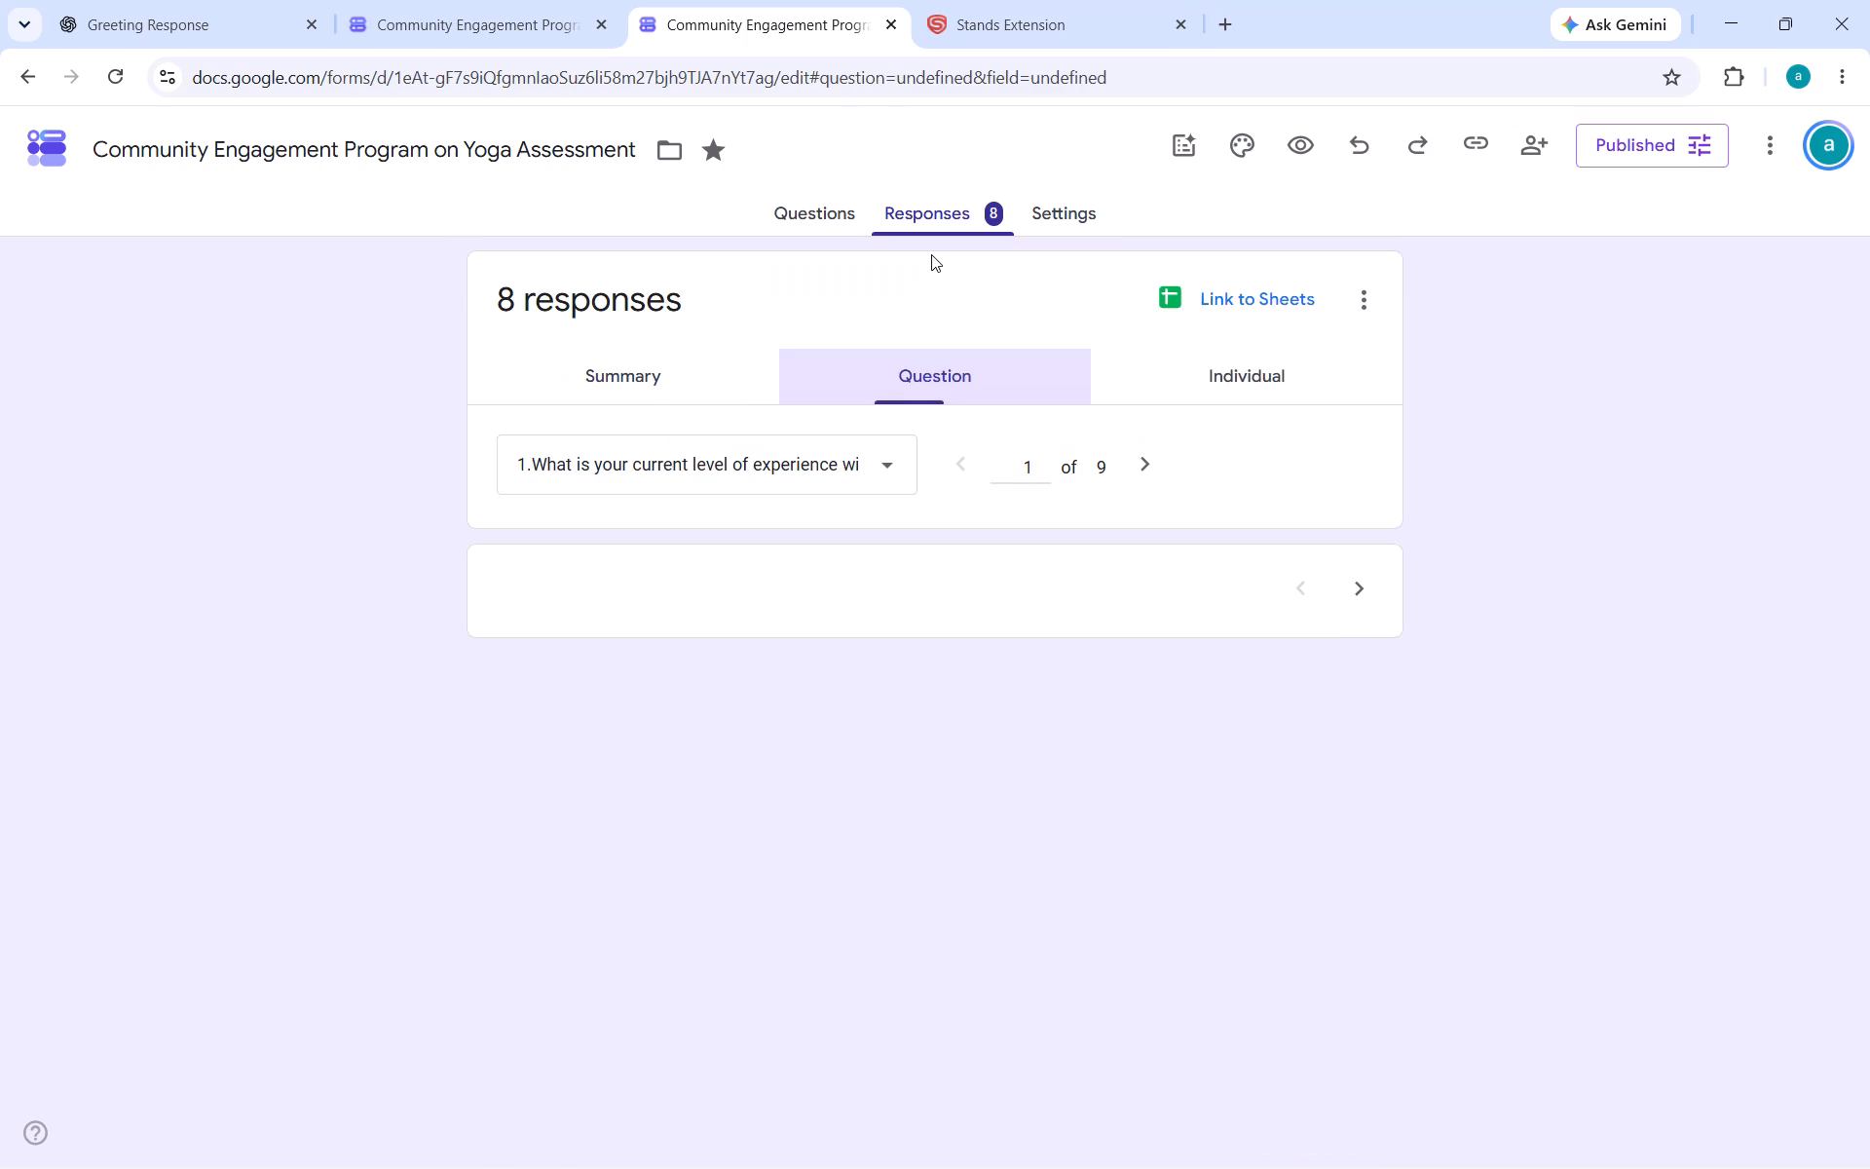
scroll(918, 282, down, 5)
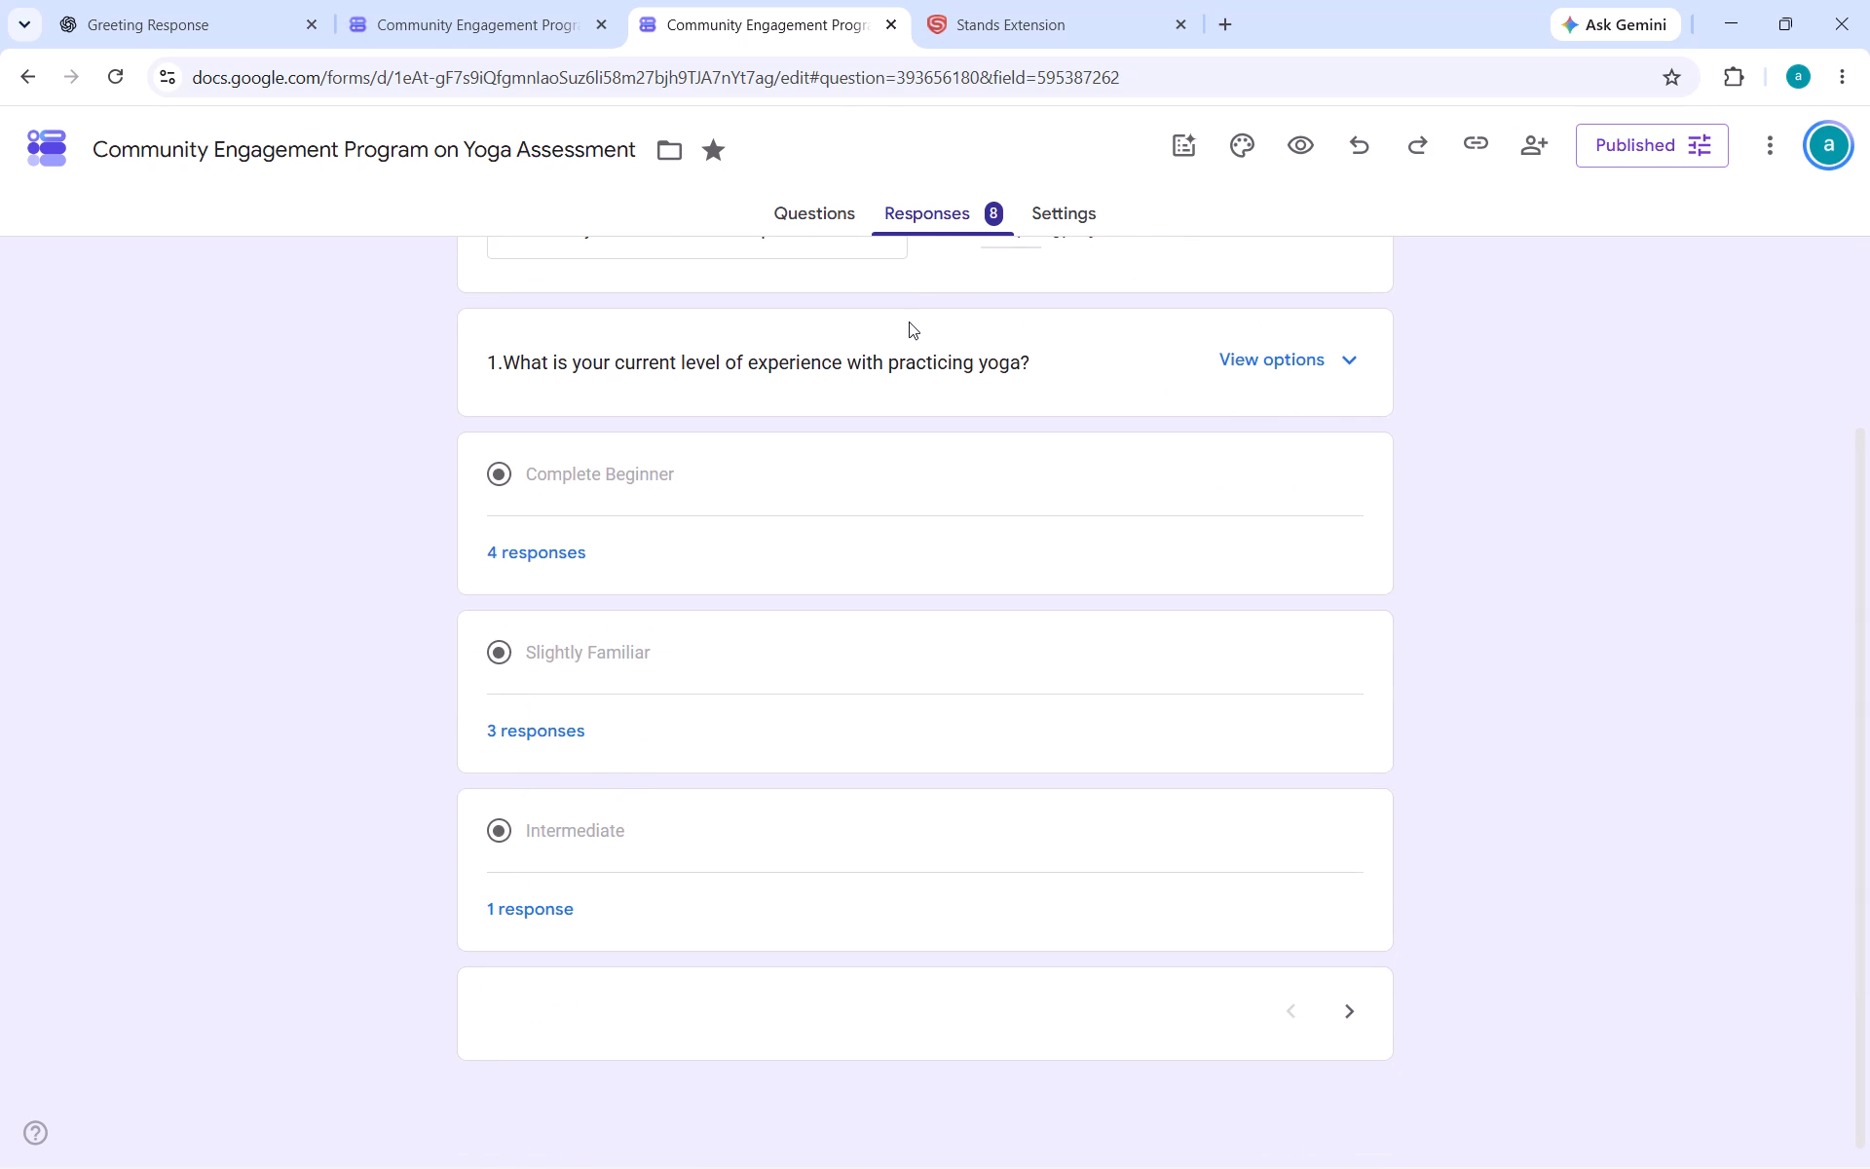
scroll(909, 321, up, 5)
Open individual response 1 and skim its answers through the question 9 enthusiasm rating, returning to its beginning.
click(1207, 366)
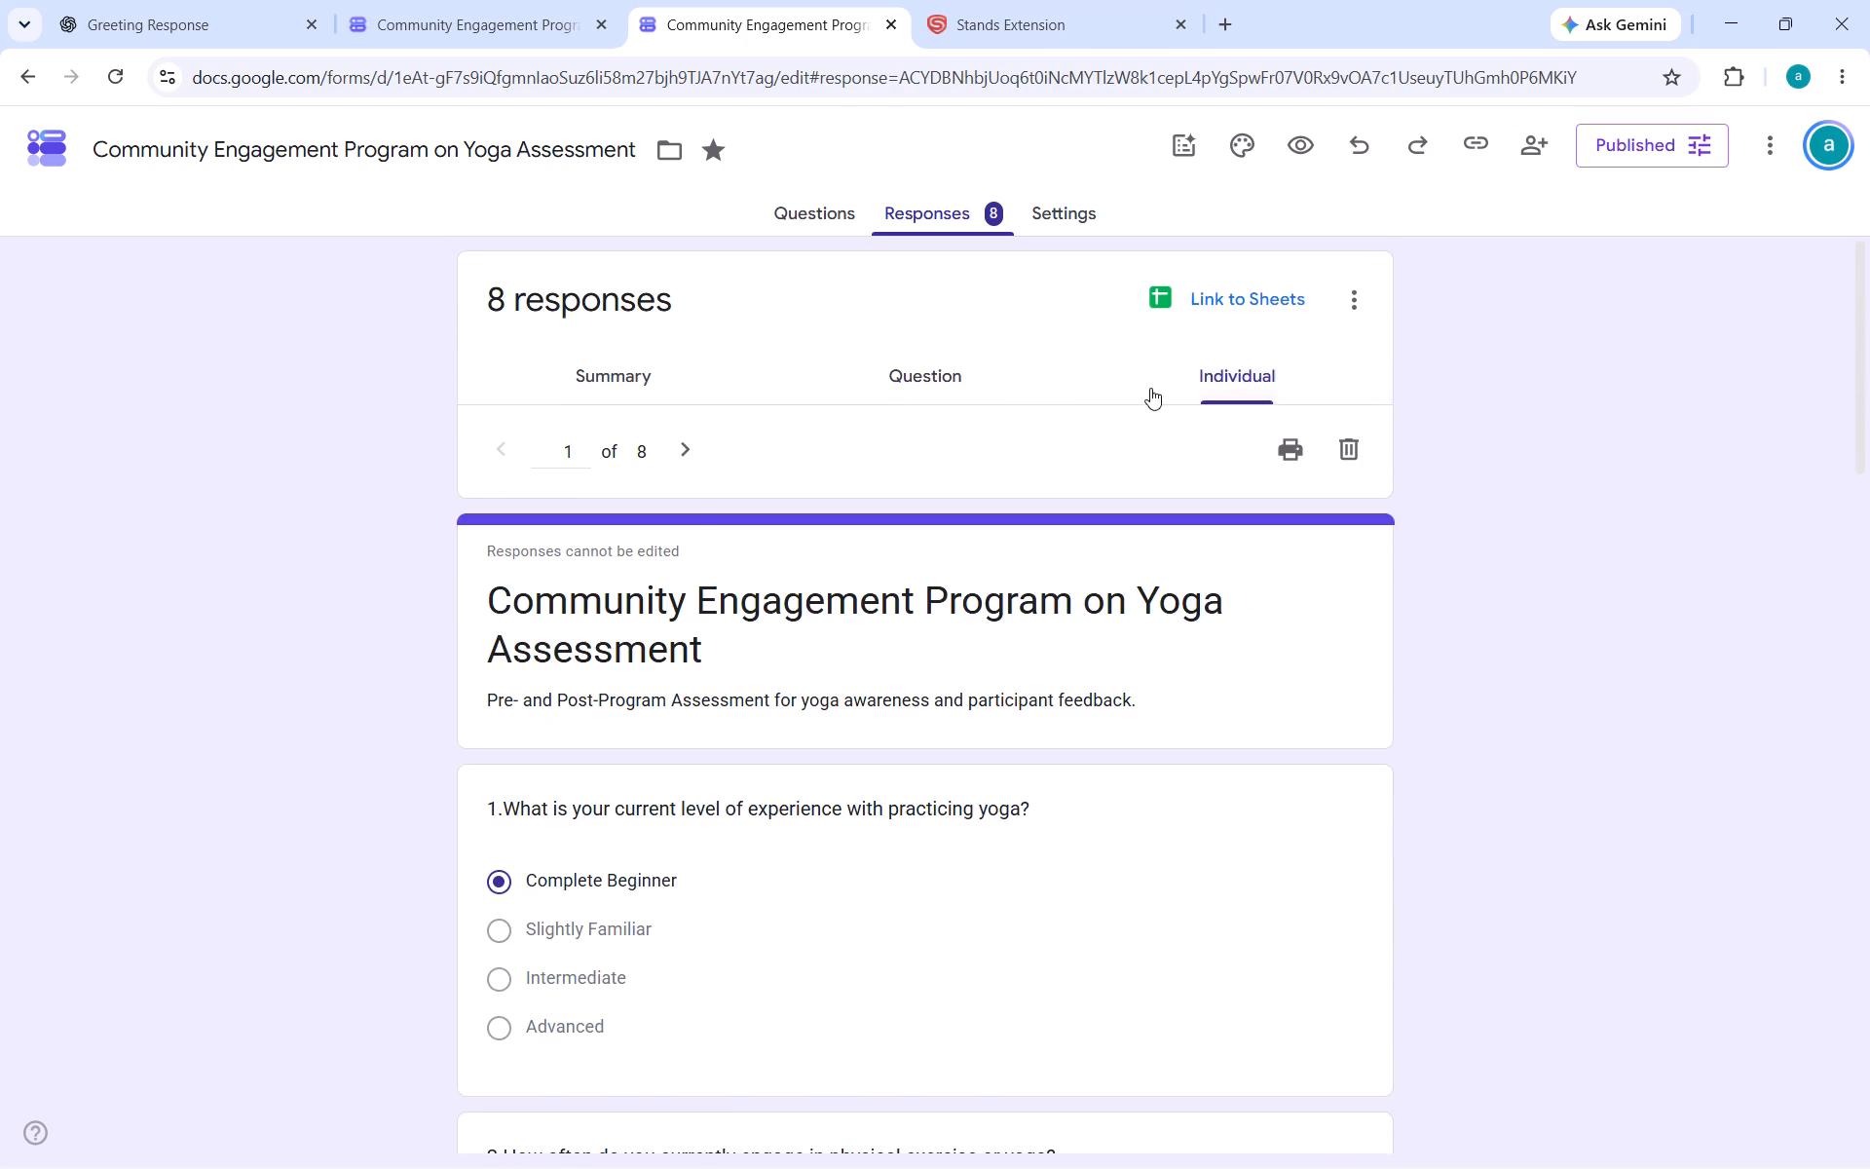
scroll(1143, 390, down, 6)
scroll(959, 427, down, 18)
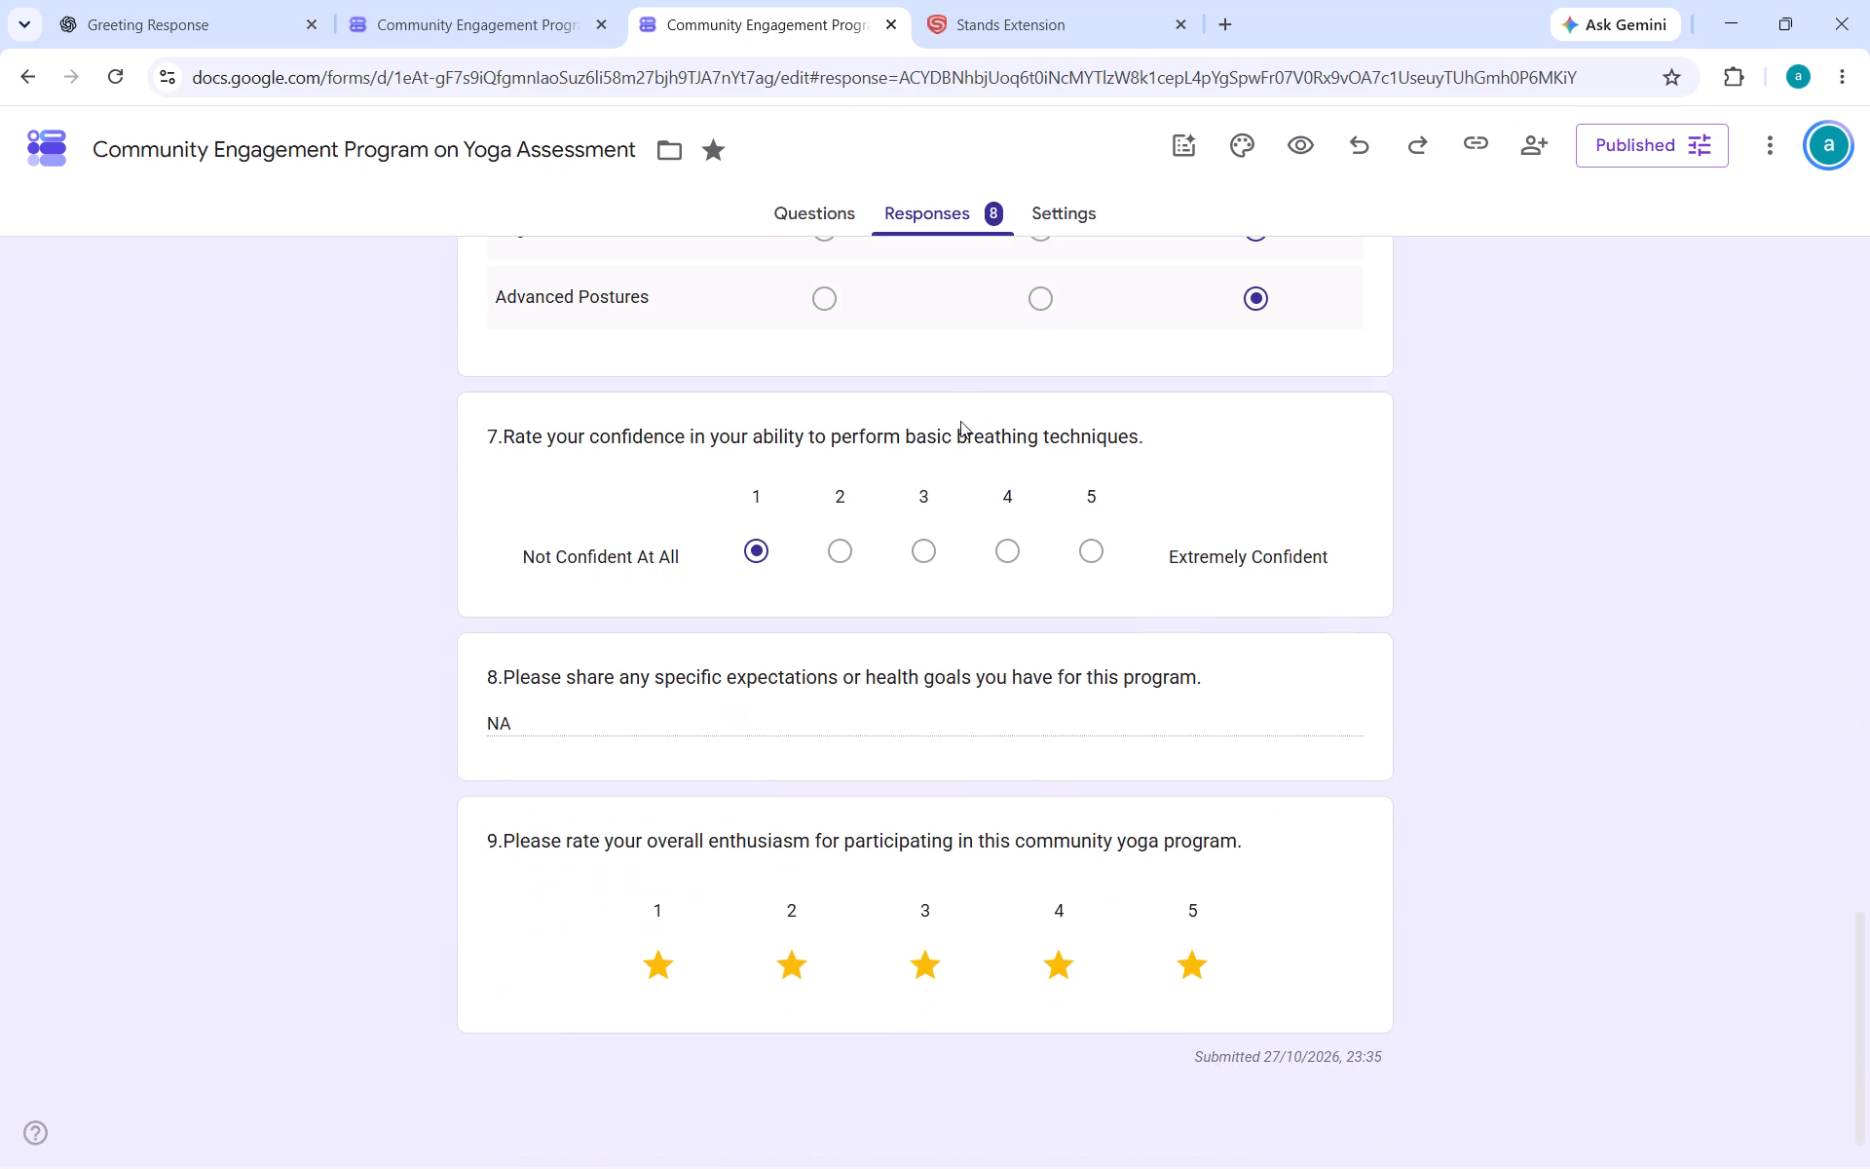
scroll(844, 440, up, 6)
scroll(943, 391, up, 4)
scroll(1178, 316, up, 6)
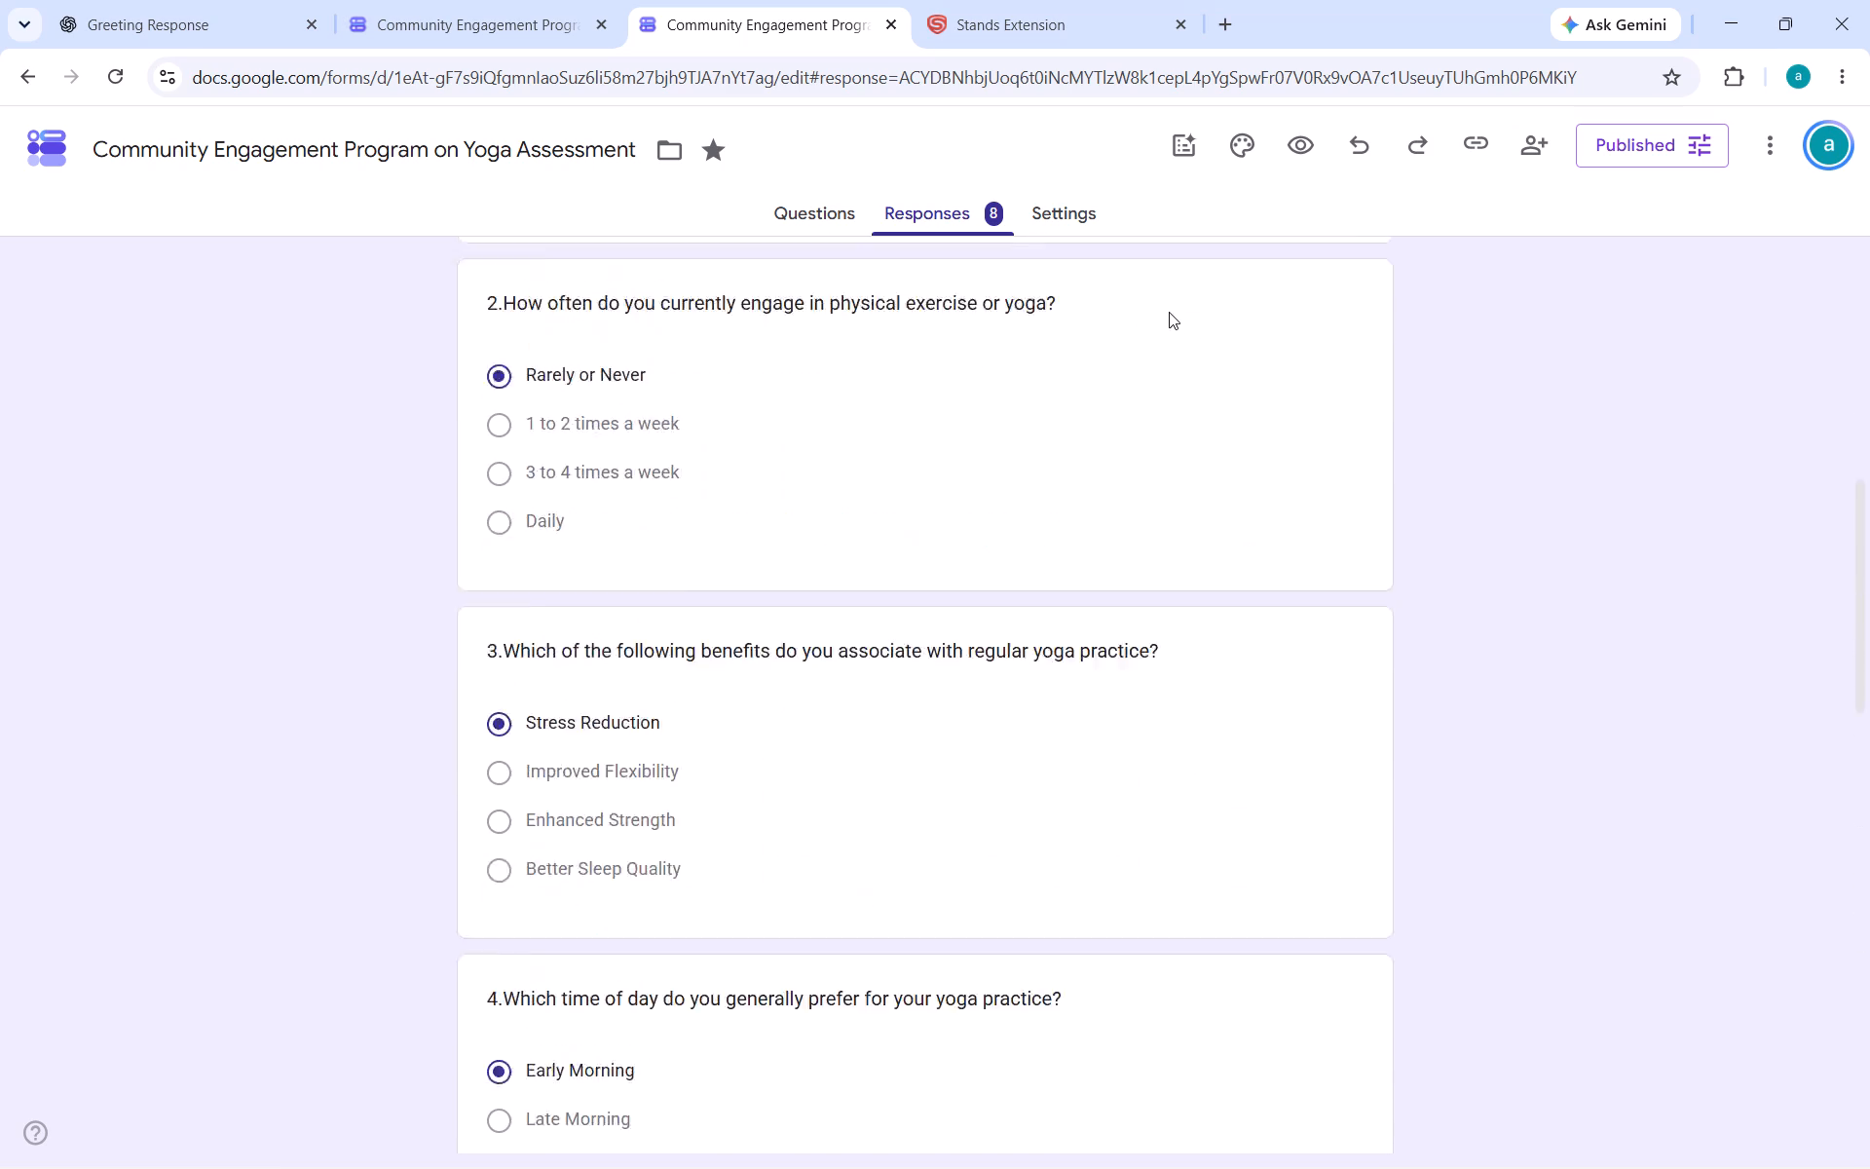
scroll(1169, 317, up, 10)
Advance to individual response 2 and skim all its answers through question 9, returning to its beginning.
click(686, 453)
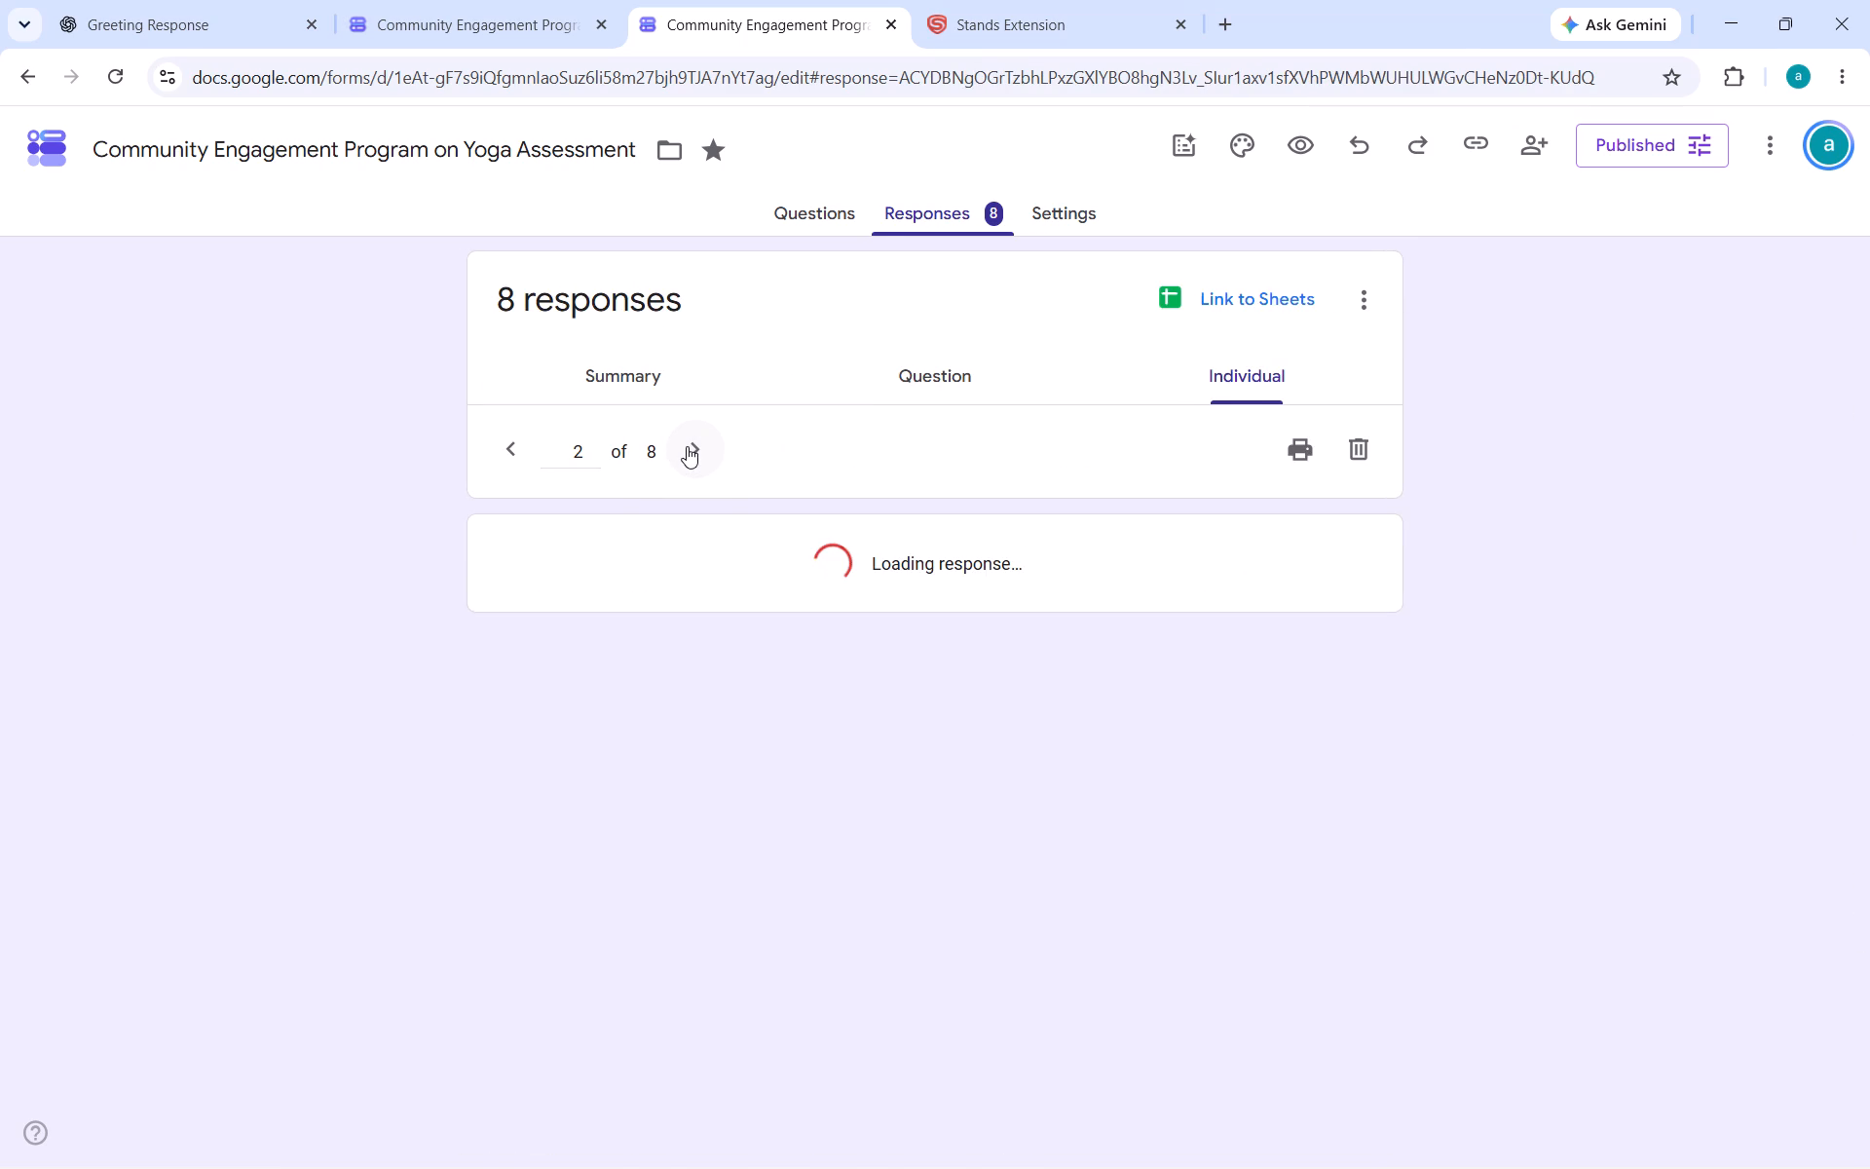
scroll(687, 446, down, 17)
scroll(697, 497, down, 5)
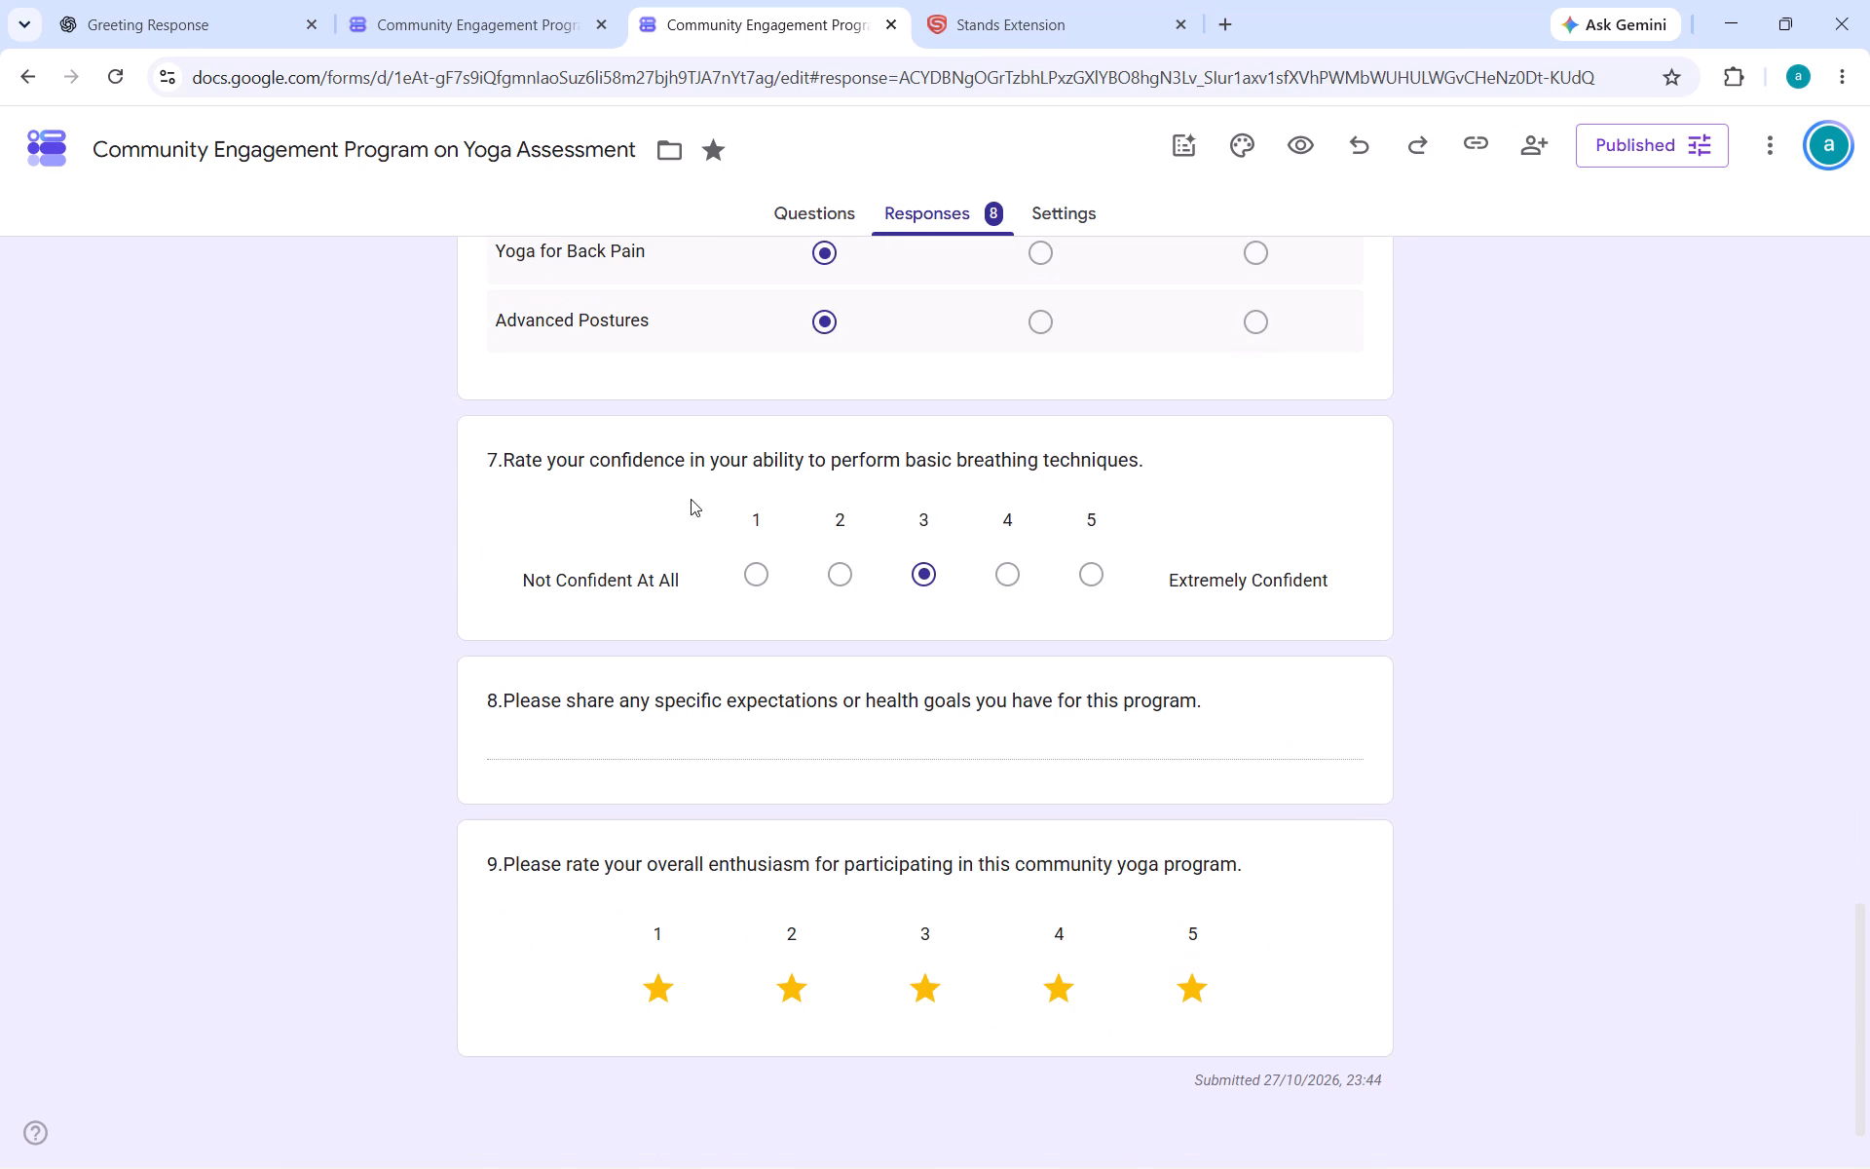
scroll(689, 496, up, 16)
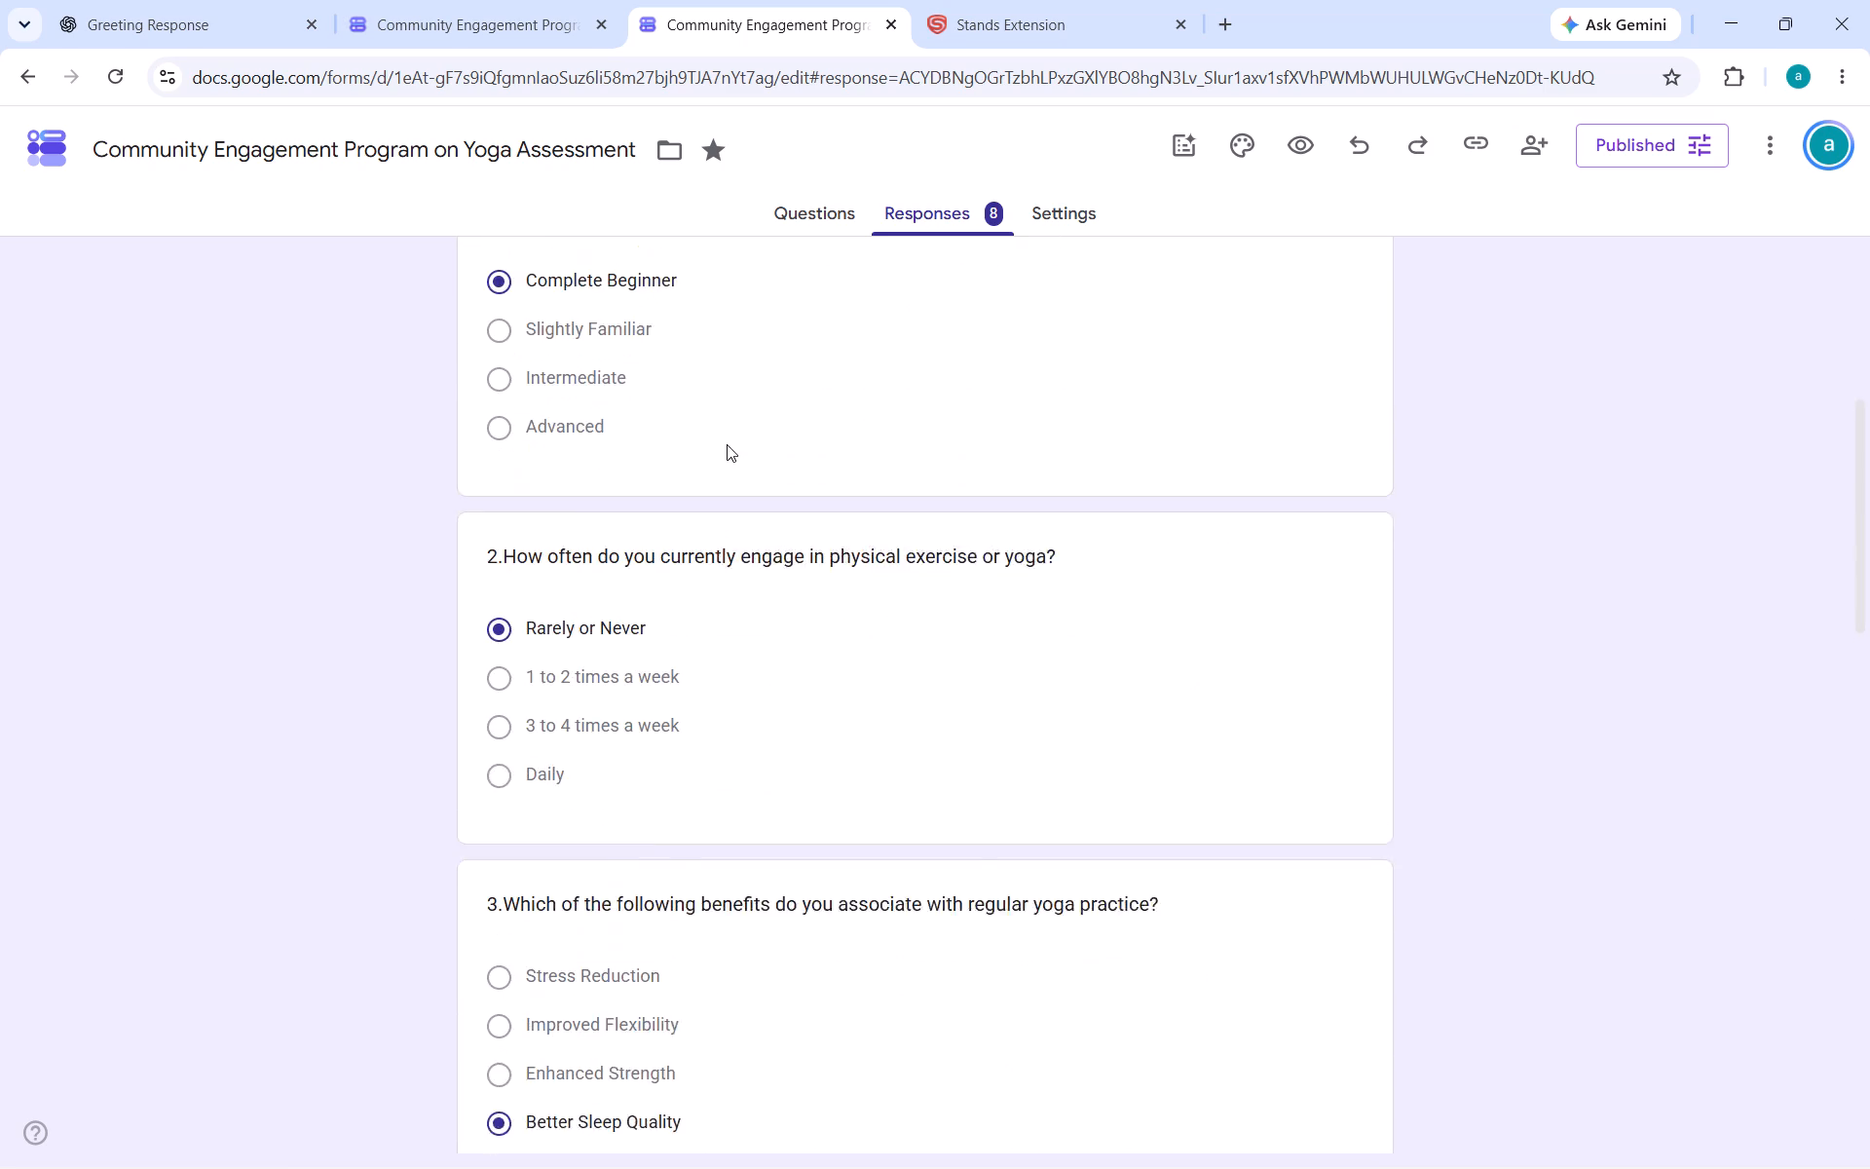
scroll(727, 444, up, 11)
Advance to individual response 3 and look through its answers as far as question 9, returning to its beginning.
click(689, 455)
scroll(688, 455, down, 17)
scroll(658, 484, down, 6)
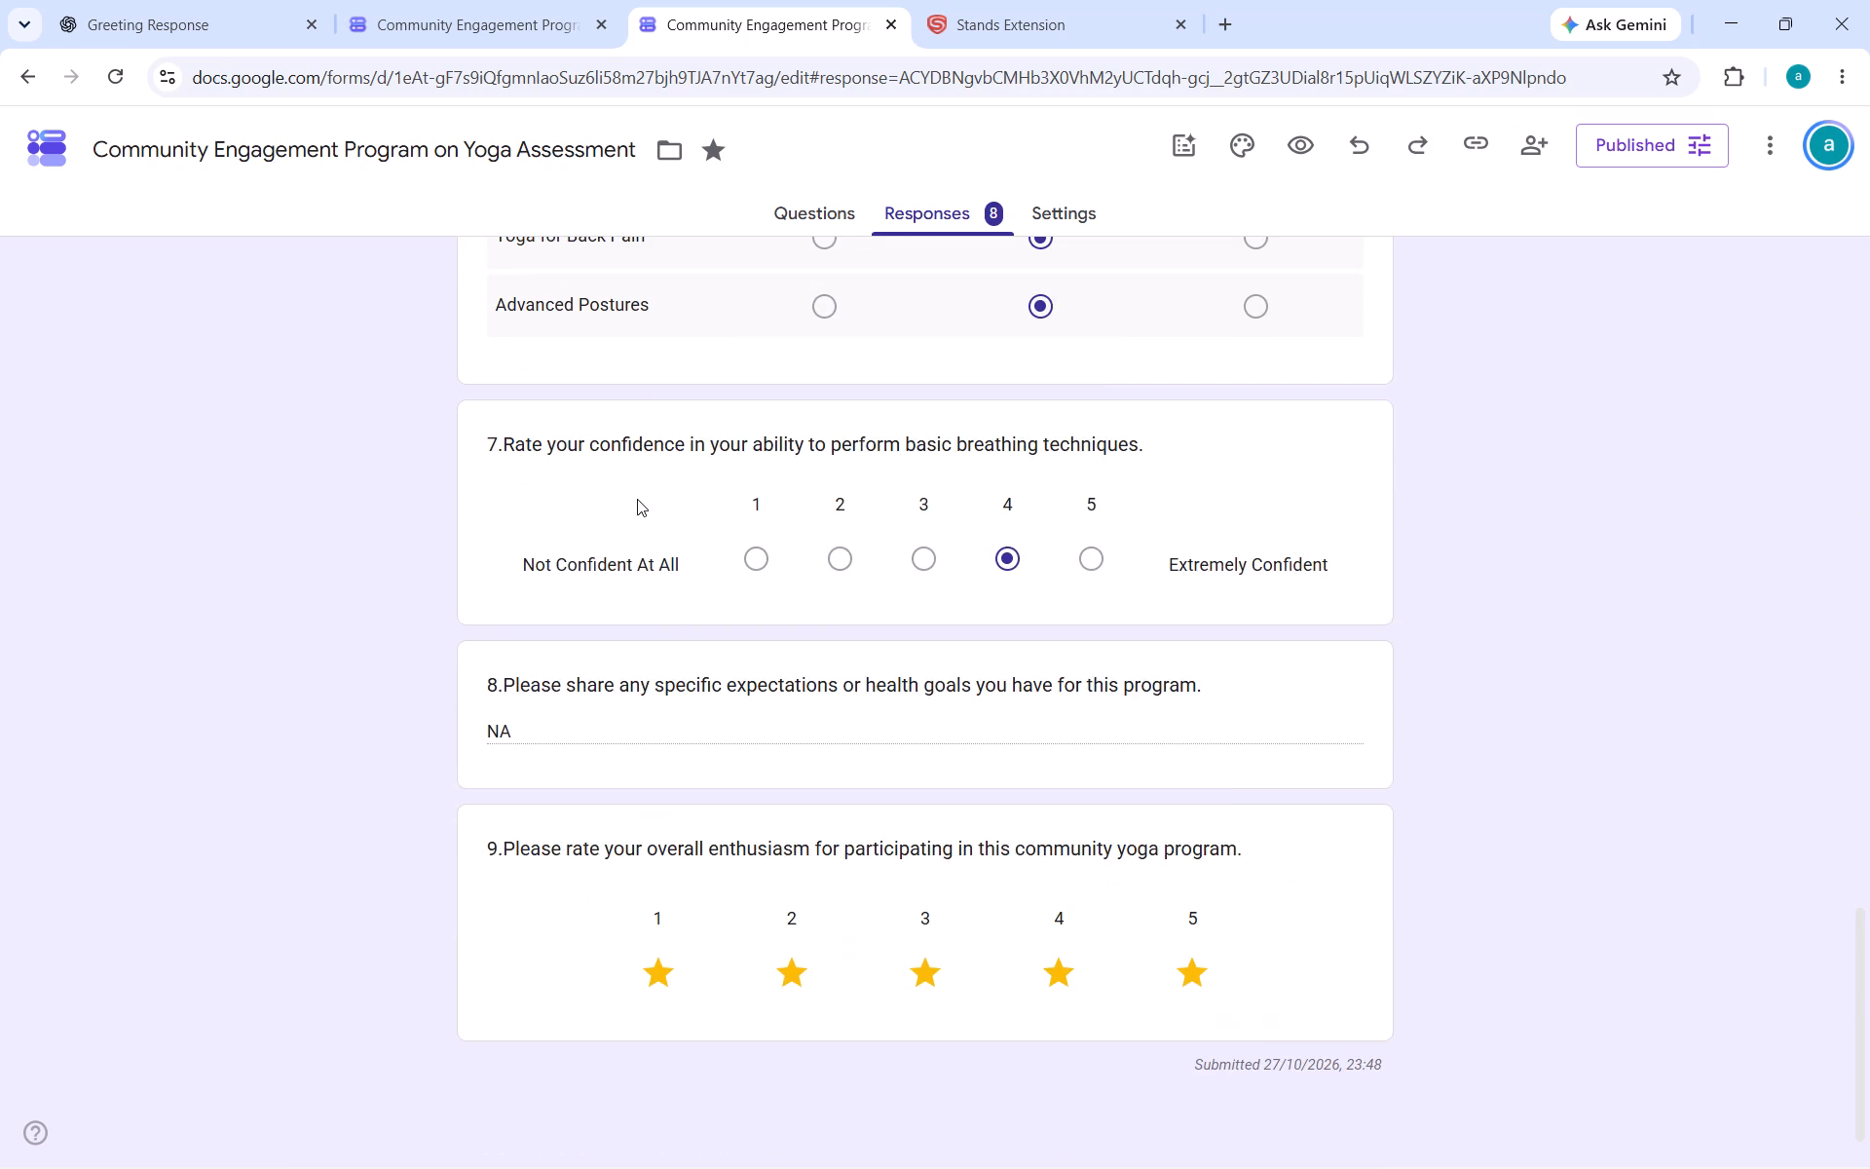
scroll(633, 508, up, 7)
scroll(703, 430, up, 17)
Advance to individual response 4 and read its answers, especially the health goals in question 8, returning to its beginning.
click(684, 451)
scroll(684, 450, down, 2)
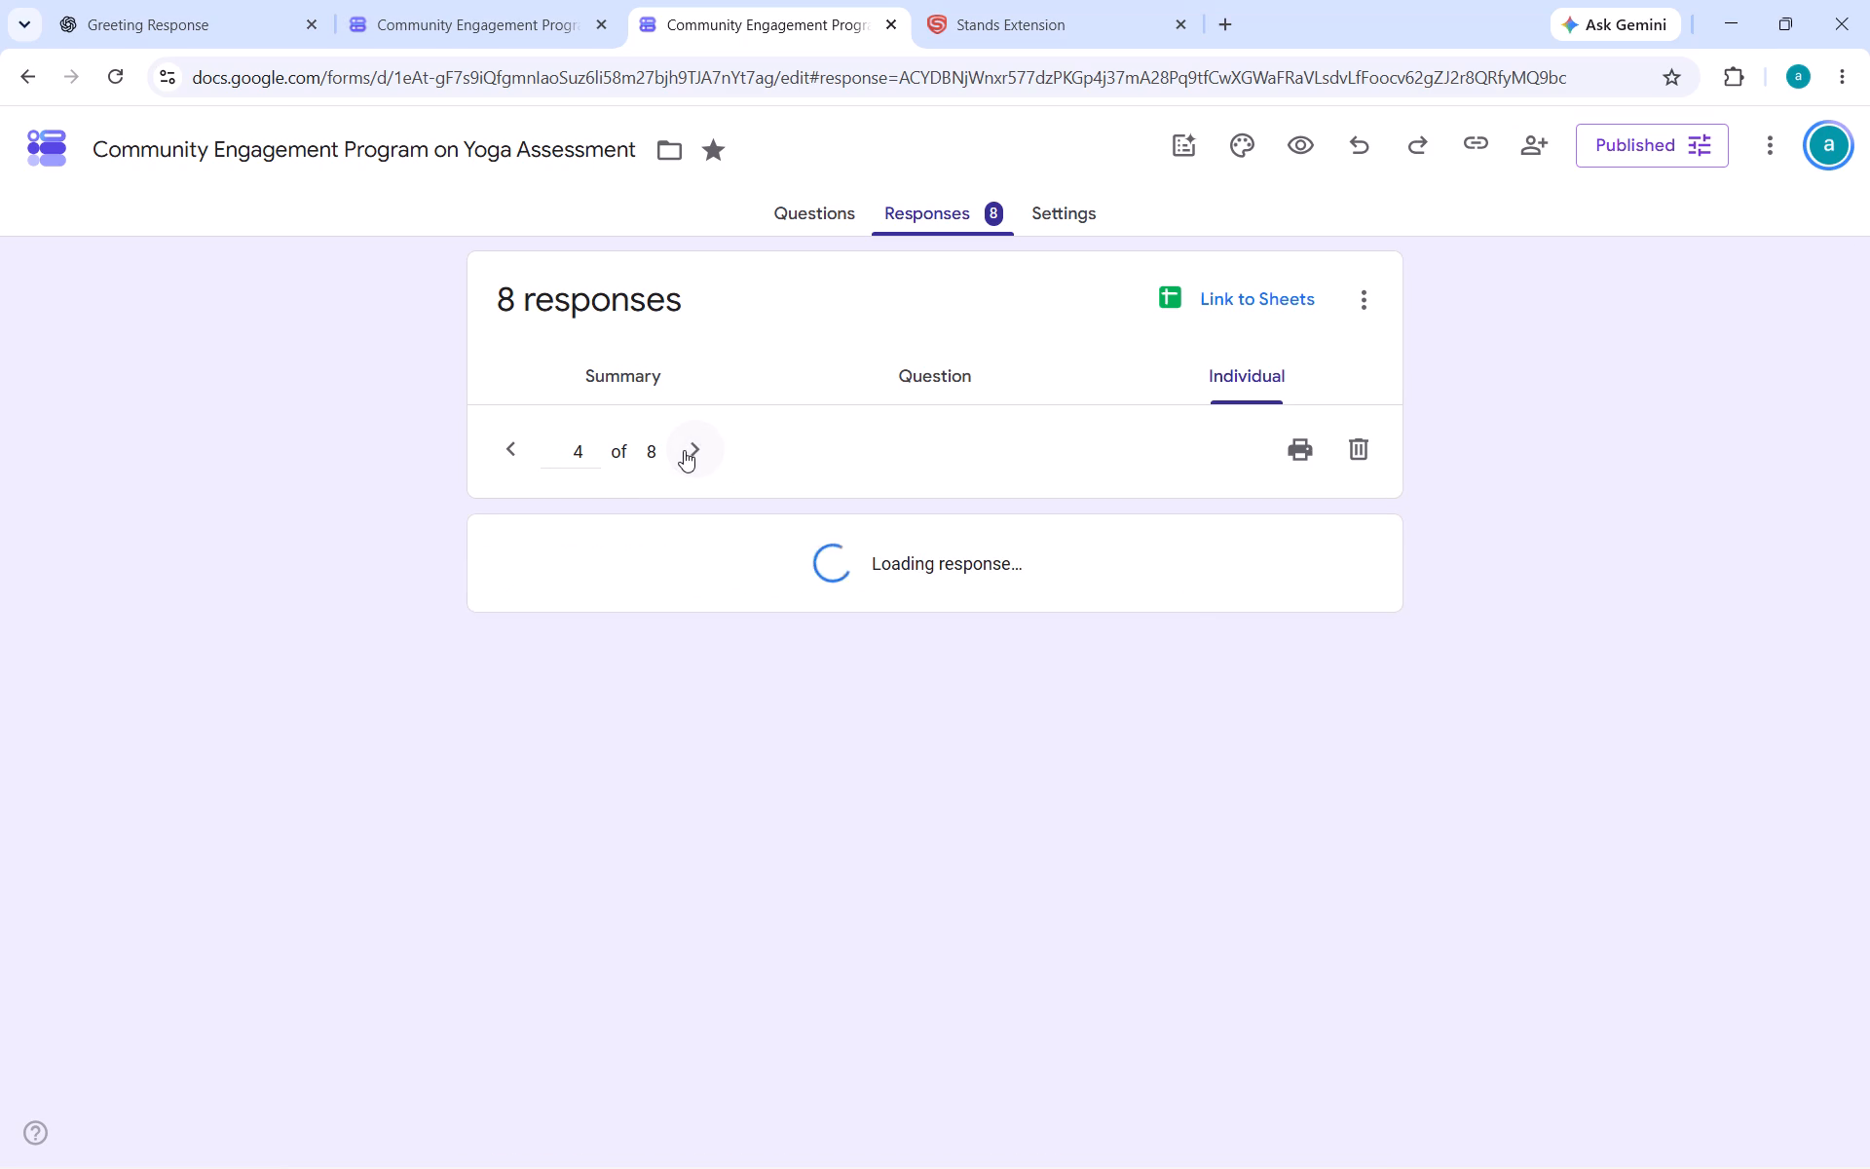
scroll(684, 450, down, 16)
scroll(704, 521, down, 6)
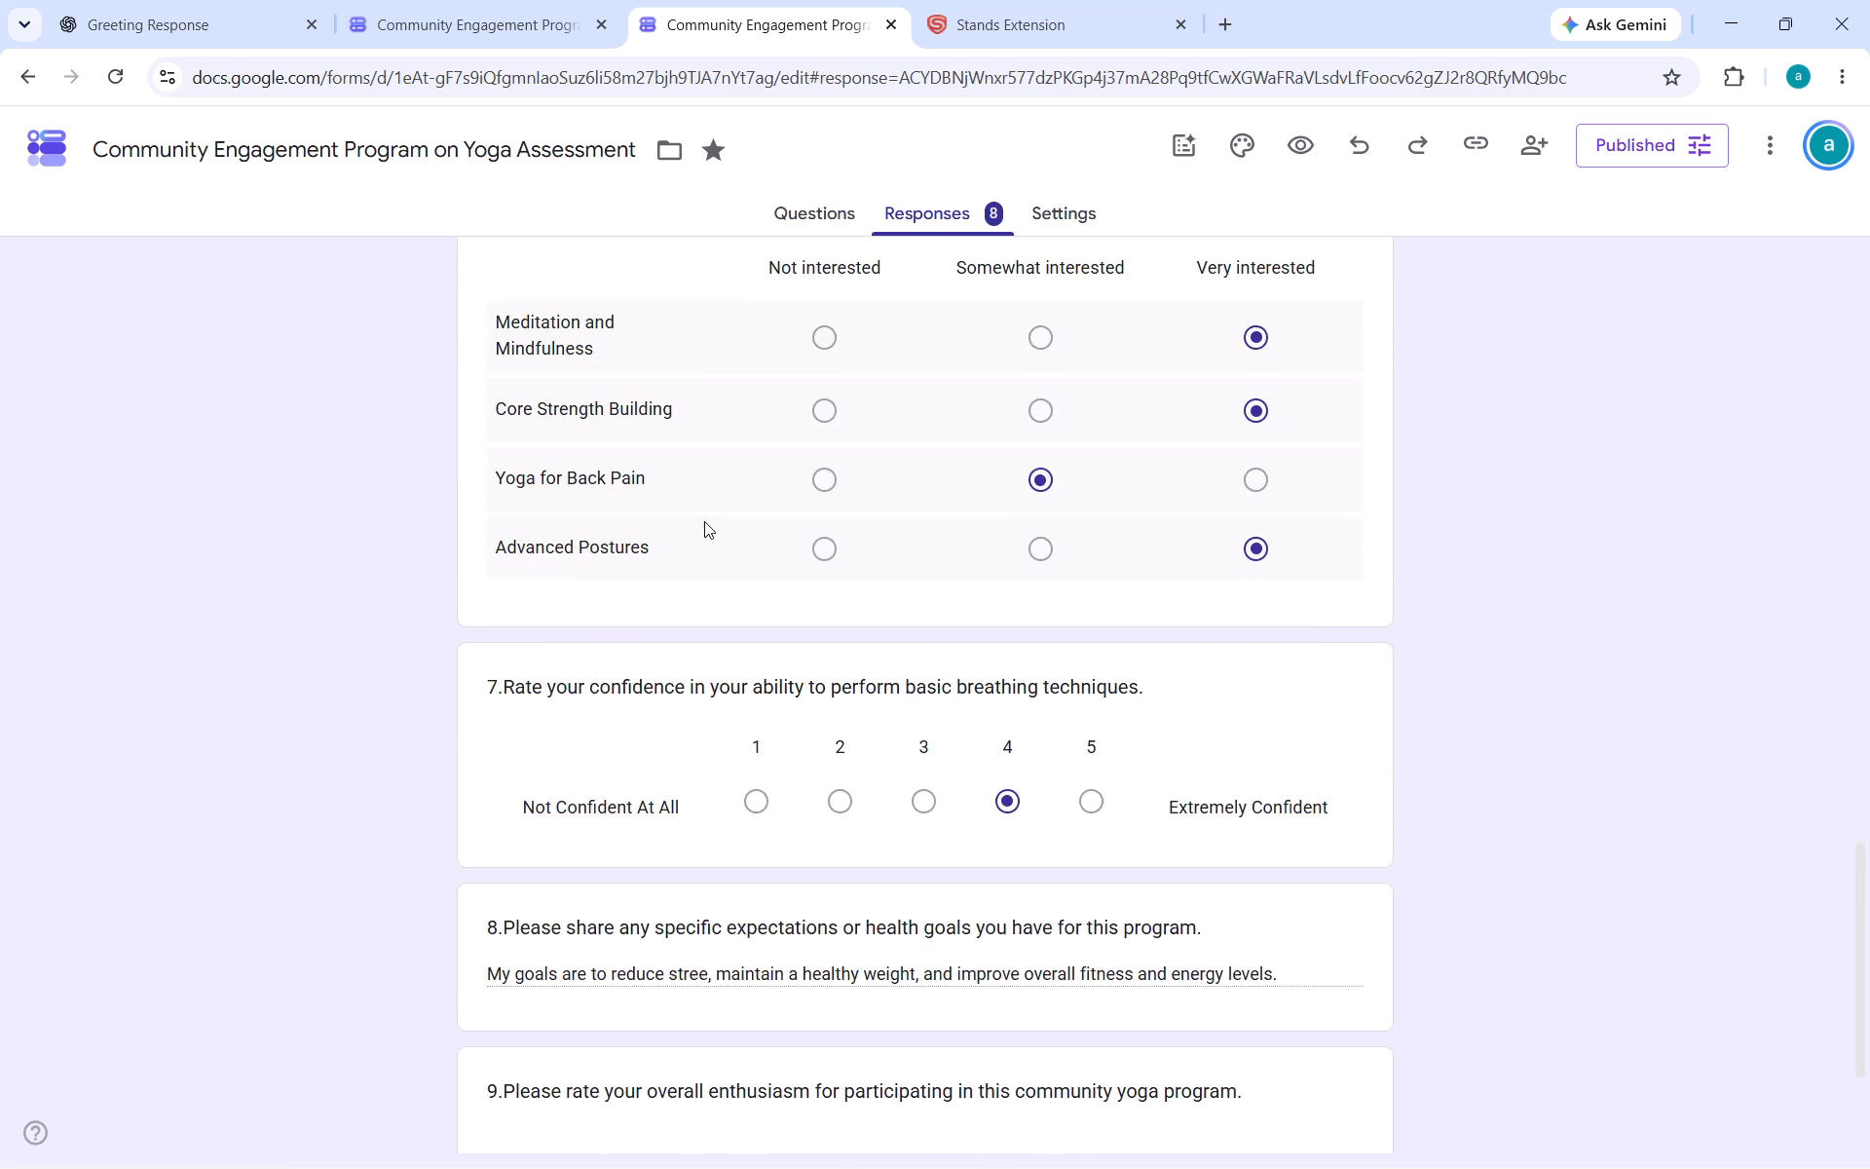
scroll(700, 521, down, 5)
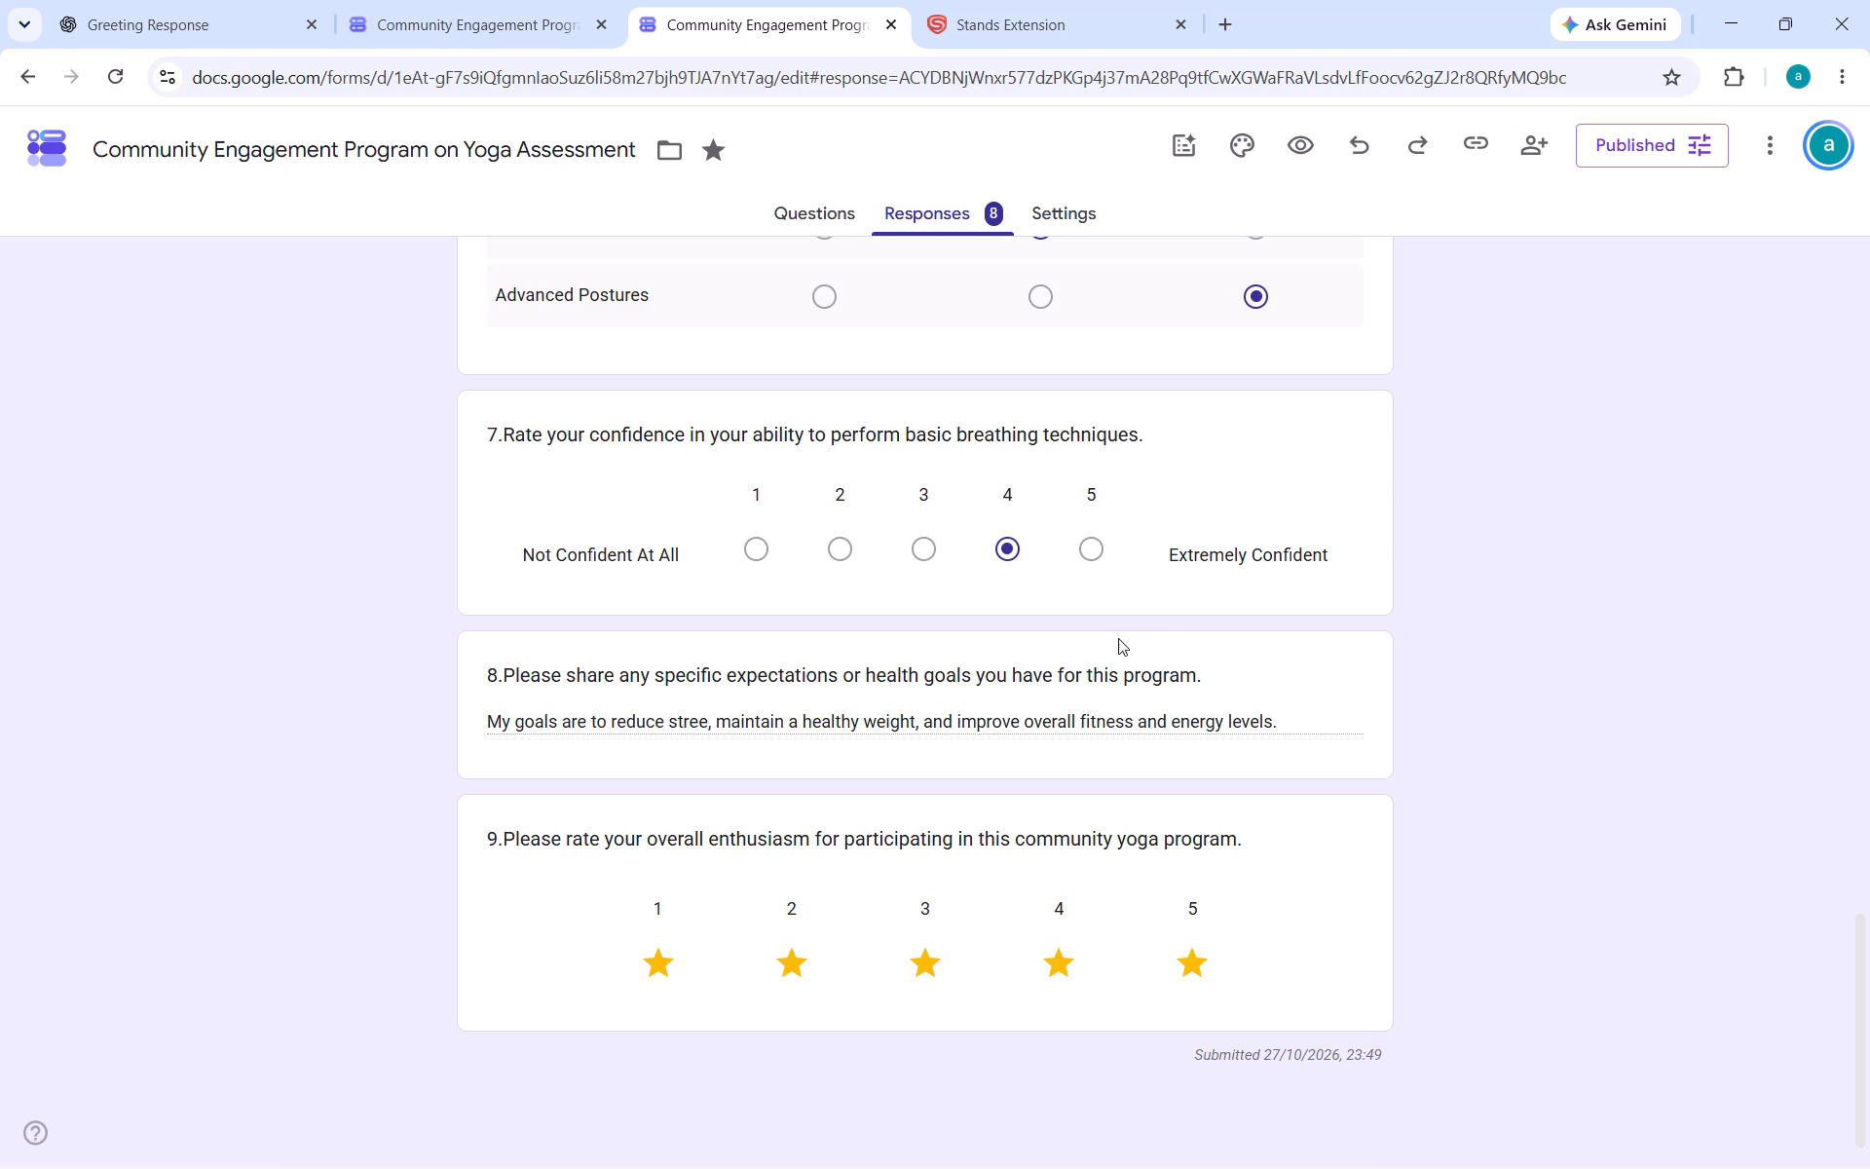
scroll(1117, 630, up, 1)
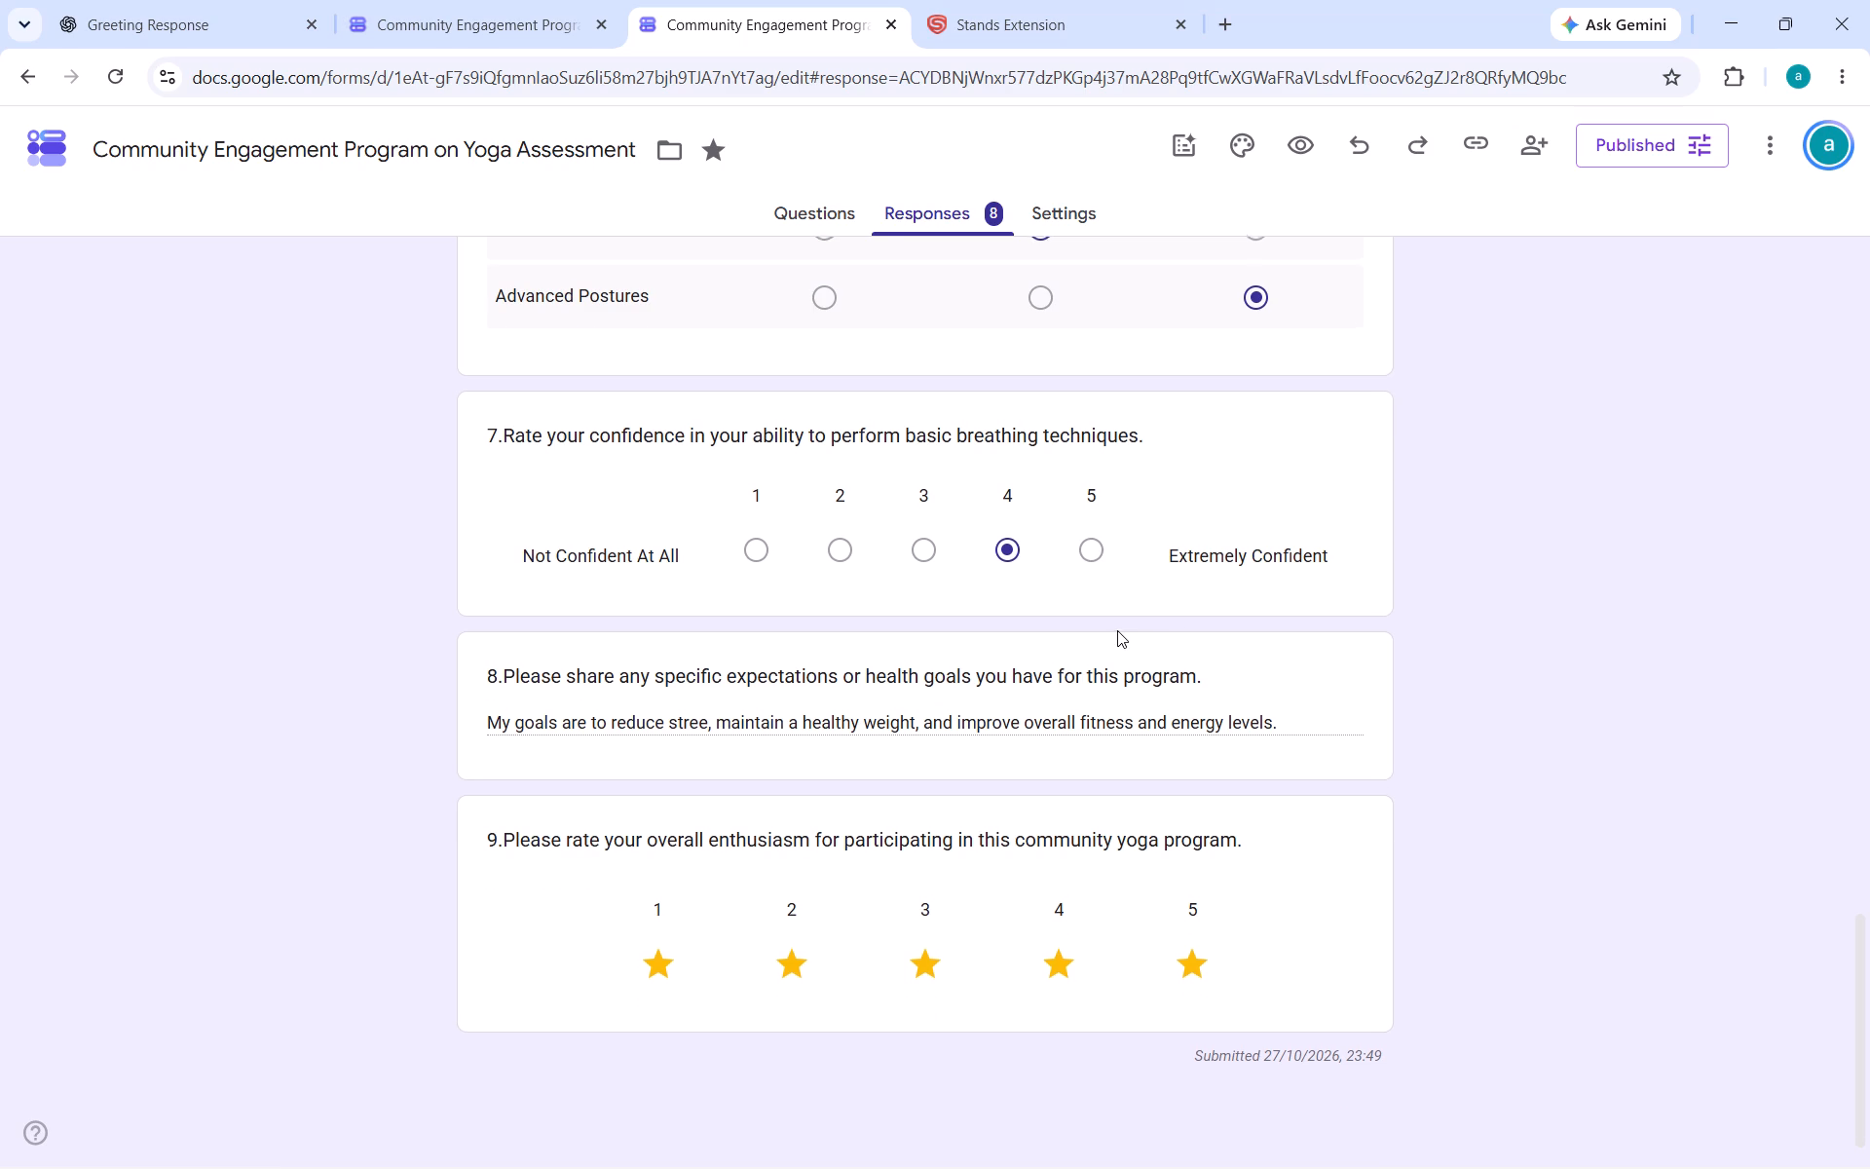
scroll(1117, 630, up, 2)
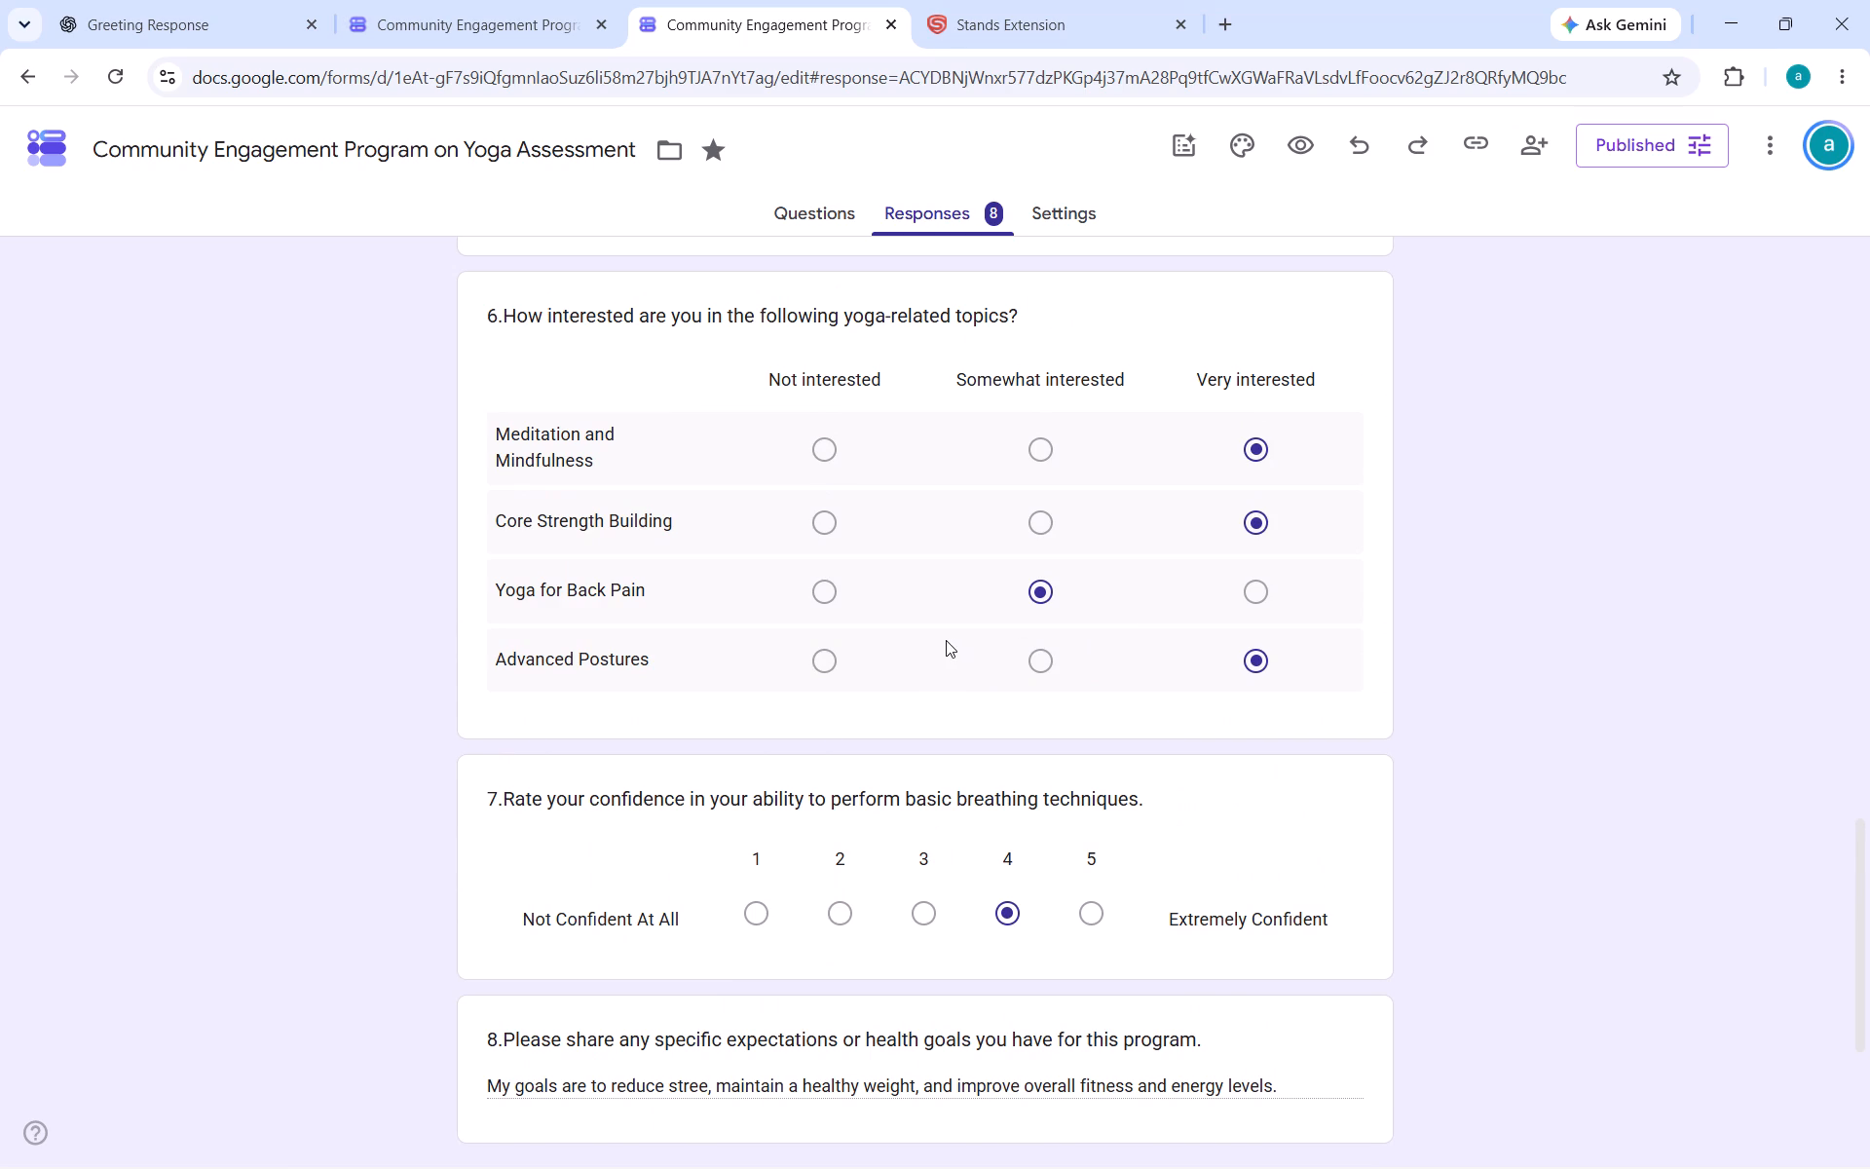
scroll(946, 640, up, 12)
scroll(946, 640, up, 15)
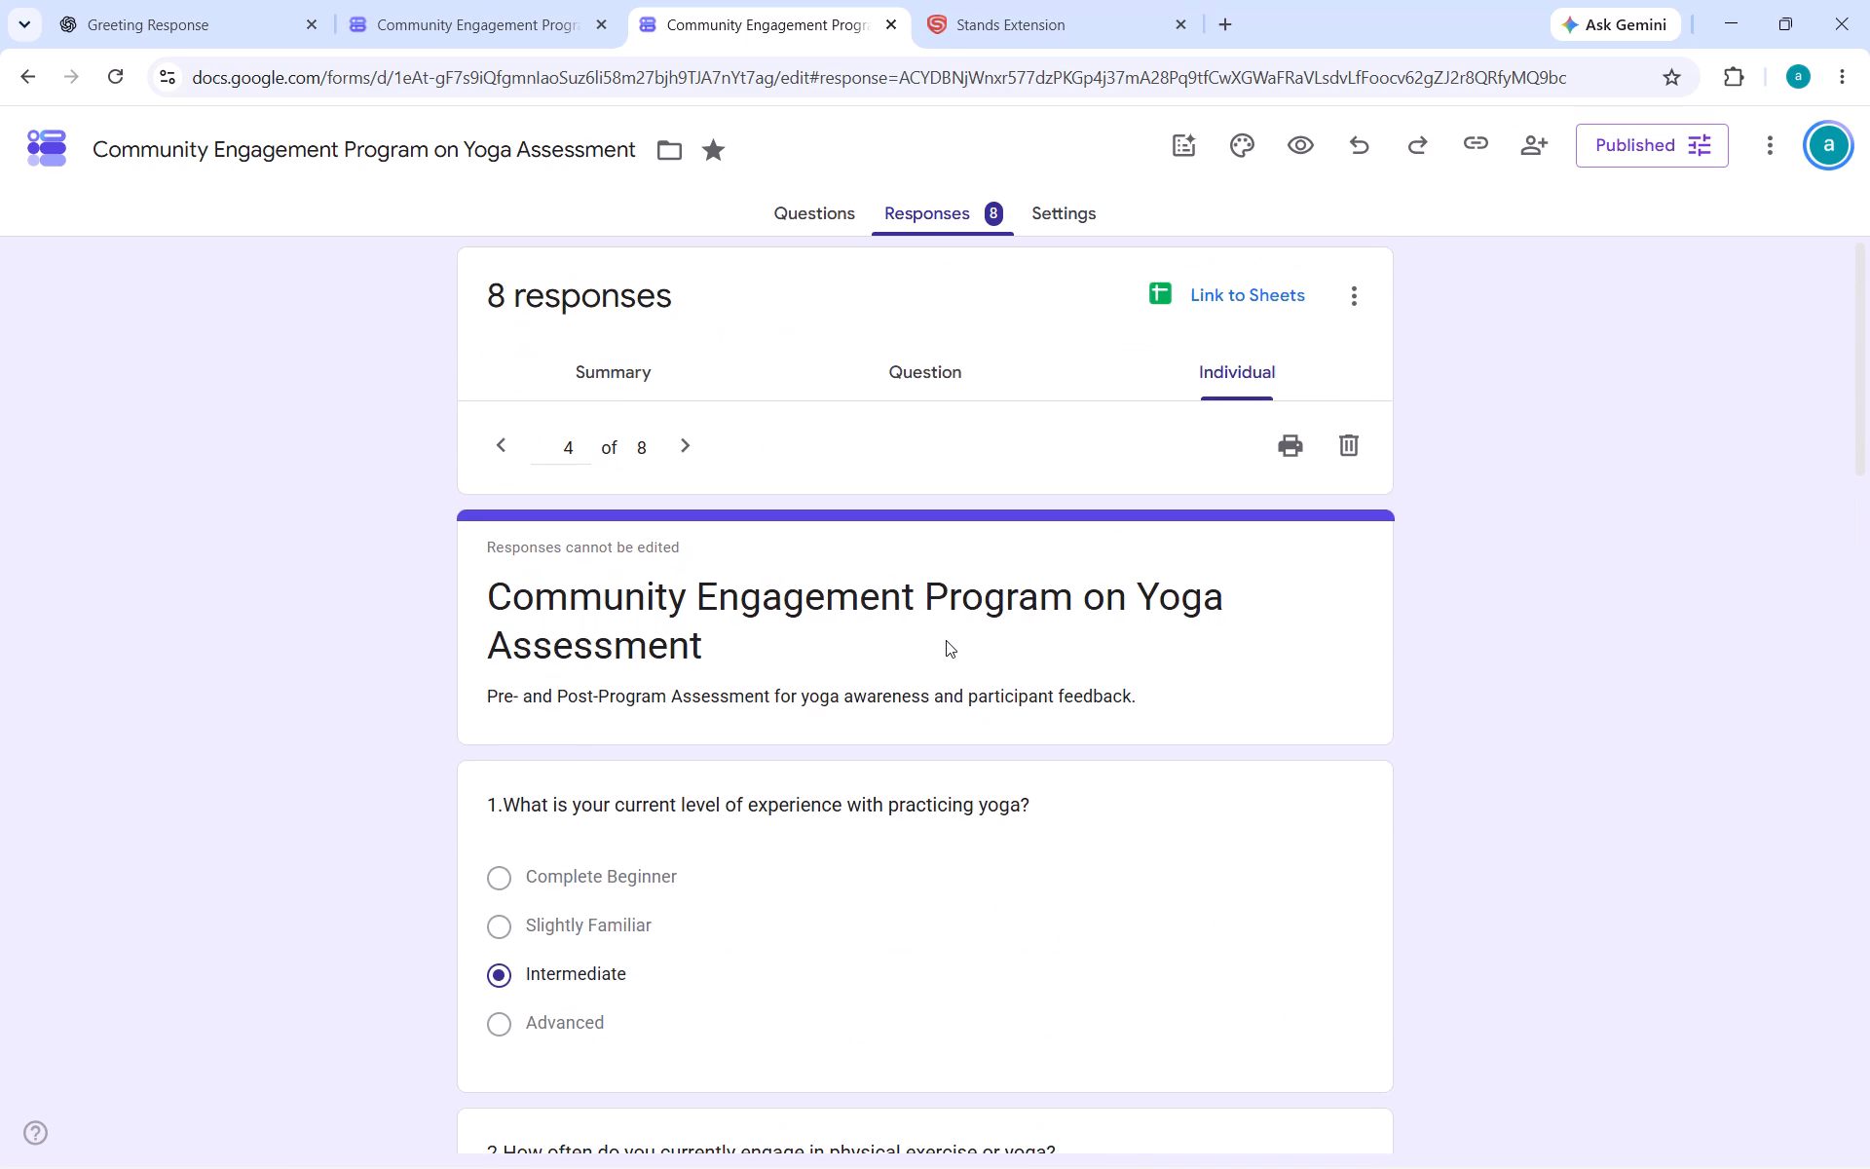
scroll(946, 640, up, 1)
Advance to individual response 5 and review its answers from question 1 through question 9, returning to its beginning.
click(668, 452)
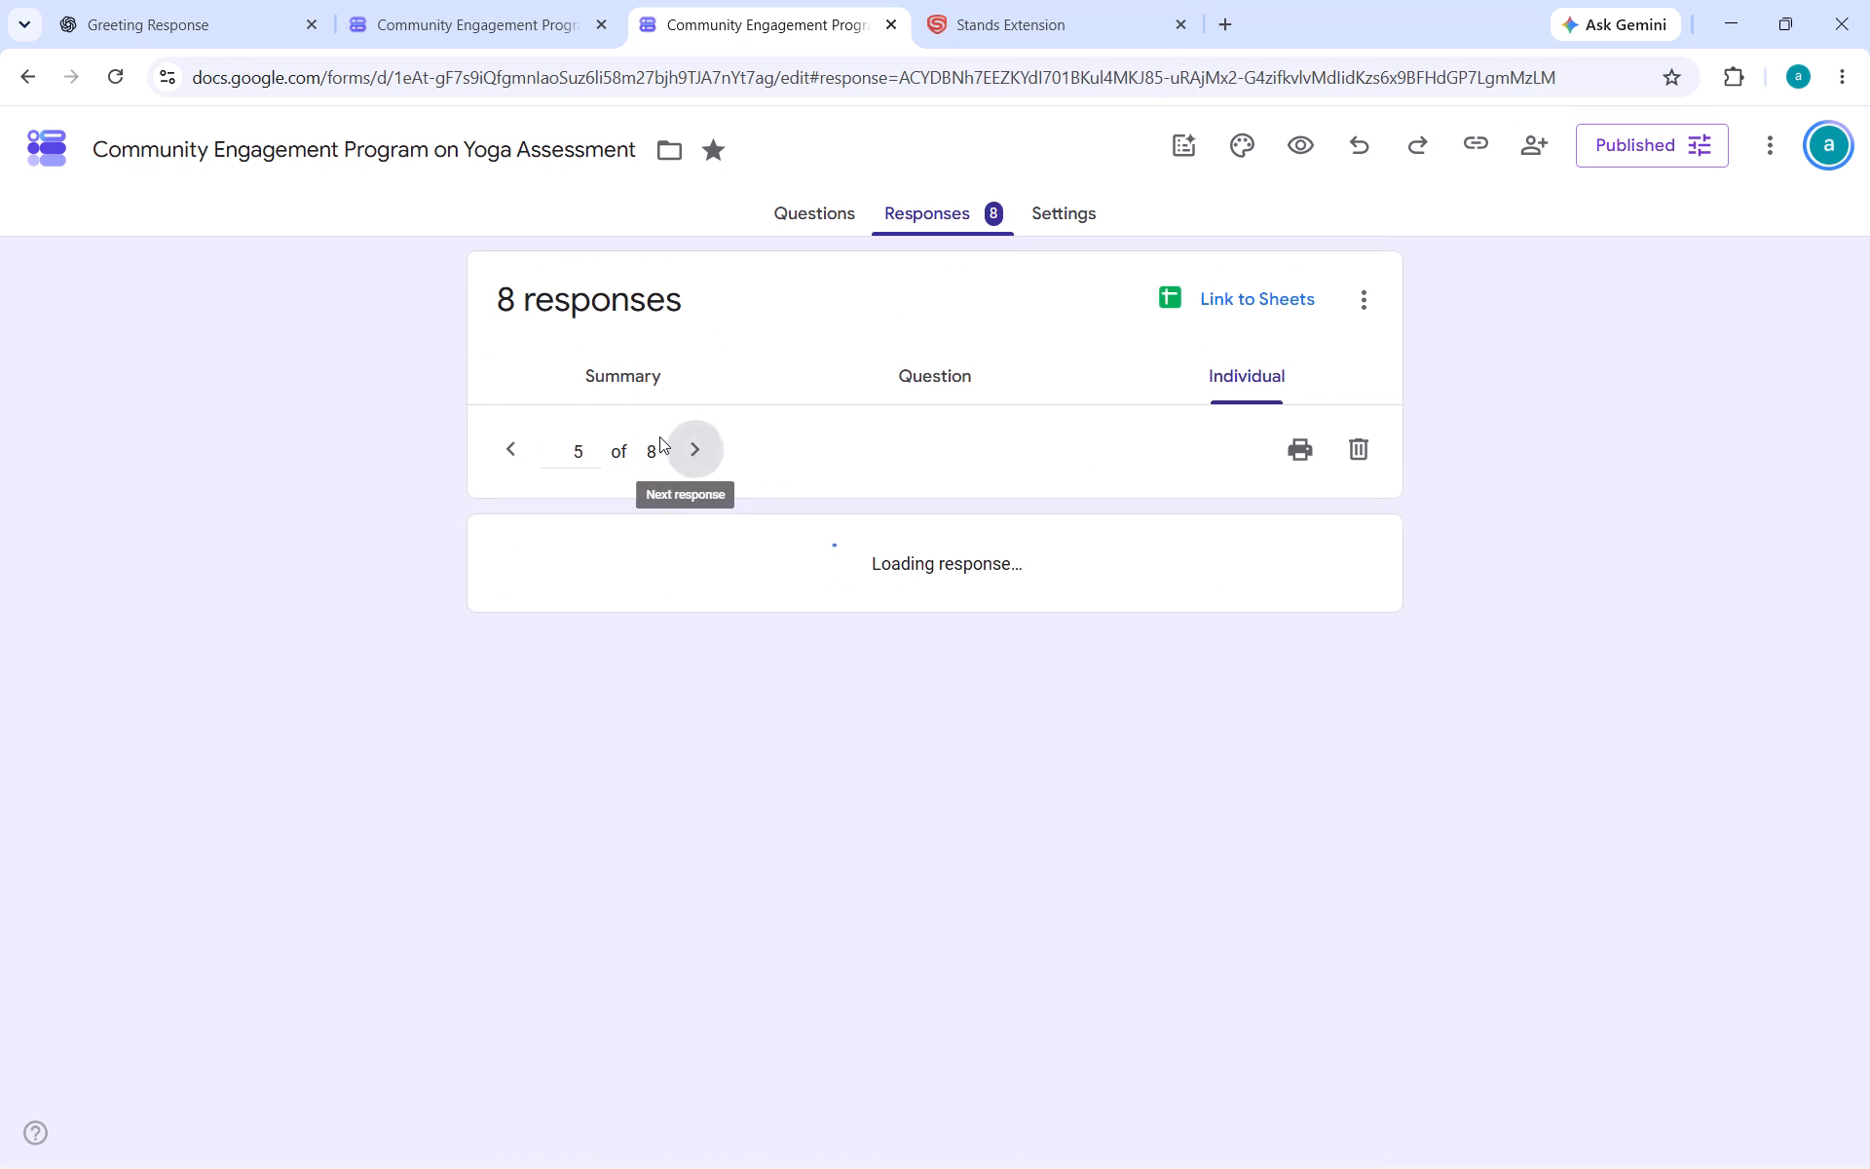
scroll(656, 434, down, 6)
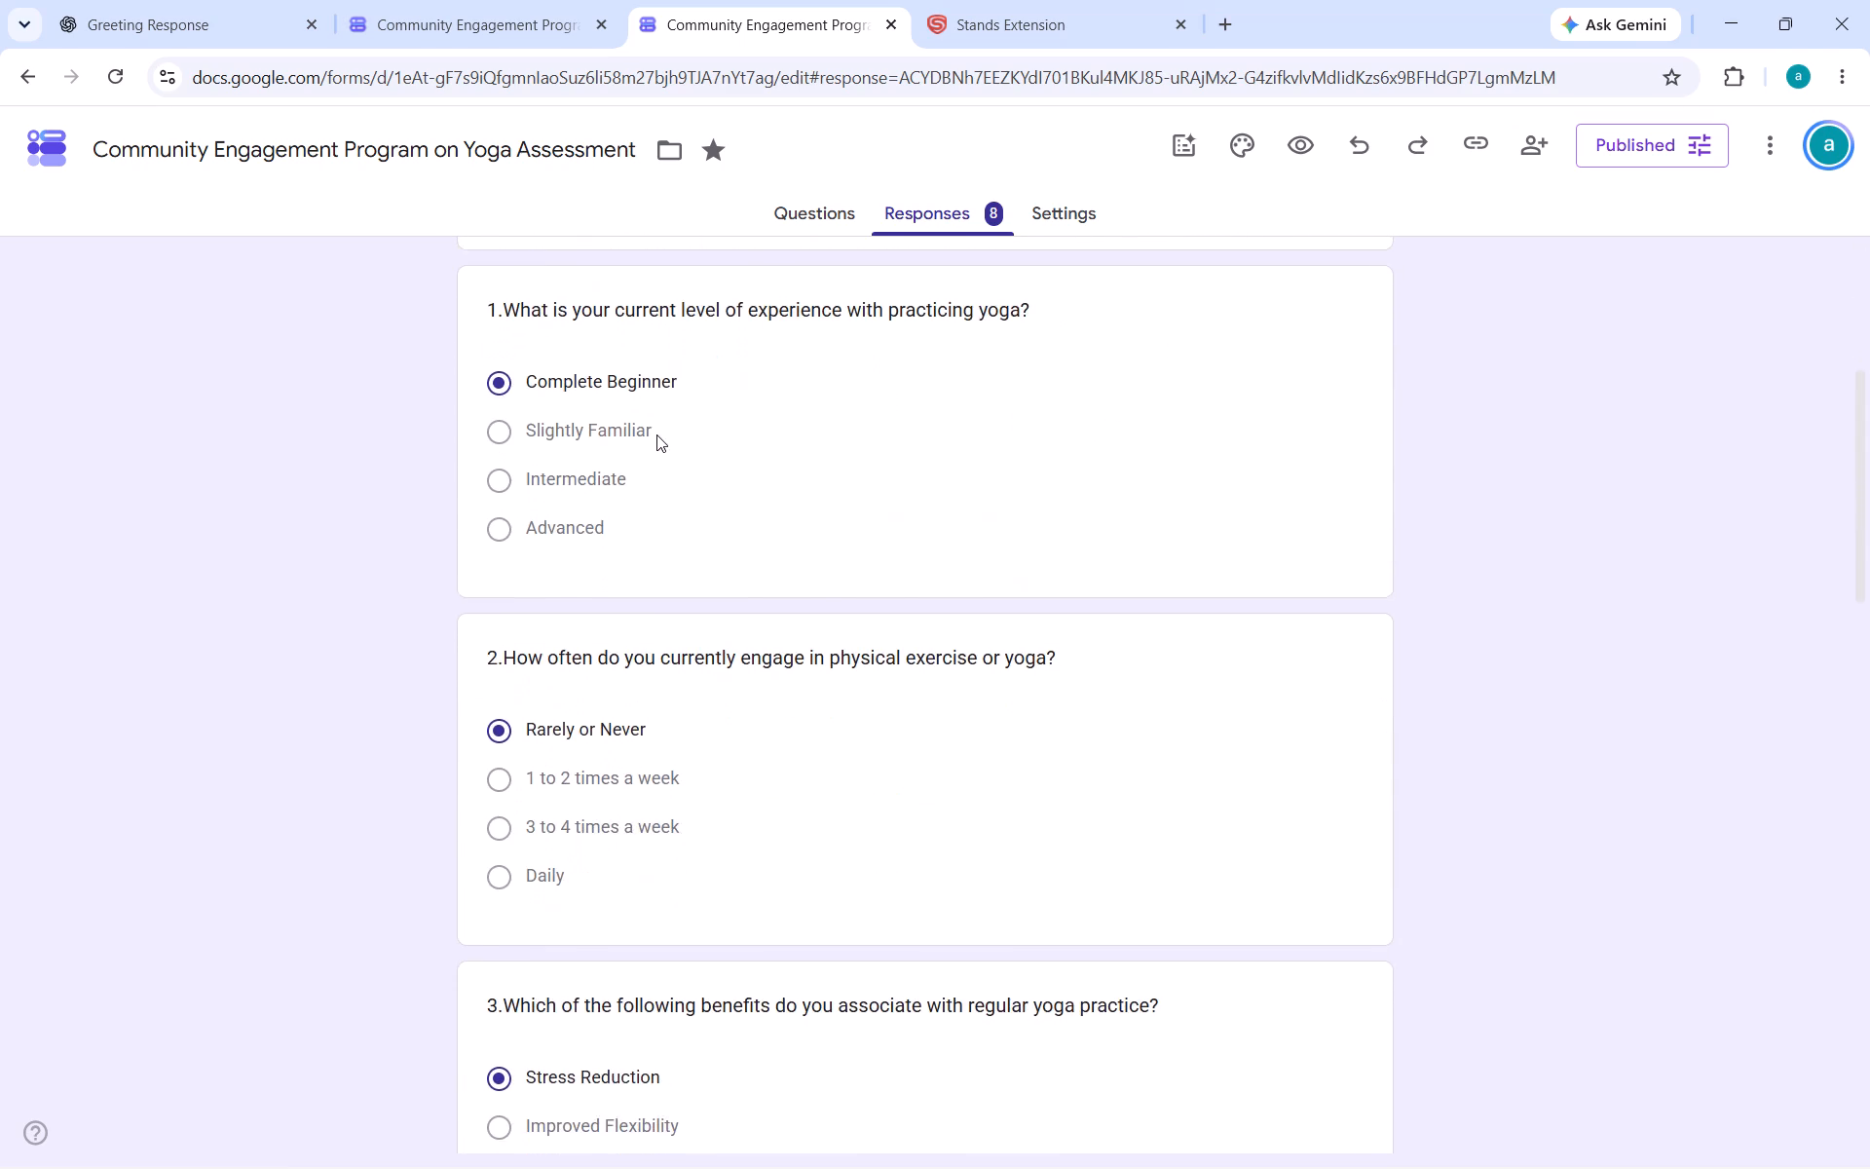
scroll(656, 434, down, 3)
scroll(656, 435, down, 20)
scroll(656, 435, down, 3)
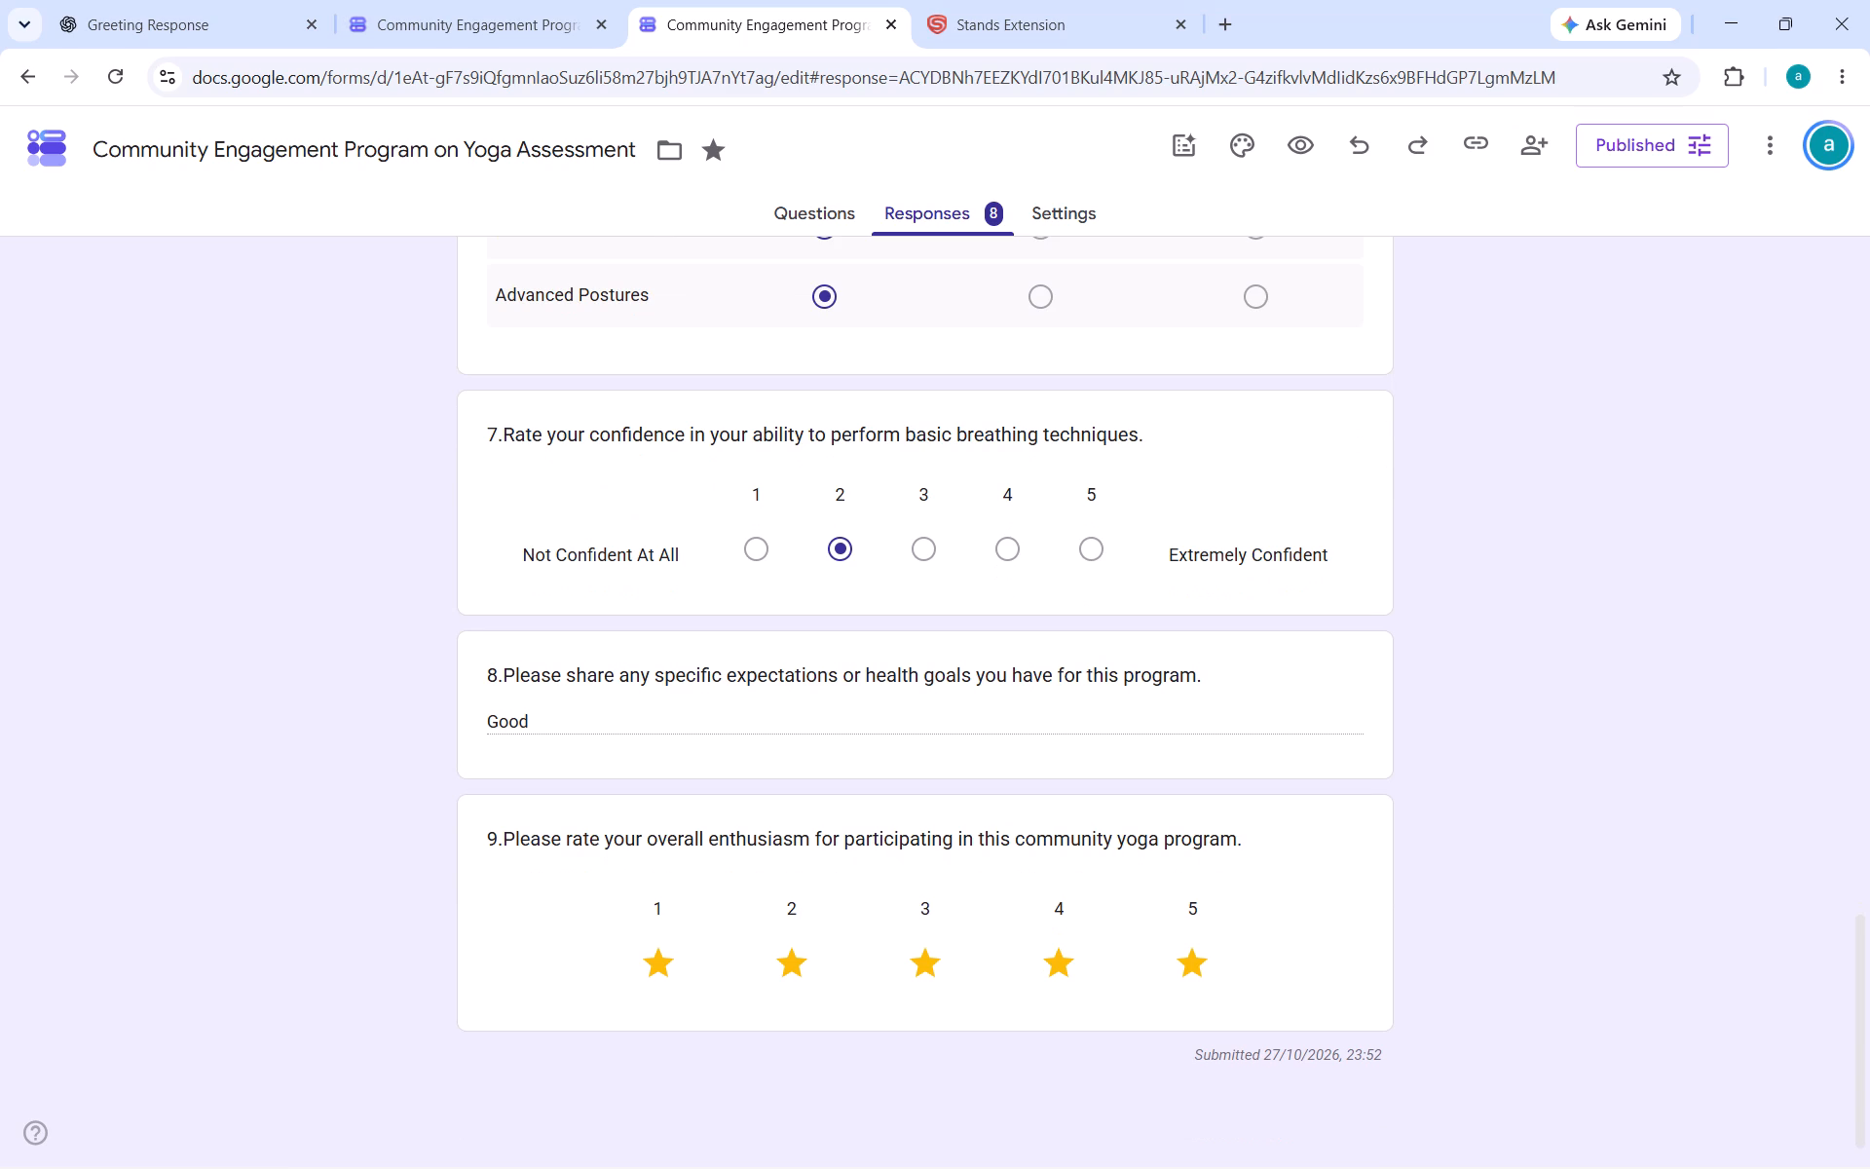
scroll(656, 435, up, 18)
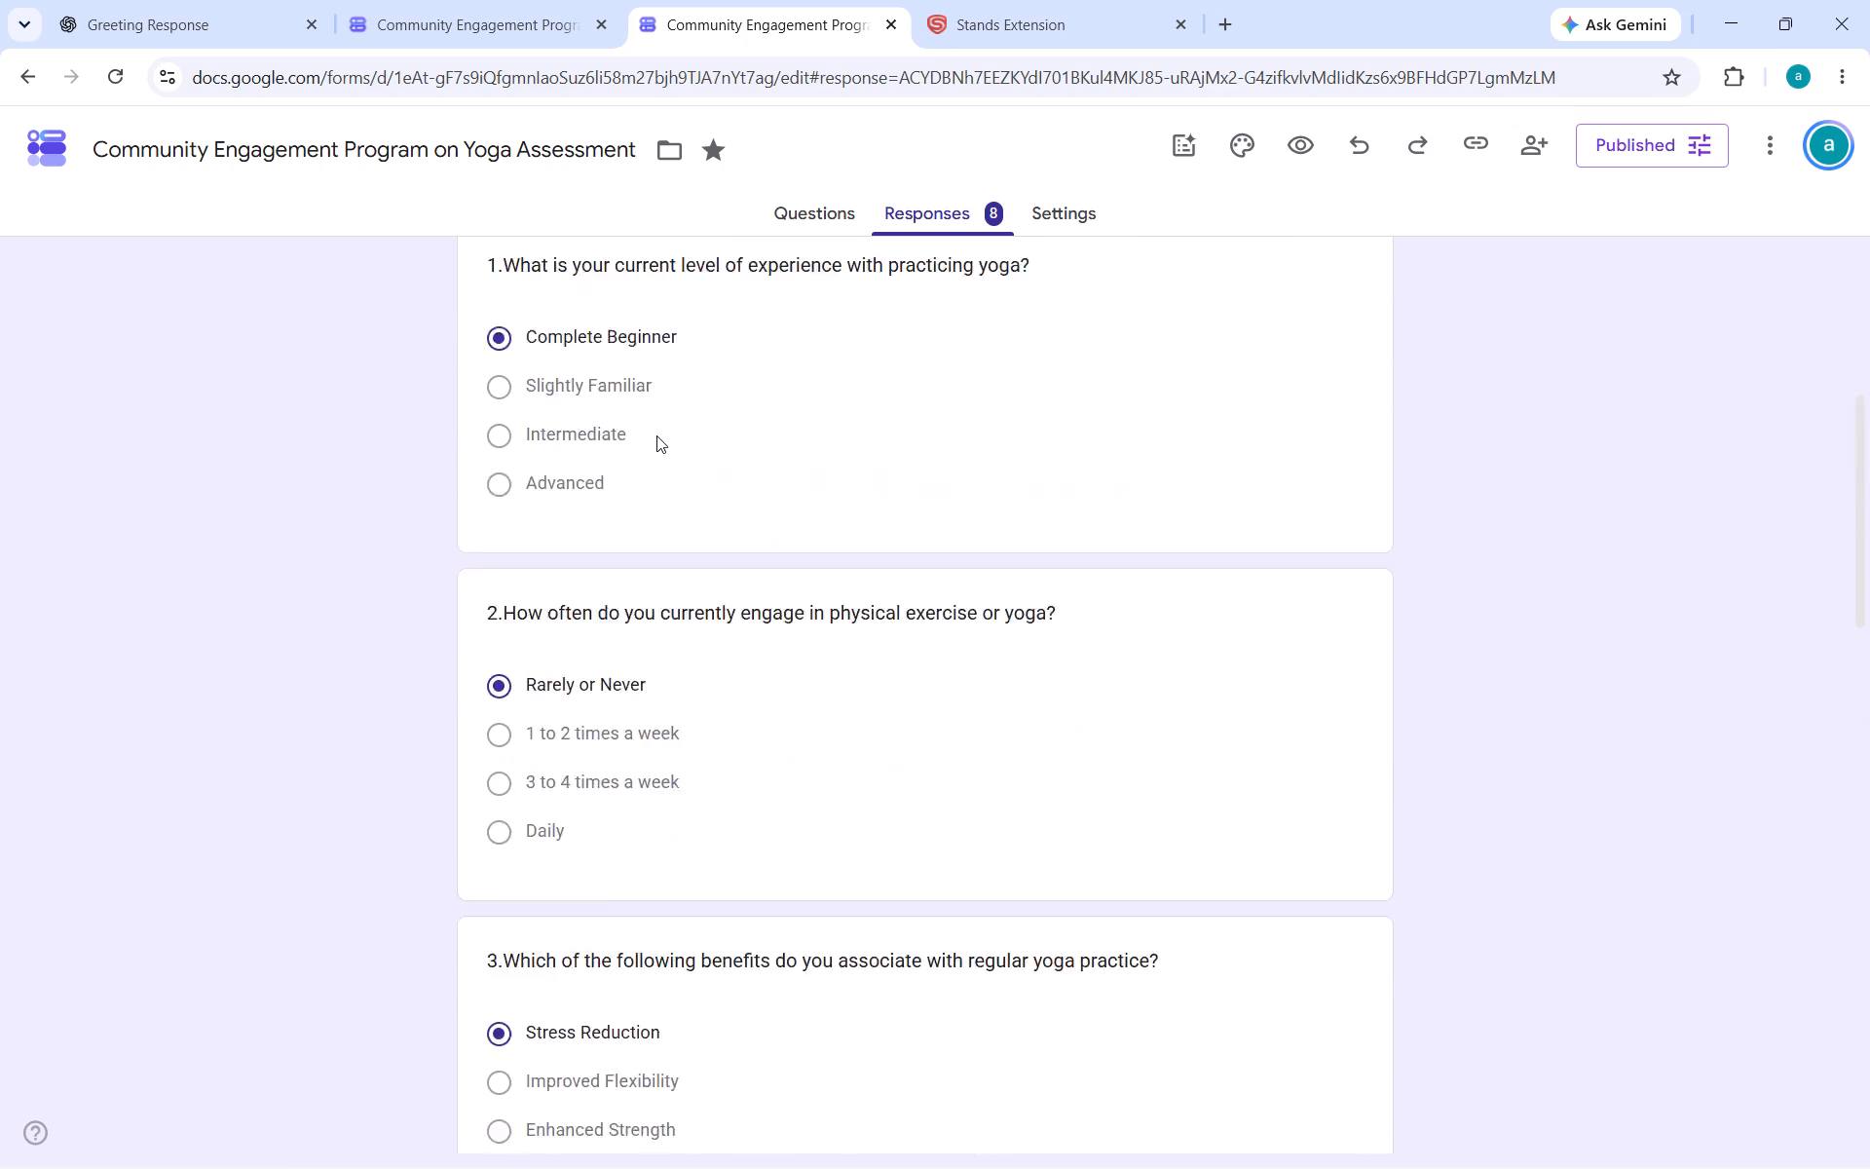
scroll(656, 435, up, 8)
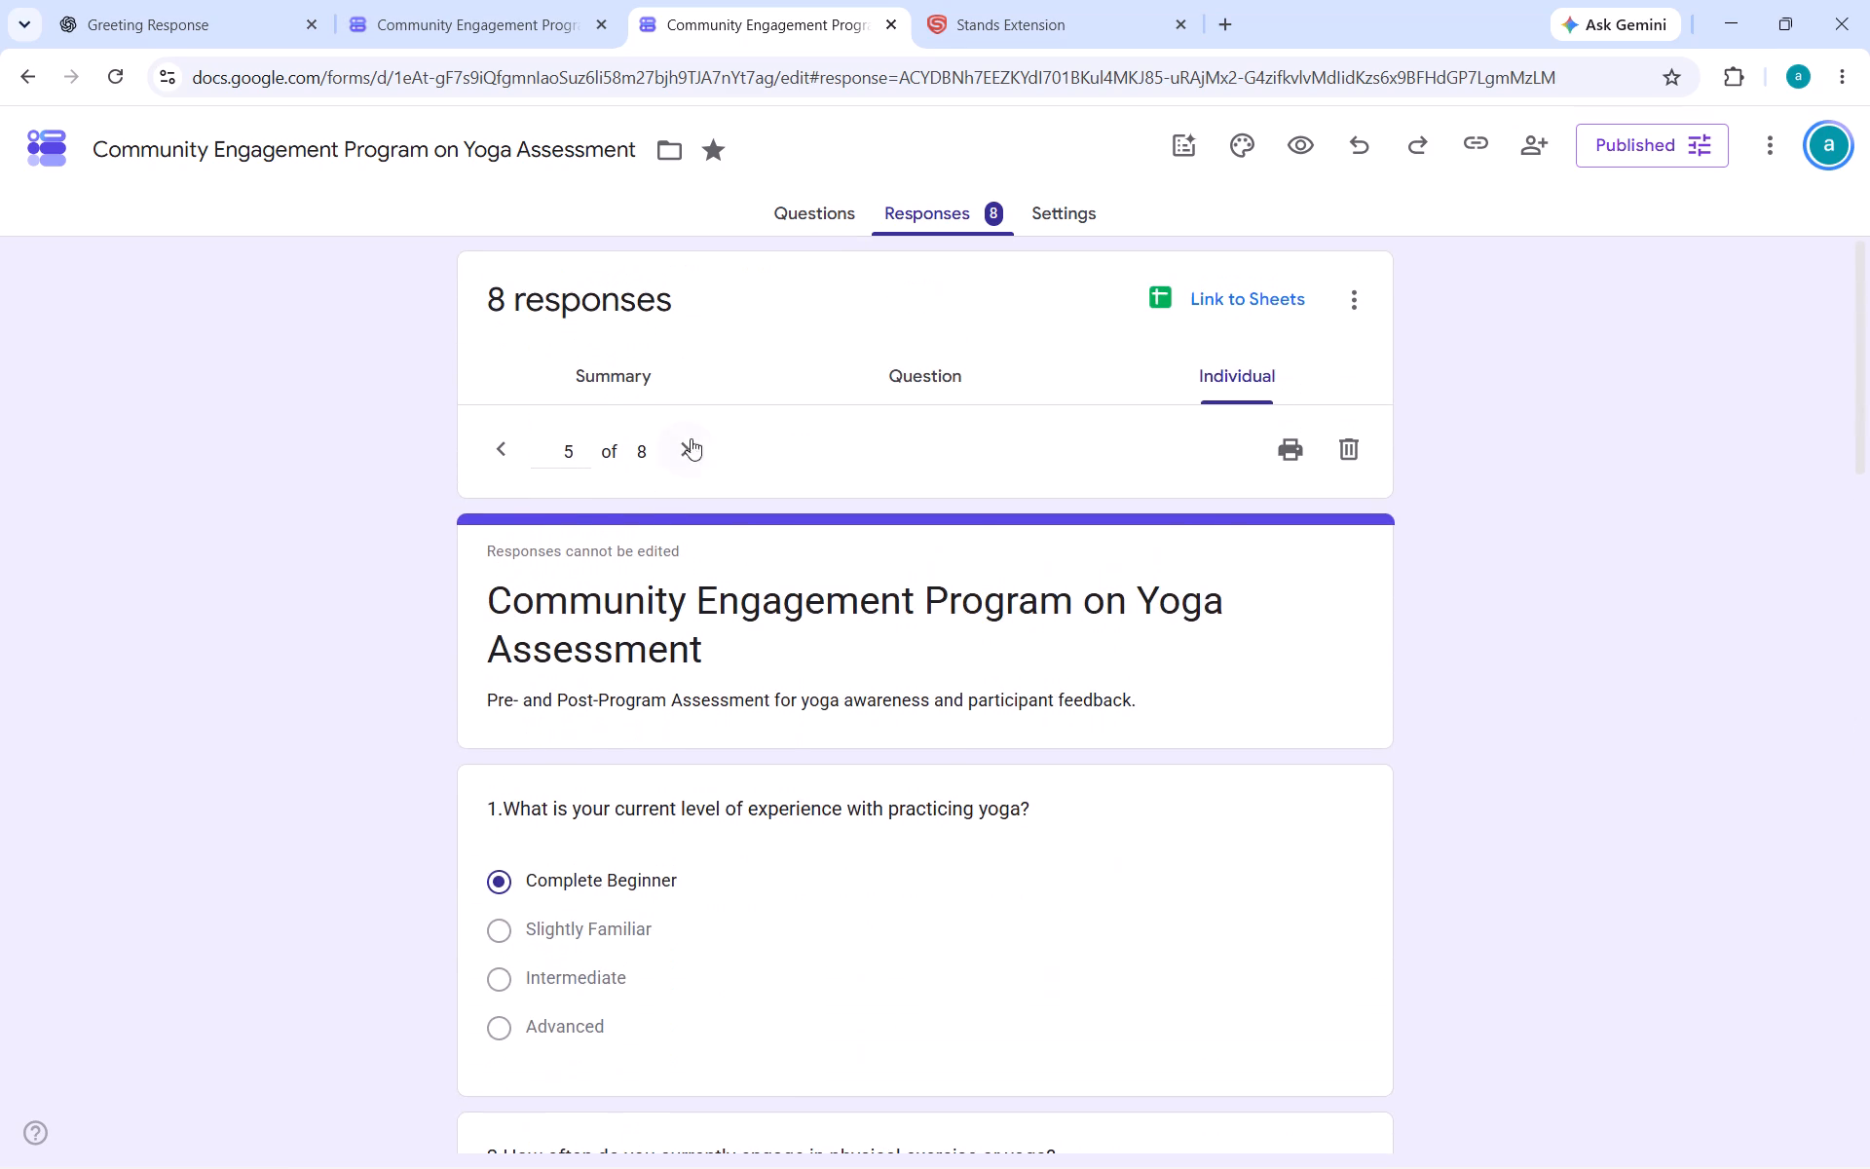
Advance to individual response 6 and review its answers down to the enthusiasm rating, returning to its beginning.
click(705, 438)
scroll(694, 438, down, 20)
scroll(716, 431, down, 5)
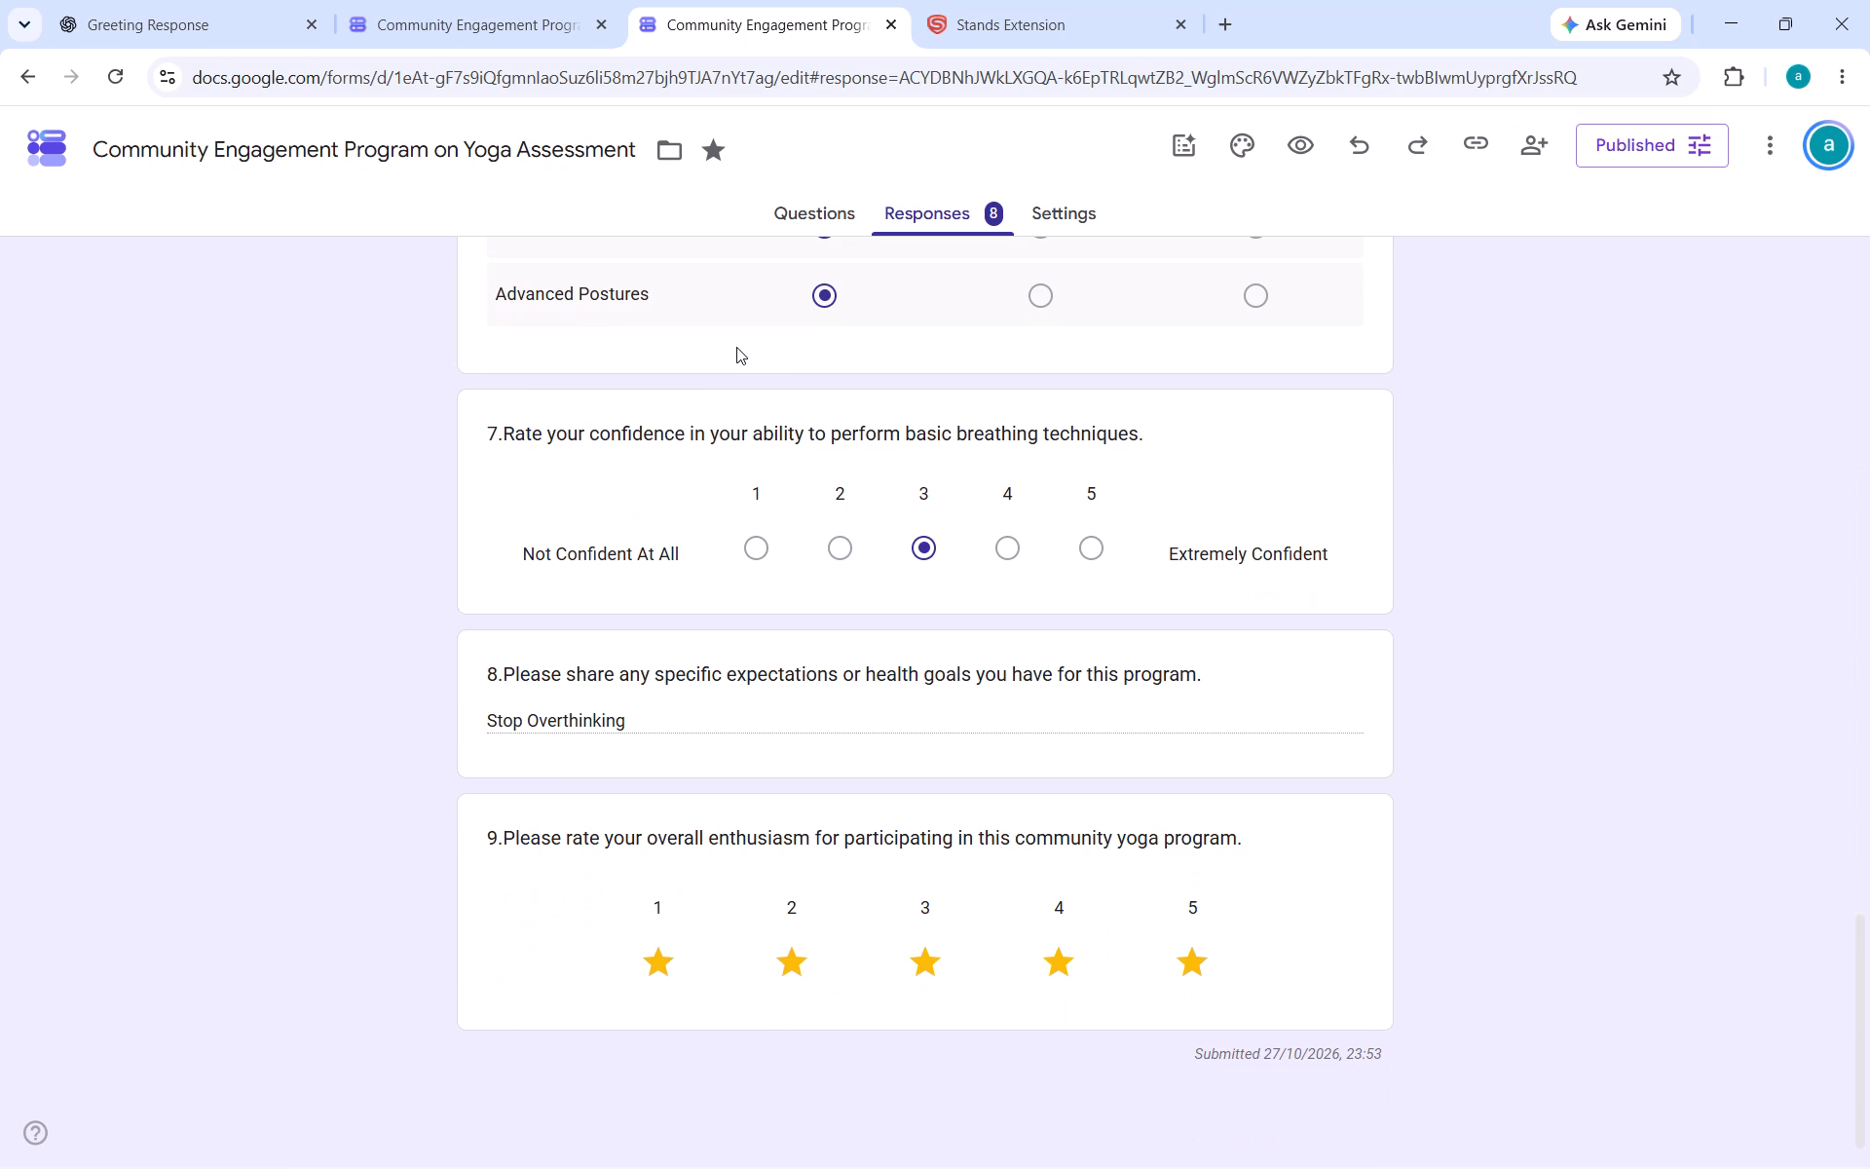
scroll(736, 347, up, 17)
scroll(736, 347, up, 8)
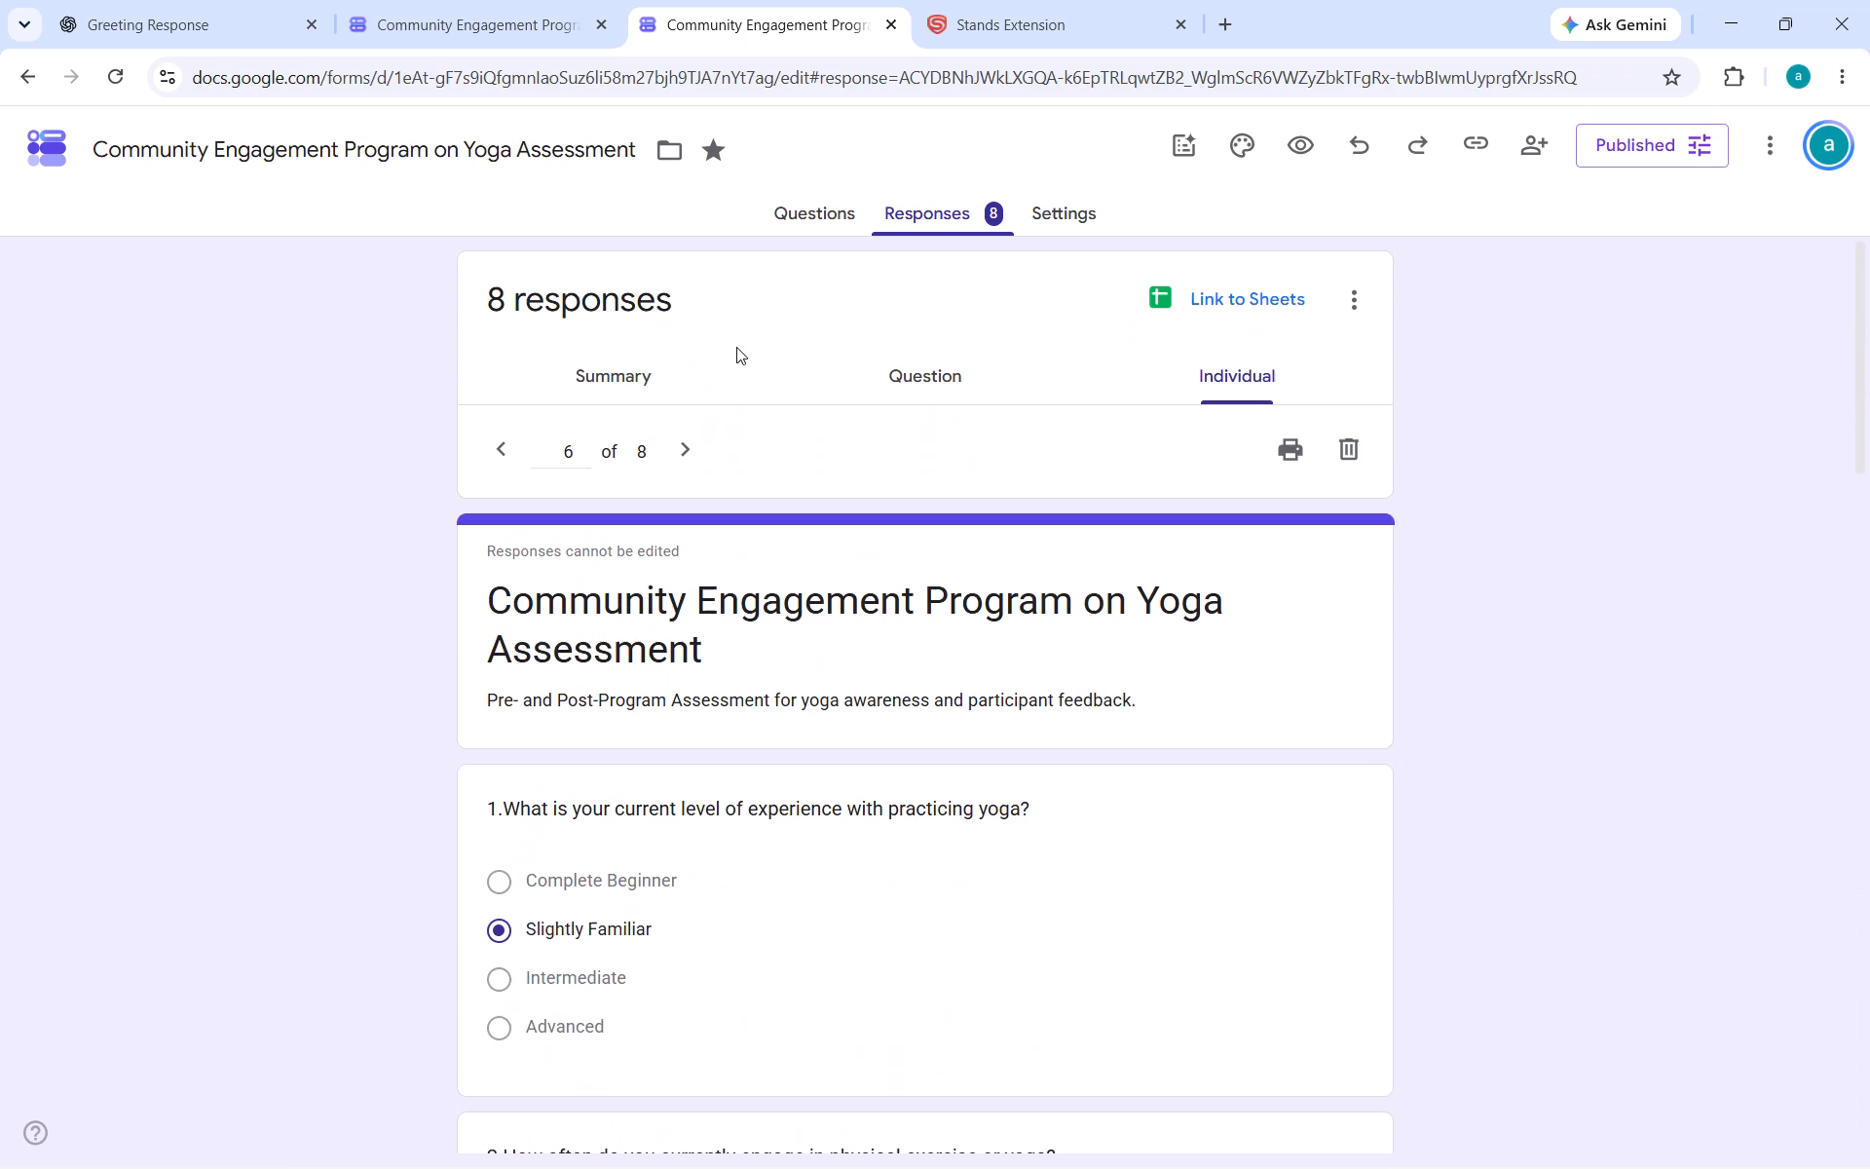
scroll(736, 347, up, 2)
Advance to individual response 7 and read its answers, including the expectations written for question 8, returning to its beginning.
click(673, 449)
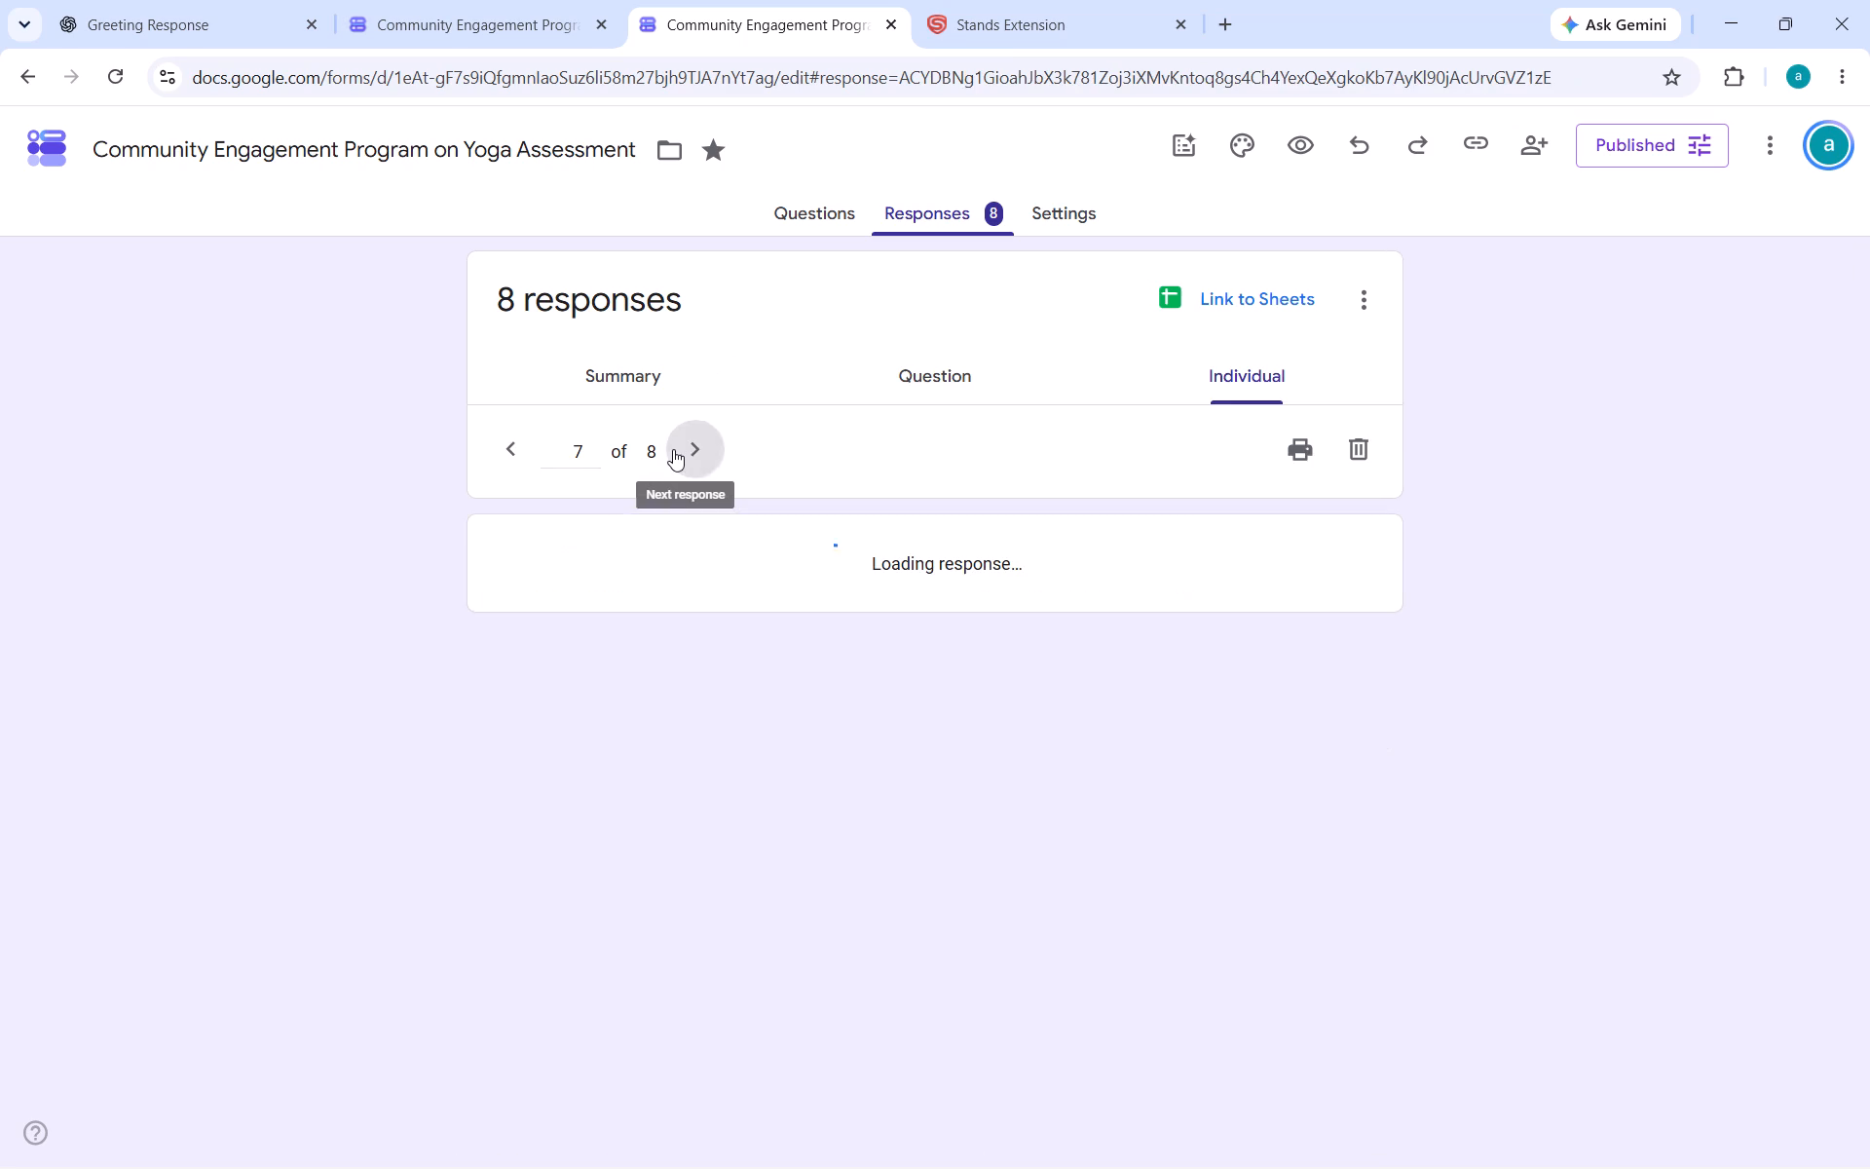
scroll(691, 458, down, 15)
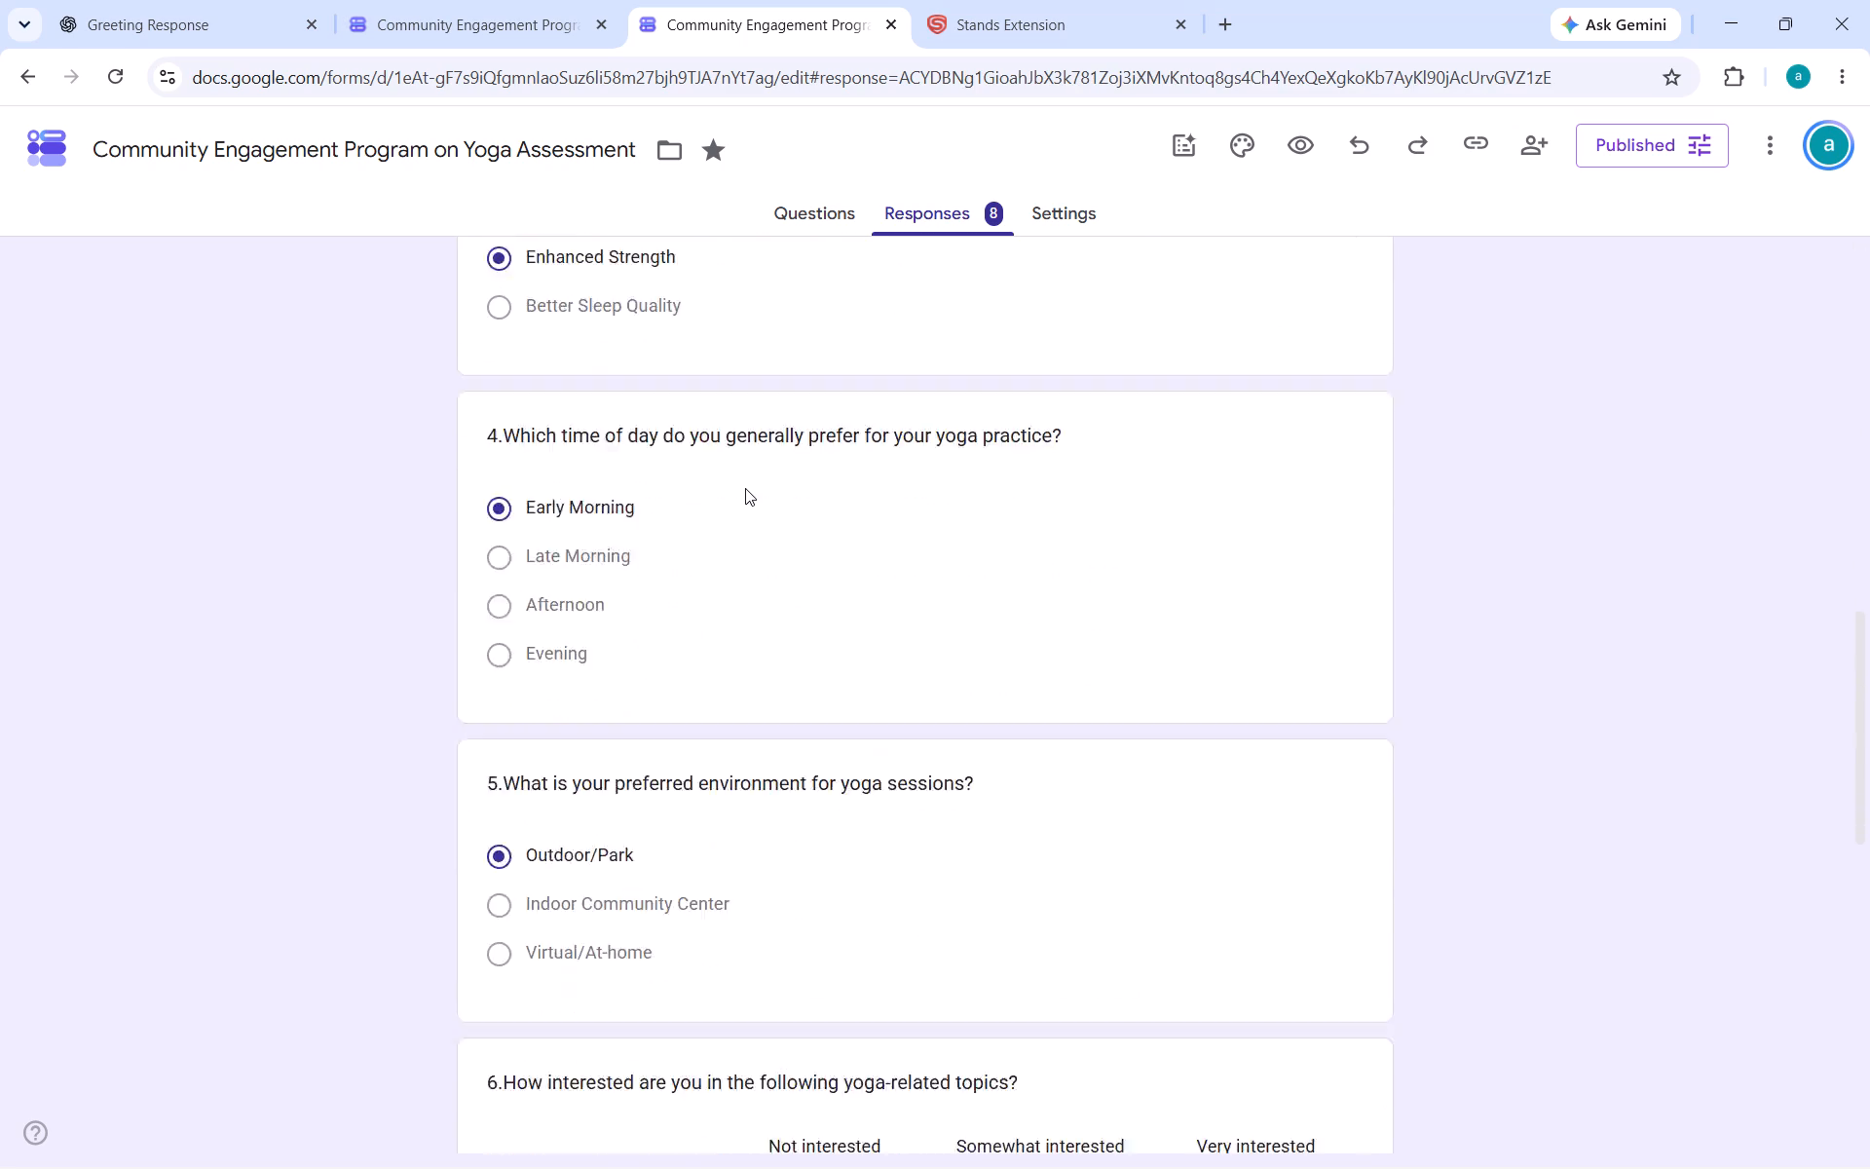
scroll(745, 488, down, 10)
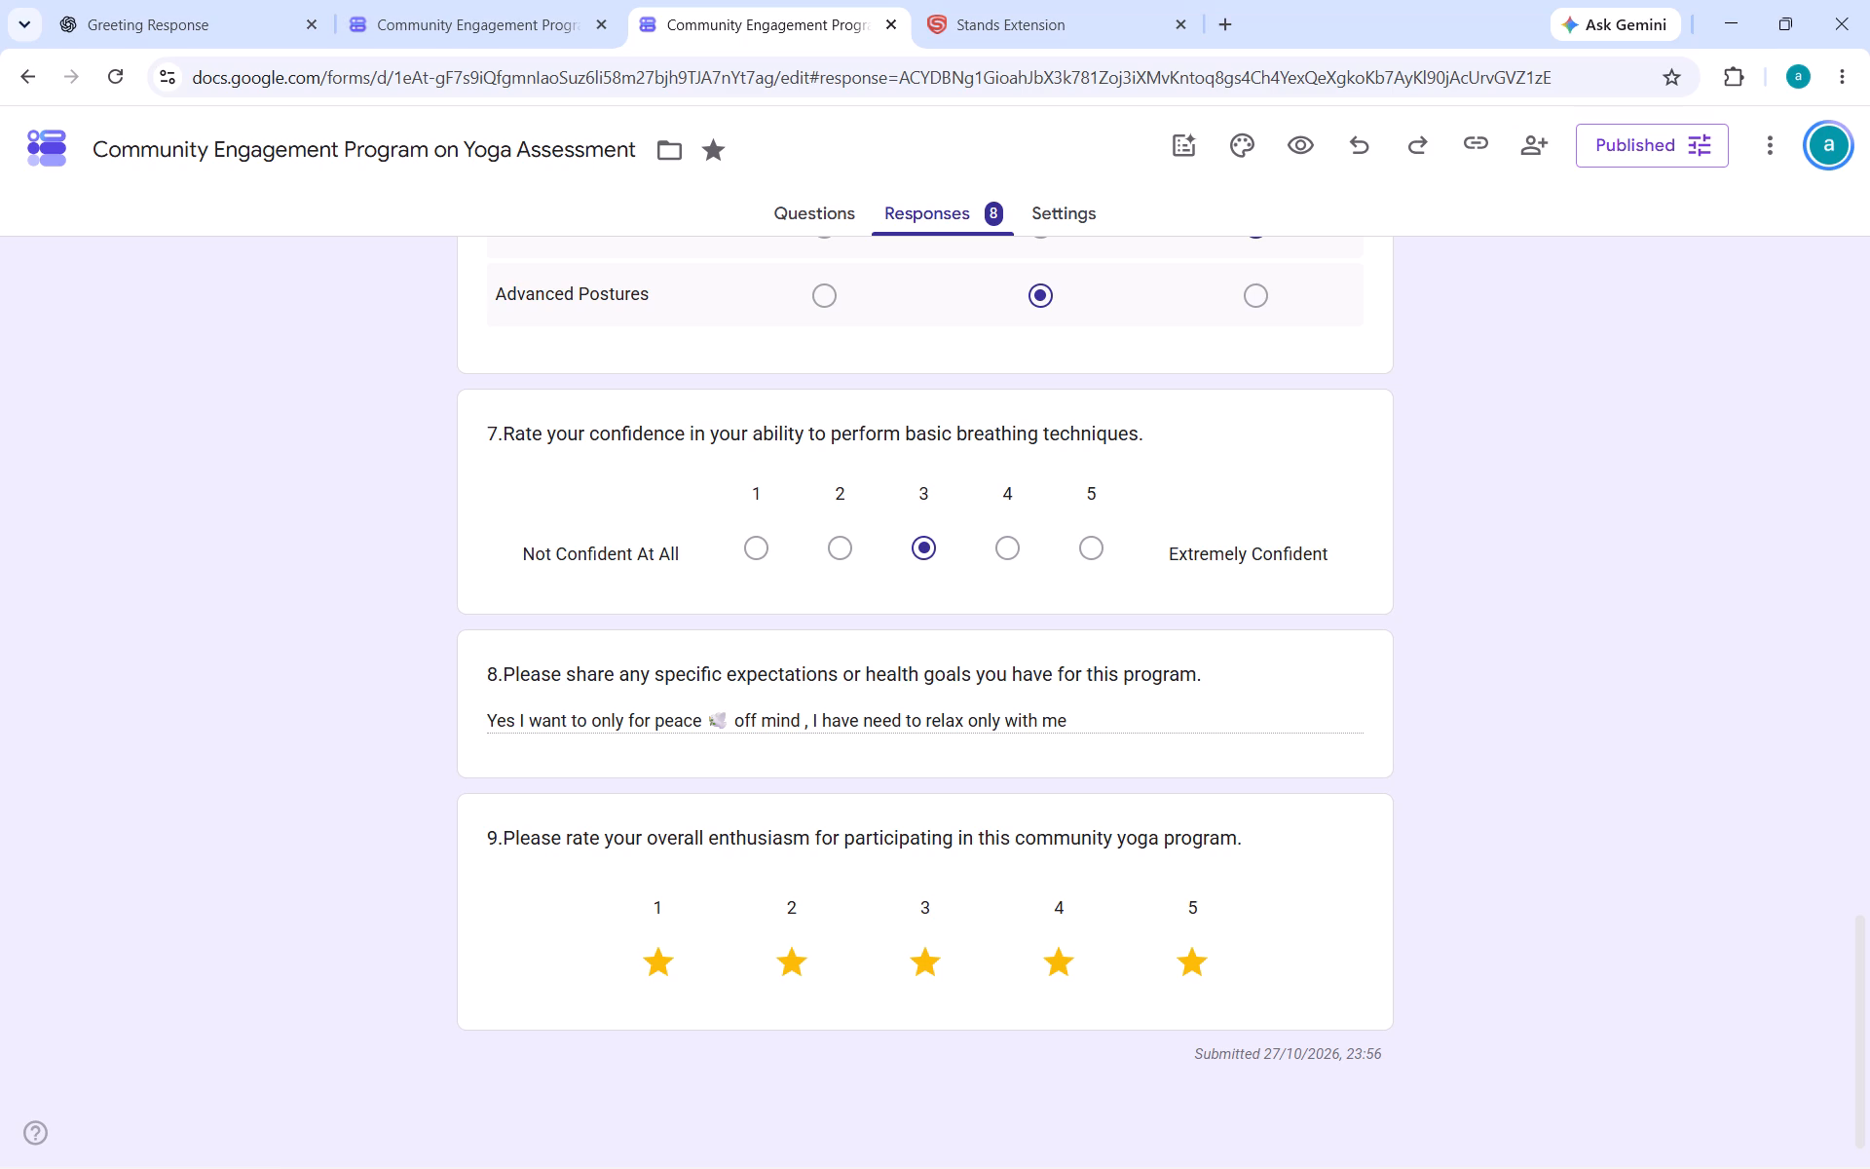
scroll(992, 435, up, 2)
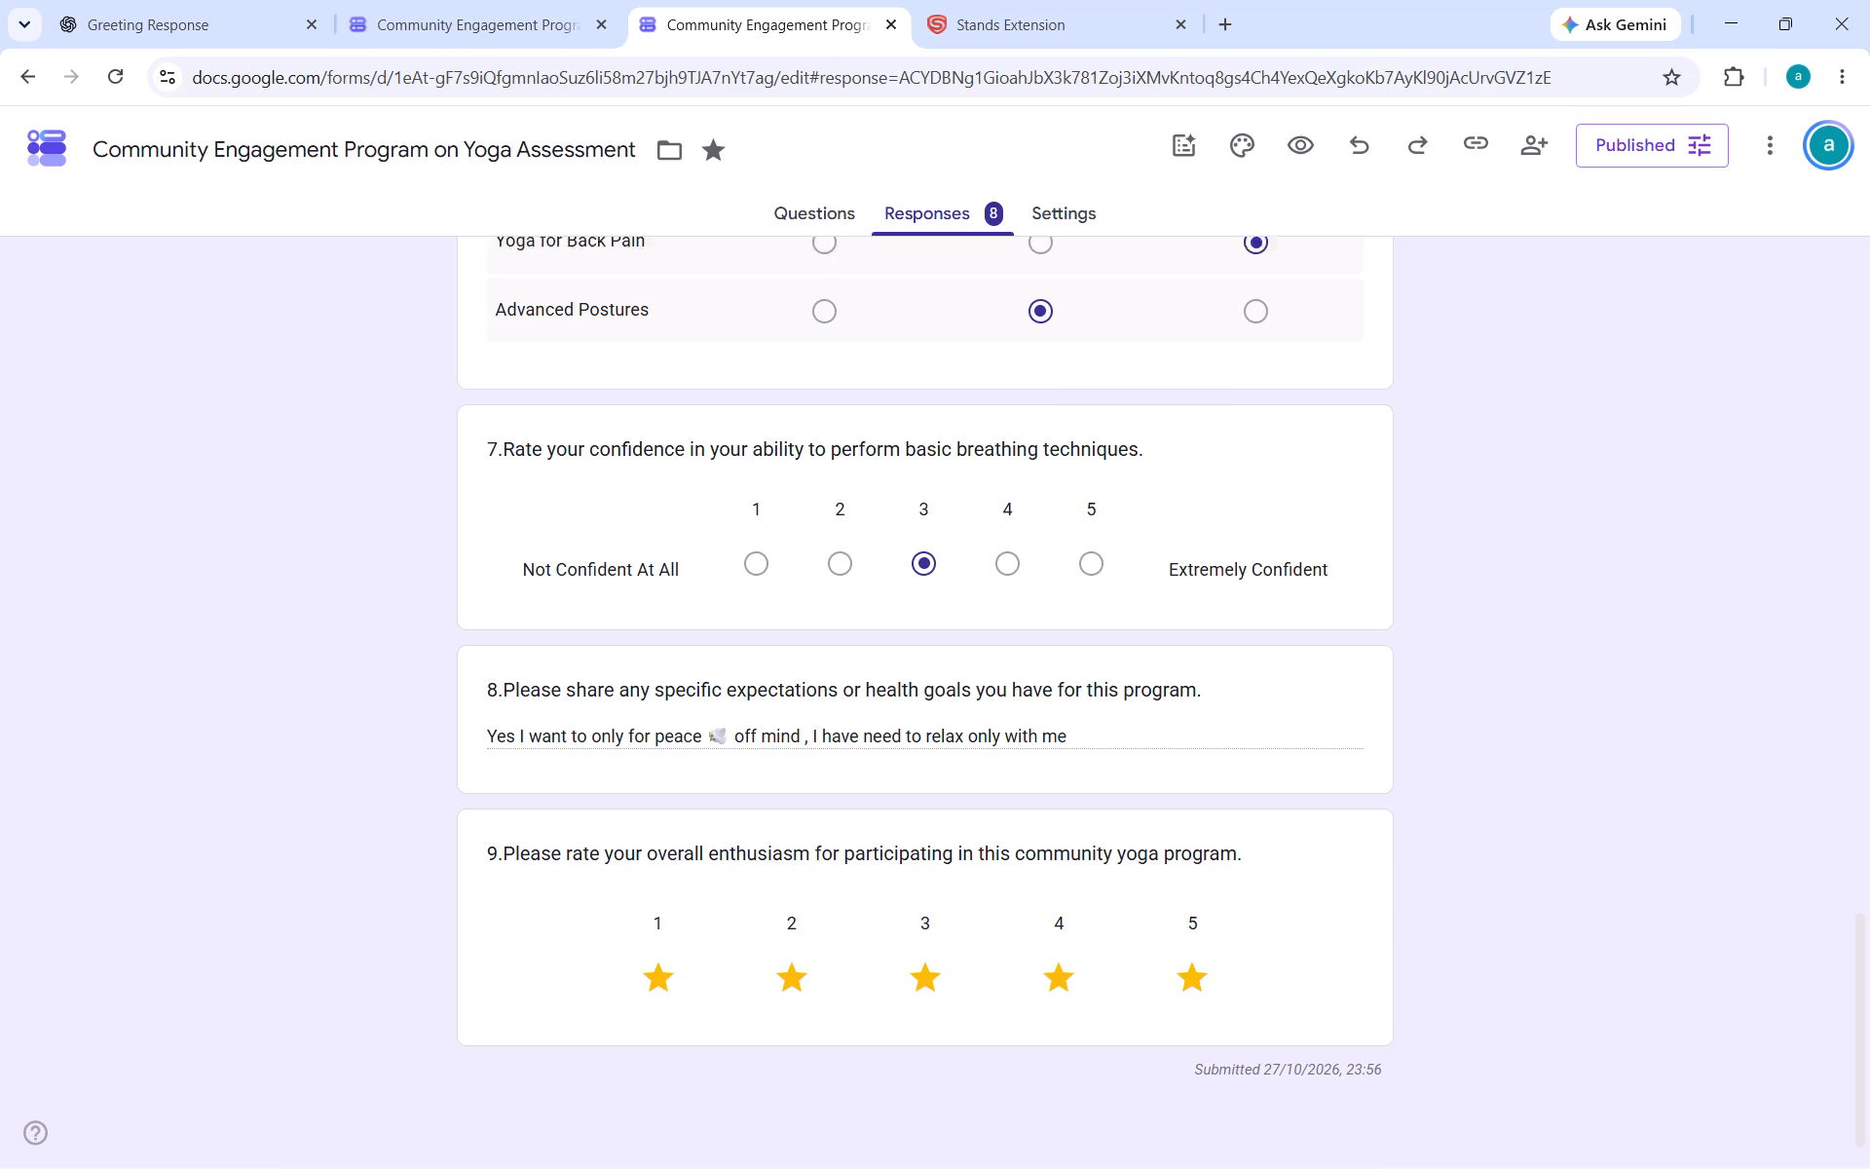
scroll(992, 435, up, 15)
scroll(992, 435, up, 8)
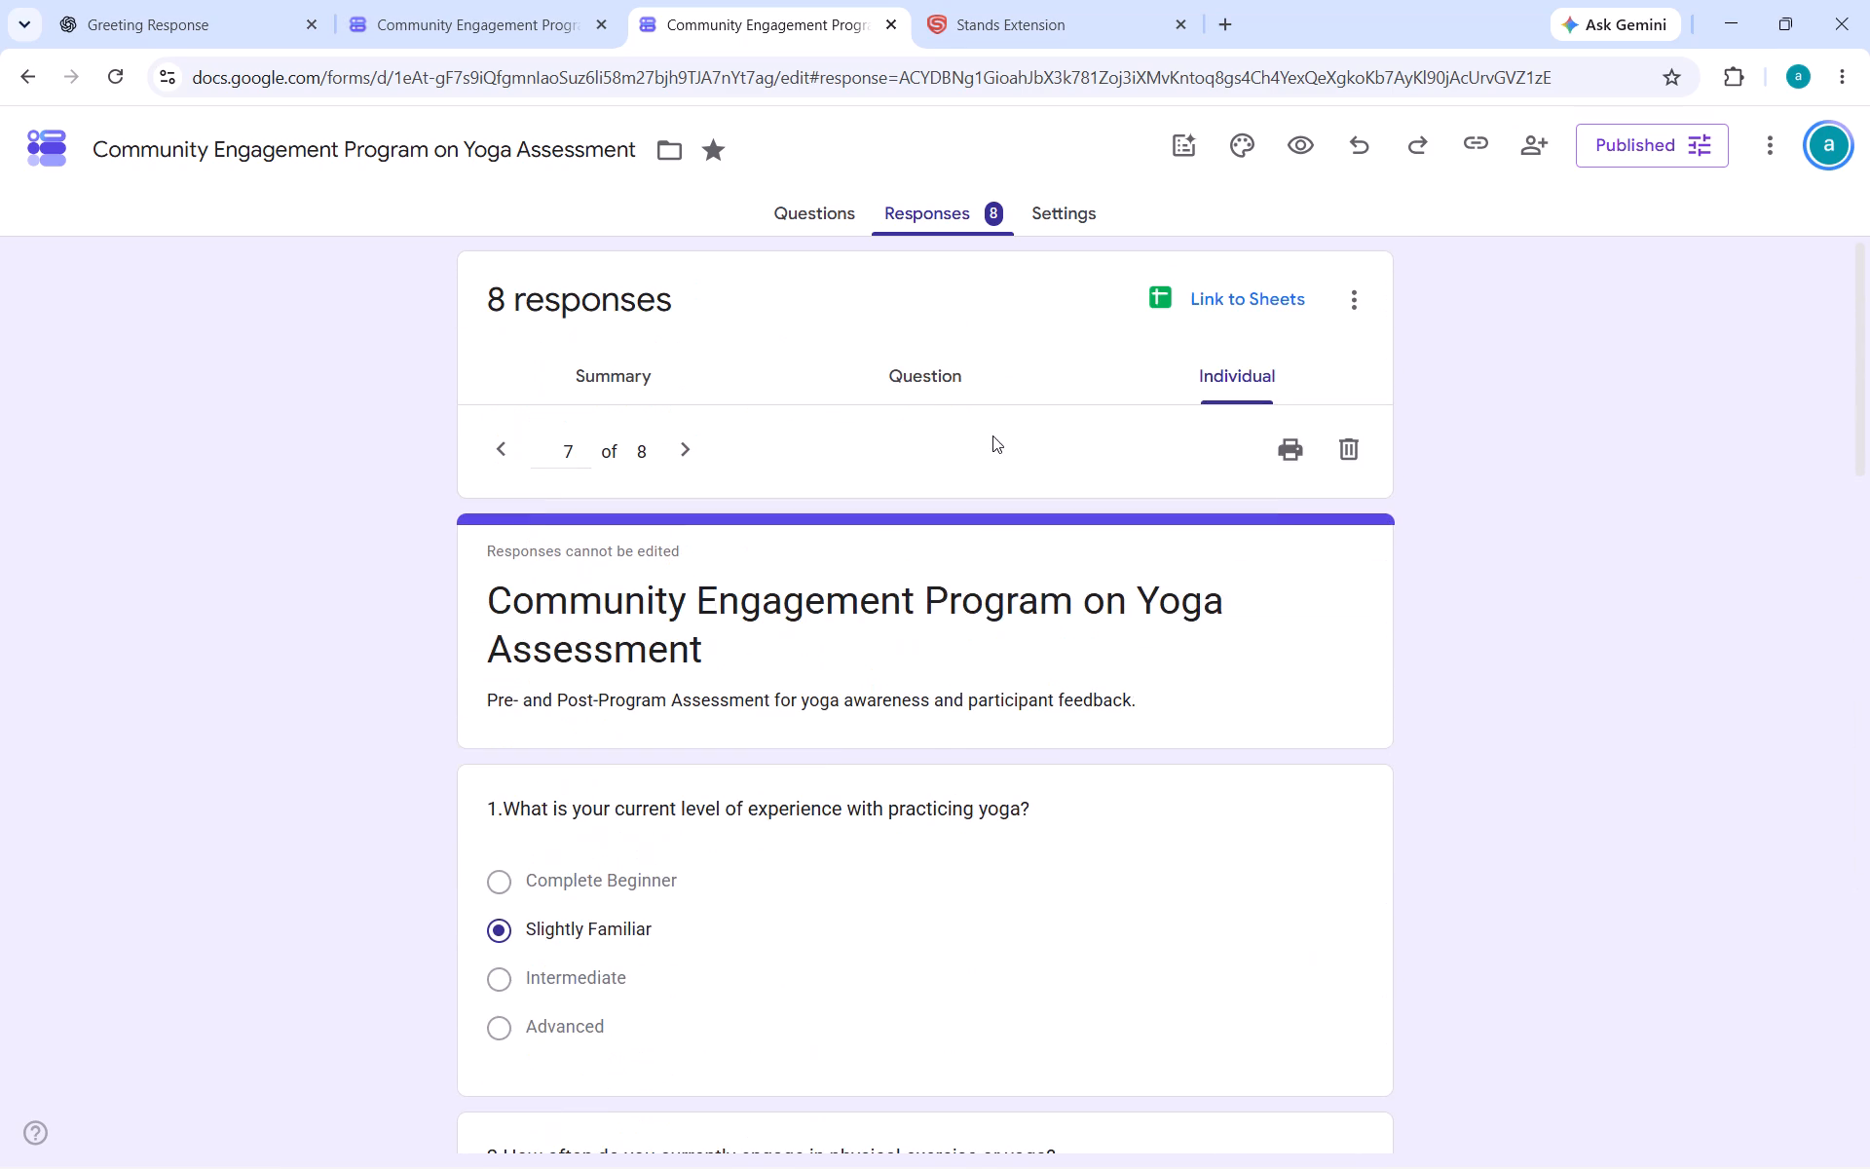
Advance to individual response 8 and read its answers through question 9, returning to its beginning.
click(682, 444)
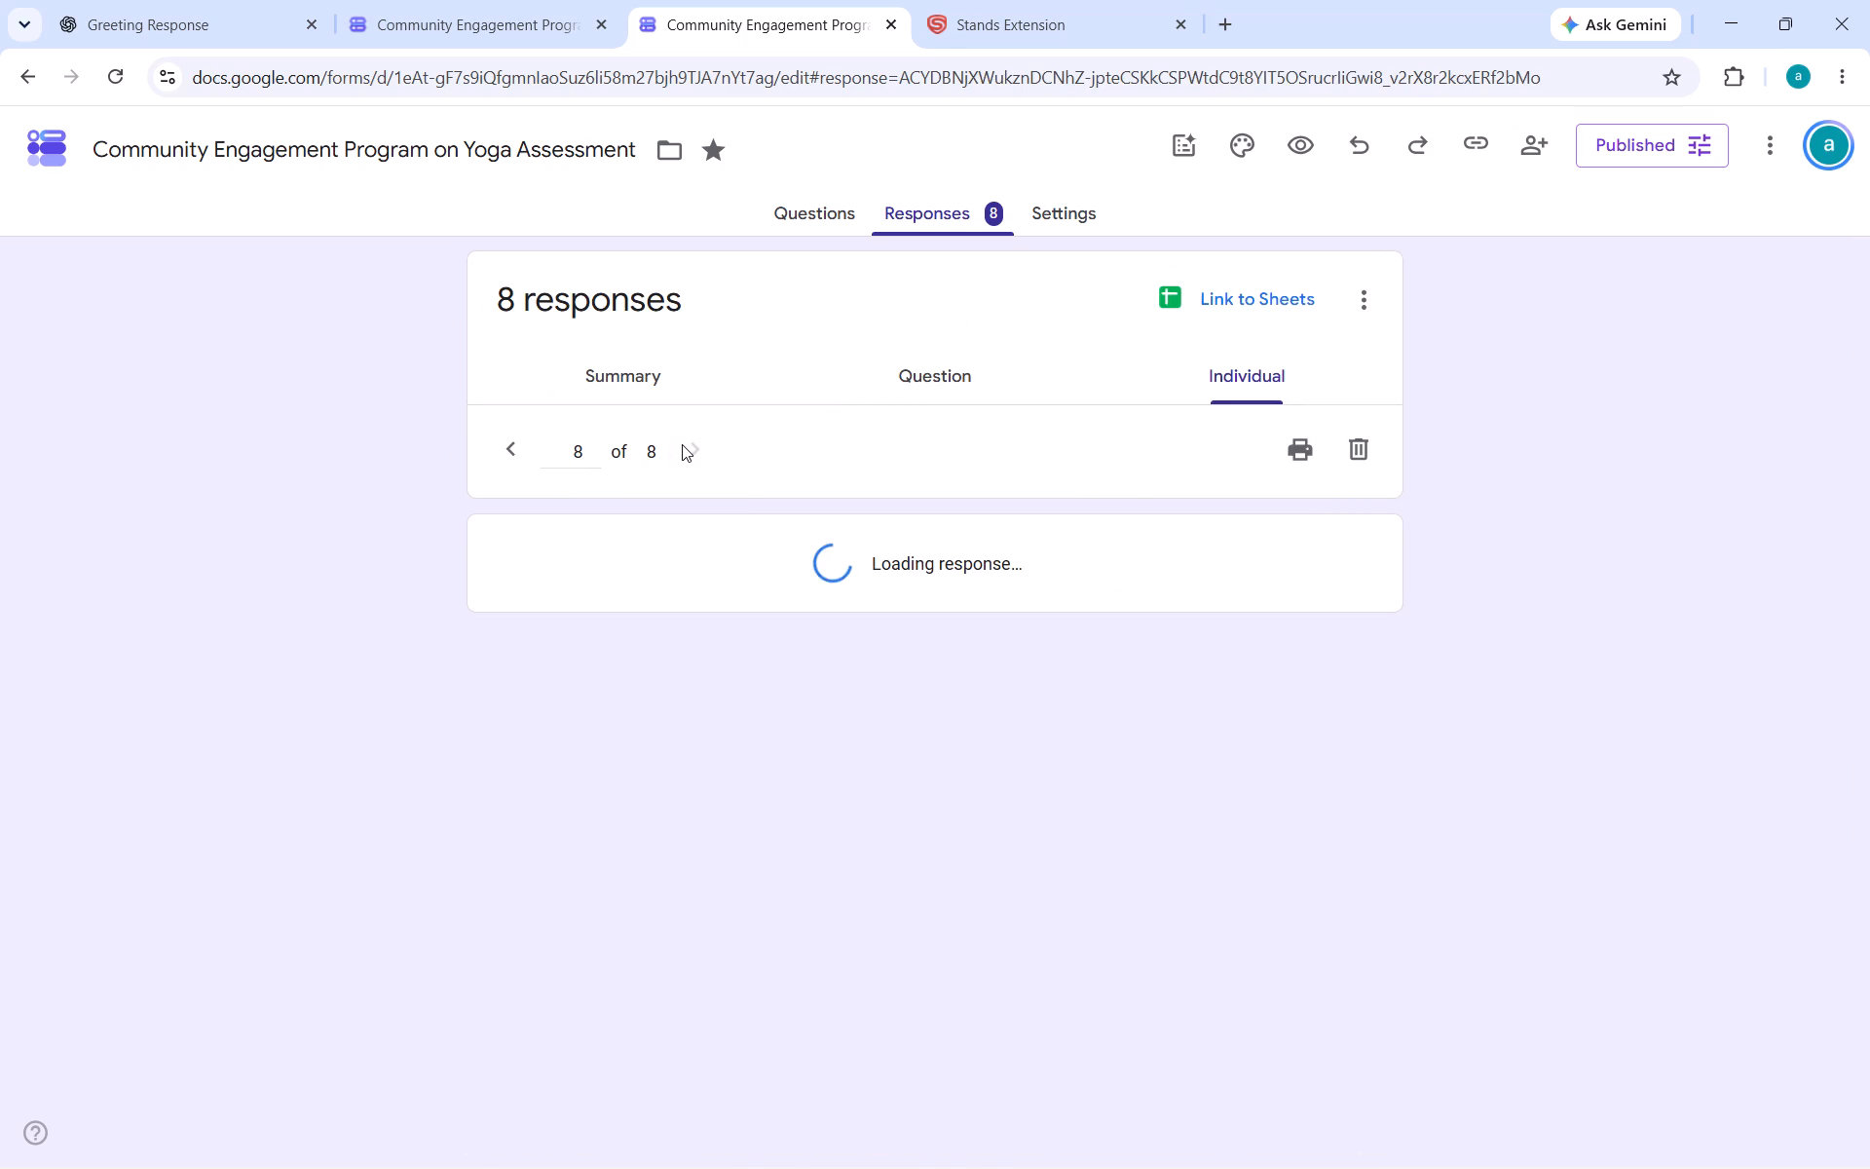
scroll(683, 444, down, 15)
scroll(705, 499, down, 7)
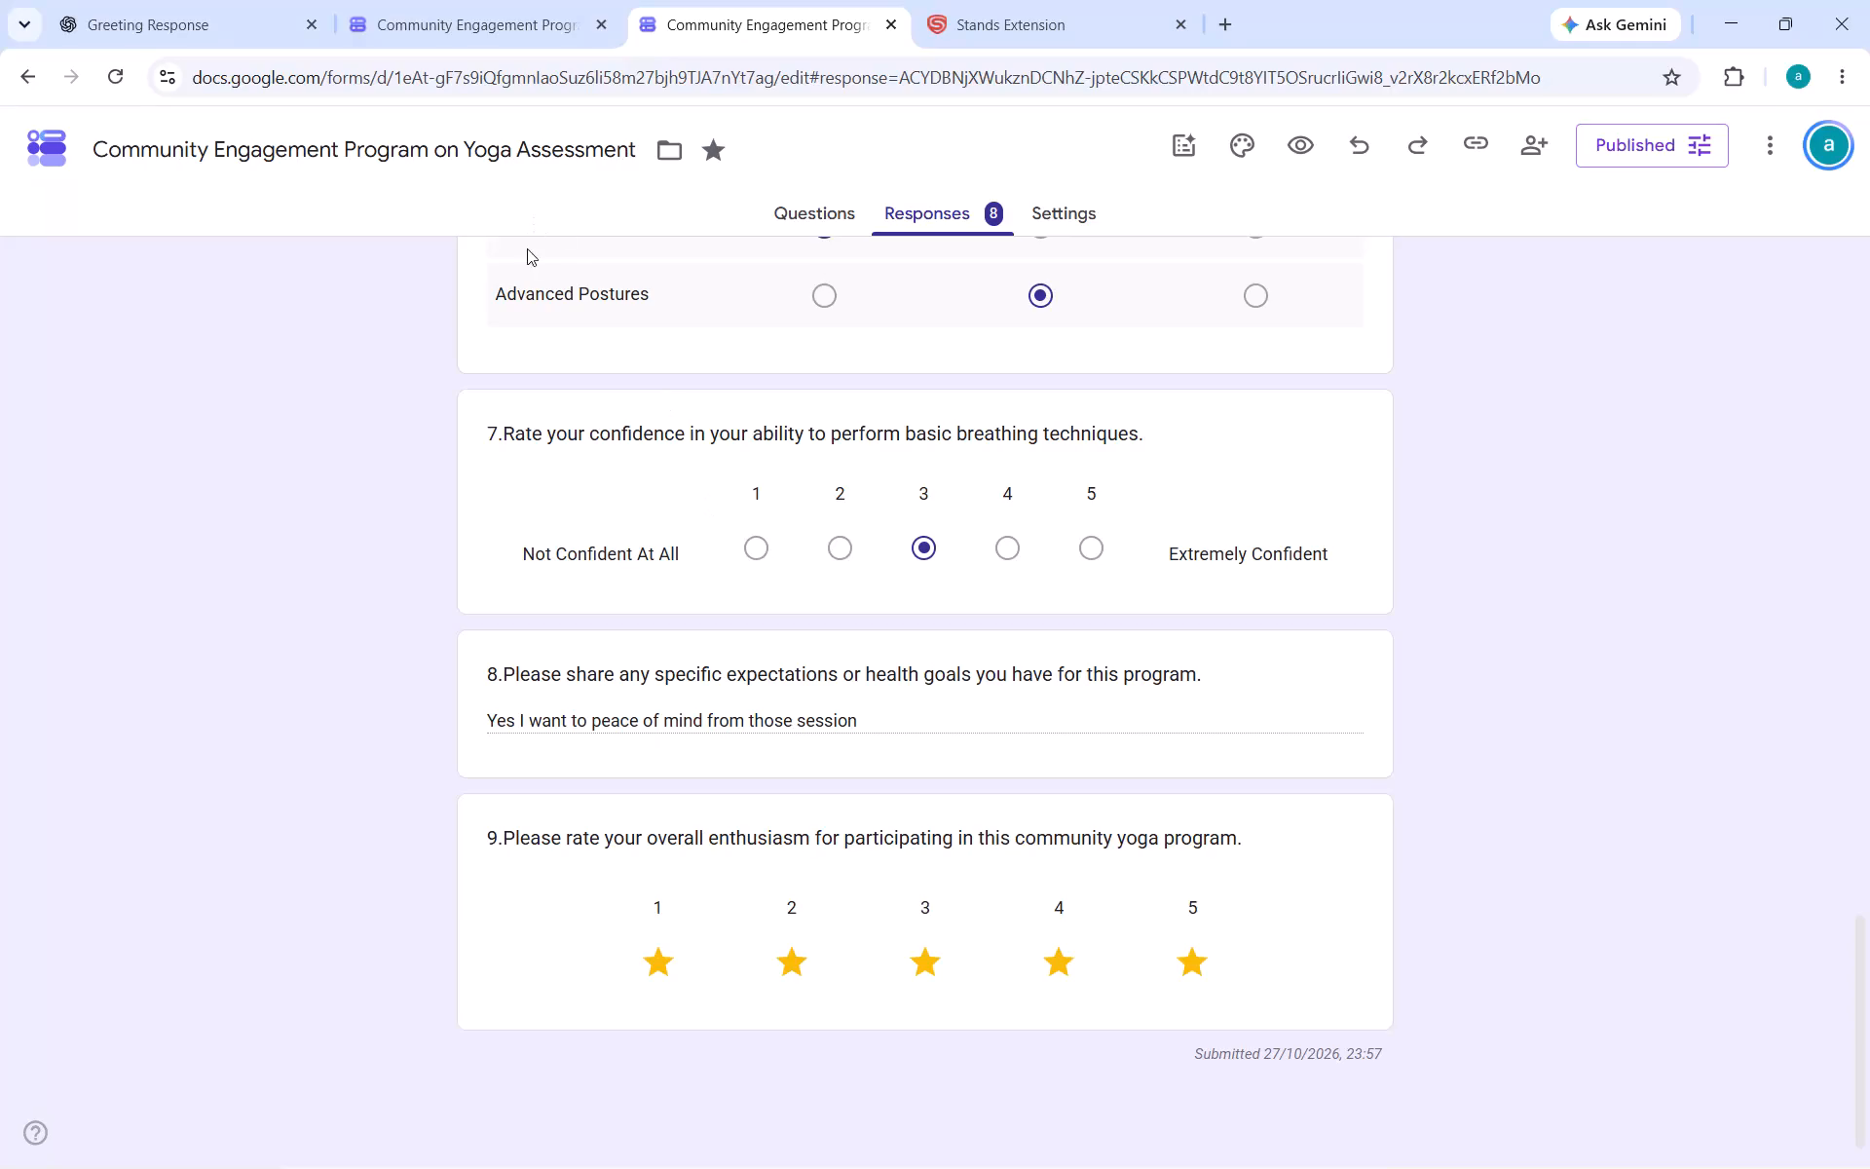
scroll(1015, 585, up, 11)
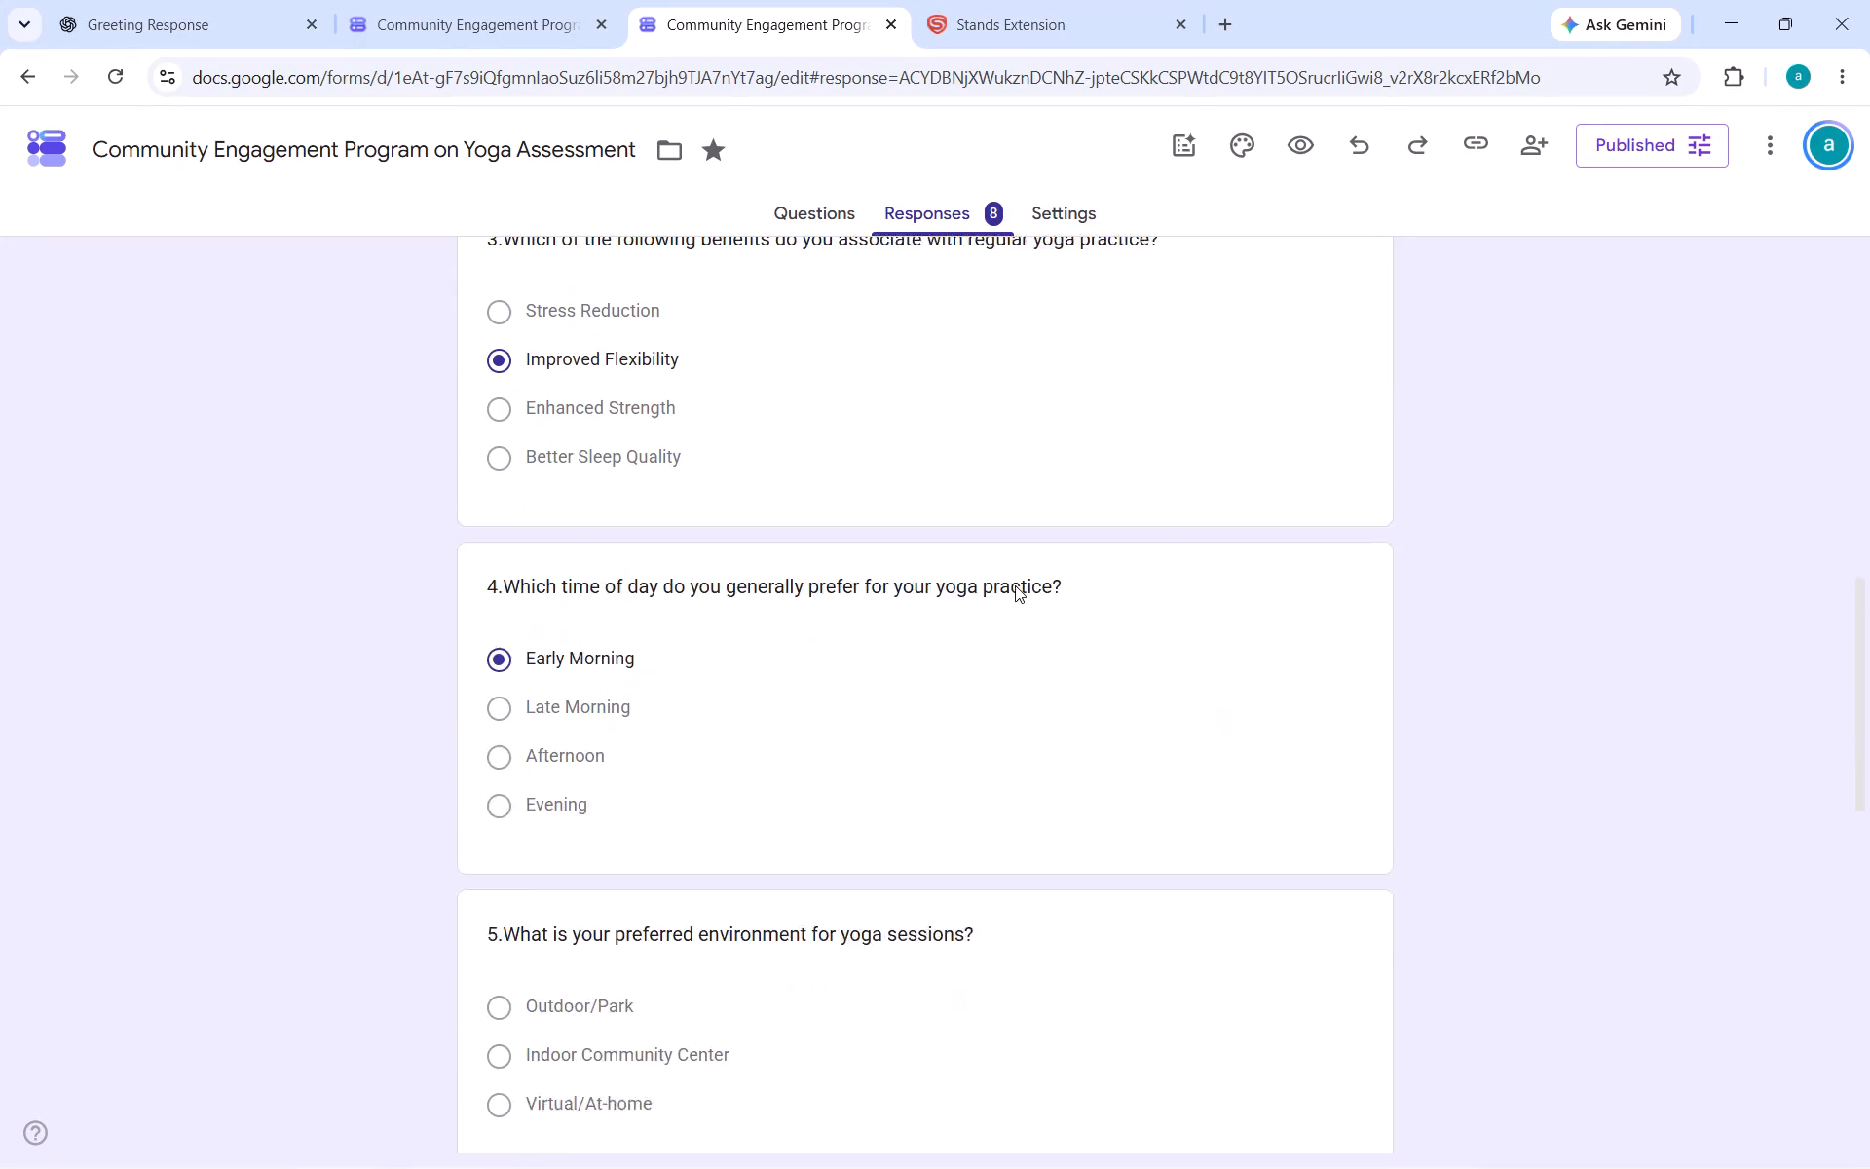
scroll(1015, 585, up, 19)
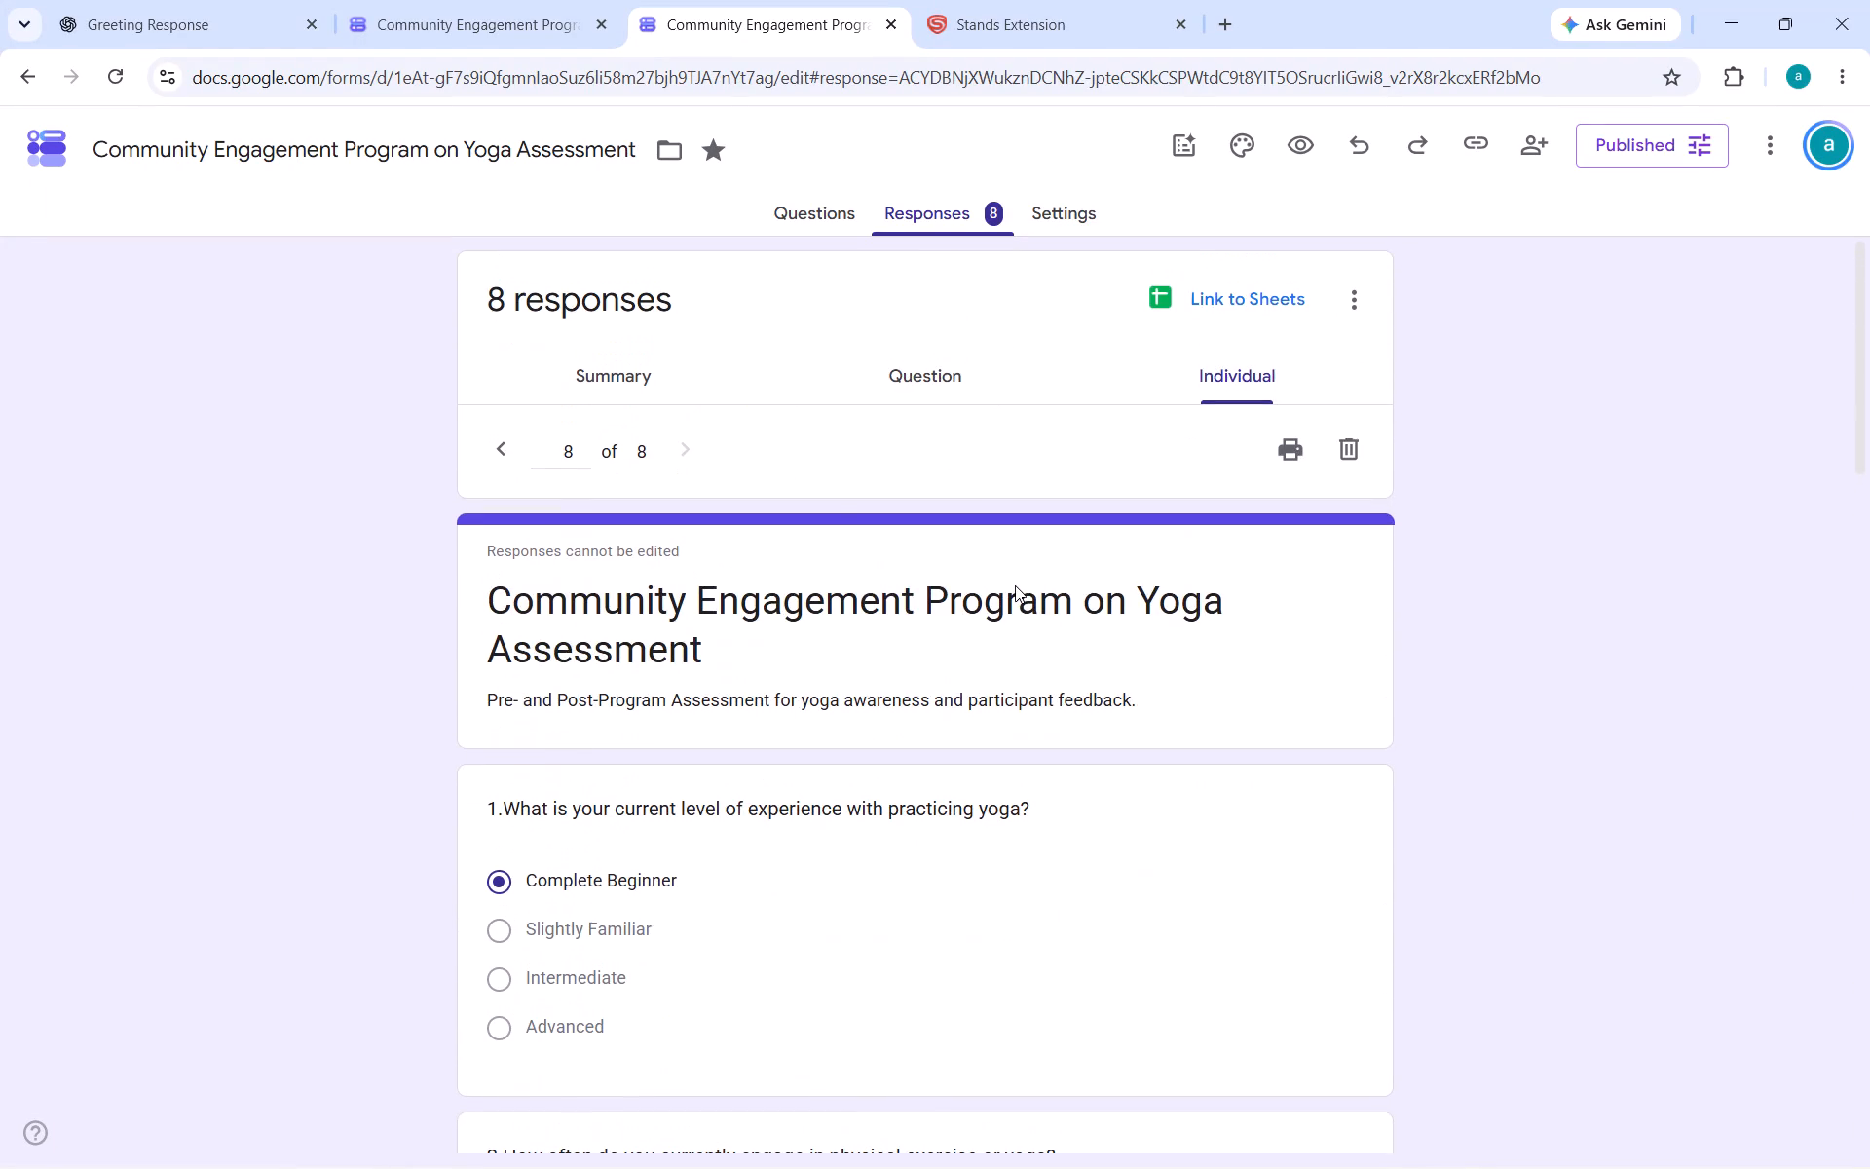
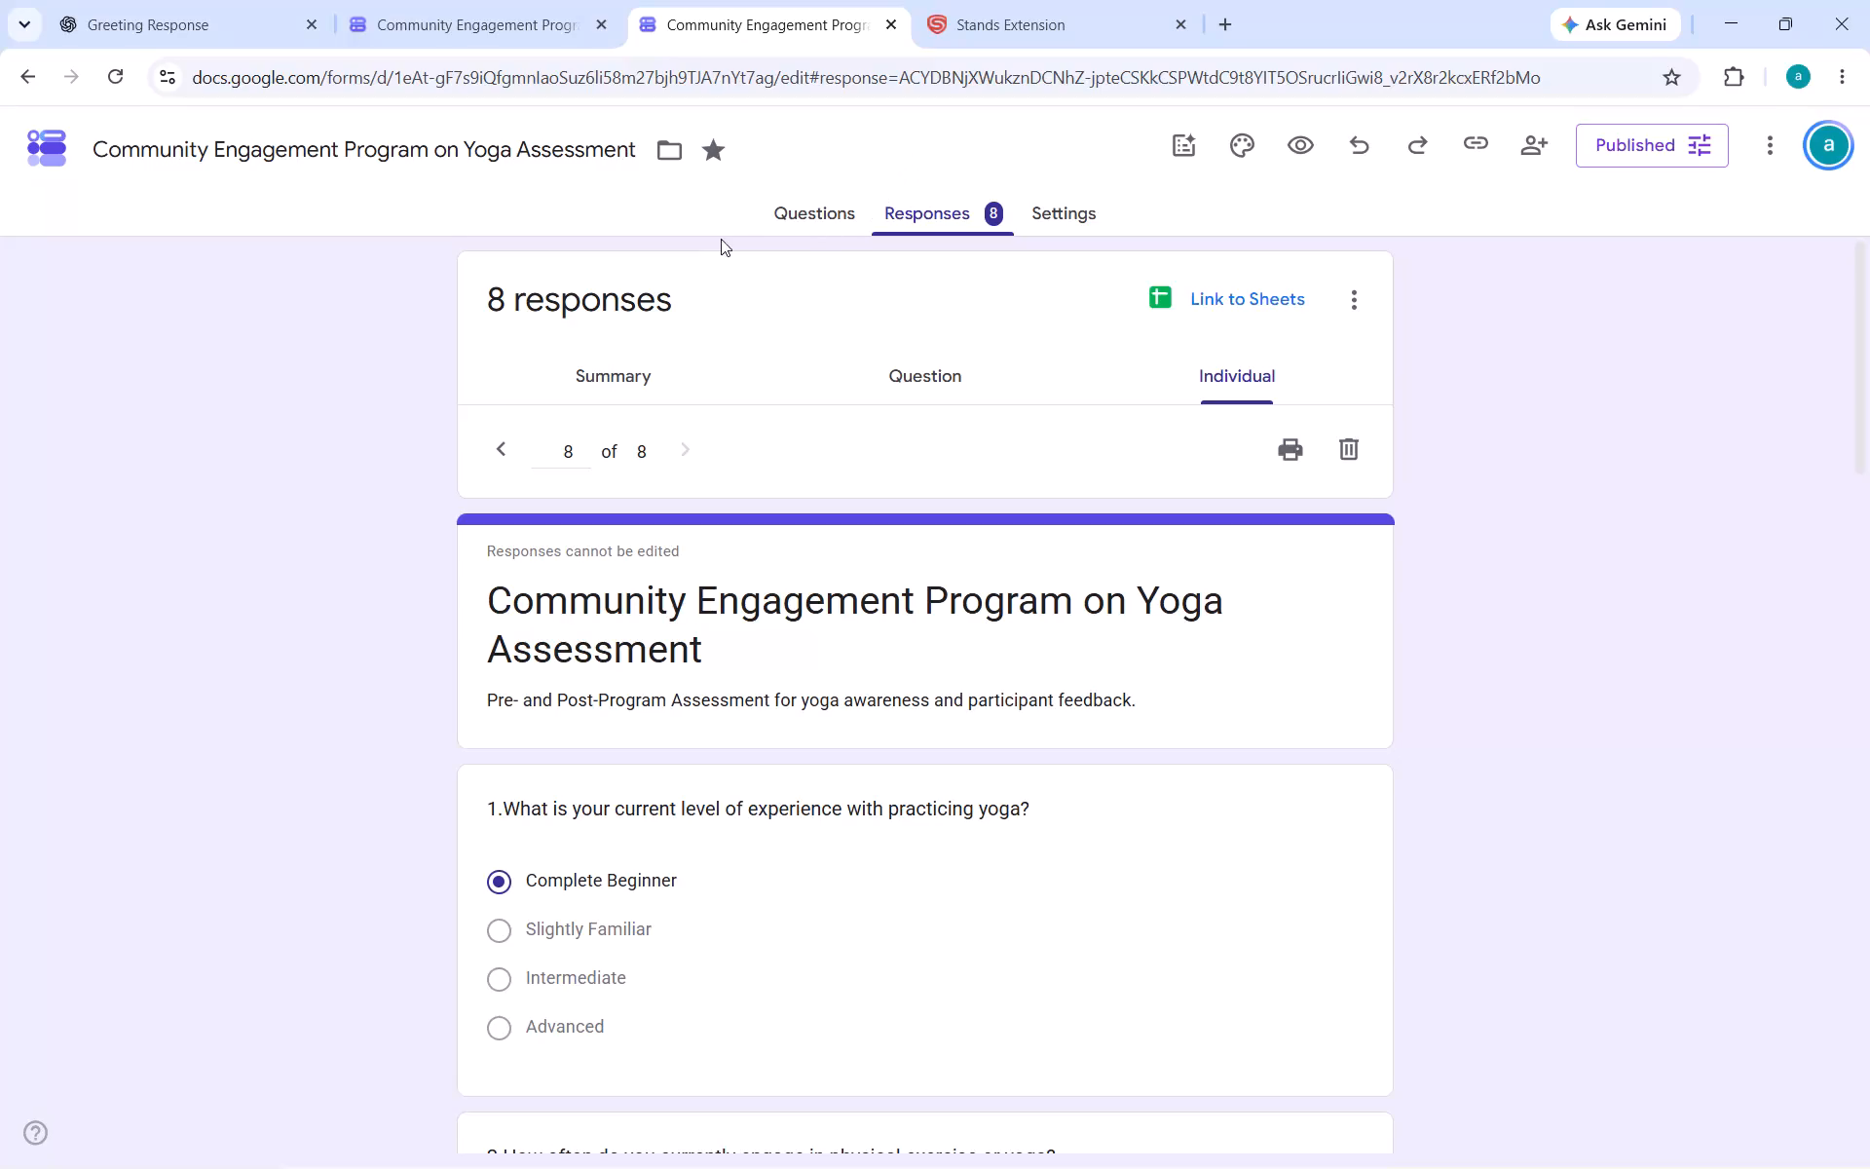
Look at the form's questions, returning to individual response 8 to check its answers down to the enthusiasm rating.
click(790, 204)
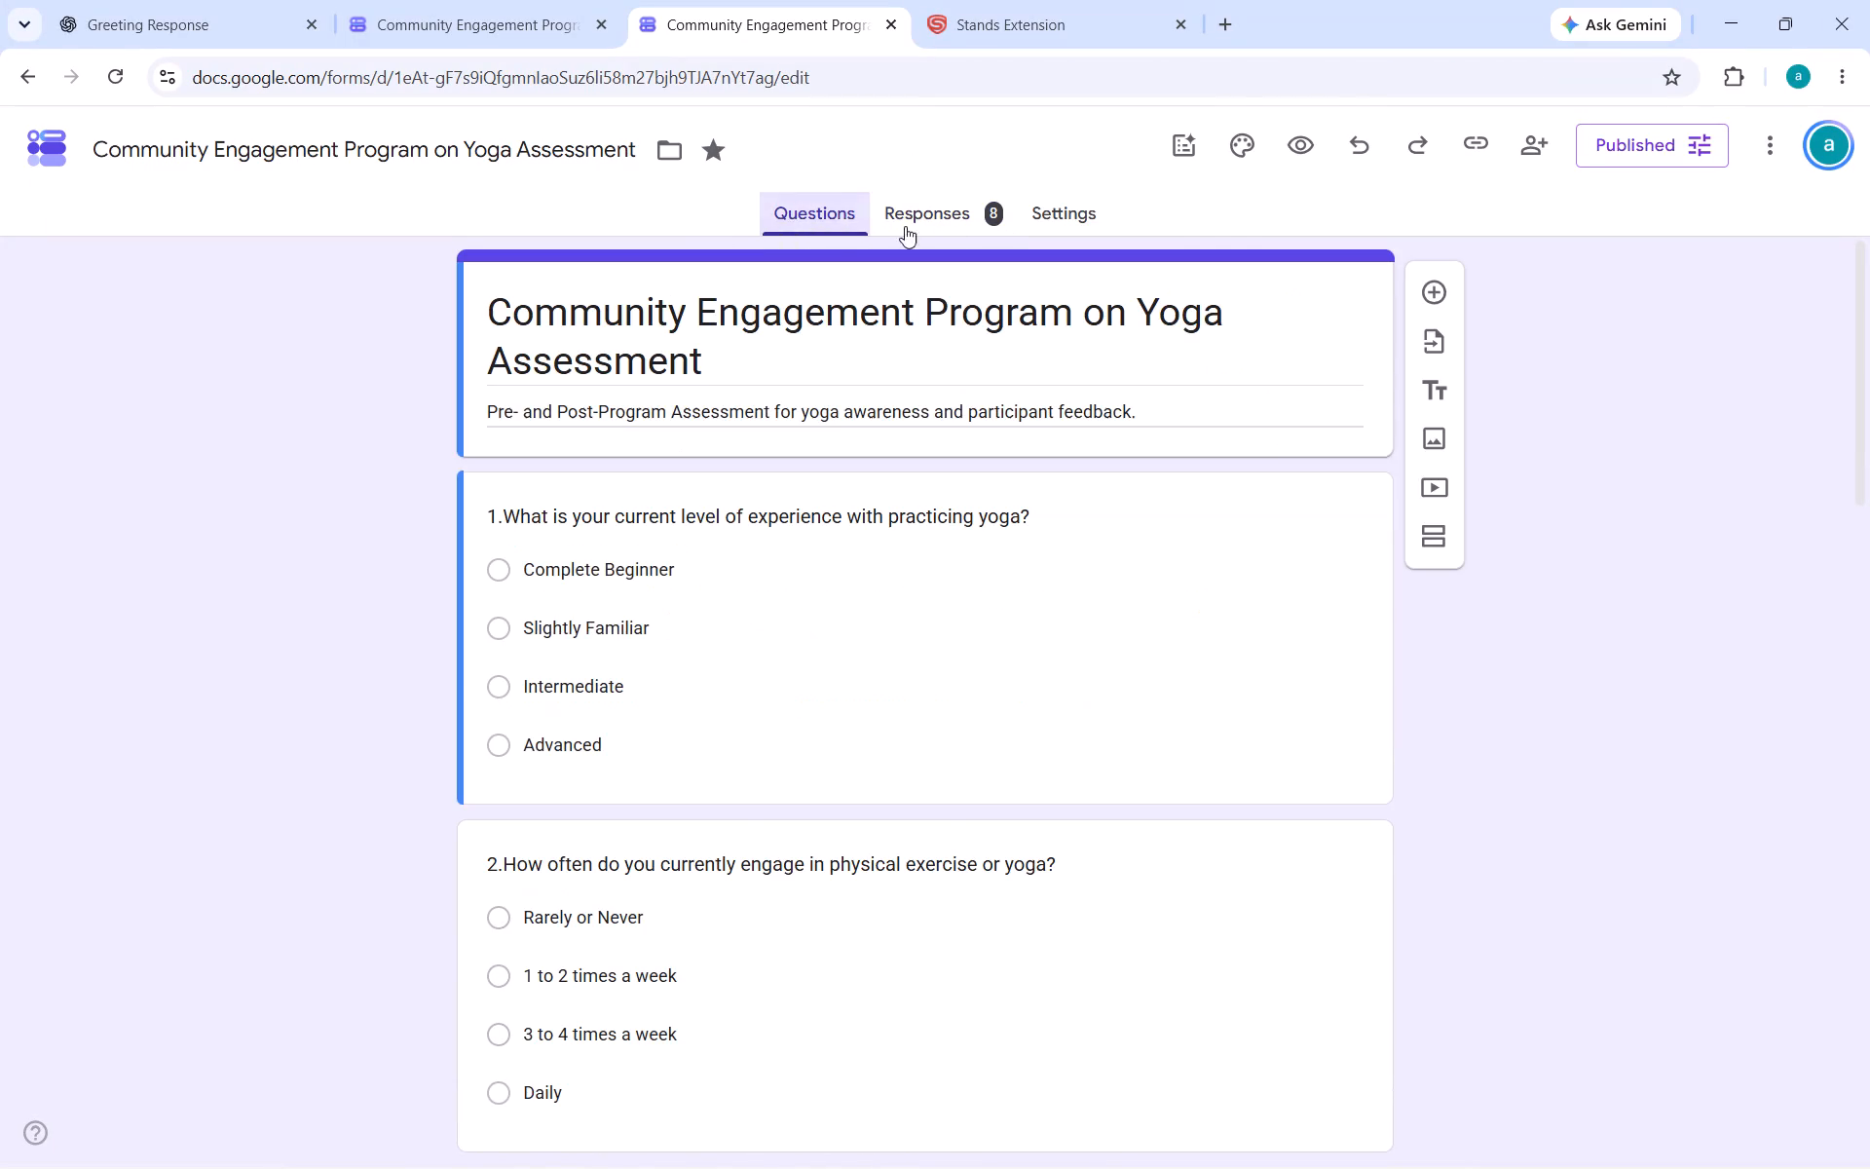
double_click(922, 217)
scroll(939, 222, down, 5)
scroll(902, 358, down, 6)
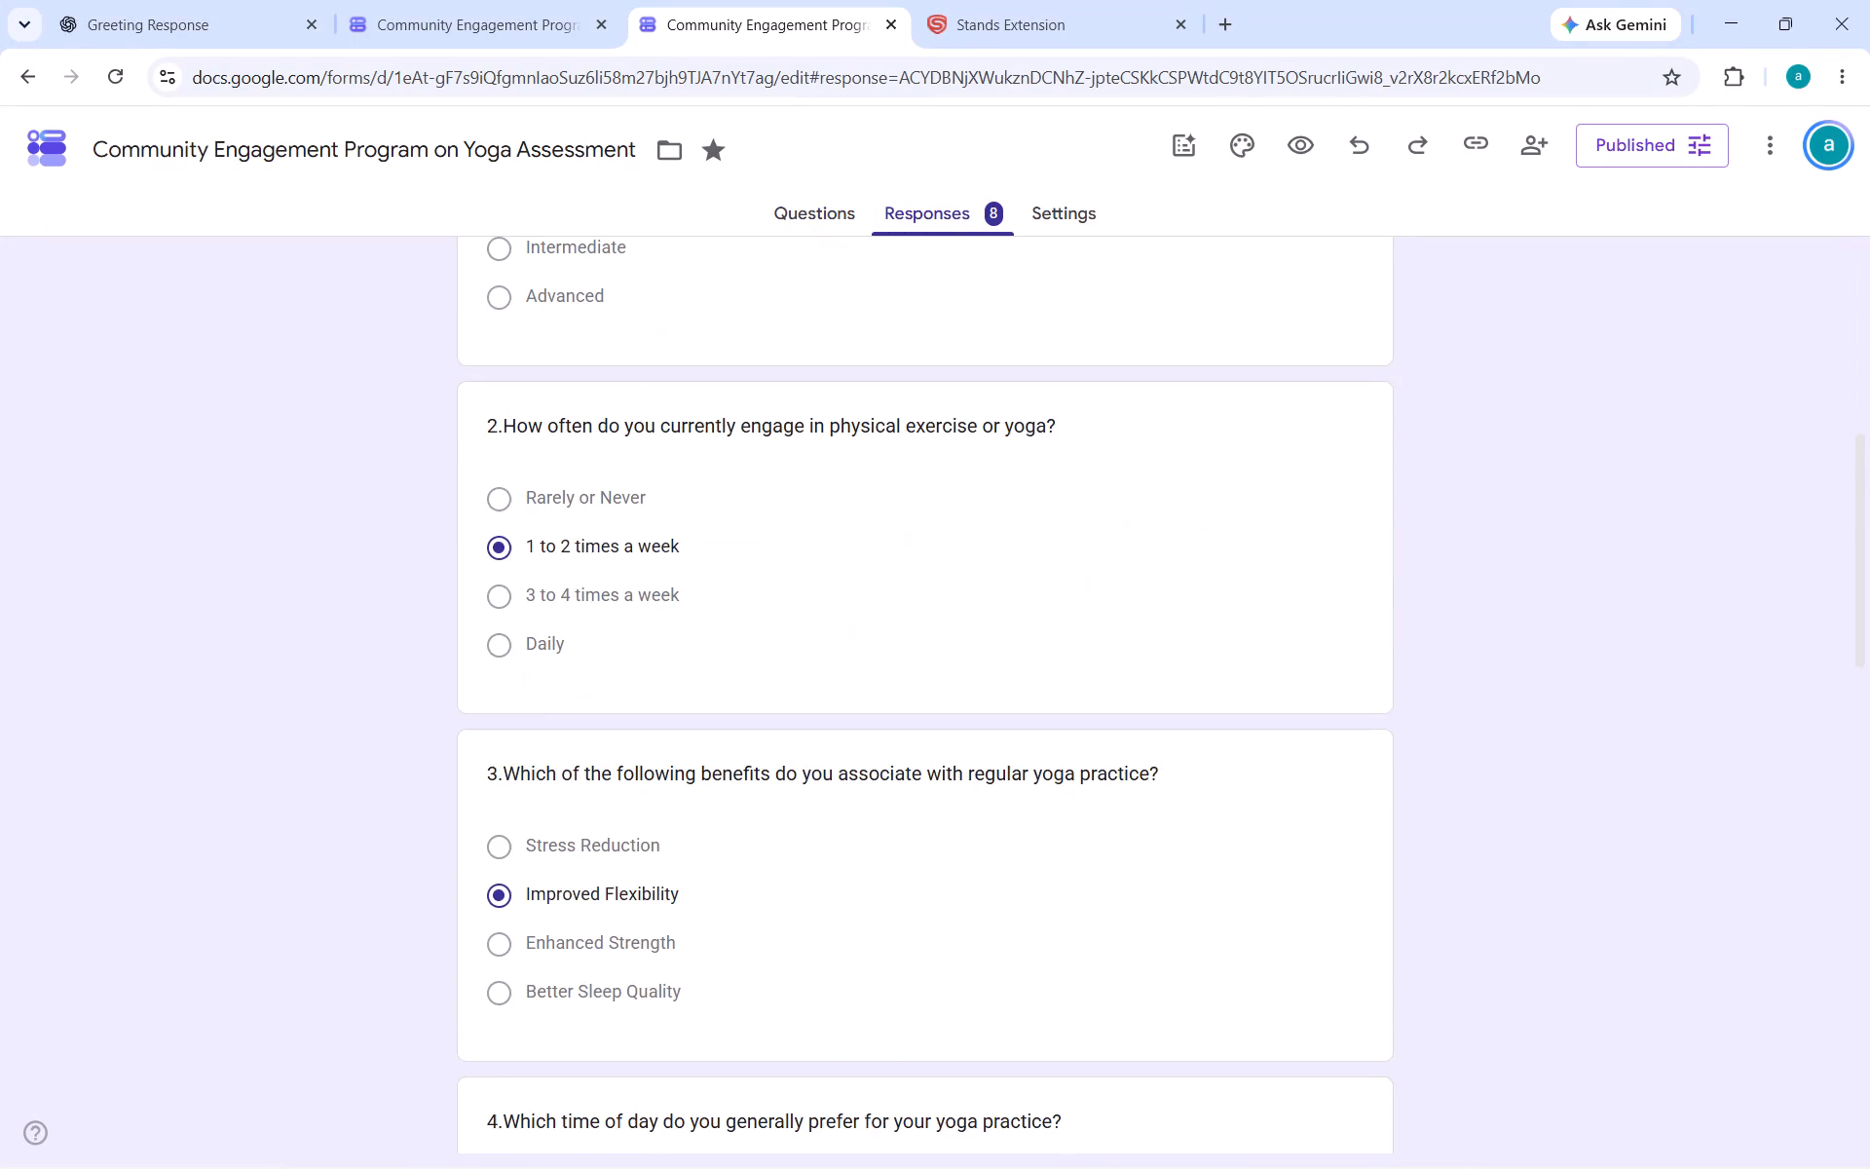
scroll(833, 488, down, 20)
scroll(833, 488, down, 1)
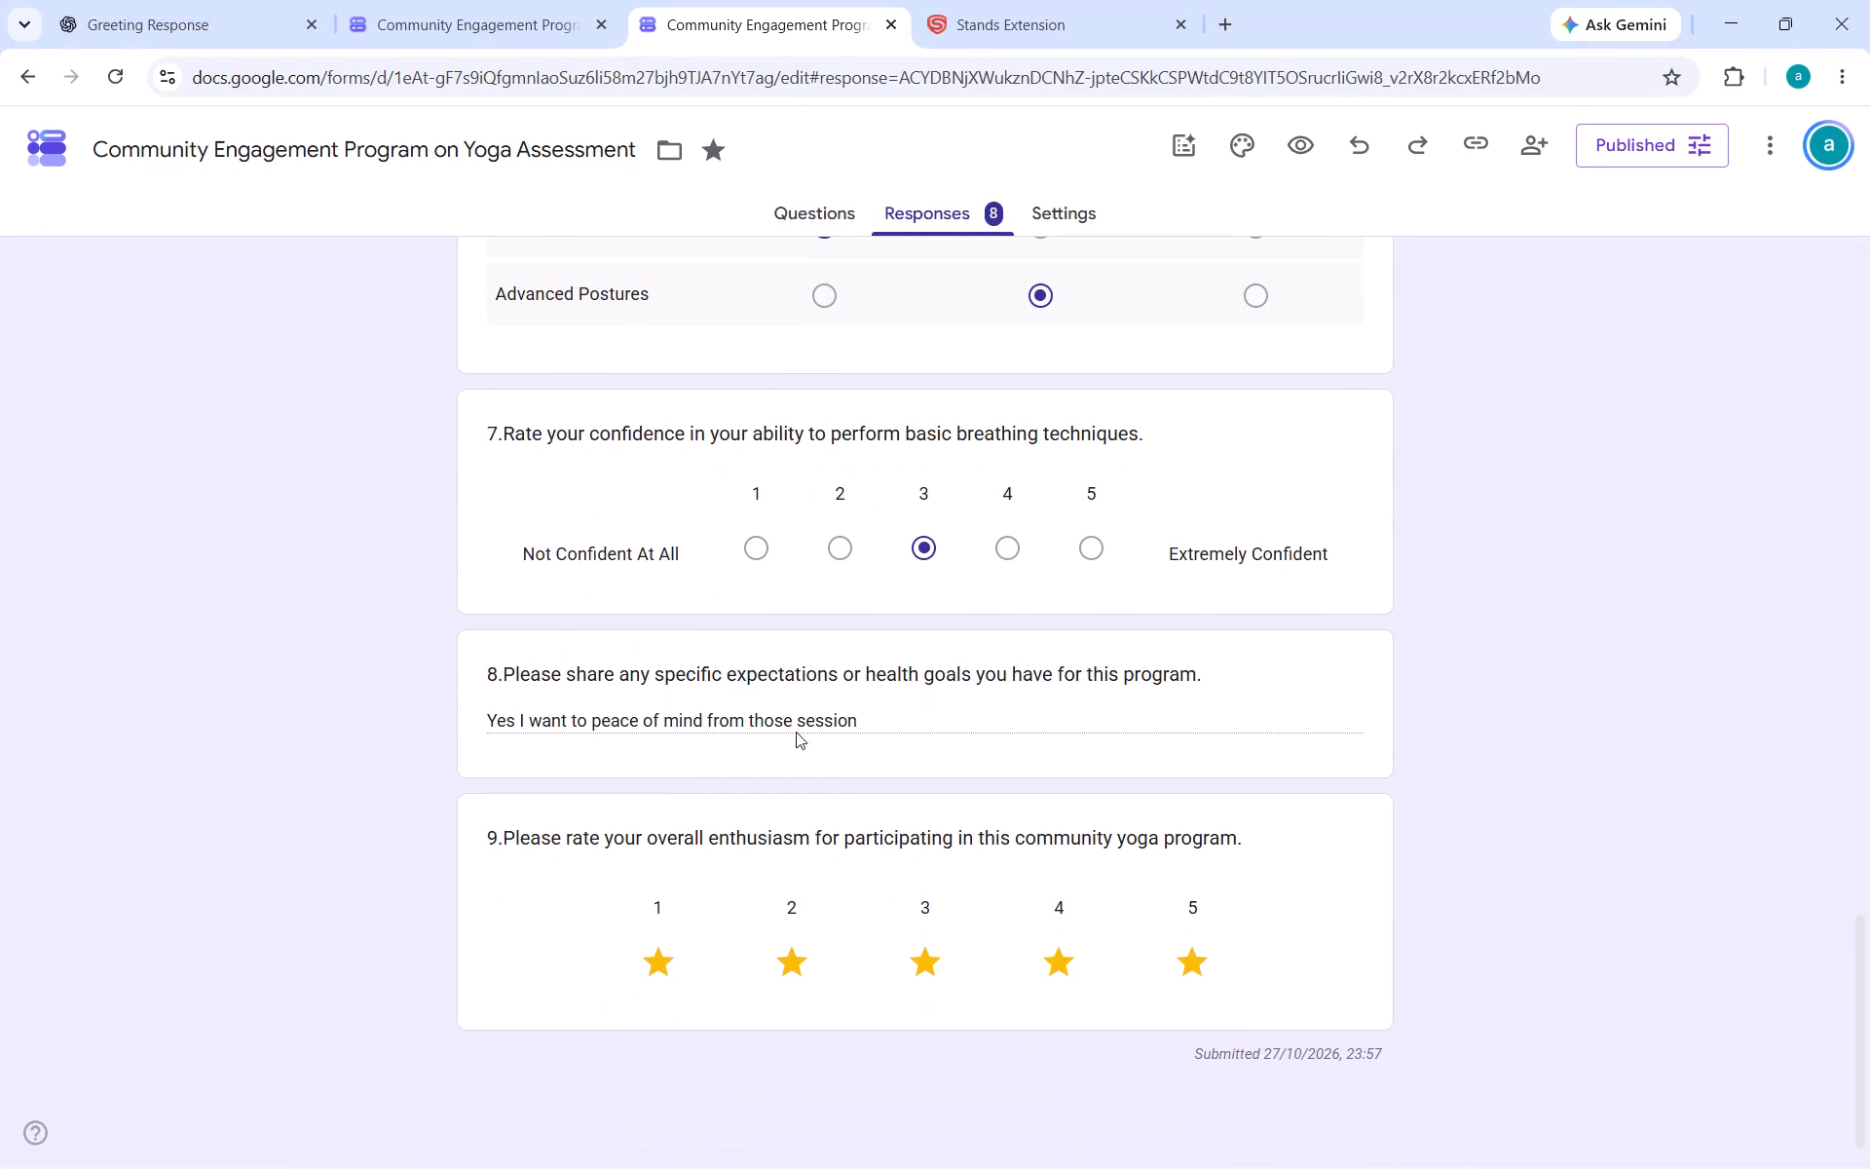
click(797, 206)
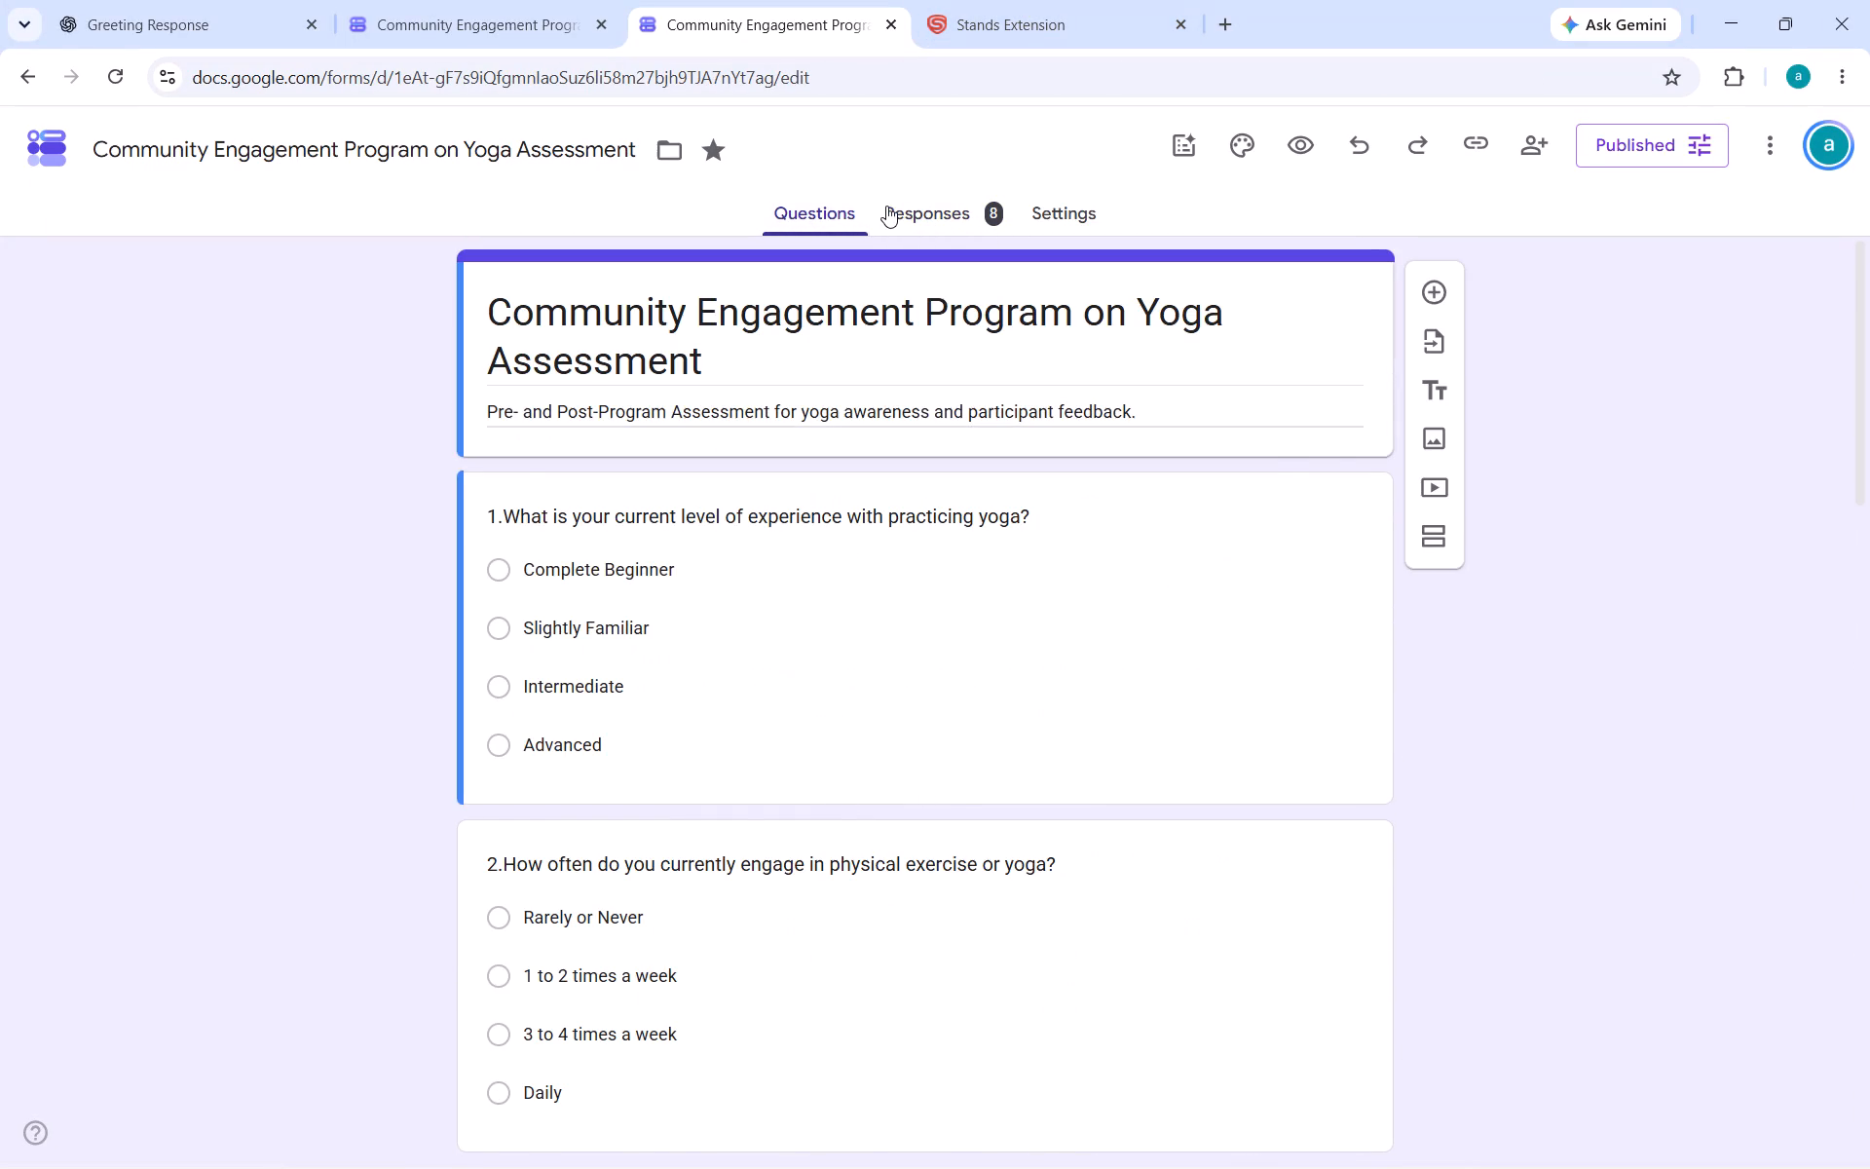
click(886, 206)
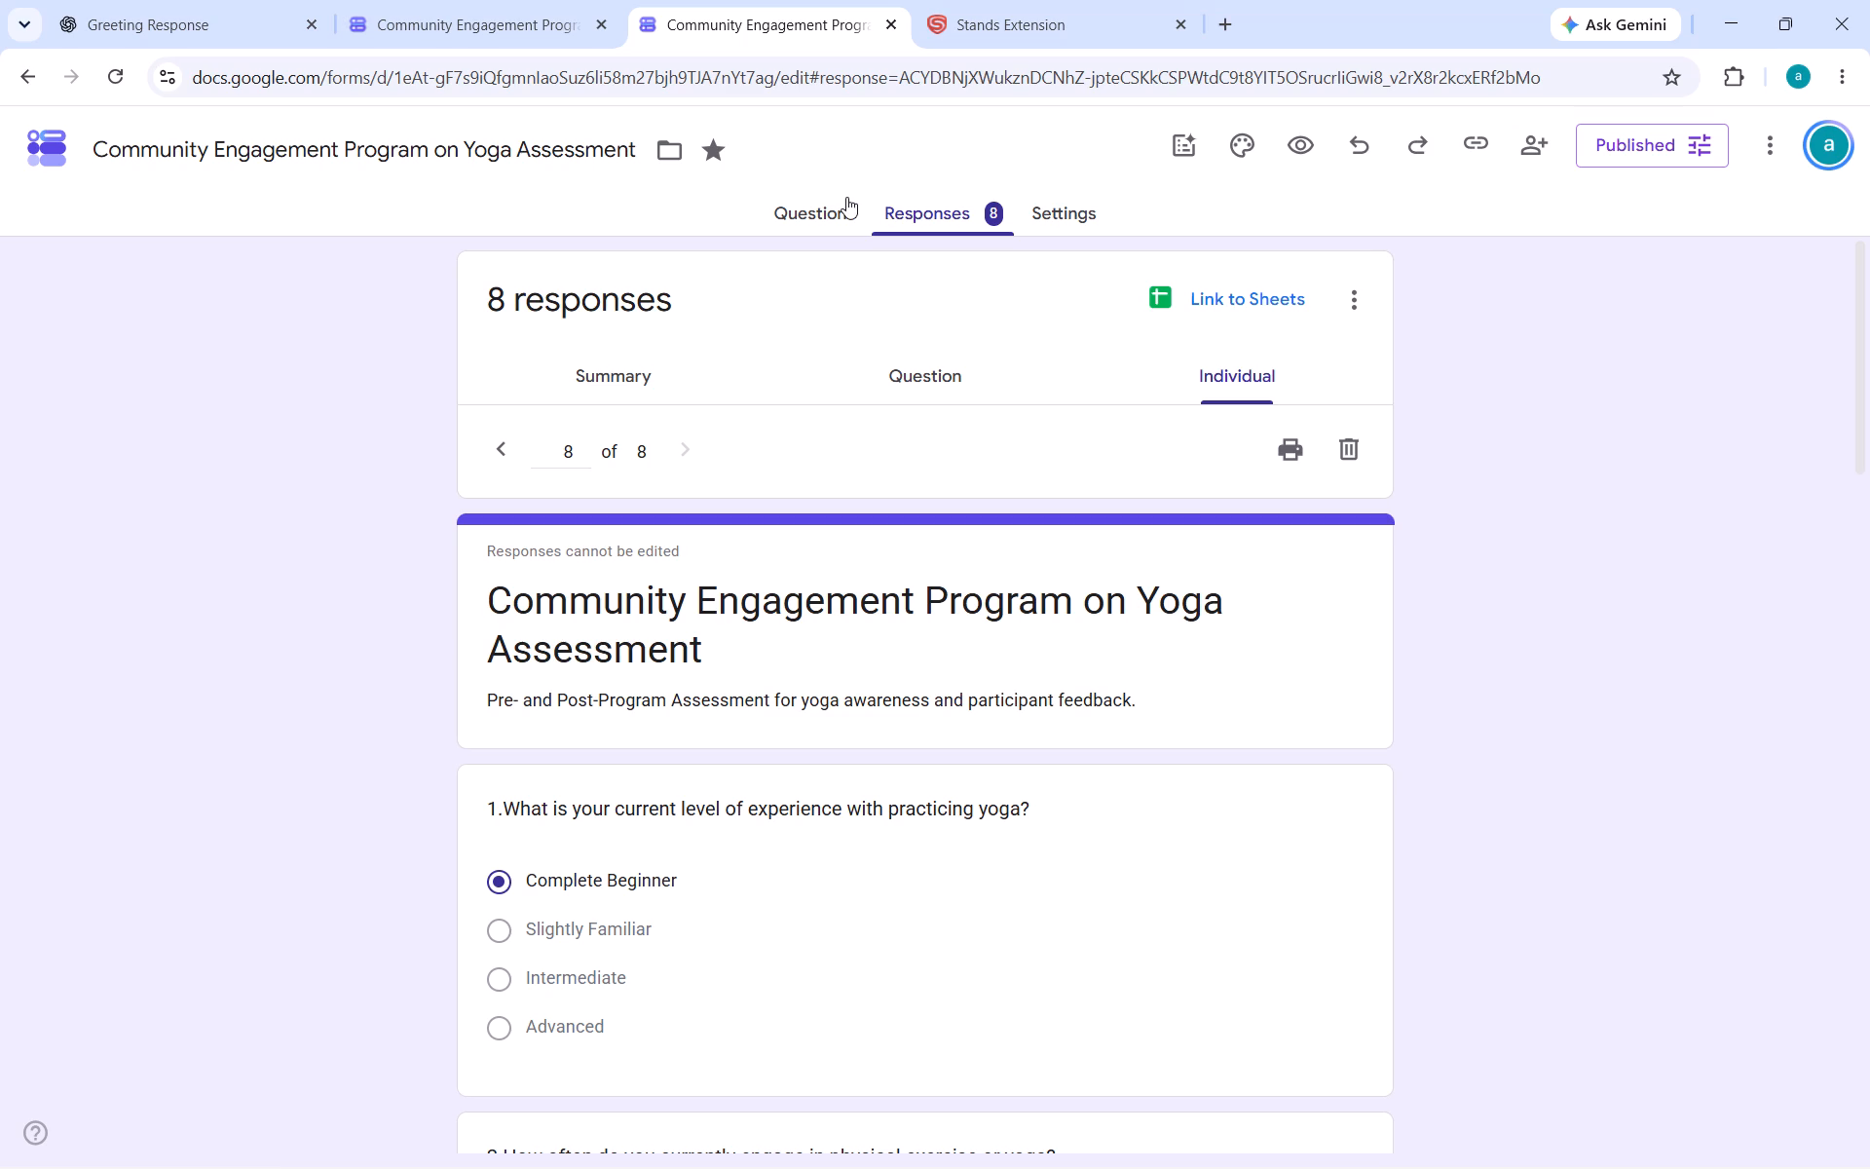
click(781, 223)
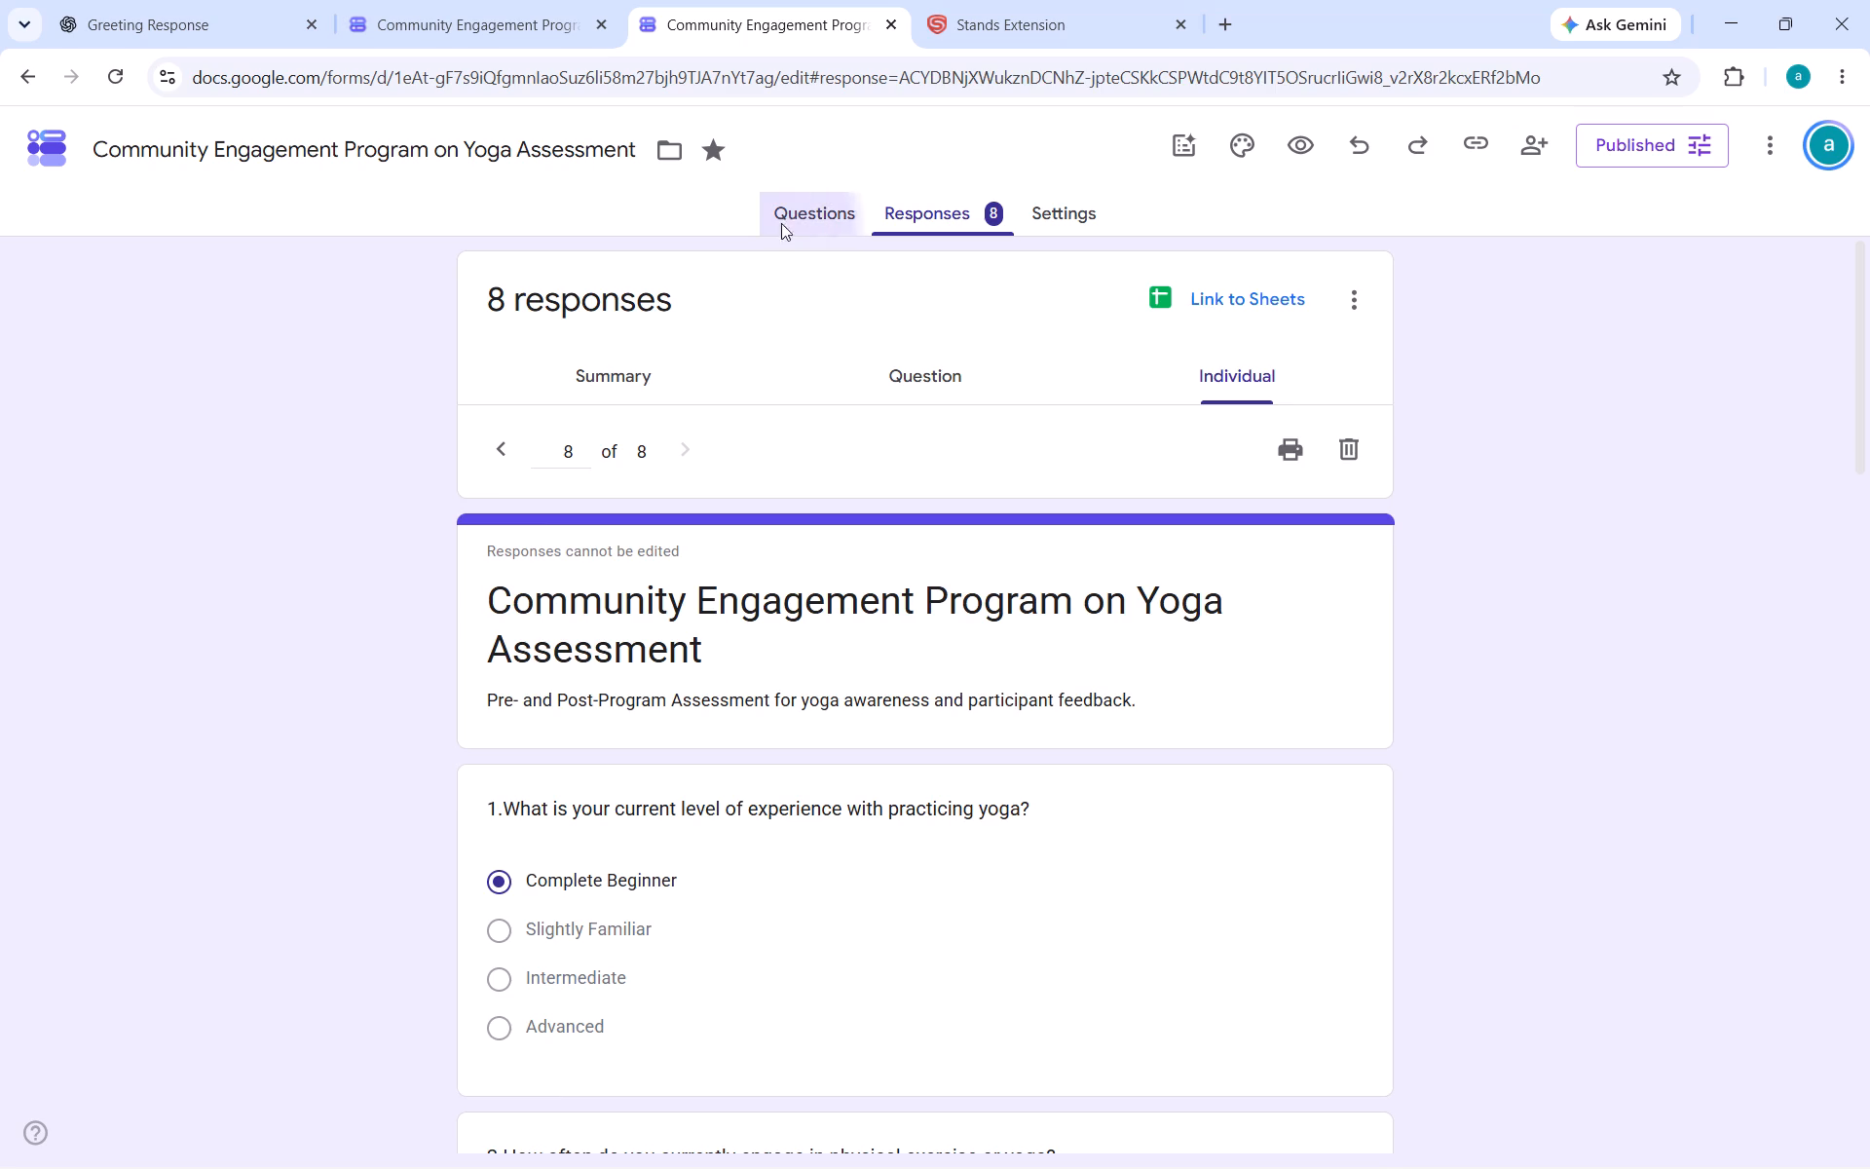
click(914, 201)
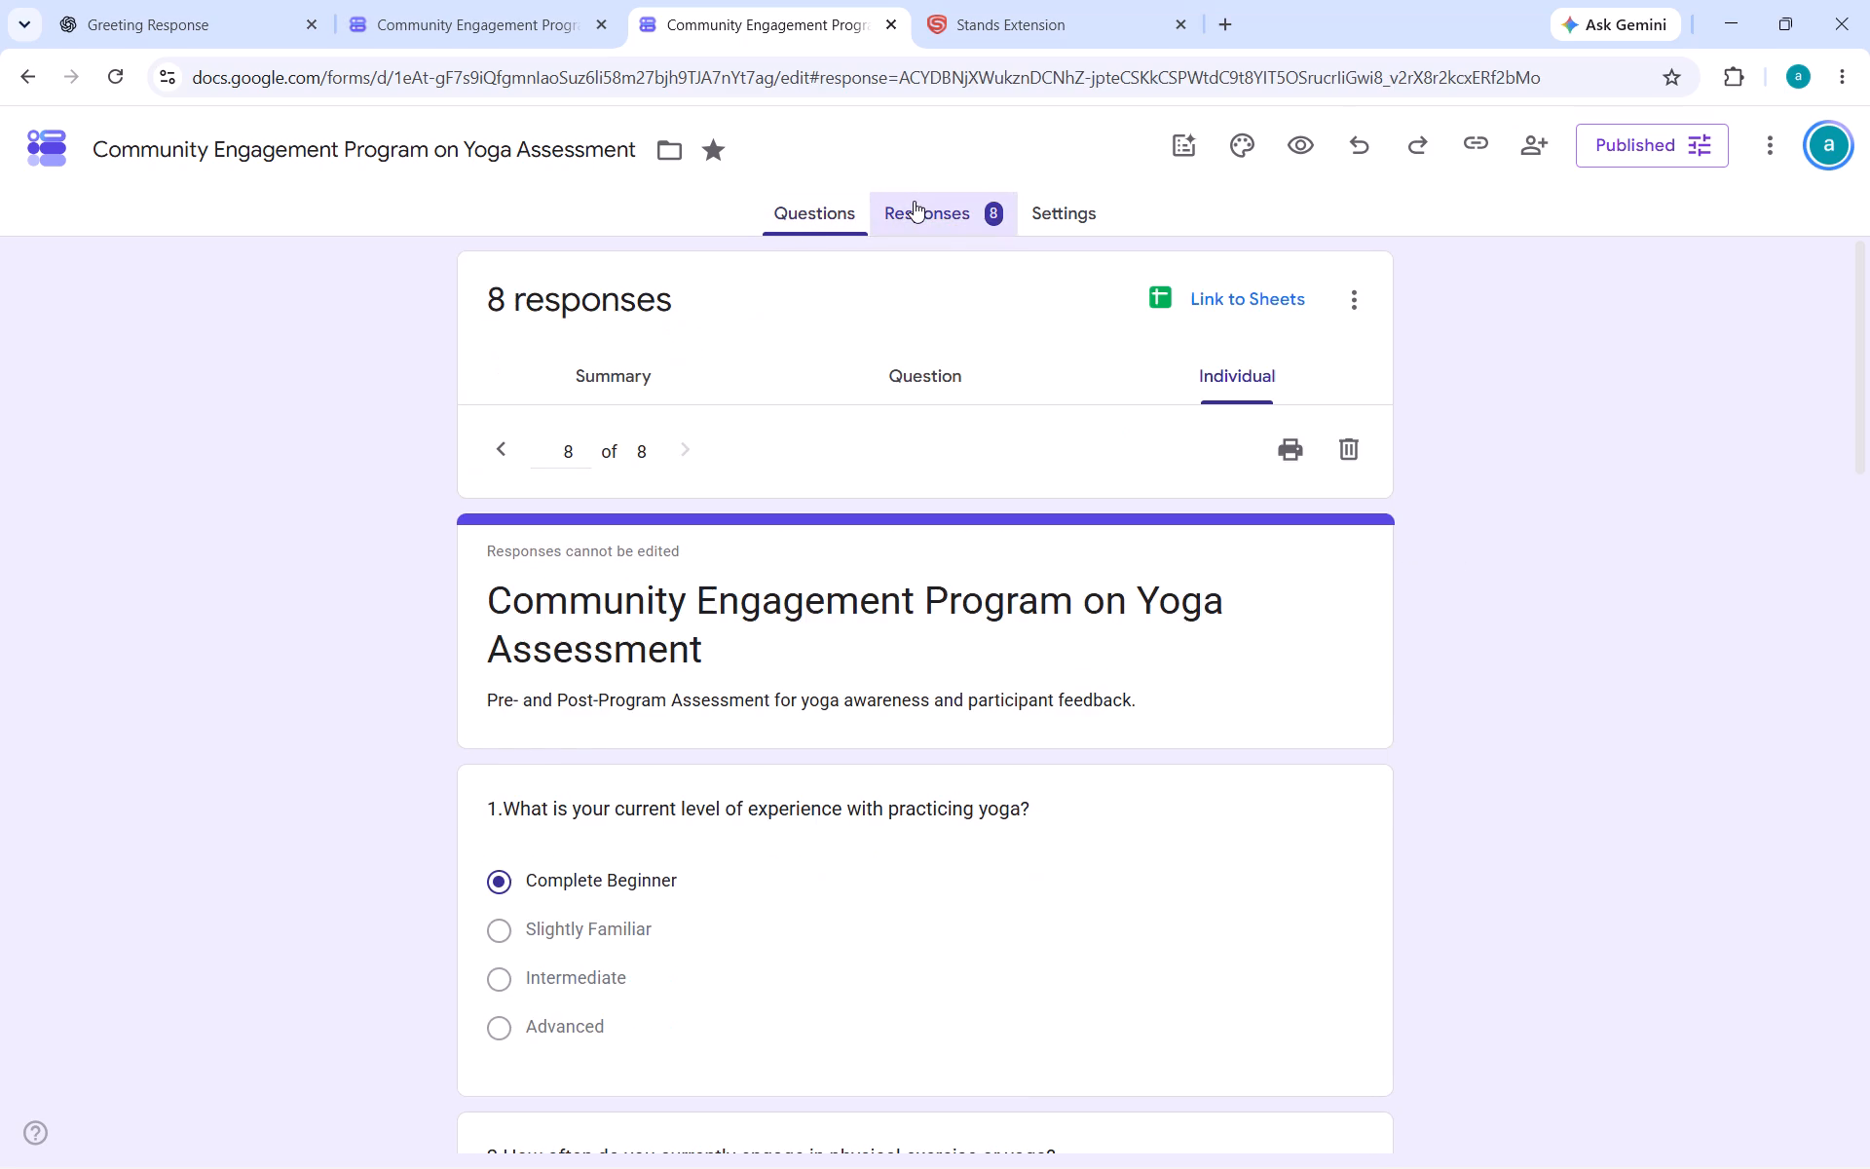
Re-read individual response 8 from question 1 through question 9, returning to its beginning.
scroll(914, 201, down, 5)
scroll(819, 237, down, 8)
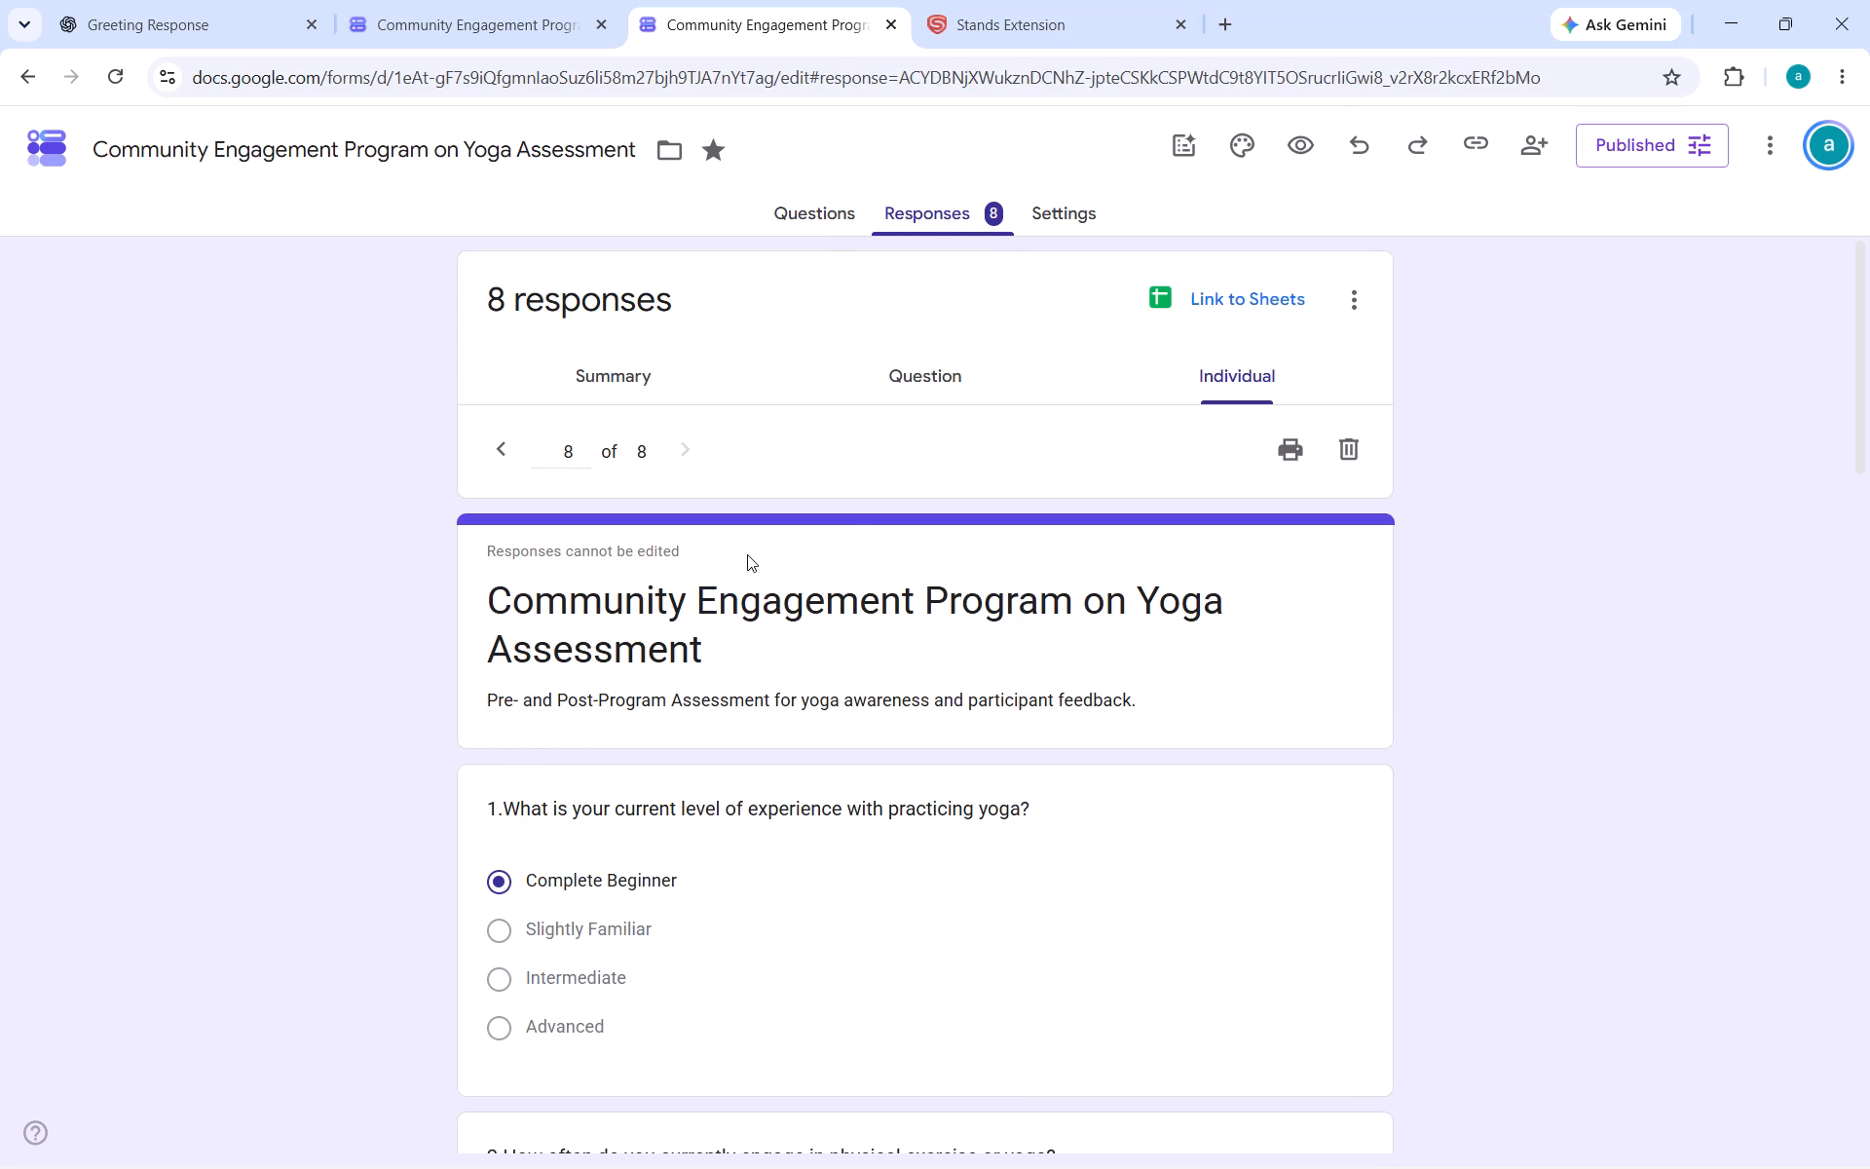
scroll(742, 560, down, 14)
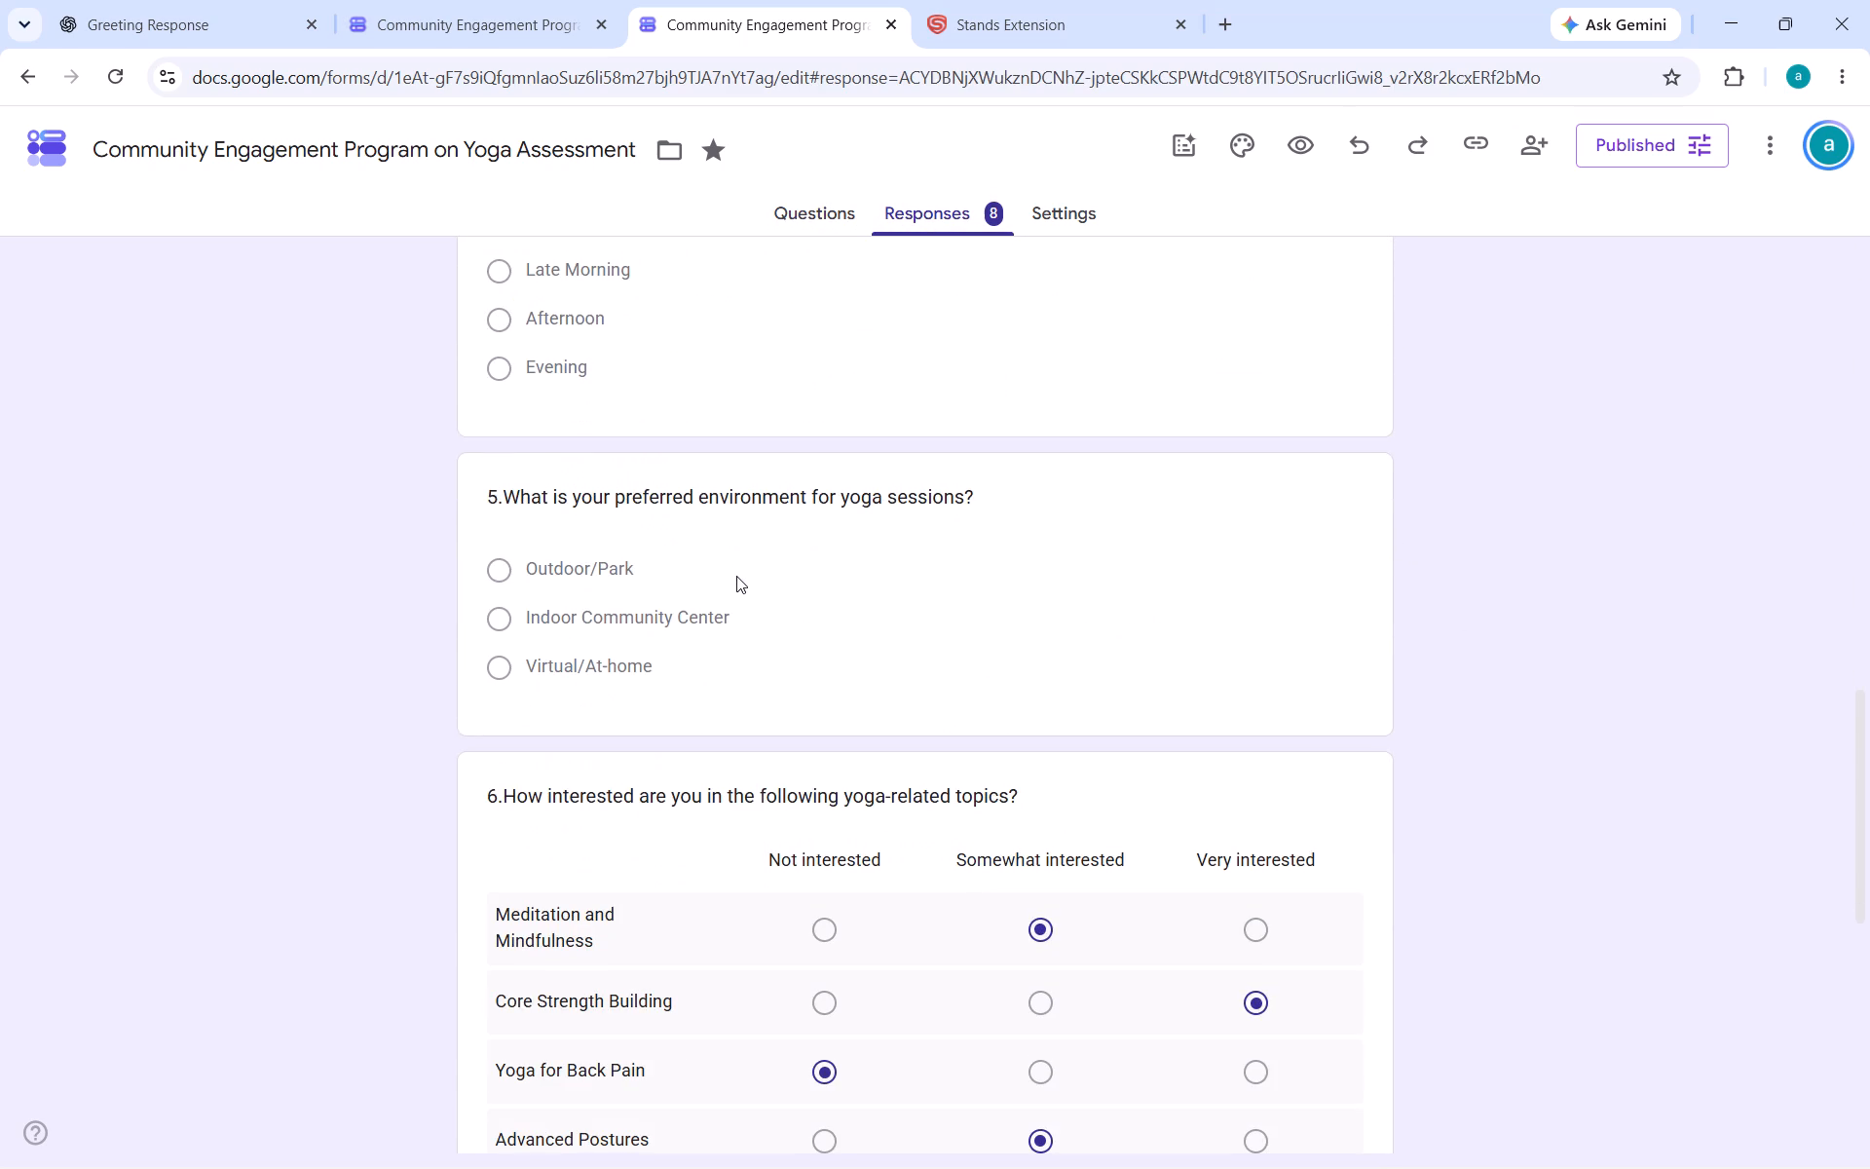
scroll(733, 698, down, 7)
scroll(714, 816, down, 1)
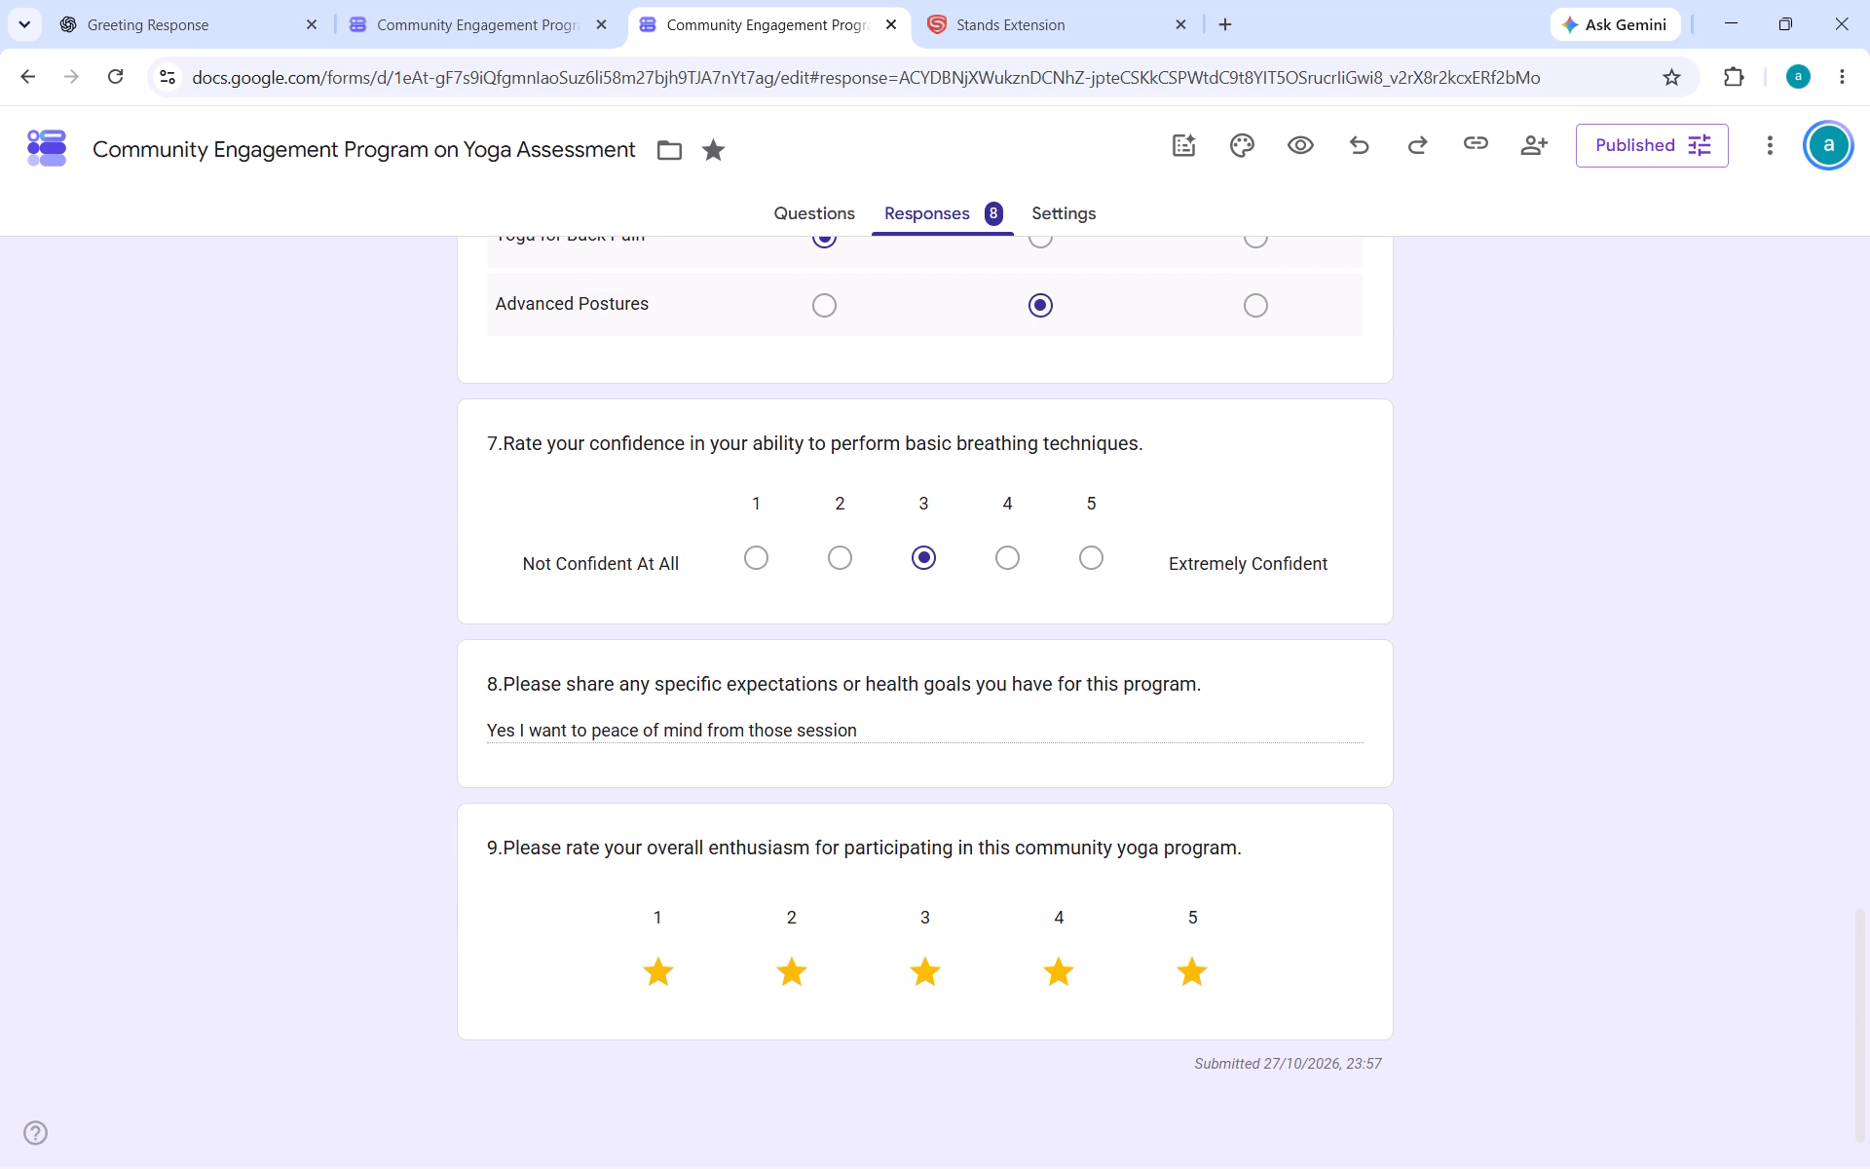
scroll(707, 836, up, 2)
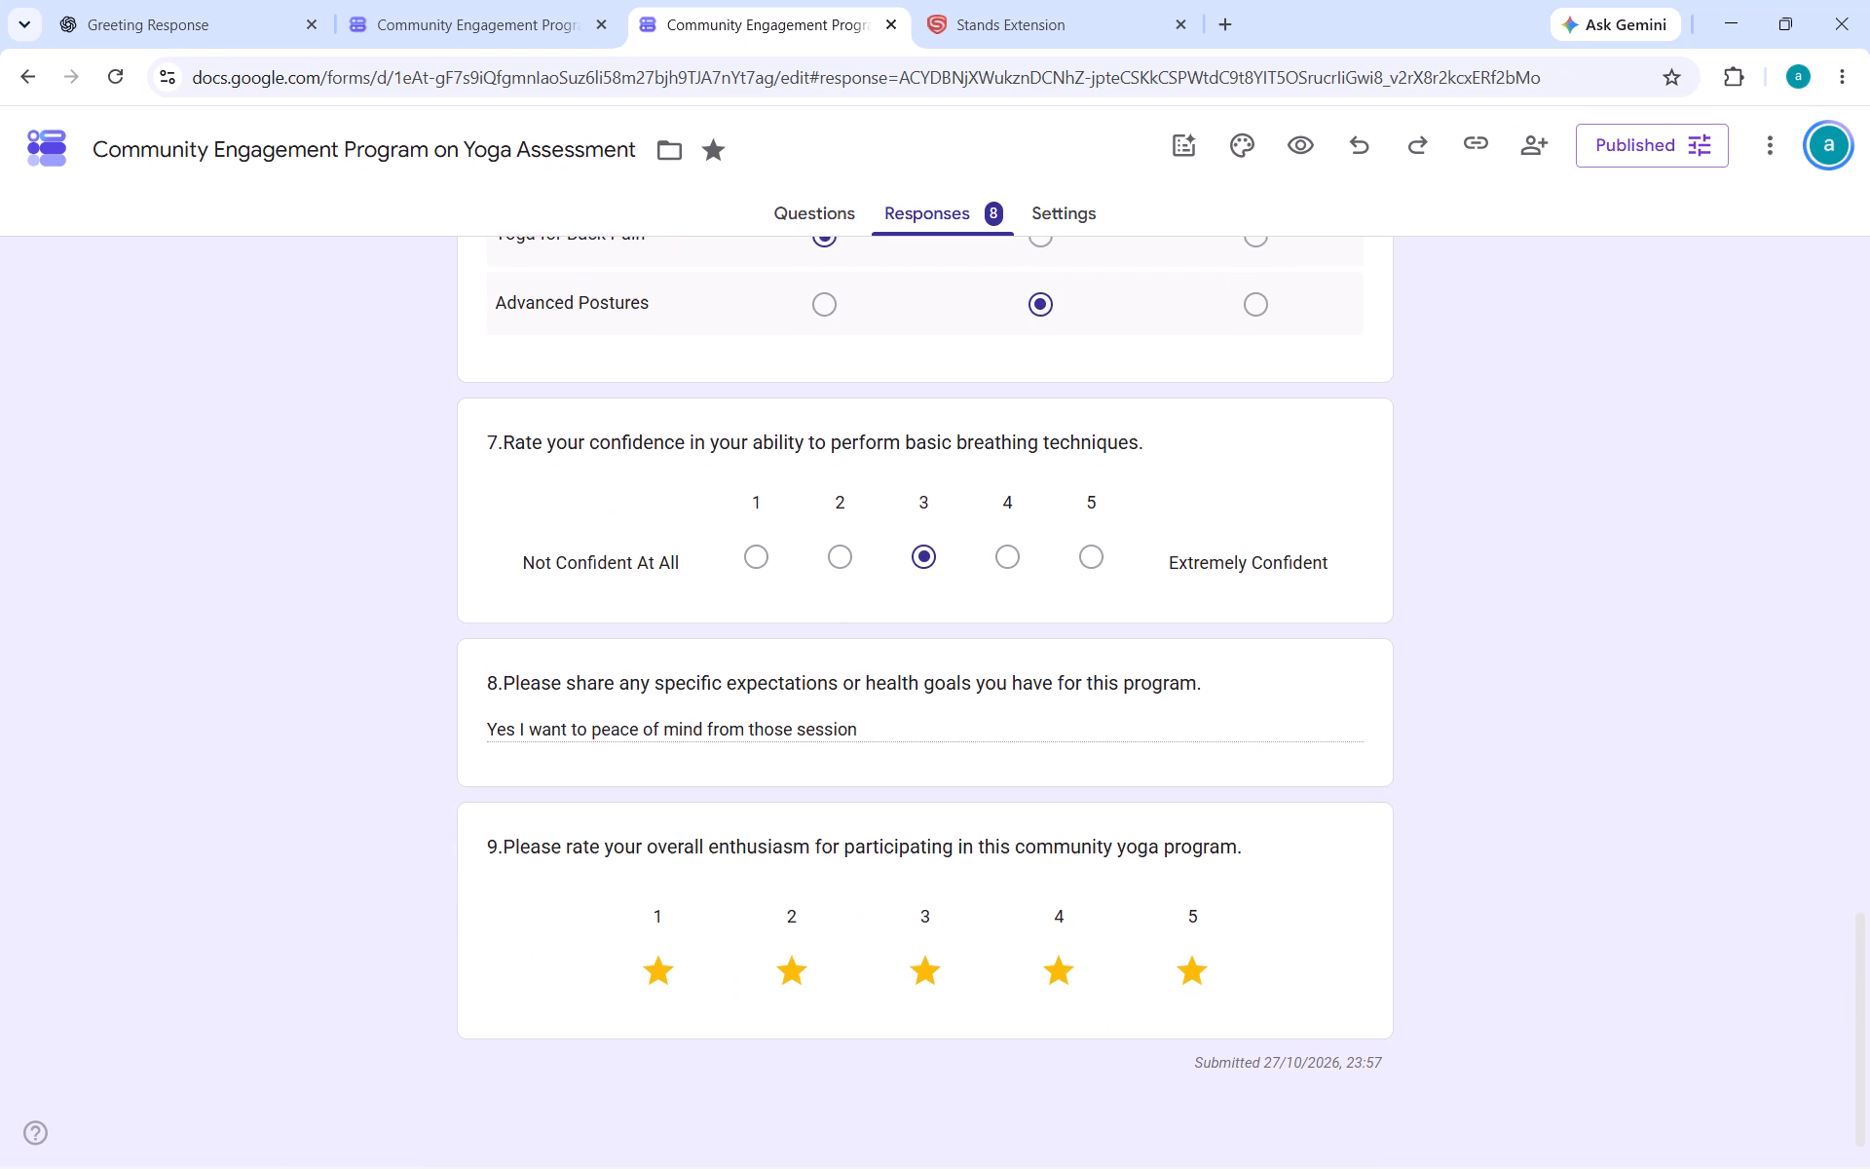
scroll(707, 836, up, 20)
scroll(707, 836, up, 8)
Go back through the individual responses to response 3 and review its answers down to the enthusiasm rating in question 9.
click(482, 436)
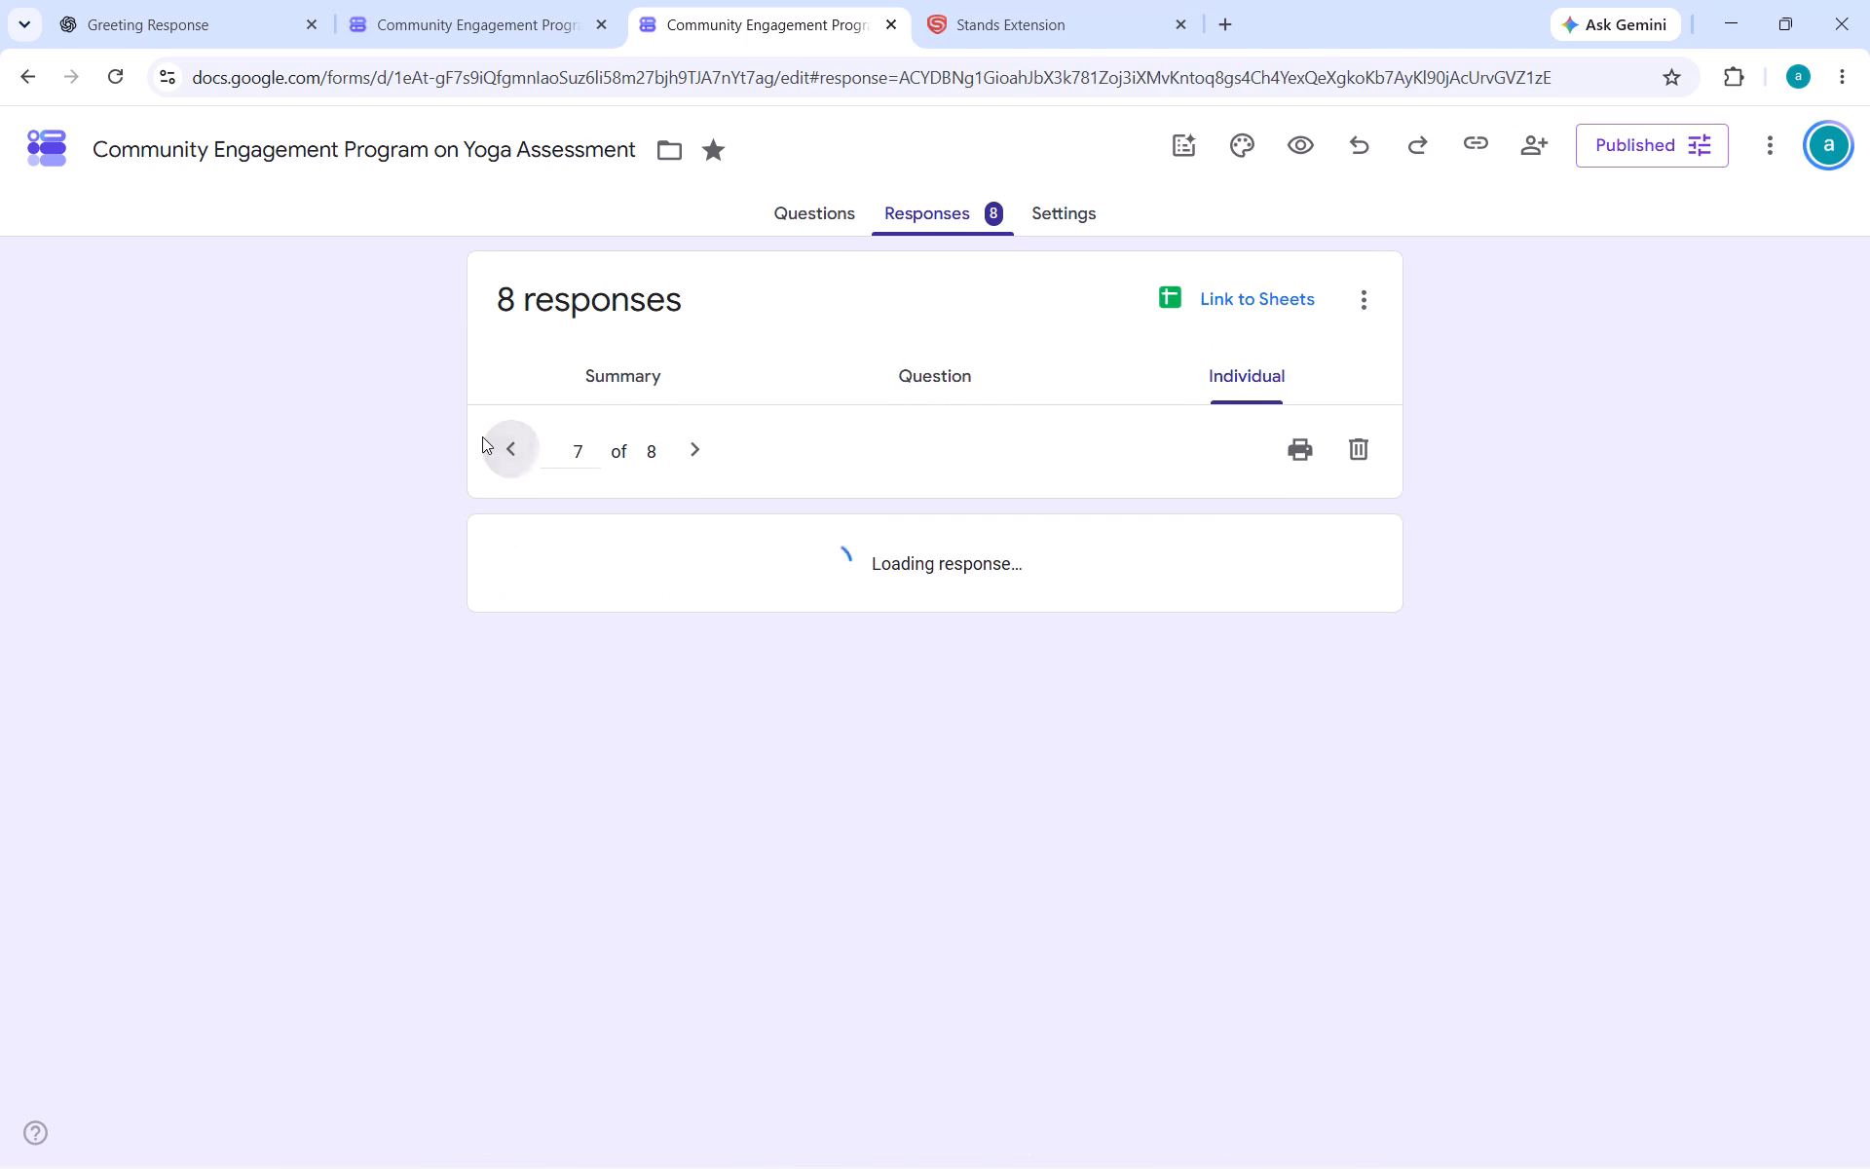
click(484, 438)
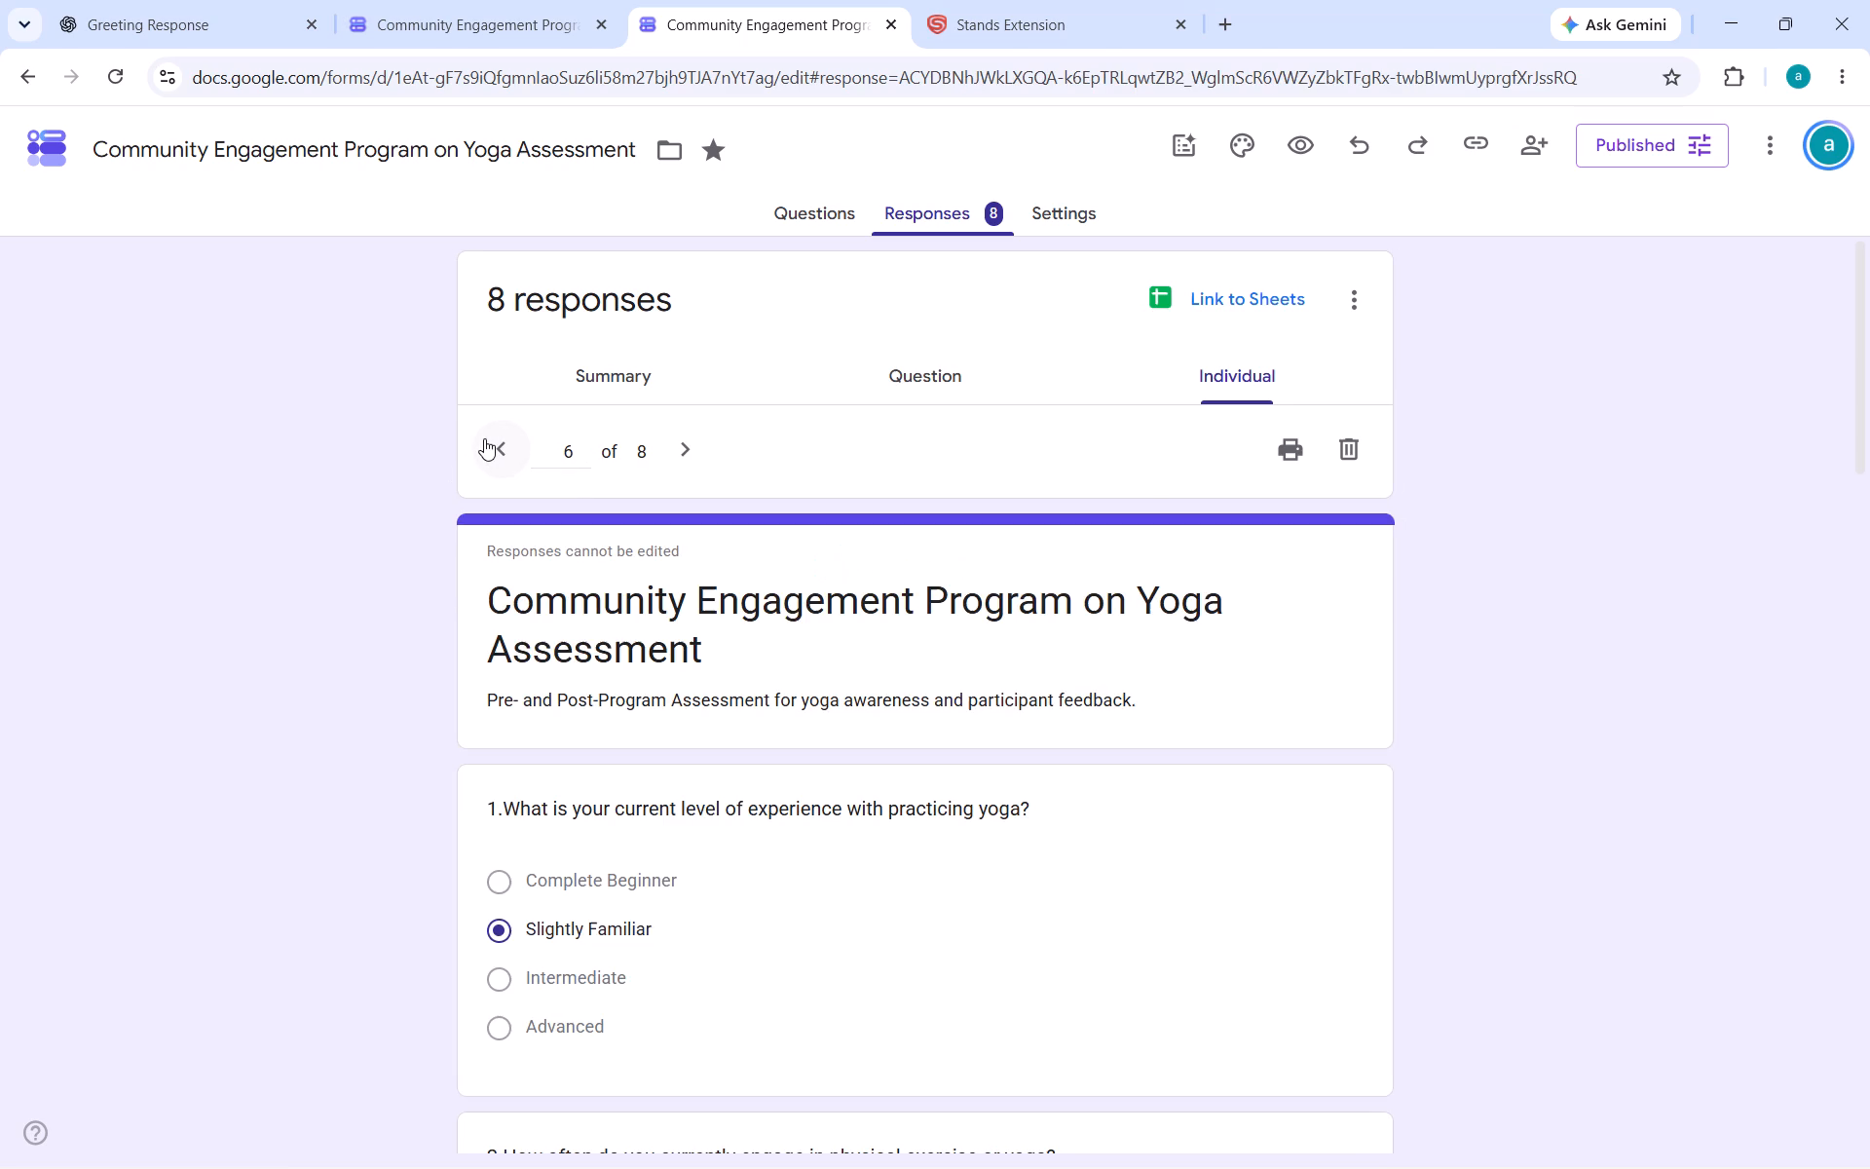
click(484, 438)
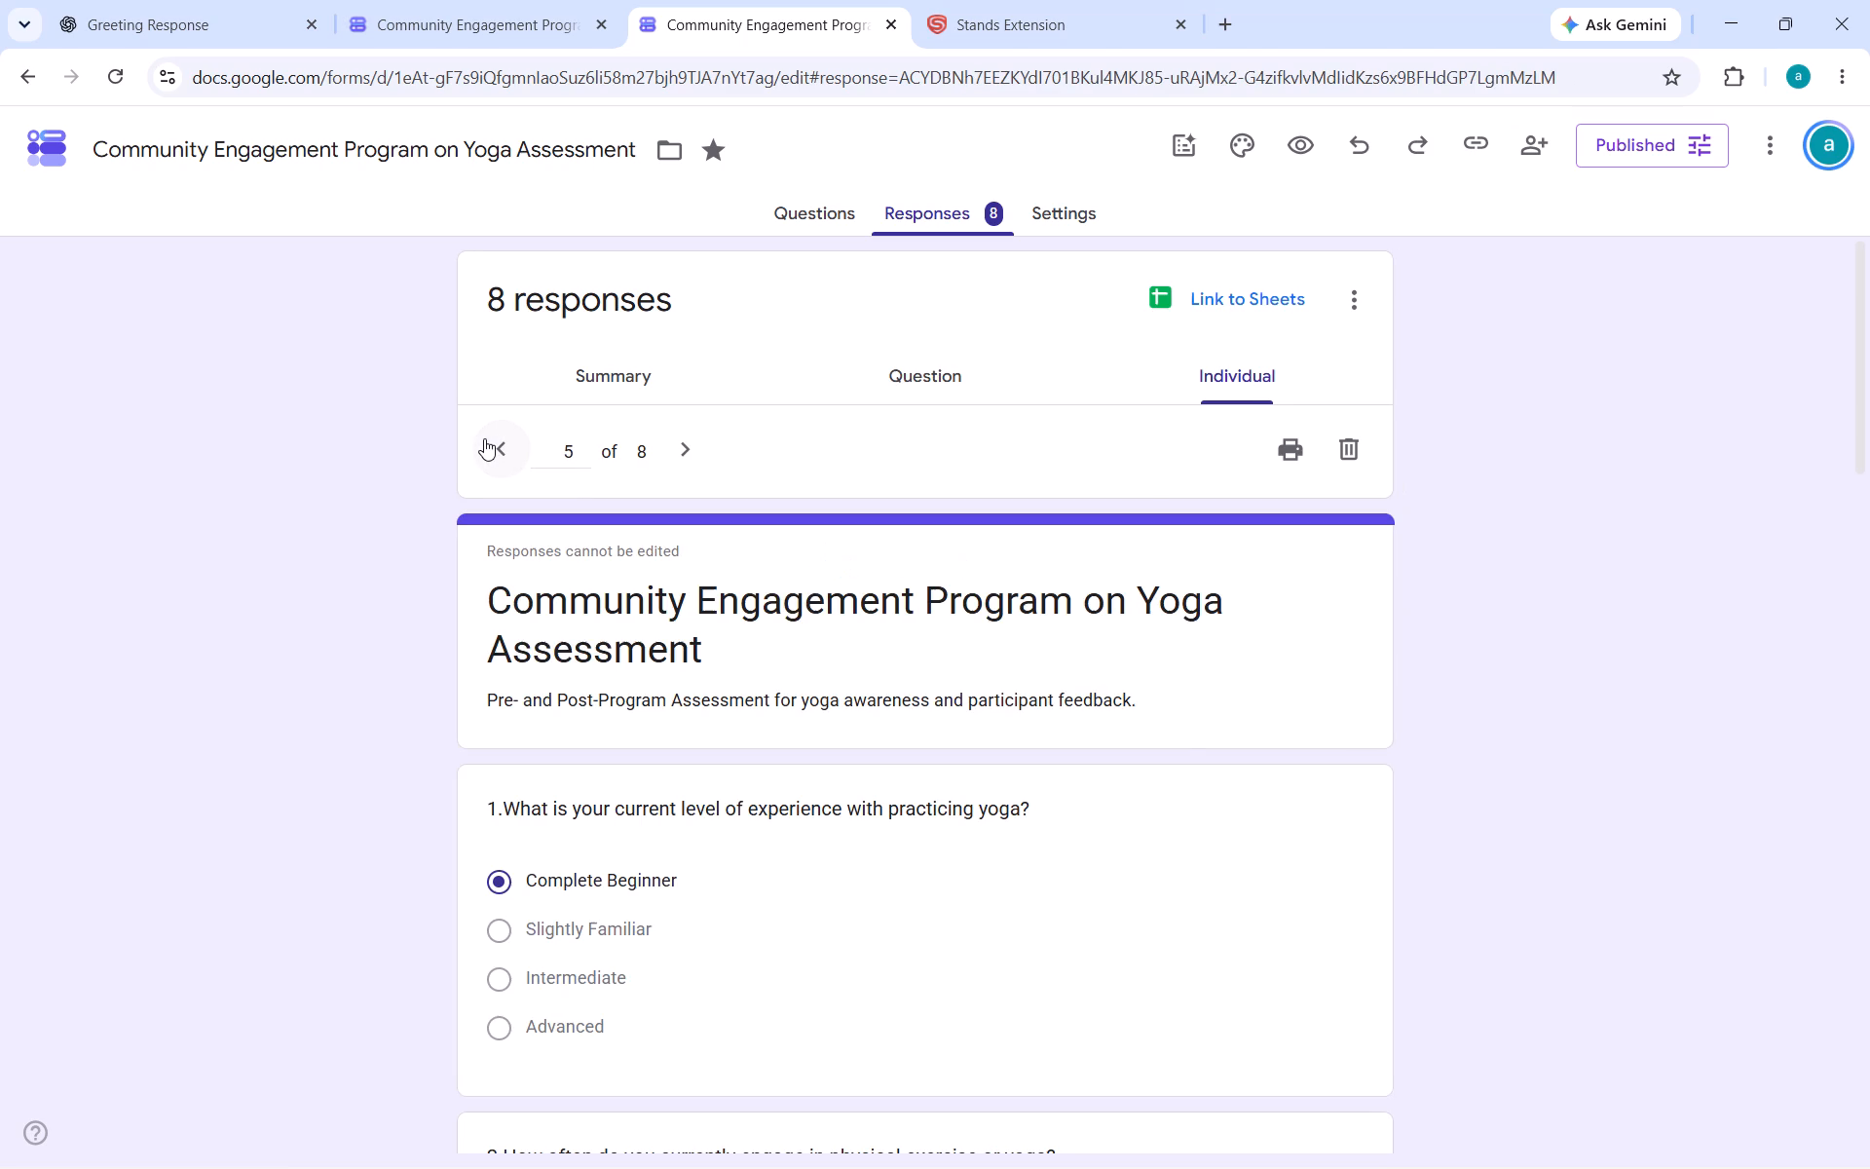
click(484, 438)
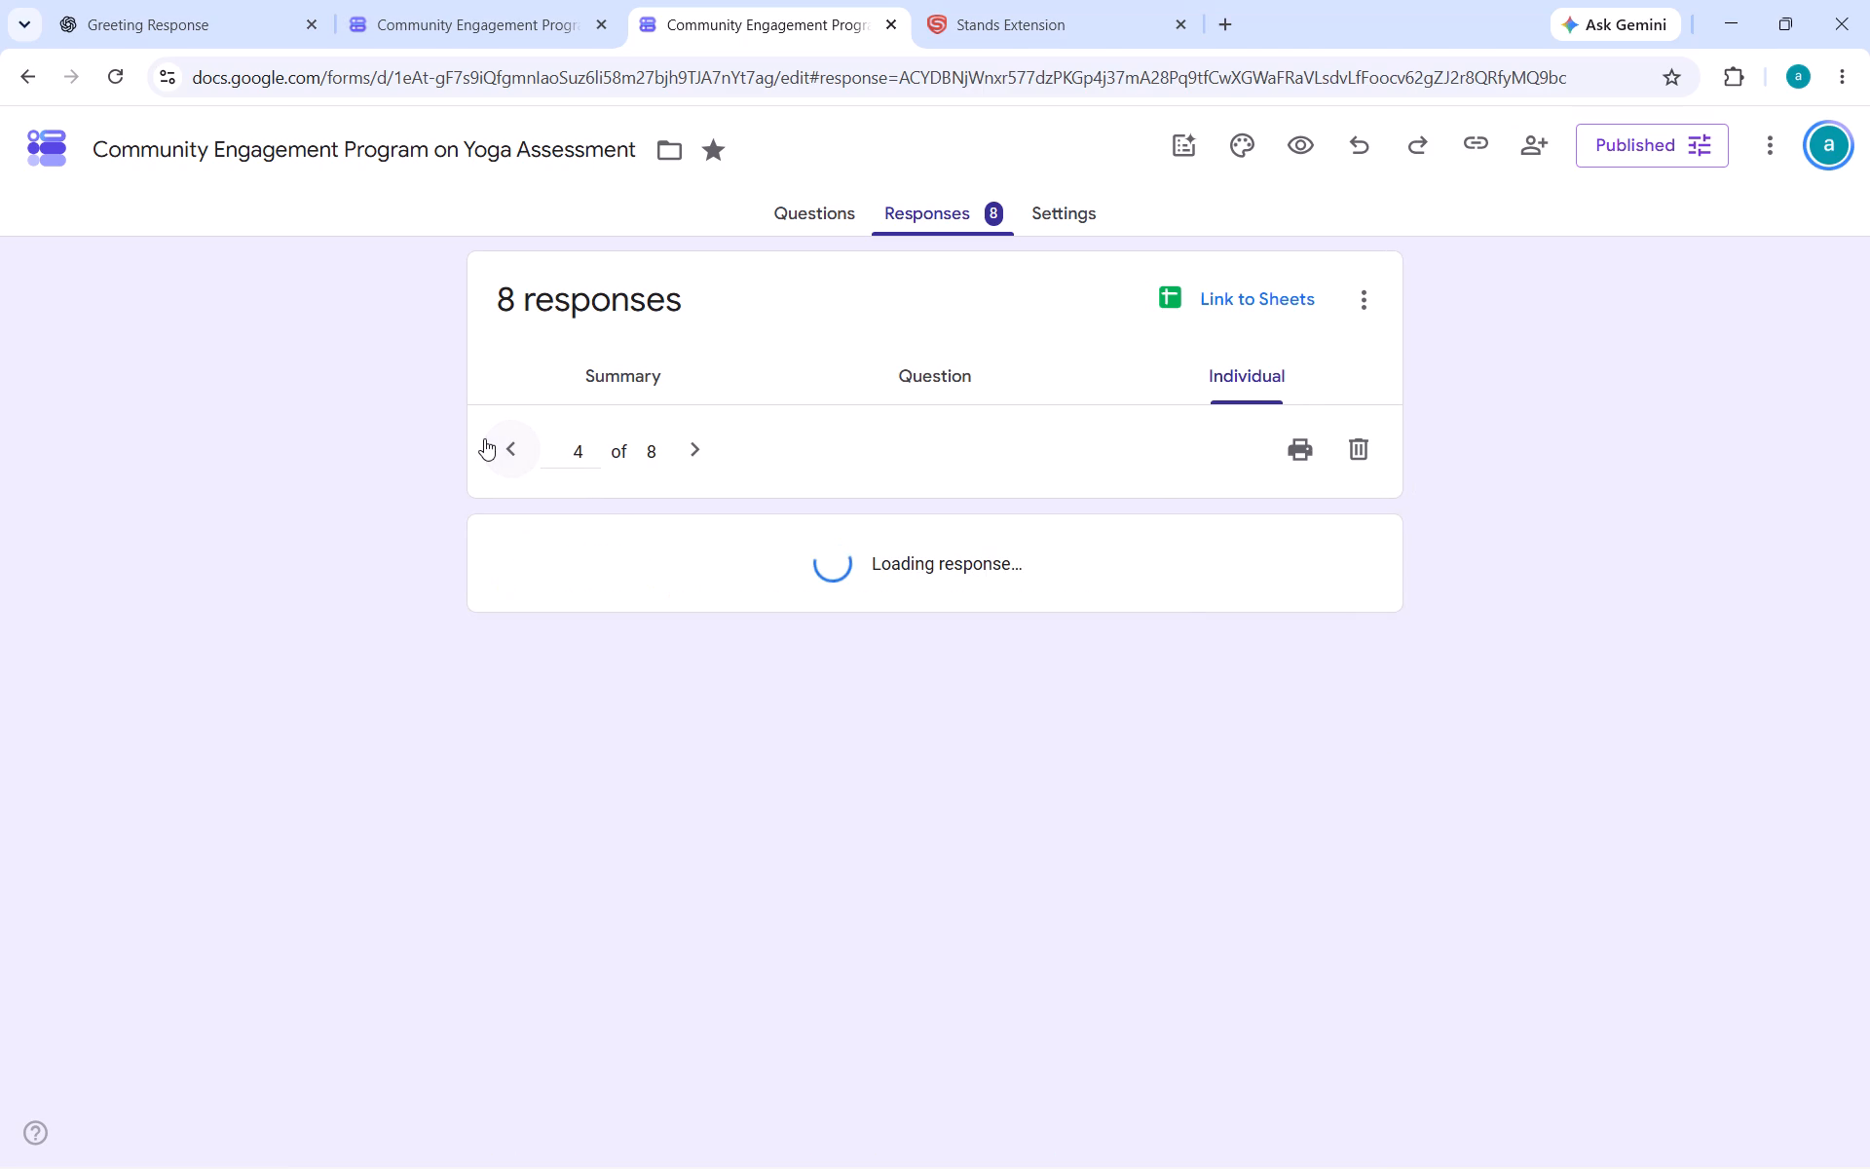
click(484, 438)
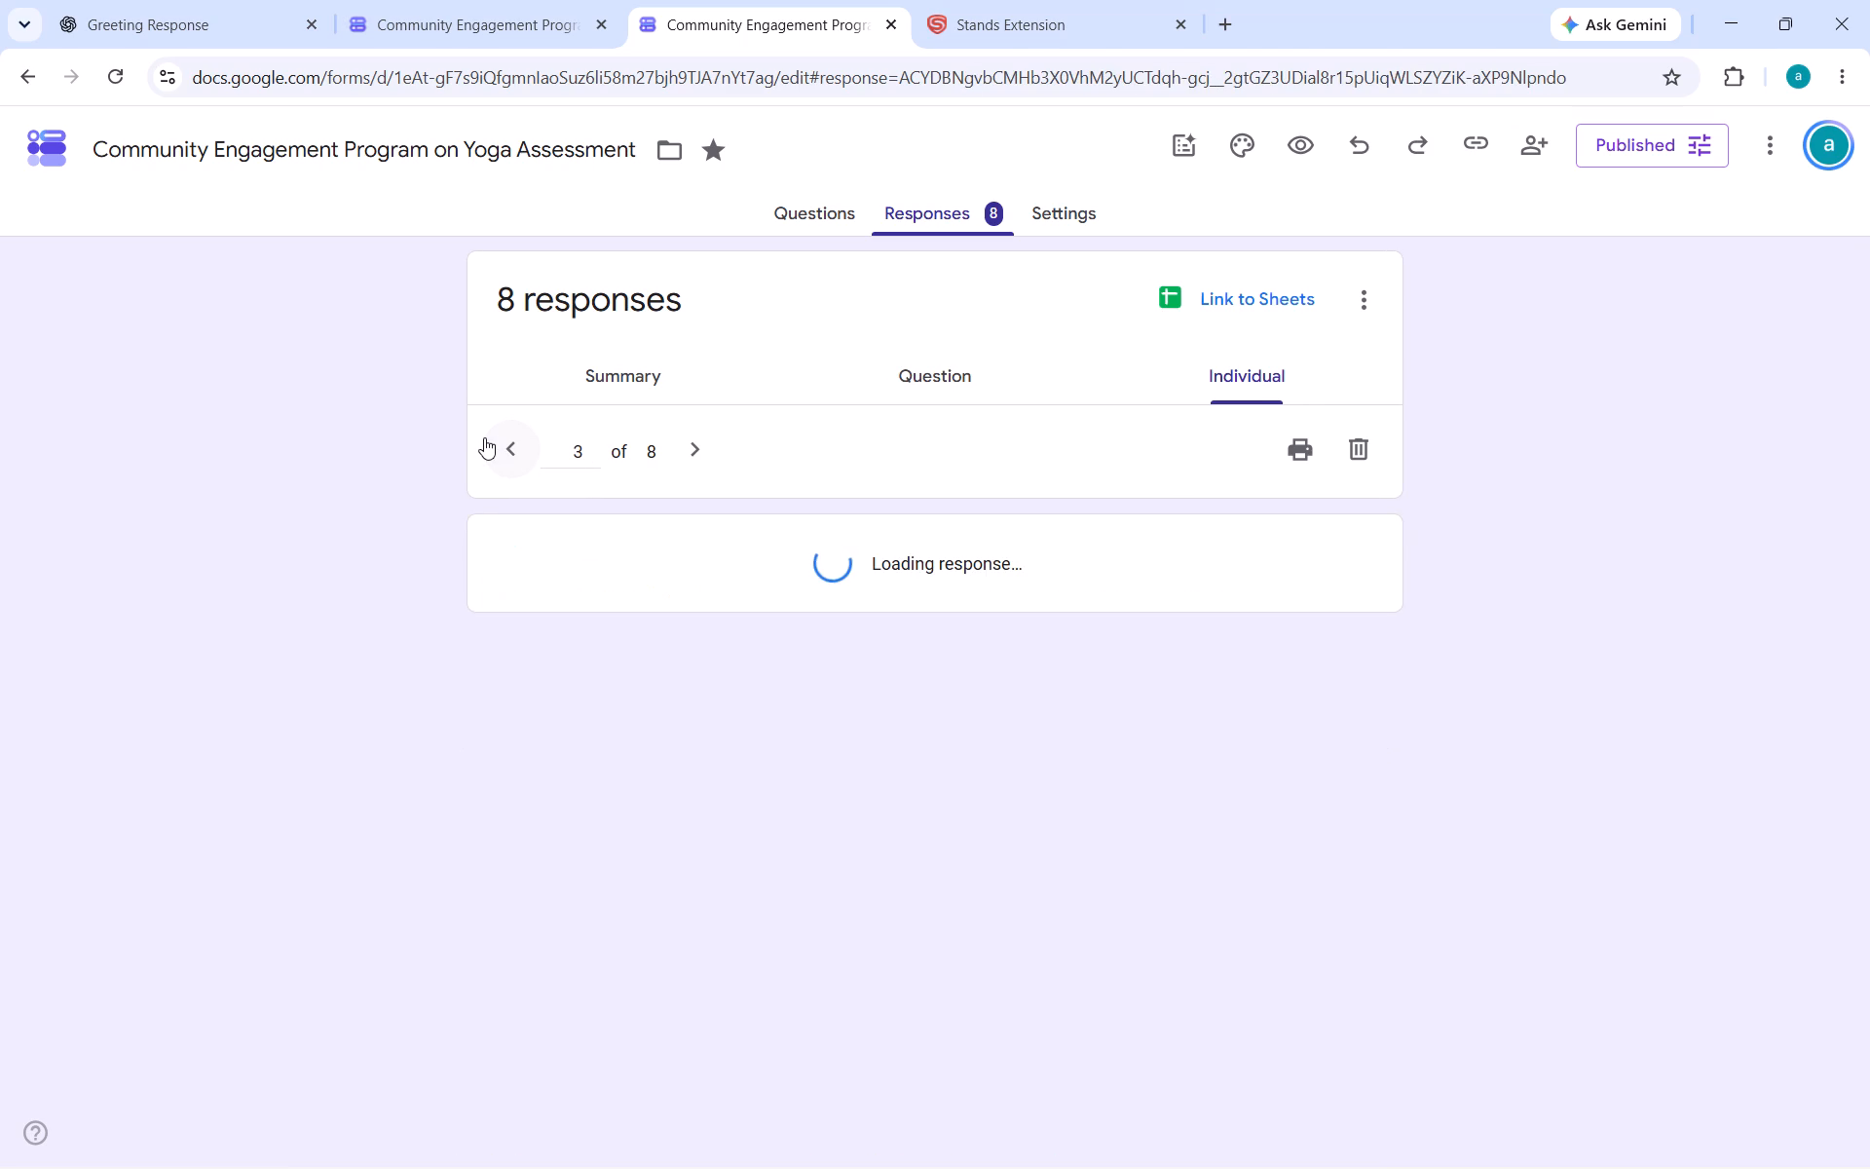
scroll(703, 438, down, 16)
scroll(707, 455, down, 9)
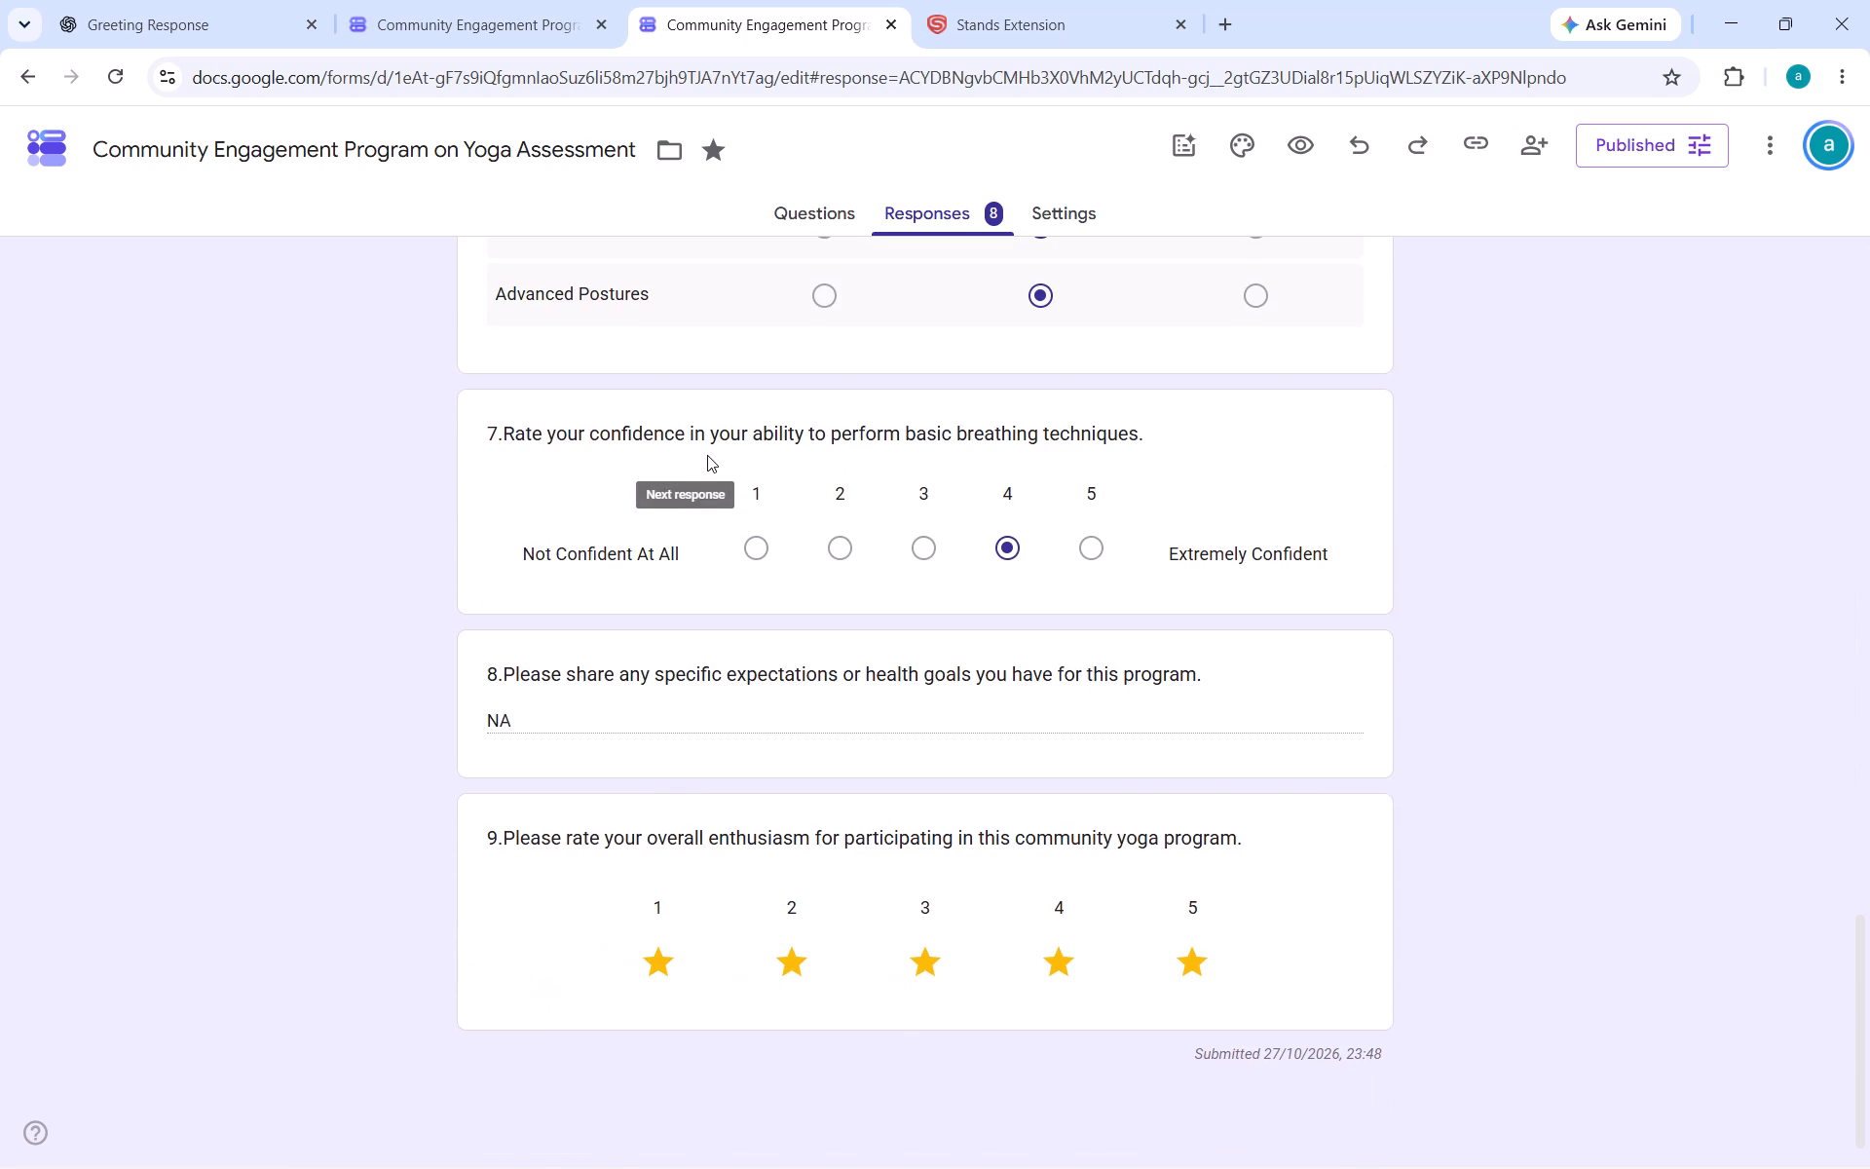
Advance to individual response 4 and read its answers from question 1 through the enthusiasm rating in question 9.
scroll(707, 455, up, 14)
scroll(704, 448, up, 7)
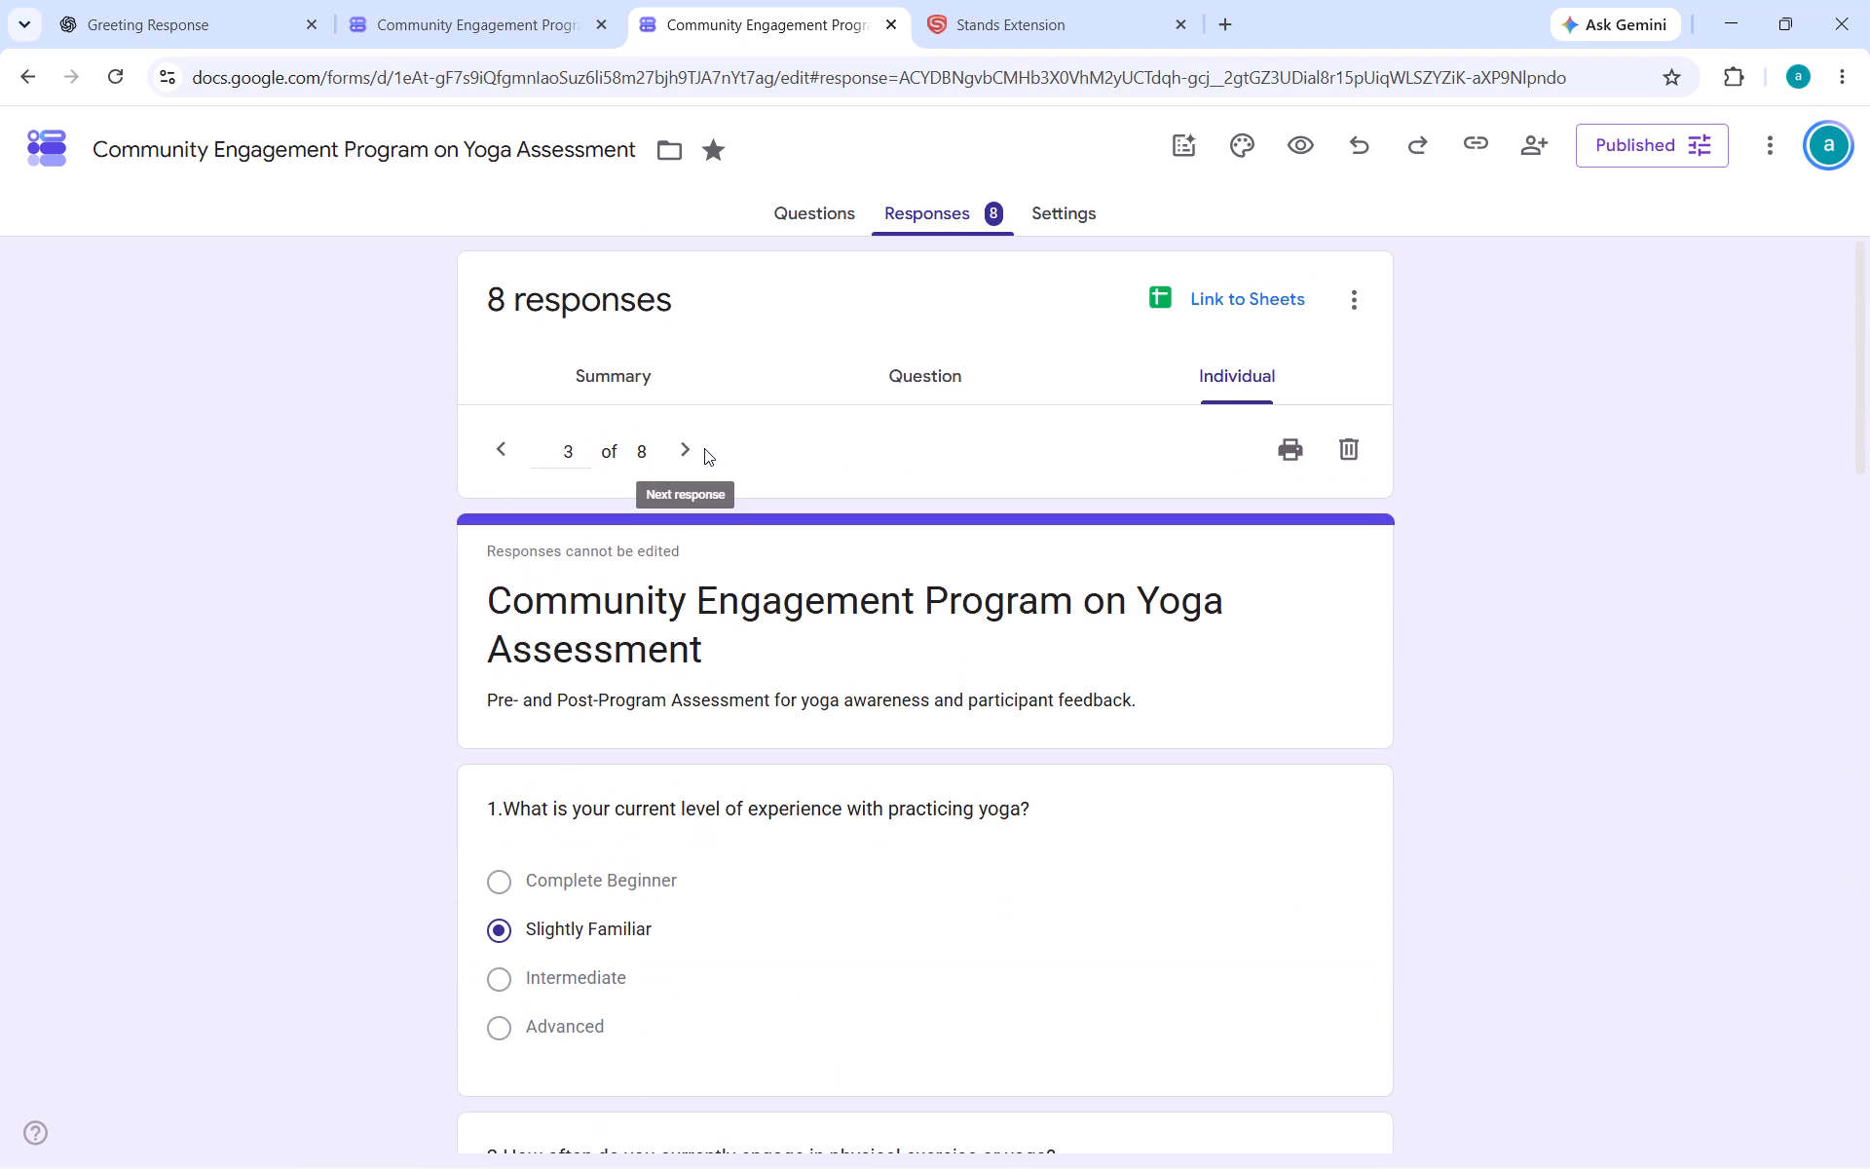
click(702, 448)
scroll(710, 511, down, 4)
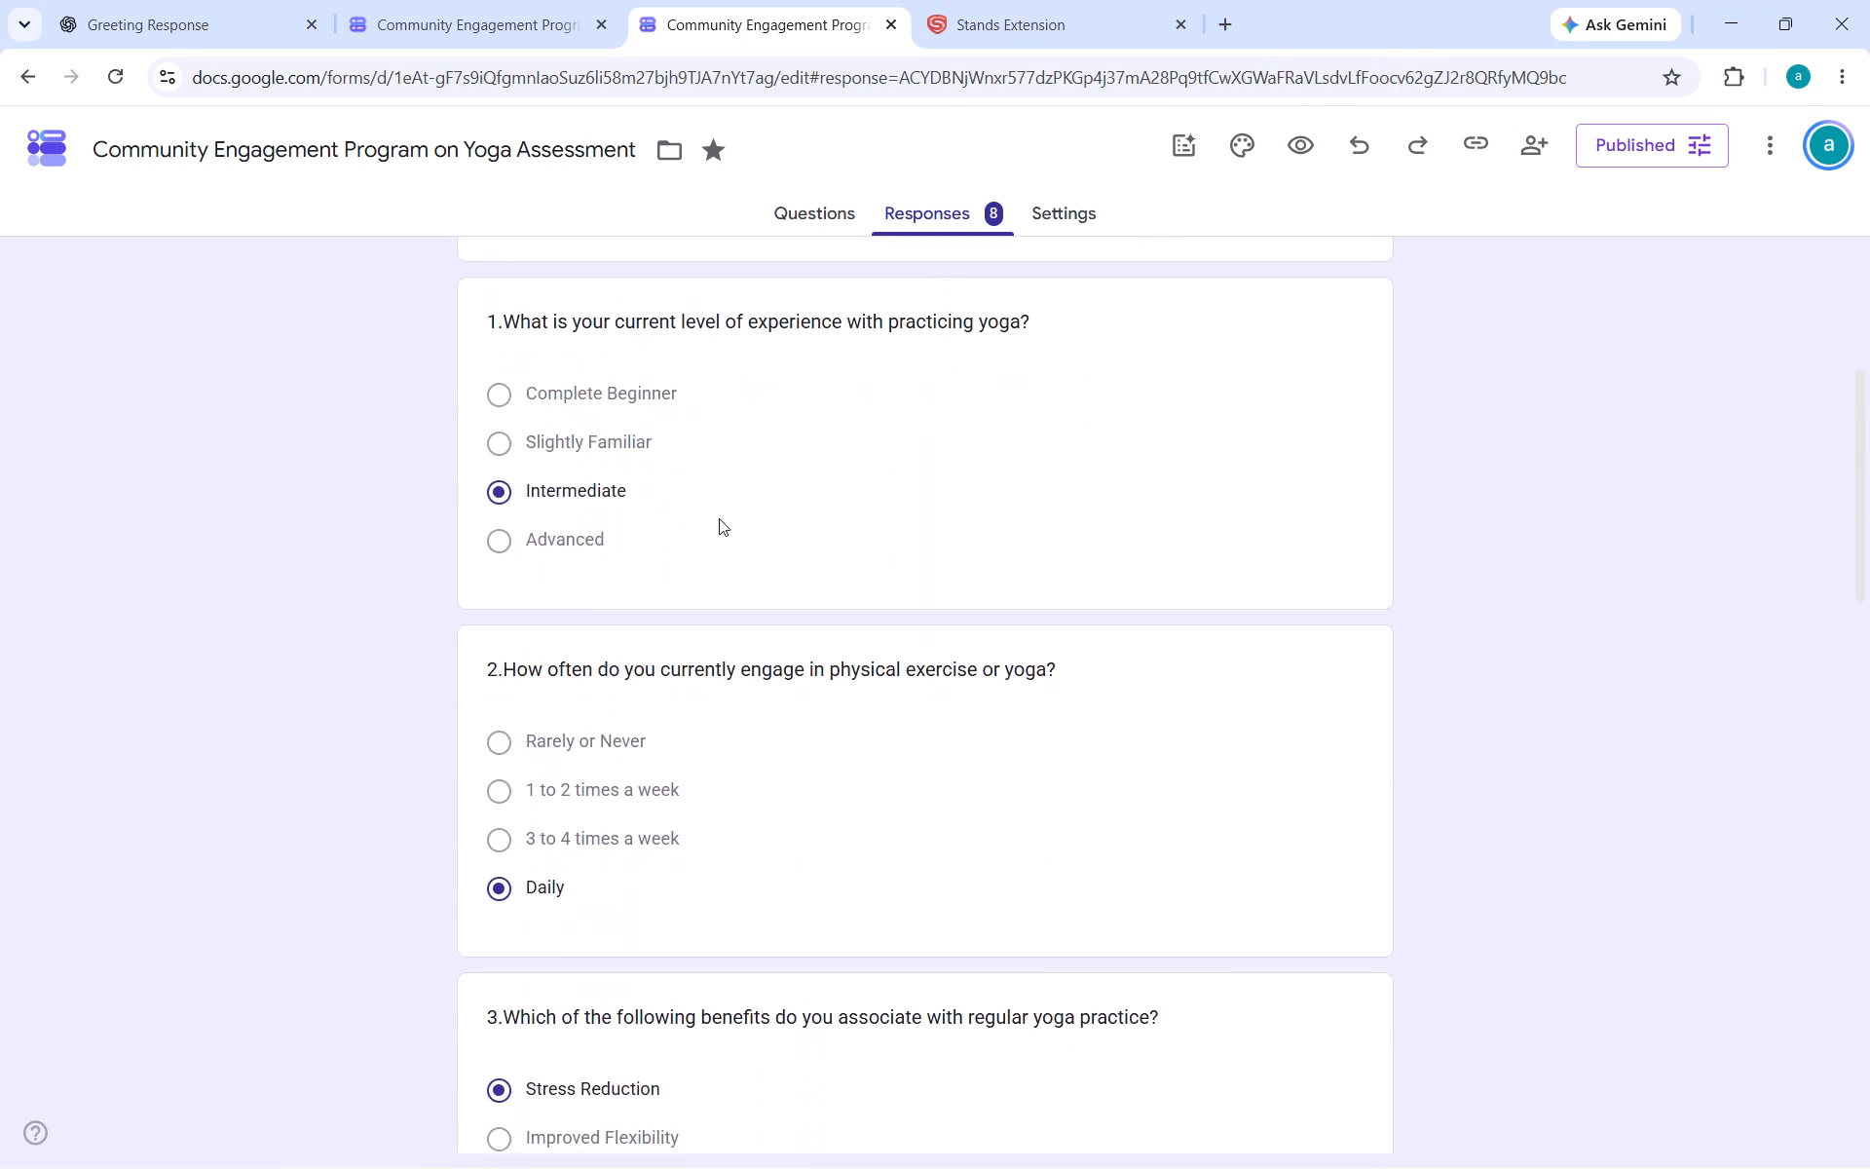
scroll(721, 523, down, 18)
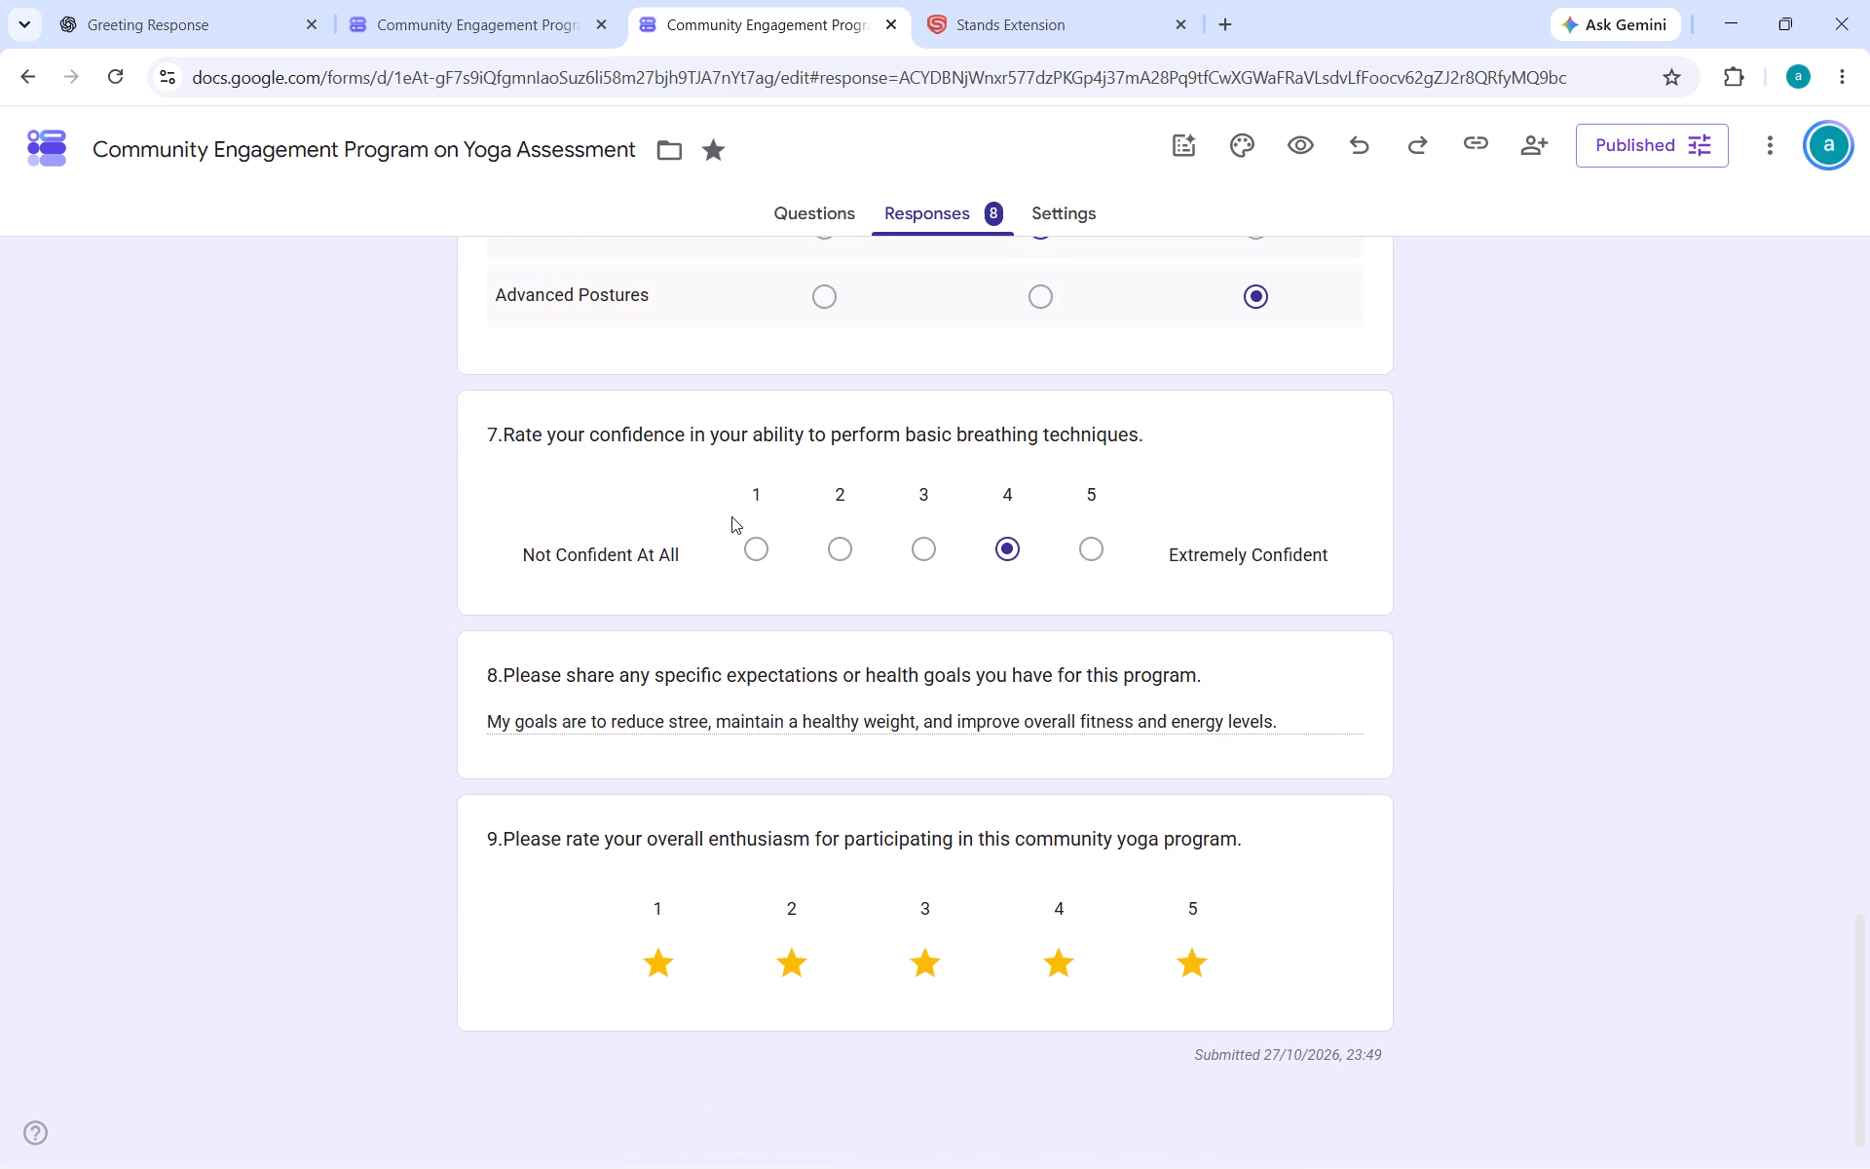
scroll(733, 510, up, 1)
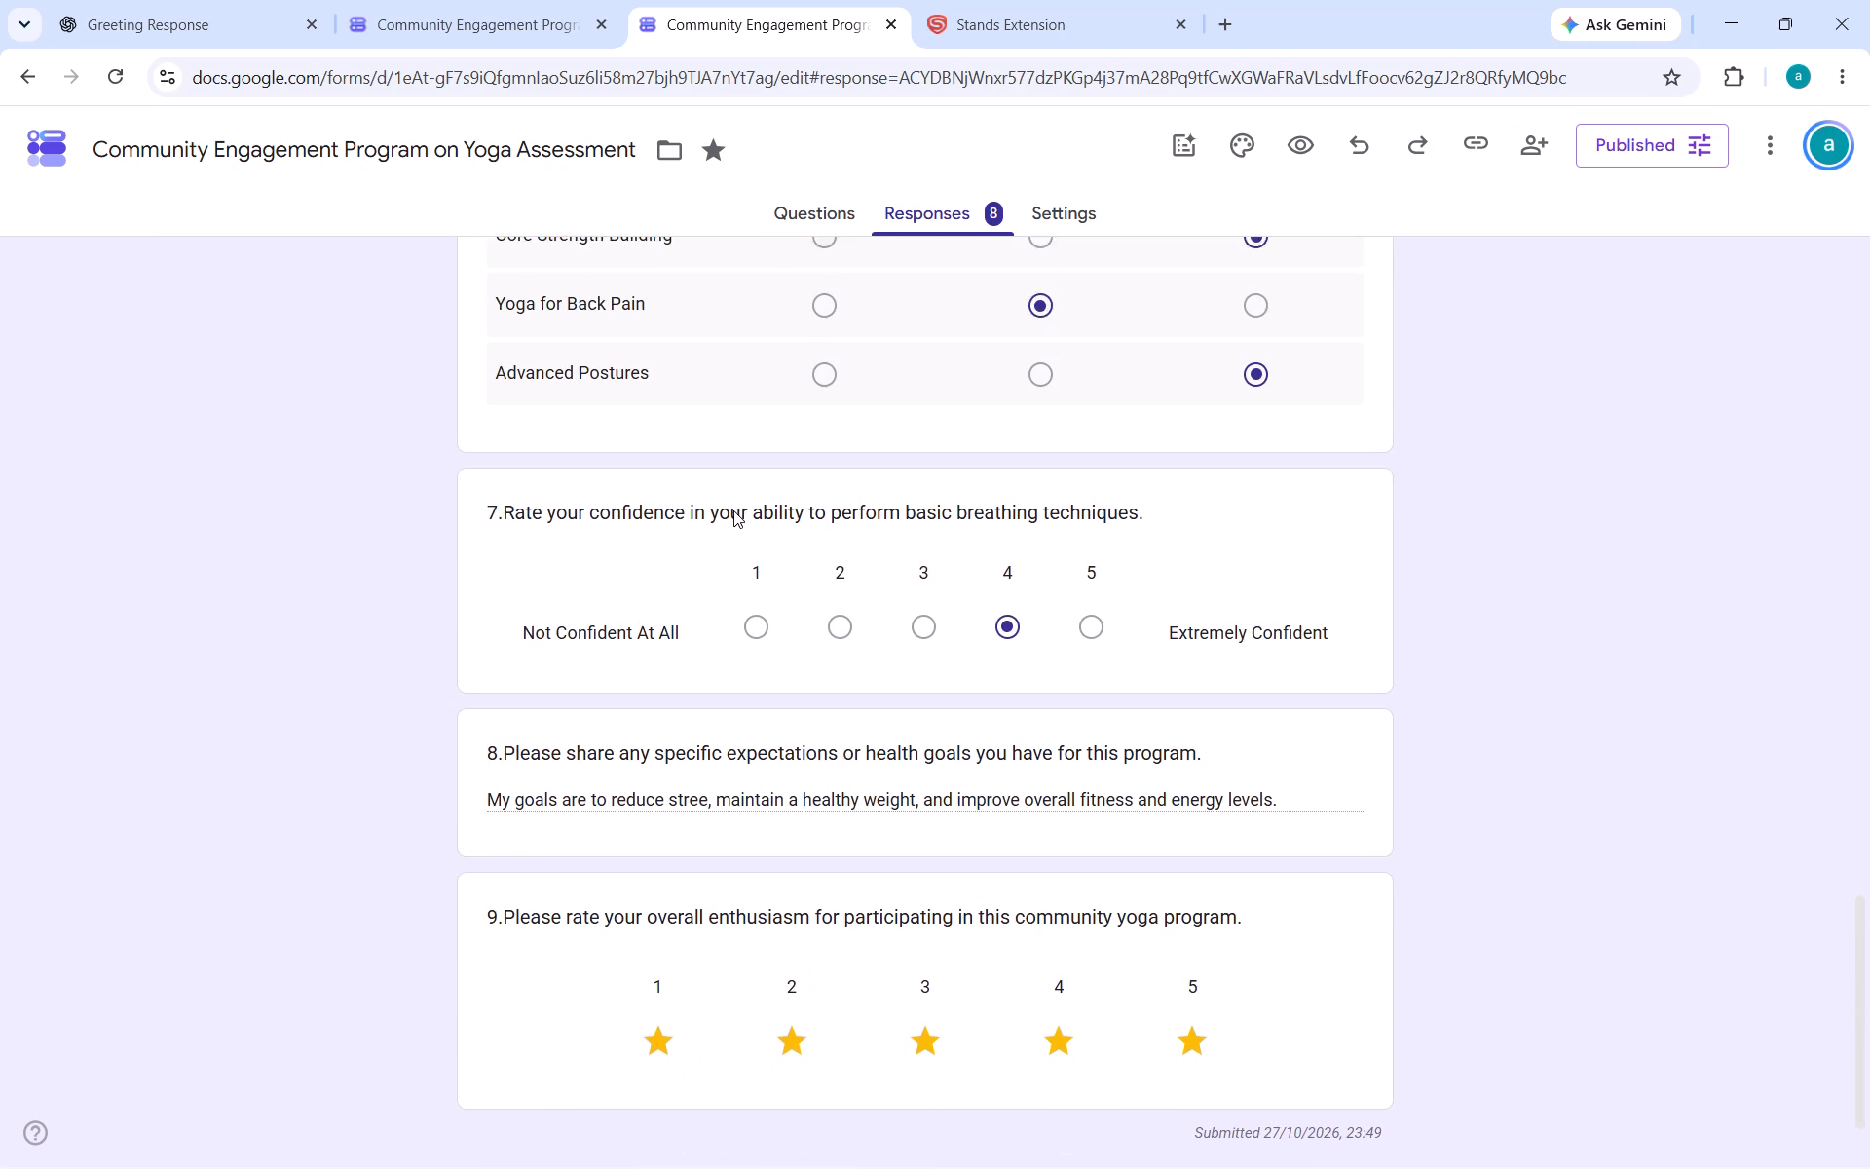
scroll(733, 510, up, 1)
scroll(733, 510, down, 2)
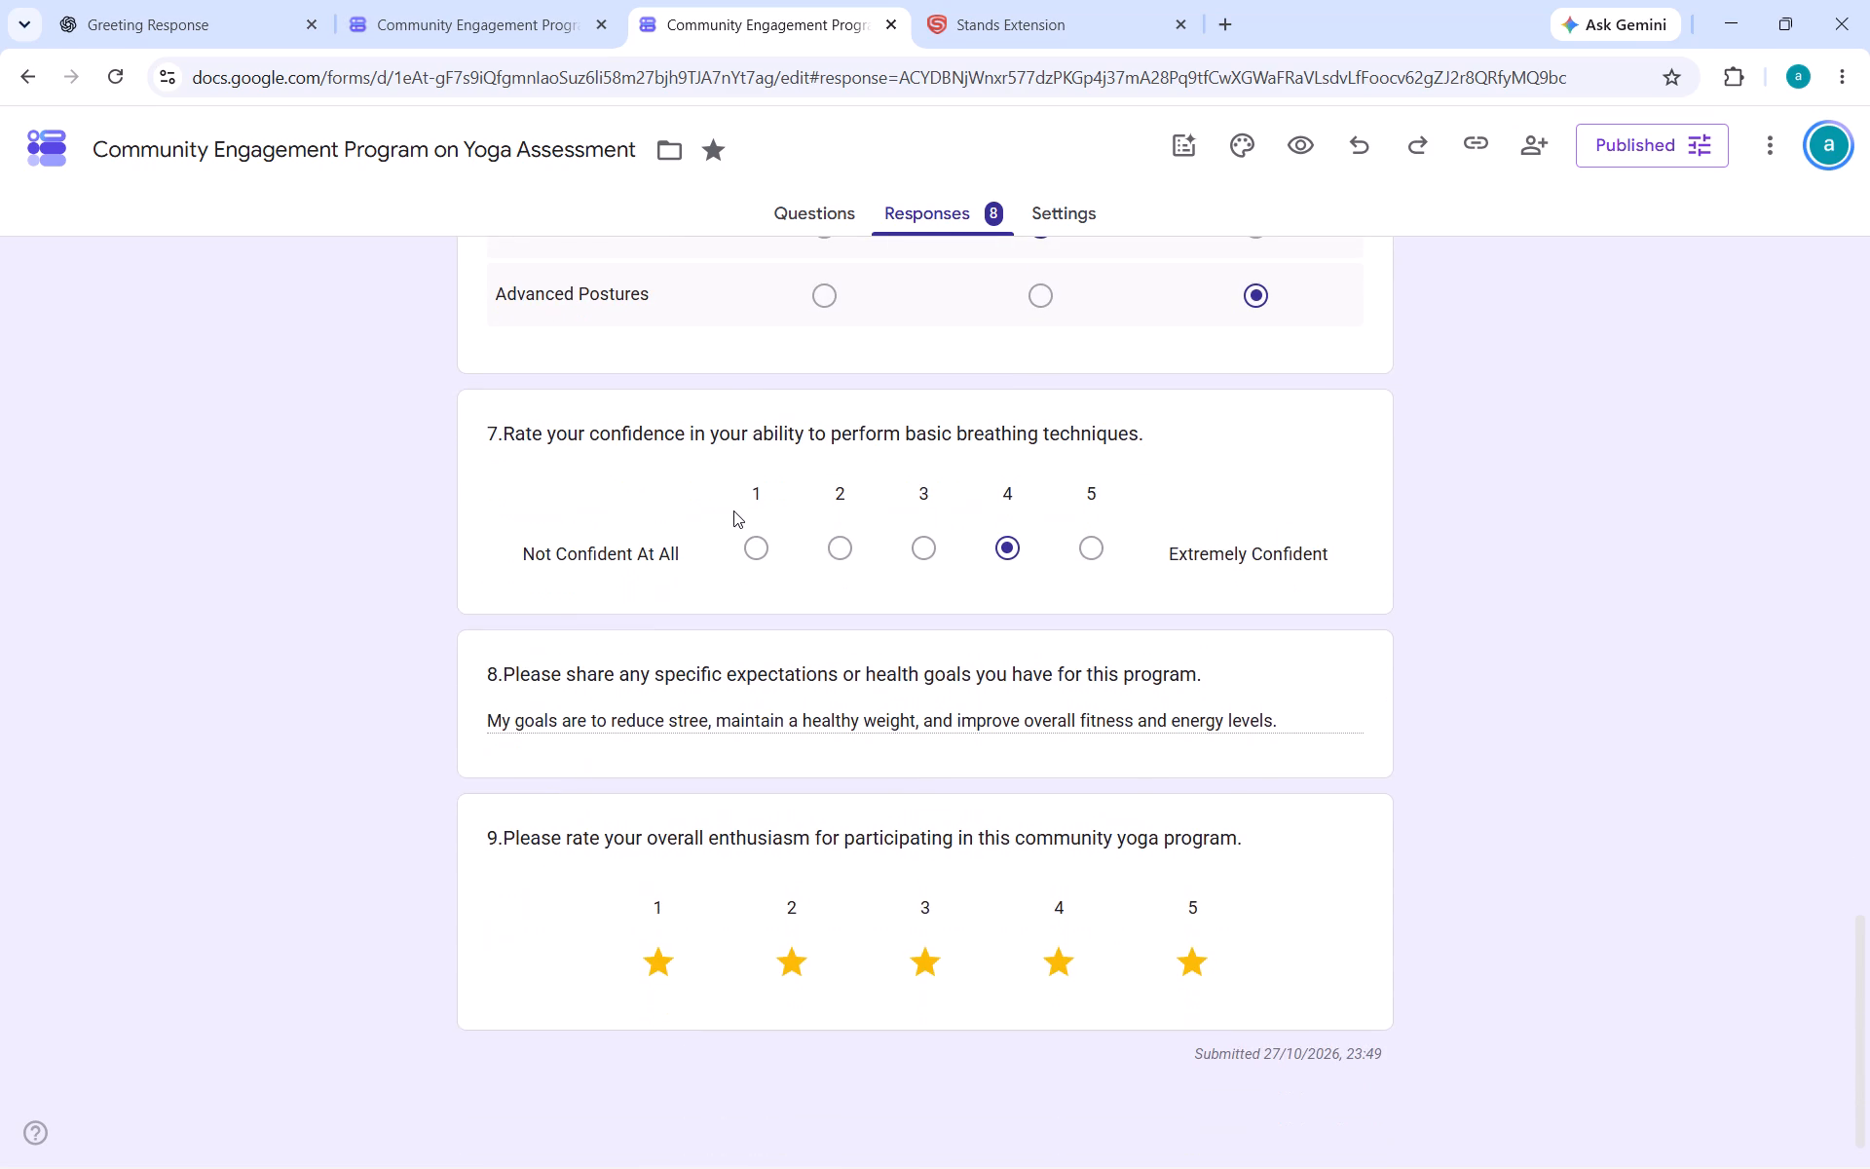
scroll(758, 435, up, 17)
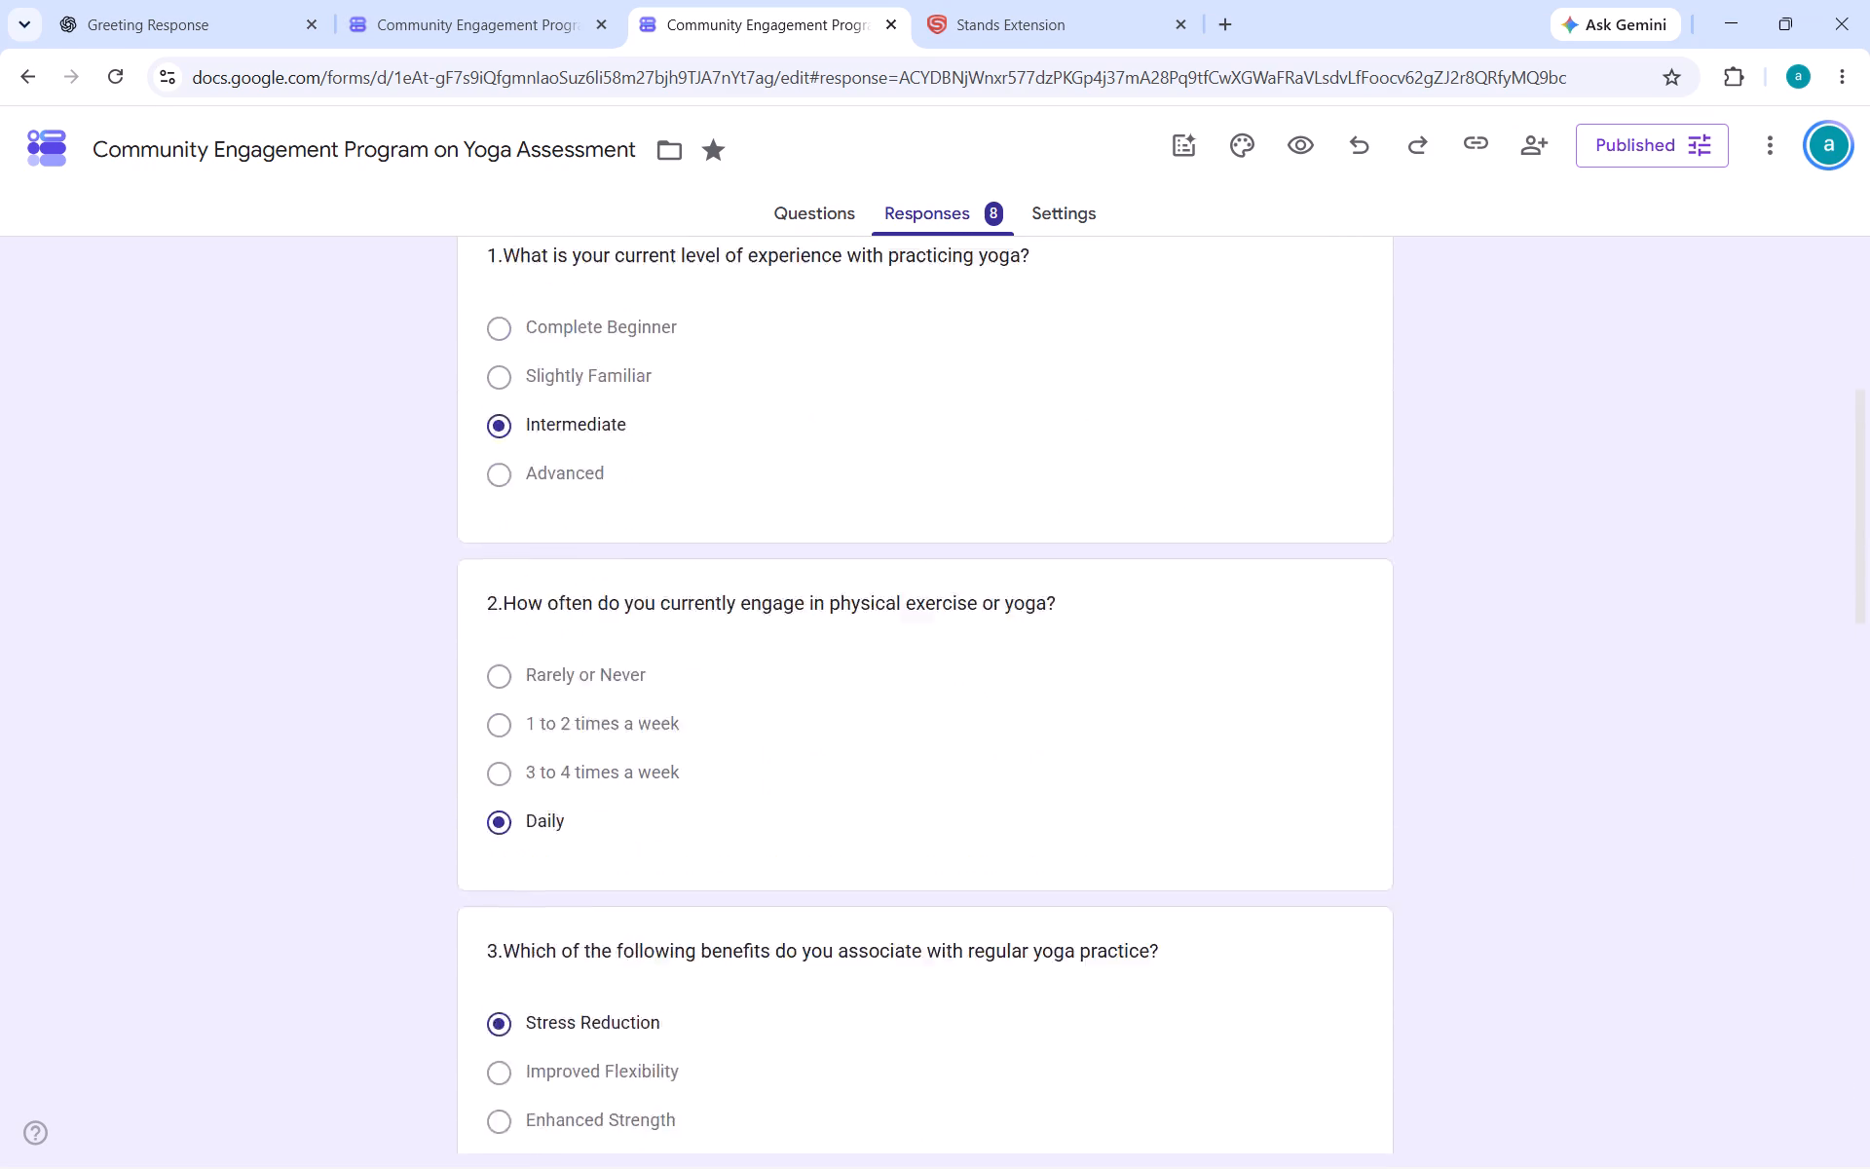